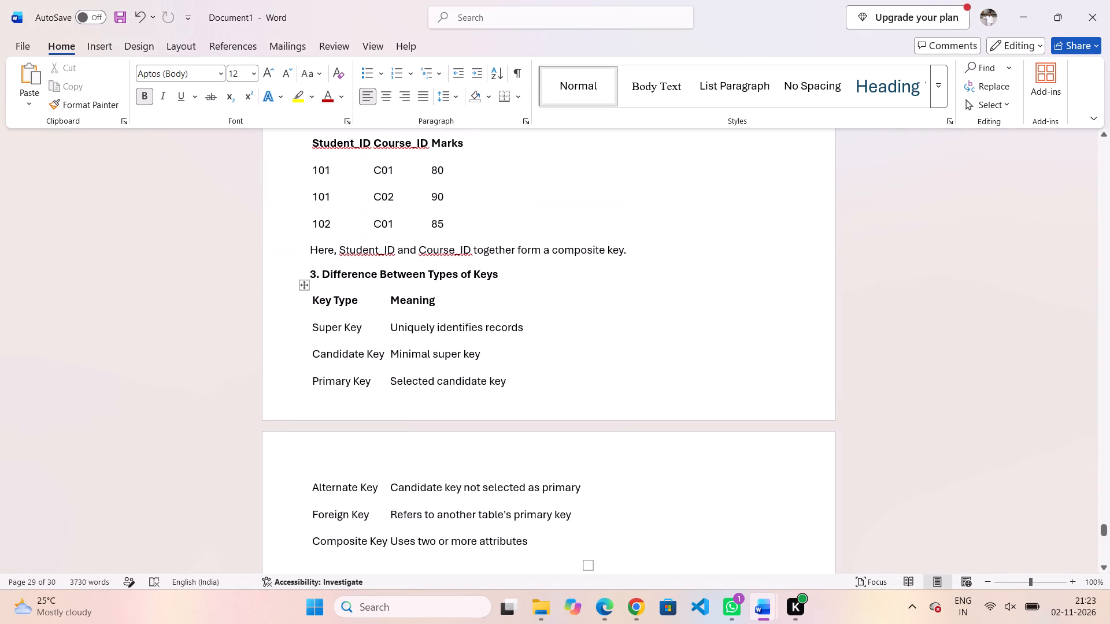
{"action": "scroll", "coordinate": [336, 270], "scroll_direction": "up", "scroll_amount": 1}
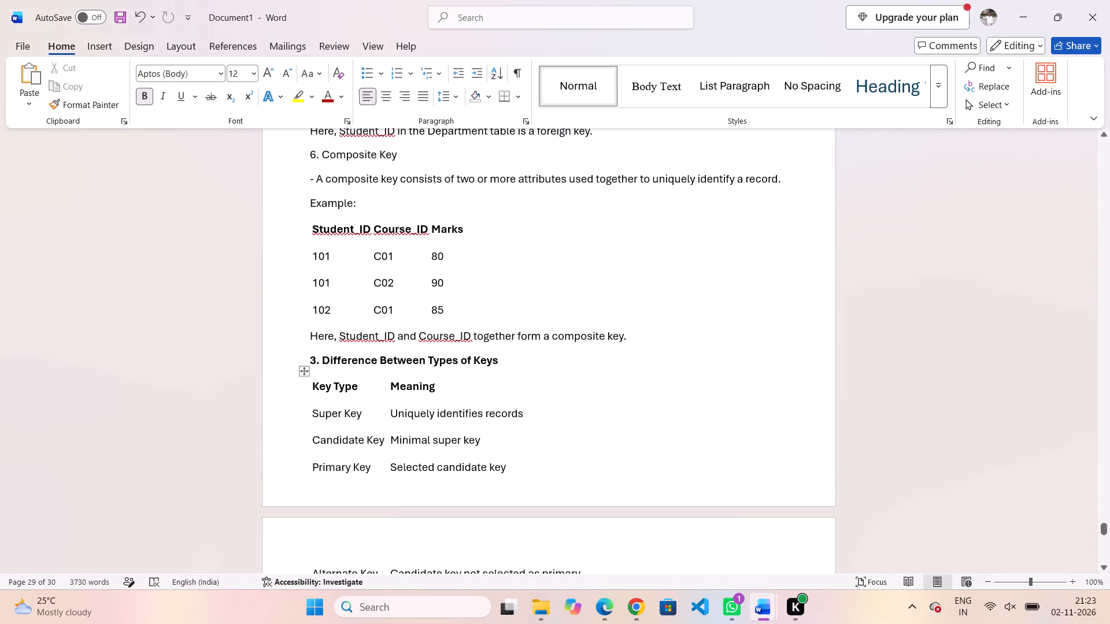
{"action": "left_click", "coordinate": [324, 361]}
{"action": "key", "text": "BackSpace"}
{"action": "key", "text": "BackSpace"}
{"action": "key", "text": "BackSpace"}
{"action": "key", "text": "Return"}
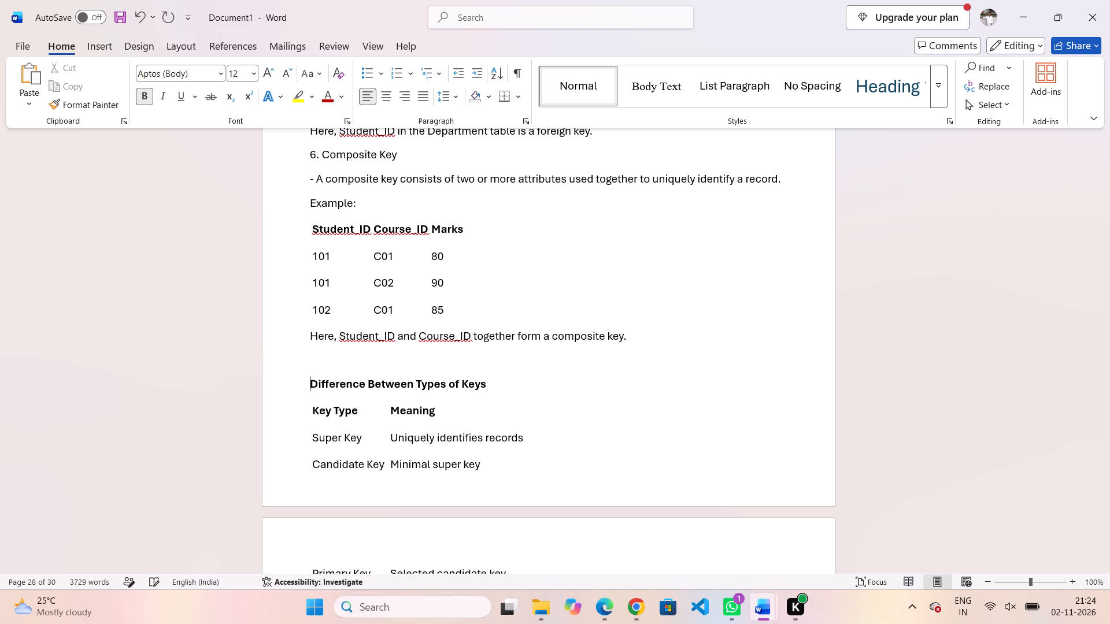
{"action": "left_click_drag", "start_coordinate": [318, 382], "coordinate": [482, 389]}
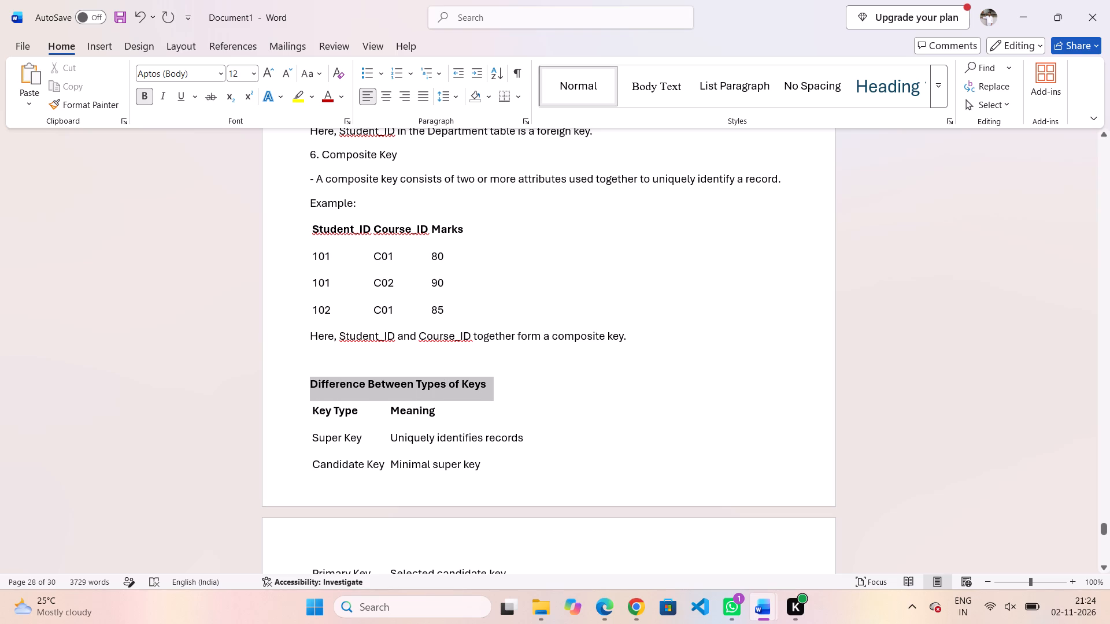
{"action": "left_click_drag", "start_coordinate": [482, 389], "coordinate": [476, 590]}
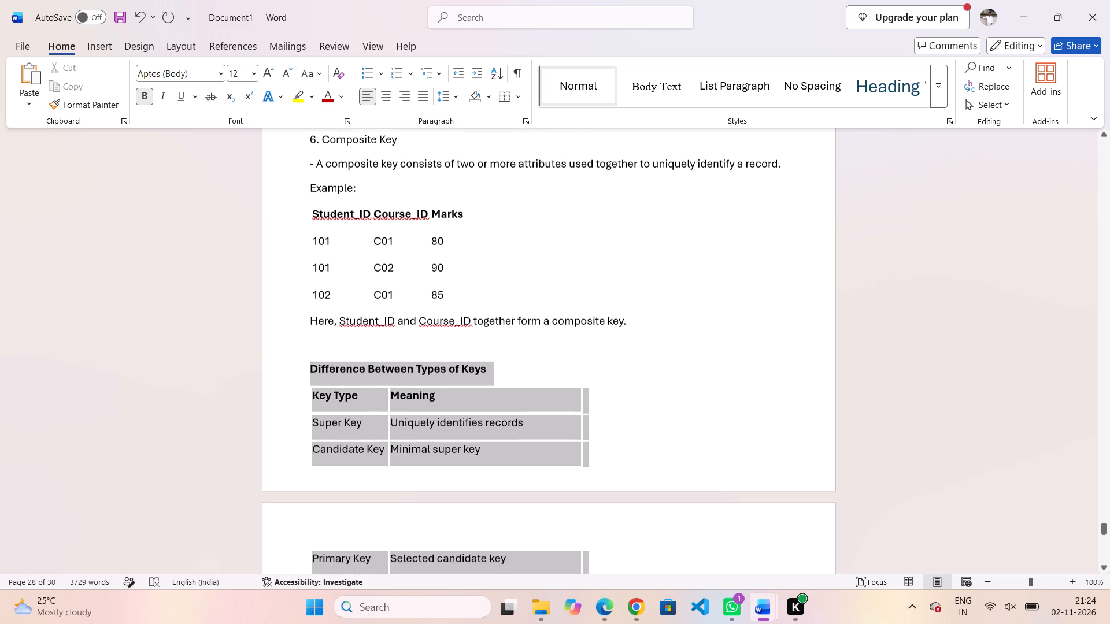
{"action": "left_click_drag", "start_coordinate": [476, 590], "coordinate": [482, 558]}
{"action": "key", "text": "BackSpace"}
Make the "Example:" label under the Composite Key section bold.
{"action": "scroll", "coordinate": [482, 558], "scroll_direction": "up", "scroll_amount": 1}
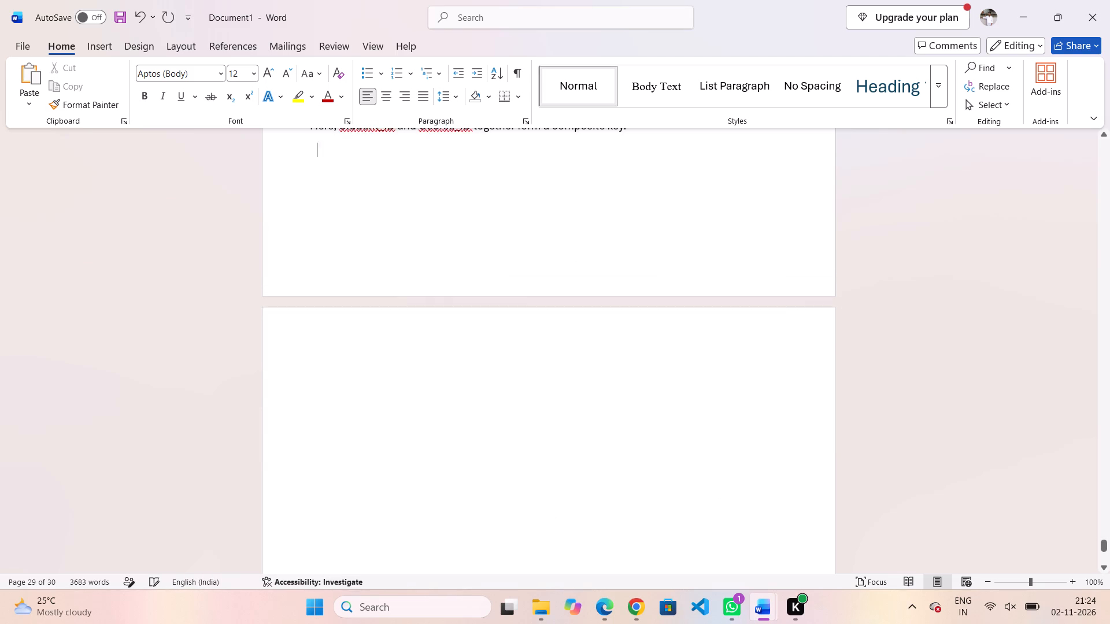
{"action": "scroll", "coordinate": [482, 558], "scroll_direction": "up", "scroll_amount": 2}
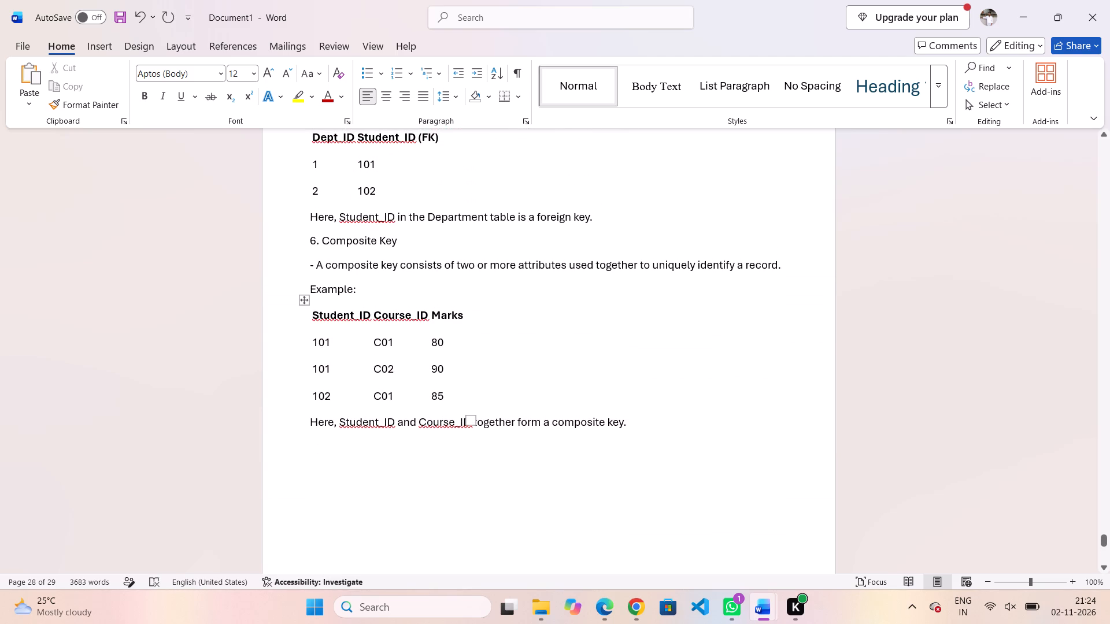
{"action": "left_click_drag", "start_coordinate": [355, 287], "coordinate": [314, 286]}
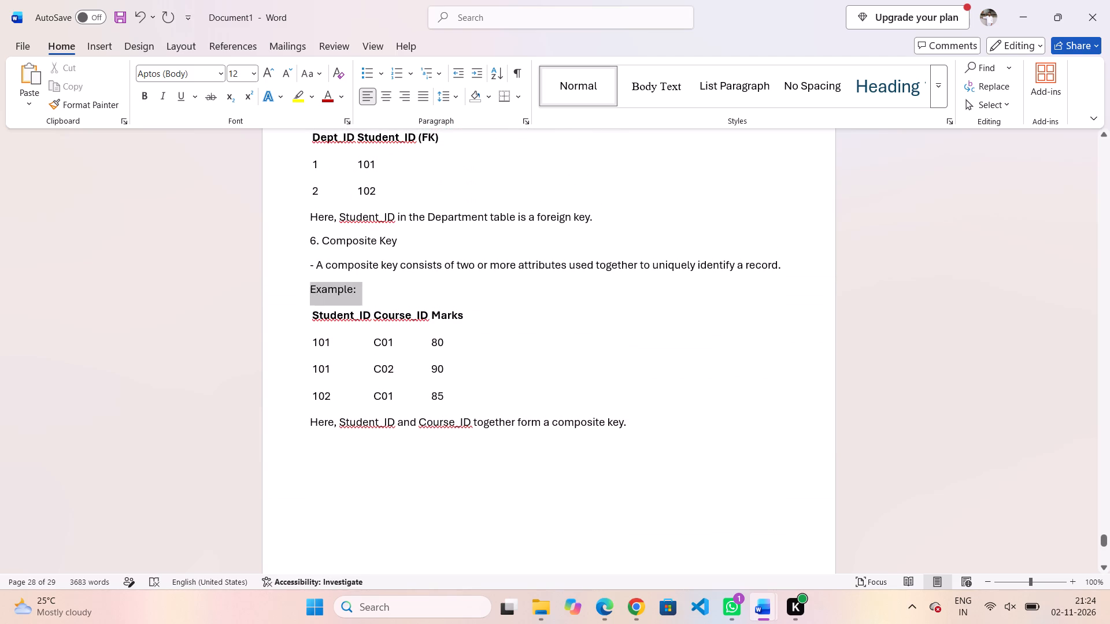
{"action": "left_click_drag", "start_coordinate": [314, 286], "coordinate": [304, 288]}
{"action": "left_click", "coordinate": [320, 264]}
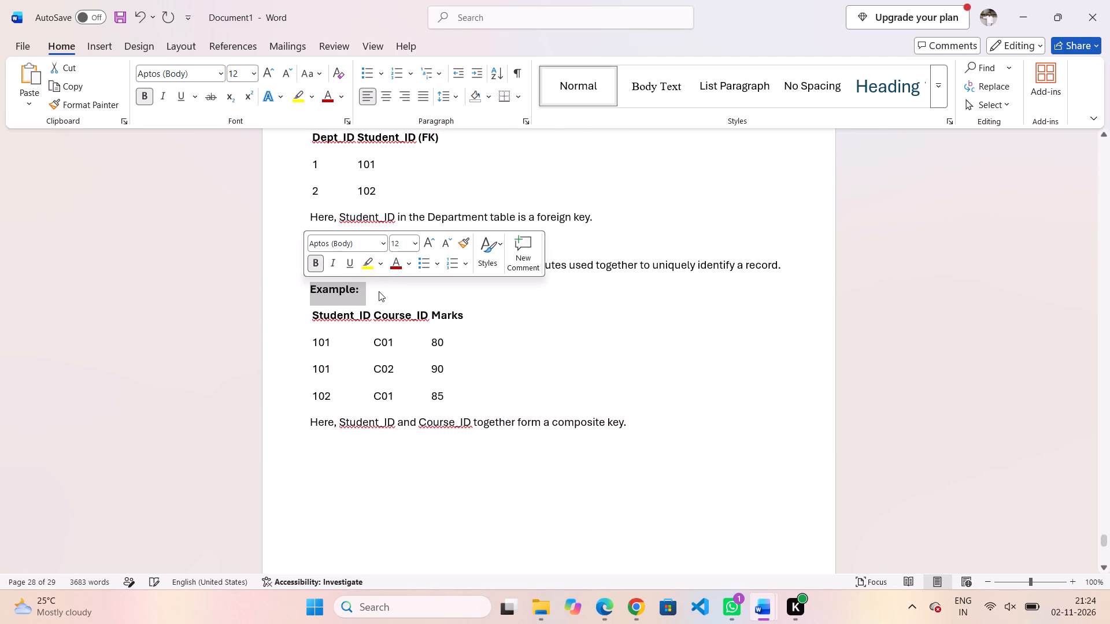
{"action": "left_click", "coordinate": [379, 291]}
Remove the space between the number 6. and the words "Composite Key" in that heading.
{"action": "scroll", "coordinate": [379, 291], "scroll_direction": "up", "scroll_amount": 2}
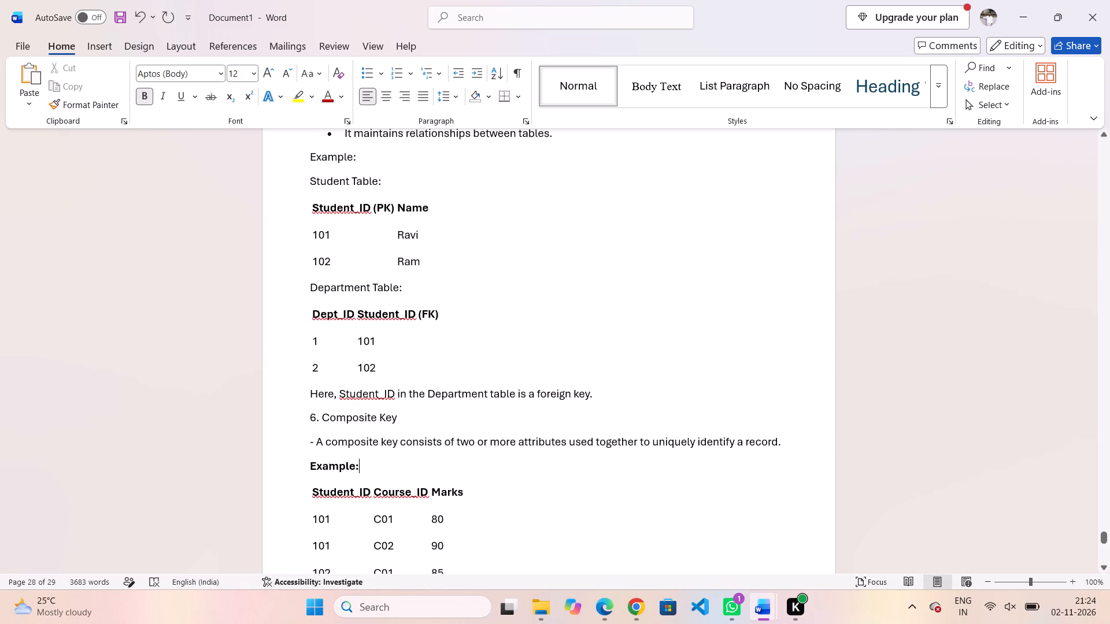
{"action": "left_click", "coordinate": [321, 415]}
{"action": "key", "text": "BackSpace"}
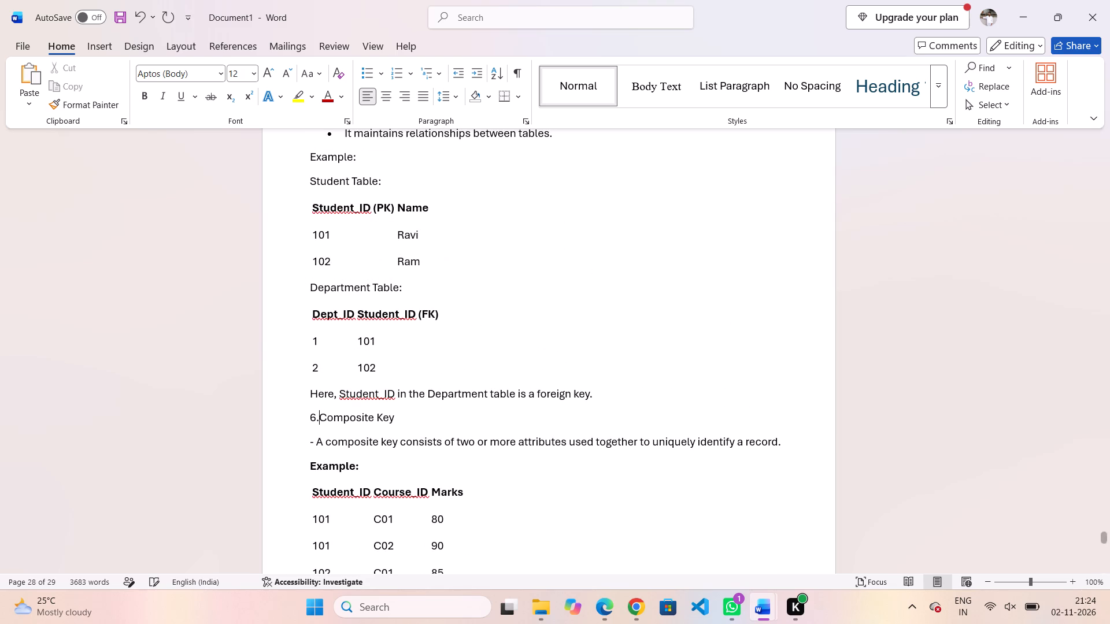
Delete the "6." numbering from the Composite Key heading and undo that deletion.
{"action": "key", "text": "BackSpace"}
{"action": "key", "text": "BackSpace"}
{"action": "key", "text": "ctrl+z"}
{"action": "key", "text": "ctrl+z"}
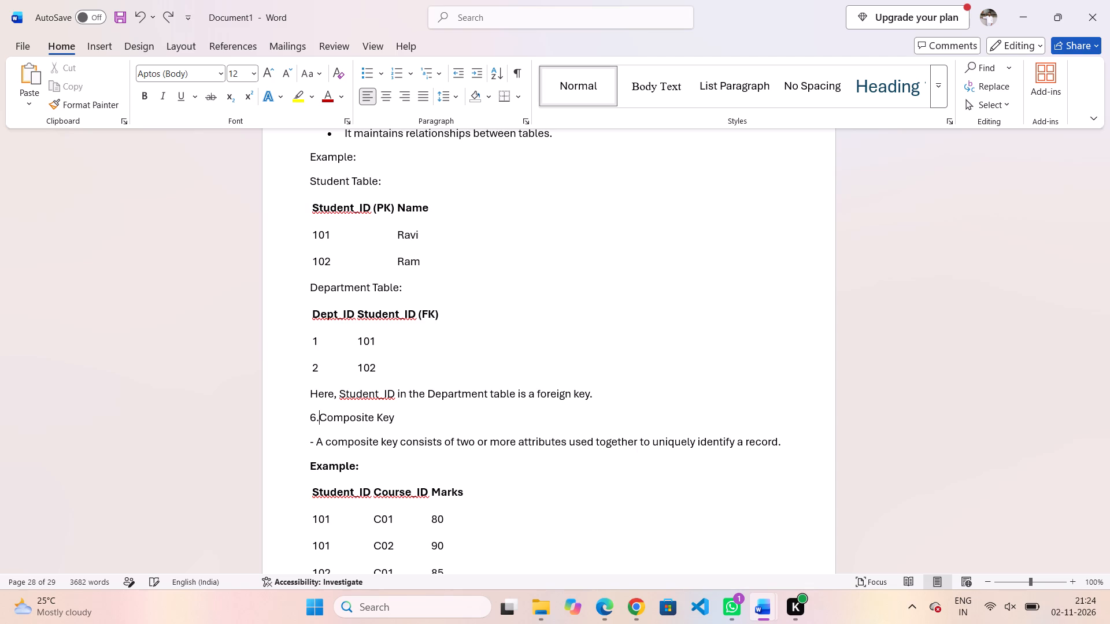
Make the "6.Composite Key" heading bold and underlined.
{"action": "left_click_drag", "start_coordinate": [306, 419], "coordinate": [404, 423]}
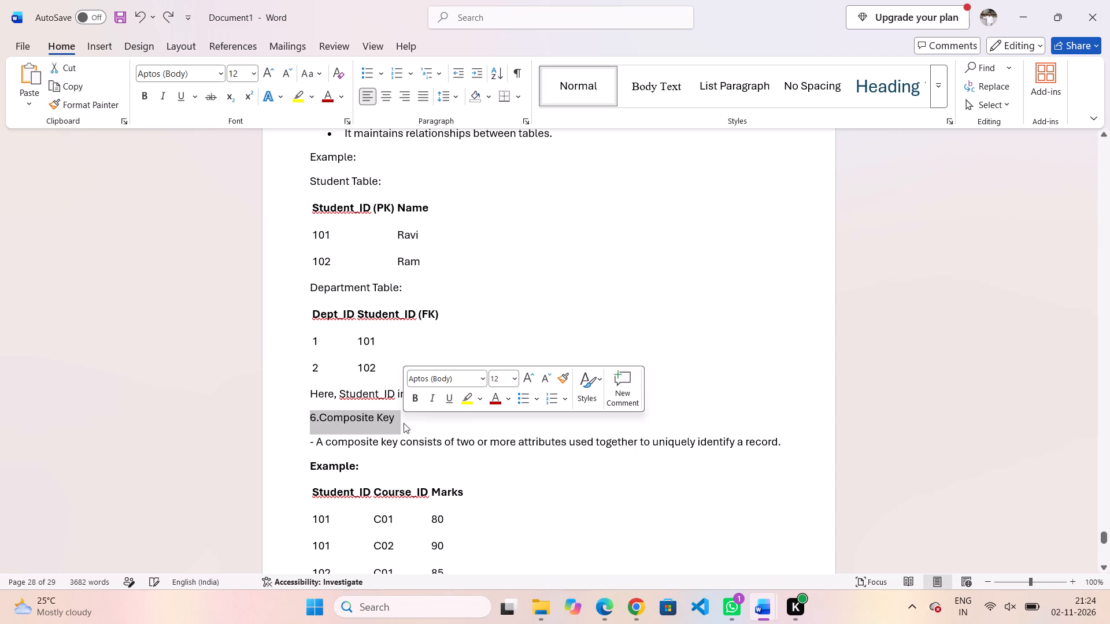
{"action": "left_click", "coordinate": [417, 401]}
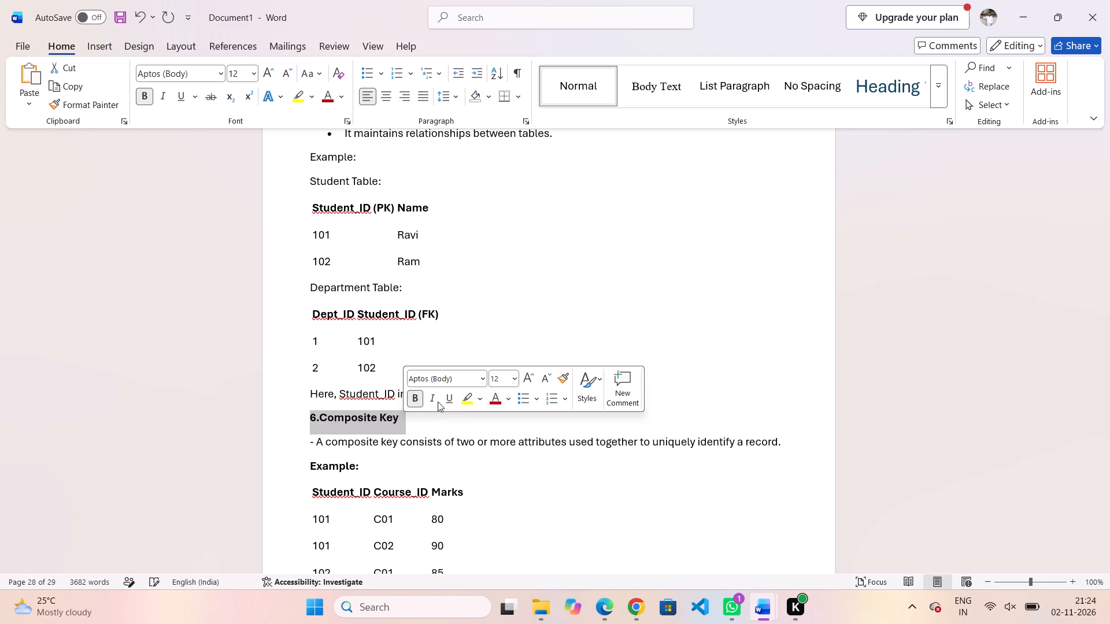
{"action": "left_click", "coordinate": [447, 400]}
{"action": "left_click", "coordinate": [426, 422]}
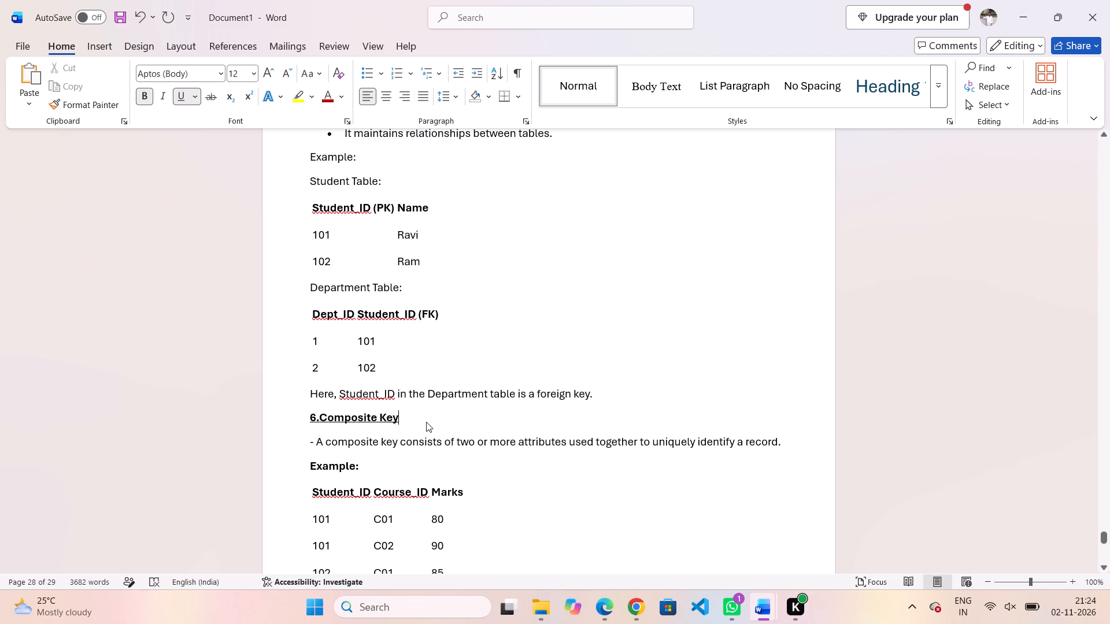
Make the "Example:" label above the Student Table in the Foreign Key section bold.
{"action": "scroll", "coordinate": [426, 422], "scroll_direction": "up", "scroll_amount": 2}
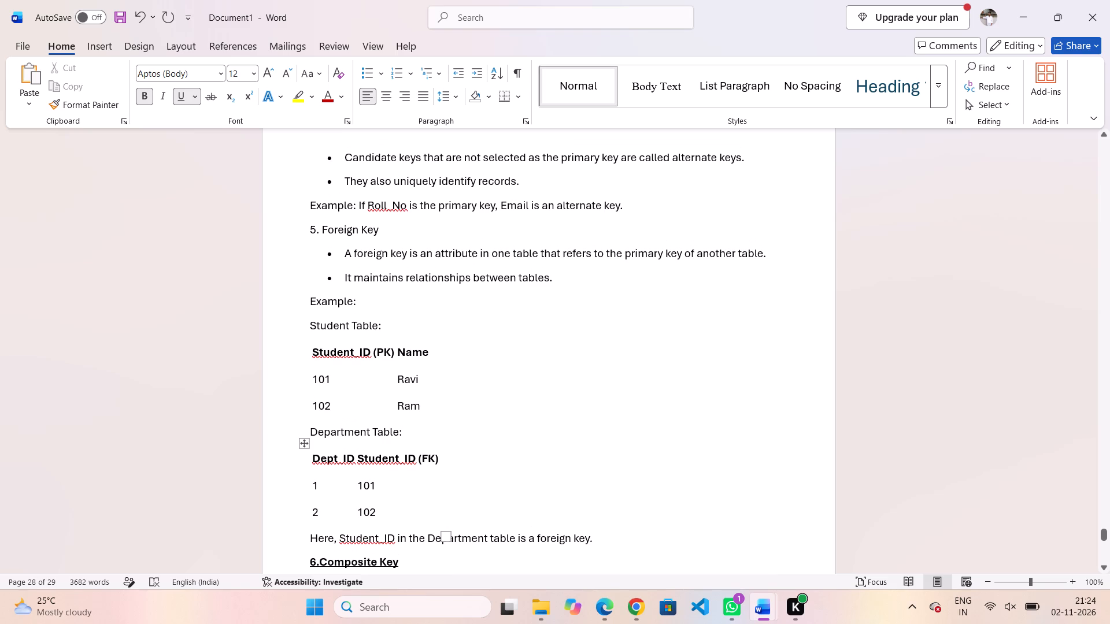
{"action": "scroll", "coordinate": [426, 422], "scroll_direction": "up", "scroll_amount": 1}
{"action": "scroll", "coordinate": [426, 422], "scroll_direction": "down", "scroll_amount": 2}
{"action": "scroll", "coordinate": [426, 422], "scroll_direction": "up", "scroll_amount": 1}
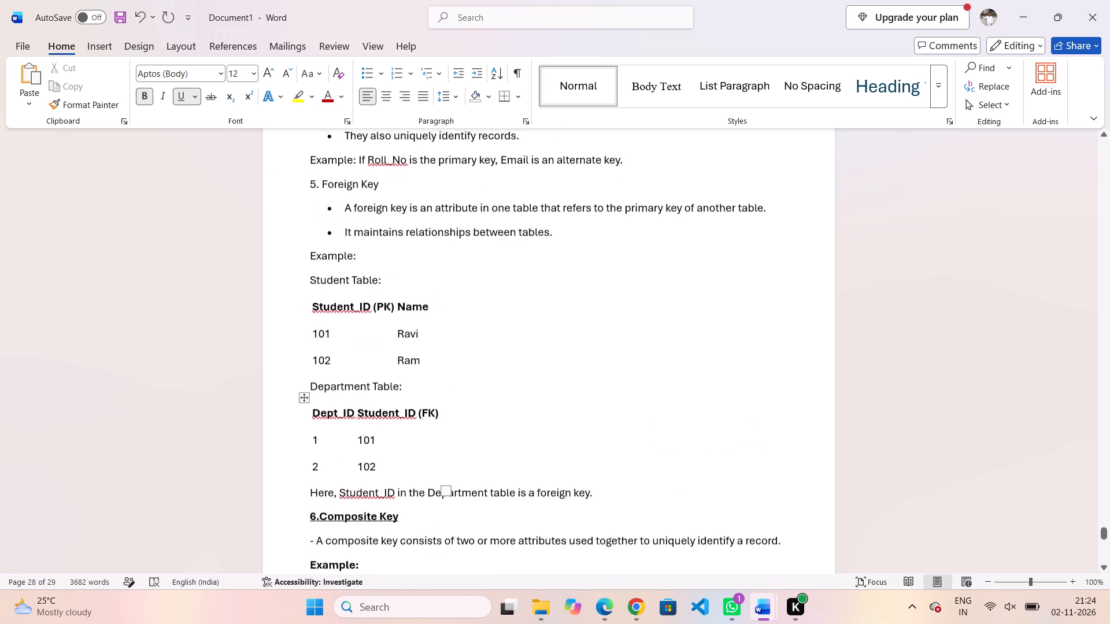
{"action": "scroll", "coordinate": [426, 422], "scroll_direction": "up", "scroll_amount": 1}
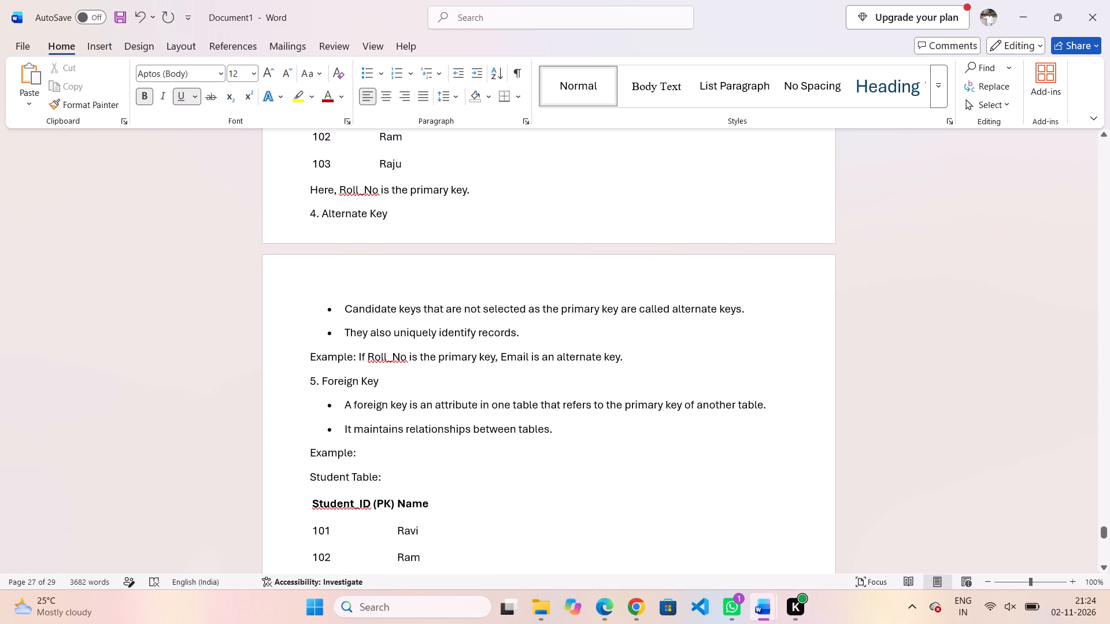
{"action": "left_click_drag", "start_coordinate": [360, 446], "coordinate": [308, 458]}
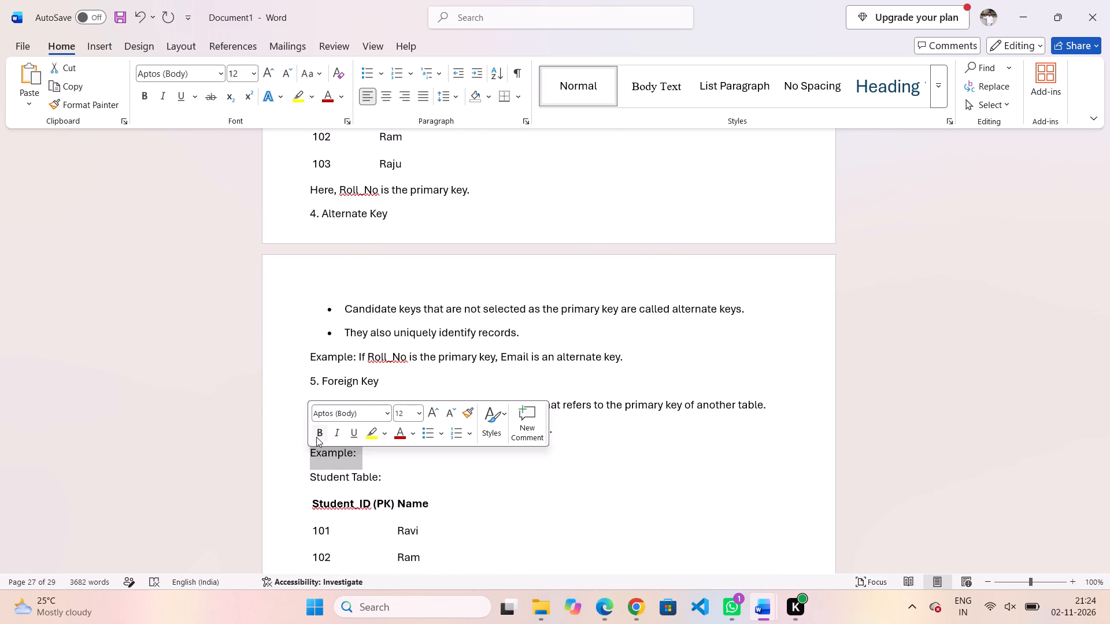
{"action": "left_click", "coordinate": [316, 437]}
{"action": "left_click", "coordinate": [371, 462]}
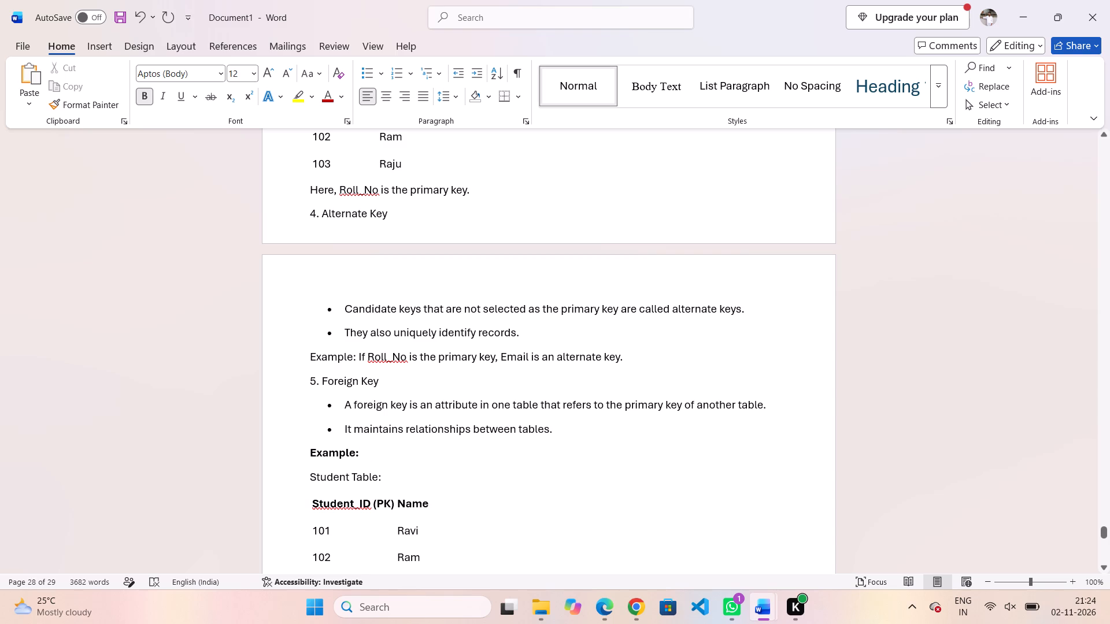
Make the "5. Foreign Key" heading bold and underlined.
{"action": "left_click_drag", "start_coordinate": [384, 381], "coordinate": [305, 388]}
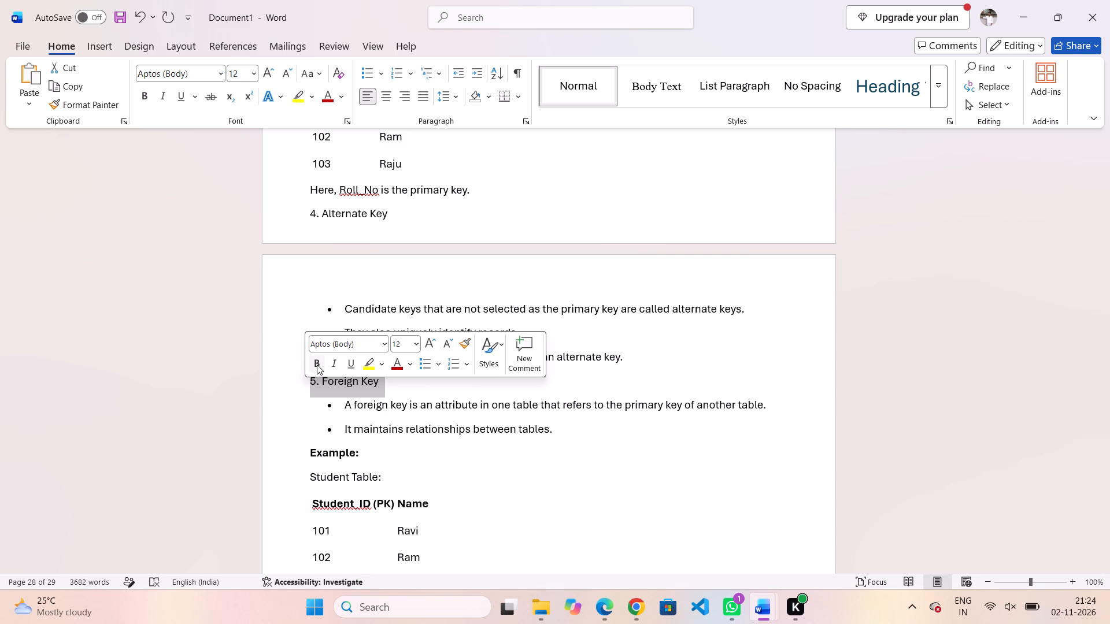
{"action": "left_click", "coordinate": [317, 365]}
{"action": "left_click", "coordinate": [349, 365]}
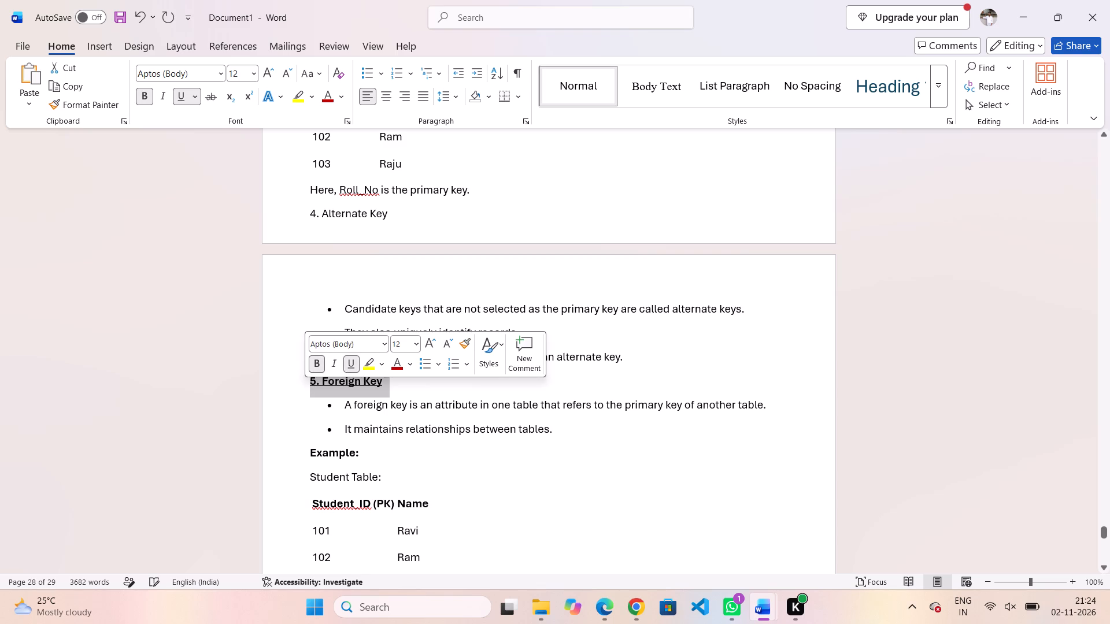
{"action": "left_click", "coordinate": [399, 409]}
Make the "4. Alternate Key" heading bold and underlined, and insert an empty line before it to push it onto the following page.
{"action": "scroll", "coordinate": [401, 377], "scroll_direction": "up", "scroll_amount": 1}
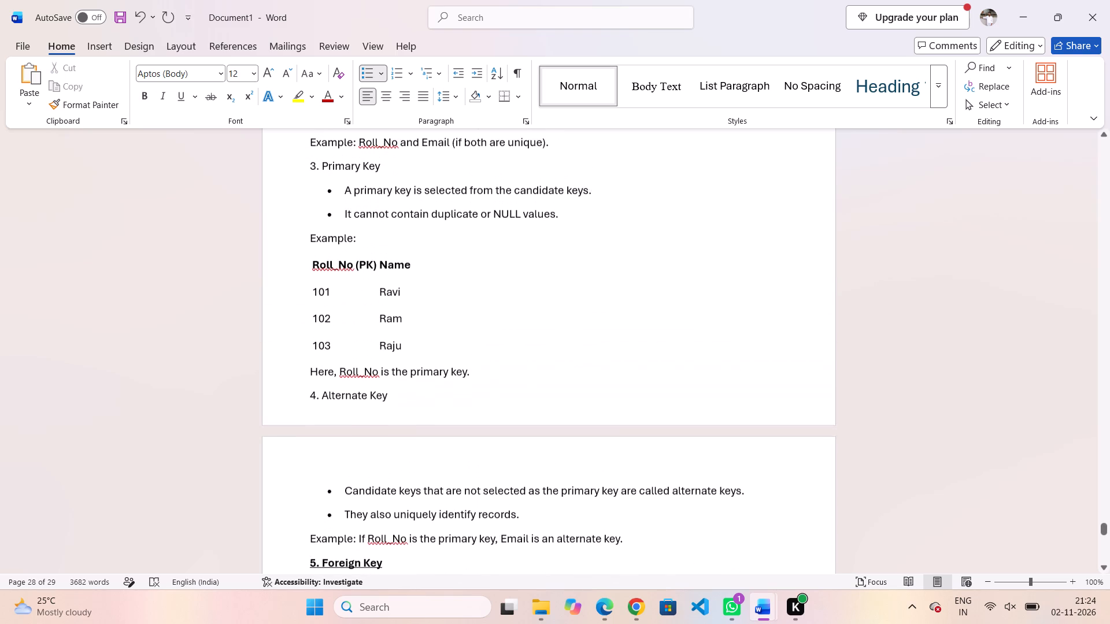
{"action": "scroll", "coordinate": [401, 377], "scroll_direction": "up", "scroll_amount": 1}
{"action": "left_click_drag", "start_coordinate": [394, 398], "coordinate": [337, 406]}
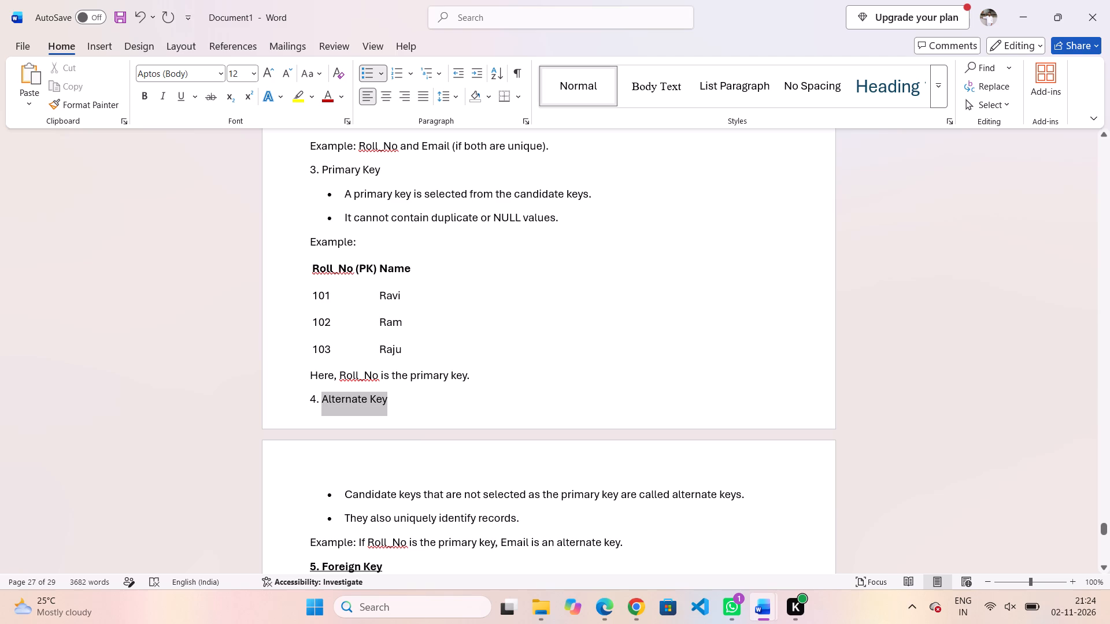
{"action": "left_click_drag", "start_coordinate": [337, 406], "coordinate": [301, 407]}
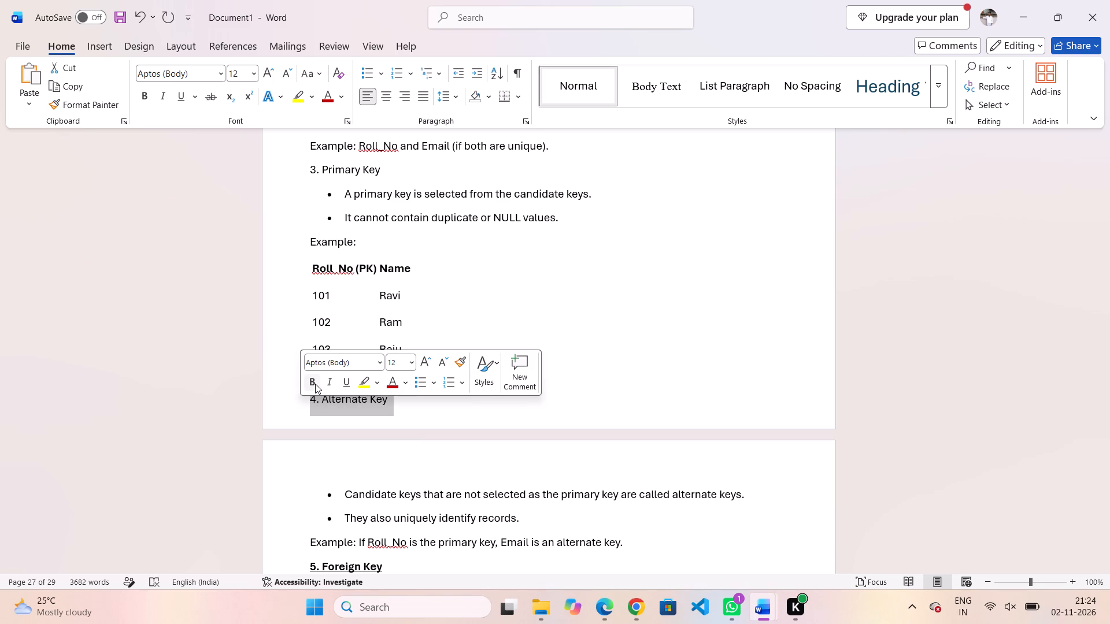
{"action": "left_click", "coordinate": [315, 384]}
{"action": "left_click", "coordinate": [349, 387]}
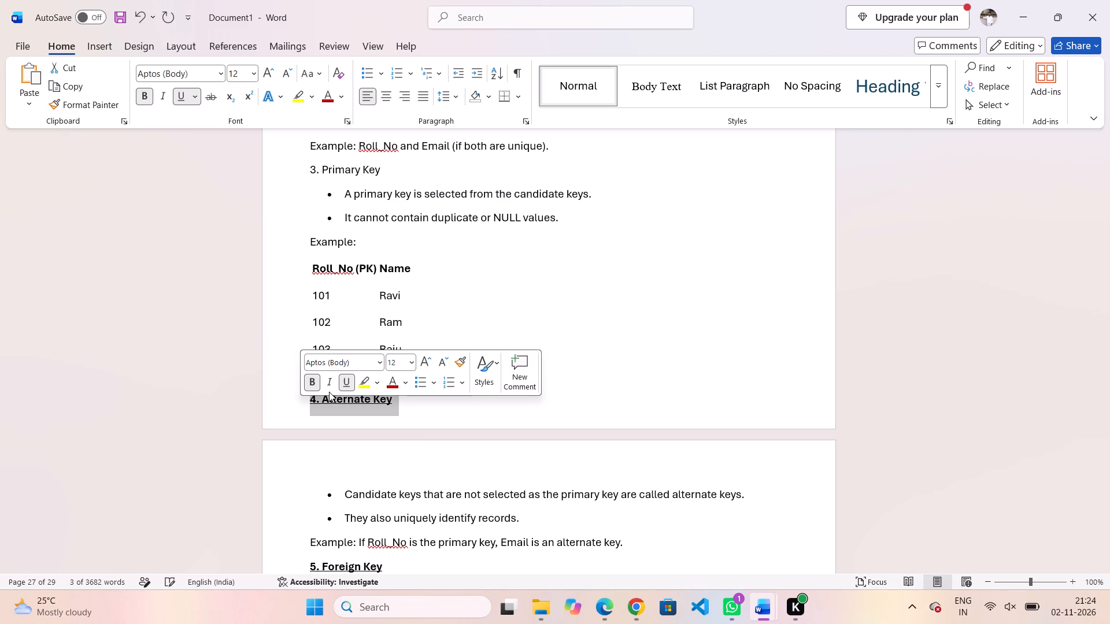
{"action": "left_click", "coordinate": [308, 402]}
{"action": "key", "text": "Return"}
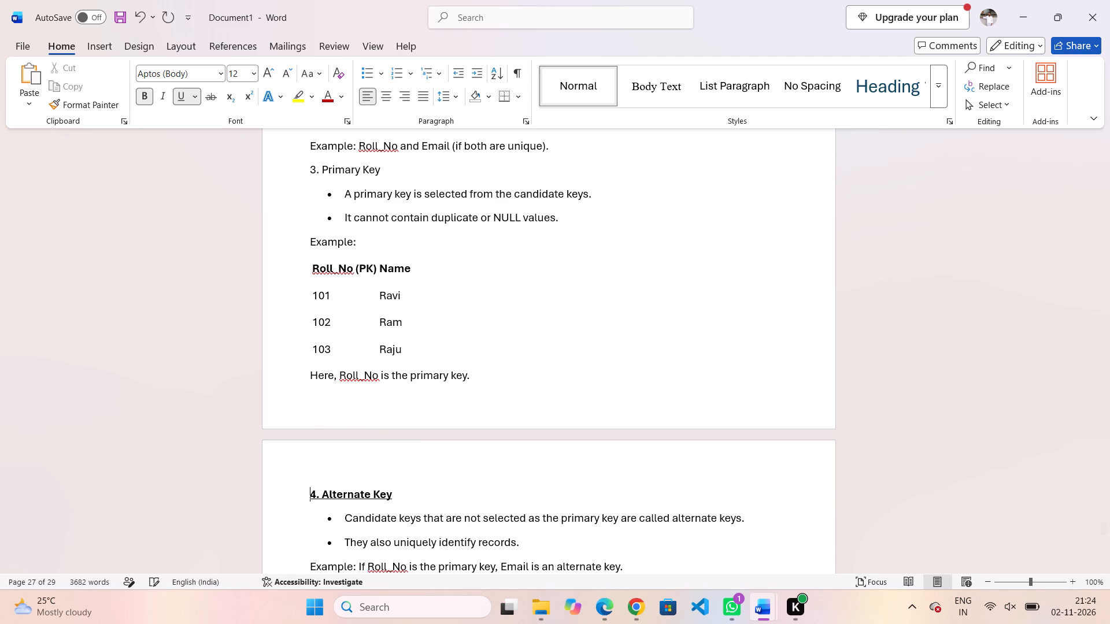
Make the "Example:" label above the Roll_No (PK) table in the Primary Key section bold.
{"action": "scroll", "coordinate": [308, 402], "scroll_direction": "up", "scroll_amount": 1}
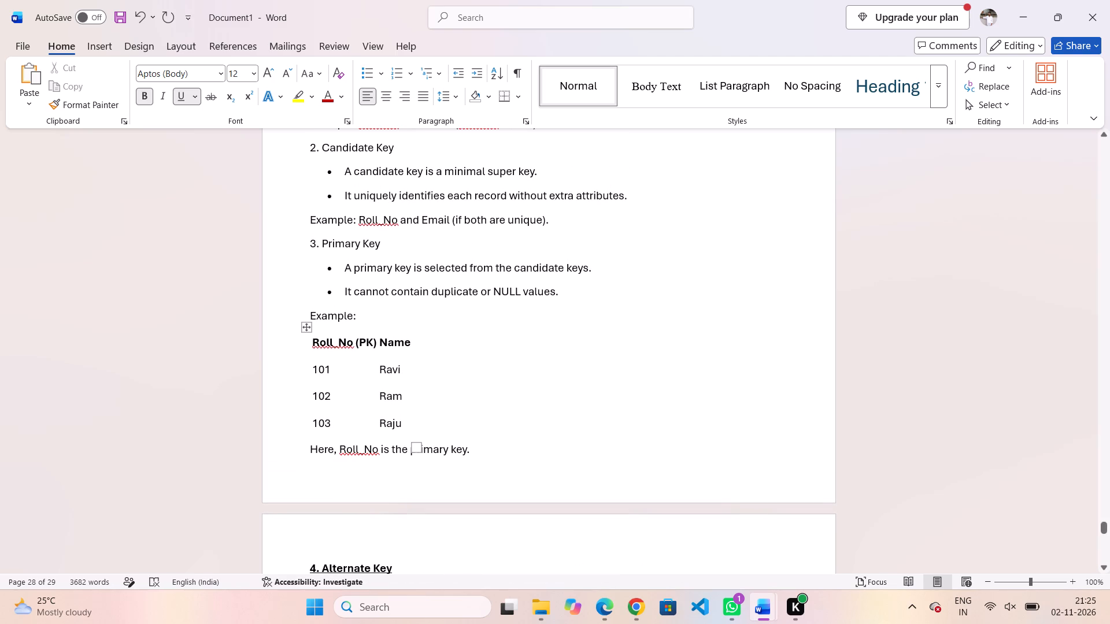
{"action": "left_click_drag", "start_coordinate": [358, 313], "coordinate": [309, 320]}
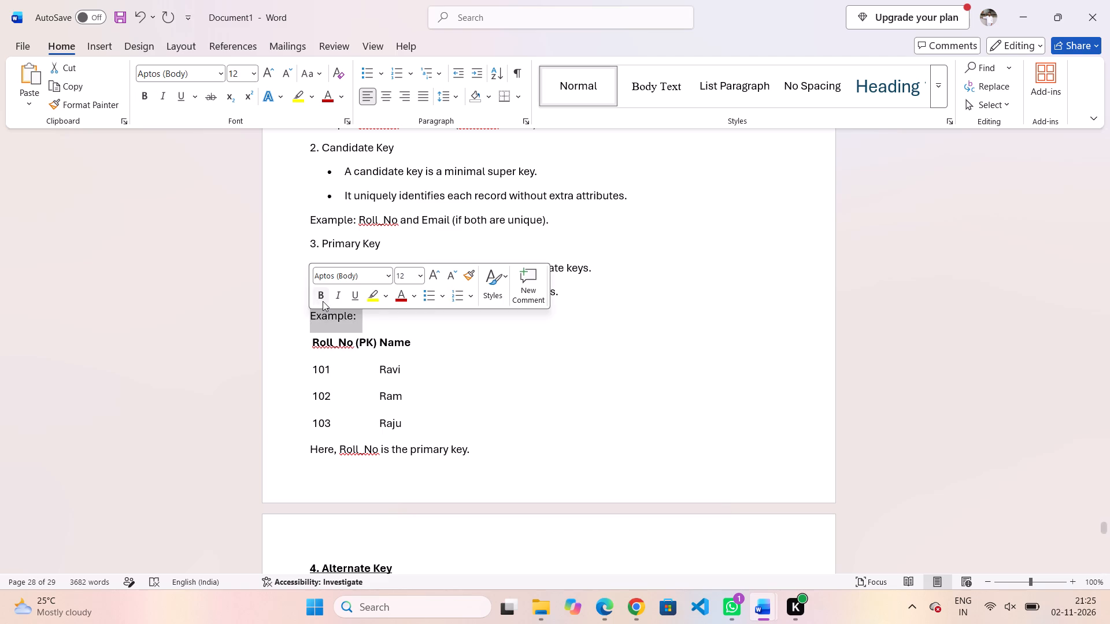
{"action": "left_click", "coordinate": [323, 300]}
{"action": "left_click", "coordinate": [361, 326]}
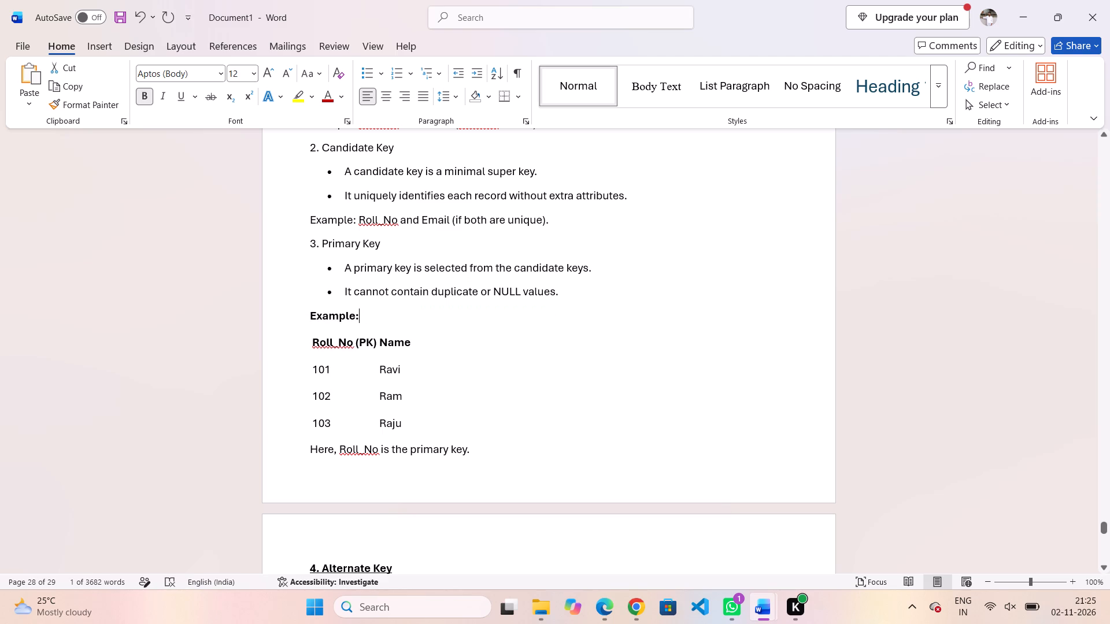
Make the "3. Primary Key" heading bold and underlined.
{"action": "left_click_drag", "start_coordinate": [383, 246], "coordinate": [304, 247]}
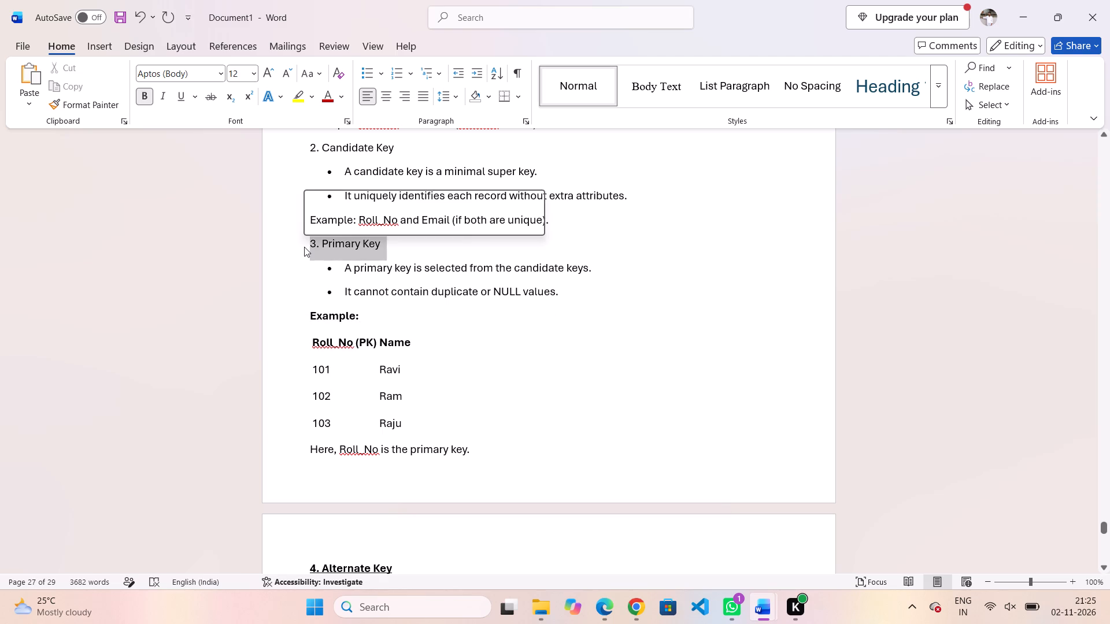
{"action": "left_click", "coordinate": [313, 224]}
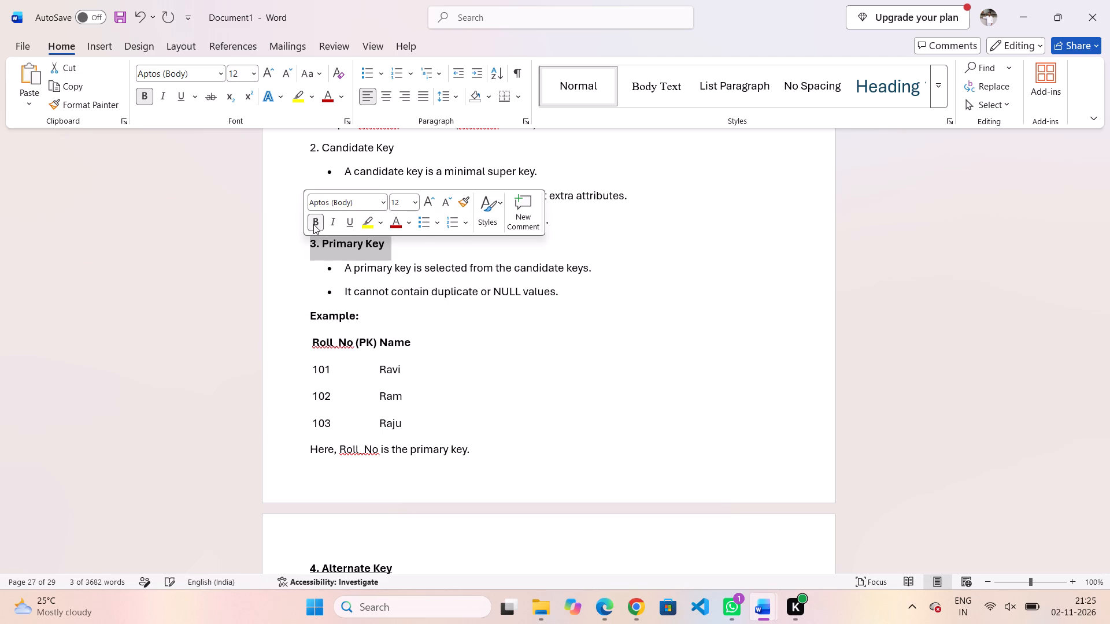
{"action": "left_click", "coordinate": [351, 220]}
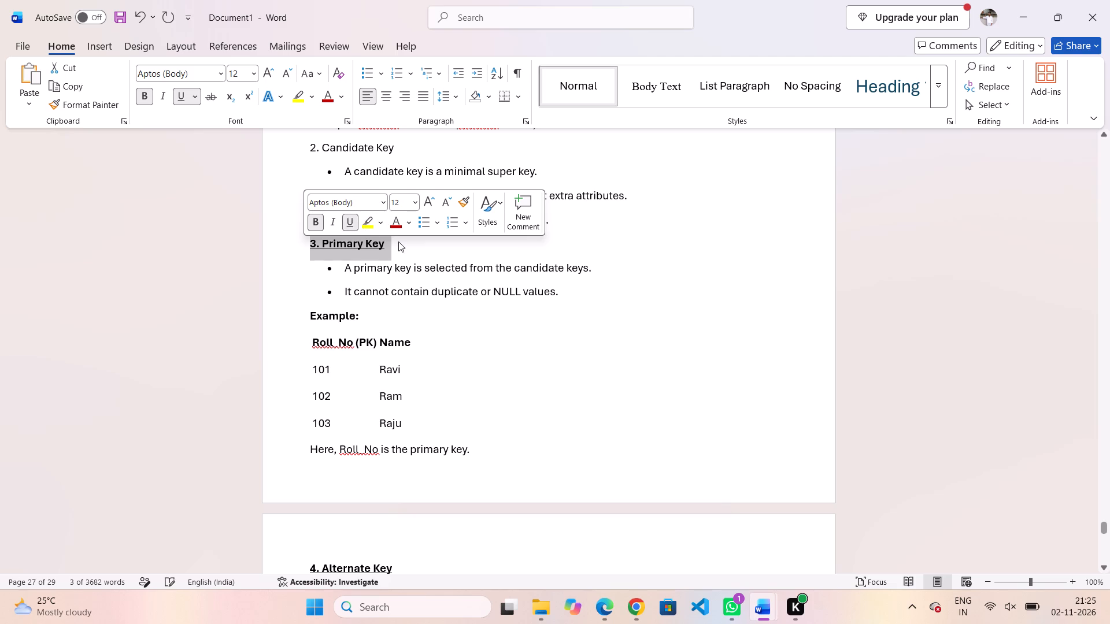
{"action": "left_click", "coordinate": [398, 242]}
Make the "2. Candidate Key" heading bold and underlined.
{"action": "scroll", "coordinate": [398, 242], "scroll_direction": "up", "scroll_amount": 1}
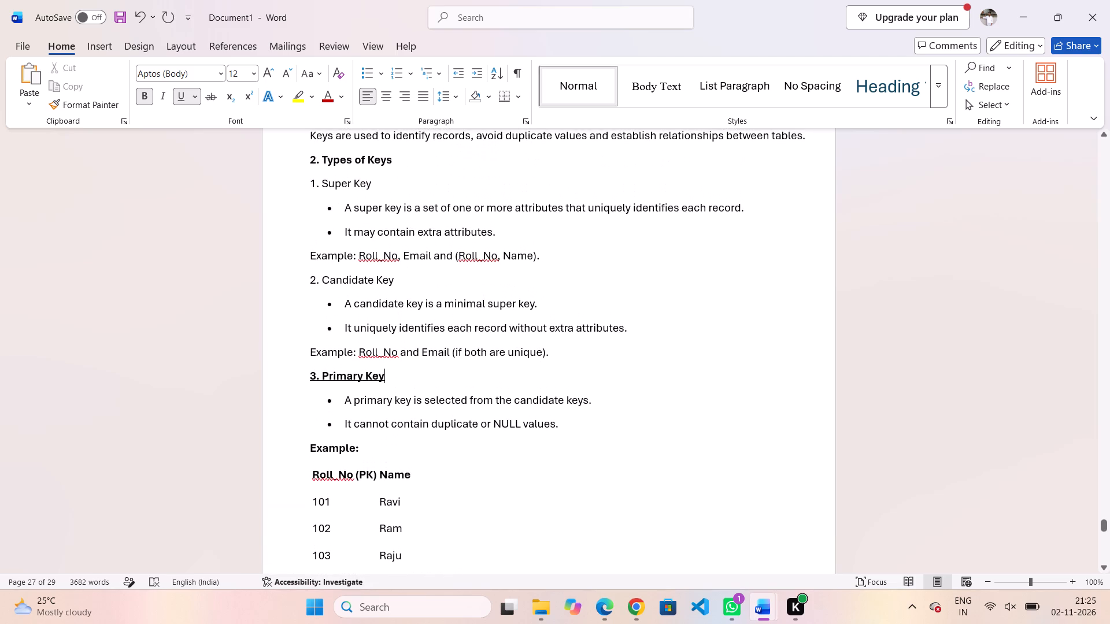
{"action": "left_click_drag", "start_coordinate": [395, 277], "coordinate": [301, 280]}
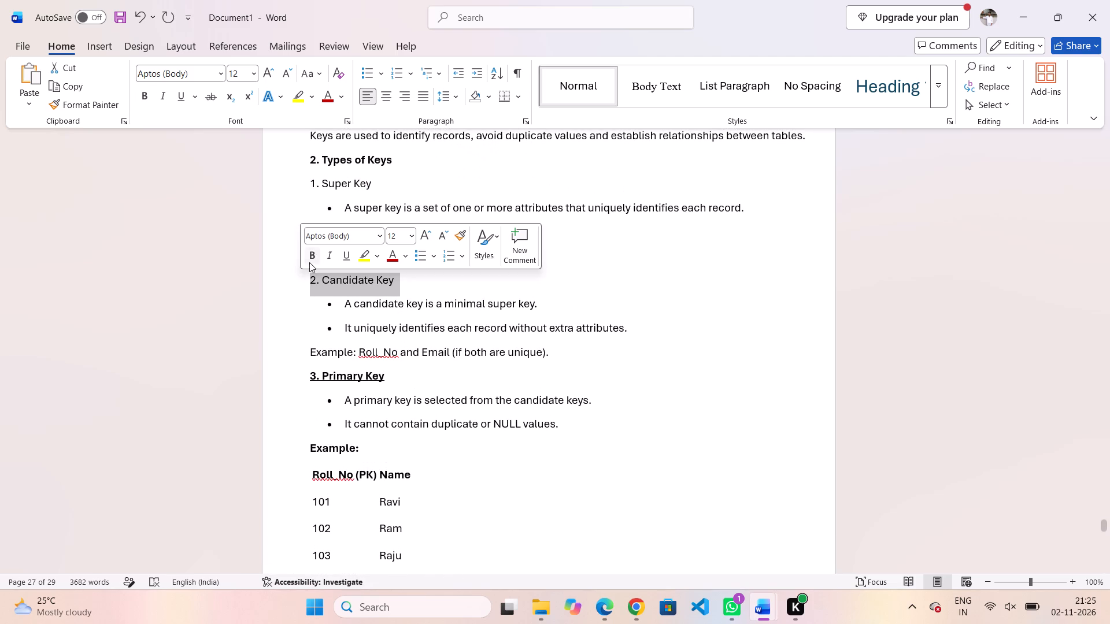
{"action": "left_click", "coordinate": [310, 259]}
{"action": "left_click", "coordinate": [350, 257]}
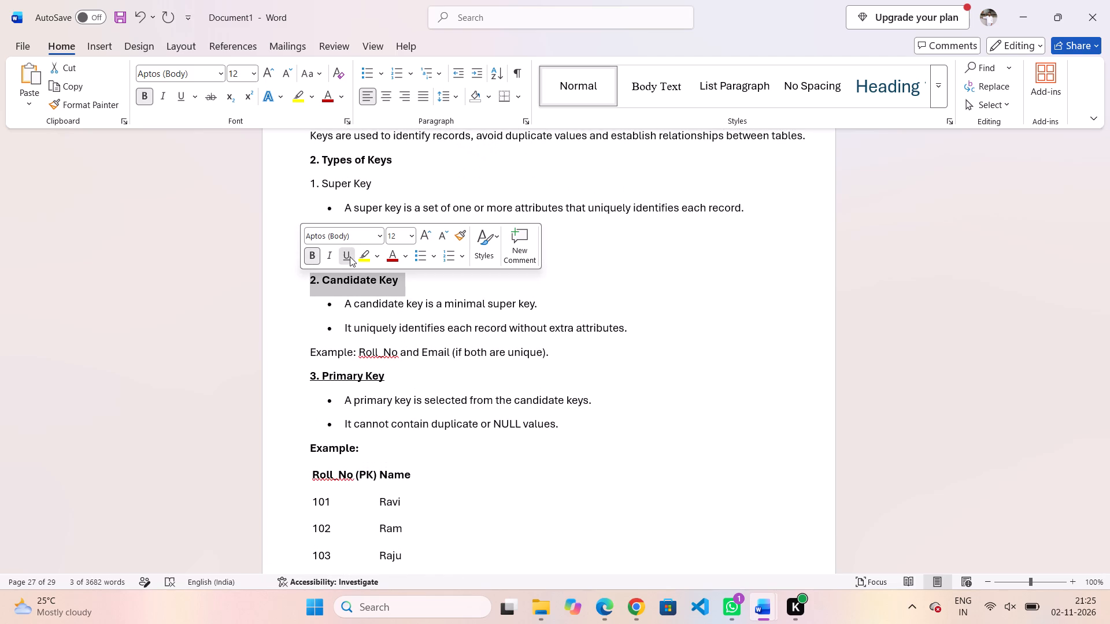
{"action": "left_click", "coordinate": [407, 281]}
Make the "1. Super Key" heading bold and underlined.
{"action": "scroll", "coordinate": [407, 281], "scroll_direction": "up", "scroll_amount": 1}
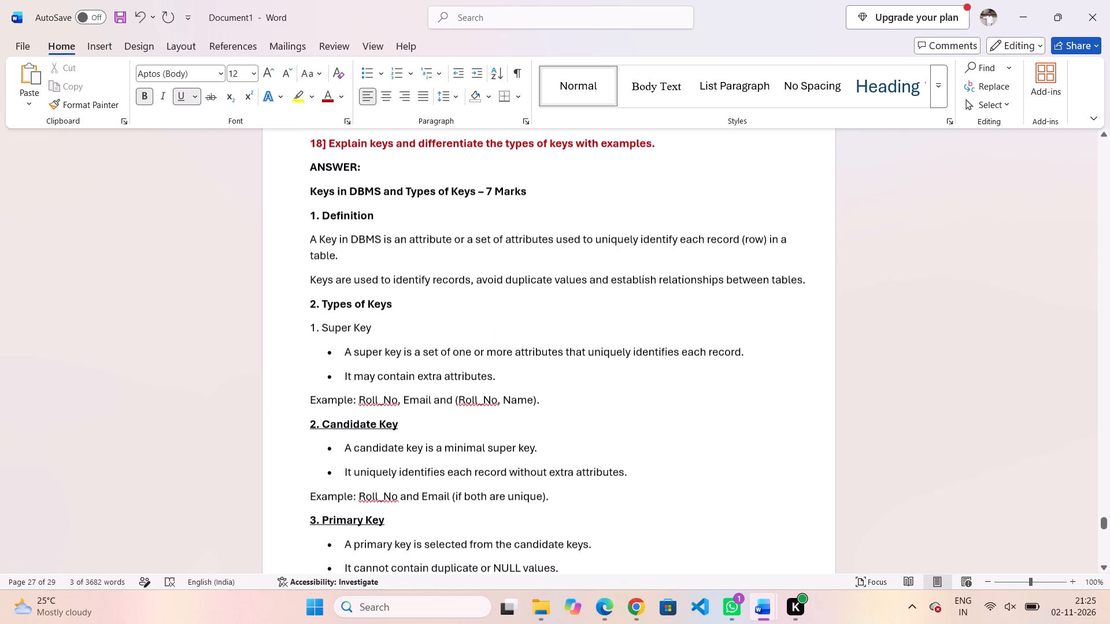
{"action": "left_click_drag", "start_coordinate": [377, 324], "coordinate": [320, 329]}
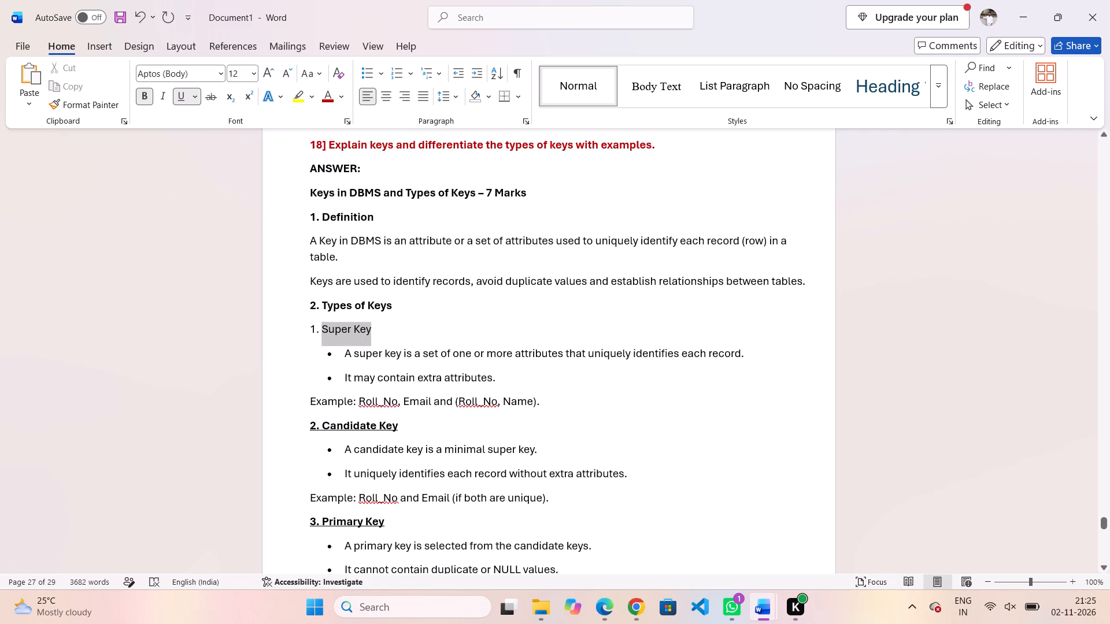
{"action": "left_click_drag", "start_coordinate": [320, 329], "coordinate": [304, 330]}
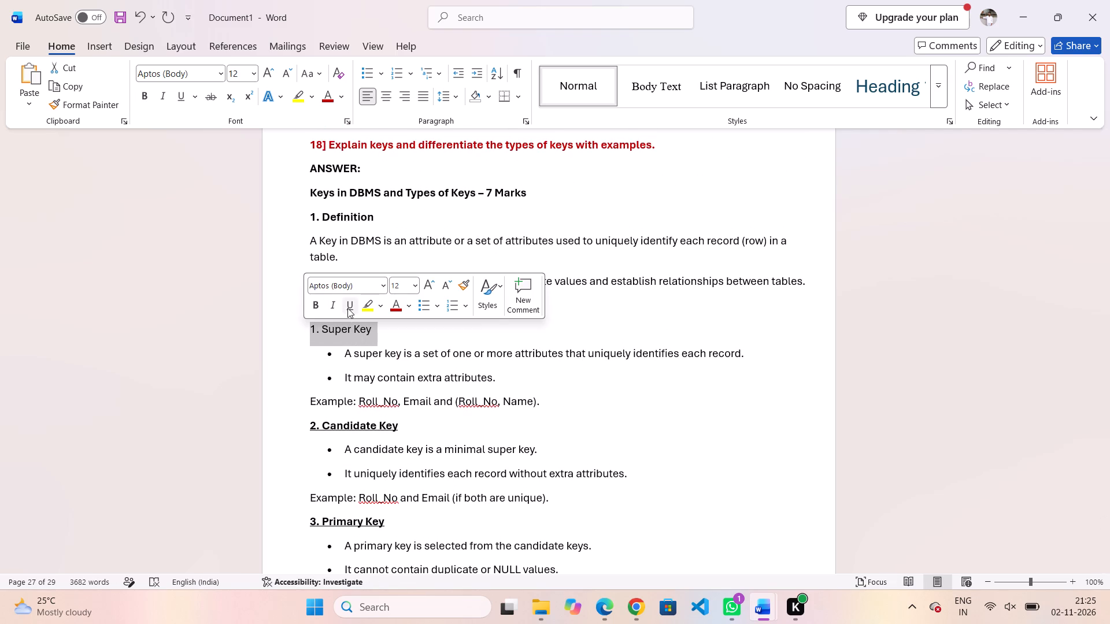
{"action": "left_click", "coordinate": [347, 308]}
{"action": "left_click", "coordinate": [314, 311]}
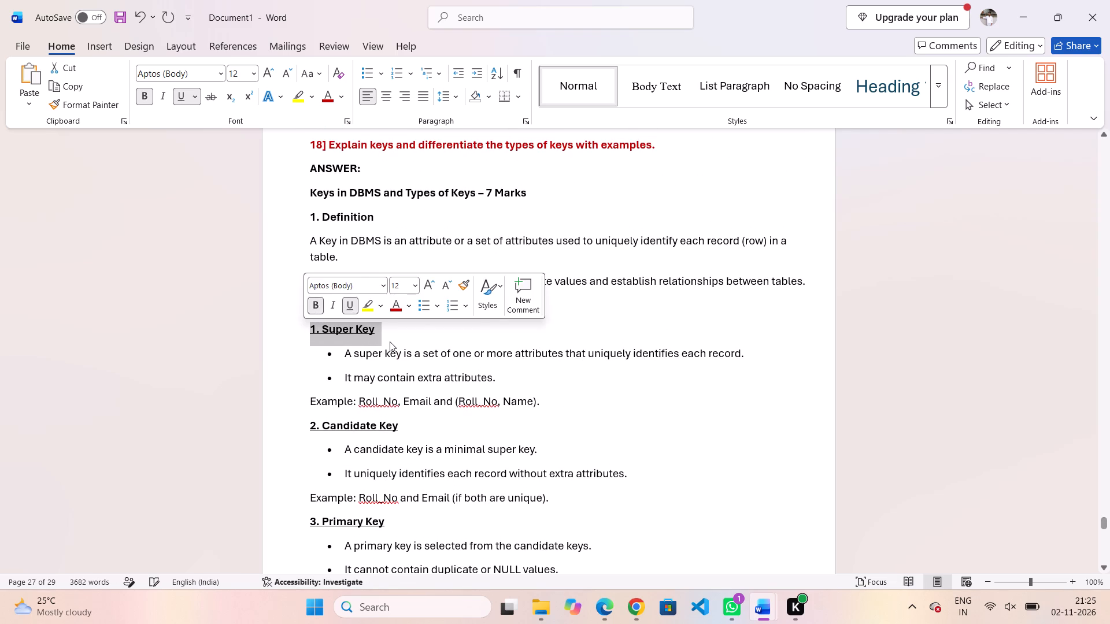
{"action": "left_click", "coordinate": [390, 341]}
Remove the number "2." from the "Types of Keys" heading and underline the heading.
{"action": "left_click", "coordinate": [324, 306]}
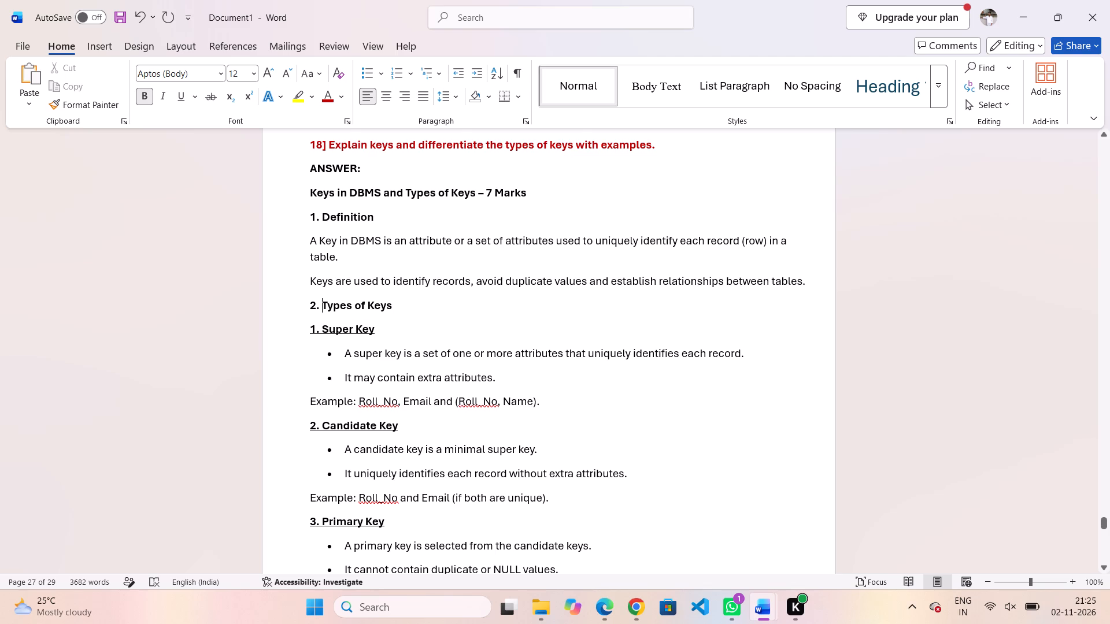
{"action": "key", "text": "BackSpace"}
{"action": "key", "text": "BackSpace"}
{"action": "key", "text": "BackSpace"}
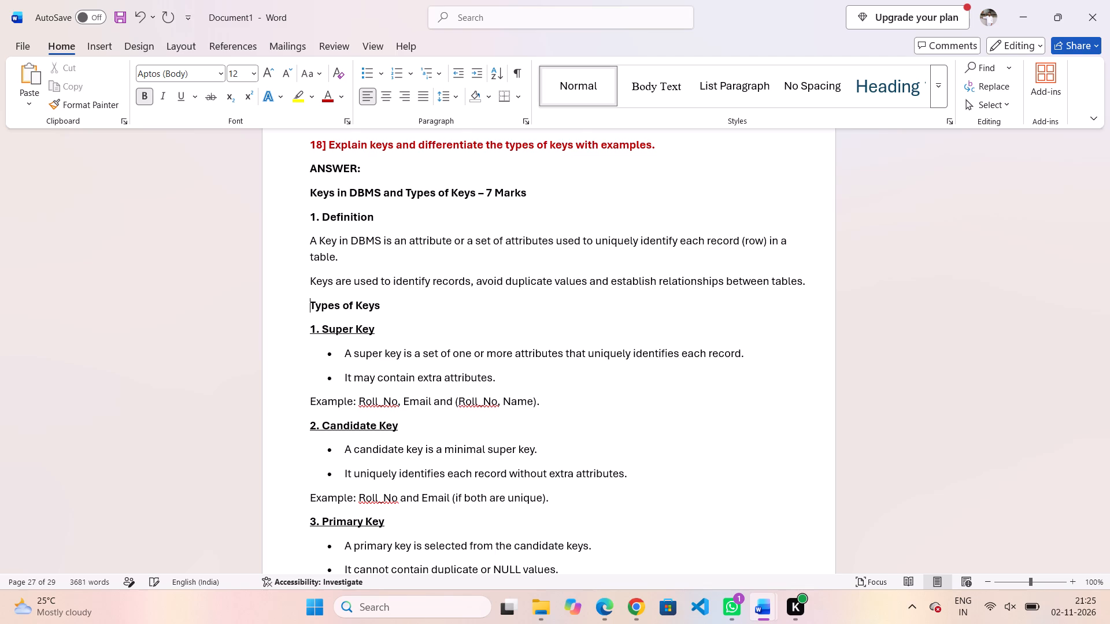
{"action": "left_click_drag", "start_coordinate": [304, 304], "coordinate": [353, 303]}
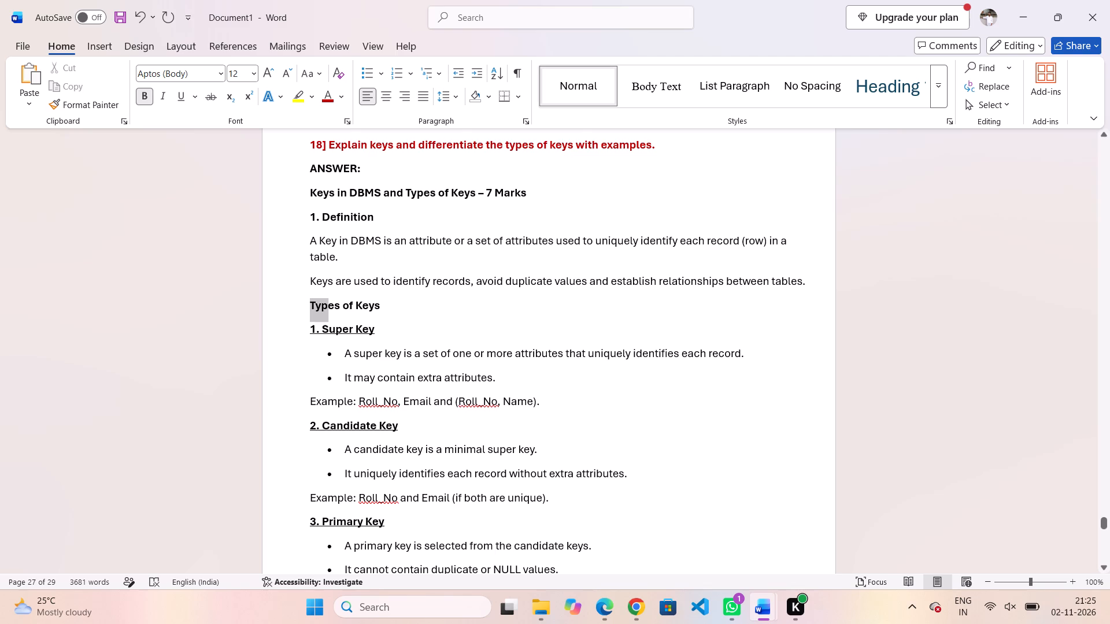
{"action": "left_click_drag", "start_coordinate": [353, 303], "coordinate": [391, 305]}
{"action": "left_click", "coordinate": [436, 283]}
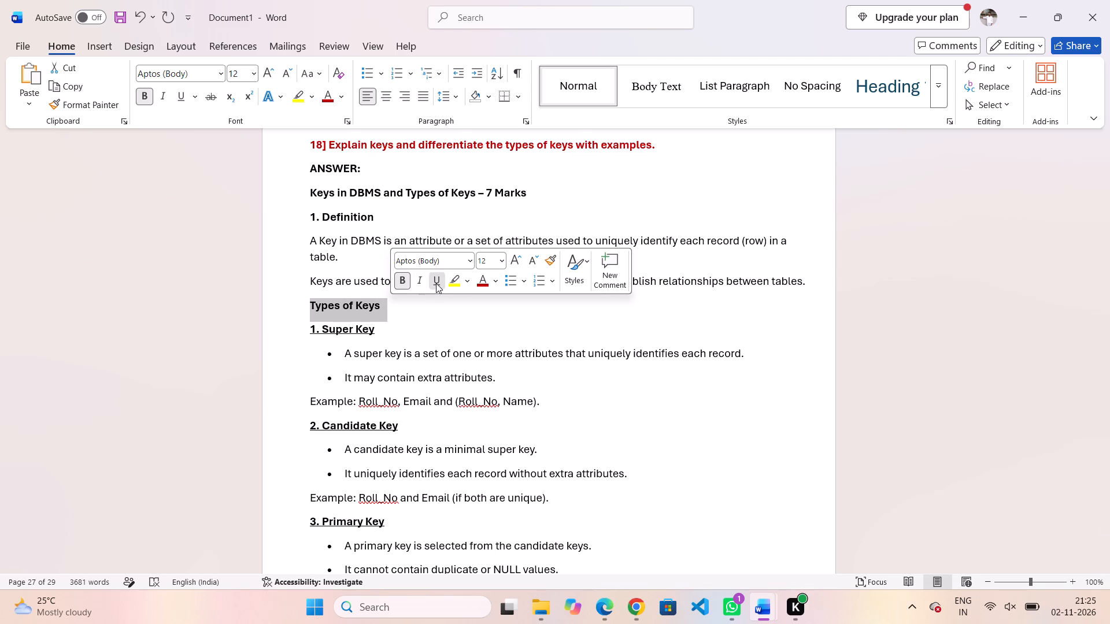
{"action": "left_click", "coordinate": [391, 313]}
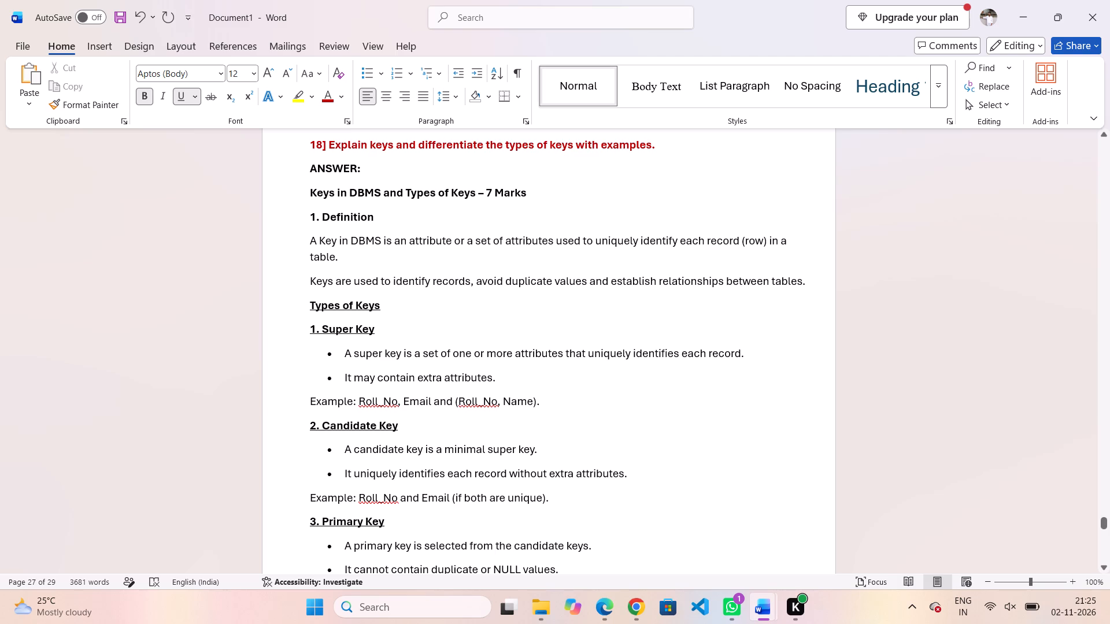
Delete the "Keys in DBMS and Types of Keys – 7 Marks" title and the "1." before "Definition", keeping "Definition" on its own line below "ANSWER:".
{"action": "left_click", "coordinate": [322, 217]}
{"action": "key", "text": "BackSpace"}
{"action": "key", "text": "BackSpace"}
{"action": "key", "text": "BackSpace"}
{"action": "key", "text": "BackSpace"}
{"action": "key", "text": "BackSpace"}
{"action": "key", "text": "BackSpace"}
{"action": "key", "text": "BackSpace"}
{"action": "key", "text": "BackSpace"}
{"action": "key", "text": "BackSpace"}
{"action": "key", "text": "BackSpace"}
{"action": "key", "text": "BackSpace"}
{"action": "key", "text": "BackSpace"}
{"action": "key", "text": "BackSpace"}
{"action": "key", "text": "BackSpace"}
{"action": "key", "text": "BackSpace"}
{"action": "key", "text": "BackSpace"}
{"action": "key", "text": "BackSpace"}
{"action": "key", "text": "BackSpace"}
{"action": "key", "text": "BackSpace"}
{"action": "key", "text": "BackSpace"}
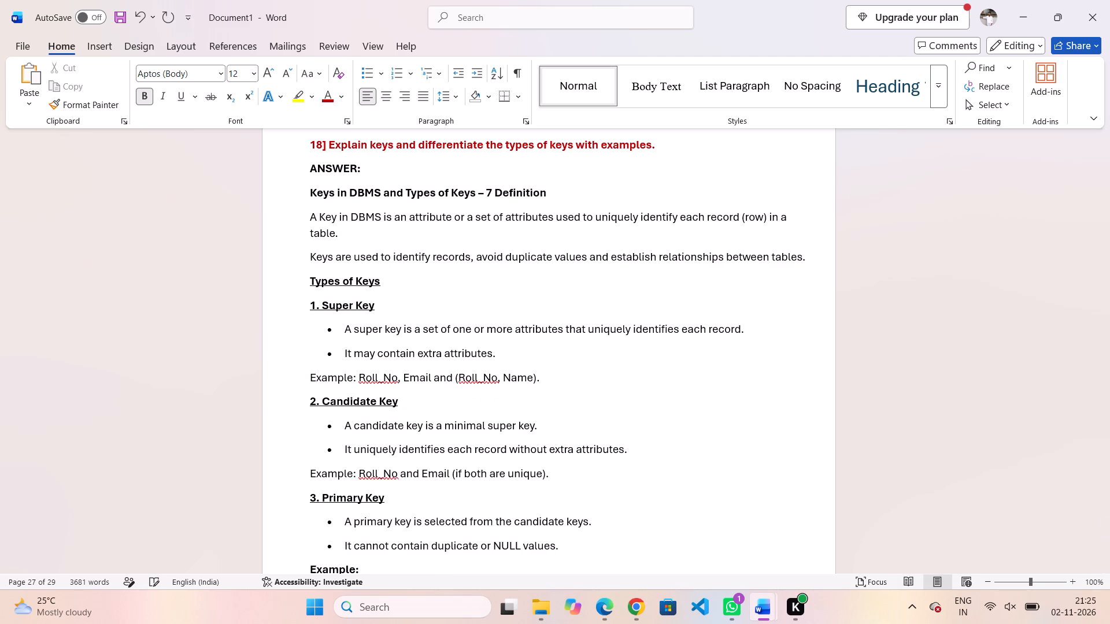
{"action": "key", "text": "BackSpace"}
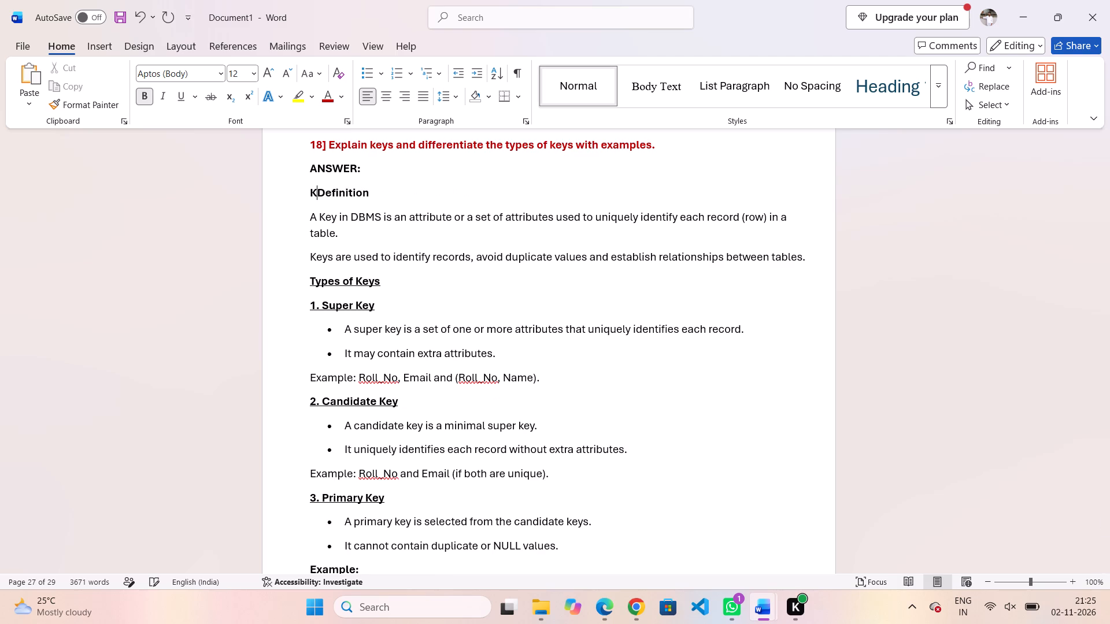
{"action": "key", "text": "BackSpace"}
{"action": "key", "text": "BackSpace"}
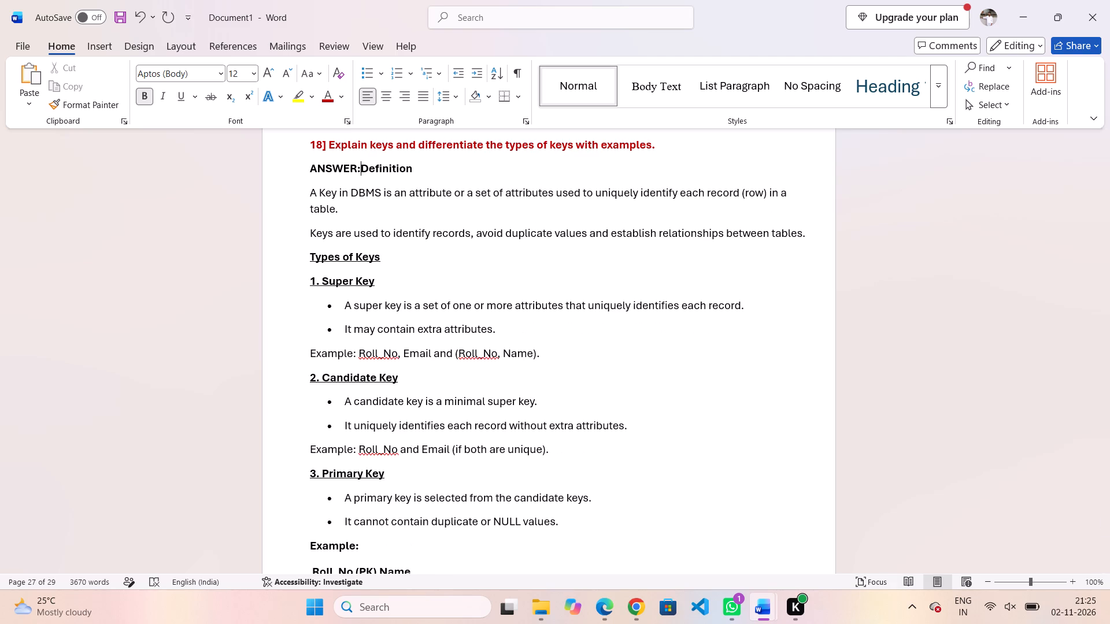
{"action": "key", "text": "ctrl+z"}
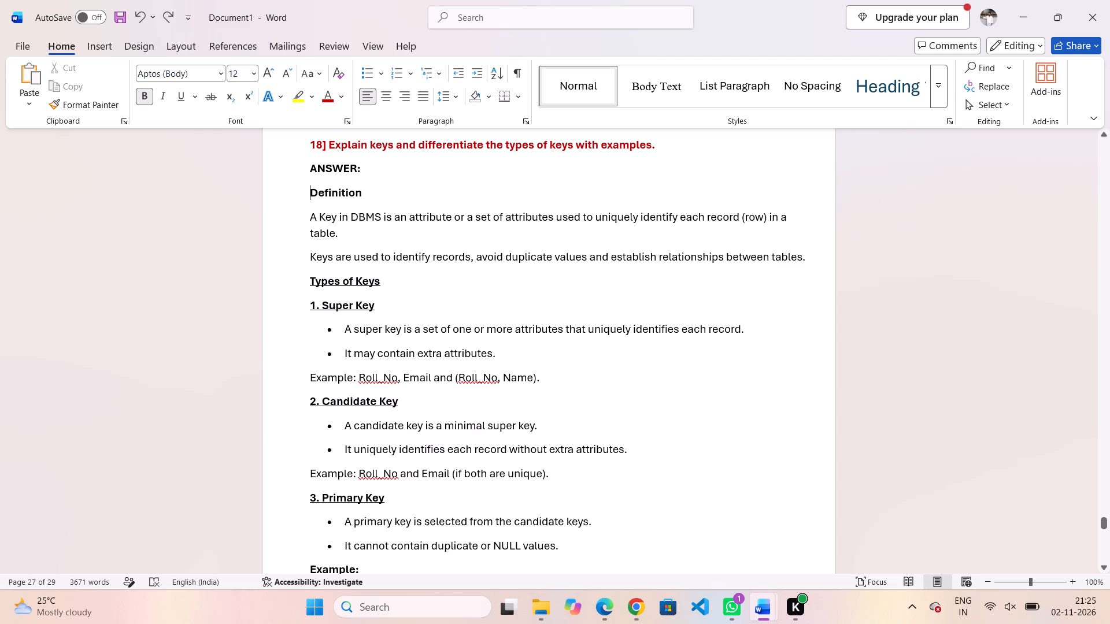
Underline the "Definition" heading.
{"action": "left_click_drag", "start_coordinate": [310, 196], "coordinate": [367, 194]}
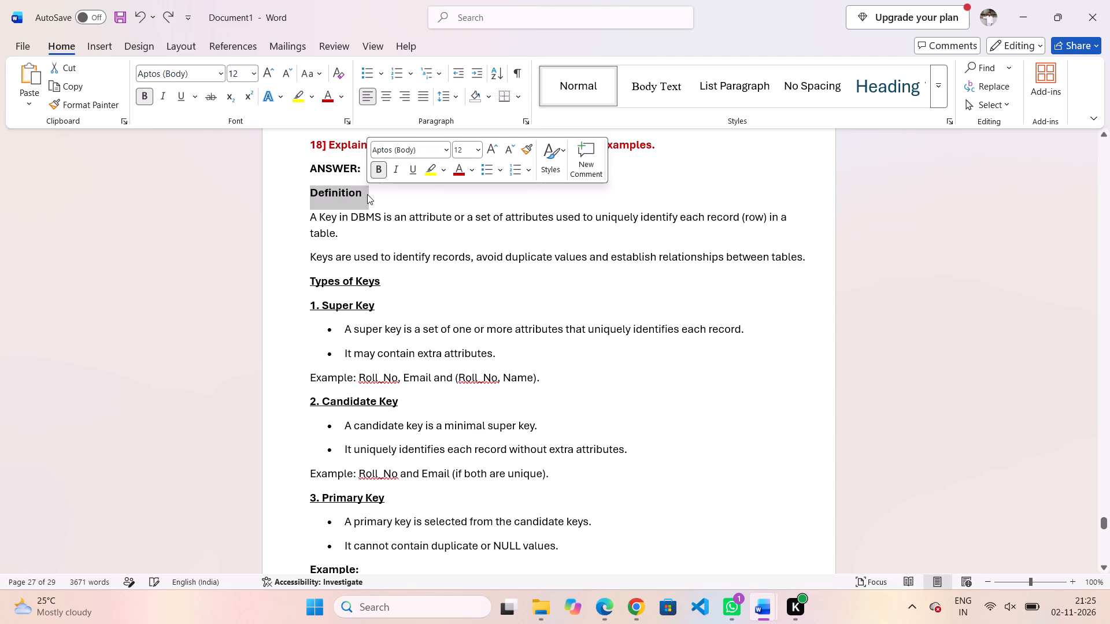
{"action": "left_click", "coordinate": [415, 173]}
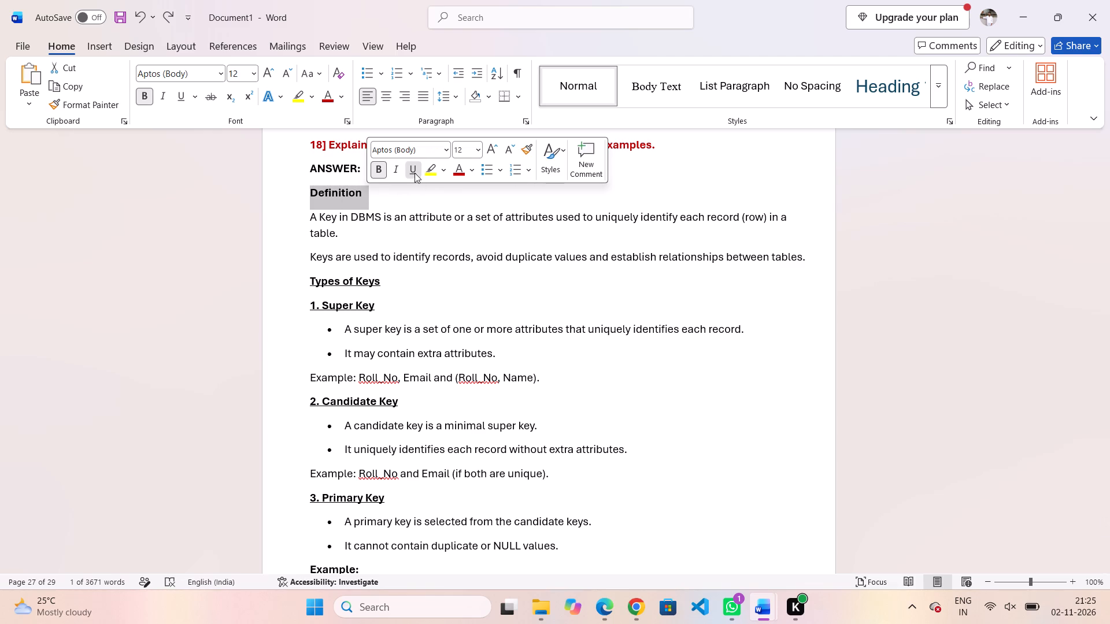
{"action": "left_click", "coordinate": [382, 203]}
Add two new lines after the closing composite key sentence at the end of the keys answer.
{"action": "scroll", "coordinate": [382, 203], "scroll_direction": "down", "scroll_amount": 2}
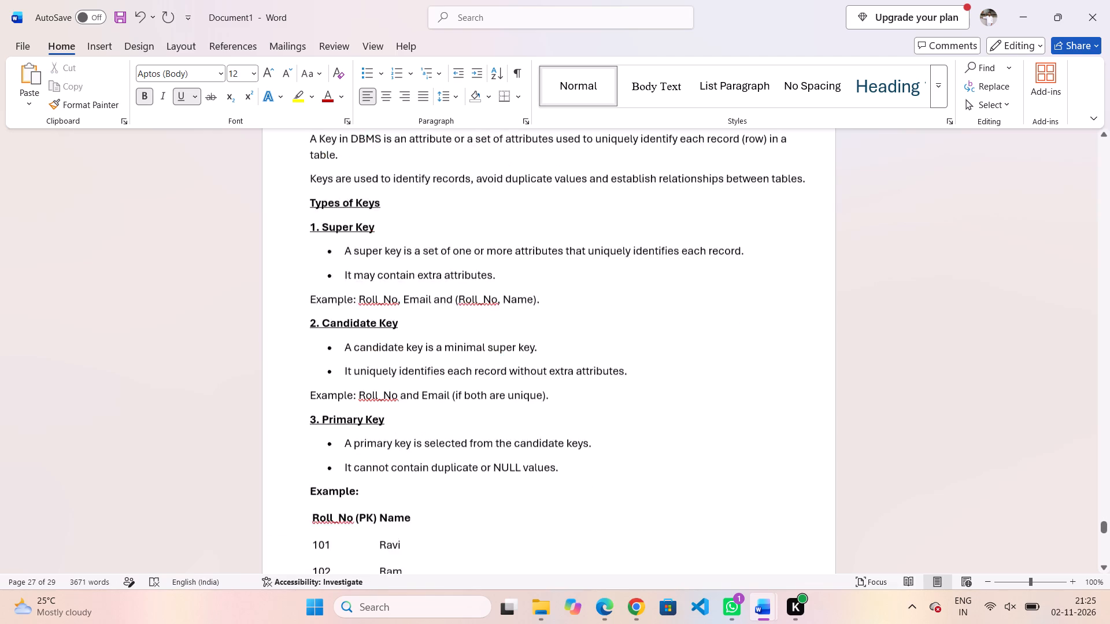
{"action": "scroll", "coordinate": [382, 203], "scroll_direction": "down", "scroll_amount": 7}
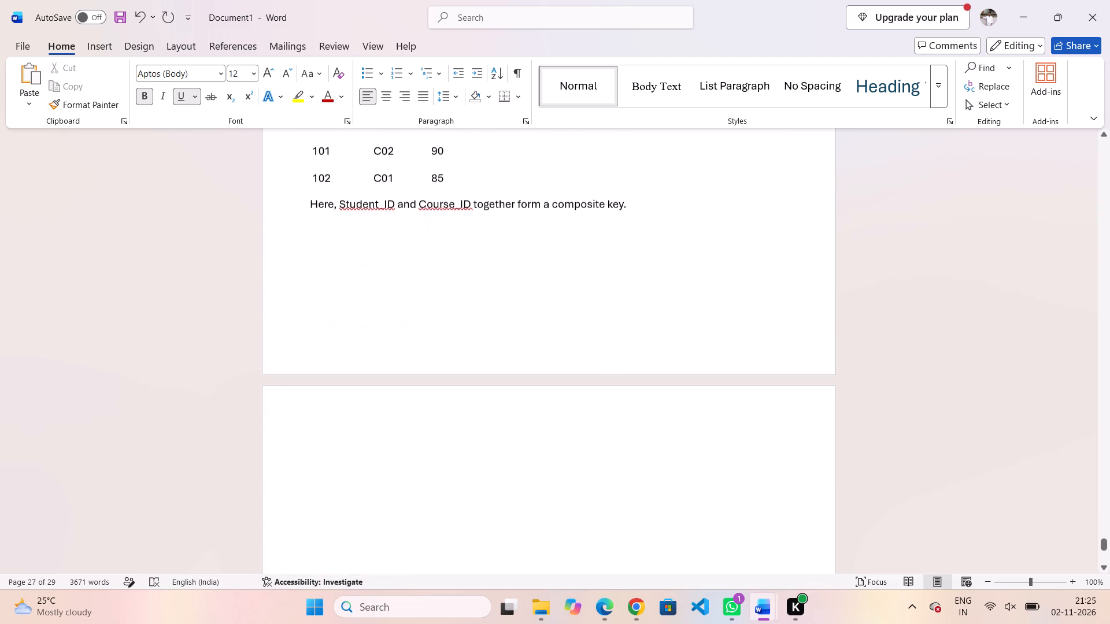
{"action": "left_click", "coordinate": [634, 198]}
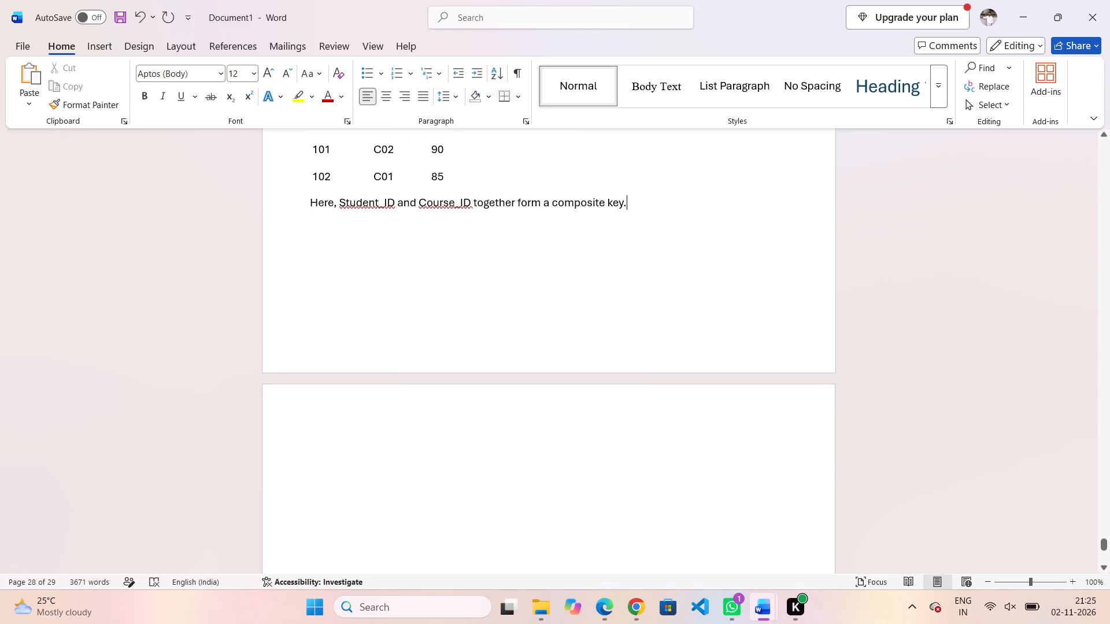
{"action": "key", "text": "Return"}
{"action": "key", "text": "Return"}
Look back through the preceding answers on keys, aggregate functions and joins, and return to the end of the keys answer.
{"action": "scroll", "coordinate": [634, 198], "scroll_direction": "up", "scroll_amount": 4}
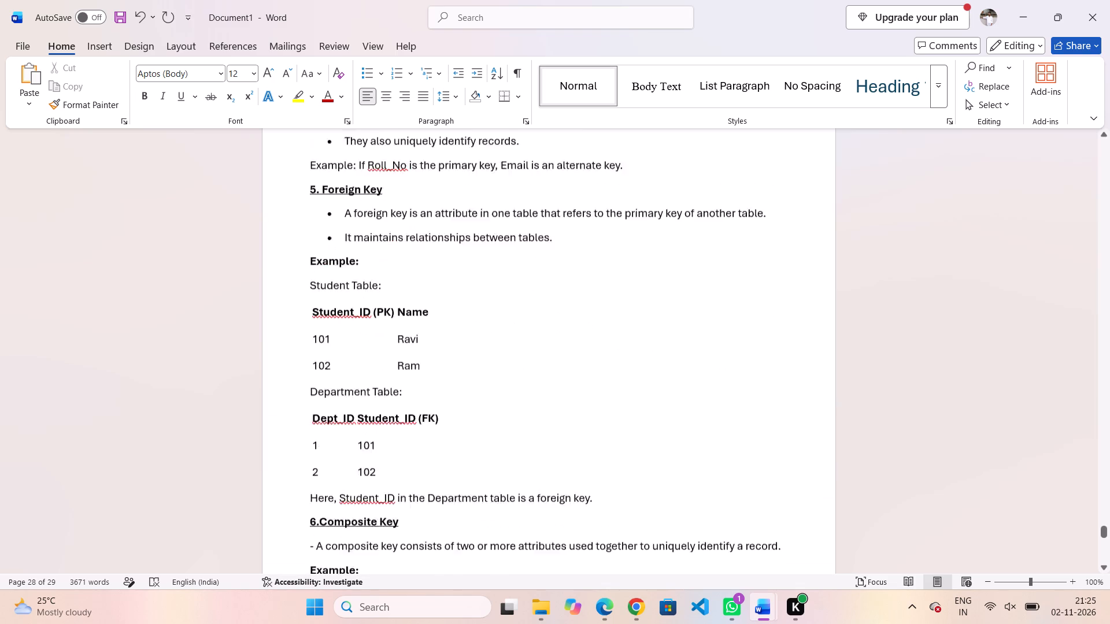
{"action": "scroll", "coordinate": [634, 198], "scroll_direction": "up", "scroll_amount": 3}
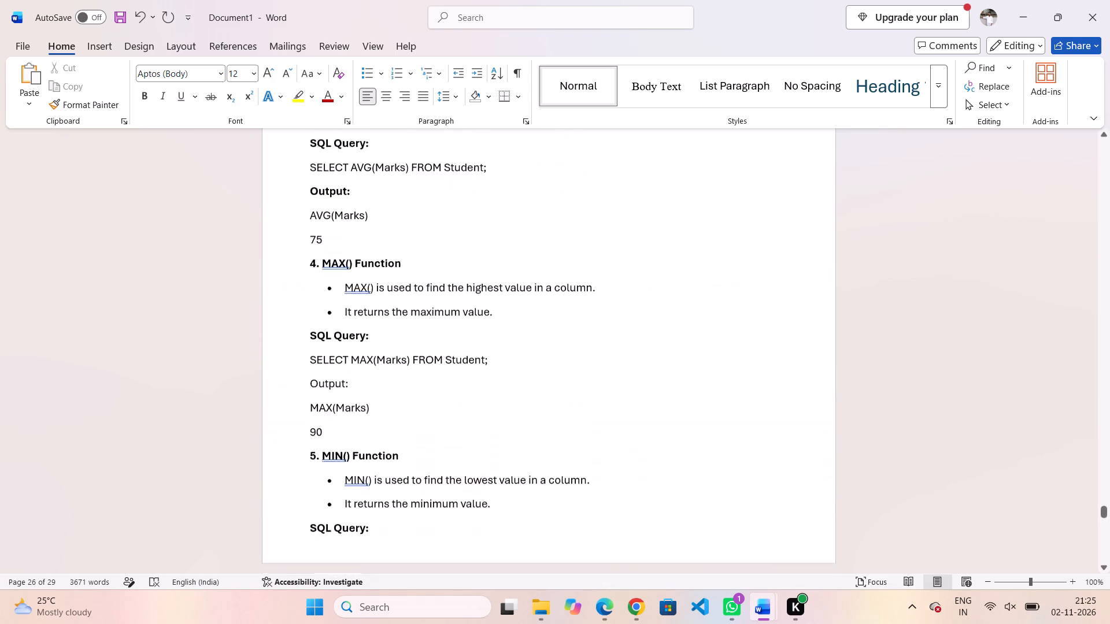
{"action": "scroll", "coordinate": [634, 198], "scroll_direction": "up", "scroll_amount": 5}
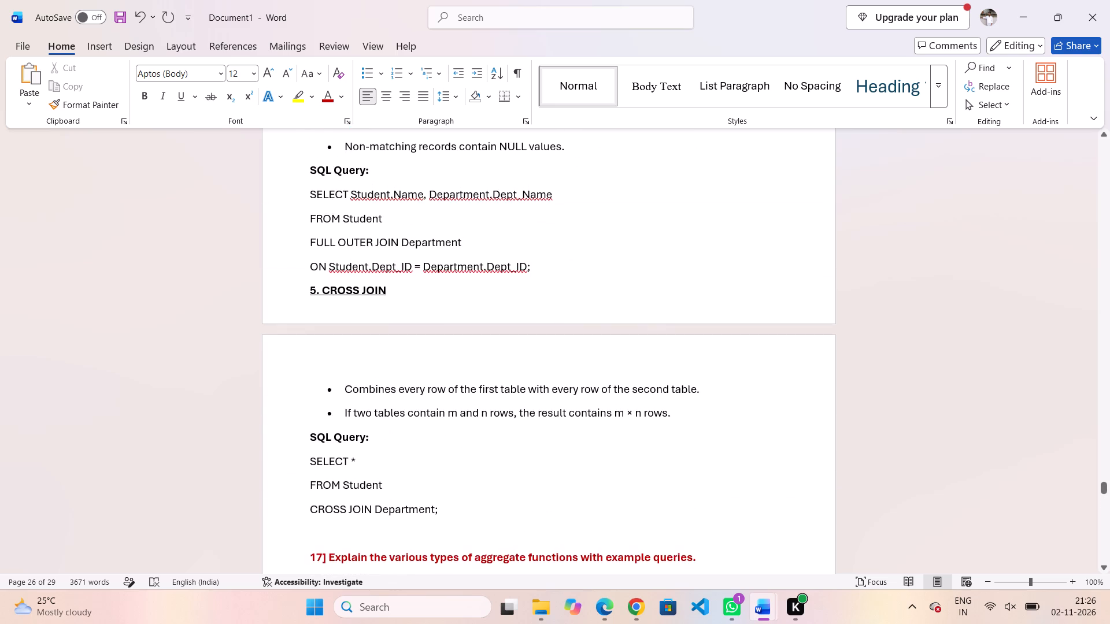
{"action": "scroll", "coordinate": [634, 198], "scroll_direction": "down", "scroll_amount": 6}
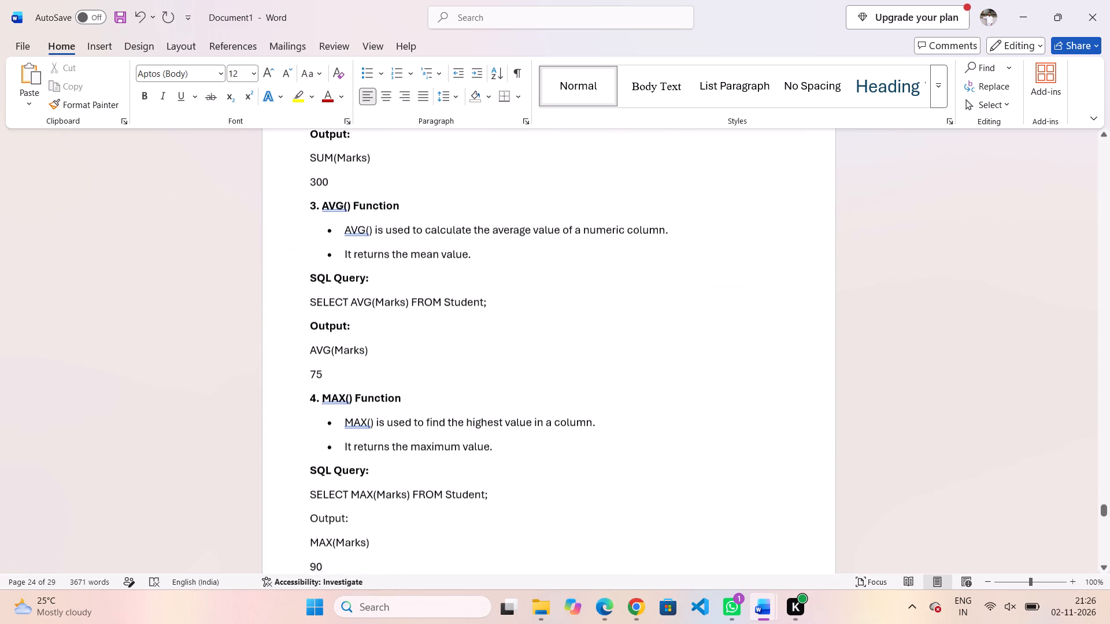
{"action": "scroll", "coordinate": [634, 198], "scroll_direction": "down", "scroll_amount": 6}
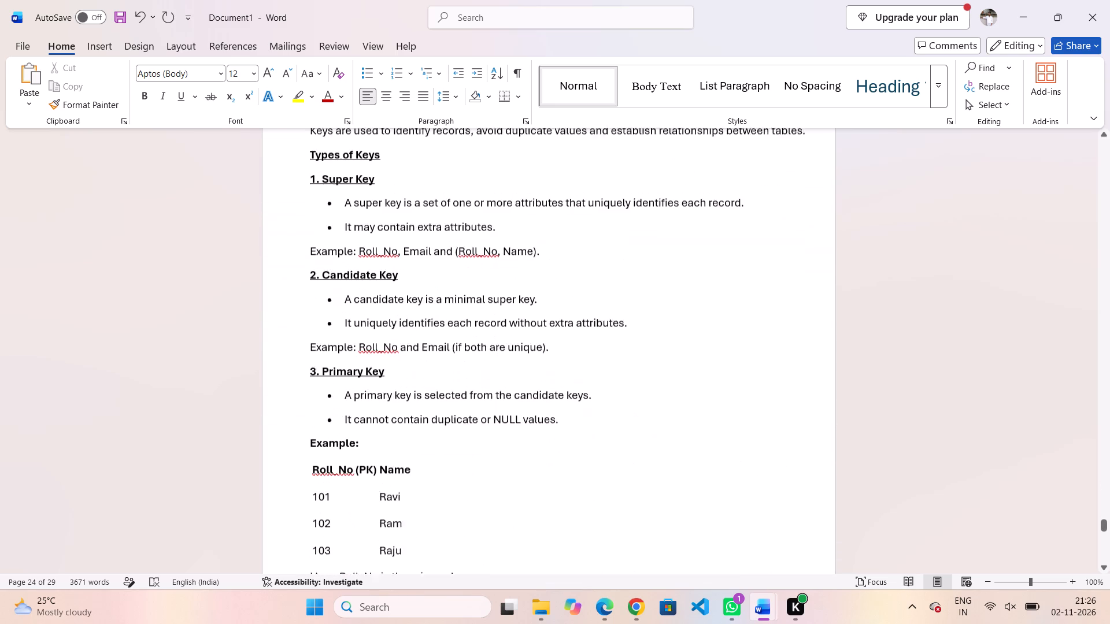
{"action": "scroll", "coordinate": [634, 198], "scroll_direction": "down", "scroll_amount": 4}
{"action": "scroll", "coordinate": [634, 198], "scroll_direction": "up", "scroll_amount": 2}
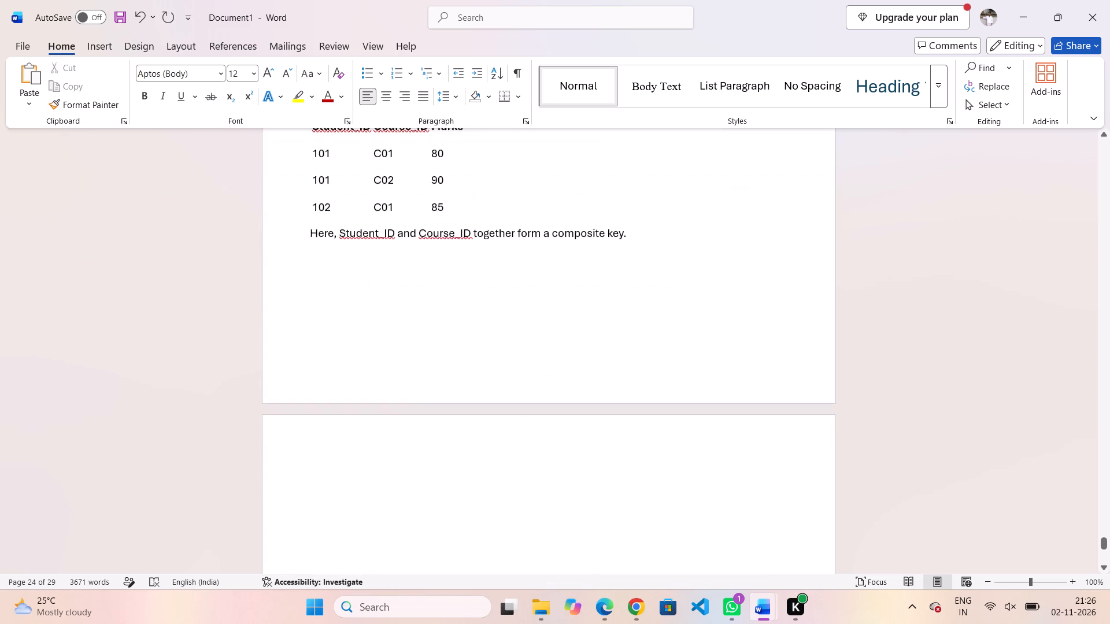
Enter the question number "19]" on the new line below the composite key sentence and make it bold.
{"action": "type", "text": "19]"}
{"action": "key", "text": "space"}
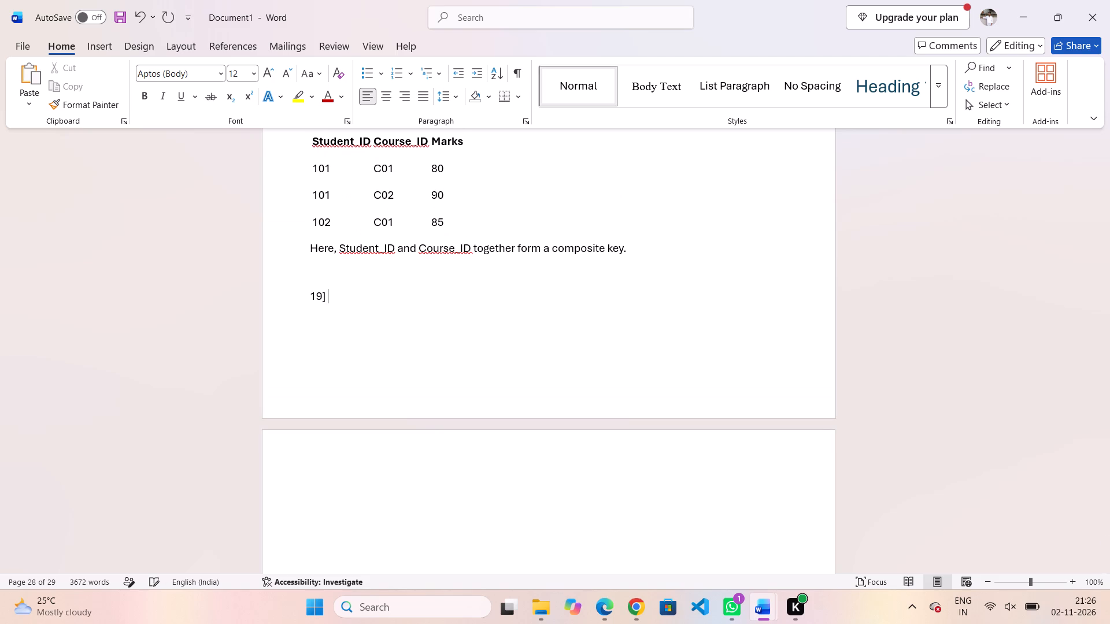
{"action": "left_click_drag", "start_coordinate": [337, 295], "coordinate": [311, 300]}
{"action": "left_click_drag", "start_coordinate": [311, 300], "coordinate": [308, 300]}
{"action": "left_click", "coordinate": [314, 276]}
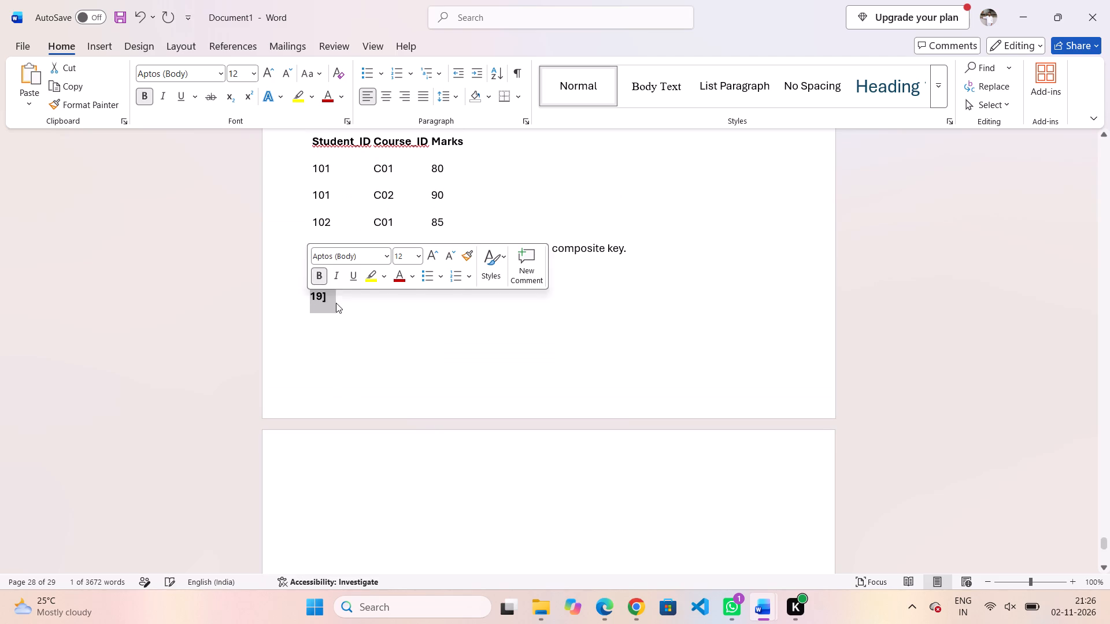
{"action": "left_click", "coordinate": [336, 303]}
Look back through the keys, aggregate functions and joins answers up to question 16, and return to the "19]" line.
{"action": "scroll", "coordinate": [336, 303], "scroll_direction": "up", "scroll_amount": 6}
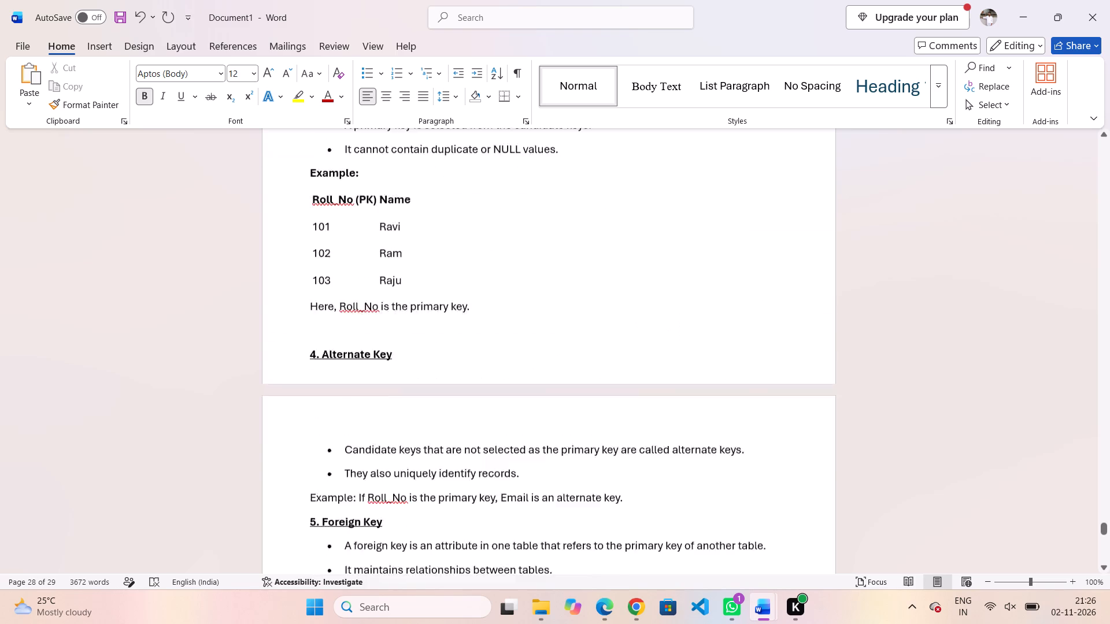
{"action": "scroll", "coordinate": [336, 303], "scroll_direction": "up", "scroll_amount": 11}
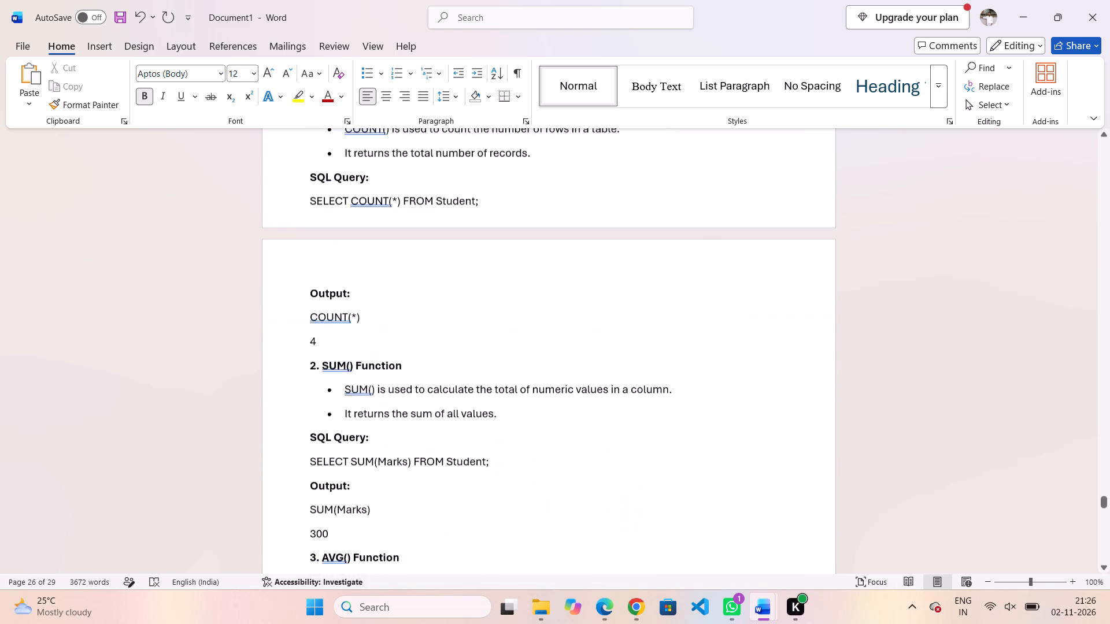
{"action": "scroll", "coordinate": [336, 303], "scroll_direction": "up", "scroll_amount": 10}
{"action": "scroll", "coordinate": [336, 303], "scroll_direction": "down", "scroll_amount": 2}
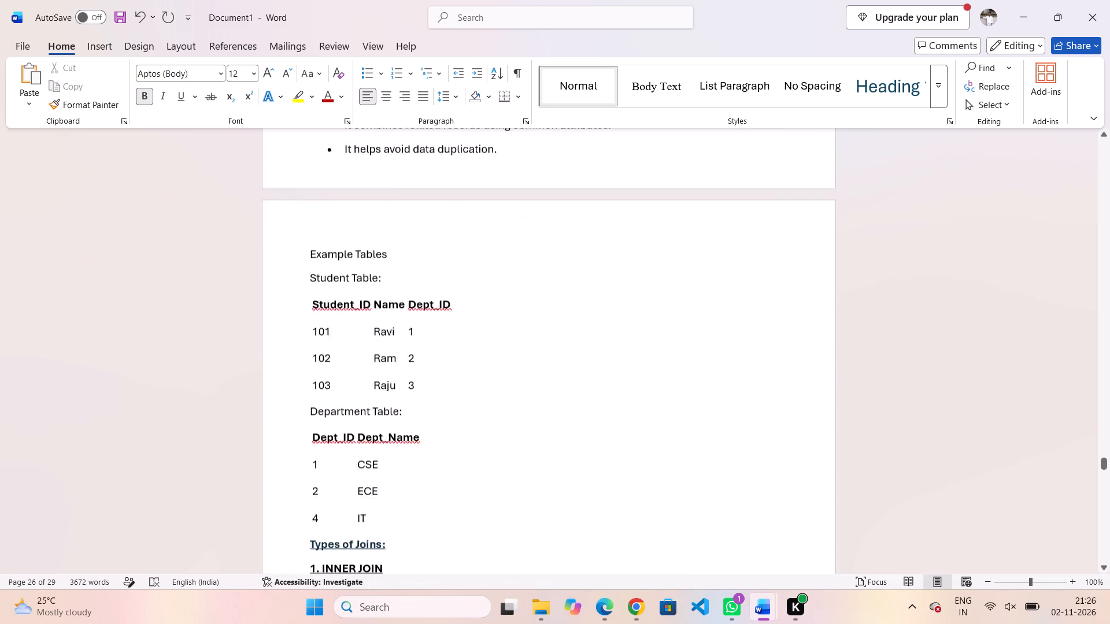
{"action": "scroll", "coordinate": [336, 303], "scroll_direction": "down", "scroll_amount": 13}
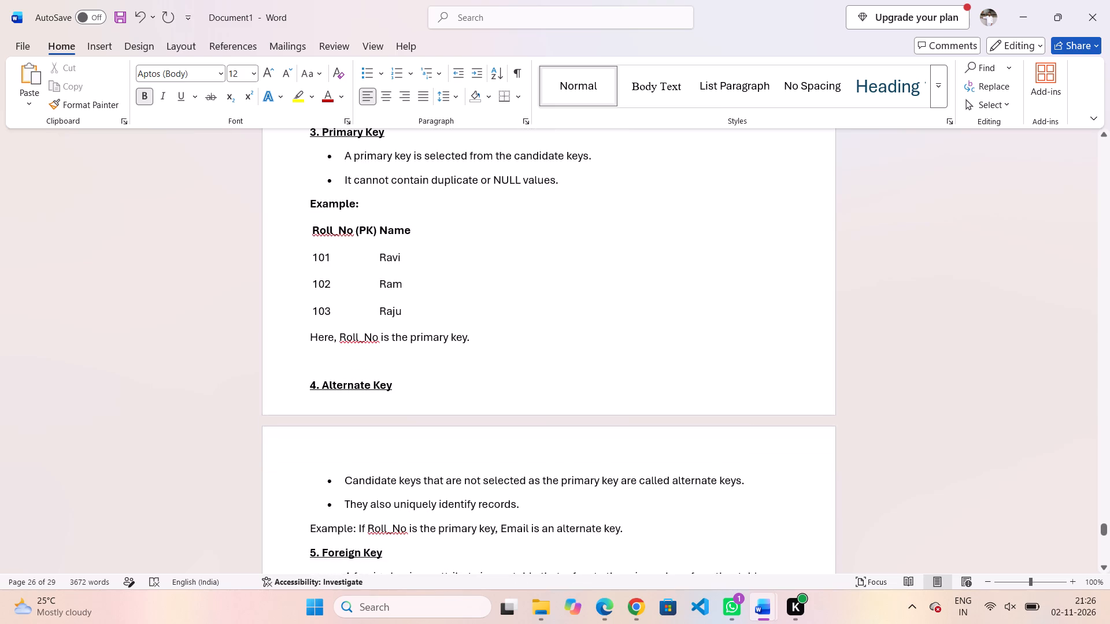
{"action": "scroll", "coordinate": [336, 303], "scroll_direction": "up", "scroll_amount": 3}
{"action": "scroll", "coordinate": [336, 303], "scroll_direction": "down", "scroll_amount": 3}
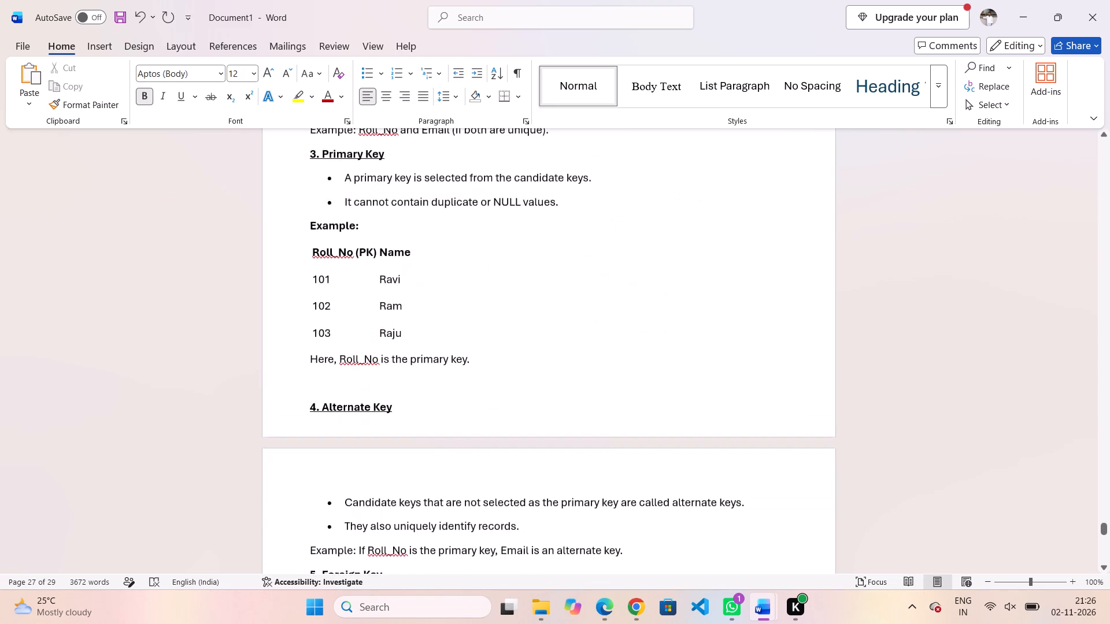
{"action": "scroll", "coordinate": [336, 303], "scroll_direction": "down", "scroll_amount": 5}
{"action": "scroll", "coordinate": [336, 303], "scroll_direction": "up", "scroll_amount": 3}
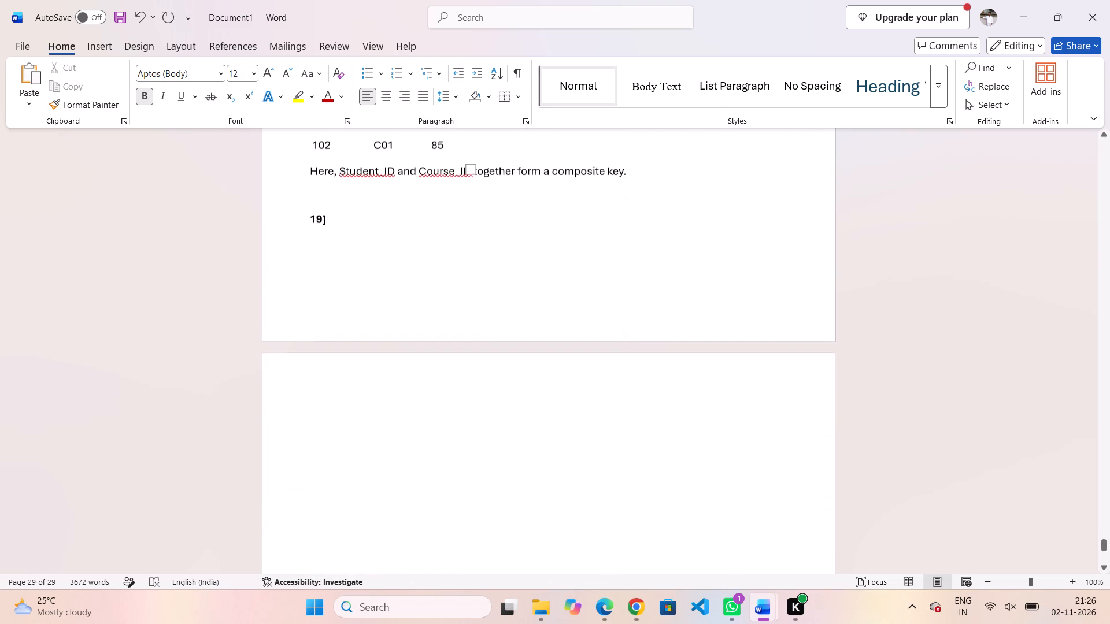
{"action": "scroll", "coordinate": [336, 303], "scroll_direction": "up", "scroll_amount": 18}
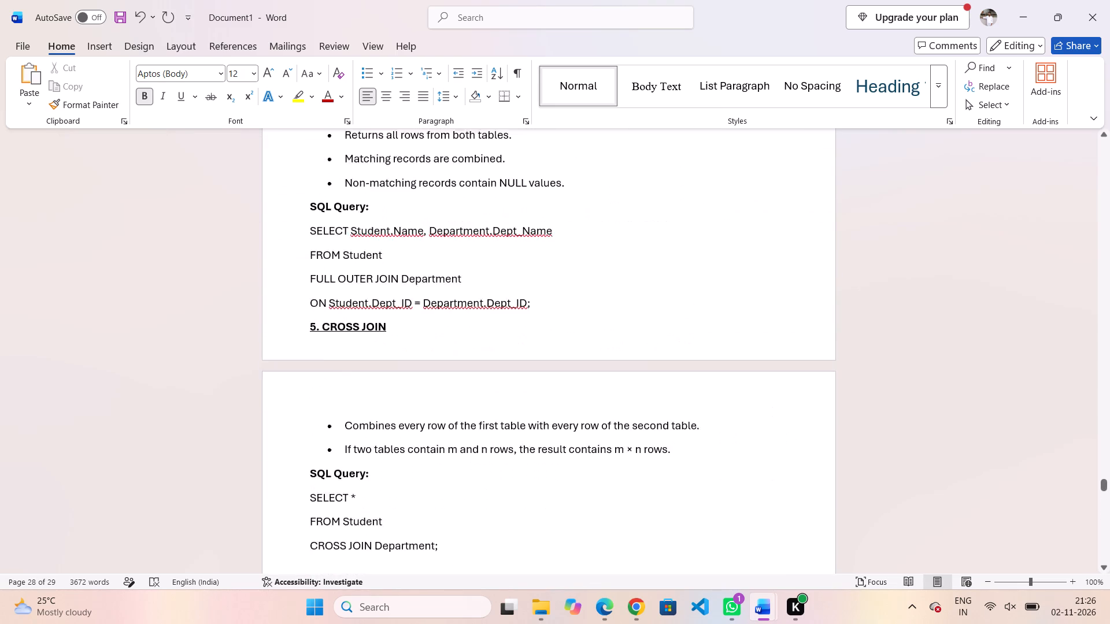
{"action": "scroll", "coordinate": [336, 303], "scroll_direction": "up", "scroll_amount": 5}
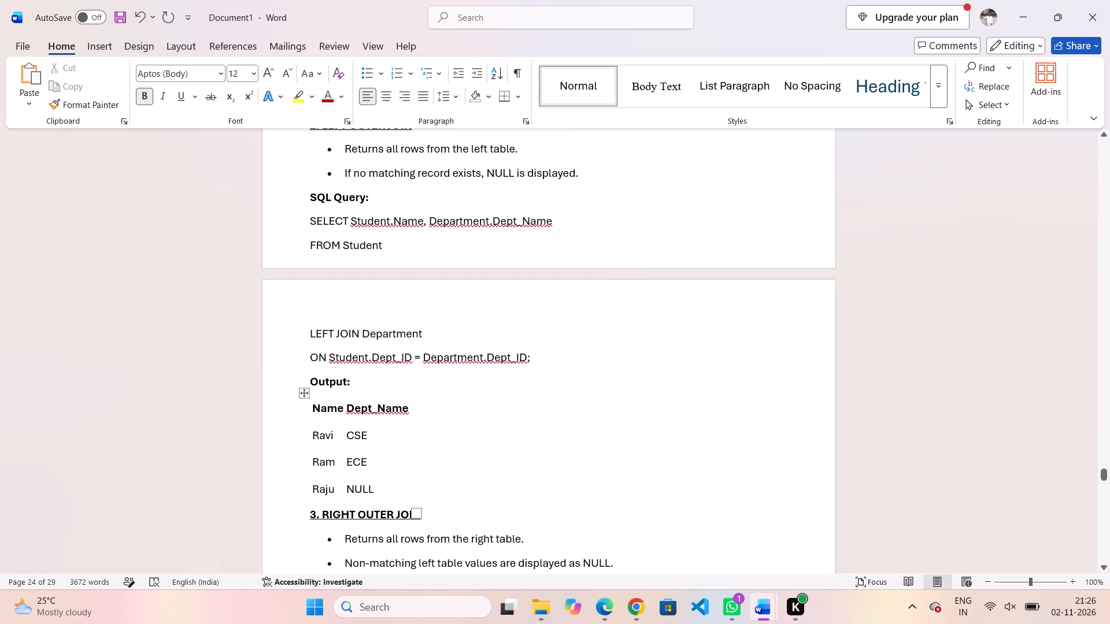
{"action": "scroll", "coordinate": [336, 303], "scroll_direction": "up", "scroll_amount": 2}
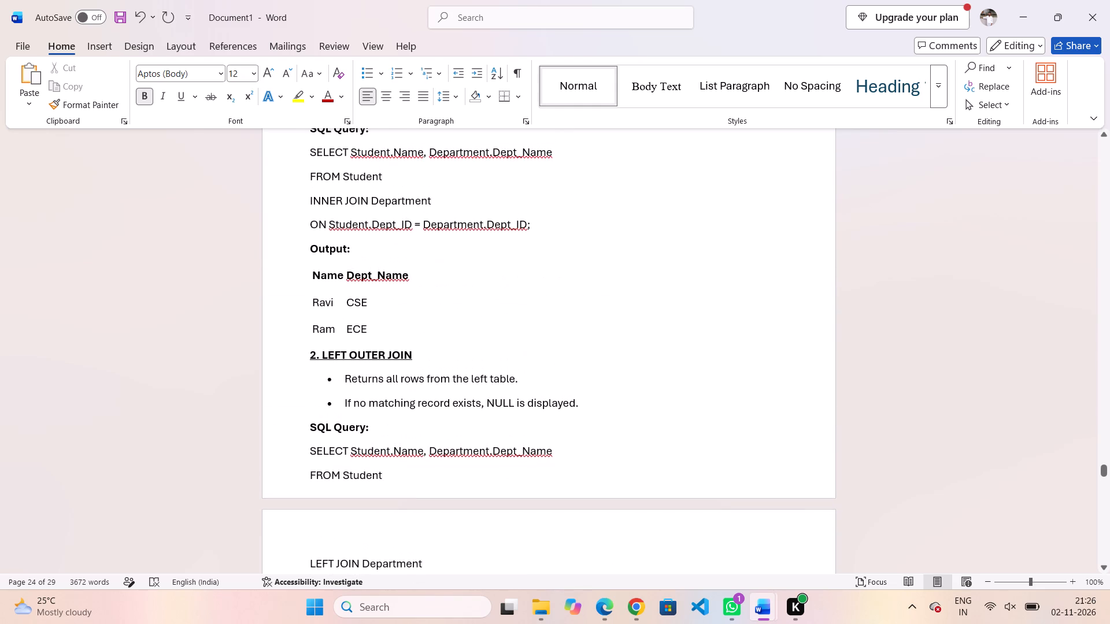
{"action": "scroll", "coordinate": [336, 303], "scroll_direction": "up", "scroll_amount": 6}
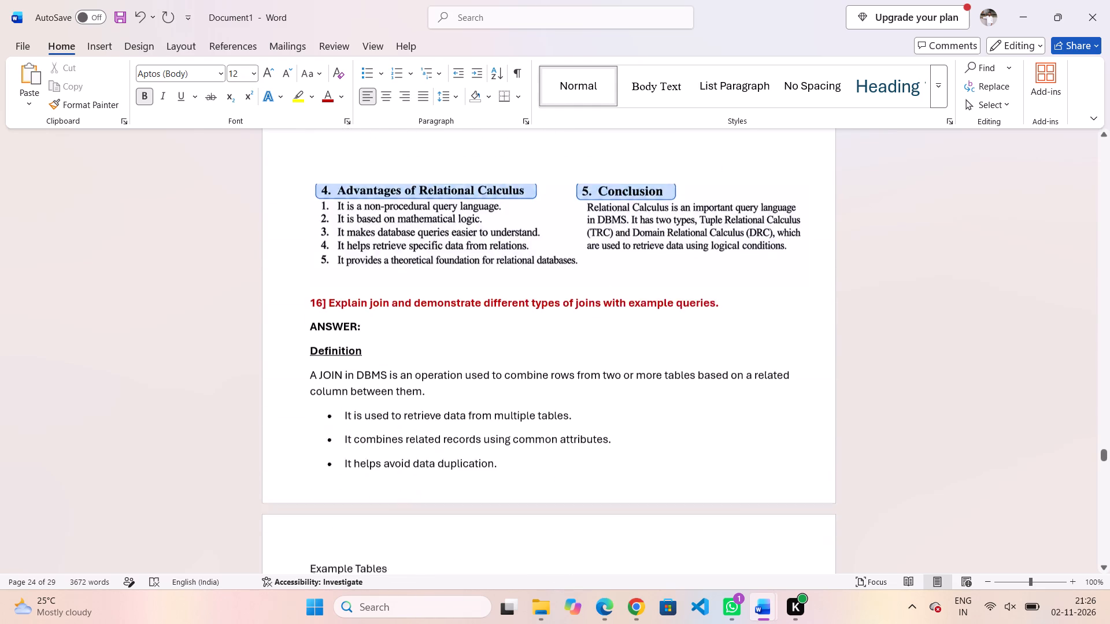
{"action": "scroll", "coordinate": [336, 303], "scroll_direction": "down", "scroll_amount": 6}
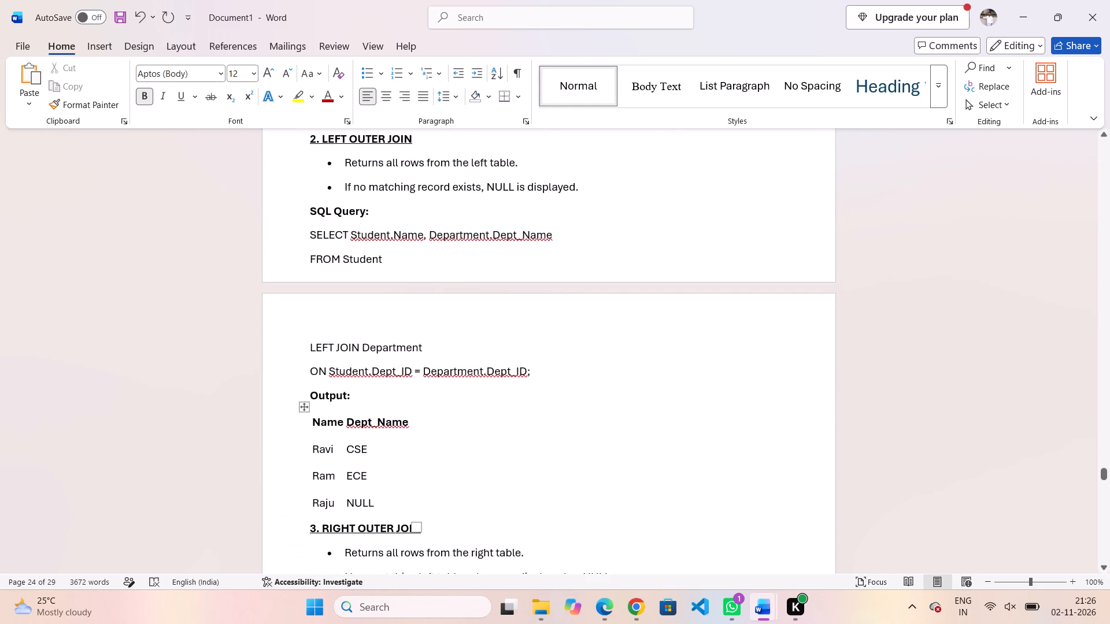
{"action": "scroll", "coordinate": [336, 303], "scroll_direction": "down", "scroll_amount": 6}
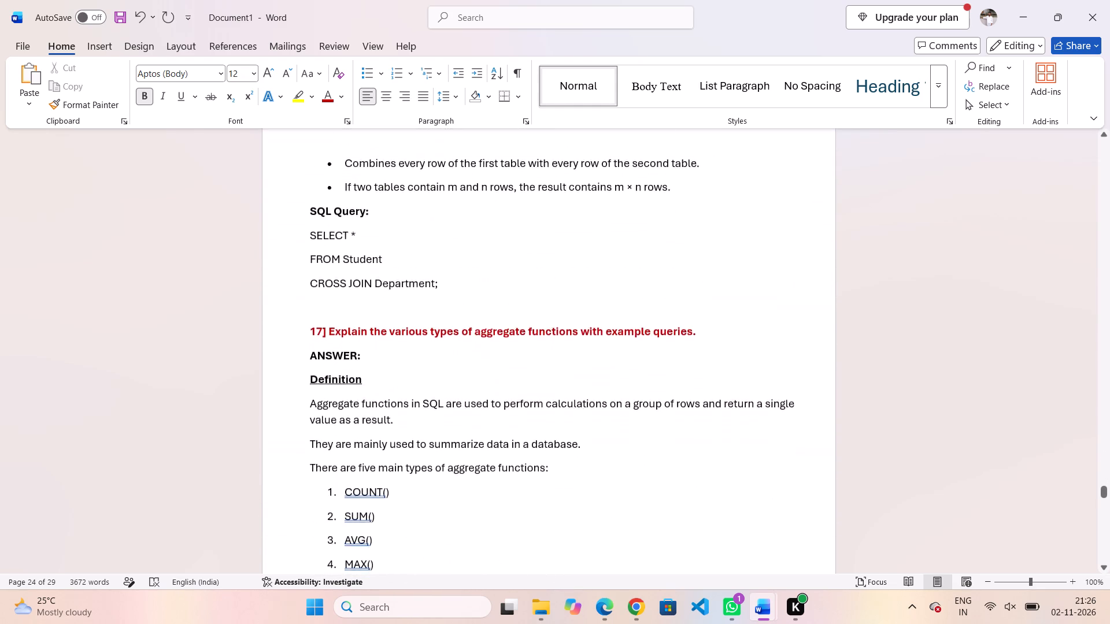
{"action": "scroll", "coordinate": [336, 303], "scroll_direction": "down", "scroll_amount": 5}
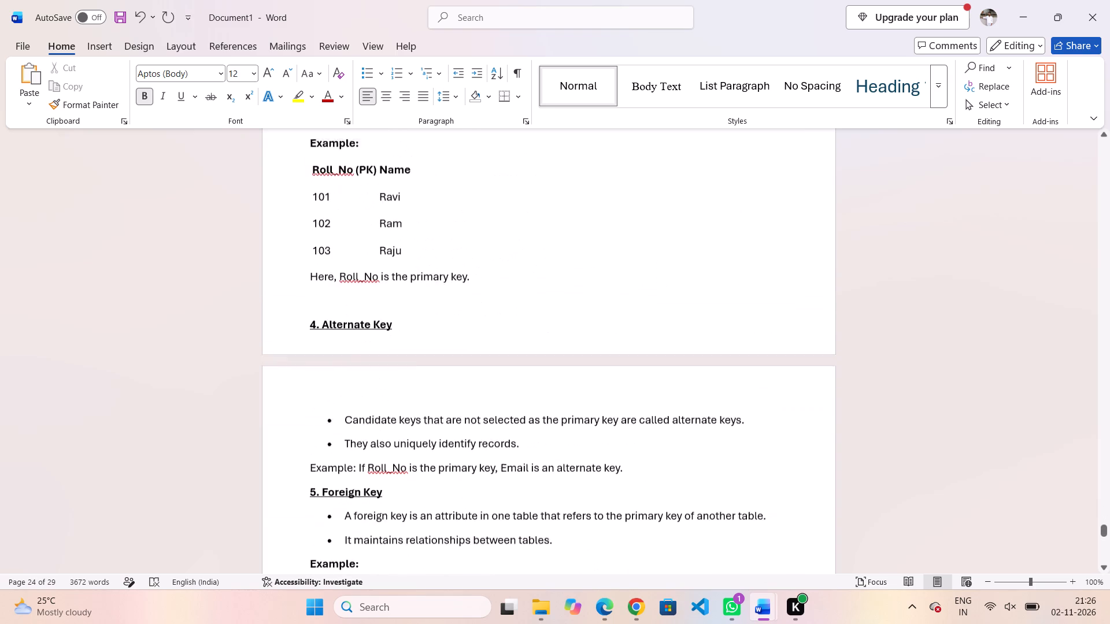
{"action": "scroll", "coordinate": [336, 303], "scroll_direction": "down", "scroll_amount": 3}
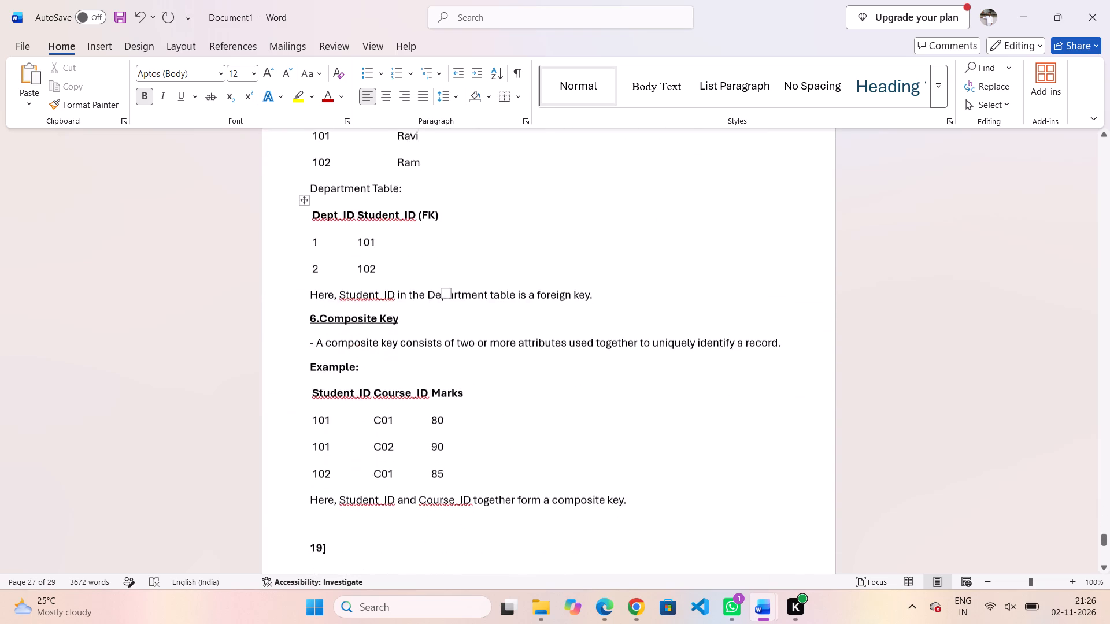
{"action": "scroll", "coordinate": [336, 303], "scroll_direction": "down", "scroll_amount": 1}
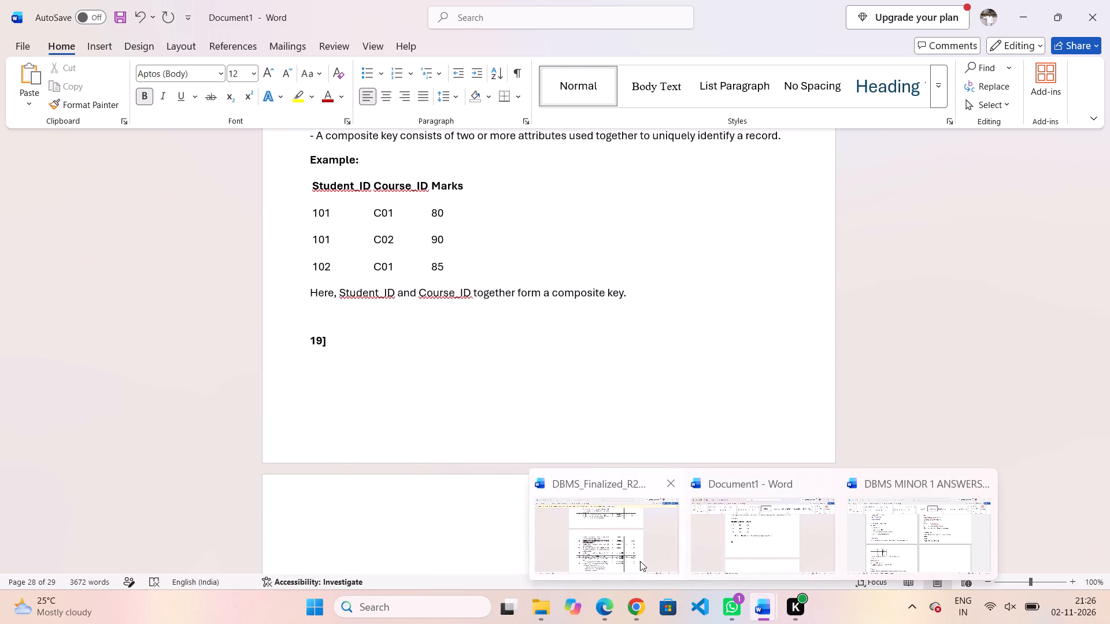
Copy question 19, "Explain the relational model and its terminologies.", from the DBMS_Finalized_R25_QB_BTL question bank and paste it after "19]" in Document1.
{"action": "left_click", "coordinate": [633, 559]}
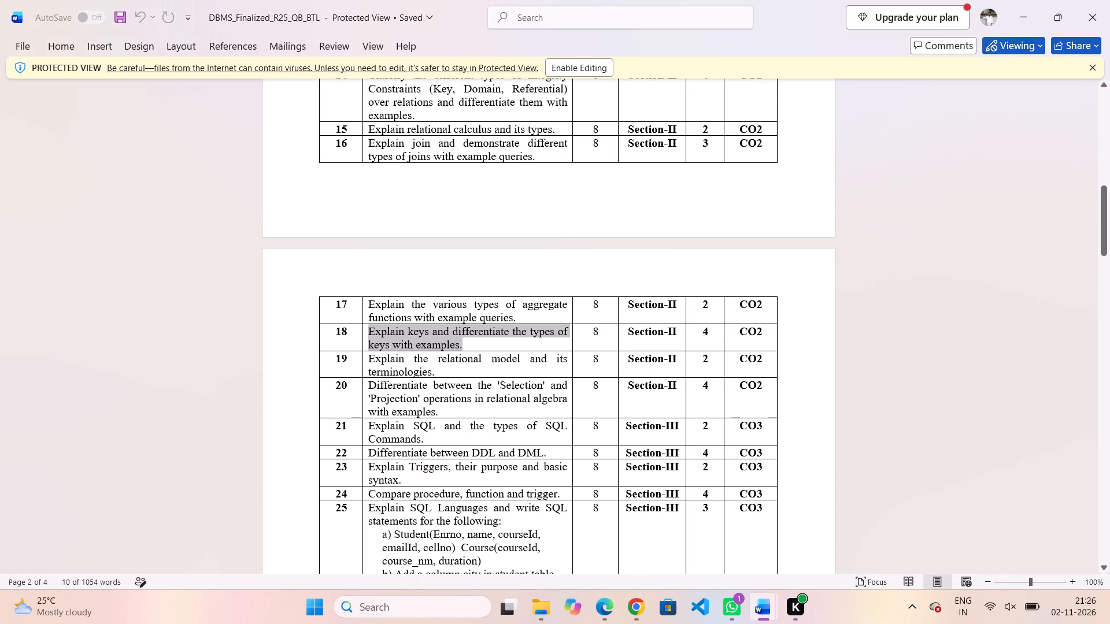
{"action": "left_click_drag", "start_coordinate": [438, 376], "coordinate": [384, 367]}
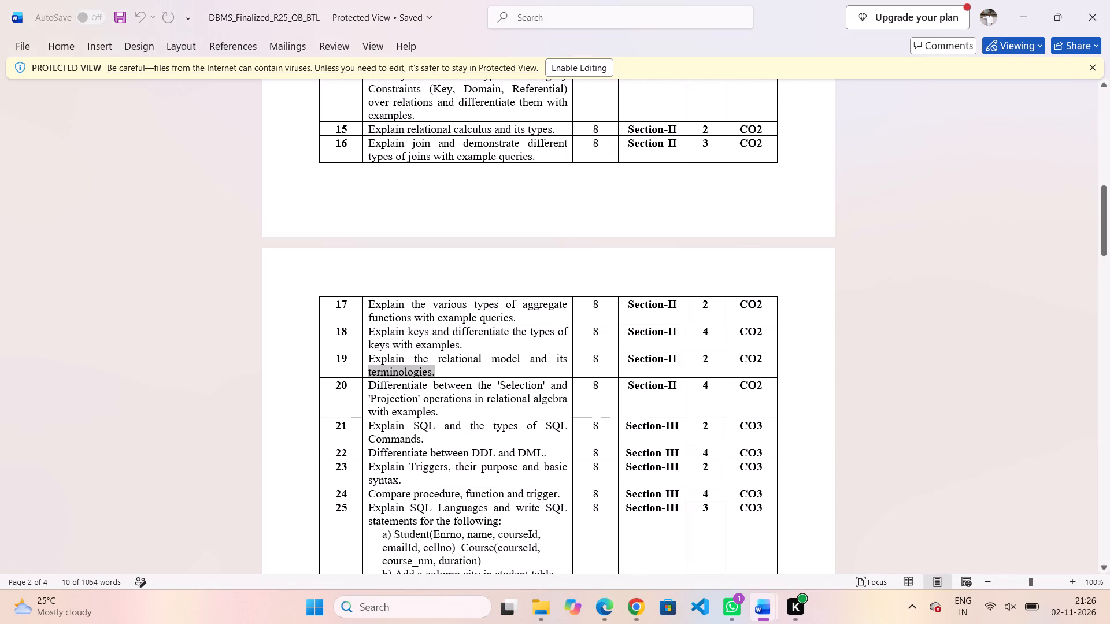
{"action": "left_click_drag", "start_coordinate": [384, 367], "coordinate": [368, 363]}
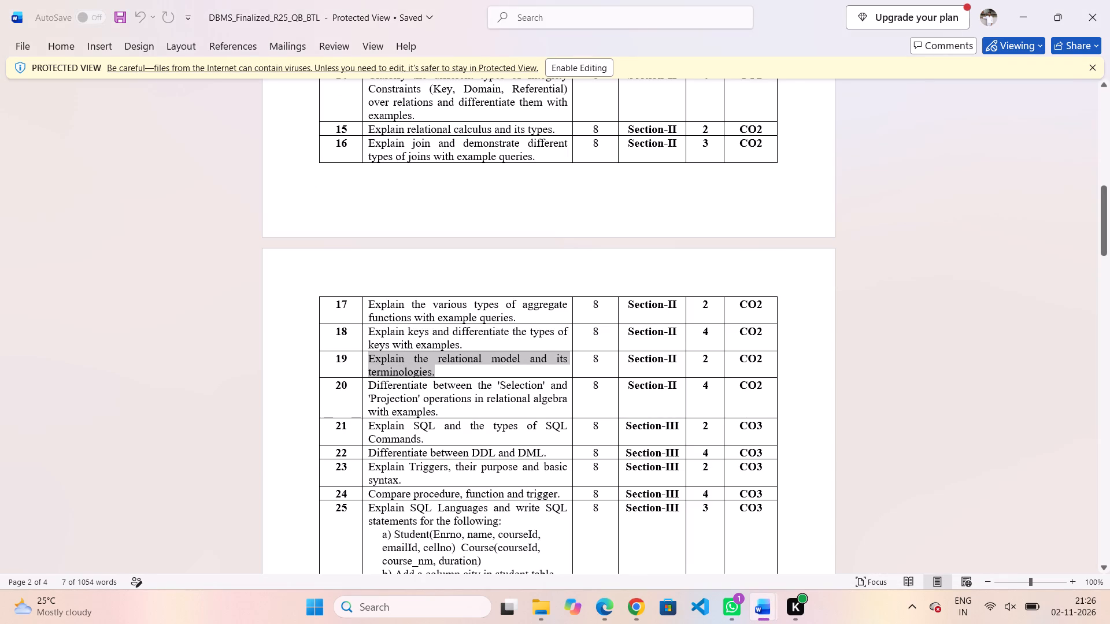
{"action": "key", "text": "ctrl+c"}
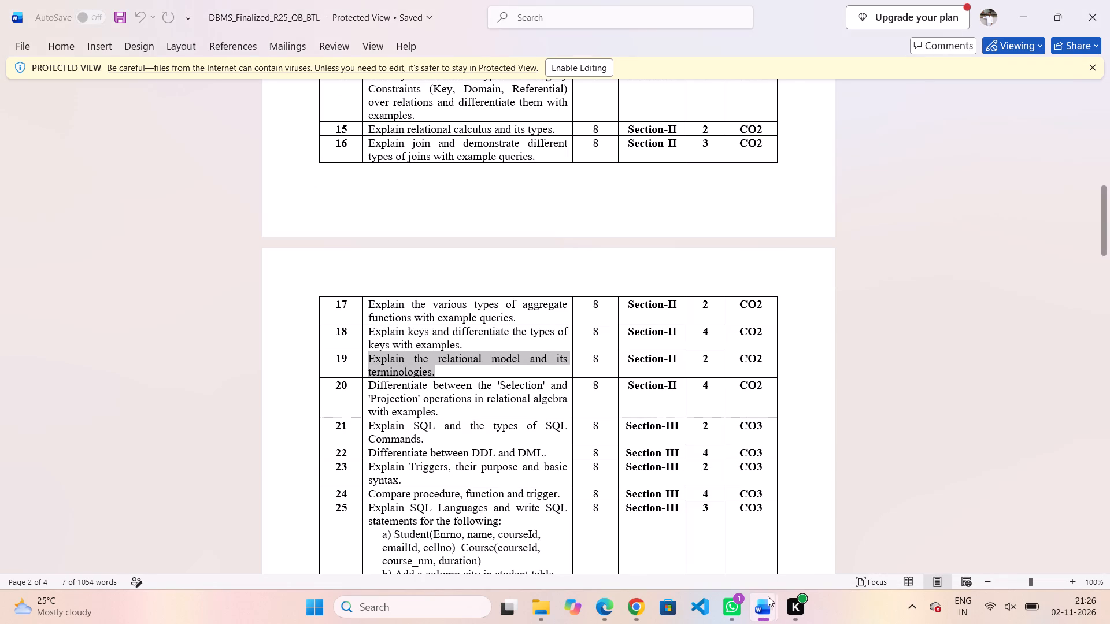
{"action": "left_click", "coordinate": [778, 559]}
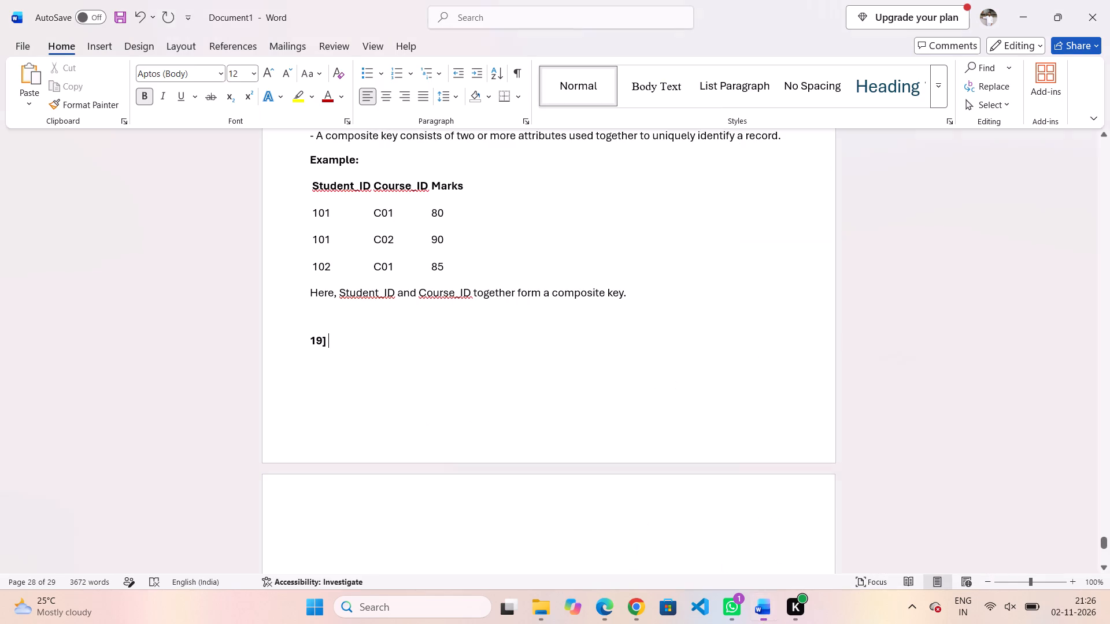
{"action": "key", "text": "ctrl+v"}
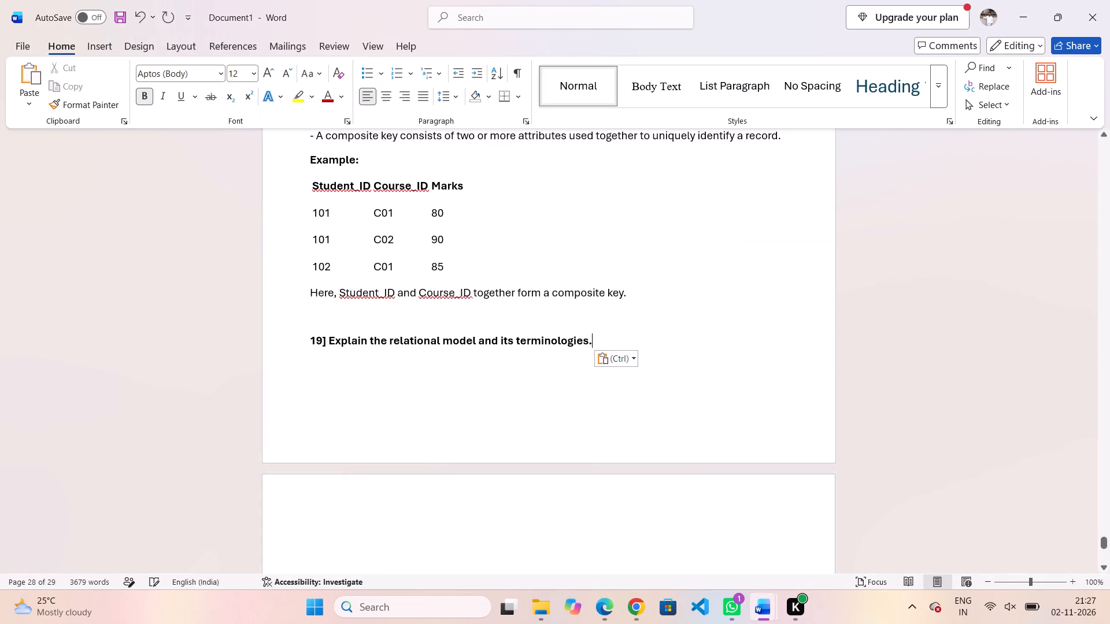
Add the line "ANSWER:" below question 19, followed by a new line.
{"action": "key", "text": "Return"}
{"action": "type", "text": "ANSWER"}
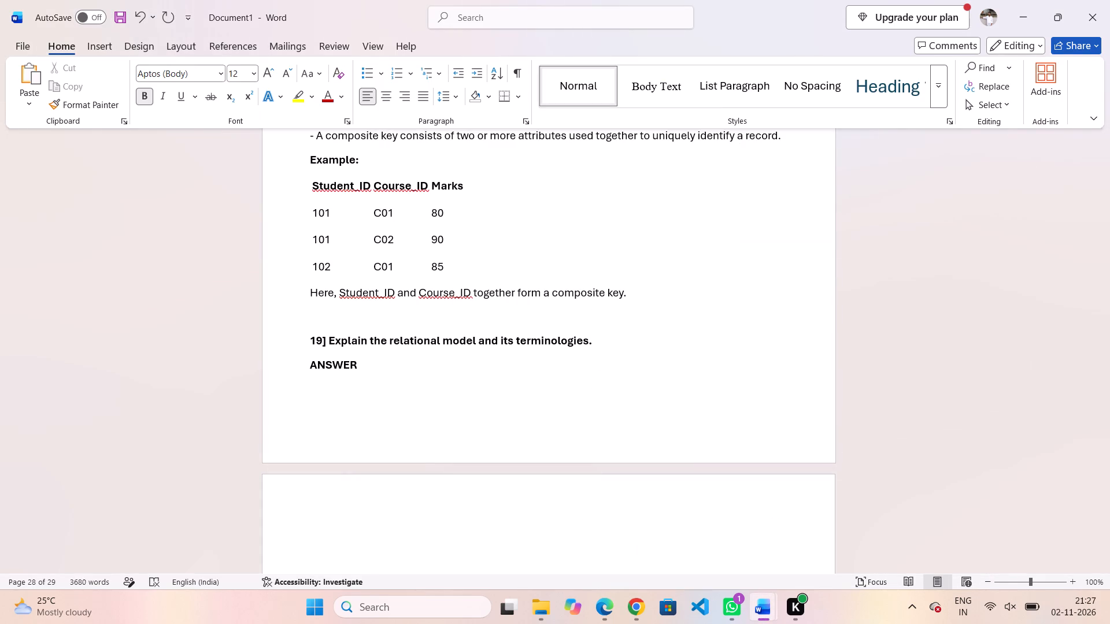
{"action": "key", "text": "shift+colon"}
{"action": "key", "text": "Return"}
{"action": "left_click_drag", "start_coordinate": [311, 339], "coordinate": [624, 354]}
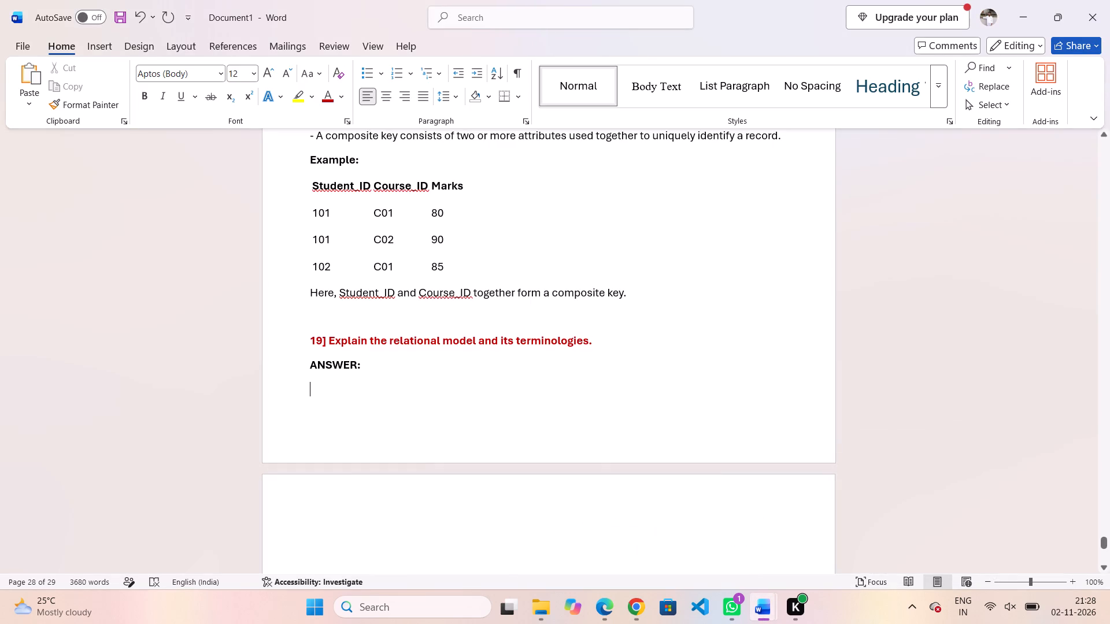
{"action": "key", "text": "ctrl+v"}
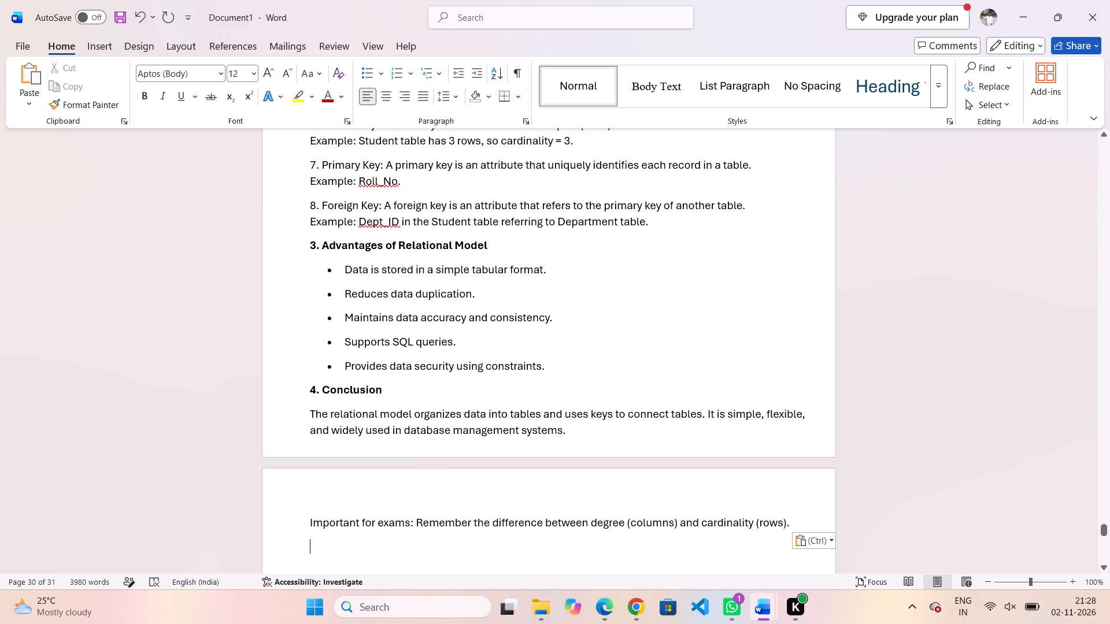
Delete the pasted text from "3. Advantages of Relational Model" through the "Important for exams" line.
{"action": "left_click_drag", "start_coordinate": [310, 246], "coordinate": [412, 555]}
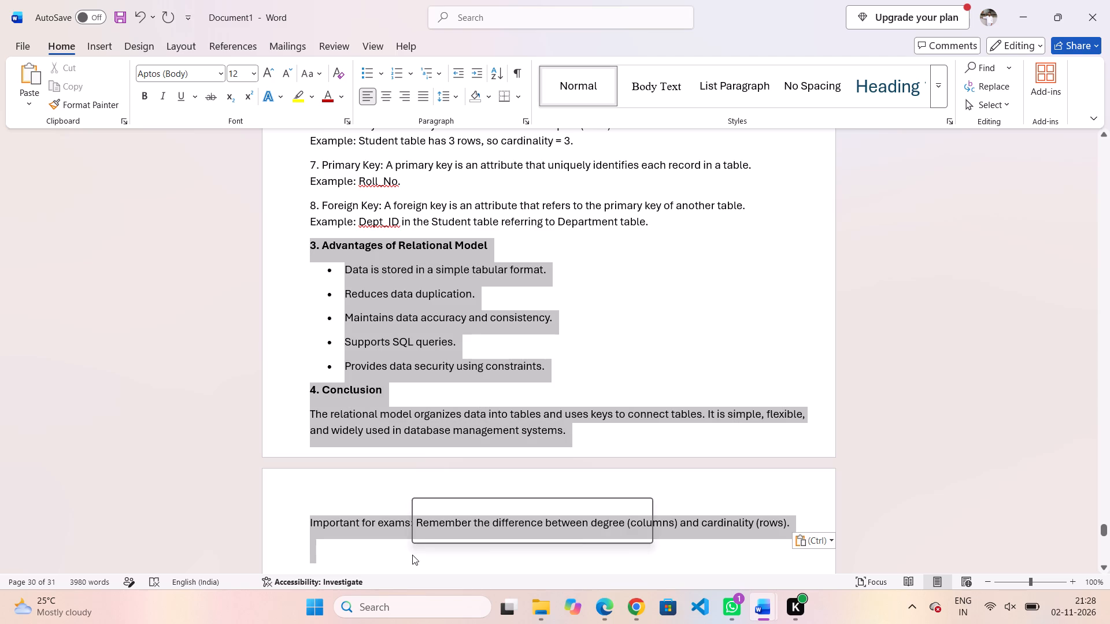
{"action": "key", "text": "BackSpace"}
Delete the title "Relational Model and Its Terminologies (7 Marks)" and the number "1." before the "Relational Model" heading.
{"action": "scroll", "coordinate": [412, 555], "scroll_direction": "up", "scroll_amount": 3}
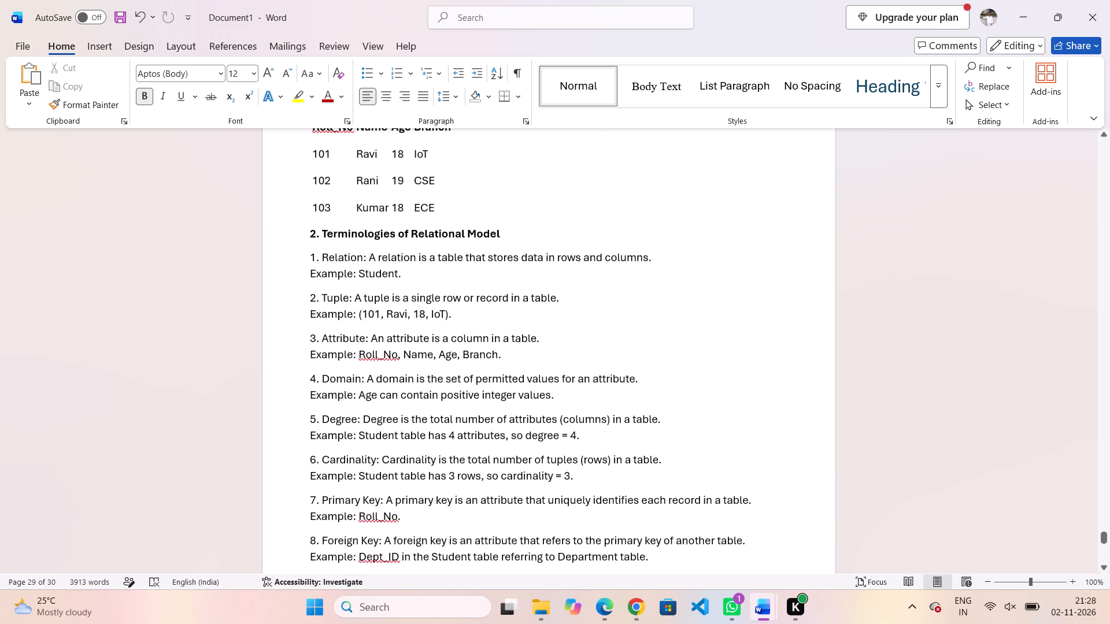
{"action": "scroll", "coordinate": [412, 555], "scroll_direction": "up", "scroll_amount": 3}
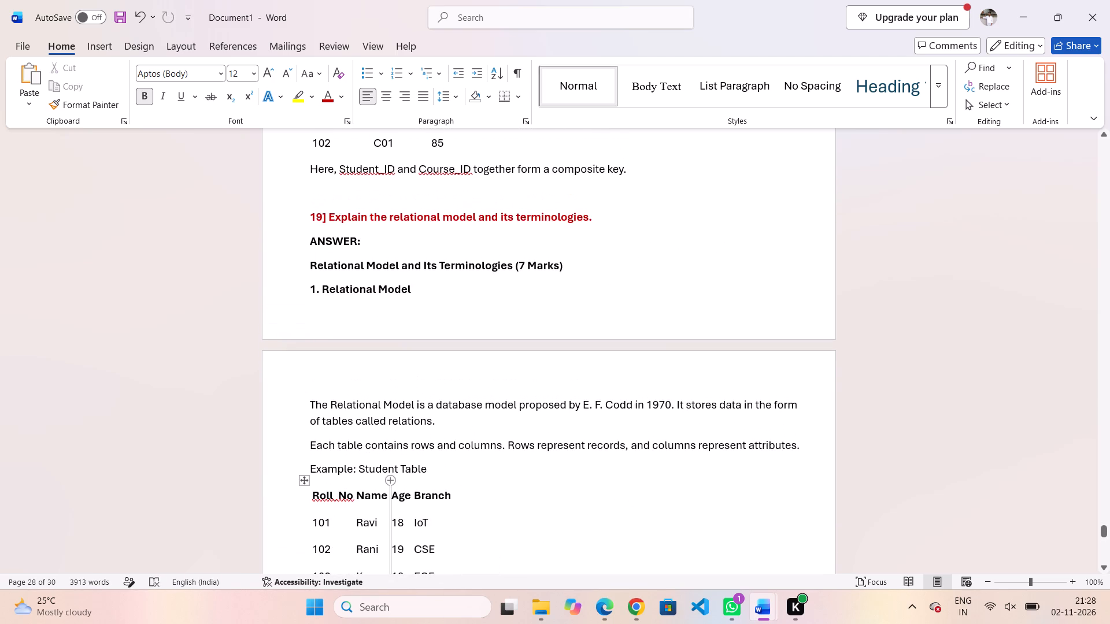
{"action": "left_click", "coordinate": [324, 289]}
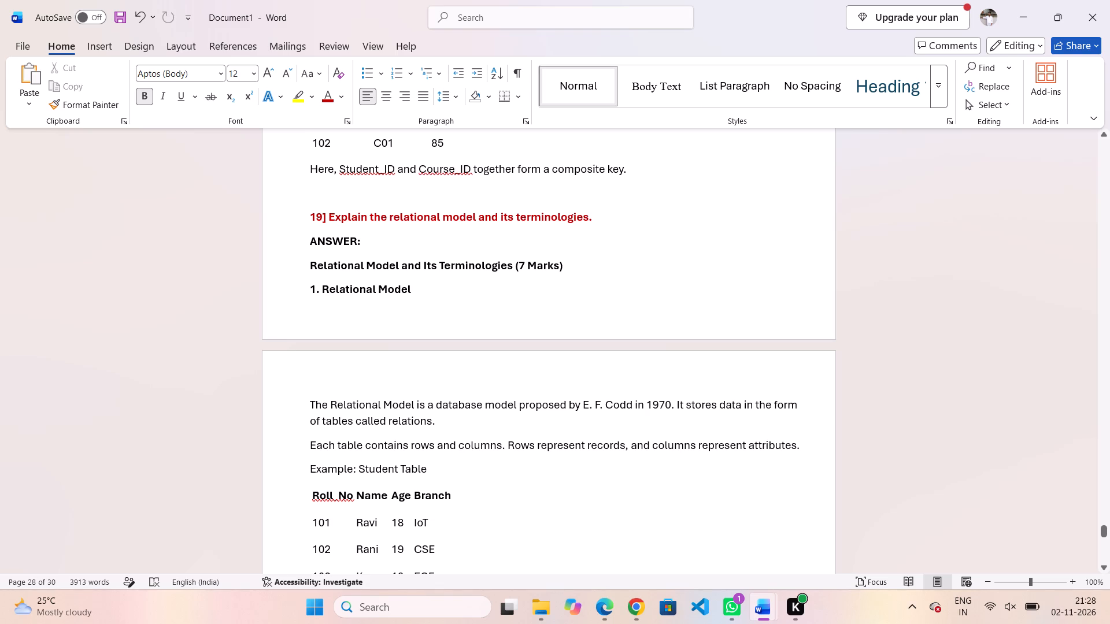
{"action": "key", "text": "BackSpace"}
{"action": "key", "text": "BackSpace"}
{"action": "key", "text": "BackSpace"}
{"action": "key", "text": "BackSpace"}
{"action": "key", "text": "BackSpace"}
{"action": "key", "text": "BackSpace"}
{"action": "key", "text": "BackSpace"}
{"action": "key", "text": "BackSpace"}
{"action": "key", "text": "BackSpace"}
{"action": "key", "text": "BackSpace"}
{"action": "key", "text": "BackSpace"}
{"action": "key", "text": "BackSpace"}
{"action": "key", "text": "BackSpace"}
{"action": "key", "text": "BackSpace"}
{"action": "key", "text": "BackSpace"}
{"action": "key", "text": "BackSpace"}
{"action": "key", "text": "BackSpace"}
{"action": "key", "text": "BackSpace"}
{"action": "key", "text": "BackSpace"}
{"action": "key", "text": "BackSpace"}
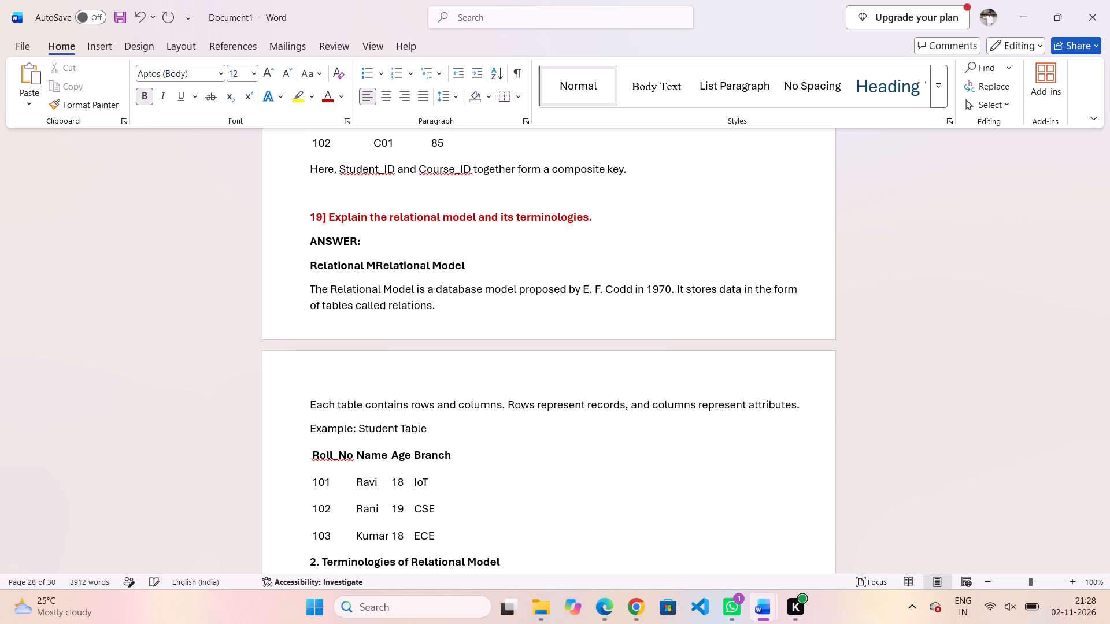
{"action": "key", "text": "BackSpace"}
{"action": "key", "text": "BackSpace"}
{"action": "key", "text": "BackSpace"}
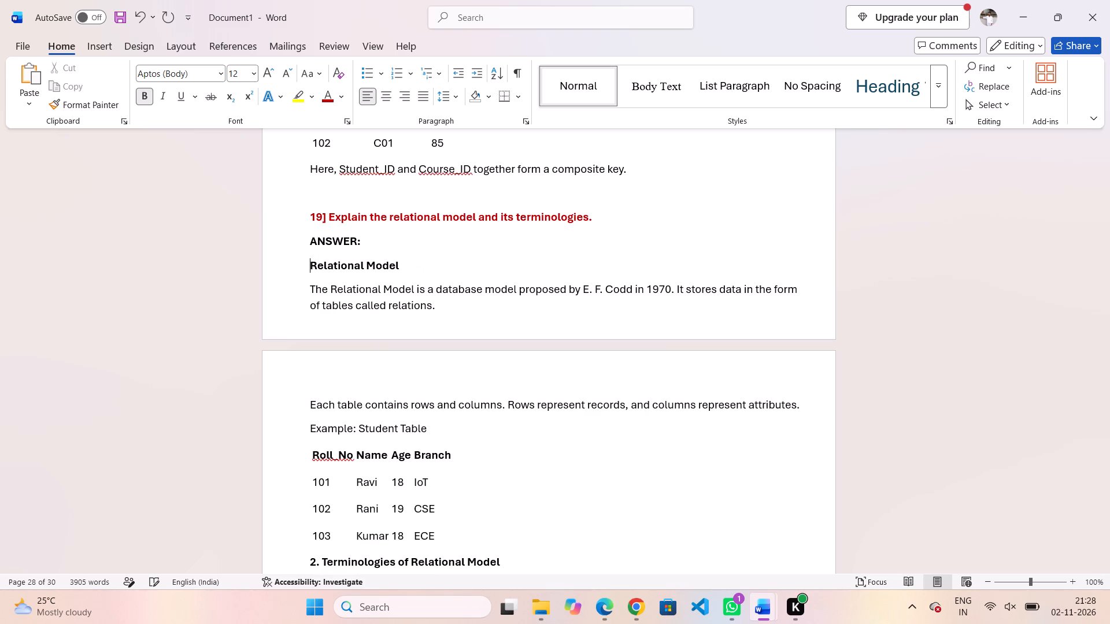
Underline the "Relational Model" heading below "ANSWER:".
{"action": "left_click_drag", "start_coordinate": [311, 268], "coordinate": [408, 270]}
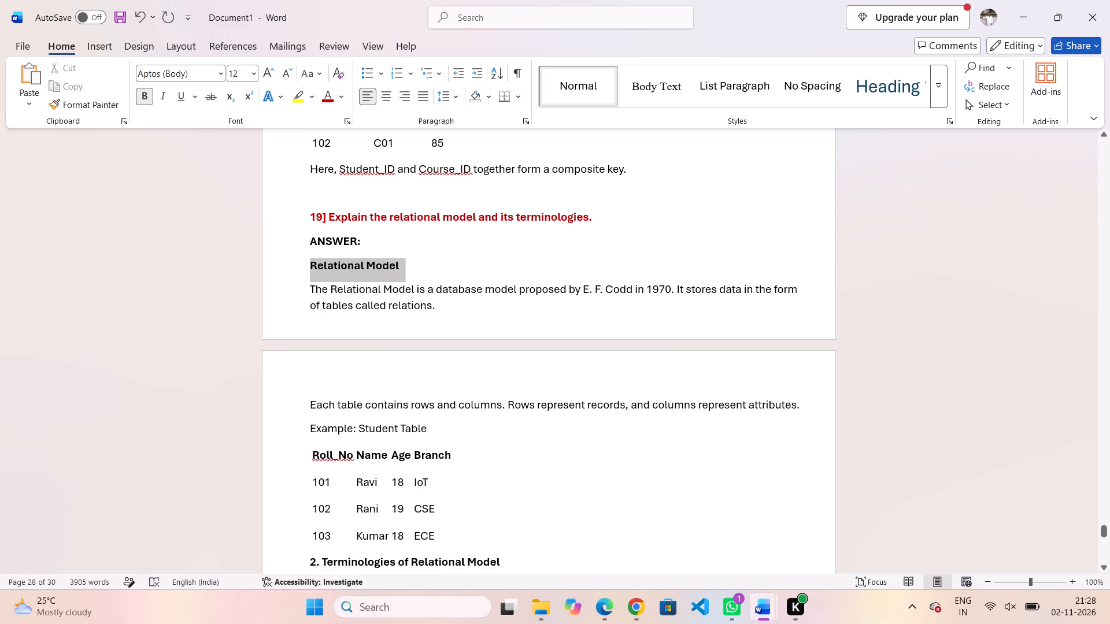
{"action": "left_click_drag", "start_coordinate": [408, 270], "coordinate": [410, 270]}
{"action": "left_click", "coordinate": [461, 247]}
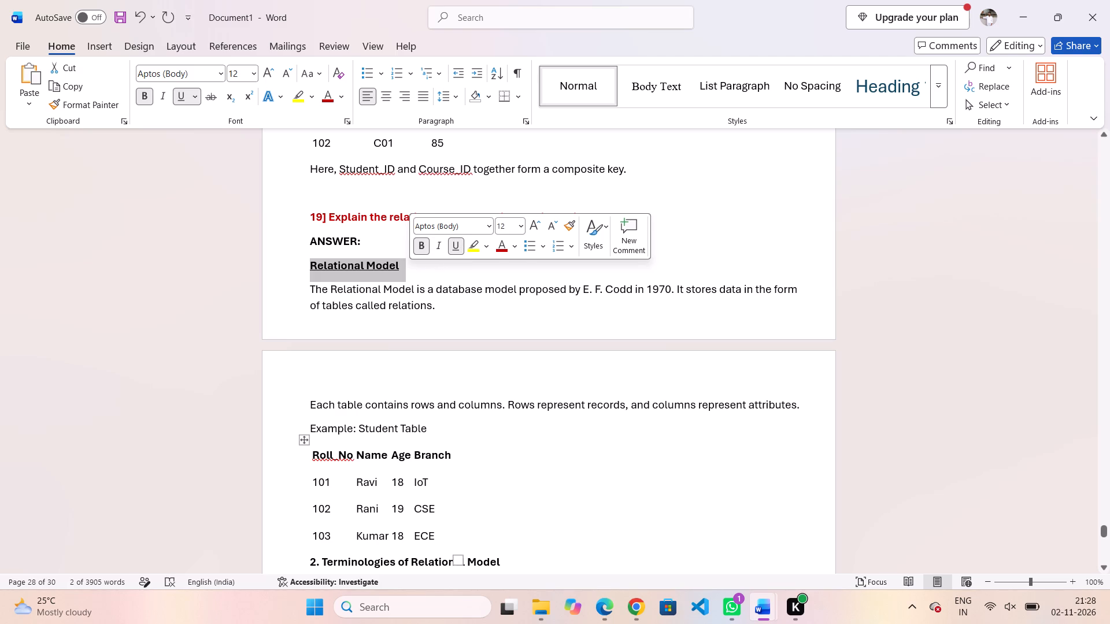
Remove the number "2." from the "Terminologies of Relational Model" heading and insert a blank line above it.
{"action": "scroll", "coordinate": [447, 457], "scroll_direction": "down", "scroll_amount": 1}
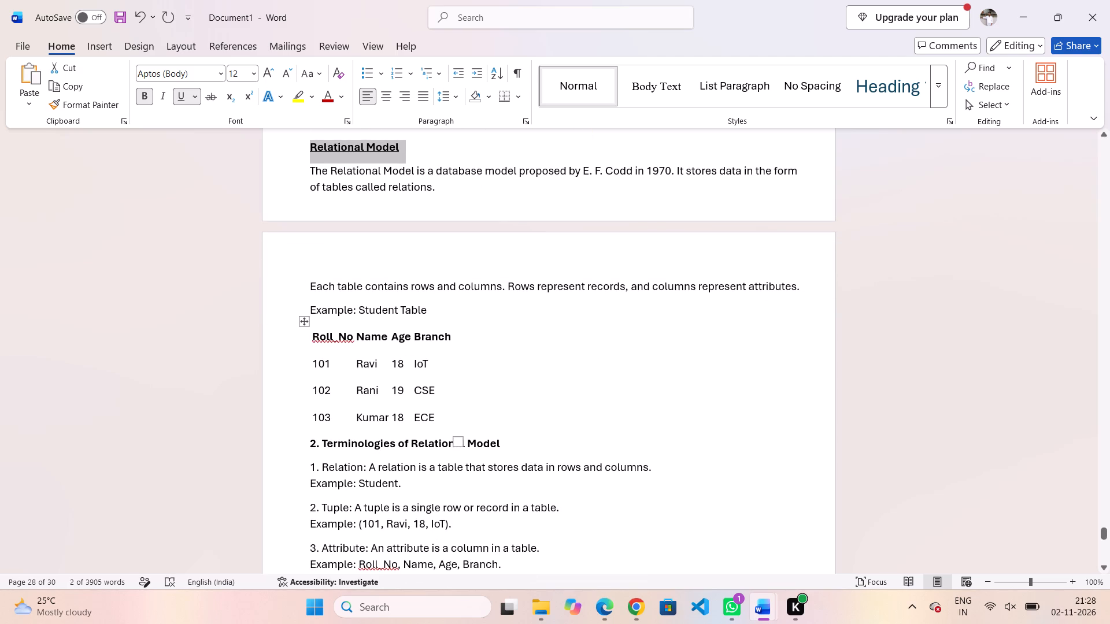
{"action": "left_click", "coordinate": [323, 446]}
{"action": "key", "text": "BackSpace"}
{"action": "key", "text": "BackSpace"}
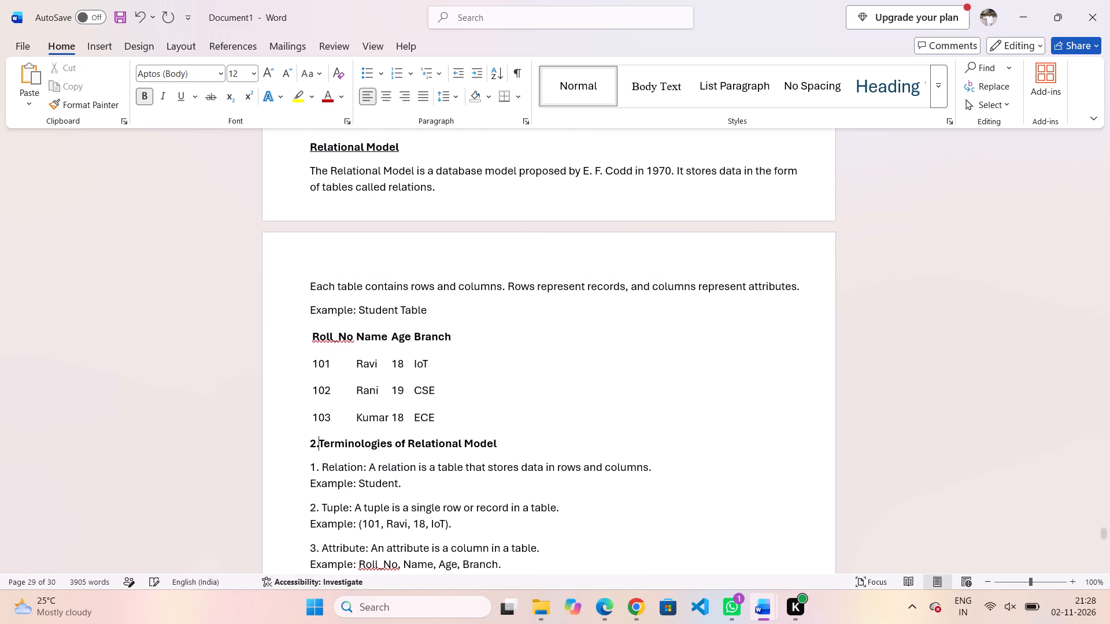
{"action": "key", "text": "BackSpace"}
{"action": "key", "text": "Return"}
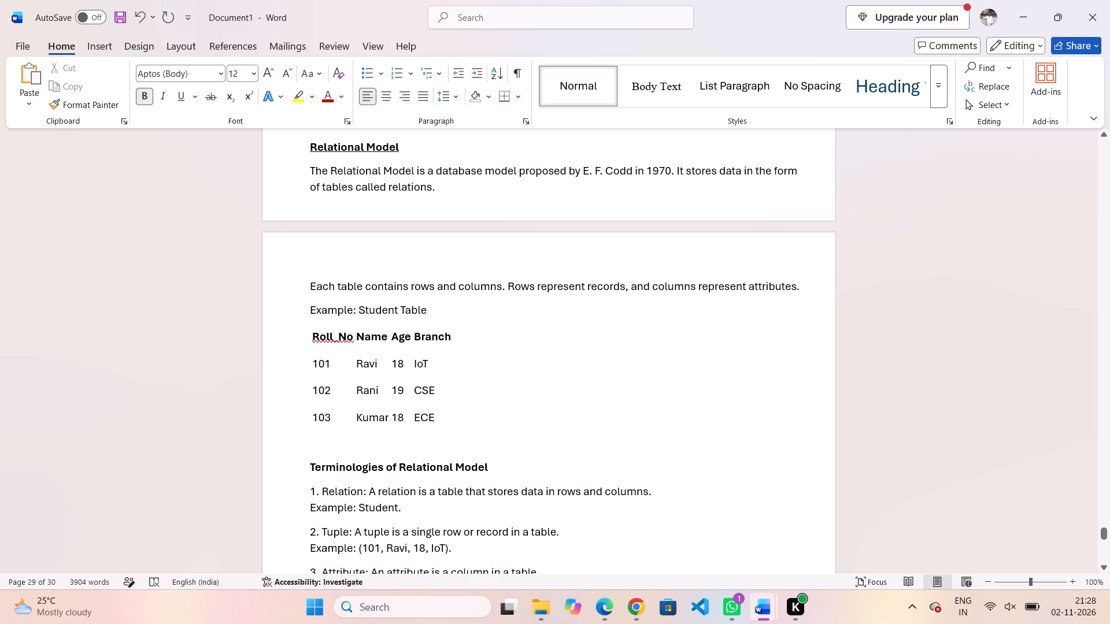
Underline the "Terminologies of Relational Model" heading.
{"action": "left_click_drag", "start_coordinate": [310, 465], "coordinate": [508, 474]}
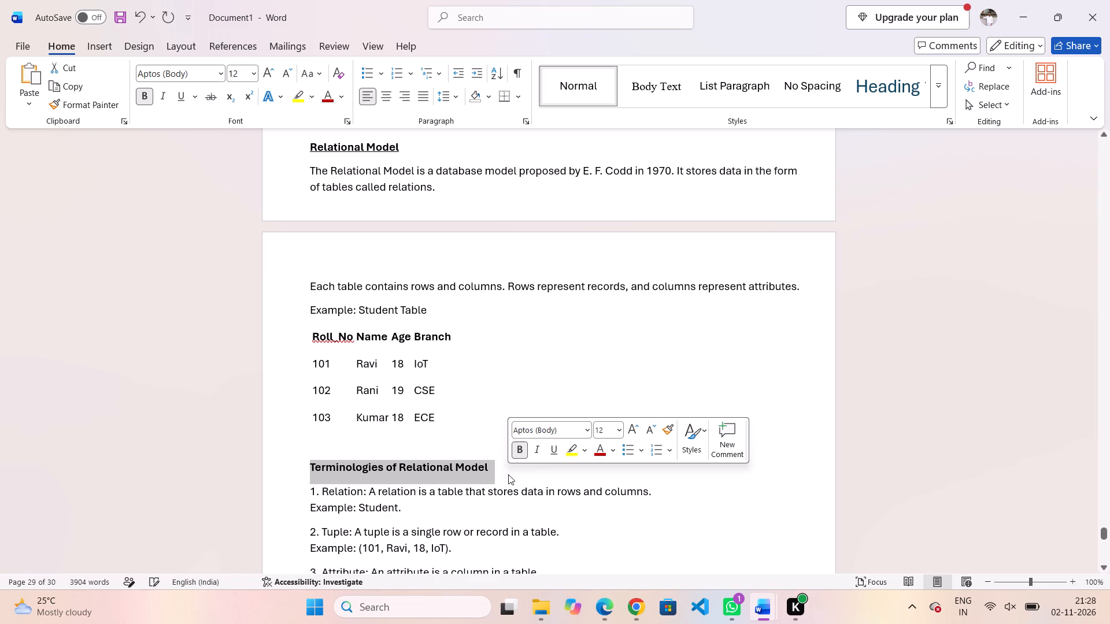
{"action": "left_click", "coordinate": [551, 454]}
Bold the labels "1. Relation:", "2. Tuple:", "3. Attribute:" and "4. Domain:" under "Terminologies of Relational Model".
{"action": "left_click_drag", "start_coordinate": [367, 489], "coordinate": [308, 491]}
{"action": "left_click", "coordinate": [317, 466]}
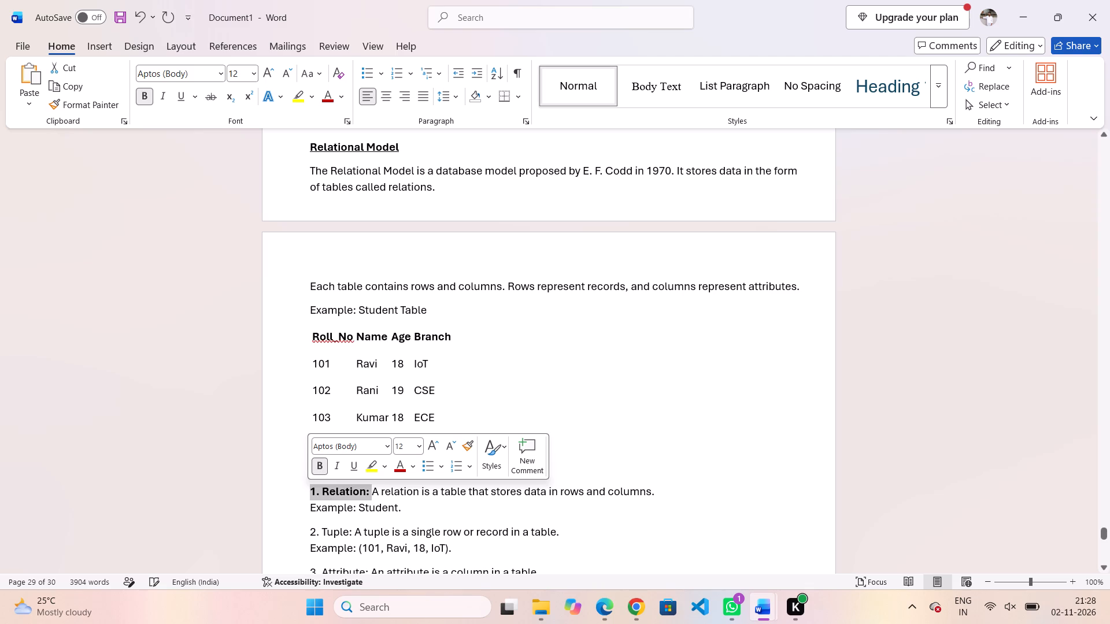
{"action": "left_click_drag", "start_coordinate": [351, 536], "coordinate": [310, 534]}
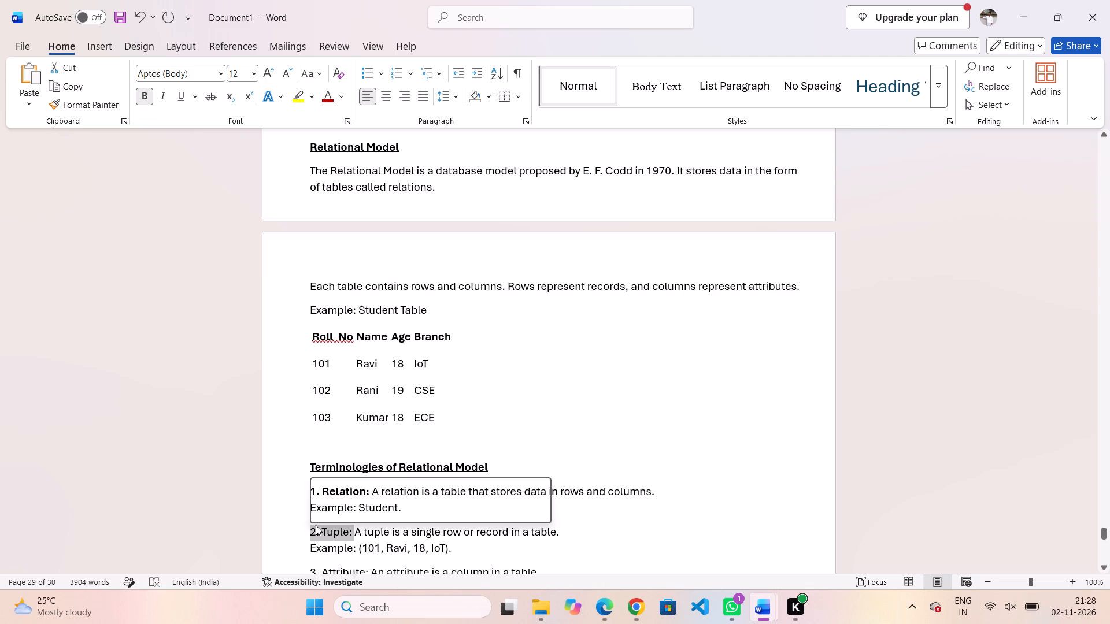
{"action": "left_click", "coordinate": [319, 516]}
{"action": "scroll", "coordinate": [356, 556], "scroll_direction": "down", "scroll_amount": 1}
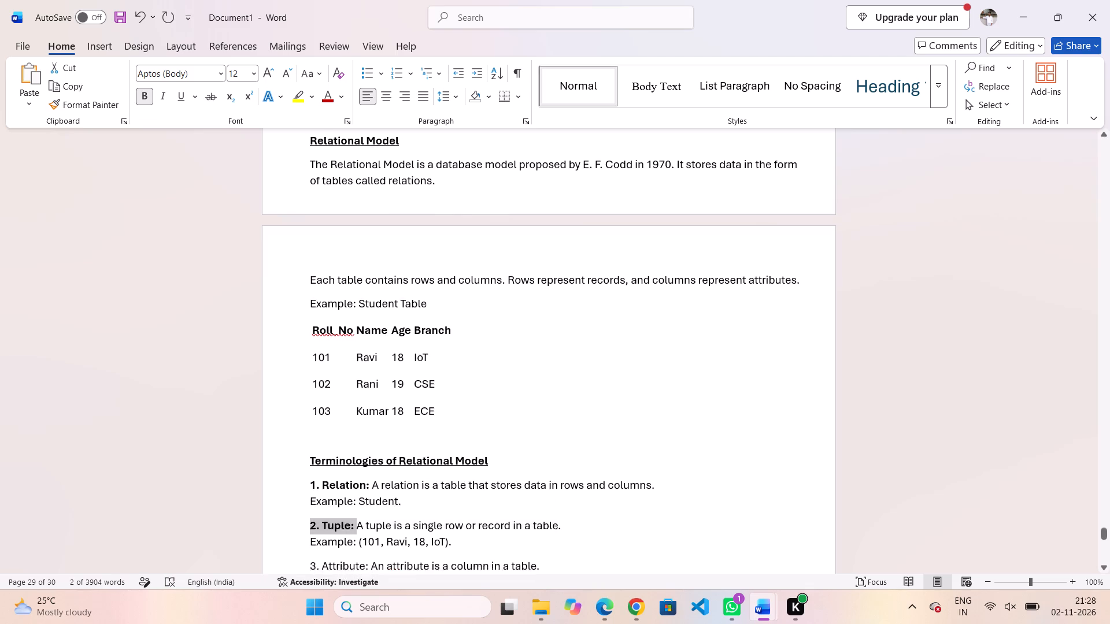
{"action": "scroll", "coordinate": [356, 556], "scroll_direction": "down", "scroll_amount": 1}
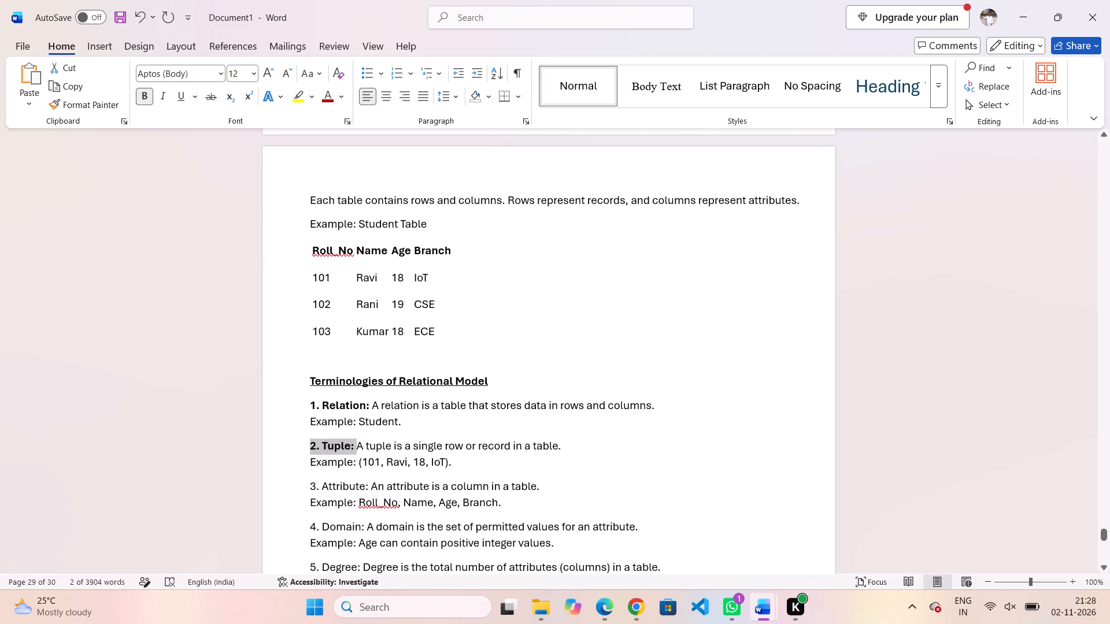
{"action": "left_click_drag", "start_coordinate": [369, 486], "coordinate": [303, 482]}
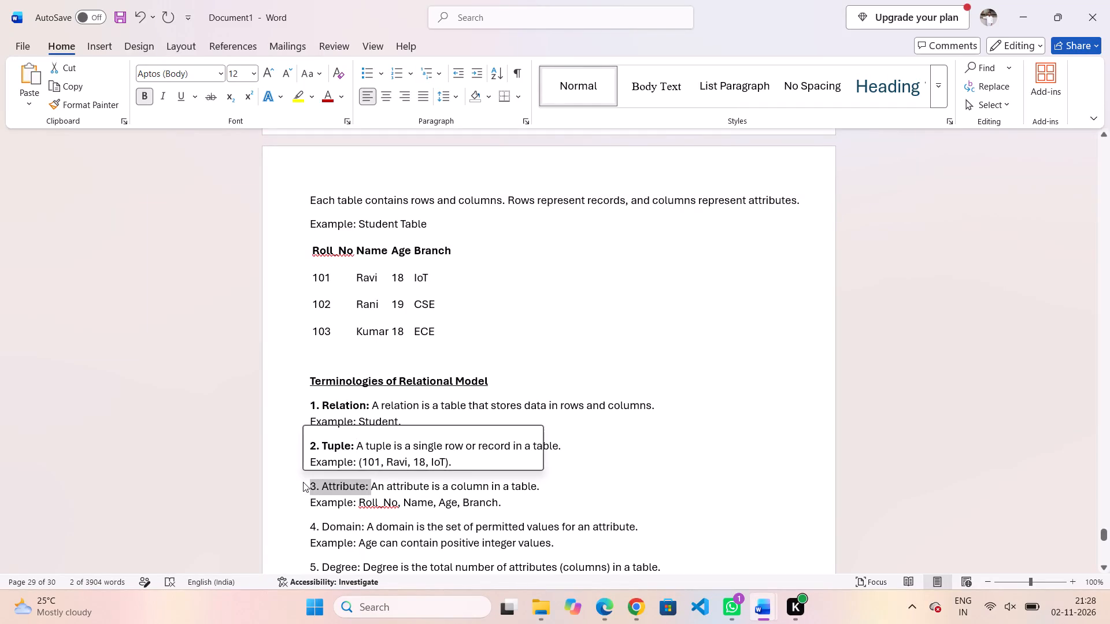
{"action": "left_click", "coordinate": [310, 460]}
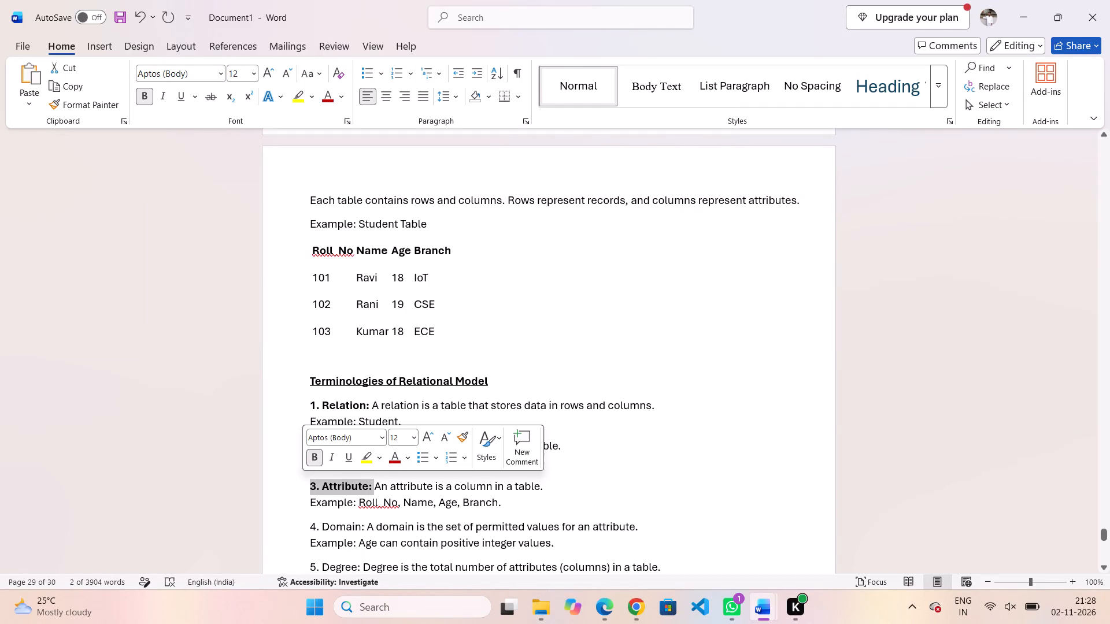
{"action": "left_click_drag", "start_coordinate": [364, 530], "coordinate": [311, 528]}
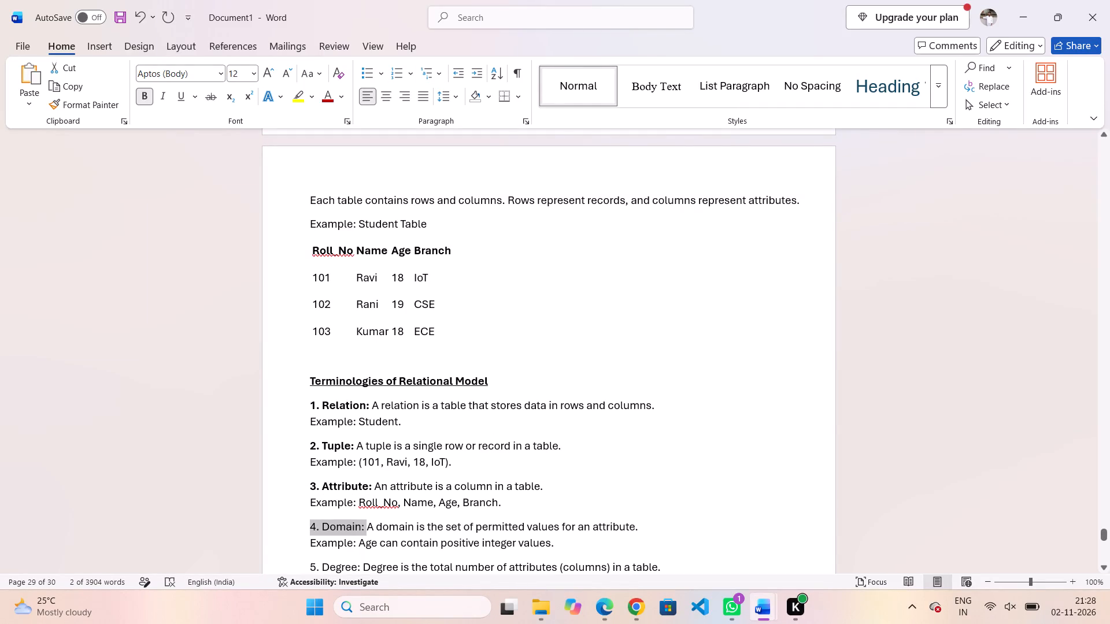
{"action": "left_click_drag", "start_coordinate": [311, 528], "coordinate": [308, 526]}
{"action": "left_click", "coordinate": [319, 502]}
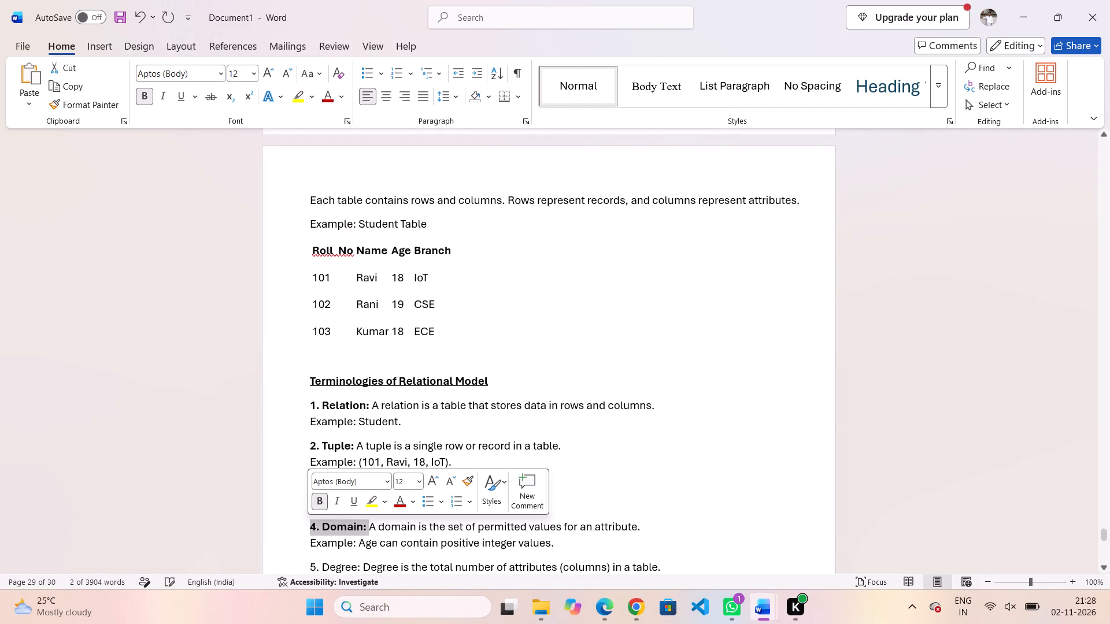
Bold the labels "5. Degree:", "6. Cardinality:", "7. Primary Key:" and "8. Foreign Key:" in the terminologies list.
{"action": "scroll", "coordinate": [357, 550], "scroll_direction": "down", "scroll_amount": 1}
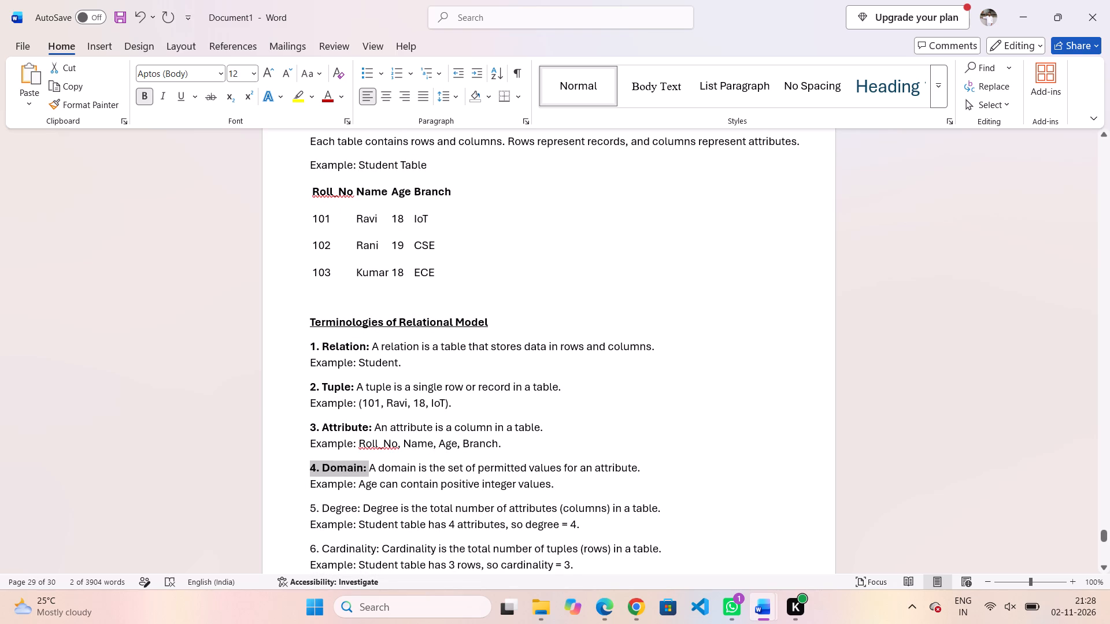
{"action": "left_click_drag", "start_coordinate": [359, 508], "coordinate": [305, 503]}
{"action": "left_click", "coordinate": [313, 478]}
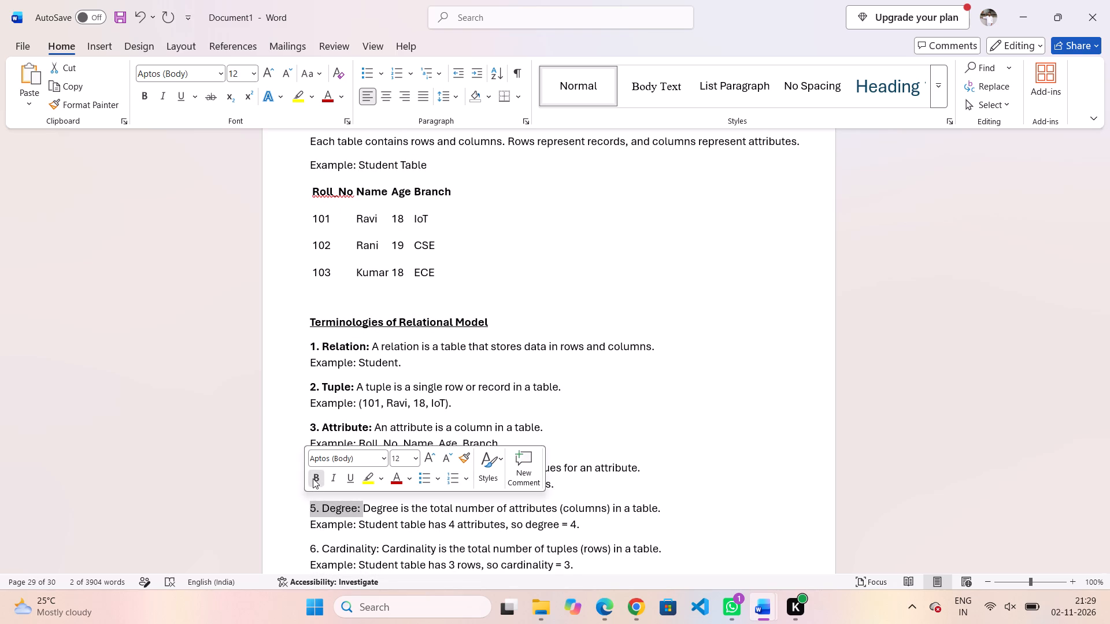
{"action": "scroll", "coordinate": [365, 525], "scroll_direction": "down", "scroll_amount": 1}
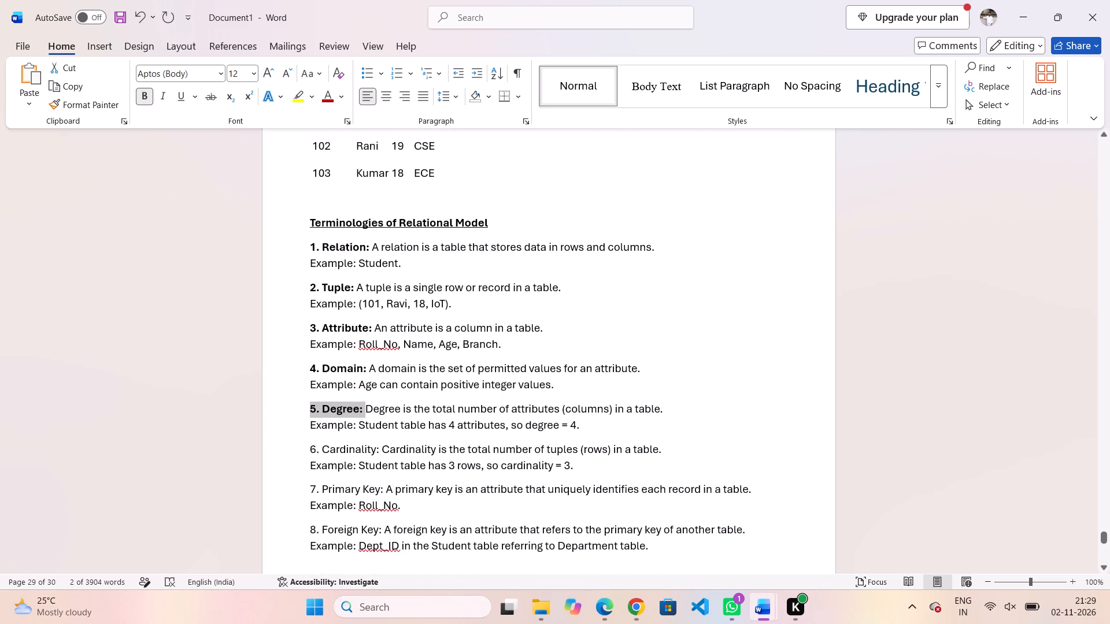
{"action": "left_click_drag", "start_coordinate": [379, 448], "coordinate": [301, 450]}
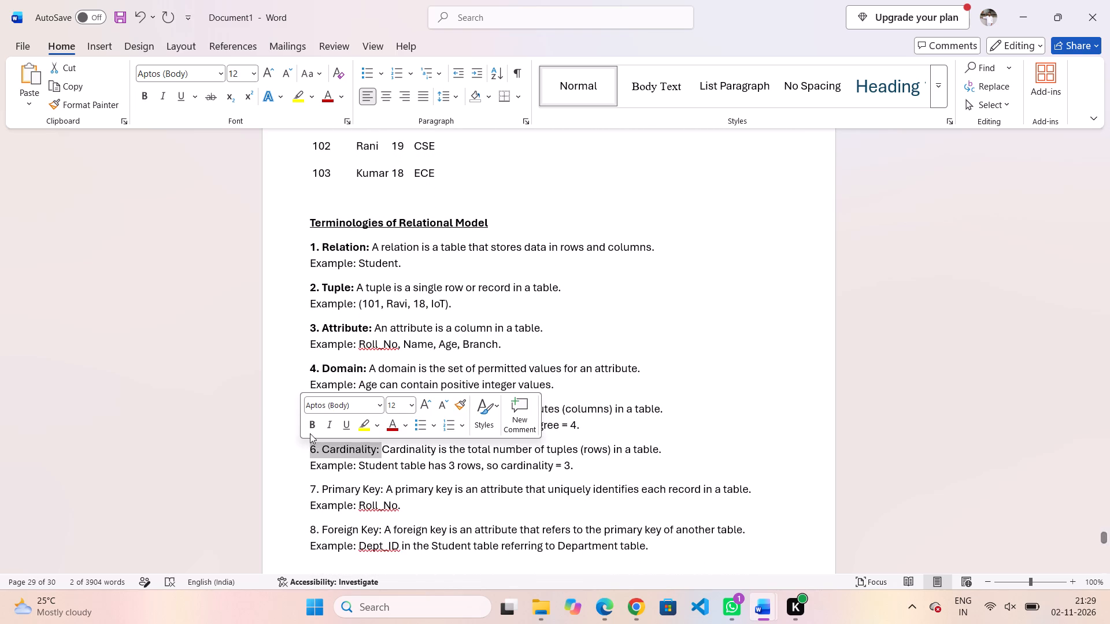
{"action": "left_click", "coordinate": [312, 424]}
{"action": "left_click_drag", "start_coordinate": [386, 487], "coordinate": [305, 482]}
{"action": "left_click", "coordinate": [312, 459]}
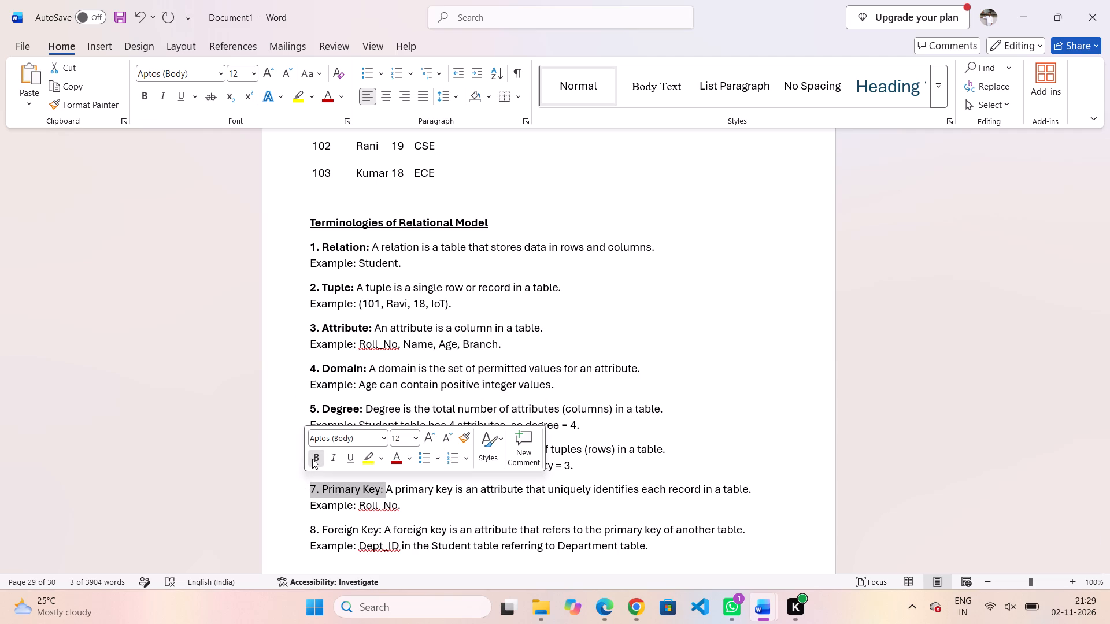
{"action": "left_click_drag", "start_coordinate": [382, 533], "coordinate": [373, 530]}
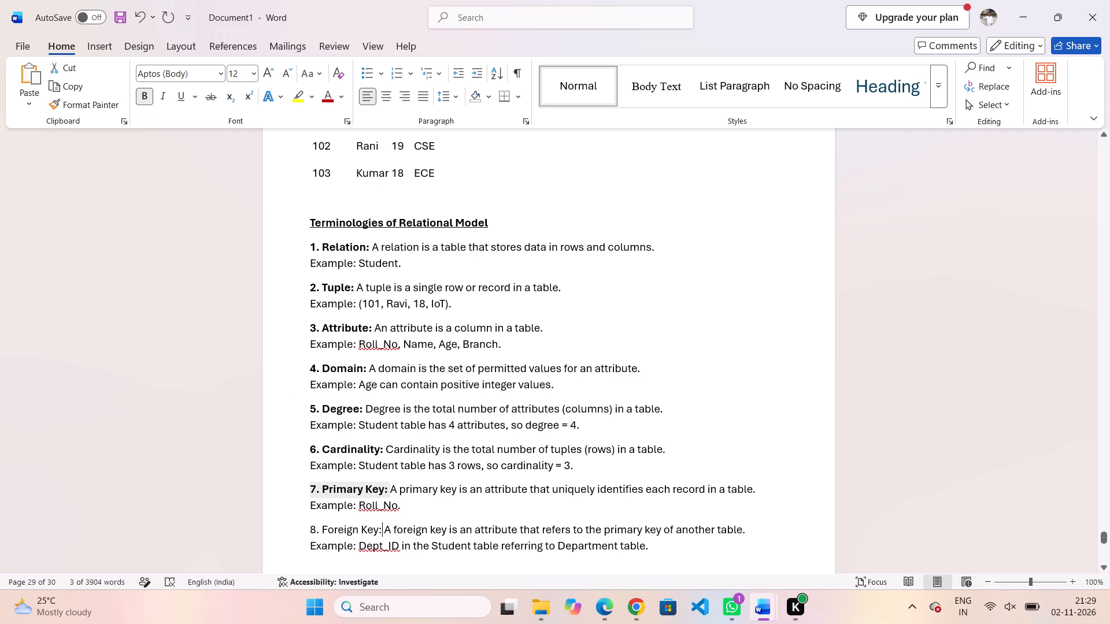
{"action": "left_click_drag", "start_coordinate": [373, 530], "coordinate": [305, 525]}
{"action": "left_click", "coordinate": [313, 506]}
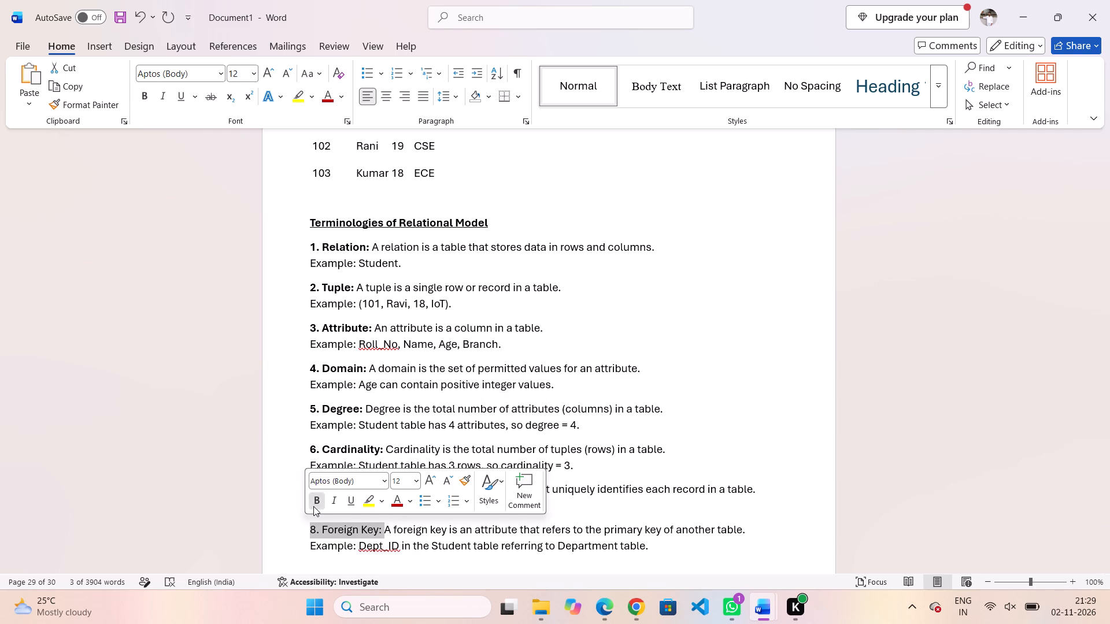
Leave a blank line after the Foreign Key example and add the question number "20]" in bold below it.
{"action": "left_click", "coordinate": [675, 548]}
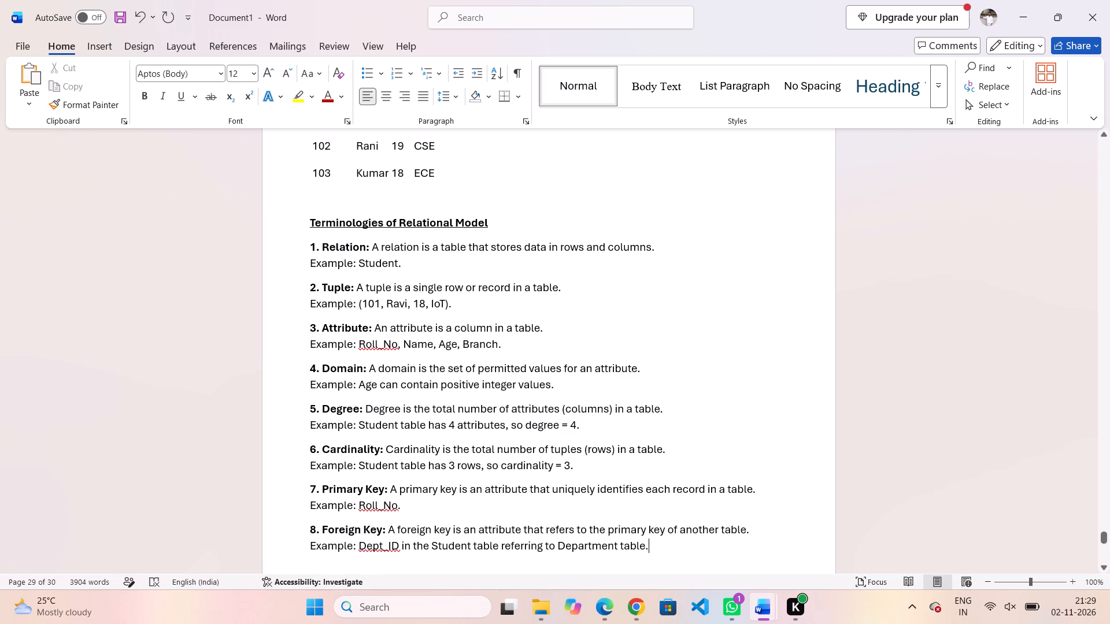
{"action": "key", "text": "Return"}
{"action": "key", "text": "Return"}
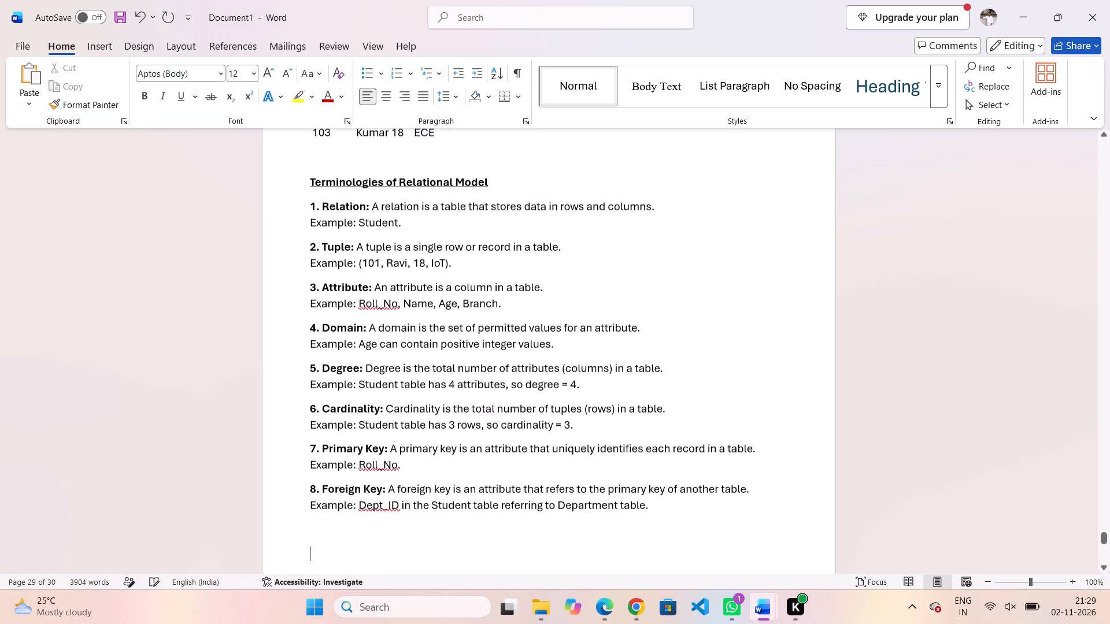
{"action": "scroll", "coordinate": [675, 548], "scroll_direction": "up", "scroll_amount": 3}
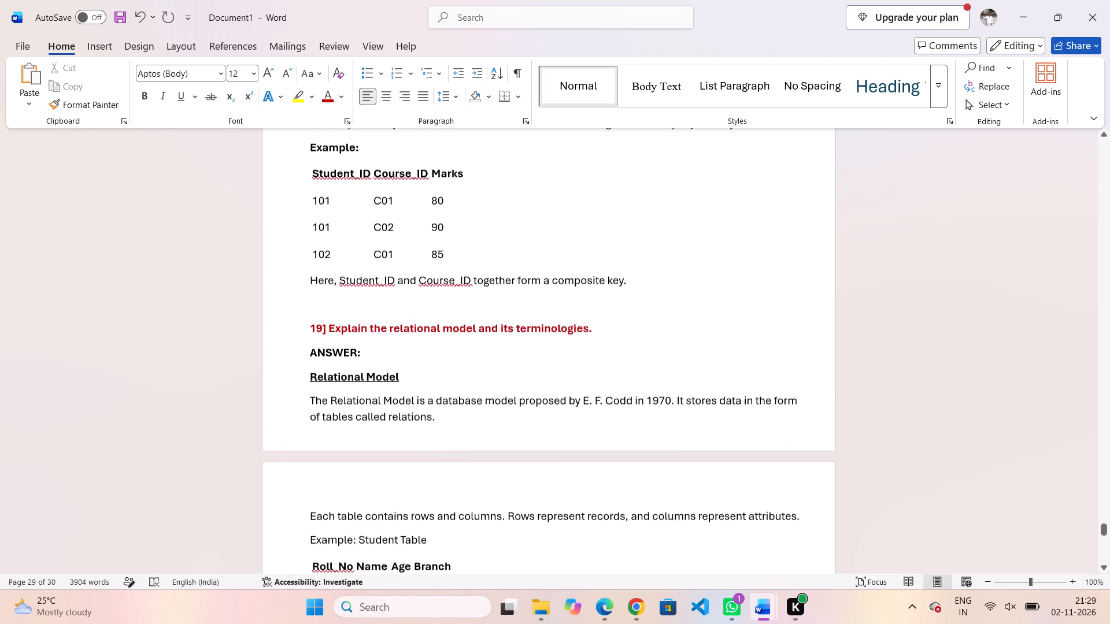
{"action": "scroll", "coordinate": [675, 548], "scroll_direction": "down", "scroll_amount": 3}
{"action": "scroll", "coordinate": [675, 548], "scroll_direction": "up", "scroll_amount": 4}
{"action": "scroll", "coordinate": [675, 548], "scroll_direction": "down", "scroll_amount": 3}
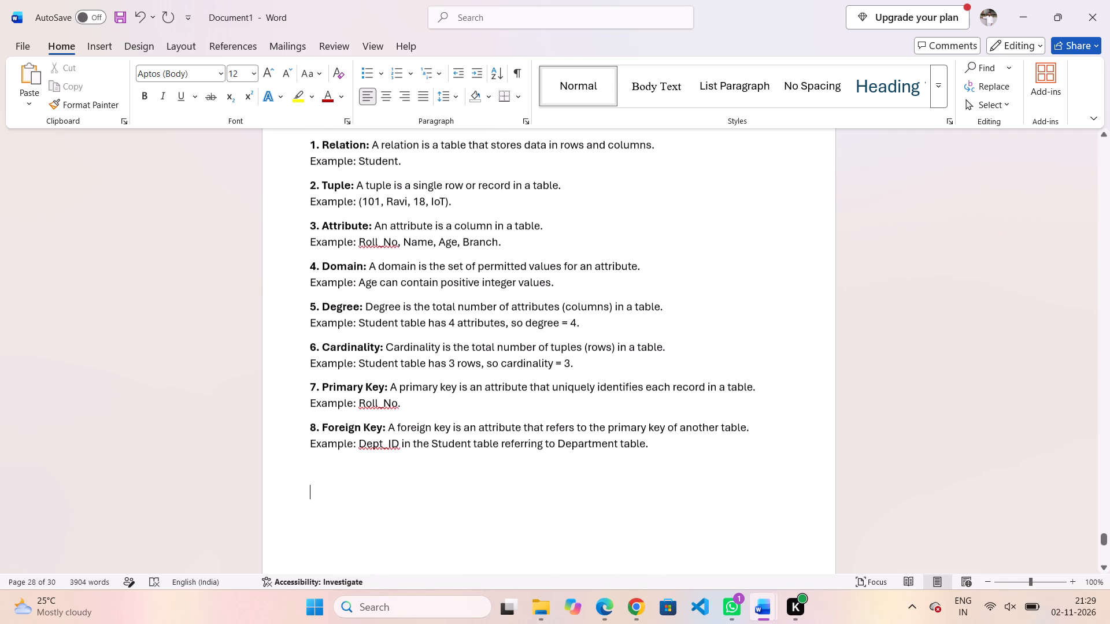
{"action": "type", "text": "20]"}
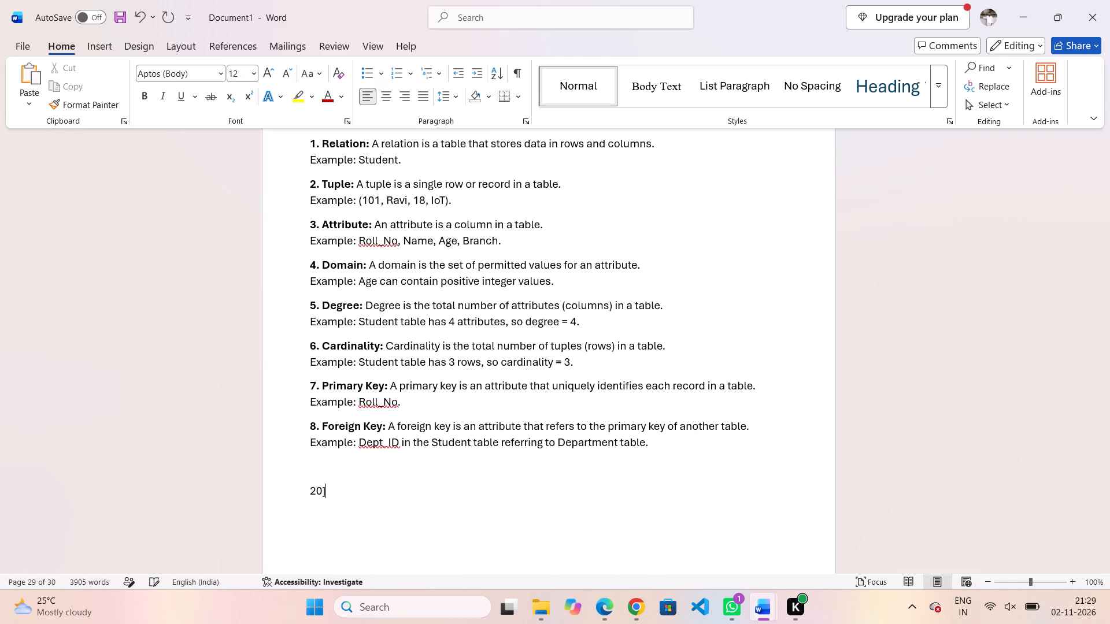
{"action": "key", "text": "space"}
{"action": "left_click_drag", "start_coordinate": [345, 486], "coordinate": [296, 491]}
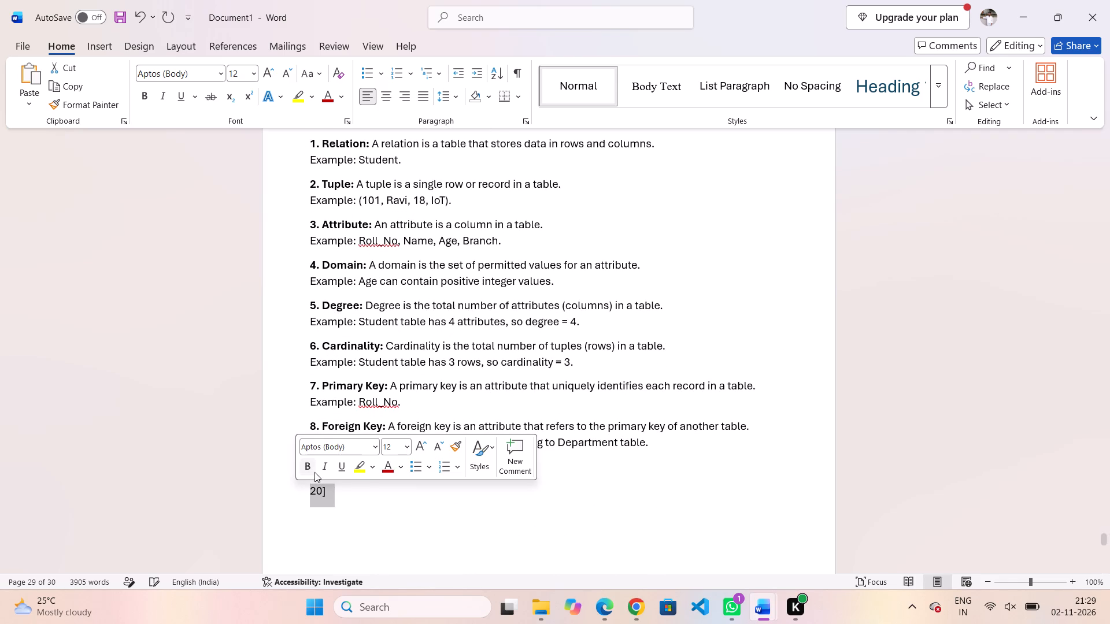
{"action": "left_click", "coordinate": [308, 468]}
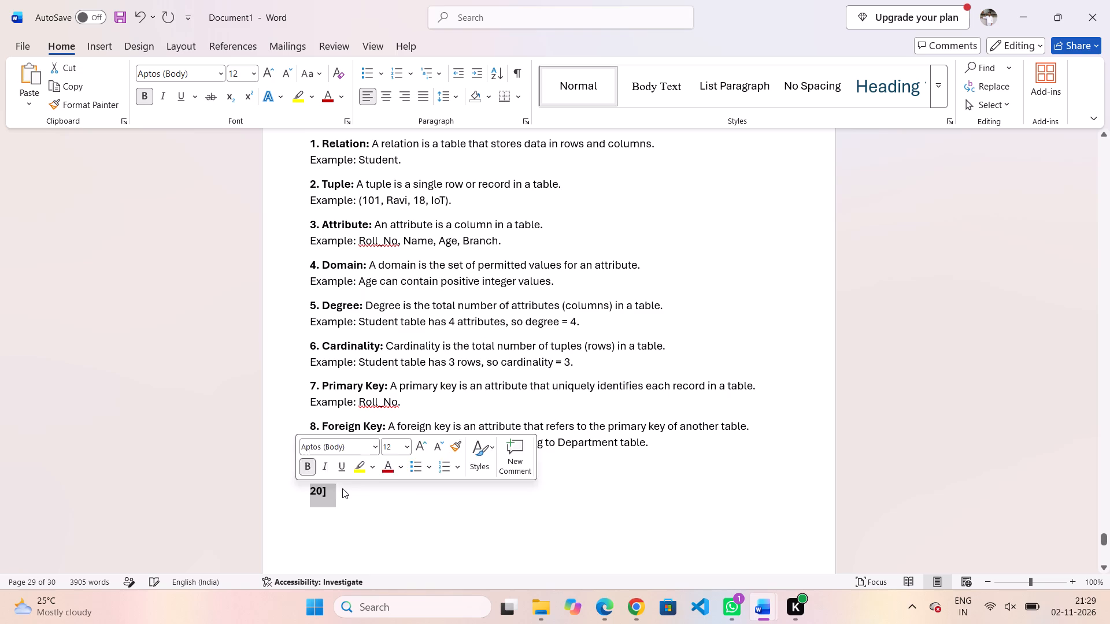
{"action": "left_click", "coordinate": [342, 488]}
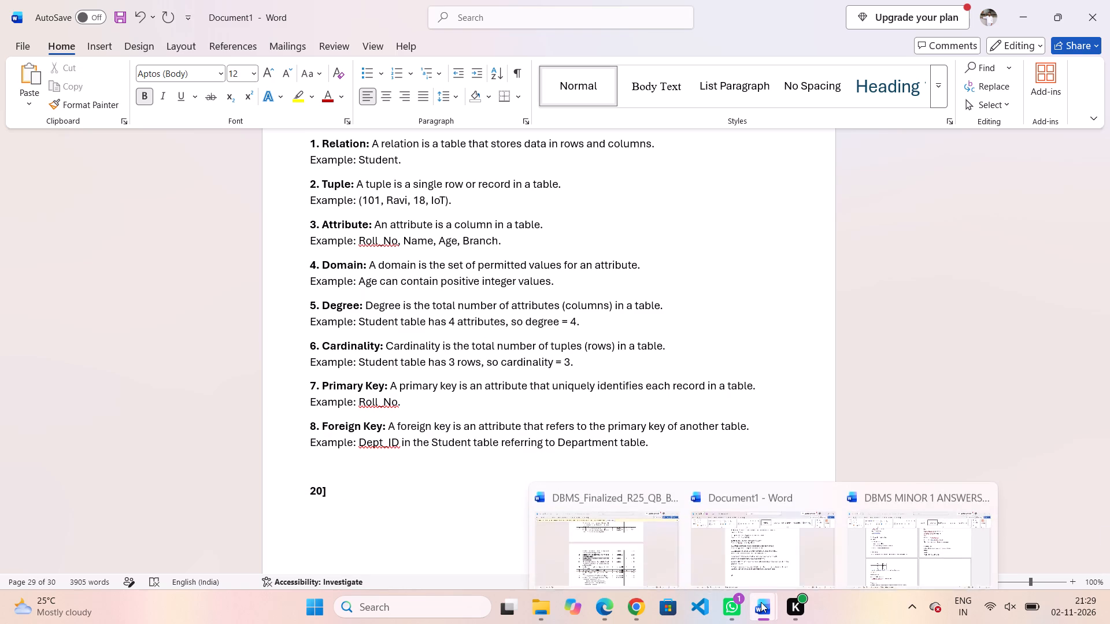
Copy question 20 on 'Selection' and 'Projection' operations from the DBMS_Finalized_R25_QB_BTL document and paste it after "20]" in Document1.
{"action": "left_click", "coordinate": [609, 545]}
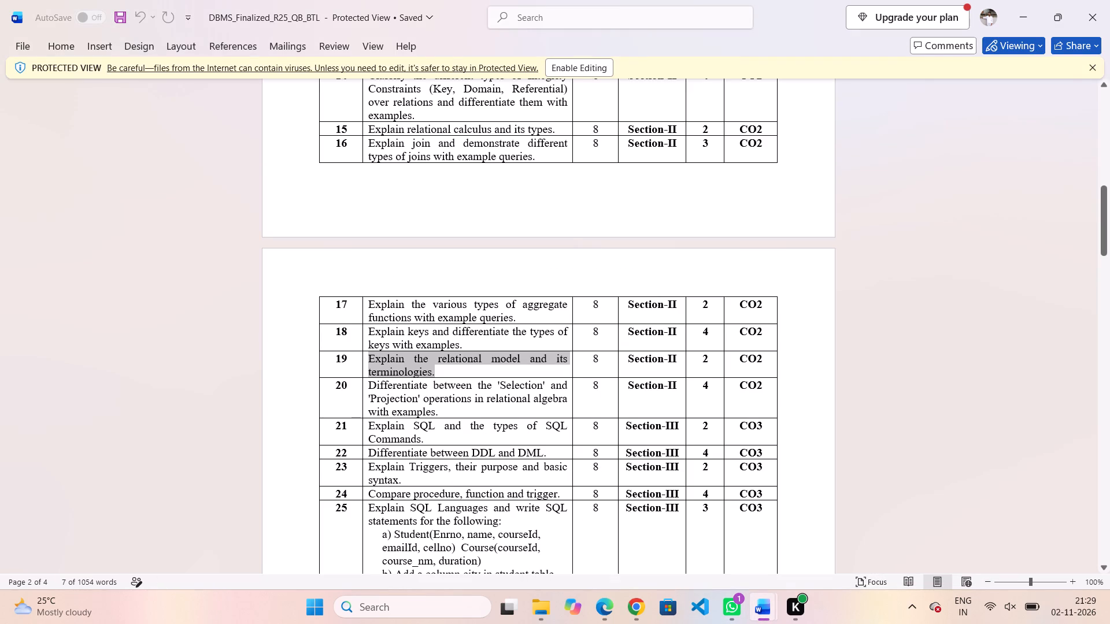
{"action": "left_click_drag", "start_coordinate": [446, 411], "coordinate": [375, 387]}
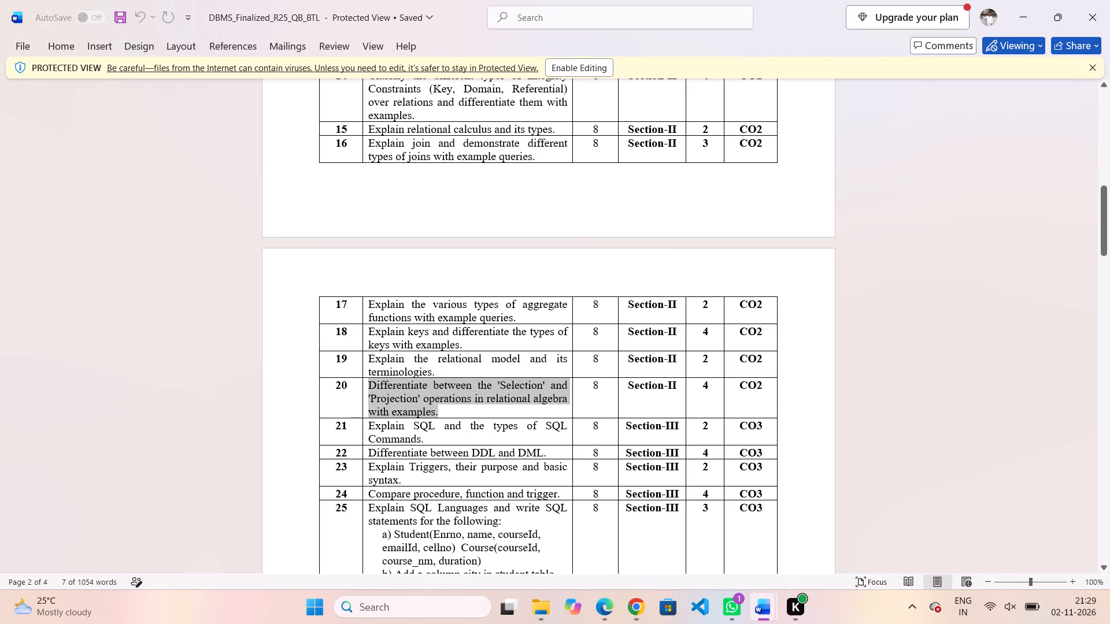
{"action": "left_click_drag", "start_coordinate": [375, 387], "coordinate": [373, 387]}
{"action": "key", "text": "ctrl+c"}
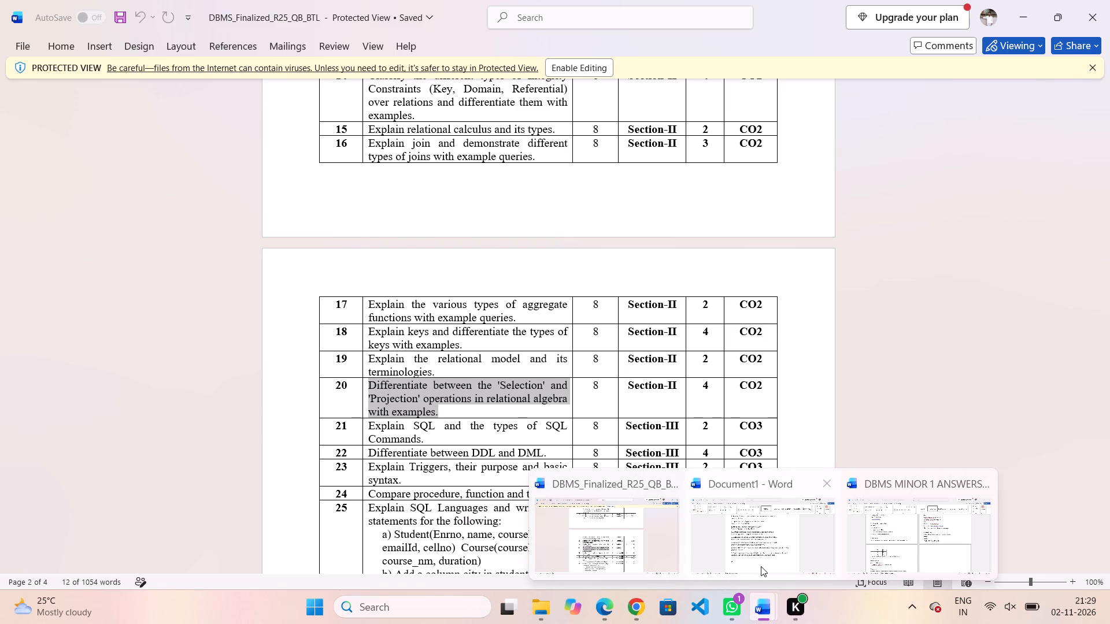
{"action": "left_click", "coordinate": [761, 566]}
{"action": "key", "text": "ctrl+v"}
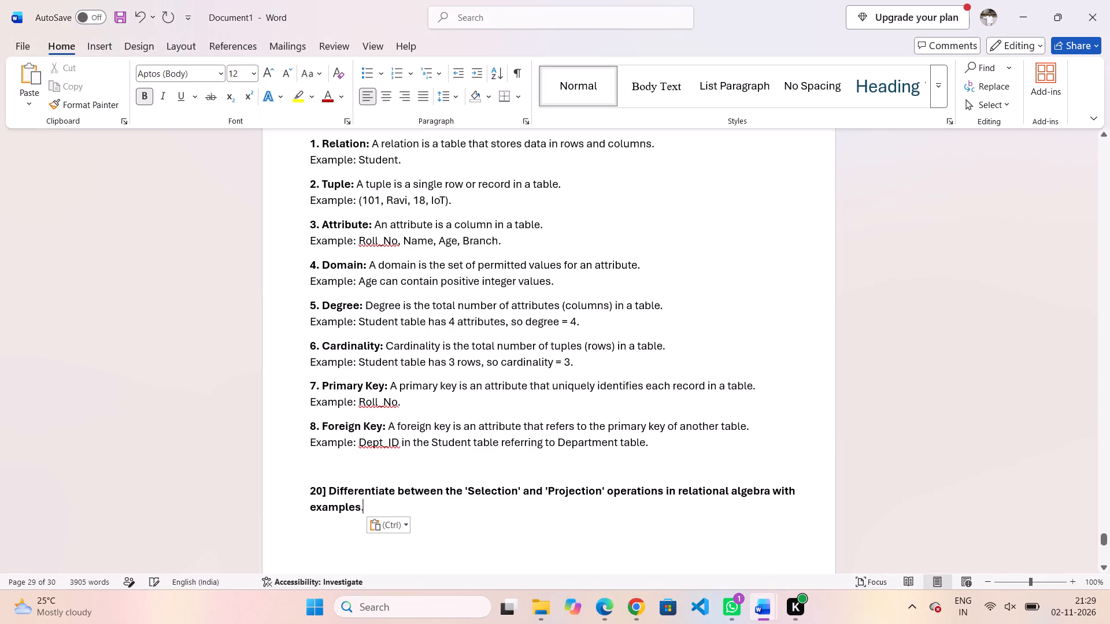
Add the line "ANSWER:" below question 20, followed by a new line.
{"action": "key", "text": "Return"}
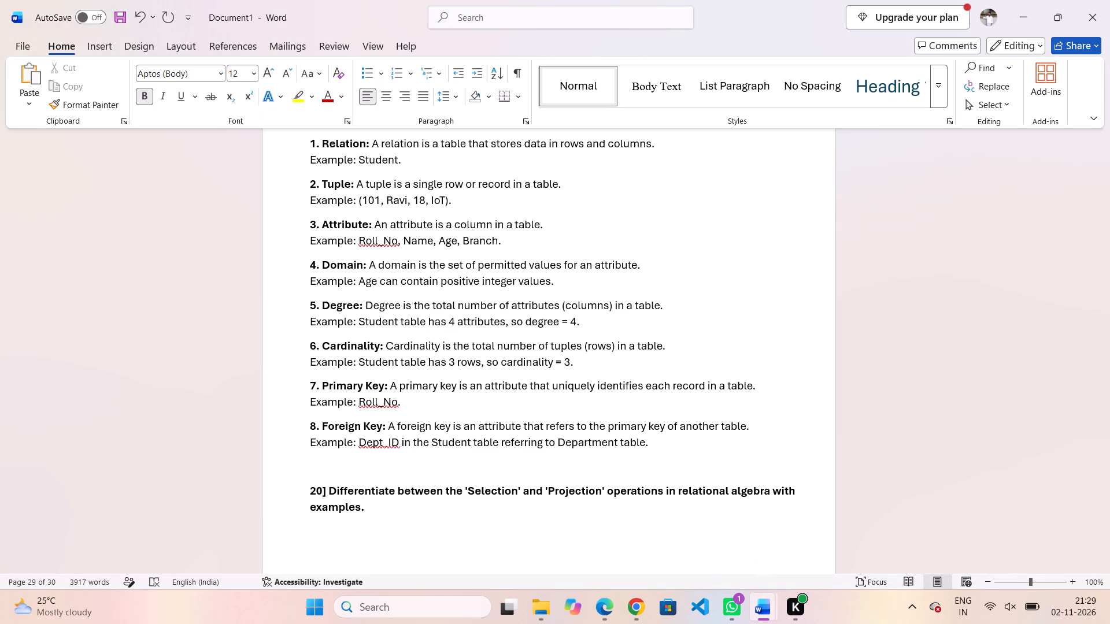
{"action": "type", "text": "ANSWER"}
{"action": "key", "text": "shift+colon"}
{"action": "key", "text": "Return"}
Colour the whole text of question 20 dark red.
{"action": "left_click_drag", "start_coordinate": [311, 493], "coordinate": [313, 493]}
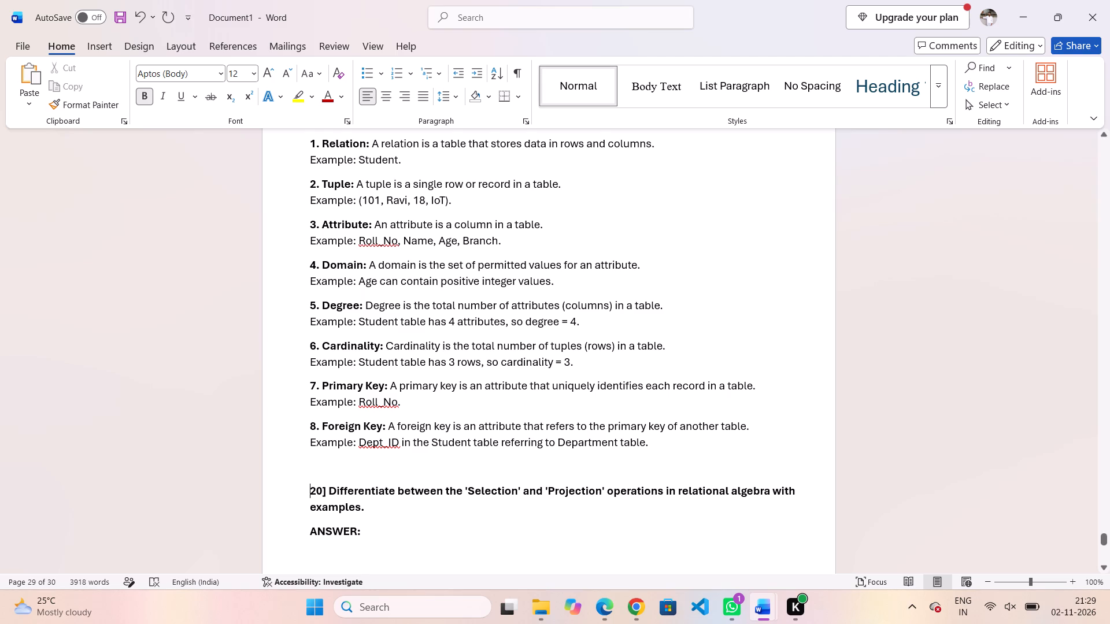
{"action": "left_click_drag", "start_coordinate": [313, 493], "coordinate": [369, 507]}
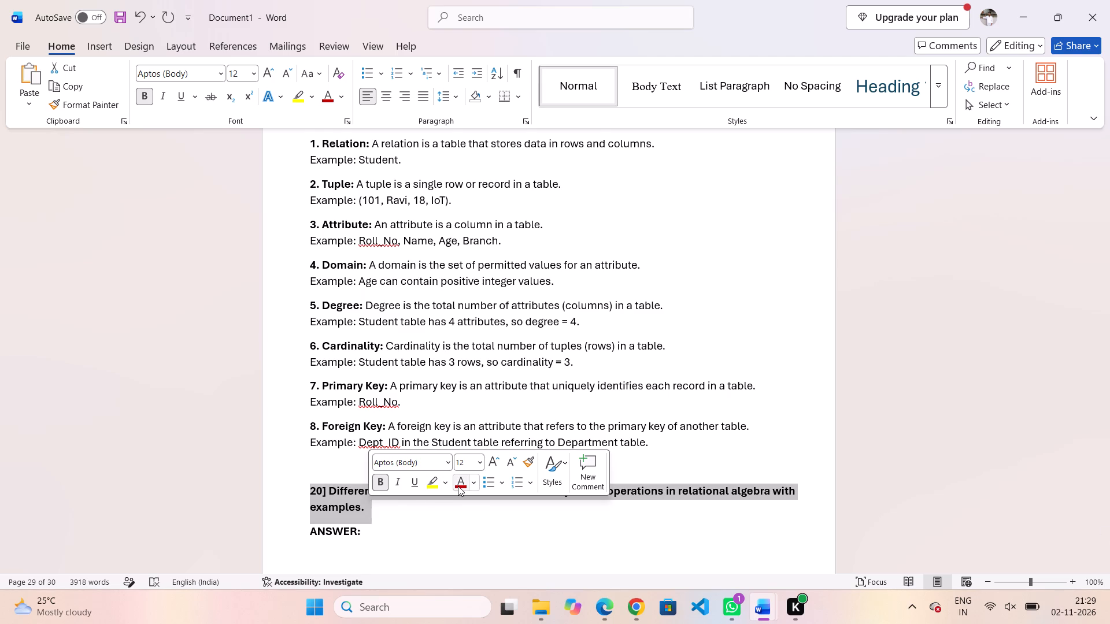
{"action": "left_click", "coordinate": [459, 486]}
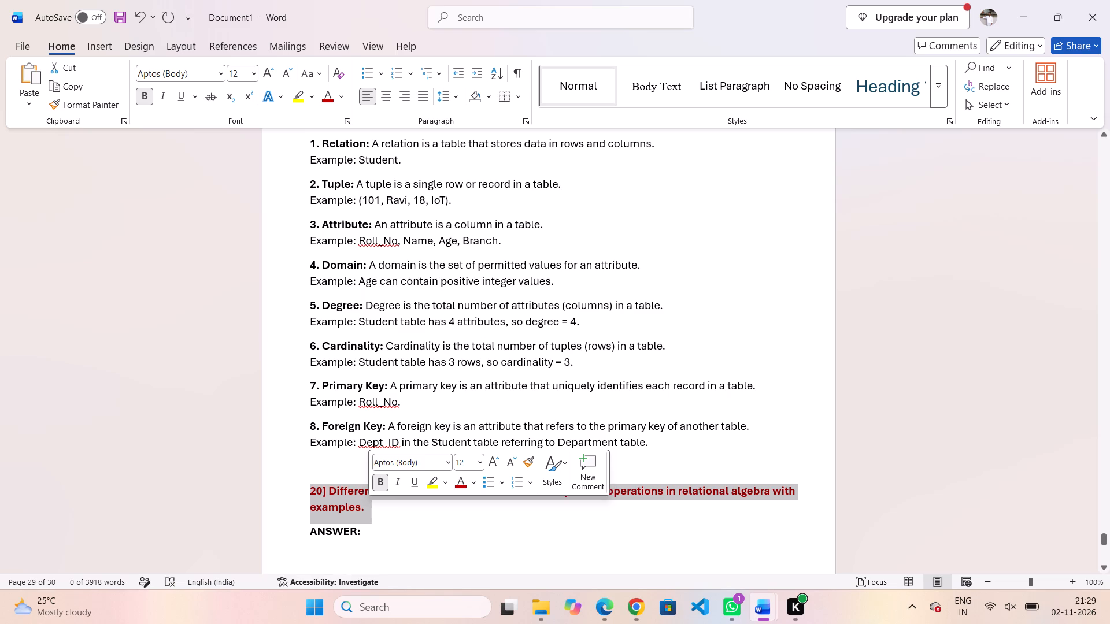
Start a new line directly below question 20's "ANSWER:" and turn bold off for it.
{"action": "left_click", "coordinate": [364, 529]}
{"action": "key", "text": "Return"}
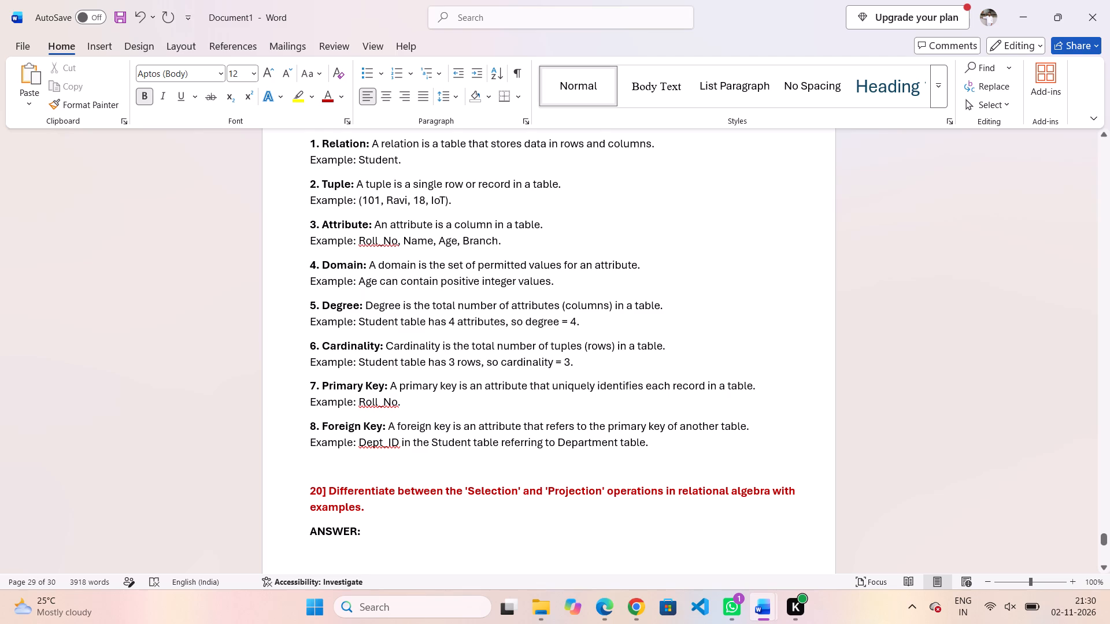
{"action": "left_click", "coordinate": [146, 98]}
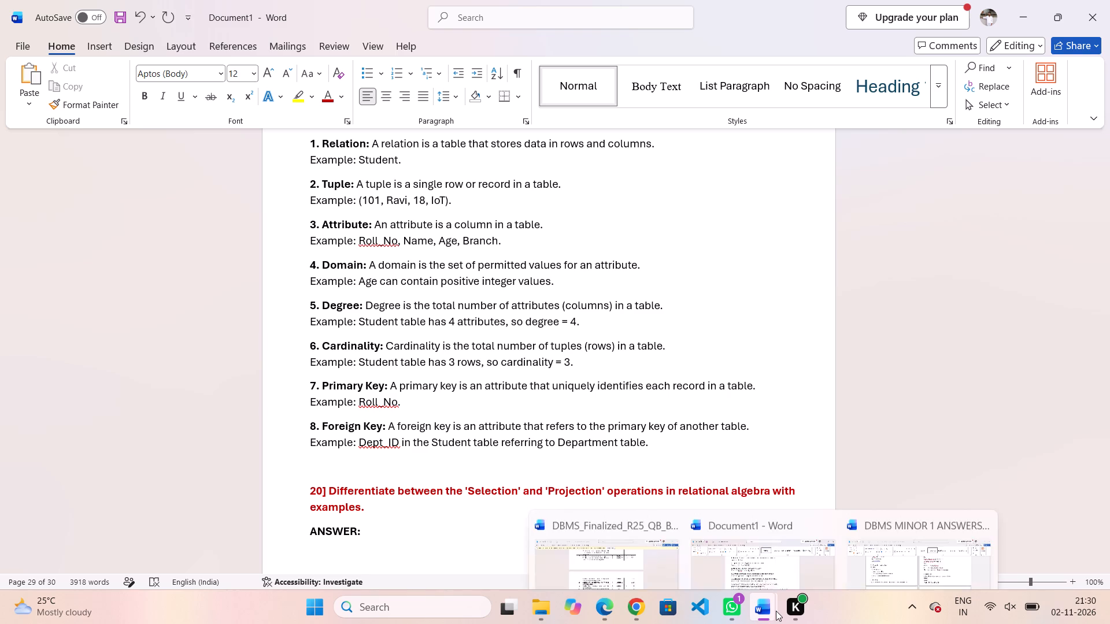
{"action": "left_click", "coordinate": [866, 534]}
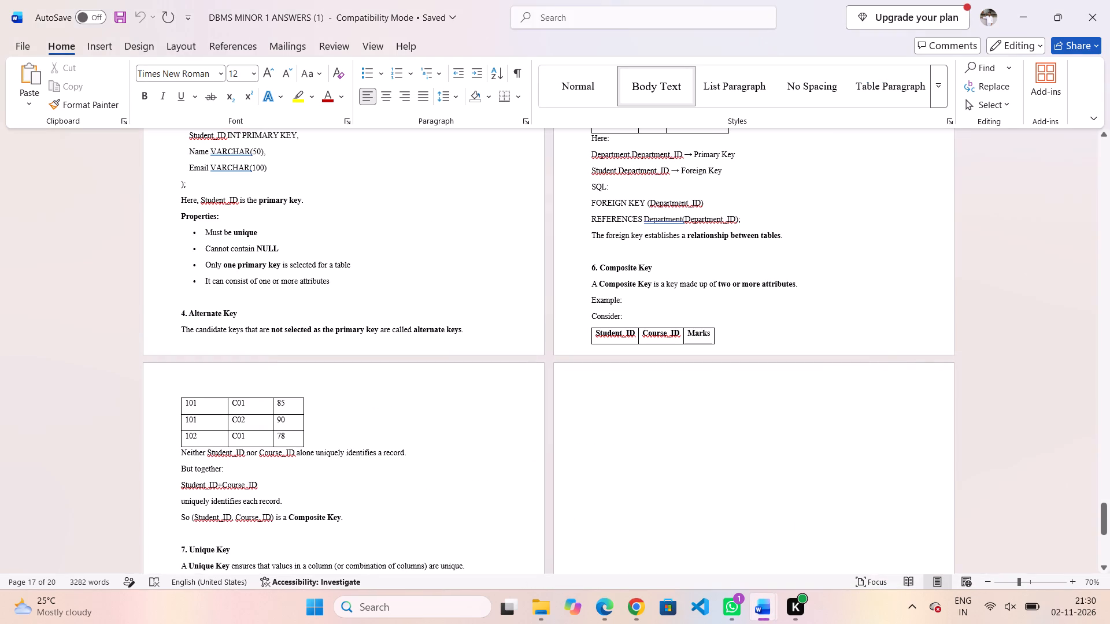
{"action": "scroll", "coordinate": [664, 418], "scroll_direction": "down", "scroll_amount": 5}
{"action": "scroll", "coordinate": [664, 418], "scroll_direction": "up", "scroll_amount": 1}
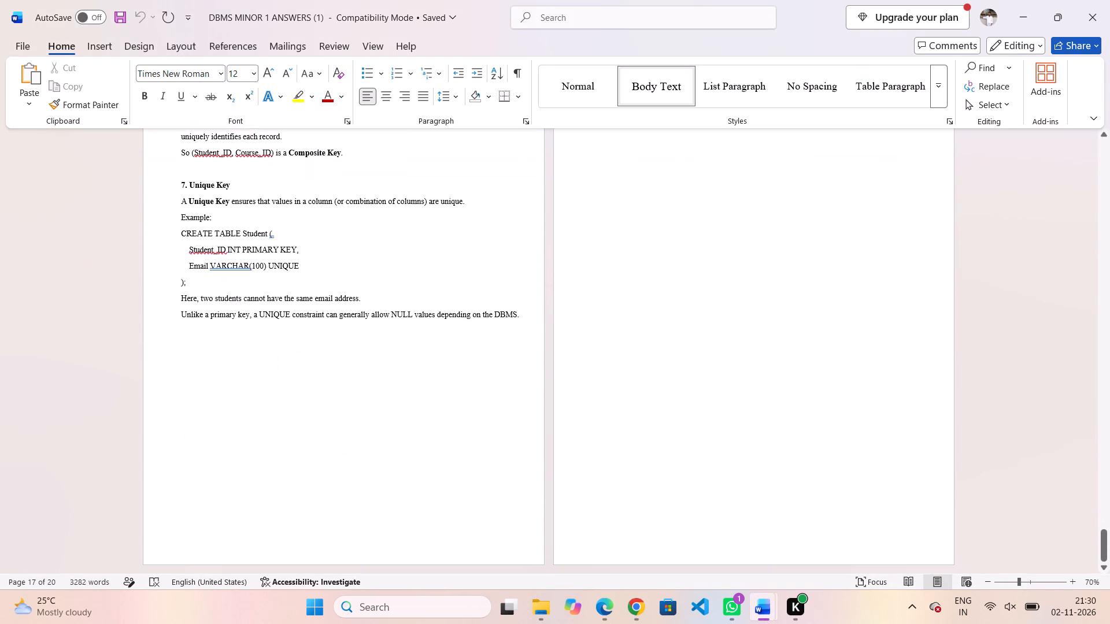
{"action": "scroll", "coordinate": [664, 418], "scroll_direction": "up", "scroll_amount": 3}
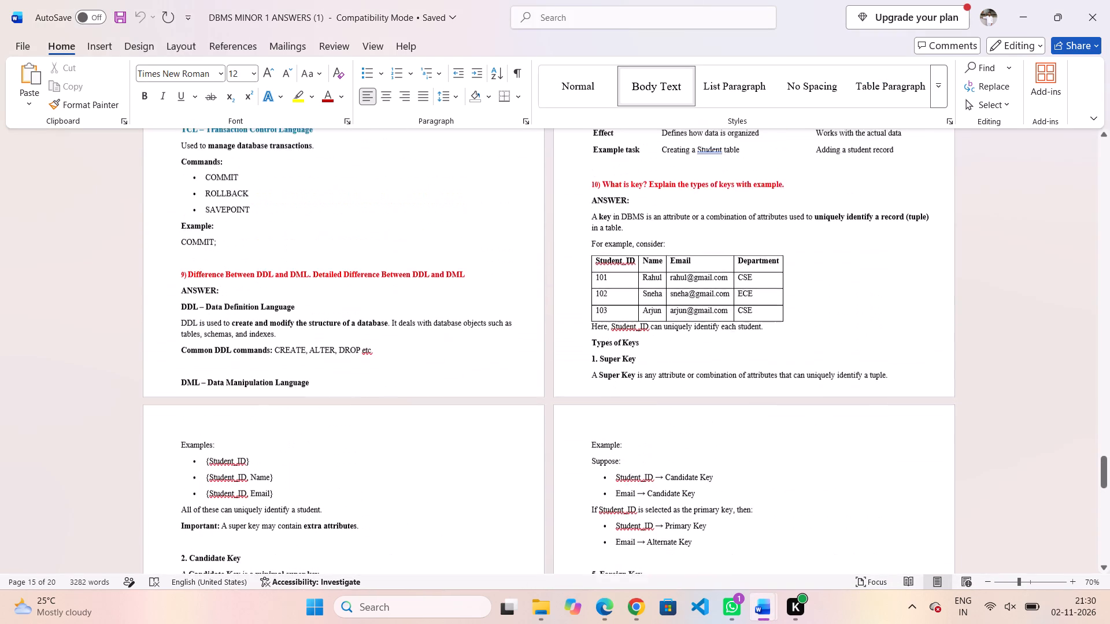
{"action": "scroll", "coordinate": [664, 418], "scroll_direction": "up", "scroll_amount": 4}
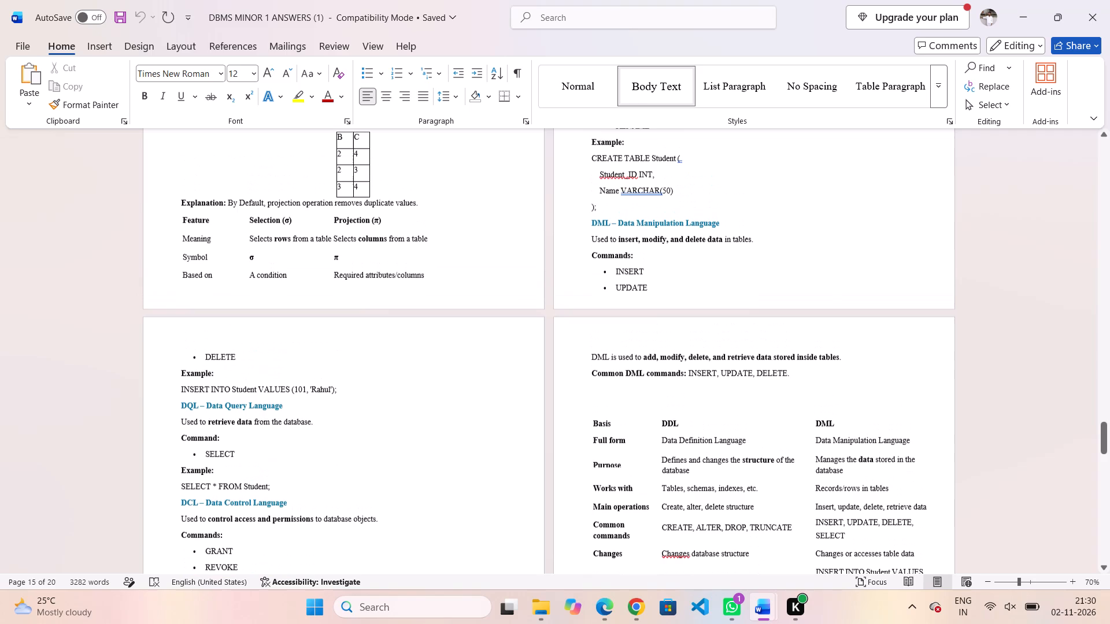
{"action": "scroll", "coordinate": [664, 418], "scroll_direction": "up", "scroll_amount": 4}
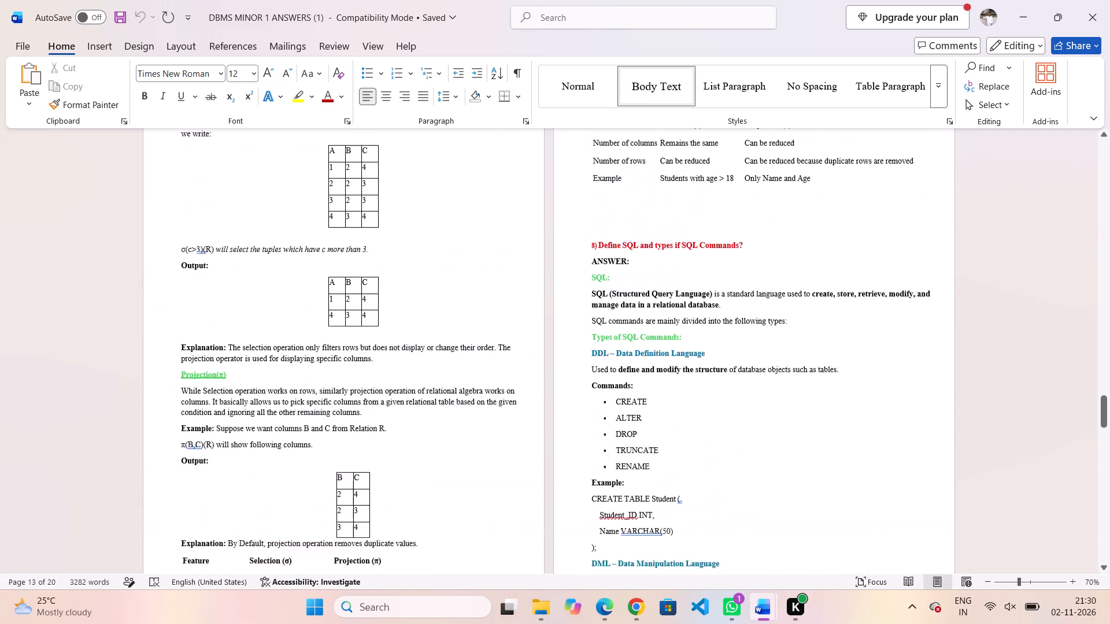
{"action": "scroll", "coordinate": [664, 418], "scroll_direction": "up", "scroll_amount": 2}
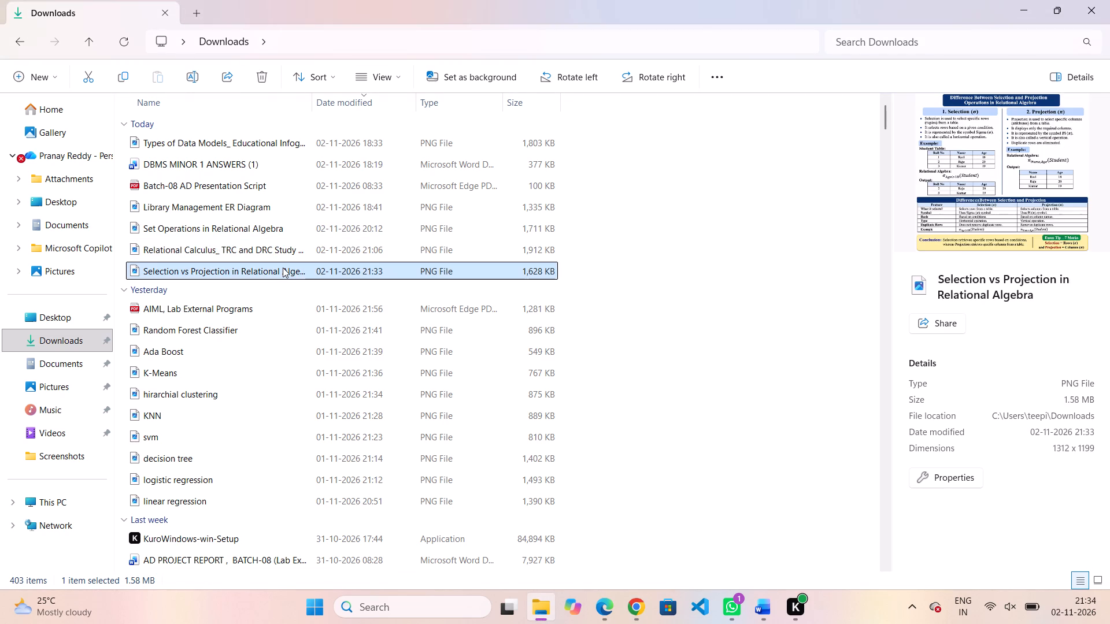
{"action": "left_click", "coordinate": [357, 30]}
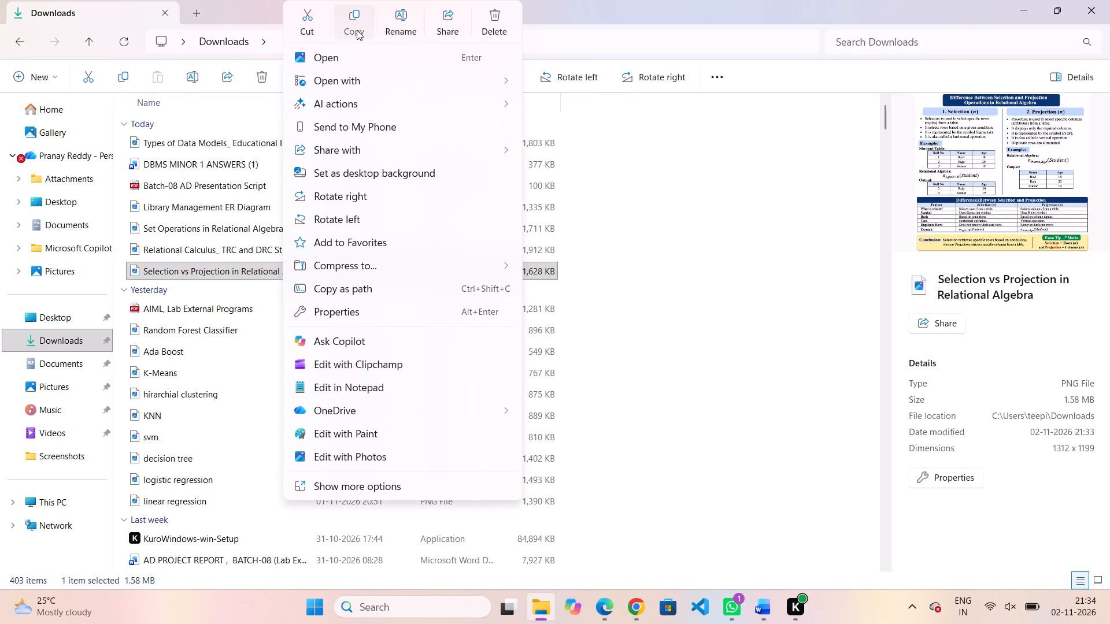
{"action": "right_click", "coordinate": [276, 265]}
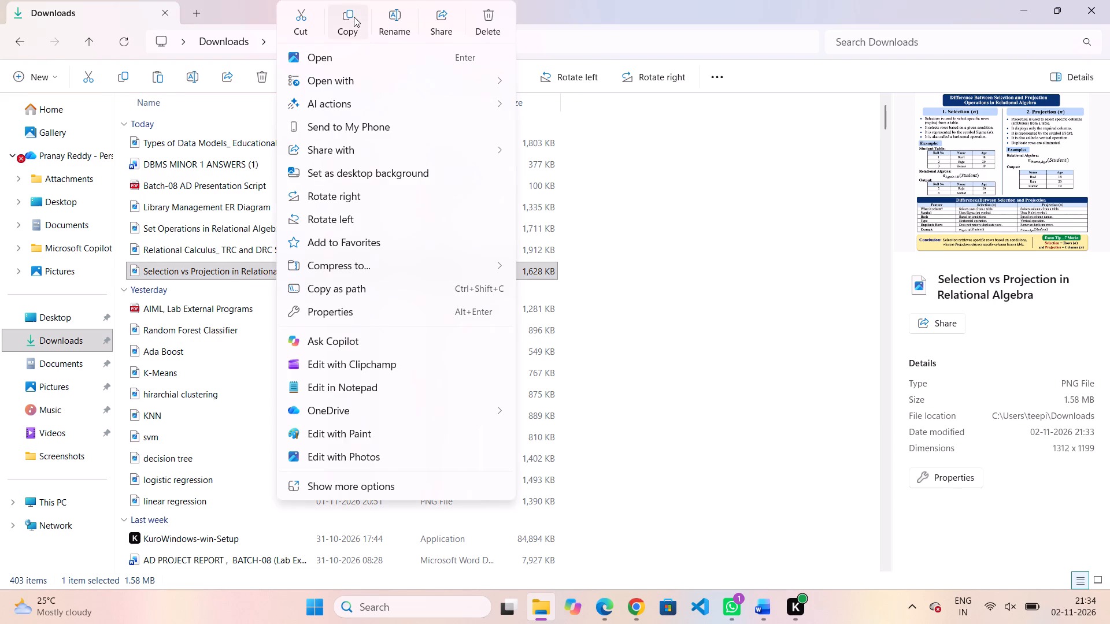
{"action": "left_click", "coordinate": [354, 17]}
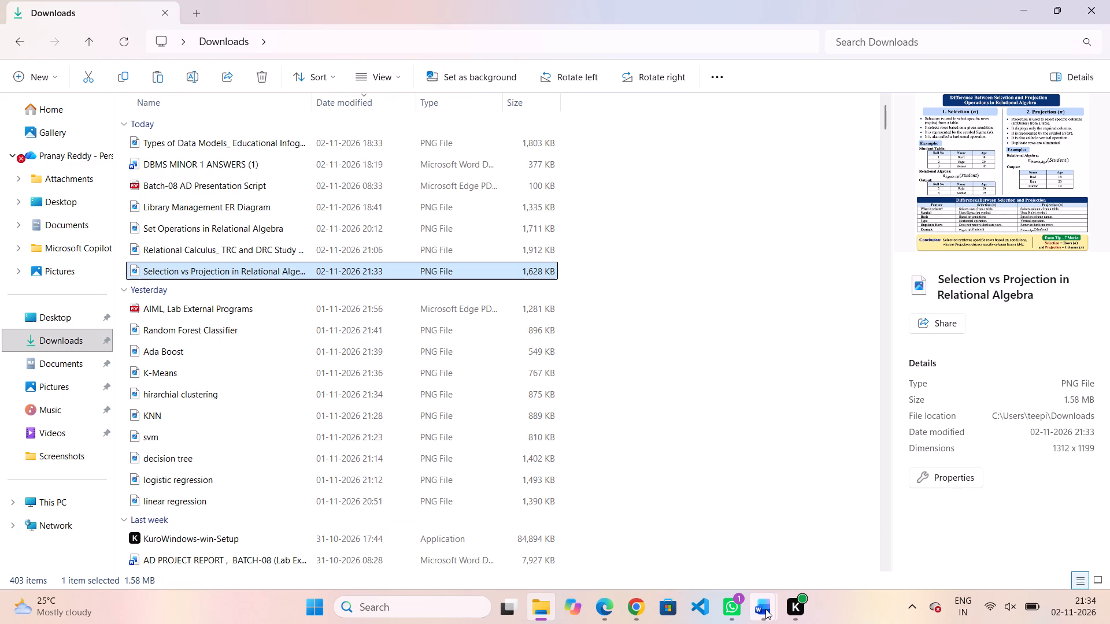
Switch to Document1 in Word and paste the copied image under question 20's "ANSWER:" line.
{"action": "left_click", "coordinate": [765, 609]}
{"action": "left_click", "coordinate": [754, 585]}
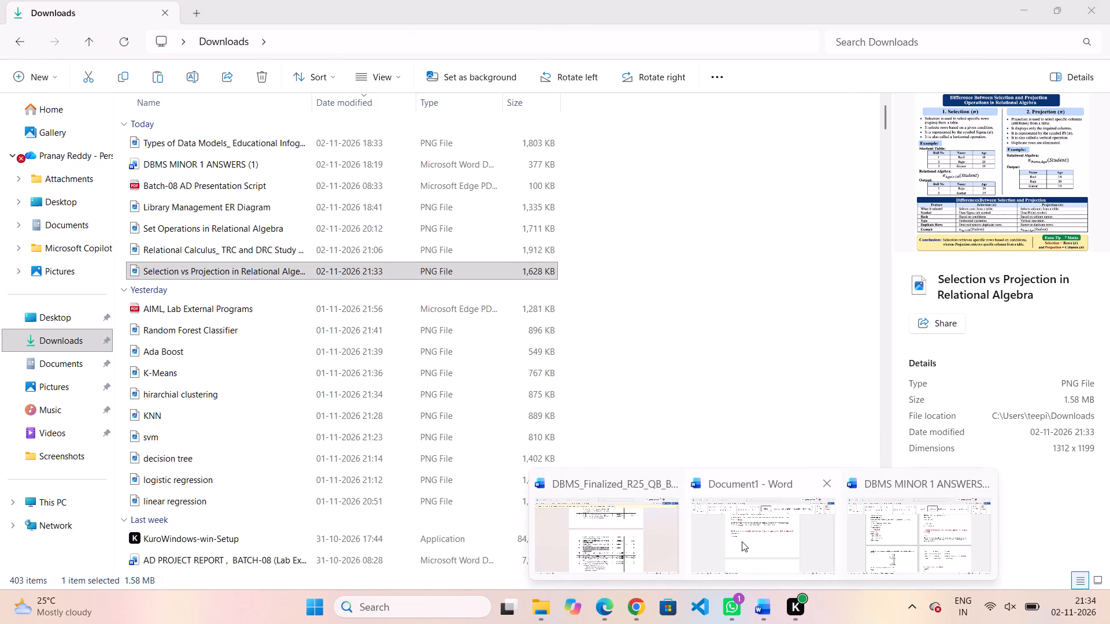
{"action": "left_click", "coordinate": [742, 541]}
{"action": "key", "text": "ctrl+v"}
{"action": "left_click", "coordinate": [742, 541], "text": "ctrl"}
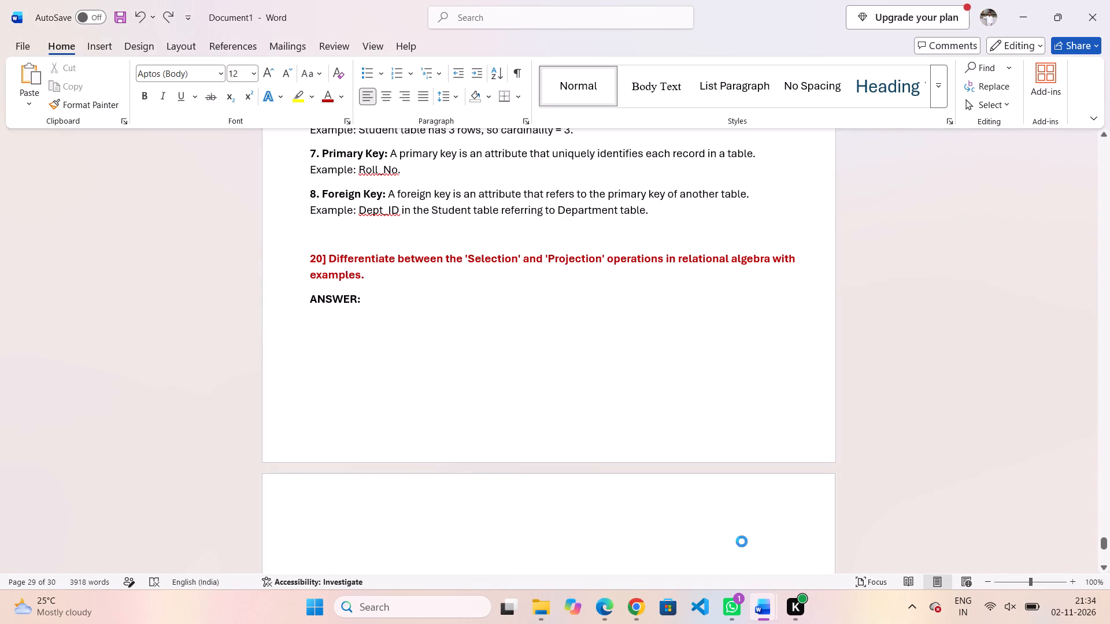
{"action": "scroll", "coordinate": [742, 541], "scroll_direction": "down", "scroll_amount": 3}
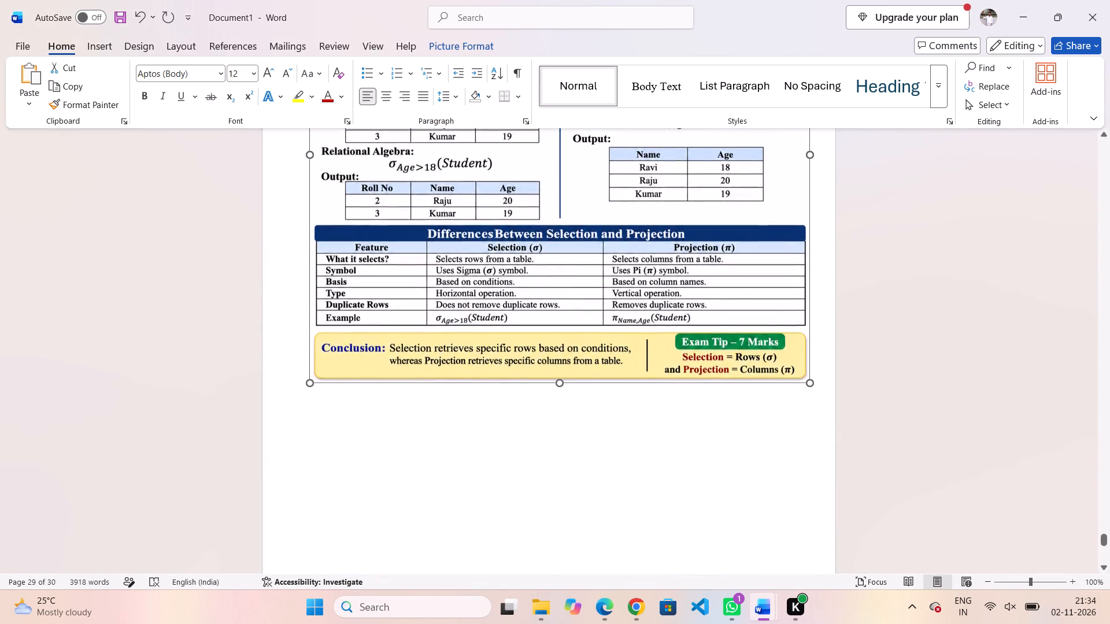
{"action": "scroll", "coordinate": [742, 541], "scroll_direction": "down", "scroll_amount": 1}
{"action": "scroll", "coordinate": [742, 541], "scroll_direction": "up", "scroll_amount": 2}
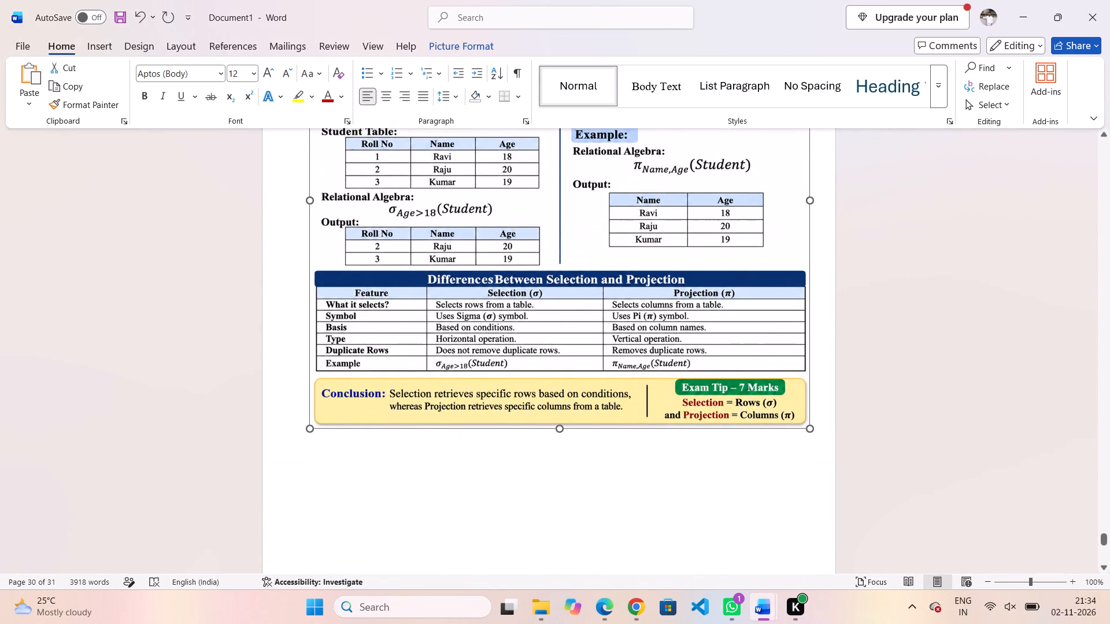
Add the heading text "UNIT-03" below the Selection and Projection image, leaving a blank line between them.
{"action": "left_click", "coordinate": [822, 427]}
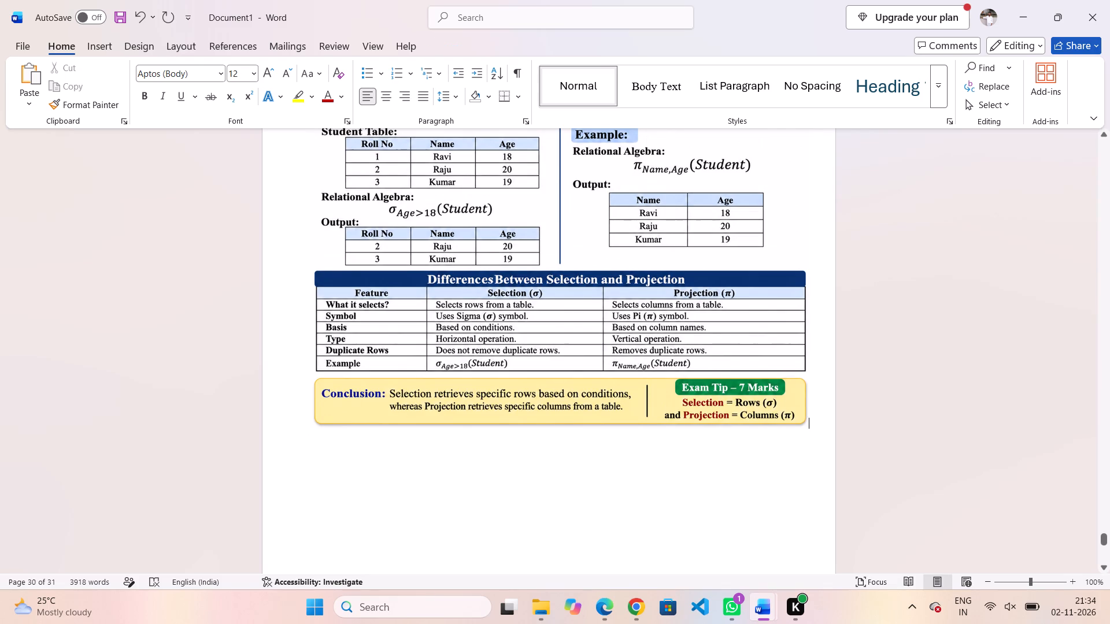
{"action": "key", "text": "Return"}
{"action": "scroll", "coordinate": [822, 427], "scroll_direction": "up", "scroll_amount": 3}
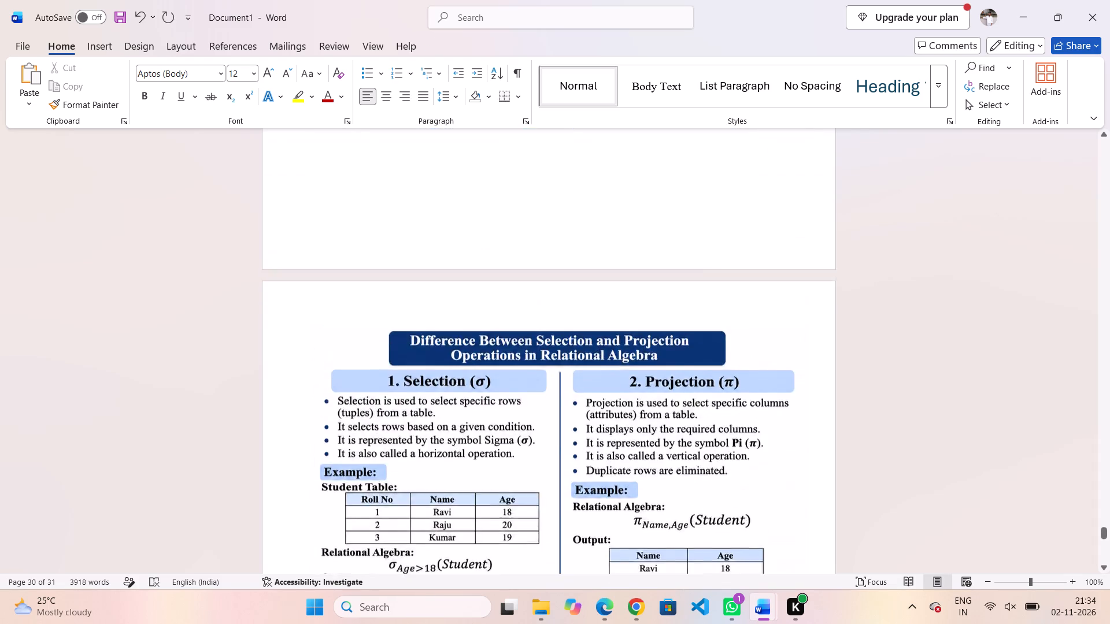
{"action": "scroll", "coordinate": [822, 427], "scroll_direction": "up", "scroll_amount": 1}
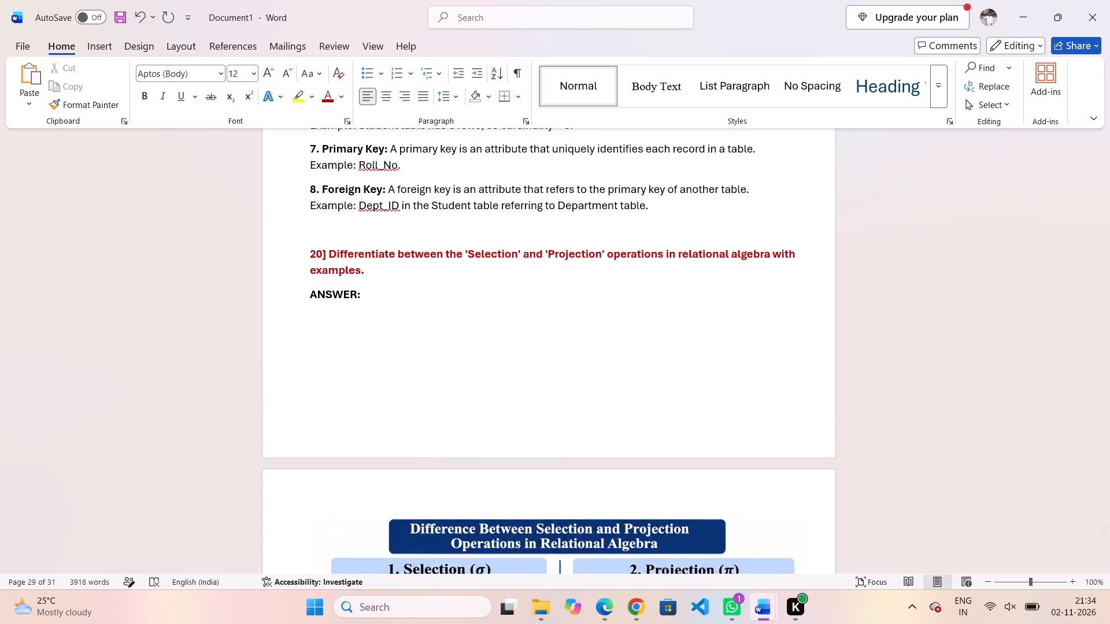
{"action": "scroll", "coordinate": [822, 427], "scroll_direction": "down", "scroll_amount": 4}
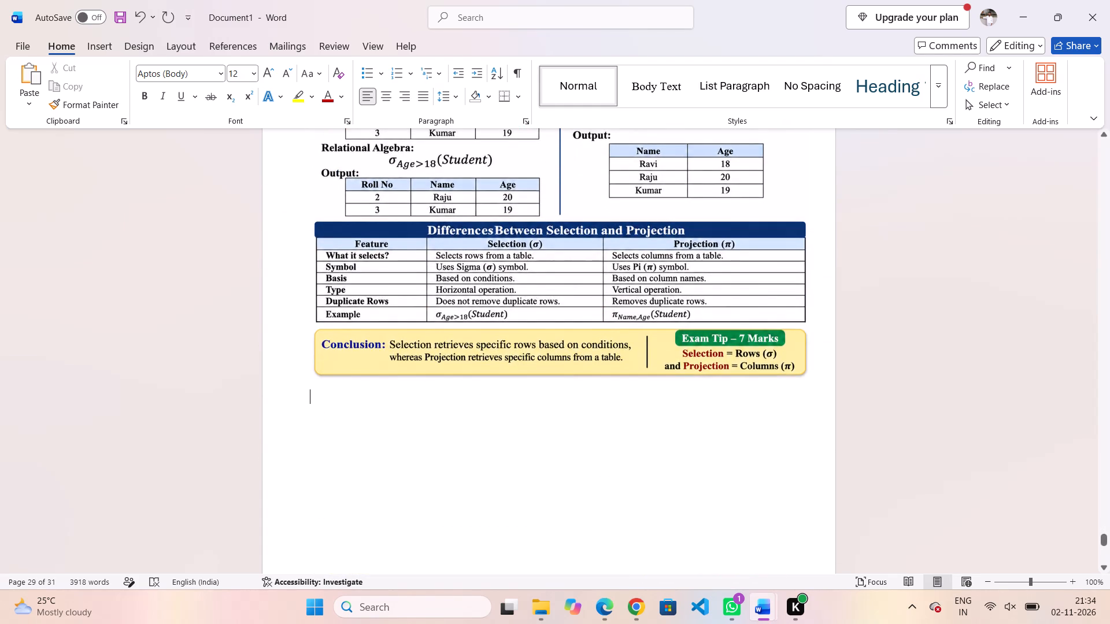
{"action": "key", "text": "Return"}
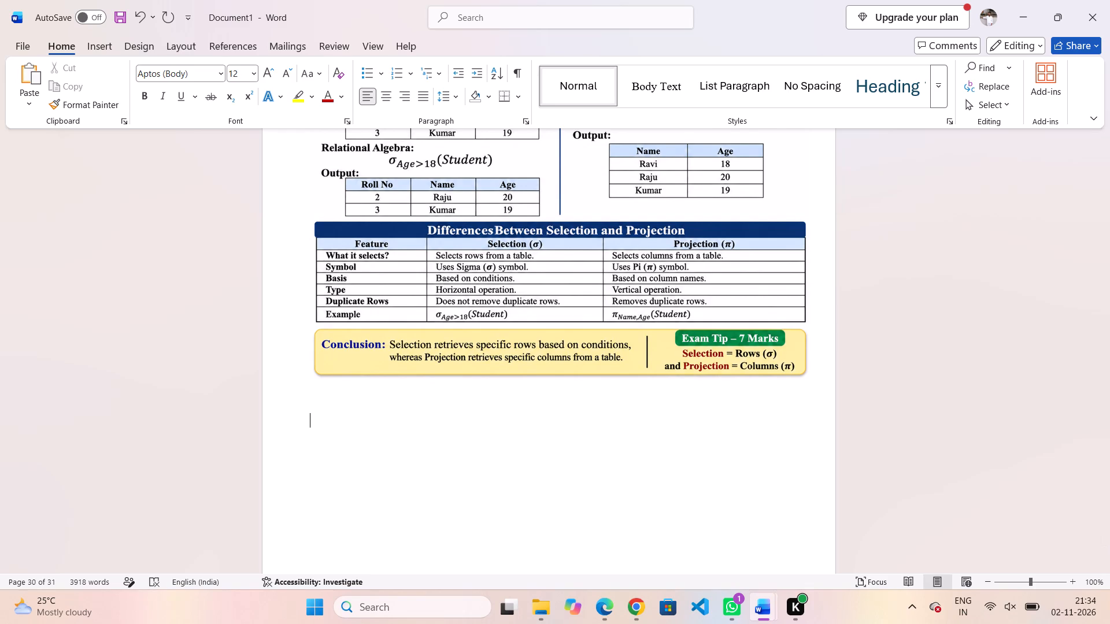
{"action": "type", "text": "UNIT"}
{"action": "type", "text": "-03"}
Format the "UNIT-03" heading as bold, underlined and dark blue.
{"action": "left_click_drag", "start_coordinate": [369, 419], "coordinate": [357, 419]}
{"action": "left_click_drag", "start_coordinate": [357, 419], "coordinate": [309, 425]}
{"action": "left_click", "coordinate": [319, 398]}
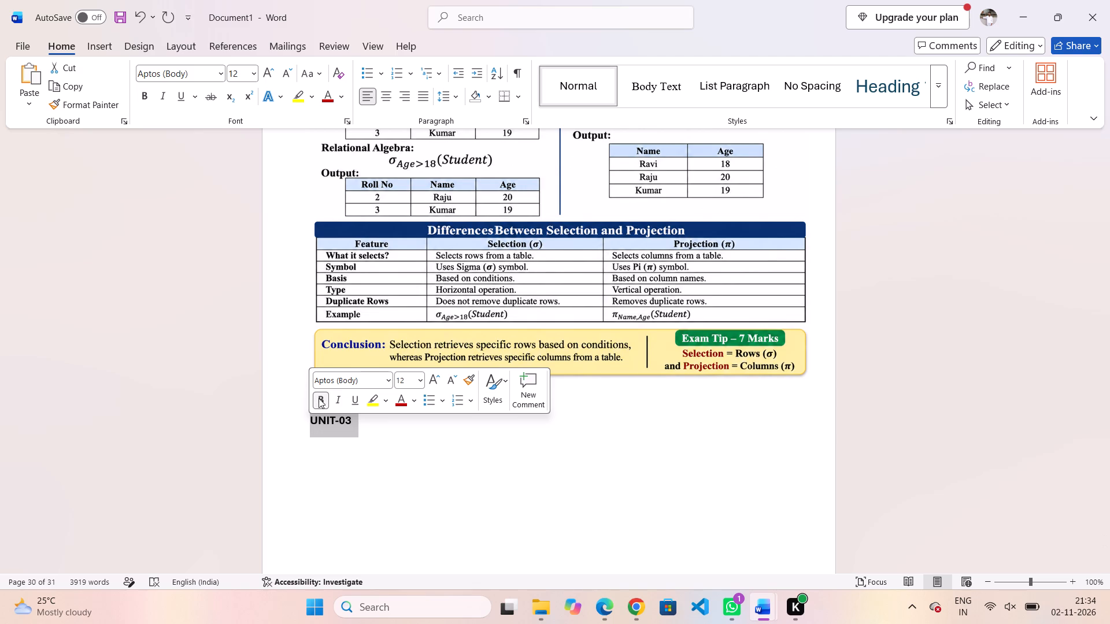
{"action": "left_click", "coordinate": [353, 402]}
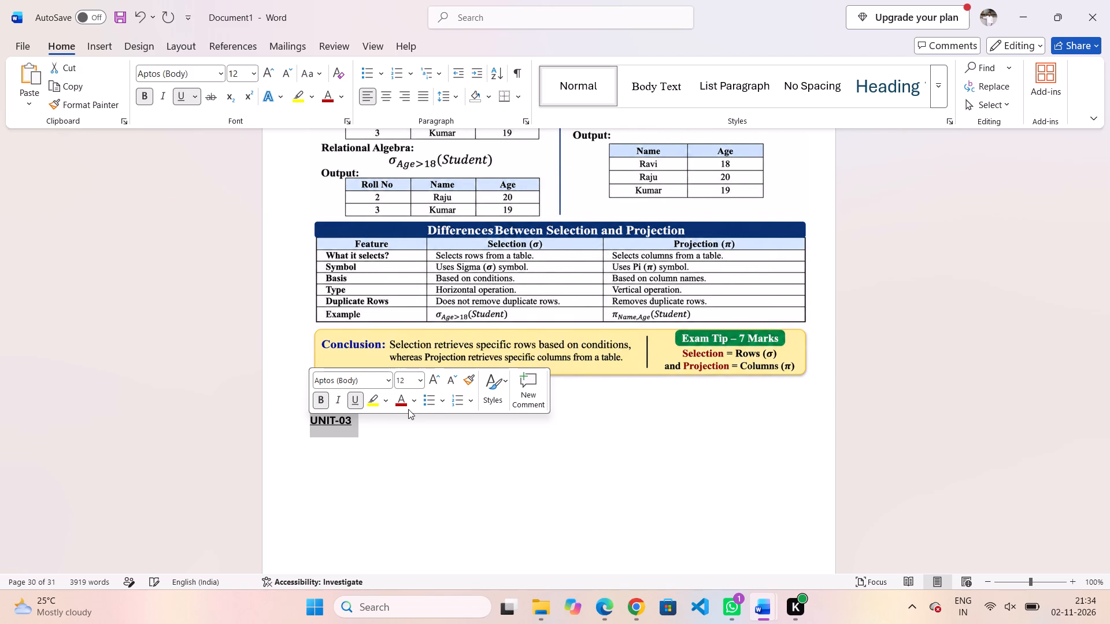
{"action": "left_click", "coordinate": [413, 403]}
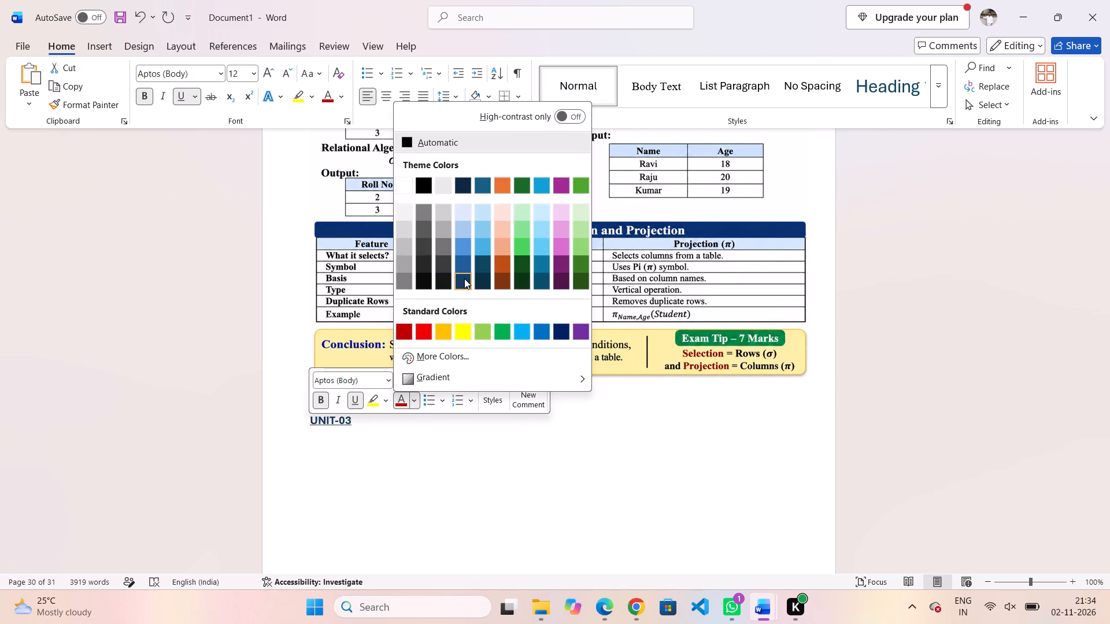
{"action": "left_click", "coordinate": [464, 278]}
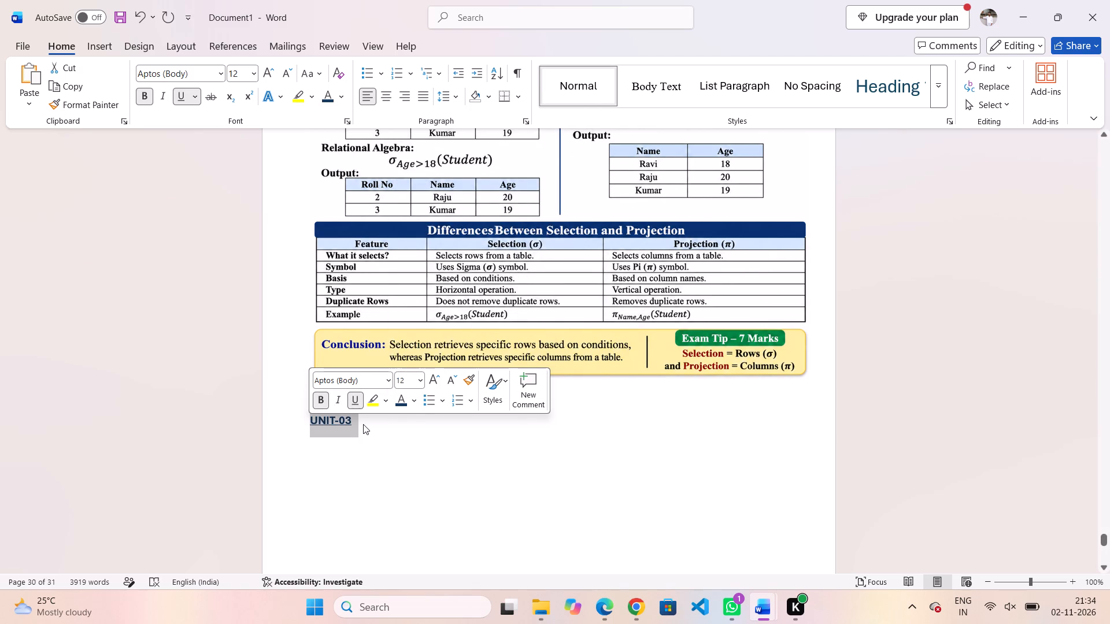
{"action": "left_click", "coordinate": [363, 424]}
Add the question number "21]" on a new line below the UNIT-03 heading, bold, without underline, in the Automatic font colour.
{"action": "key", "text": "Return"}
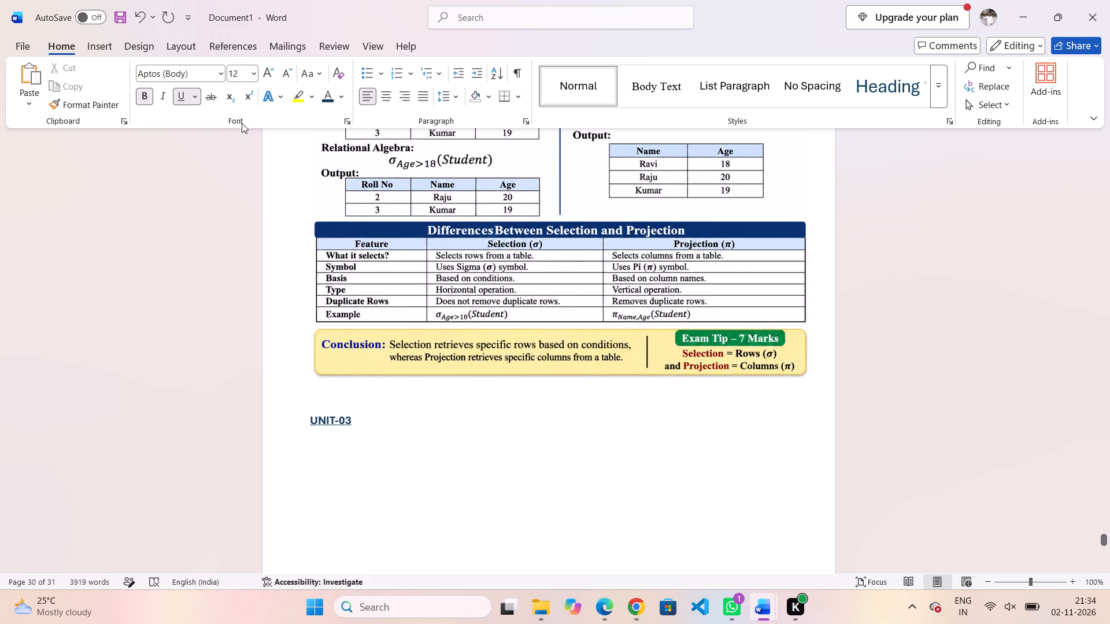
{"action": "left_click", "coordinate": [180, 96]}
{"action": "scroll", "coordinate": [280, 395], "scroll_direction": "up", "scroll_amount": 2}
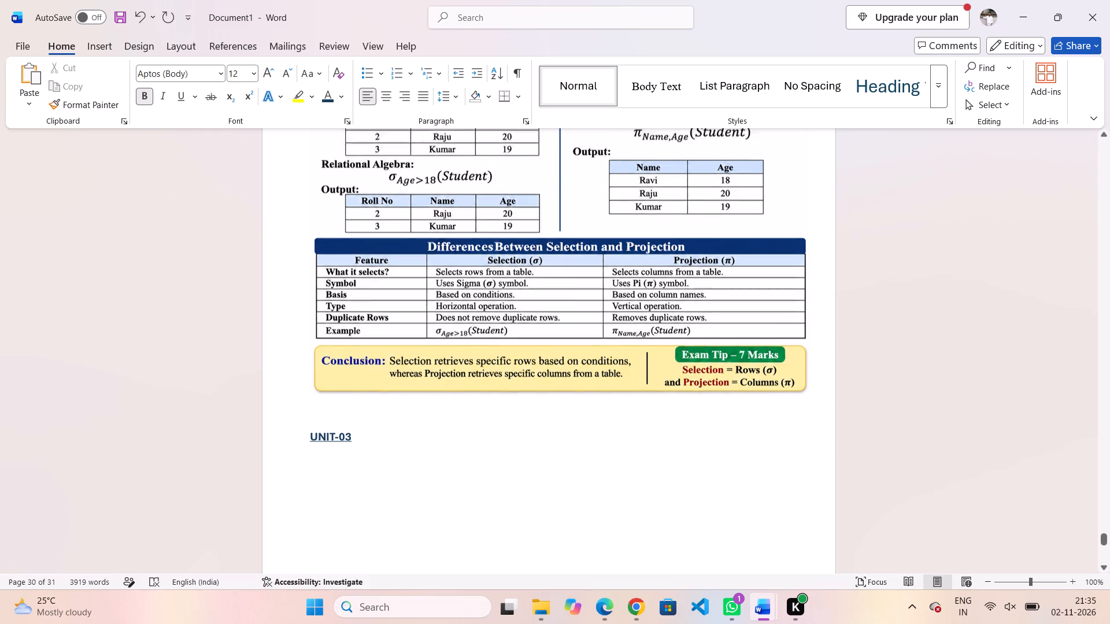
{"action": "scroll", "coordinate": [280, 395], "scroll_direction": "up", "scroll_amount": 2}
{"action": "scroll", "coordinate": [280, 395], "scroll_direction": "down", "scroll_amount": 4}
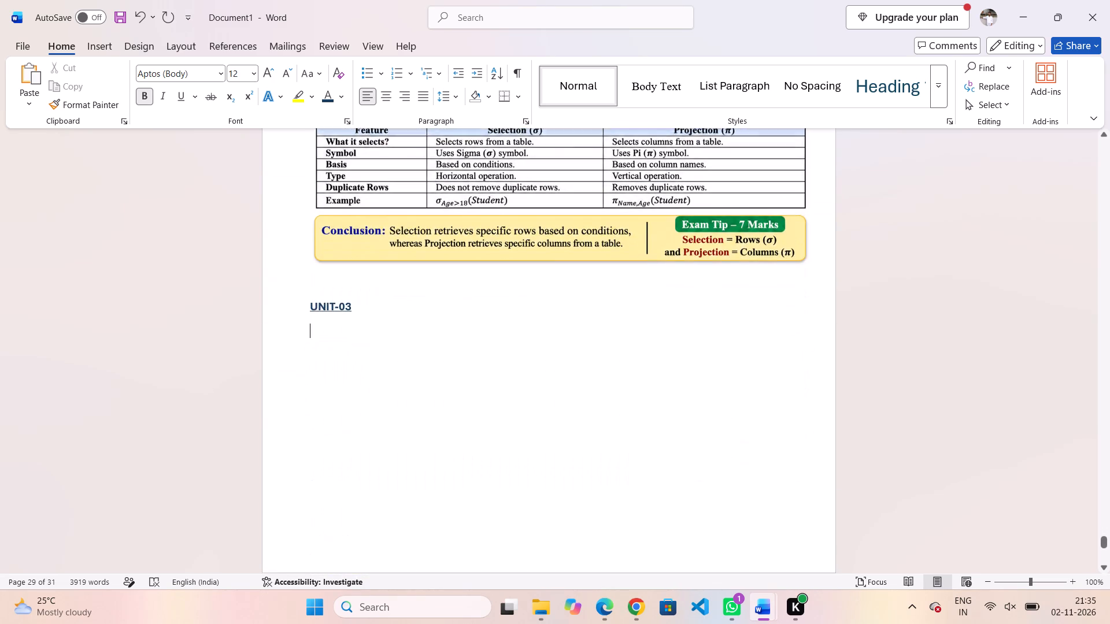
{"action": "scroll", "coordinate": [280, 395], "scroll_direction": "down", "scroll_amount": 1}
{"action": "type", "text": "21"}
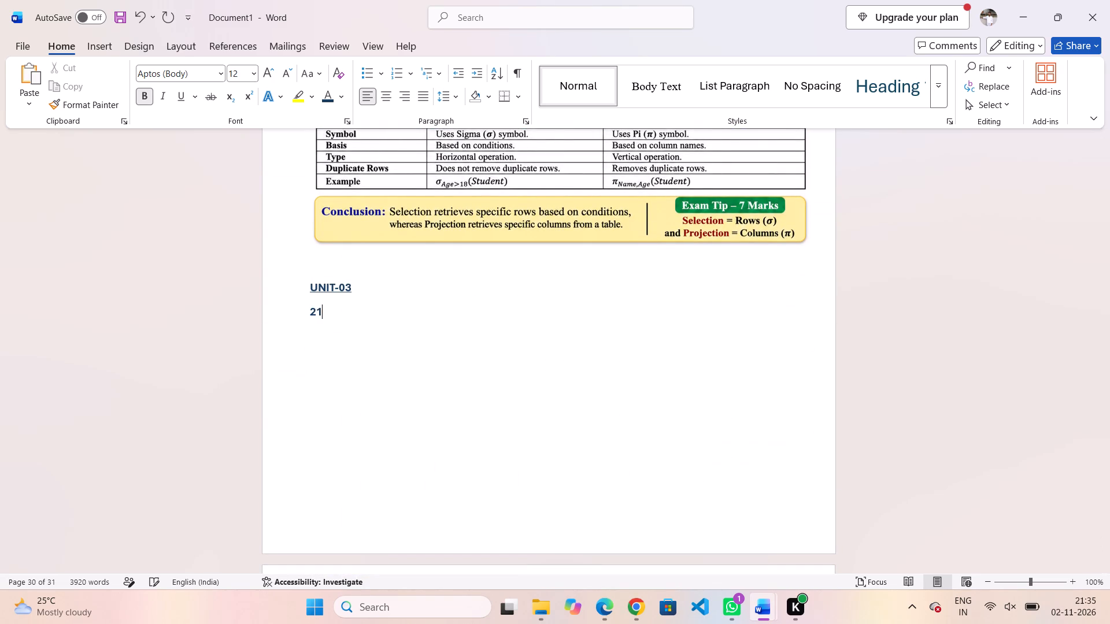
{"action": "key", "text": "bracketright"}
{"action": "left_click_drag", "start_coordinate": [332, 312], "coordinate": [299, 311]}
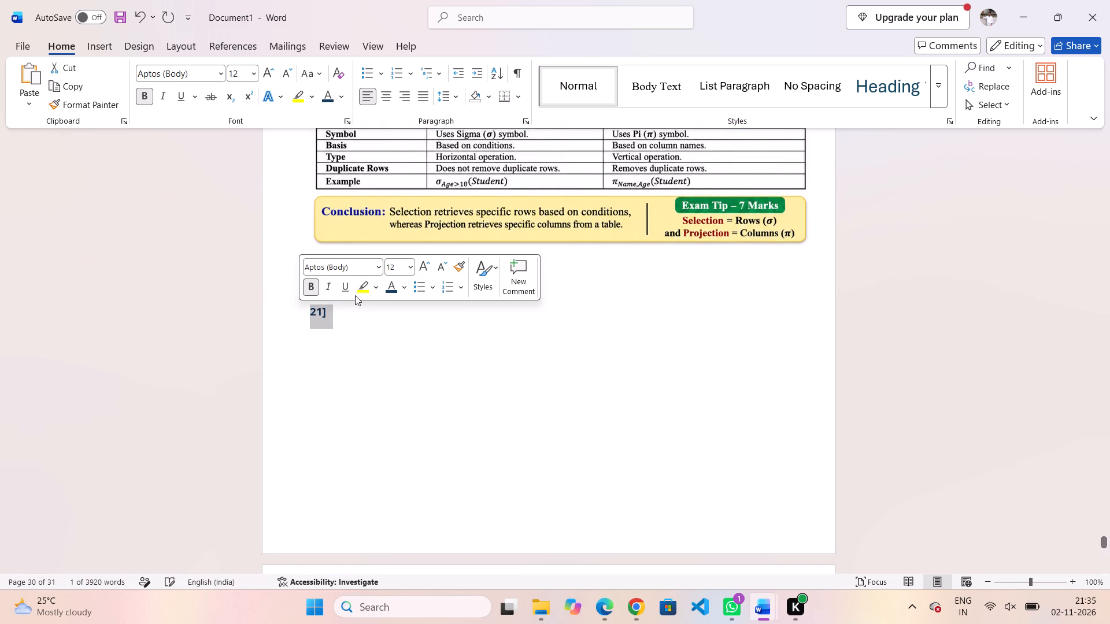
{"action": "left_click", "coordinate": [405, 291]}
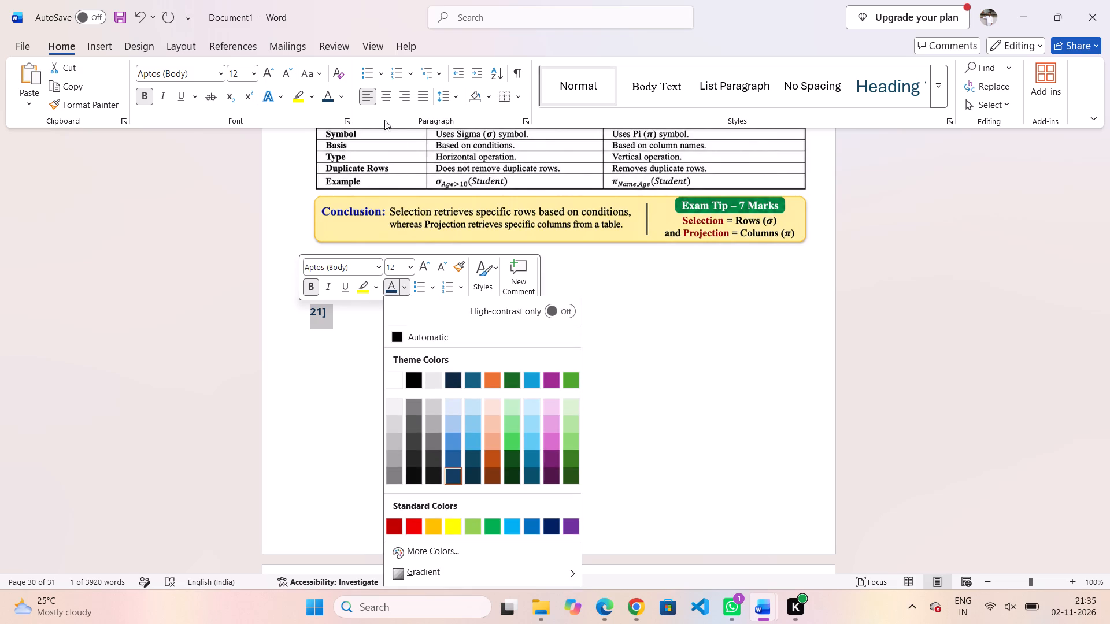
{"action": "left_click", "coordinate": [397, 339]}
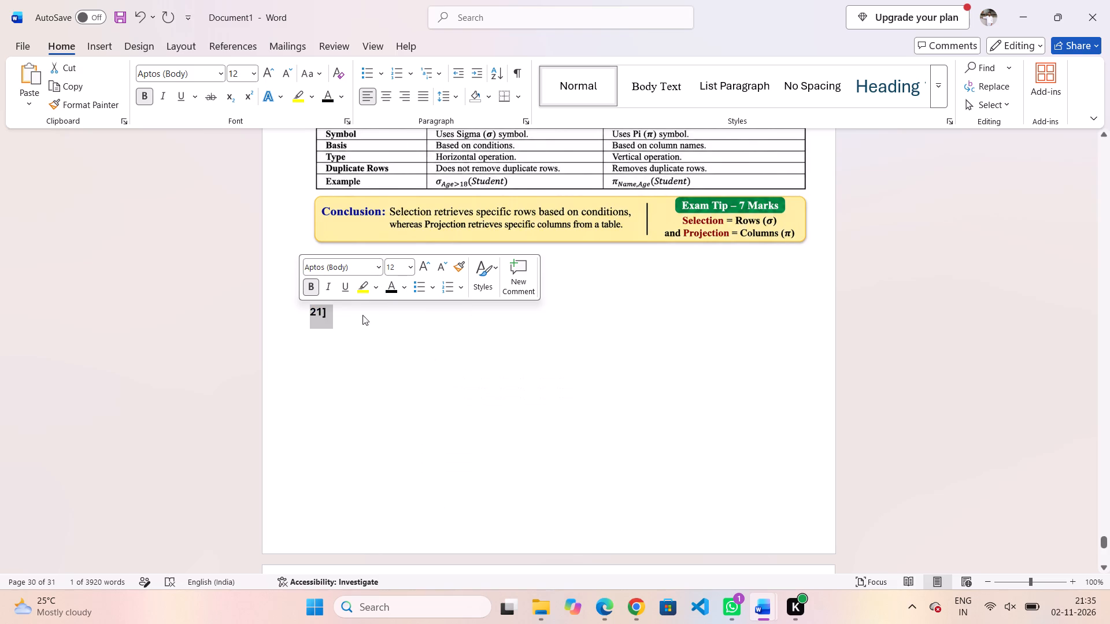
{"action": "left_click", "coordinate": [348, 312]}
{"action": "key", "text": "space"}
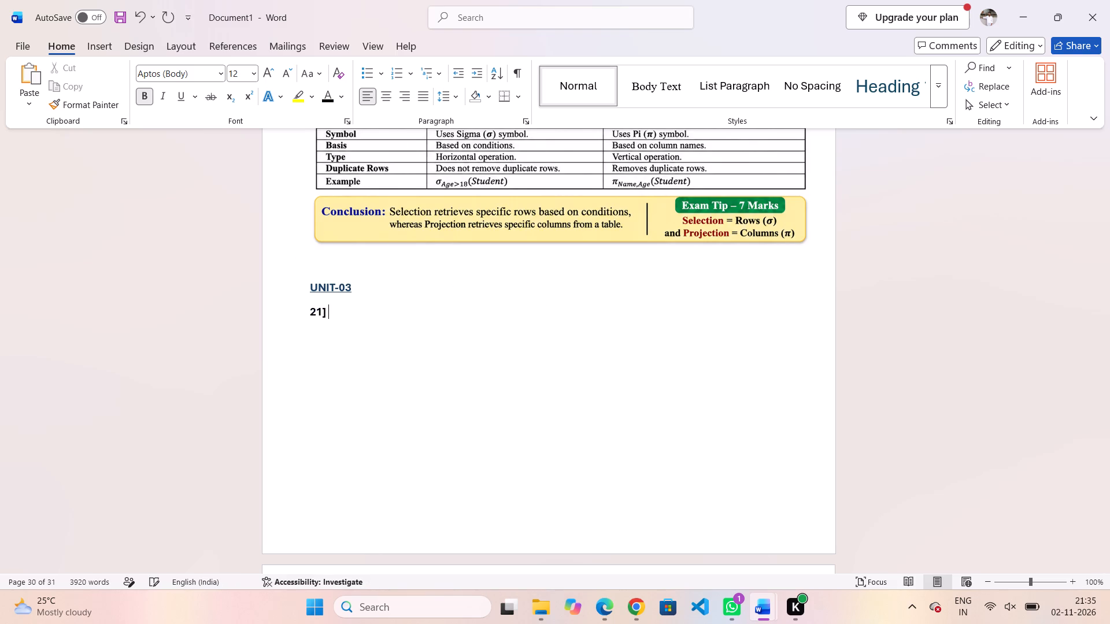
Copy question 21's text, "Explain SQL and the types of SQL Commands.", from the DBMS_Finalized question bank and paste it after "21]" in Document1.
{"action": "scroll", "coordinate": [482, 350], "scroll_direction": "up", "scroll_amount": 5}
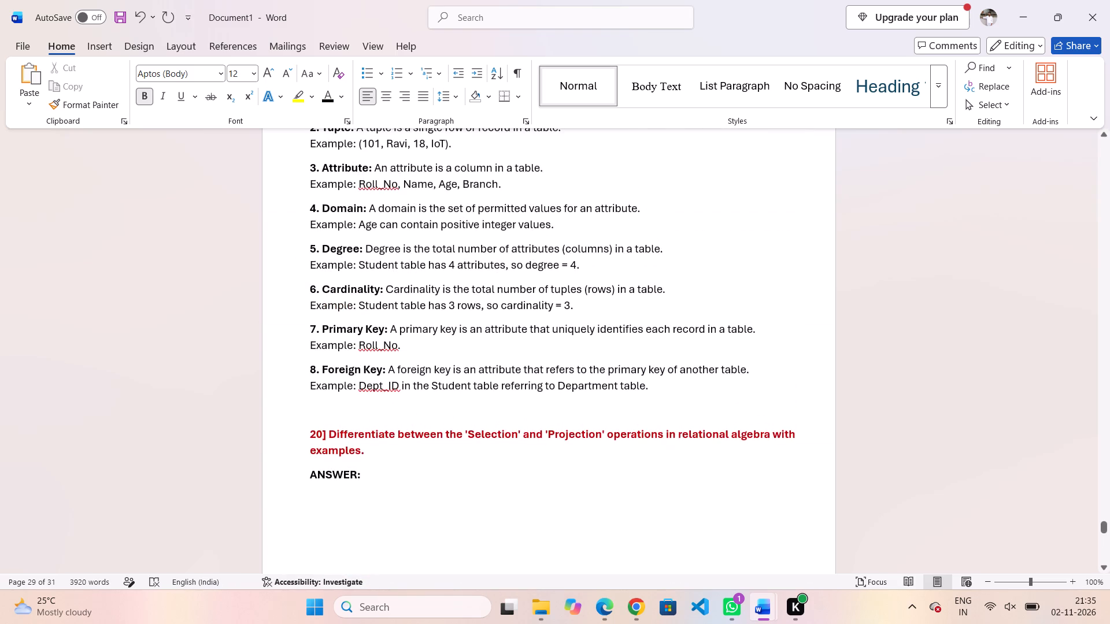
{"action": "scroll", "coordinate": [482, 350], "scroll_direction": "down", "scroll_amount": 4}
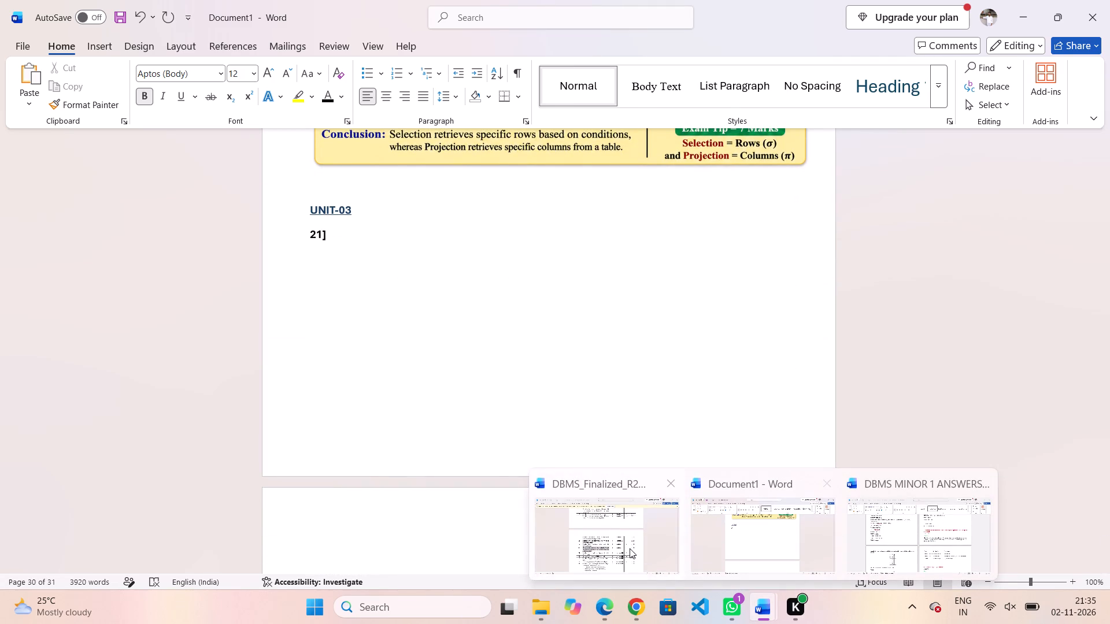
{"action": "left_click", "coordinate": [630, 548]}
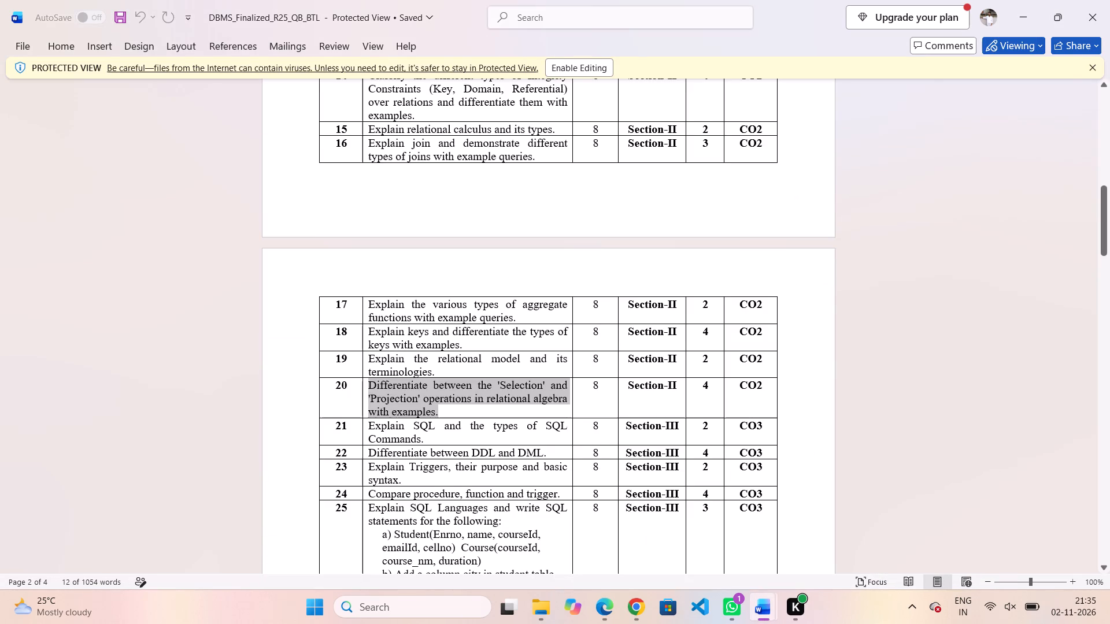
{"action": "left_click_drag", "start_coordinate": [432, 440], "coordinate": [375, 429]}
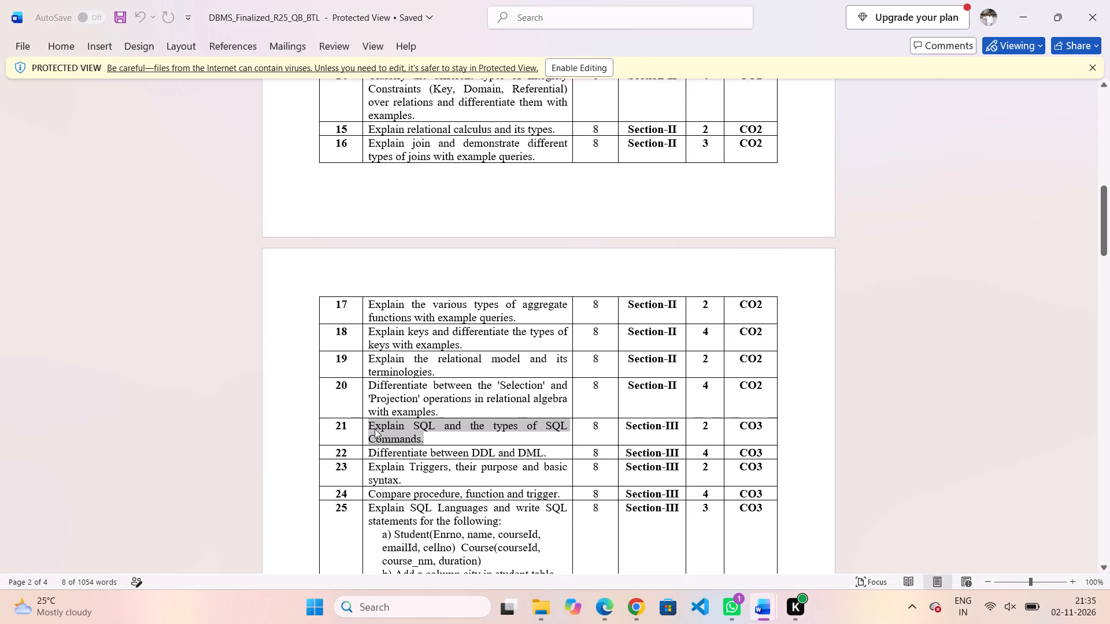
{"action": "key", "text": "ctrl+c"}
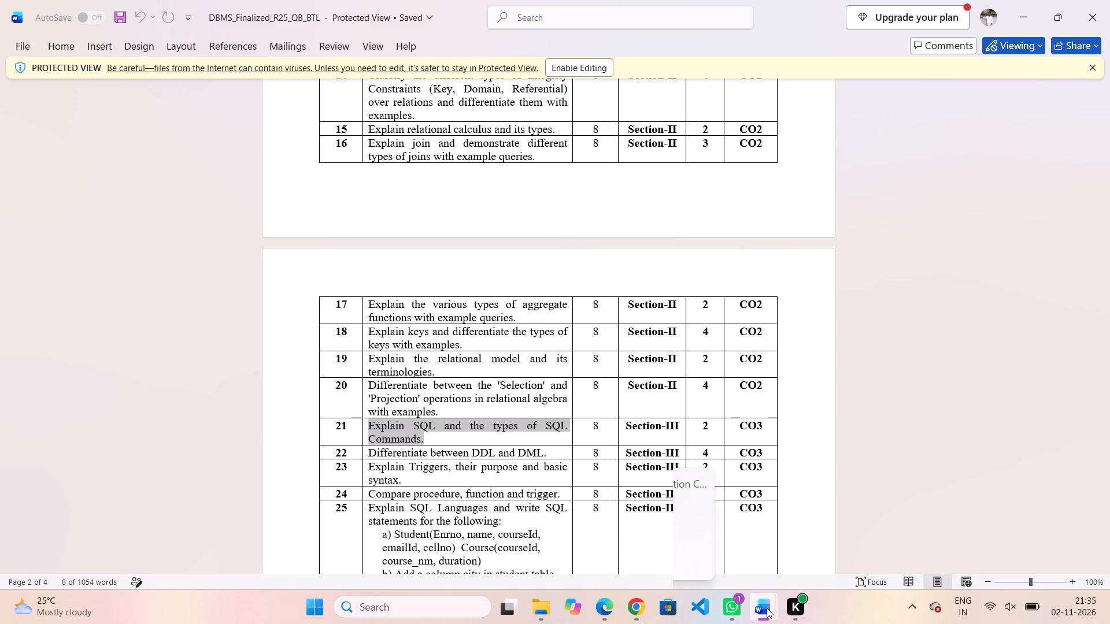
{"action": "left_click", "coordinate": [755, 549]}
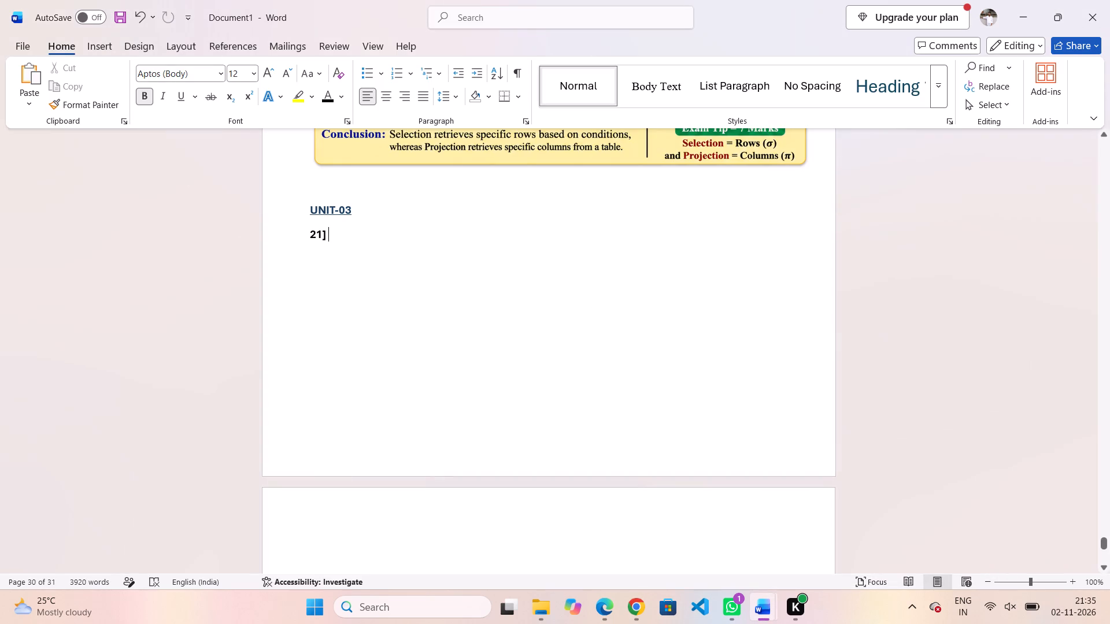
{"action": "key", "text": "ctrl+v"}
Add an "ANSWER:" line below question 21, followed by a new line.
{"action": "key", "text": "Return"}
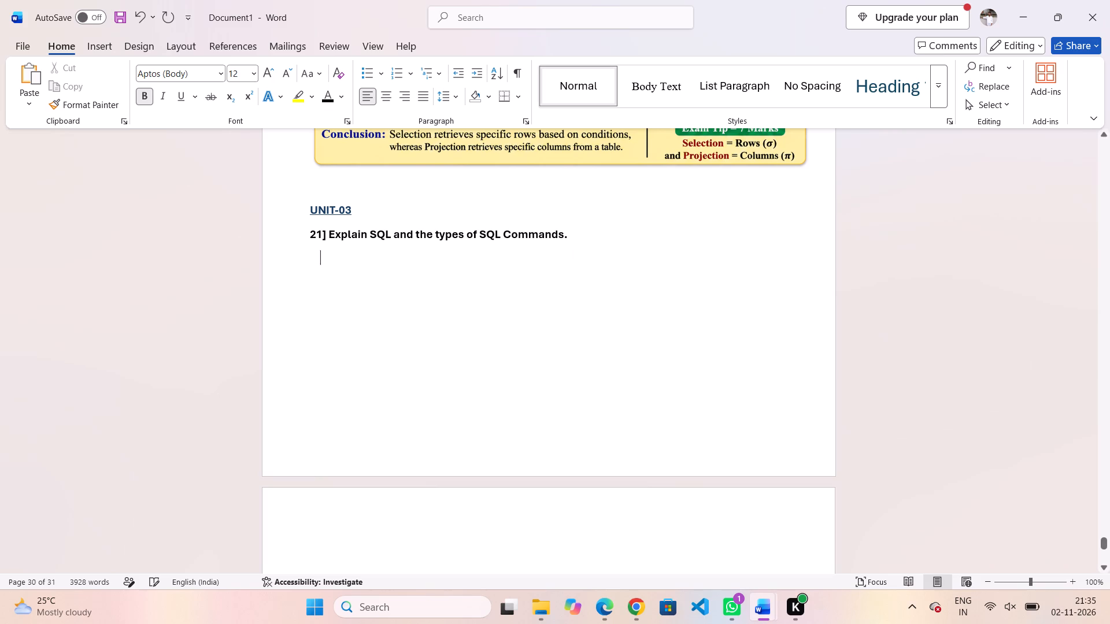
{"action": "type", "text": "ANSWER"}
{"action": "key", "text": "shift+colon"}
{"action": "key", "text": "Return"}
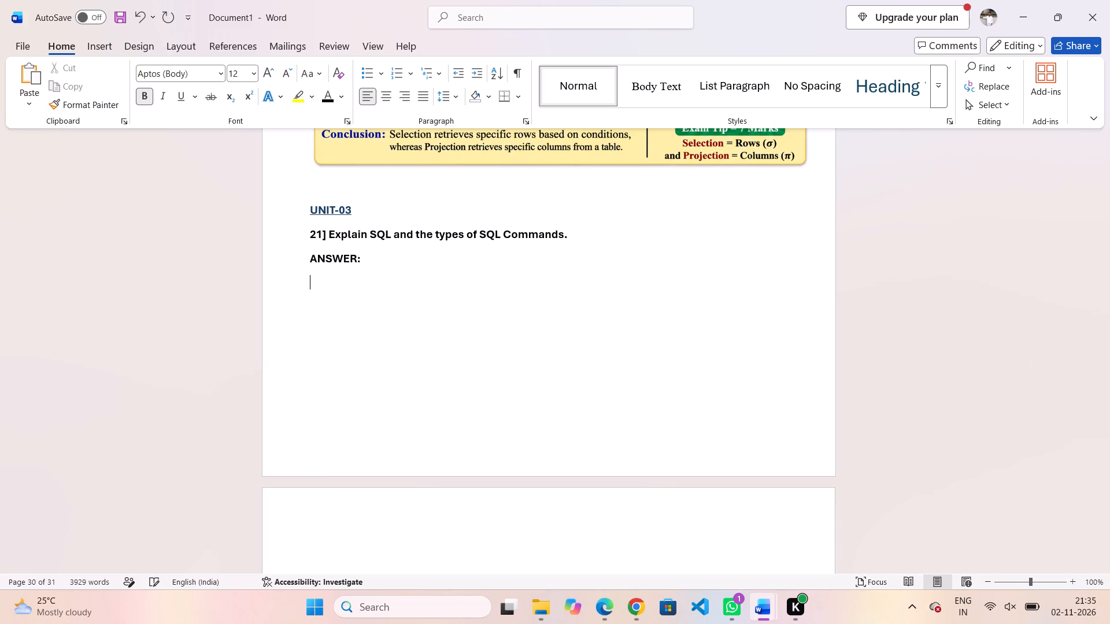
Colour the whole question 21 line dark red.
{"action": "left_click_drag", "start_coordinate": [307, 239], "coordinate": [583, 237]}
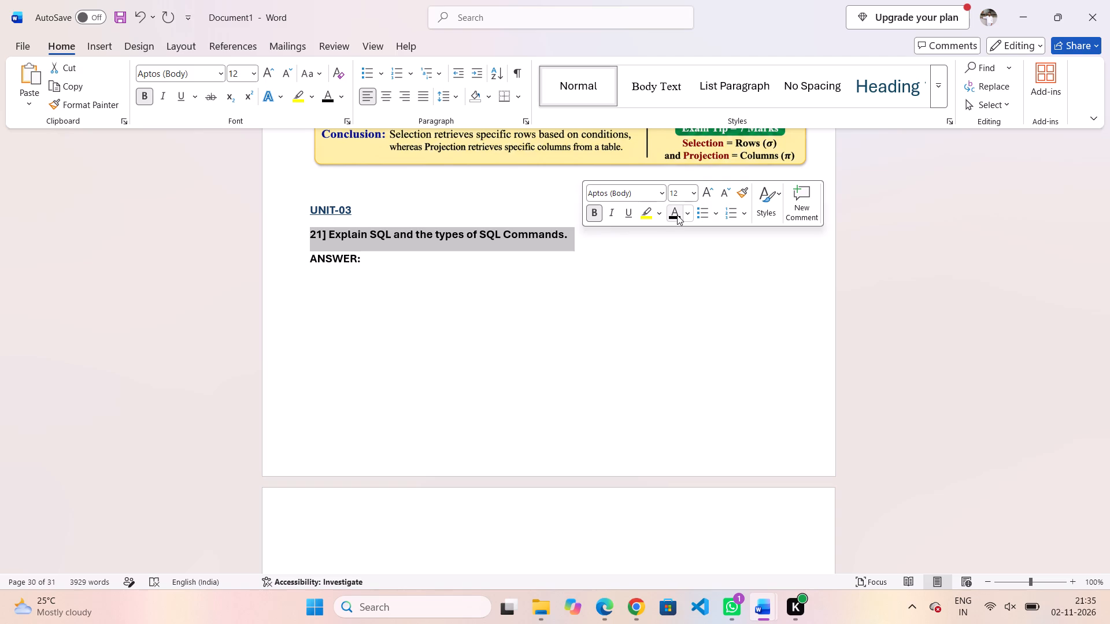
{"action": "left_click", "coordinate": [686, 214]}
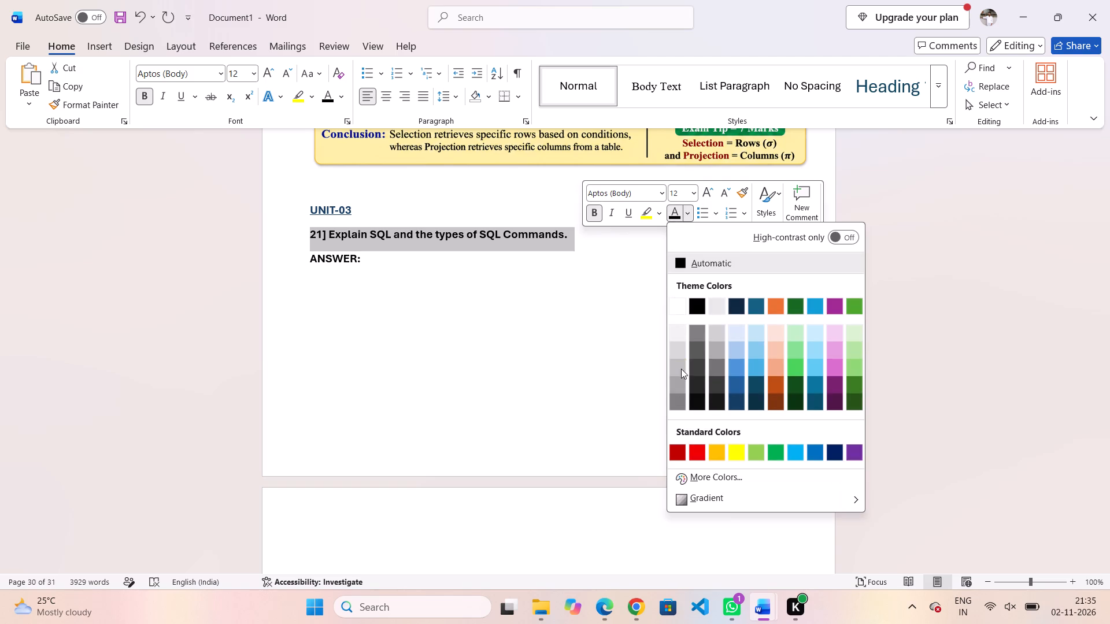
{"action": "left_click", "coordinate": [678, 458]}
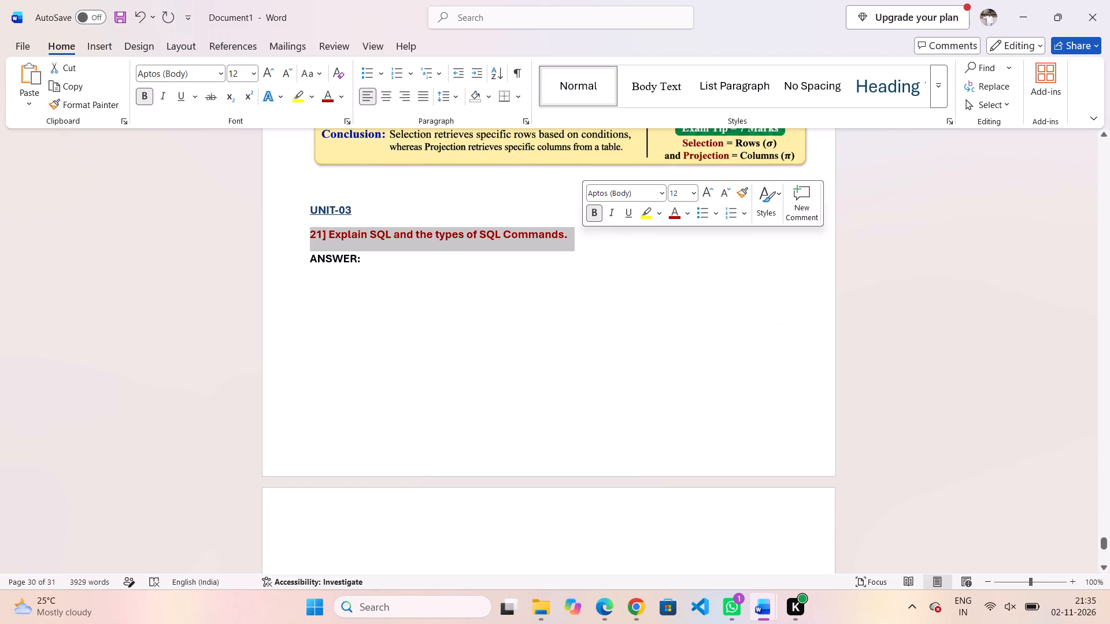
Start a new line directly below question 21's "ANSWER:" with bold turned off.
{"action": "left_click", "coordinate": [374, 264]}
{"action": "key", "text": "Return"}
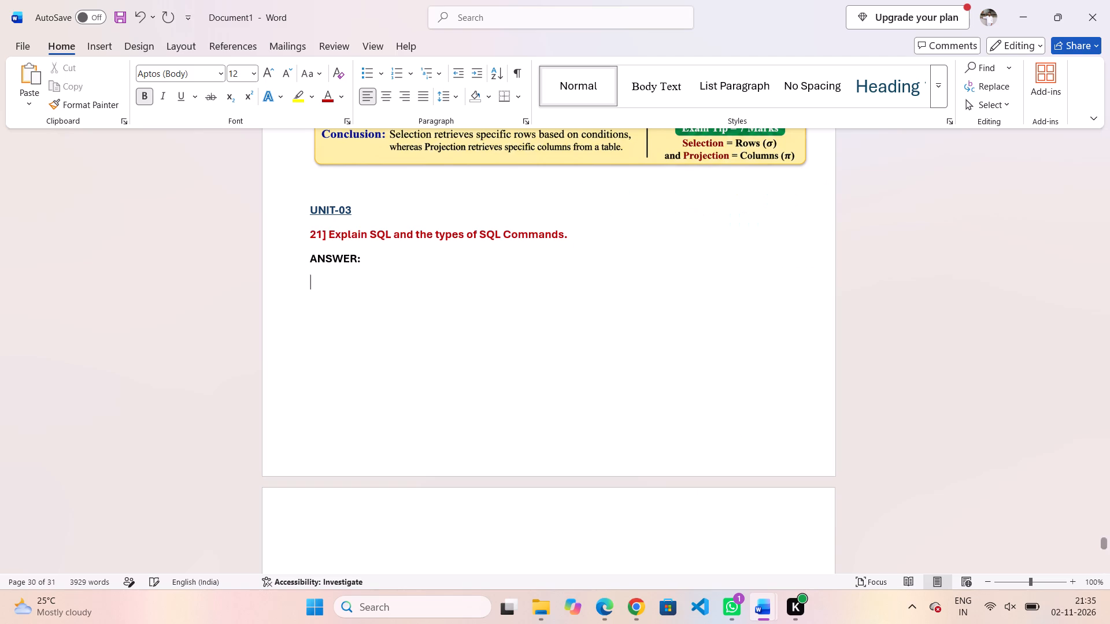
{"action": "left_click", "coordinate": [145, 95]}
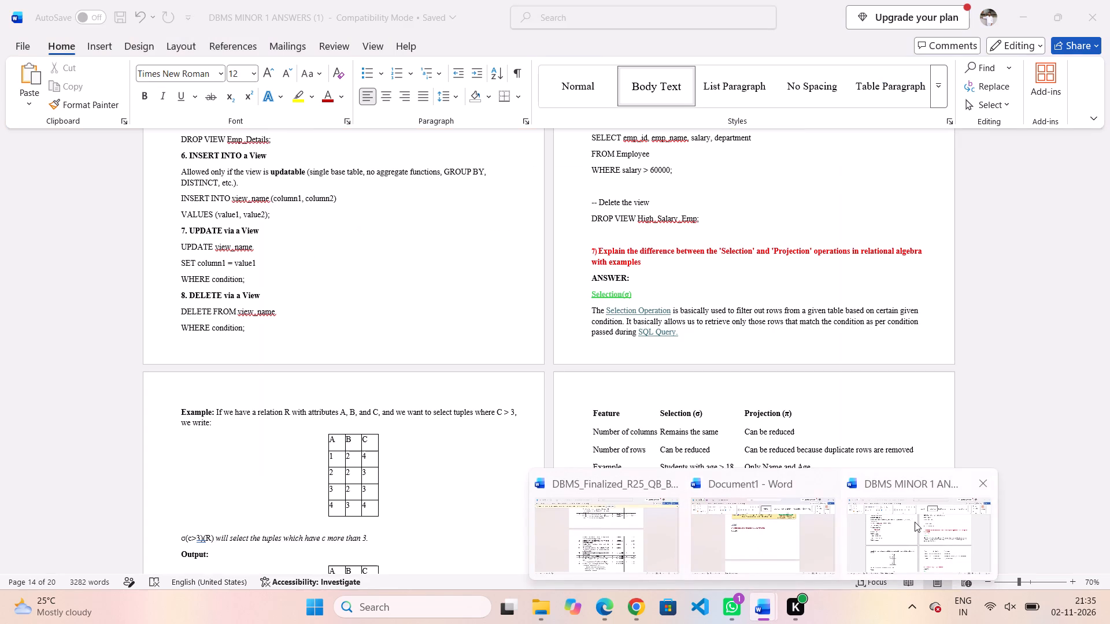
Switch to the DBMS MINOR 1 ANSWERS document and examine its existing answer on SQL and the SQL command types.
{"action": "left_click", "coordinate": [915, 522]}
{"action": "scroll", "coordinate": [843, 407], "scroll_direction": "down", "scroll_amount": 3}
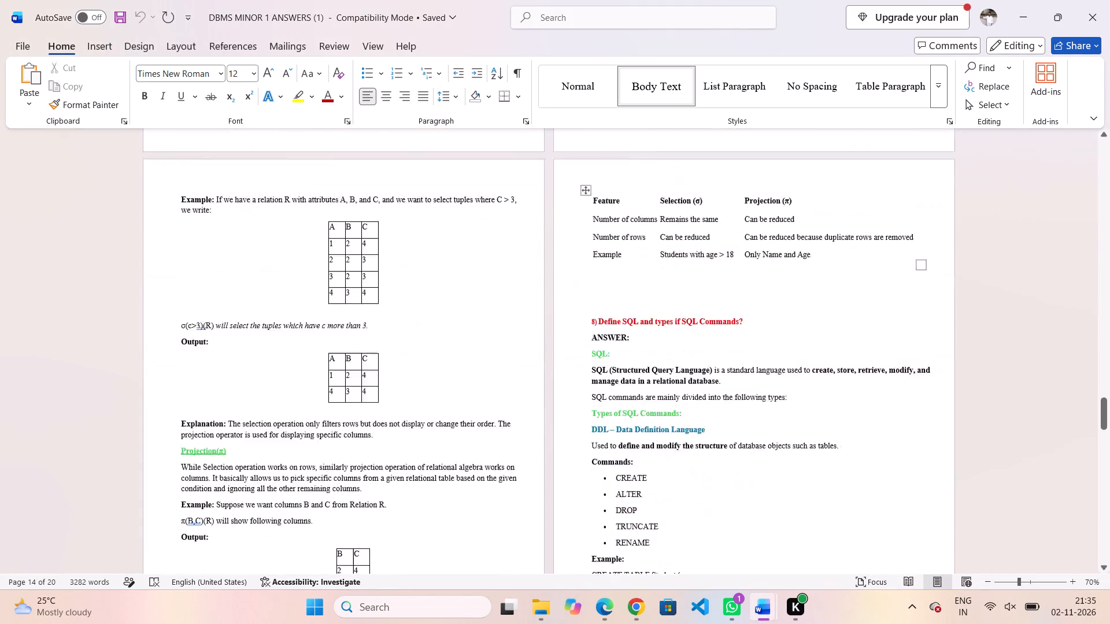
{"action": "scroll", "coordinate": [843, 407], "scroll_direction": "down", "scroll_amount": 1}
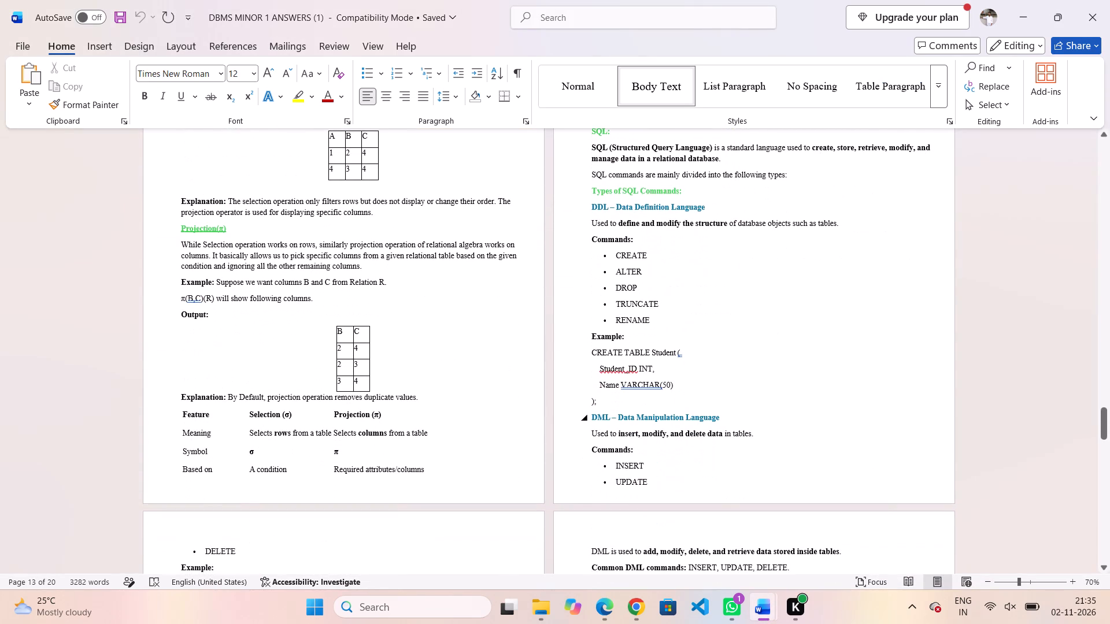
{"action": "scroll", "coordinate": [843, 407], "scroll_direction": "down", "scroll_amount": 2}
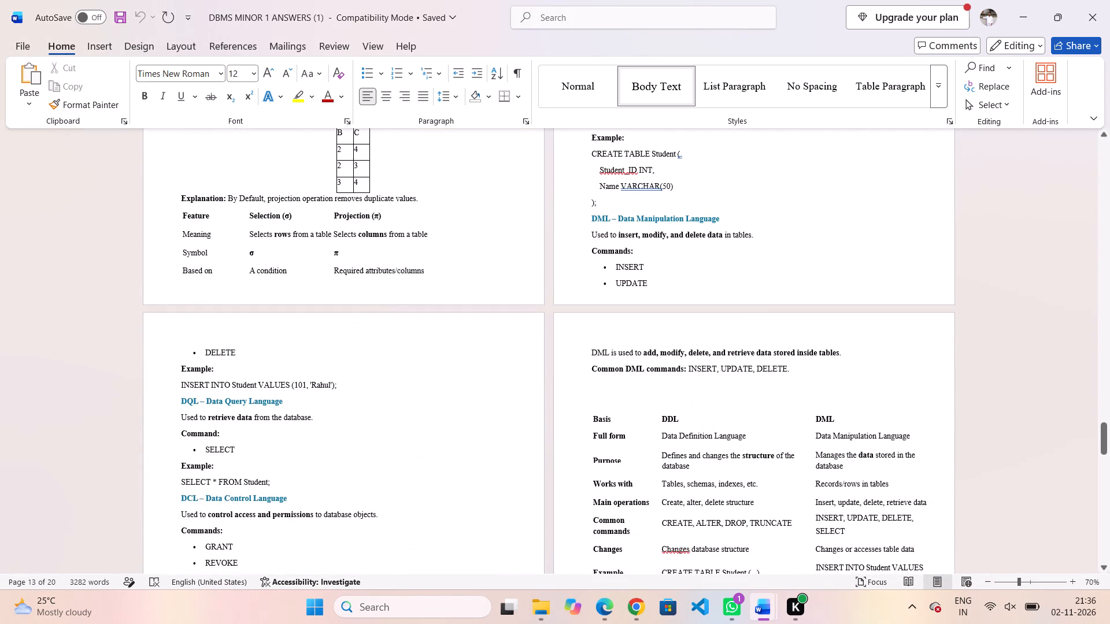
{"action": "scroll", "coordinate": [843, 407], "scroll_direction": "down", "scroll_amount": 2}
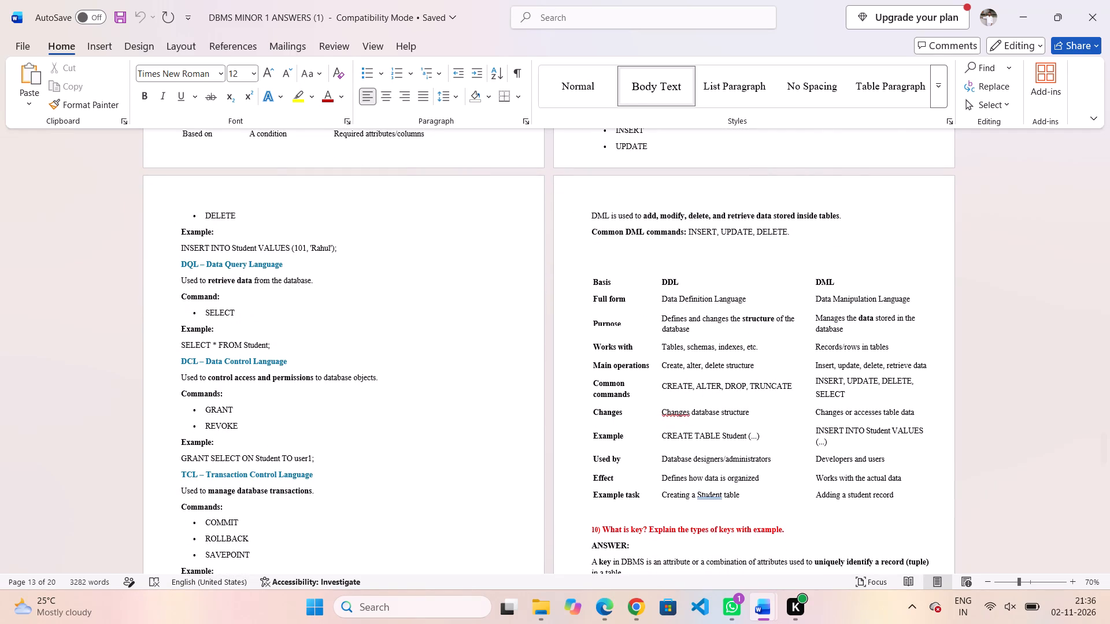
{"action": "scroll", "coordinate": [843, 407], "scroll_direction": "up", "scroll_amount": 1}
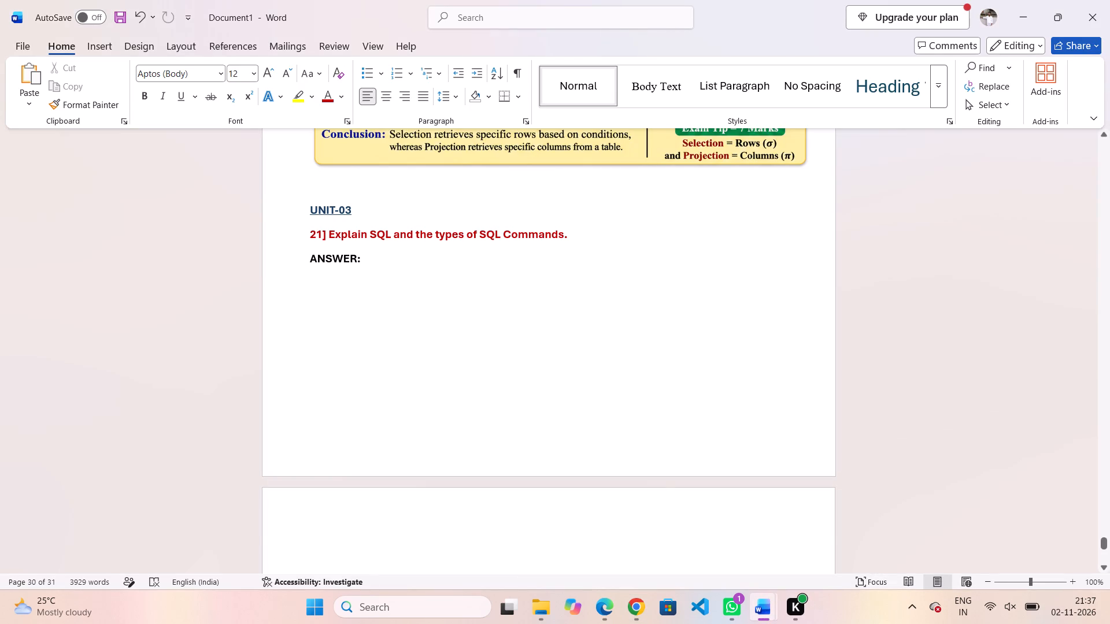
{"action": "key", "text": "ctrl+v"}
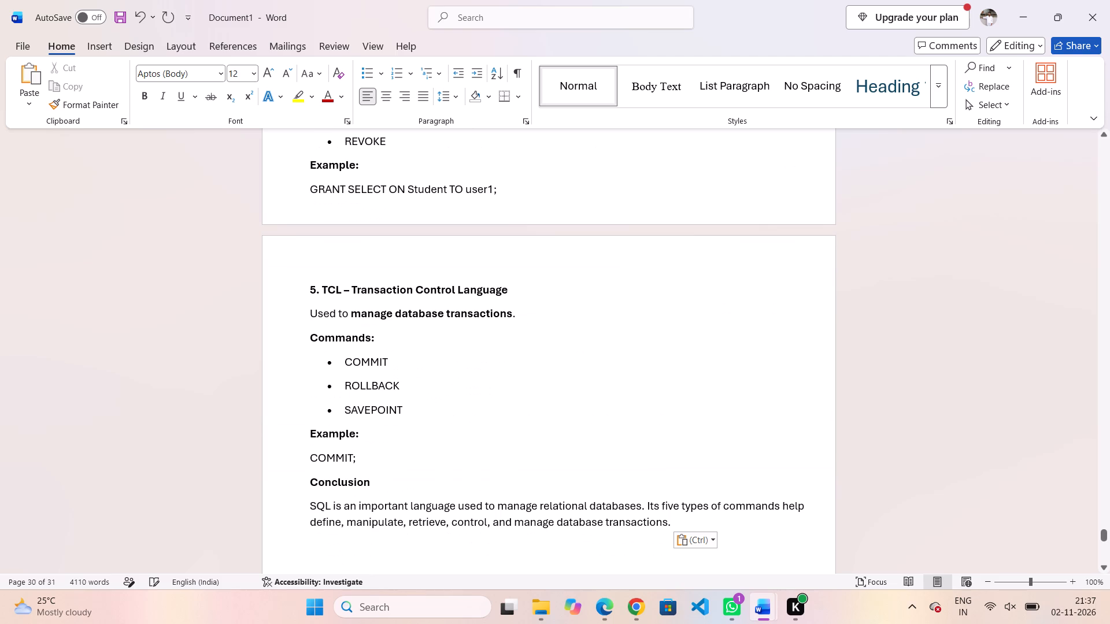
Delete the "Conclusion" heading and its paragraph at the end of question 21's answer.
{"action": "left_click_drag", "start_coordinate": [309, 485], "coordinate": [352, 503]}
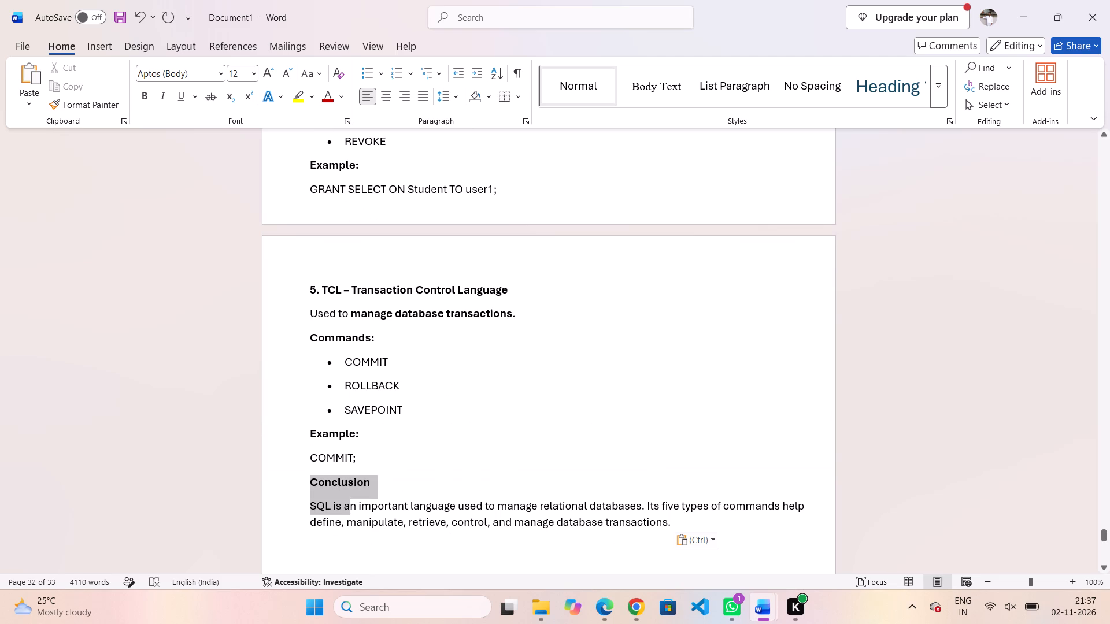
{"action": "left_click_drag", "start_coordinate": [352, 503], "coordinate": [413, 554]}
{"action": "key", "text": "BackSpace"}
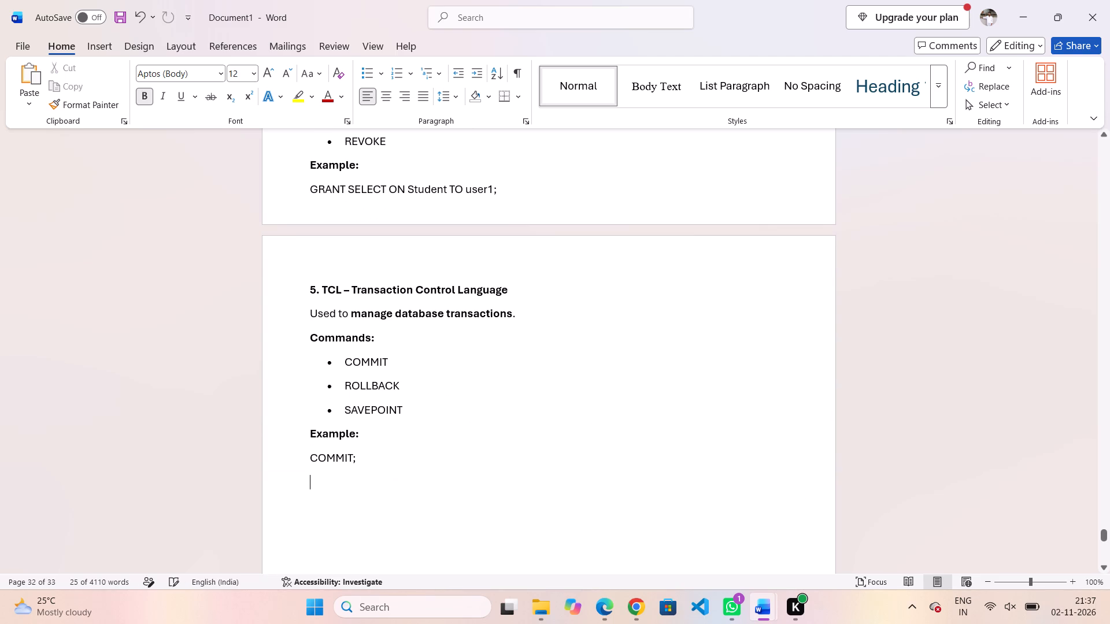
Underline the headings "SQL (Structured Query Language)" and "Types of SQL Commands" in question 21's answer.
{"action": "scroll", "coordinate": [413, 554], "scroll_direction": "up", "scroll_amount": 7}
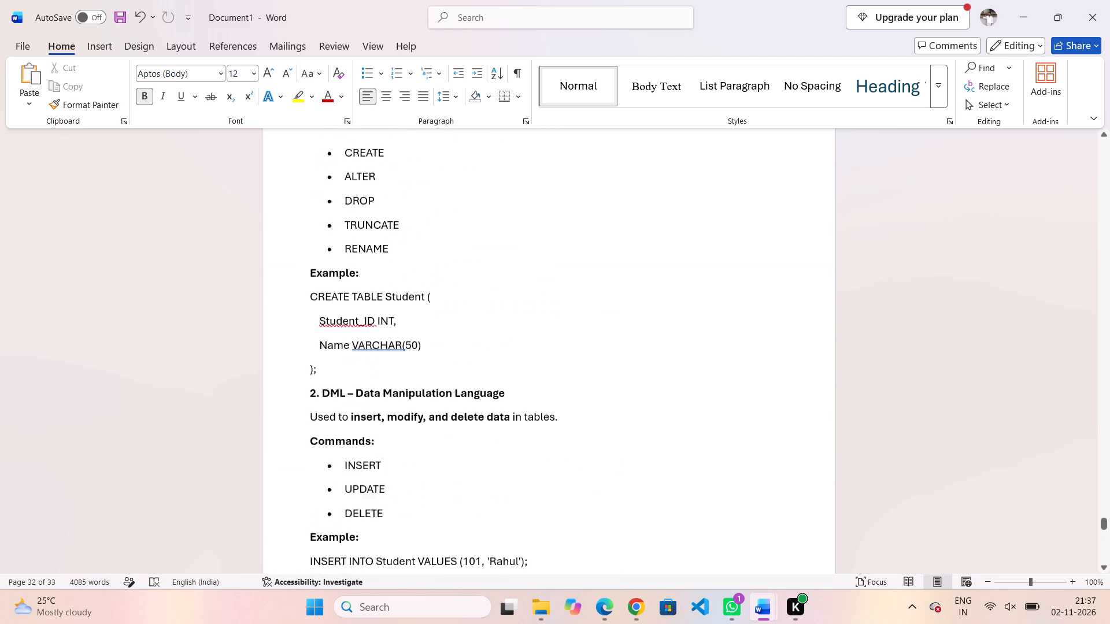
{"action": "scroll", "coordinate": [413, 554], "scroll_direction": "up", "scroll_amount": 2}
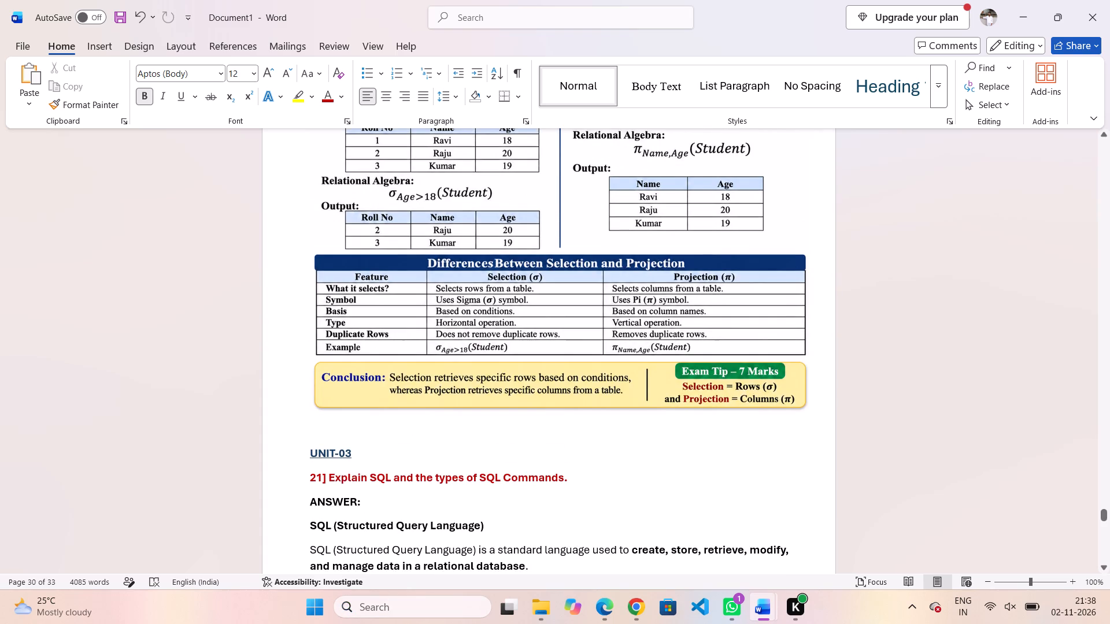
{"action": "left_click_drag", "start_coordinate": [486, 526], "coordinate": [300, 531]}
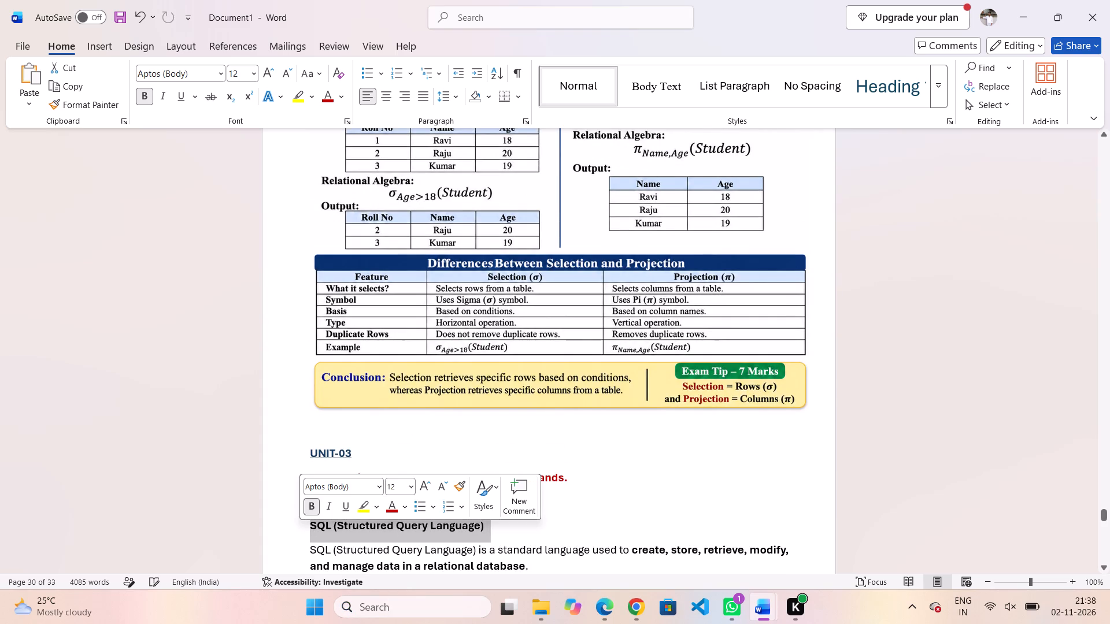
{"action": "left_click", "coordinate": [345, 508]}
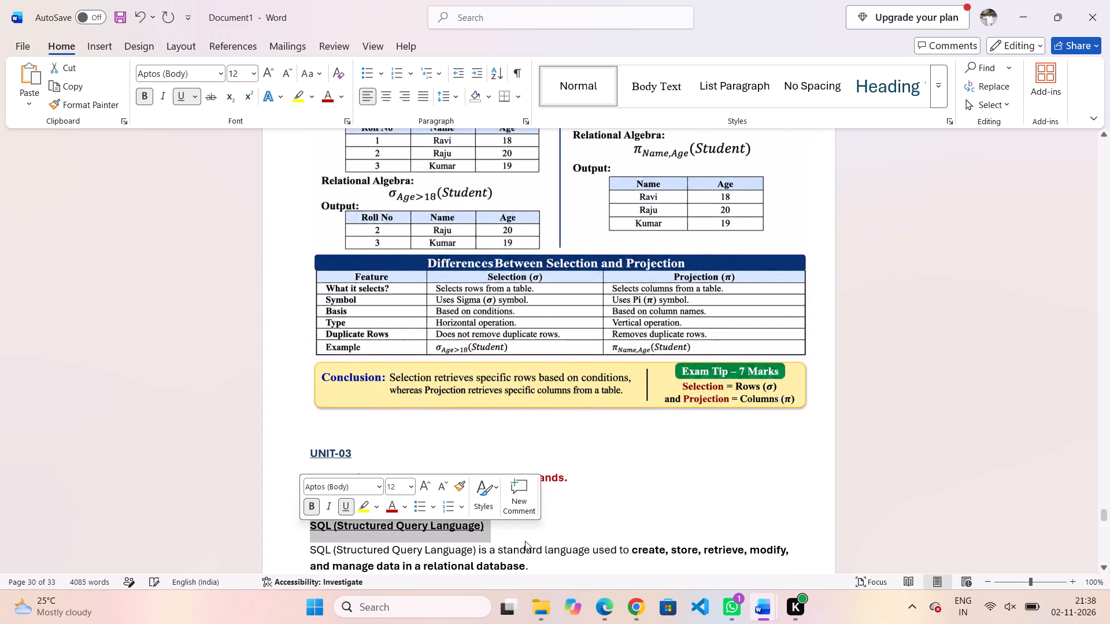
{"action": "left_click", "coordinate": [525, 541]}
{"action": "scroll", "coordinate": [525, 541], "scroll_direction": "down", "scroll_amount": 1}
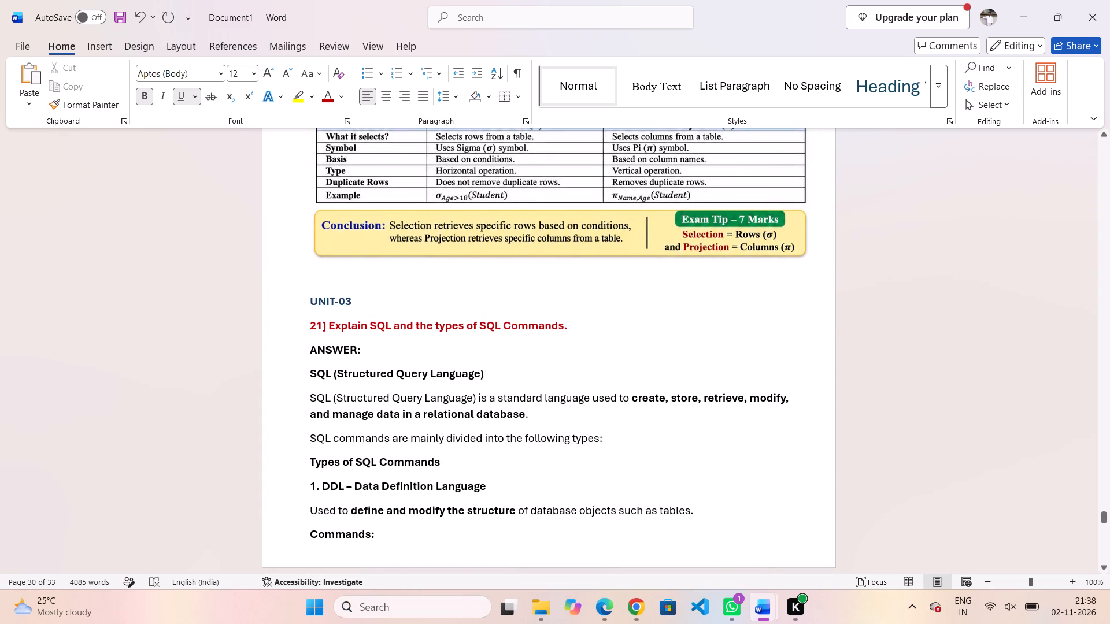
{"action": "left_click_drag", "start_coordinate": [446, 463], "coordinate": [306, 462]}
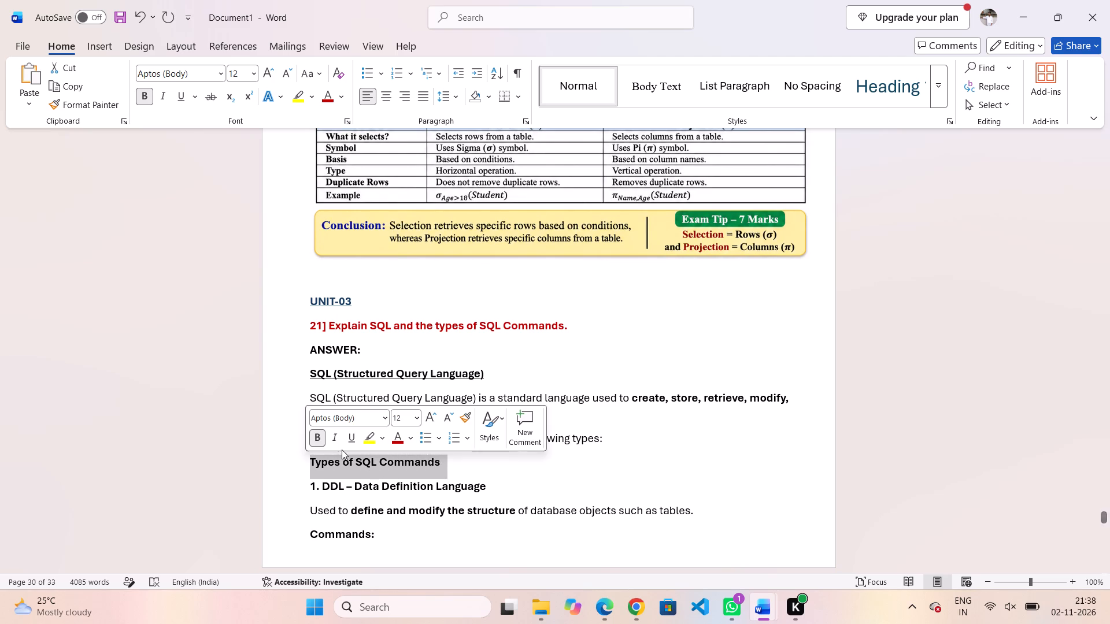
{"action": "left_click", "coordinate": [353, 440]}
{"action": "left_click", "coordinate": [475, 476]}
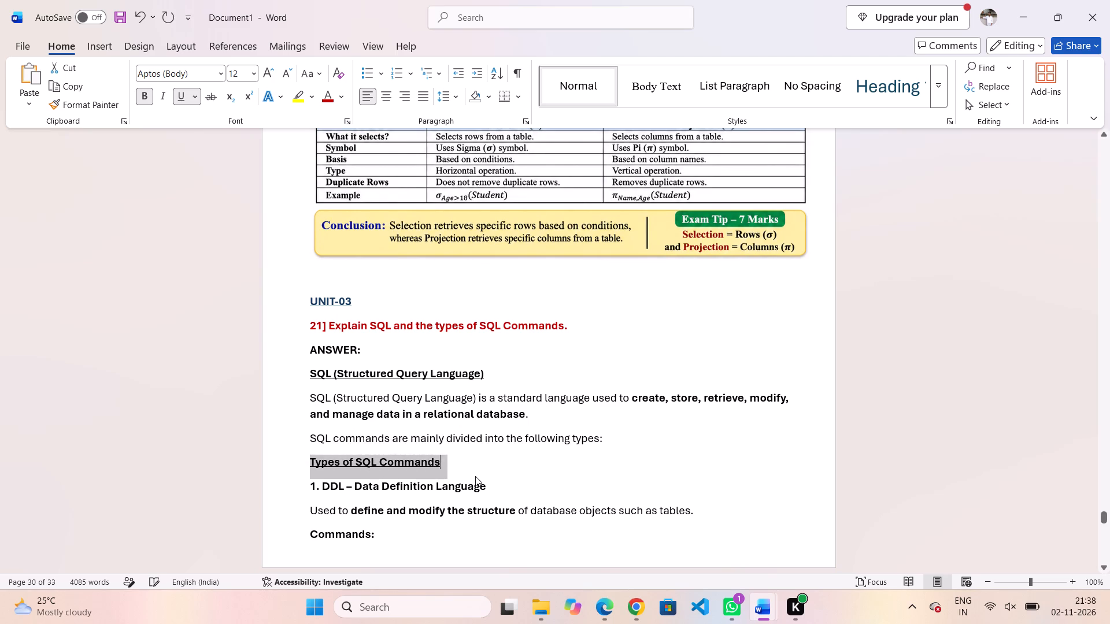
Add two new lines after the TCL example "COMMIT;" at the end of question 21's answer.
{"action": "scroll", "coordinate": [475, 476], "scroll_direction": "down", "scroll_amount": 1}
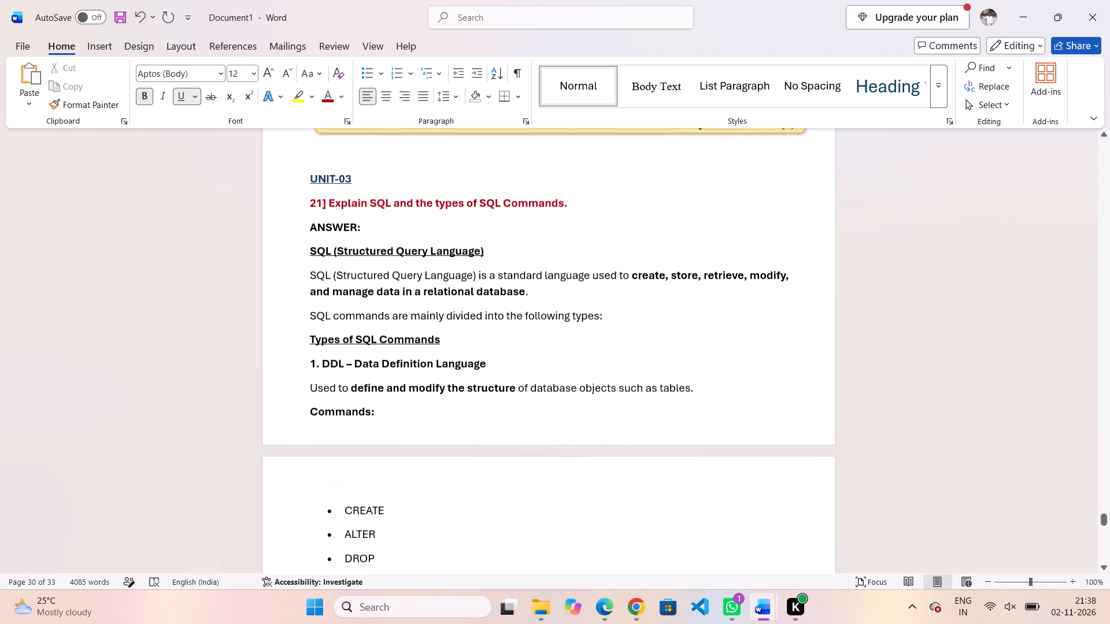
{"action": "scroll", "coordinate": [475, 476], "scroll_direction": "down", "scroll_amount": 4}
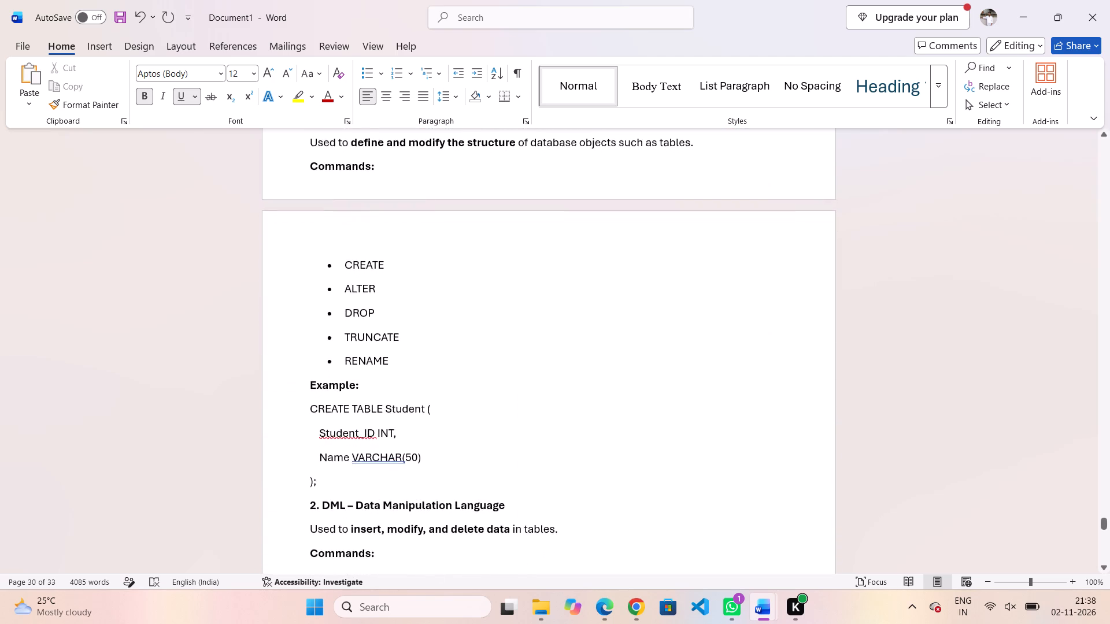
{"action": "scroll", "coordinate": [475, 476], "scroll_direction": "down", "scroll_amount": 4}
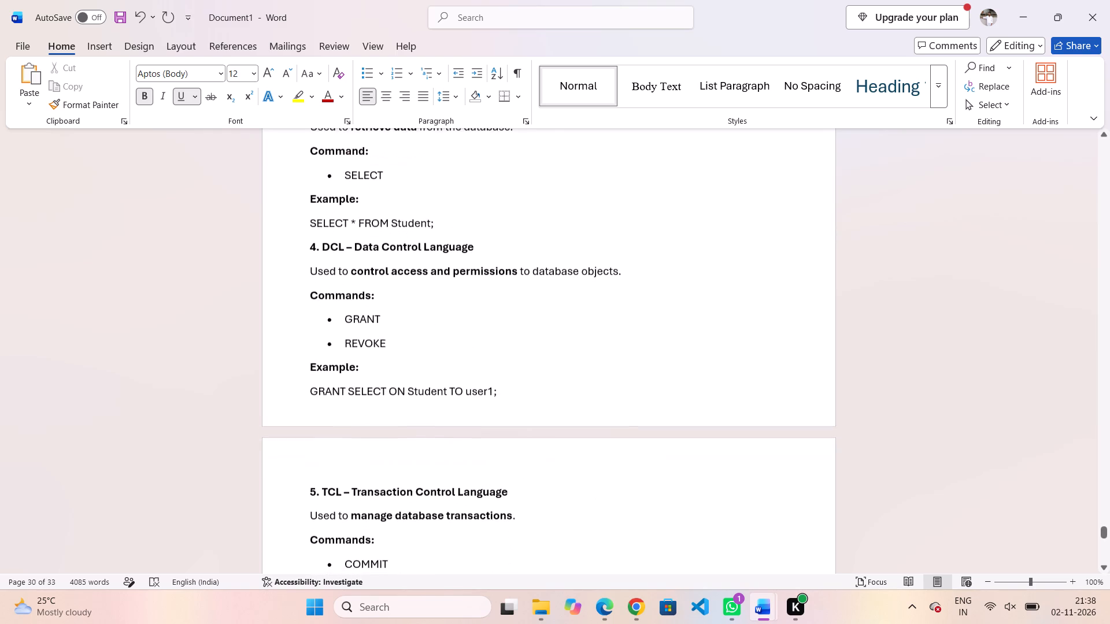
{"action": "scroll", "coordinate": [475, 476], "scroll_direction": "down", "scroll_amount": 1}
{"action": "left_click", "coordinate": [375, 474]}
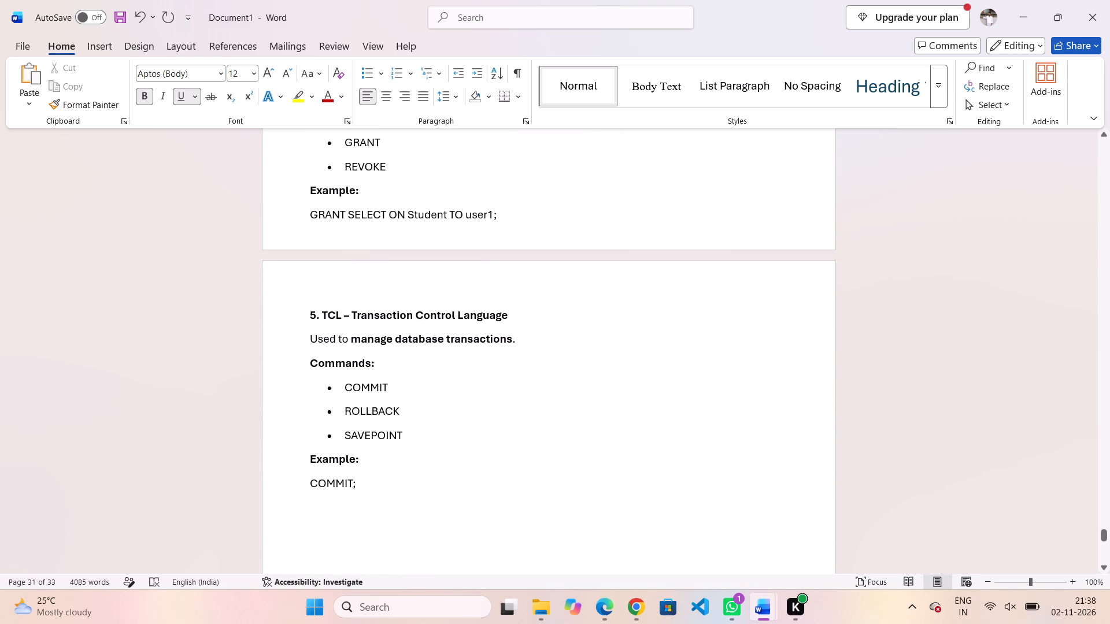
{"action": "key", "text": "Down"}
{"action": "key", "text": "Return"}
{"action": "key", "text": "Return"}
Examine the layout and formatting of the document from question 19's relational model terminologies through the end of question 21's answer.
{"action": "scroll", "coordinate": [375, 474], "scroll_direction": "up", "scroll_amount": 3}
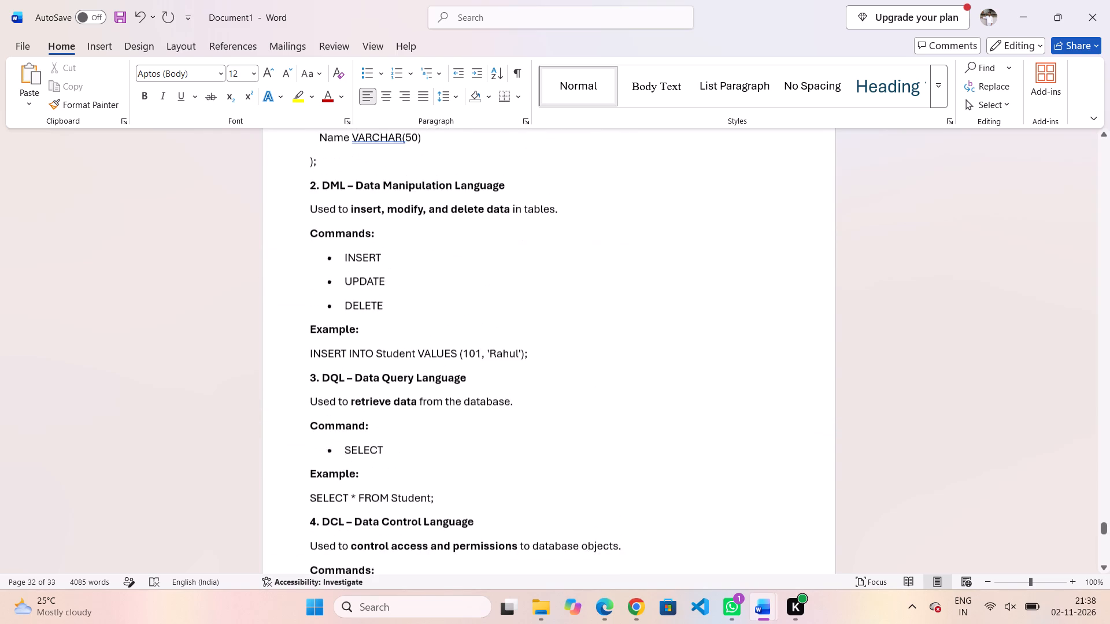
{"action": "scroll", "coordinate": [375, 474], "scroll_direction": "up", "scroll_amount": 9}
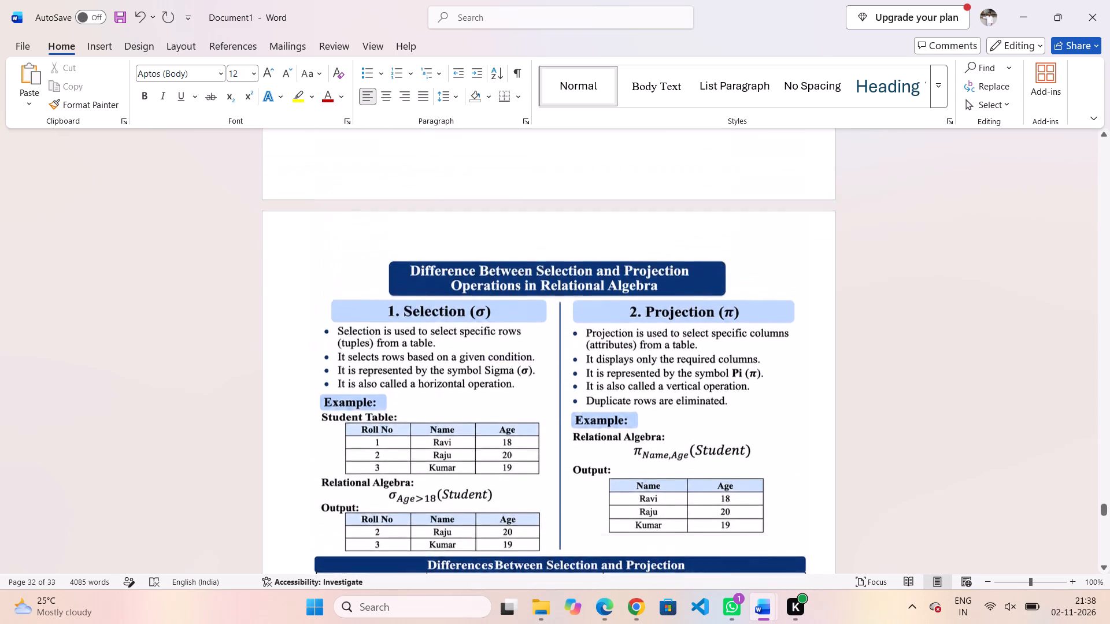
{"action": "scroll", "coordinate": [375, 474], "scroll_direction": "up", "scroll_amount": 2}
{"action": "scroll", "coordinate": [375, 474], "scroll_direction": "down", "scroll_amount": 1}
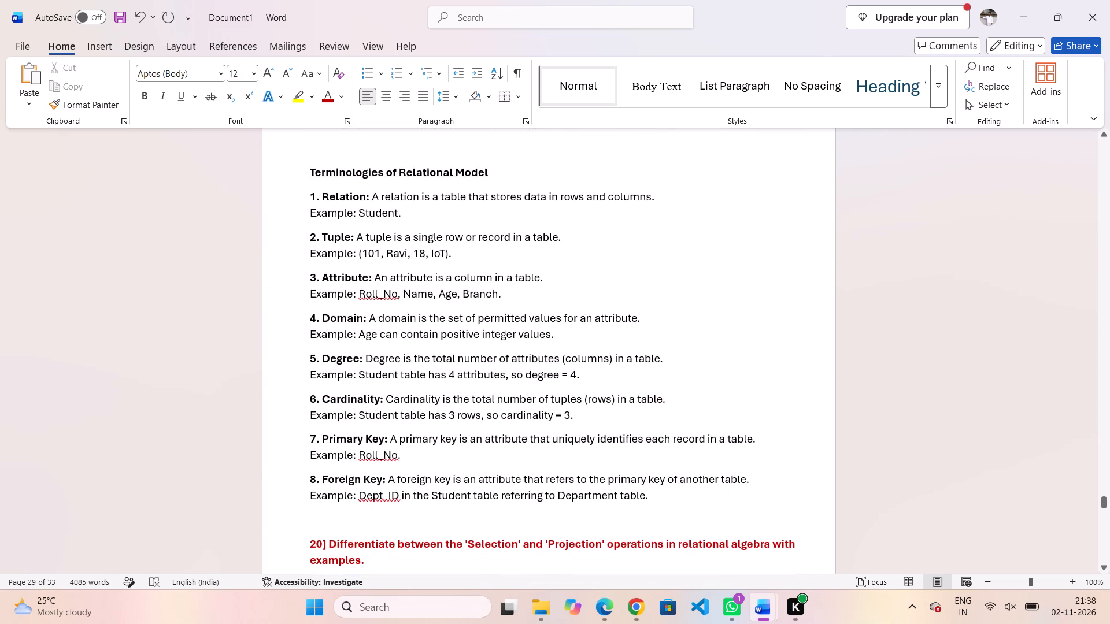
{"action": "scroll", "coordinate": [375, 474], "scroll_direction": "down", "scroll_amount": 5}
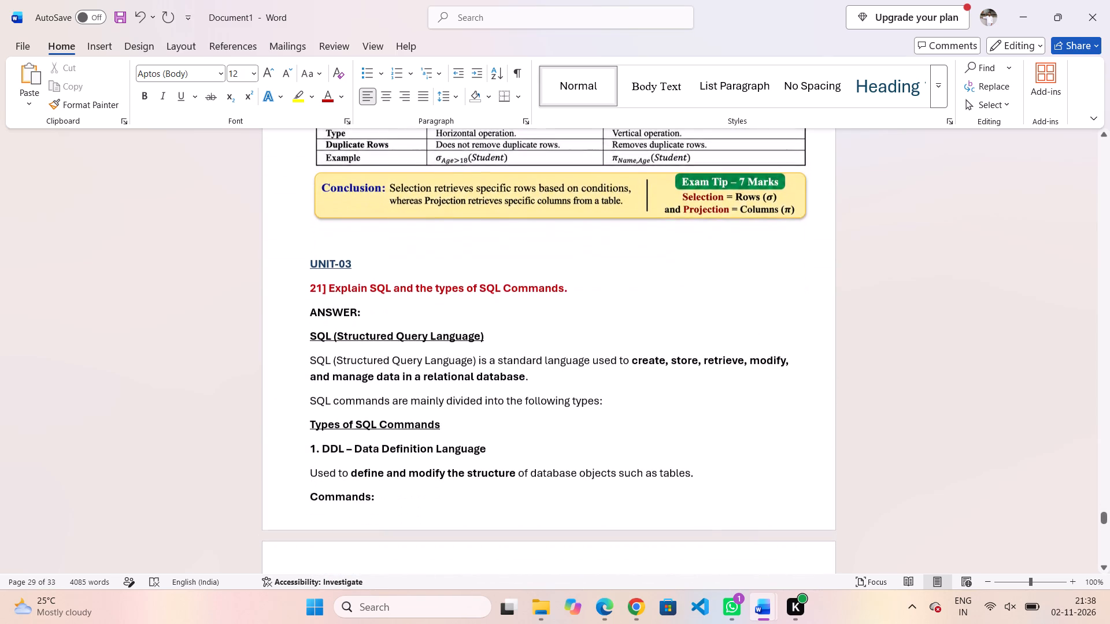
{"action": "scroll", "coordinate": [375, 474], "scroll_direction": "down", "scroll_amount": 5}
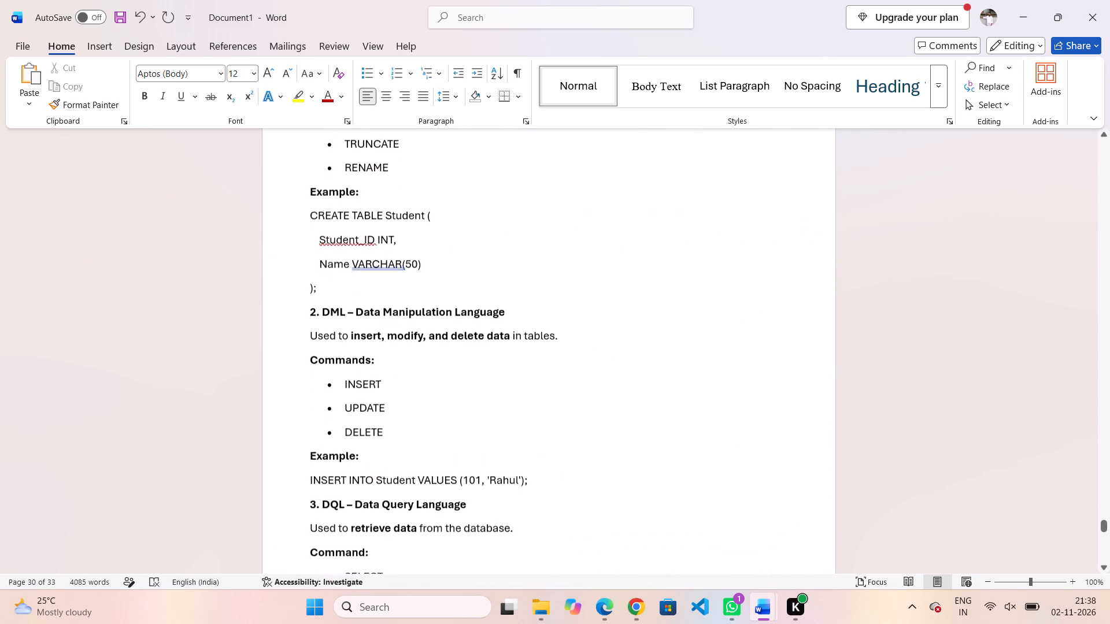
{"action": "scroll", "coordinate": [375, 474], "scroll_direction": "down", "scroll_amount": 4}
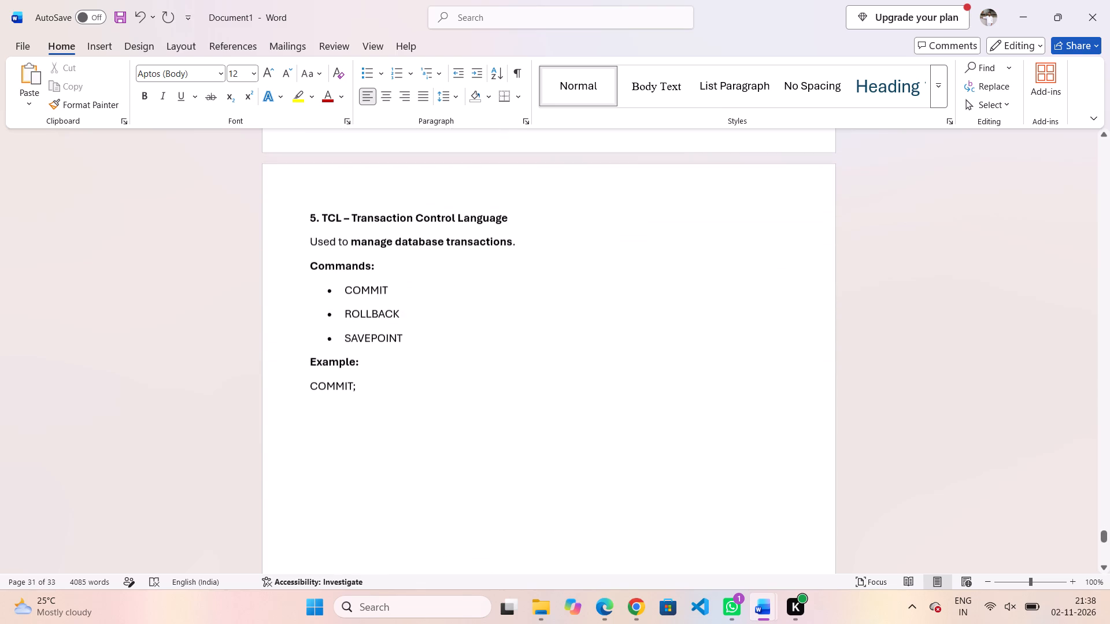
Enter the question number "22]" in bold on the last line, below the TCL example "COMMIT;".
{"action": "type", "text": "22]"}
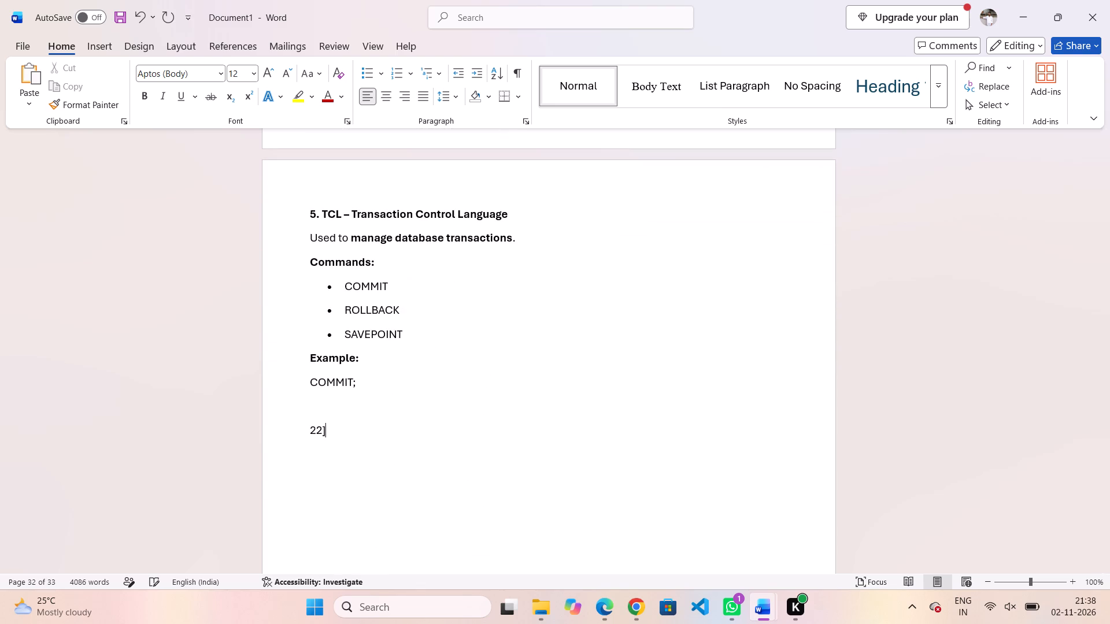
{"action": "key", "text": "space"}
{"action": "left_click_drag", "start_coordinate": [332, 430], "coordinate": [303, 430]}
{"action": "left_click", "coordinate": [316, 406]}
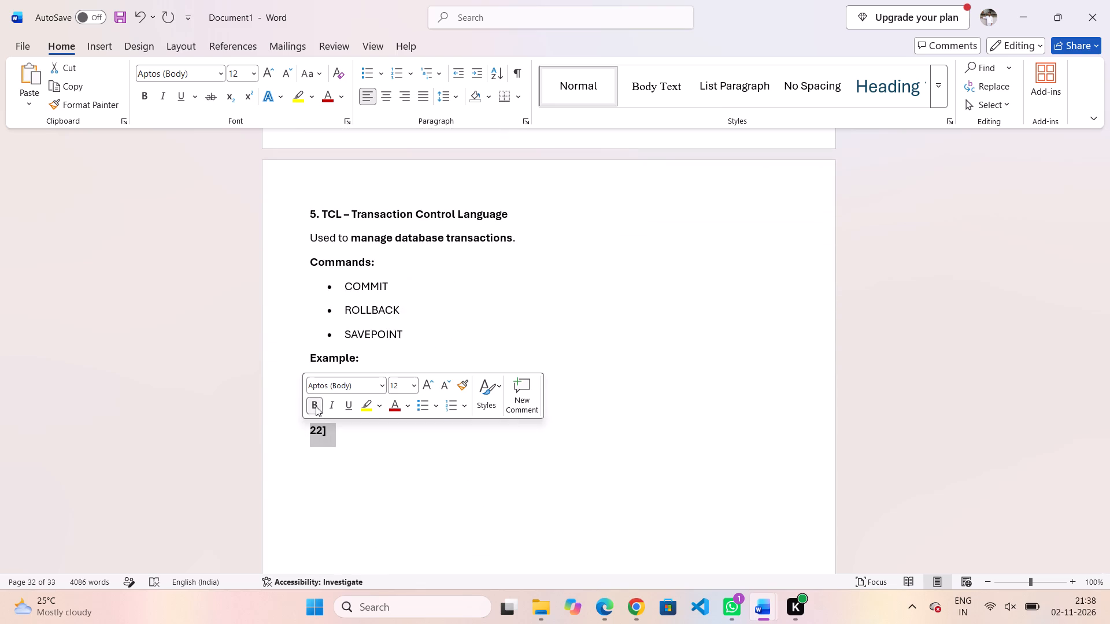
{"action": "left_click", "coordinate": [346, 438]}
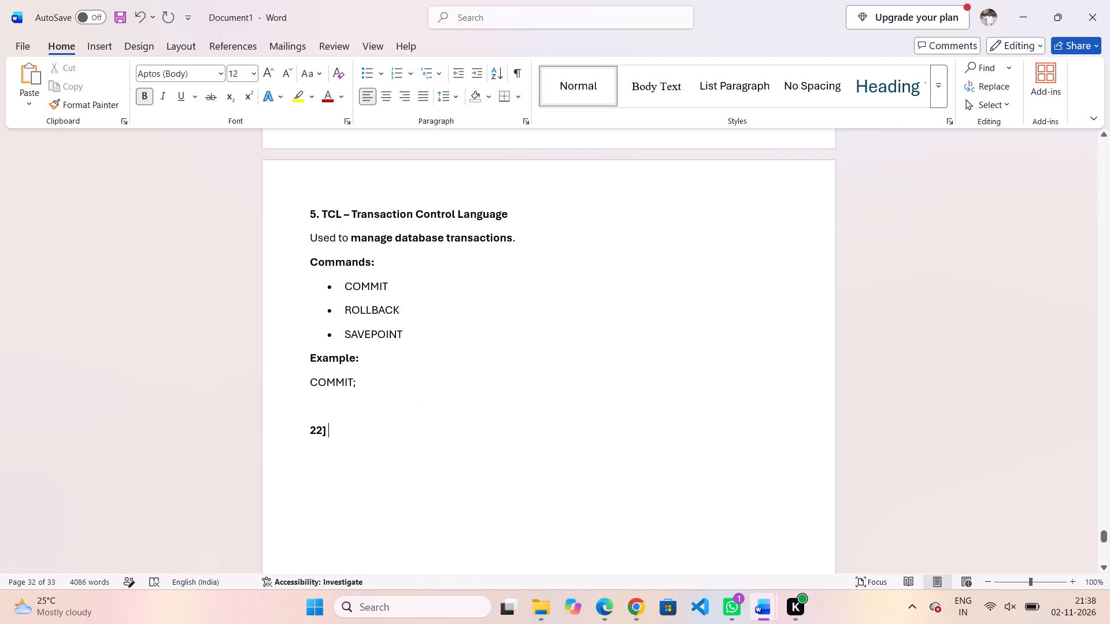
Examine the formatting of the answers to questions 18 through 21, from the foreign key section to the new "22]" line.
{"action": "scroll", "coordinate": [362, 418], "scroll_direction": "up", "scroll_amount": 10}
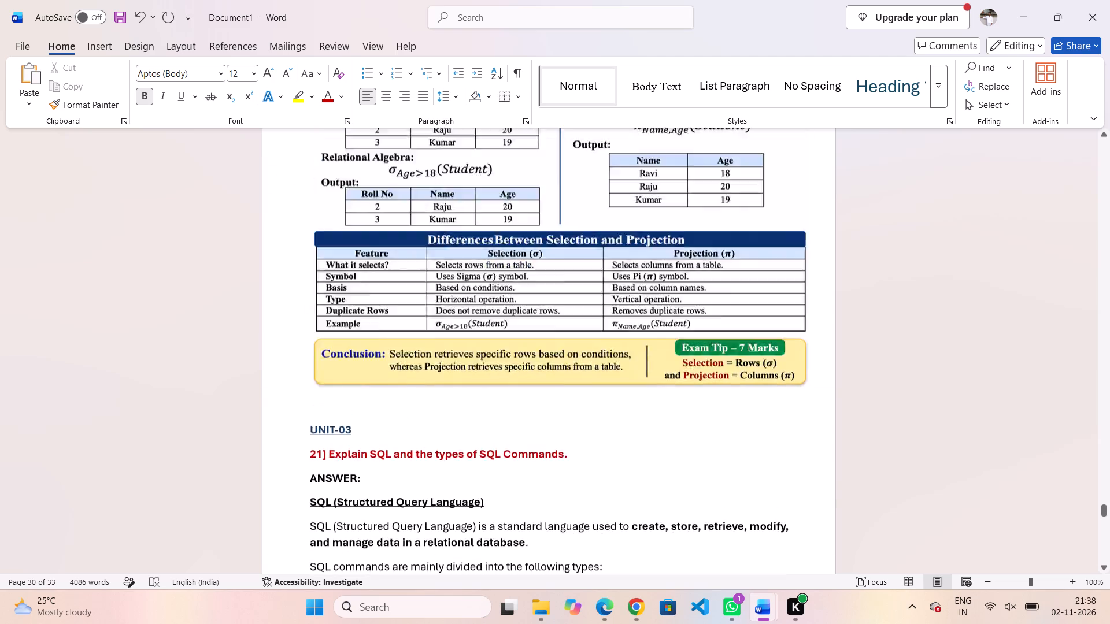
{"action": "scroll", "coordinate": [362, 418], "scroll_direction": "up", "scroll_amount": 4}
{"action": "scroll", "coordinate": [362, 418], "scroll_direction": "down", "scroll_amount": 1}
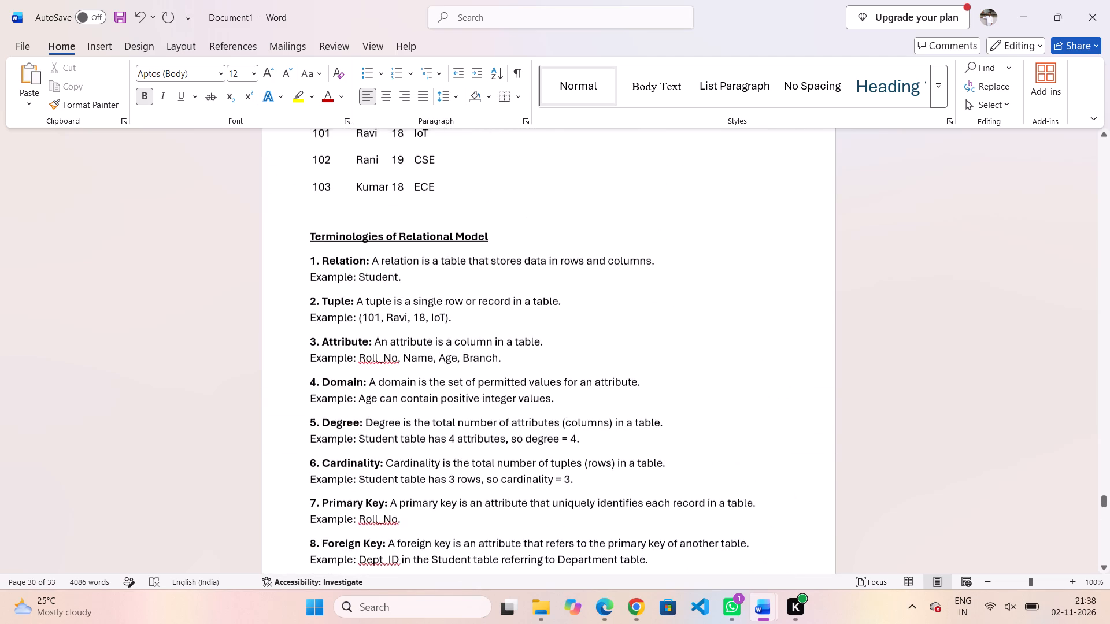
{"action": "scroll", "coordinate": [362, 418], "scroll_direction": "down", "scroll_amount": 4}
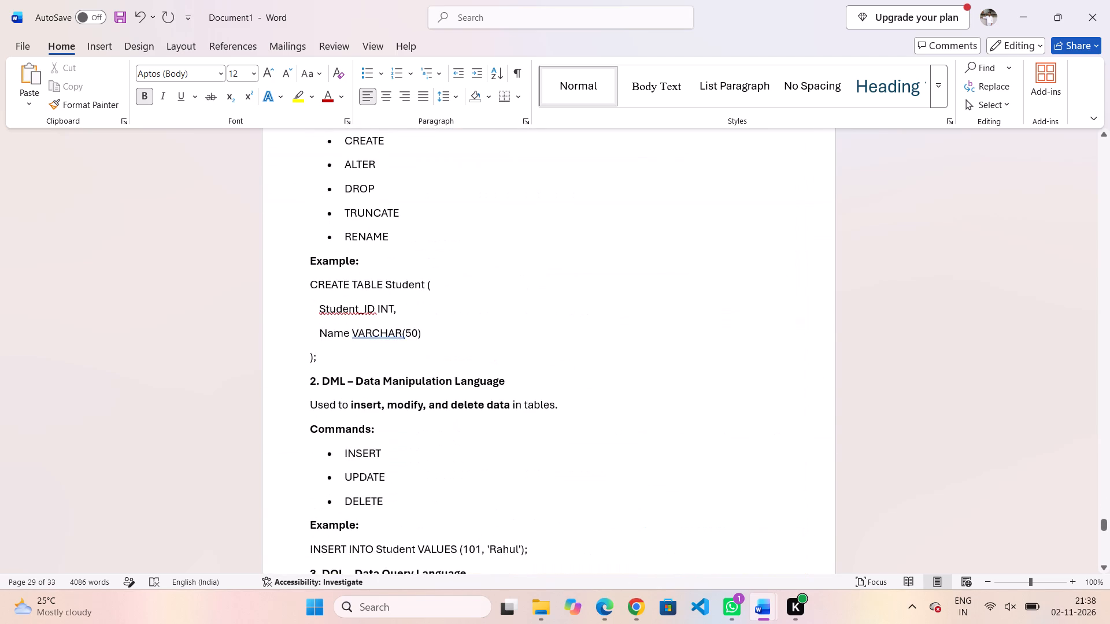
{"action": "scroll", "coordinate": [362, 418], "scroll_direction": "up", "scroll_amount": 10}
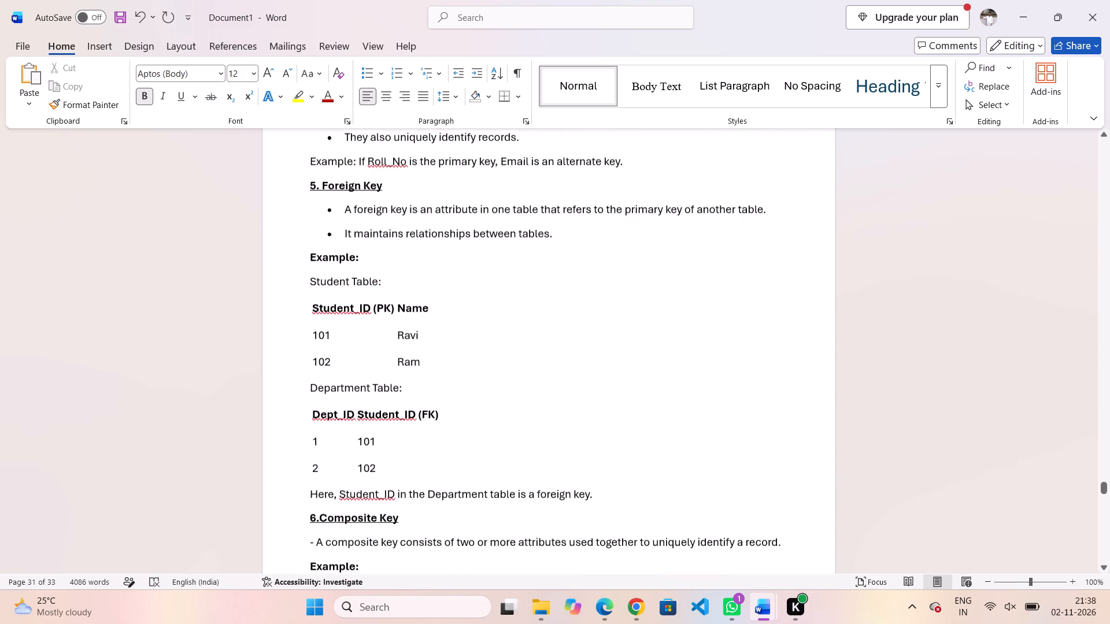
{"action": "scroll", "coordinate": [362, 418], "scroll_direction": "down", "scroll_amount": 3}
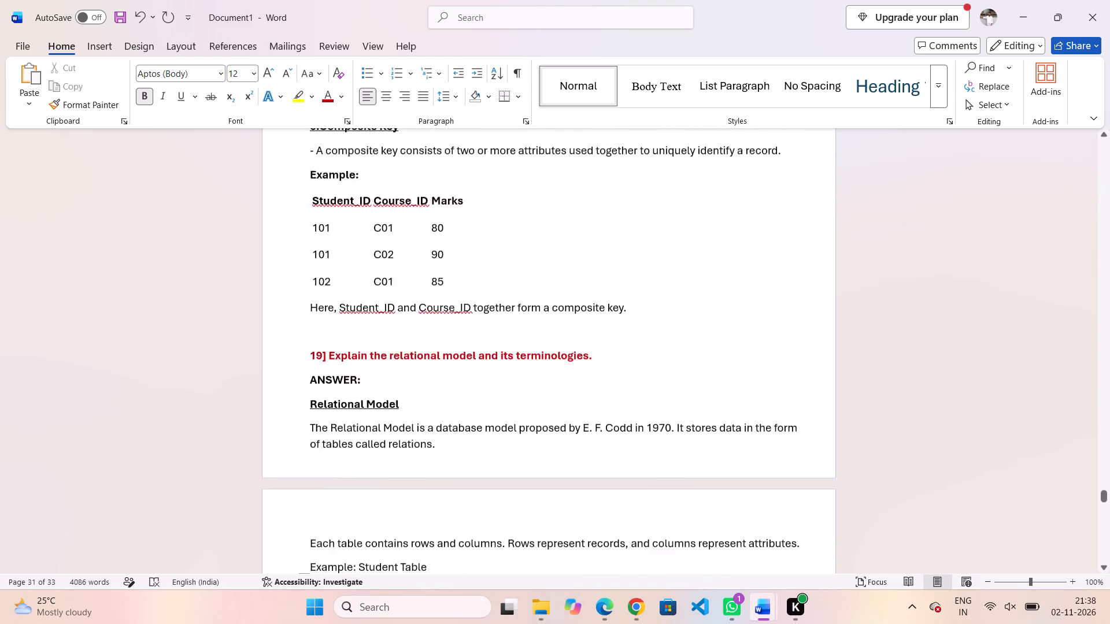
{"action": "scroll", "coordinate": [362, 418], "scroll_direction": "down", "scroll_amount": 3}
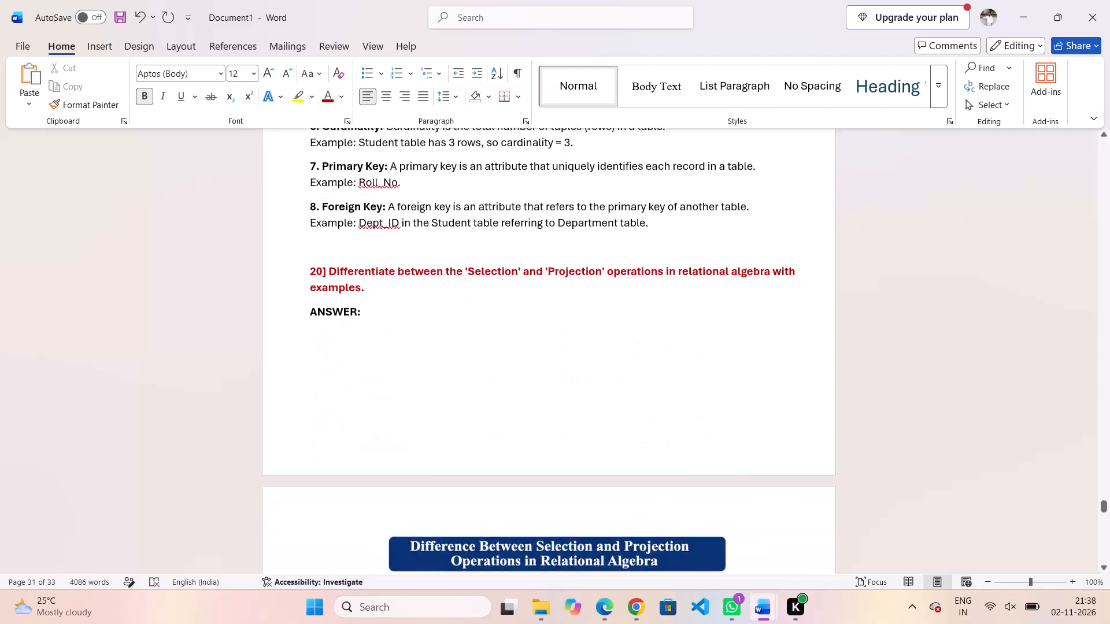
{"action": "scroll", "coordinate": [362, 418], "scroll_direction": "down", "scroll_amount": 5}
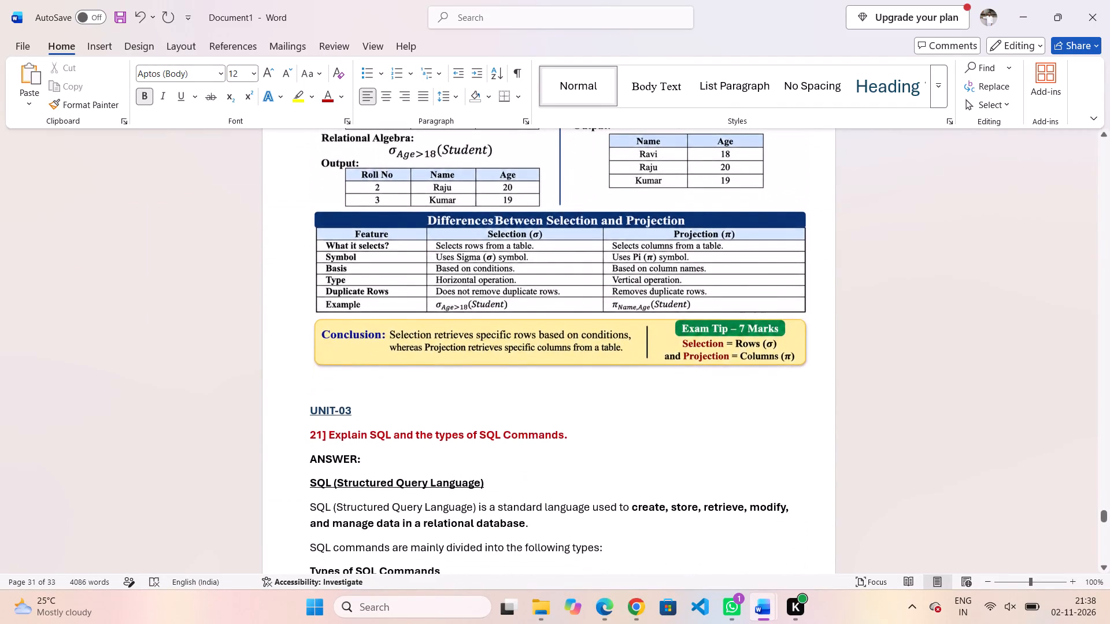
{"action": "scroll", "coordinate": [362, 418], "scroll_direction": "down", "scroll_amount": 5}
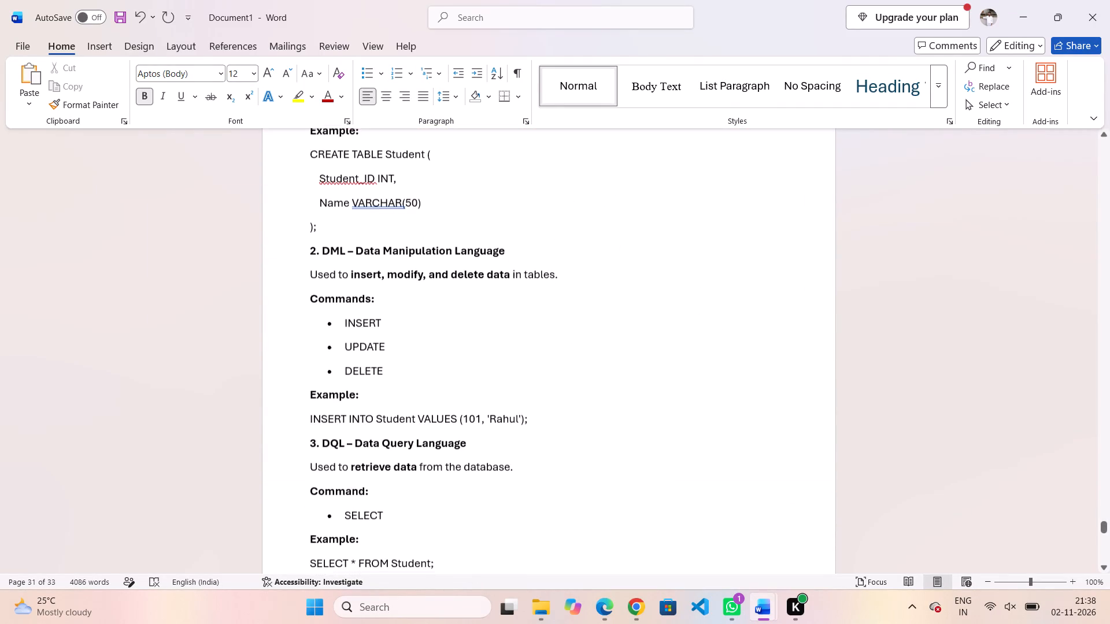
{"action": "scroll", "coordinate": [362, 418], "scroll_direction": "down", "scroll_amount": 3}
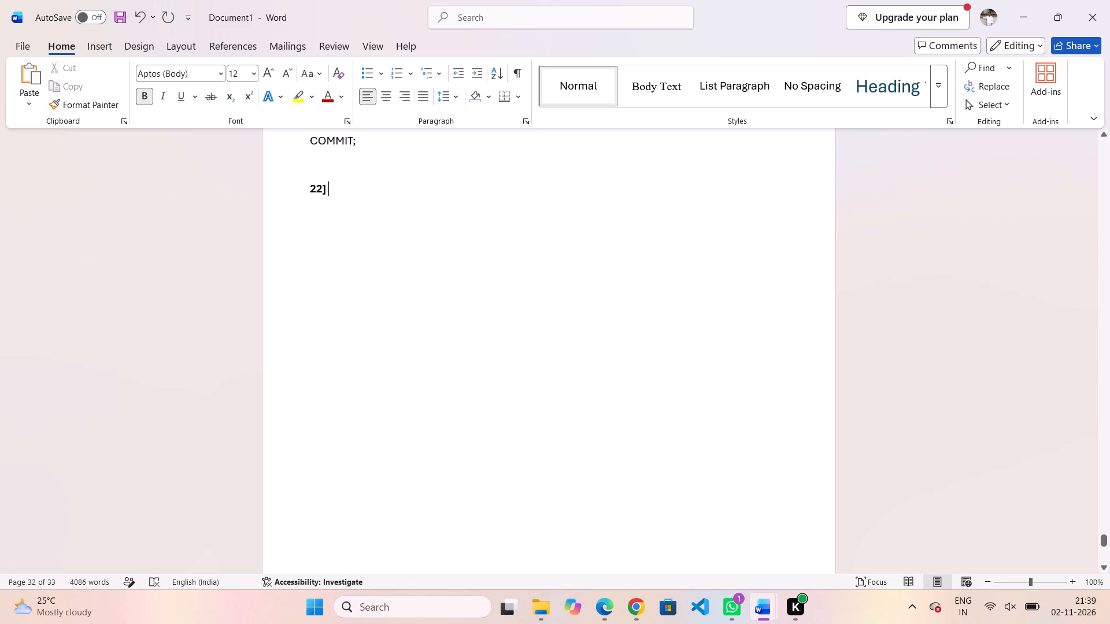
Copy question 22, "Differentiate between DDL and DML", from the DBMS_Finalized_R25_QB_BTL question bank after "22]" in Document1, ending it with a period.
{"action": "left_click", "coordinate": [632, 536]}
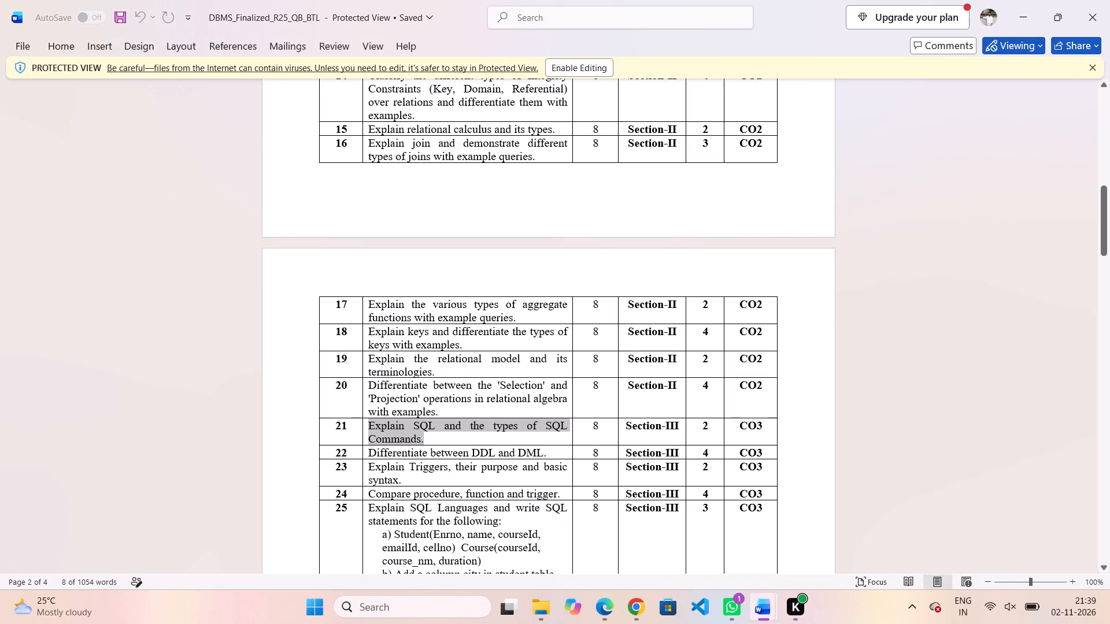
{"action": "left_click_drag", "start_coordinate": [548, 455], "coordinate": [391, 459]}
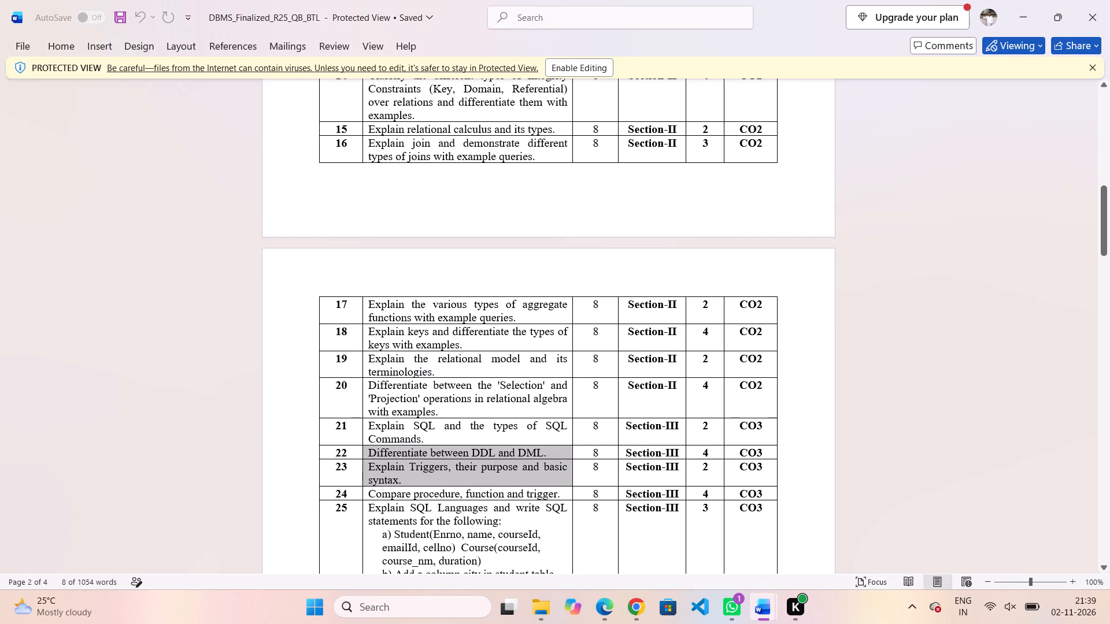
{"action": "left_click_drag", "start_coordinate": [391, 459], "coordinate": [387, 454]}
{"action": "left_click", "coordinate": [387, 454]}
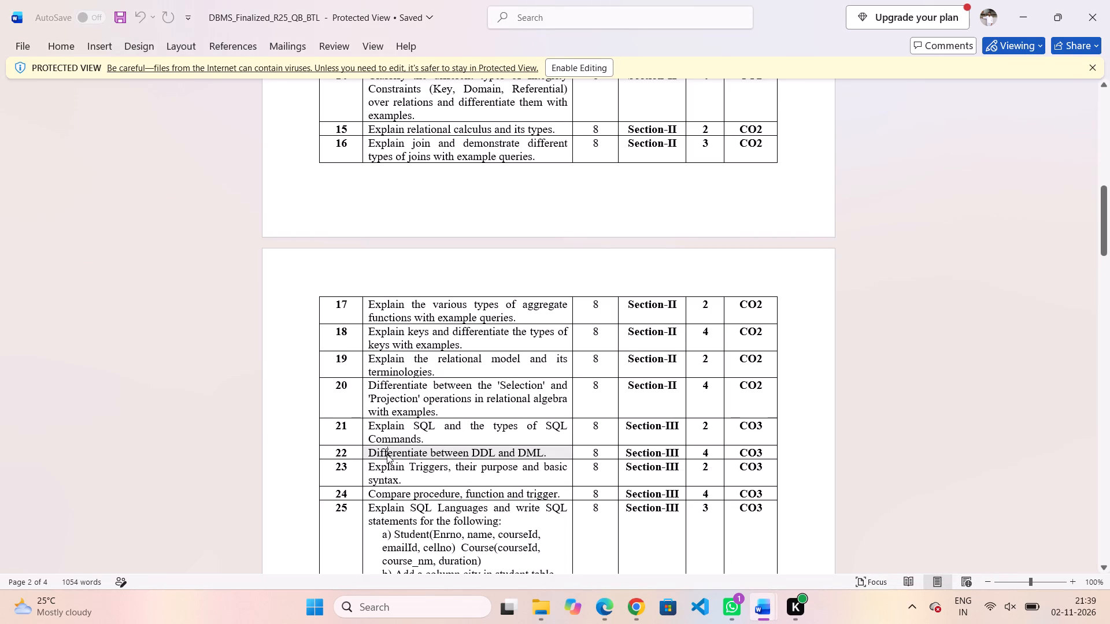
{"action": "left_click_drag", "start_coordinate": [369, 453], "coordinate": [506, 452]}
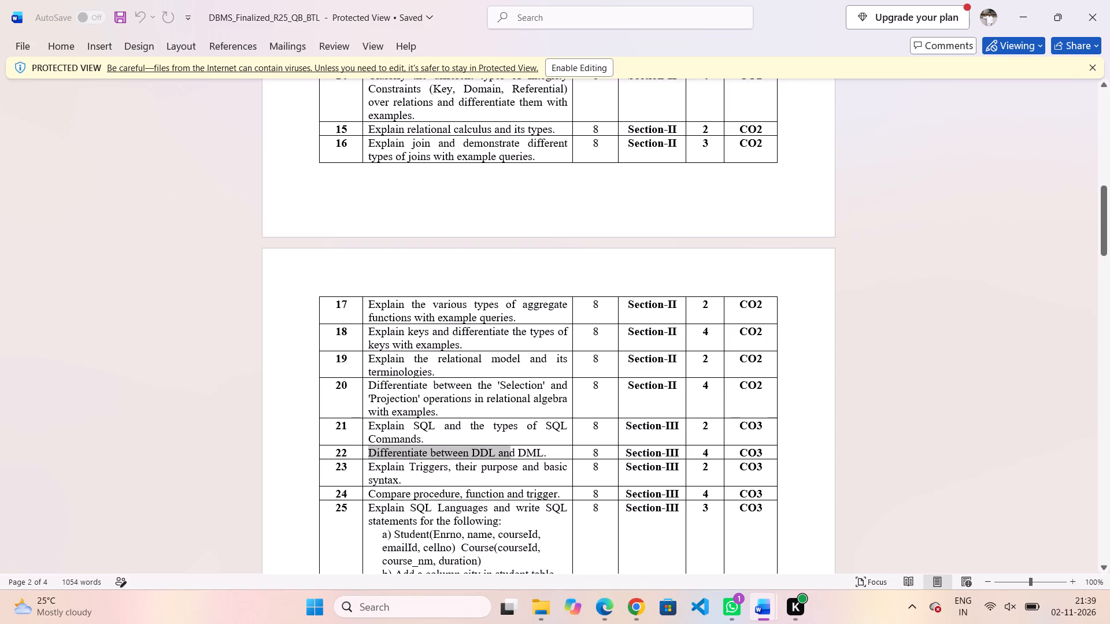
{"action": "left_click_drag", "start_coordinate": [506, 452], "coordinate": [532, 453]}
{"action": "key", "text": "ctrl+c"}
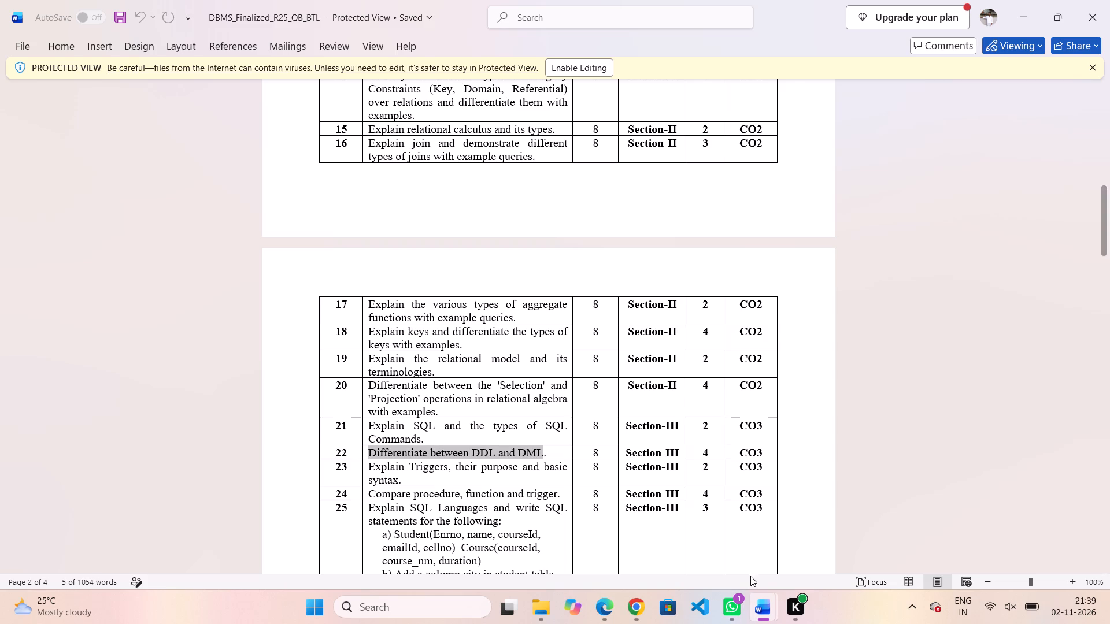
{"action": "left_click", "coordinate": [770, 552]}
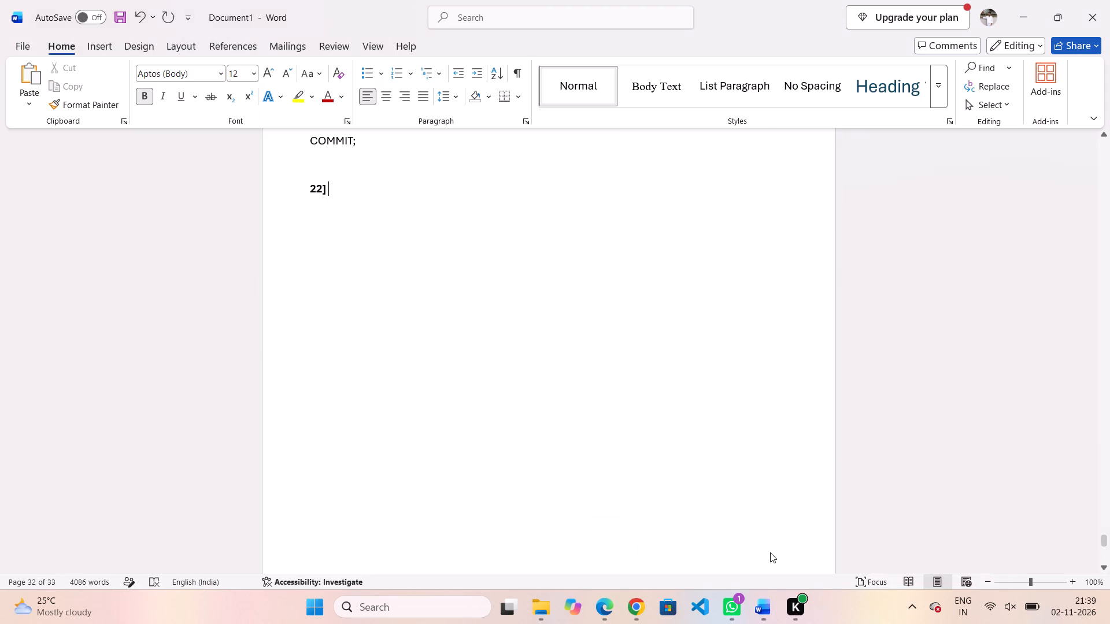
{"action": "key", "text": "ctrl+v"}
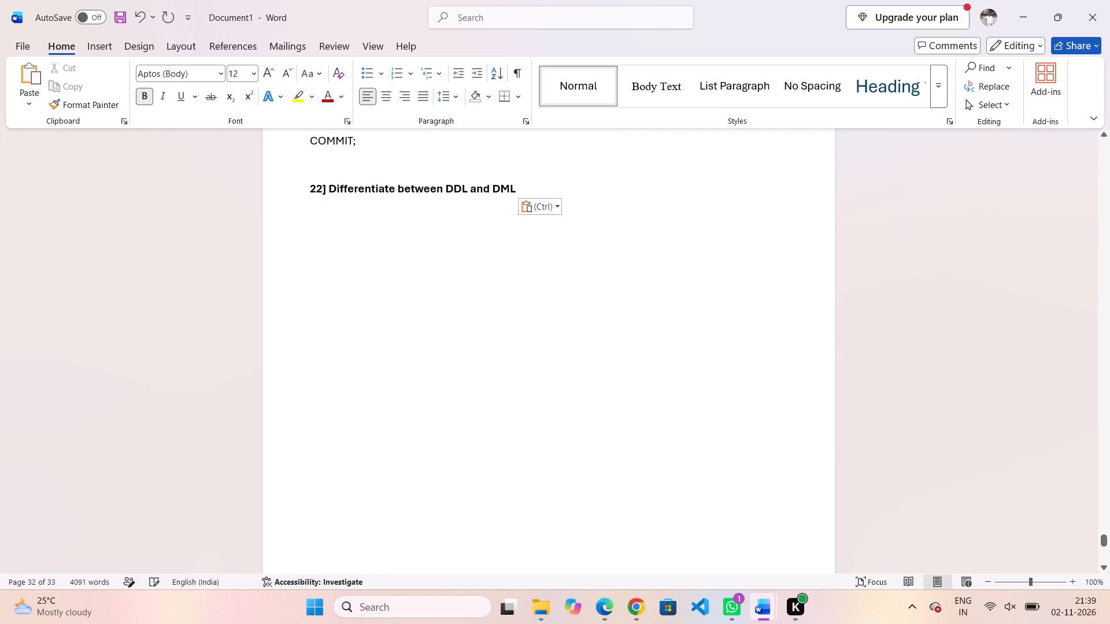
{"action": "key", "text": "period"}
Add the line "ANSWER:" directly below question 22, followed by a new line.
{"action": "key", "text": "Return"}
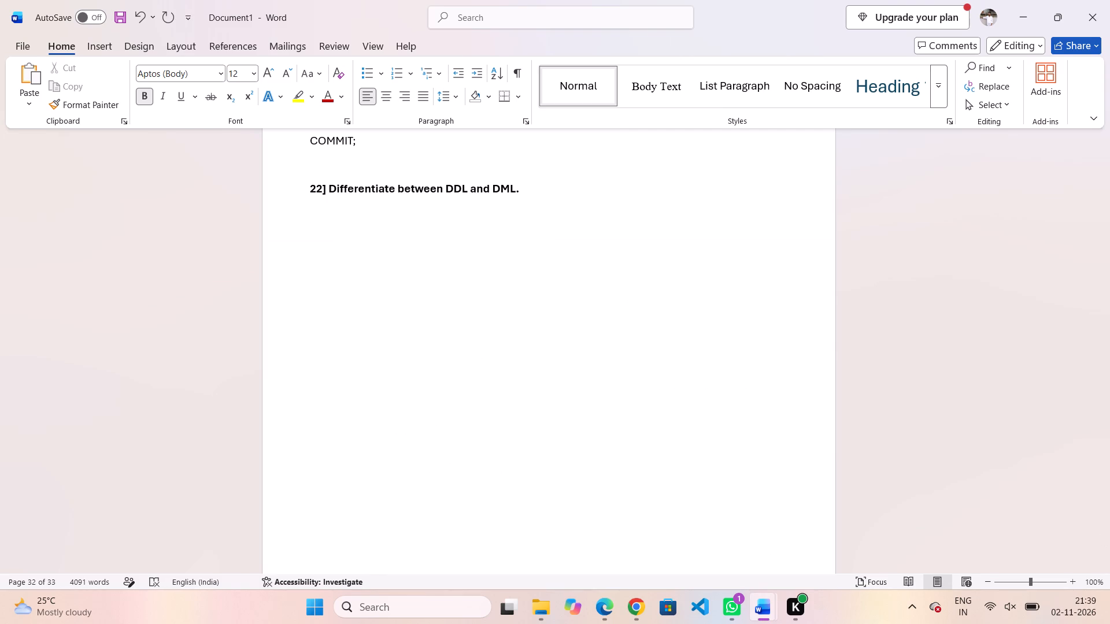
{"action": "type", "text": "ANSWER"}
{"action": "key", "text": "shift+colon"}
{"action": "key", "text": "Return"}
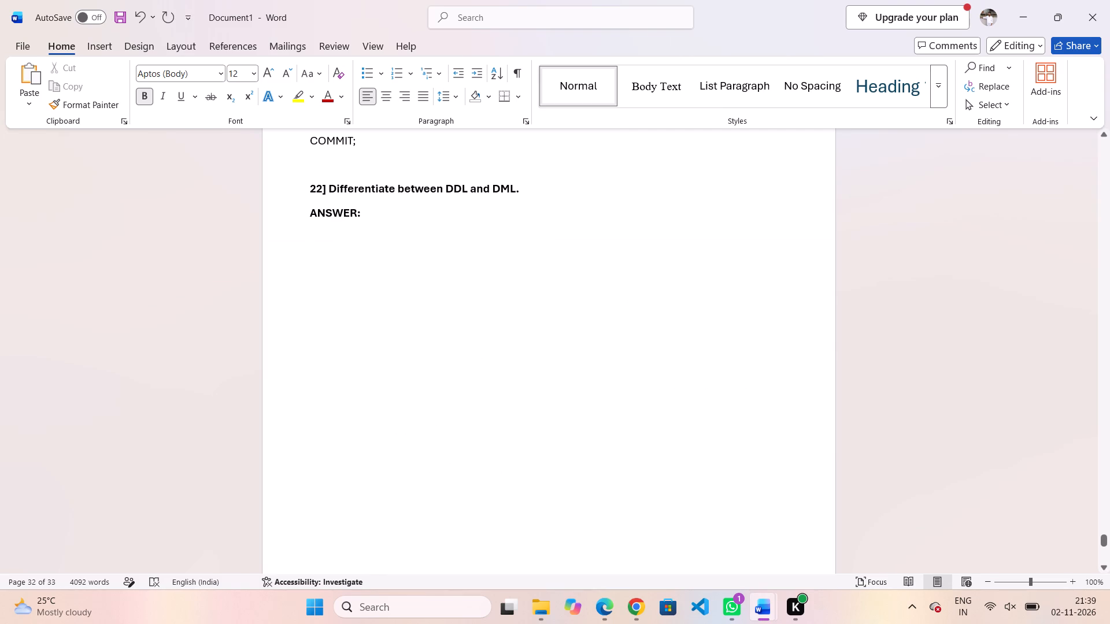
Colour the full question 22 line dark red and add an empty line after "ANSWER:".
{"action": "left_click_drag", "start_coordinate": [310, 185], "coordinate": [524, 184]}
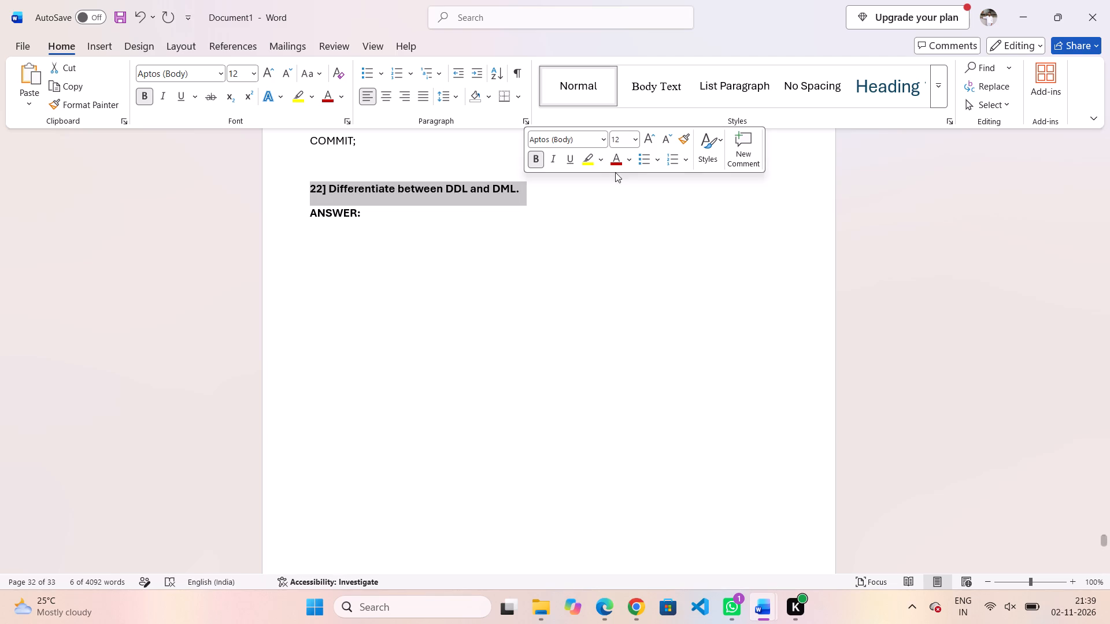
{"action": "left_click", "coordinate": [616, 164]}
{"action": "left_click", "coordinate": [414, 209]}
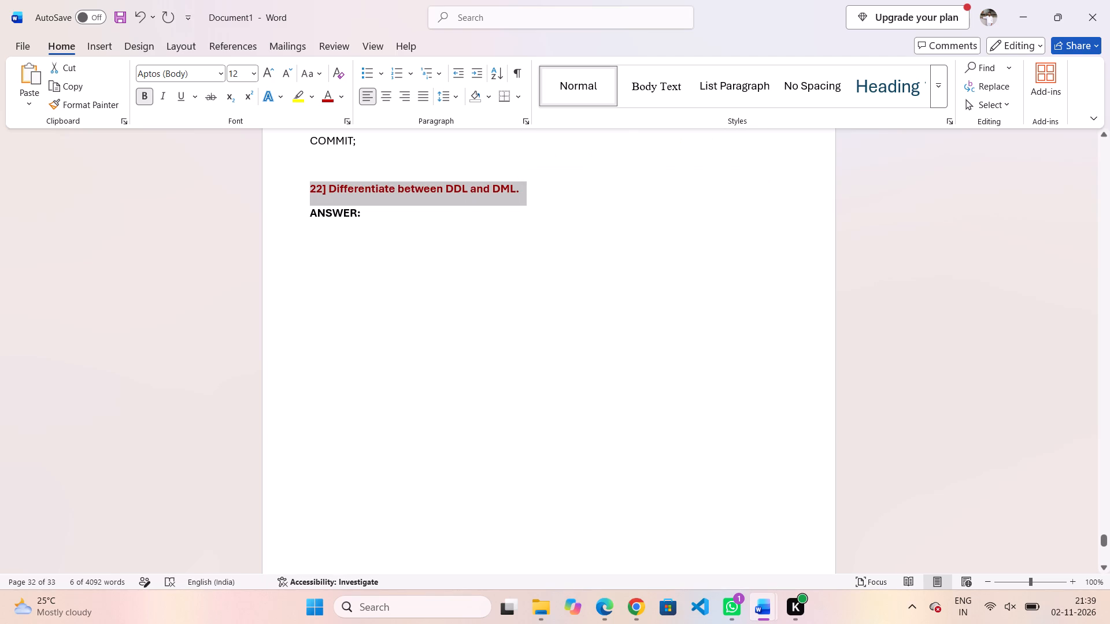
{"action": "key", "text": "Return"}
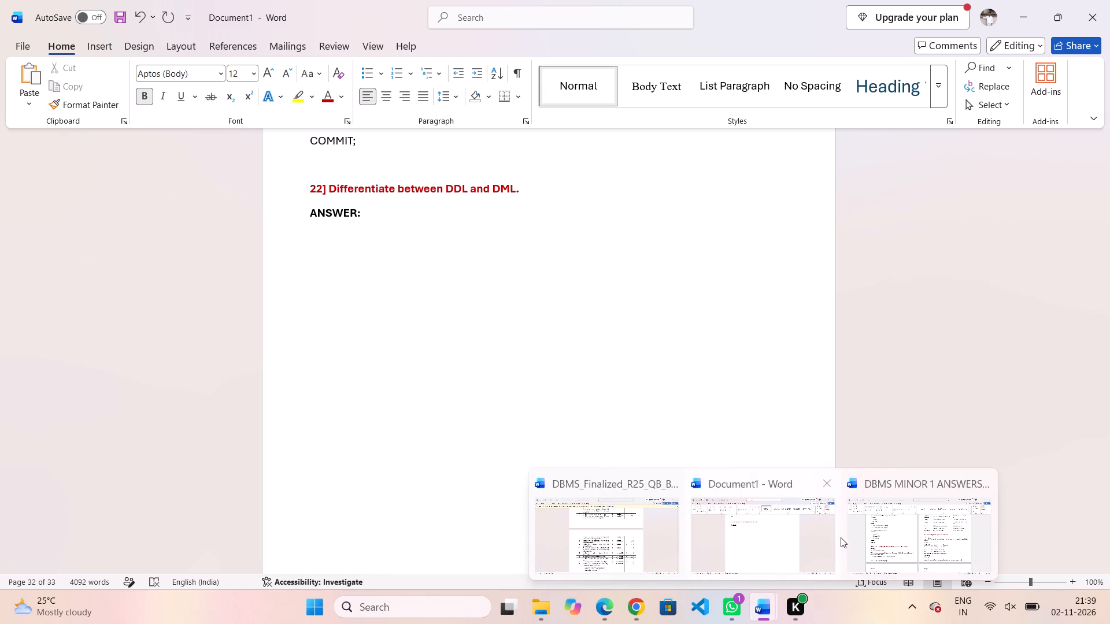
Look through the DBMS MINOR 1 ANSWERS document around question 9 for its answer on the difference between DDL and DML.
{"action": "left_click", "coordinate": [878, 517]}
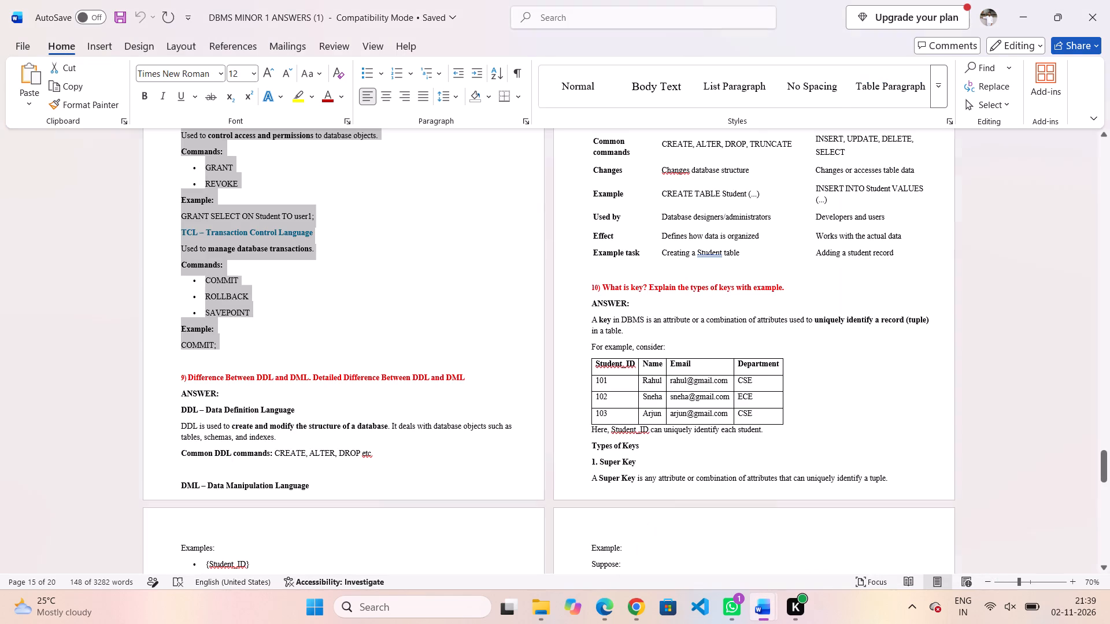
{"action": "left_click", "coordinate": [791, 442]}
{"action": "scroll", "coordinate": [791, 442], "scroll_direction": "down", "scroll_amount": 2}
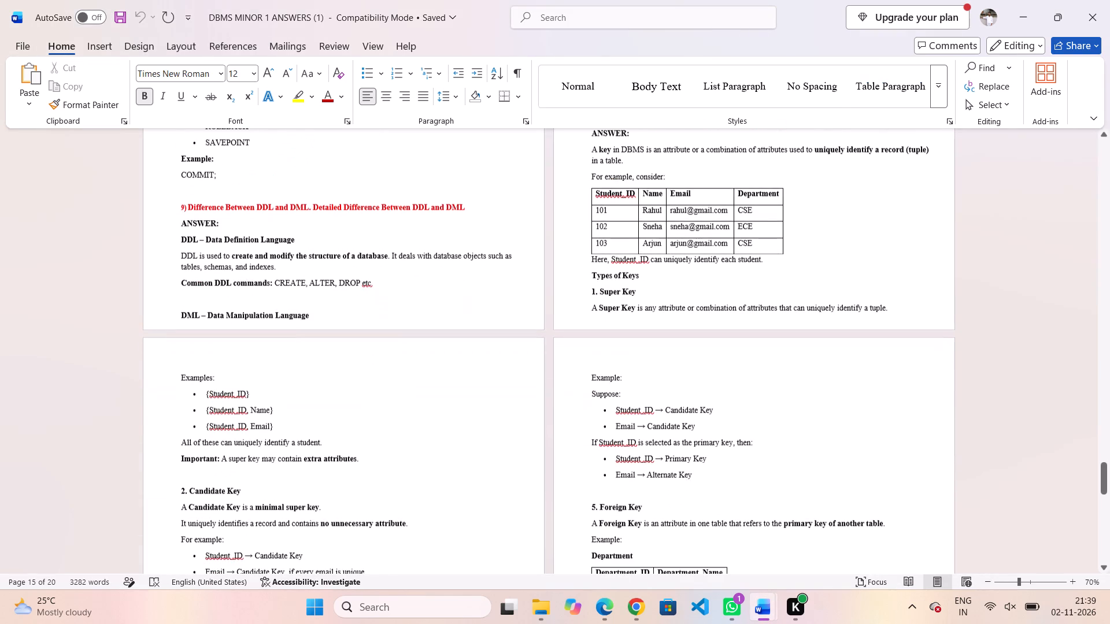
{"action": "scroll", "coordinate": [791, 442], "scroll_direction": "down", "scroll_amount": 7}
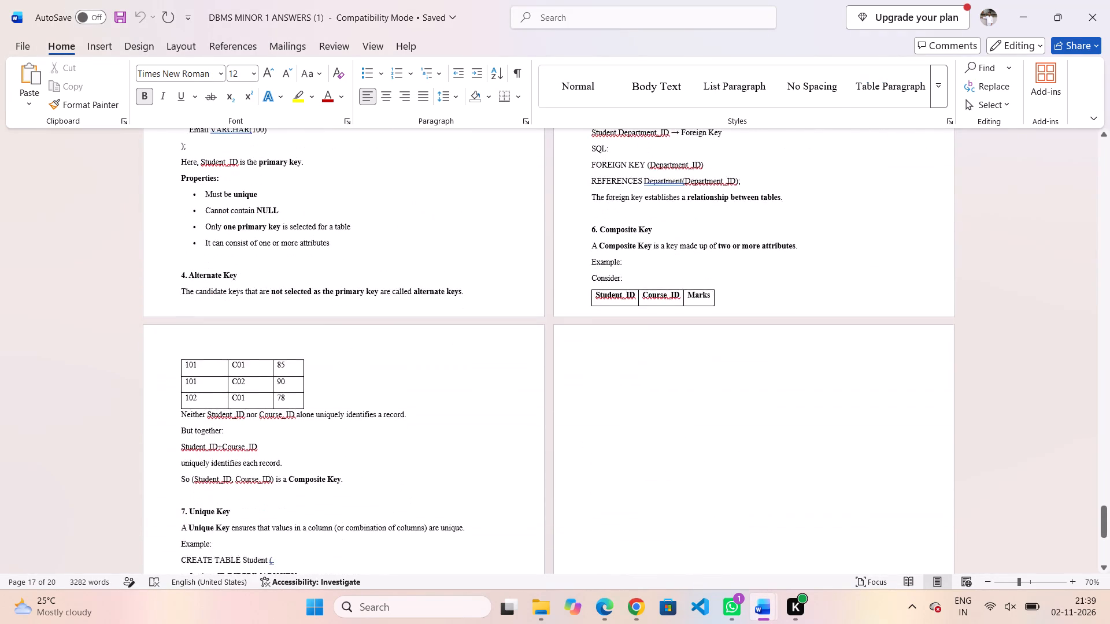
{"action": "scroll", "coordinate": [791, 442], "scroll_direction": "up", "scroll_amount": 8}
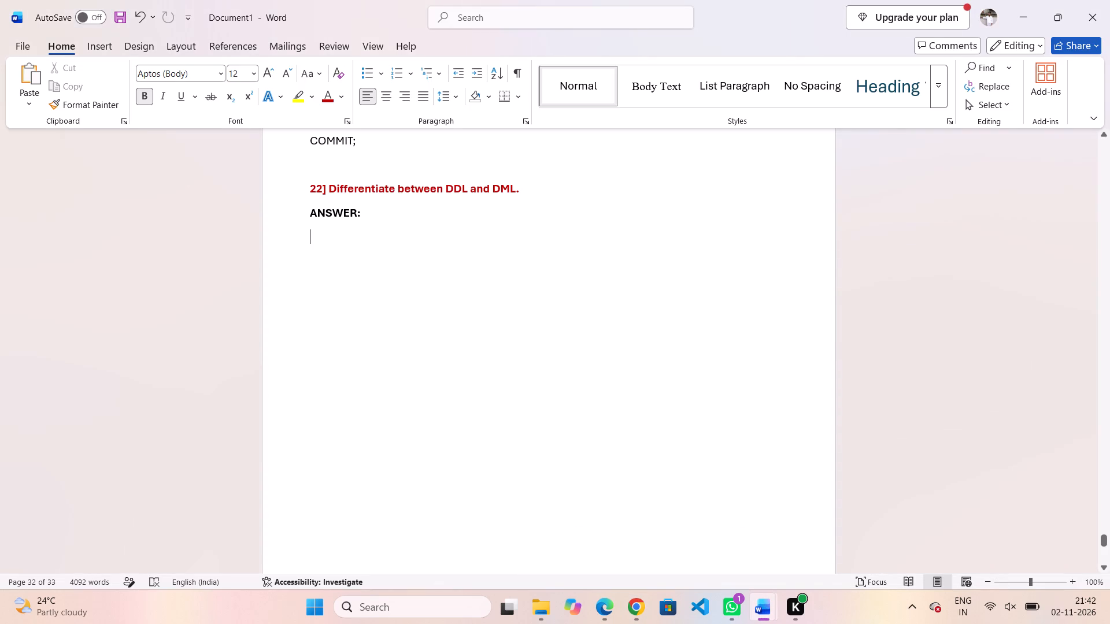
{"action": "left_click", "coordinate": [142, 105]}
{"action": "key", "text": "ctrl+v"}
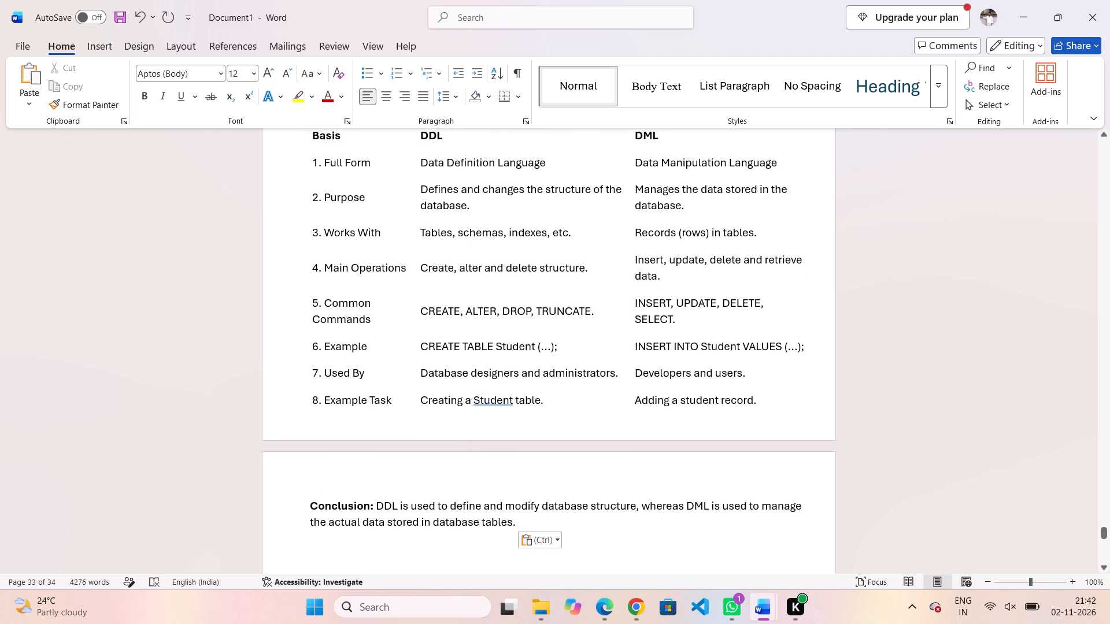
Delete the Conclusion paragraph below question 22's DDL and DML comparison table.
{"action": "left_click_drag", "start_coordinate": [305, 505], "coordinate": [456, 569]}
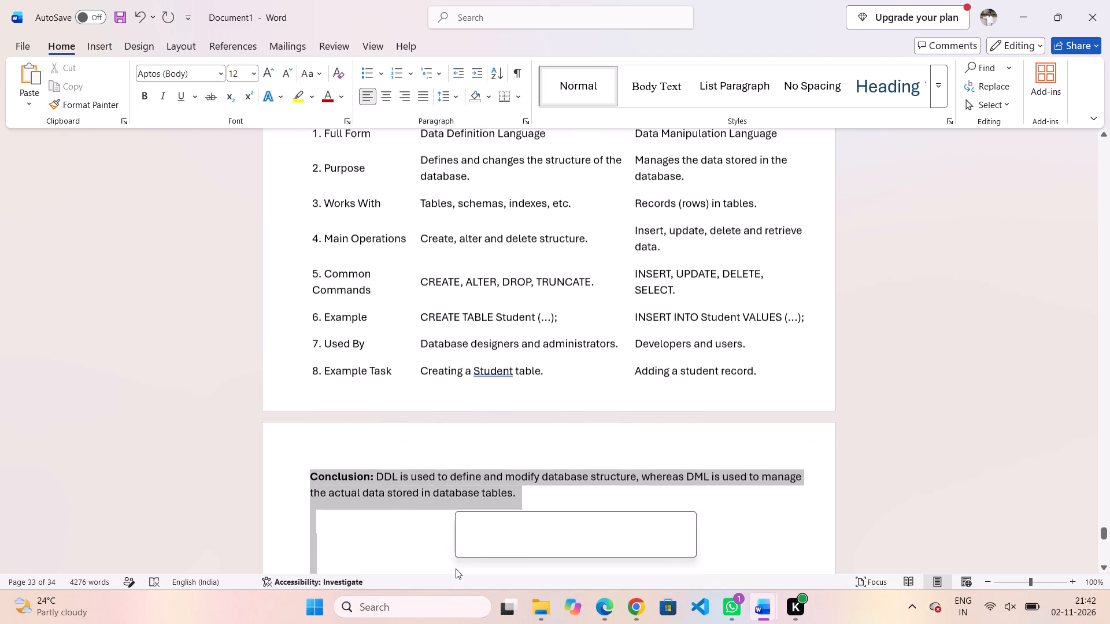
{"action": "key", "text": "BackSpace"}
Bold the first four numbered entries in the table's Basis column, from "1. Full Form" through "4. Main Operations".
{"action": "scroll", "coordinate": [415, 377], "scroll_direction": "up", "scroll_amount": 2}
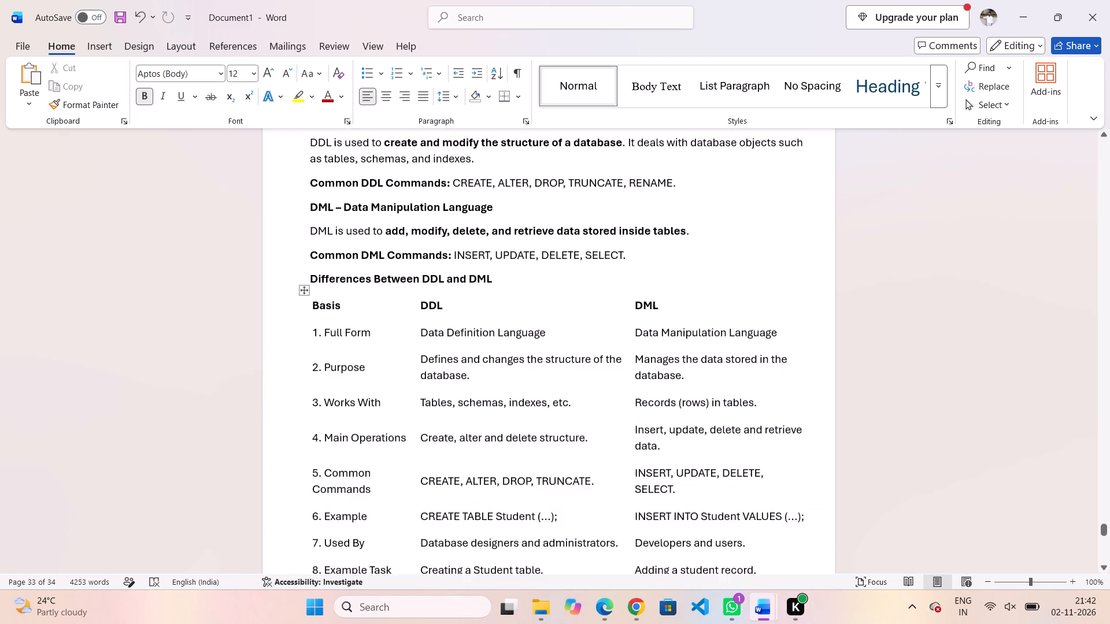
{"action": "left_click_drag", "start_coordinate": [372, 377], "coordinate": [304, 377]}
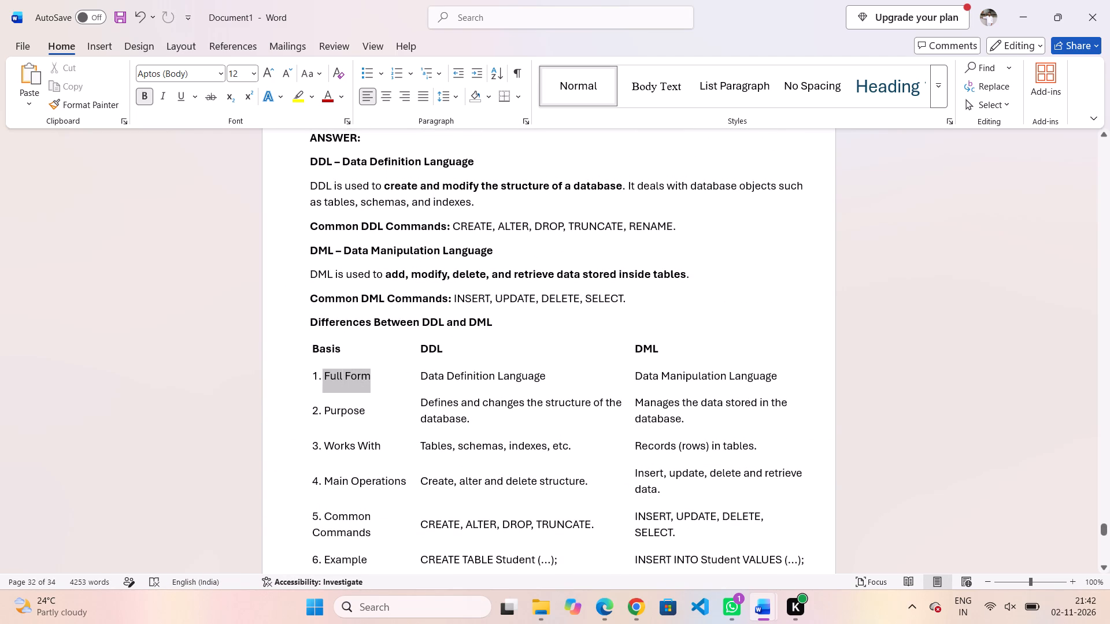
{"action": "left_click_drag", "start_coordinate": [304, 377], "coordinate": [299, 377]}
{"action": "left_click", "coordinate": [321, 417]}
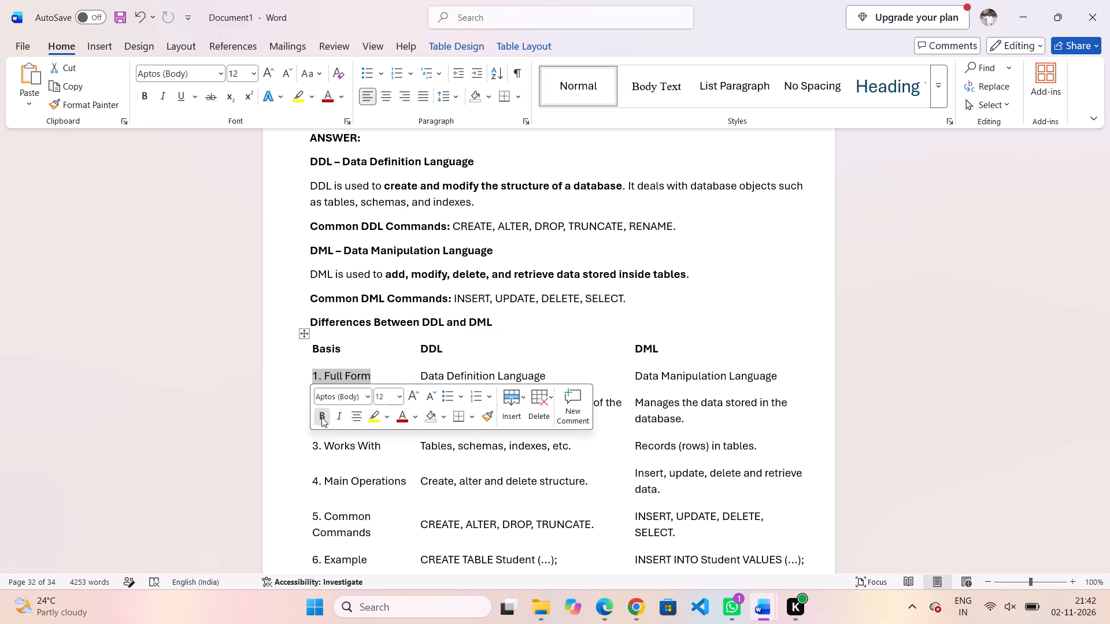
{"action": "left_click_drag", "start_coordinate": [385, 452], "coordinate": [326, 449]}
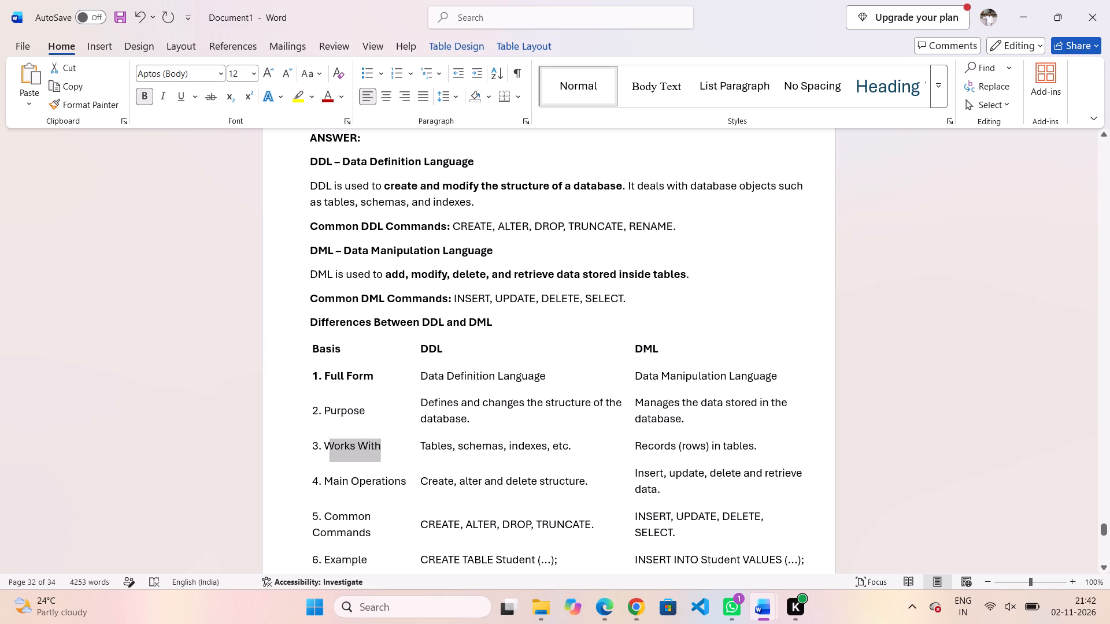
{"action": "left_click_drag", "start_coordinate": [326, 449], "coordinate": [307, 450]}
{"action": "left_click", "coordinate": [319, 429]}
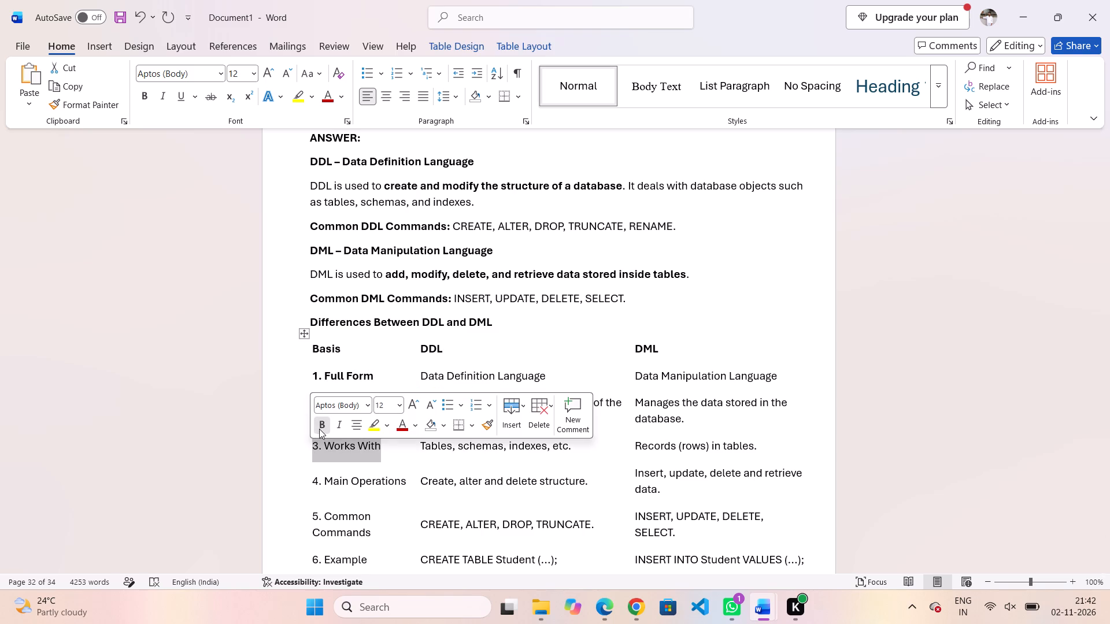
{"action": "left_click_drag", "start_coordinate": [405, 480], "coordinate": [387, 481]}
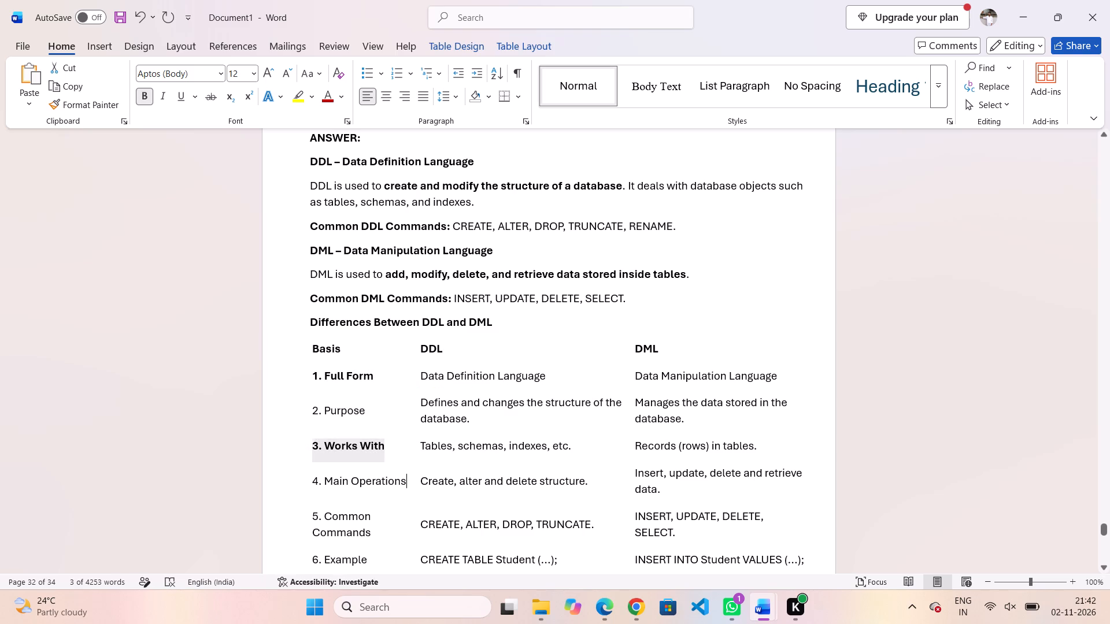
{"action": "left_click_drag", "start_coordinate": [387, 481], "coordinate": [308, 484]}
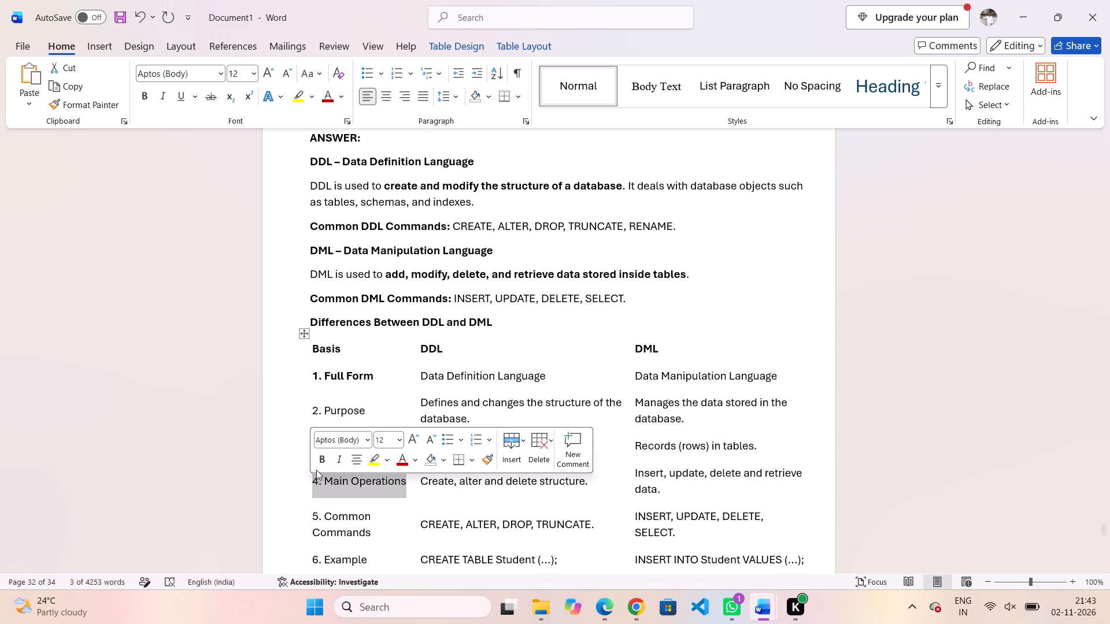
{"action": "left_click", "coordinate": [323, 462]}
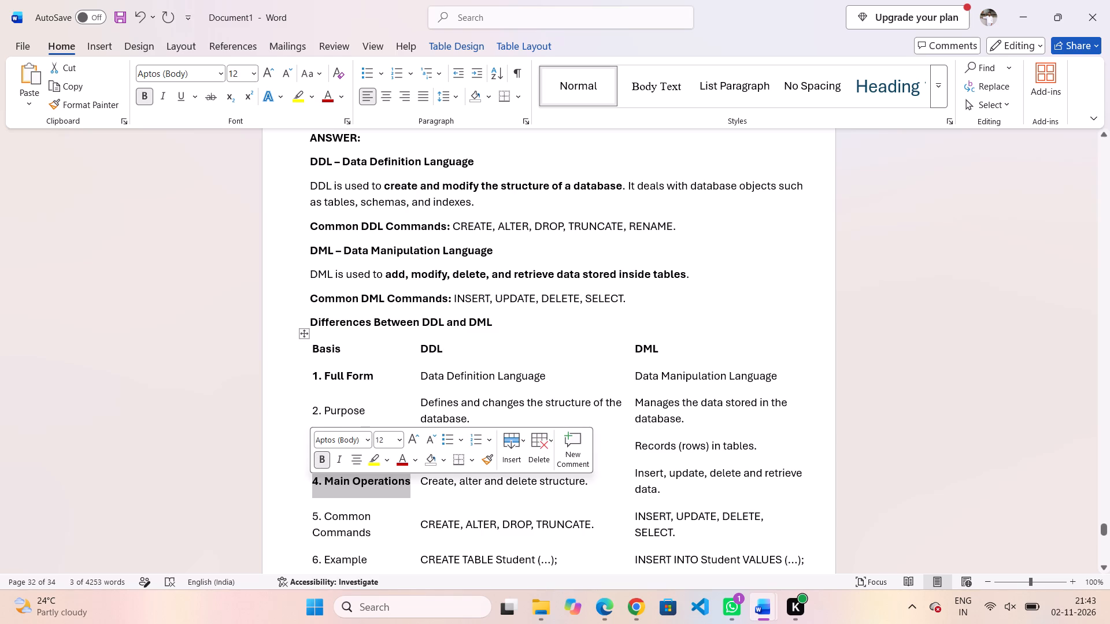
{"action": "left_click_drag", "start_coordinate": [365, 410], "coordinate": [302, 413]}
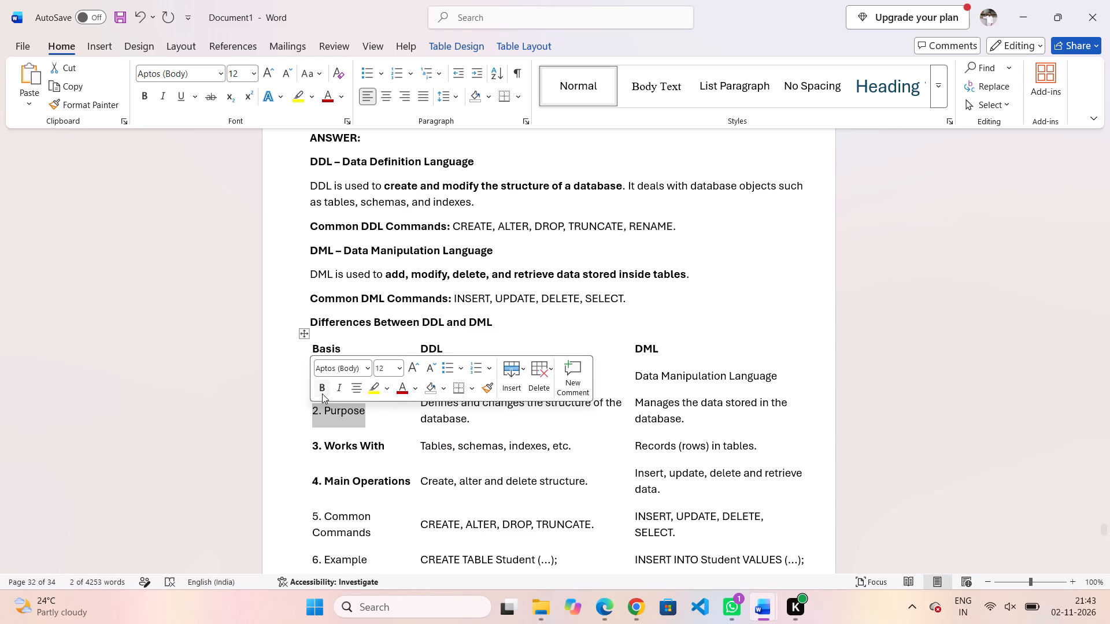
{"action": "left_click", "coordinate": [322, 393]}
Bold the remaining Basis column entries, from "5. Common Commands" through "8. Example Task".
{"action": "left_click_drag", "start_coordinate": [374, 522], "coordinate": [308, 526]}
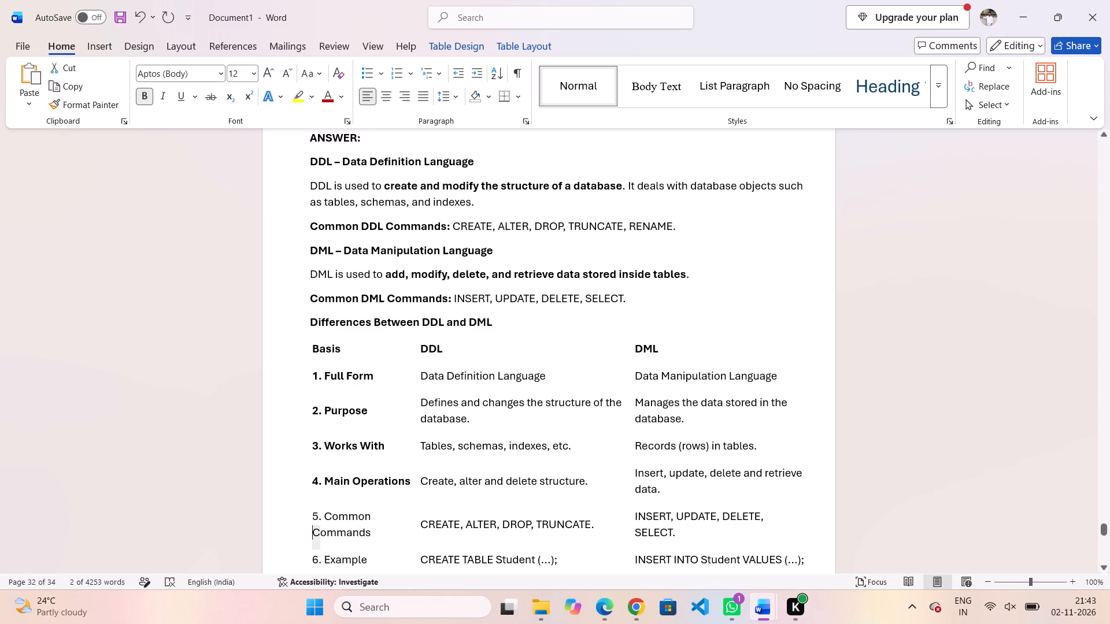
{"action": "left_click_drag", "start_coordinate": [308, 526], "coordinate": [357, 528]}
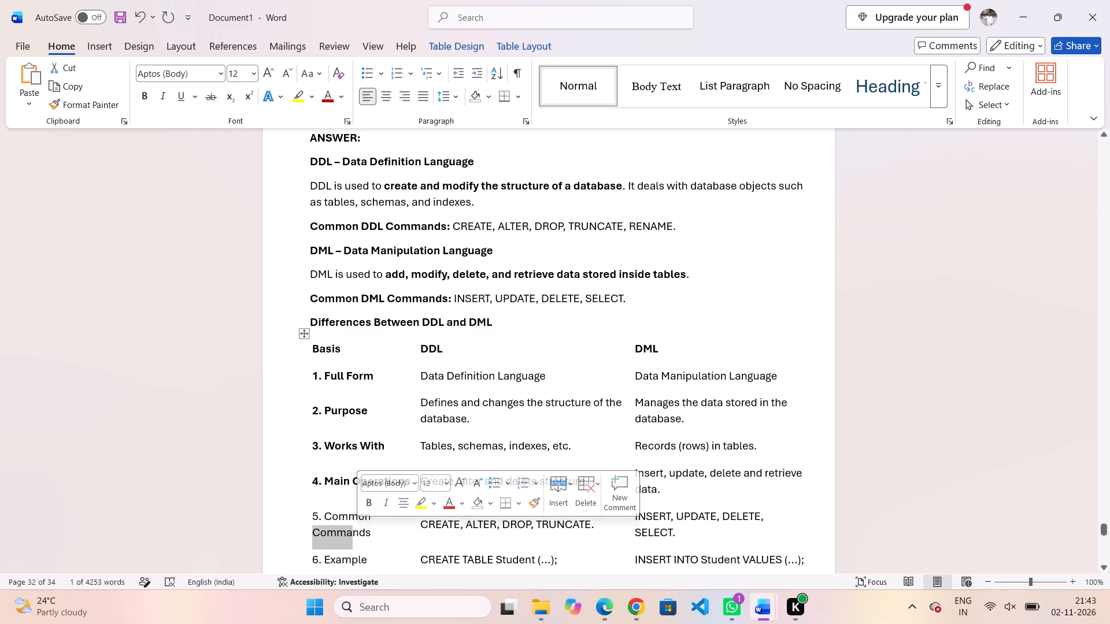
{"action": "left_click_drag", "start_coordinate": [312, 519], "coordinate": [339, 529]}
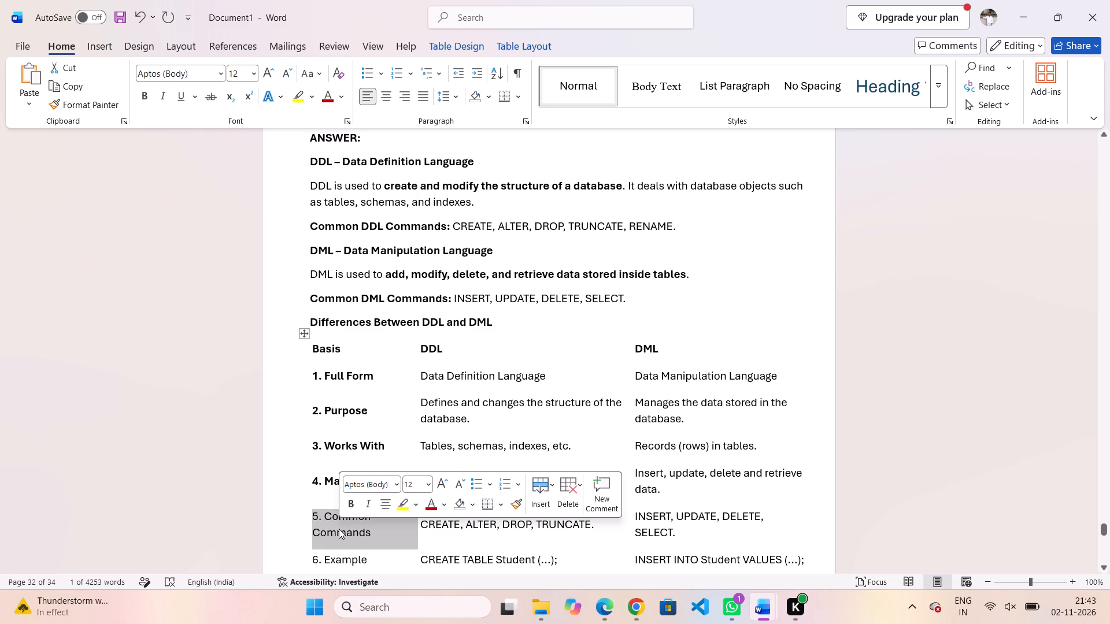
{"action": "left_click", "coordinate": [351, 503]}
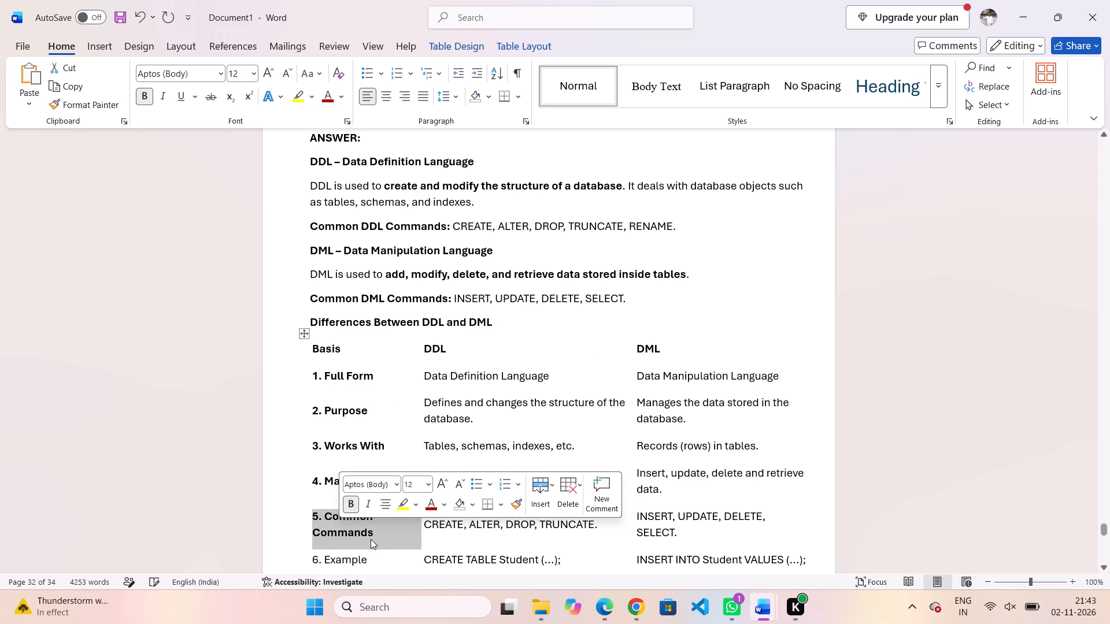
{"action": "left_click", "coordinate": [380, 563]}
{"action": "scroll", "coordinate": [380, 563], "scroll_direction": "down", "scroll_amount": 1}
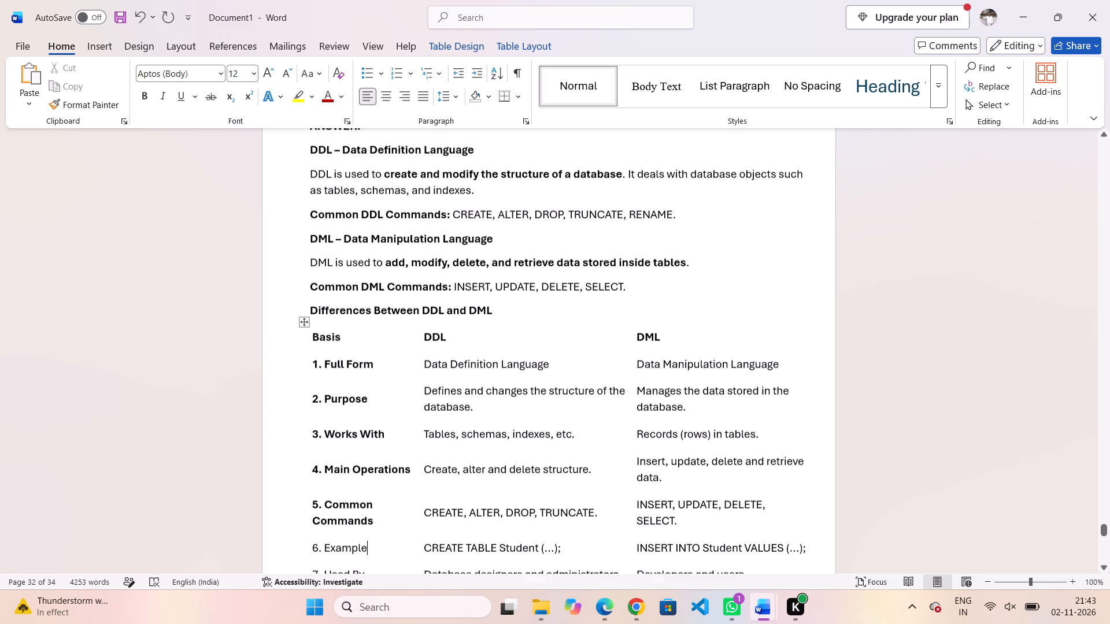
{"action": "scroll", "coordinate": [380, 563], "scroll_direction": "down", "scroll_amount": 1}
{"action": "left_click_drag", "start_coordinate": [372, 398], "coordinate": [313, 394]}
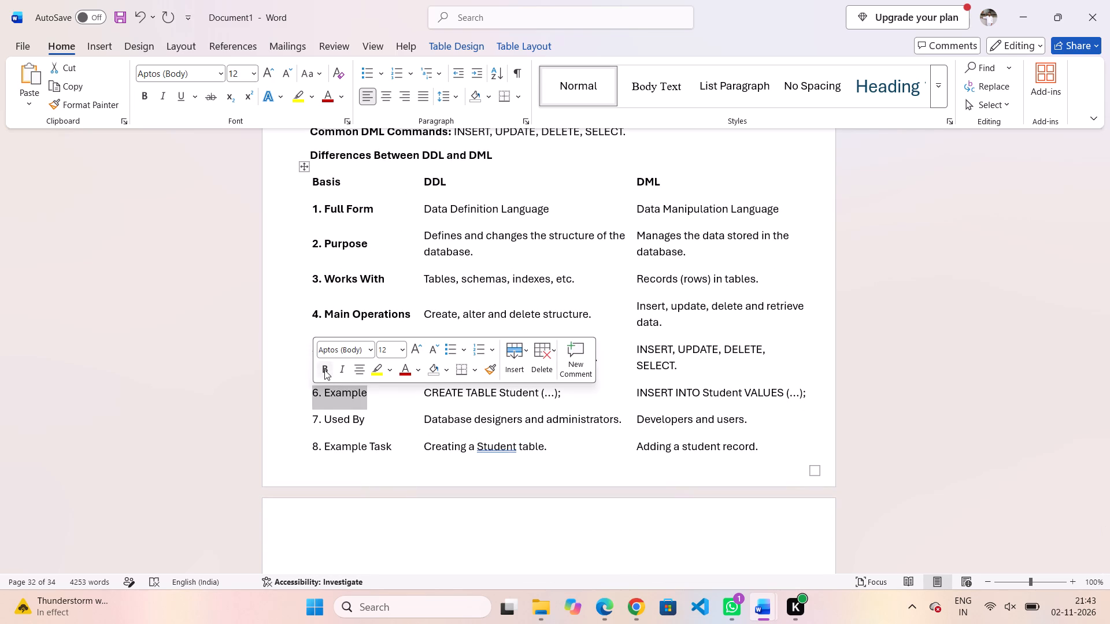
{"action": "left_click", "coordinate": [324, 370]}
{"action": "left_click_drag", "start_coordinate": [379, 420], "coordinate": [309, 414]}
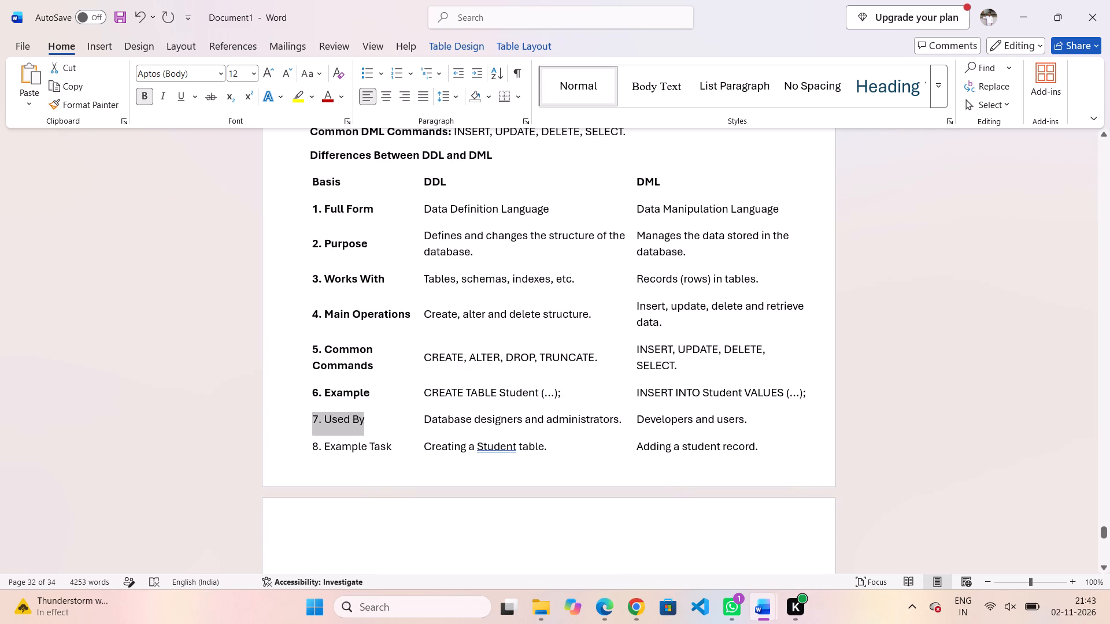
{"action": "left_click_drag", "start_coordinate": [309, 414], "coordinate": [309, 414]}
{"action": "left_click", "coordinate": [323, 390]}
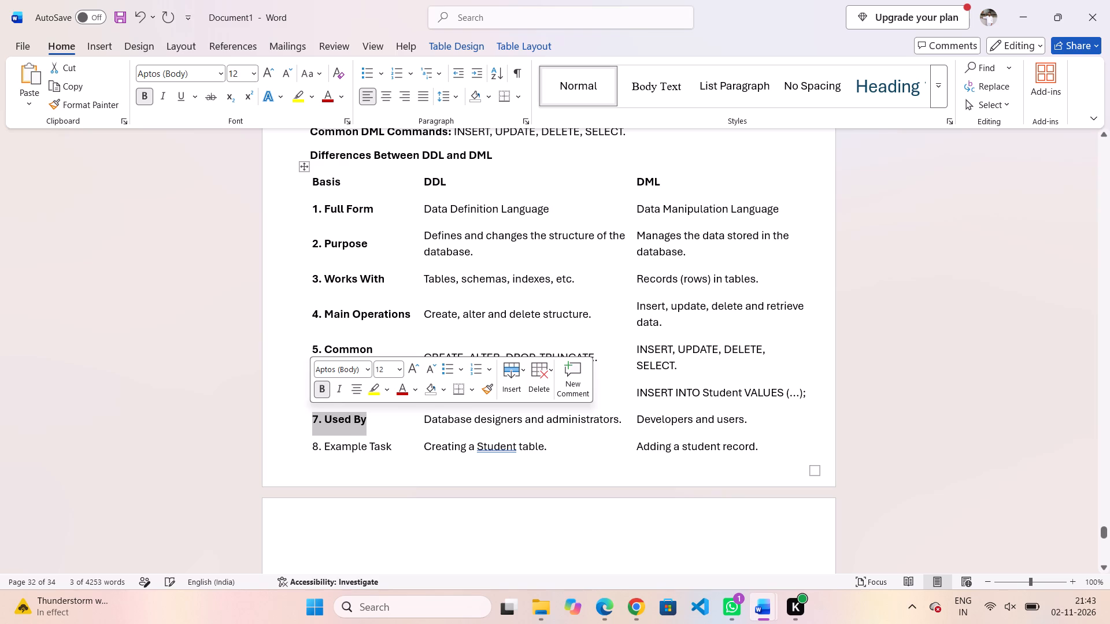
{"action": "double_click", "coordinate": [393, 439]}
{"action": "left_click_drag", "start_coordinate": [393, 449], "coordinate": [301, 445]}
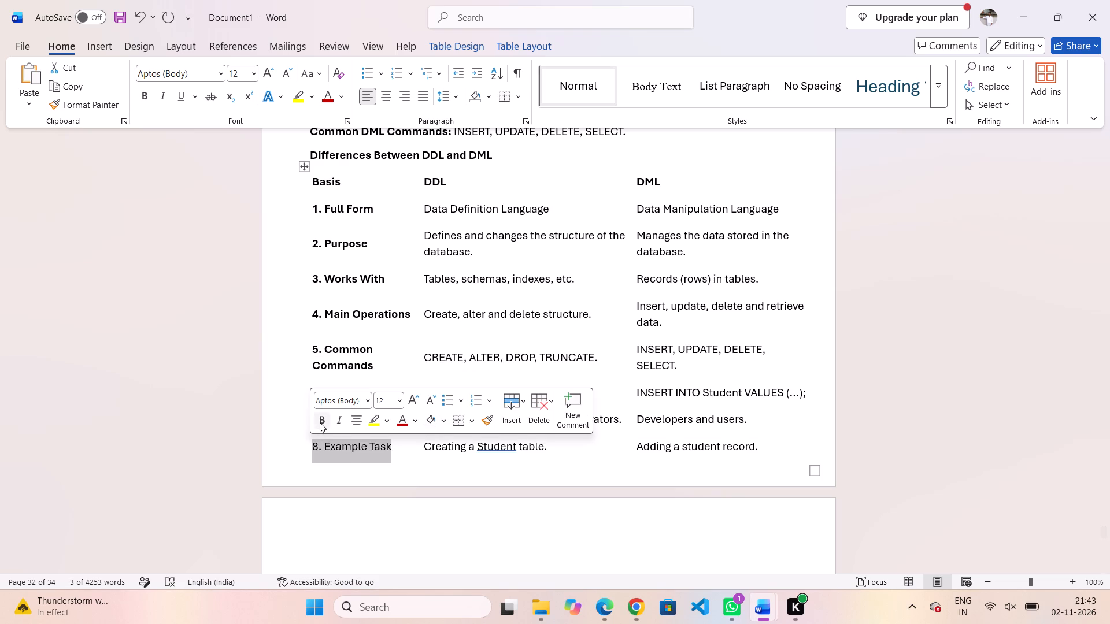
{"action": "left_click", "coordinate": [320, 422]}
{"action": "left_click", "coordinate": [403, 444]}
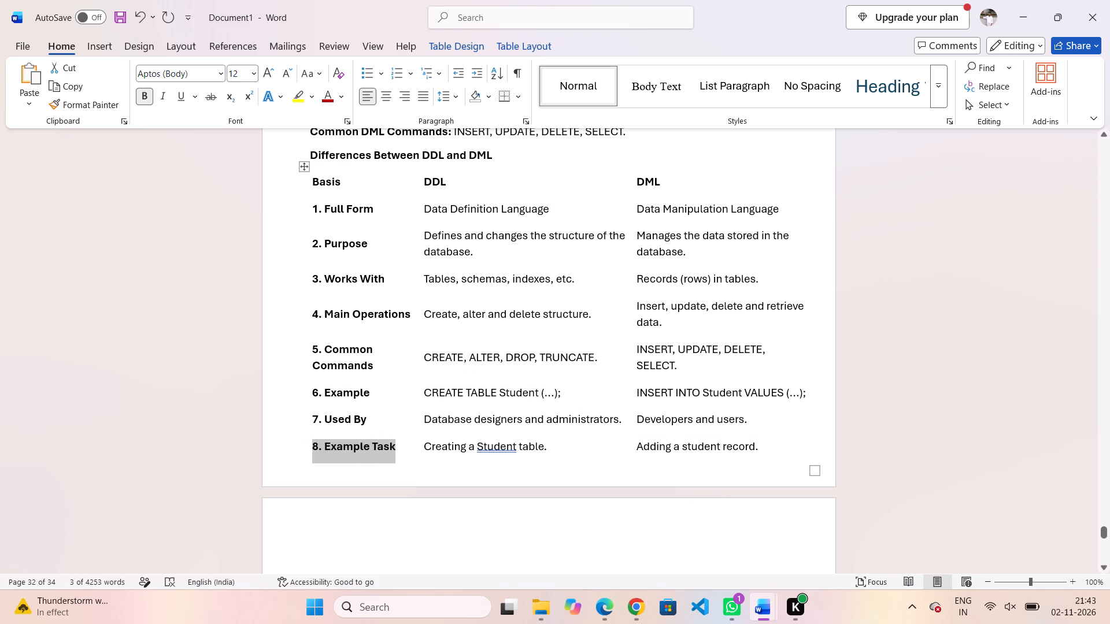
Underline the heading "Differences Between DDL and DML" above the table and add a colon at its end.
{"action": "scroll", "coordinate": [403, 444], "scroll_direction": "up", "scroll_amount": 2}
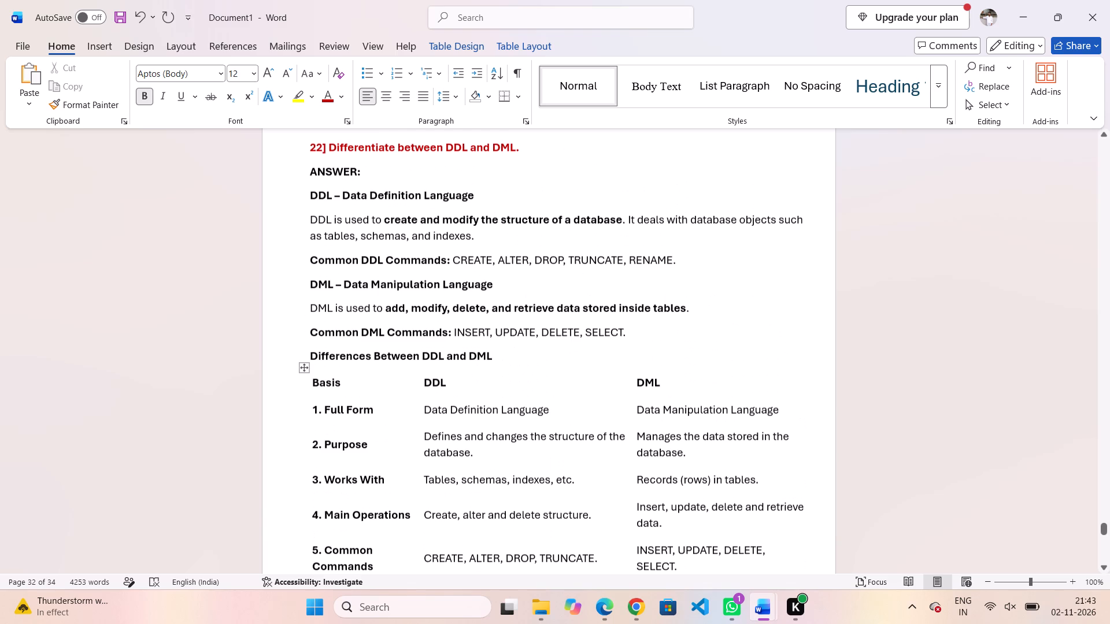
{"action": "left_click_drag", "start_coordinate": [497, 356], "coordinate": [354, 362]}
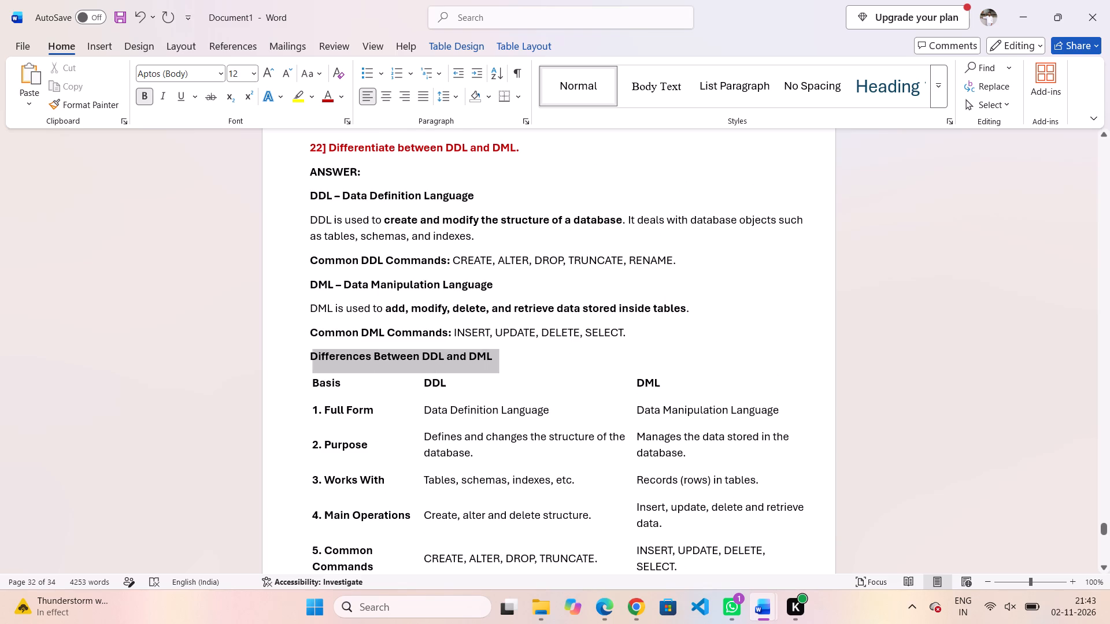
{"action": "left_click_drag", "start_coordinate": [354, 362], "coordinate": [326, 364]}
{"action": "left_click", "coordinate": [377, 339]}
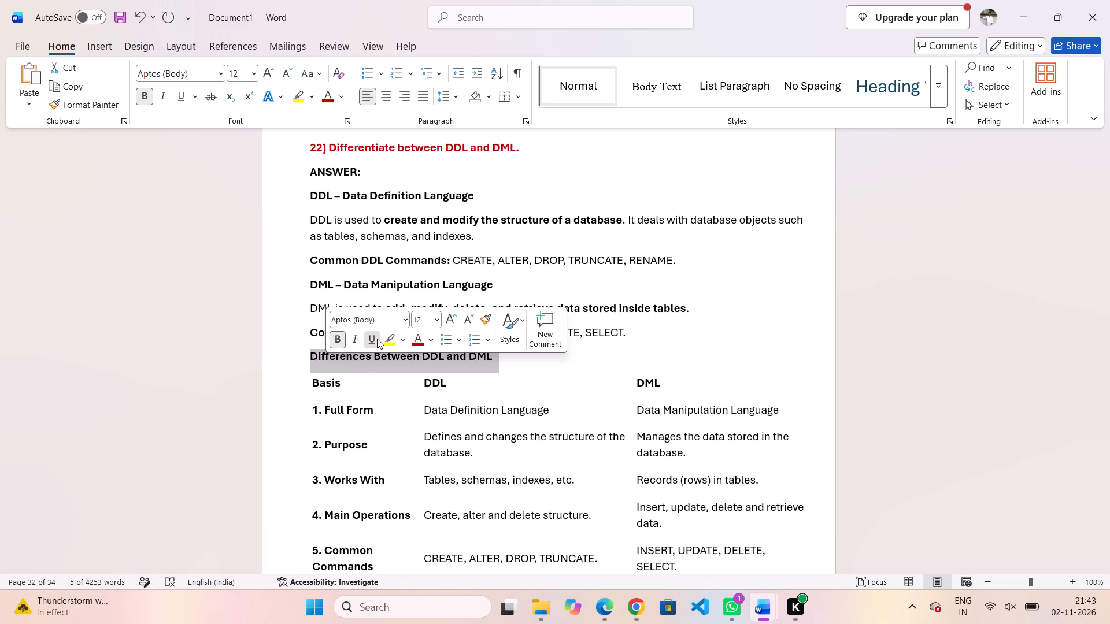
{"action": "left_click", "coordinate": [491, 355]}
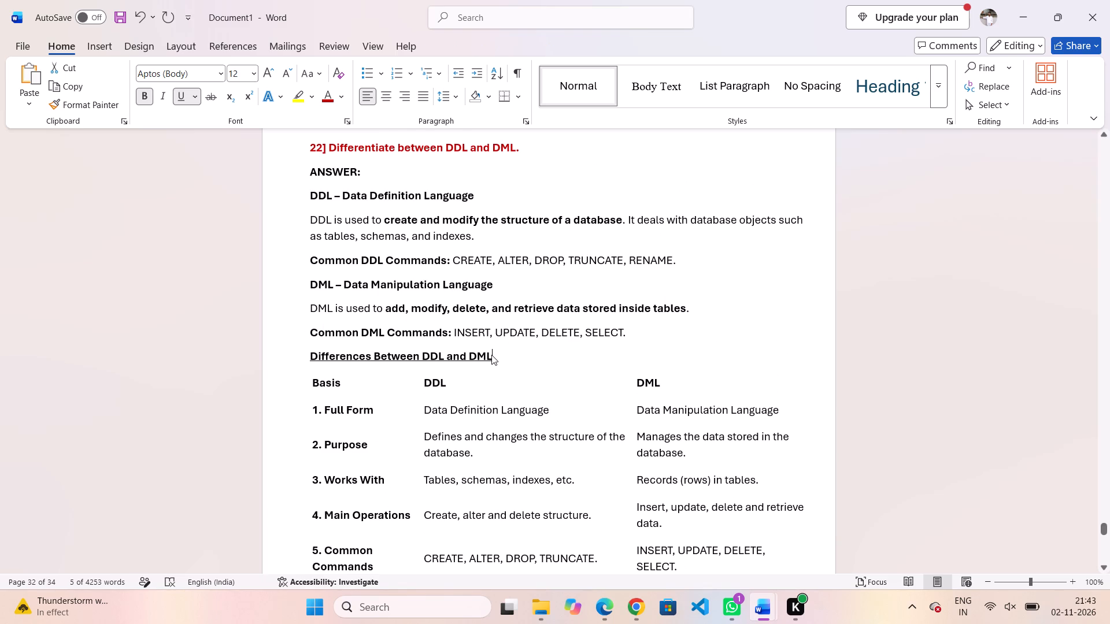
{"action": "key", "text": "shift+colon"}
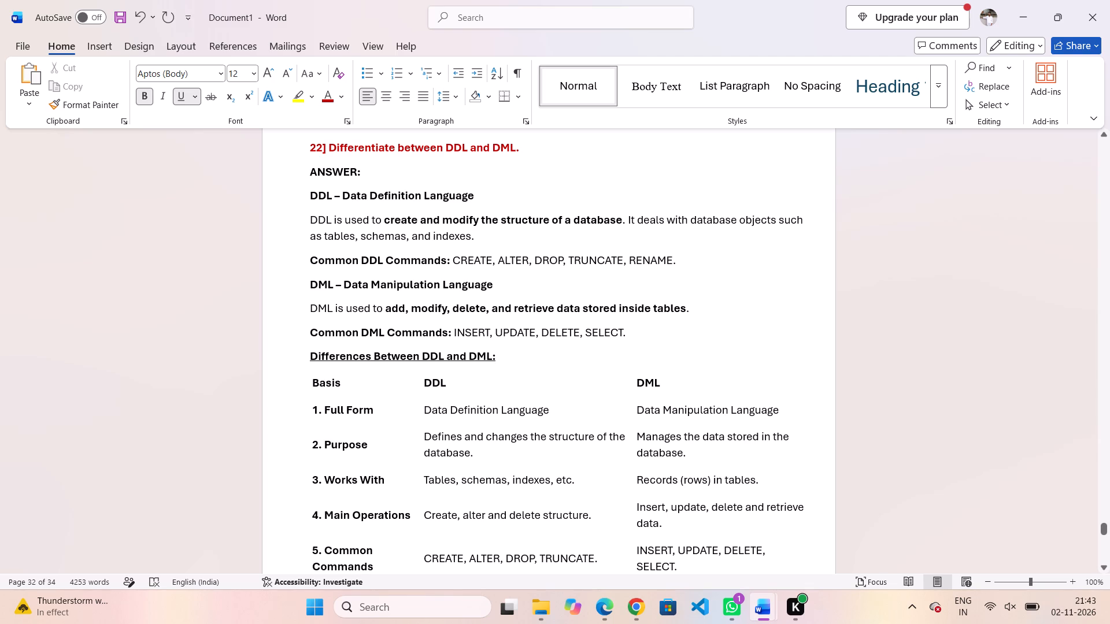
Underline the "DML – Data Manipulation Language" and "DDL – Data Definition Language" headings in question 22's answer.
{"action": "left_click_drag", "start_coordinate": [495, 284], "coordinate": [276, 292]}
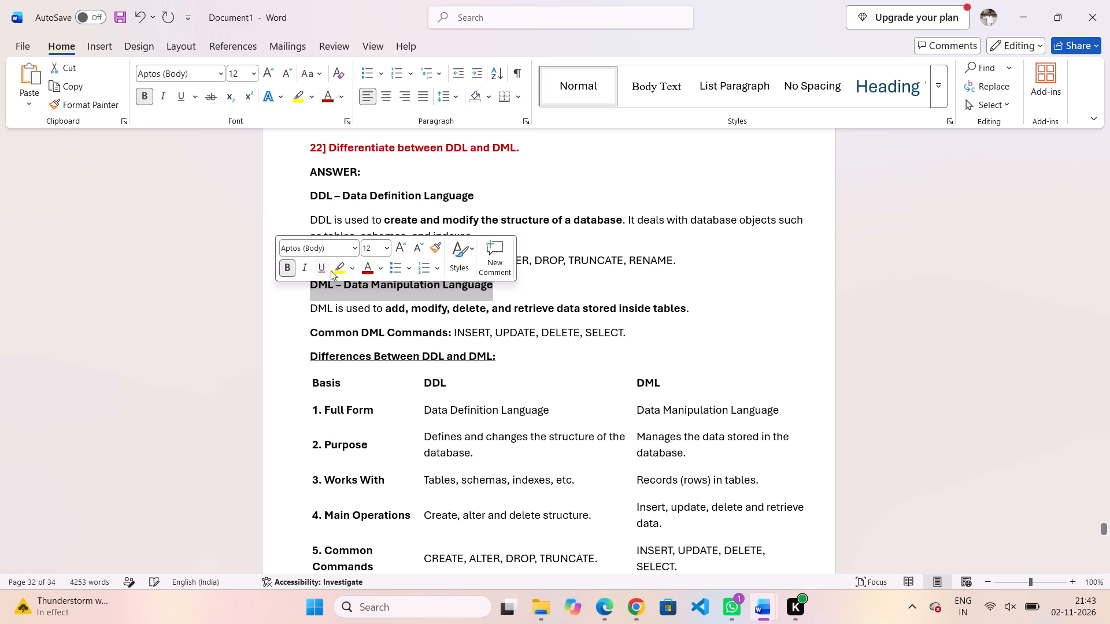
{"action": "left_click", "coordinate": [320, 269]}
{"action": "left_click", "coordinate": [518, 285]}
{"action": "left_click_drag", "start_coordinate": [477, 199], "coordinate": [284, 203]}
{"action": "left_click", "coordinate": [328, 177]}
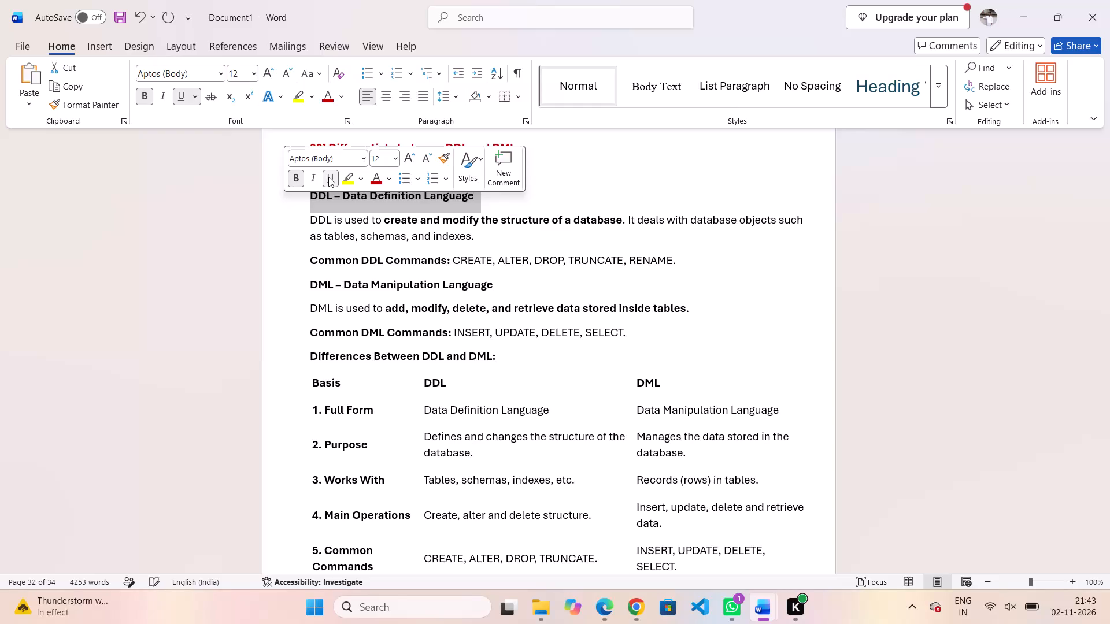
{"action": "left_click", "coordinate": [510, 211]}
Review question 22's formatted answer, its comparison table and the blank page that follows.
{"action": "scroll", "coordinate": [510, 211], "scroll_direction": "down", "scroll_amount": 1}
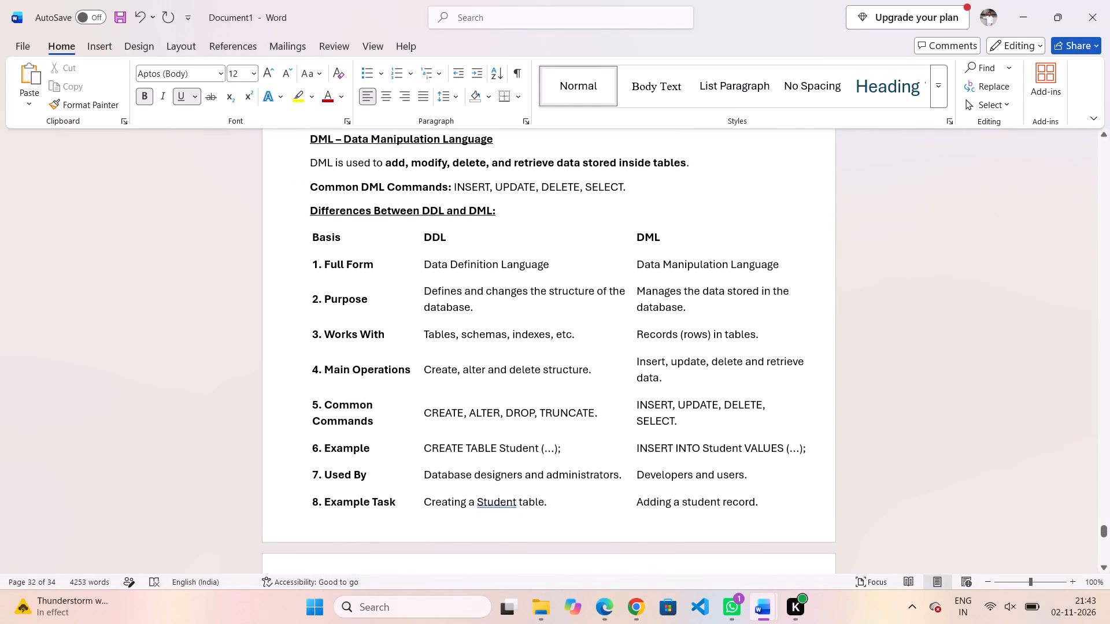
{"action": "scroll", "coordinate": [510, 211], "scroll_direction": "down", "scroll_amount": 1}
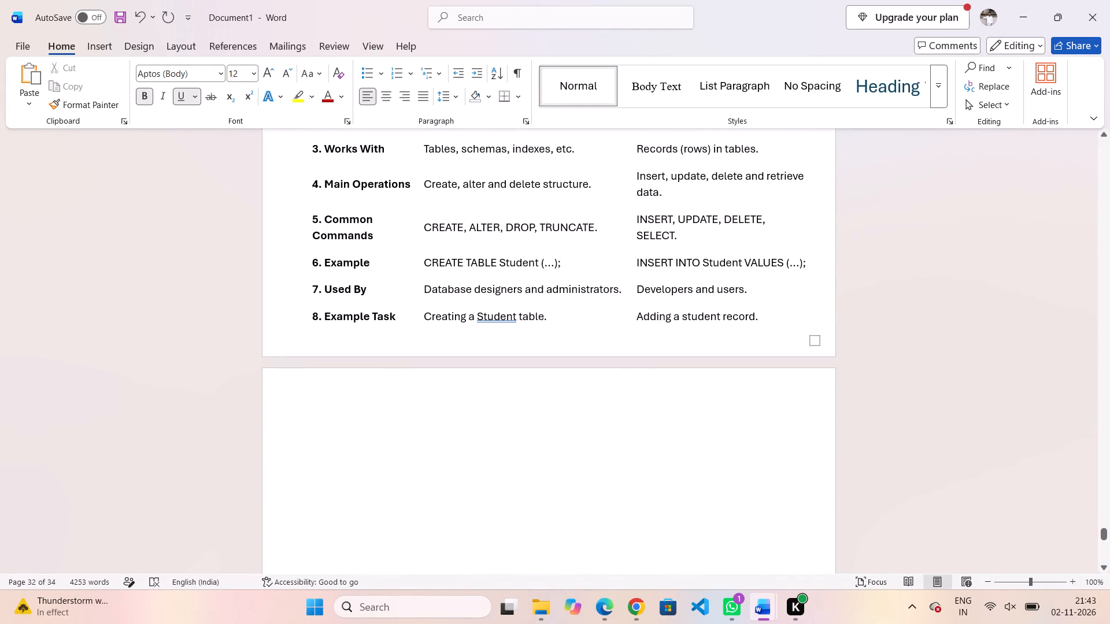
{"action": "left_click", "coordinate": [316, 413]}
{"action": "scroll", "coordinate": [316, 413], "scroll_direction": "up", "scroll_amount": 3}
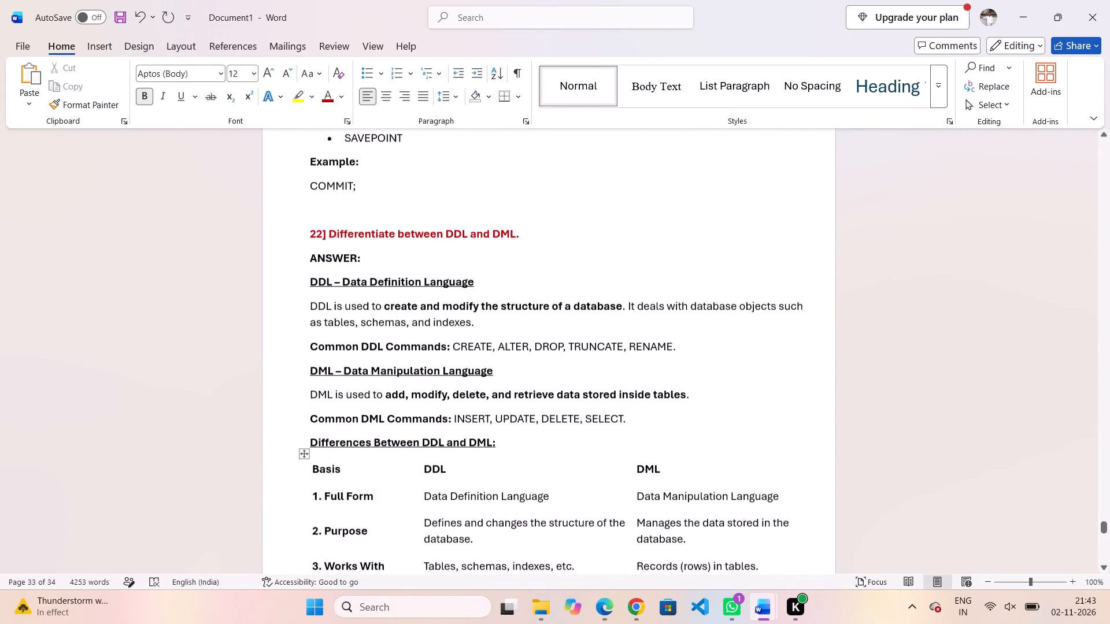
{"action": "scroll", "coordinate": [316, 413], "scroll_direction": "down", "scroll_amount": 3}
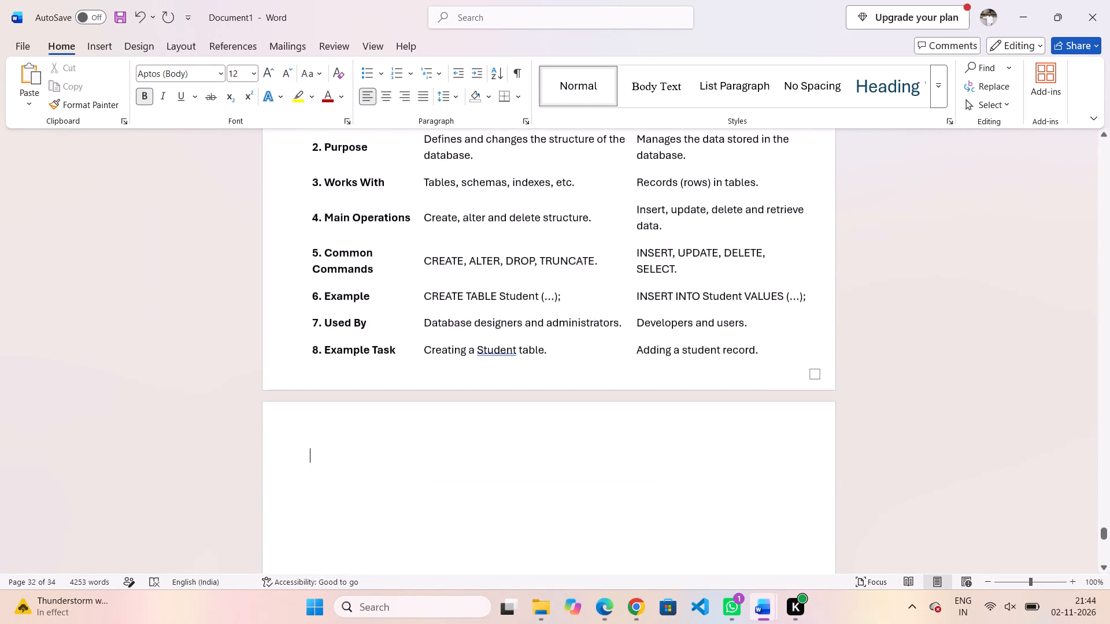
{"action": "scroll", "coordinate": [316, 413], "scroll_direction": "up", "scroll_amount": 3}
{"action": "scroll", "coordinate": [316, 413], "scroll_direction": "down", "scroll_amount": 3}
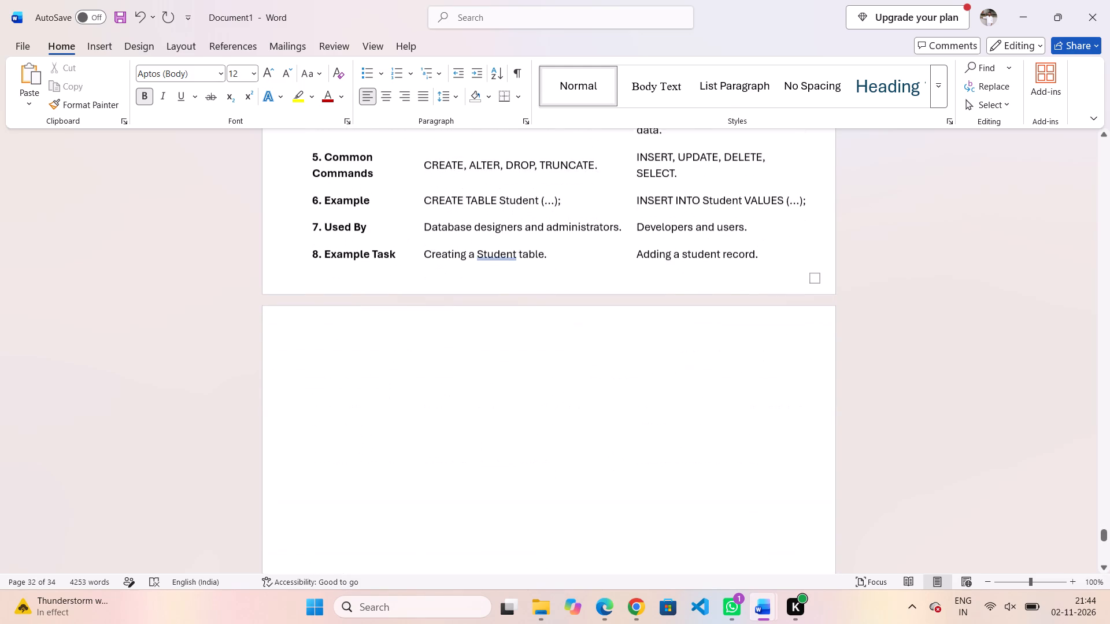
{"action": "scroll", "coordinate": [316, 413], "scroll_direction": "up", "scroll_amount": 3}
{"action": "scroll", "coordinate": [316, 413], "scroll_direction": "down", "scroll_amount": 2}
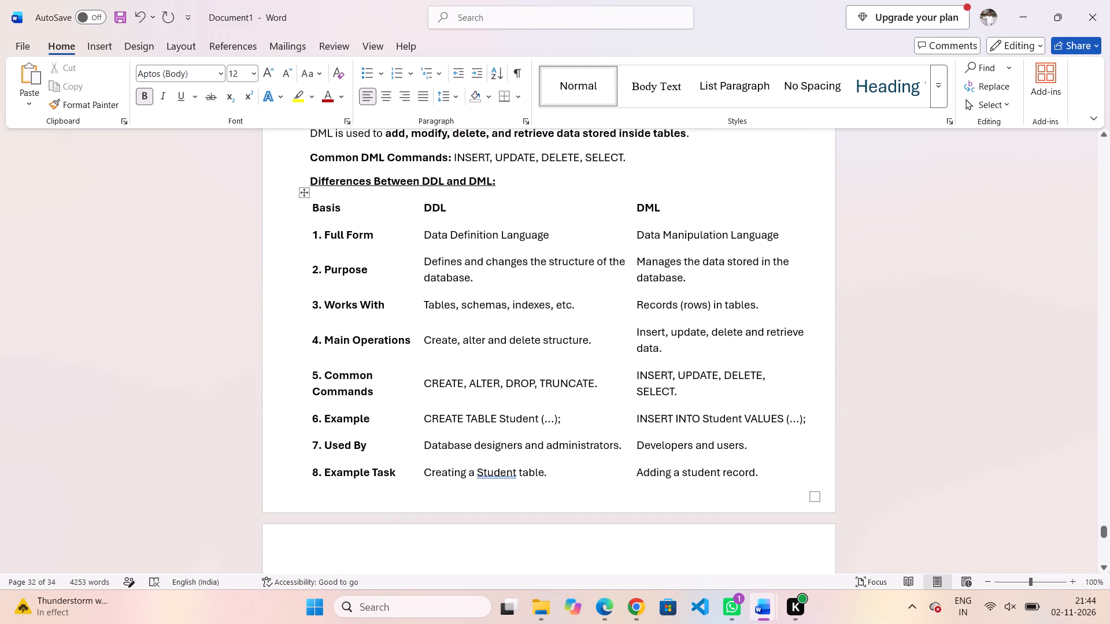
{"action": "scroll", "coordinate": [316, 413], "scroll_direction": "down", "scroll_amount": 1}
{"action": "scroll", "coordinate": [316, 413], "scroll_direction": "up", "scroll_amount": 3}
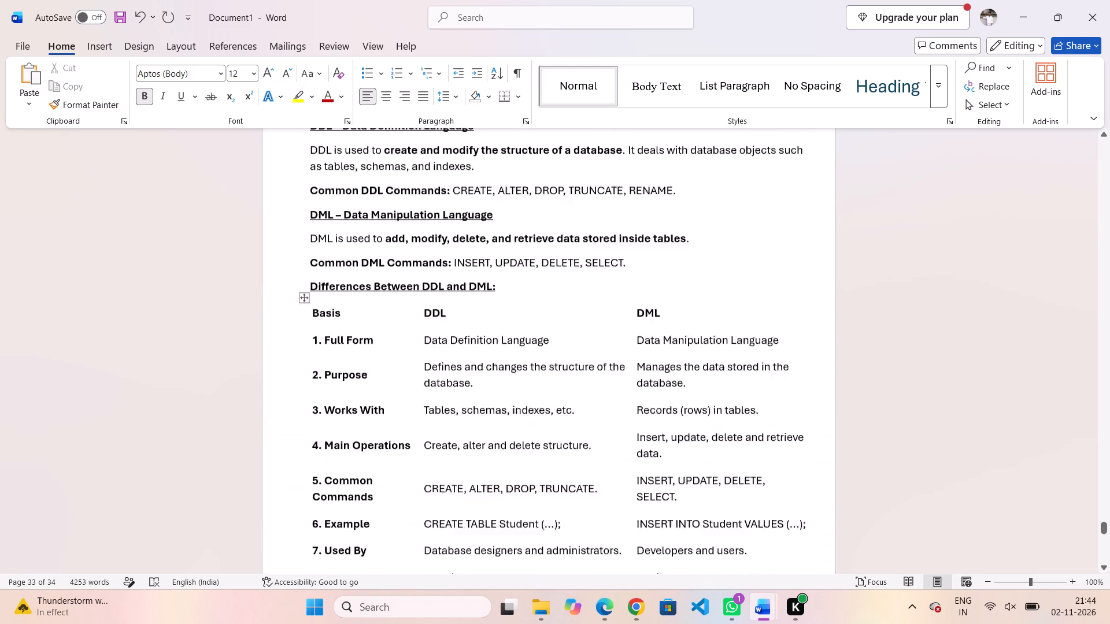
Start the next question on the blank page after question 22's table with the number "23]".
{"action": "scroll", "coordinate": [316, 413], "scroll_direction": "down", "scroll_amount": 3}
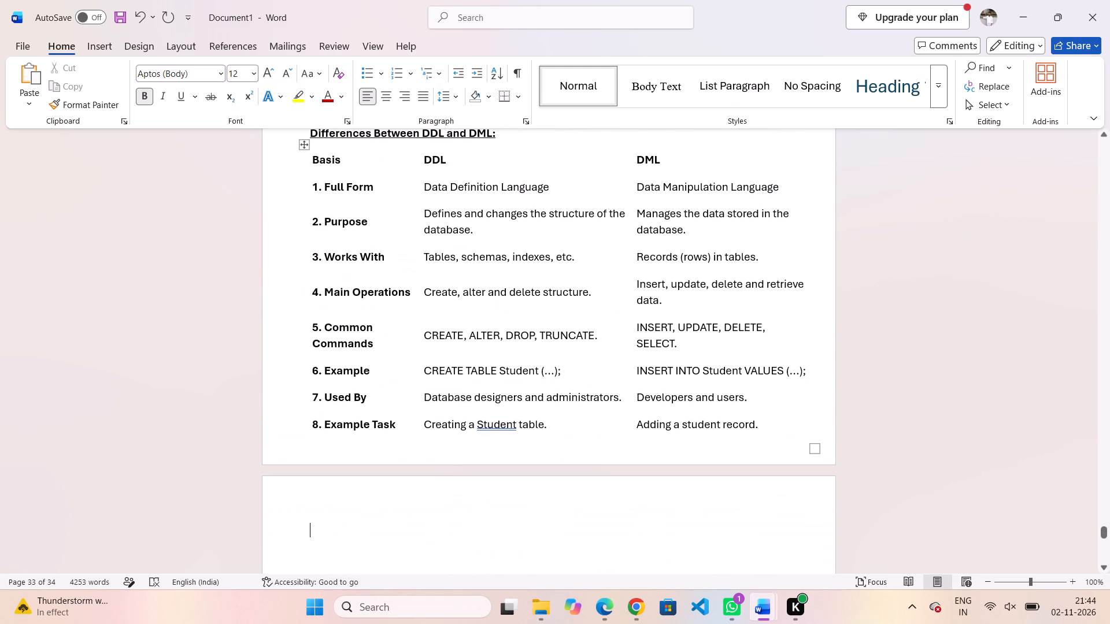
{"action": "type", "text": "23"}
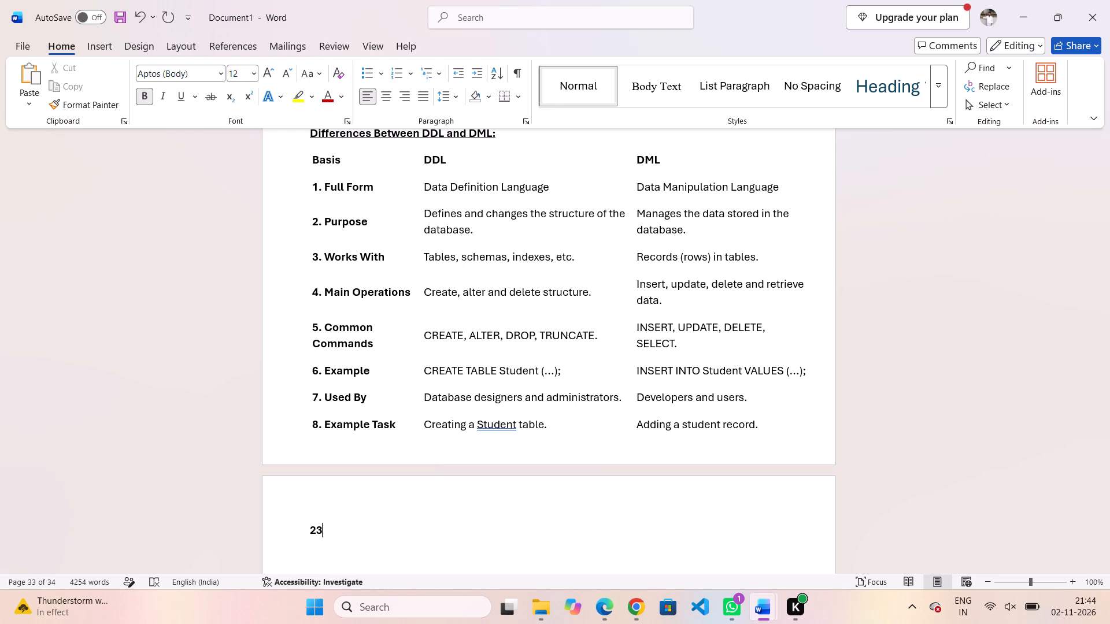
{"action": "key", "text": "bracketright"}
{"action": "key", "text": "space"}
Review question 22's answer and comparison table, along with the end of question 21's answer above it.
{"action": "scroll", "coordinate": [316, 413], "scroll_direction": "up", "scroll_amount": 3}
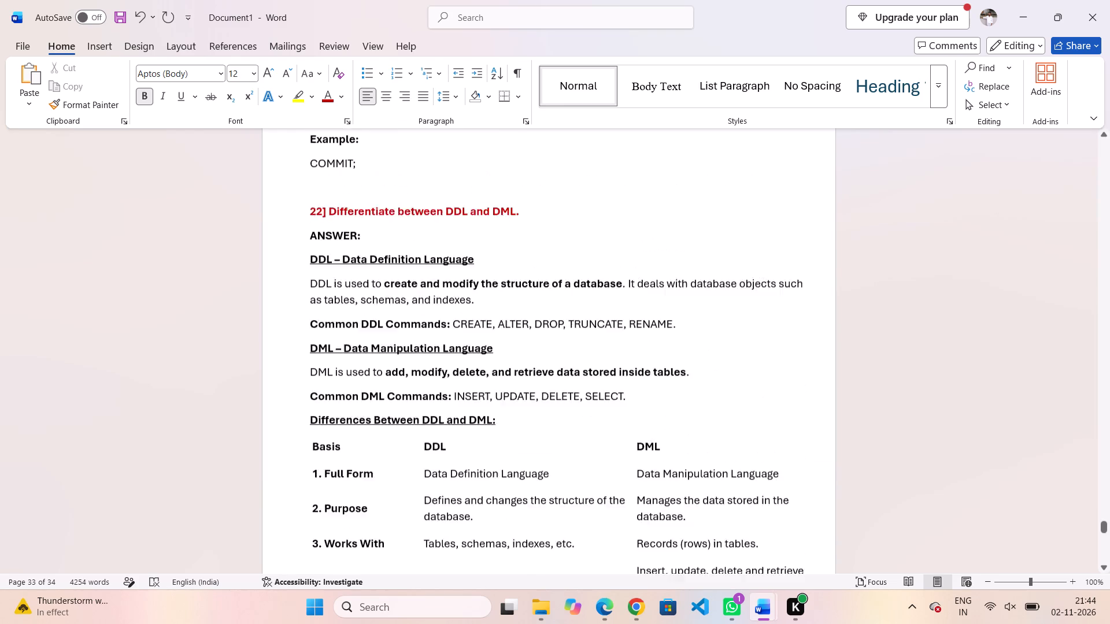
{"action": "scroll", "coordinate": [316, 413], "scroll_direction": "up", "scroll_amount": 1}
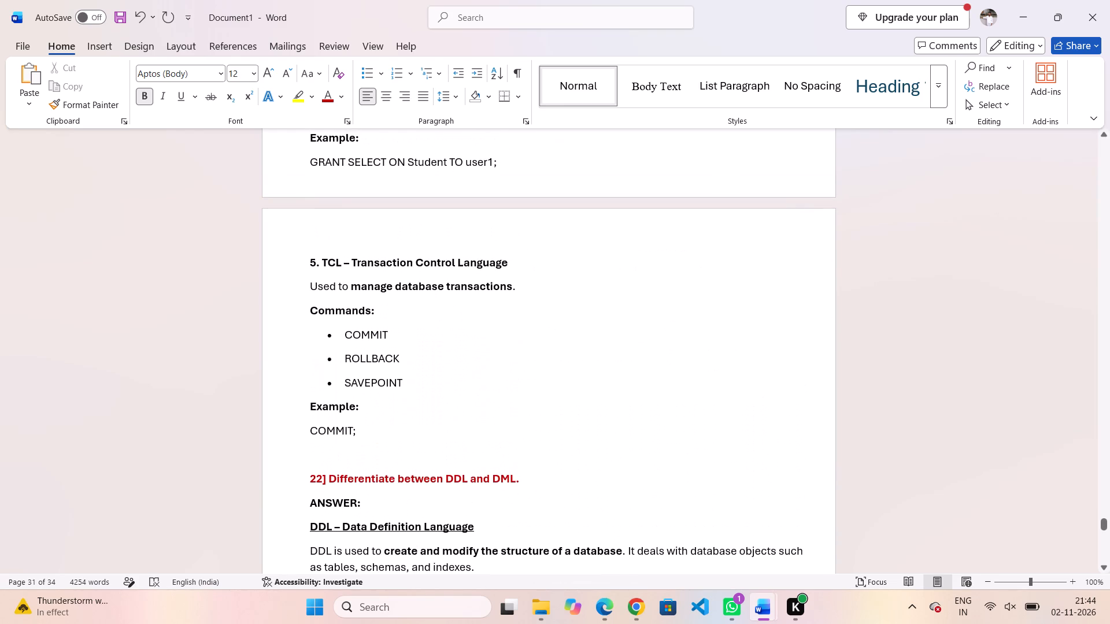
{"action": "scroll", "coordinate": [316, 413], "scroll_direction": "down", "scroll_amount": 1}
{"action": "scroll", "coordinate": [316, 413], "scroll_direction": "up", "scroll_amount": 1}
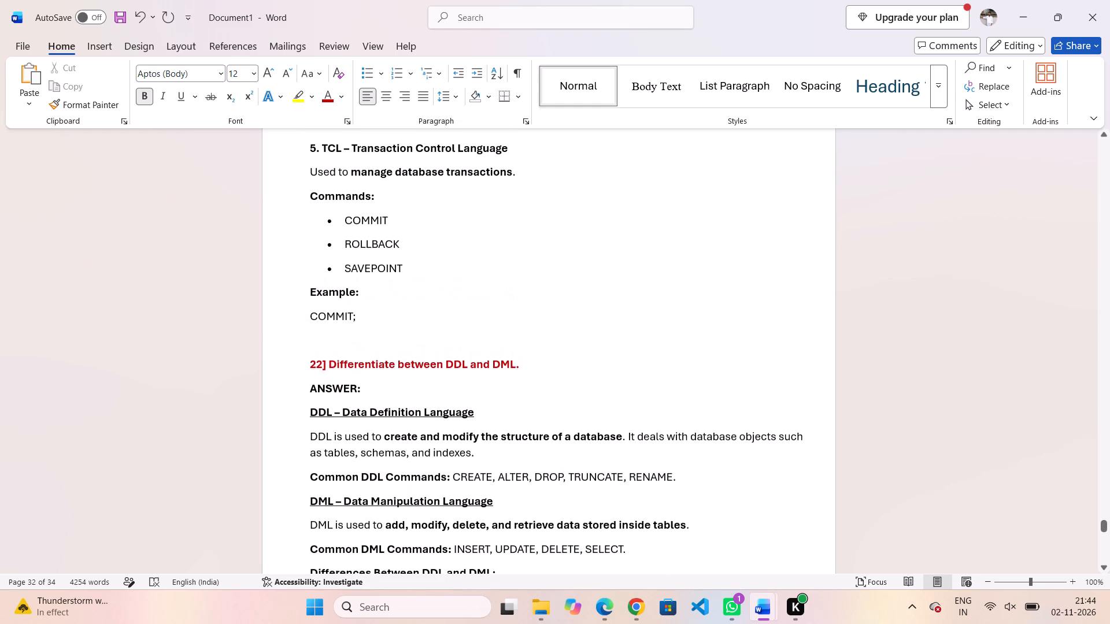
{"action": "scroll", "coordinate": [316, 413], "scroll_direction": "down", "scroll_amount": 1}
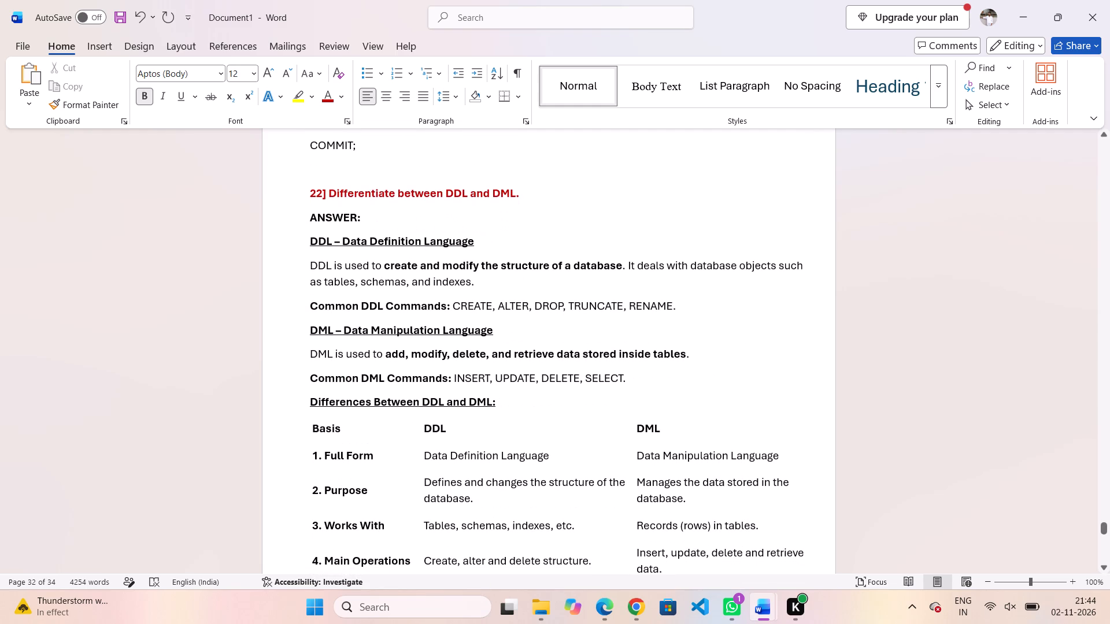
{"action": "scroll", "coordinate": [316, 413], "scroll_direction": "down", "scroll_amount": 1}
{"action": "scroll", "coordinate": [316, 413], "scroll_direction": "up", "scroll_amount": 1}
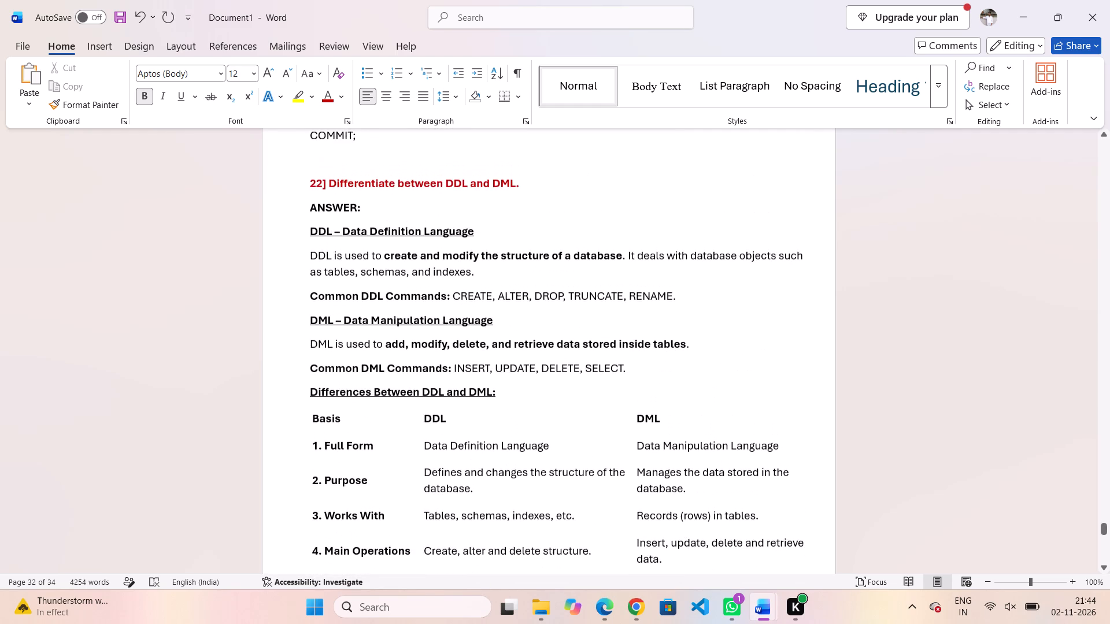
{"action": "scroll", "coordinate": [316, 413], "scroll_direction": "down", "scroll_amount": 3}
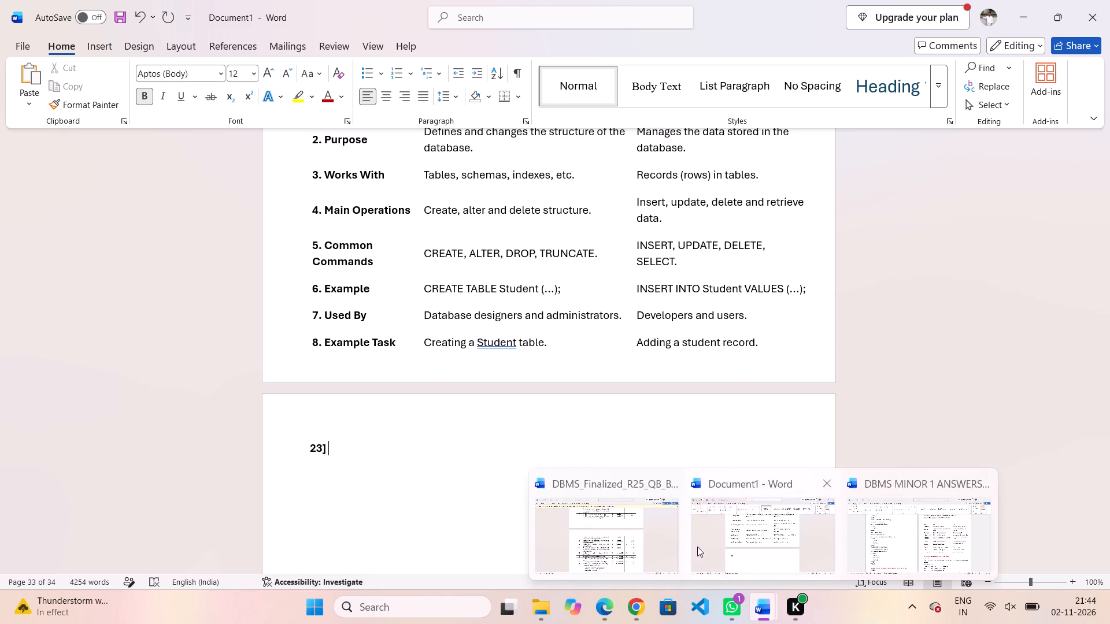
Copy "Explain Triggers, their purpose and basic syntax." from the question bank to after "23]" and add an "ANSWER:" line below.
{"action": "left_click", "coordinate": [617, 541]}
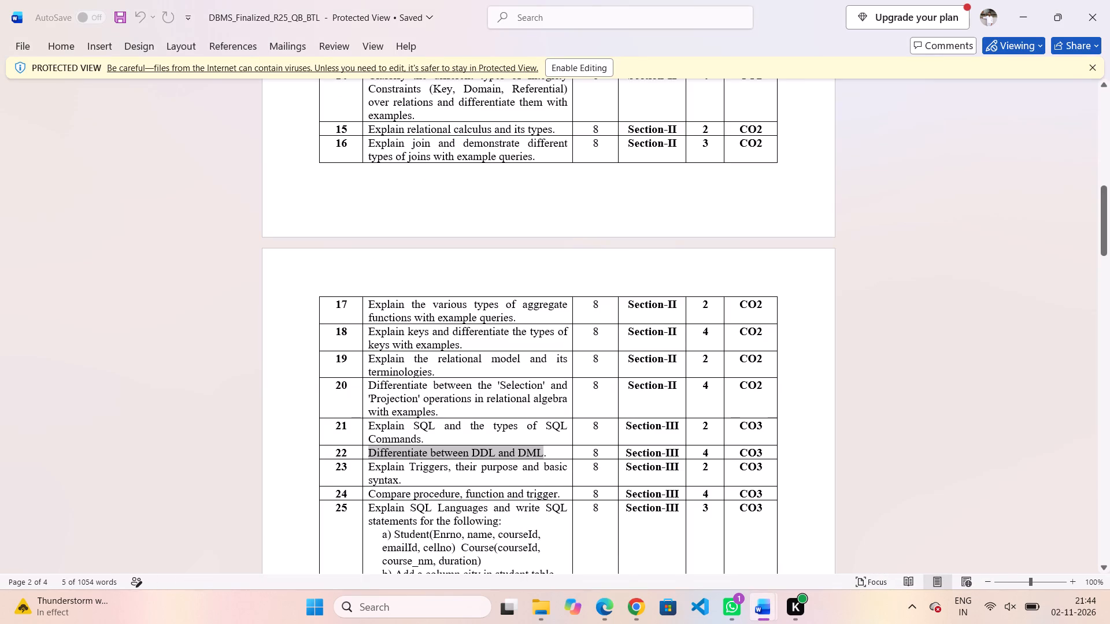
{"action": "left_click_drag", "start_coordinate": [405, 482], "coordinate": [385, 474]}
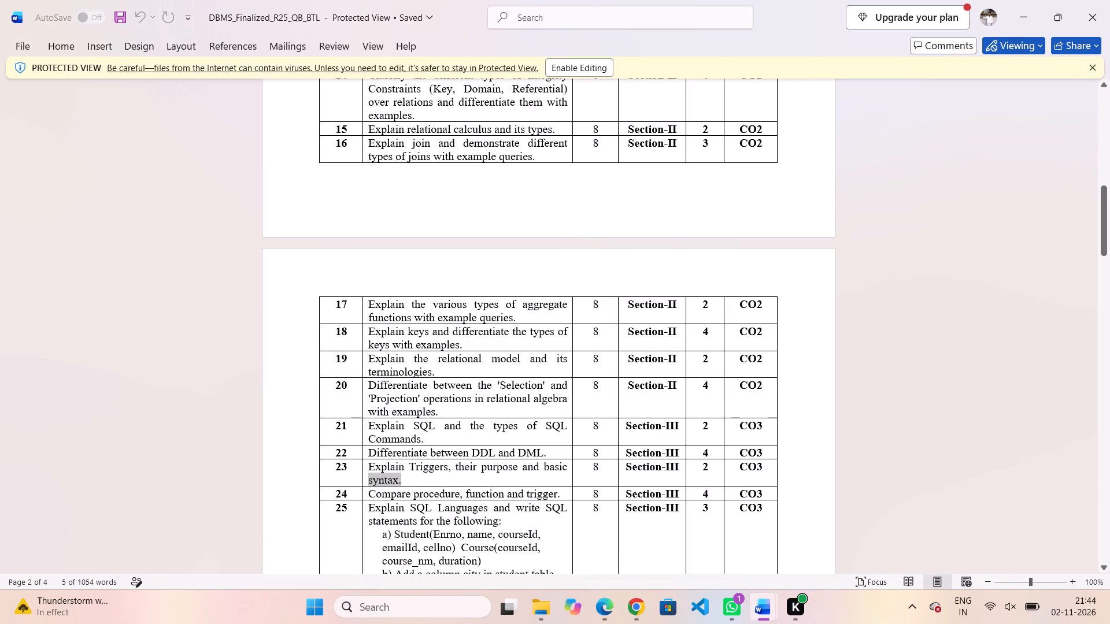
{"action": "left_click_drag", "start_coordinate": [385, 474], "coordinate": [373, 469]}
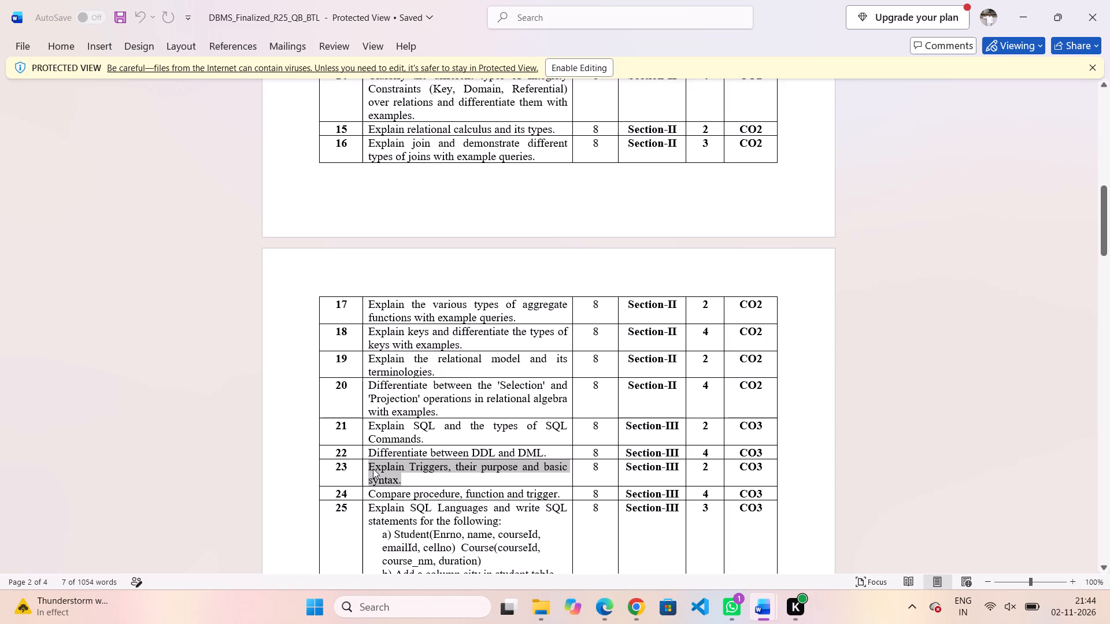
{"action": "key", "text": "ctrl+c"}
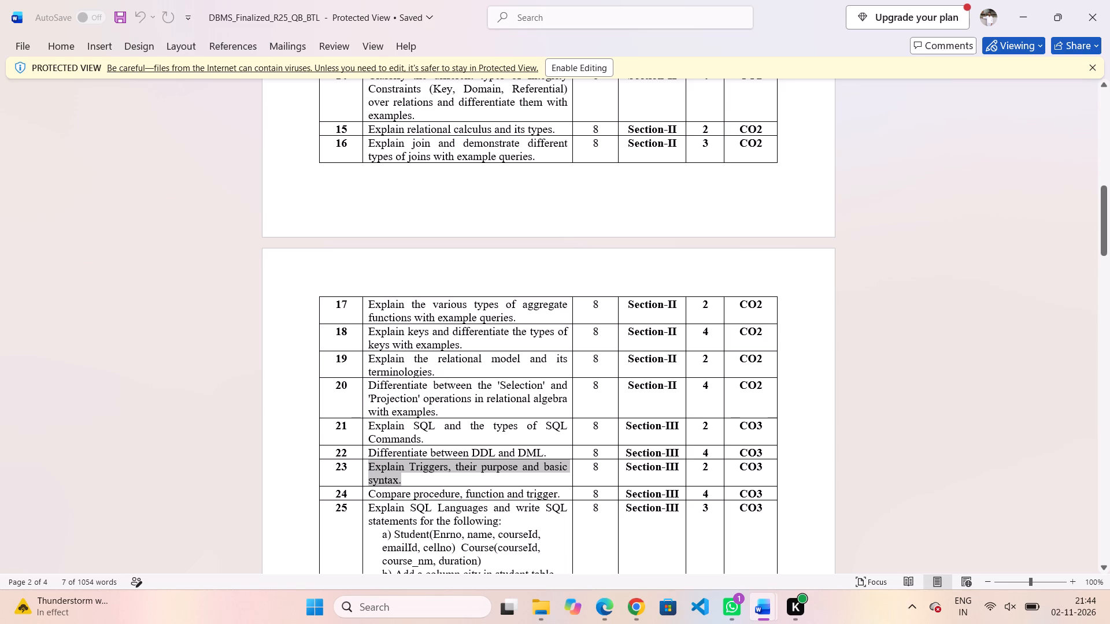
{"action": "left_click", "coordinate": [766, 559]}
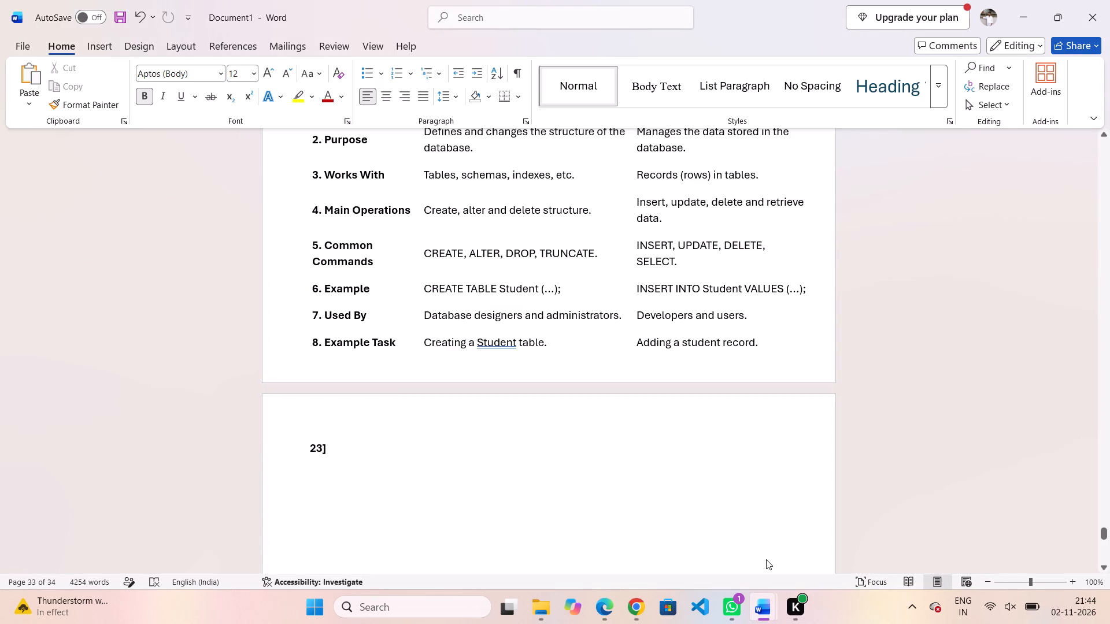
{"action": "left_click", "coordinate": [628, 566]}
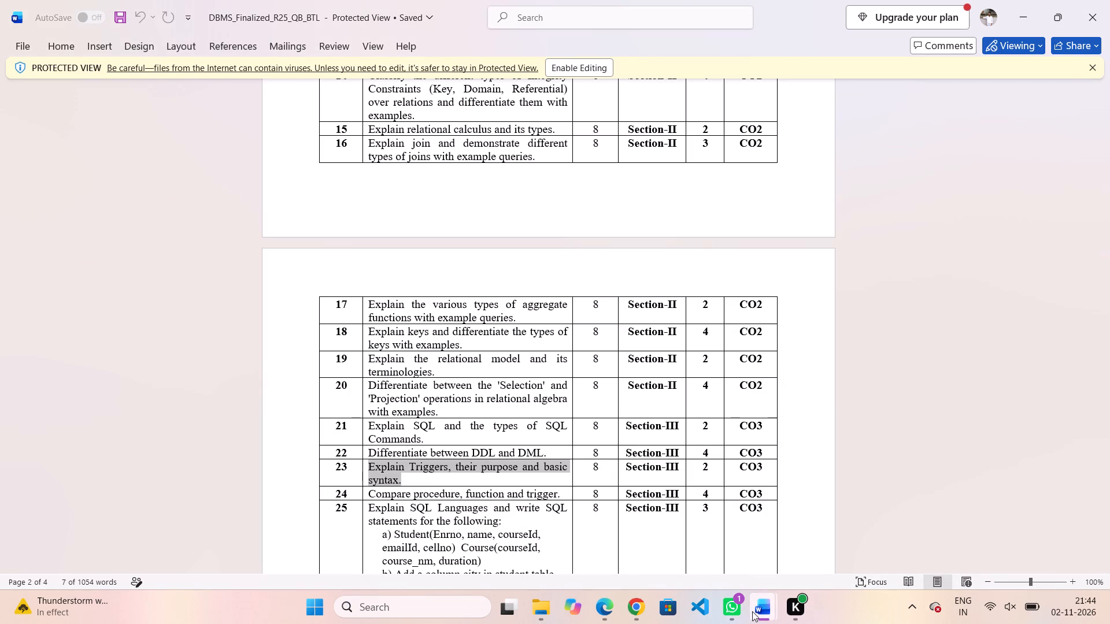
{"action": "left_click", "coordinate": [758, 556]}
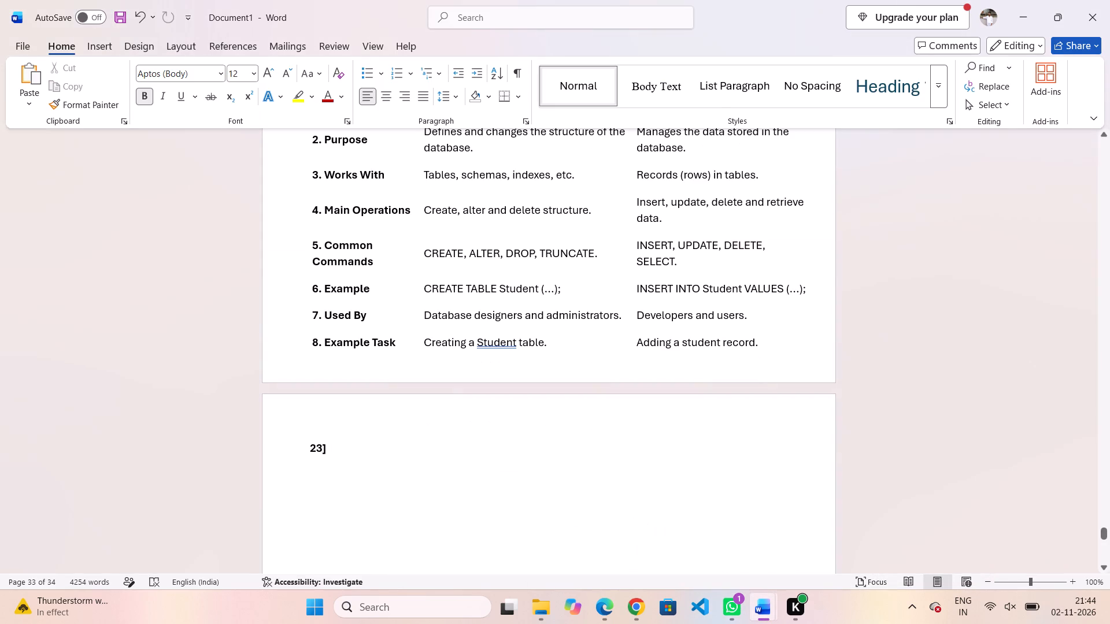
{"action": "key", "text": "ctrl+v"}
{"action": "key", "text": "Return"}
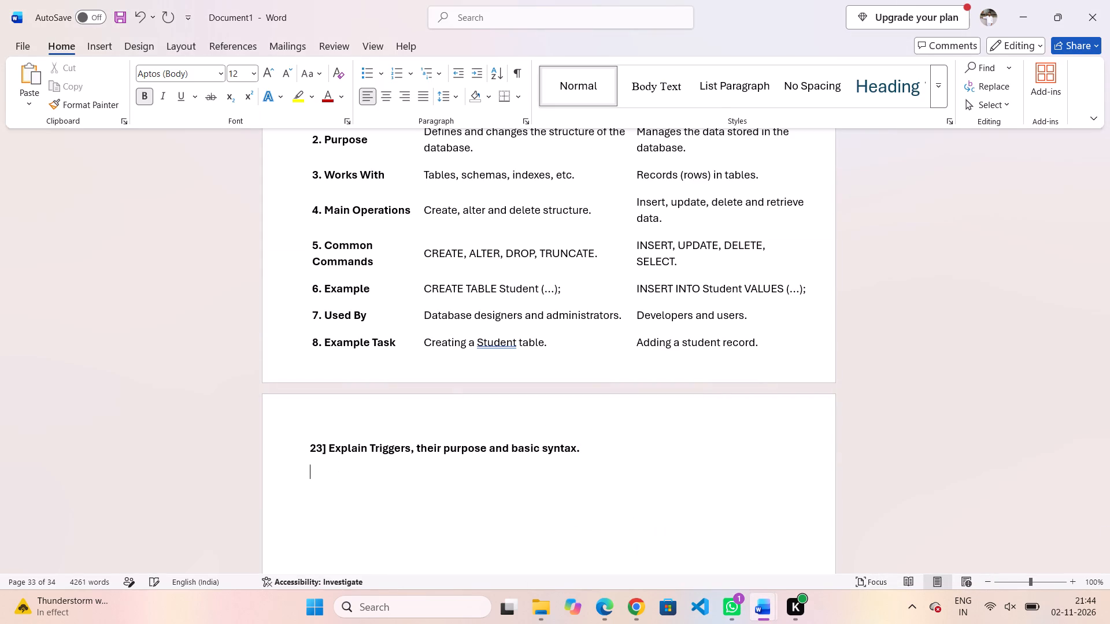
{"action": "type", "text": "ANSWER:"}
{"action": "key", "text": "Return"}
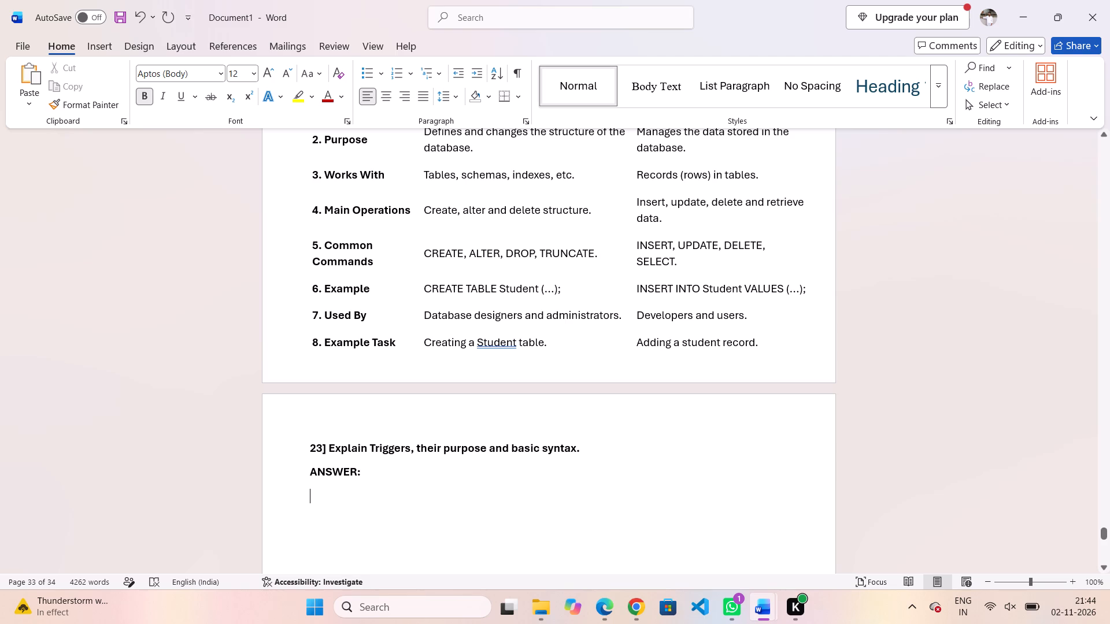
Color the question 23 heading red and place the cursor on the empty line below "ANSWER:".
{"action": "left_click_drag", "start_coordinate": [310, 448], "coordinate": [595, 447]}
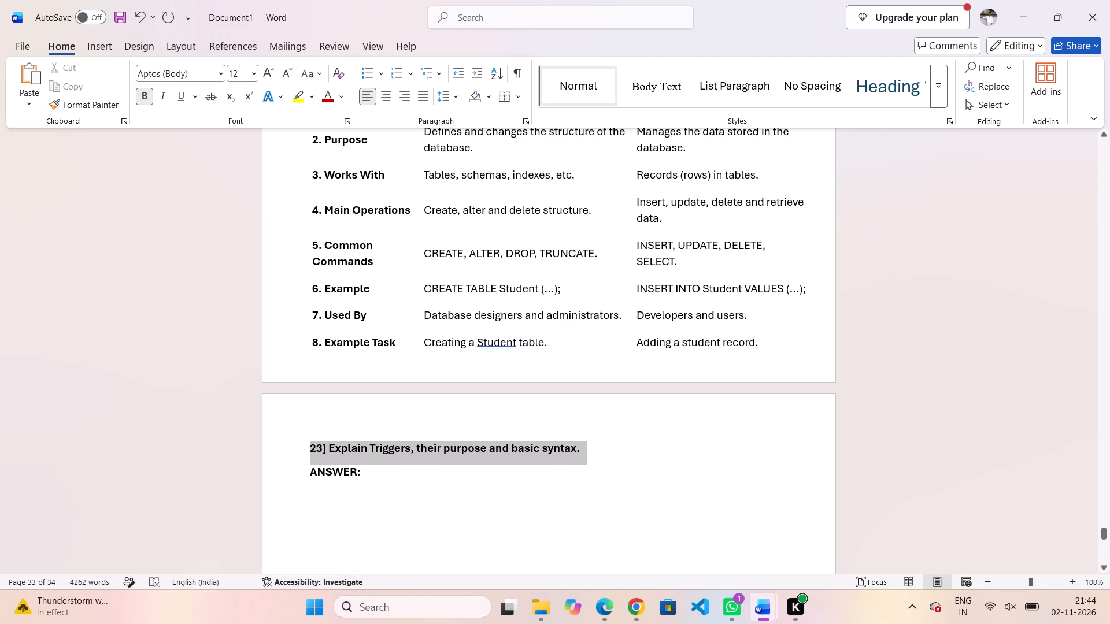
{"action": "left_click_drag", "start_coordinate": [595, 447], "coordinate": [595, 447]}
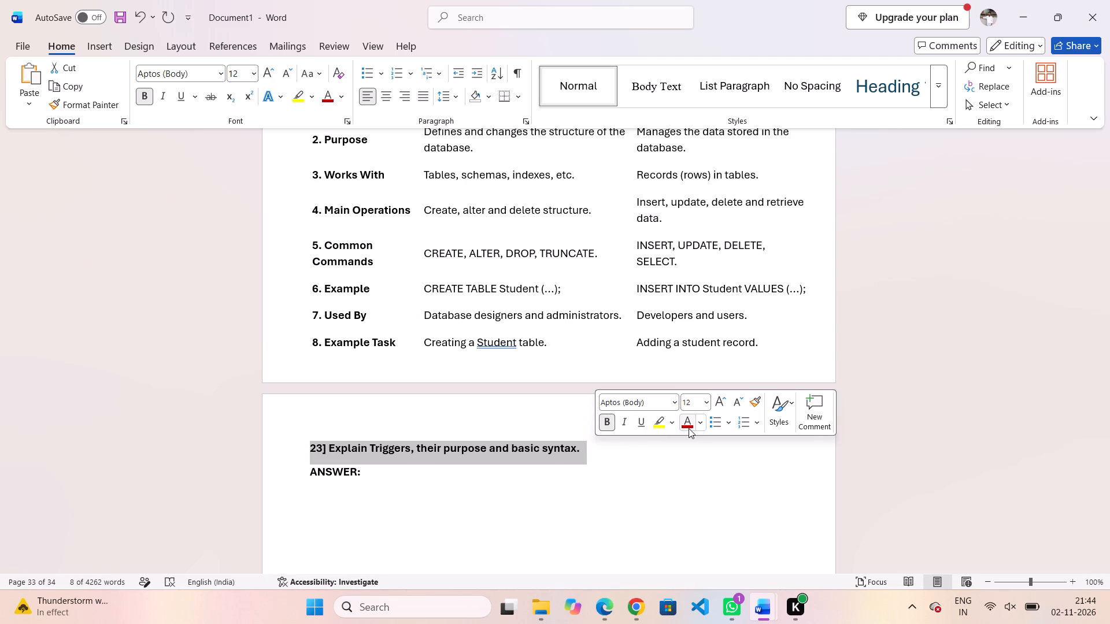
{"action": "left_click", "coordinate": [689, 428]}
{"action": "left_click", "coordinate": [309, 489]}
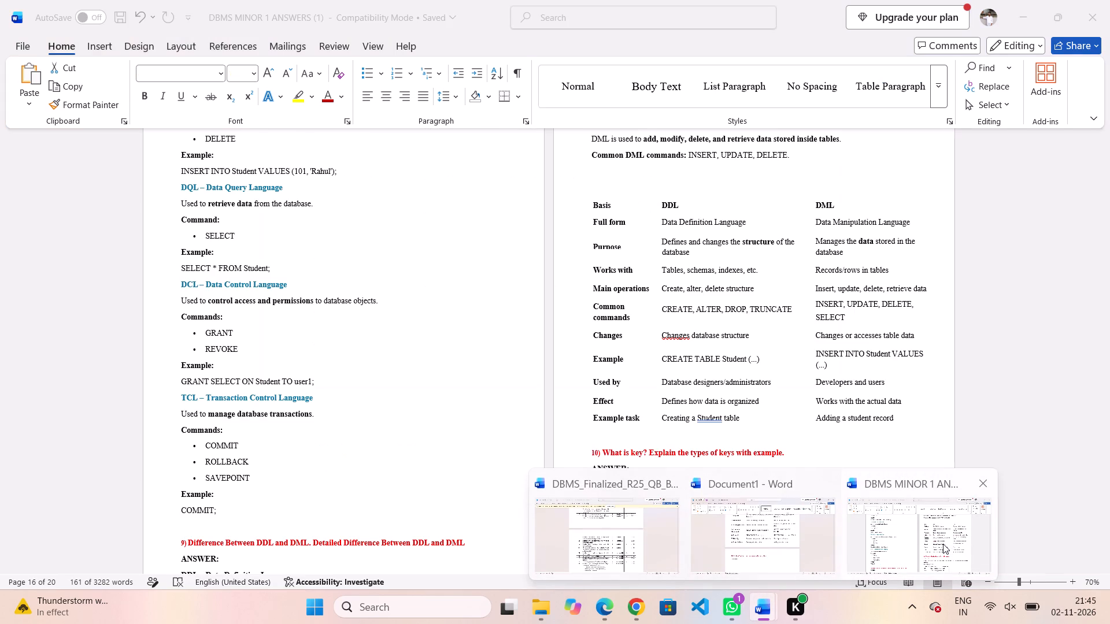
Look through the remaining pages of the DBMS MINOR 1 ANSWERS (1) document and close it.
{"action": "left_click", "coordinate": [943, 544]}
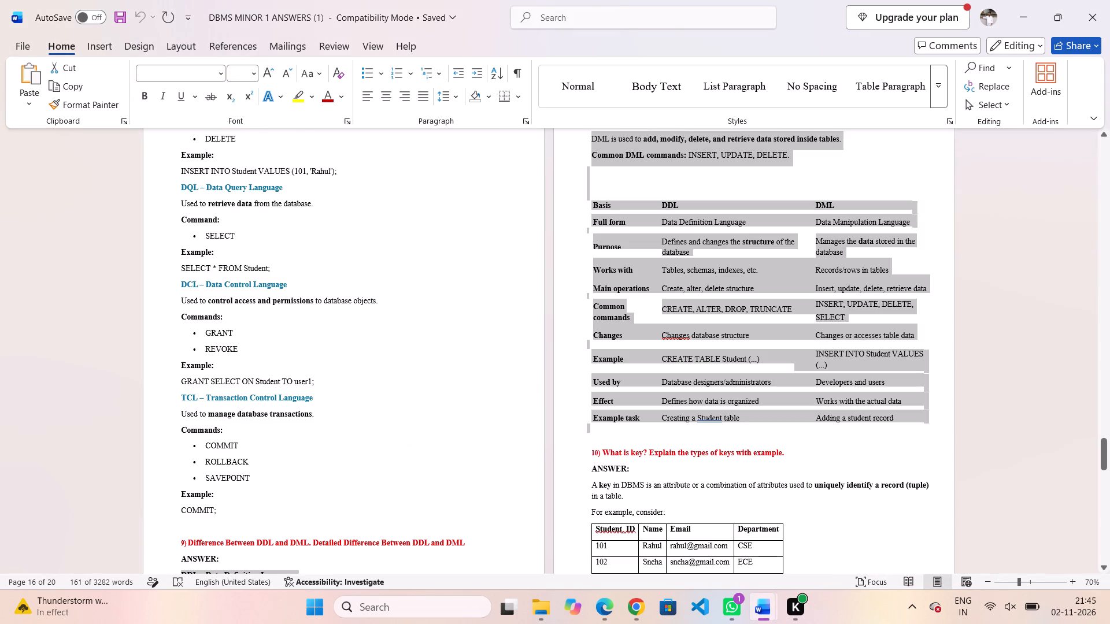
{"action": "scroll", "coordinate": [853, 494], "scroll_direction": "down", "scroll_amount": 7}
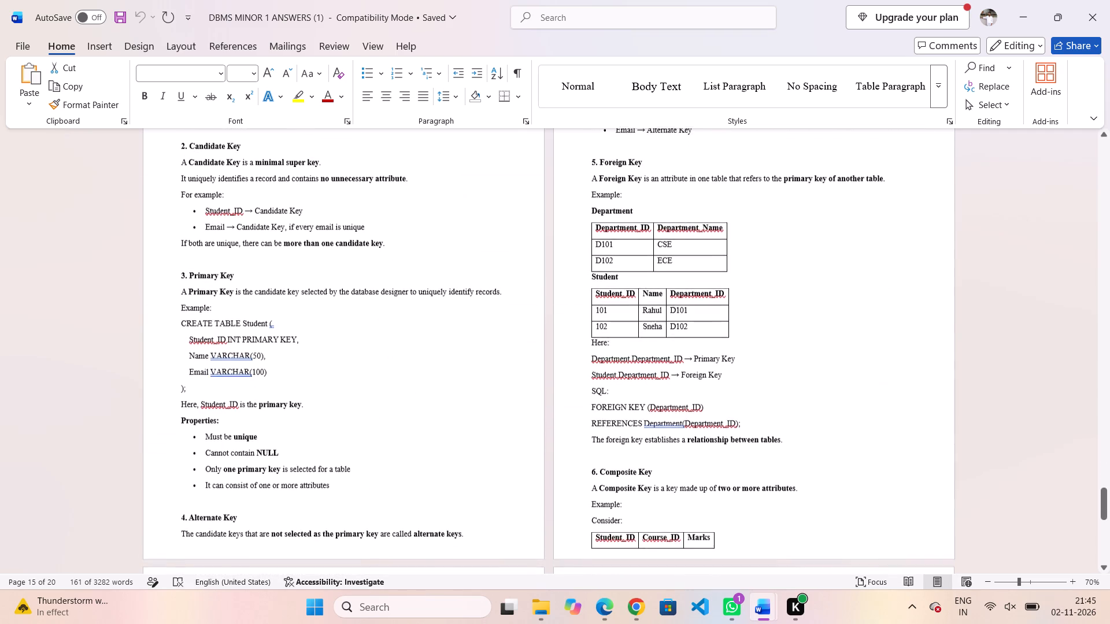
{"action": "scroll", "coordinate": [853, 494], "scroll_direction": "down", "scroll_amount": 4}
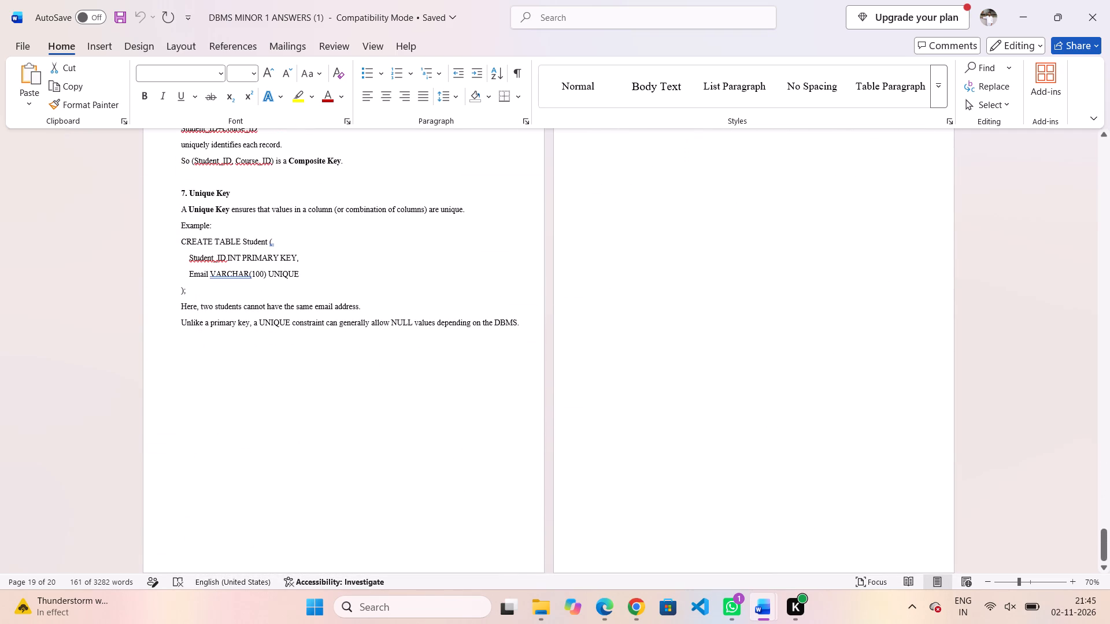
{"action": "left_click", "coordinate": [1098, 15]}
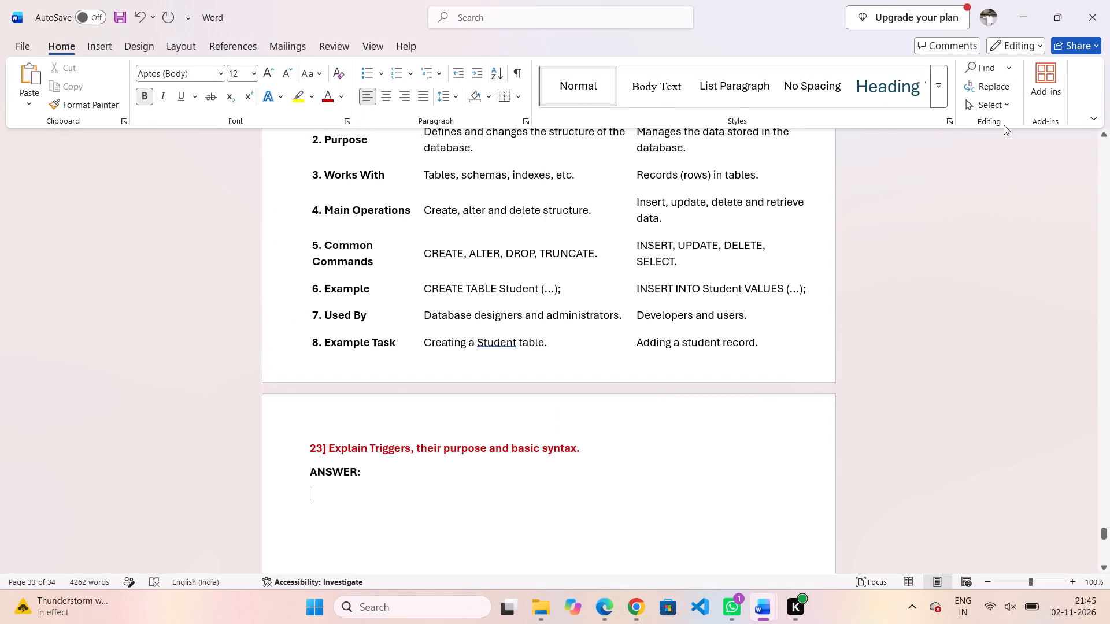
Delete the DBMS MINOR 1 ANSWERS (1) document from the Downloads folder in File Explorer and return to the Word answers document.
{"action": "left_click", "coordinate": [539, 607]}
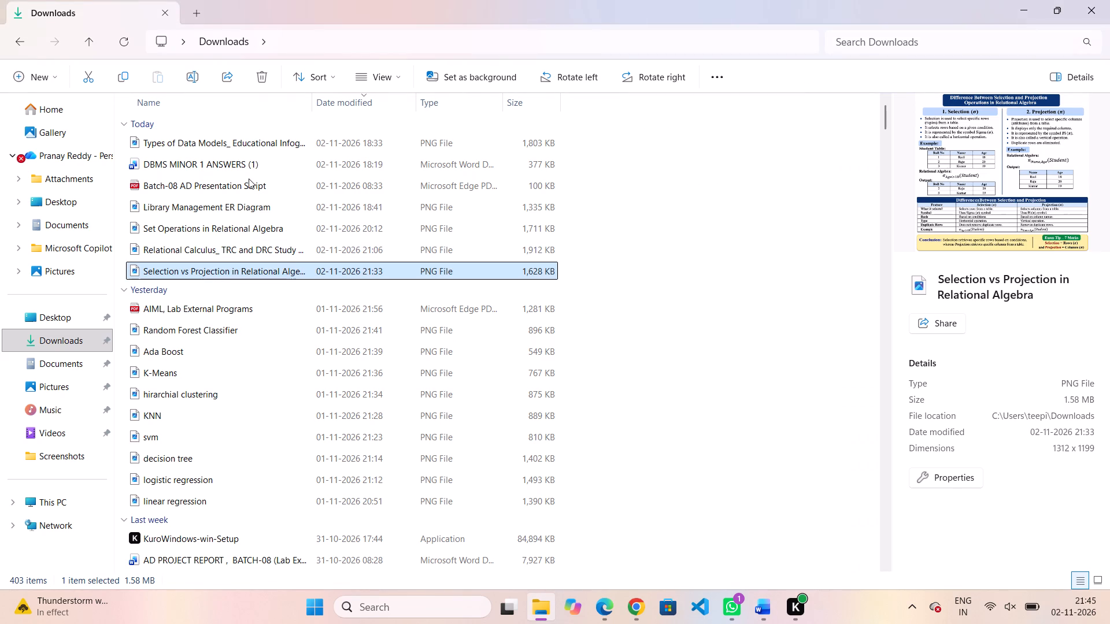
{"action": "left_click", "coordinate": [240, 162]}
{"action": "right_click", "coordinate": [240, 162]}
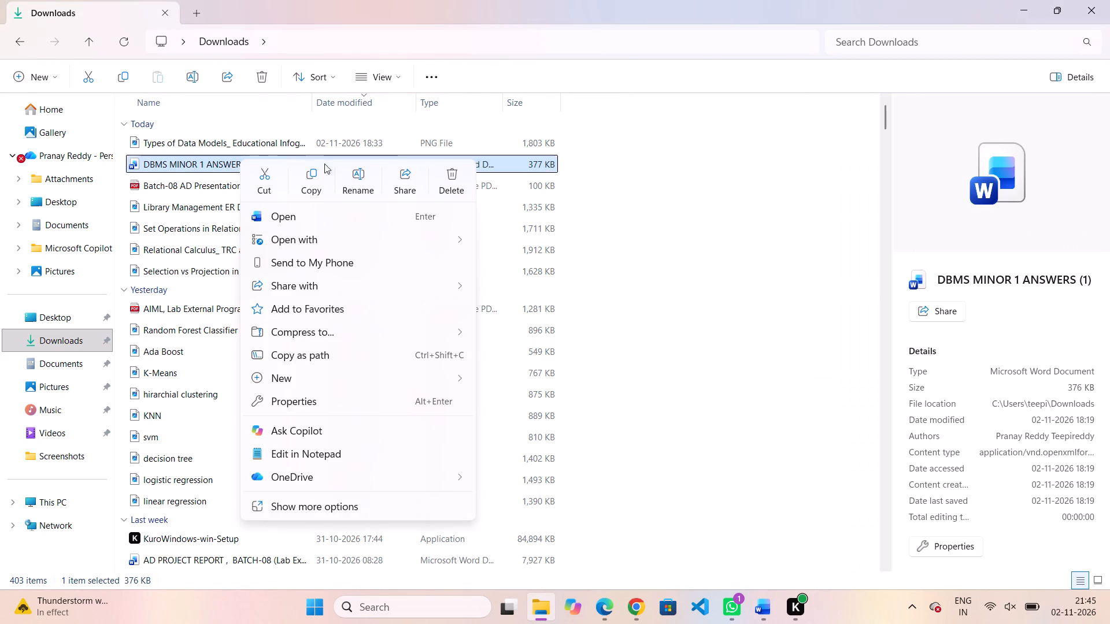
{"action": "left_click", "coordinate": [445, 182]}
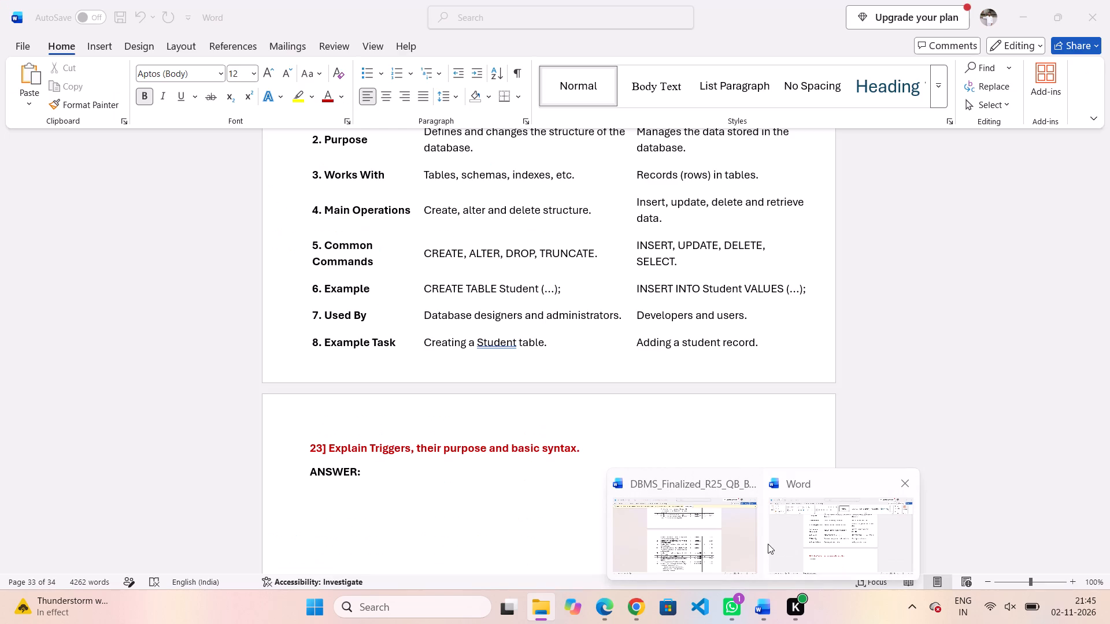
{"action": "left_click", "coordinate": [789, 547]}
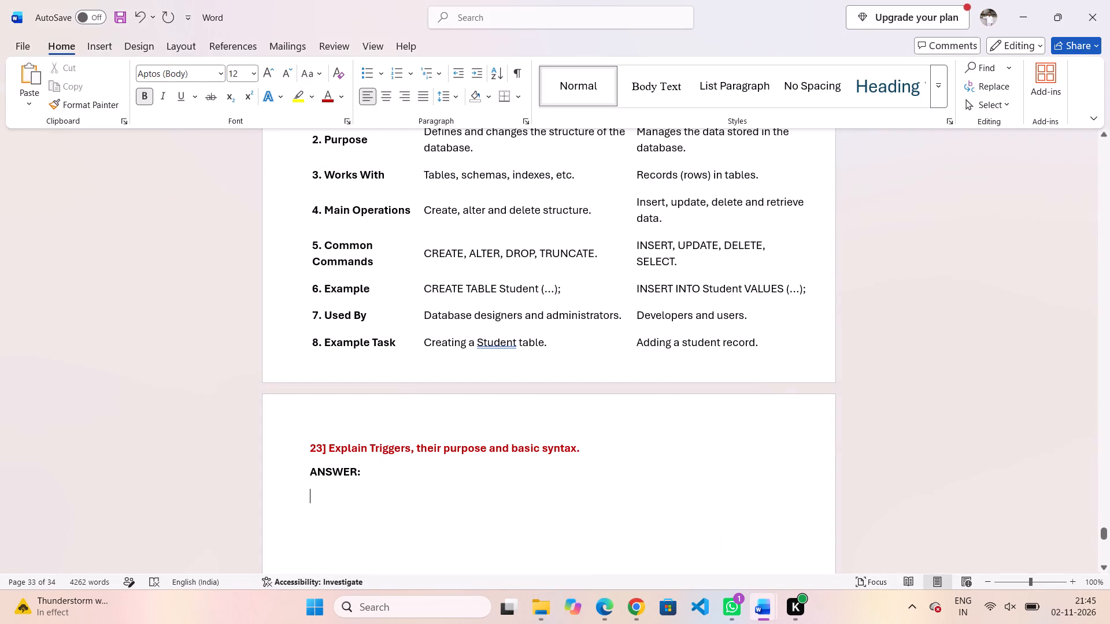
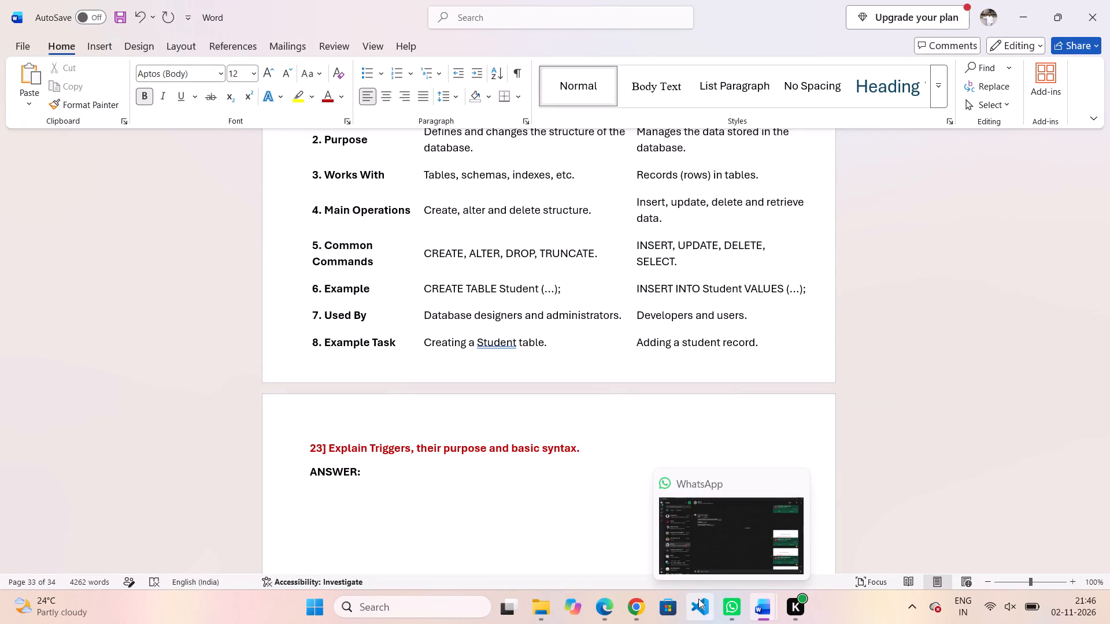
Switch to File Explorer and open the DBMS Minor-2 Answers Word document from the Downloads folder.
{"action": "left_click", "coordinate": [535, 604]}
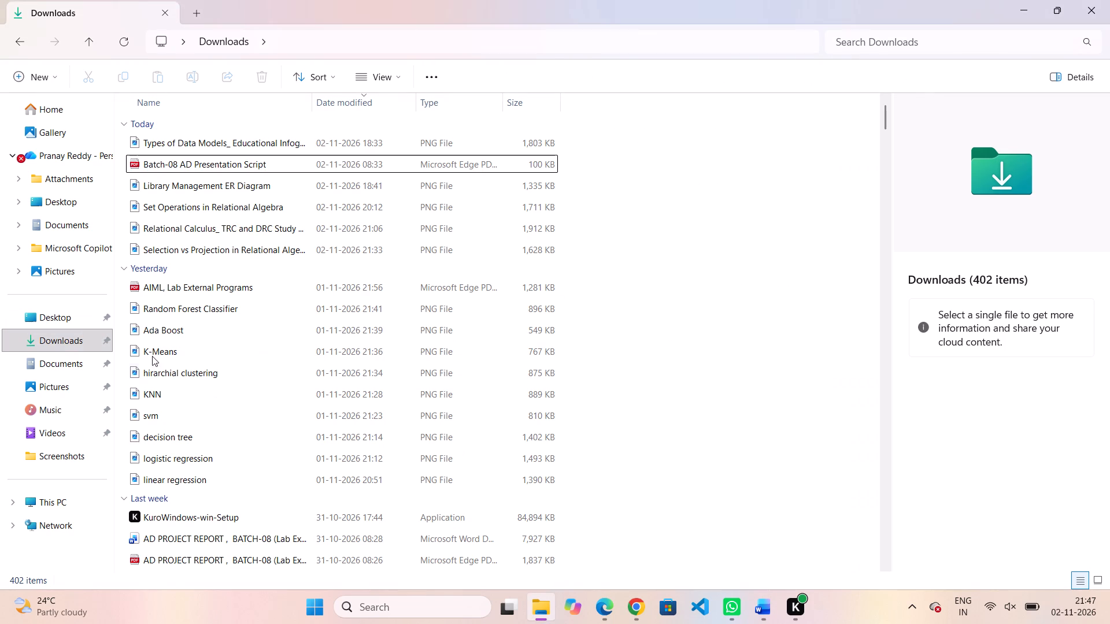
{"action": "scroll", "coordinate": [290, 422], "scroll_direction": "down", "scroll_amount": 3}
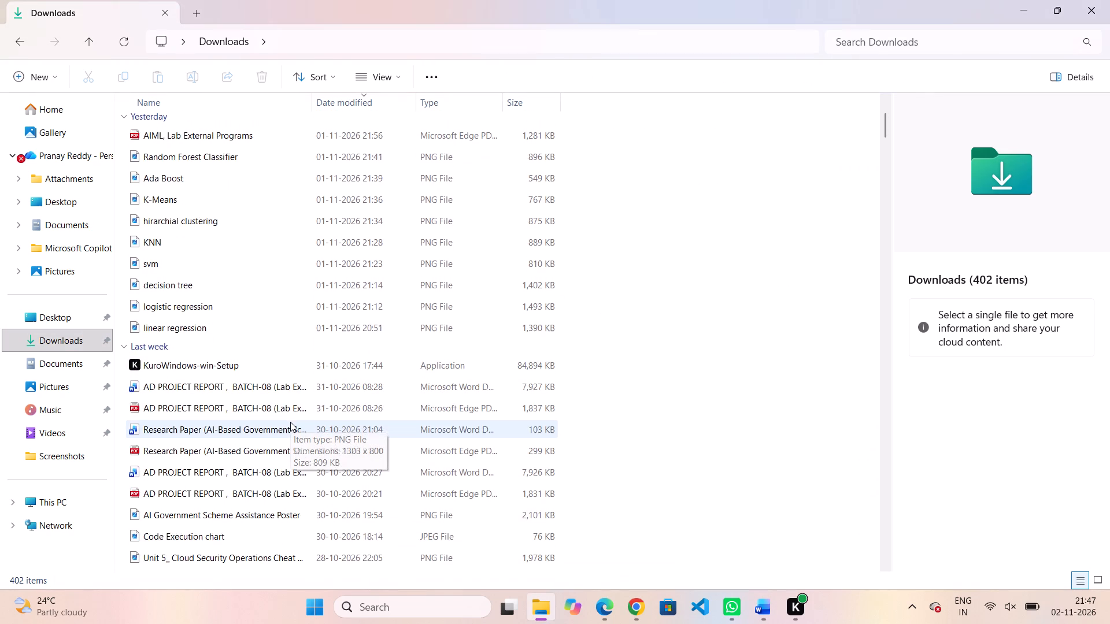
{"action": "scroll", "coordinate": [290, 422], "scroll_direction": "down", "scroll_amount": 2}
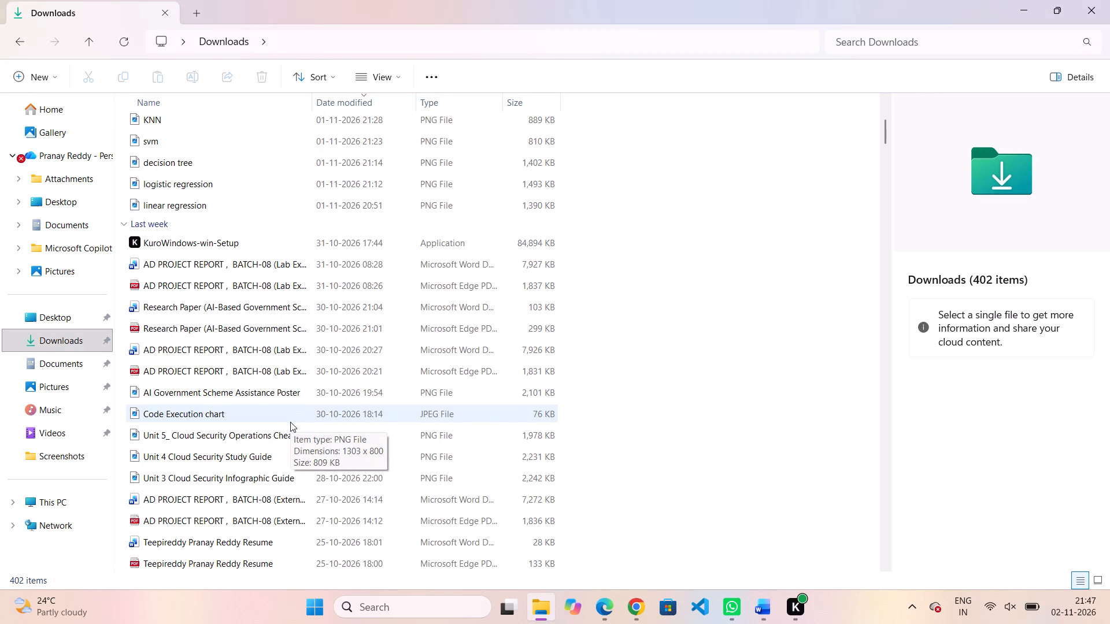
{"action": "scroll", "coordinate": [290, 422], "scroll_direction": "down", "scroll_amount": 3}
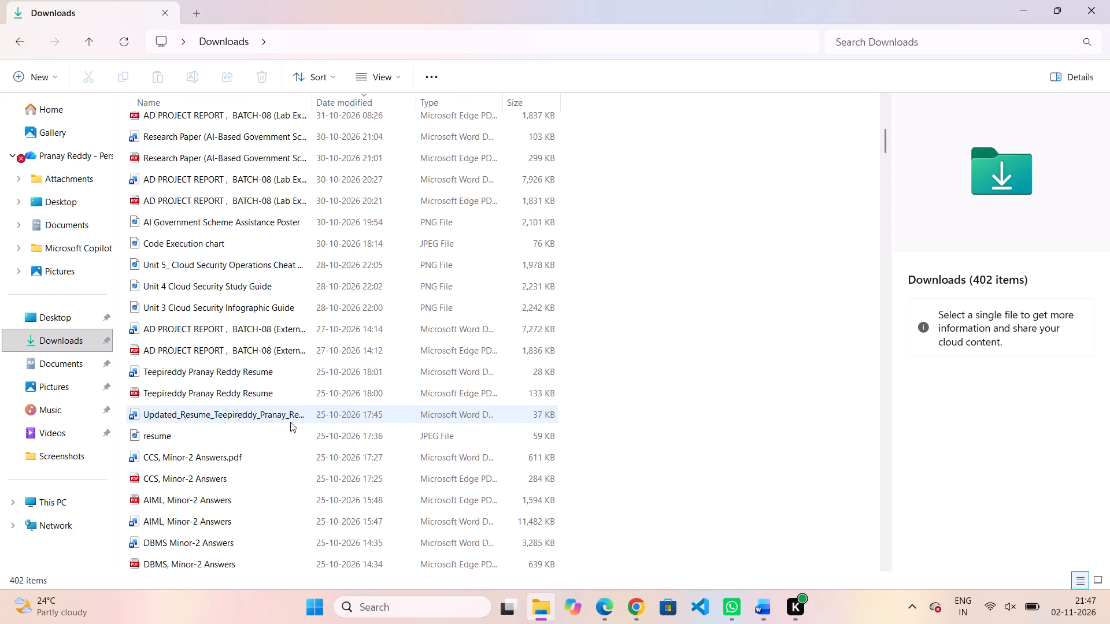
{"action": "scroll", "coordinate": [290, 422], "scroll_direction": "down", "scroll_amount": 1}
{"action": "double_click", "coordinate": [230, 477]}
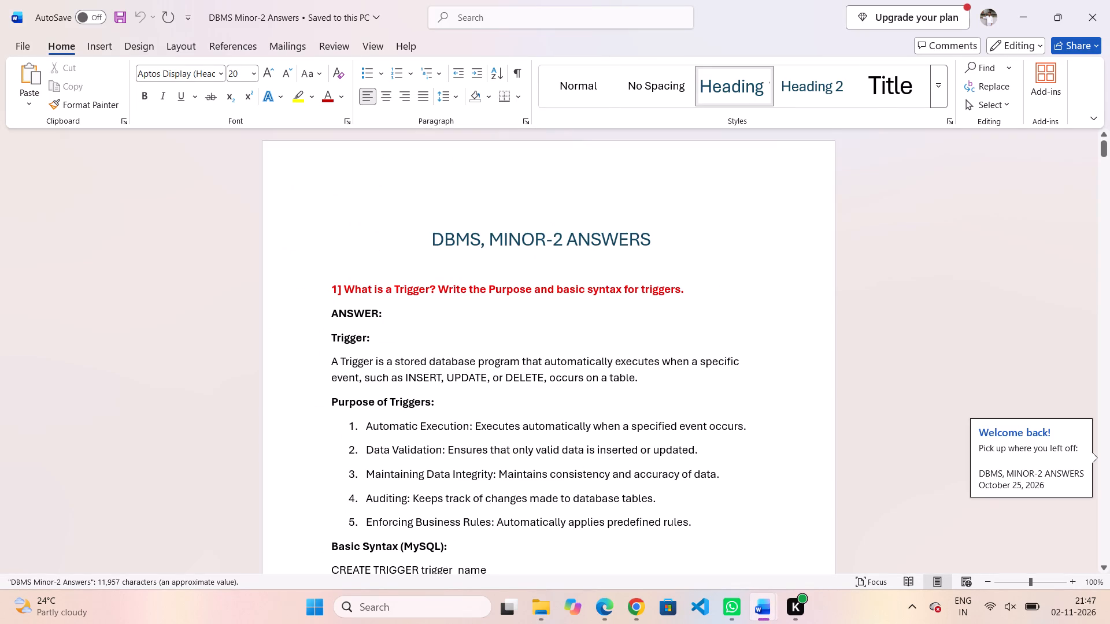
Copy the whole answer to question 1 on triggers, from "Trigger:" through the sentence explaining the uppercase example.
{"action": "scroll", "coordinate": [491, 364], "scroll_direction": "down", "scroll_amount": 2}
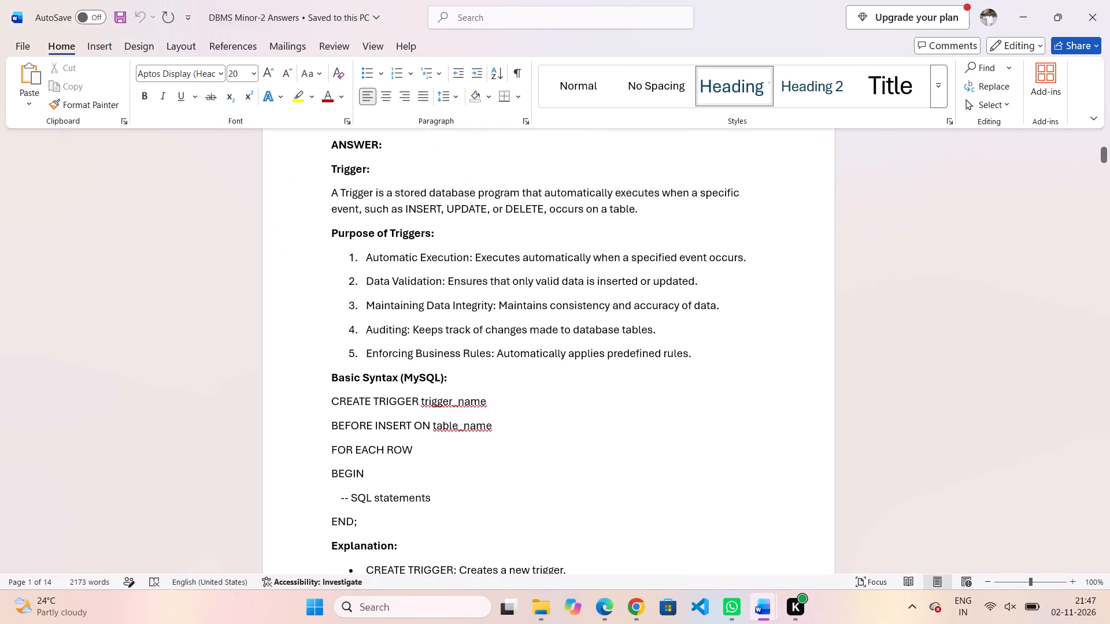
{"action": "left_click", "coordinate": [491, 364]}
{"action": "scroll", "coordinate": [491, 364], "scroll_direction": "down", "scroll_amount": 3}
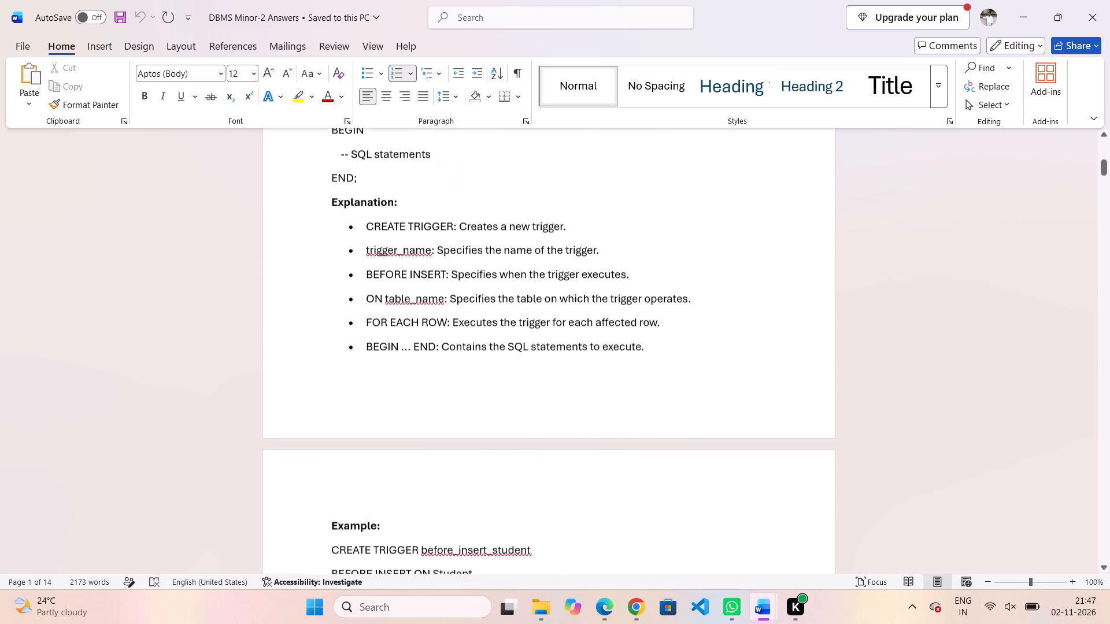
{"action": "scroll", "coordinate": [491, 364], "scroll_direction": "down", "scroll_amount": 1}
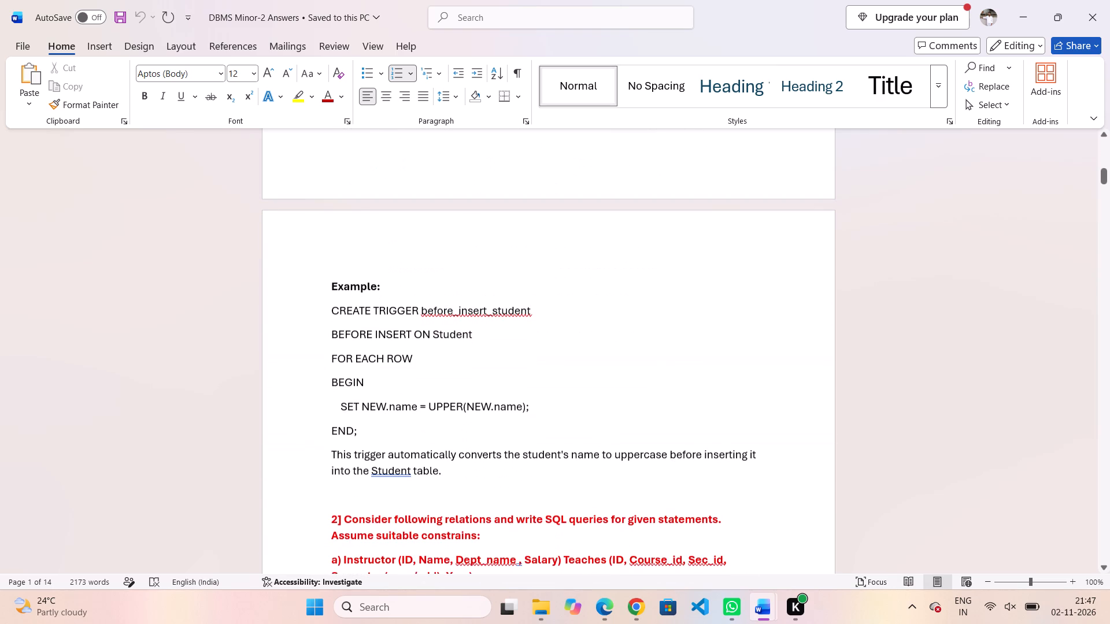
{"action": "scroll", "coordinate": [491, 364], "scroll_direction": "up", "scroll_amount": 5}
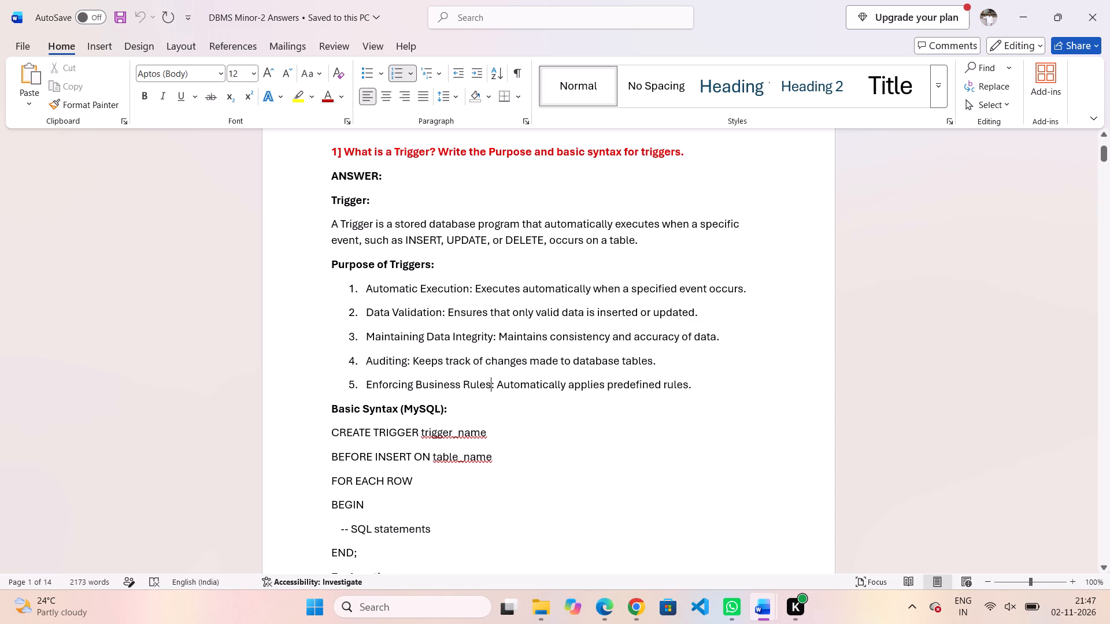
{"action": "left_click_drag", "start_coordinate": [330, 197], "coordinate": [421, 366]}
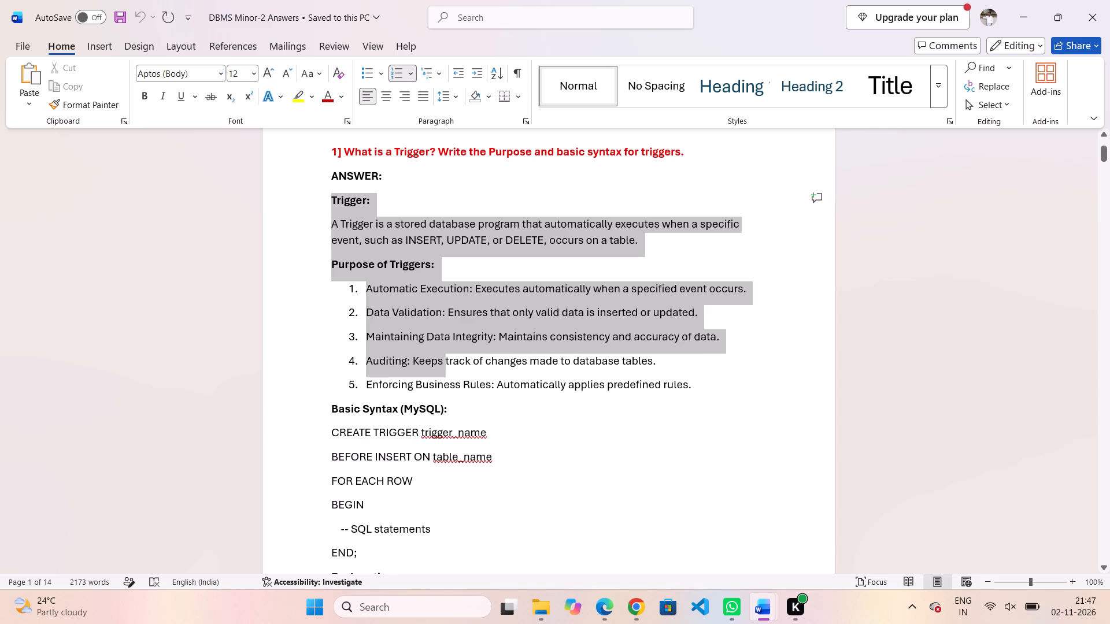
{"action": "left_click_drag", "start_coordinate": [421, 366], "coordinate": [430, 560]}
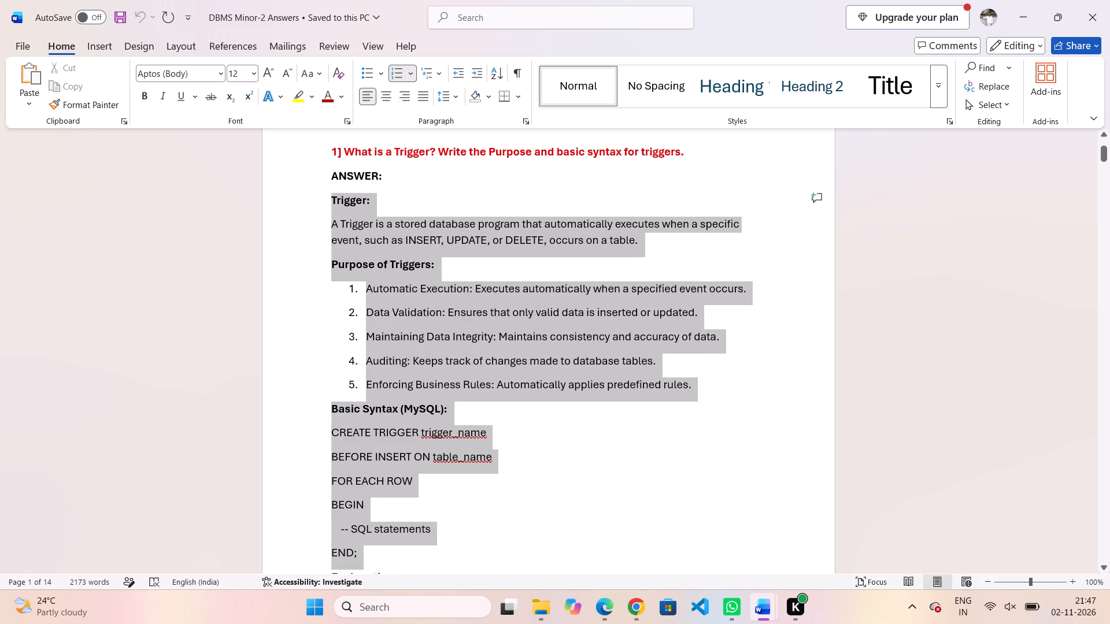
{"action": "left_click_drag", "start_coordinate": [430, 560], "coordinate": [444, 415]}
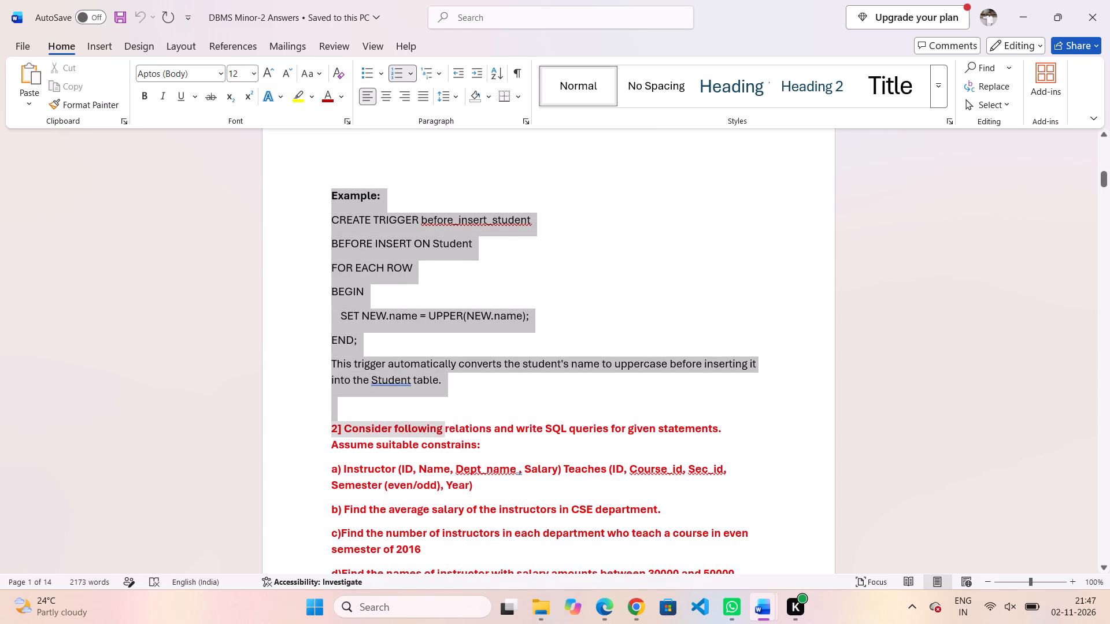
{"action": "left_click_drag", "start_coordinate": [444, 415], "coordinate": [443, 392]}
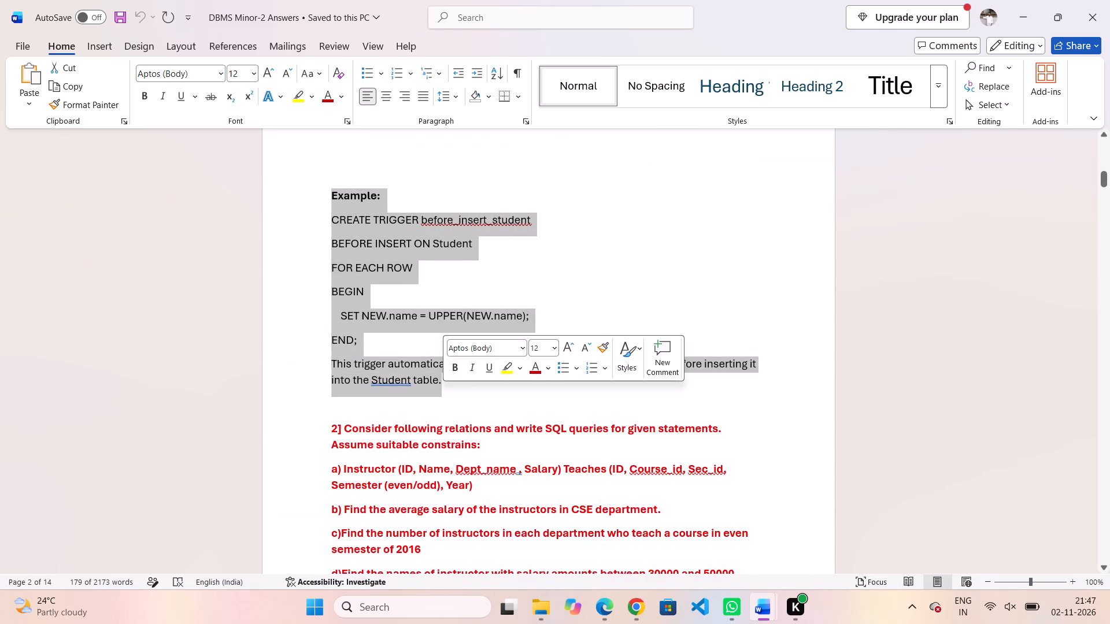
{"action": "key", "text": "ctrl+c"}
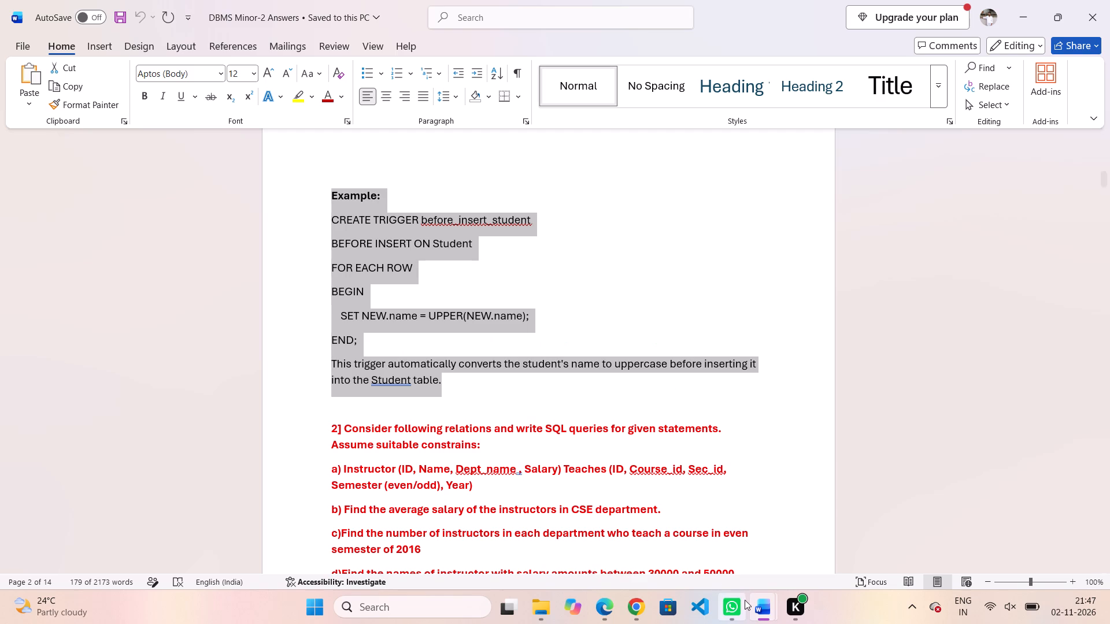
Return to the answers document, turn off bold and paste the copied trigger answer below "ANSWER:" of question 23.
{"action": "left_click", "coordinate": [753, 544]}
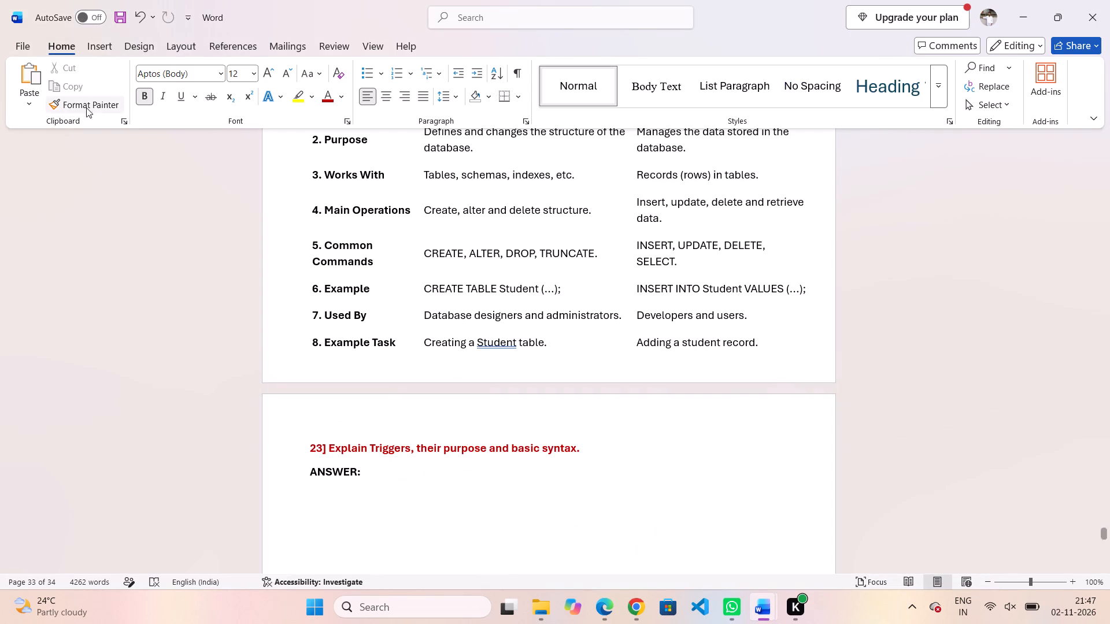
{"action": "left_click", "coordinate": [132, 101]}
{"action": "left_click", "coordinate": [142, 99]}
{"action": "key", "text": "ctrl+v"}
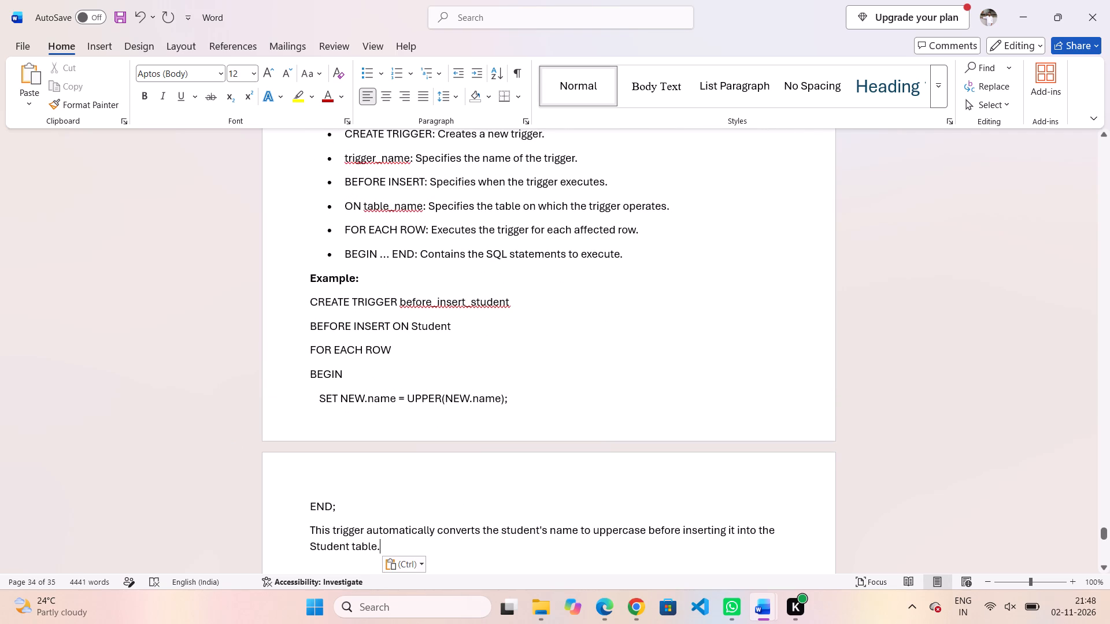
Delete the "Explanation:" heading with its bullet list from the question 23 answer and insert a blank line above "Example:".
{"action": "scroll", "coordinate": [350, 310], "scroll_direction": "down", "scroll_amount": 1}
{"action": "scroll", "coordinate": [350, 310], "scroll_direction": "up", "scroll_amount": 3}
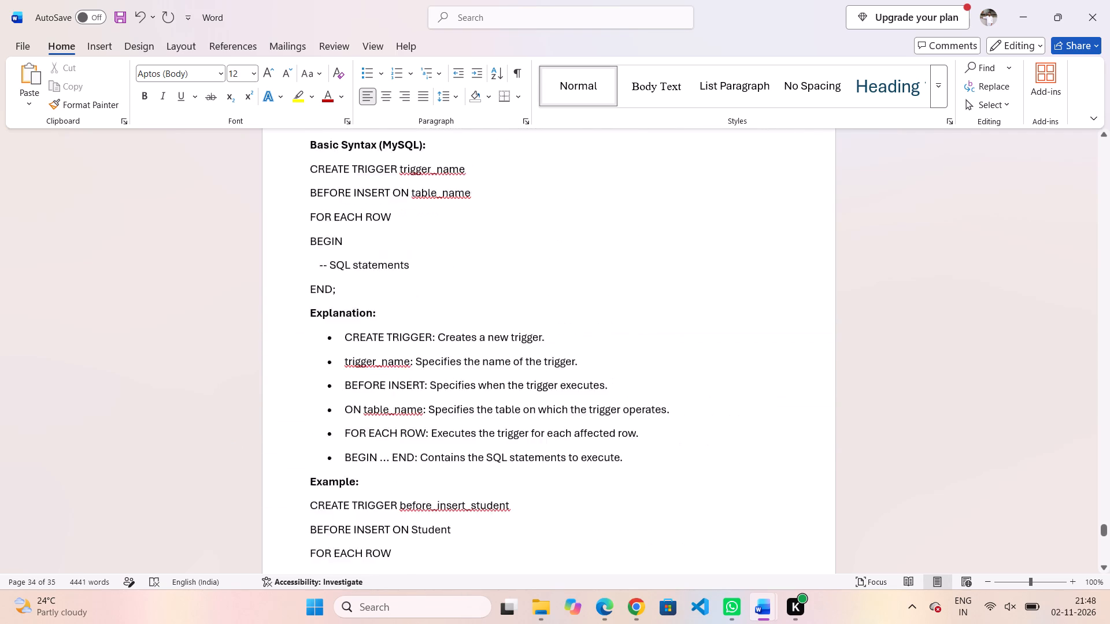
{"action": "left_click_drag", "start_coordinate": [310, 347], "coordinate": [482, 471]}
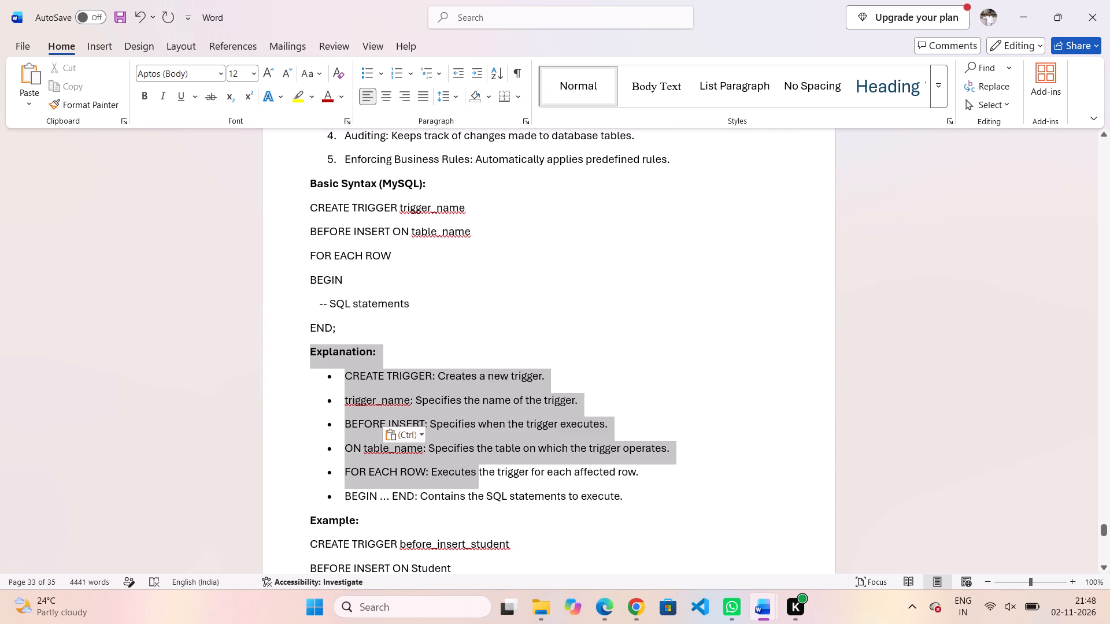
{"action": "left_click_drag", "start_coordinate": [482, 471], "coordinate": [674, 514]}
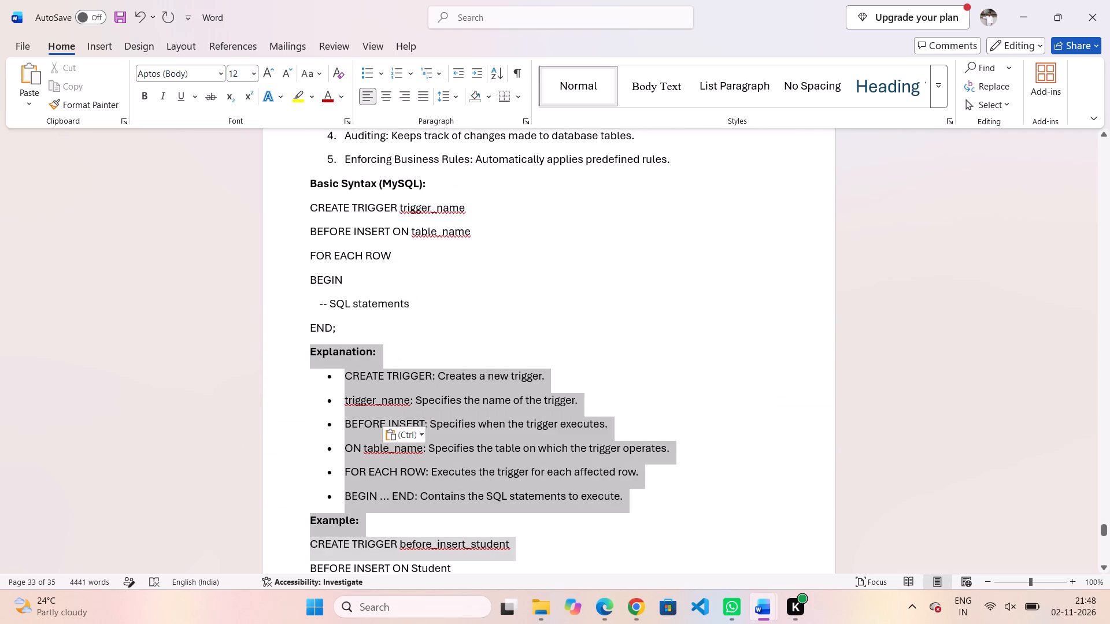
{"action": "left_click_drag", "start_coordinate": [674, 514], "coordinate": [671, 500]}
{"action": "key", "text": "BackSpace"}
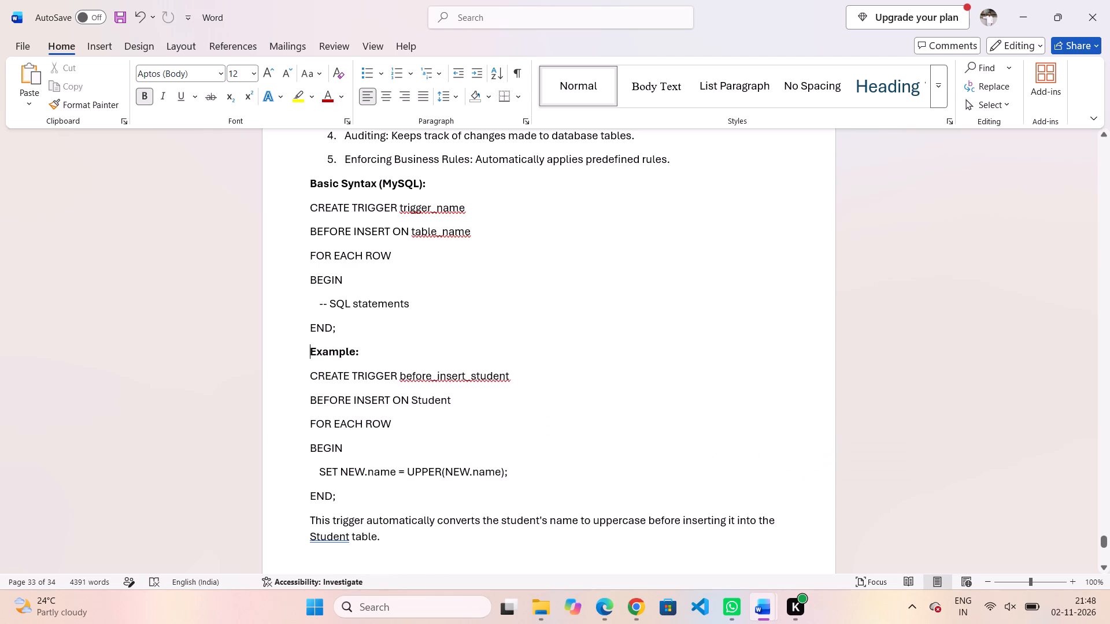
{"action": "key", "text": "Return"}
Underline the "Basic Syntax (MySQL):", "Example:", "Purpose of Triggers:" and "Trigger:" headings in the question 23 answer.
{"action": "scroll", "coordinate": [671, 500], "scroll_direction": "down", "scroll_amount": 1}
{"action": "scroll", "coordinate": [671, 500], "scroll_direction": "up", "scroll_amount": 3}
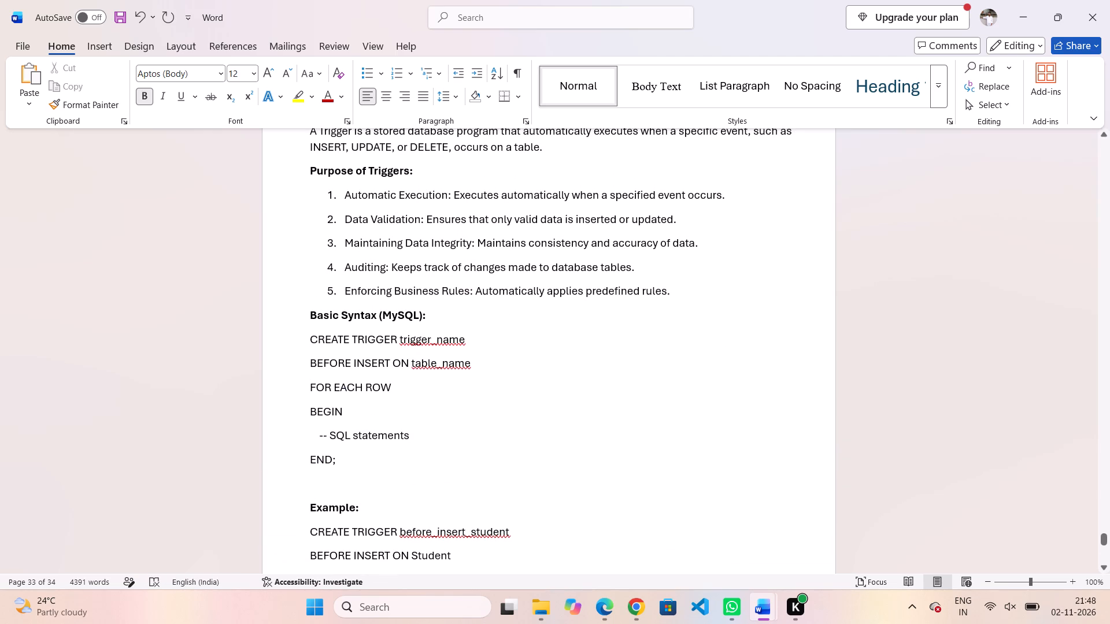
{"action": "left_click_drag", "start_coordinate": [432, 311], "coordinate": [305, 313]}
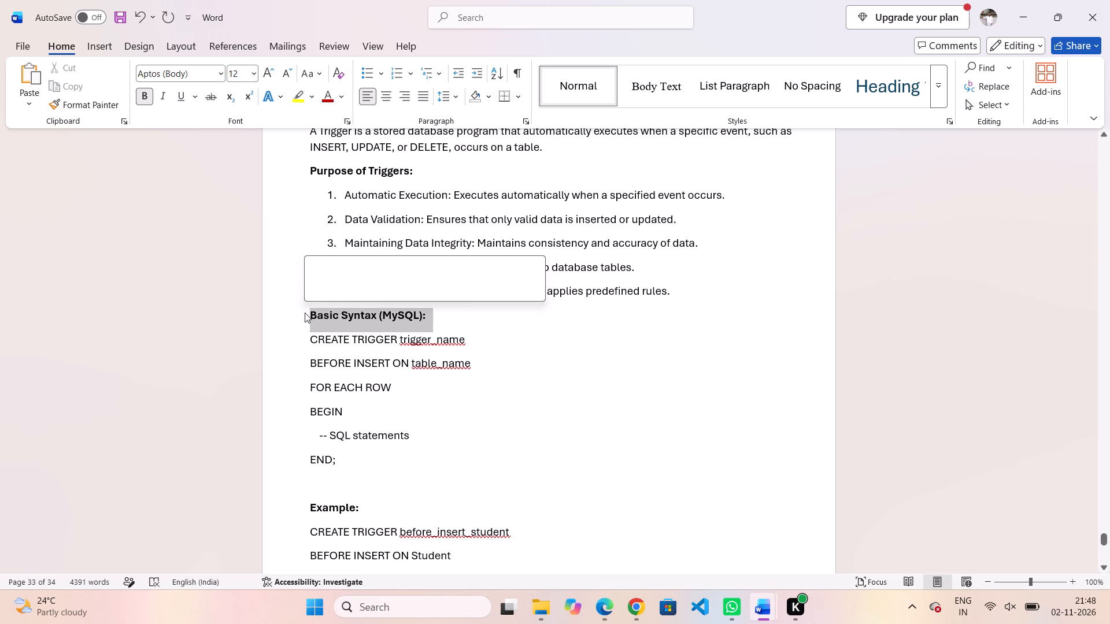
{"action": "left_click", "coordinate": [348, 287]}
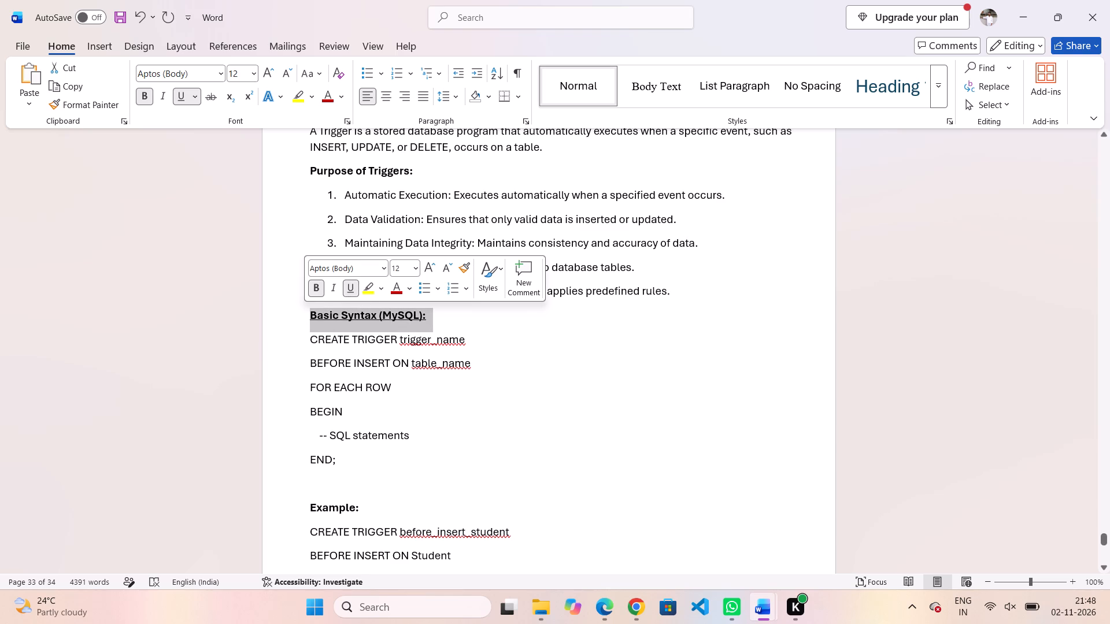
{"action": "left_click_drag", "start_coordinate": [362, 513], "coordinate": [306, 509]}
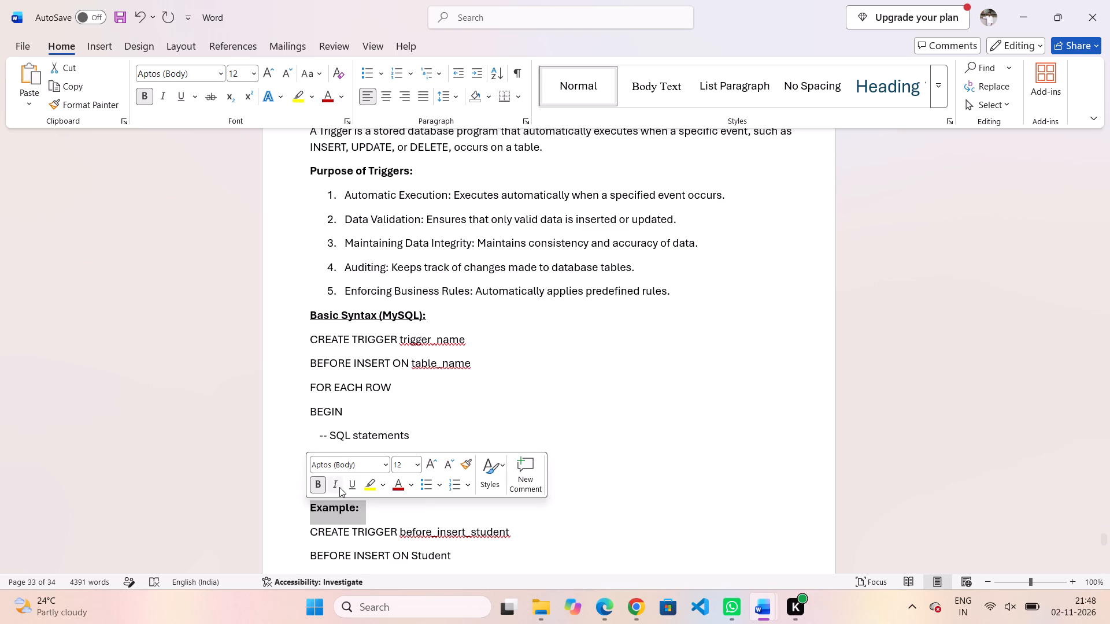
{"action": "left_click", "coordinate": [351, 485]}
{"action": "left_click", "coordinate": [371, 509]}
{"action": "scroll", "coordinate": [371, 509], "scroll_direction": "up", "scroll_amount": 1}
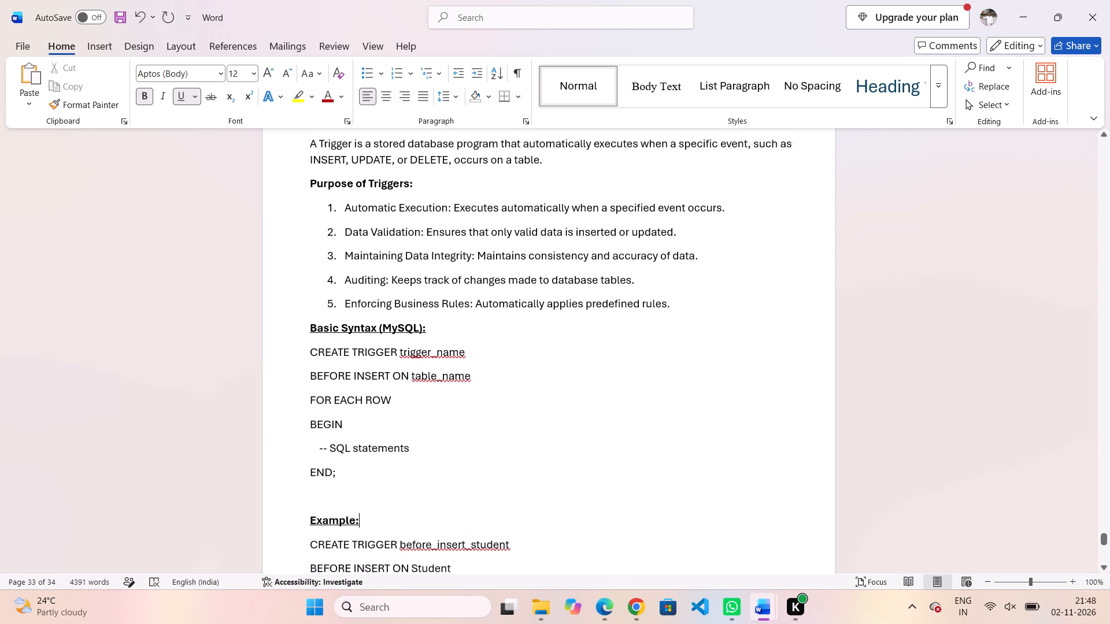
{"action": "scroll", "coordinate": [371, 509], "scroll_direction": "up", "scroll_amount": 1}
{"action": "left_click_drag", "start_coordinate": [416, 334], "coordinate": [308, 335]}
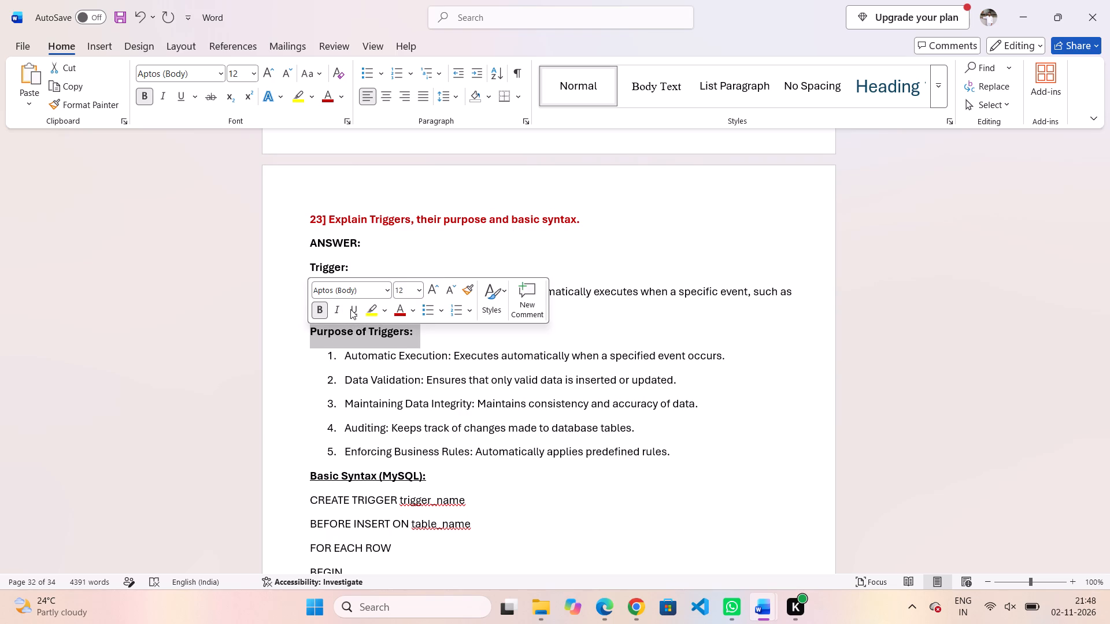
{"action": "left_click", "coordinate": [350, 309]}
{"action": "left_click", "coordinate": [425, 338]}
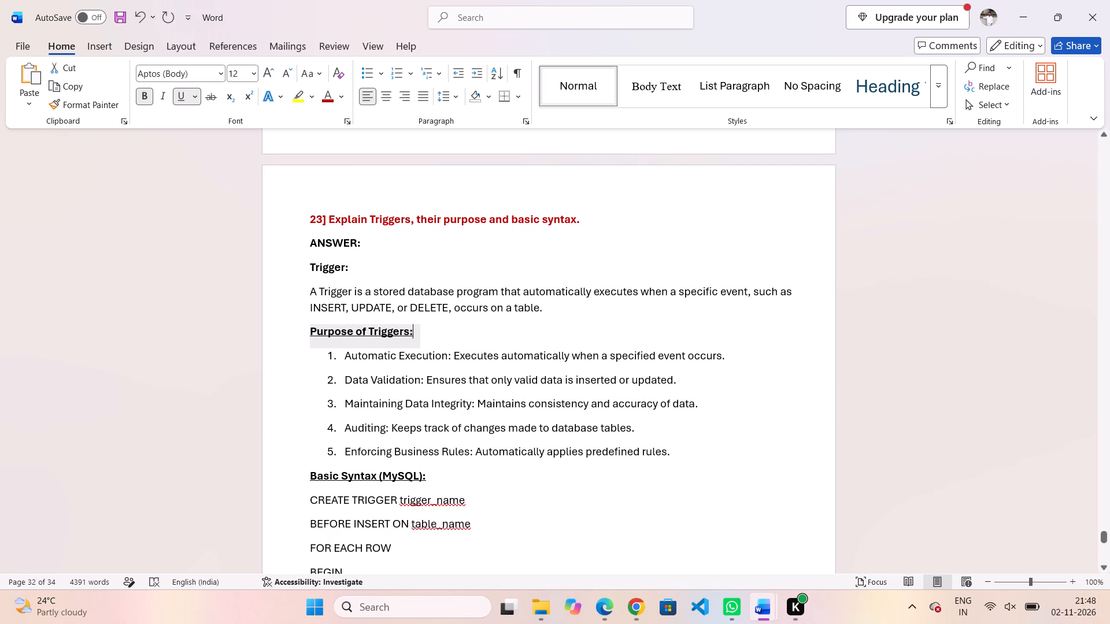
{"action": "left_click_drag", "start_coordinate": [350, 263], "coordinate": [294, 272]}
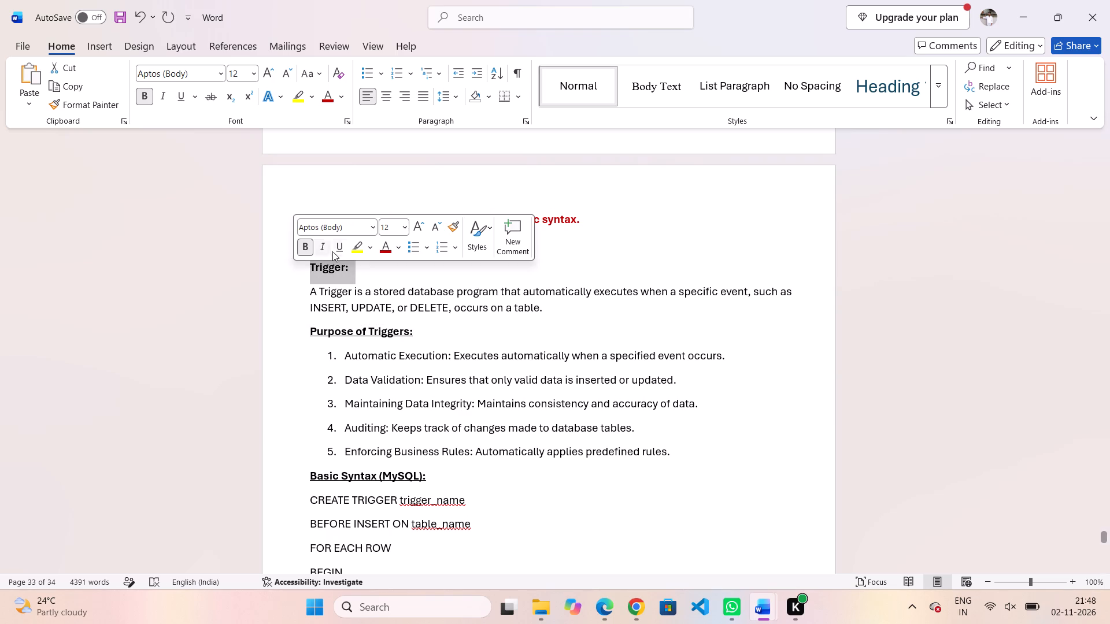
{"action": "left_click", "coordinate": [337, 250]}
{"action": "left_click", "coordinate": [429, 339]}
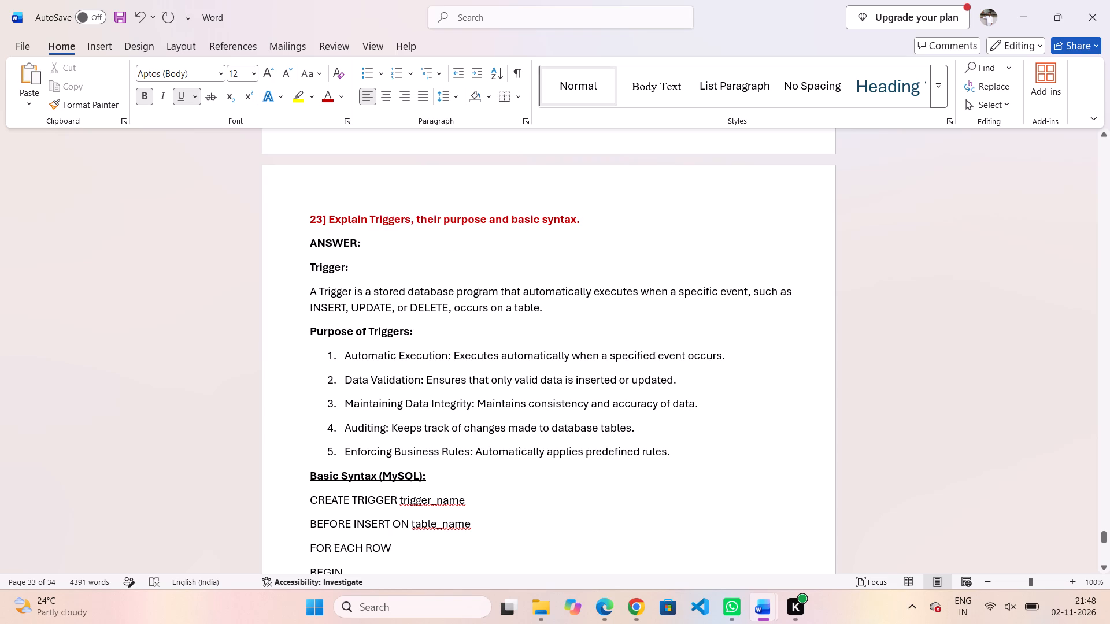
Make the lead terms of the five numbered points under "Purpose of Triggers:" bold, from "Automatic Execution" to "Enforcing Business Rules".
{"action": "scroll", "coordinate": [429, 333], "scroll_direction": "down", "scroll_amount": 1}
{"action": "left_click_drag", "start_coordinate": [453, 309], "coordinate": [360, 313]}
{"action": "left_click", "coordinate": [373, 286]}
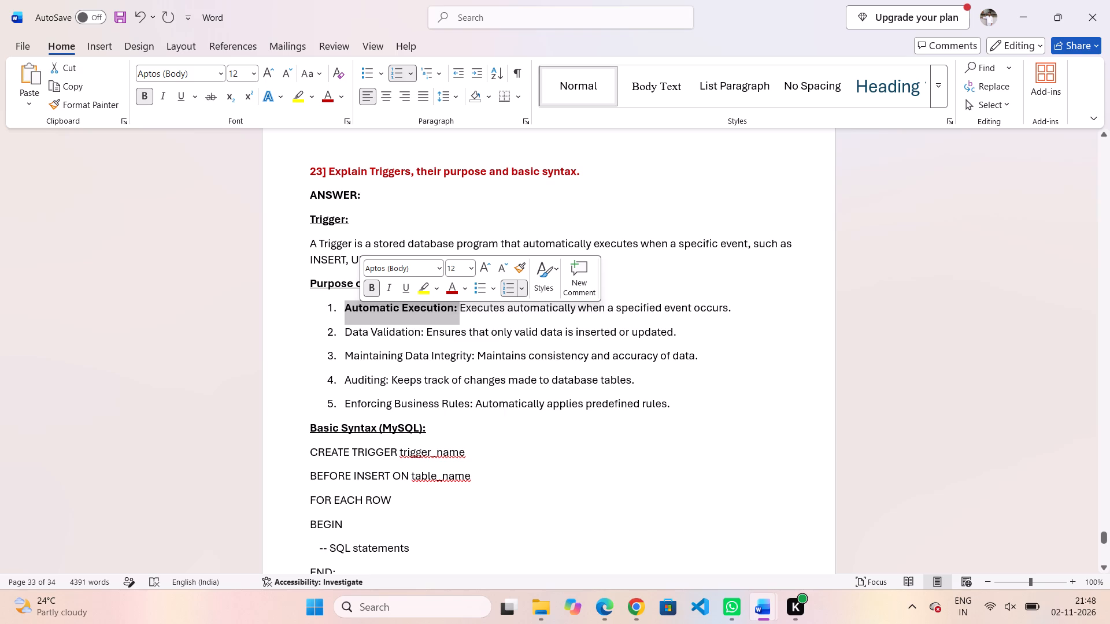
{"action": "left_click_drag", "start_coordinate": [421, 332], "coordinate": [349, 335]}
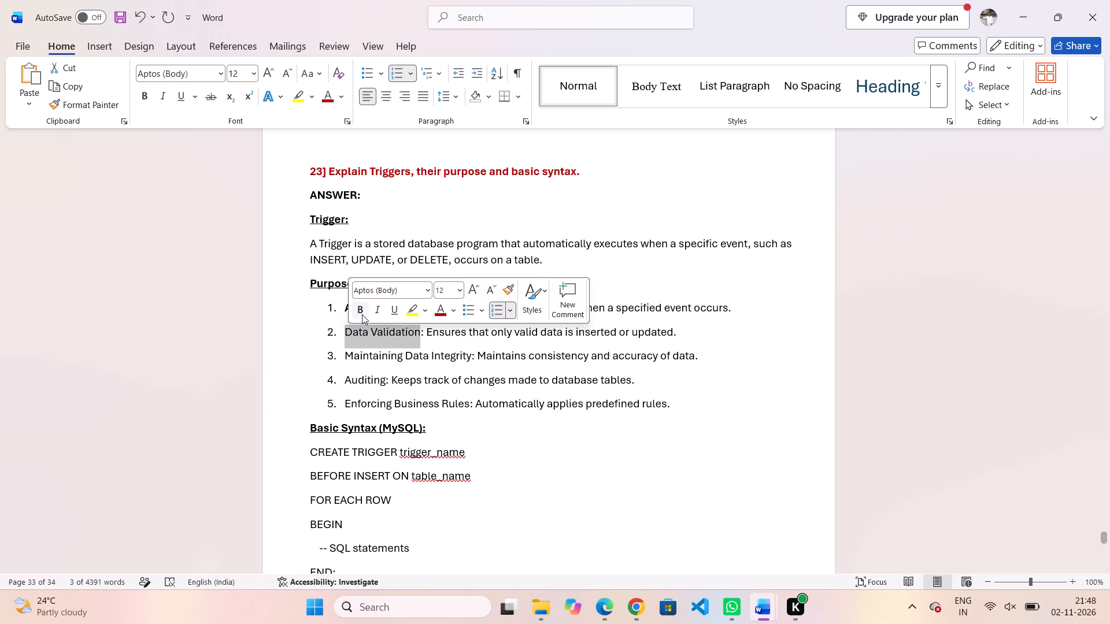
{"action": "left_click", "coordinate": [362, 314]}
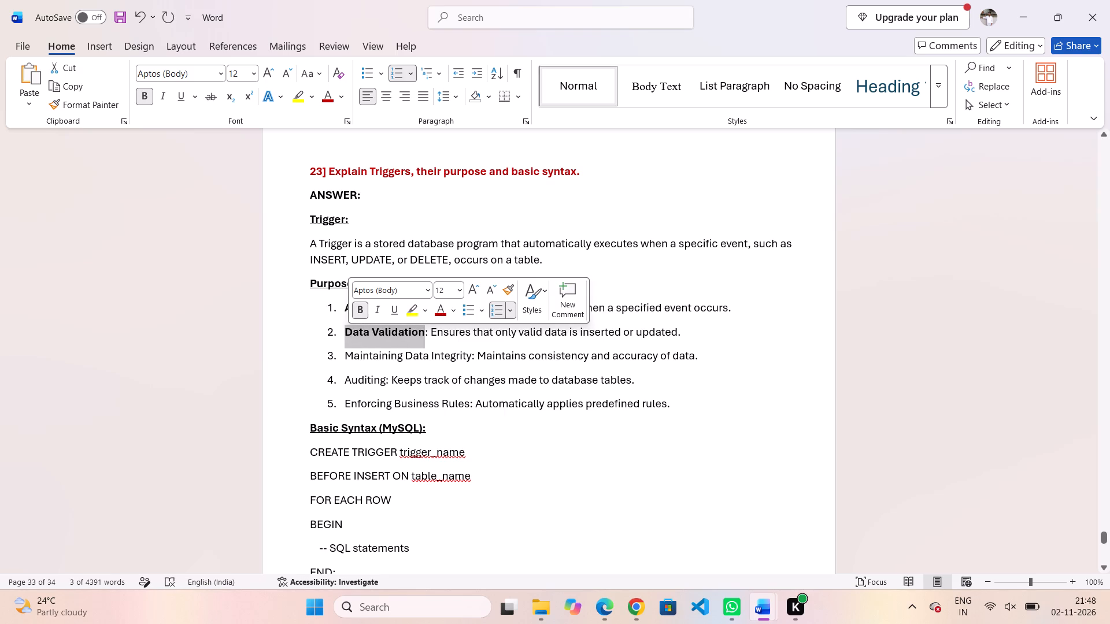
{"action": "left_click_drag", "start_coordinate": [475, 358], "coordinate": [365, 355]}
{"action": "left_click", "coordinate": [375, 335]}
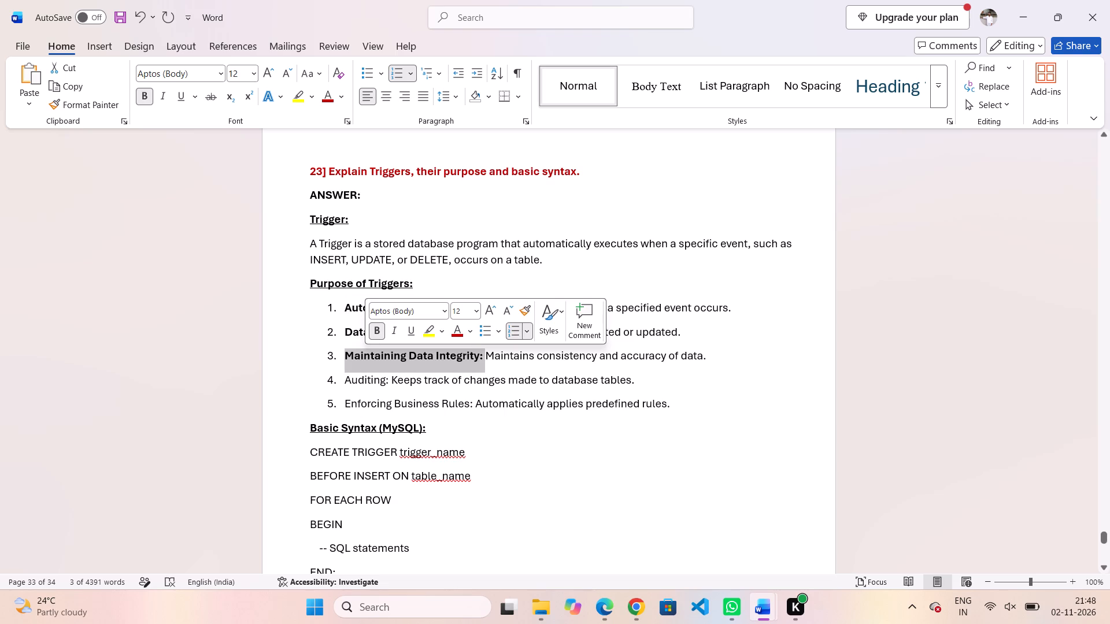
{"action": "left_click_drag", "start_coordinate": [390, 378], "coordinate": [347, 378]}
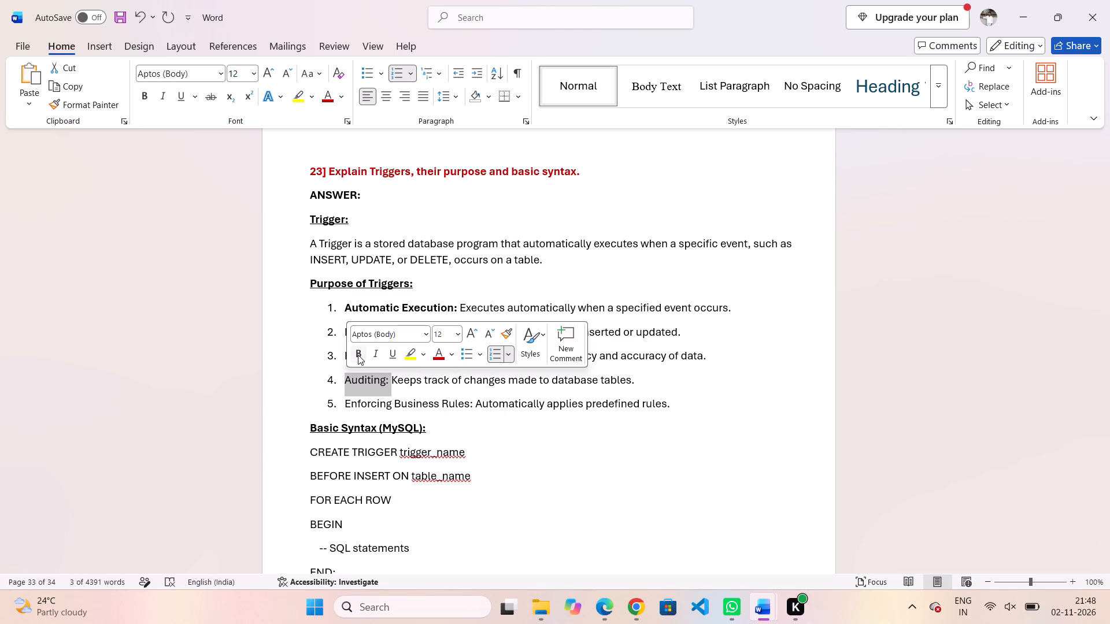
{"action": "left_click", "coordinate": [358, 355]}
{"action": "left_click_drag", "start_coordinate": [475, 402], "coordinate": [358, 404]}
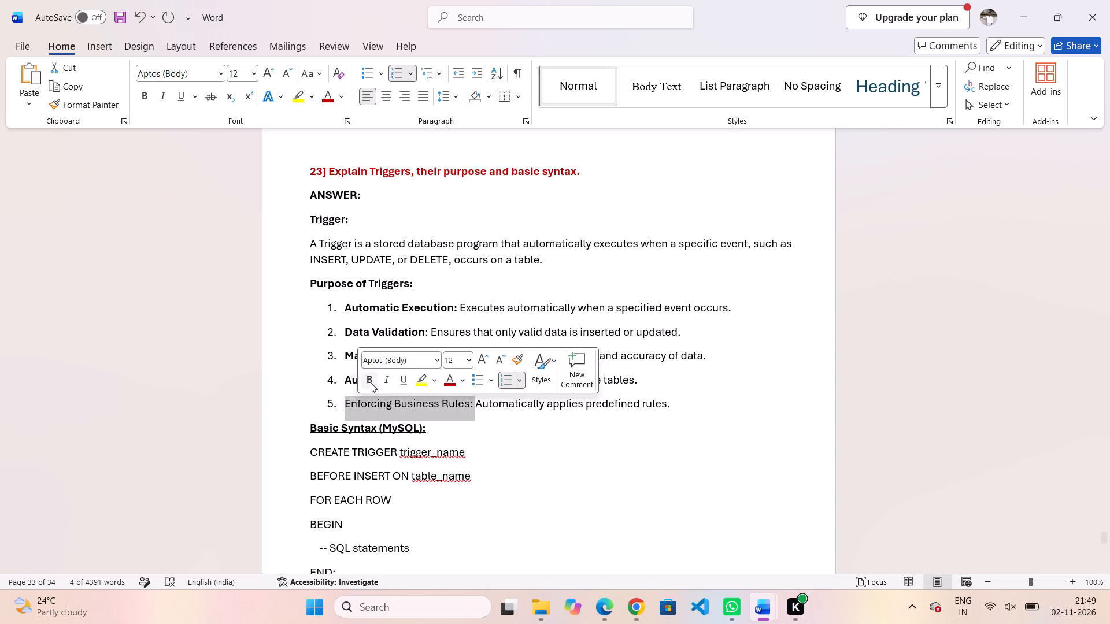
{"action": "left_click", "coordinate": [371, 382]}
{"action": "left_click", "coordinate": [458, 414]}
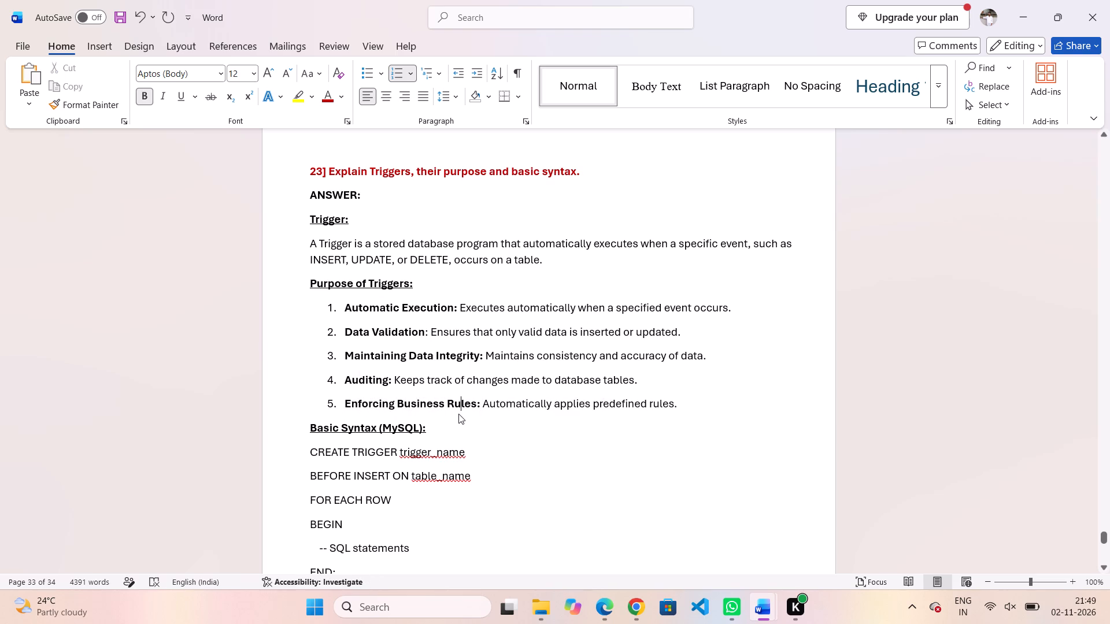
Start the next question on the blank last page with the number "24]" in bold, followed by a space.
{"action": "scroll", "coordinate": [458, 414], "scroll_direction": "down", "scroll_amount": 4}
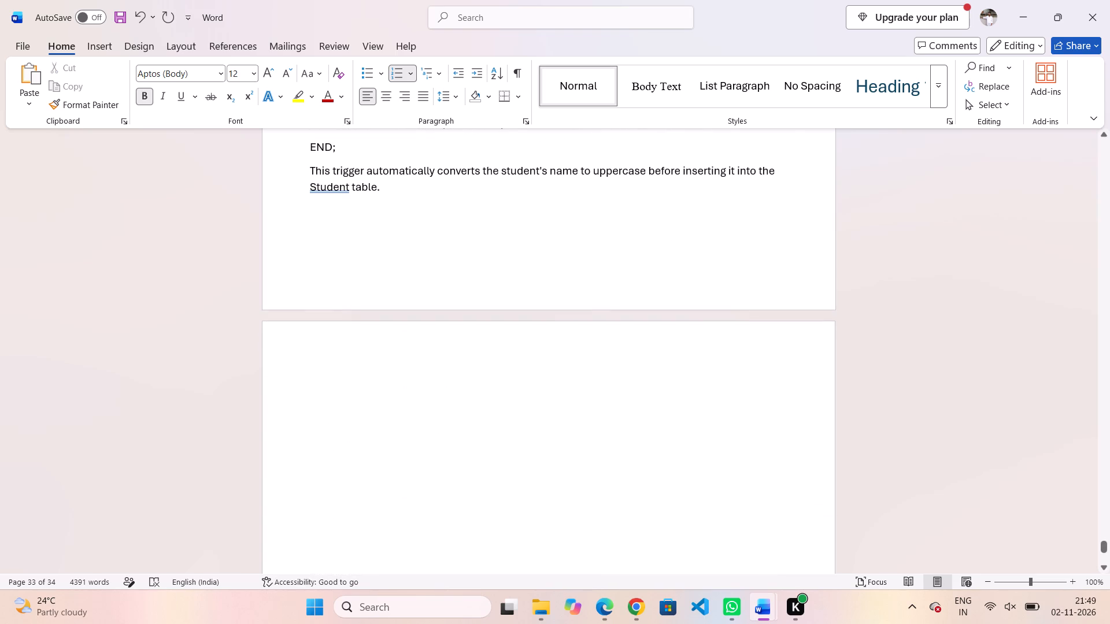
{"action": "left_click", "coordinate": [329, 352]}
{"action": "scroll", "coordinate": [441, 349], "scroll_direction": "up", "scroll_amount": 7}
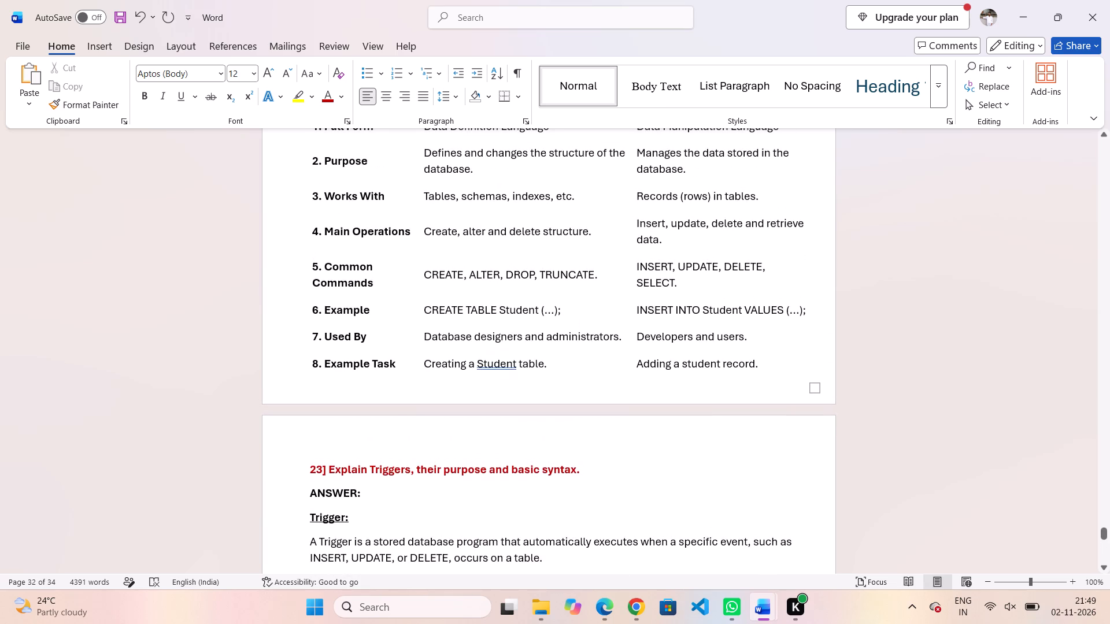
{"action": "scroll", "coordinate": [441, 349], "scroll_direction": "down", "scroll_amount": 7}
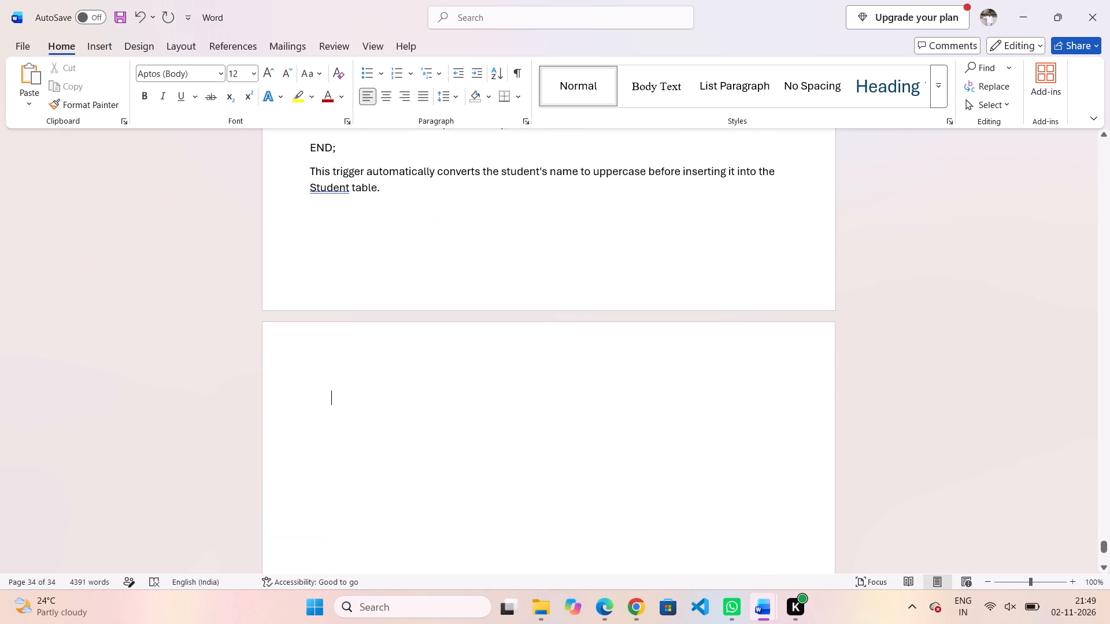
{"action": "type", "text": "24"}
{"action": "key", "text": "bracketright"}
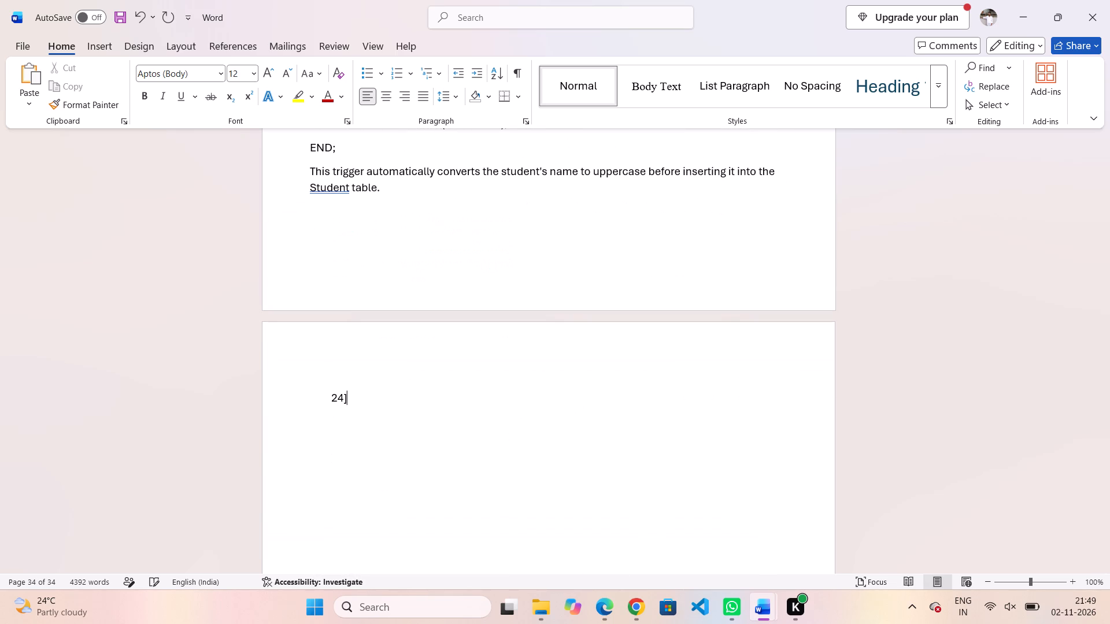
{"action": "left_click_drag", "start_coordinate": [358, 399], "coordinate": [323, 402]}
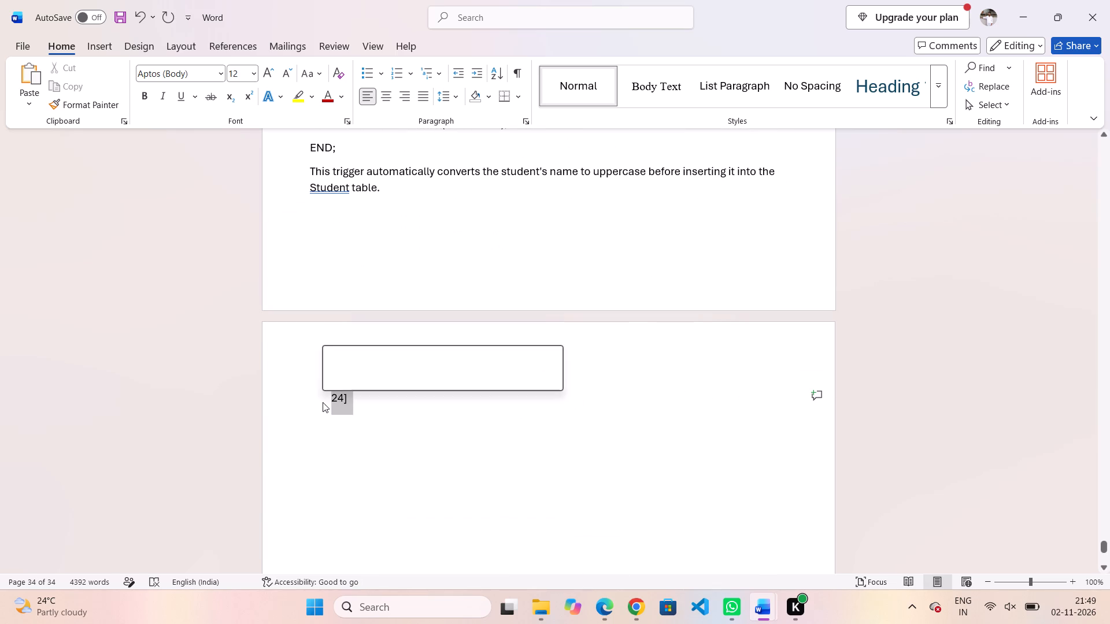
{"action": "left_click", "coordinate": [334, 384]}
{"action": "left_click", "coordinate": [359, 403]}
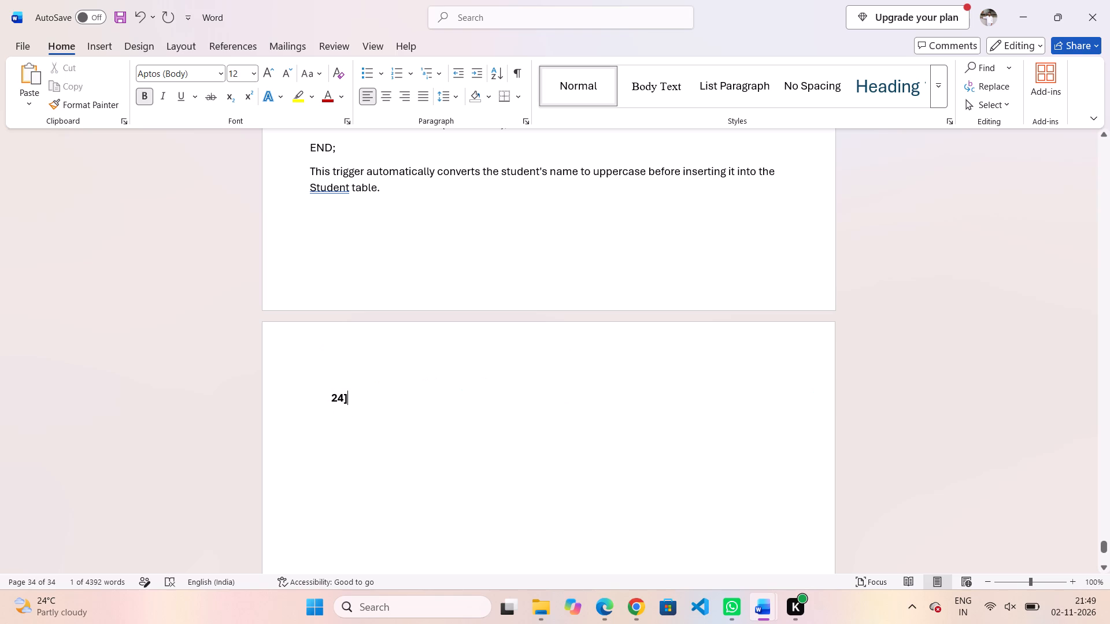
{"action": "key", "text": "space"}
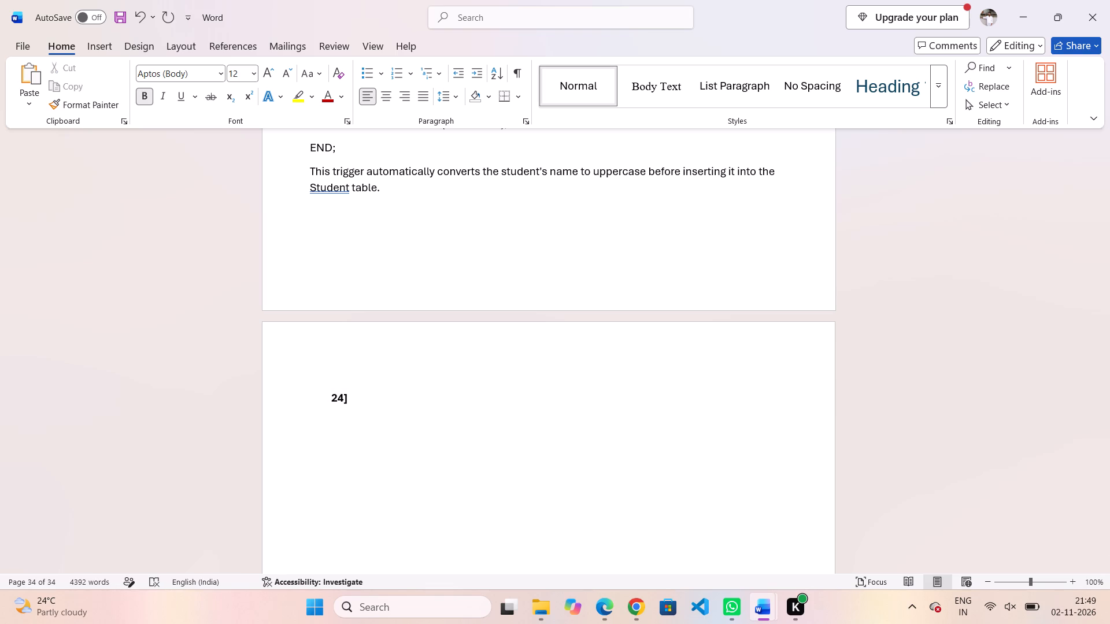
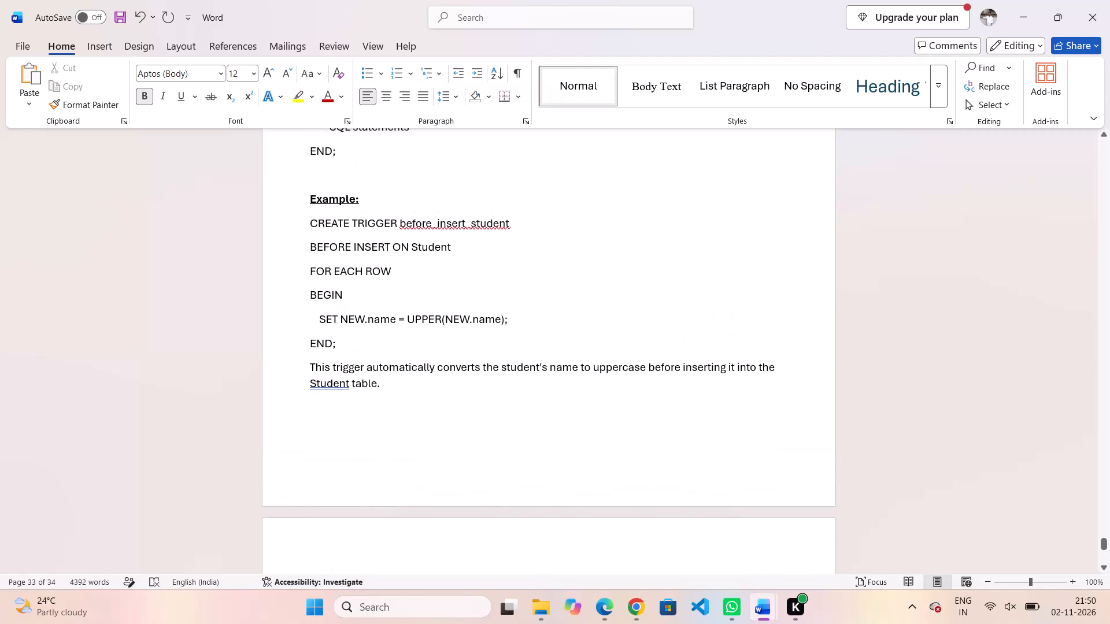
Look back over the answers to questions 22 and 23 to check their content and formatting.
{"action": "scroll", "coordinate": [359, 403], "scroll_direction": "up", "scroll_amount": 2}
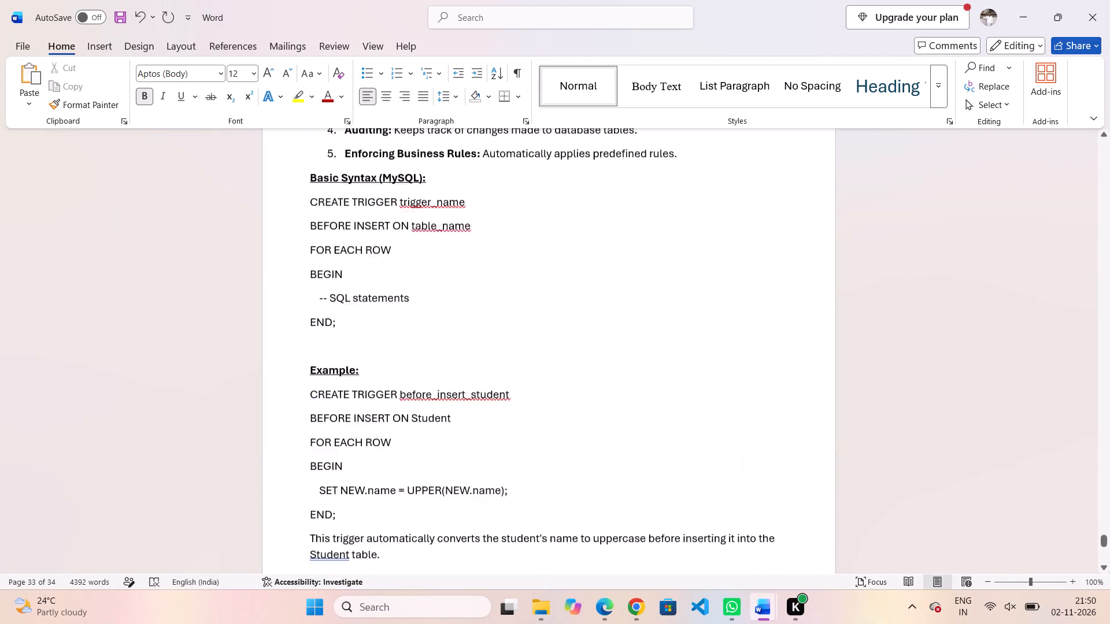
{"action": "scroll", "coordinate": [359, 403], "scroll_direction": "up", "scroll_amount": 7}
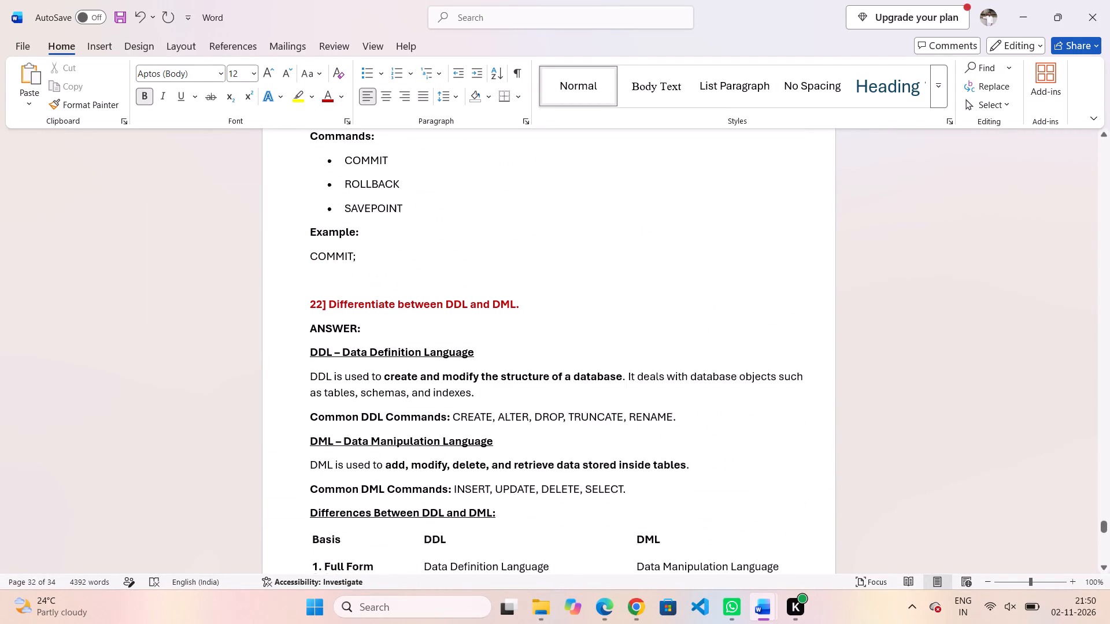
{"action": "scroll", "coordinate": [359, 403], "scroll_direction": "down", "scroll_amount": 5}
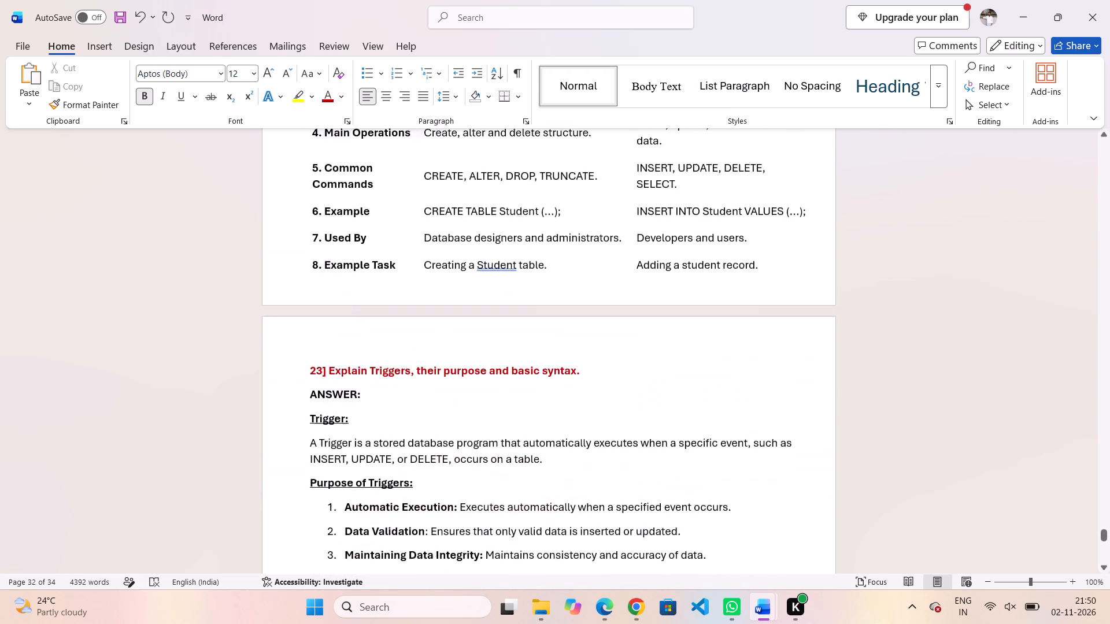
{"action": "scroll", "coordinate": [359, 403], "scroll_direction": "down", "scroll_amount": 4}
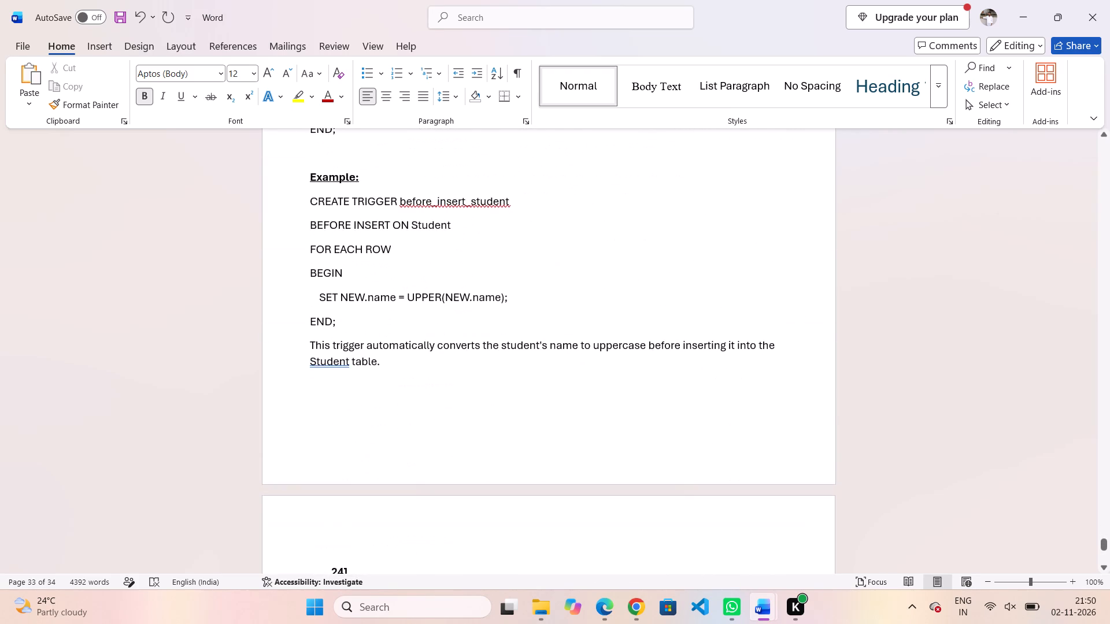
{"action": "scroll", "coordinate": [359, 403], "scroll_direction": "down", "scroll_amount": 1}
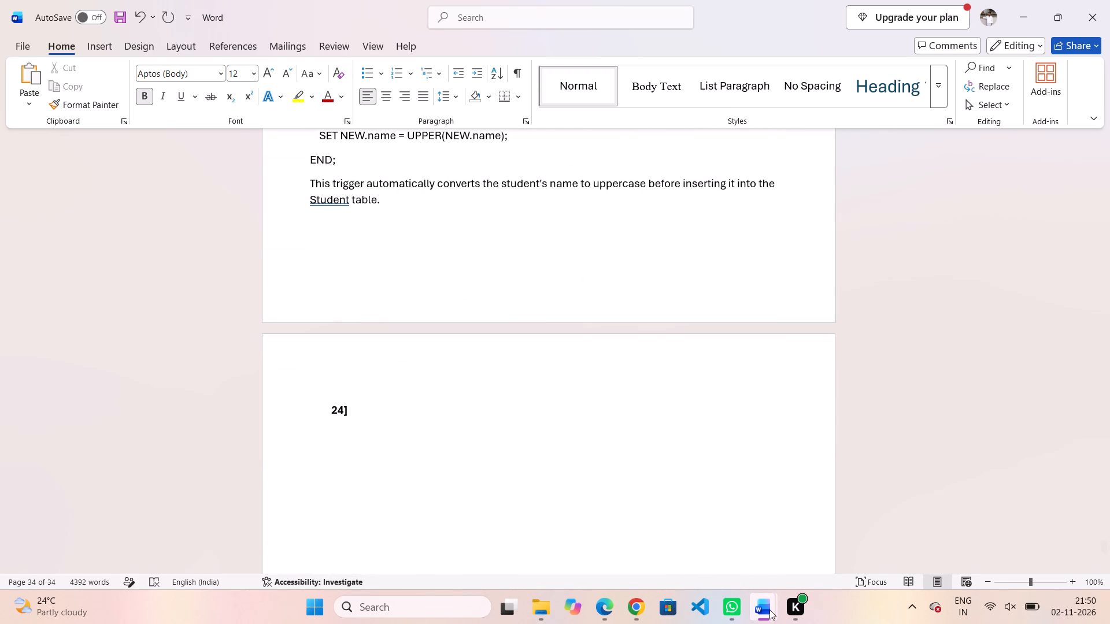
Copy "Compare procedure, function and trigger" from row 24 of the question bank, paste it after "24]" in the answers document and end it with a period.
{"action": "left_click", "coordinate": [650, 570]}
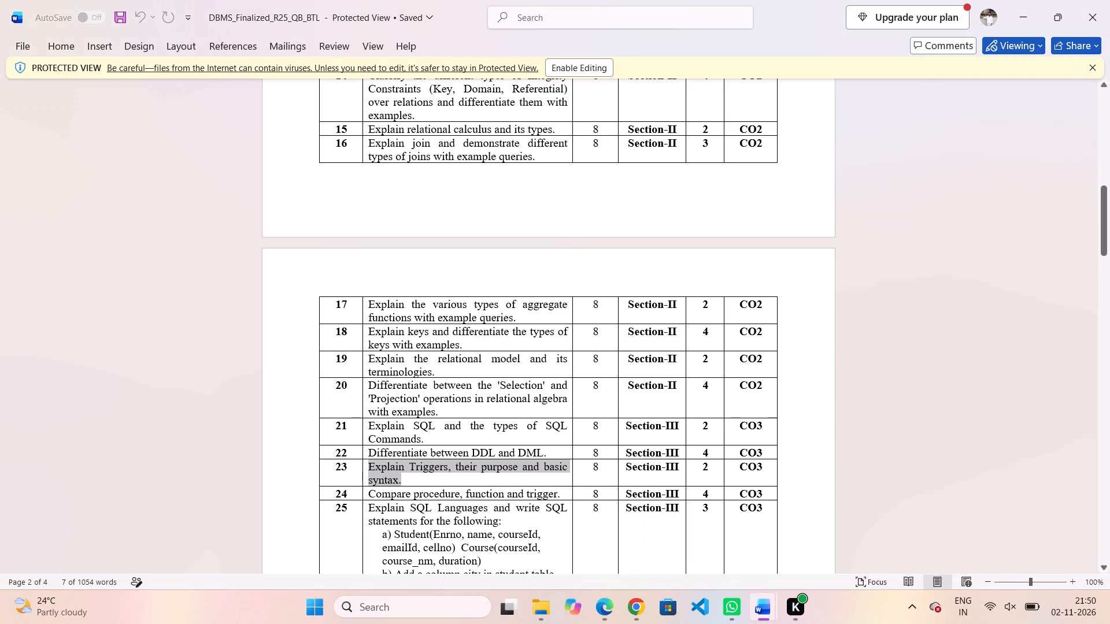
{"action": "left_click_drag", "start_coordinate": [560, 495], "coordinate": [463, 502]}
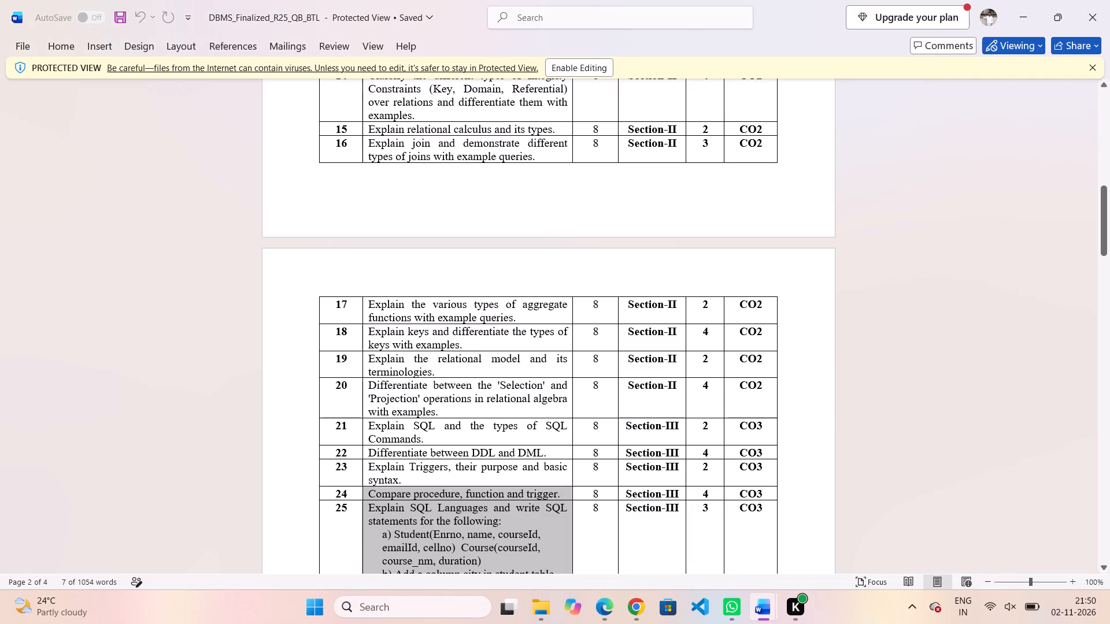
{"action": "left_click_drag", "start_coordinate": [463, 502], "coordinate": [384, 493]}
{"action": "left_click", "coordinate": [384, 493]}
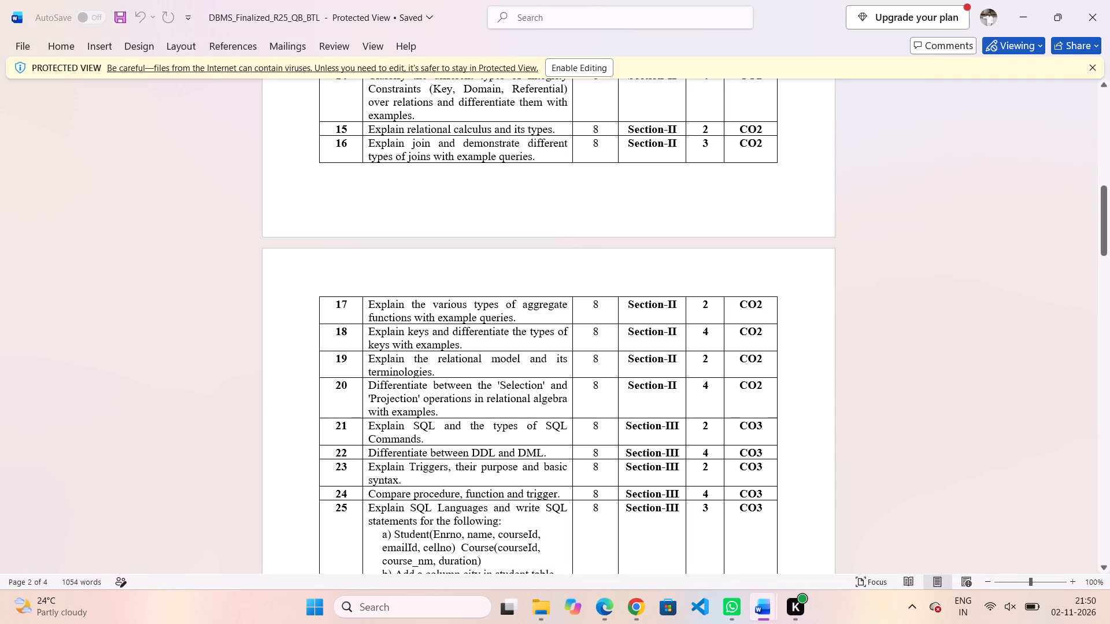
{"action": "left_click_drag", "start_coordinate": [368, 496], "coordinate": [518, 493]}
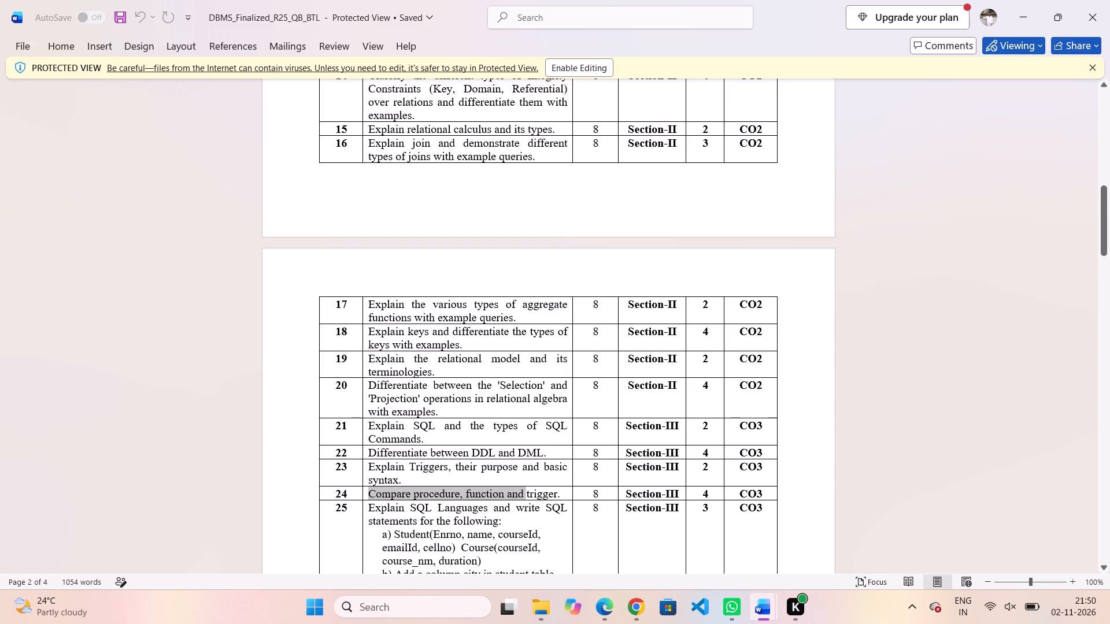
{"action": "left_click_drag", "start_coordinate": [518, 493], "coordinate": [542, 493]}
{"action": "key", "text": "ctrl+c"}
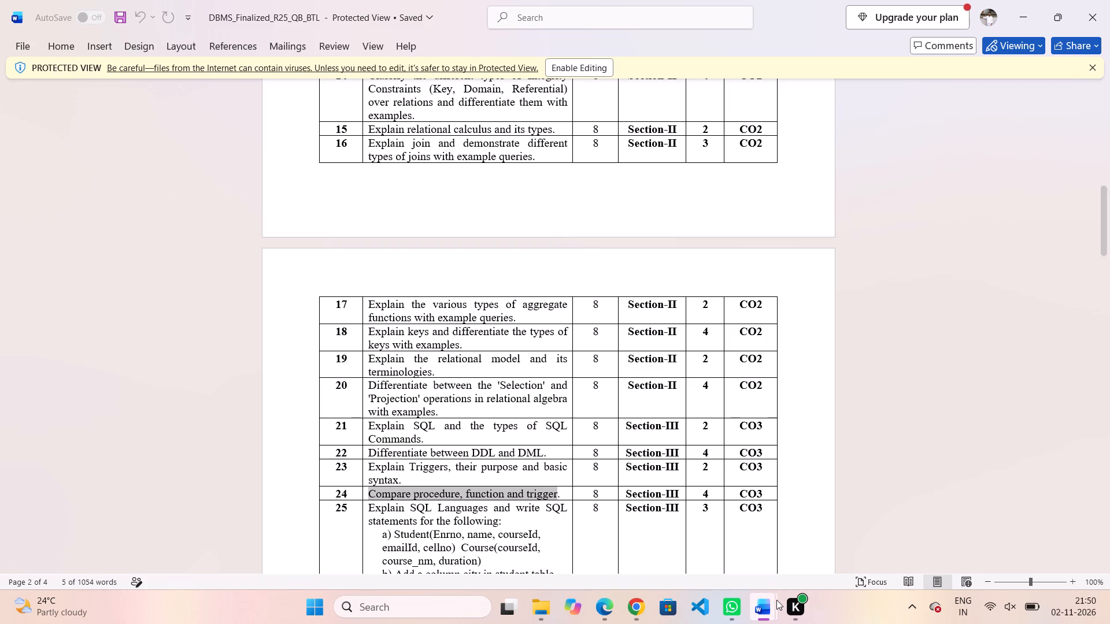
{"action": "left_click", "coordinate": [793, 554]}
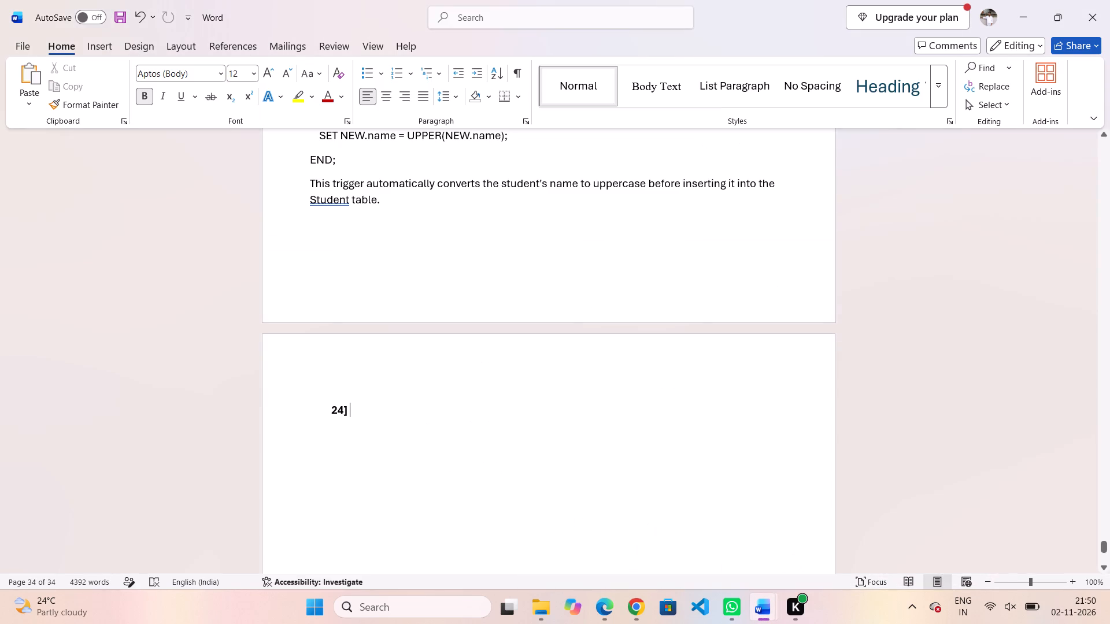
{"action": "key", "text": "ctrl+v"}
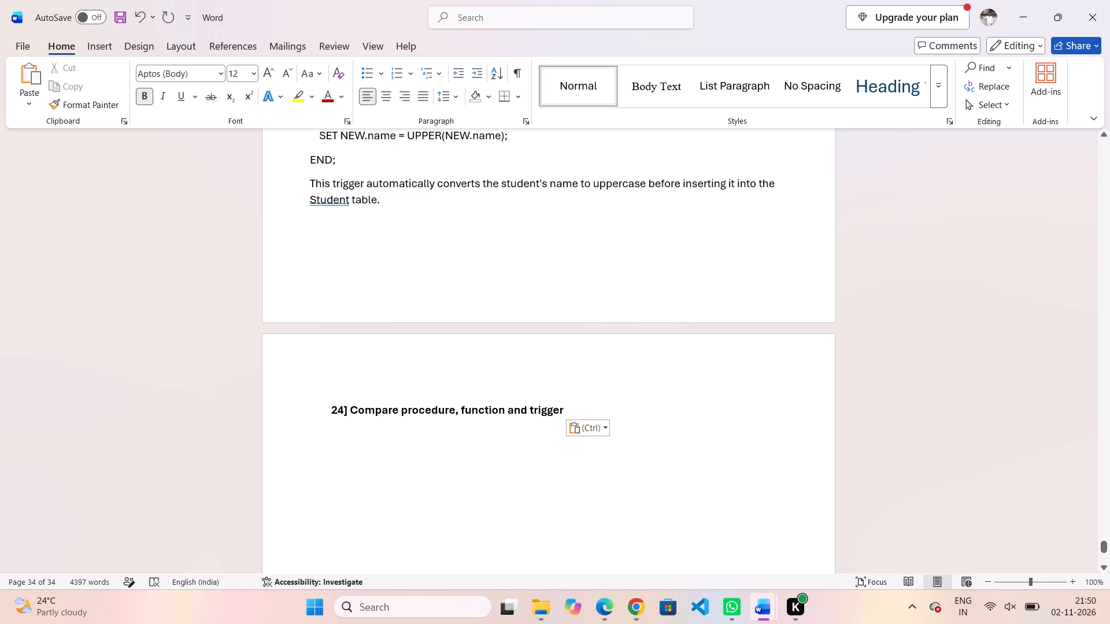
{"action": "key", "text": "period"}
Add a bold "ANSWER:" line below the question 24 heading, followed by a new line.
{"action": "key", "text": "Return"}
{"action": "type", "text": "ANSWER"}
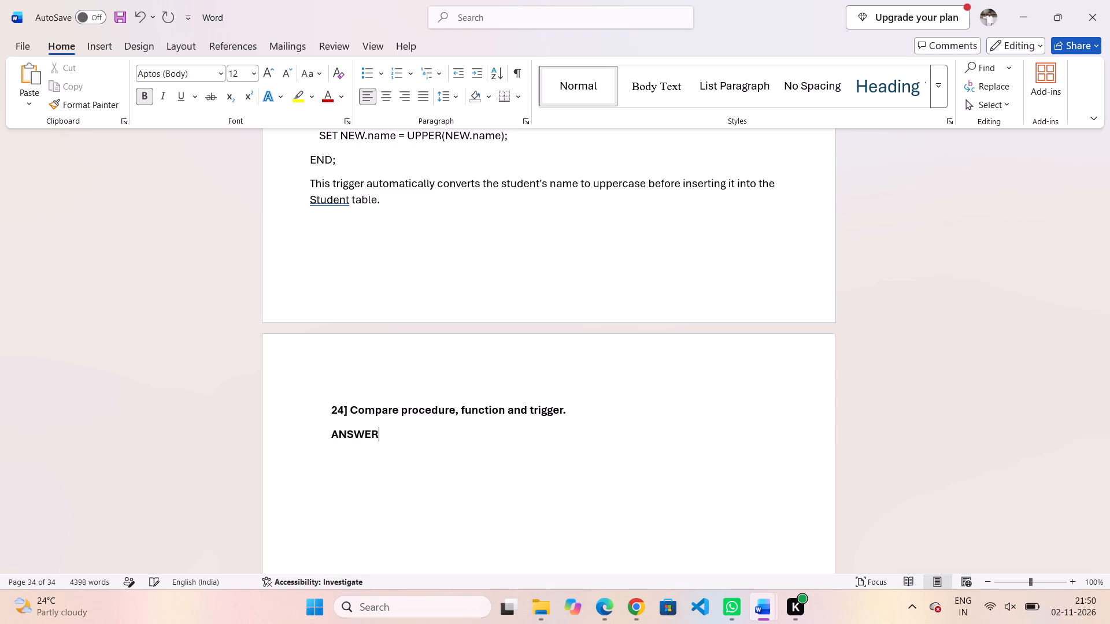
{"action": "key", "text": "shift+colon"}
{"action": "key", "text": "Return"}
{"action": "left_click_drag", "start_coordinate": [332, 409], "coordinate": [337, 410]}
{"action": "left_click_drag", "start_coordinate": [337, 410], "coordinate": [593, 416]}
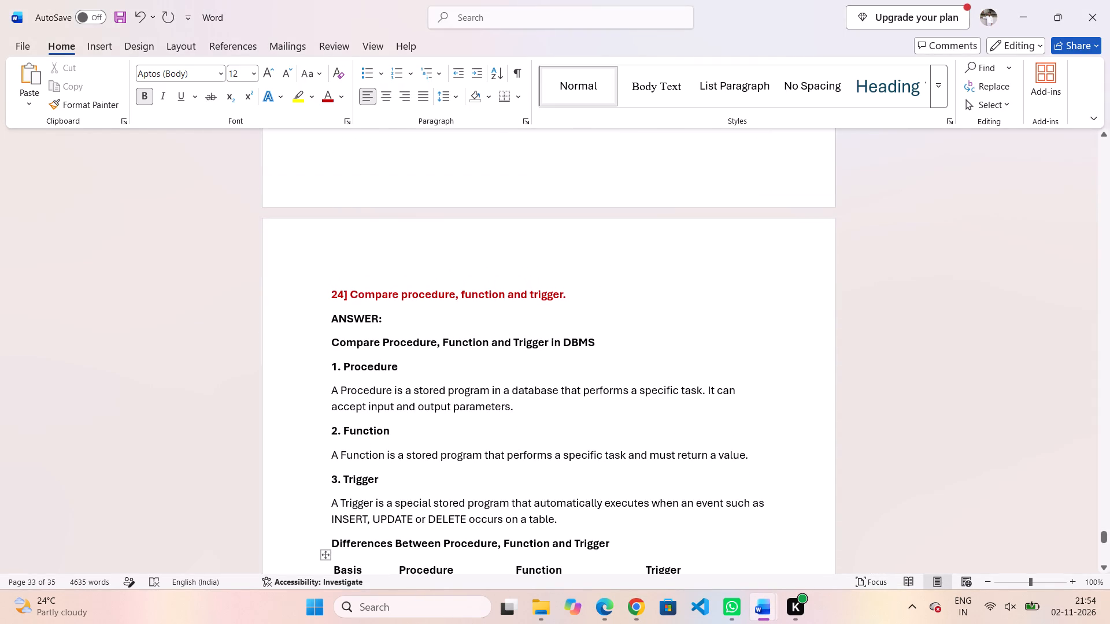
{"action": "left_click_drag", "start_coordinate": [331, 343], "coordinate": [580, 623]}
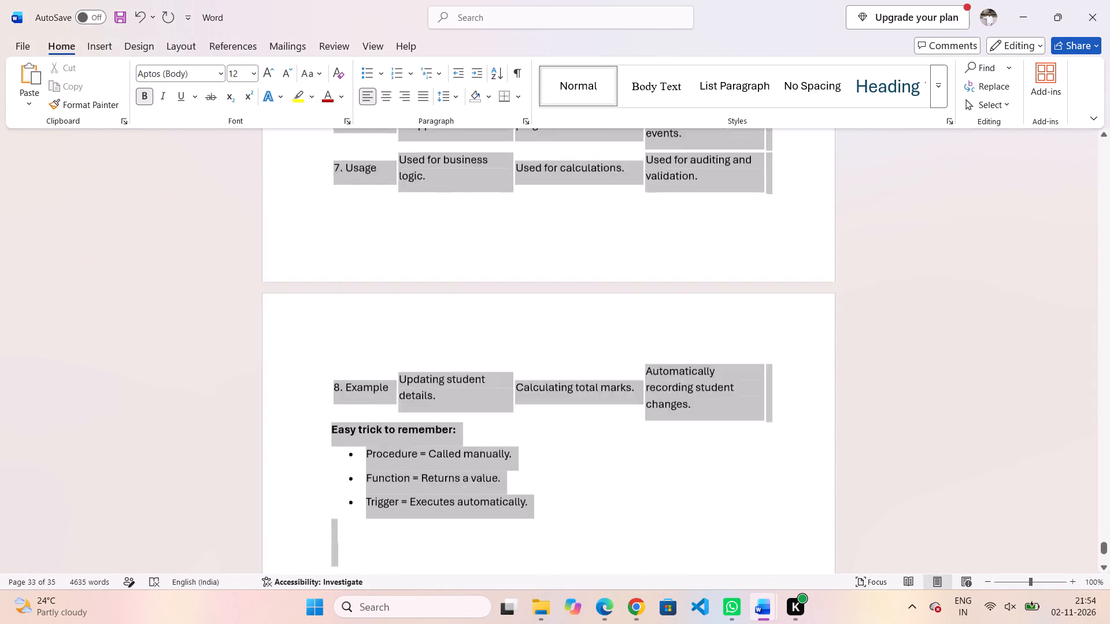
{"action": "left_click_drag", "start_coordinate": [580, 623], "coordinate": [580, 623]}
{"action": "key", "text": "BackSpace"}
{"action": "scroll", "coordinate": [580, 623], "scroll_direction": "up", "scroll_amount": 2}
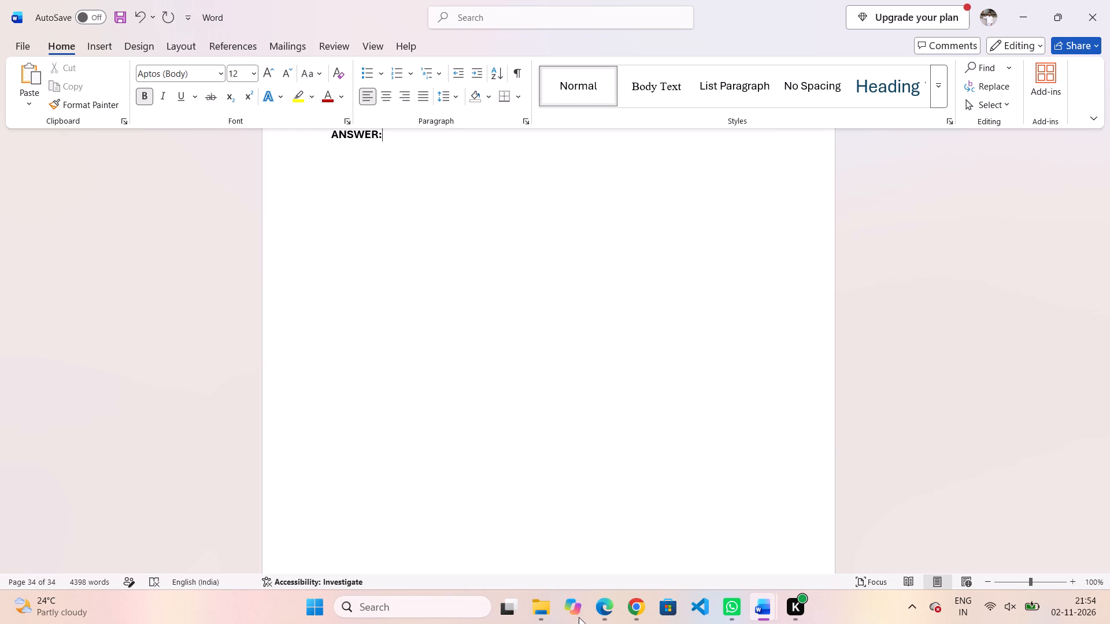
Add an empty line below question 24's "ANSWER:" and copy the "Procedure, Function and Trigger Comparison" image from the refreshed Downloads folder.
{"action": "key", "text": "Return"}
{"action": "left_click", "coordinate": [540, 605]}
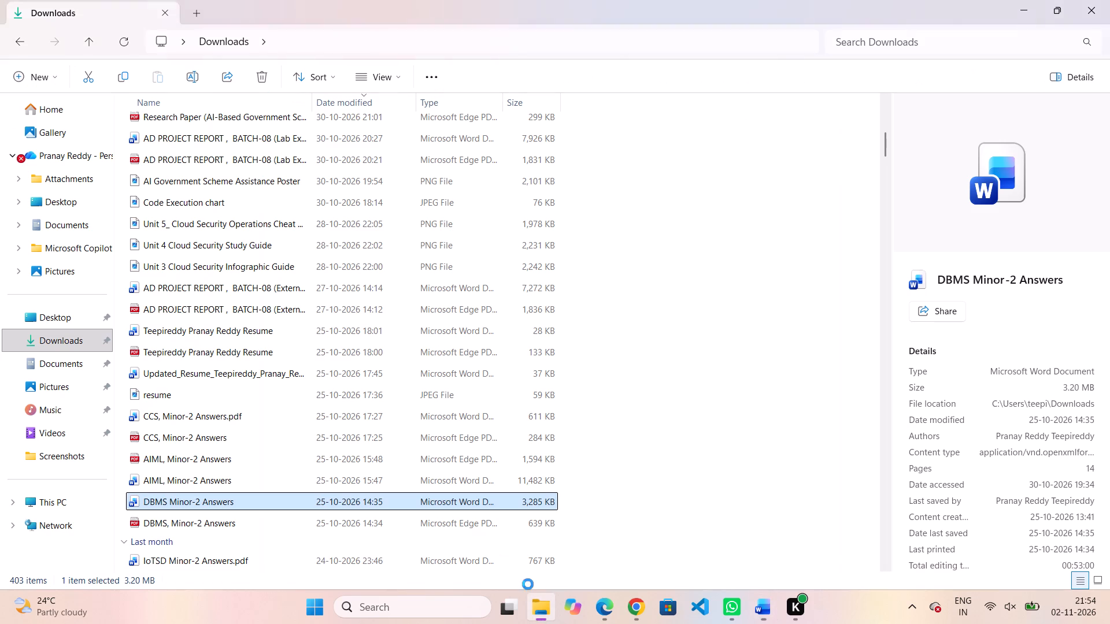
{"action": "scroll", "coordinate": [198, 161], "scroll_direction": "up", "scroll_amount": 10}
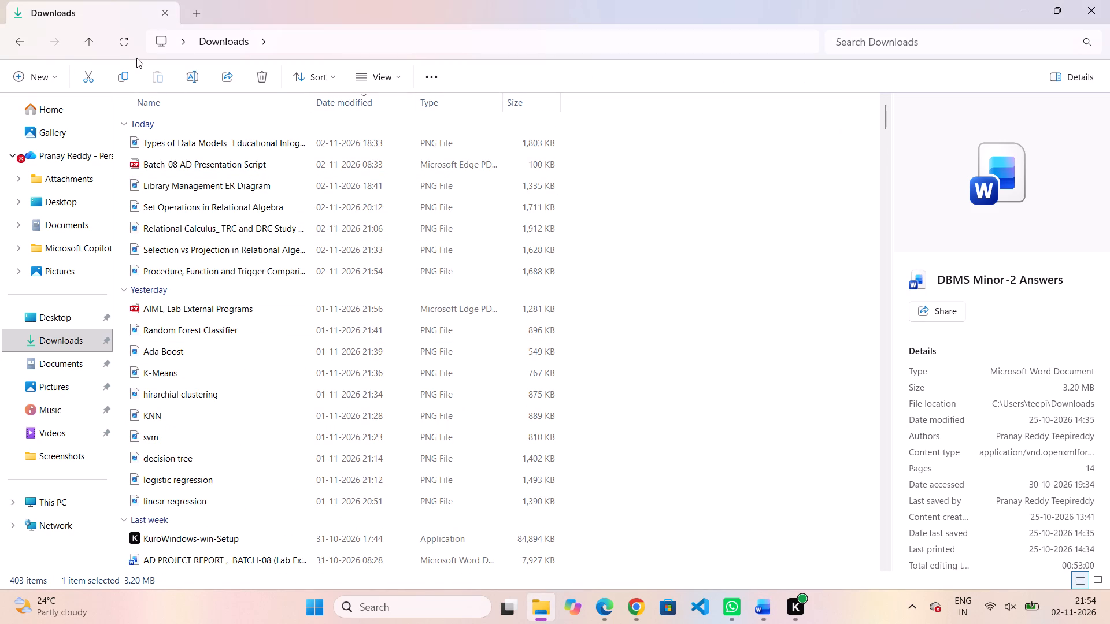
{"action": "left_click", "coordinate": [126, 41]}
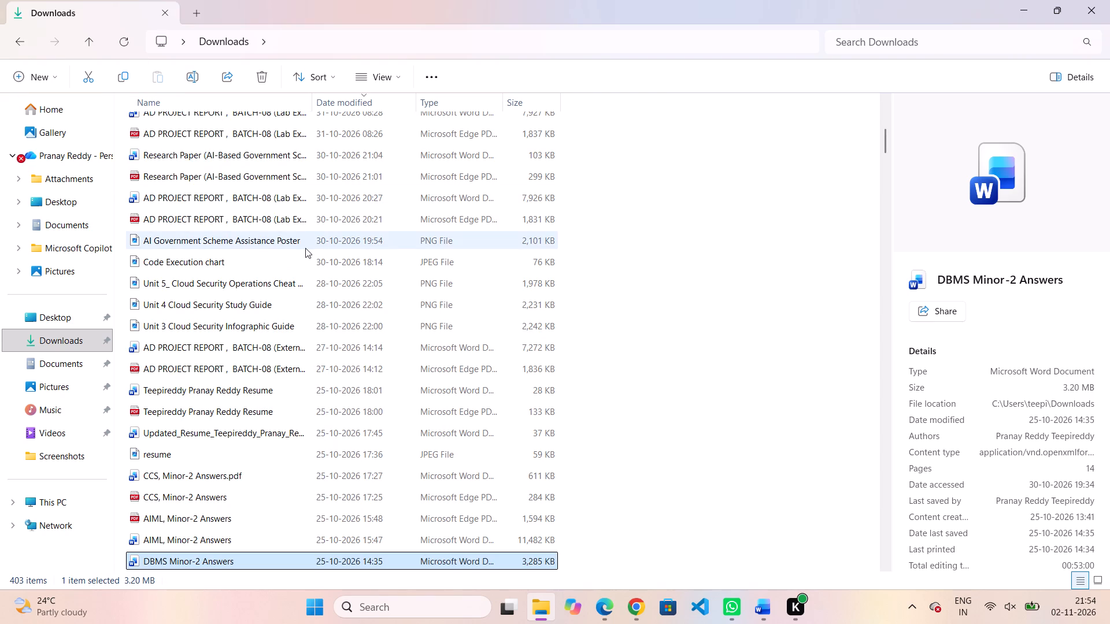
{"action": "scroll", "coordinate": [305, 248], "scroll_direction": "up", "scroll_amount": 7}
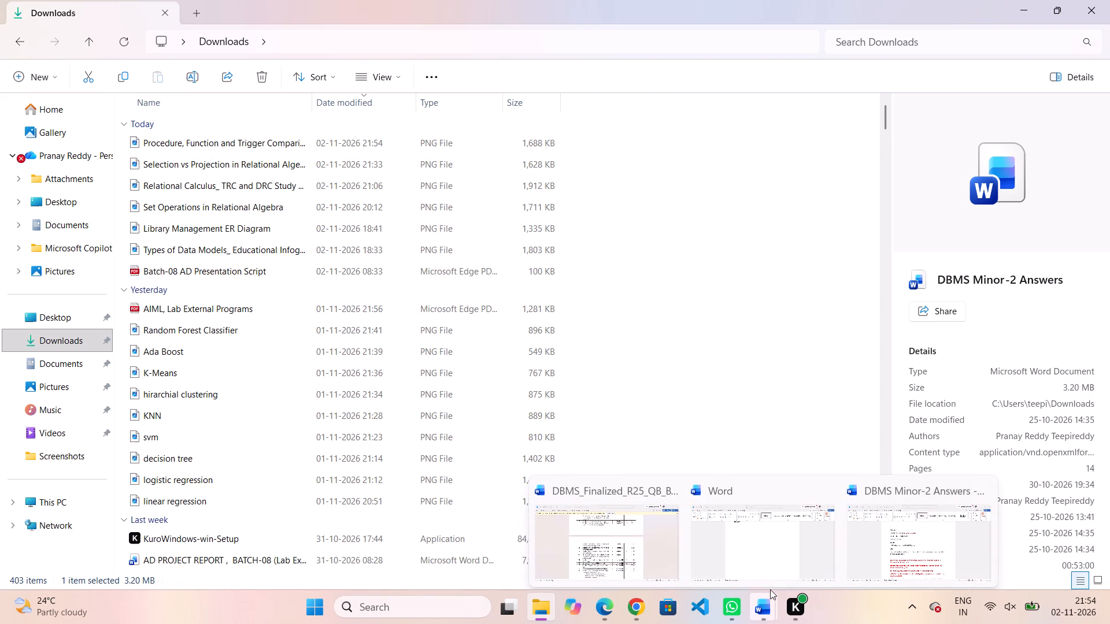
{"action": "left_click", "coordinate": [762, 552]}
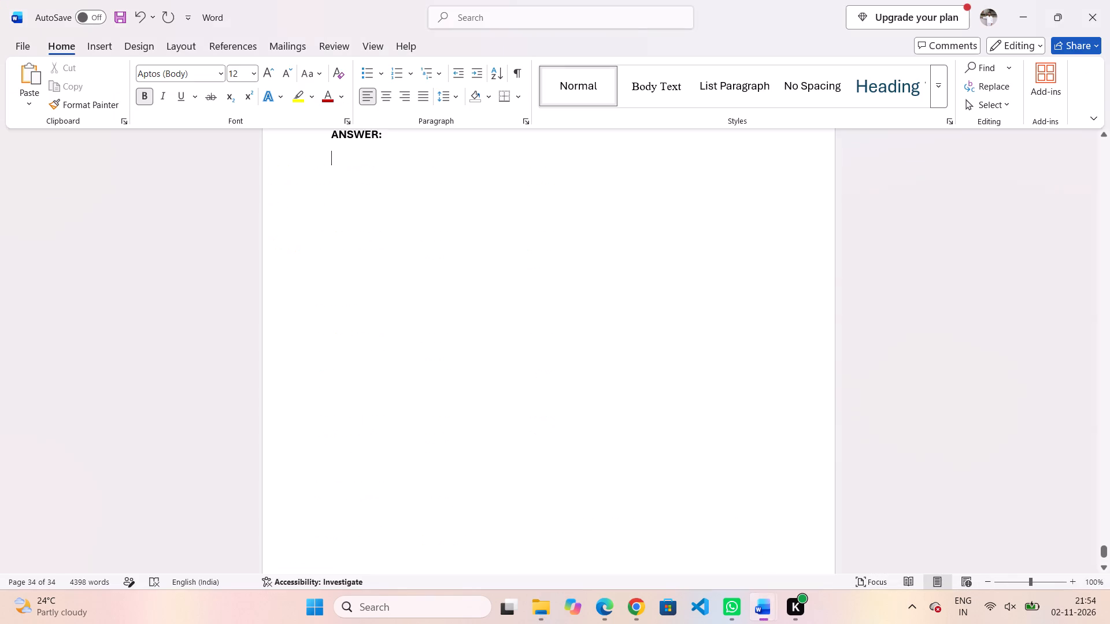
{"action": "scroll", "coordinate": [704, 408], "scroll_direction": "up", "scroll_amount": 2}
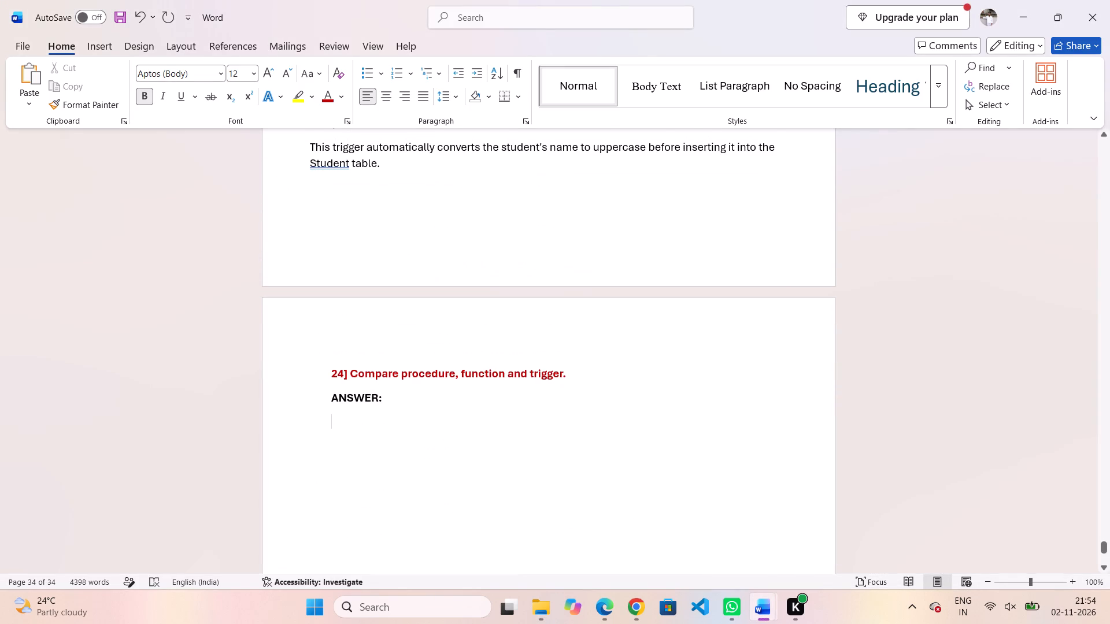
{"action": "left_click", "coordinate": [545, 606]}
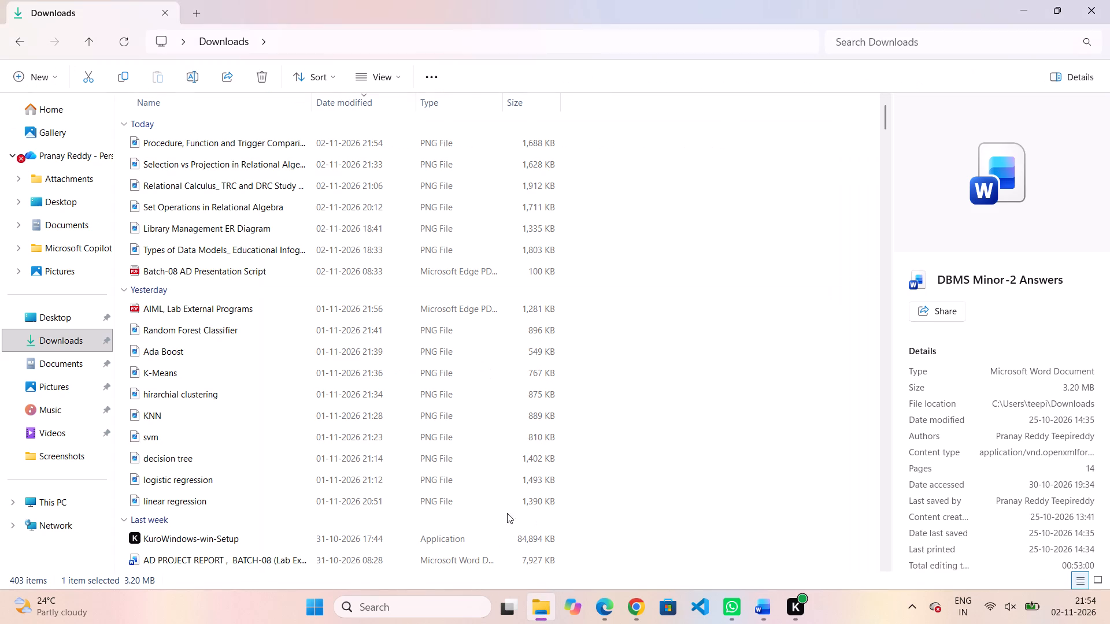
{"action": "left_click", "coordinate": [254, 133]}
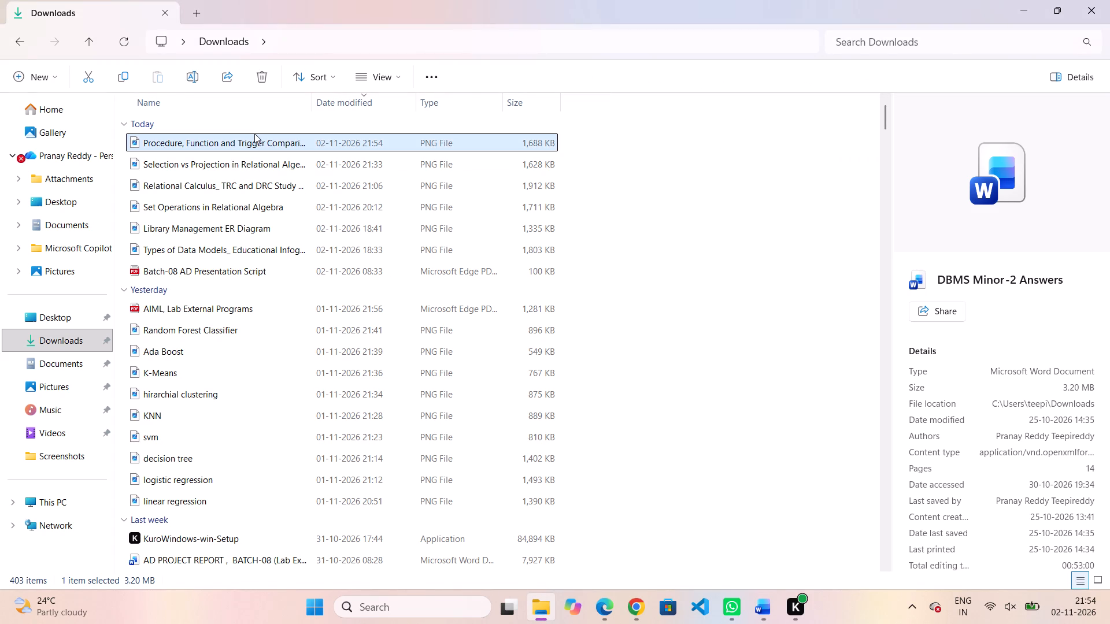
{"action": "left_click", "coordinate": [257, 141]}
{"action": "right_click", "coordinate": [257, 141]}
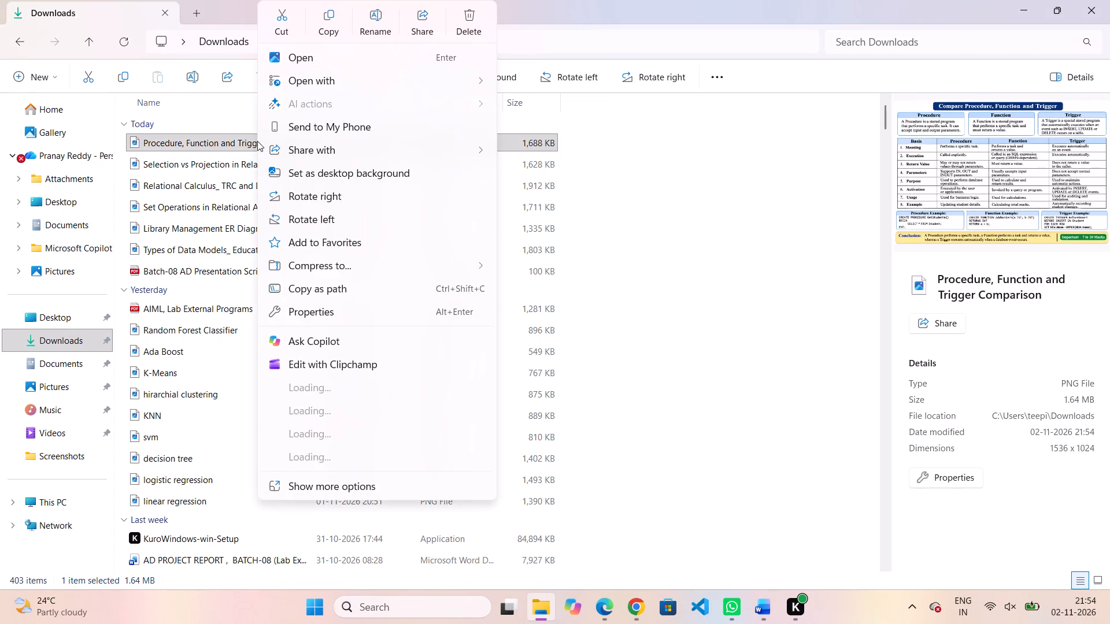
{"action": "left_click", "coordinate": [333, 22]}
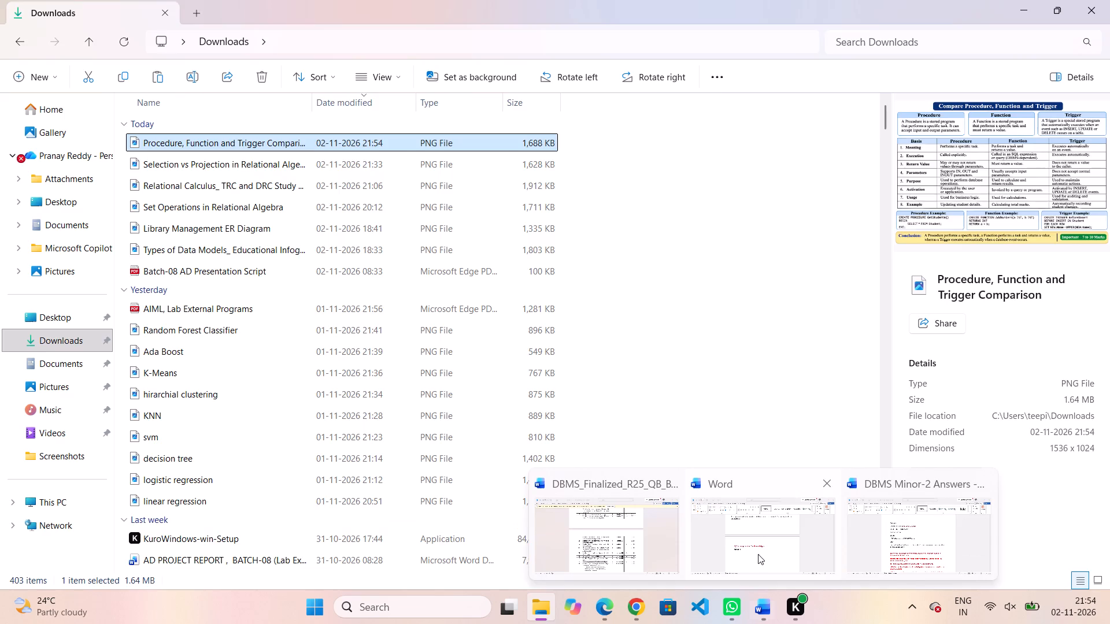
Paste the copied comparison image into the Word answers document on the empty line below question 24's "ANSWER:".
{"action": "left_click", "coordinate": [758, 554]}
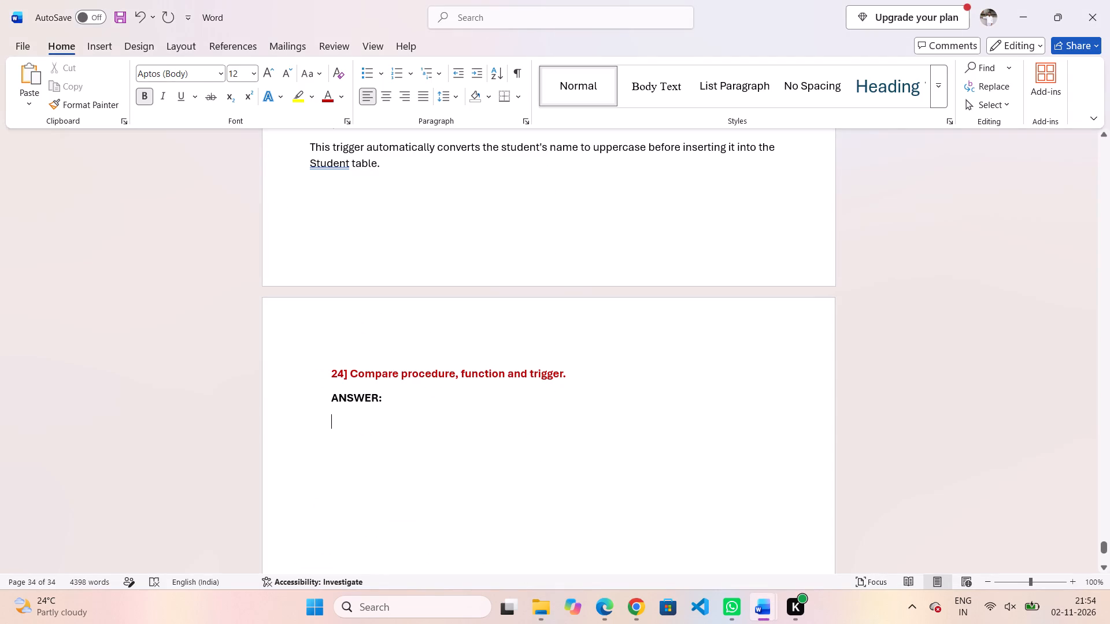
{"action": "key", "text": "ctrl+v"}
{"action": "scroll", "coordinate": [817, 473], "scroll_direction": "down", "scroll_amount": 1}
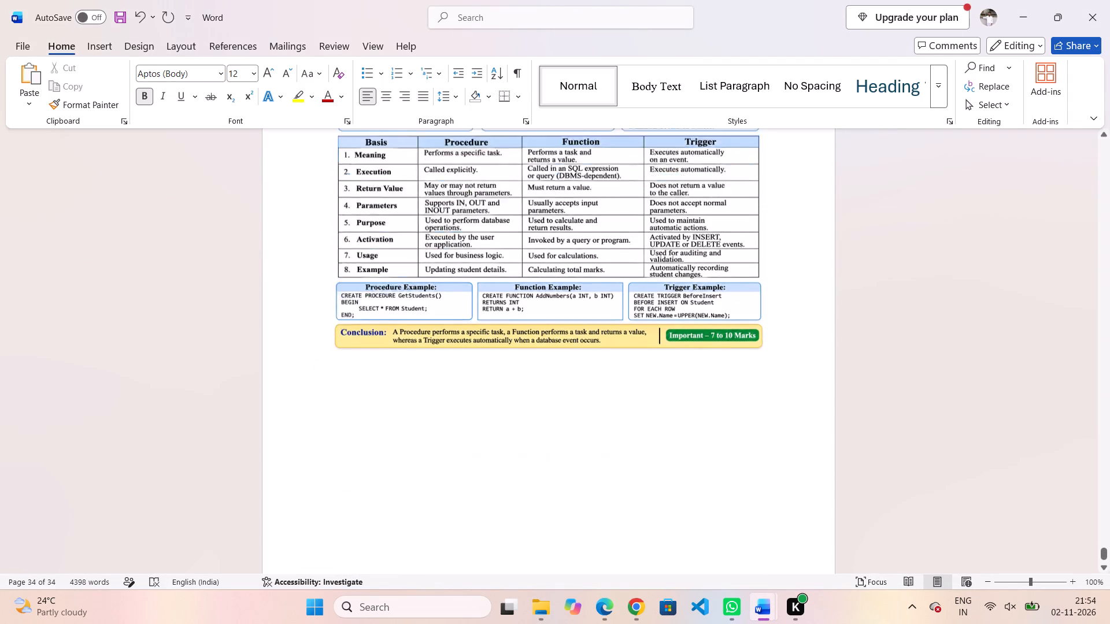
{"action": "scroll", "coordinate": [817, 473], "scroll_direction": "down", "scroll_amount": 1}
{"action": "scroll", "coordinate": [817, 473], "scroll_direction": "up", "scroll_amount": 5}
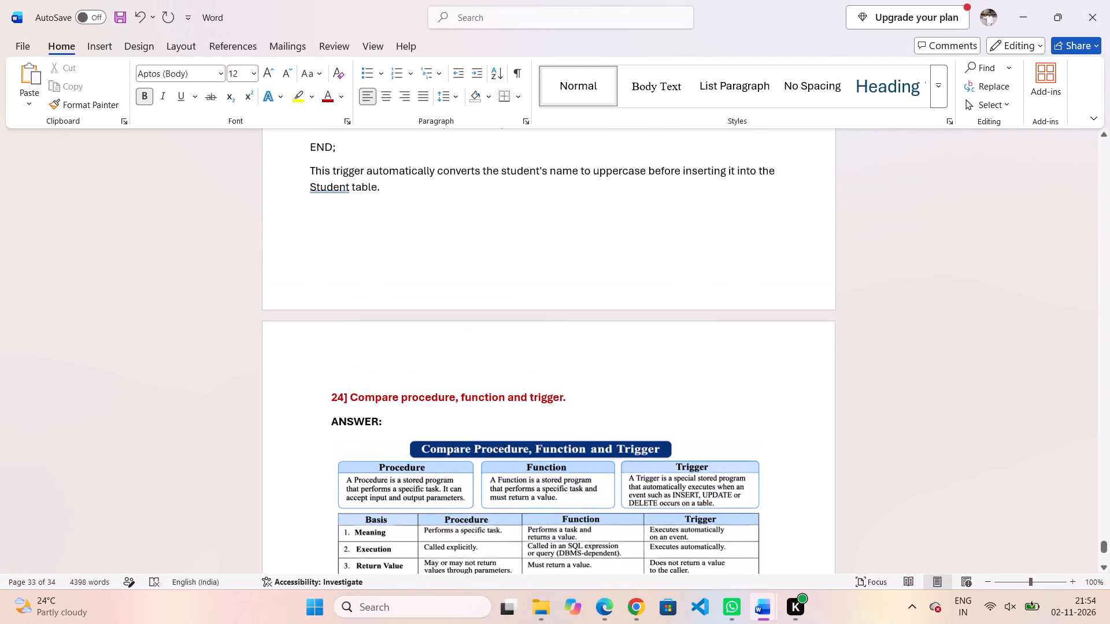
{"action": "scroll", "coordinate": [817, 473], "scroll_direction": "down", "scroll_amount": 2}
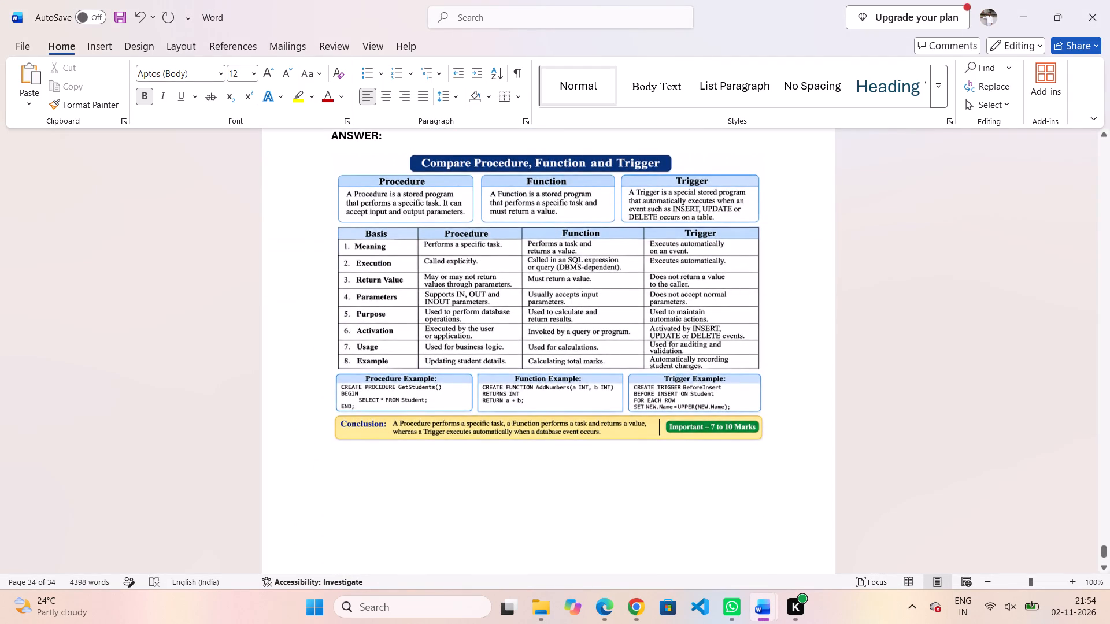
Start a new line below the comparison image with the question number "25]" followed by a space.
{"action": "key", "text": "Return"}
{"action": "scroll", "coordinate": [817, 473], "scroll_direction": "up", "scroll_amount": 1}
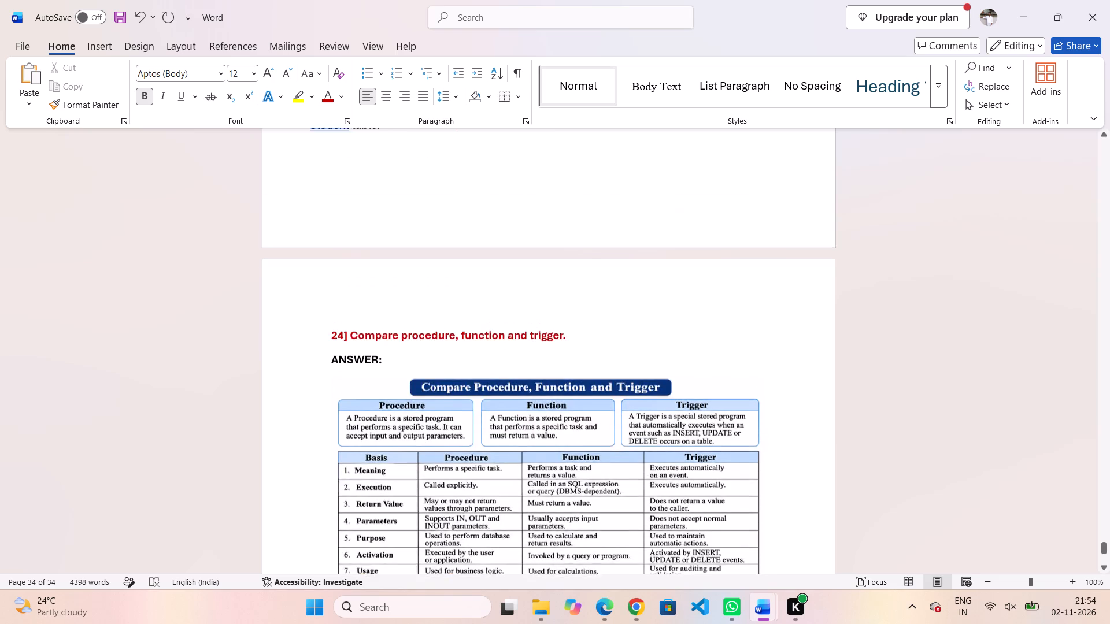
{"action": "type", "text": "25"}
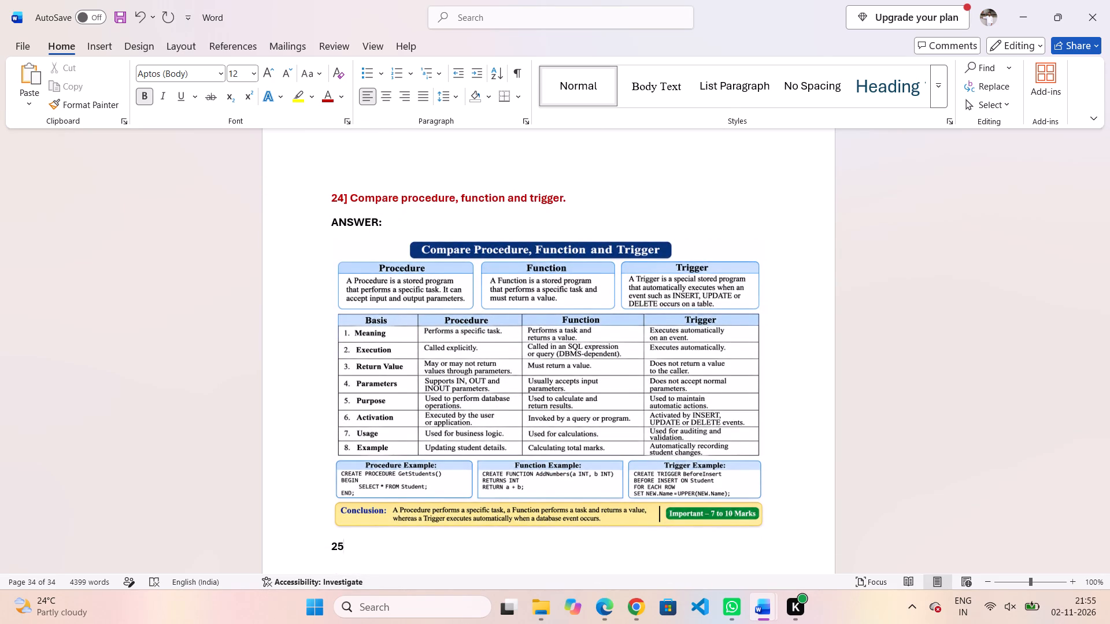
{"action": "type", "text": "]"}
{"action": "key", "text": "space"}
Look back through the answers document from the relational model answer through questions 21 to 24, checking their content and formatting.
{"action": "scroll", "coordinate": [817, 473], "scroll_direction": "up", "scroll_amount": 2}
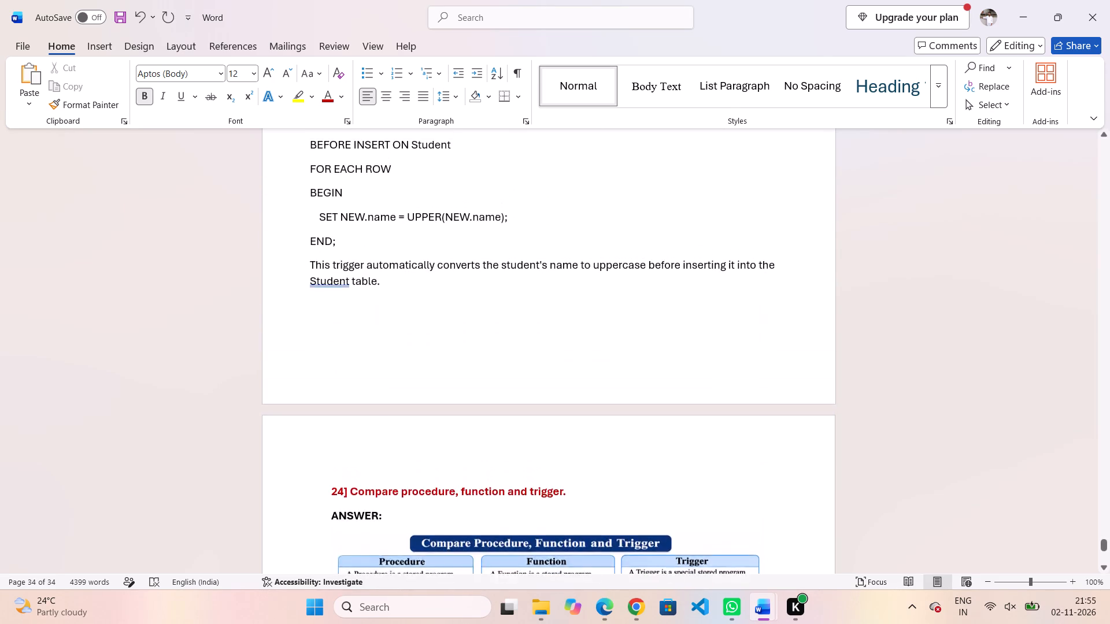
{"action": "scroll", "coordinate": [817, 473], "scroll_direction": "up", "scroll_amount": 6}
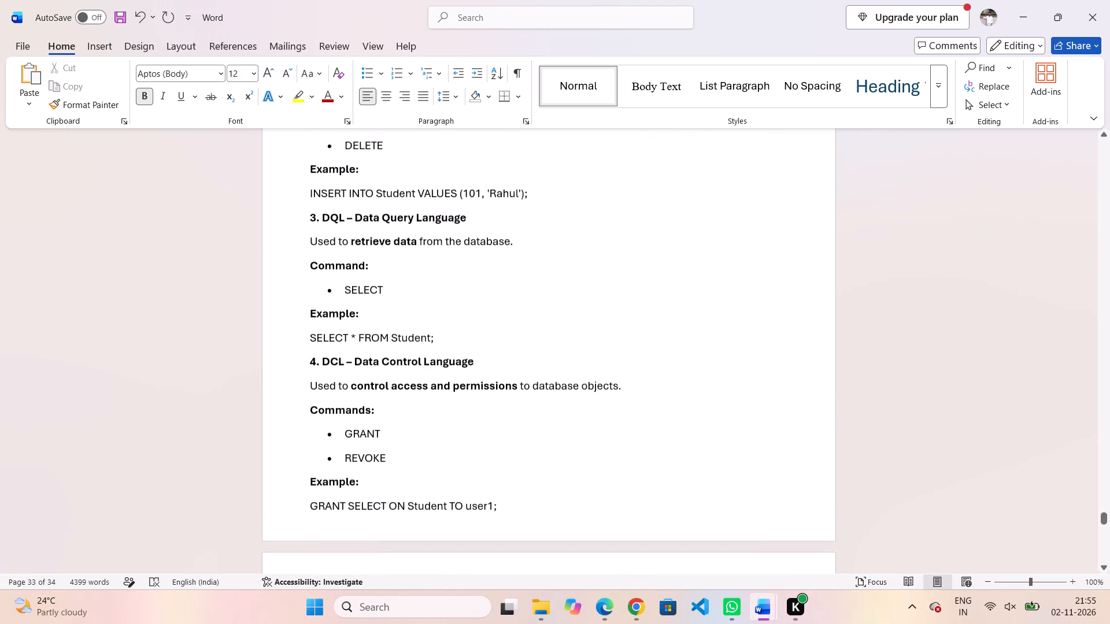
{"action": "scroll", "coordinate": [817, 473], "scroll_direction": "up", "scroll_amount": 5}
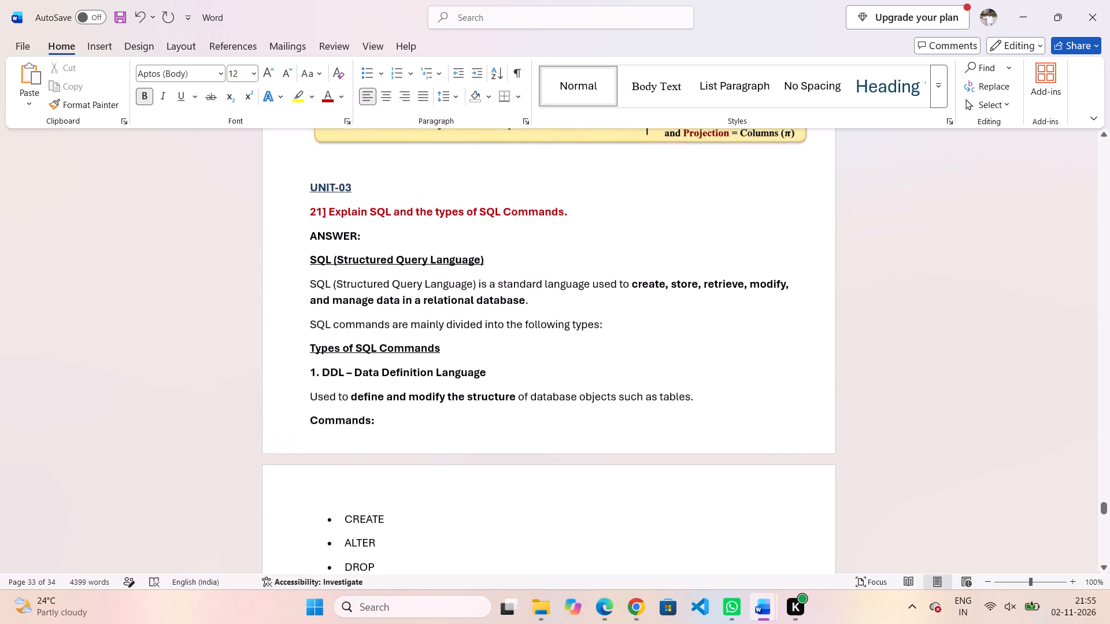
{"action": "scroll", "coordinate": [817, 473], "scroll_direction": "down", "scroll_amount": 9}
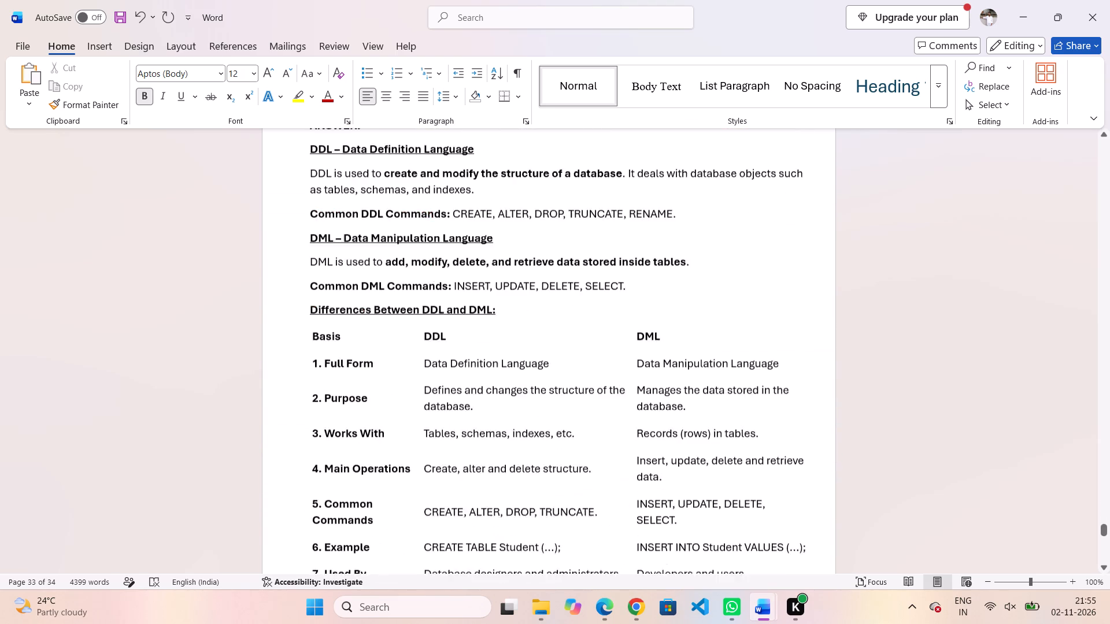
{"action": "scroll", "coordinate": [817, 473], "scroll_direction": "down", "scroll_amount": 5}
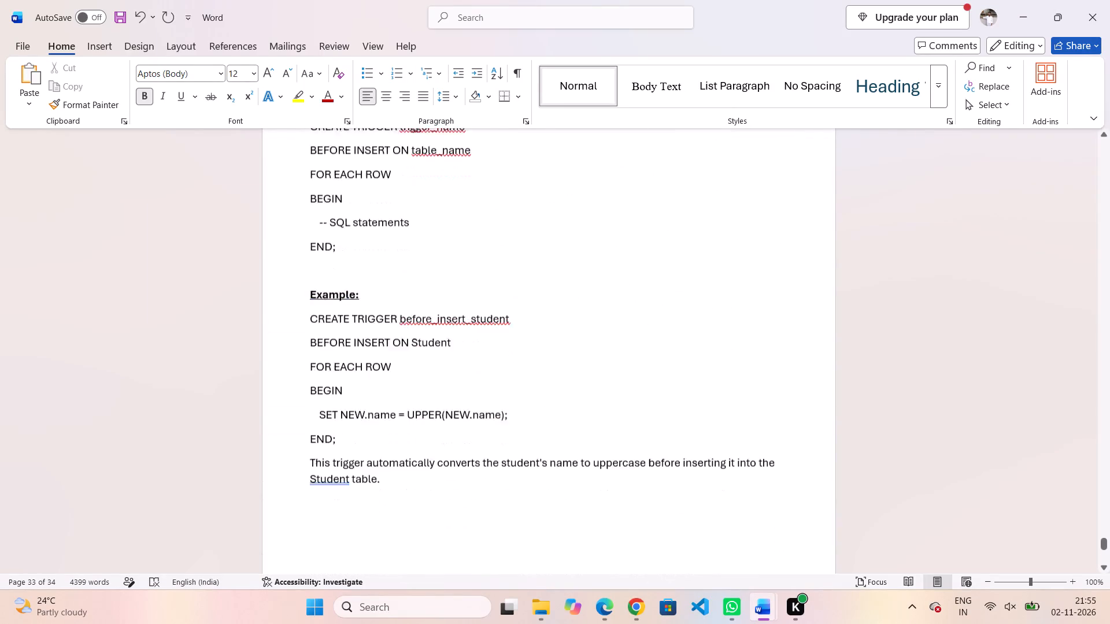
{"action": "scroll", "coordinate": [817, 473], "scroll_direction": "down", "scroll_amount": 2}
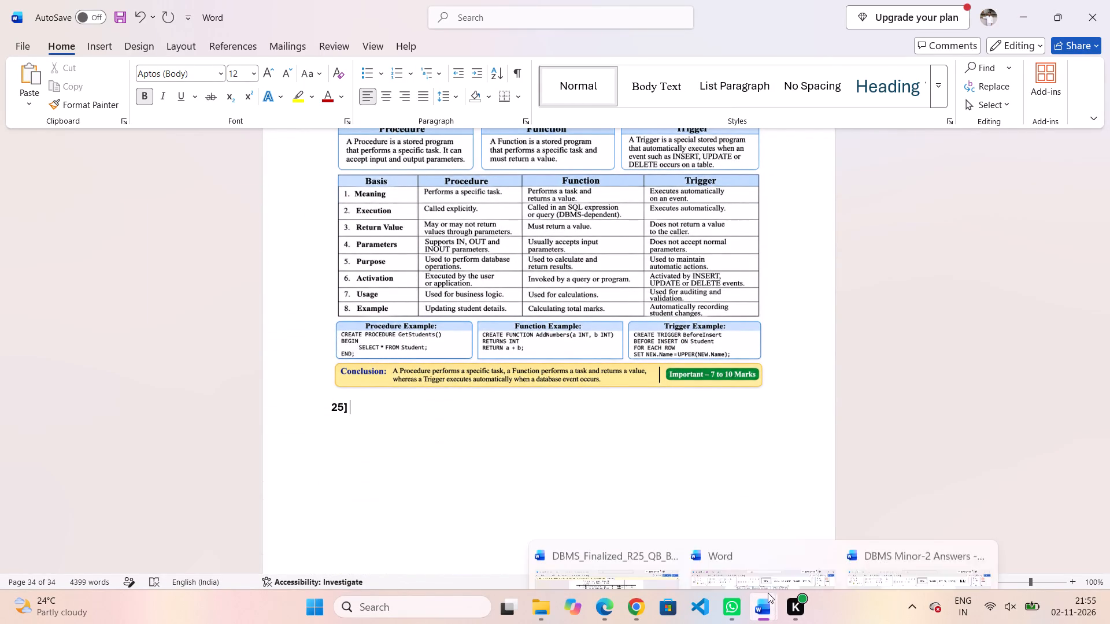
{"action": "scroll", "coordinate": [760, 408], "scroll_direction": "up", "scroll_amount": 7}
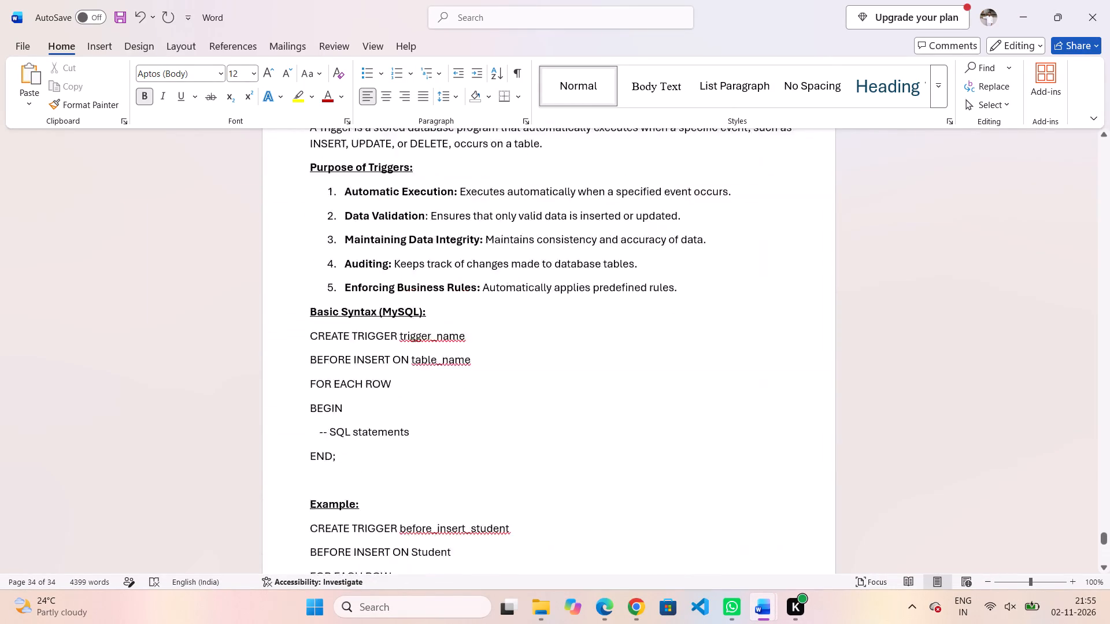
{"action": "scroll", "coordinate": [760, 408], "scroll_direction": "up", "scroll_amount": 12}
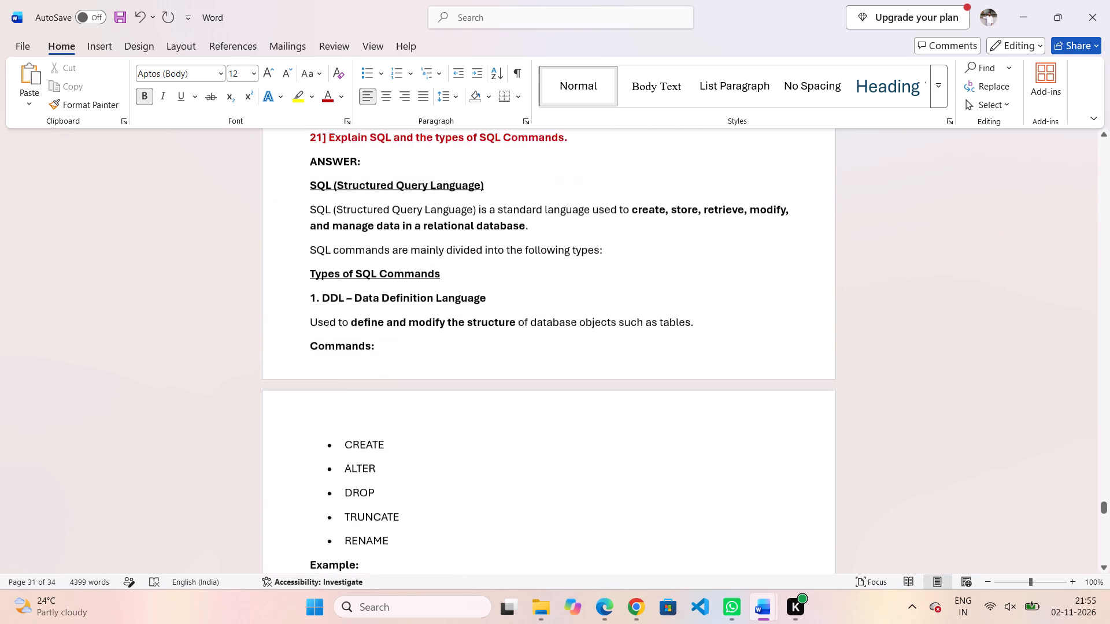
{"action": "scroll", "coordinate": [760, 408], "scroll_direction": "up", "scroll_amount": 1}
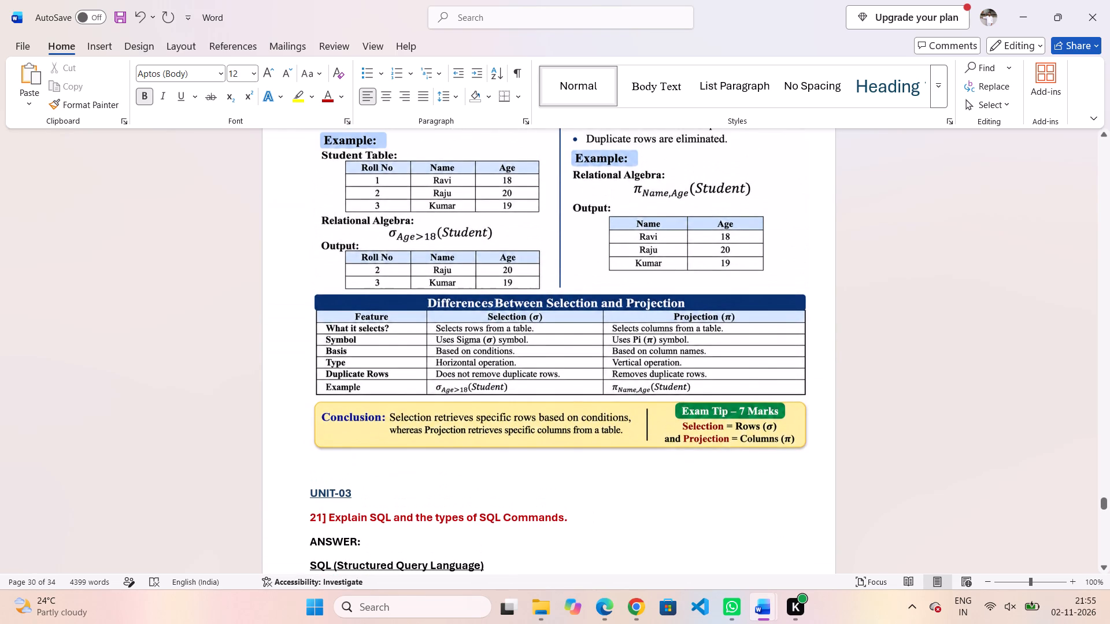
{"action": "scroll", "coordinate": [760, 408], "scroll_direction": "down", "scroll_amount": 11}
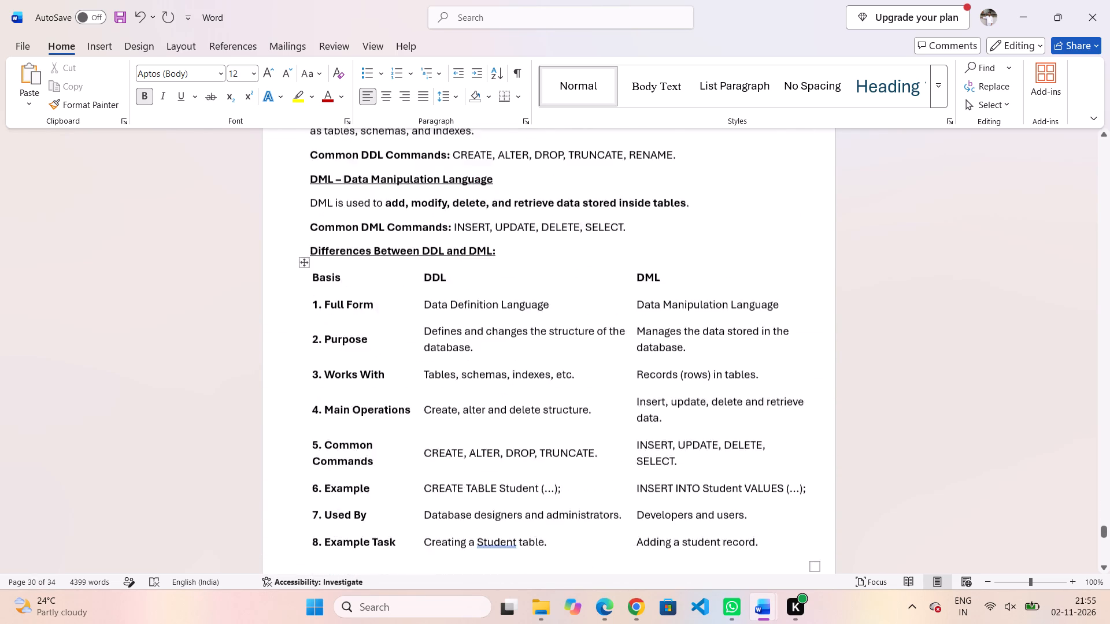
{"action": "scroll", "coordinate": [760, 408], "scroll_direction": "up", "scroll_amount": 8}
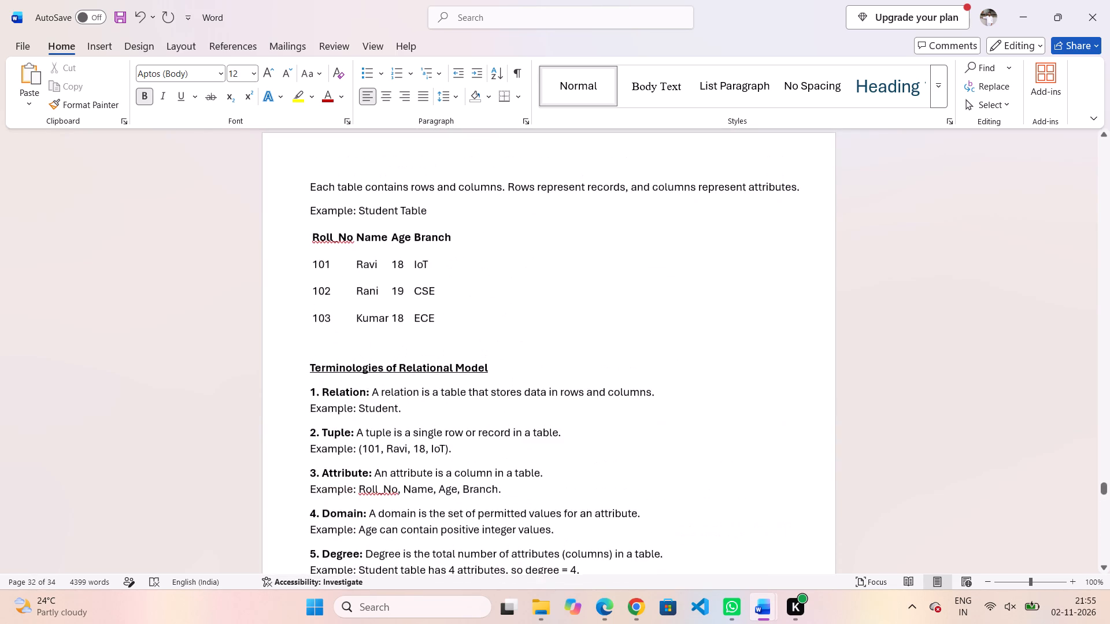
{"action": "scroll", "coordinate": [760, 408], "scroll_direction": "down", "scroll_amount": 4}
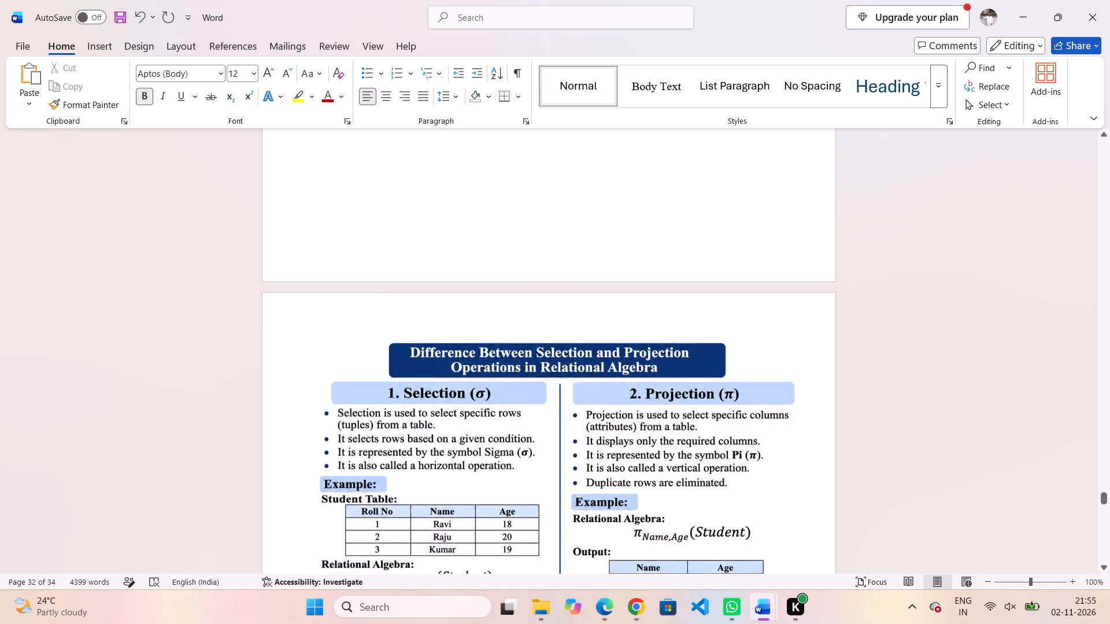
{"action": "scroll", "coordinate": [760, 408], "scroll_direction": "down", "scroll_amount": 5}
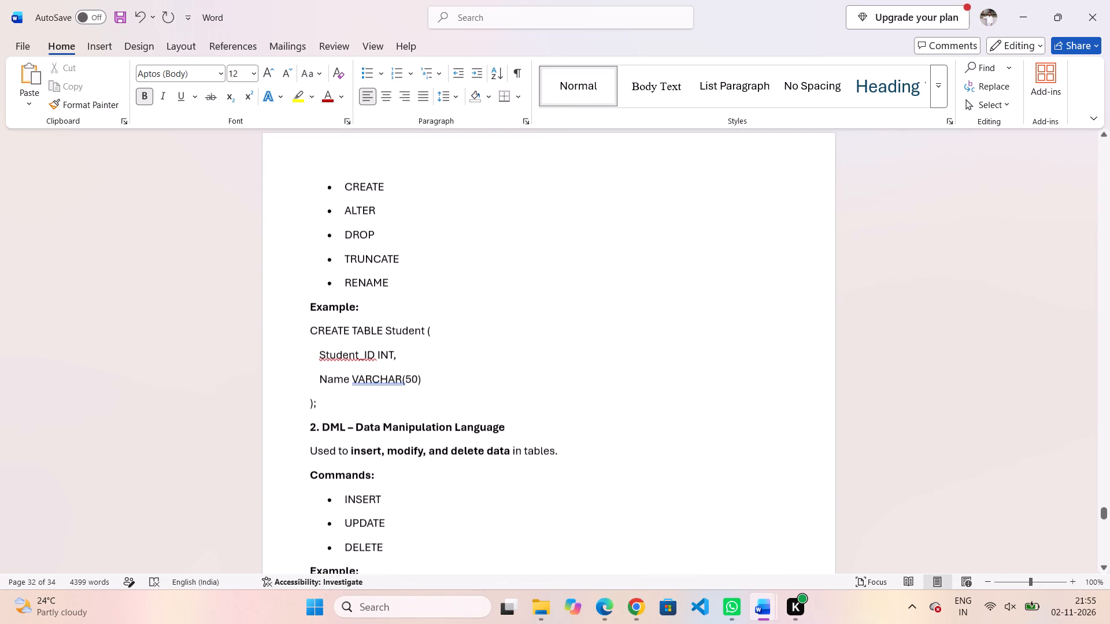
{"action": "scroll", "coordinate": [760, 408], "scroll_direction": "down", "scroll_amount": 6}
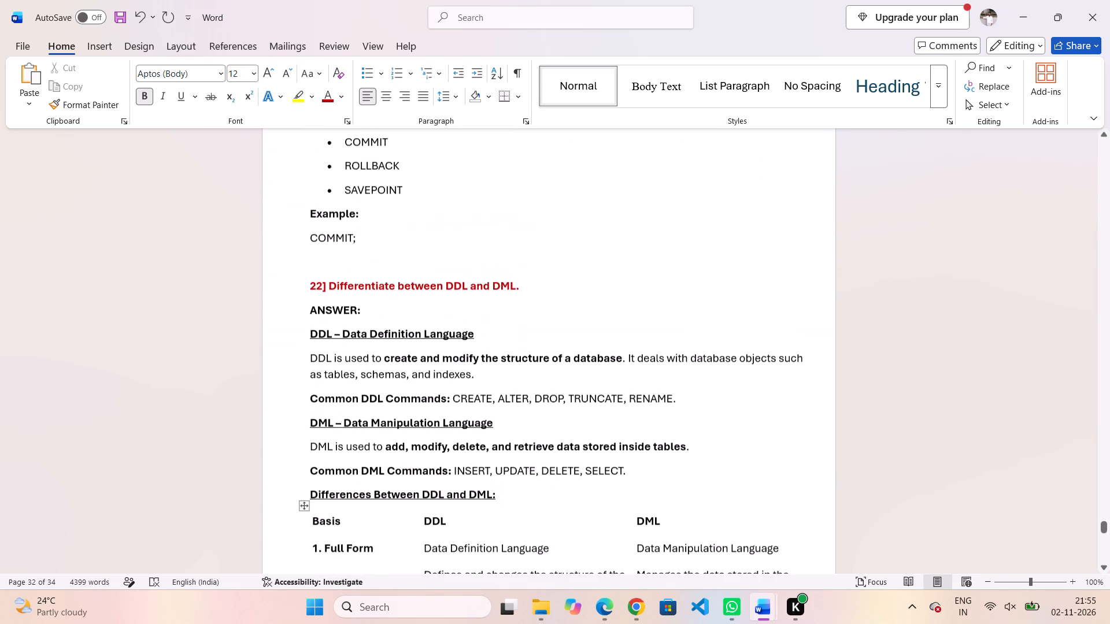
{"action": "scroll", "coordinate": [760, 408], "scroll_direction": "down", "scroll_amount": 5}
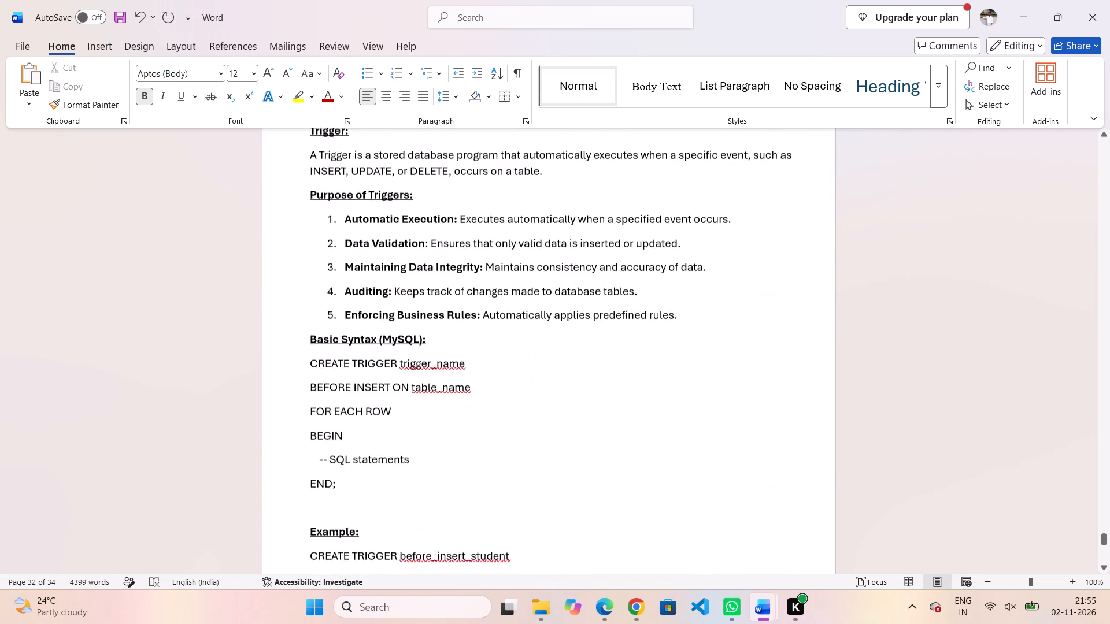
{"action": "scroll", "coordinate": [760, 408], "scroll_direction": "down", "scroll_amount": 4}
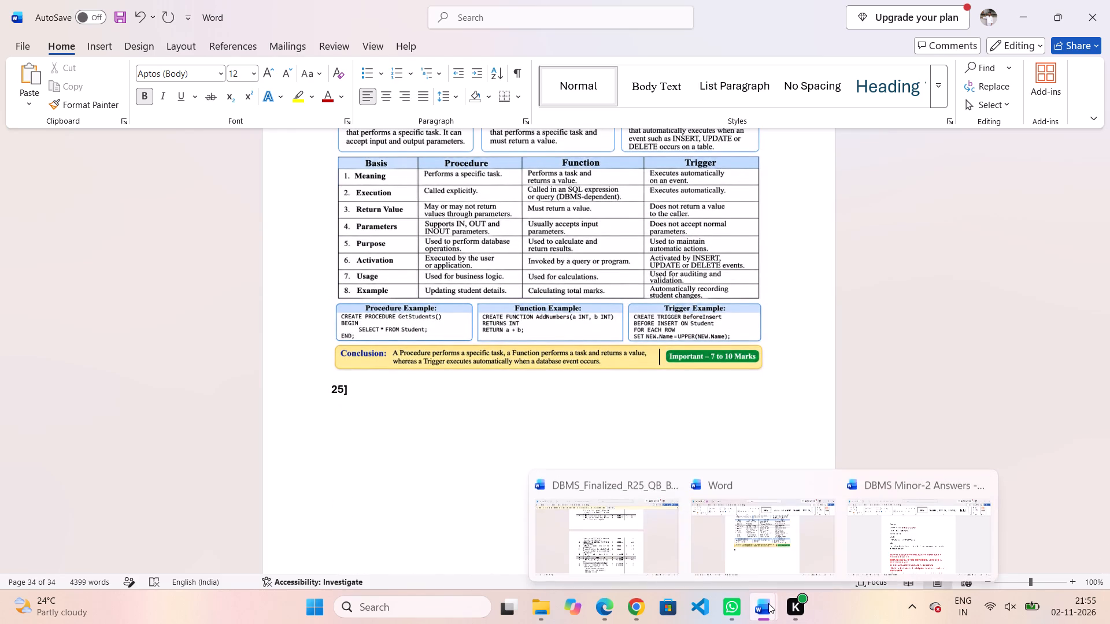
Copy the full text of question 25, from "Explain SQL Languages" through part f), from the DBMS_Finalized_R25_QB_BTL question bank.
{"action": "left_click", "coordinate": [652, 550]}
{"action": "scroll", "coordinate": [534, 503], "scroll_direction": "down", "scroll_amount": 1}
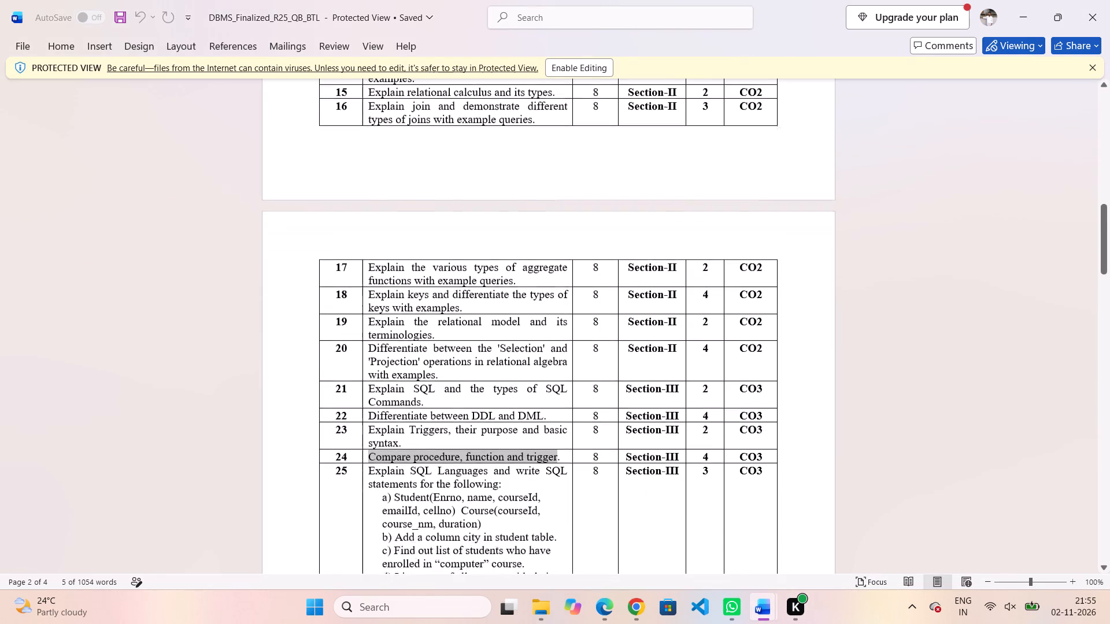
{"action": "scroll", "coordinate": [534, 503], "scroll_direction": "down", "scroll_amount": 2}
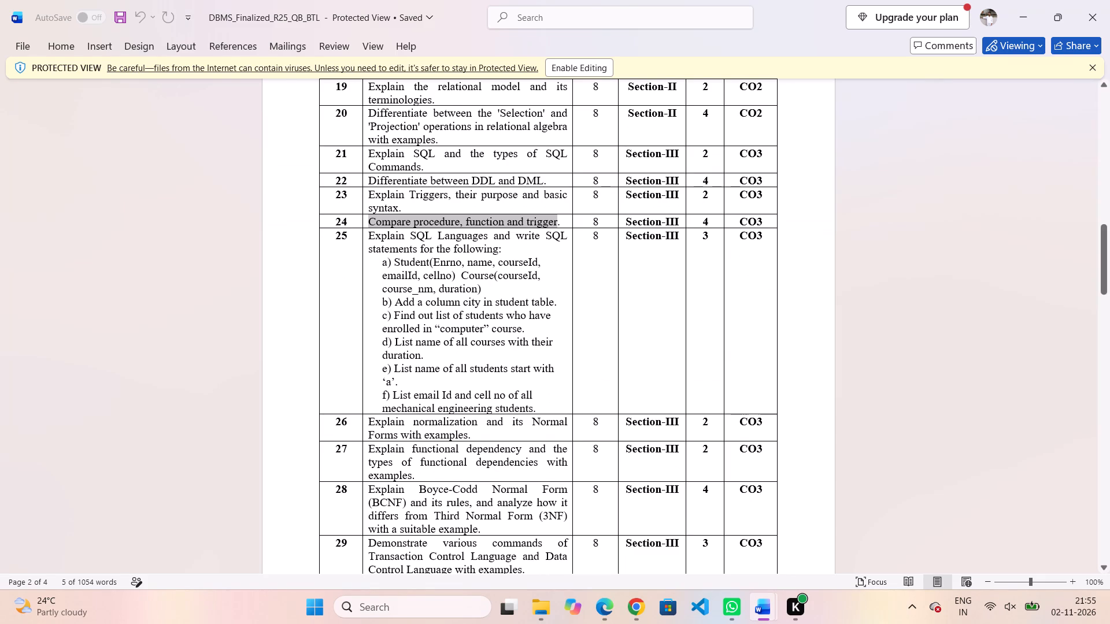
{"action": "left_click_drag", "start_coordinate": [536, 412], "coordinate": [436, 306]}
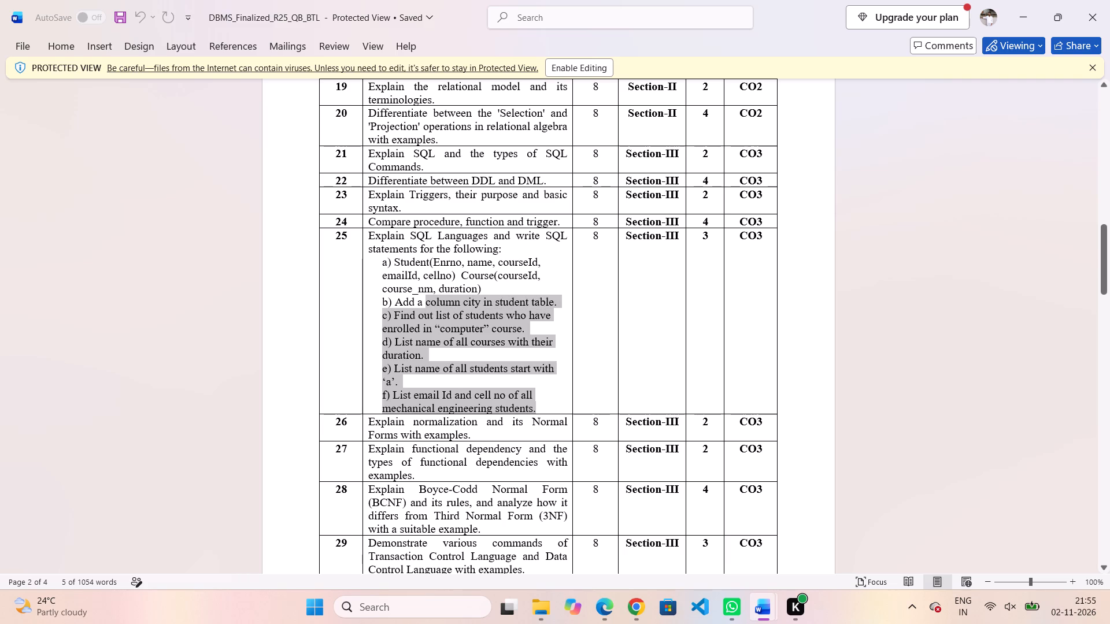
{"action": "left_click_drag", "start_coordinate": [436, 306], "coordinate": [383, 225]}
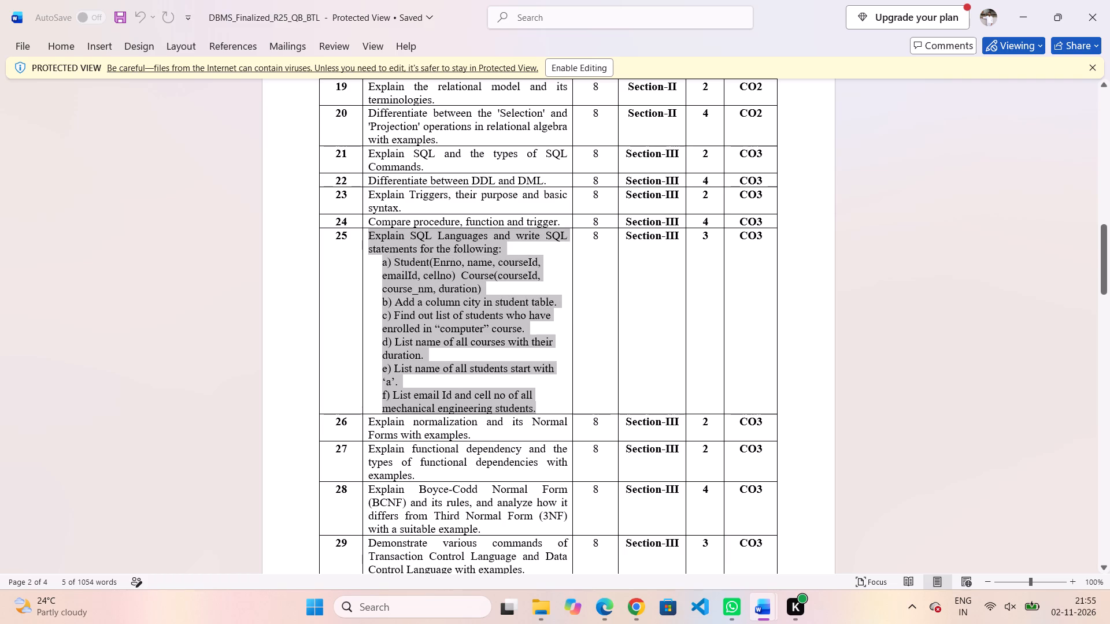
{"action": "left_click_drag", "start_coordinate": [383, 225], "coordinate": [369, 236]}
{"action": "left_click_drag", "start_coordinate": [369, 236], "coordinate": [419, 289]}
{"action": "left_click", "coordinate": [419, 289]}
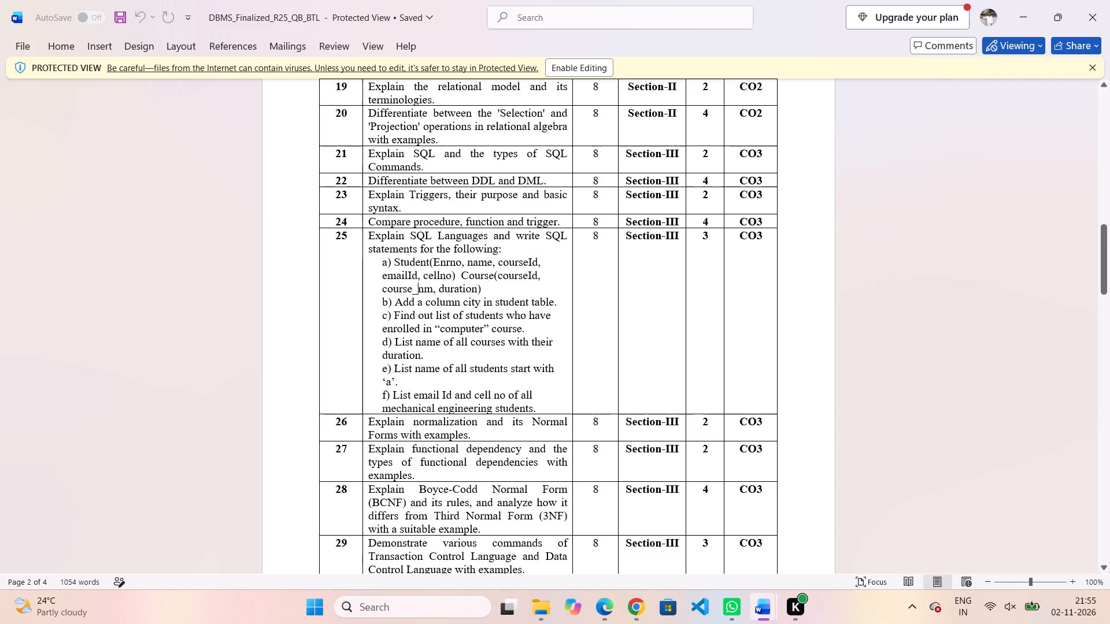
{"action": "left_click_drag", "start_coordinate": [369, 237], "coordinate": [523, 387]}
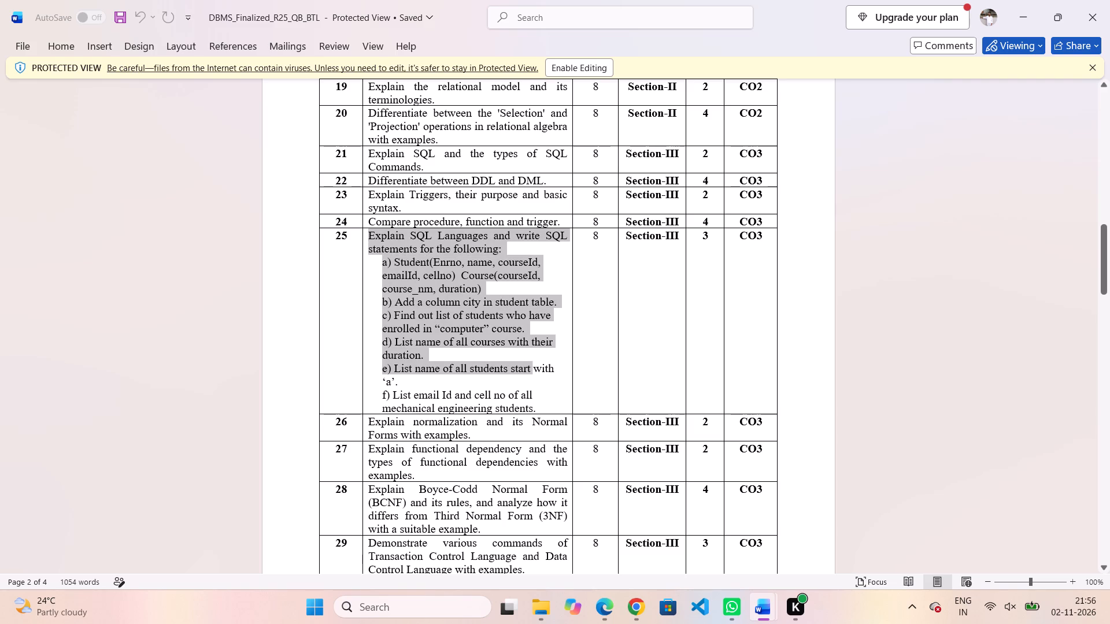
{"action": "left_click_drag", "start_coordinate": [523, 387], "coordinate": [537, 406]}
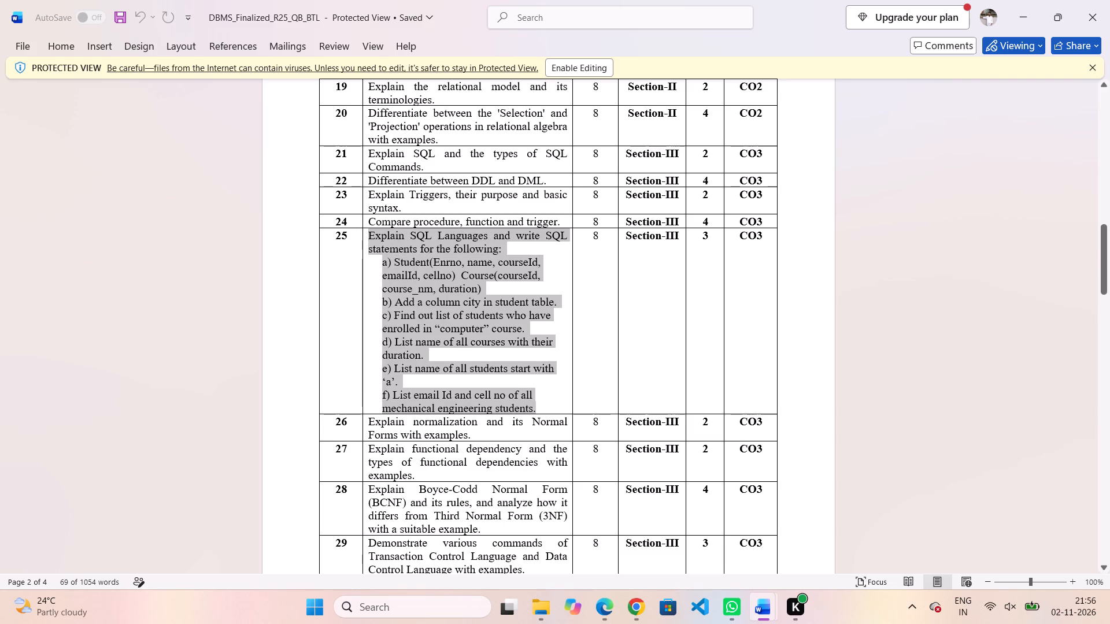
{"action": "key", "text": "ctrl+c"}
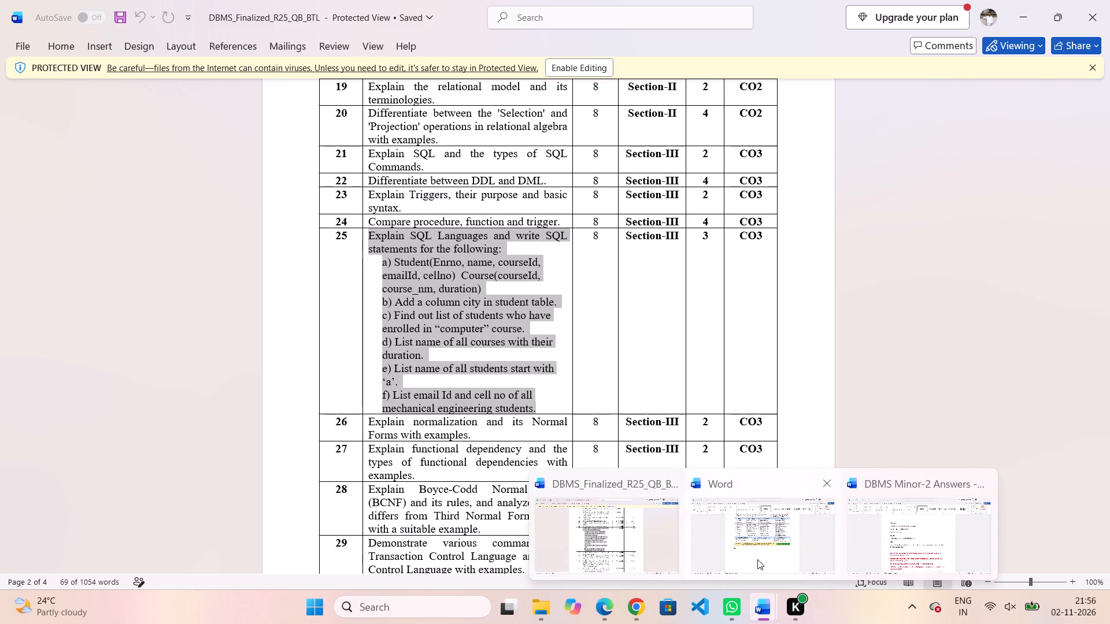
Paste the copied question text after "25]" in the unsaved Word answers document.
{"action": "left_click", "coordinate": [757, 559]}
{"action": "key", "text": "ctrl+v"}
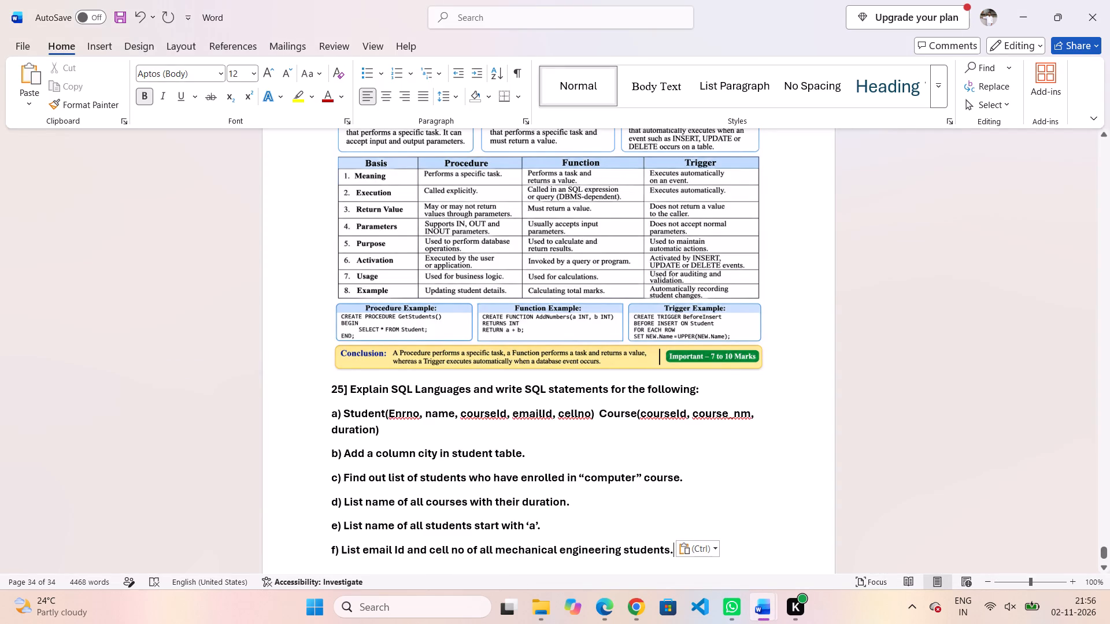
Add an "ANSWER:" line below part f) of question 25, followed by an empty line.
{"action": "scroll", "coordinate": [735, 472], "scroll_direction": "down", "scroll_amount": 1}
{"action": "key", "text": "Return"}
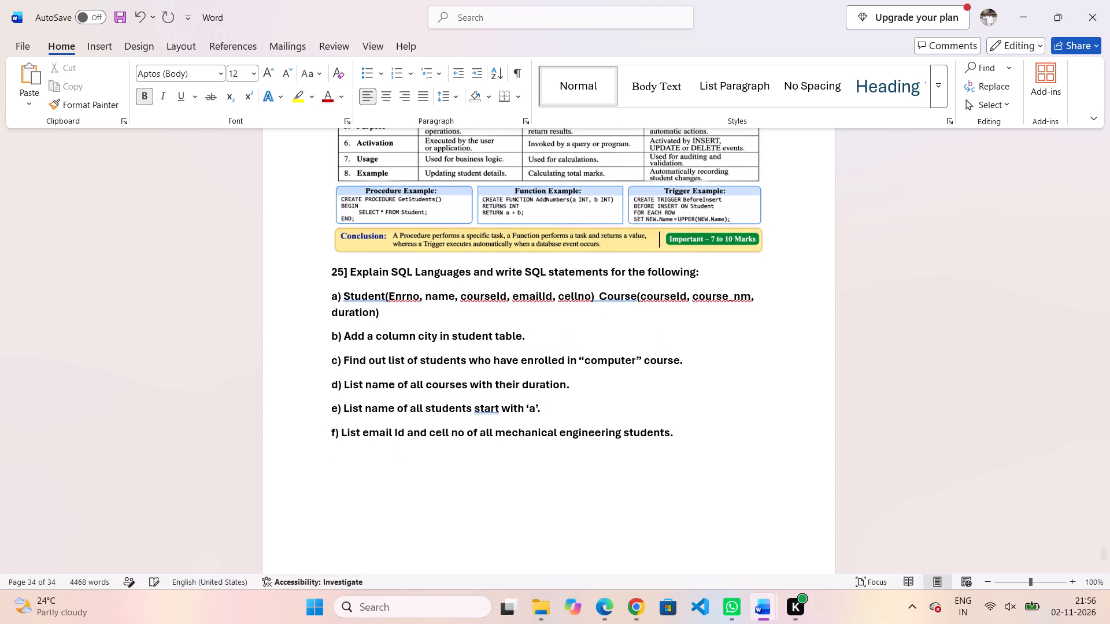
{"action": "type", "text": "ANSWER"}
{"action": "key", "text": "shift+colon"}
{"action": "key", "text": "Return"}
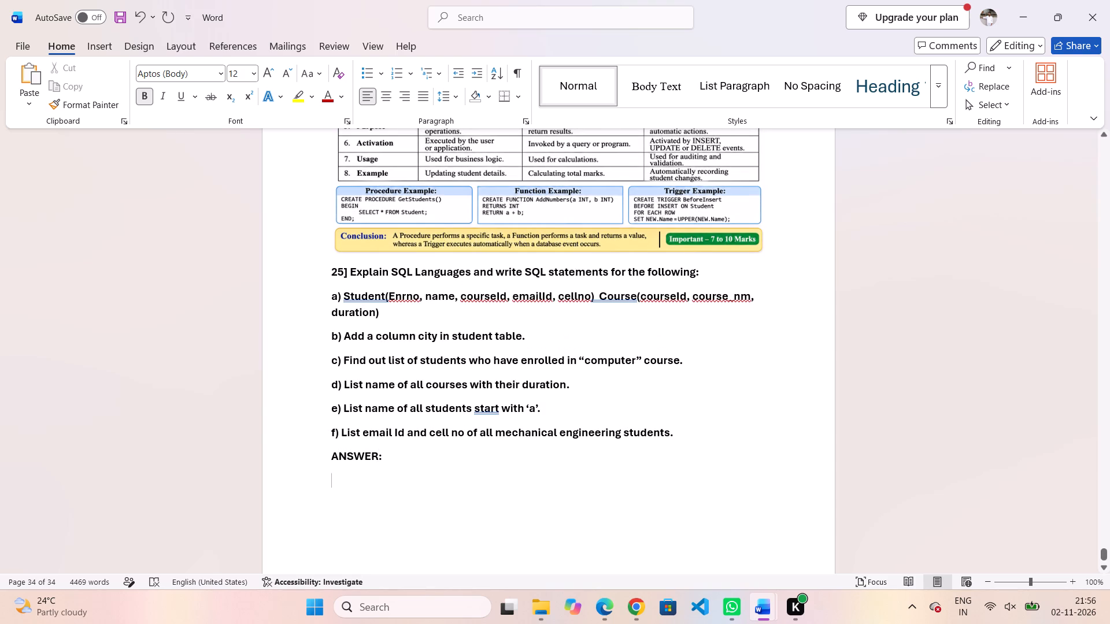
Colour all of question 25's text red, from the "25]" heading line through part f).
{"action": "left_click_drag", "start_coordinate": [330, 274], "coordinate": [687, 428]}
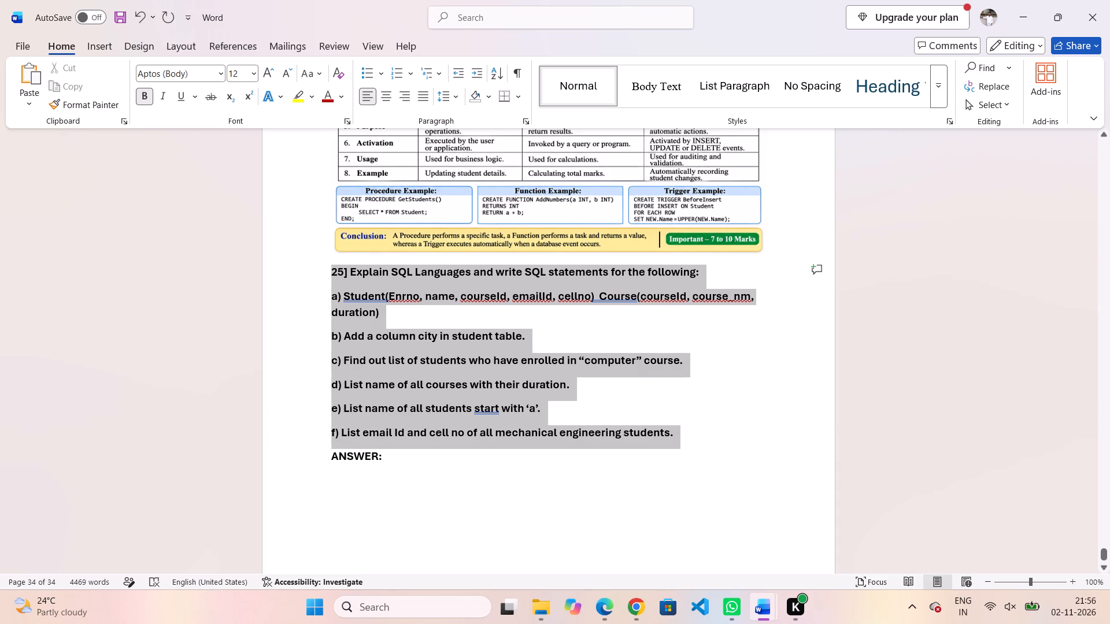
{"action": "left_click_drag", "start_coordinate": [687, 428], "coordinate": [684, 432]}
{"action": "left_click", "coordinate": [774, 412]}
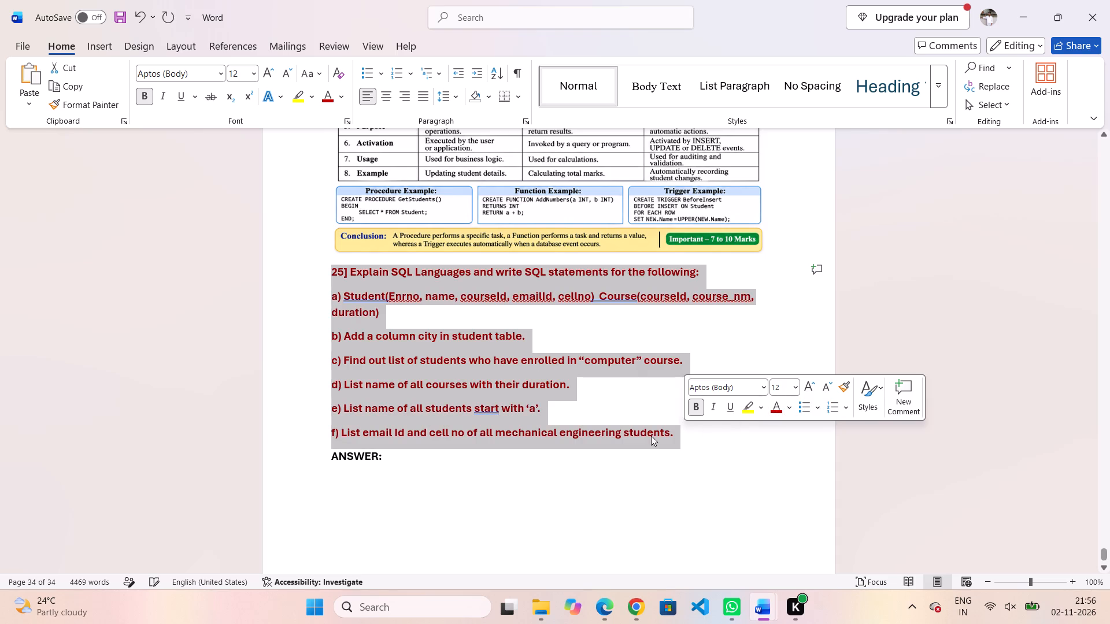
Insert a new line directly below question 25's "ANSWER:" and turn off bold there.
{"action": "left_click", "coordinate": [408, 465]}
{"action": "key", "text": "Return"}
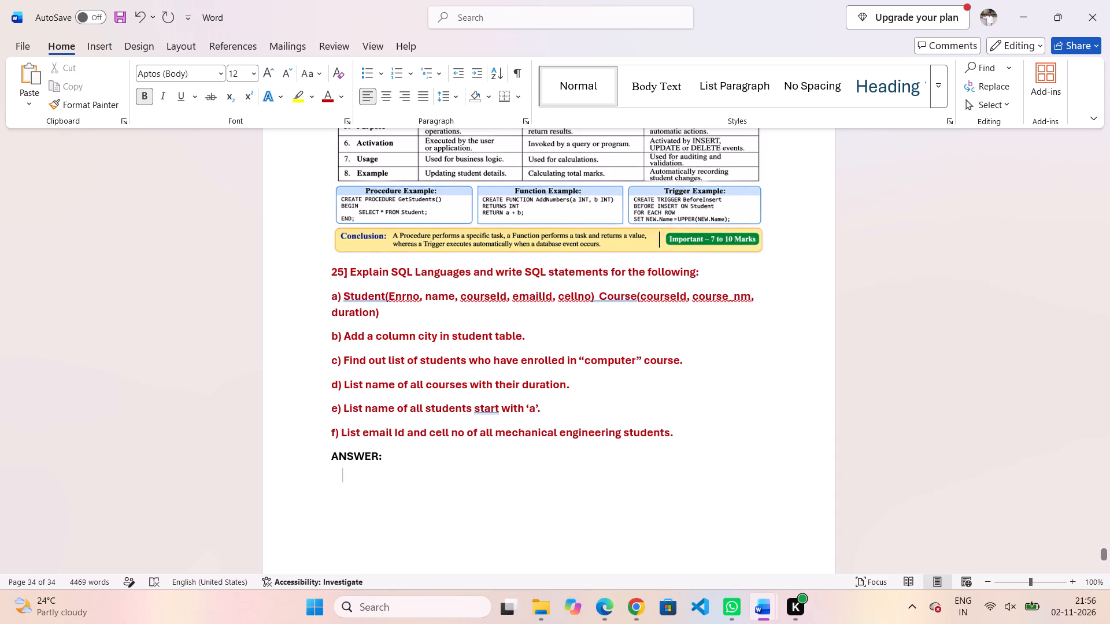
{"action": "left_click", "coordinate": [135, 96]}
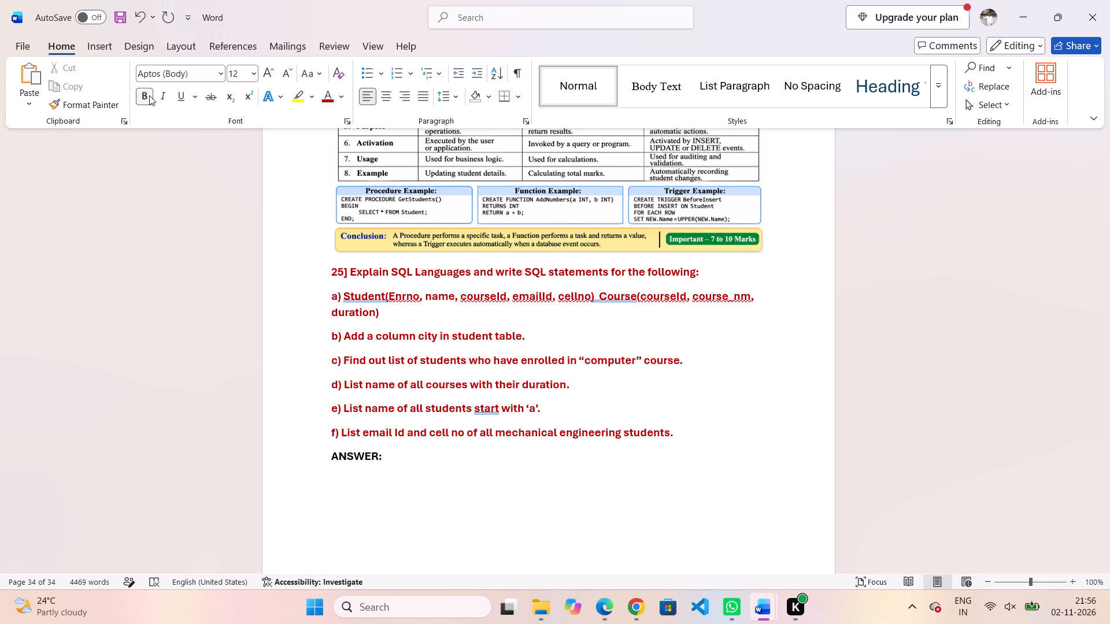
{"action": "left_click", "coordinate": [149, 95]}
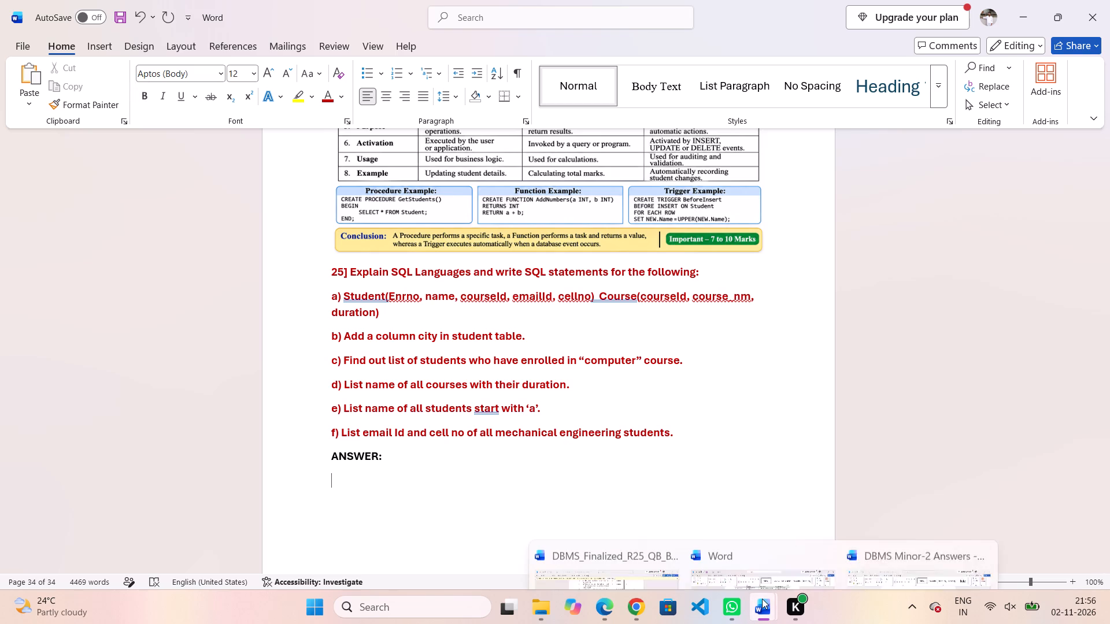
{"action": "left_click", "coordinate": [875, 552]}
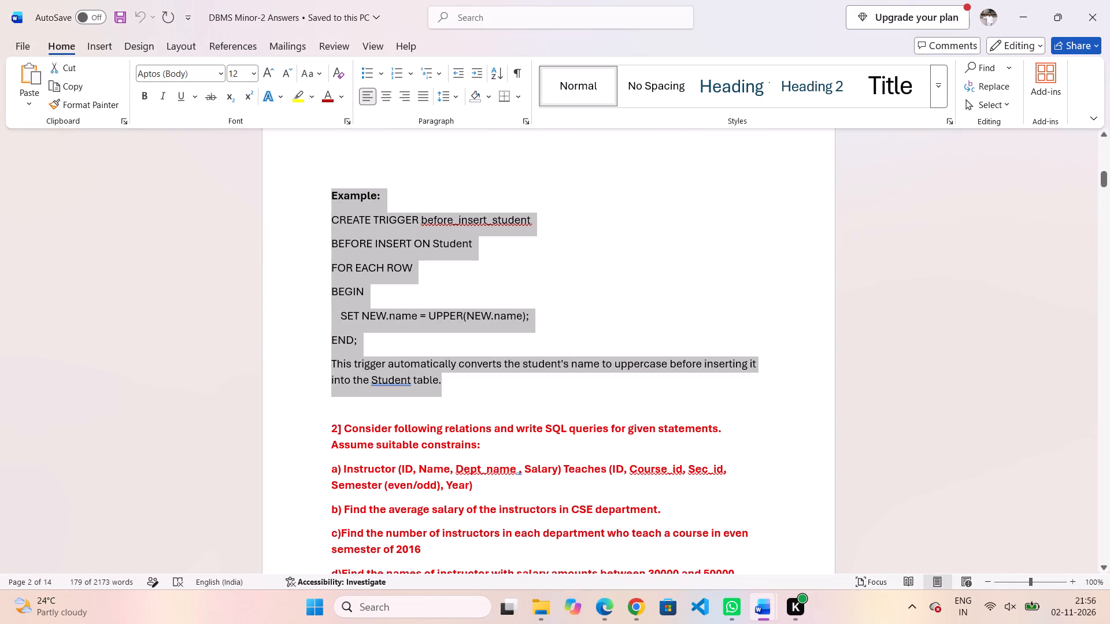
{"action": "scroll", "coordinate": [776, 464], "scroll_direction": "down", "scroll_amount": 1}
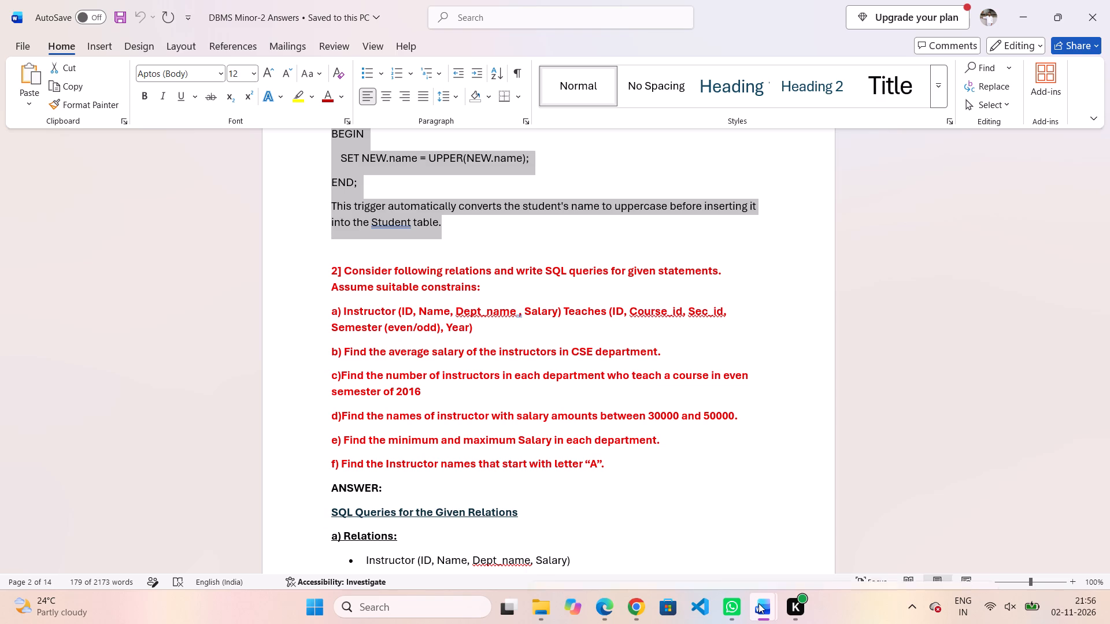
{"action": "left_click", "coordinate": [747, 552]}
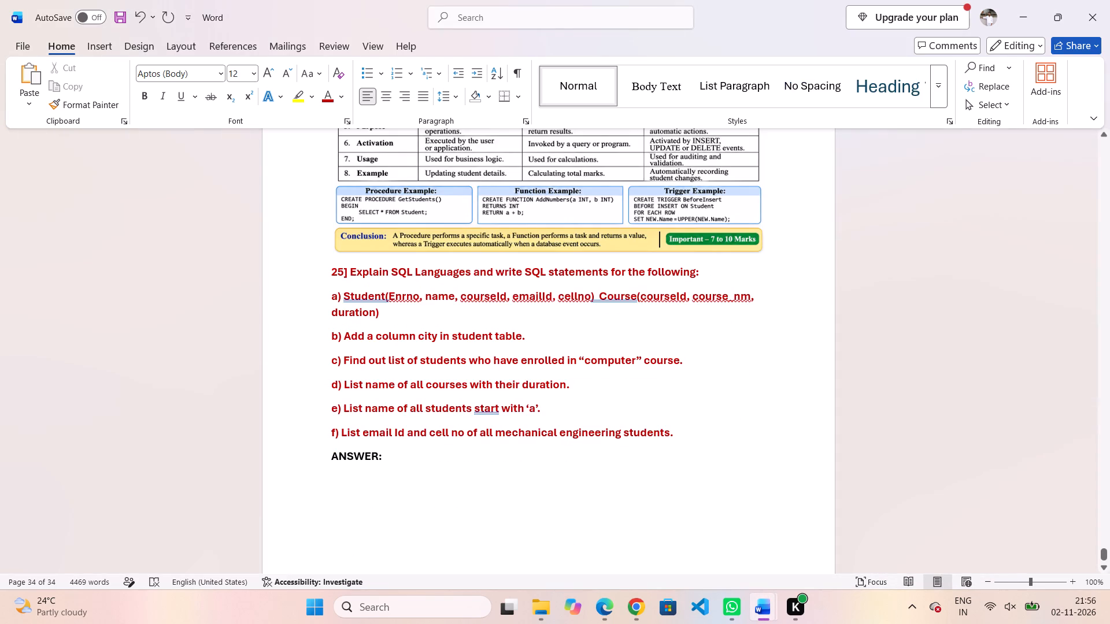
{"action": "left_click", "coordinate": [637, 607]}
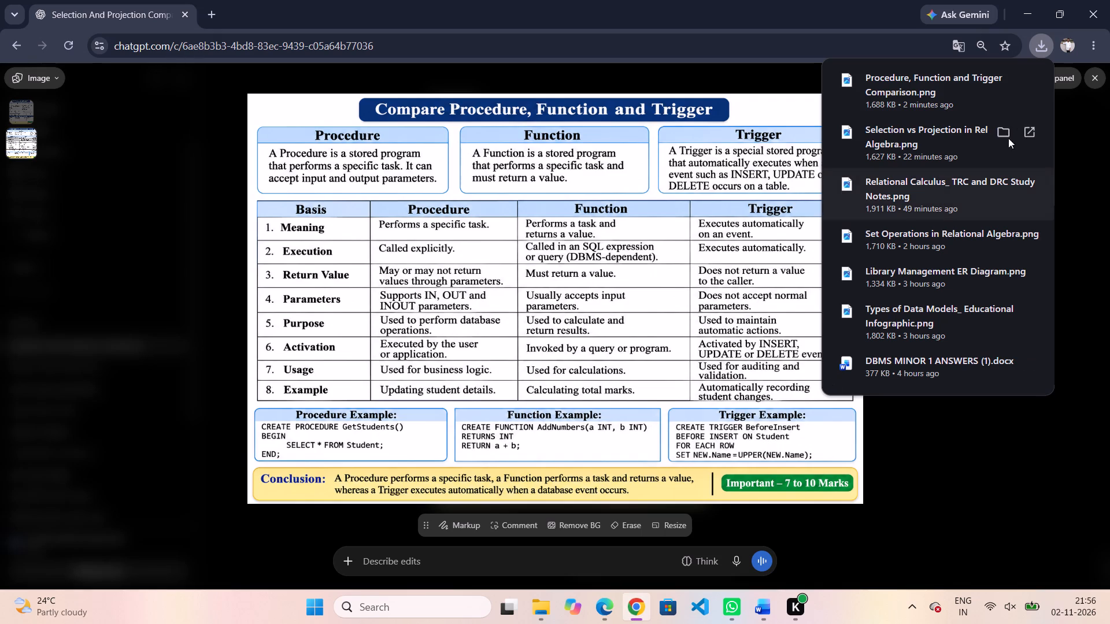
{"action": "left_click", "coordinate": [1093, 79]}
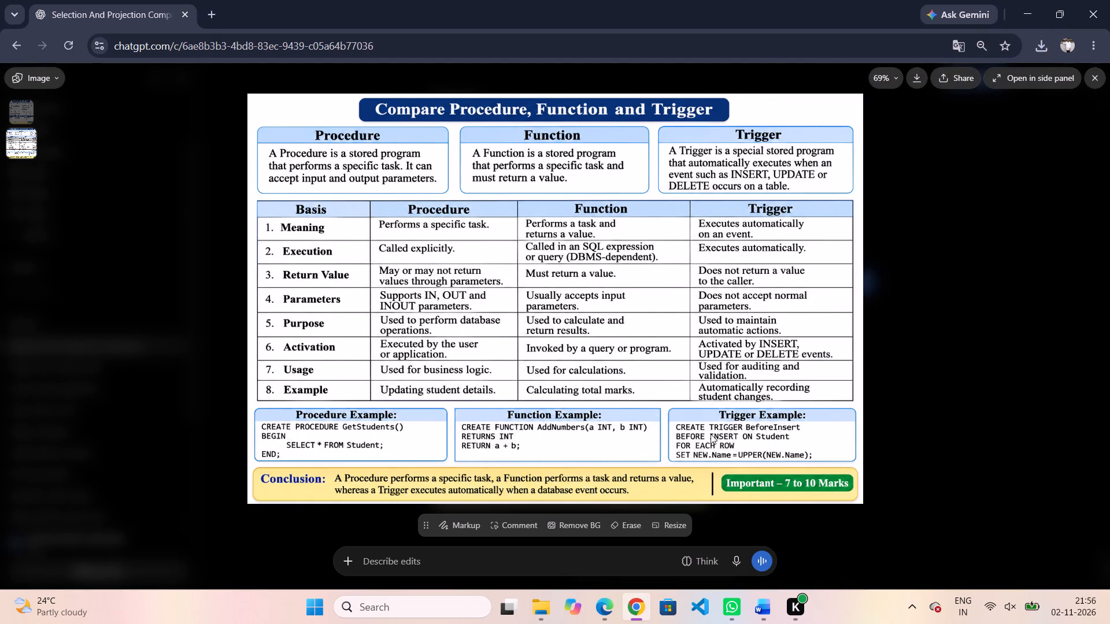
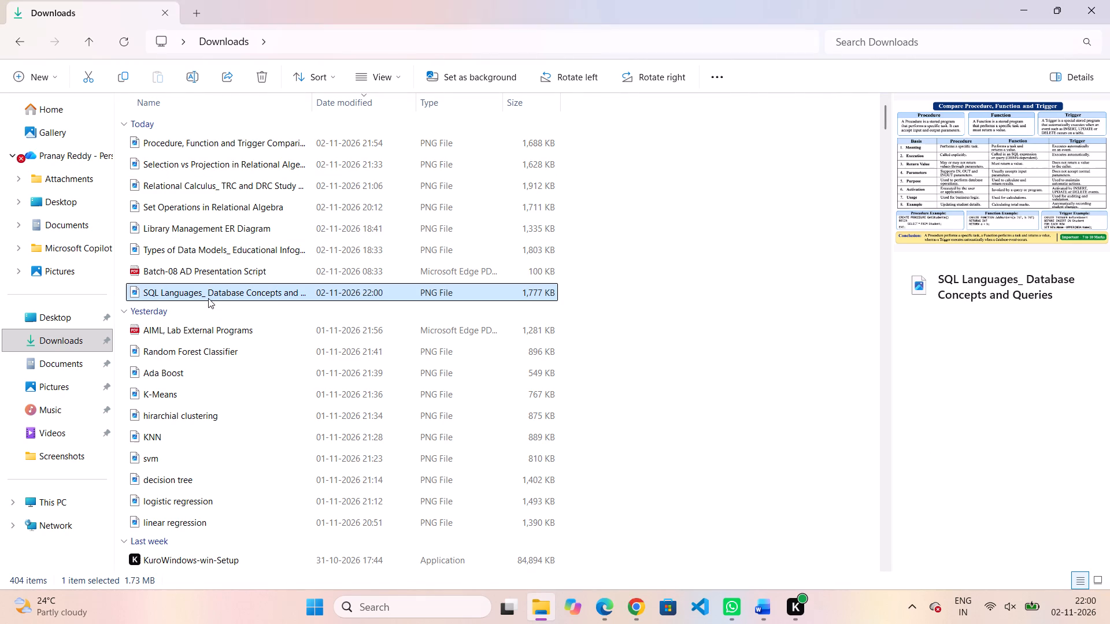
{"action": "right_click", "coordinate": [206, 291]}
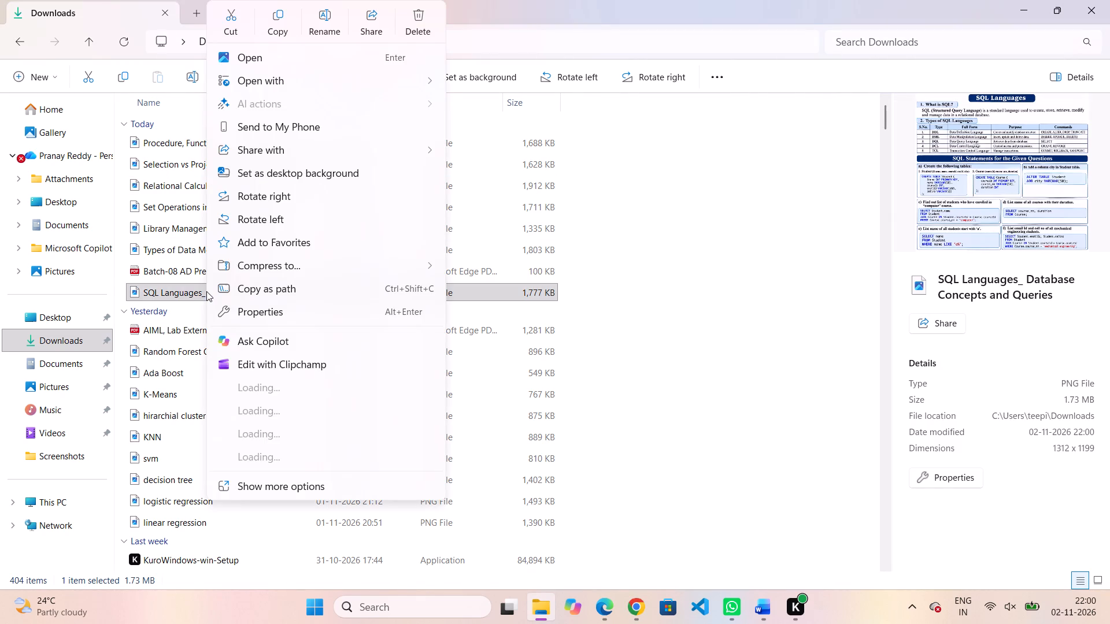
{"action": "left_click", "coordinate": [281, 29]}
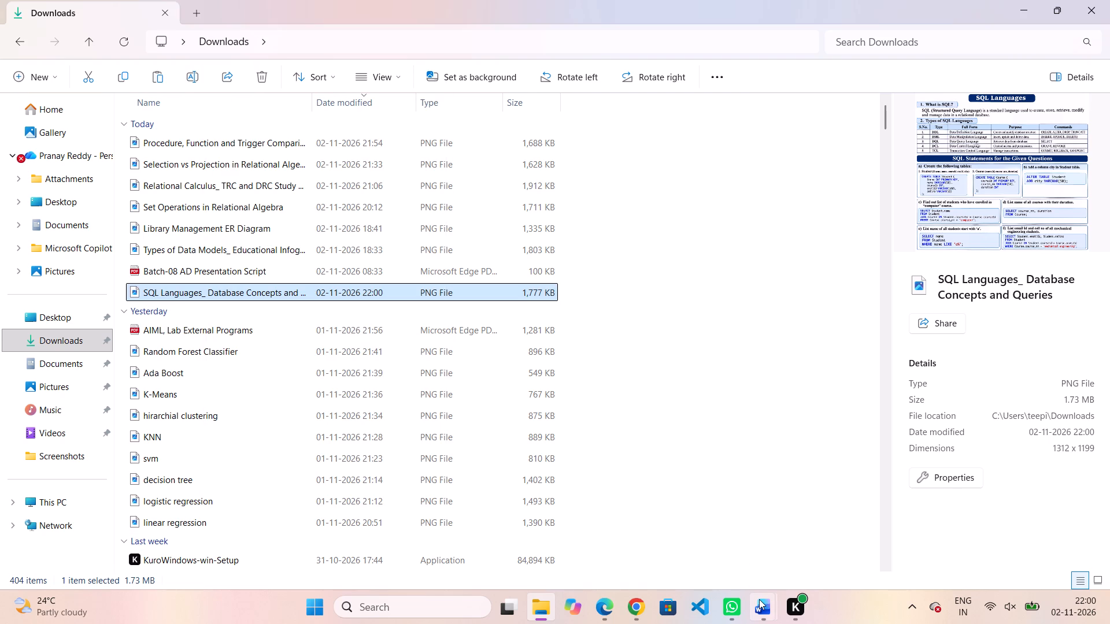
{"action": "left_click", "coordinate": [761, 560]}
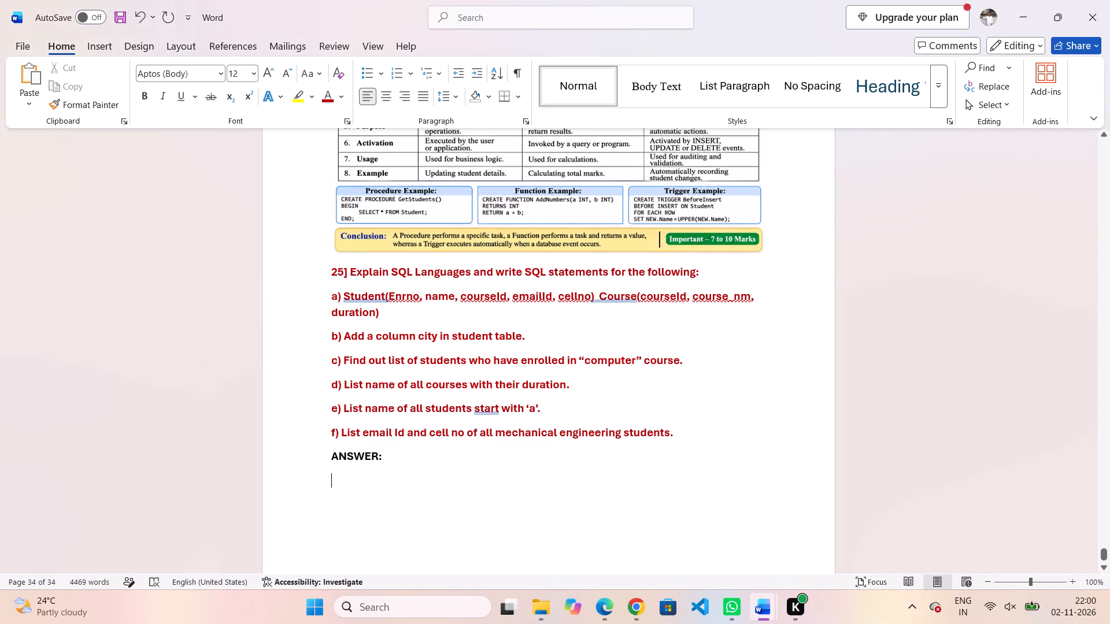
{"action": "key", "text": "ctrl+v"}
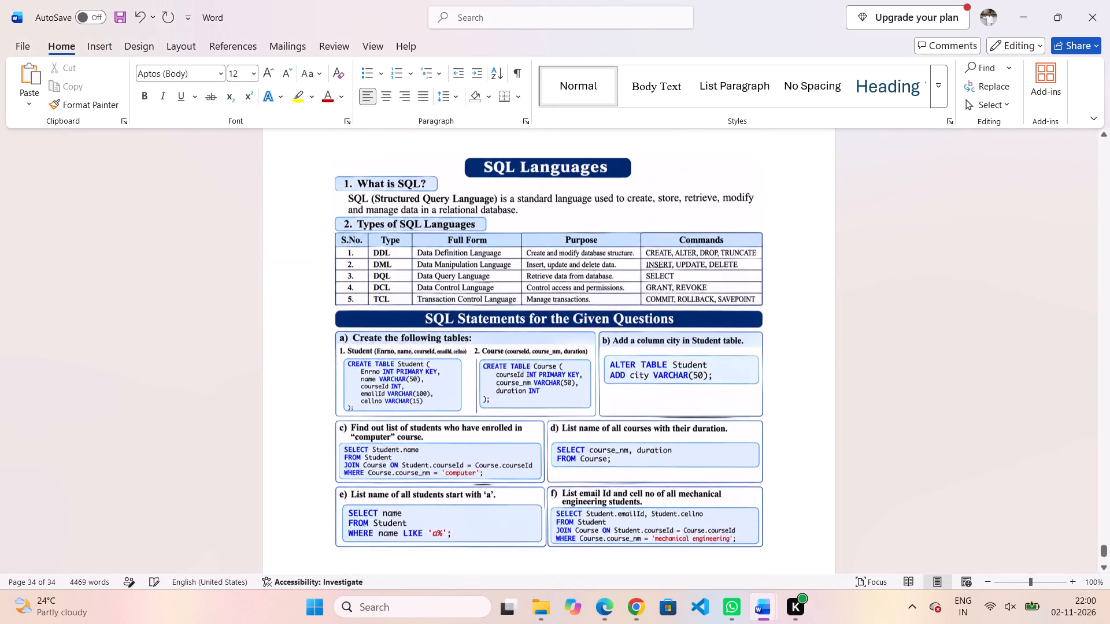
Examine how questions 24 and 25 and the pasted SQL Languages picture are laid out across the pages.
{"action": "scroll", "coordinate": [602, 529], "scroll_direction": "up", "scroll_amount": 6}
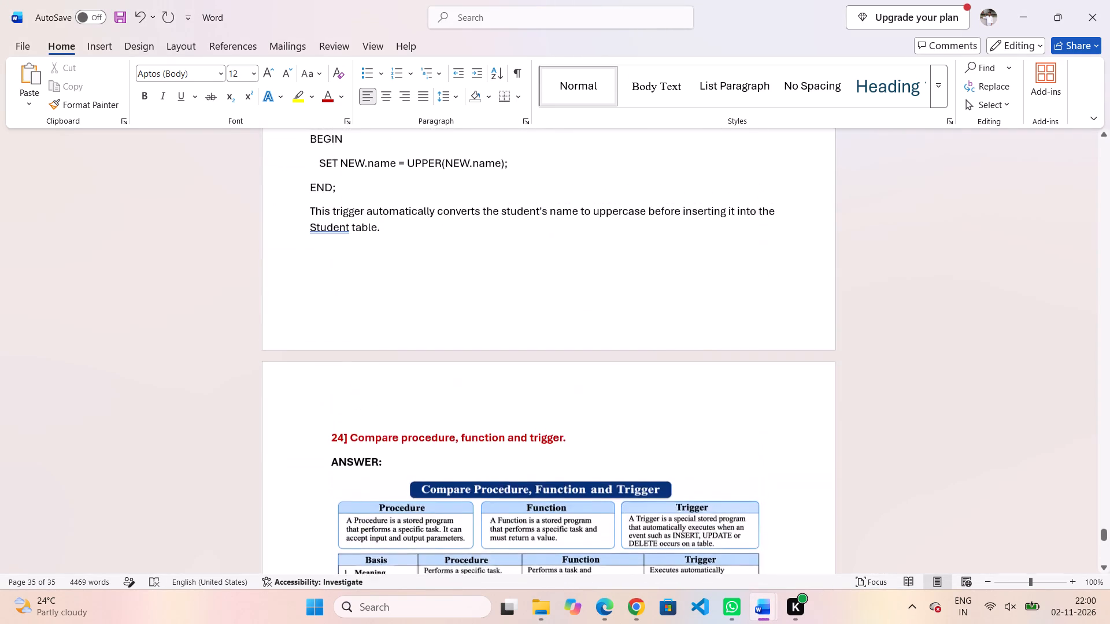
{"action": "scroll", "coordinate": [602, 529], "scroll_direction": "down", "scroll_amount": 6}
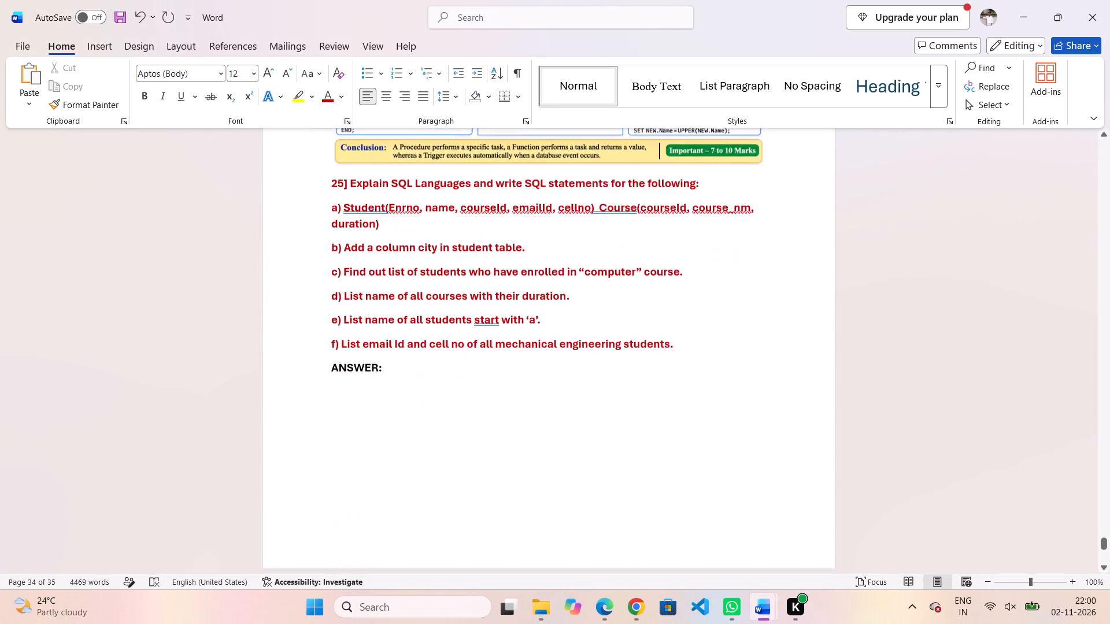
{"action": "scroll", "coordinate": [602, 529], "scroll_direction": "down", "scroll_amount": 2}
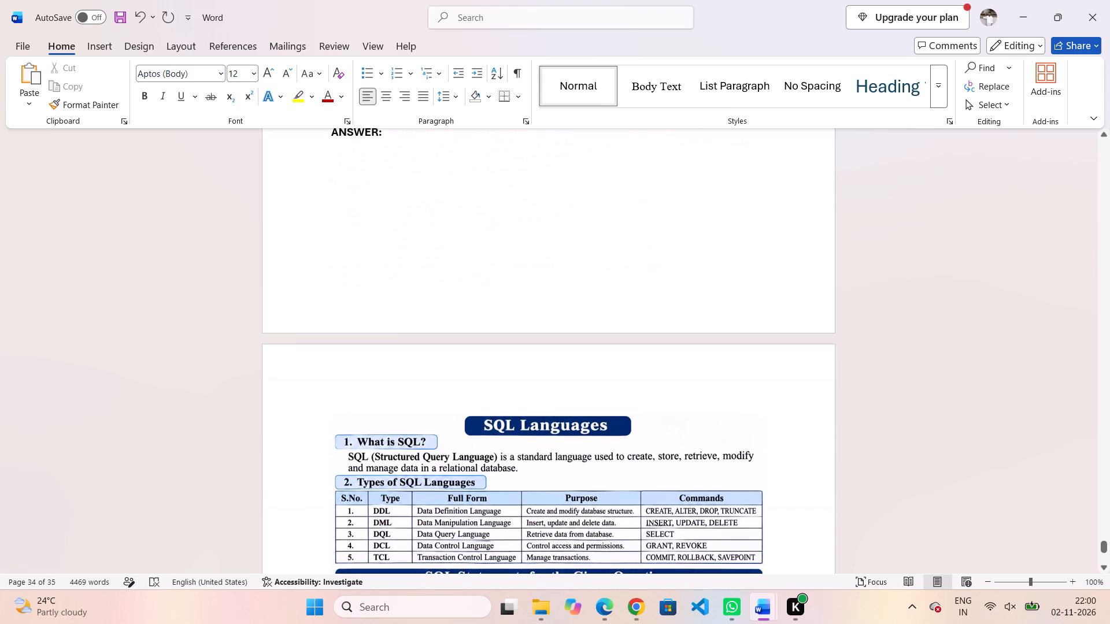
{"action": "scroll", "coordinate": [602, 529], "scroll_direction": "up", "scroll_amount": 5}
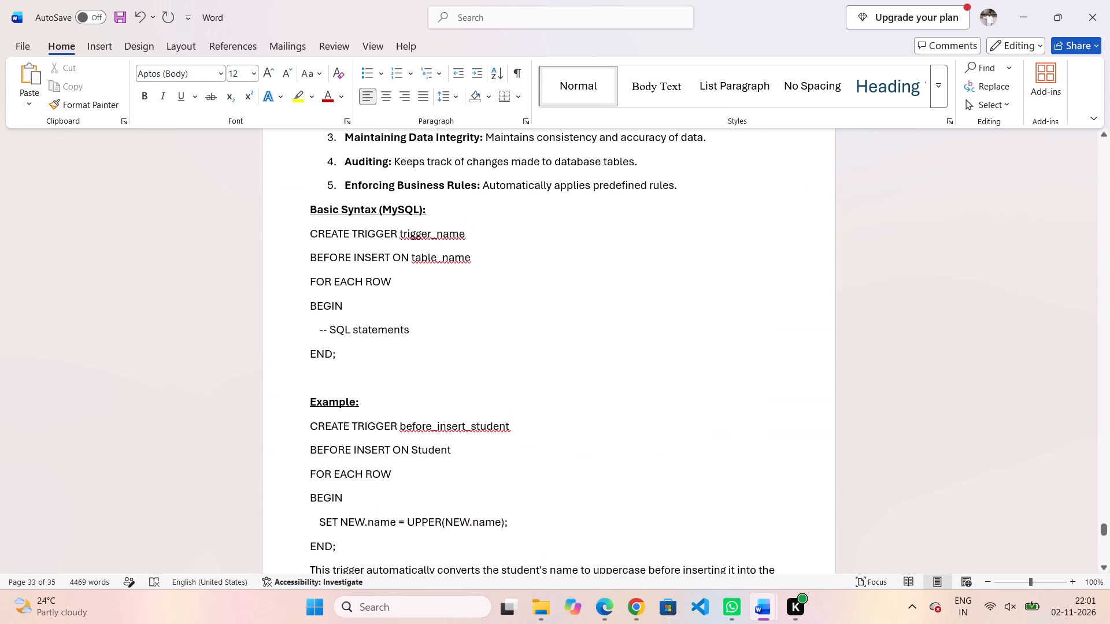
{"action": "scroll", "coordinate": [602, 529], "scroll_direction": "down", "scroll_amount": 5}
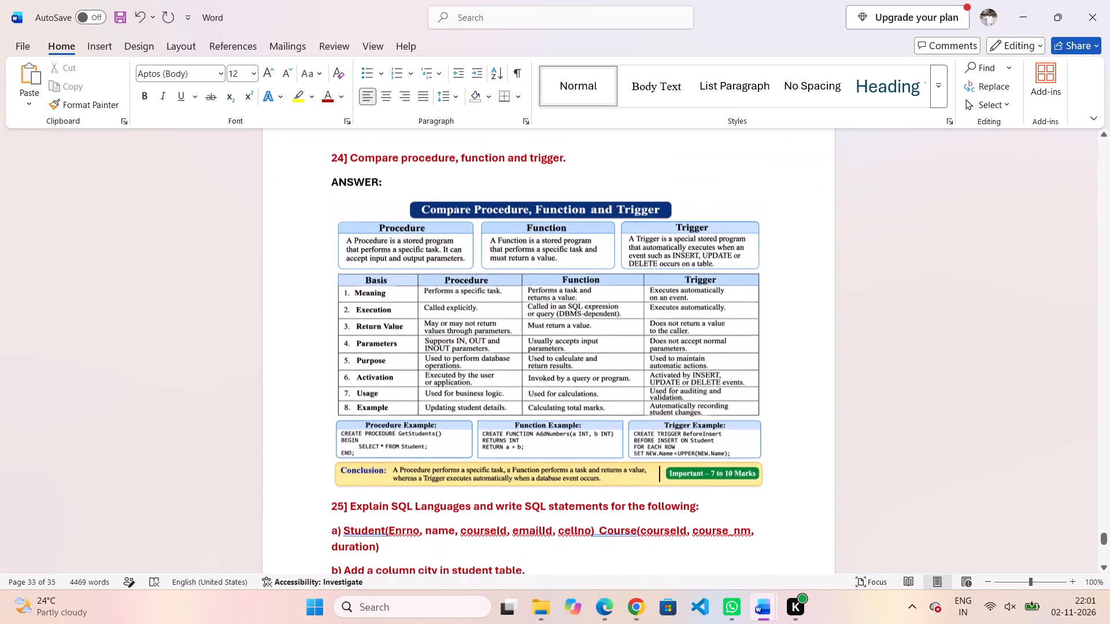
{"action": "scroll", "coordinate": [602, 529], "scroll_direction": "down", "scroll_amount": 4}
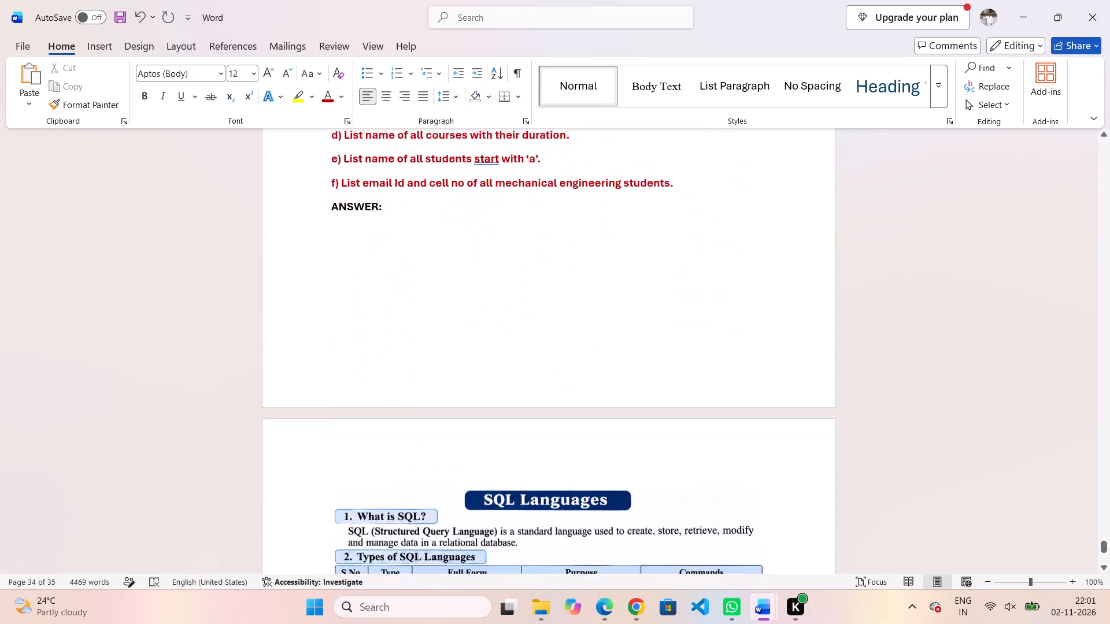
{"action": "scroll", "coordinate": [602, 529], "scroll_direction": "down", "scroll_amount": 1}
{"action": "scroll", "coordinate": [602, 529], "scroll_direction": "up", "scroll_amount": 10}
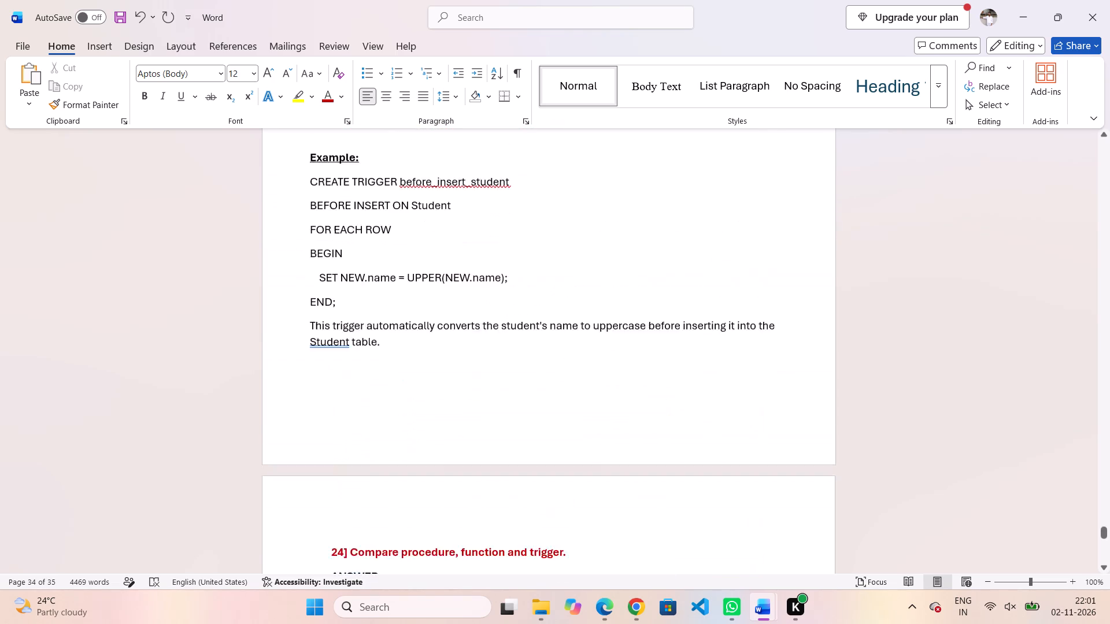
{"action": "scroll", "coordinate": [602, 529], "scroll_direction": "down", "scroll_amount": 3}
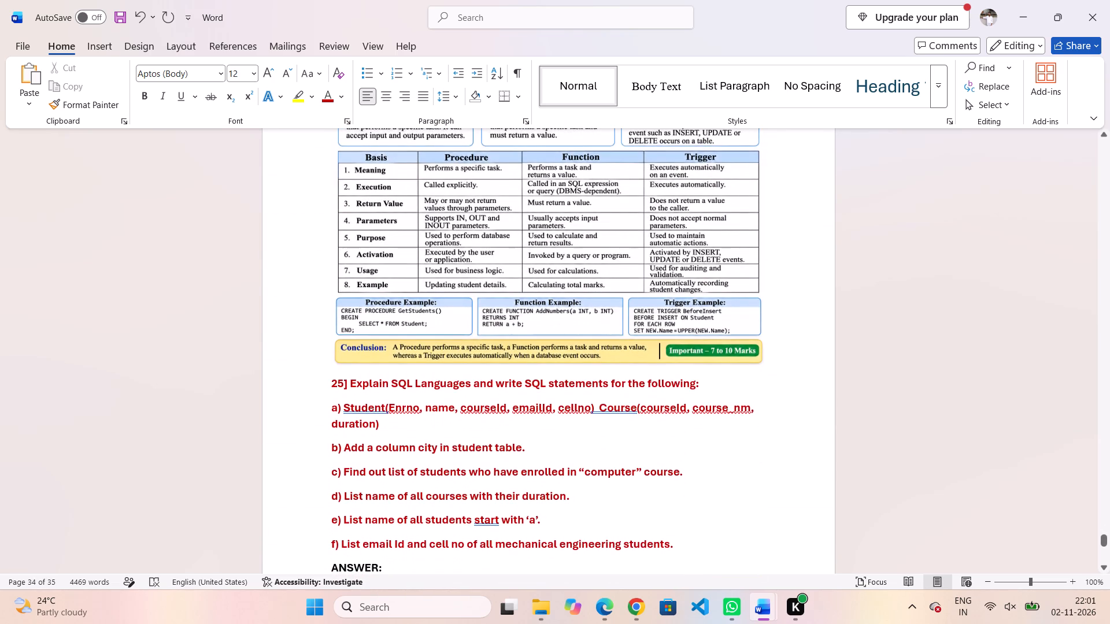
{"action": "scroll", "coordinate": [602, 529], "scroll_direction": "down", "scroll_amount": 3}
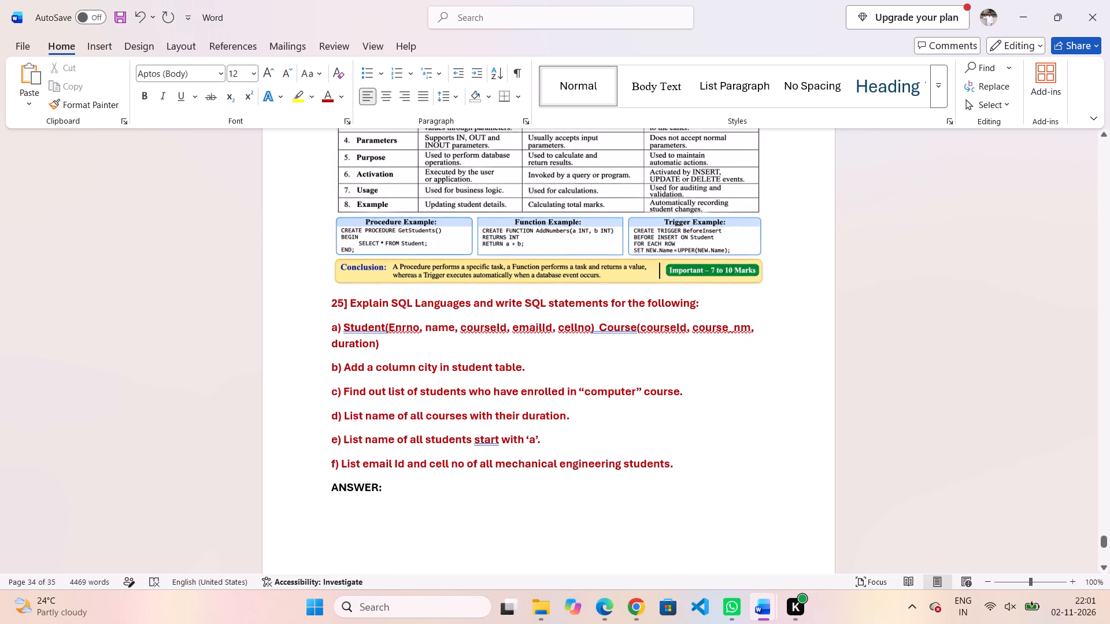
Stretch question 24's Procedure, Function and Trigger comparison picture taller by pulling its bottom edge downward, keeping its width.
{"action": "left_click", "coordinate": [552, 280]}
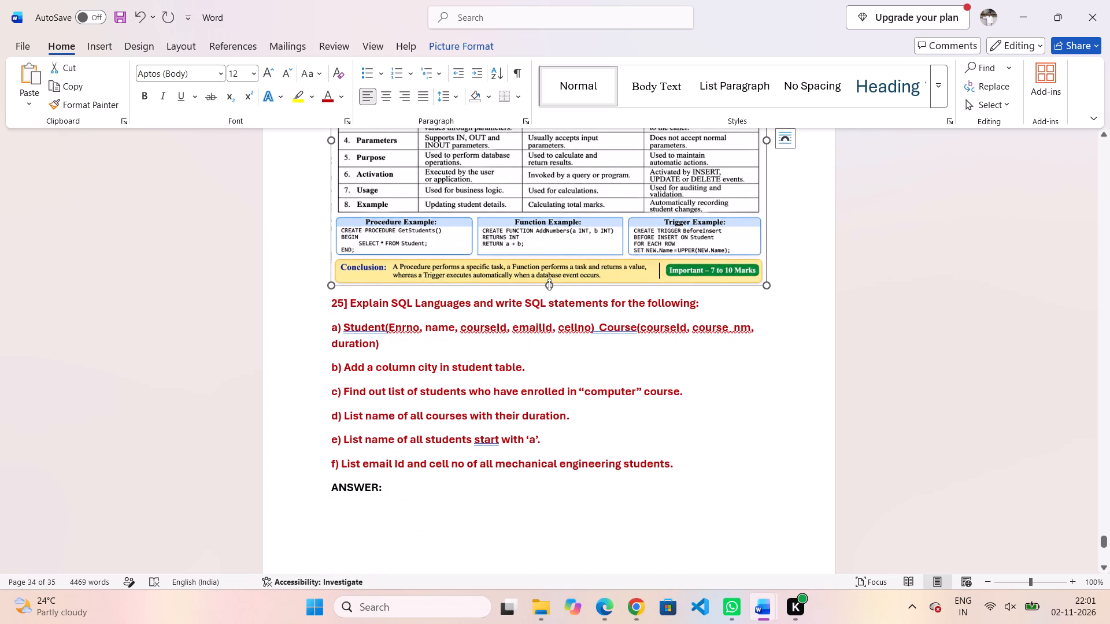
{"action": "left_click_drag", "start_coordinate": [549, 284], "coordinate": [553, 334]}
Check the page layout around question 24's stretched picture, question 25's text and the SQL Languages picture.
{"action": "scroll", "coordinate": [553, 334], "scroll_direction": "down", "scroll_amount": 3}
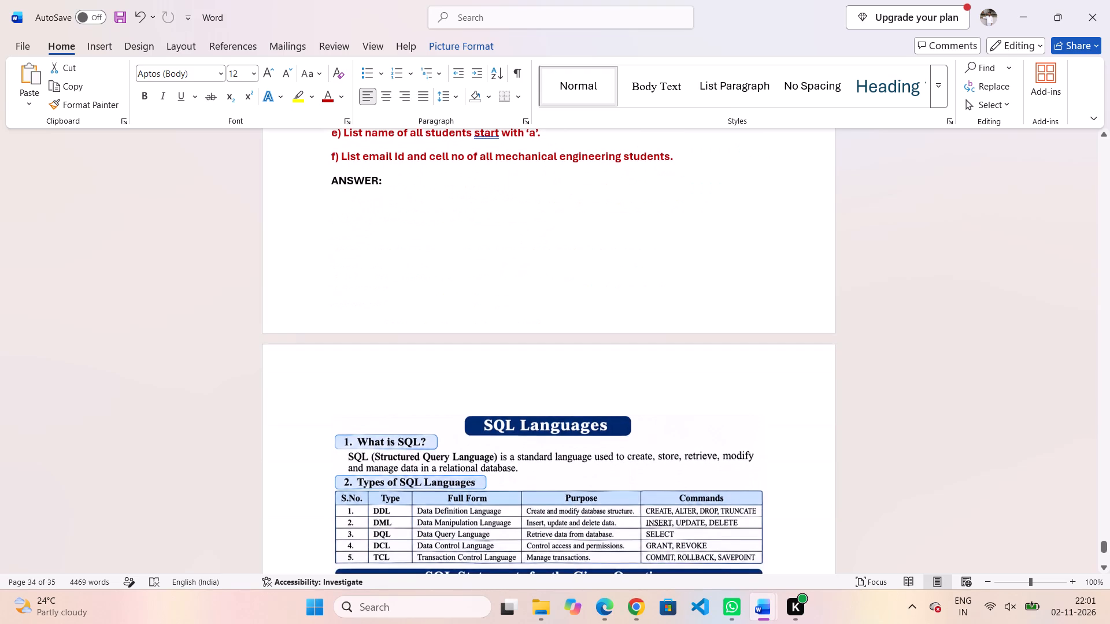
{"action": "scroll", "coordinate": [553, 334], "scroll_direction": "up", "scroll_amount": 1}
{"action": "left_click", "coordinate": [397, 271]}
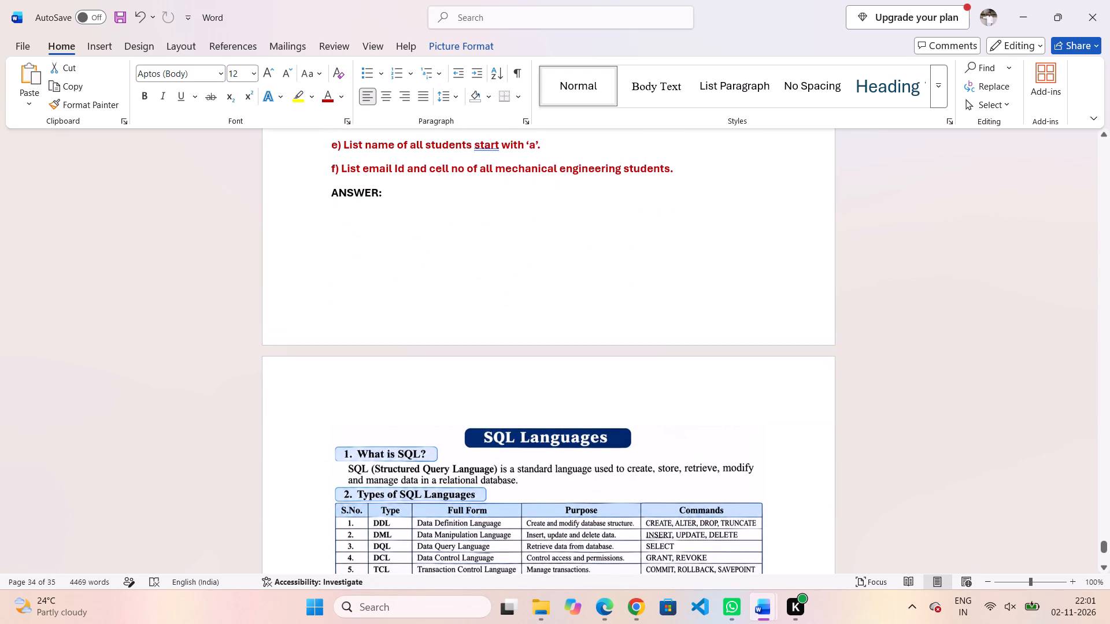
{"action": "left_click", "coordinate": [336, 430]}
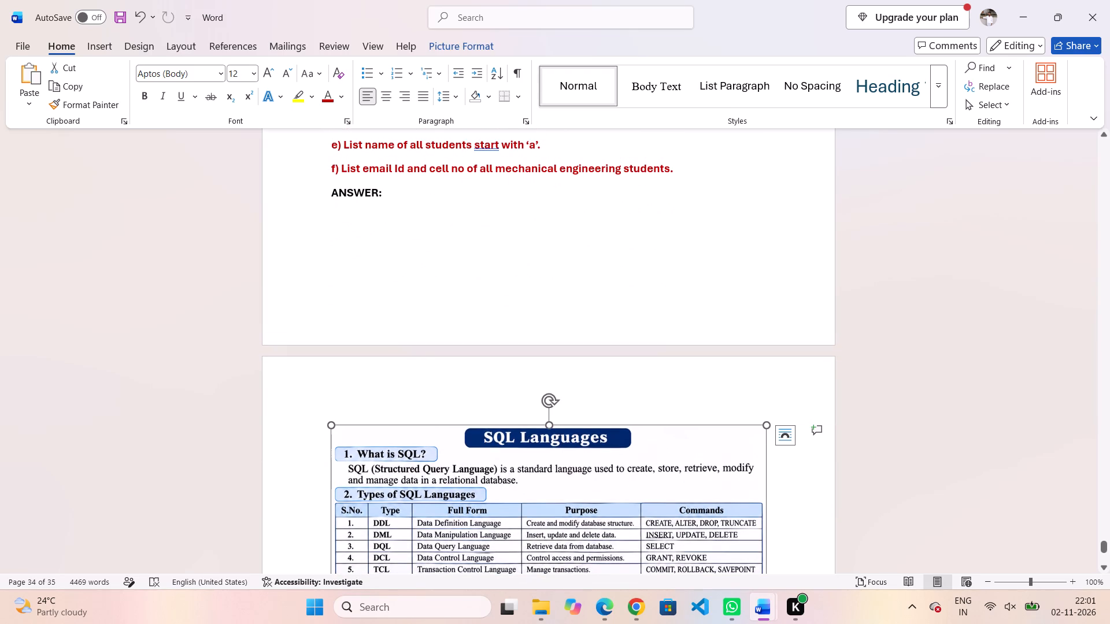
{"action": "scroll", "coordinate": [460, 284], "scroll_direction": "up", "scroll_amount": 3}
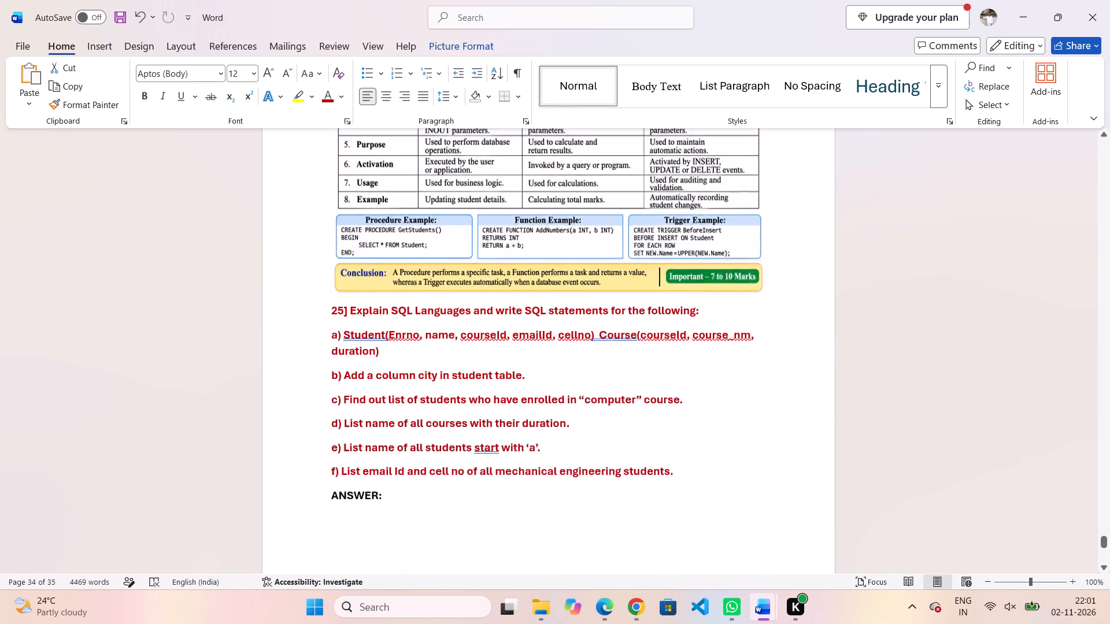
{"action": "scroll", "coordinate": [460, 284], "scroll_direction": "up", "scroll_amount": 2}
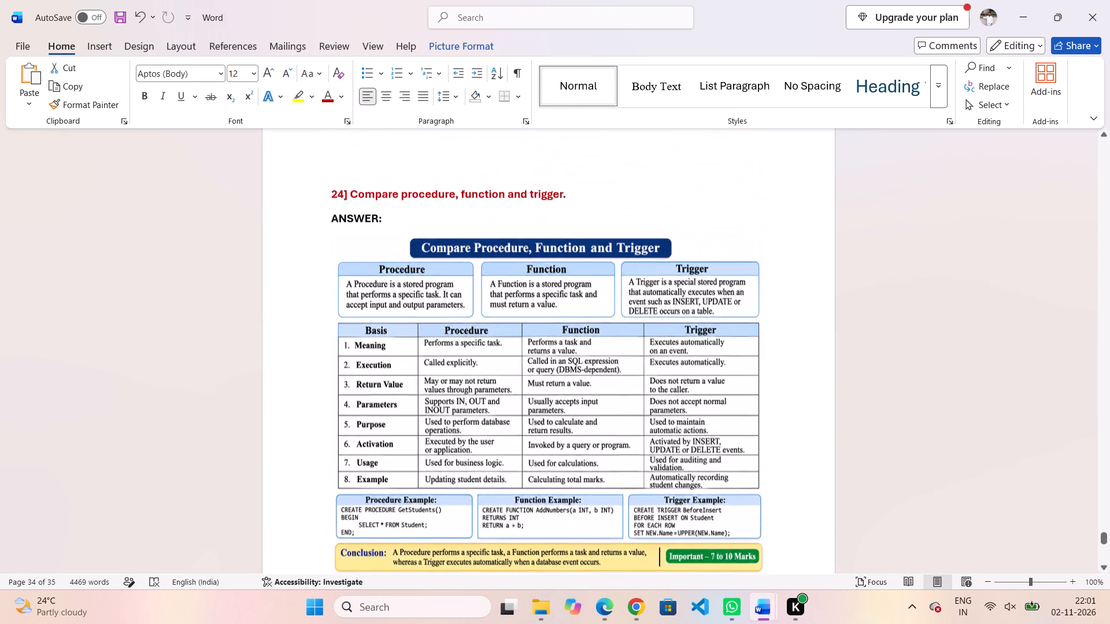
{"action": "scroll", "coordinate": [460, 284], "scroll_direction": "up", "scroll_amount": 1}
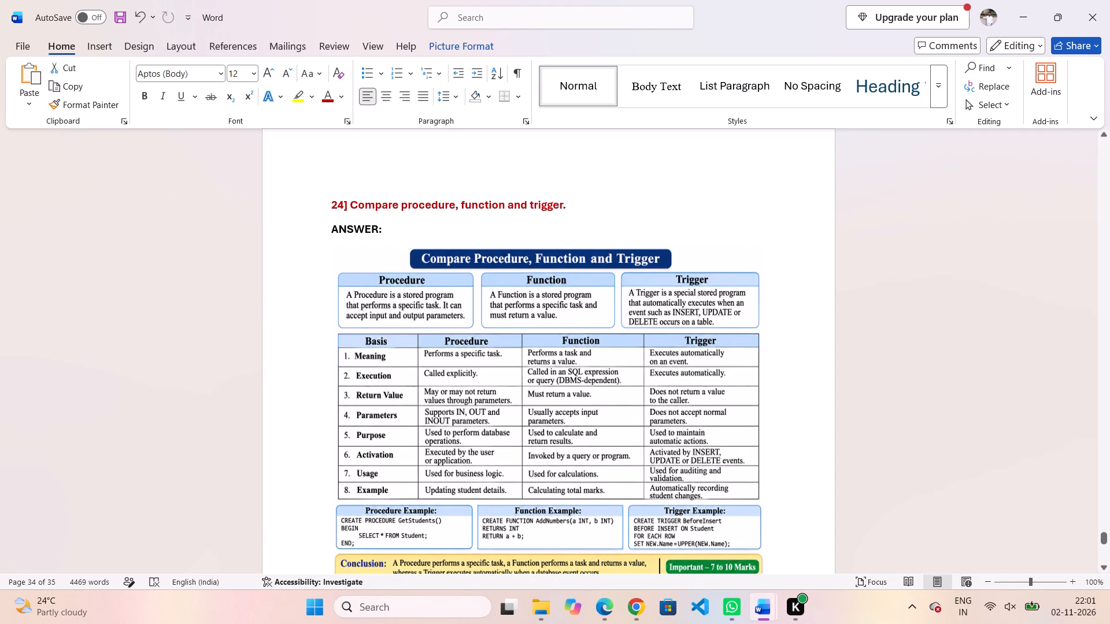
{"action": "scroll", "coordinate": [554, 366], "scroll_direction": "down", "scroll_amount": 2}
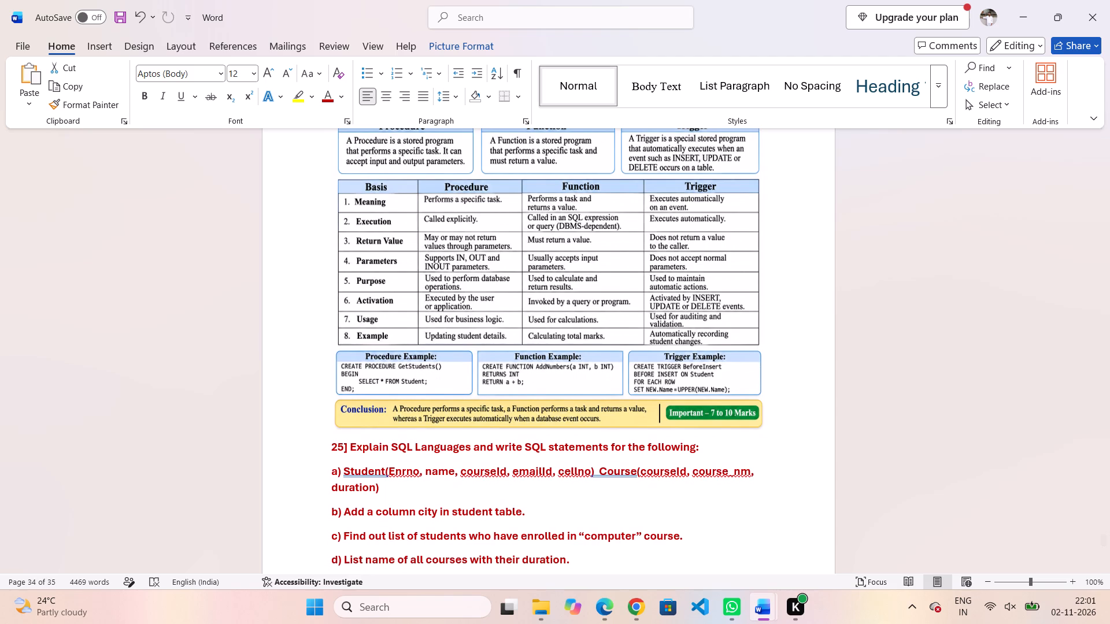
{"action": "scroll", "coordinate": [554, 366], "scroll_direction": "down", "scroll_amount": 1}
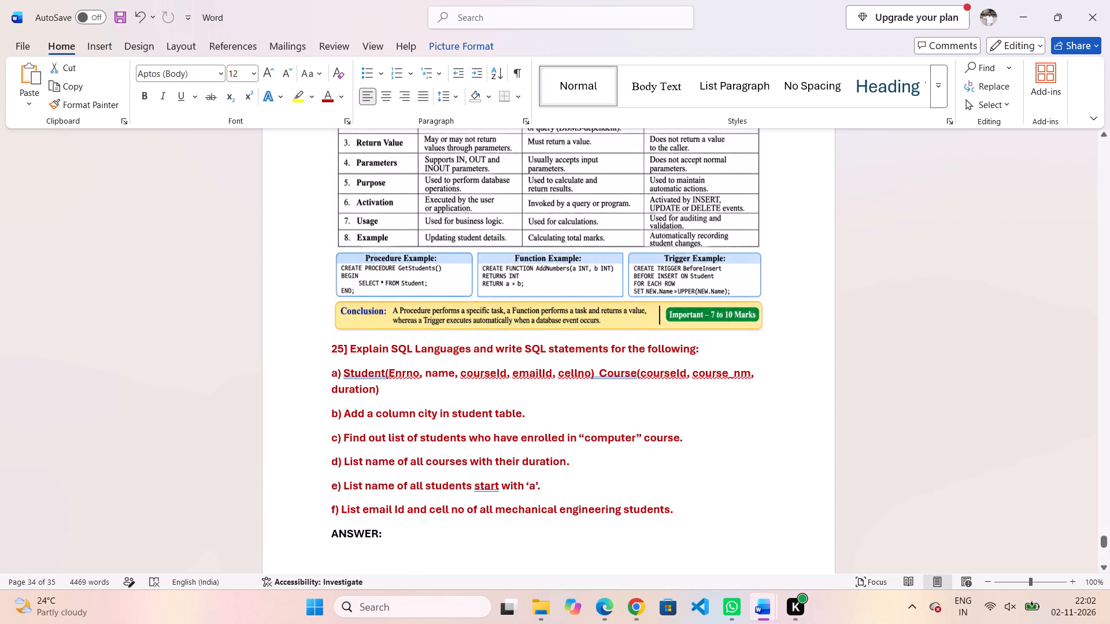
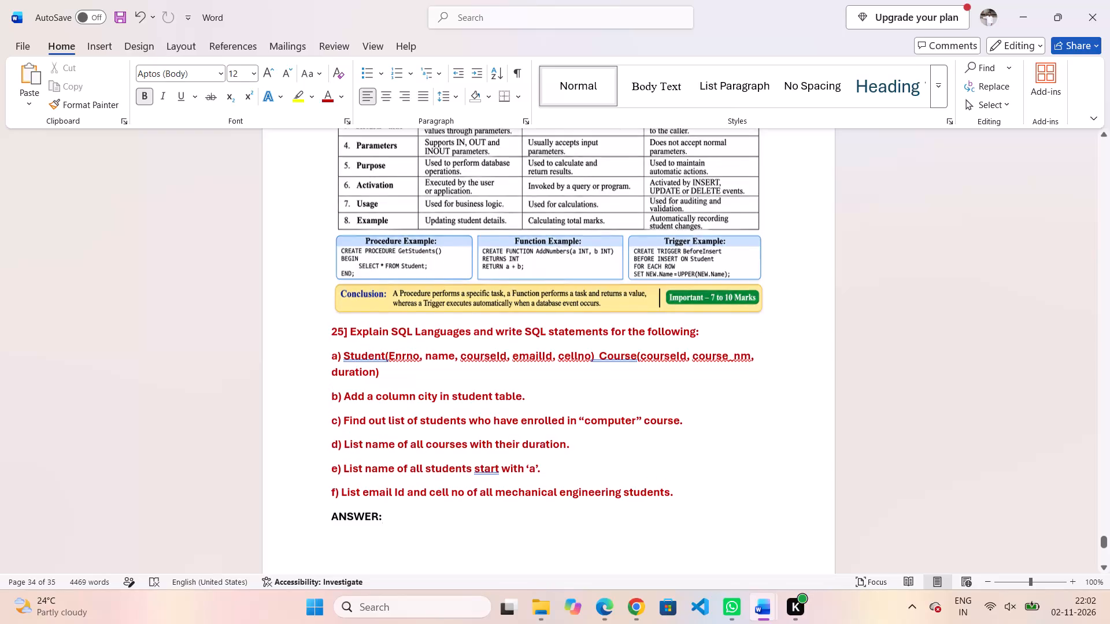
Place the text cursor on the empty line below the SQL Languages picture on the document's last page.
{"action": "scroll", "coordinate": [386, 528], "scroll_direction": "down", "scroll_amount": 5}
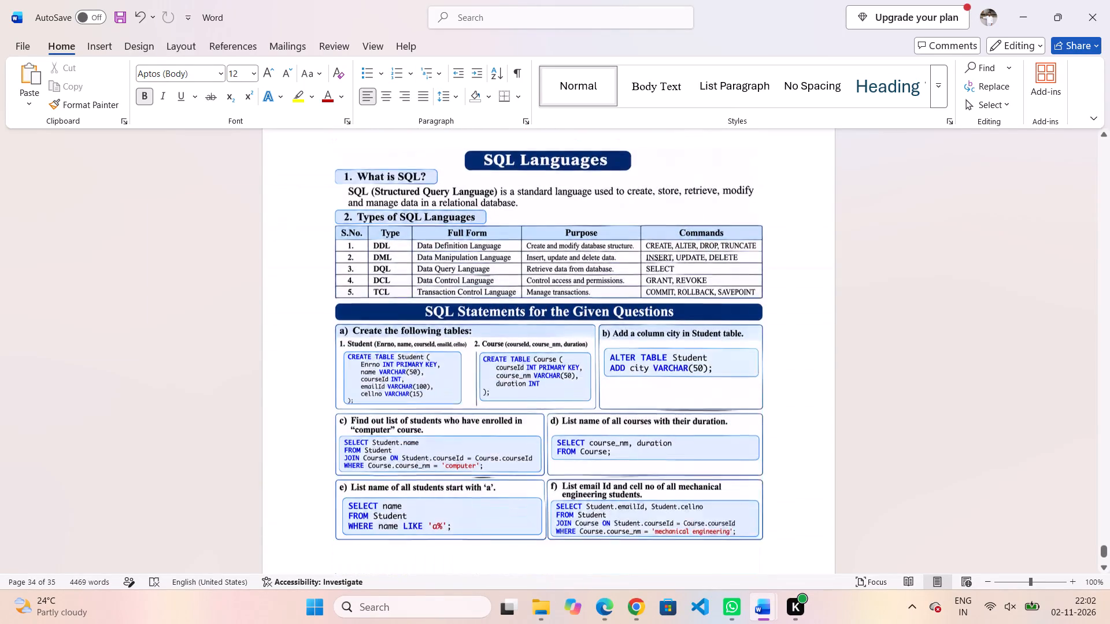
{"action": "scroll", "coordinate": [386, 528], "scroll_direction": "down", "scroll_amount": 1}
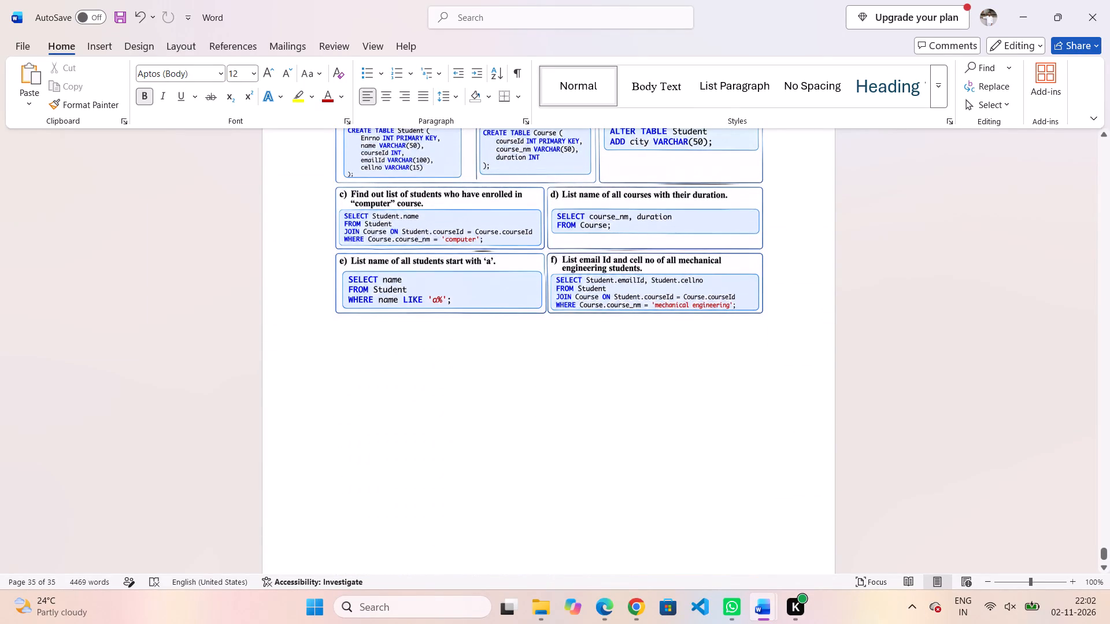
{"action": "left_click", "coordinate": [335, 347]}
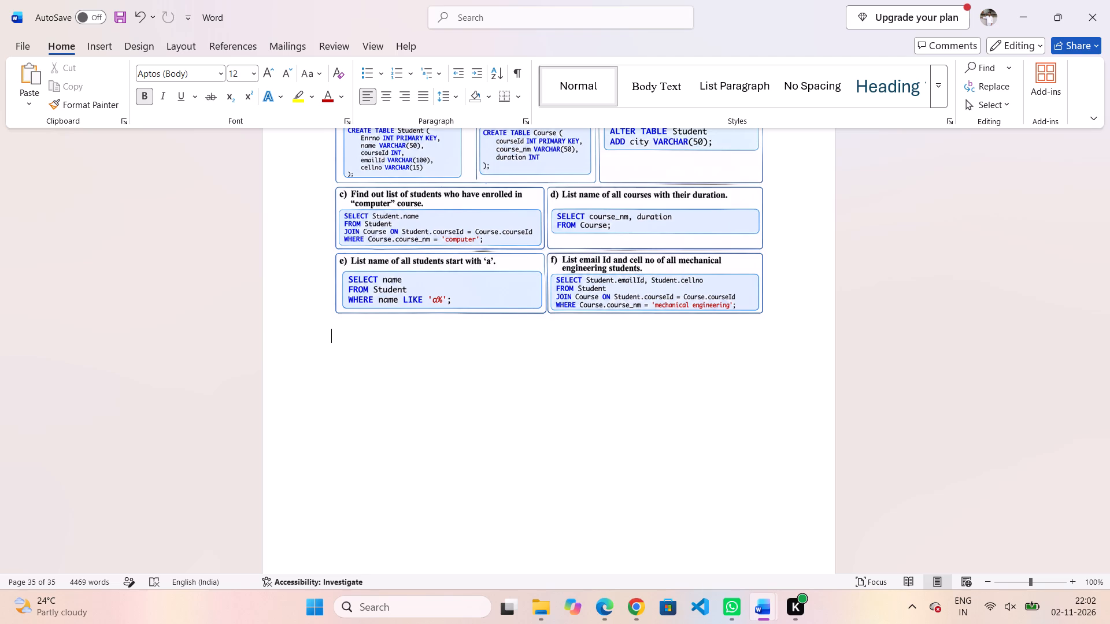
Check the page layout from question 24's comparison picture through question 25's text to the SQL Languages picture.
{"action": "scroll", "coordinate": [408, 367], "scroll_direction": "up", "scroll_amount": 5}
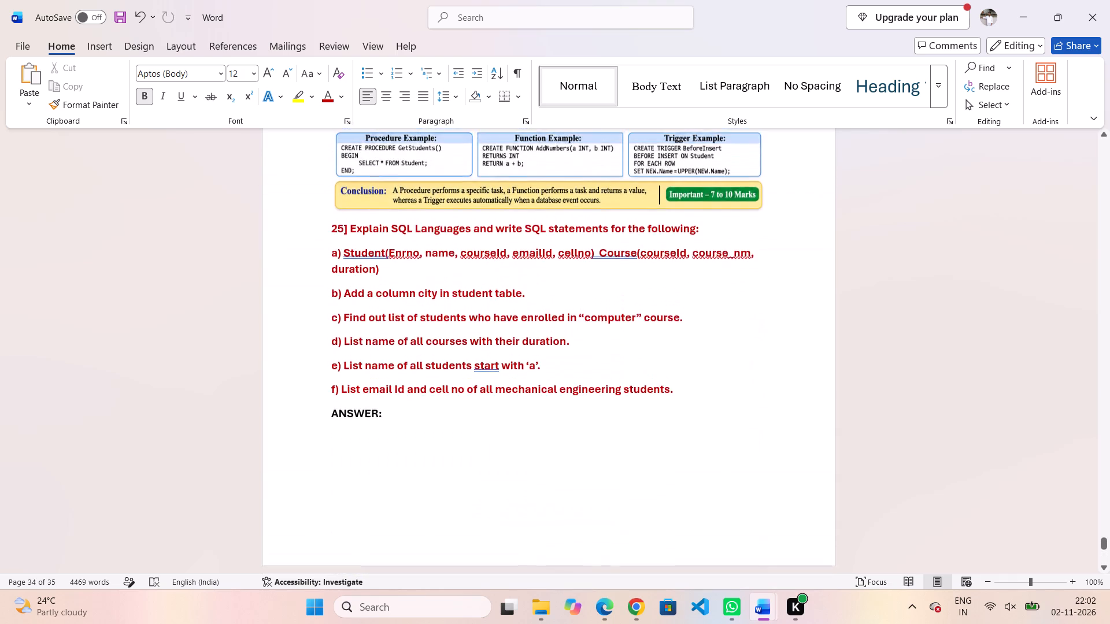
{"action": "scroll", "coordinate": [408, 367], "scroll_direction": "up", "scroll_amount": 1}
{"action": "scroll", "coordinate": [408, 367], "scroll_direction": "down", "scroll_amount": 3}
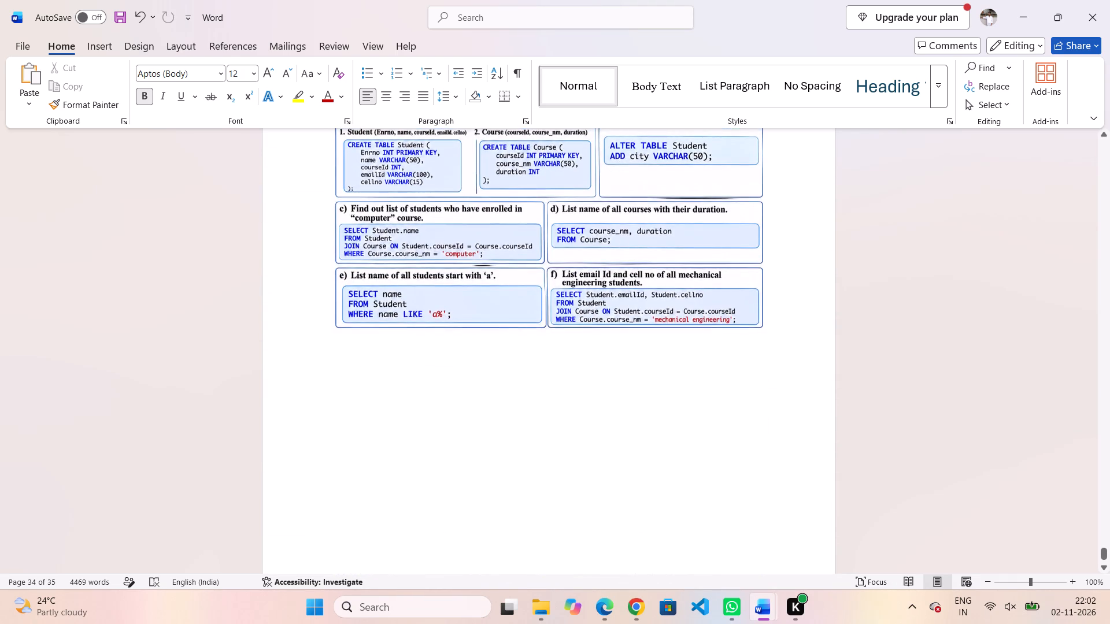
{"action": "scroll", "coordinate": [408, 367], "scroll_direction": "up", "scroll_amount": 7}
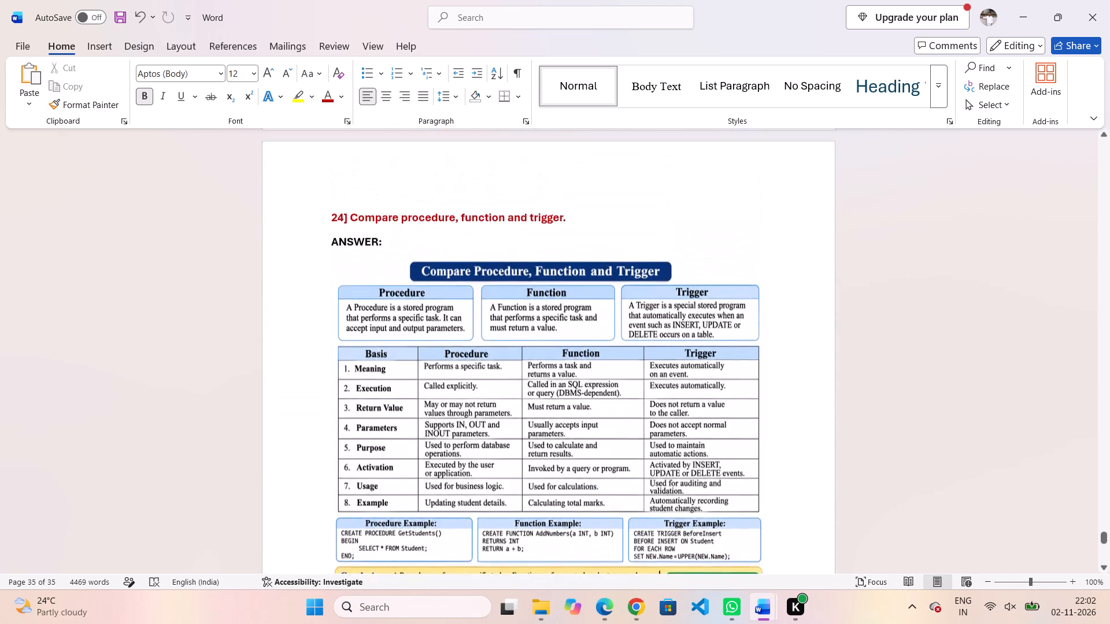
{"action": "scroll", "coordinate": [408, 367], "scroll_direction": "down", "scroll_amount": 5}
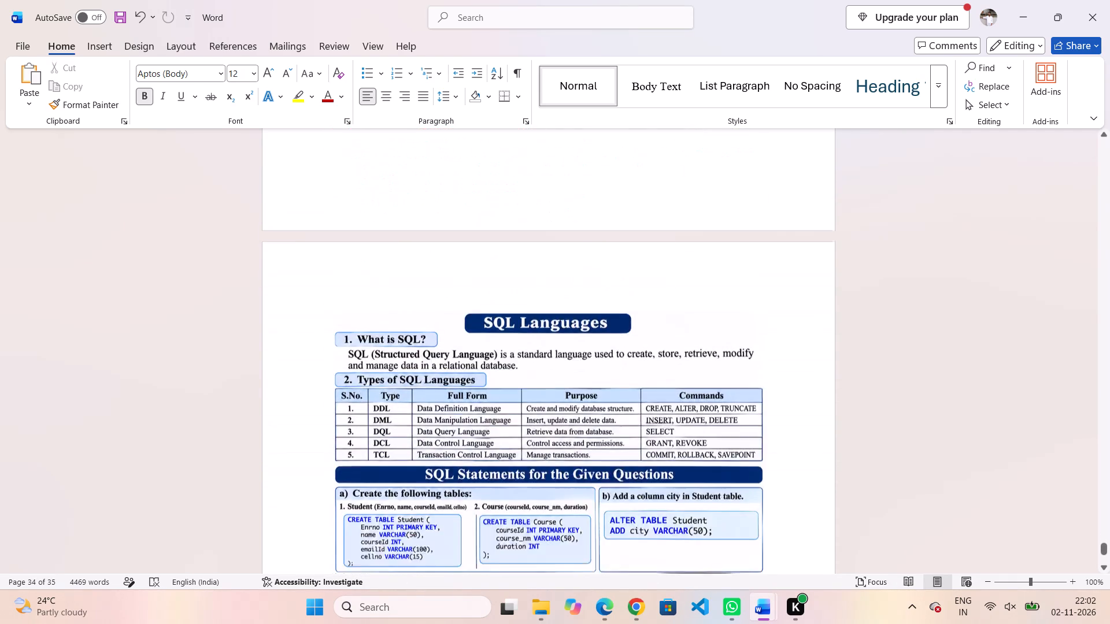
{"action": "scroll", "coordinate": [408, 367], "scroll_direction": "down", "scroll_amount": 1}
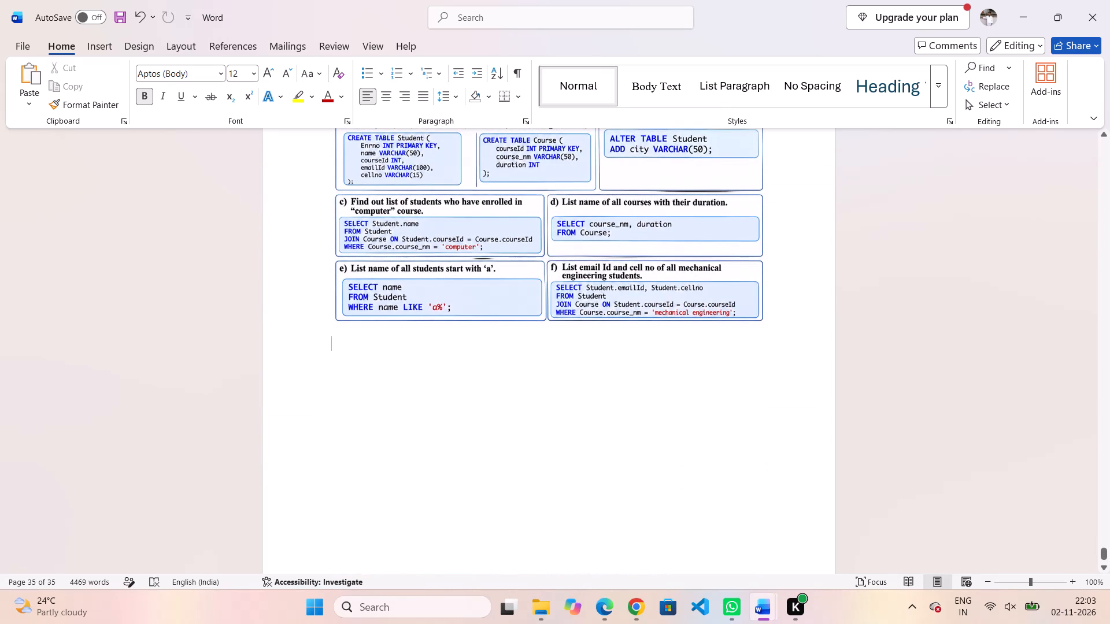
Enter the question number "26]" on the empty line below the SQL Languages picture.
{"action": "type", "text": "26"}
{"action": "key", "text": "bracketright"}
{"action": "key", "text": "space"}
Review the pages holding questions 24 and 25 and their pictures, returning to the 26] line.
{"action": "scroll", "coordinate": [408, 367], "scroll_direction": "up", "scroll_amount": 1}
{"action": "scroll", "coordinate": [408, 367], "scroll_direction": "down", "scroll_amount": 1, "text": "ctrl"}
{"action": "scroll", "coordinate": [408, 367], "scroll_direction": "up", "scroll_amount": 1, "text": "ctrl"}
{"action": "scroll", "coordinate": [408, 367], "scroll_direction": "down", "scroll_amount": 1, "text": "ctrl"}
{"action": "scroll", "coordinate": [408, 367], "scroll_direction": "up", "scroll_amount": 1, "text": "ctrl"}
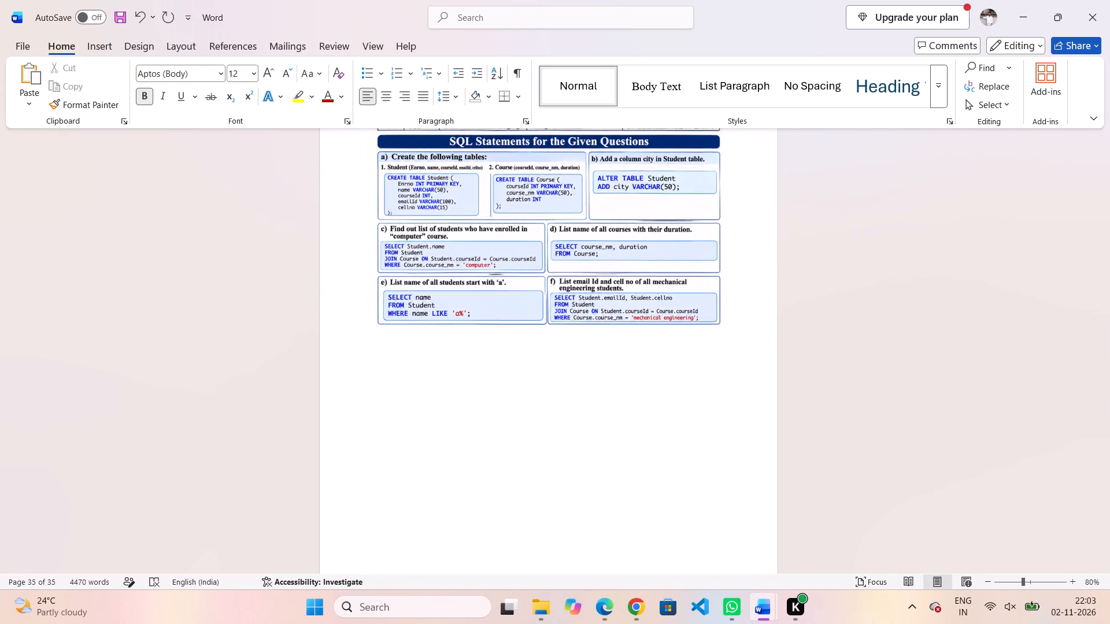
{"action": "scroll", "coordinate": [408, 367], "scroll_direction": "up", "scroll_amount": 3, "text": "ctrl"}
{"action": "scroll", "coordinate": [408, 367], "scroll_direction": "up", "scroll_amount": 5}
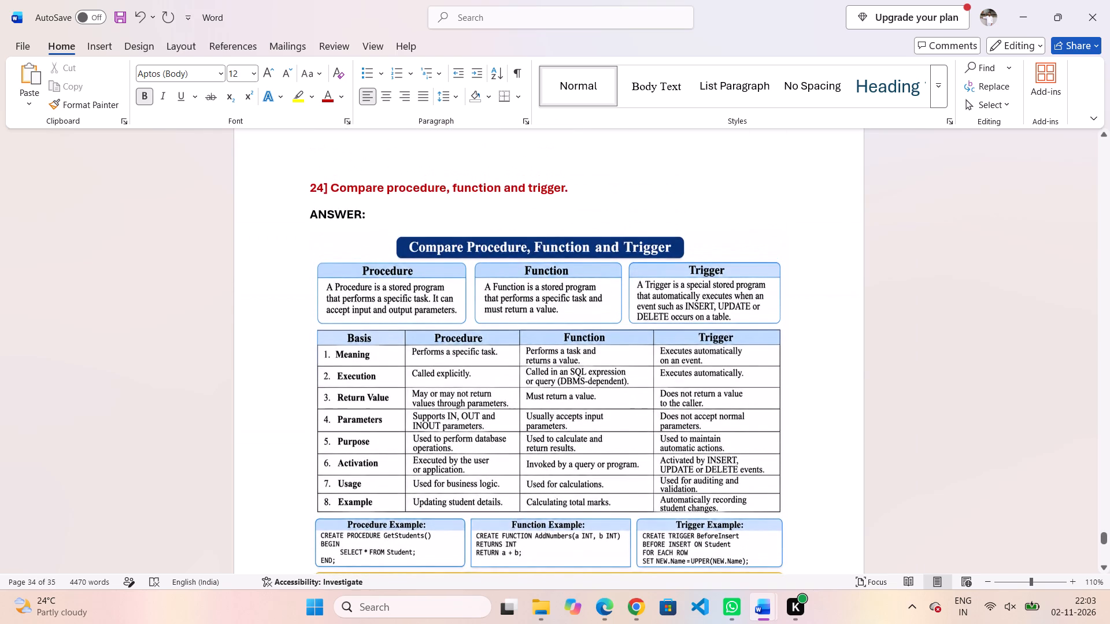
{"action": "scroll", "coordinate": [408, 367], "scroll_direction": "down", "scroll_amount": 4}
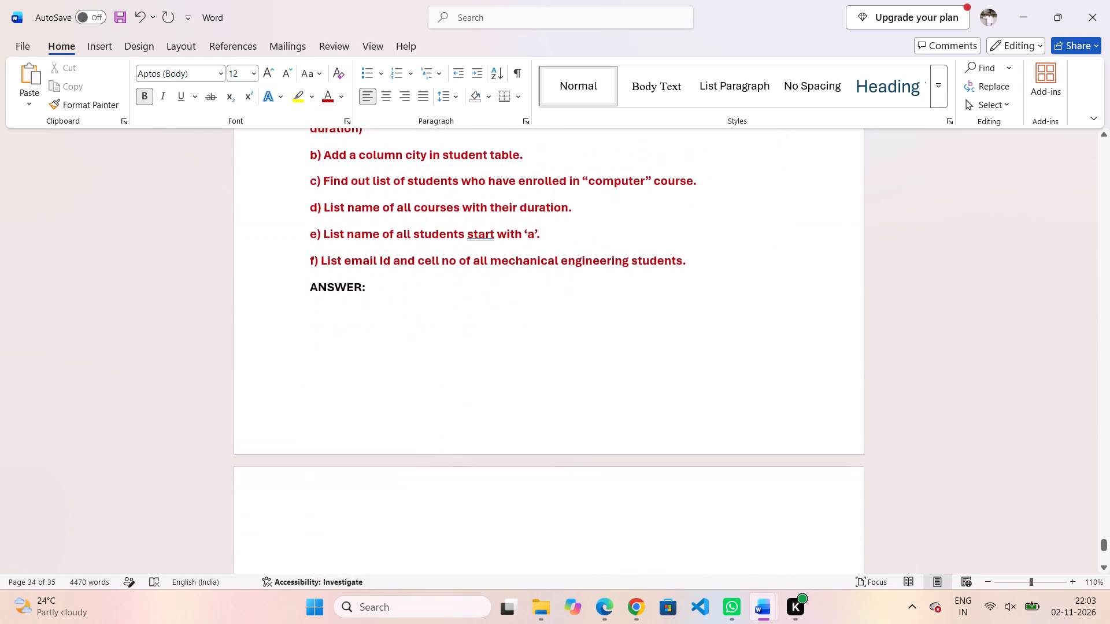
{"action": "scroll", "coordinate": [408, 367], "scroll_direction": "down", "scroll_amount": 4}
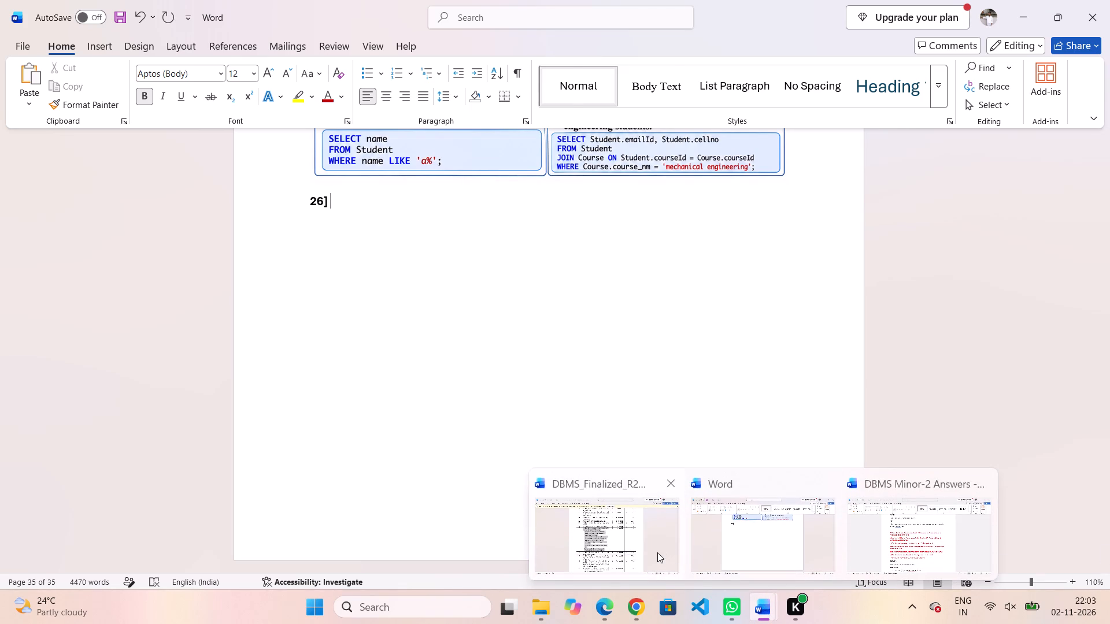
Copy question 26, "Explain normalization and its Normal Forms with examples.", from the DBMS_Finalized_R25_QB_BTL question bank and paste it after "26]" in the answers document.
{"action": "left_click", "coordinate": [657, 552]}
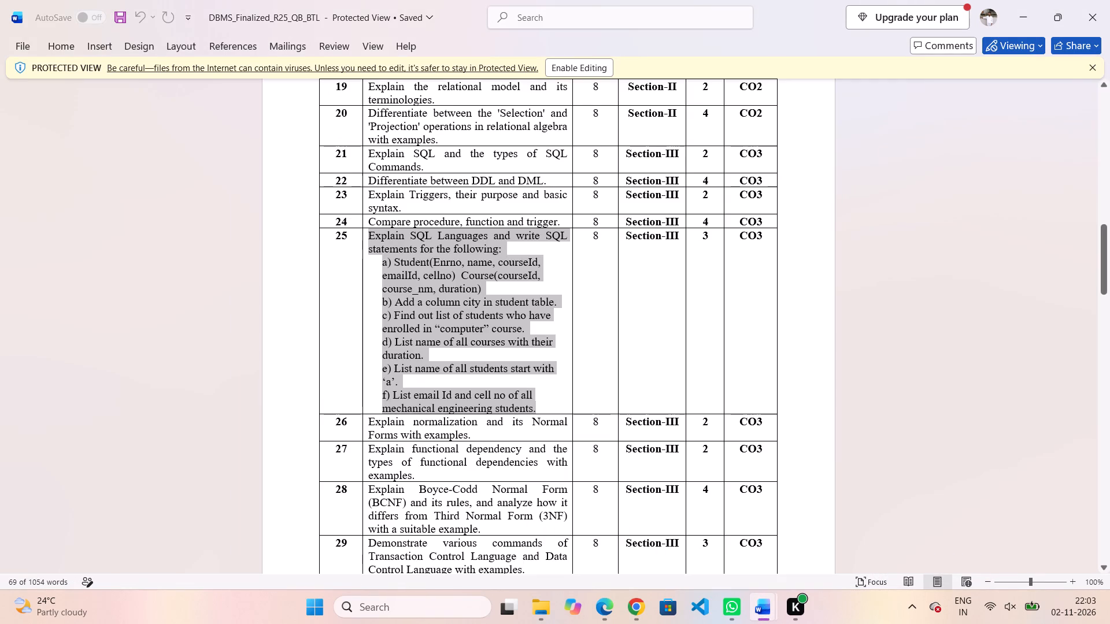
{"action": "left_click_drag", "start_coordinate": [474, 435], "coordinate": [429, 436]}
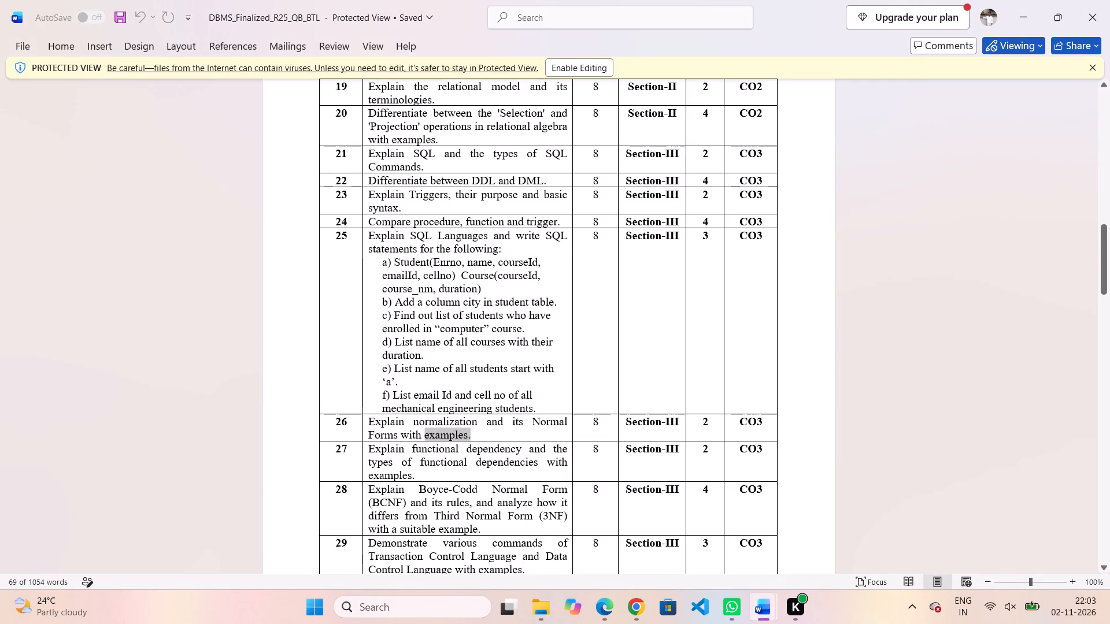
{"action": "left_click_drag", "start_coordinate": [429, 436], "coordinate": [380, 434]}
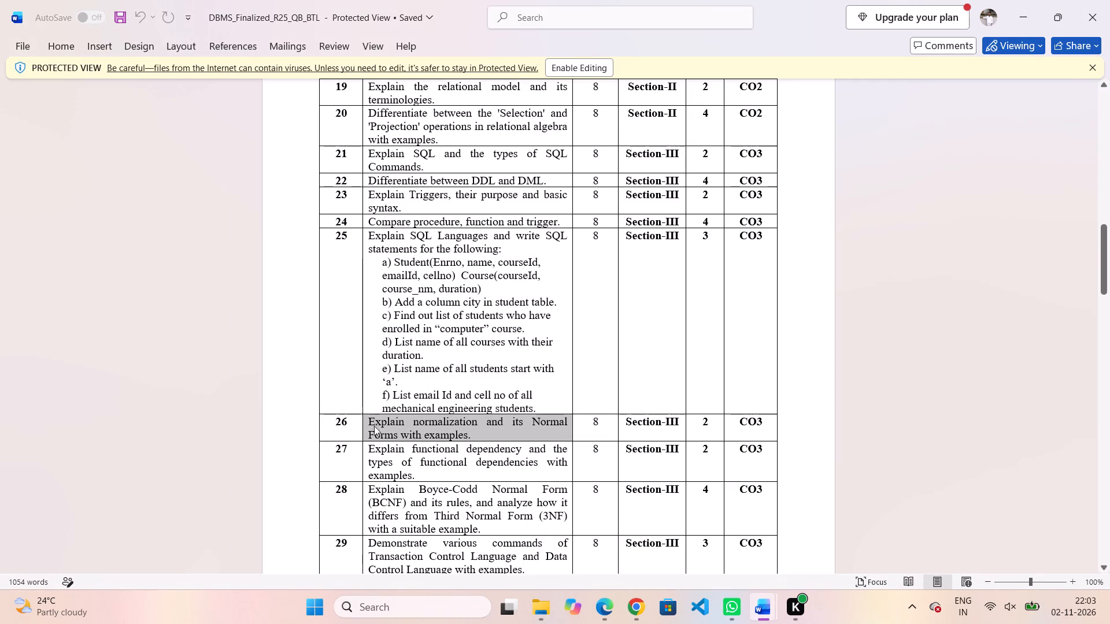
{"action": "double_click", "coordinate": [369, 419]}
{"action": "left_click_drag", "start_coordinate": [369, 419], "coordinate": [442, 429]}
{"action": "left_click", "coordinate": [442, 429]}
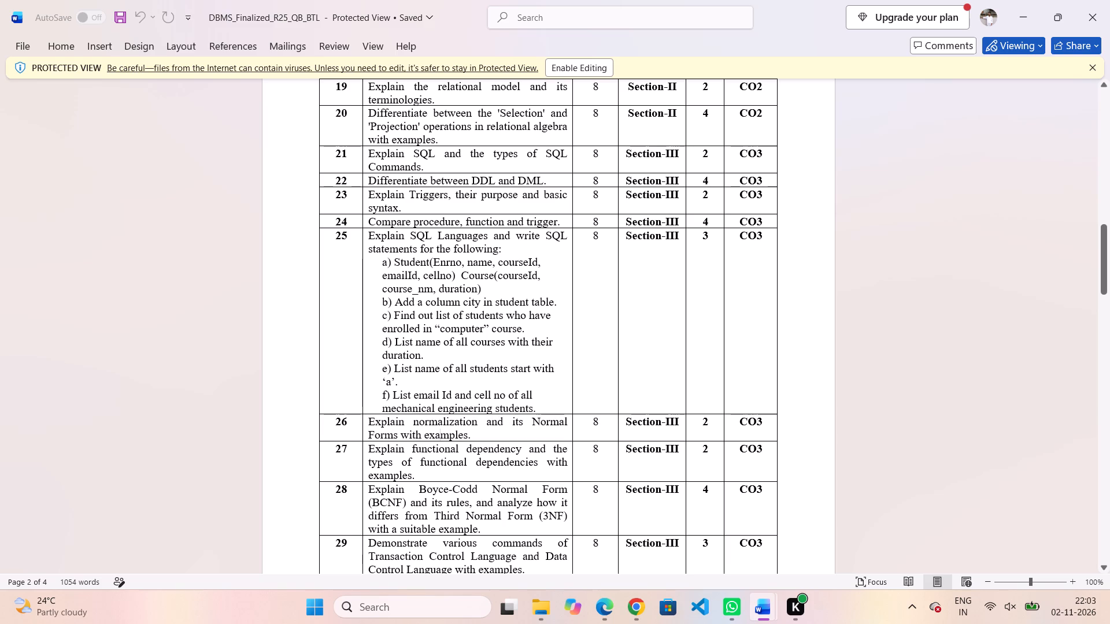
{"action": "left_click_drag", "start_coordinate": [369, 420], "coordinate": [448, 434]}
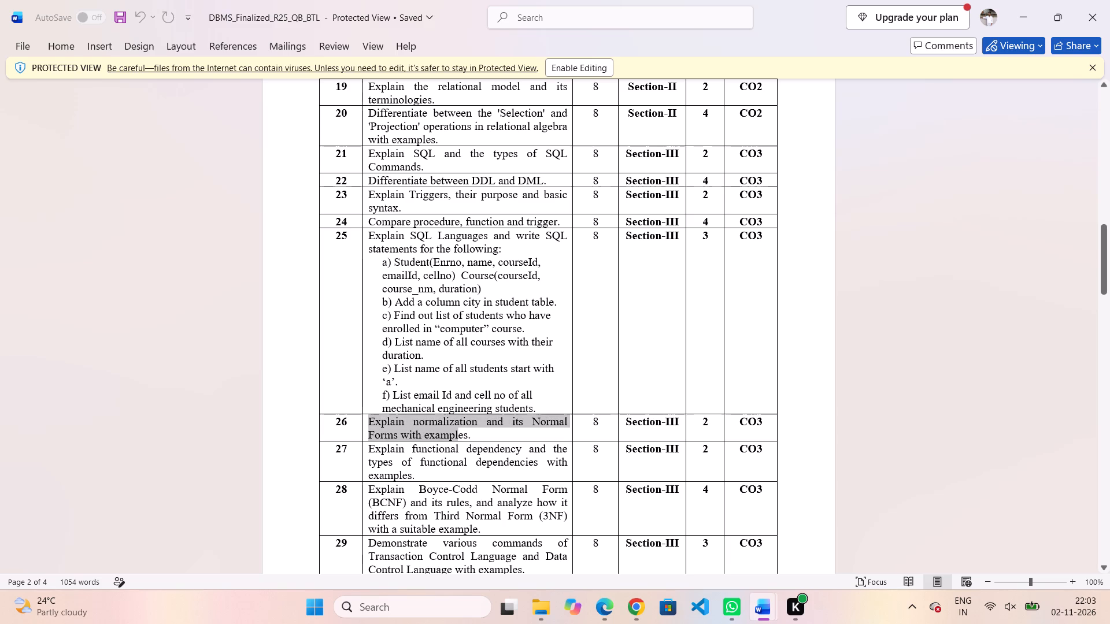
{"action": "left_click_drag", "start_coordinate": [448, 434], "coordinate": [470, 431]}
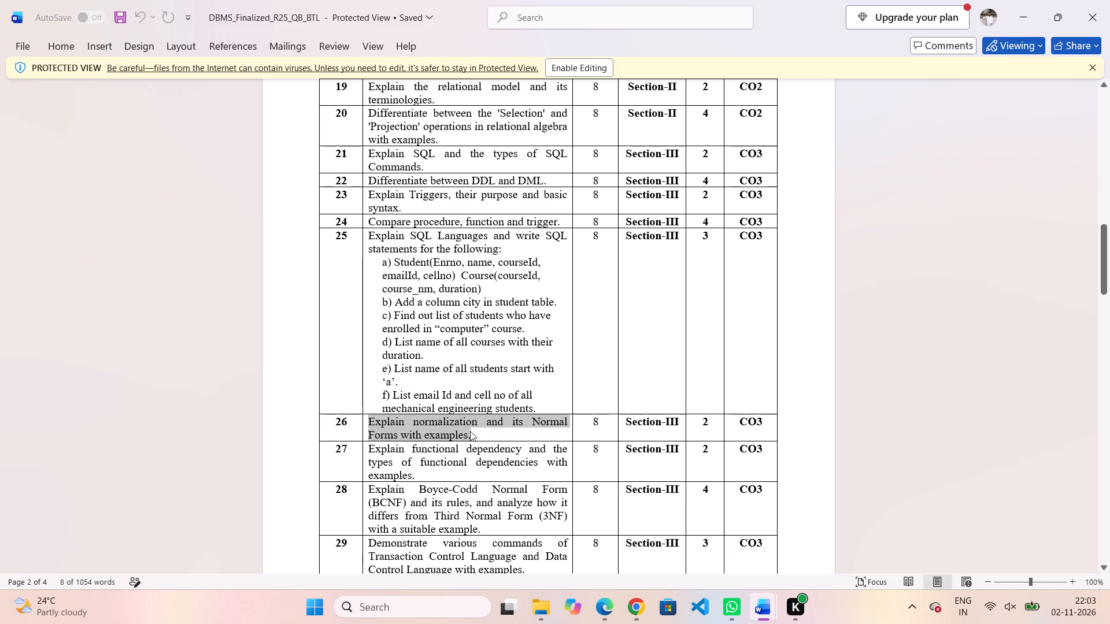
{"action": "key", "text": "ctrl+c"}
{"action": "key", "text": "ctrl+c"}
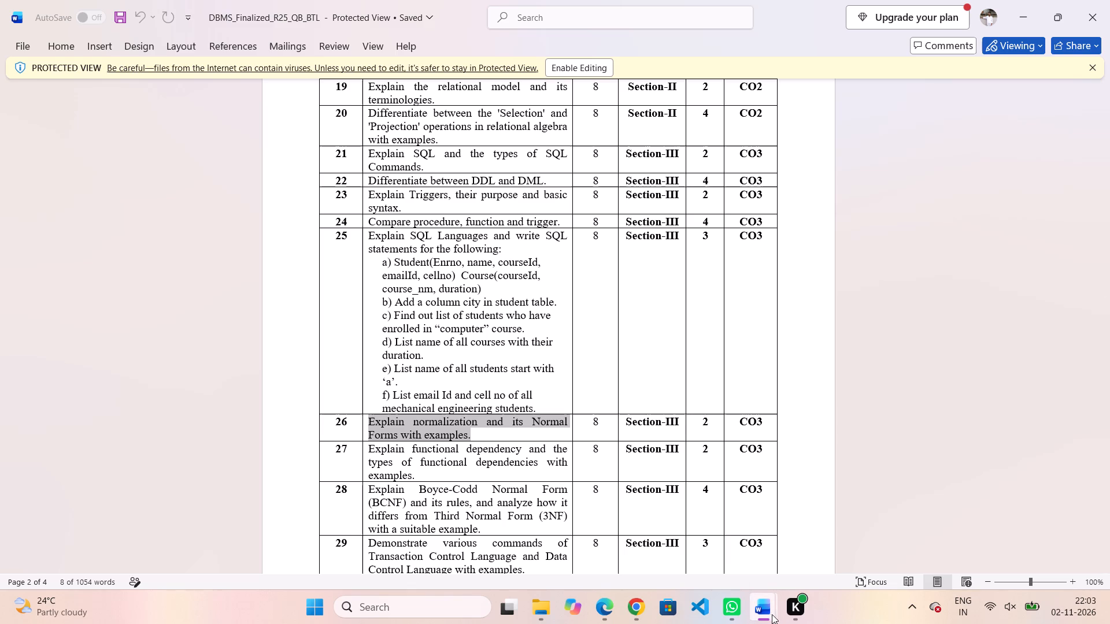
{"action": "left_click", "coordinate": [758, 560]}
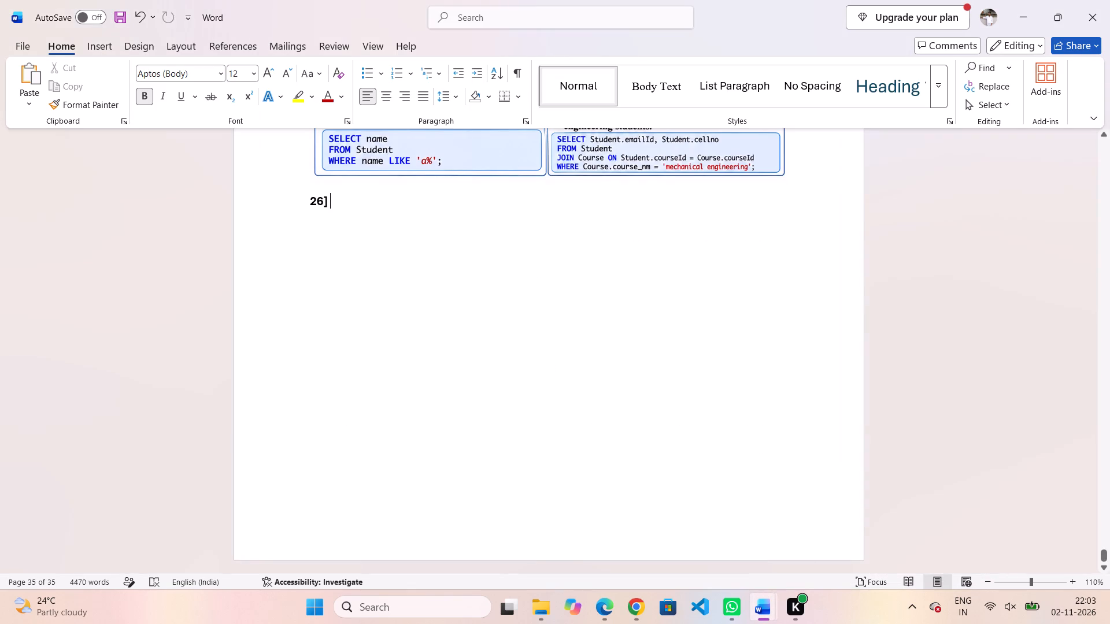
{"action": "key", "text": "ctrl+v"}
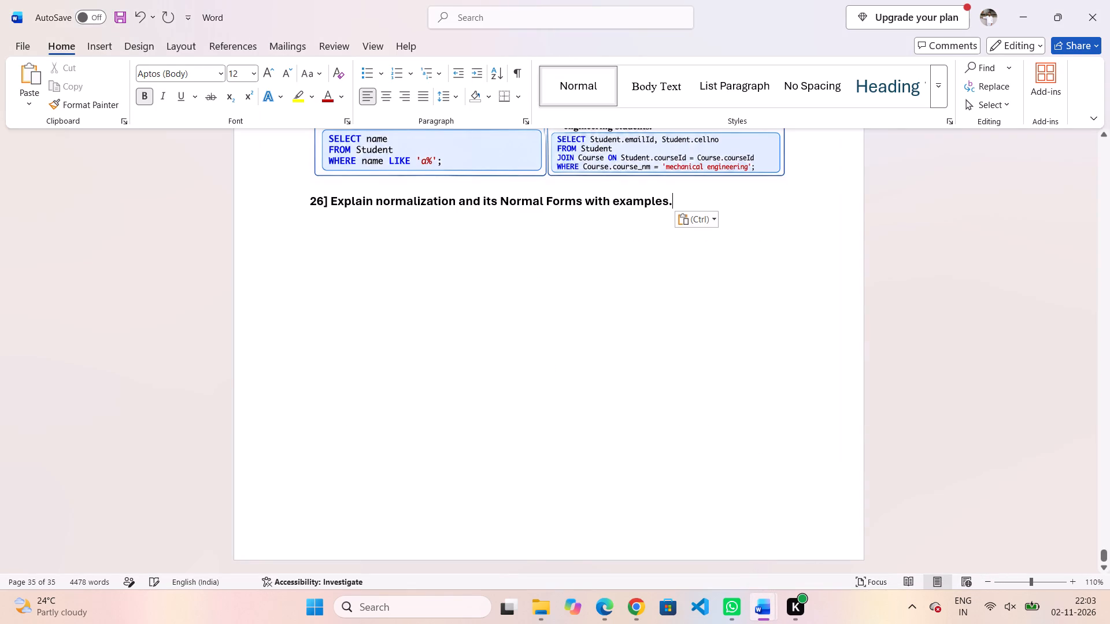
Add an "ANSWER:" heading on a new line under question 26, followed by a blank line.
{"action": "key", "text": "Return"}
{"action": "type", "text": "AN"}
{"action": "type", "text": "SWER"}
{"action": "key", "text": "shift+colon"}
{"action": "key", "text": "Return"}
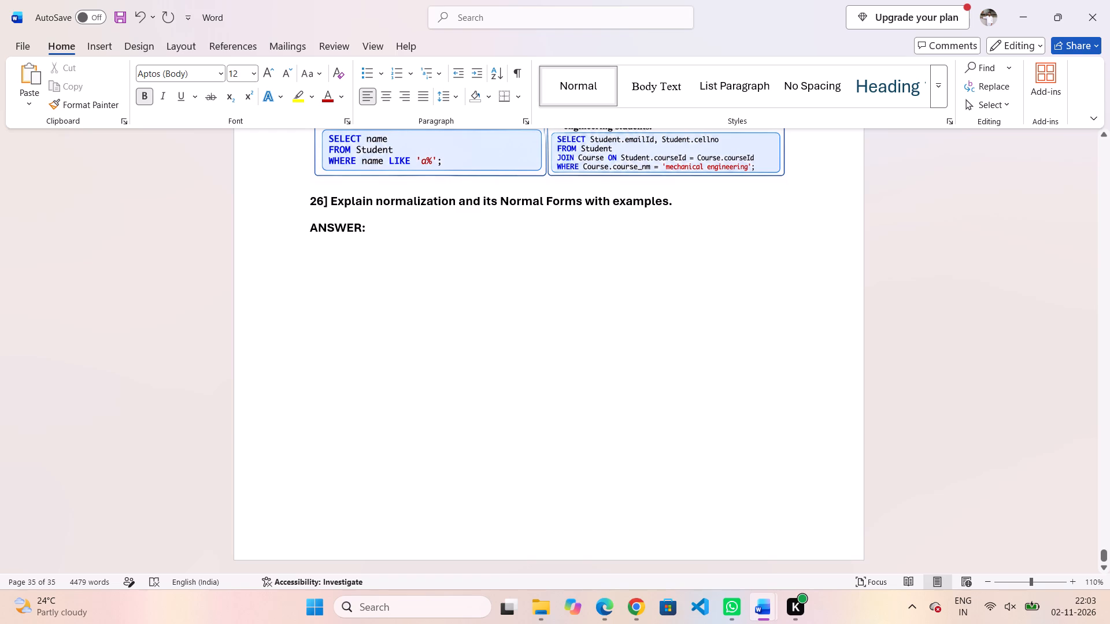
Colour the whole question 26 line dark red, matching the other questions.
{"action": "left_click_drag", "start_coordinate": [307, 202], "coordinate": [663, 186]}
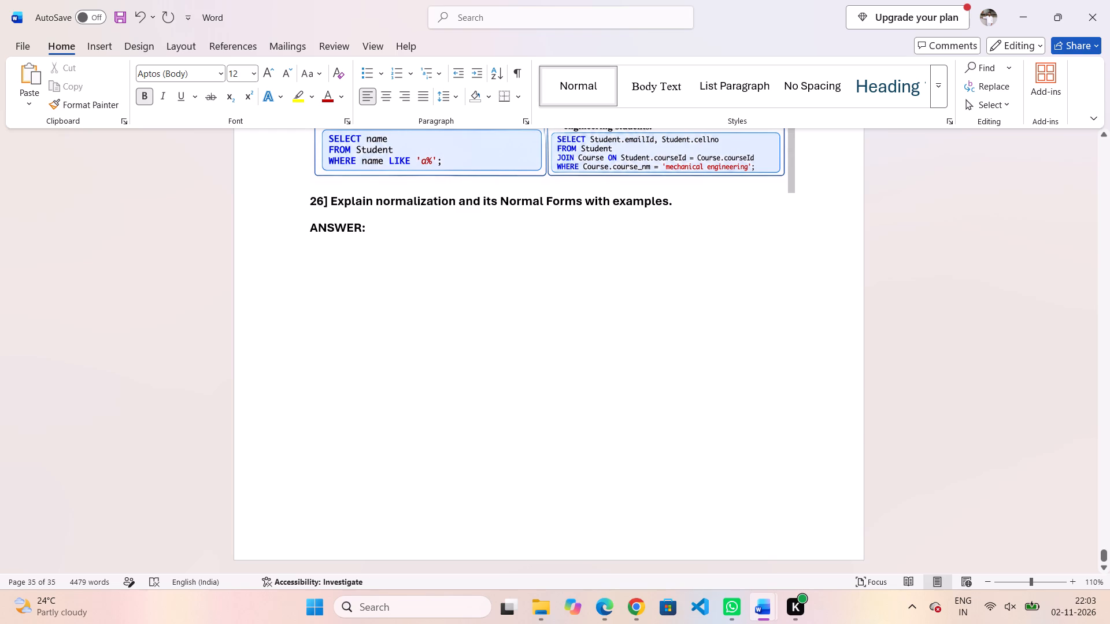
{"action": "left_click_drag", "start_coordinate": [663, 186], "coordinate": [730, 195]}
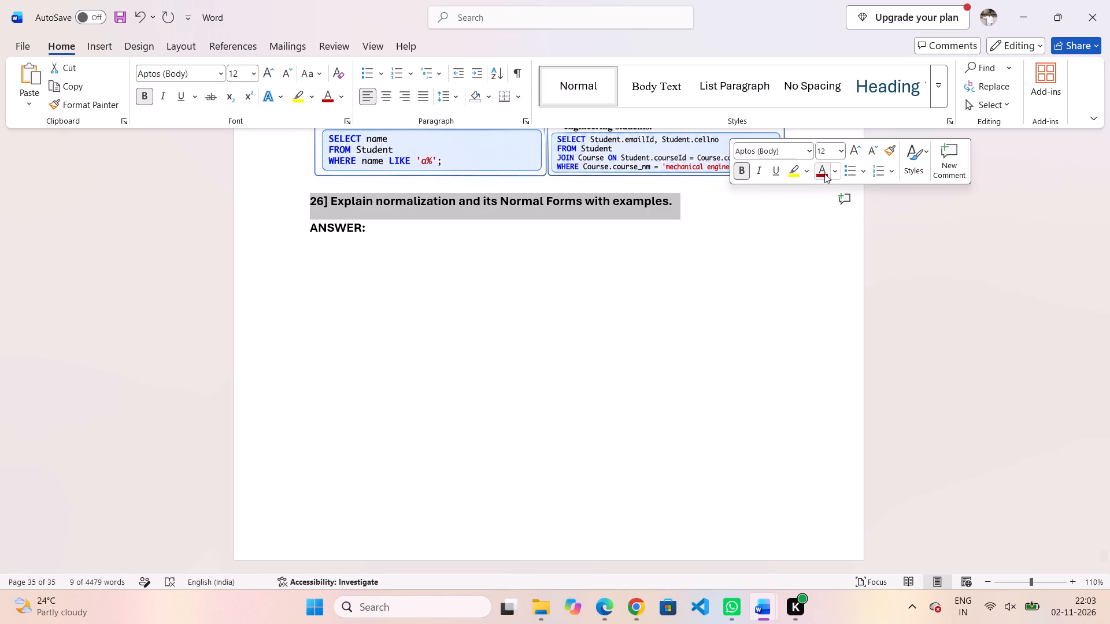
{"action": "left_click", "coordinate": [823, 174]}
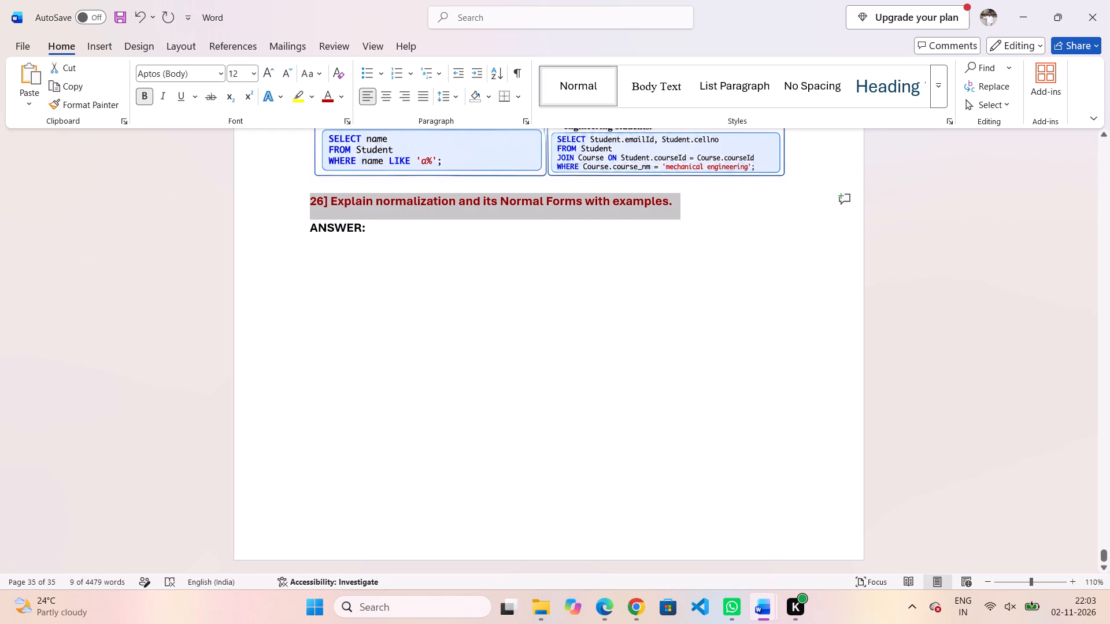
Insert a new line below question 26's ANSWER heading and turn off bold for the text there.
{"action": "left_click", "coordinate": [388, 230]}
{"action": "key", "text": "Return"}
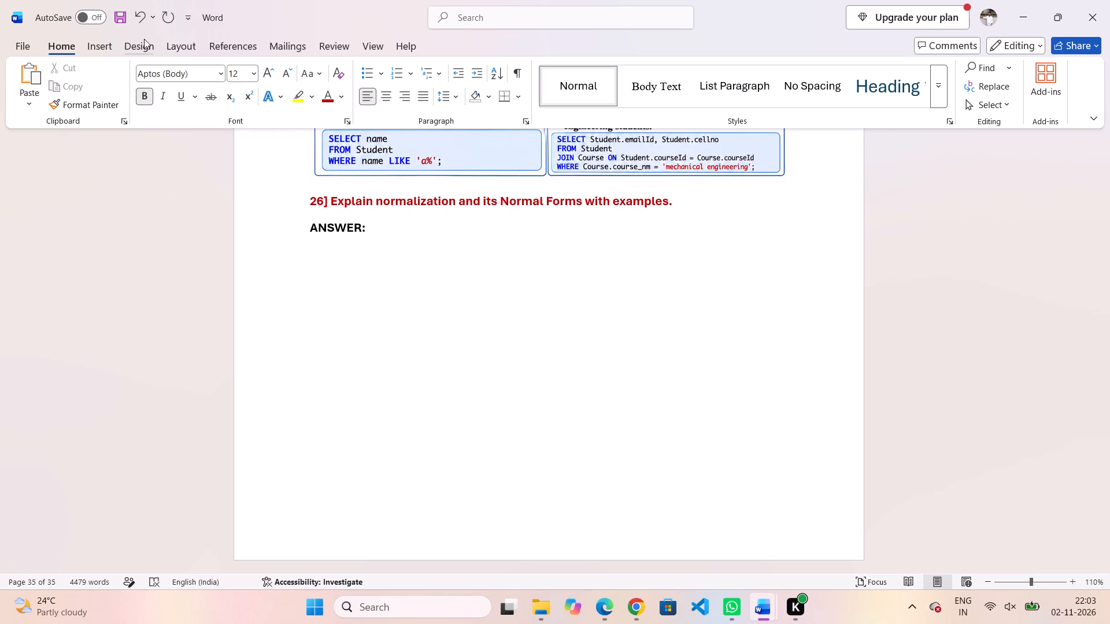
{"action": "left_click", "coordinate": [149, 97]}
Switch to the DBMS Minor-2 Answers document and look through its questions 2 to 4 for normalization content.
{"action": "left_click", "coordinate": [880, 538]}
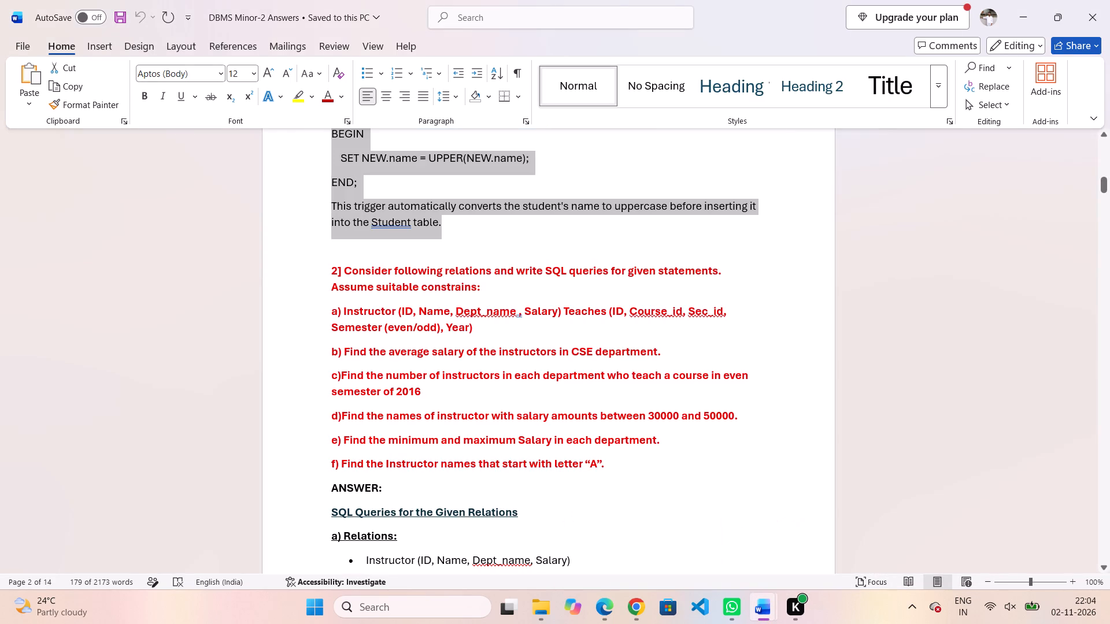
{"action": "scroll", "coordinate": [704, 466], "scroll_direction": "down", "scroll_amount": 4}
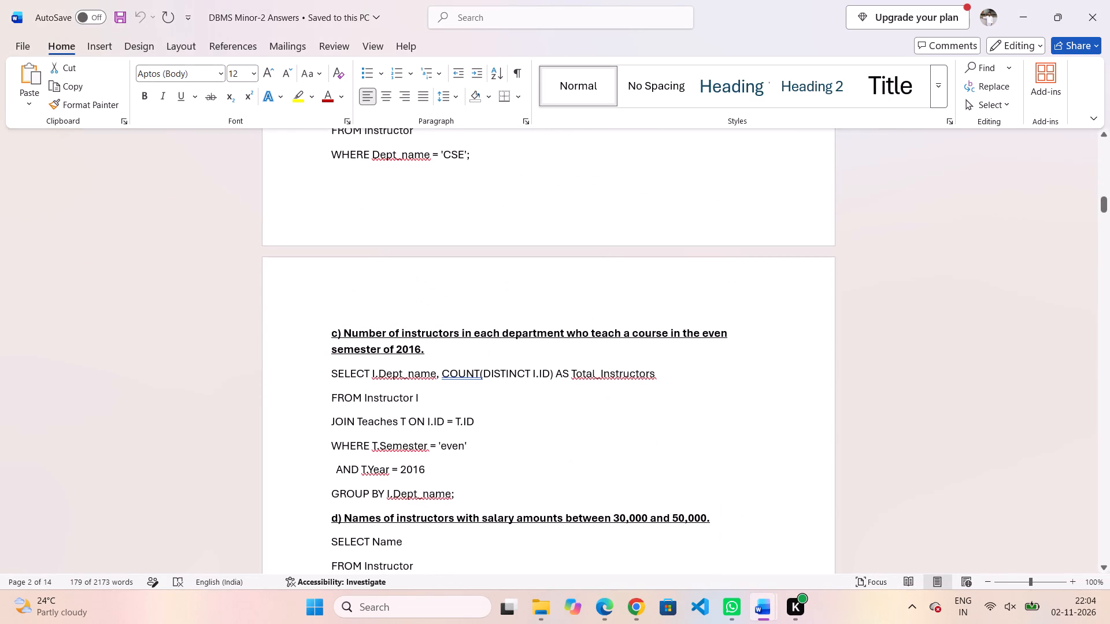
{"action": "scroll", "coordinate": [704, 466], "scroll_direction": "down", "scroll_amount": 4}
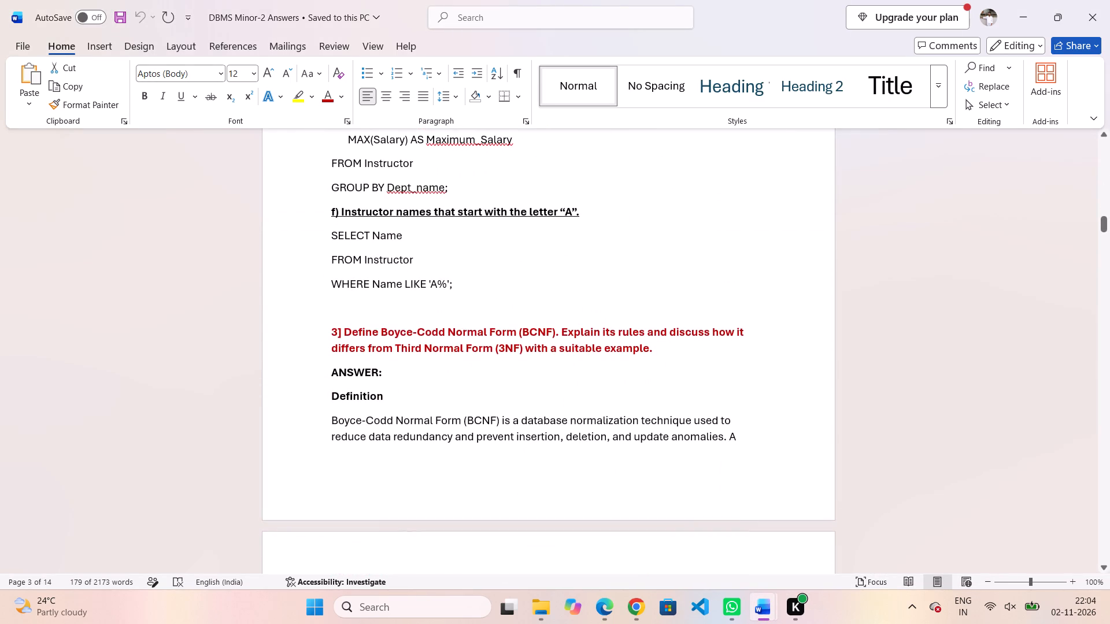
{"action": "scroll", "coordinate": [704, 466], "scroll_direction": "down", "scroll_amount": 5}
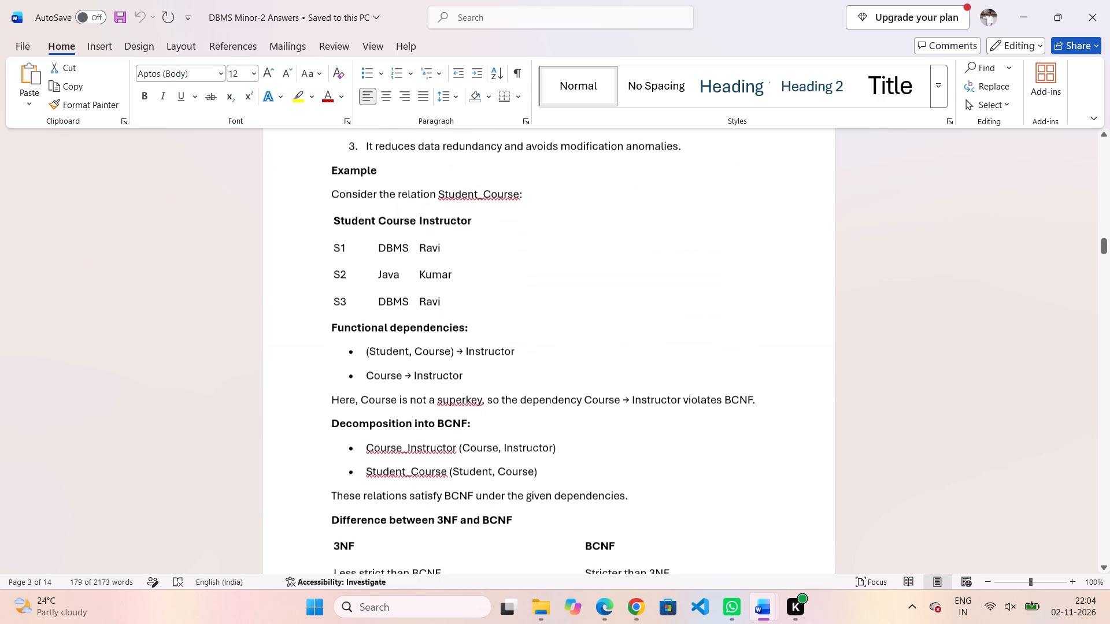
{"action": "scroll", "coordinate": [704, 466], "scroll_direction": "down", "scroll_amount": 4}
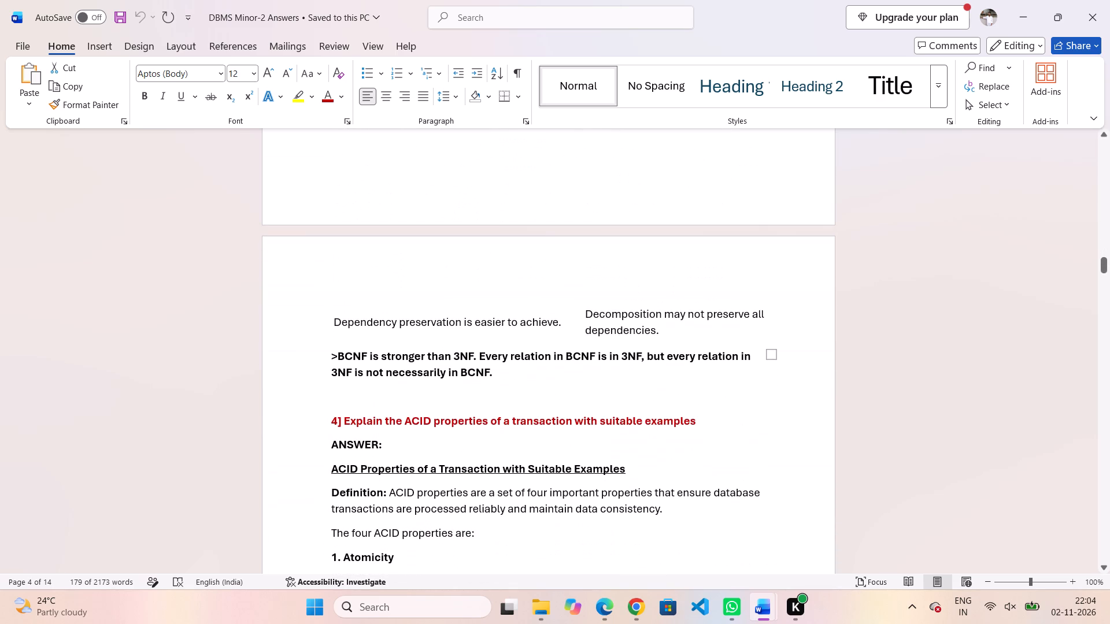
{"action": "left_click", "coordinate": [637, 616]}
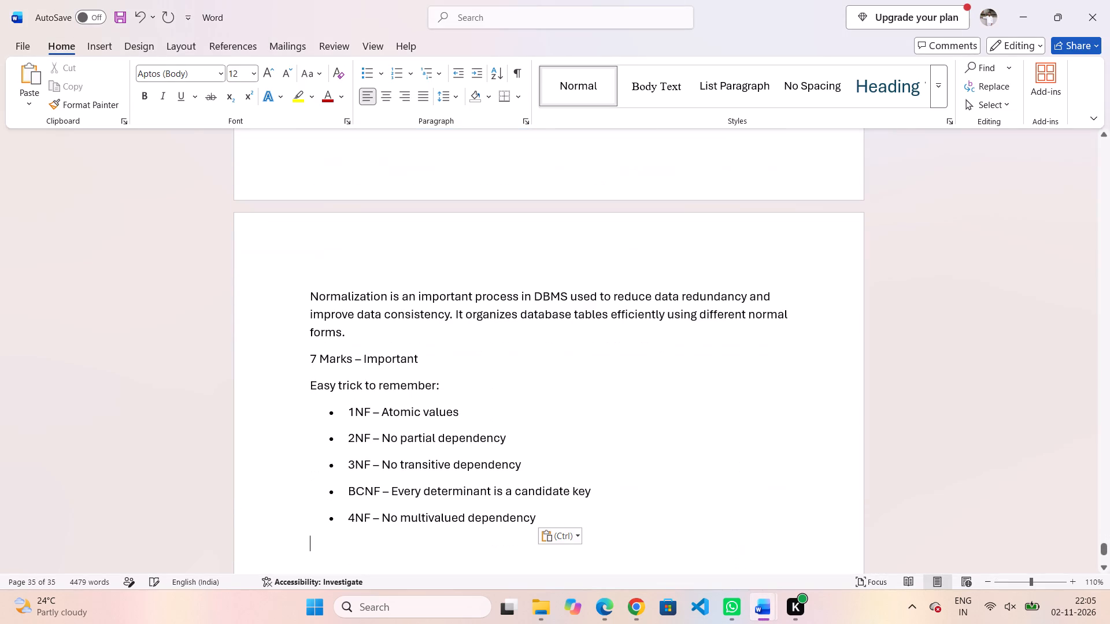
Delete everything from the "4. Conclusion" heading through the easy-trick list at the end of the pasted answer.
{"action": "scroll", "coordinate": [392, 380], "scroll_direction": "up", "scroll_amount": 2}
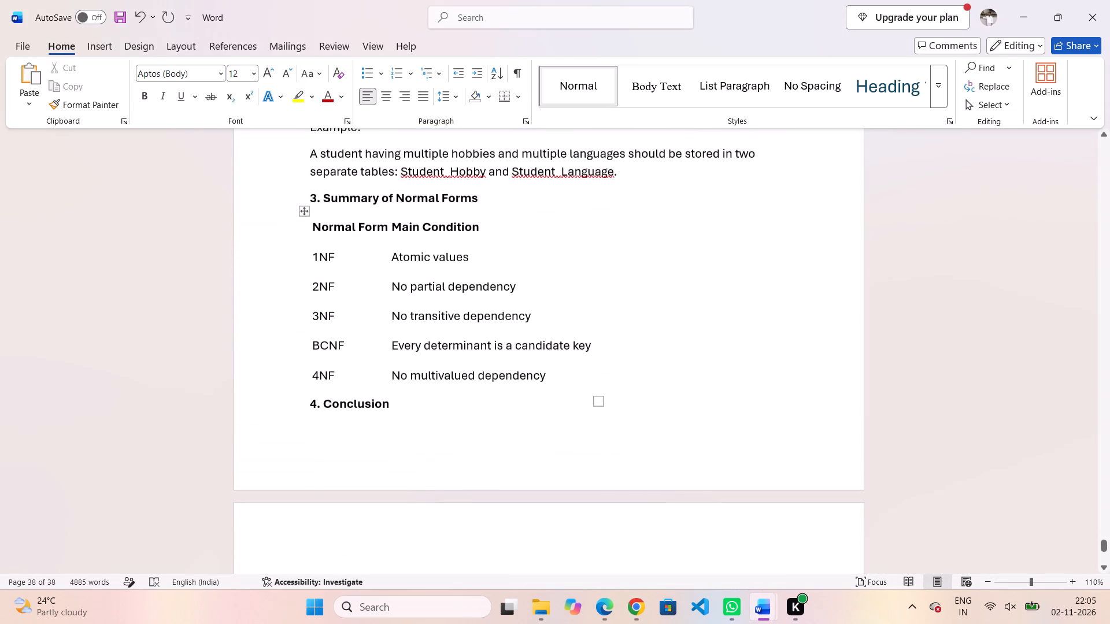
{"action": "left_click_drag", "start_coordinate": [312, 406], "coordinate": [364, 448]}
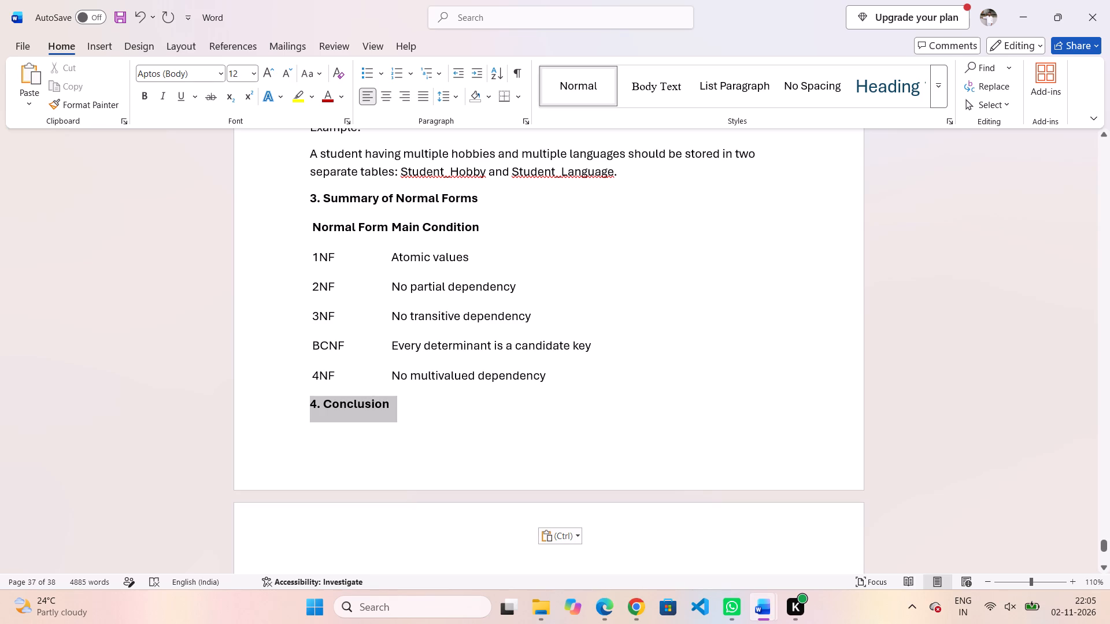
{"action": "left_click_drag", "start_coordinate": [364, 448], "coordinate": [464, 529]}
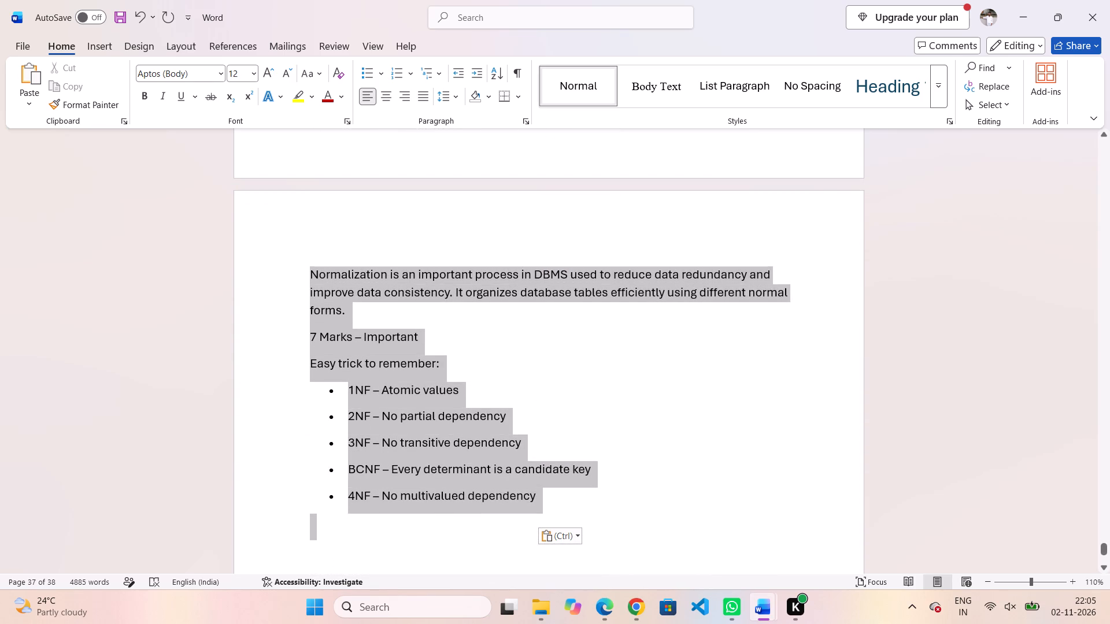
{"action": "left_click_drag", "start_coordinate": [464, 529], "coordinate": [464, 528]}
{"action": "key", "text": "BackSpace"}
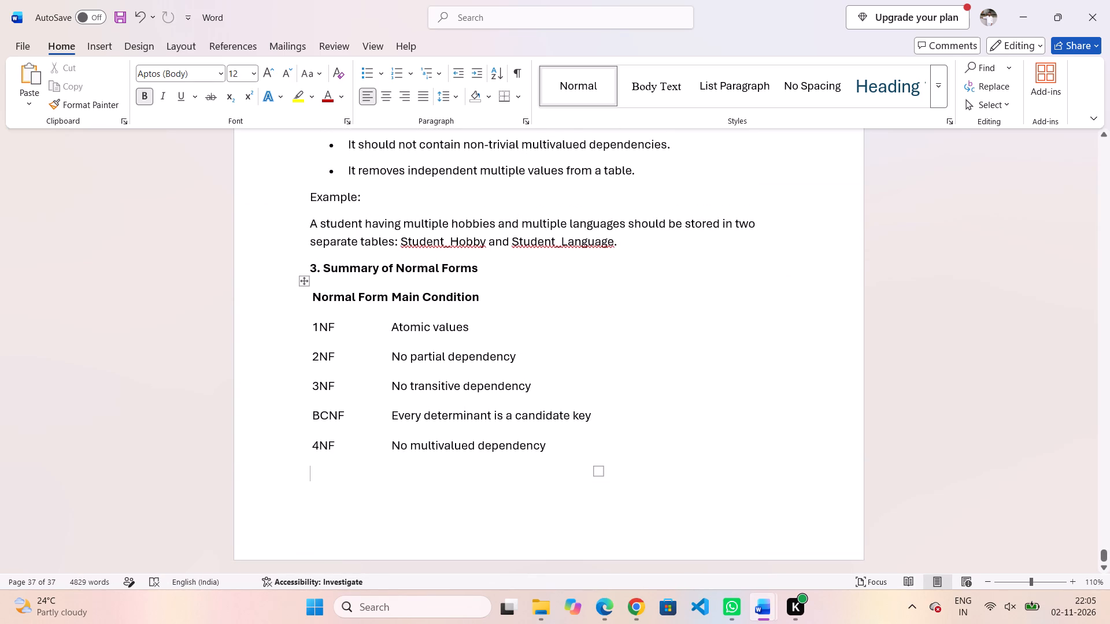
Remove the number "3." from the Summary of Normal Forms heading.
{"action": "left_click", "coordinate": [325, 269]}
{"action": "key", "text": "BackSpace"}
{"action": "key", "text": "BackSpace"}
{"action": "key", "text": "BackSpace"}
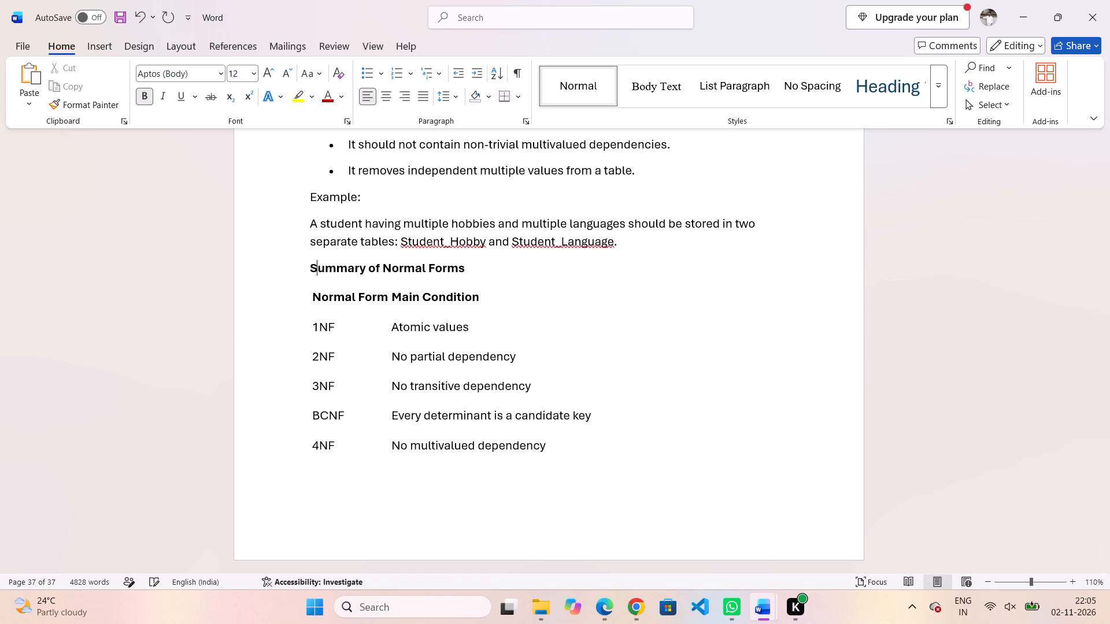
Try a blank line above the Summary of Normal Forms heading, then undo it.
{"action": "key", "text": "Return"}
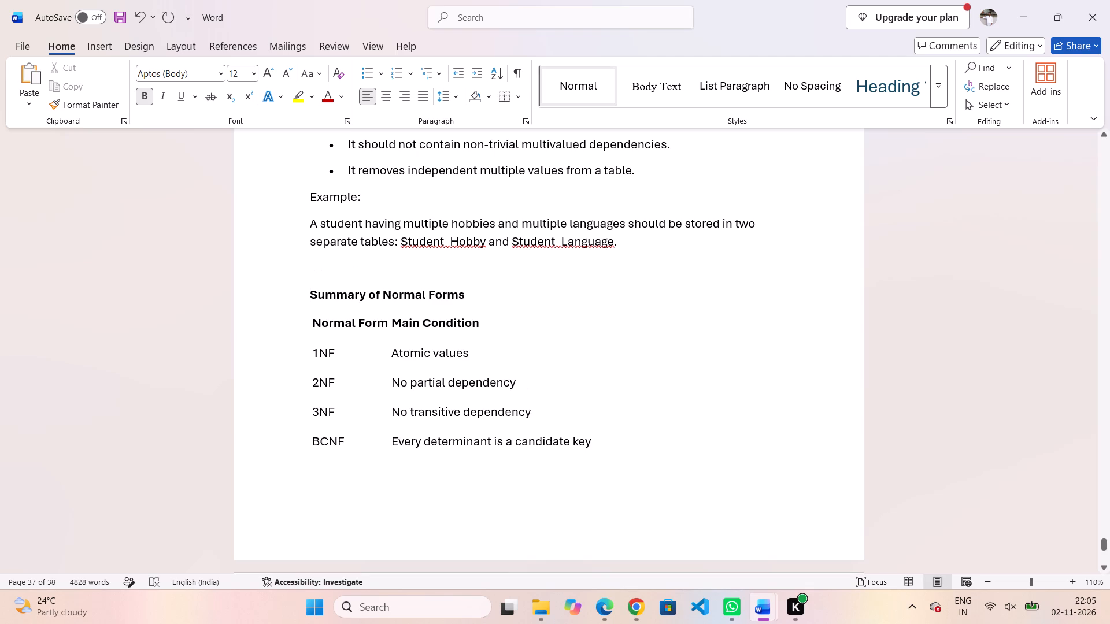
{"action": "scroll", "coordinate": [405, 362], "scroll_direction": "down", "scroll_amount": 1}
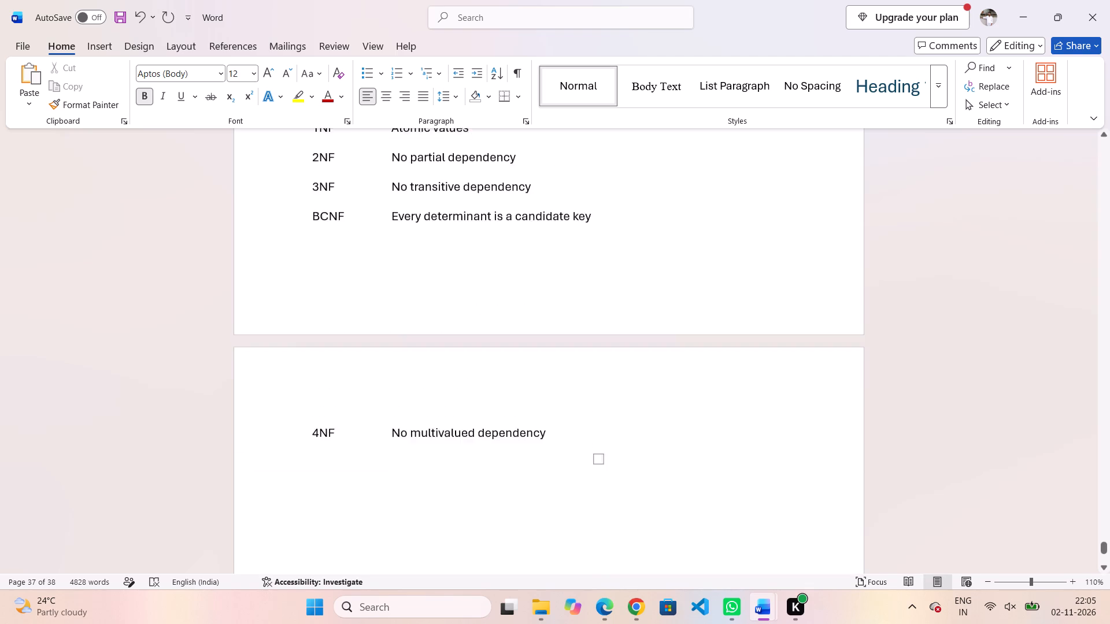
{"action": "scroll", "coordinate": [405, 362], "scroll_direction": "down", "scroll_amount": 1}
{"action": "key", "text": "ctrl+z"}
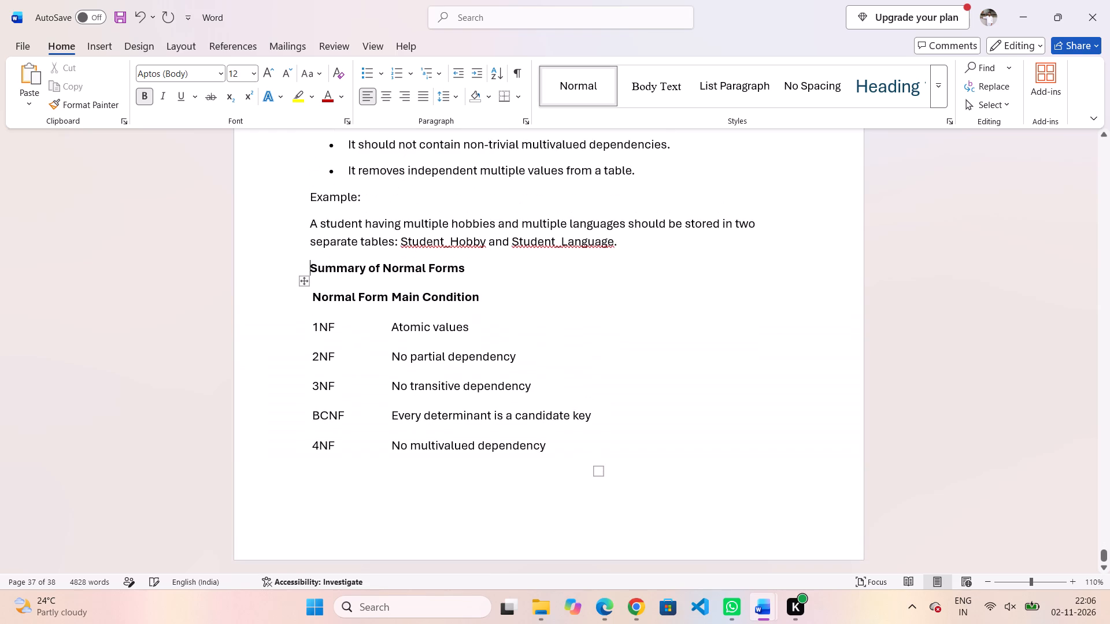
Underline the Summary of Normal Forms heading above the conditions table.
{"action": "left_click_drag", "start_coordinate": [309, 262], "coordinate": [314, 265]}
{"action": "left_click_drag", "start_coordinate": [314, 265], "coordinate": [469, 274]}
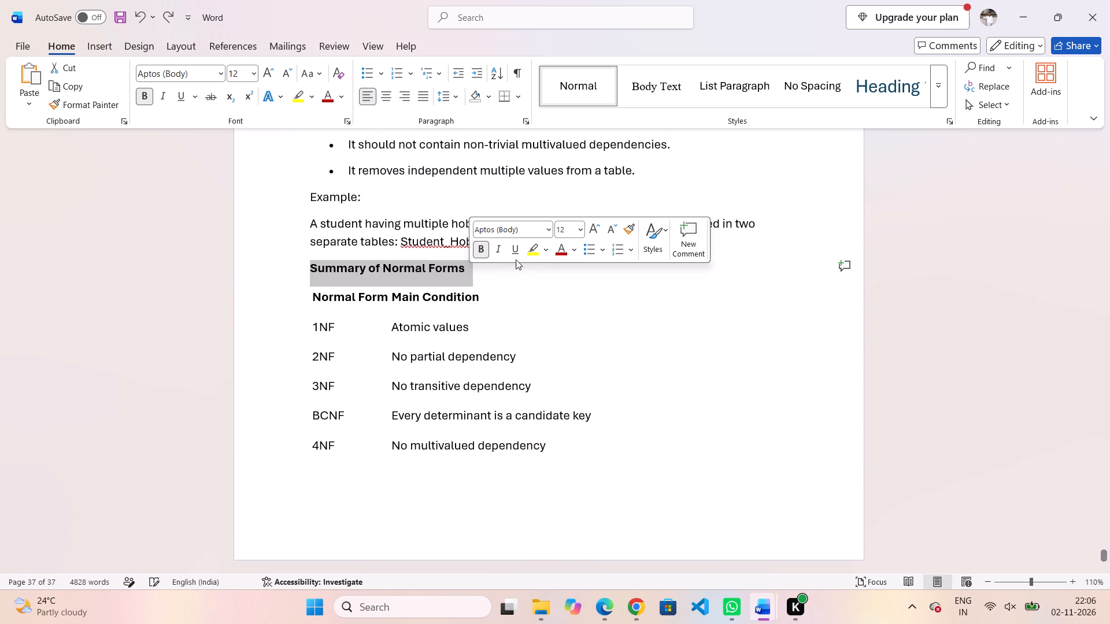
{"action": "left_click", "coordinate": [514, 247]}
{"action": "left_click", "coordinate": [495, 277]}
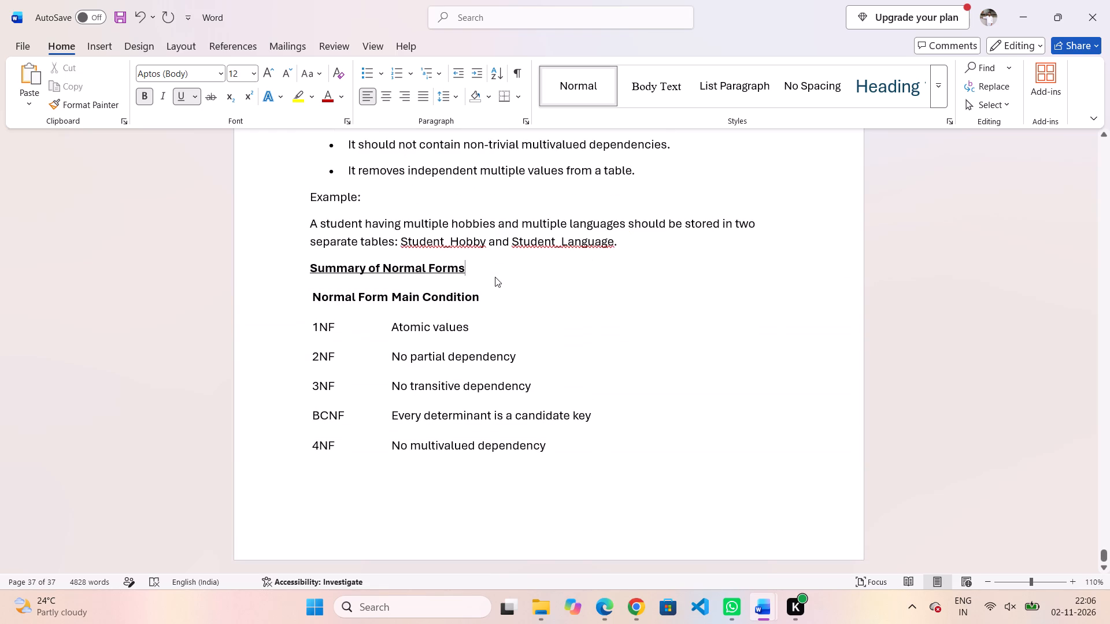
Examine the formatting of the Third, Boyce-Codd and Fourth Normal Form sections of question 26's answer.
{"action": "scroll", "coordinate": [495, 277], "scroll_direction": "up", "scroll_amount": 1}
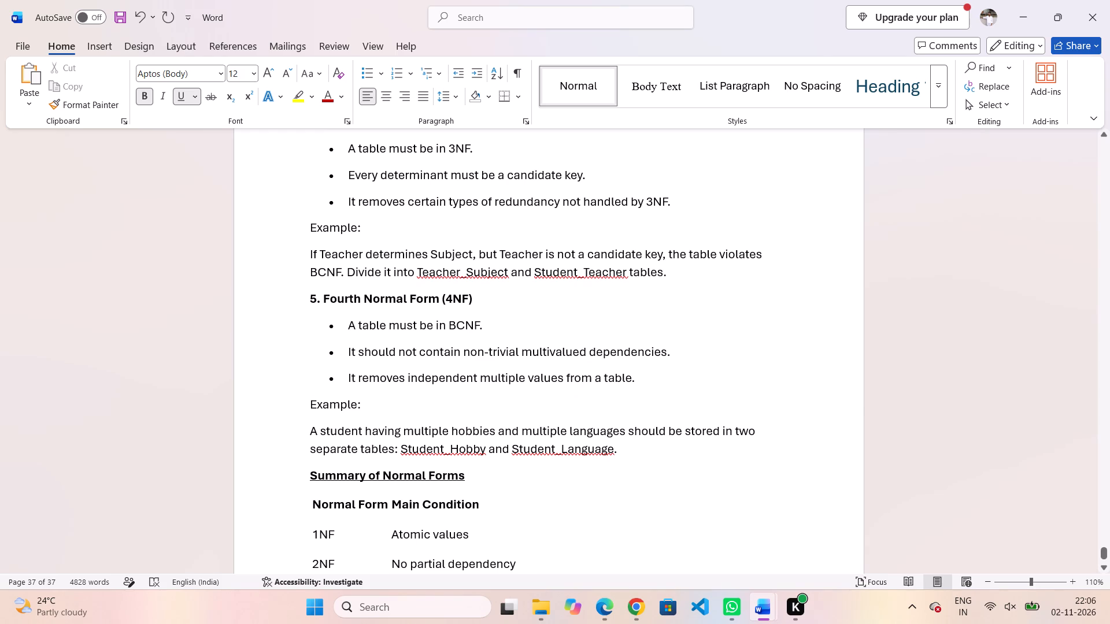
{"action": "left_click_drag", "start_coordinate": [478, 298], "coordinate": [311, 303]}
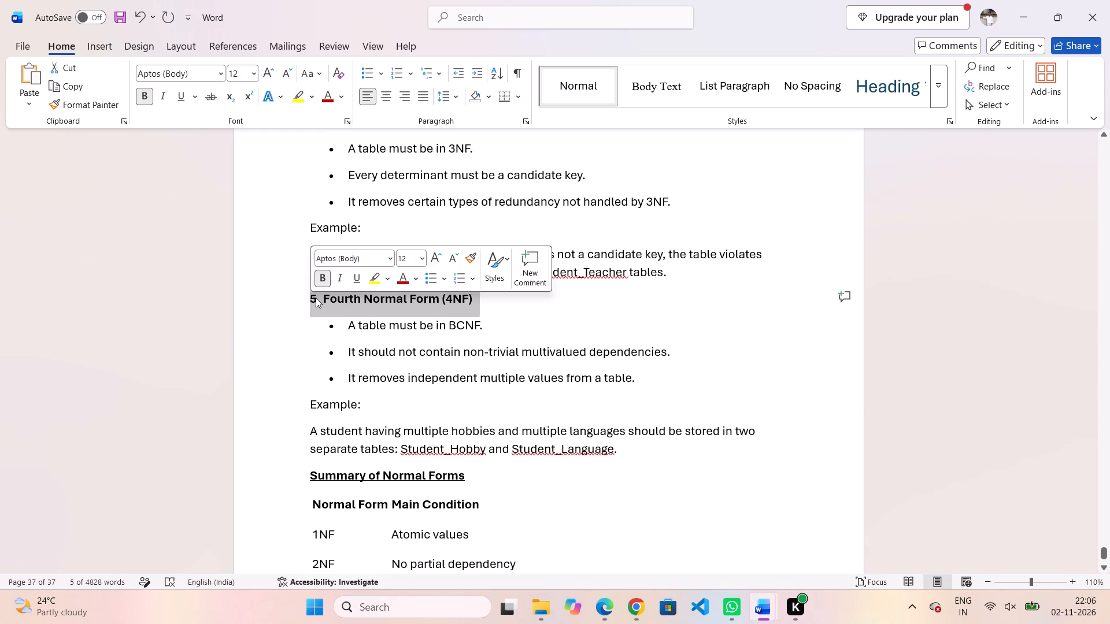
{"action": "left_click", "coordinate": [509, 319]}
{"action": "scroll", "coordinate": [509, 319], "scroll_direction": "up", "scroll_amount": 1}
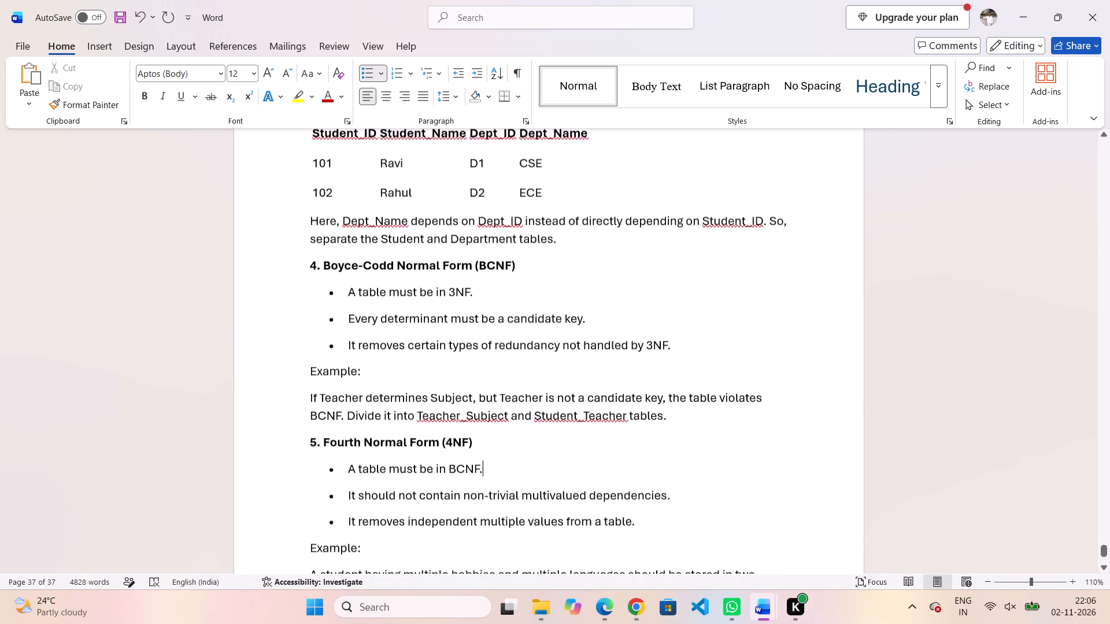
{"action": "scroll", "coordinate": [509, 319], "scroll_direction": "up", "scroll_amount": 2}
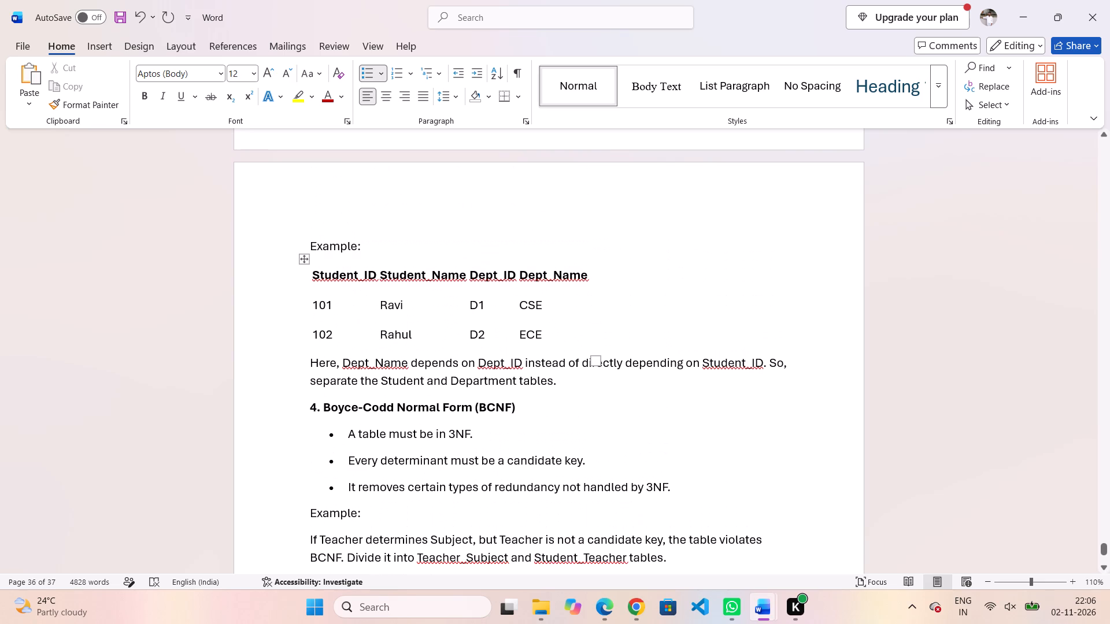
{"action": "scroll", "coordinate": [509, 319], "scroll_direction": "up", "scroll_amount": 1}
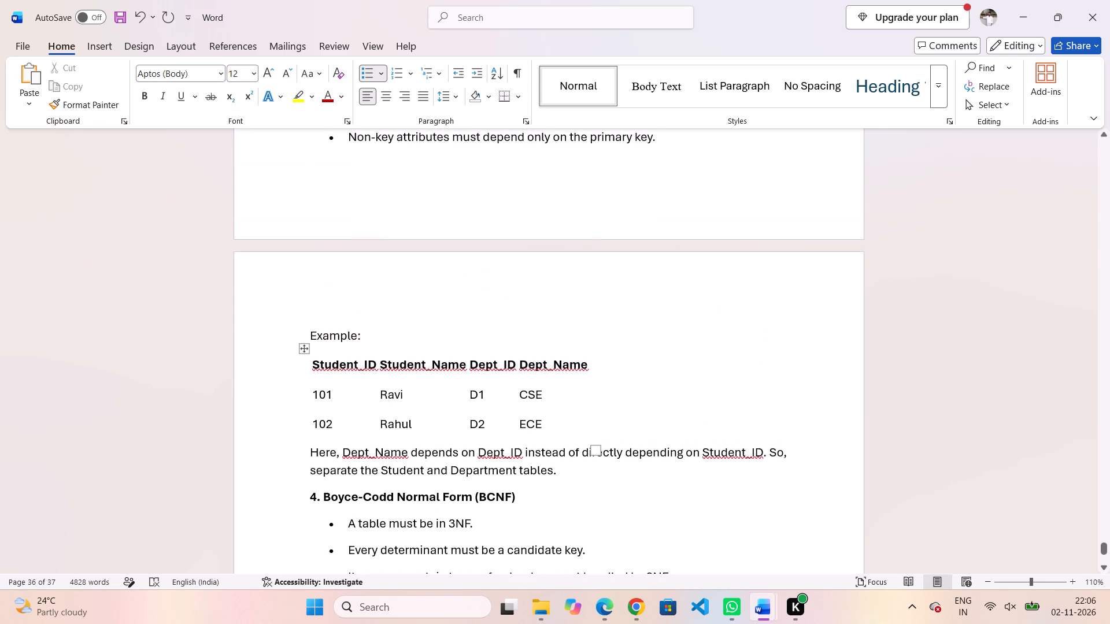
{"action": "scroll", "coordinate": [509, 319], "scroll_direction": "down", "scroll_amount": 4}
{"action": "scroll", "coordinate": [509, 319], "scroll_direction": "up", "scroll_amount": 1}
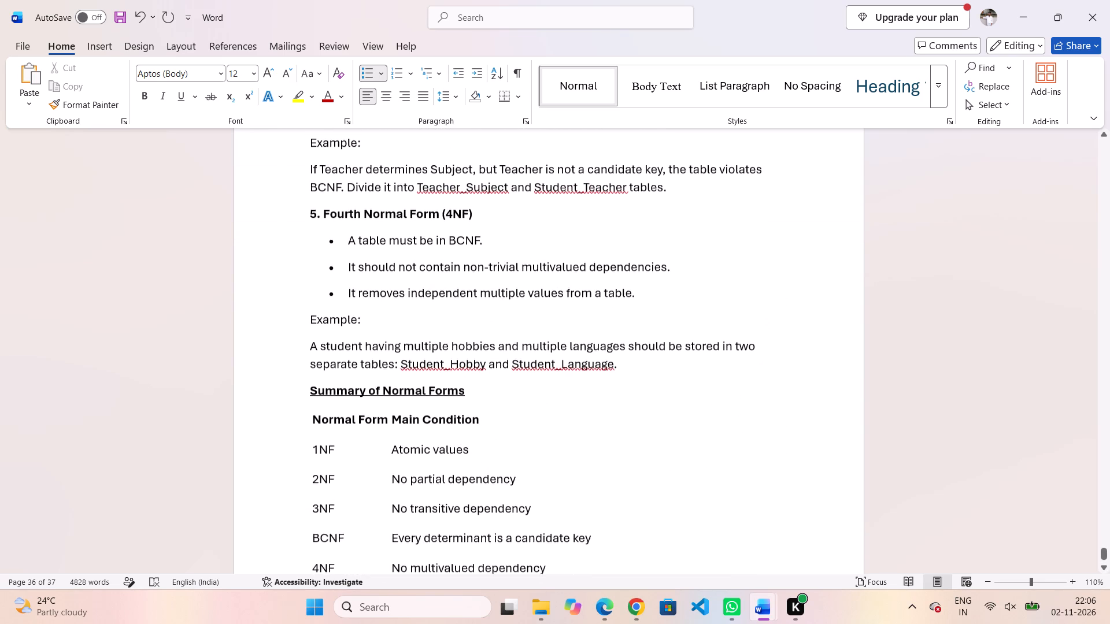
{"action": "scroll", "coordinate": [509, 319], "scroll_direction": "up", "scroll_amount": 1}
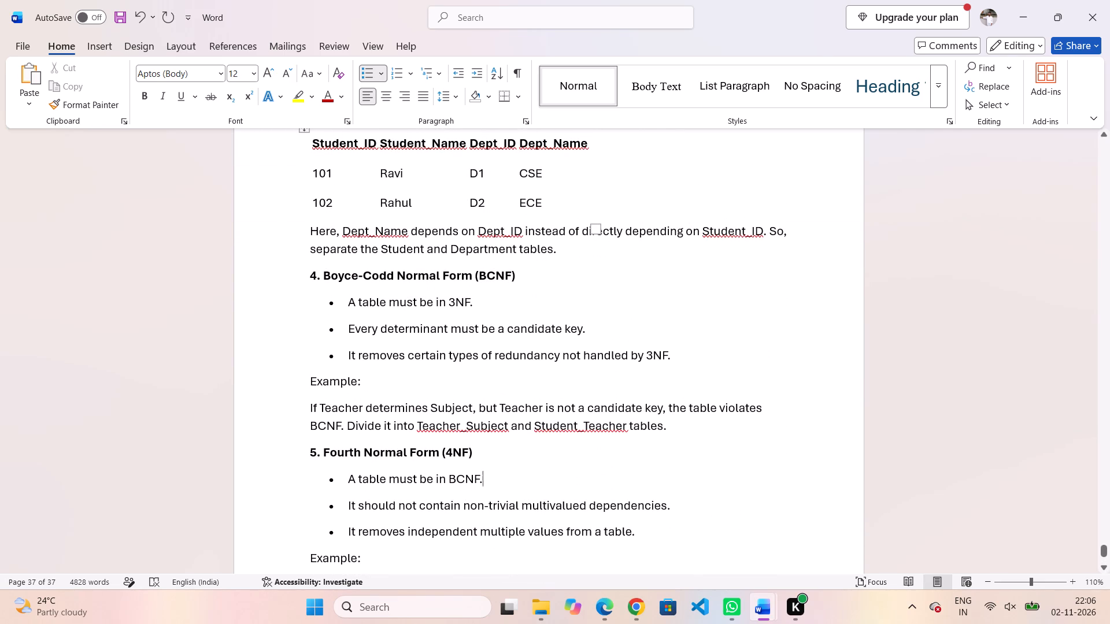
{"action": "scroll", "coordinate": [509, 319], "scroll_direction": "down", "scroll_amount": 1}
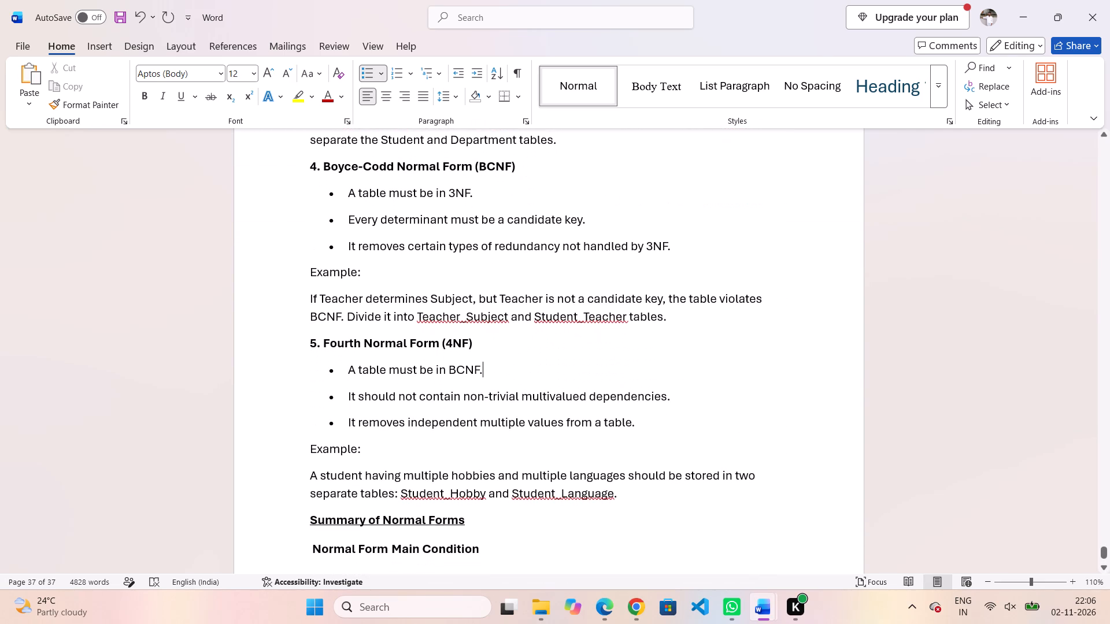
{"action": "scroll", "coordinate": [509, 319], "scroll_direction": "up", "scroll_amount": 2}
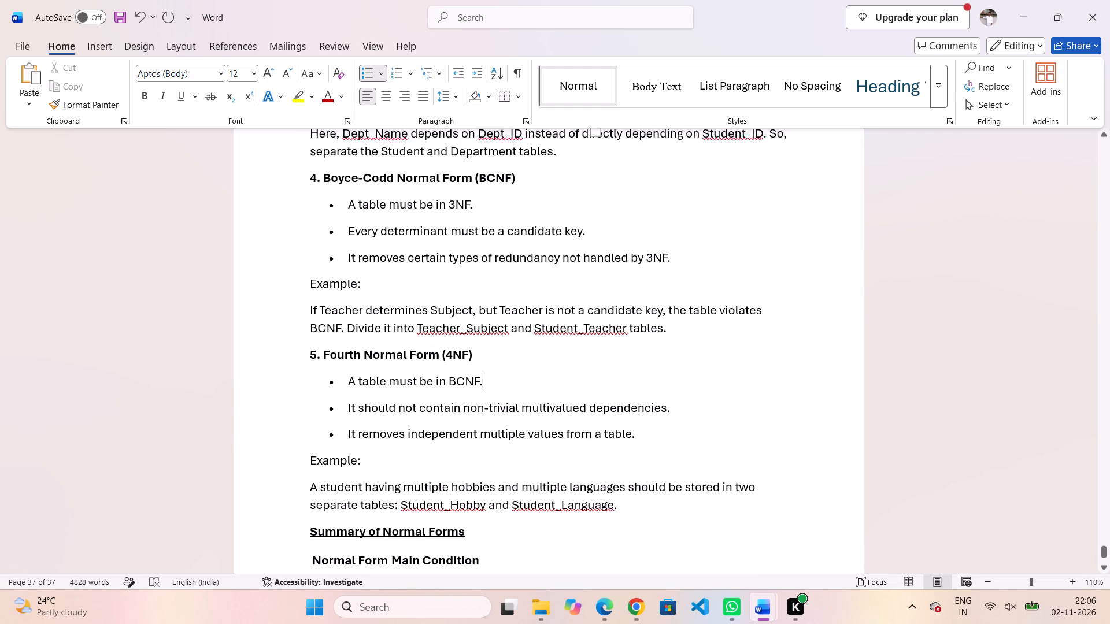
Remove the number "2." from the Normal Forms heading above the First Normal Form section.
{"action": "scroll", "coordinate": [509, 319], "scroll_direction": "up", "scroll_amount": 5}
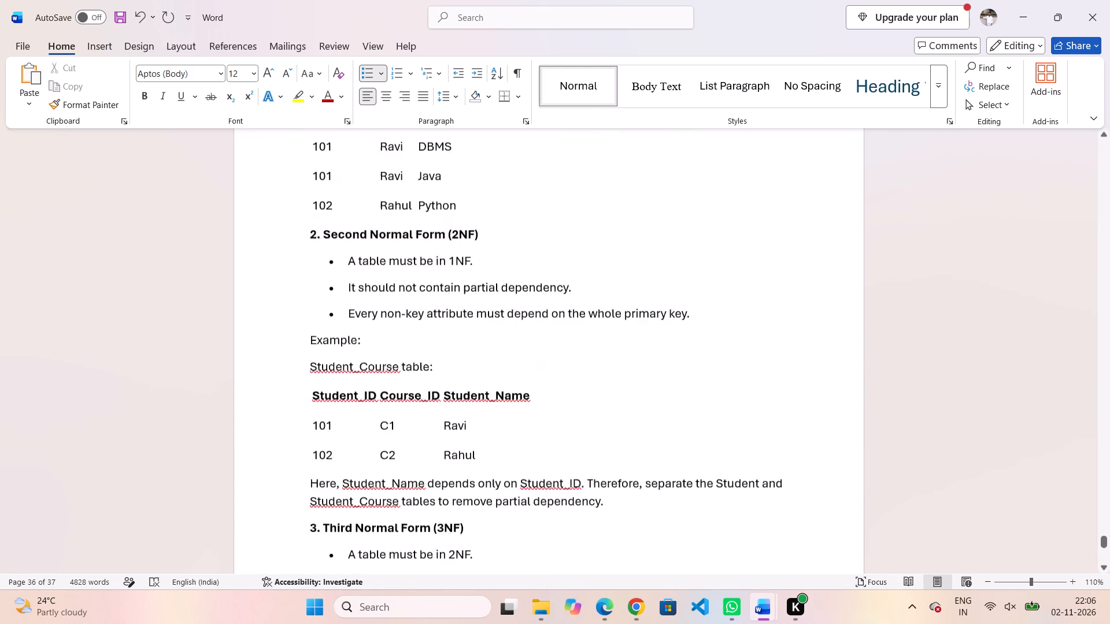
{"action": "scroll", "coordinate": [509, 319], "scroll_direction": "up", "scroll_amount": 3}
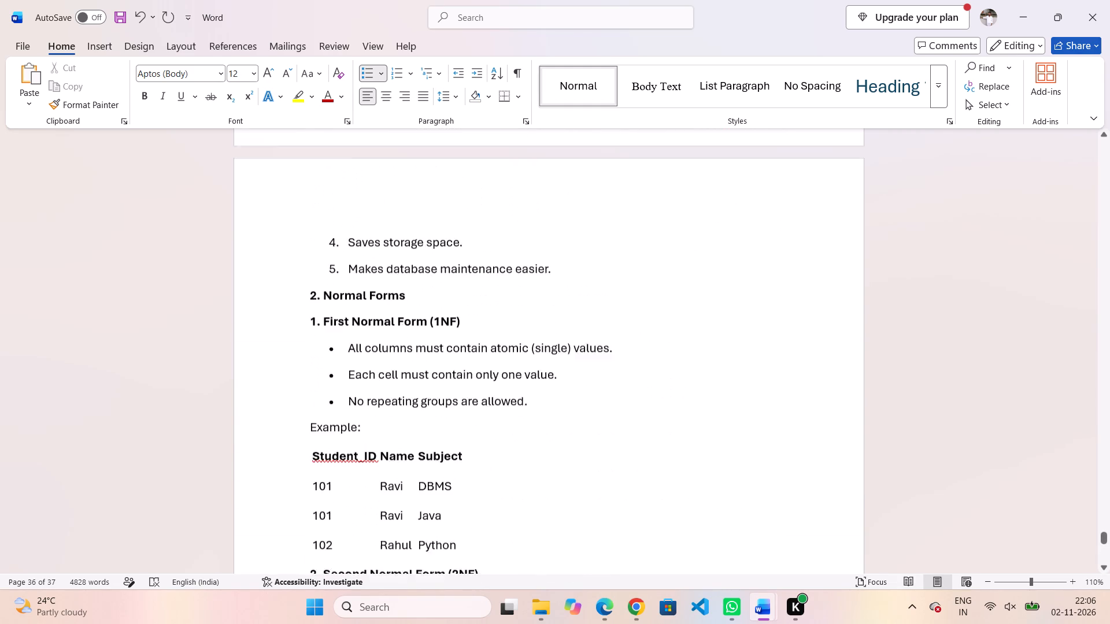
{"action": "scroll", "coordinate": [509, 319], "scroll_direction": "up", "scroll_amount": 1}
{"action": "left_click", "coordinate": [325, 381]}
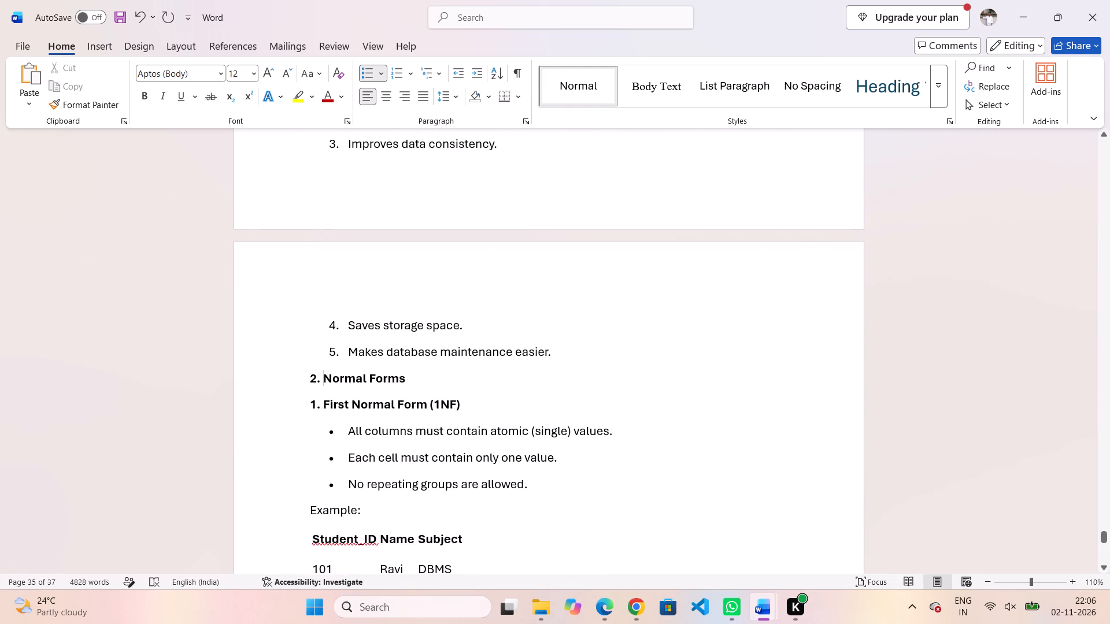
{"action": "key", "text": "BackSpace"}
{"action": "key", "text": "BackSpace"}
{"action": "key", "text": "BackSpace"}
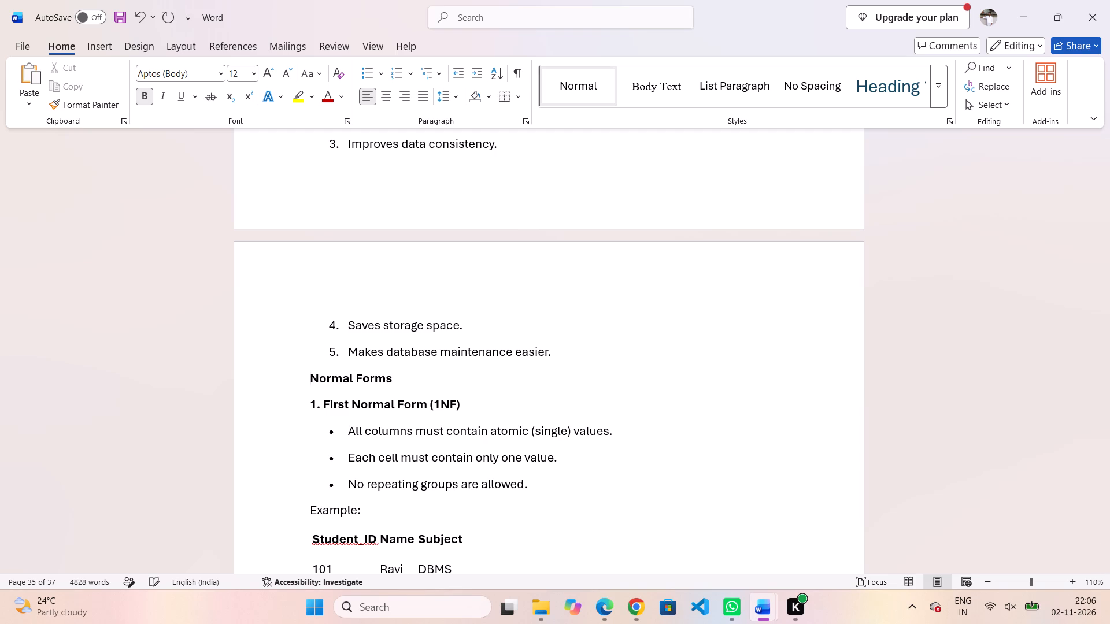
Underline the Normal Forms heading.
{"action": "left_click_drag", "start_coordinate": [308, 380], "coordinate": [378, 382]}
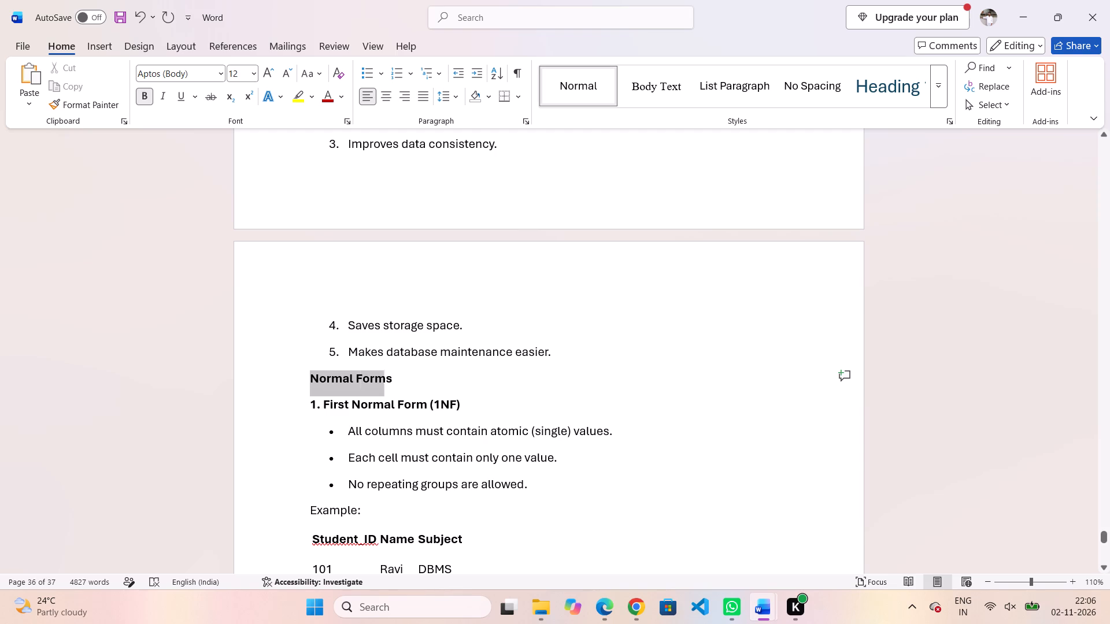
{"action": "left_click_drag", "start_coordinate": [378, 382], "coordinate": [404, 381]}
{"action": "left_click", "coordinate": [456, 362]}
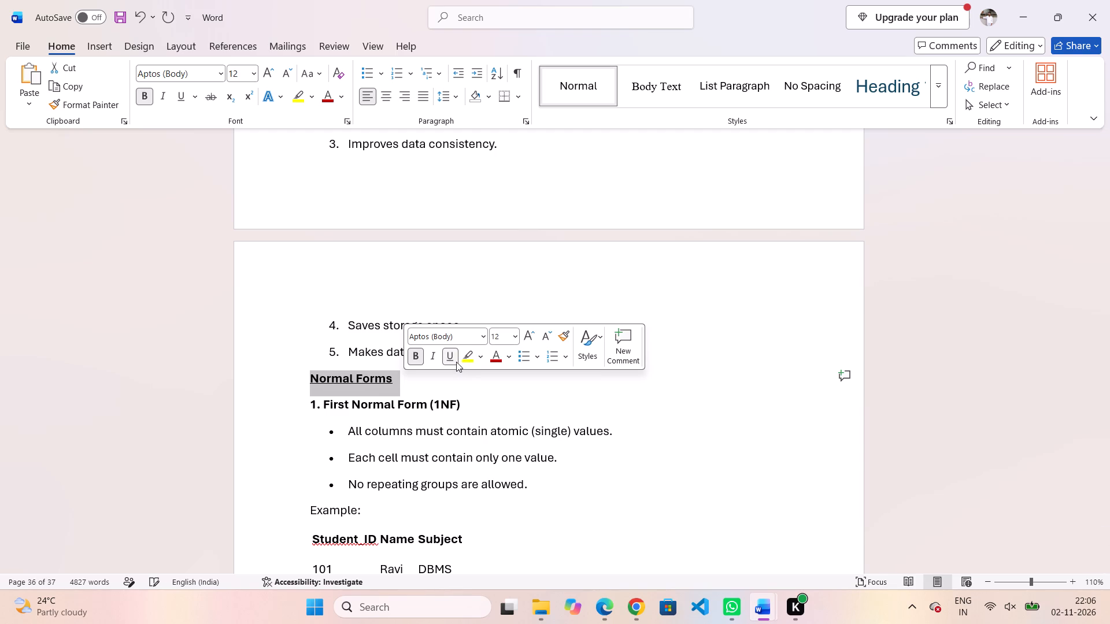
{"action": "left_click", "coordinate": [425, 383]}
Make the "Advantages:" label in question 26's answer underlined and bold.
{"action": "scroll", "coordinate": [425, 383], "scroll_direction": "up", "scroll_amount": 3}
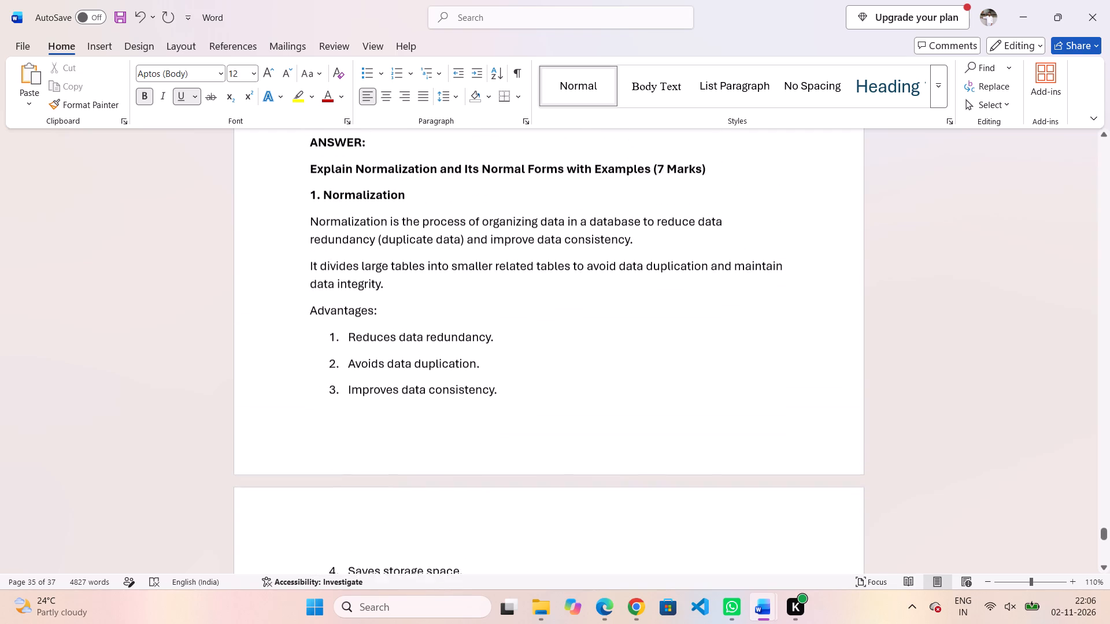
{"action": "scroll", "coordinate": [425, 383], "scroll_direction": "up", "scroll_amount": 1}
{"action": "left_click_drag", "start_coordinate": [382, 367], "coordinate": [357, 370]}
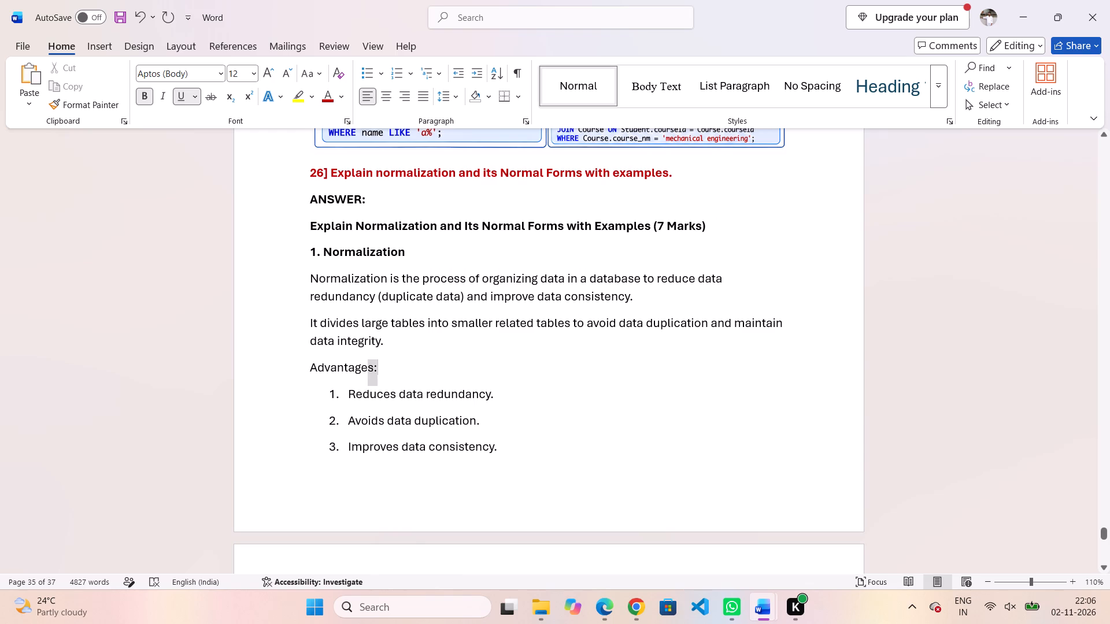
{"action": "left_click_drag", "start_coordinate": [357, 370], "coordinate": [309, 370]}
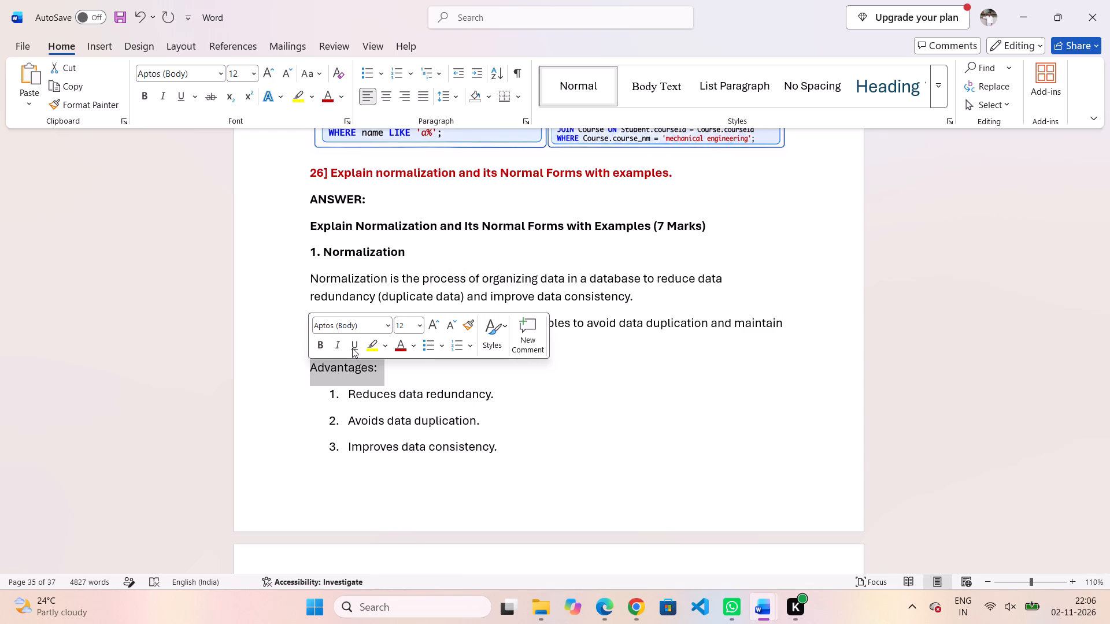
{"action": "left_click", "coordinate": [352, 348]}
{"action": "left_click", "coordinate": [392, 377]}
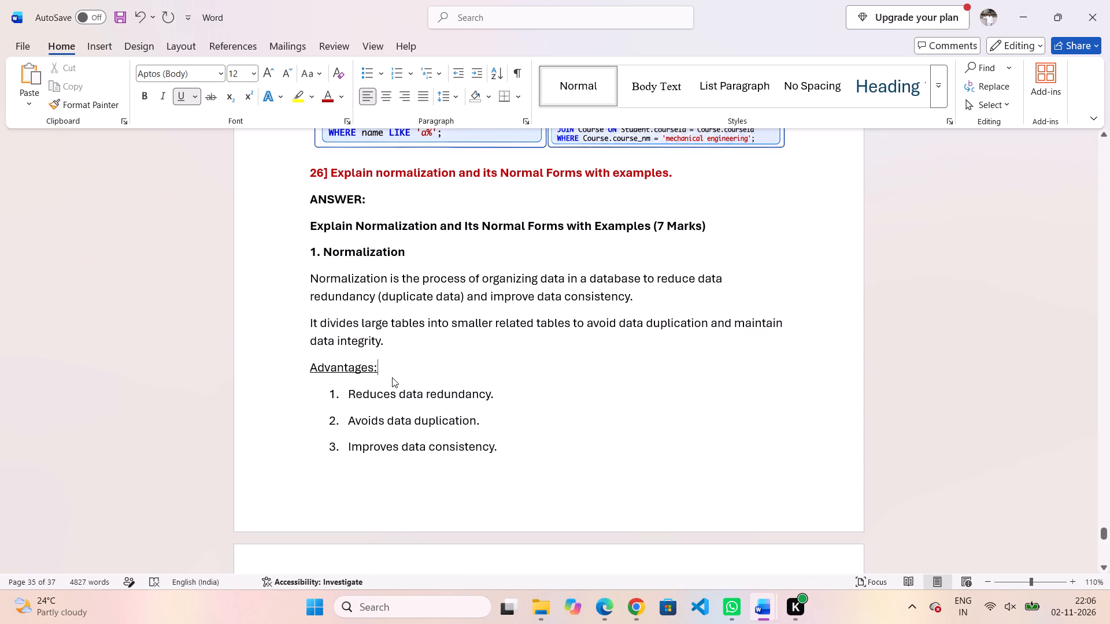
{"action": "left_click_drag", "start_coordinate": [380, 370], "coordinate": [306, 373]}
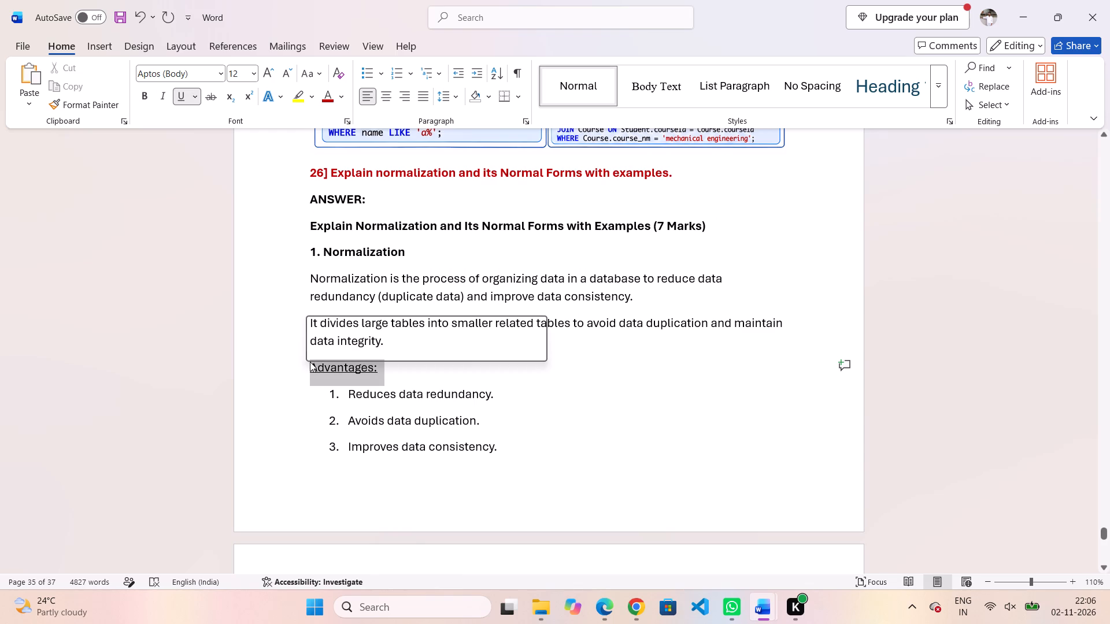
{"action": "left_click", "coordinate": [316, 351]}
{"action": "left_click", "coordinate": [411, 385]}
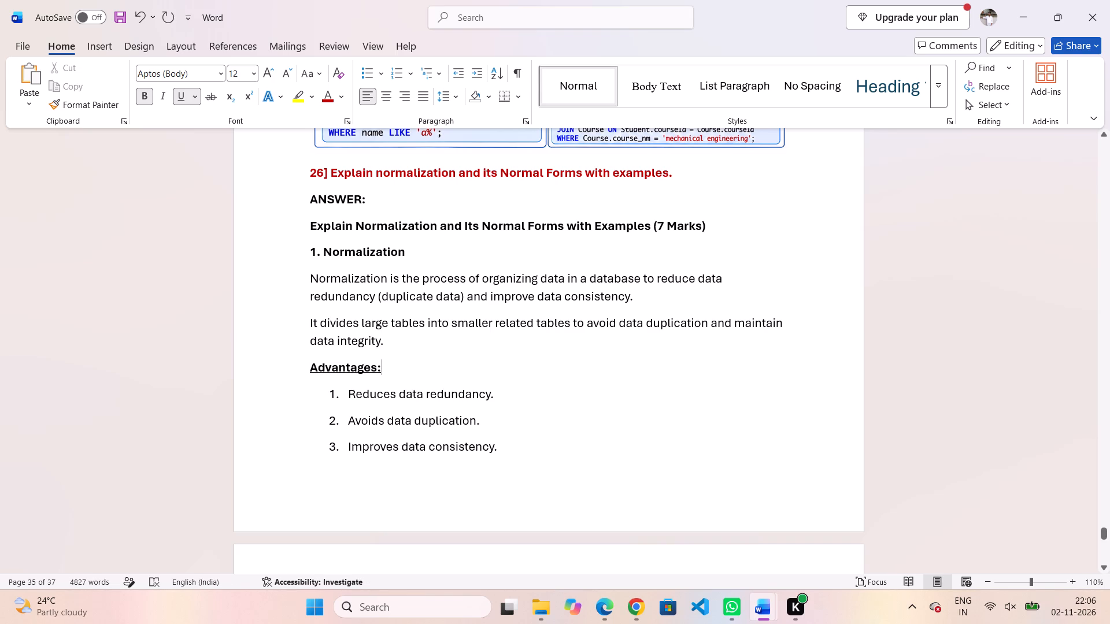
Underline the word Normalization in the answer's first numbered heading.
{"action": "left_click_drag", "start_coordinate": [404, 250], "coordinate": [325, 248]}
{"action": "left_click", "coordinate": [372, 228]}
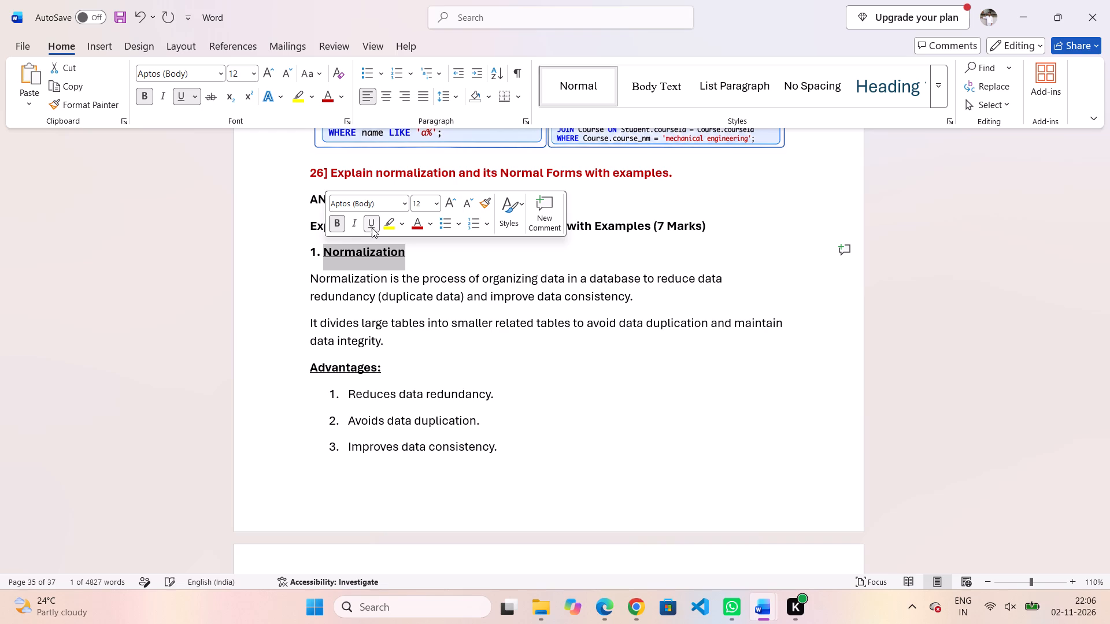
Delete the "Explain Normalization and Its Normal Forms with Examples (7 Marks)" title and the "1." before Normalization, leaving that heading directly under ANSWER.
{"action": "left_click", "coordinate": [328, 251]}
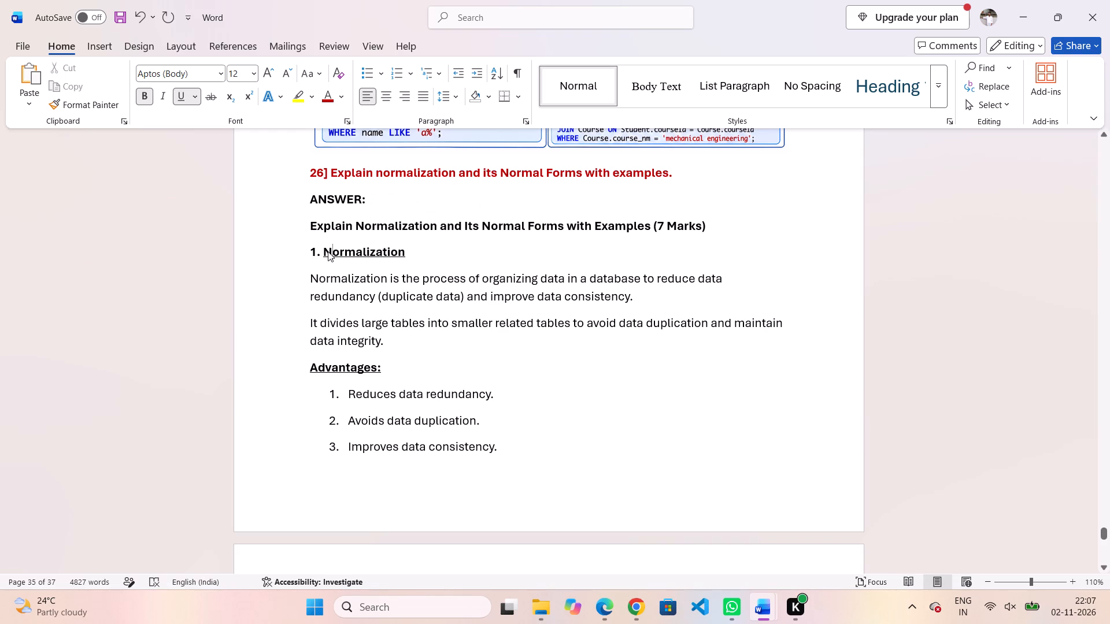
{"action": "key", "text": "Left"}
{"action": "key", "text": "BackSpace"}
{"action": "key", "text": "BackSpace"}
{"action": "key", "text": "BackSpace"}
{"action": "key", "text": "BackSpace"}
{"action": "key", "text": "BackSpace"}
{"action": "key", "text": "BackSpace"}
{"action": "key", "text": "BackSpace"}
{"action": "key", "text": "BackSpace"}
{"action": "key", "text": "BackSpace"}
{"action": "key", "text": "BackSpace"}
{"action": "key", "text": "BackSpace"}
{"action": "key", "text": "BackSpace"}
{"action": "key", "text": "BackSpace"}
{"action": "key", "text": "BackSpace"}
{"action": "key", "text": "BackSpace"}
{"action": "key", "text": "BackSpace"}
{"action": "key", "text": "BackSpace"}
{"action": "key", "text": "BackSpace"}
{"action": "key", "text": "BackSpace"}
{"action": "key", "text": "BackSpace"}
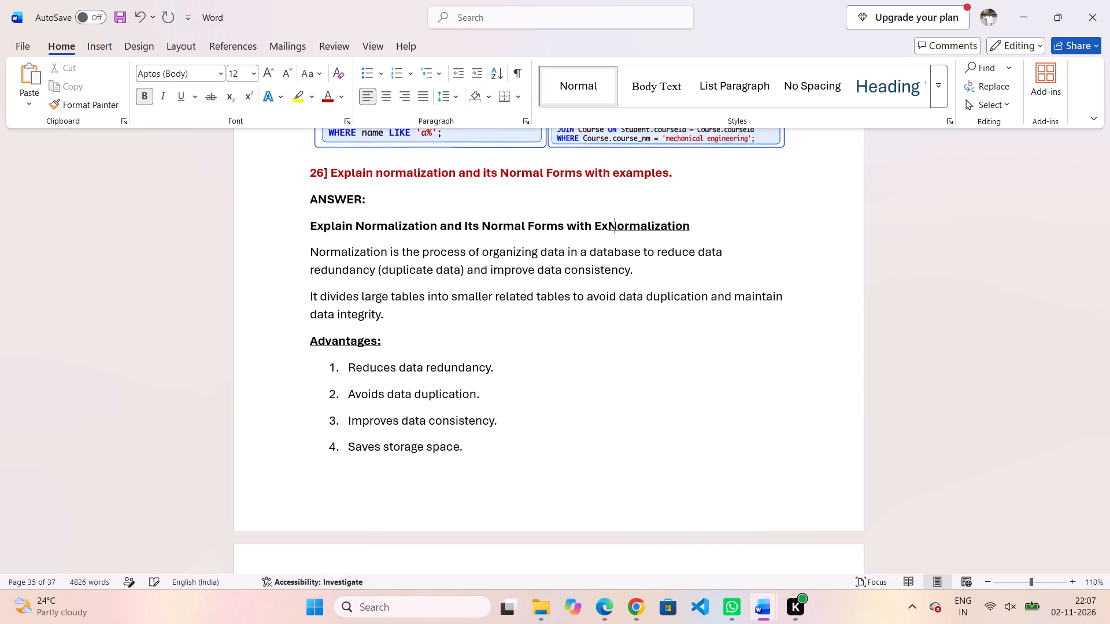
{"action": "key", "text": "BackSpace"}
{"action": "key", "text": "BackSpace"}
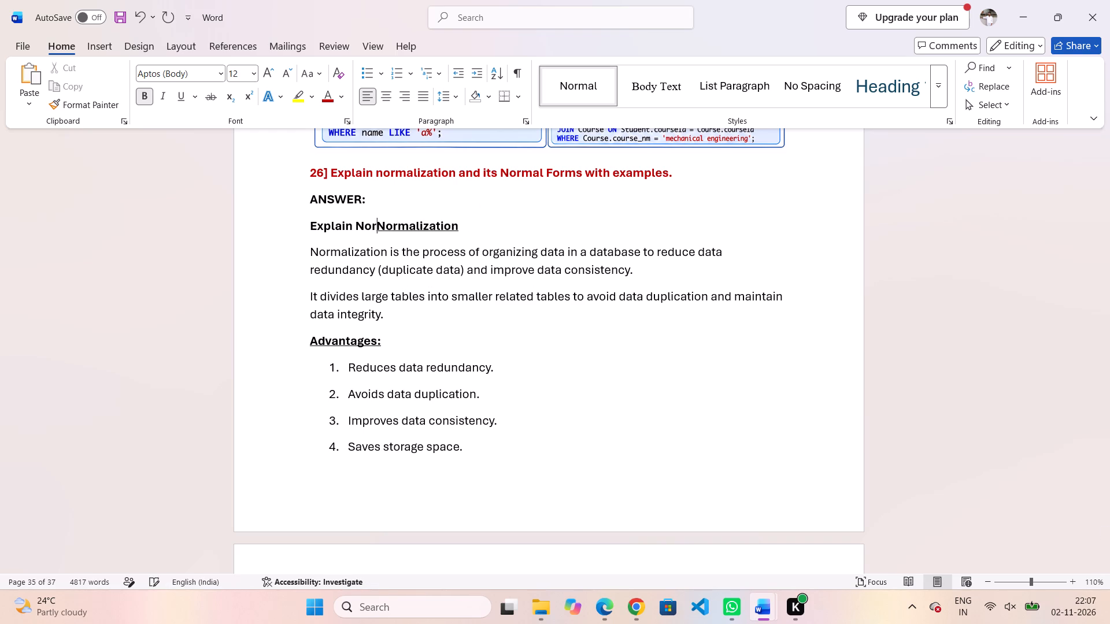
{"action": "key", "text": "BackSpace"}
{"action": "key", "text": "BackSpace"}
{"action": "key", "text": "BackSpace"}
{"action": "key", "text": "BackSpace"}
{"action": "key", "text": "BackSpace"}
{"action": "key", "text": "BackSpace"}
{"action": "key", "text": "BackSpace"}
{"action": "key", "text": "BackSpace"}
{"action": "key", "text": "BackSpace"}
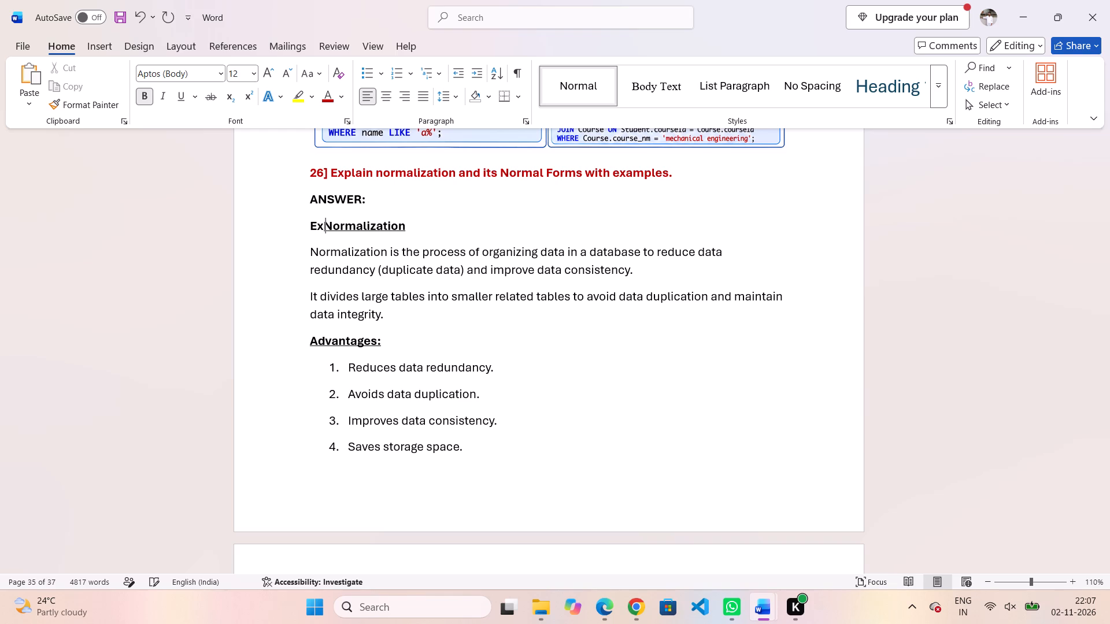
{"action": "key", "text": "BackSpace"}
{"action": "key", "text": "BackSpace"}
Review question 26's tidied answer from the Normalization heading through to the Summary of Normal Forms table.
{"action": "scroll", "coordinate": [328, 251], "scroll_direction": "down", "scroll_amount": 3}
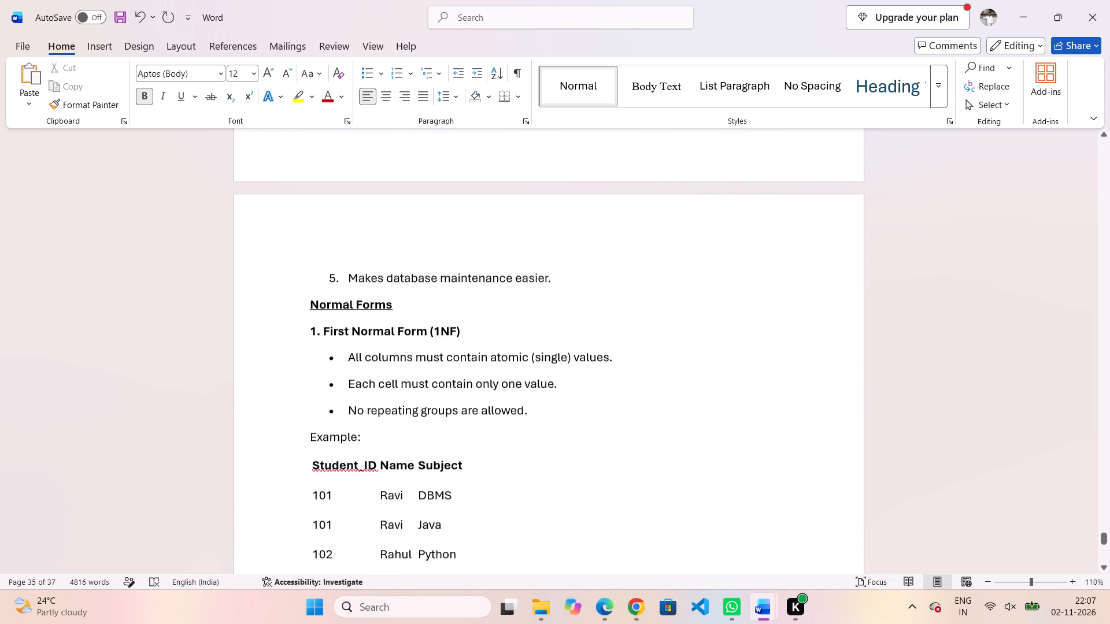
{"action": "scroll", "coordinate": [328, 251], "scroll_direction": "up", "scroll_amount": 1}
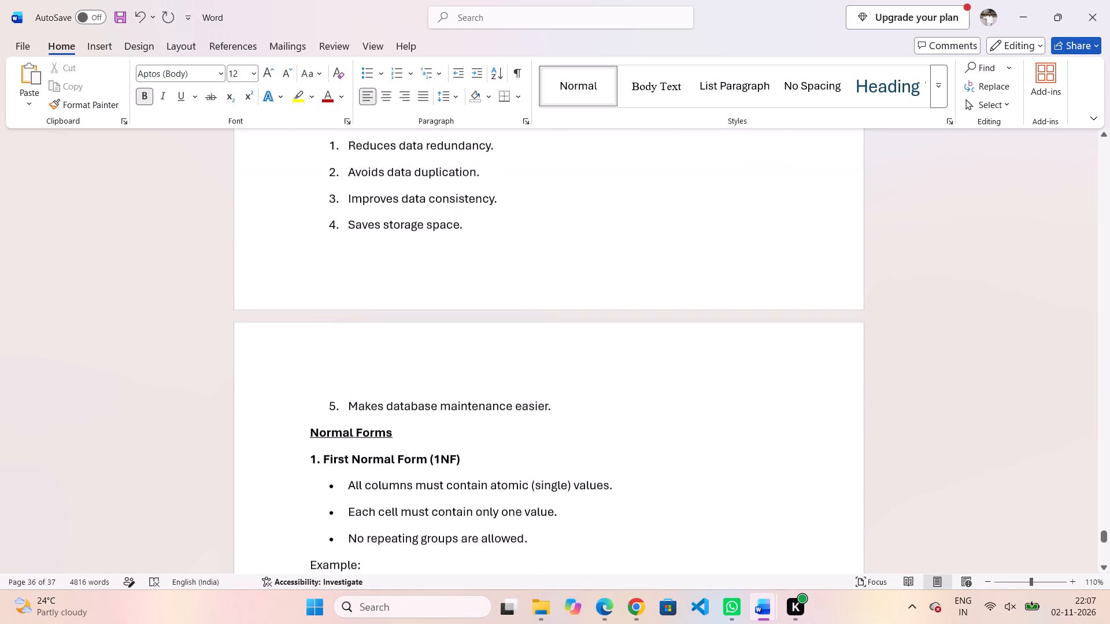
{"action": "scroll", "coordinate": [328, 251], "scroll_direction": "up", "scroll_amount": 1}
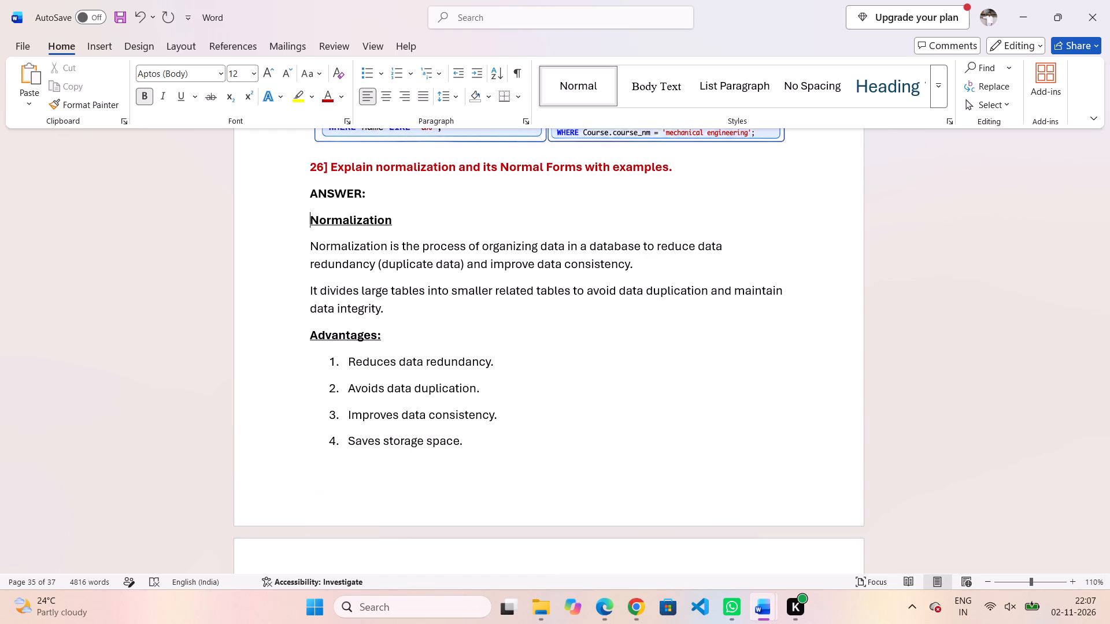
{"action": "scroll", "coordinate": [328, 251], "scroll_direction": "down", "scroll_amount": 2}
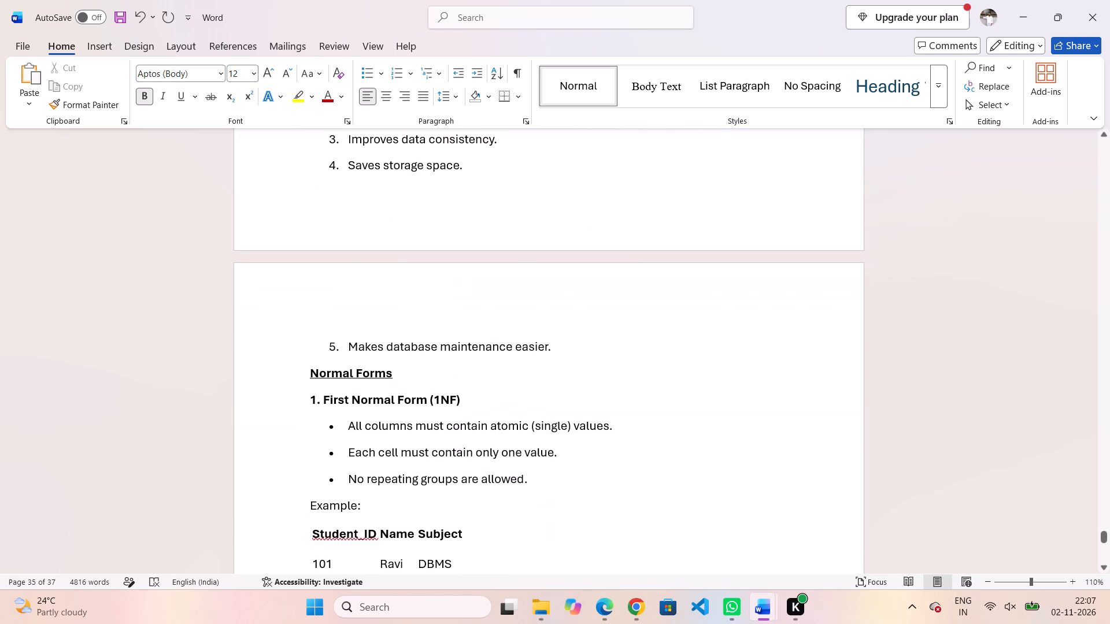
{"action": "scroll", "coordinate": [328, 251], "scroll_direction": "up", "scroll_amount": 3}
{"action": "scroll", "coordinate": [328, 251], "scroll_direction": "down", "scroll_amount": 4}
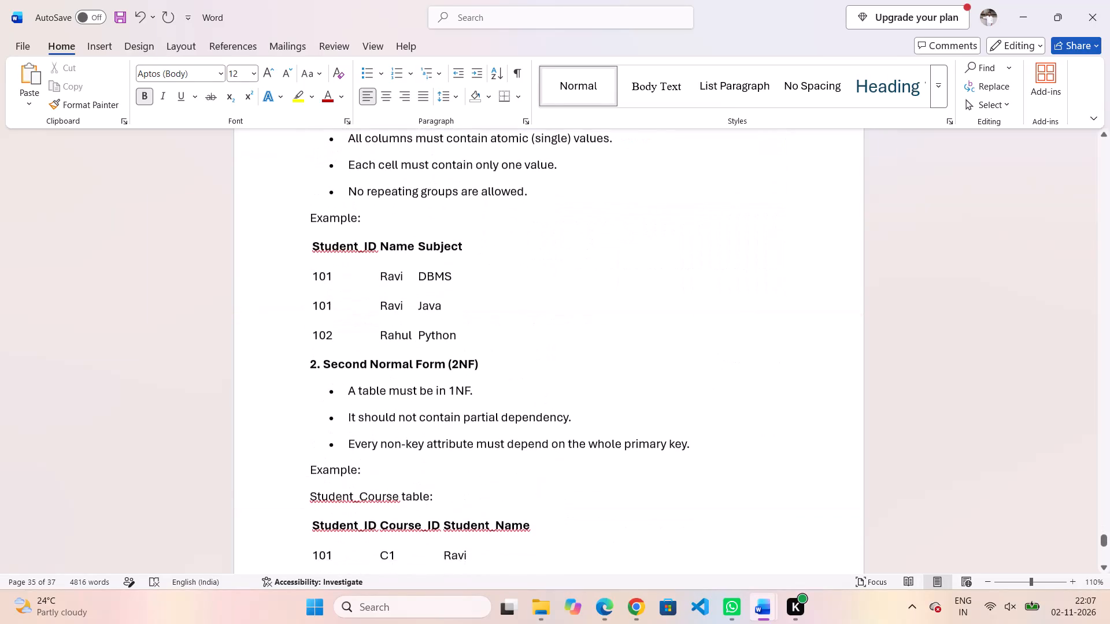
{"action": "scroll", "coordinate": [328, 251], "scroll_direction": "down", "scroll_amount": 7}
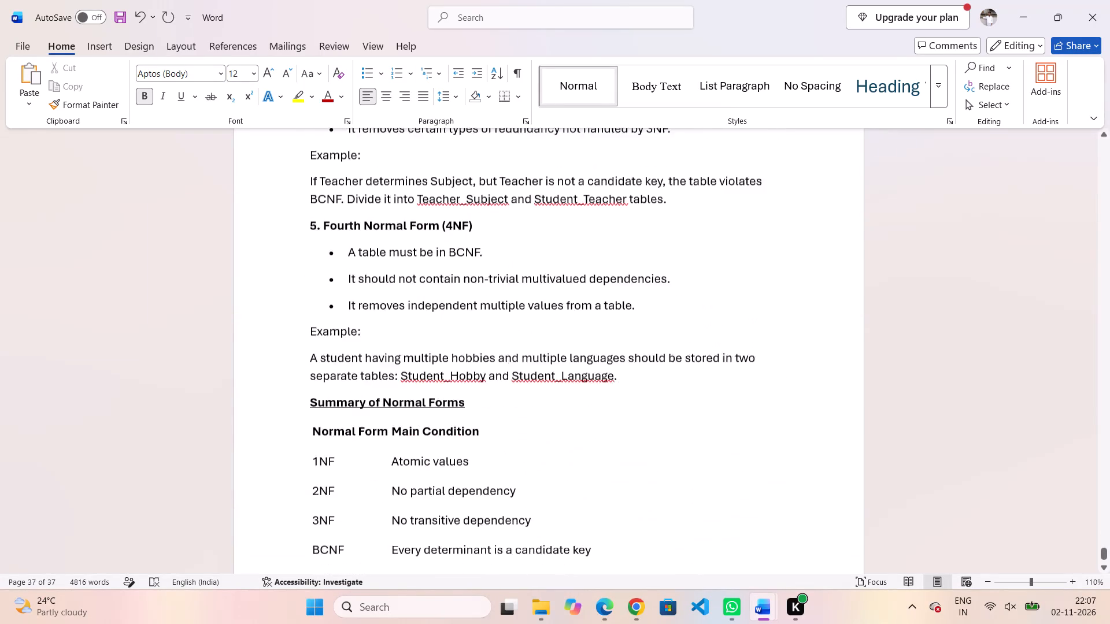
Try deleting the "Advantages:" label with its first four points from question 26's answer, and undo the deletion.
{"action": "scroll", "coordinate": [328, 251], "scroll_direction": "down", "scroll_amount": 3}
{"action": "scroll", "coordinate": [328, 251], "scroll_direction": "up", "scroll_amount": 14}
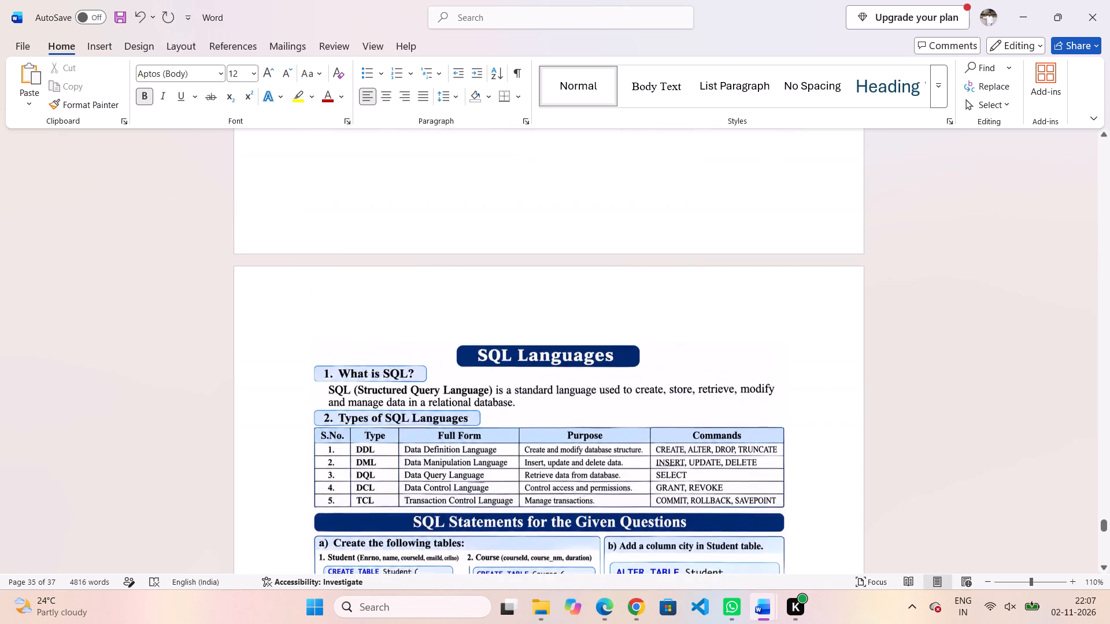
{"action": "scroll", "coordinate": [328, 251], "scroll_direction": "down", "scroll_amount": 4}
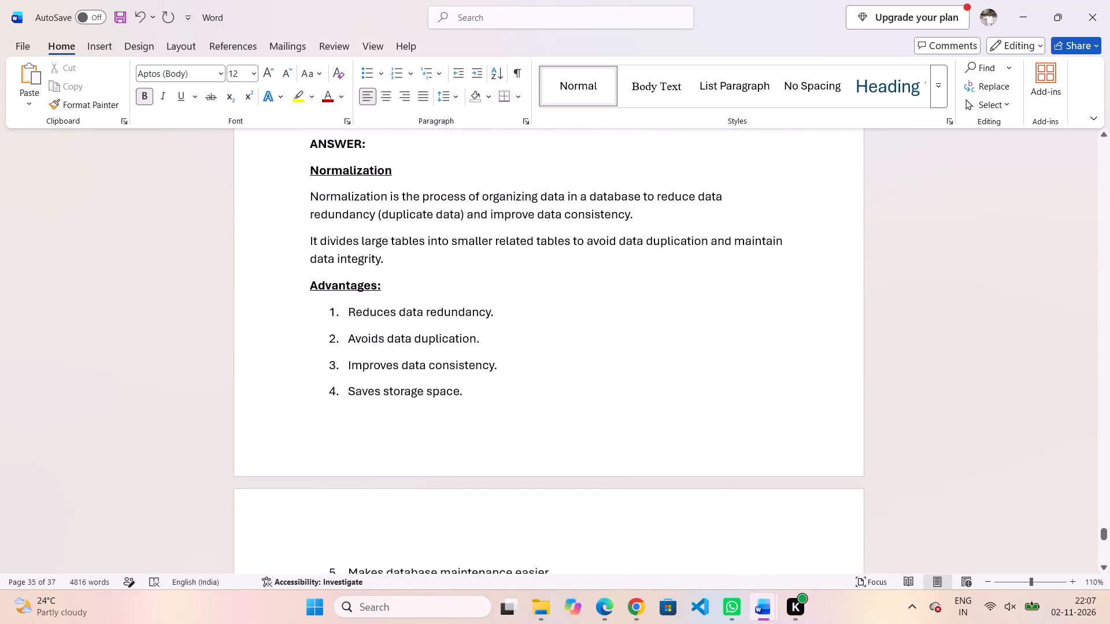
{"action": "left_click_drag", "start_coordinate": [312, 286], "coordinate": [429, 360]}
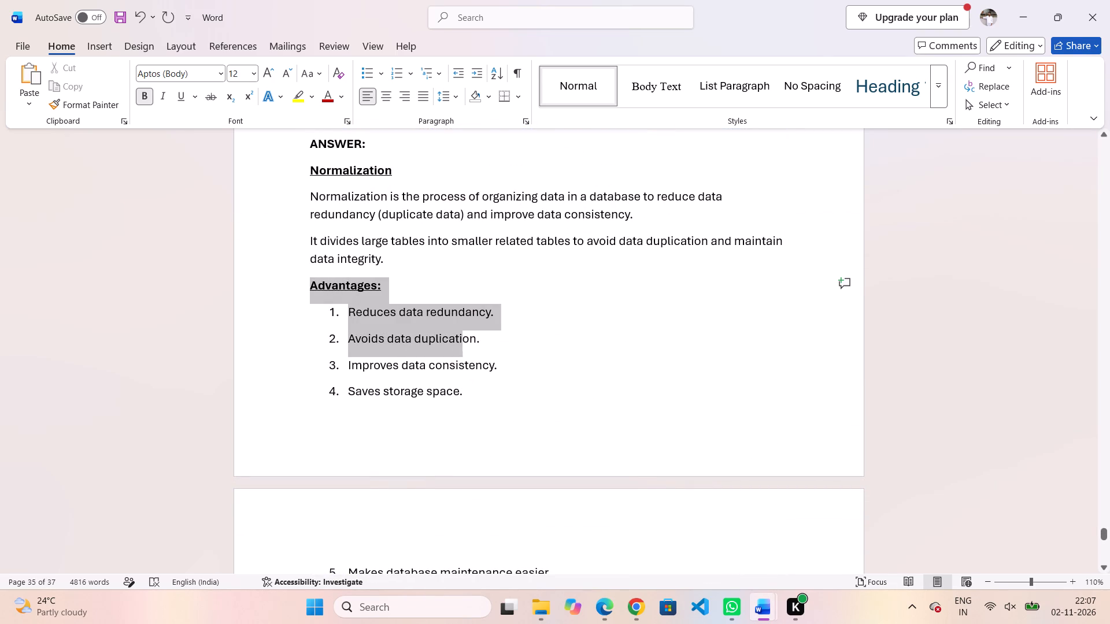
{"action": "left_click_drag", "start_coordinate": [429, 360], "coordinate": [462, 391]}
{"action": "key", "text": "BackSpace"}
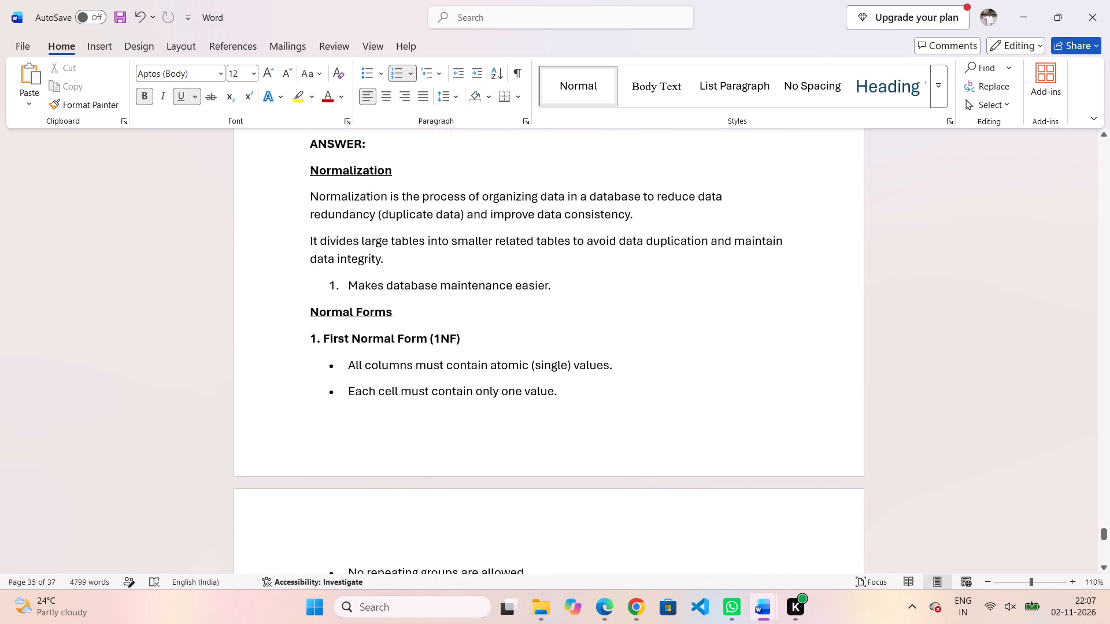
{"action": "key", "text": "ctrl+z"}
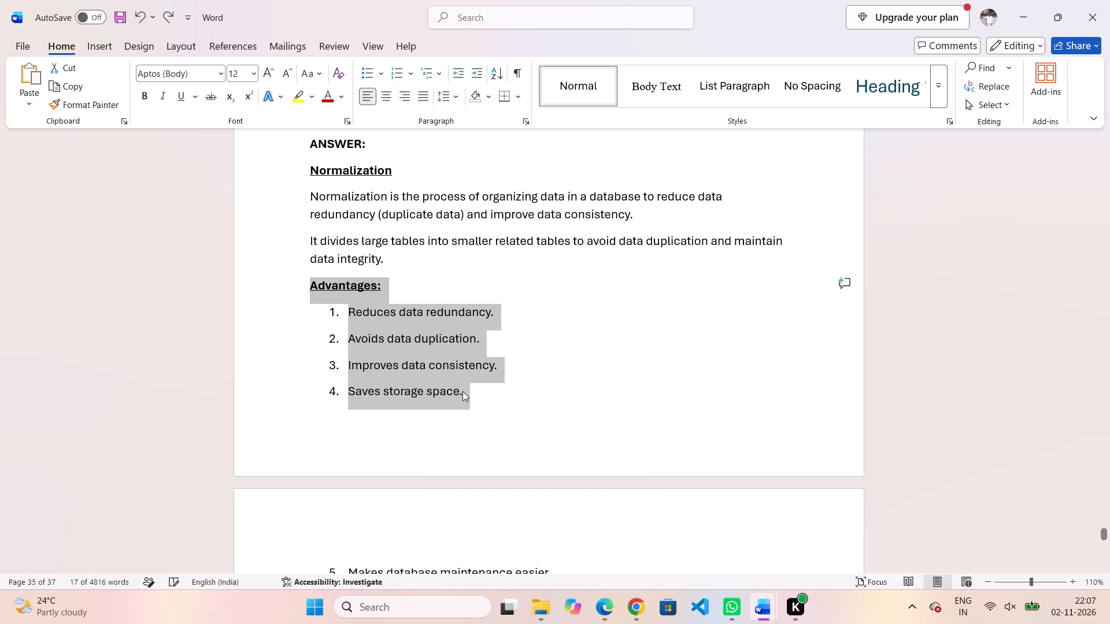
Delete the "Advantages:" label and all five of its numbered points from question 26's normalization answer.
{"action": "scroll", "coordinate": [462, 391], "scroll_direction": "down", "scroll_amount": 1}
{"action": "left_click", "coordinate": [462, 391]}
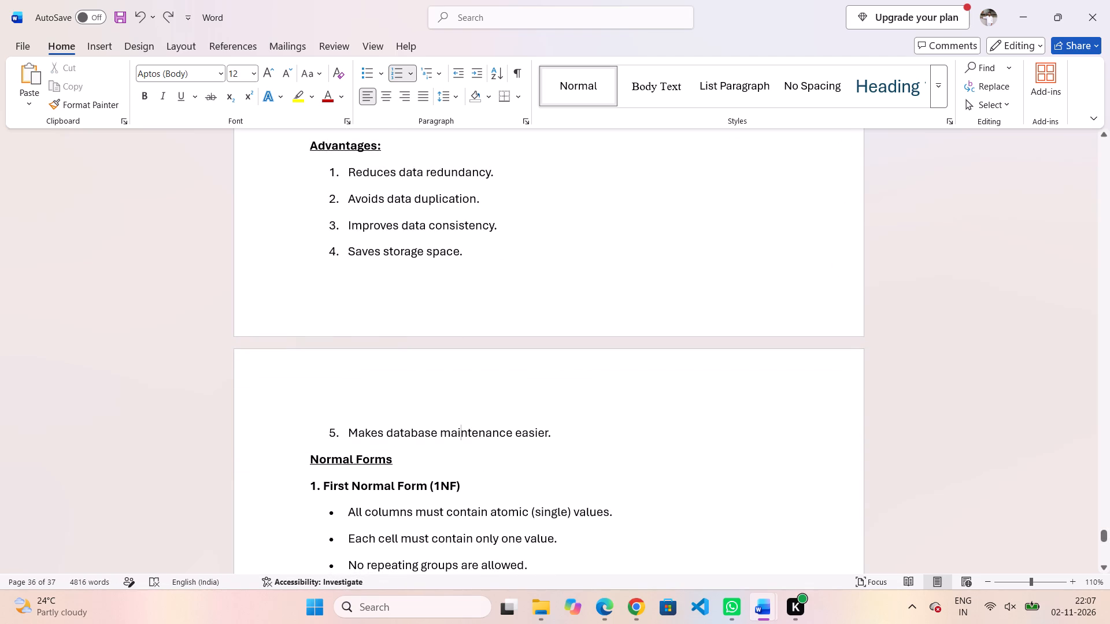
{"action": "left_click_drag", "start_coordinate": [556, 437], "coordinate": [409, 317]}
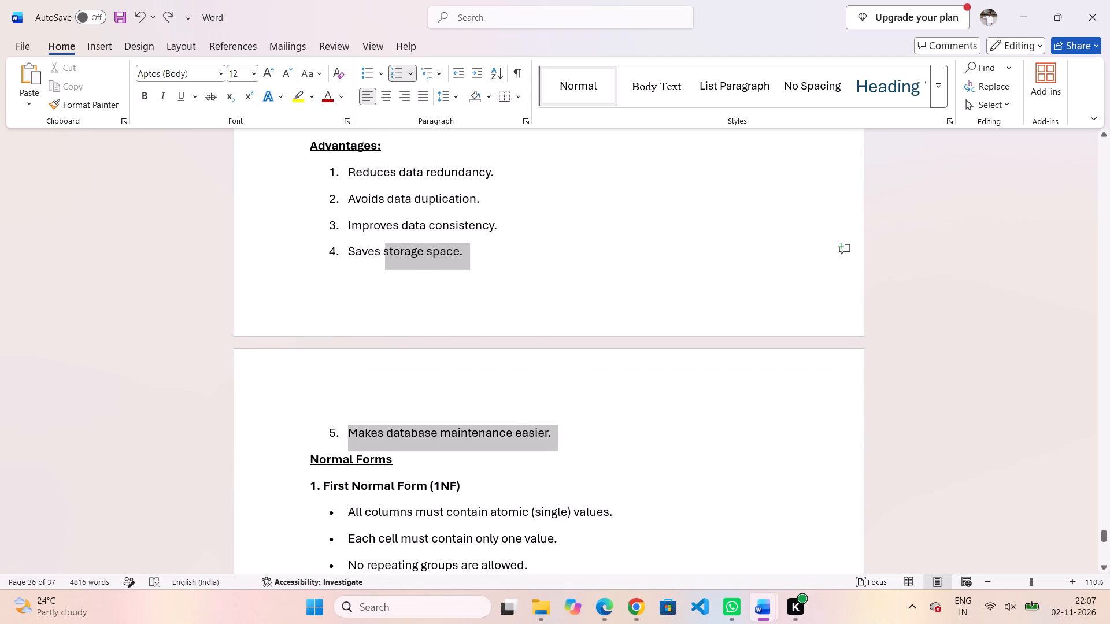
{"action": "left_click_drag", "start_coordinate": [409, 317], "coordinate": [304, 181]}
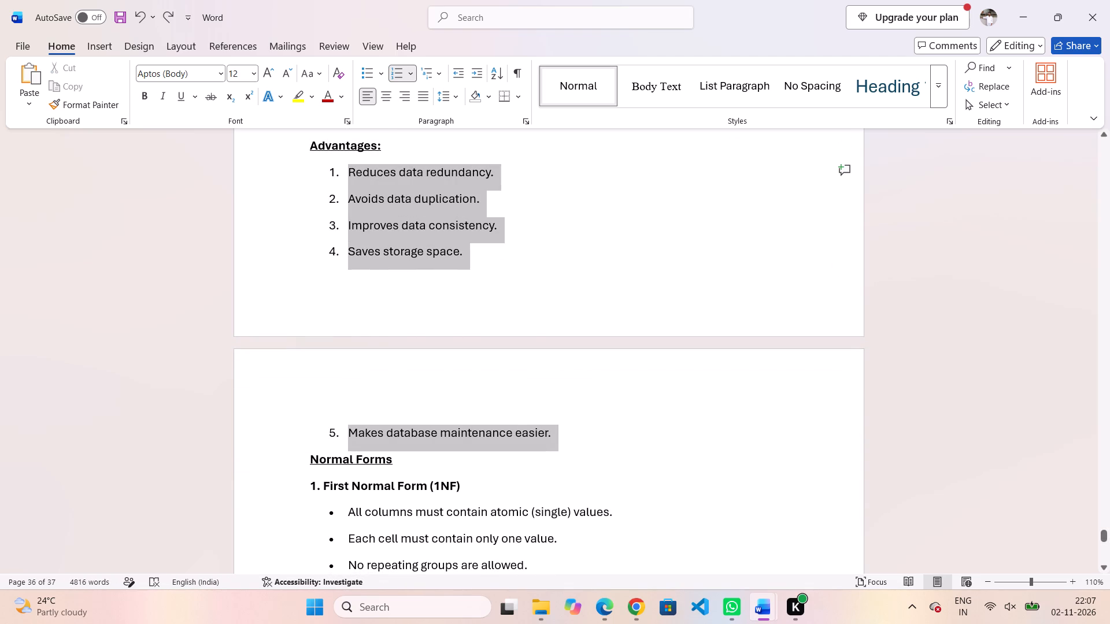
{"action": "left_click_drag", "start_coordinate": [304, 181], "coordinate": [297, 120]}
{"action": "left_click_drag", "start_coordinate": [307, 166], "coordinate": [308, 167]}
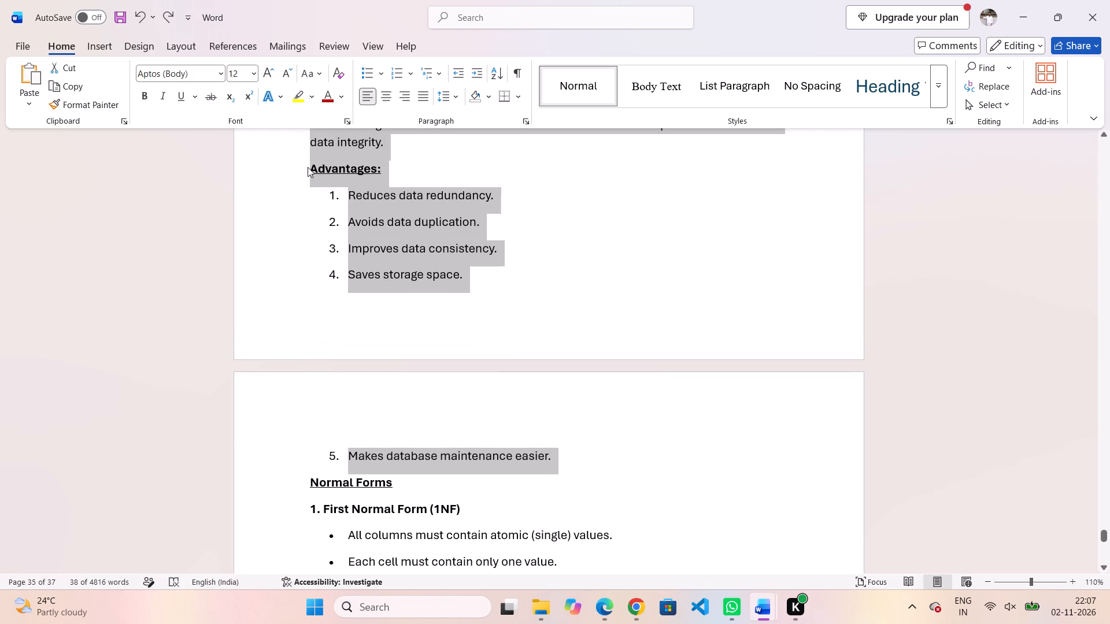
{"action": "left_click_drag", "start_coordinate": [308, 167], "coordinate": [312, 174]}
{"action": "left_click", "coordinate": [312, 174]}
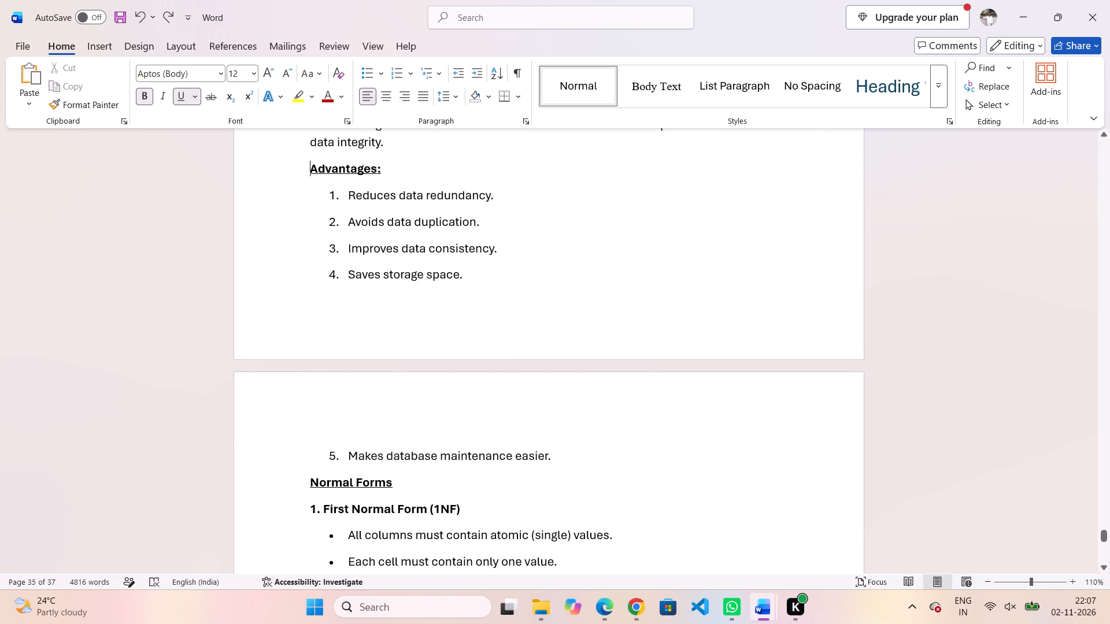
{"action": "left_click_drag", "start_coordinate": [309, 172], "coordinate": [552, 414]}
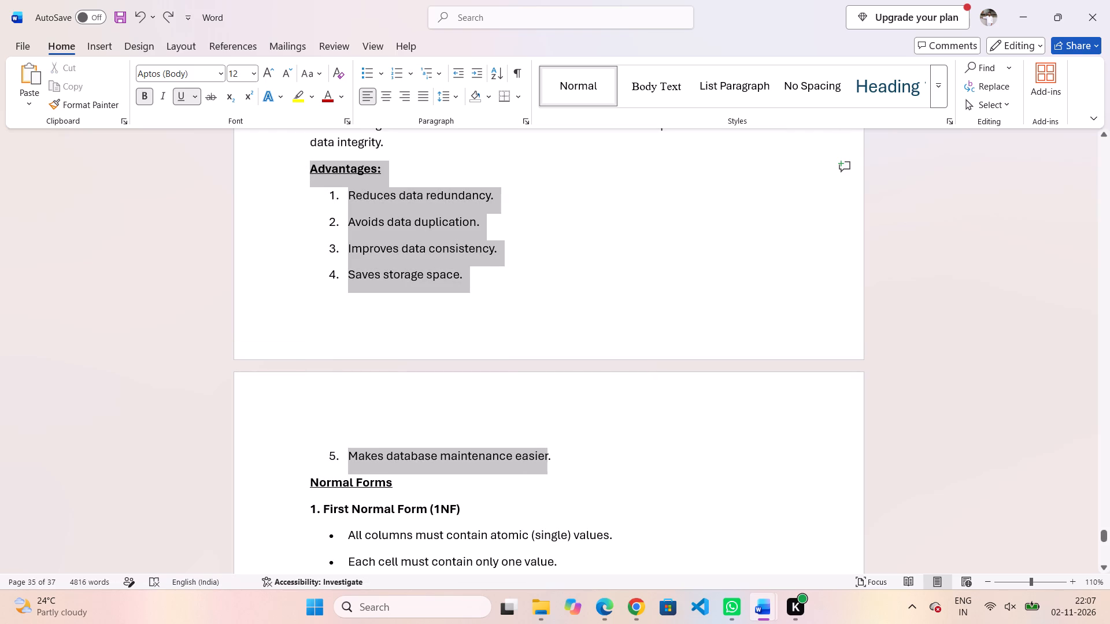
{"action": "left_click_drag", "start_coordinate": [552, 414], "coordinate": [560, 418]}
{"action": "key", "text": "BackSpace"}
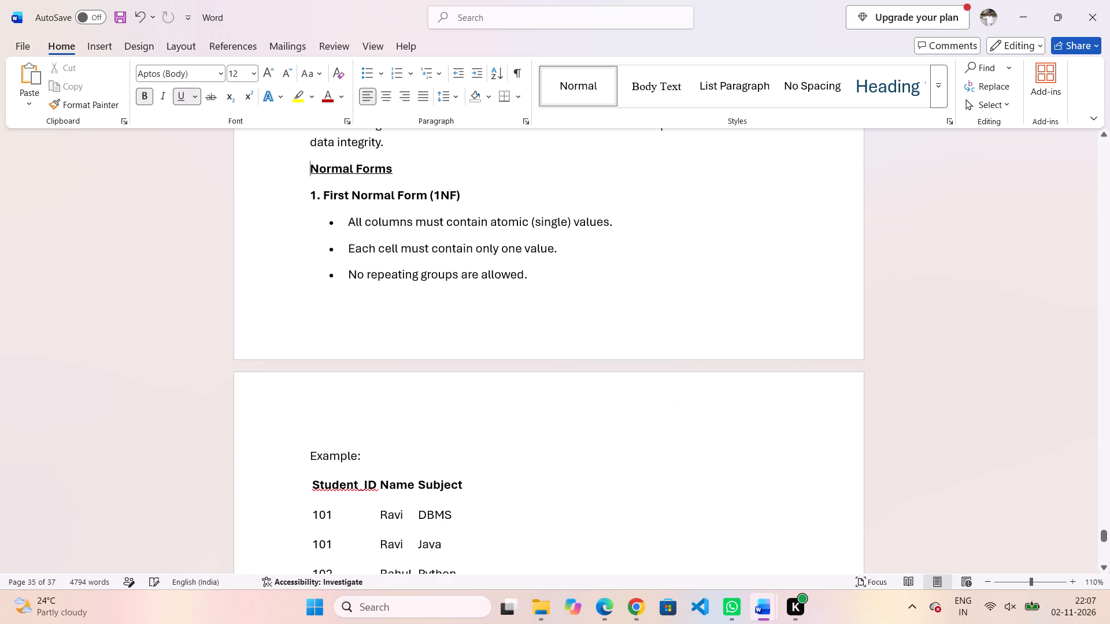
Start a new empty line below the Summary of Normal Forms table at the end of question 26's answer.
{"action": "scroll", "coordinate": [560, 418], "scroll_direction": "up", "scroll_amount": 1}
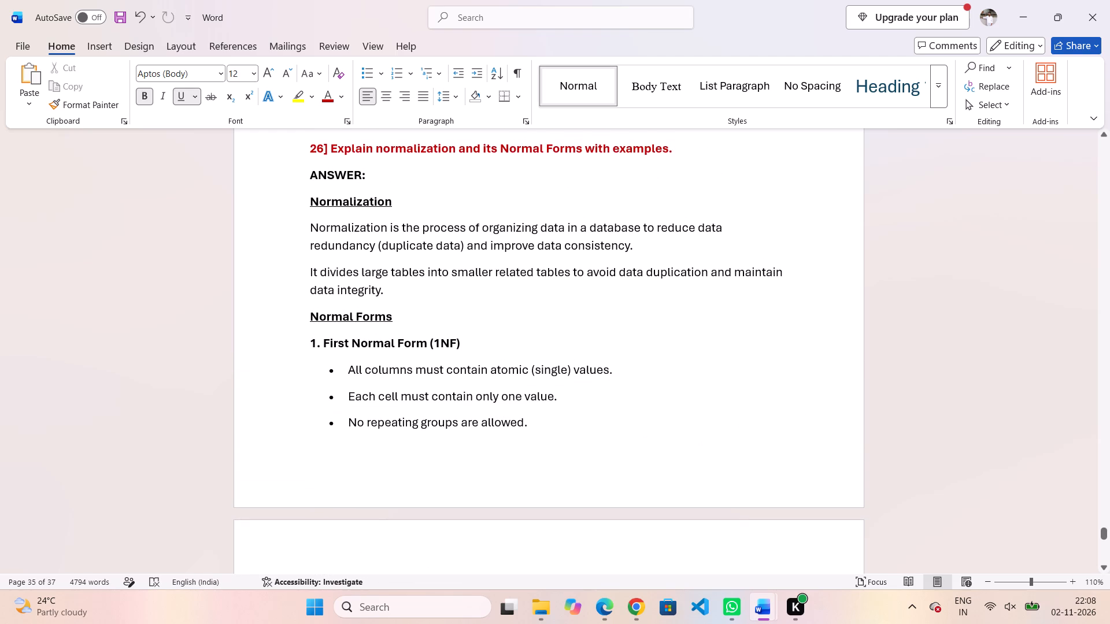
{"action": "scroll", "coordinate": [589, 421], "scroll_direction": "down", "scroll_amount": 8}
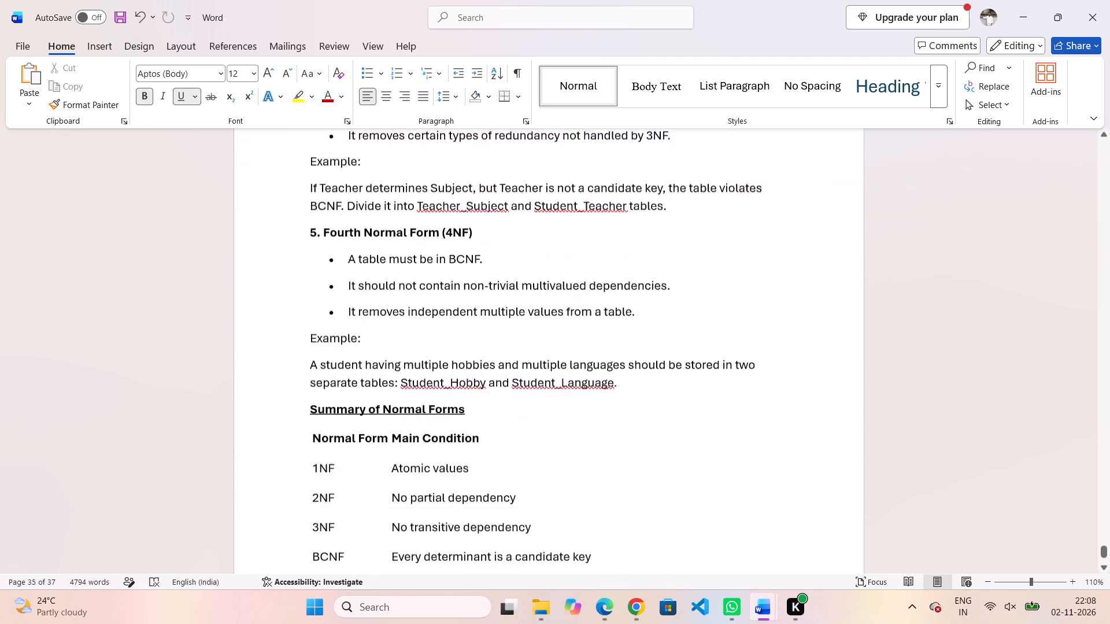
{"action": "scroll", "coordinate": [589, 421], "scroll_direction": "down", "scroll_amount": 3}
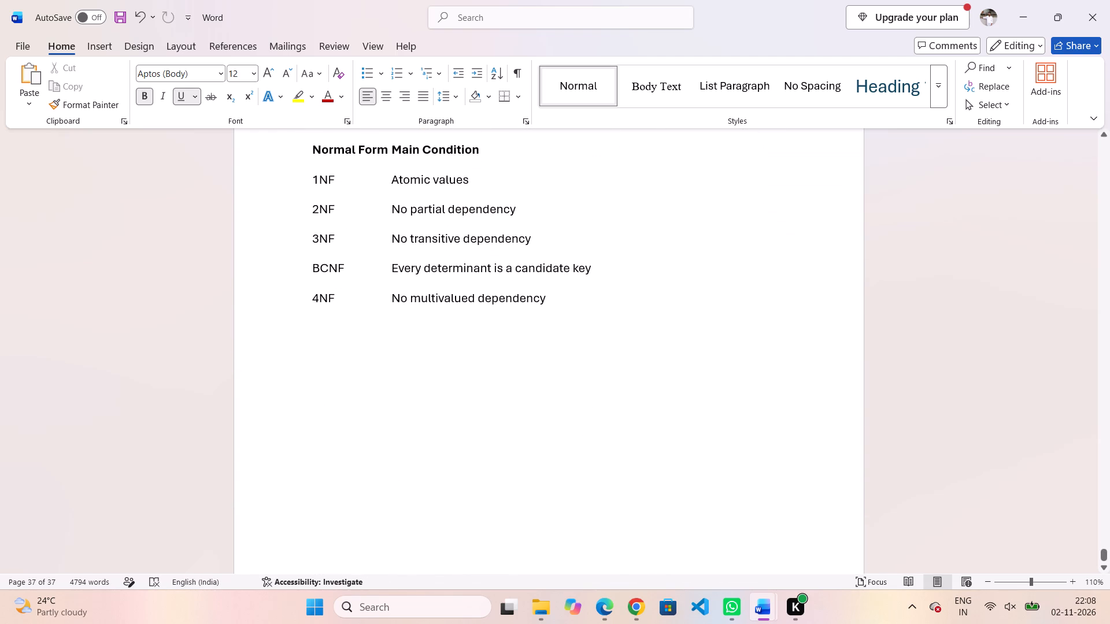
{"action": "left_click", "coordinate": [307, 348]}
{"action": "key", "text": "Return"}
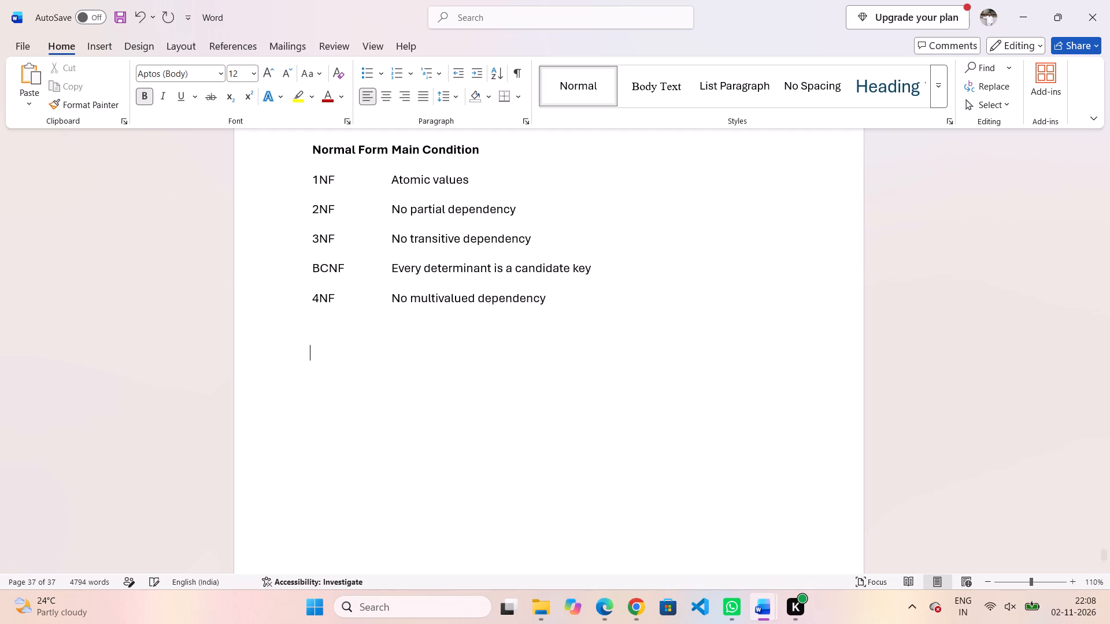
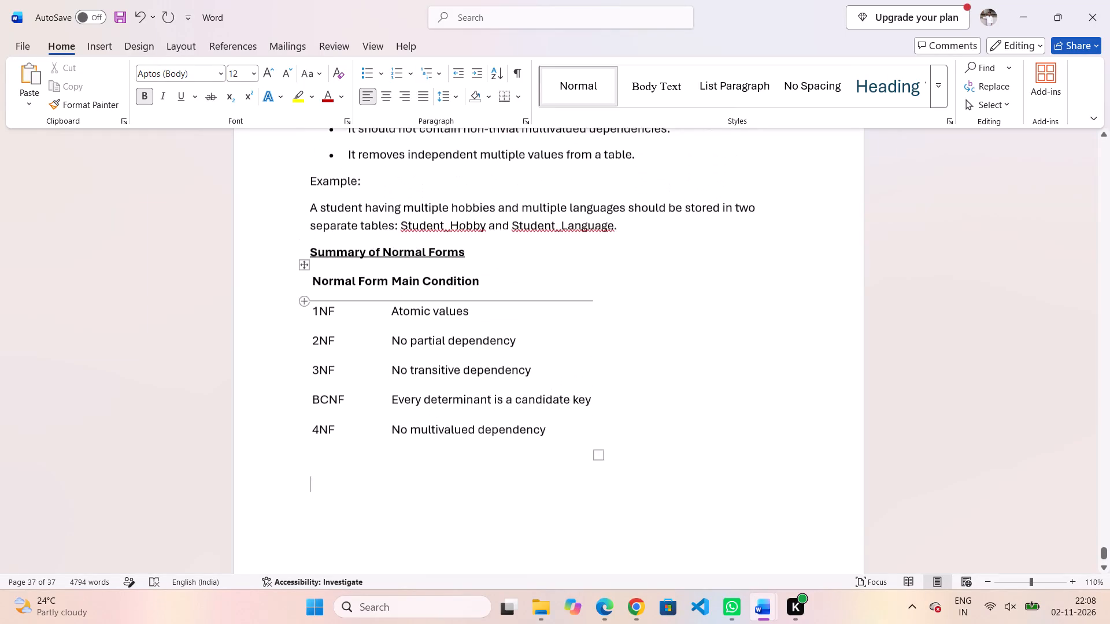
Review question 26's normalization answer from its heading down to the end of the Summary of Normal Forms table.
{"action": "scroll", "coordinate": [311, 324], "scroll_direction": "up", "scroll_amount": 3}
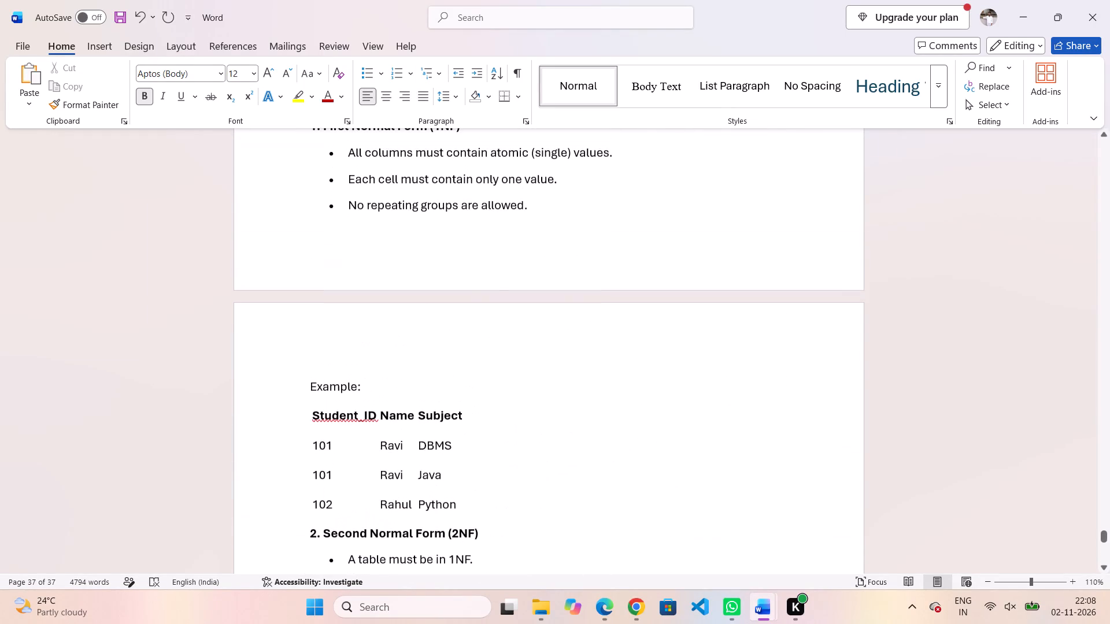
{"action": "scroll", "coordinate": [311, 324], "scroll_direction": "up", "scroll_amount": 3}
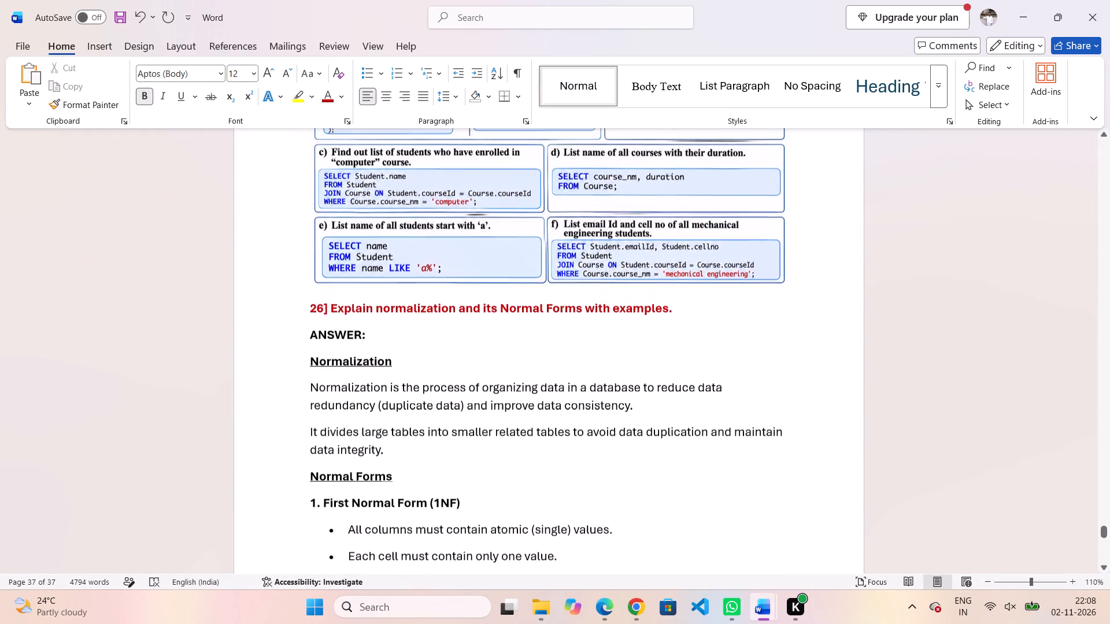
{"action": "scroll", "coordinate": [311, 324], "scroll_direction": "down", "scroll_amount": 6}
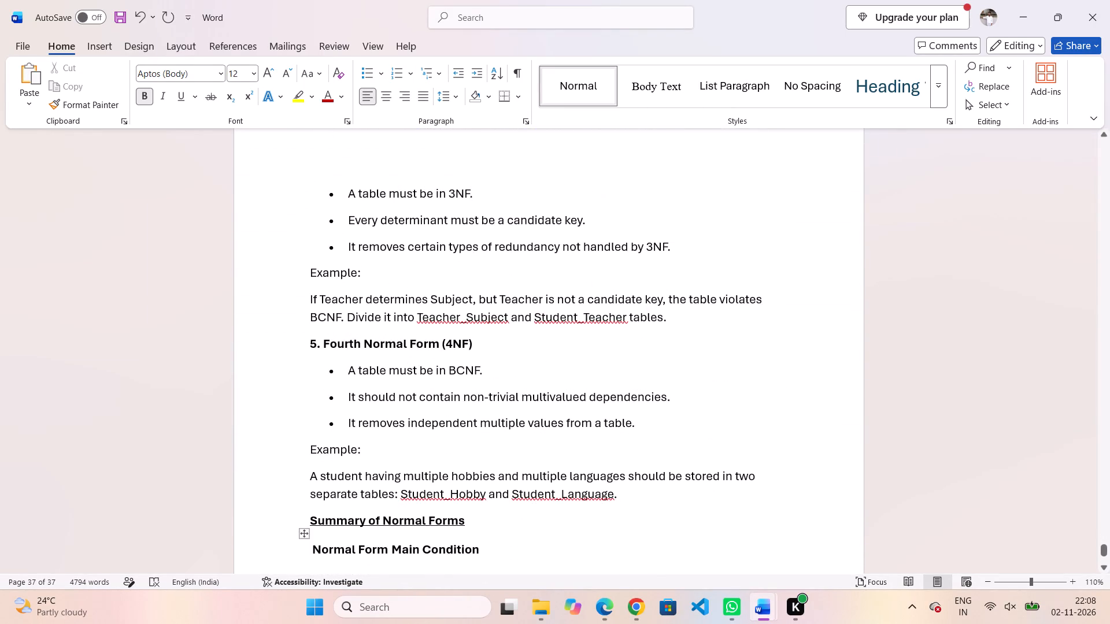
{"action": "scroll", "coordinate": [311, 324], "scroll_direction": "down", "scroll_amount": 2}
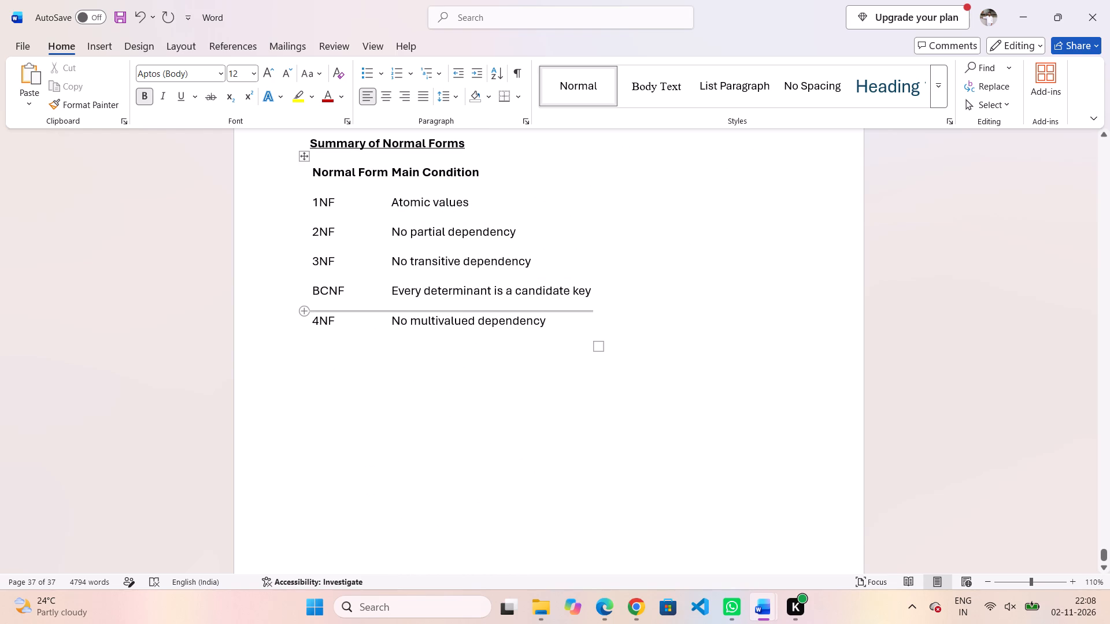
Begin the next question entry below the Summary of Normal Forms table with the number "27]".
{"action": "type", "text": "27"}
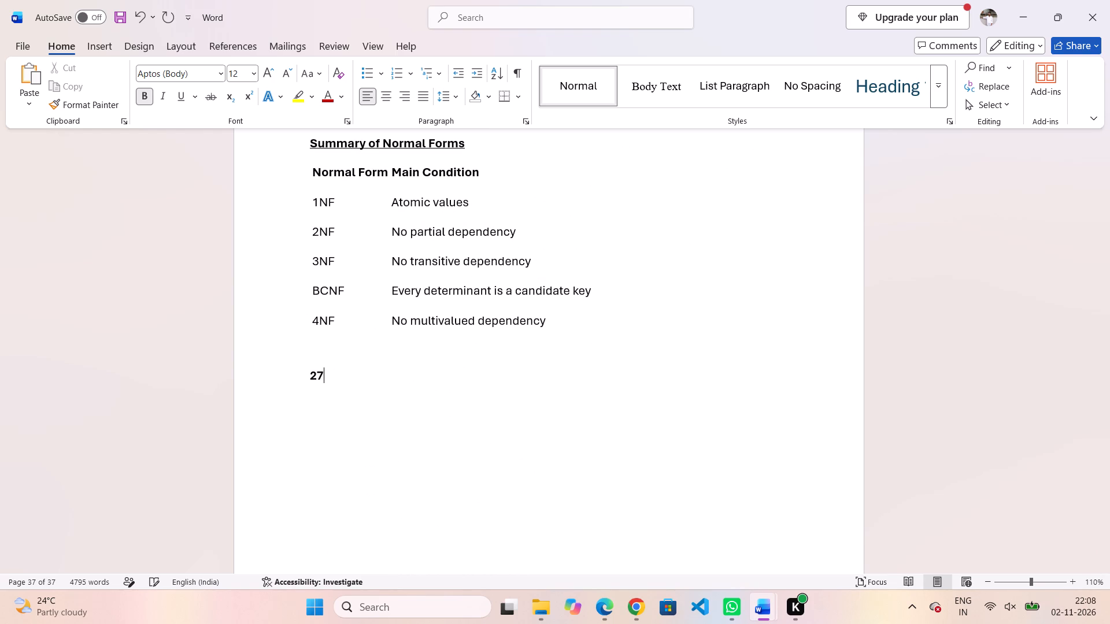
{"action": "type", "text": "]"}
{"action": "key", "text": "space"}
Look back over the document from question 24's comparison through question 25 to the end of question 26's answer.
{"action": "scroll", "coordinate": [311, 324], "scroll_direction": "up", "scroll_amount": 9}
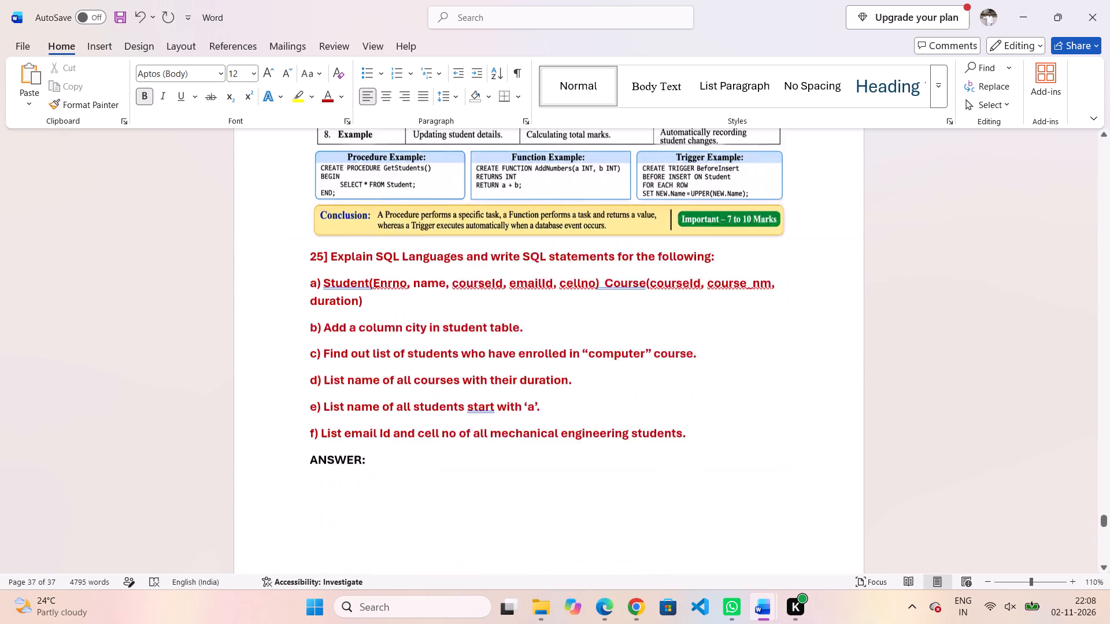
{"action": "scroll", "coordinate": [311, 324], "scroll_direction": "up", "scroll_amount": 3}
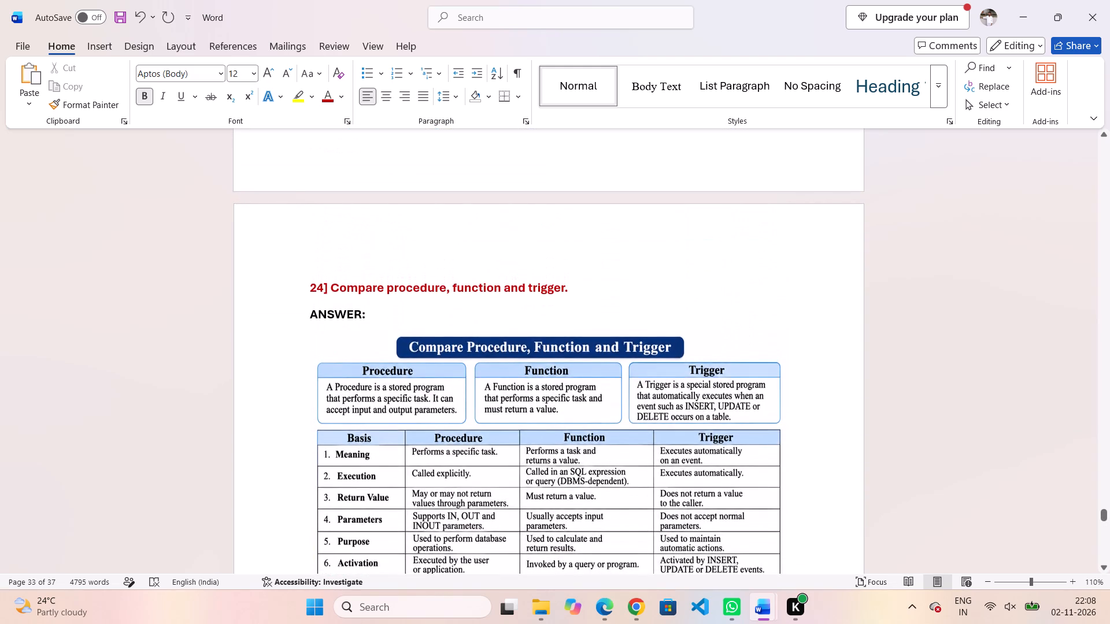
{"action": "scroll", "coordinate": [311, 324], "scroll_direction": "down", "scroll_amount": 3}
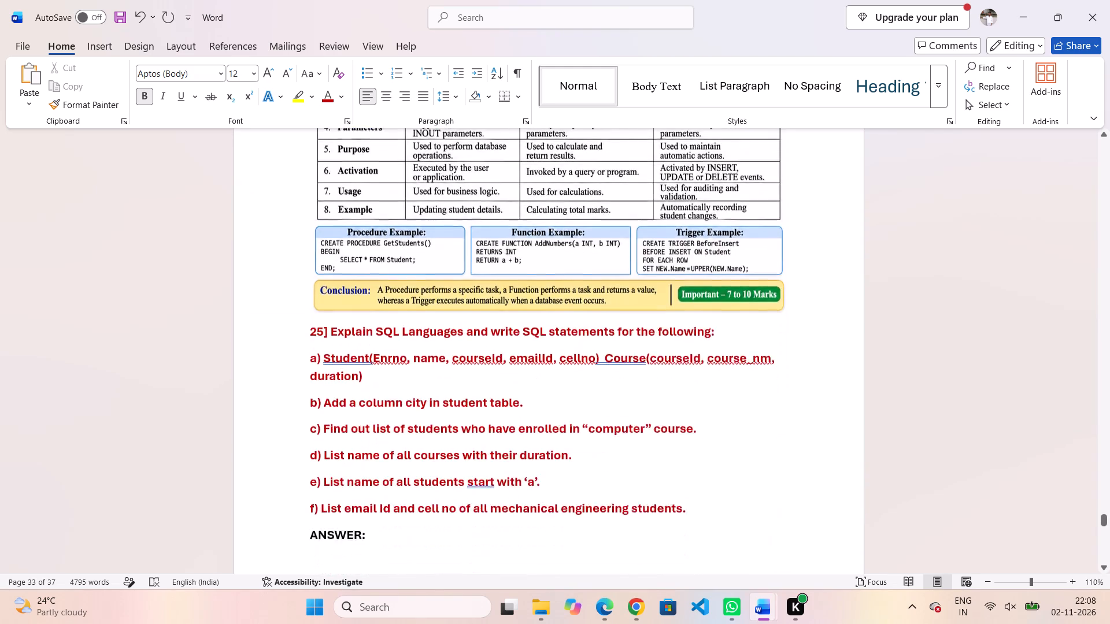
{"action": "scroll", "coordinate": [311, 324], "scroll_direction": "down", "scroll_amount": 4}
{"action": "scroll", "coordinate": [311, 324], "scroll_direction": "up", "scroll_amount": 1}
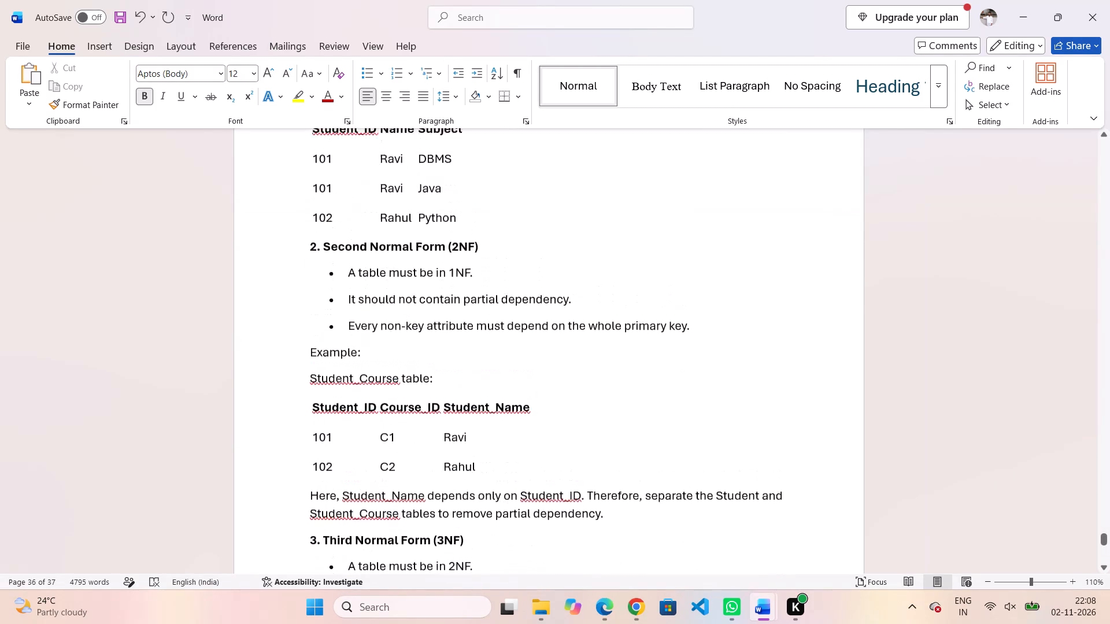
{"action": "scroll", "coordinate": [311, 324], "scroll_direction": "up", "scroll_amount": 2}
{"action": "scroll", "coordinate": [311, 324], "scroll_direction": "down", "scroll_amount": 3}
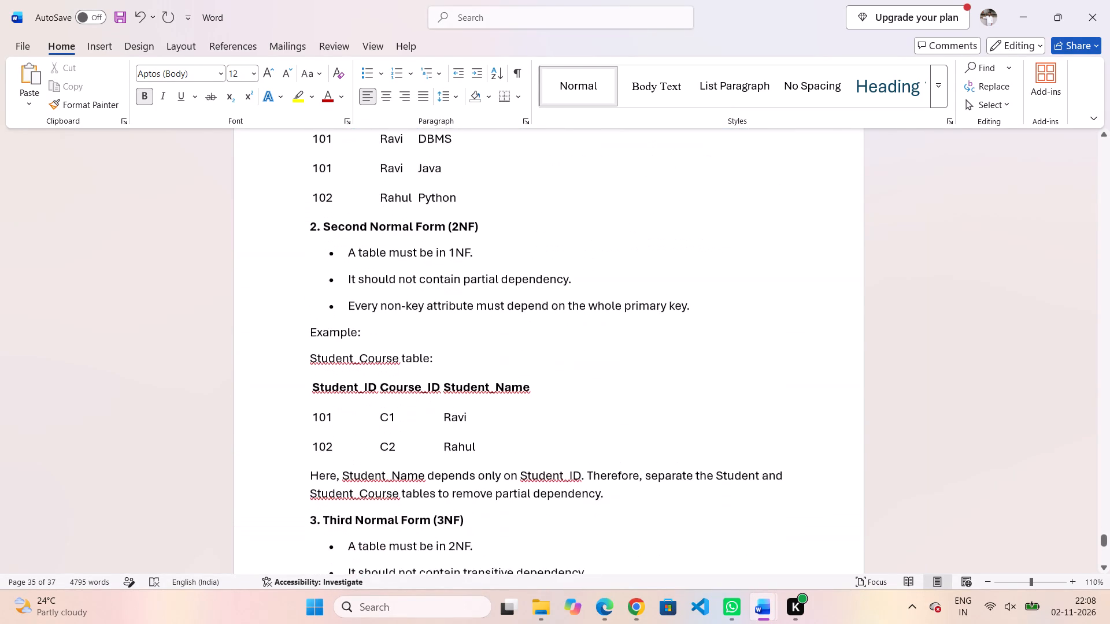
{"action": "scroll", "coordinate": [311, 324], "scroll_direction": "down", "scroll_amount": 3}
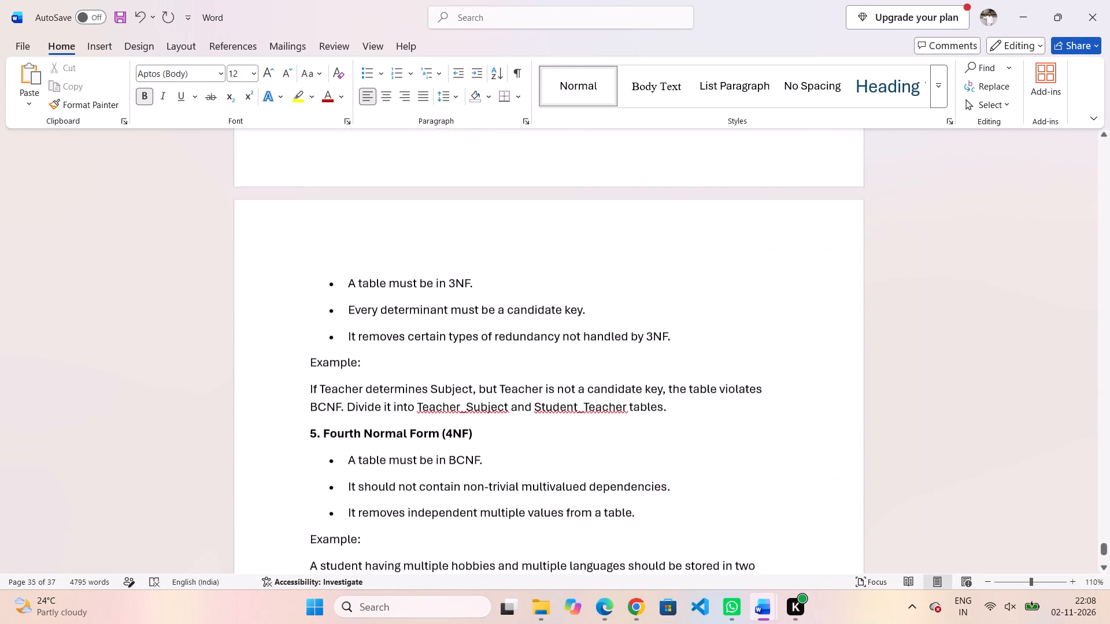
{"action": "scroll", "coordinate": [311, 324], "scroll_direction": "down", "scroll_amount": 2}
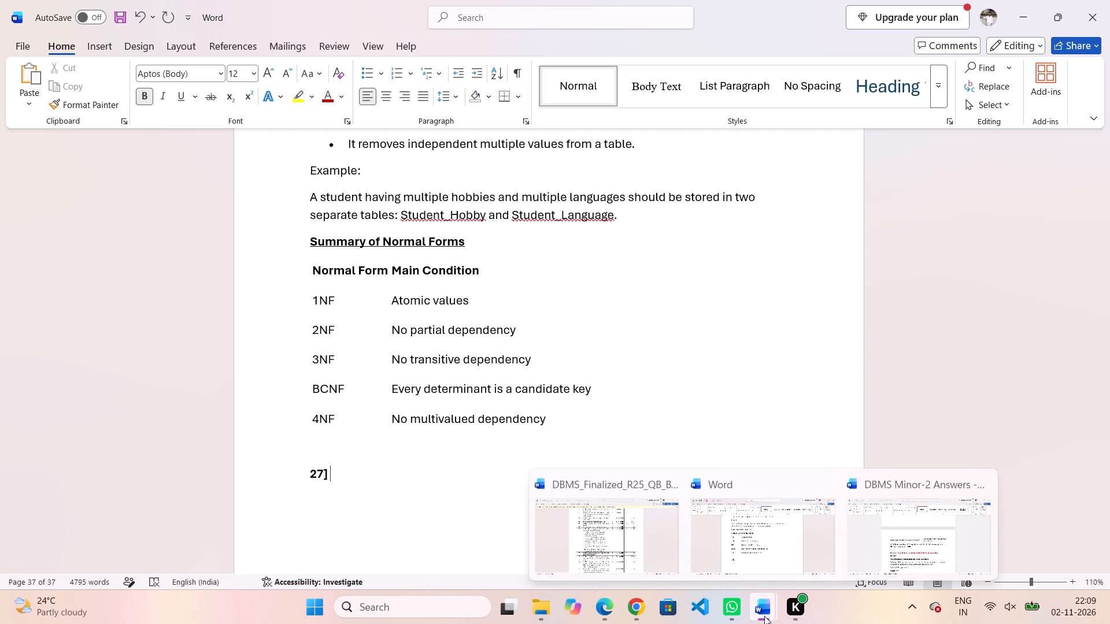
Copy question 27's functional dependency text from the DBMS_Finalized_R25_QB_BTL question bank and paste it after "27]" in the answers document.
{"action": "left_click", "coordinate": [607, 529]}
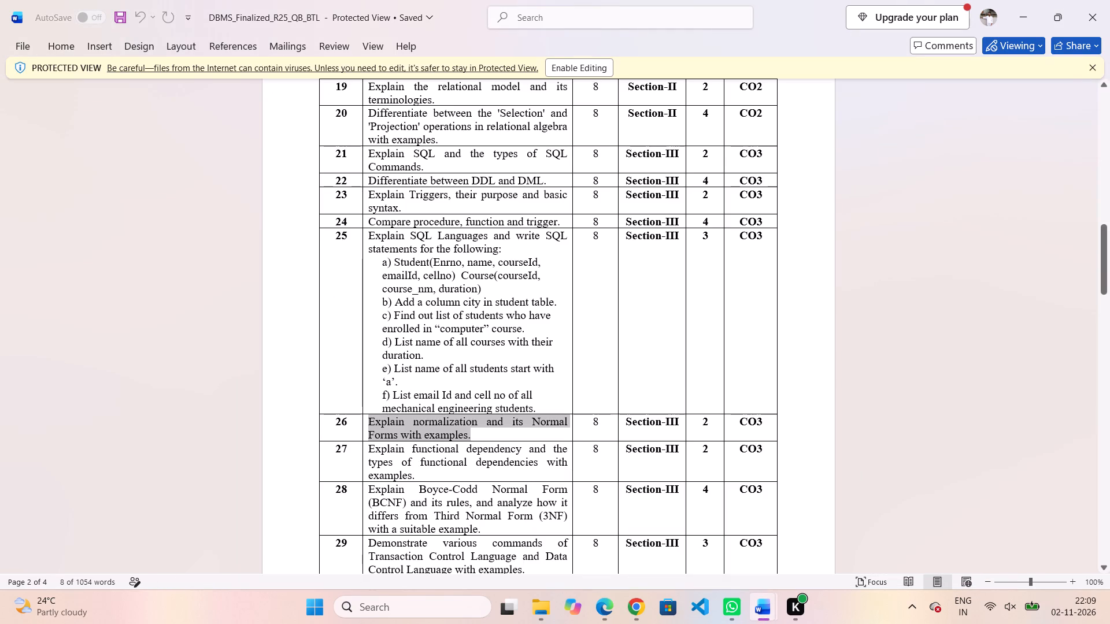
{"action": "double_click", "coordinate": [421, 479]}
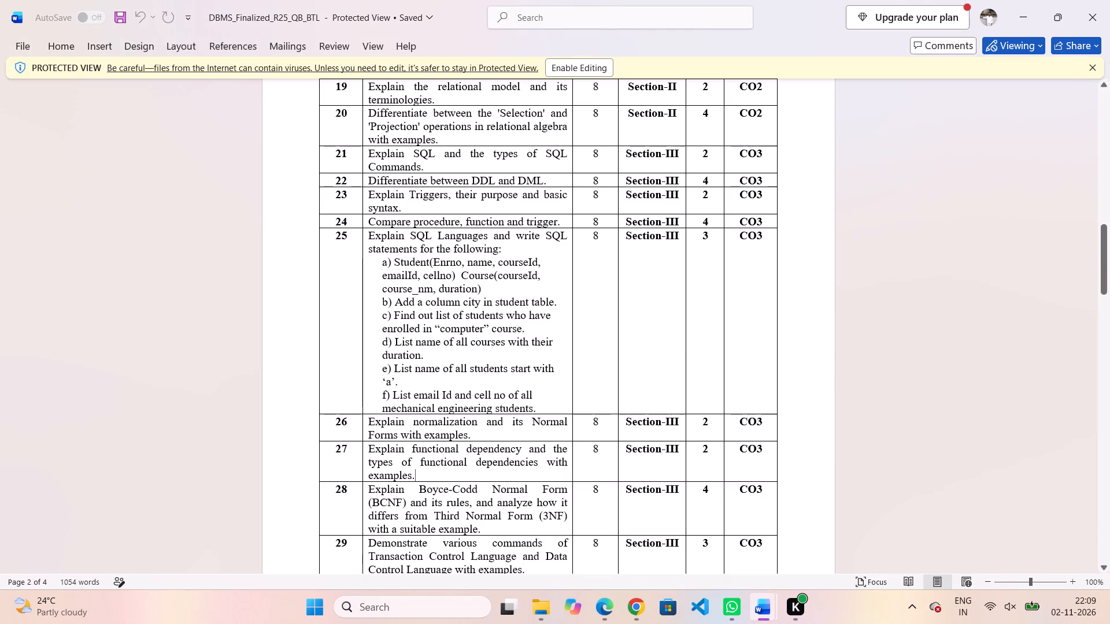
{"action": "left_click_drag", "start_coordinate": [417, 474], "coordinate": [372, 453]}
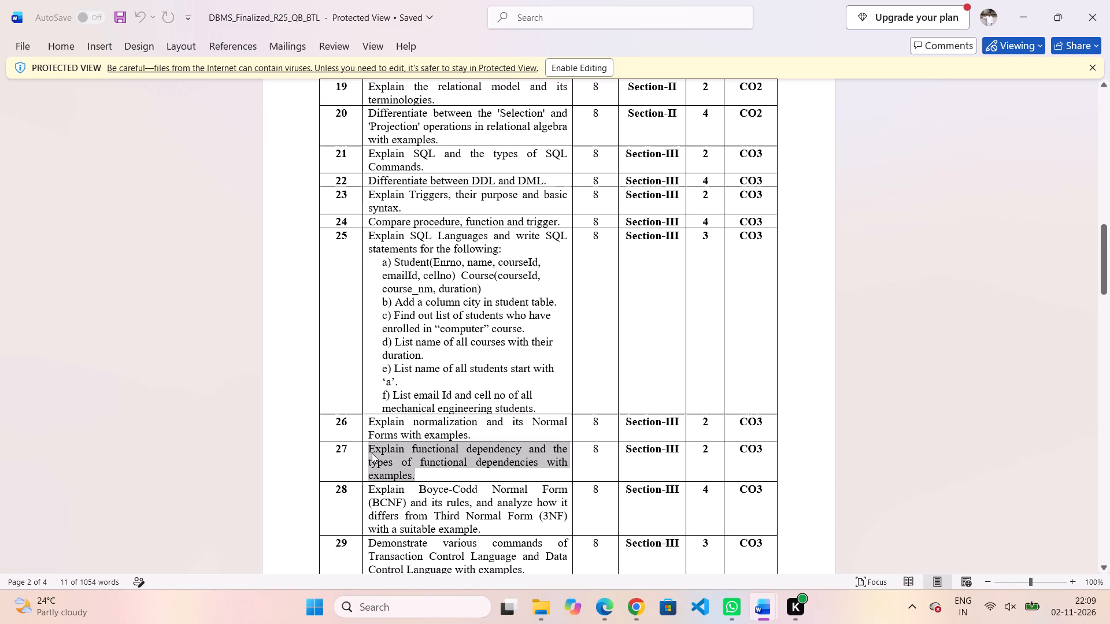
{"action": "key", "text": "ctrl+c"}
{"action": "key", "text": "ctrl+c"}
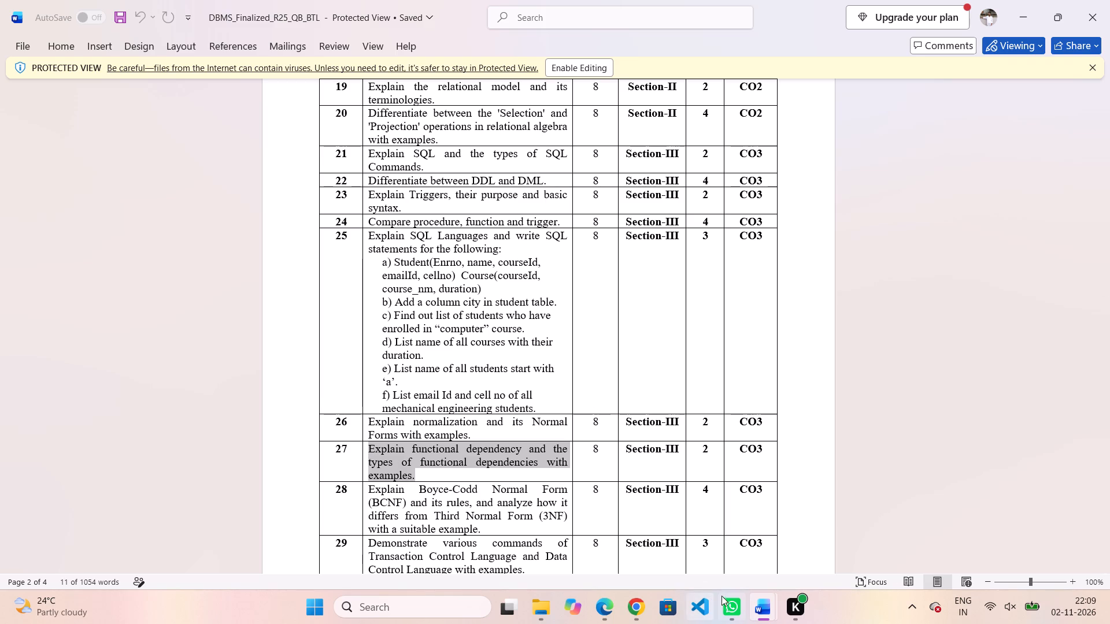
{"action": "left_click", "coordinate": [745, 555]}
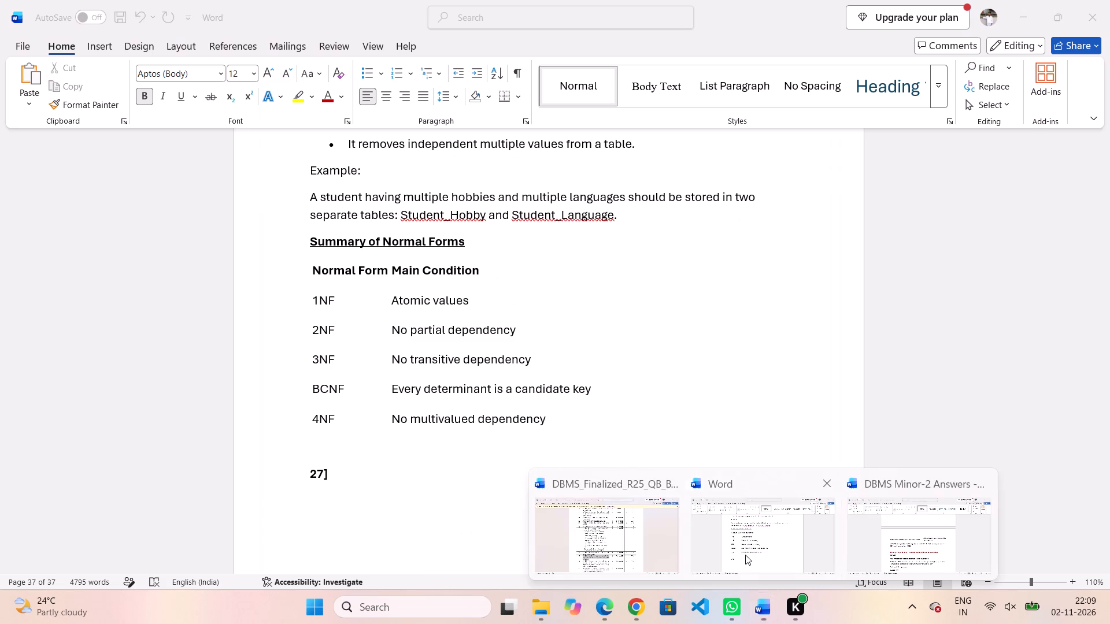
{"action": "key", "text": "ctrl+v"}
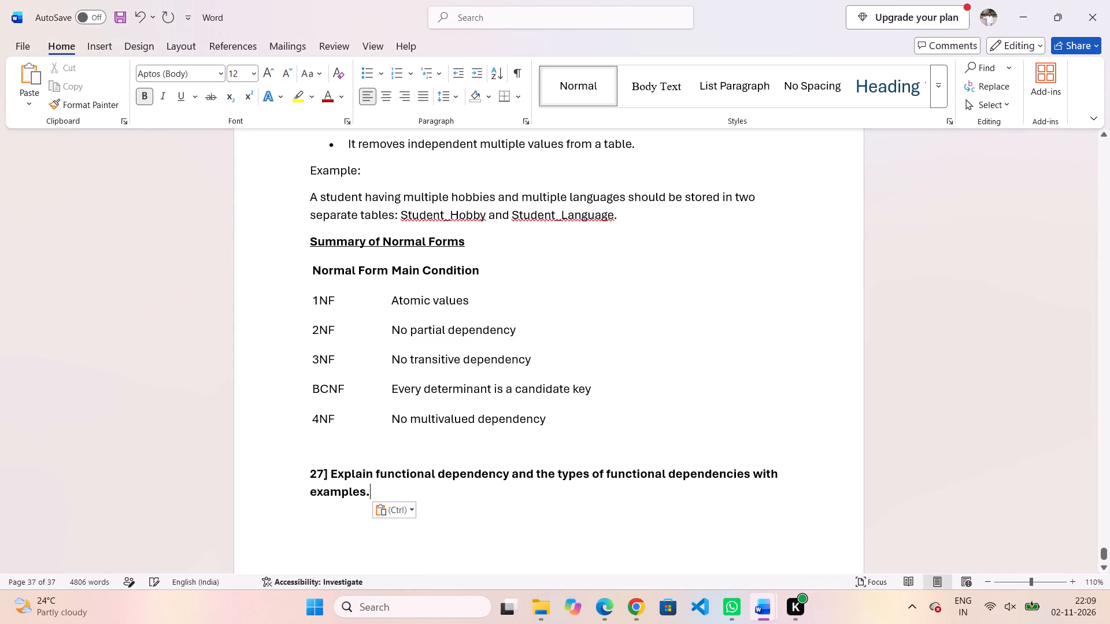
Add an "ANSWER:" line below question 27 and start a new line under it.
{"action": "key", "text": "Return"}
{"action": "type", "text": "ANSWER"}
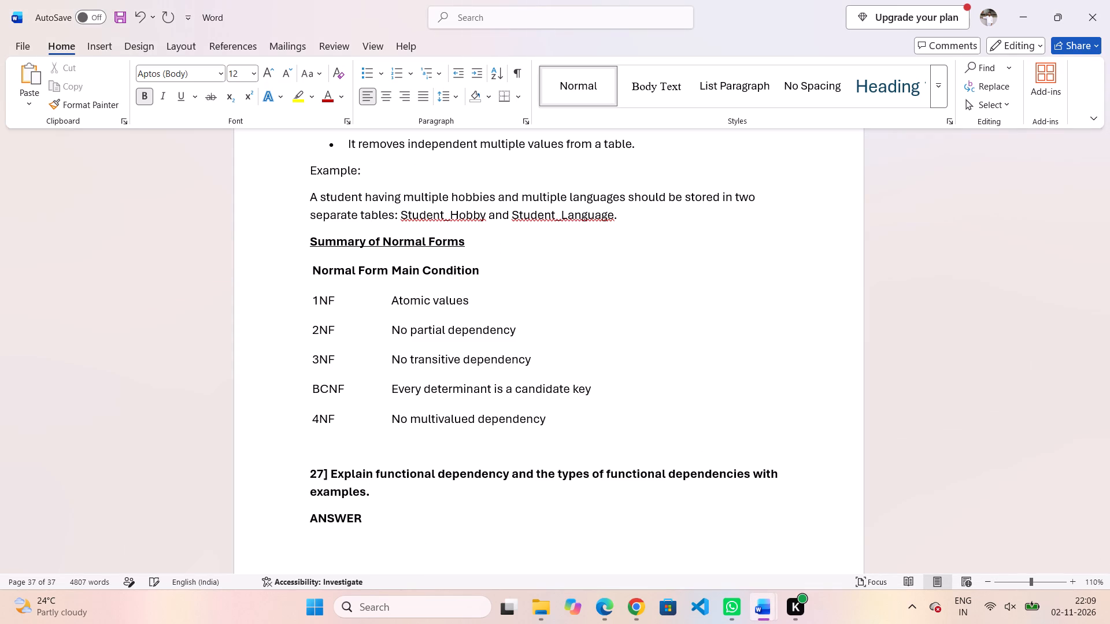
{"action": "key", "text": "shift+colon"}
{"action": "key", "text": "Return"}
Colour the whole question 27 line red like the other question headings.
{"action": "left_click_drag", "start_coordinate": [372, 492], "coordinate": [277, 483]}
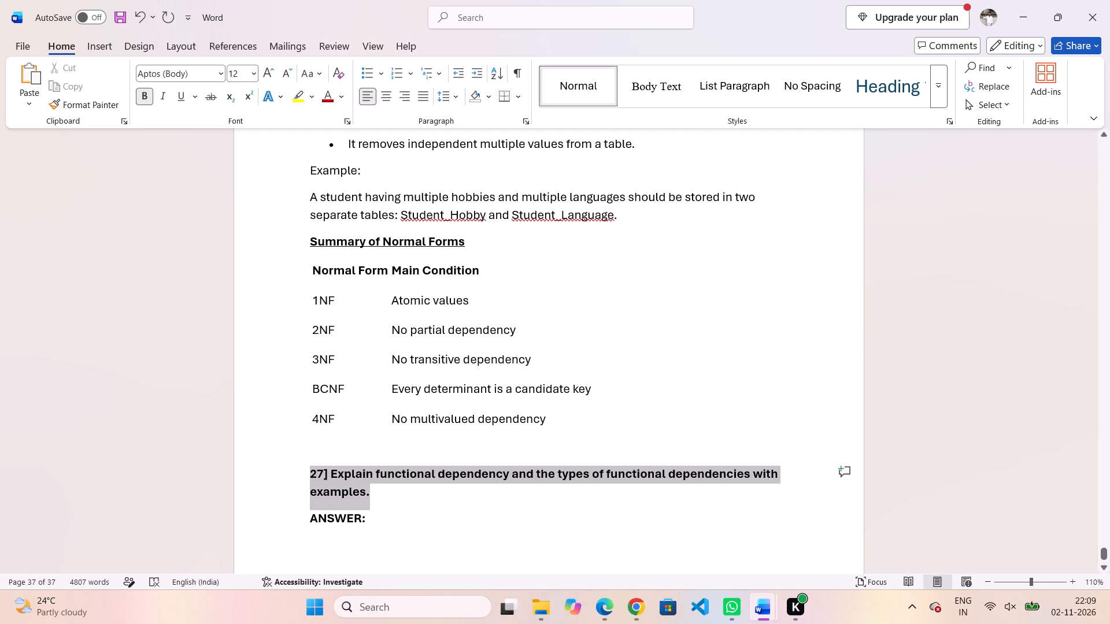
{"action": "left_click_drag", "start_coordinate": [277, 483], "coordinate": [231, 479]}
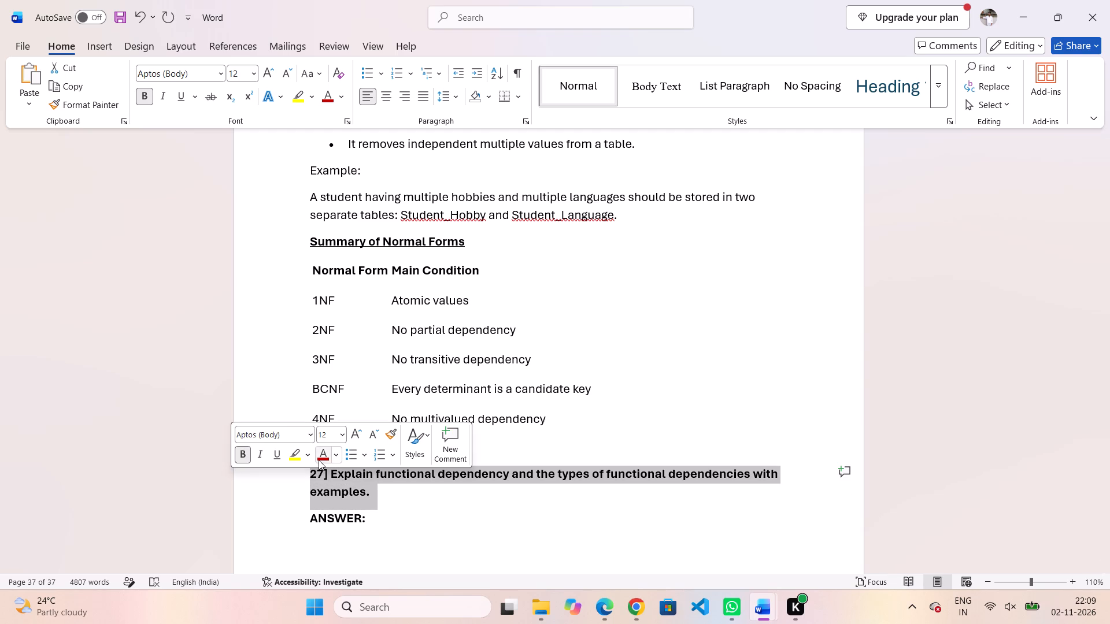
{"action": "left_click", "coordinate": [319, 460]}
Start a new line right after question 27's "ANSWER:" label and turn off bold for it.
{"action": "left_click", "coordinate": [369, 520]}
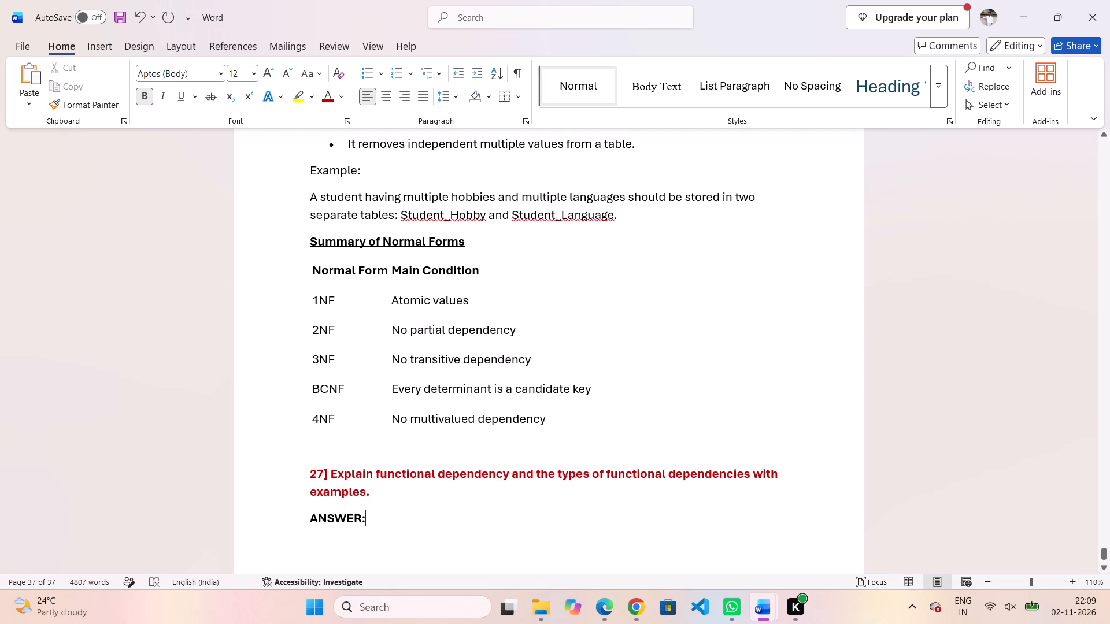
{"action": "key", "text": "Return"}
{"action": "left_click", "coordinate": [148, 99]}
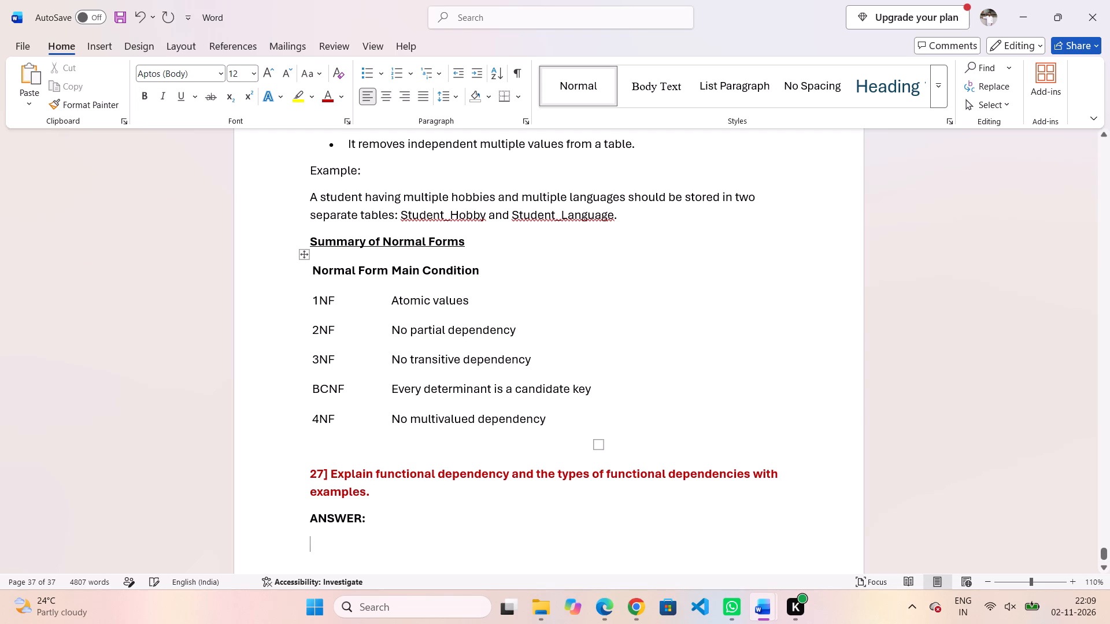
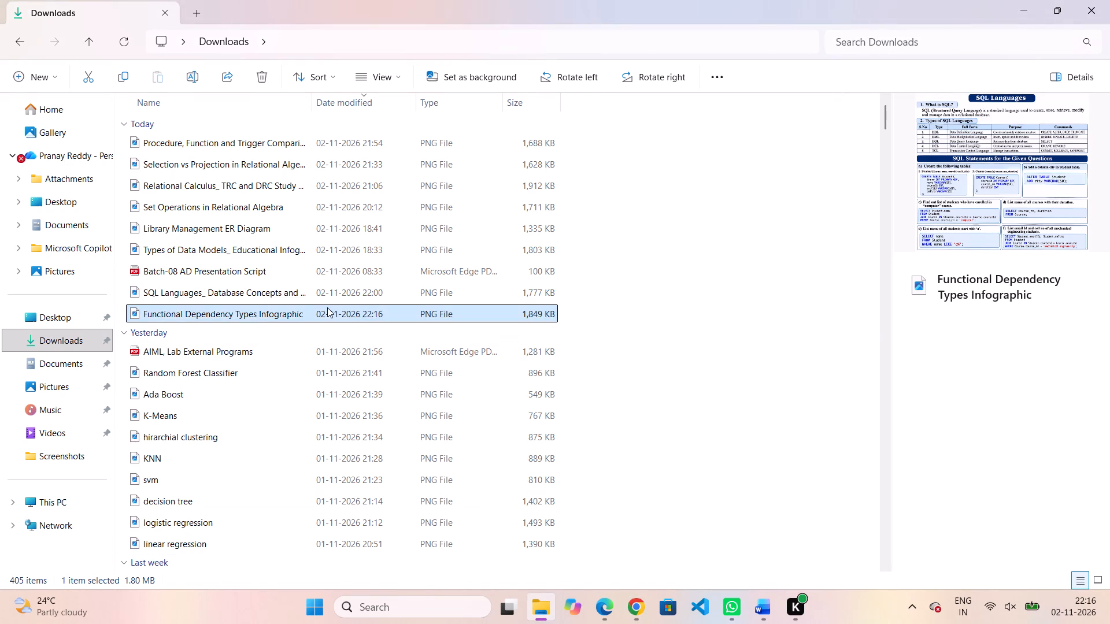
{"action": "right_click", "coordinate": [327, 307]}
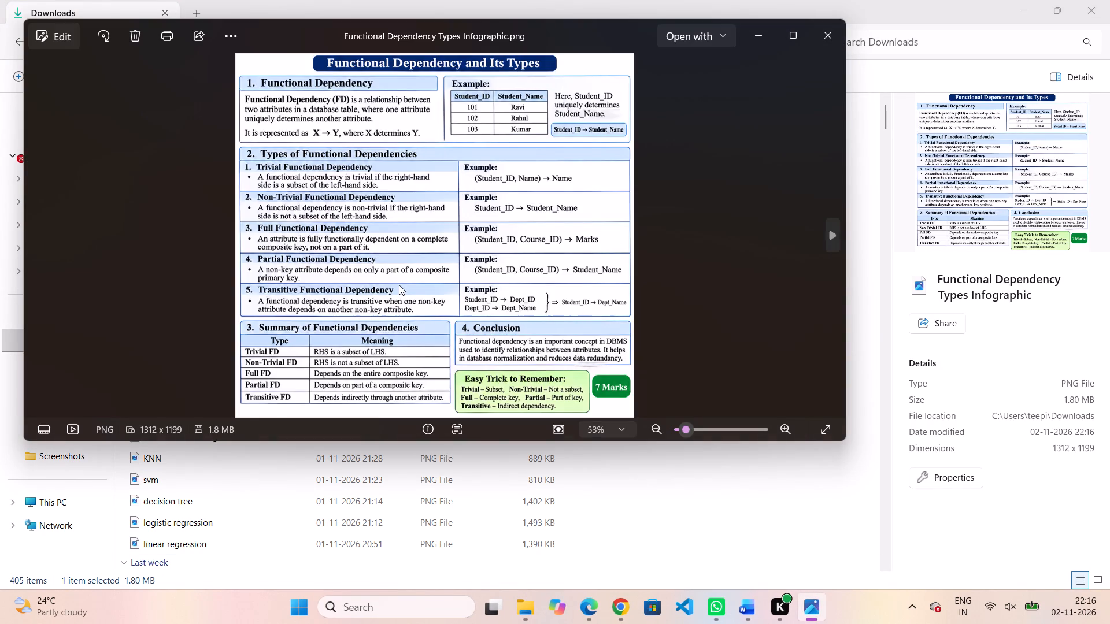
{"action": "right_click", "coordinate": [399, 285]}
{"action": "left_click", "coordinate": [424, 300]}
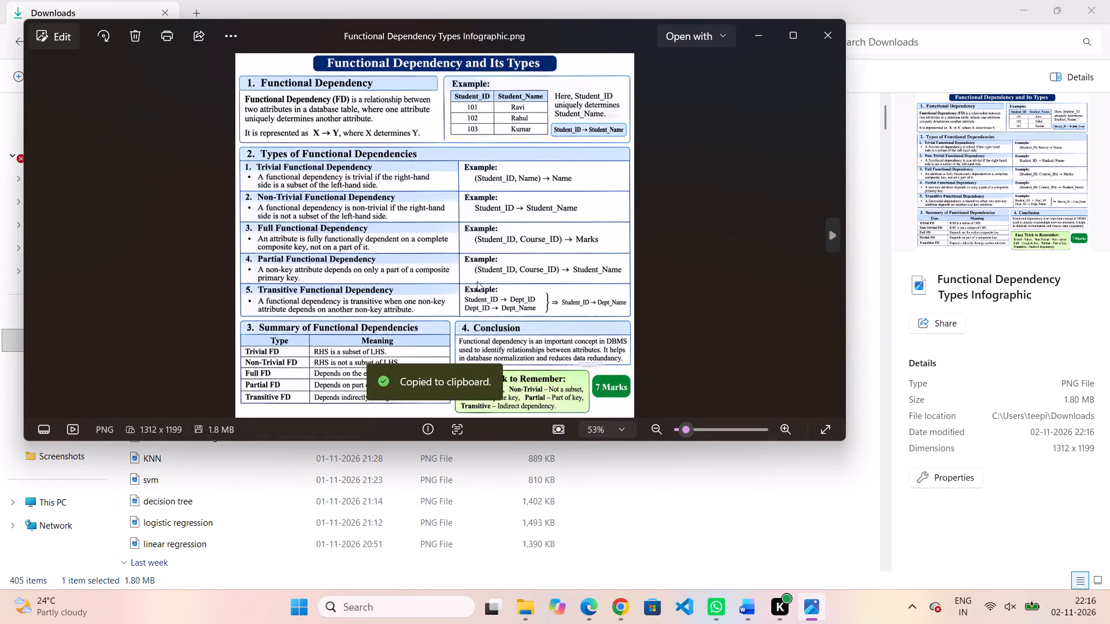
{"action": "left_click", "coordinate": [826, 38]}
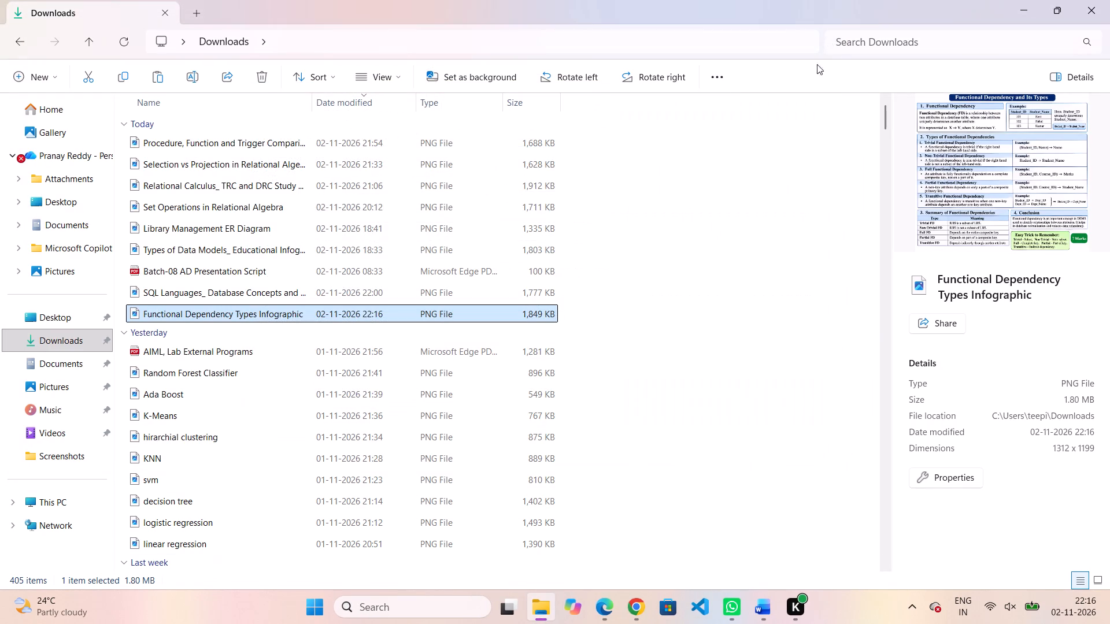
Switch to the unsaved Word answers document and paste the copied image below "ANSWER:" of question 27.
{"action": "left_click", "coordinate": [754, 608]}
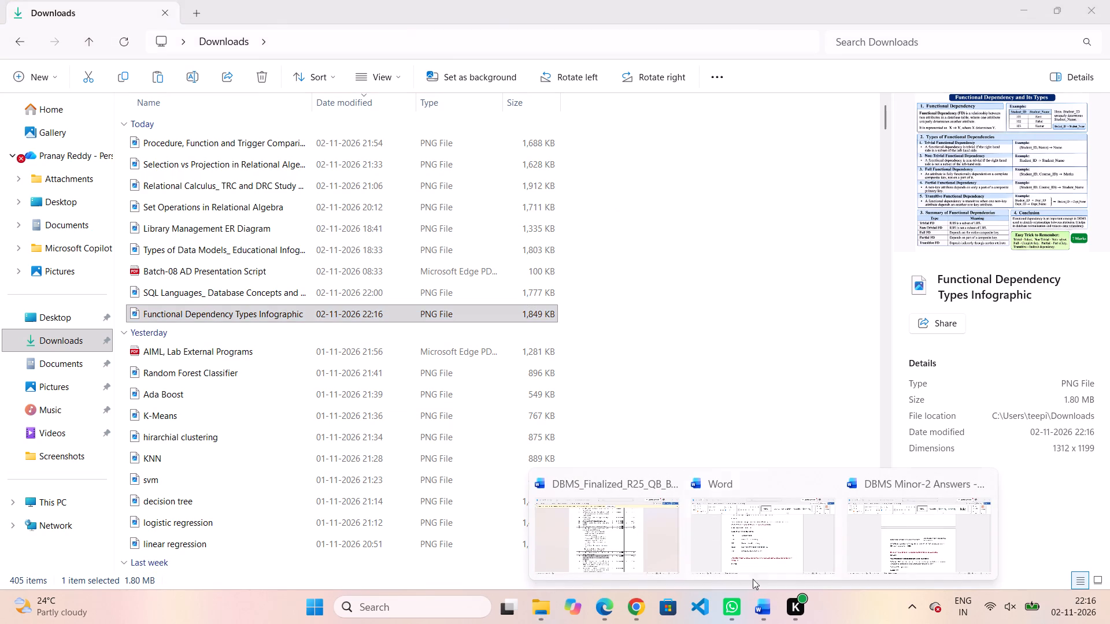
{"action": "left_click", "coordinate": [754, 569]}
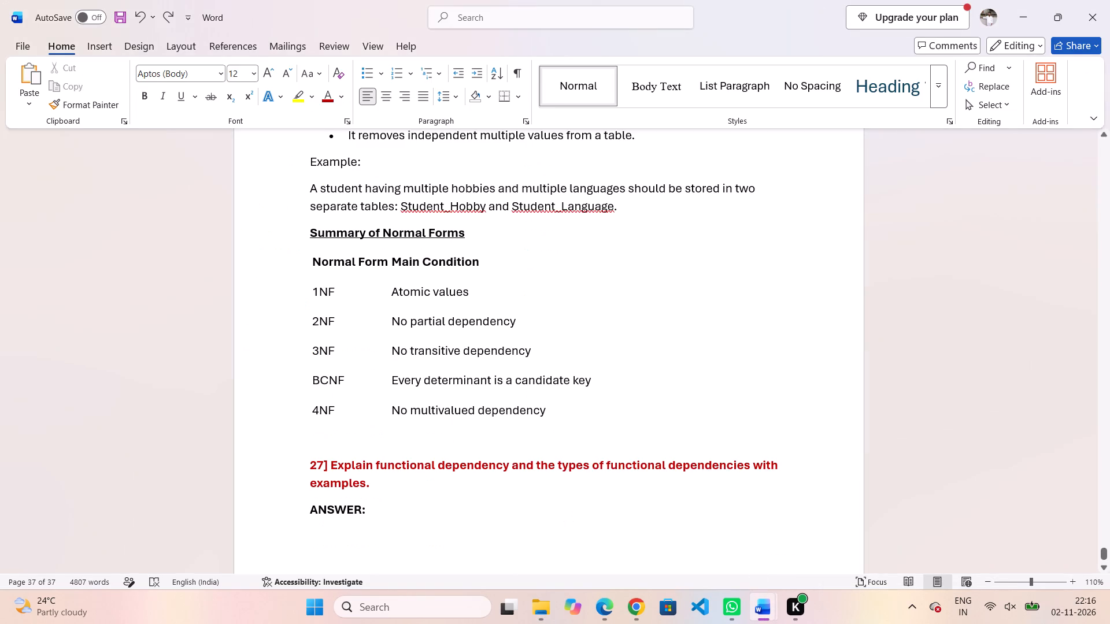
{"action": "key", "text": "ctrl+v"}
Review the pasted functional dependency image and the preceding normalization answer of question 26 for content and layout.
{"action": "scroll", "coordinate": [622, 526], "scroll_direction": "up", "scroll_amount": 3}
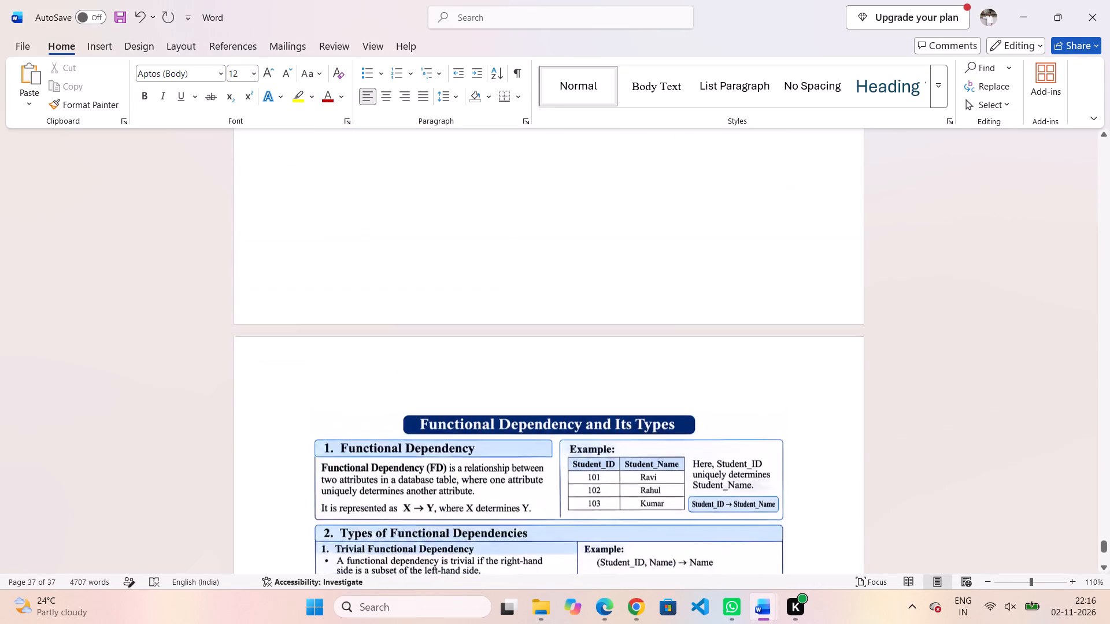
{"action": "scroll", "coordinate": [622, 526], "scroll_direction": "down", "scroll_amount": 2}
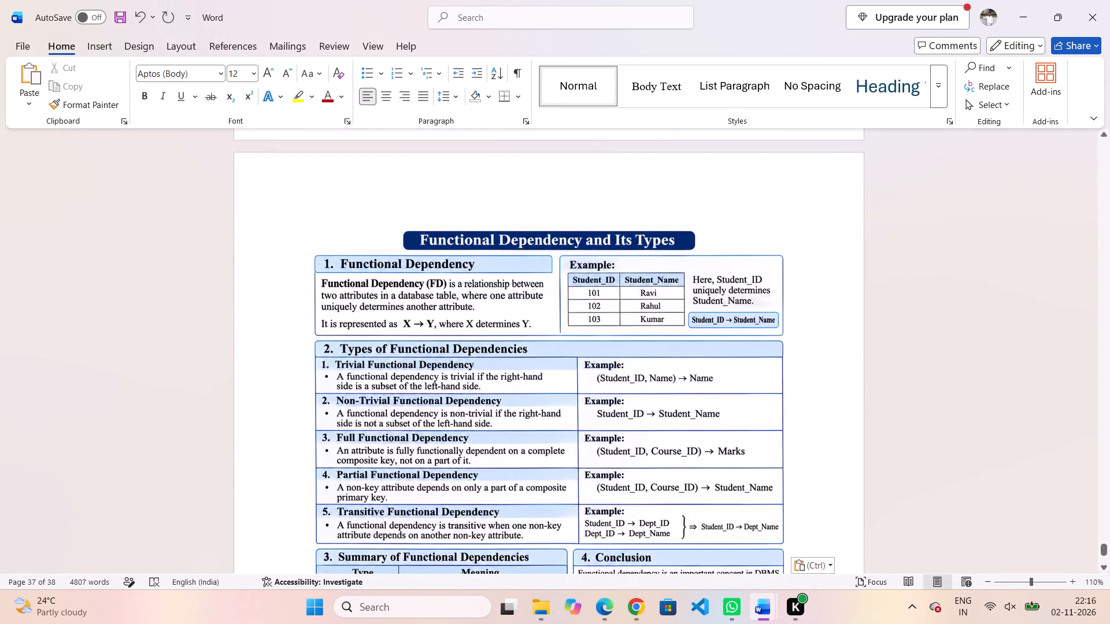
{"action": "scroll", "coordinate": [622, 526], "scroll_direction": "down", "scroll_amount": 1}
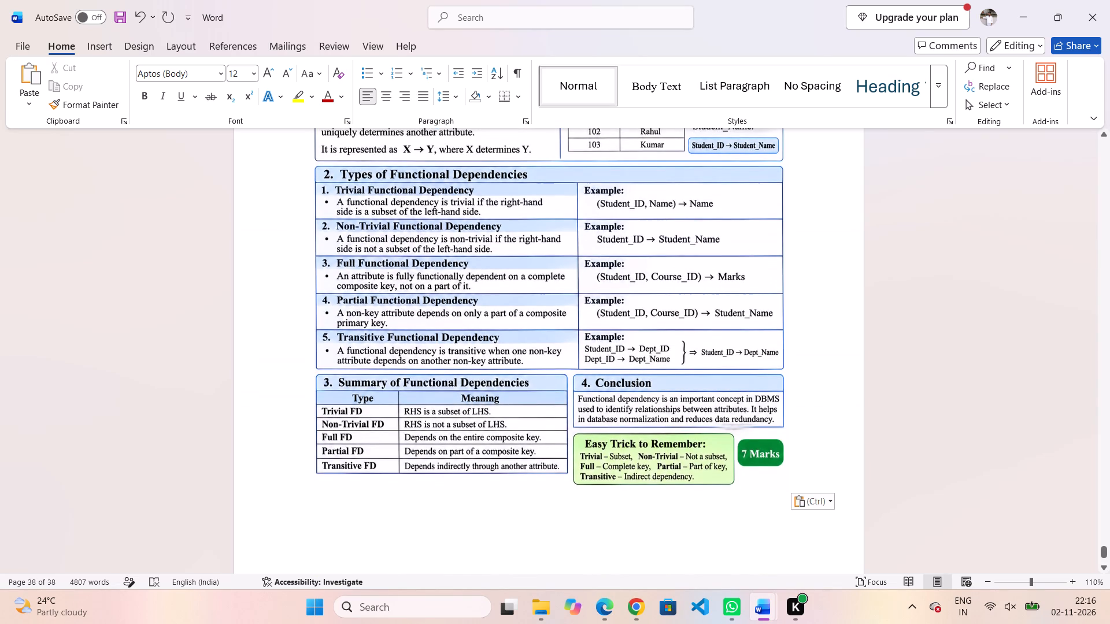
{"action": "scroll", "coordinate": [622, 526], "scroll_direction": "up", "scroll_amount": 3}
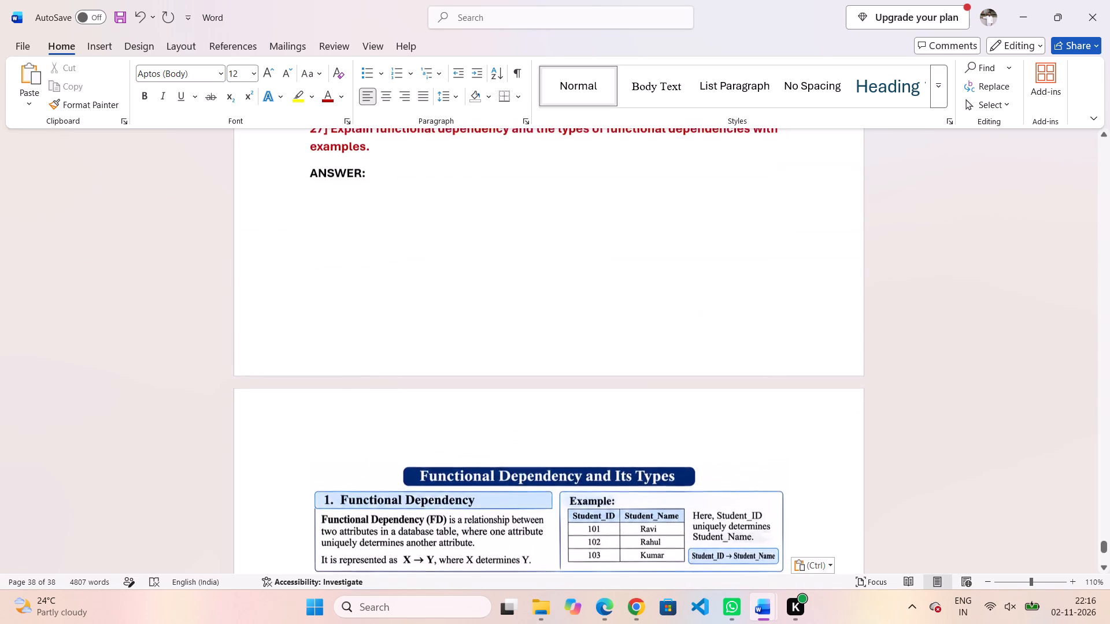
{"action": "scroll", "coordinate": [622, 526], "scroll_direction": "up", "scroll_amount": 1}
{"action": "scroll", "coordinate": [622, 526], "scroll_direction": "down", "scroll_amount": 3}
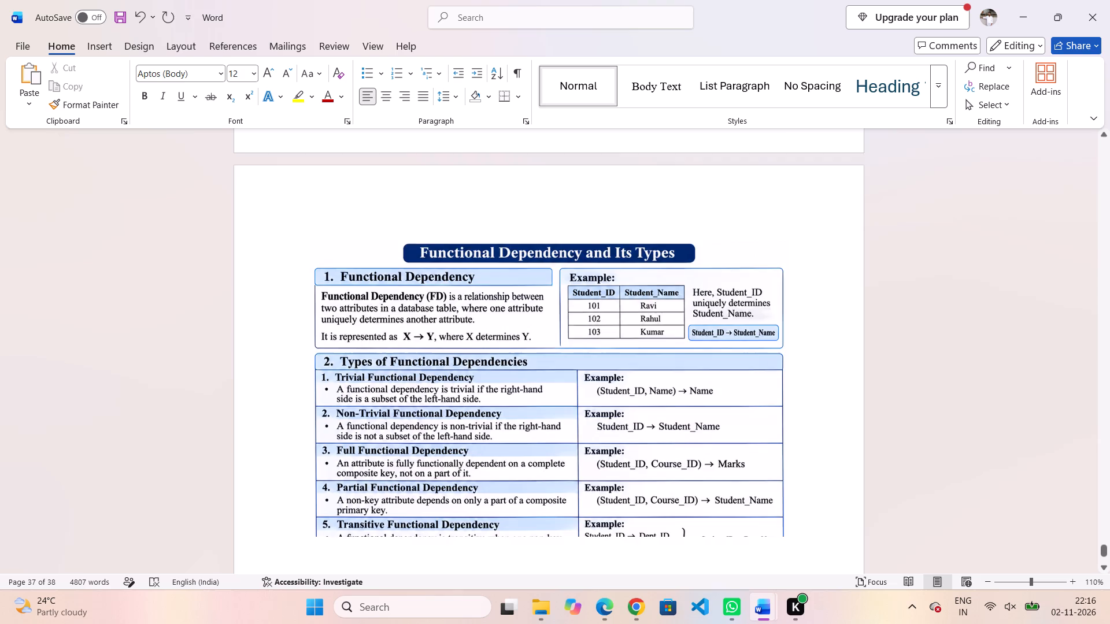
{"action": "scroll", "coordinate": [622, 526], "scroll_direction": "down", "scroll_amount": 1}
{"action": "scroll", "coordinate": [622, 526], "scroll_direction": "up", "scroll_amount": 6}
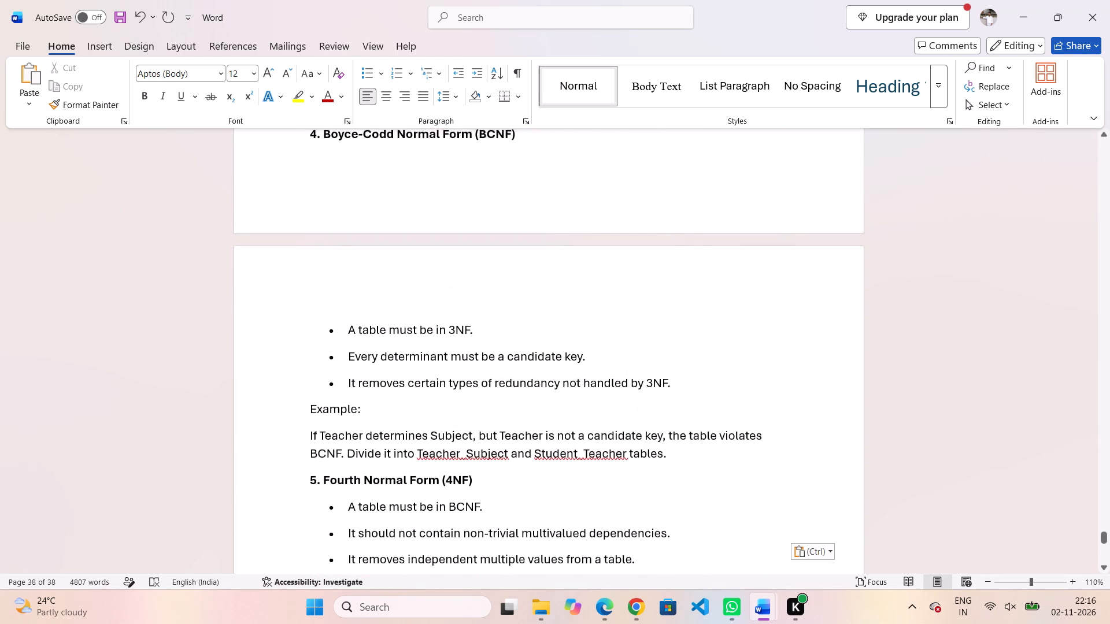
{"action": "scroll", "coordinate": [622, 526], "scroll_direction": "up", "scroll_amount": 5}
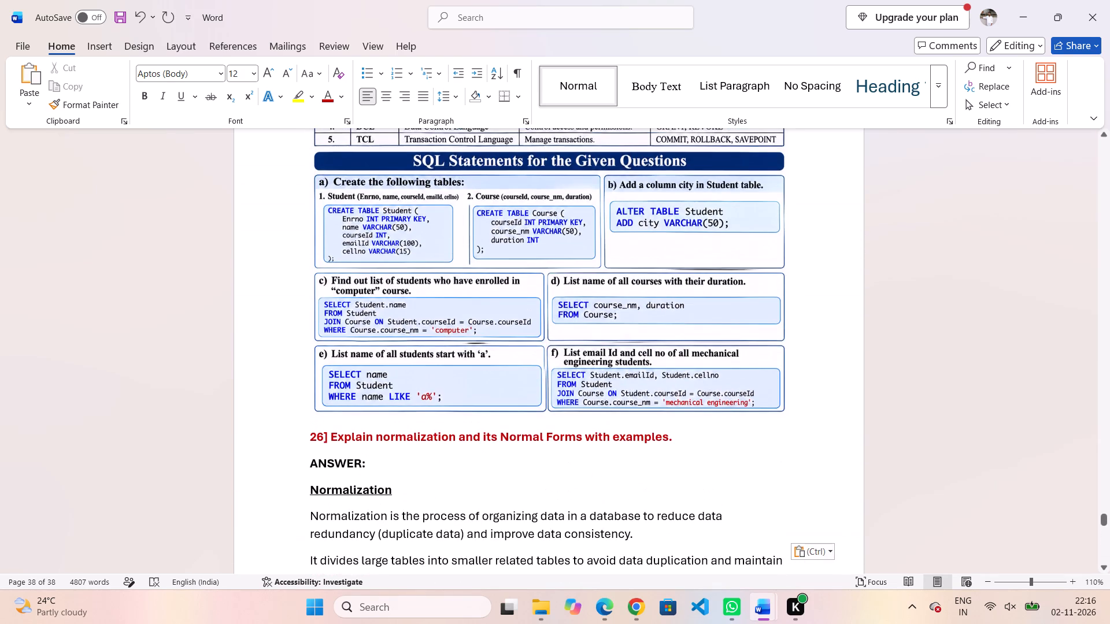
{"action": "scroll", "coordinate": [622, 526], "scroll_direction": "down", "scroll_amount": 3}
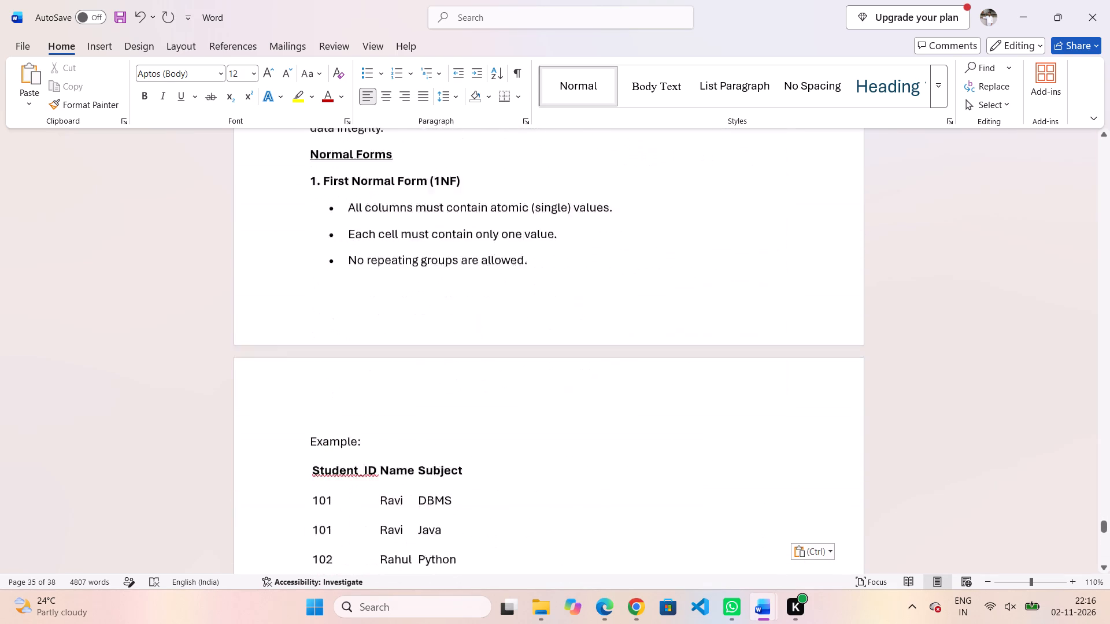
{"action": "scroll", "coordinate": [622, 526], "scroll_direction": "down", "scroll_amount": 5}
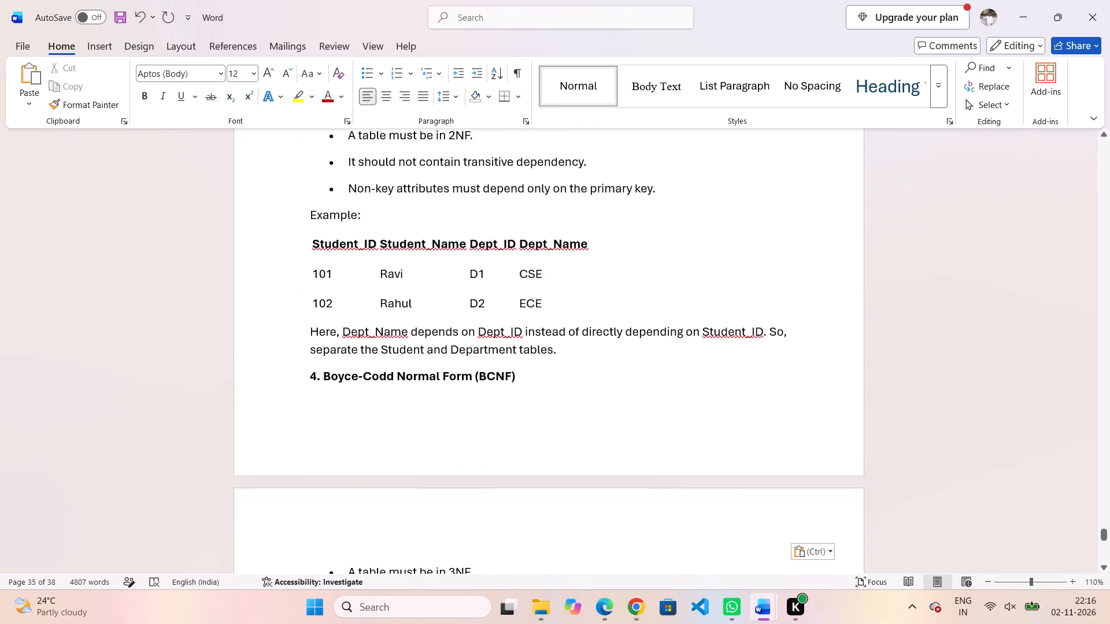
{"action": "scroll", "coordinate": [622, 526], "scroll_direction": "down", "scroll_amount": 5}
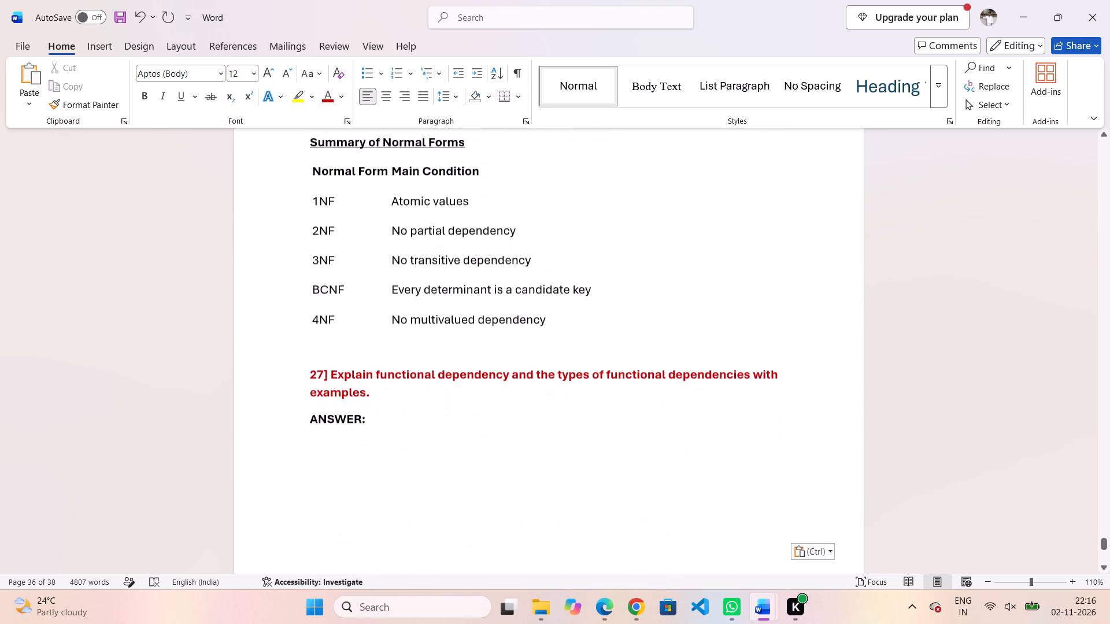
{"action": "scroll", "coordinate": [622, 526], "scroll_direction": "down", "scroll_amount": 3}
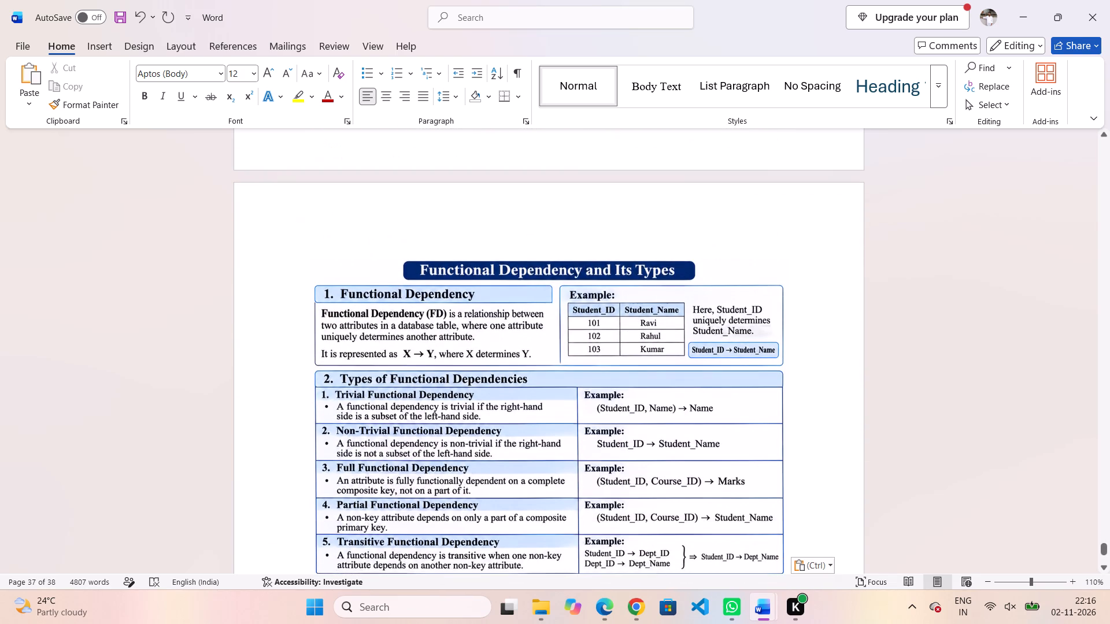
{"action": "scroll", "coordinate": [622, 526], "scroll_direction": "down", "scroll_amount": 2}
{"action": "scroll", "coordinate": [622, 526], "scroll_direction": "up", "scroll_amount": 8}
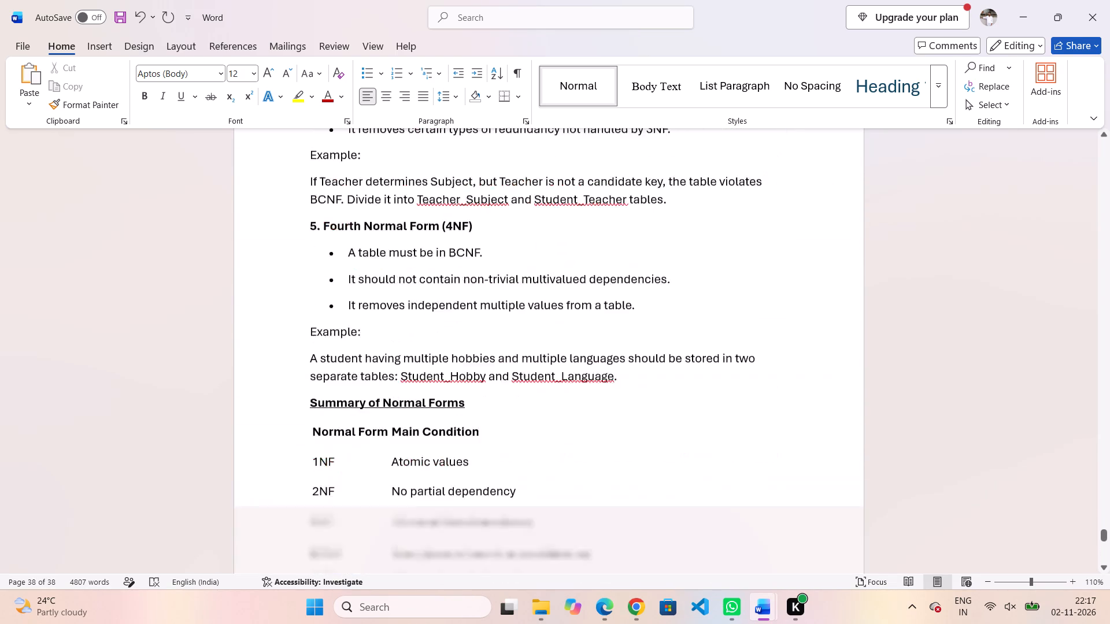
{"action": "scroll", "coordinate": [622, 526], "scroll_direction": "down", "scroll_amount": 2}
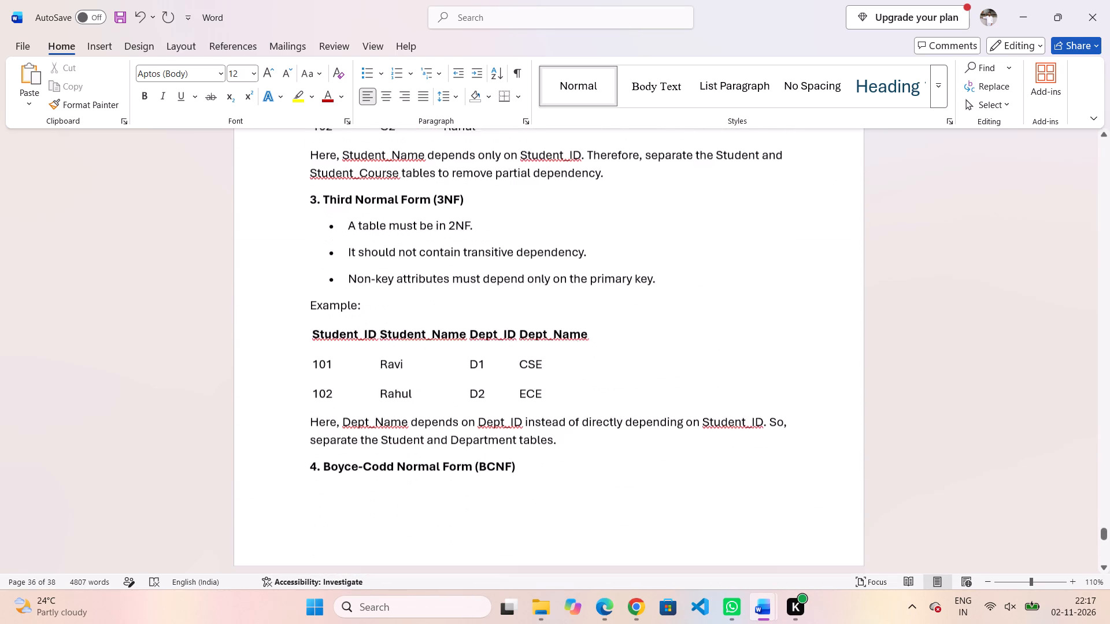
{"action": "scroll", "coordinate": [622, 526], "scroll_direction": "down", "scroll_amount": 4}
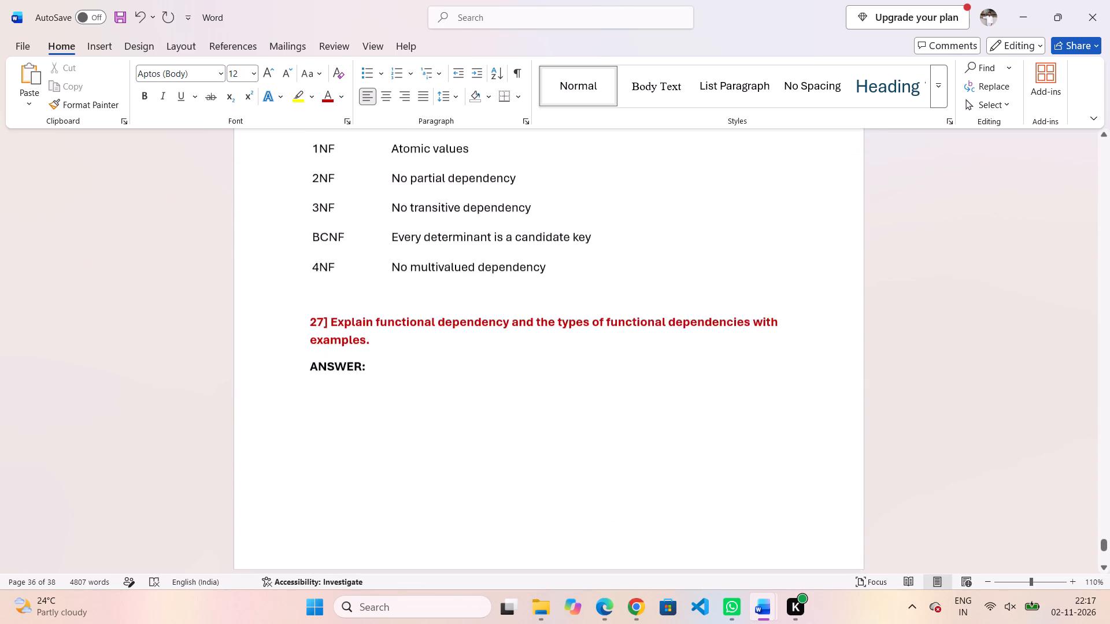
{"action": "scroll", "coordinate": [622, 526], "scroll_direction": "down", "scroll_amount": 4}
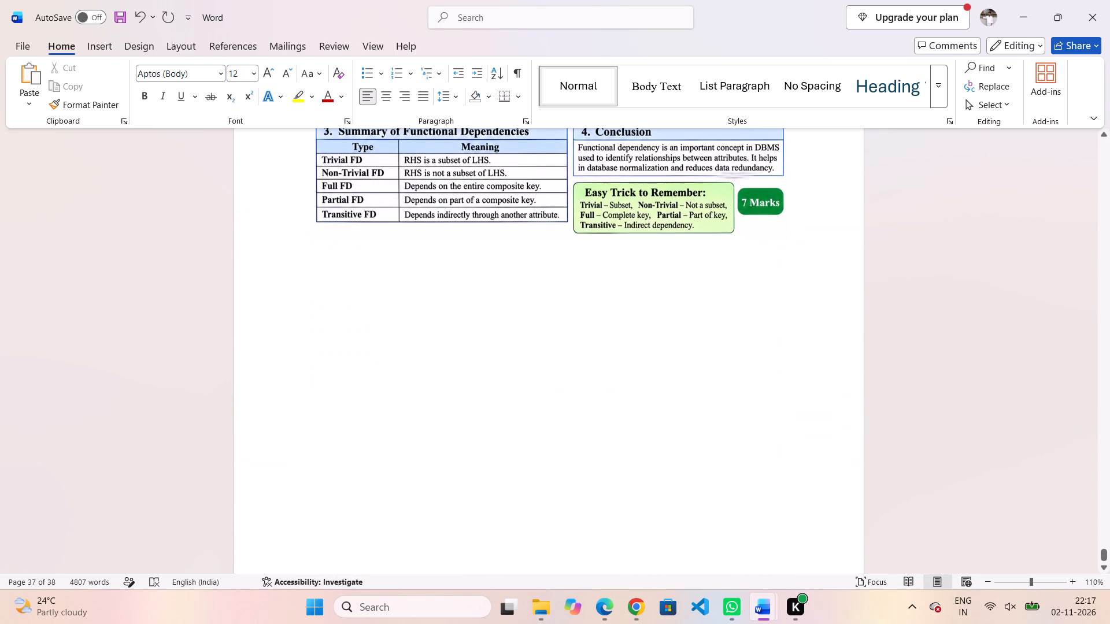
Add the question number "28]" in bold below the functional dependency image.
{"action": "type", "text": "28"}
{"action": "key", "text": "bracketright"}
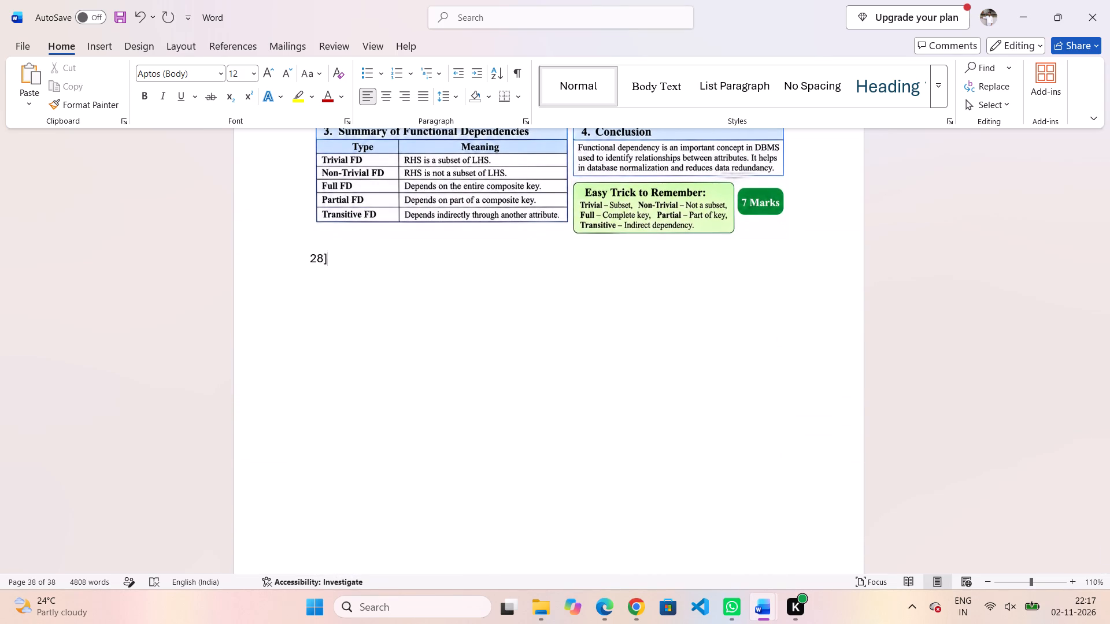
{"action": "key", "text": "space"}
{"action": "left_click_drag", "start_coordinate": [345, 270], "coordinate": [304, 261]}
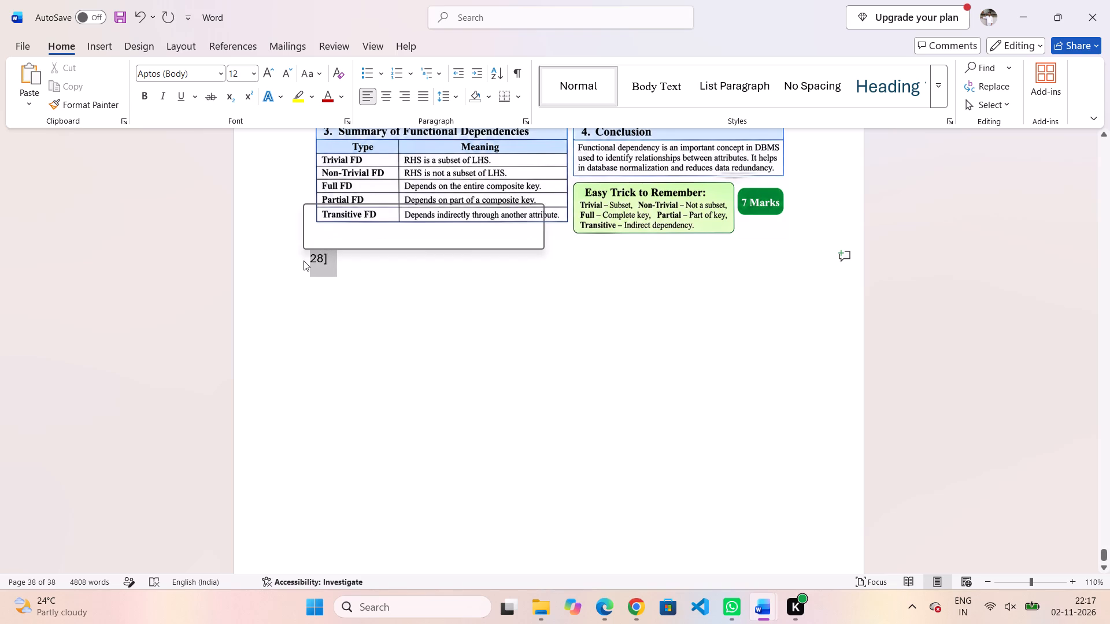
{"action": "left_click", "coordinate": [319, 239]}
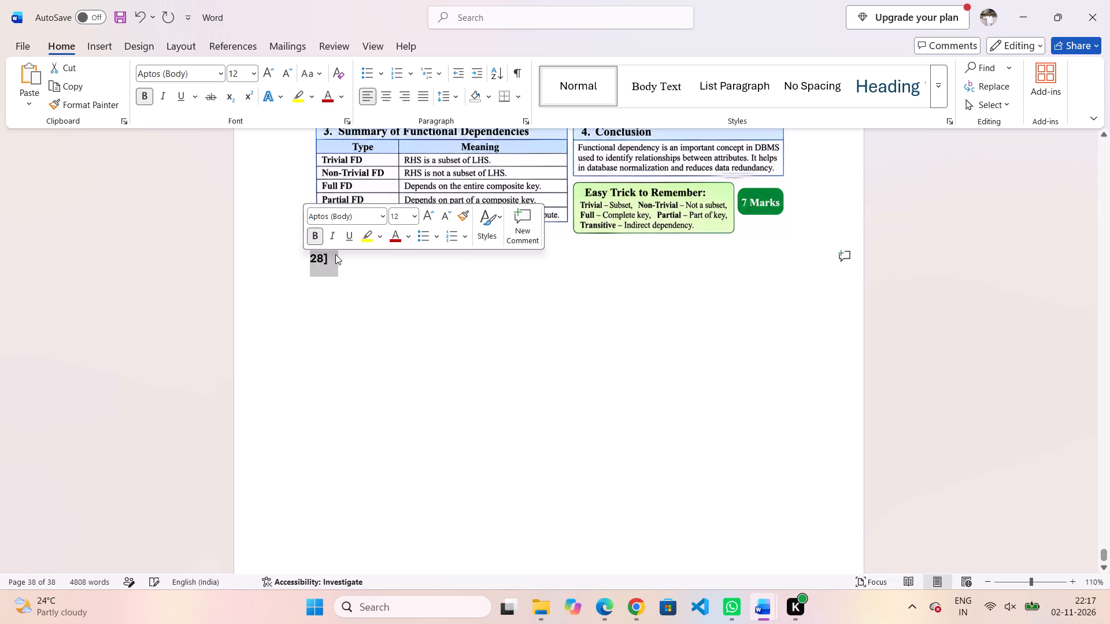
{"action": "left_click", "coordinate": [335, 254]}
Review the normal forms answer of question 26 and the functional dependency image that follows it.
{"action": "scroll", "coordinate": [335, 254], "scroll_direction": "up", "scroll_amount": 9}
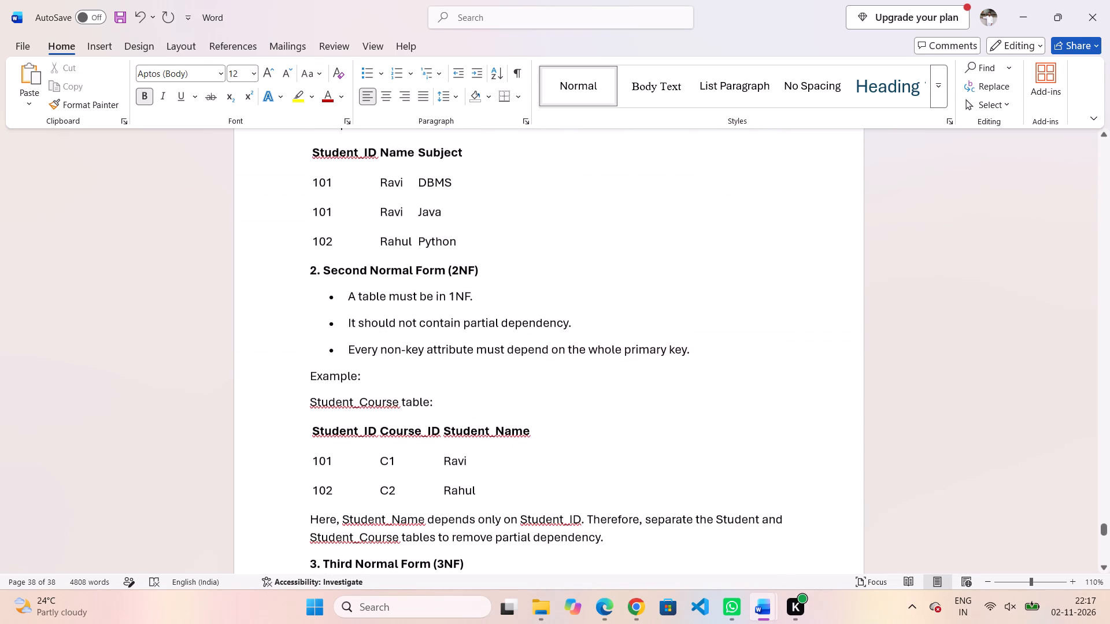
{"action": "scroll", "coordinate": [335, 254], "scroll_direction": "down", "scroll_amount": 5}
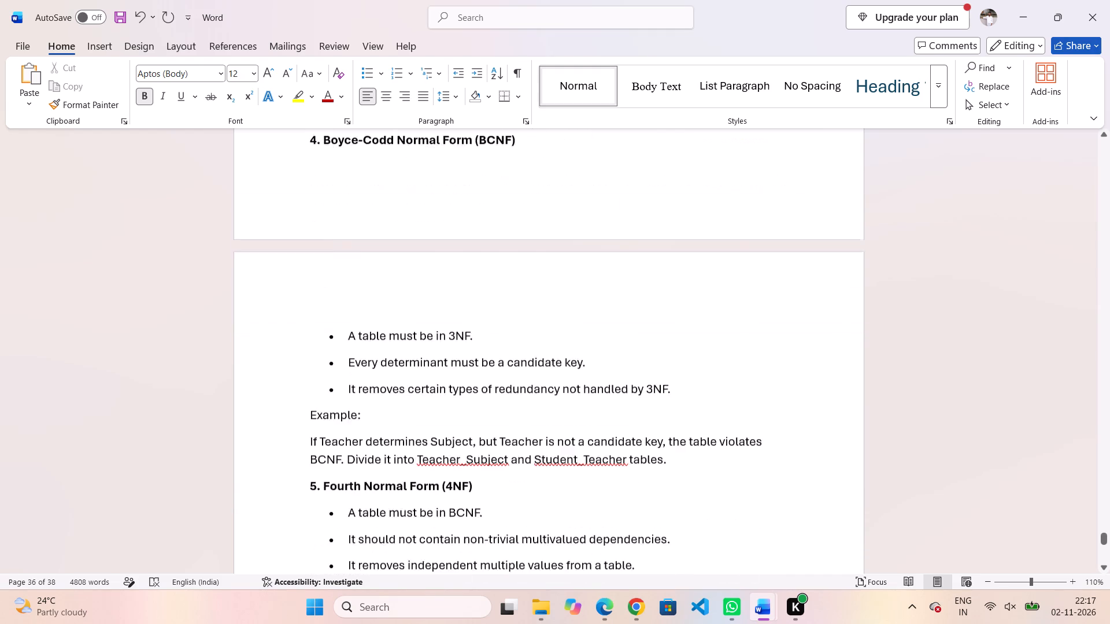
{"action": "scroll", "coordinate": [335, 254], "scroll_direction": "down", "scroll_amount": 7}
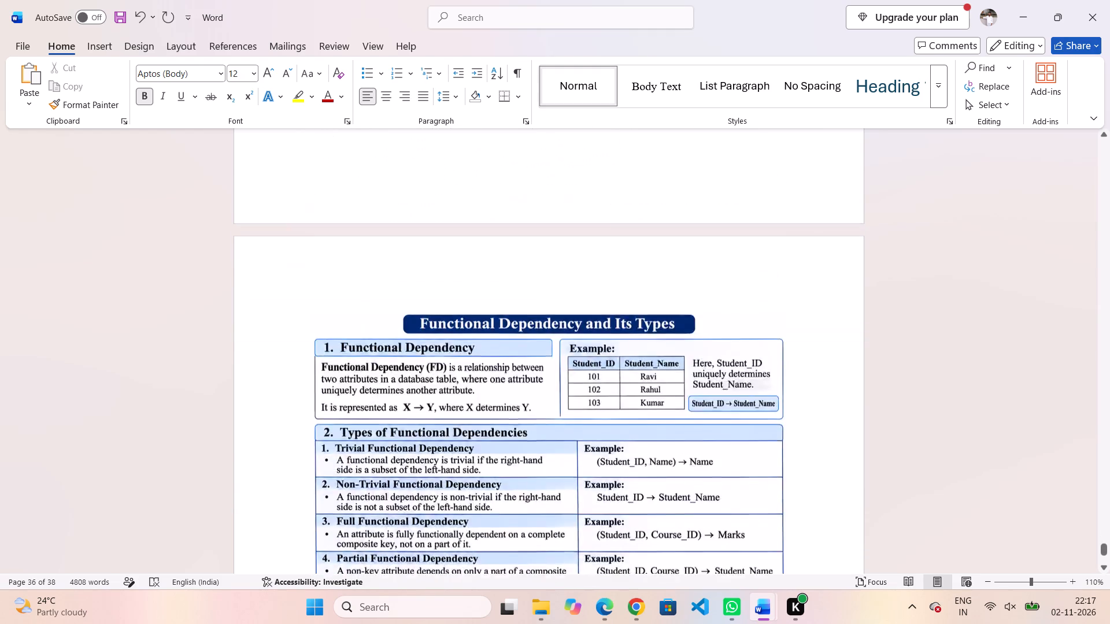
{"action": "scroll", "coordinate": [335, 254], "scroll_direction": "down", "scroll_amount": 1}
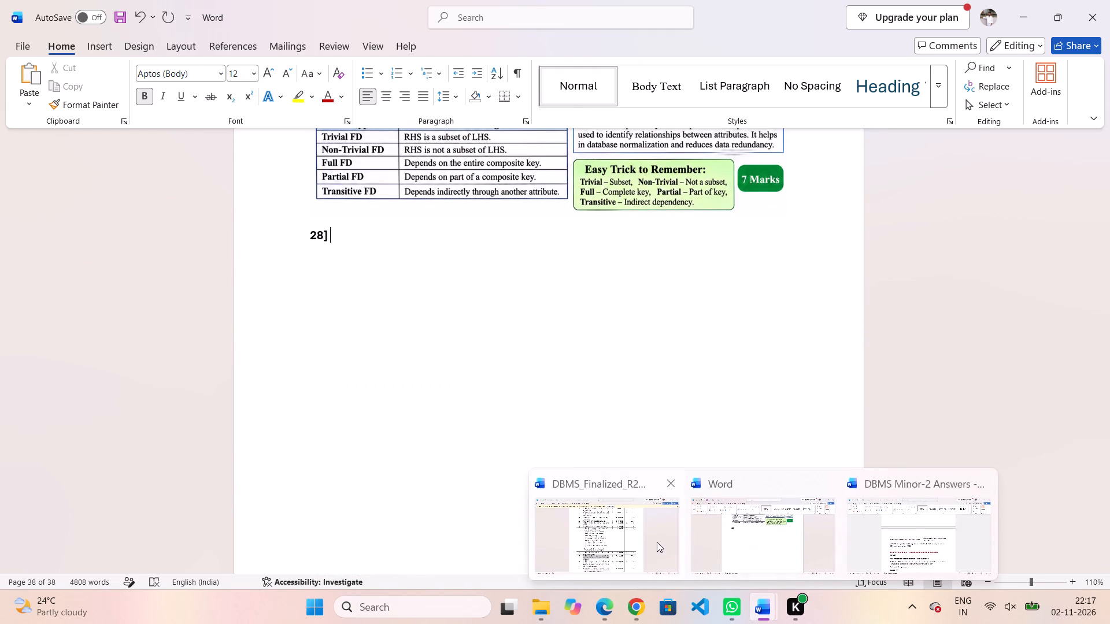
Copy question 28 on Boyce-Codd Normal Form from the DBMS_Finalized_R25_QB_BTL document and paste it after "28]" in the unsaved answers document.
{"action": "left_click", "coordinate": [657, 542]}
{"action": "scroll", "coordinate": [536, 490], "scroll_direction": "down", "scroll_amount": 1}
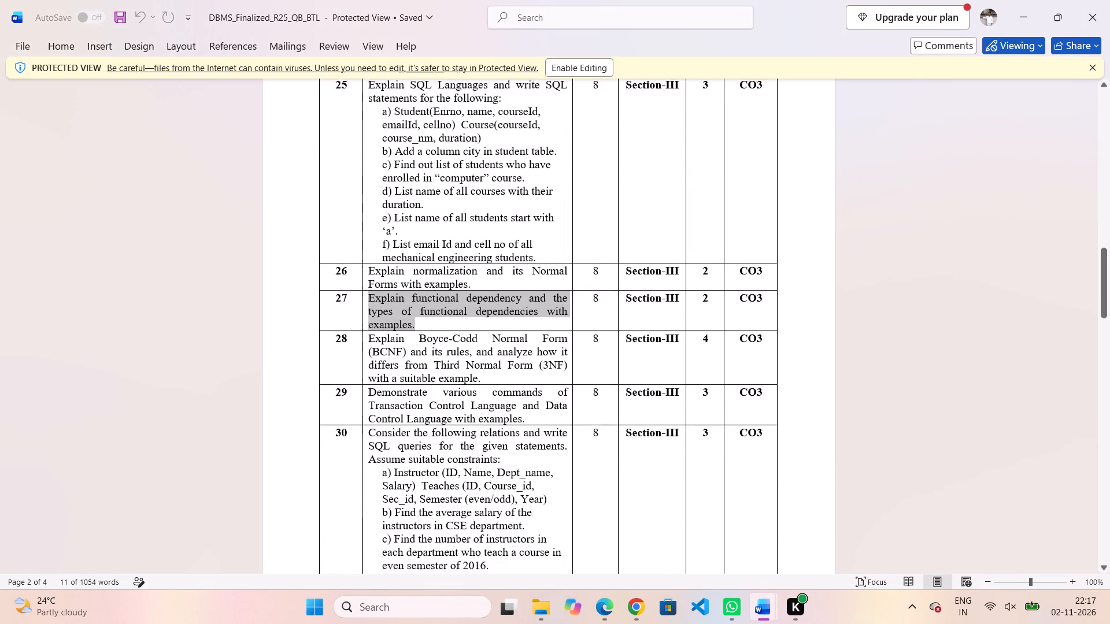
{"action": "double_click", "coordinate": [484, 369]}
{"action": "left_click_drag", "start_coordinate": [484, 369], "coordinate": [454, 359]}
{"action": "left_click", "coordinate": [454, 359]}
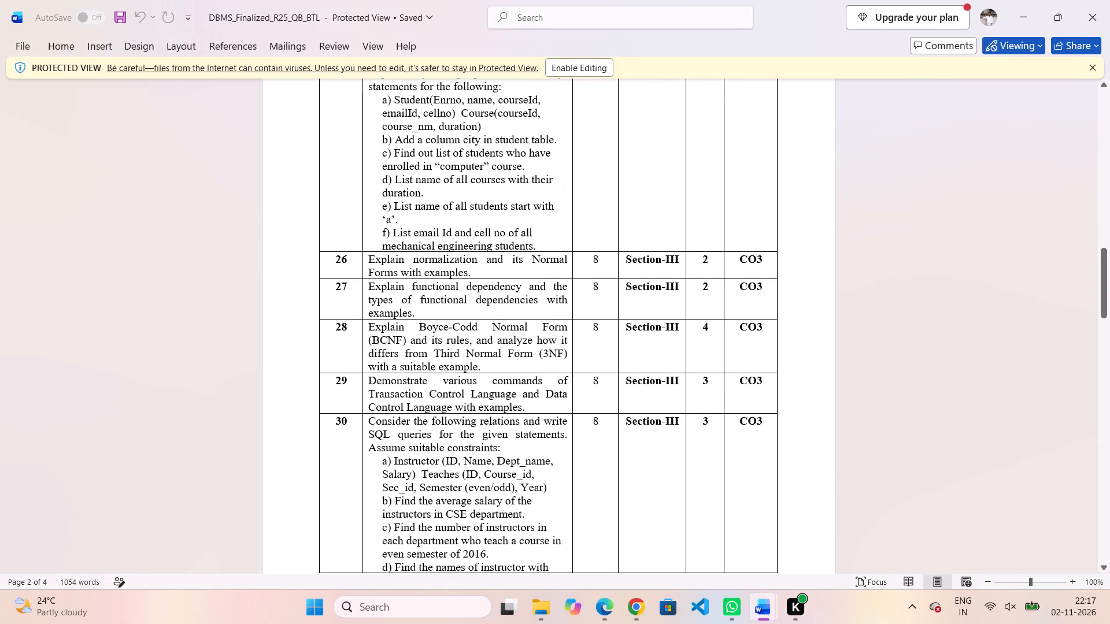
{"action": "left_click_drag", "start_coordinate": [369, 325], "coordinate": [477, 361]}
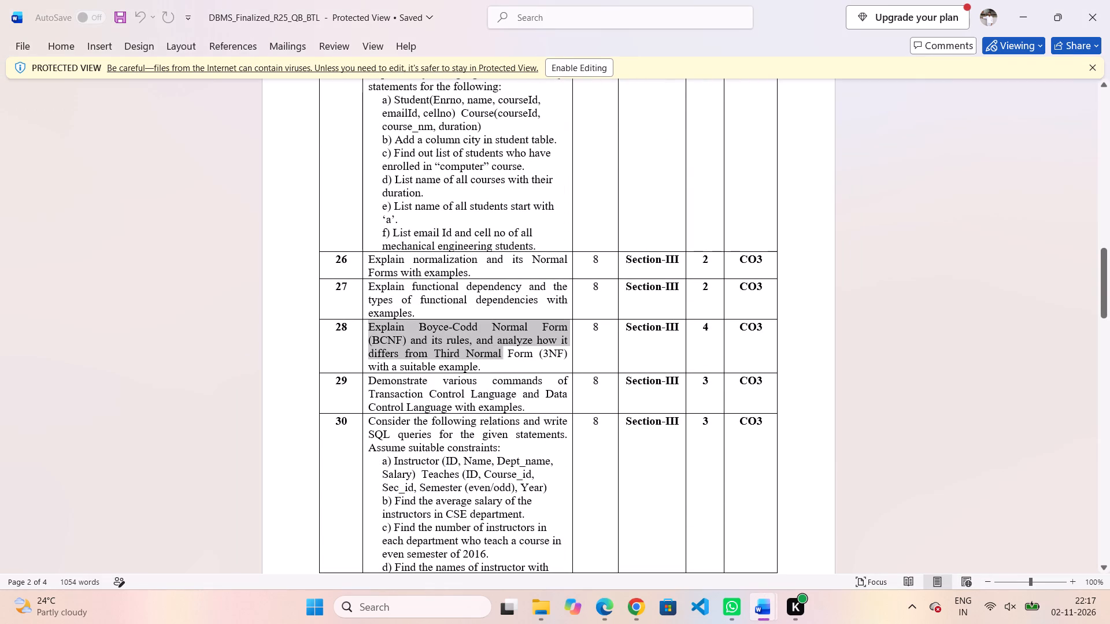
{"action": "left_click_drag", "start_coordinate": [477, 361], "coordinate": [485, 362]}
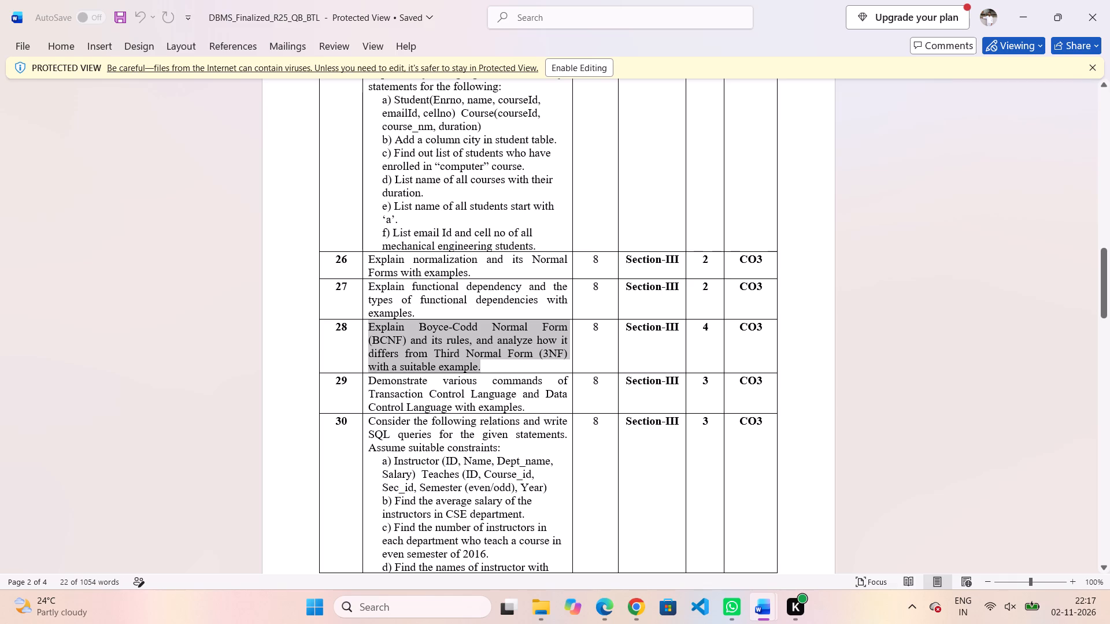
{"action": "key", "text": "ctrl+c"}
{"action": "left_click", "coordinate": [759, 560]}
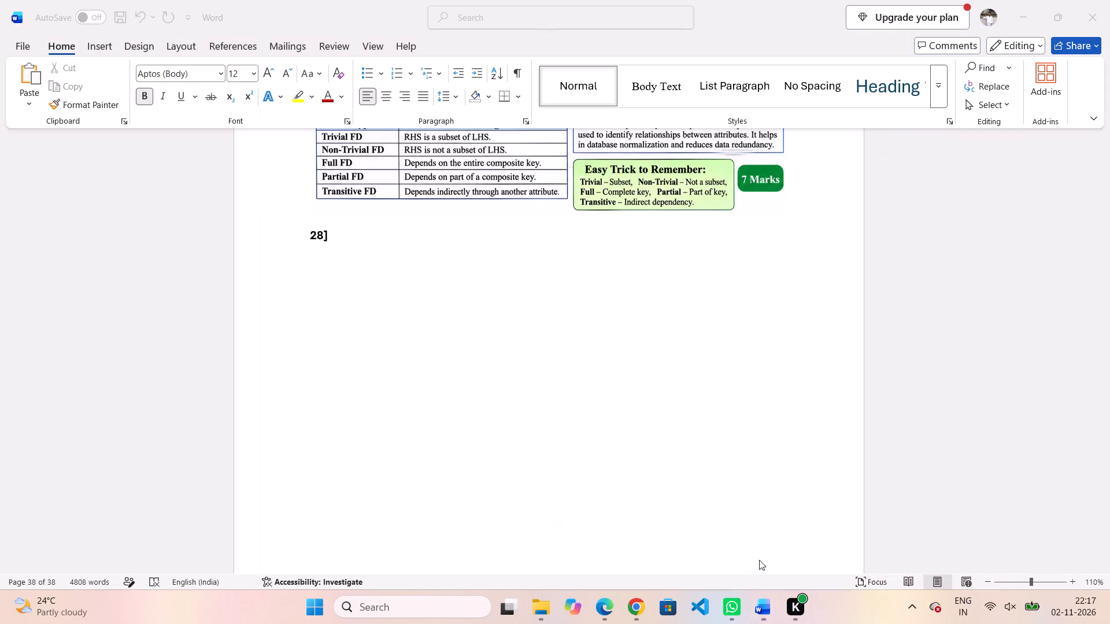
{"action": "key", "text": "ctrl+v"}
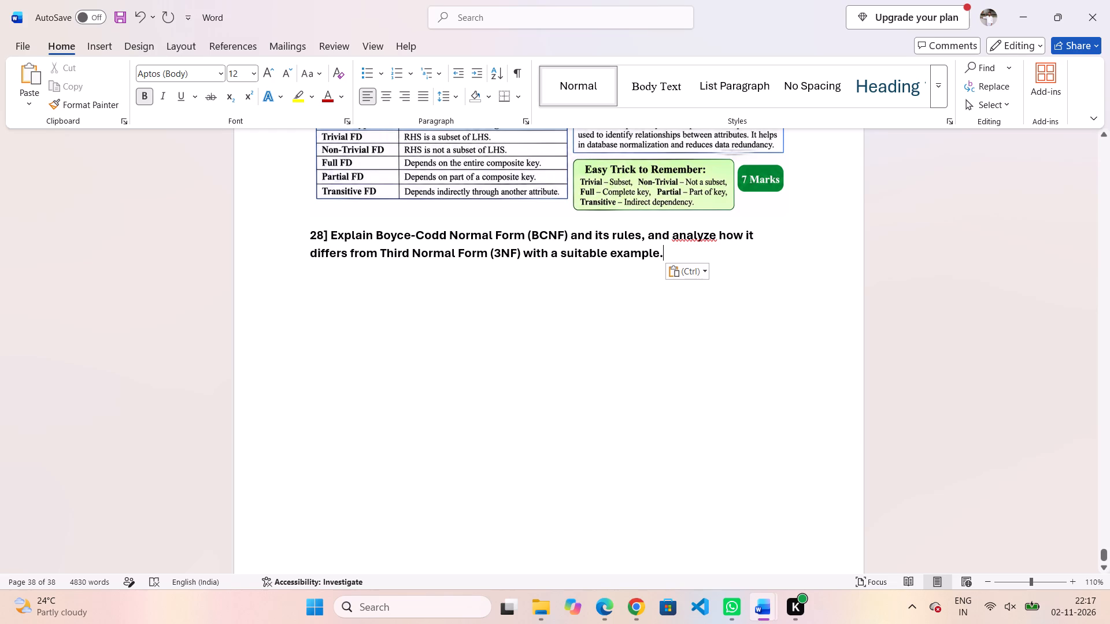
Change the spelling of "analyze" to "analyse" in question 28.
{"action": "left_click", "coordinate": [706, 240]}
{"action": "key", "text": "BackSpace"}
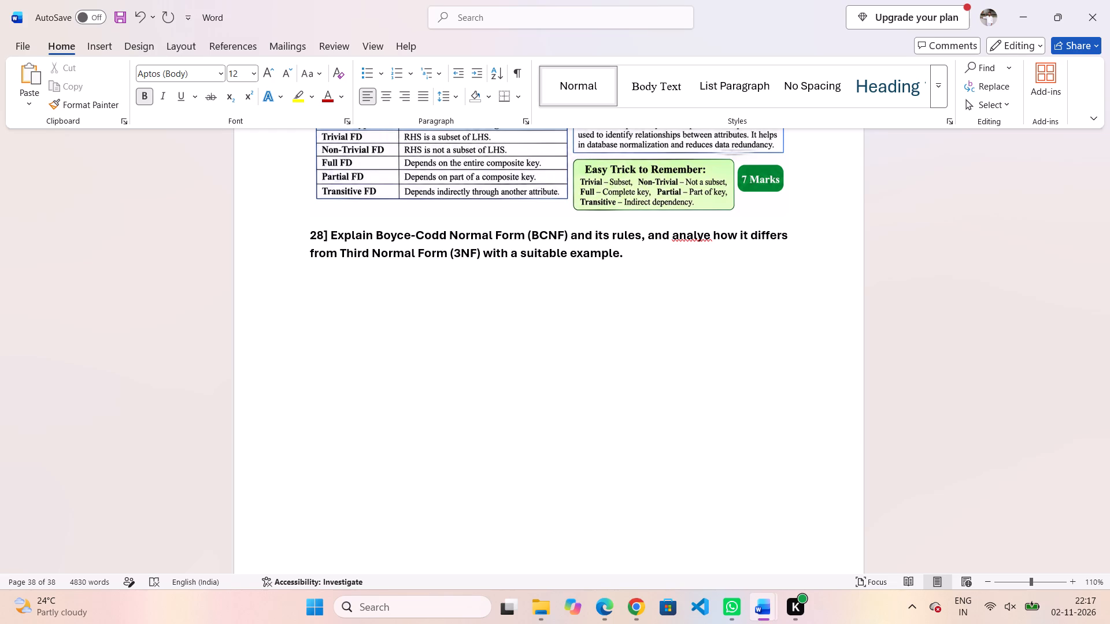
{"action": "key", "text": "shift+s"}
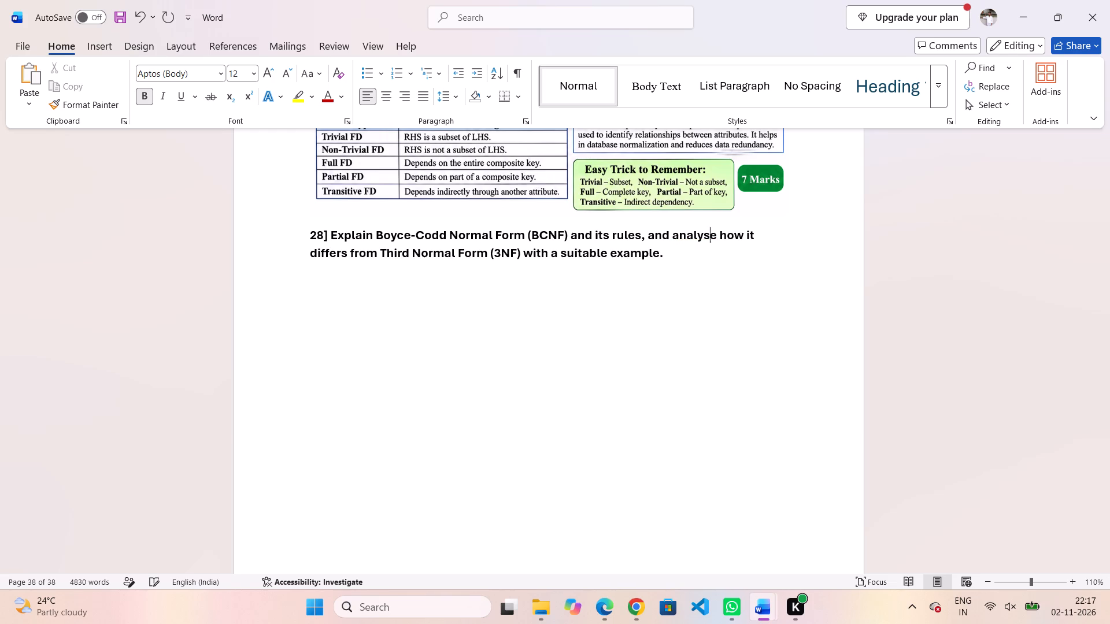
Add the heading "ANSWER:" on a new line below question 28.
{"action": "left_click", "coordinate": [677, 250]}
{"action": "key", "text": "Return"}
{"action": "type", "text": "ANSWER"}
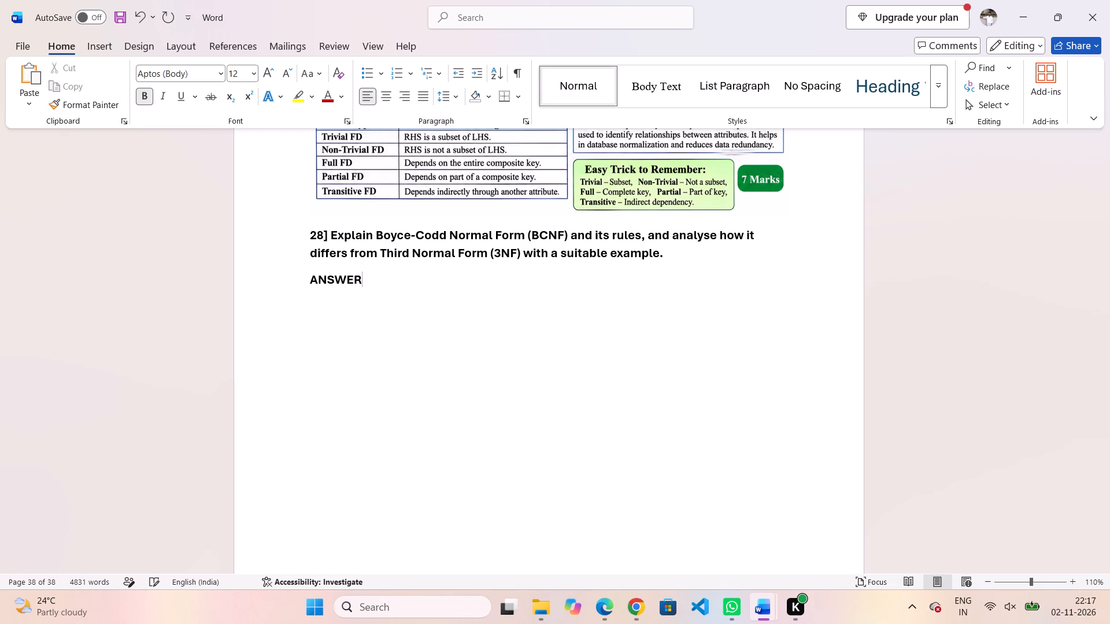
{"action": "key", "text": "shift+colon"}
{"action": "key", "text": "Return"}
Colour the full text of question 28 dark red and start a new line beneath "ANSWER:".
{"action": "left_click_drag", "start_coordinate": [309, 238], "coordinate": [550, 239]}
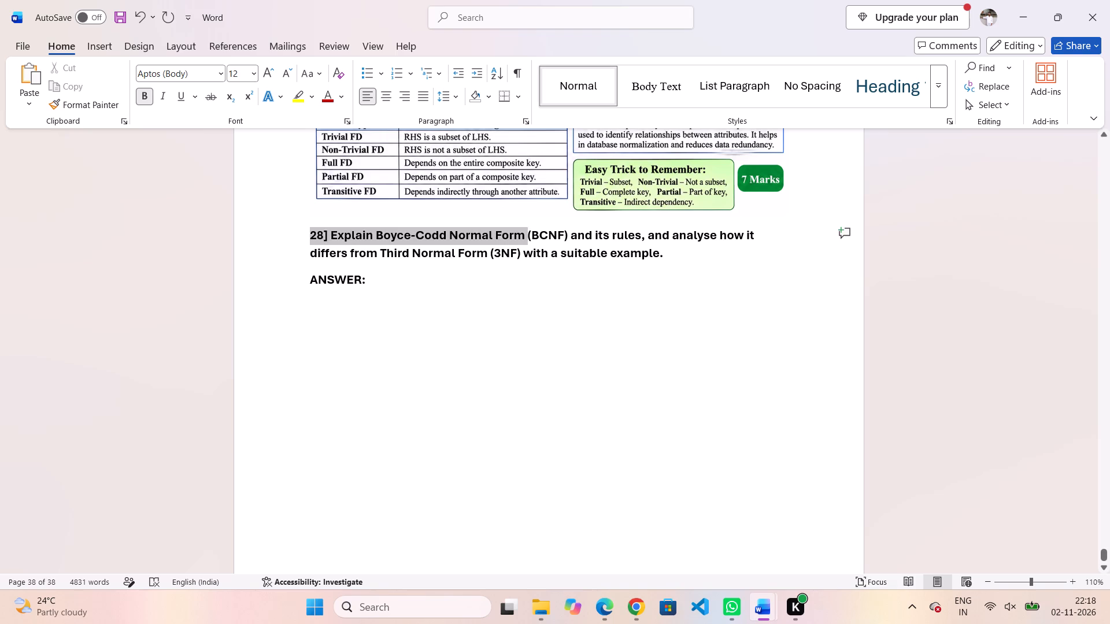
{"action": "left_click_drag", "start_coordinate": [550, 239], "coordinate": [670, 248]}
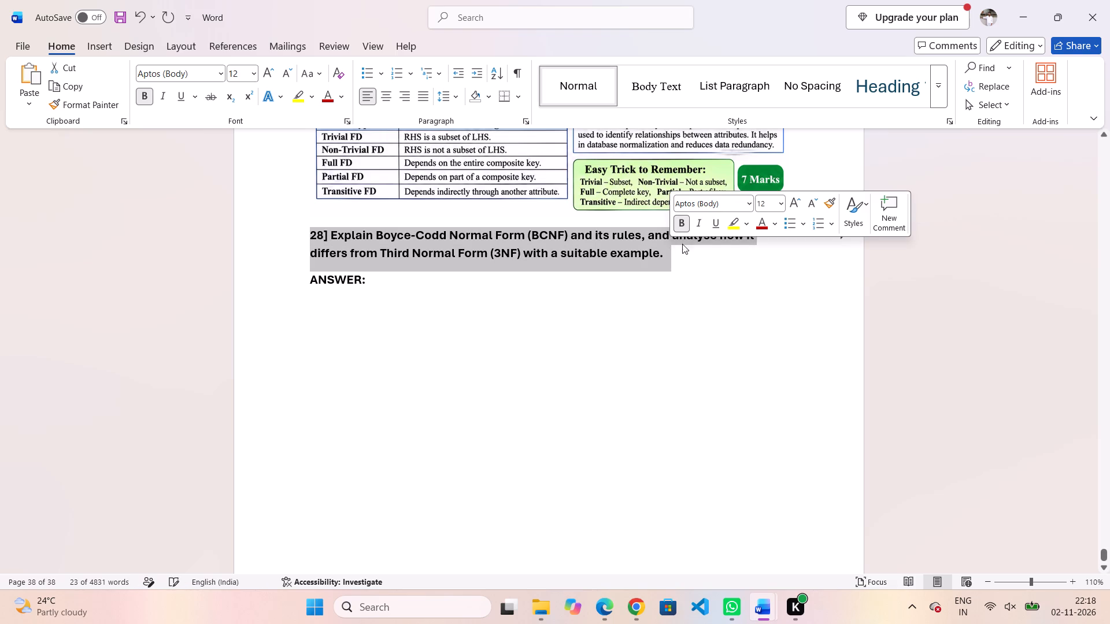
{"action": "left_click", "coordinate": [765, 229]}
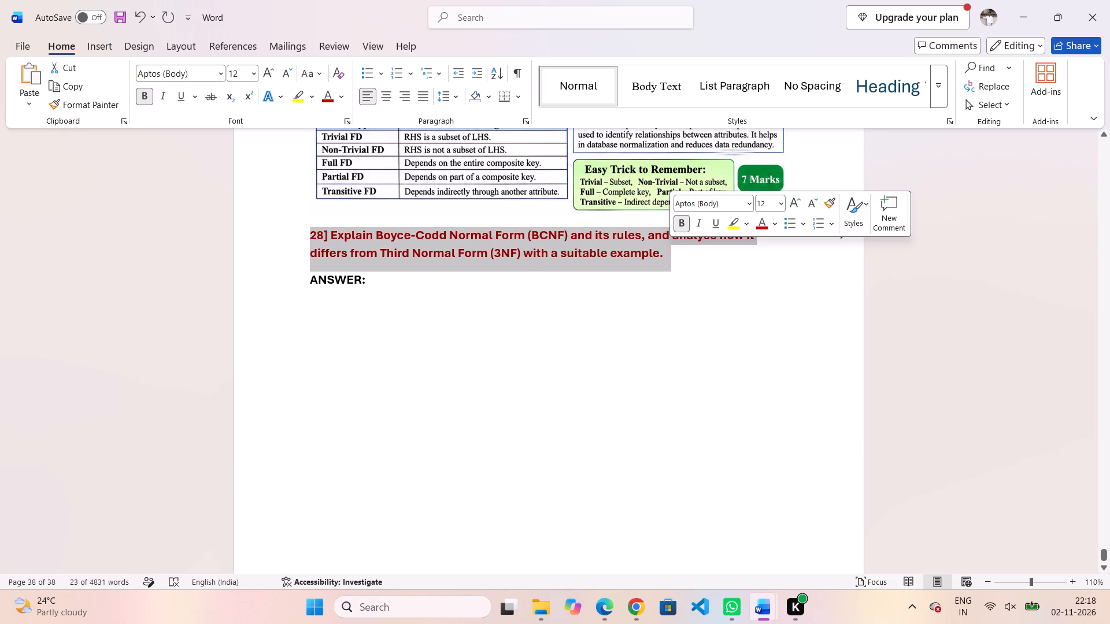
{"action": "left_click", "coordinate": [376, 277]}
{"action": "key", "text": "Return"}
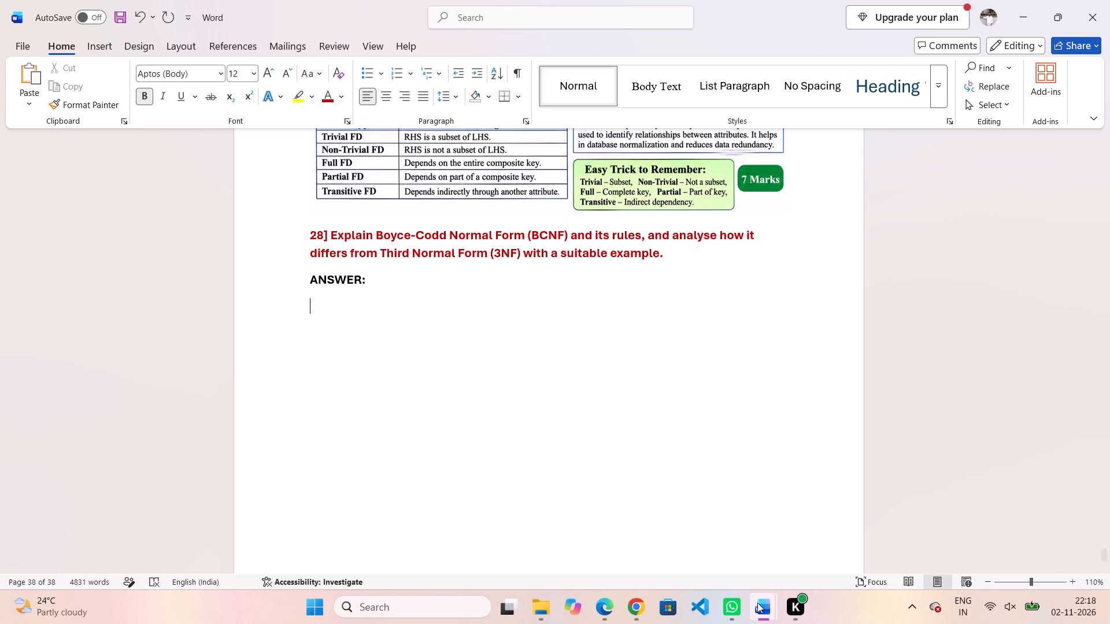
Switch to the DBMS Minor-2 Answers document and examine the answer to question 3 on BCNF, its rules and its difference from 3NF.
{"action": "left_click", "coordinate": [883, 534]}
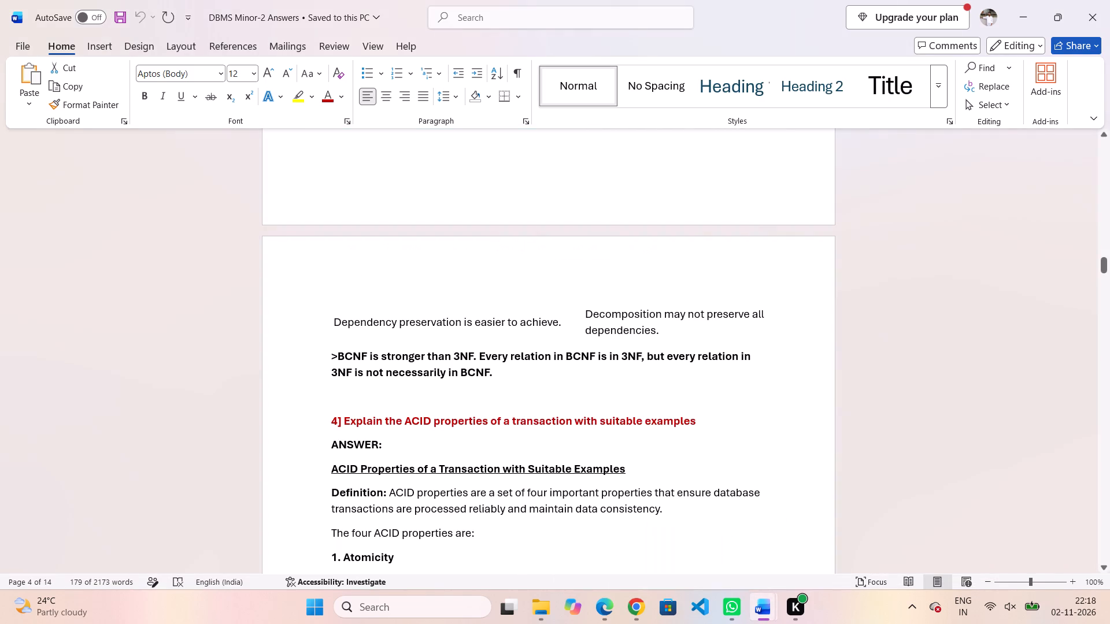
{"action": "scroll", "coordinate": [649, 374], "scroll_direction": "up", "scroll_amount": 3}
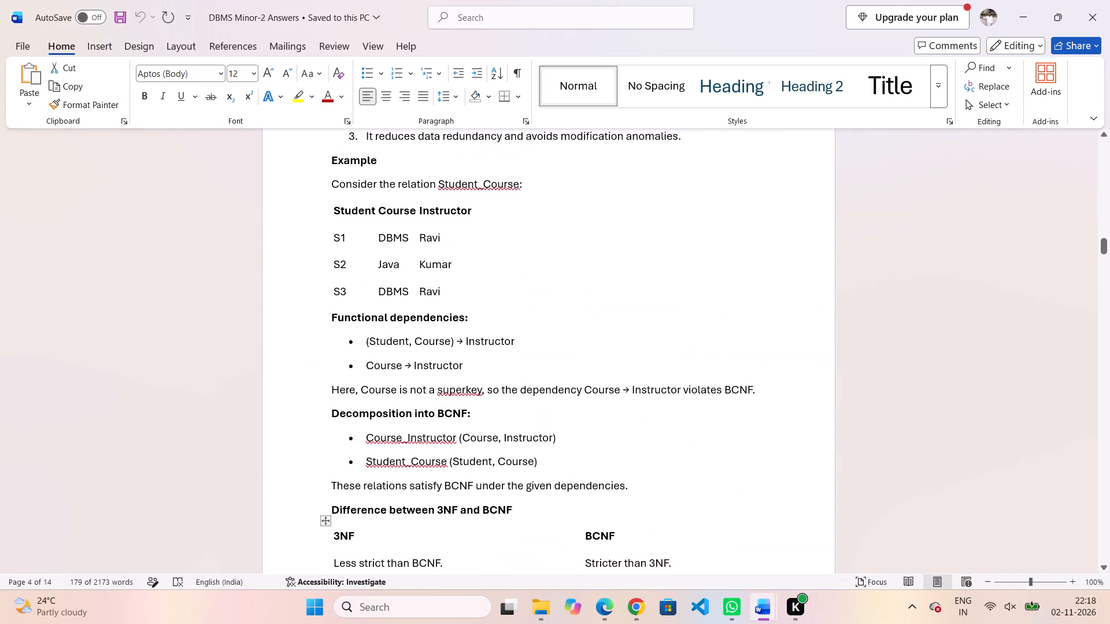
{"action": "scroll", "coordinate": [649, 374], "scroll_direction": "up", "scroll_amount": 2}
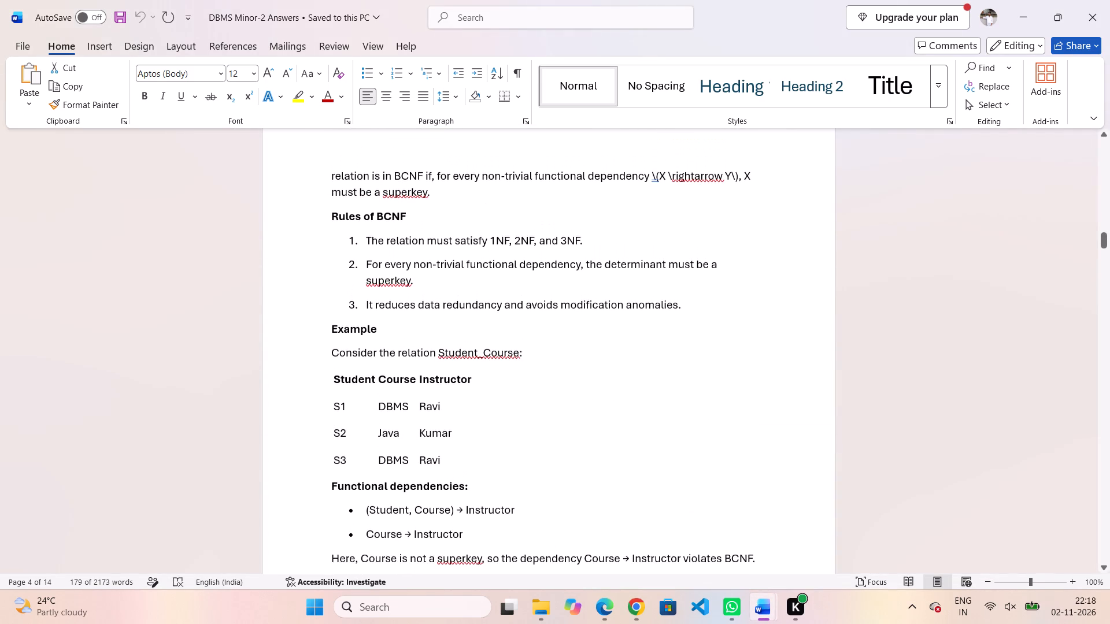
{"action": "scroll", "coordinate": [649, 374], "scroll_direction": "up", "scroll_amount": 2}
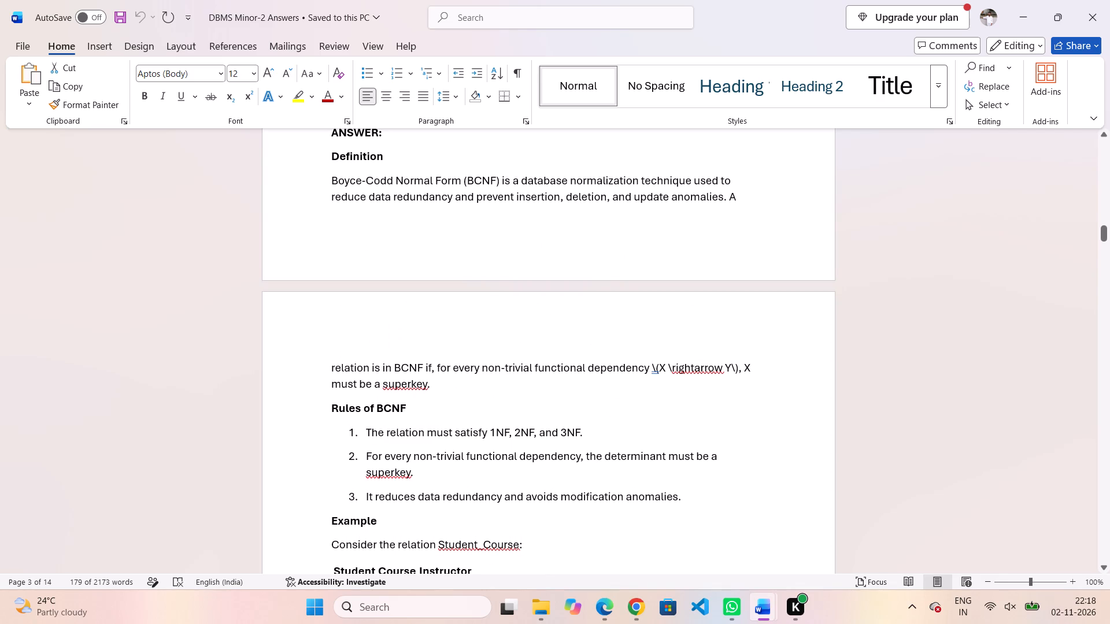
{"action": "scroll", "coordinate": [649, 374], "scroll_direction": "up", "scroll_amount": 2}
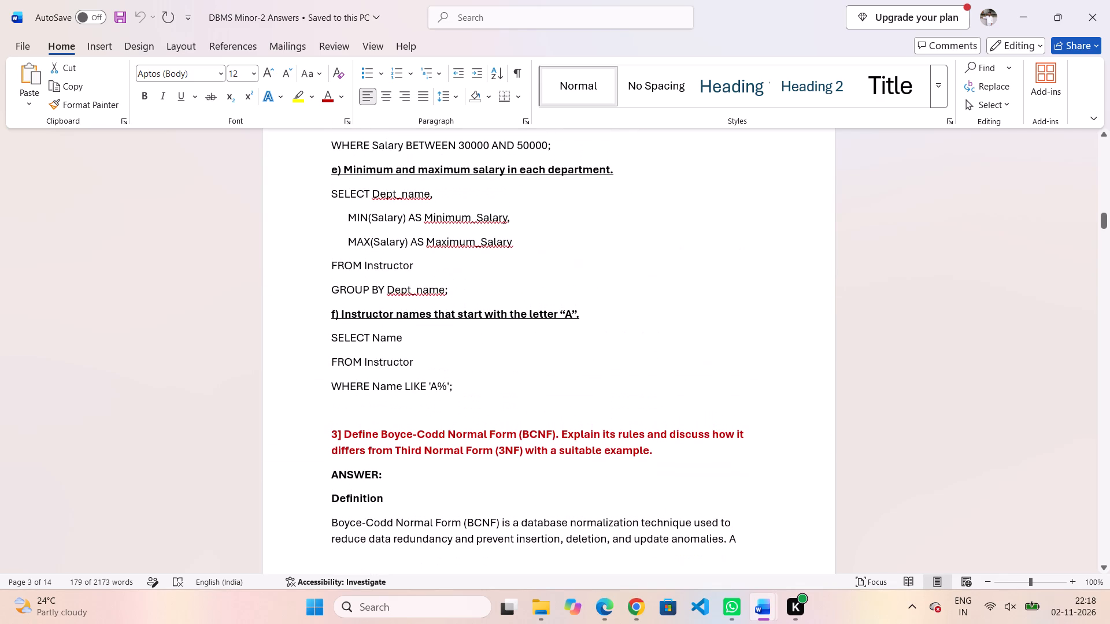
{"action": "scroll", "coordinate": [649, 374], "scroll_direction": "down", "scroll_amount": 3}
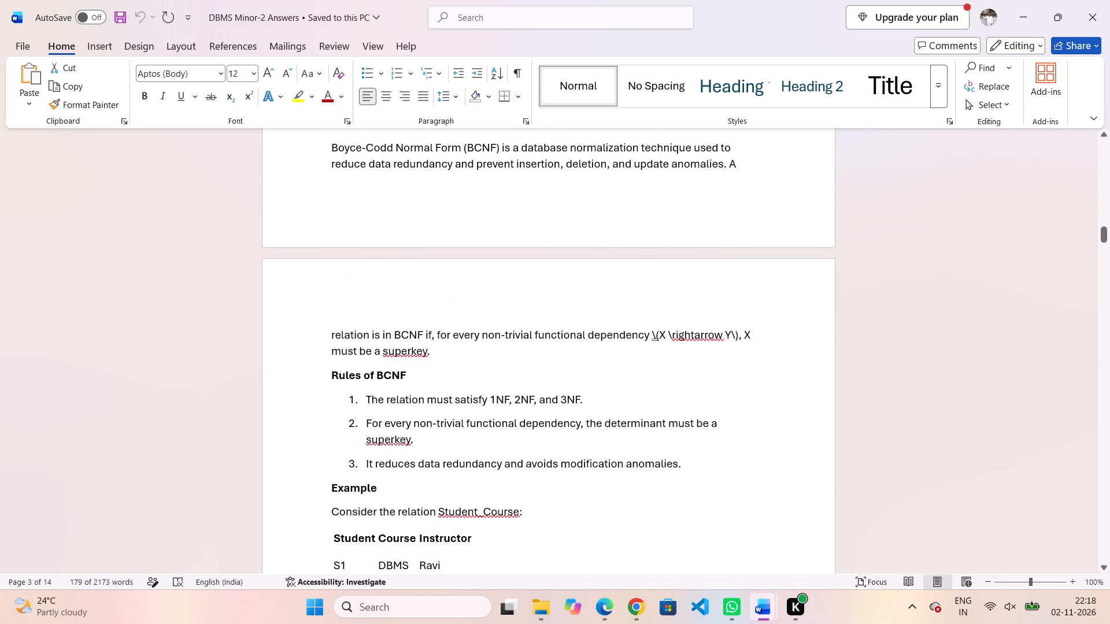
{"action": "scroll", "coordinate": [649, 374], "scroll_direction": "down", "scroll_amount": 3}
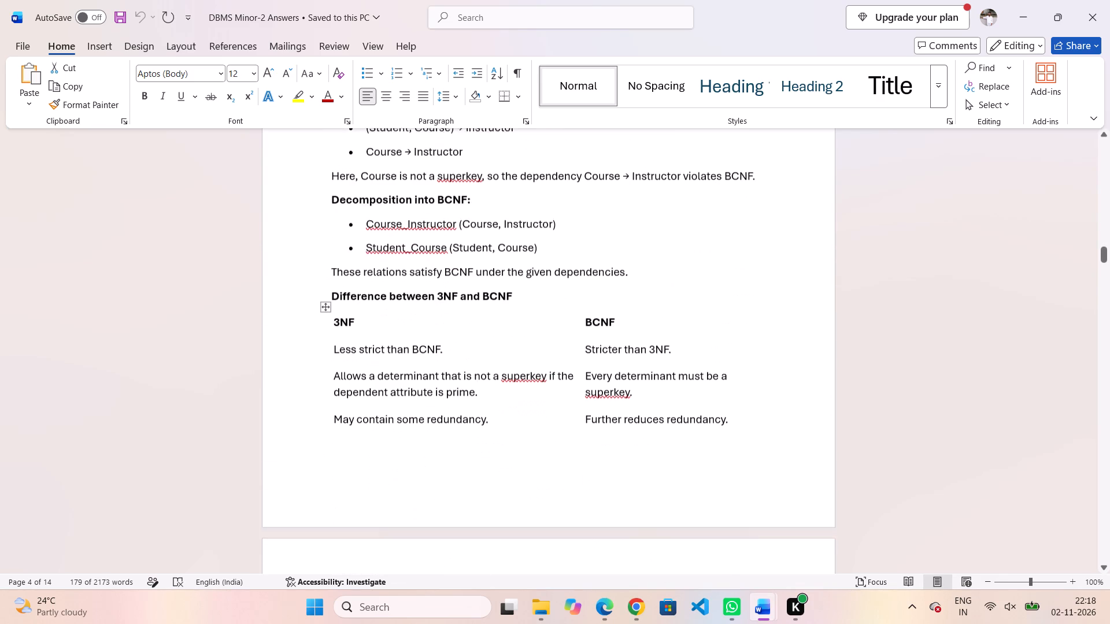
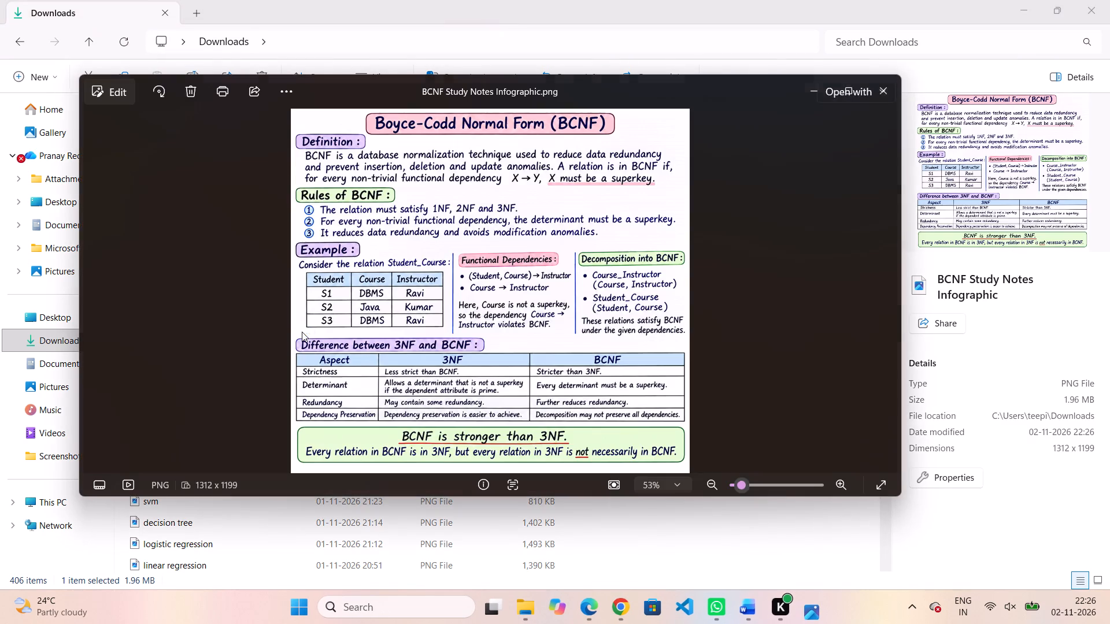
{"action": "right_click", "coordinate": [420, 276]}
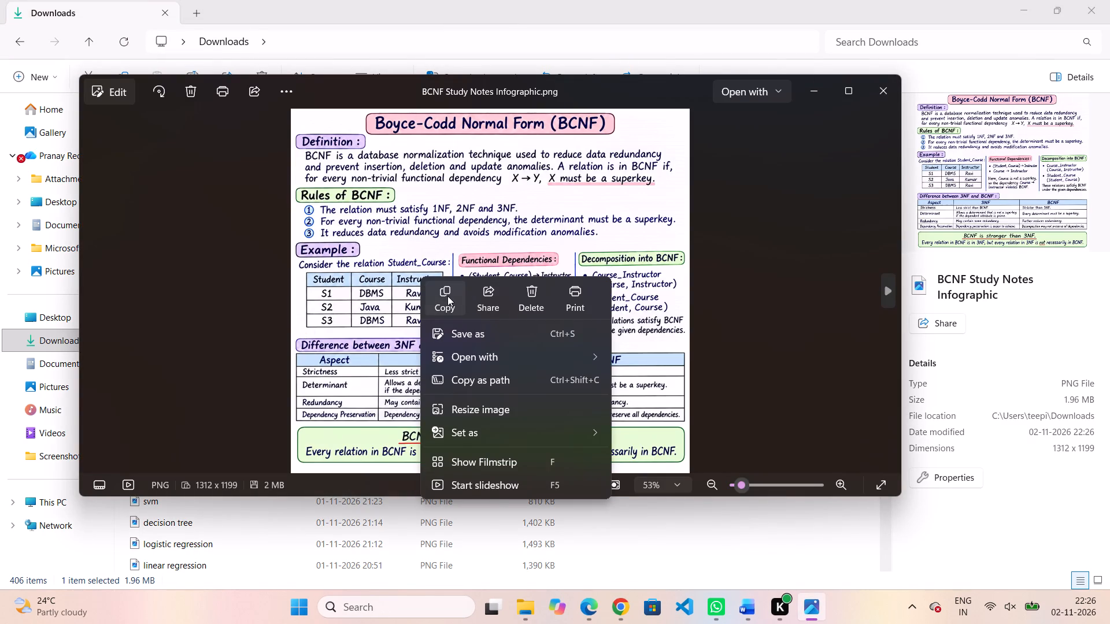
{"action": "left_click", "coordinate": [443, 299]}
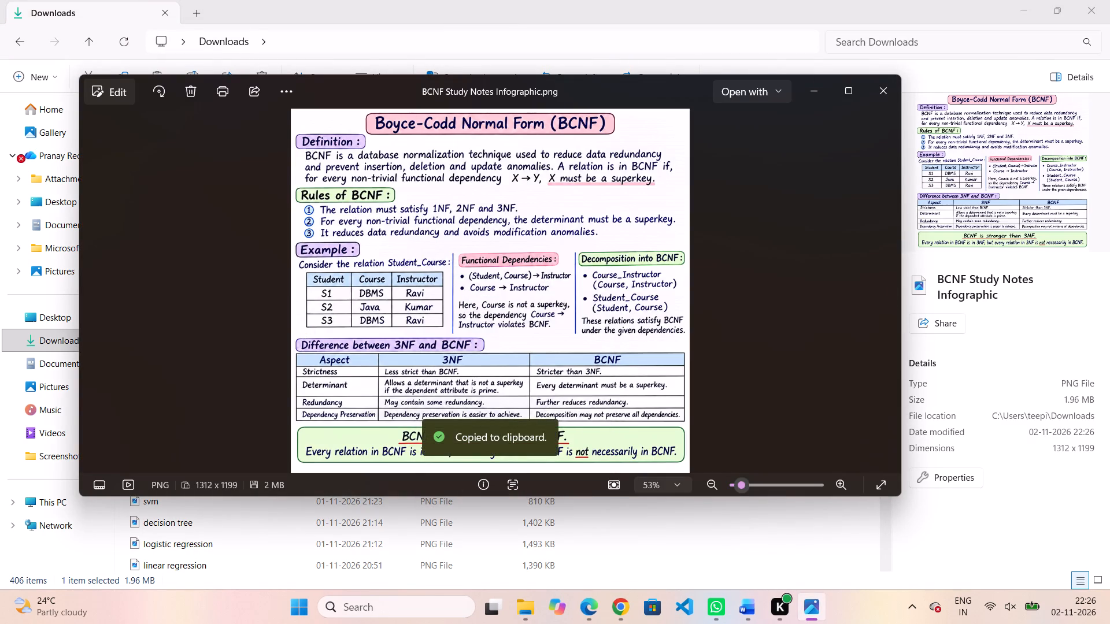
{"action": "left_click", "coordinate": [881, 92]}
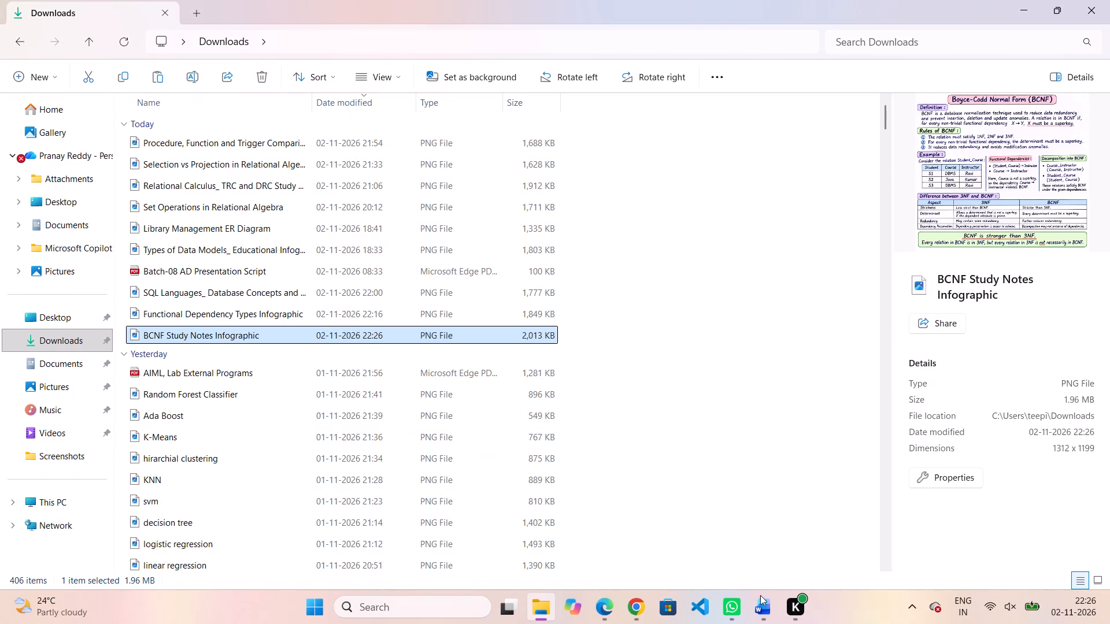
Switch to Word and paste the copied BCNF image below the "ANSWER:" heading of question 28.
{"action": "left_click", "coordinate": [753, 557]}
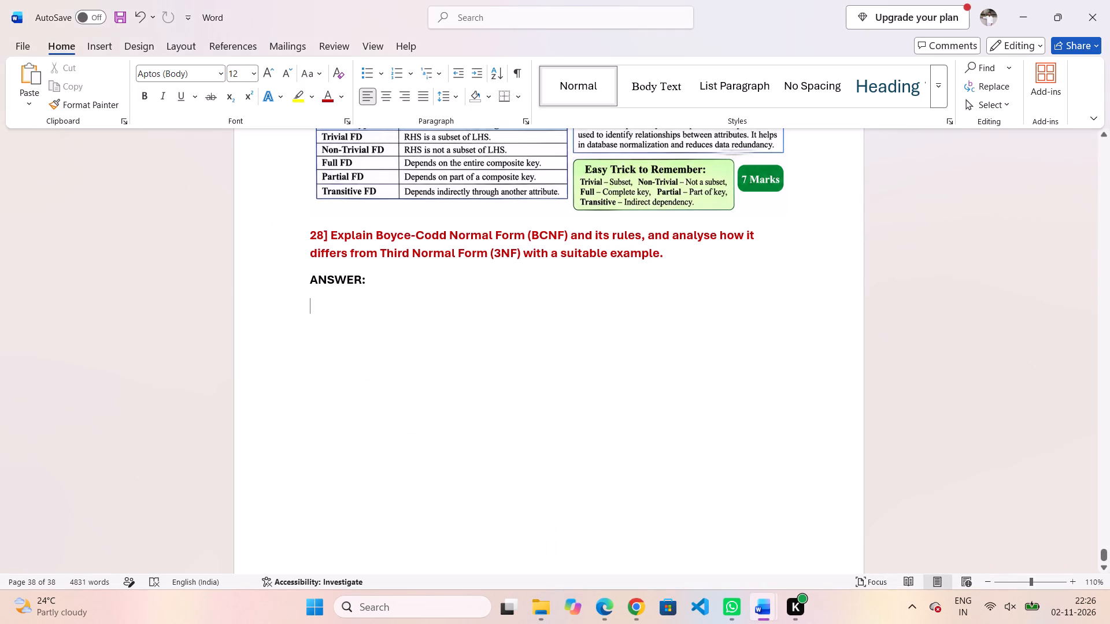
{"action": "key", "text": "ctrl+v"}
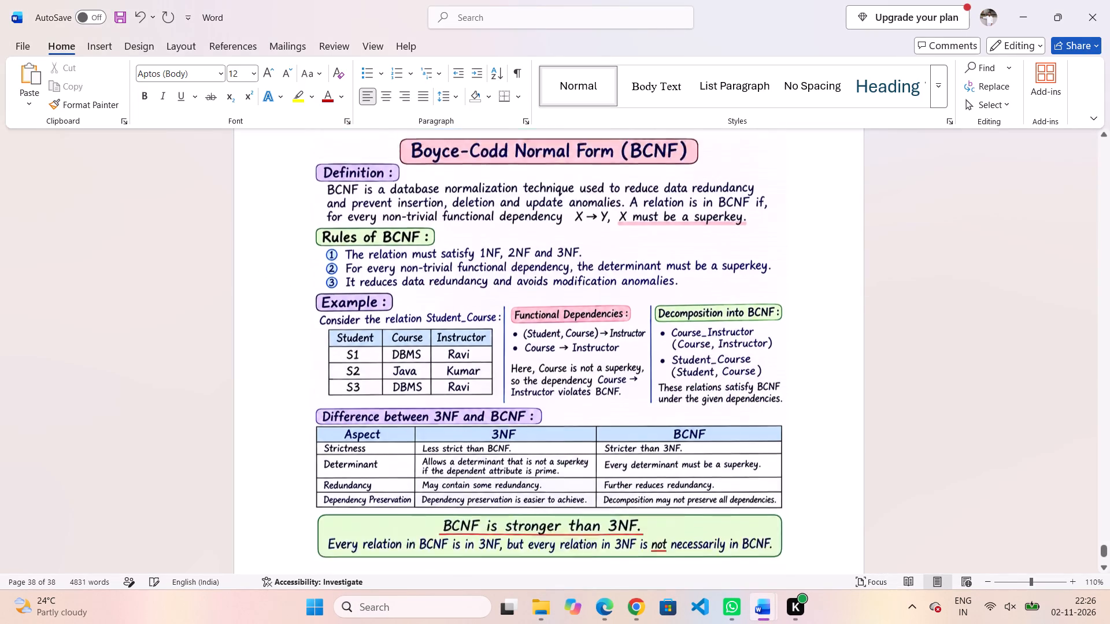
Reduce the height of the pasted BCNF image in two stages, keeping its full width.
{"action": "scroll", "coordinate": [753, 557], "scroll_direction": "up", "scroll_amount": 5}
{"action": "scroll", "coordinate": [753, 557], "scroll_direction": "down", "scroll_amount": 3}
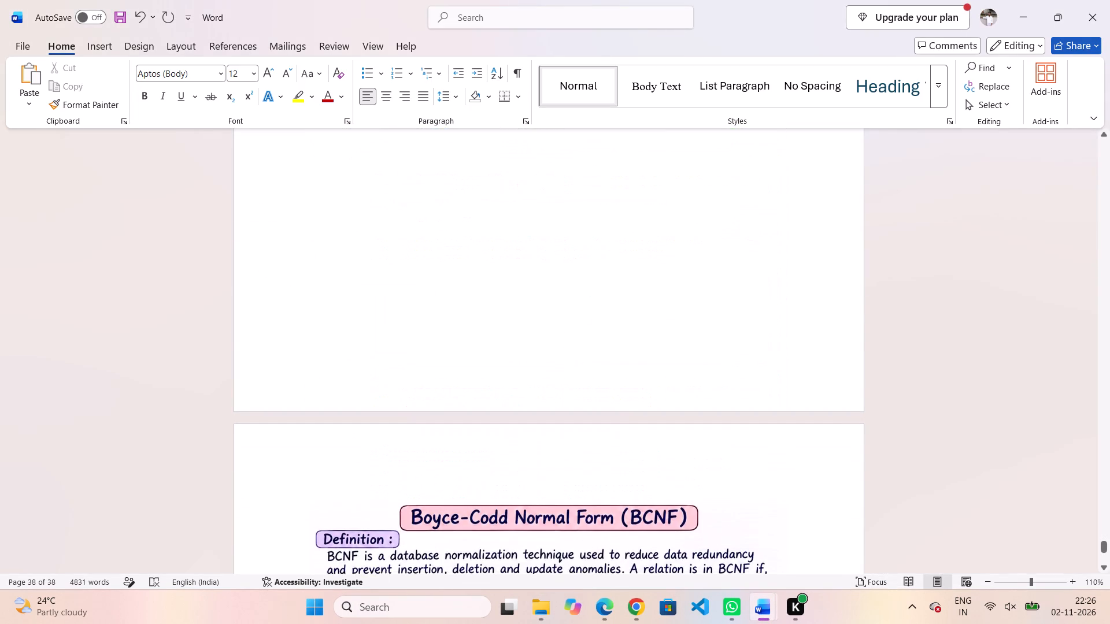
{"action": "scroll", "coordinate": [738, 527], "scroll_direction": "down", "scroll_amount": 3}
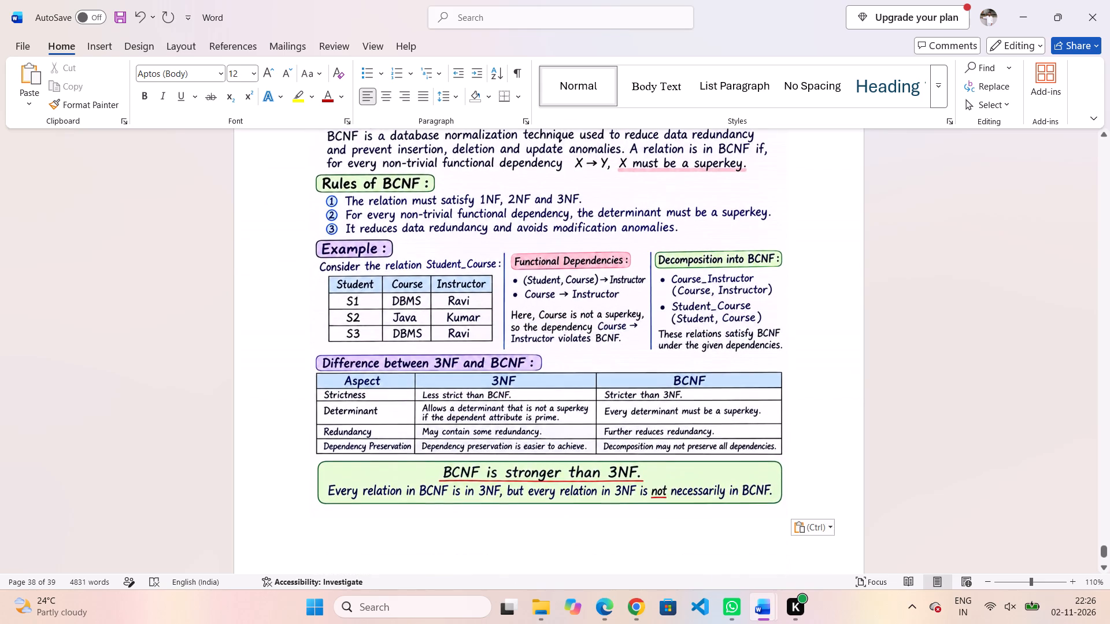
{"action": "left_click", "coordinate": [575, 479]}
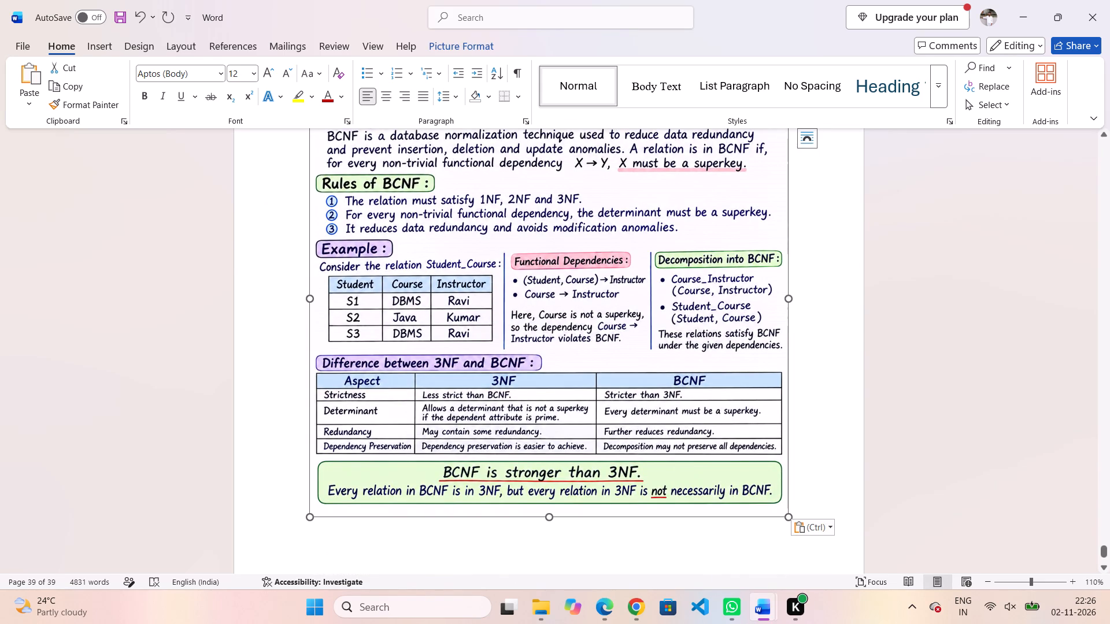
{"action": "left_click_drag", "start_coordinate": [549, 513], "coordinate": [554, 432]}
{"action": "left_click", "coordinate": [554, 432]}
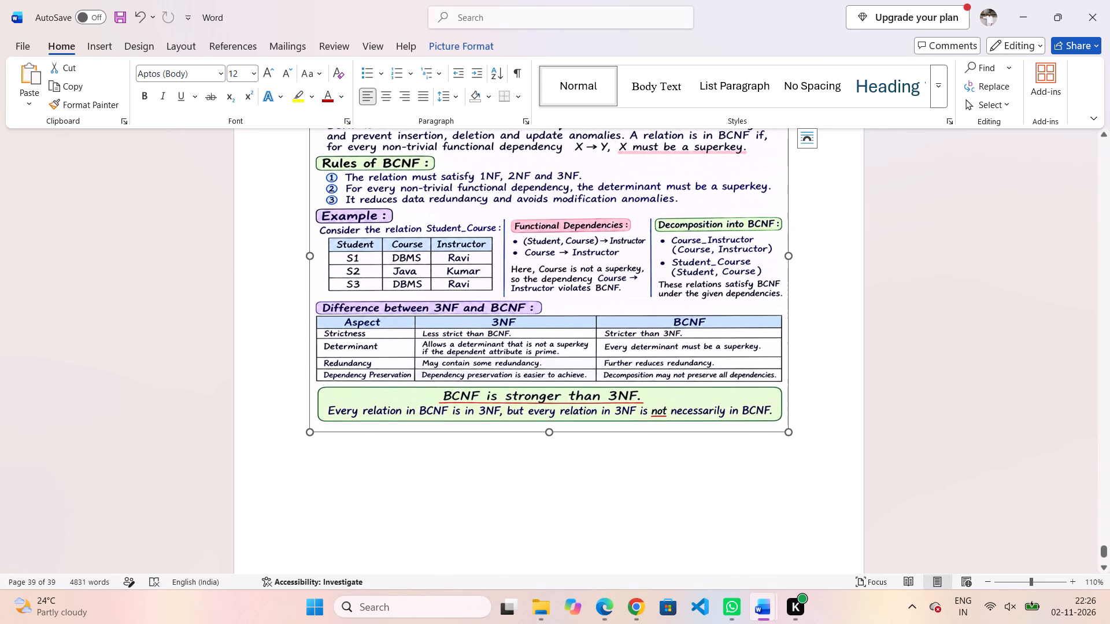
{"action": "left_click_drag", "start_coordinate": [549, 432], "coordinate": [542, 382]}
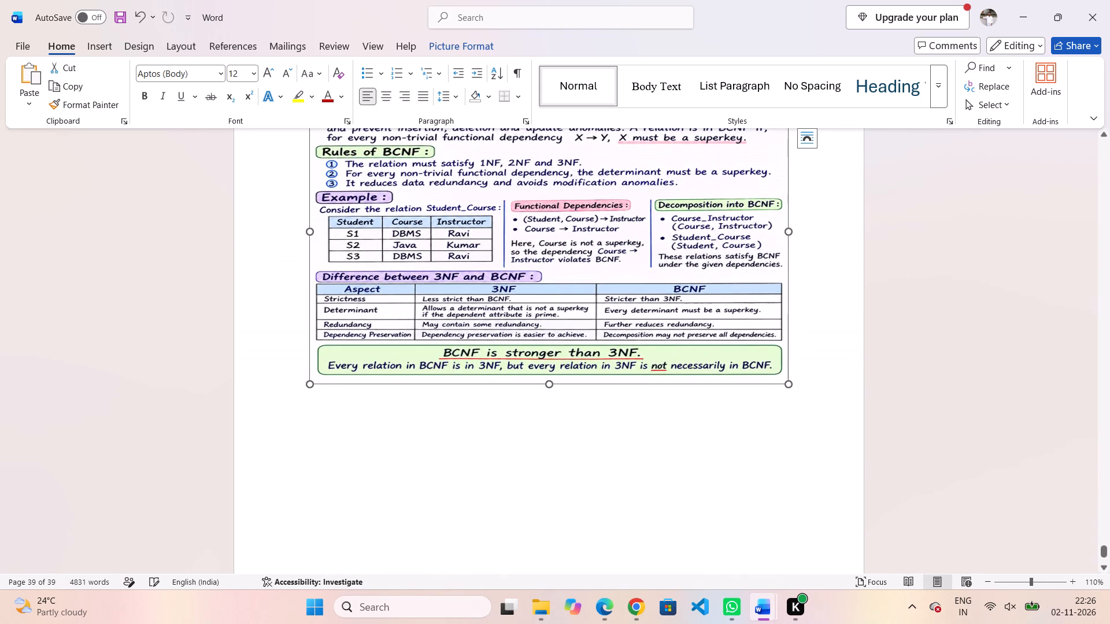
Slightly reduce the height of the "Functional Dependency and Its Types" image above question 28.
{"action": "scroll", "coordinate": [542, 382], "scroll_direction": "up", "scroll_amount": 3}
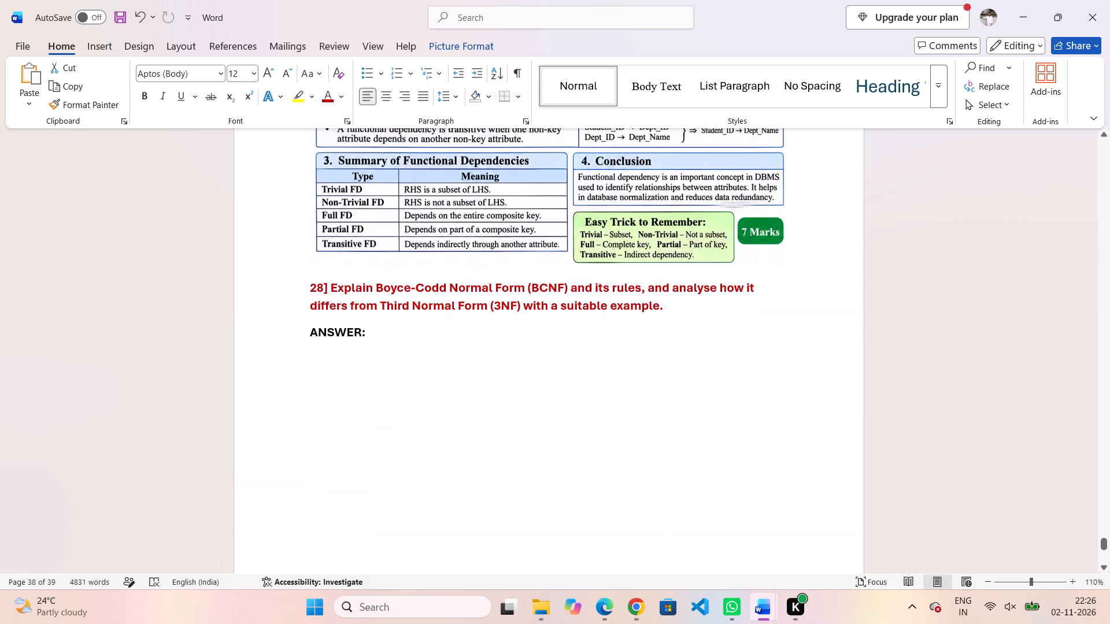
{"action": "scroll", "coordinate": [542, 382], "scroll_direction": "down", "scroll_amount": 1}
{"action": "scroll", "coordinate": [542, 382], "scroll_direction": "up", "scroll_amount": 3}
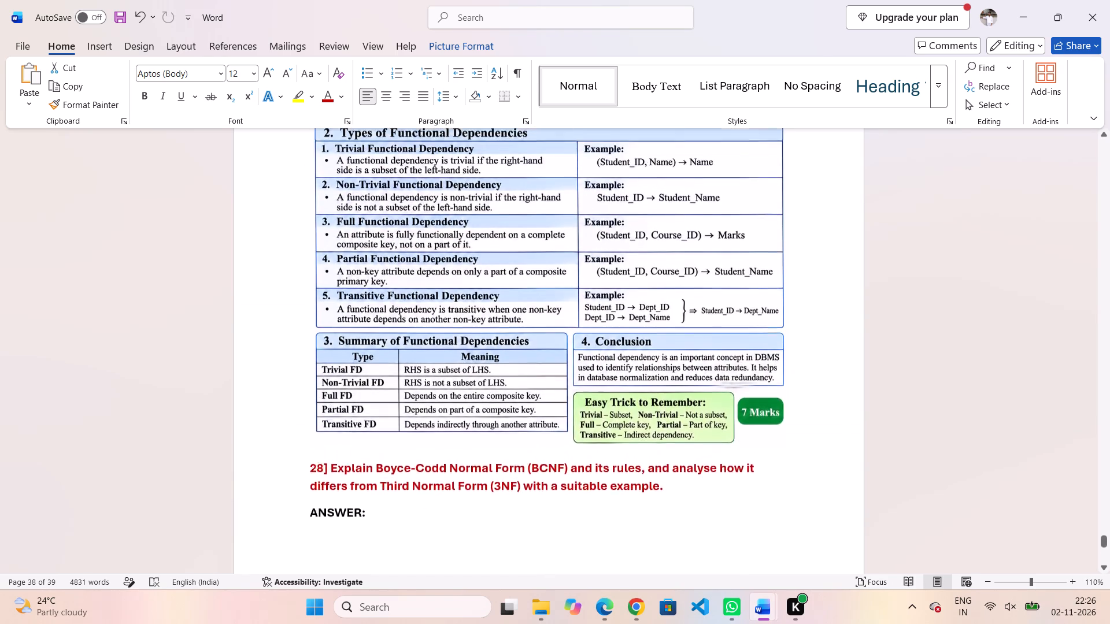
{"action": "scroll", "coordinate": [542, 382], "scroll_direction": "up", "scroll_amount": 4}
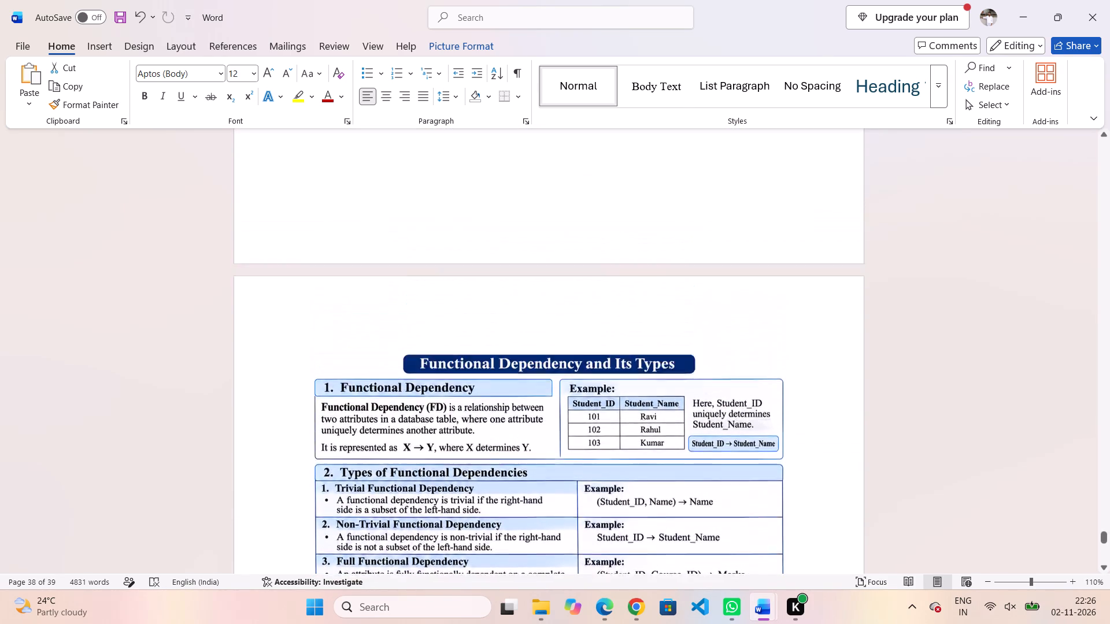
{"action": "scroll", "coordinate": [542, 382], "scroll_direction": "down", "scroll_amount": 2}
{"action": "left_click", "coordinate": [533, 409]}
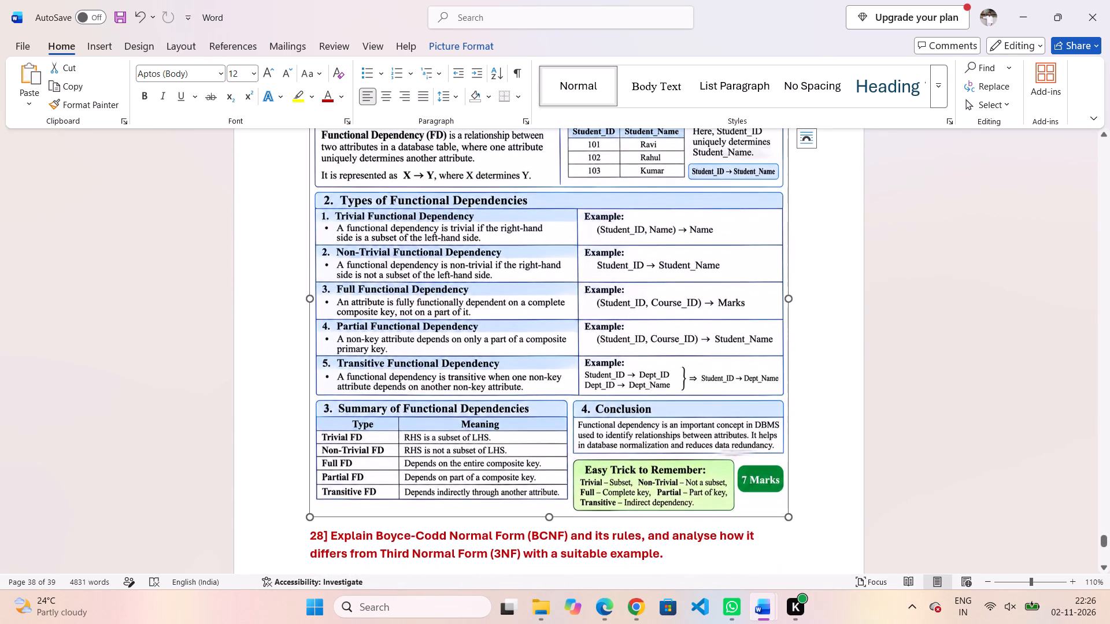
{"action": "left_click_drag", "start_coordinate": [550, 515], "coordinate": [550, 513]}
{"action": "left_click_drag", "start_coordinate": [550, 513], "coordinate": [549, 495]}
Shrink the BCNF image's height until it fits on the same page as question 28, then stretch it back slightly.
{"action": "scroll", "coordinate": [549, 495], "scroll_direction": "down", "scroll_amount": 2}
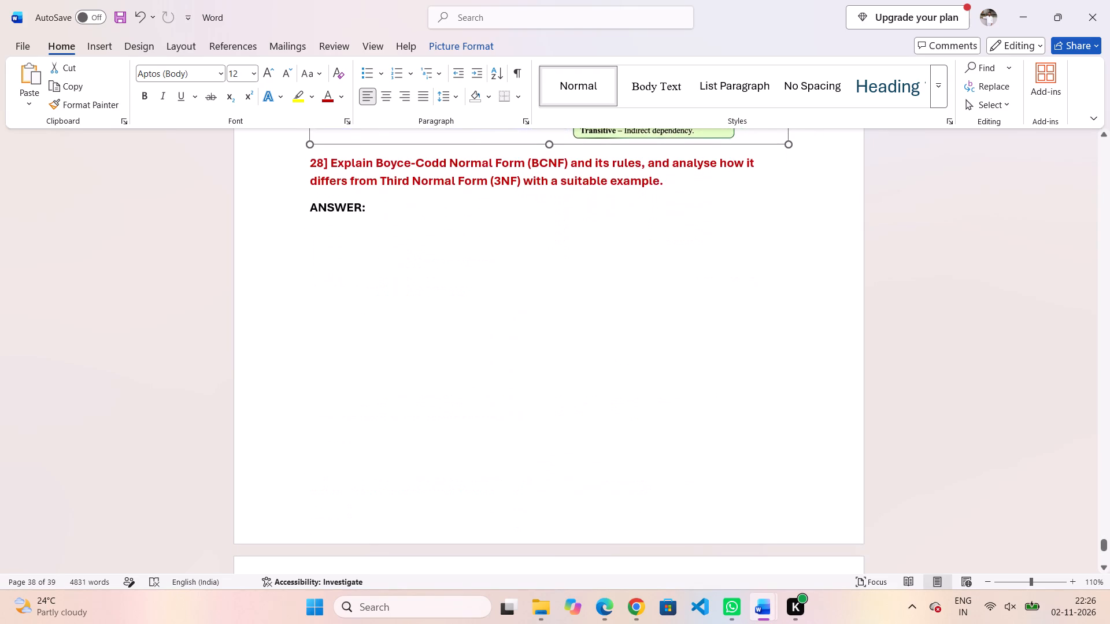
{"action": "scroll", "coordinate": [549, 495], "scroll_direction": "down", "scroll_amount": 2}
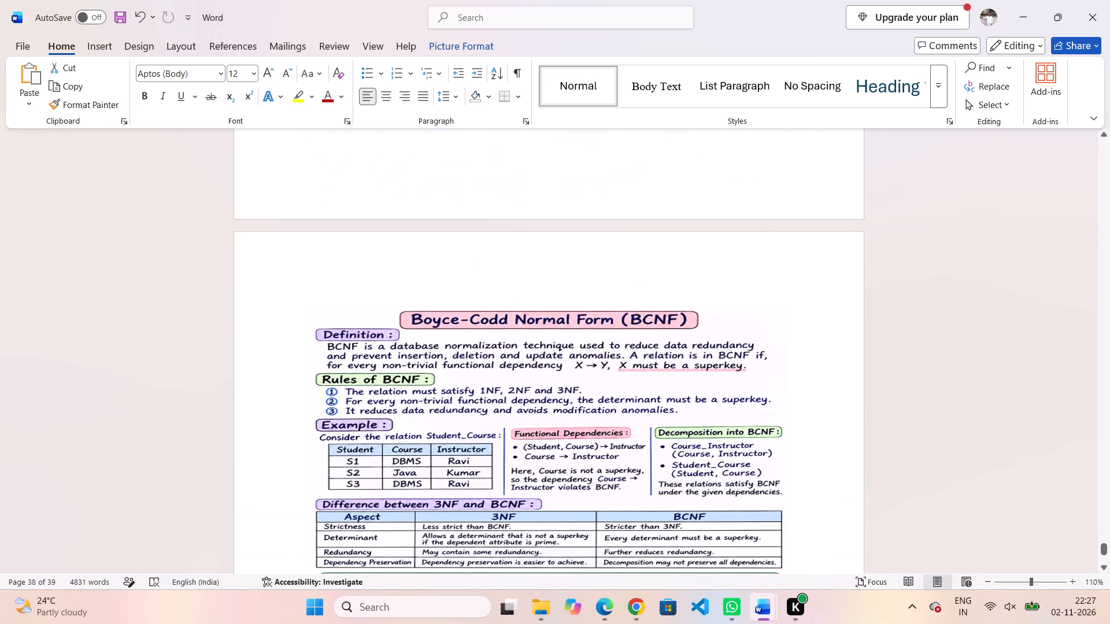
{"action": "scroll", "coordinate": [556, 475], "scroll_direction": "down", "scroll_amount": 2}
{"action": "double_click", "coordinate": [552, 320]}
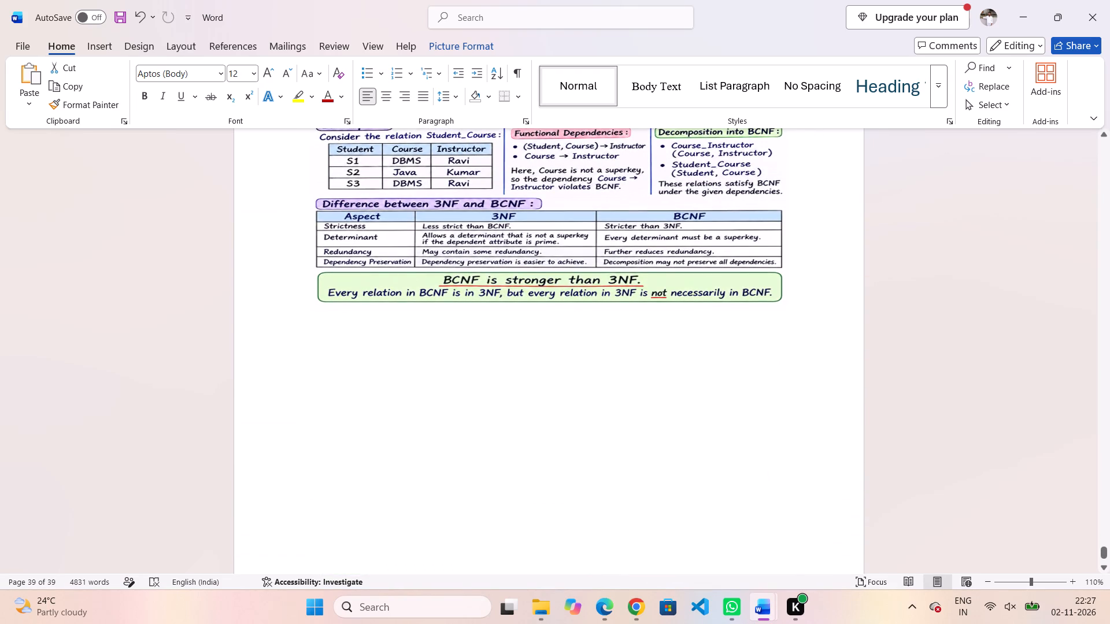
{"action": "left_click", "coordinate": [539, 281]}
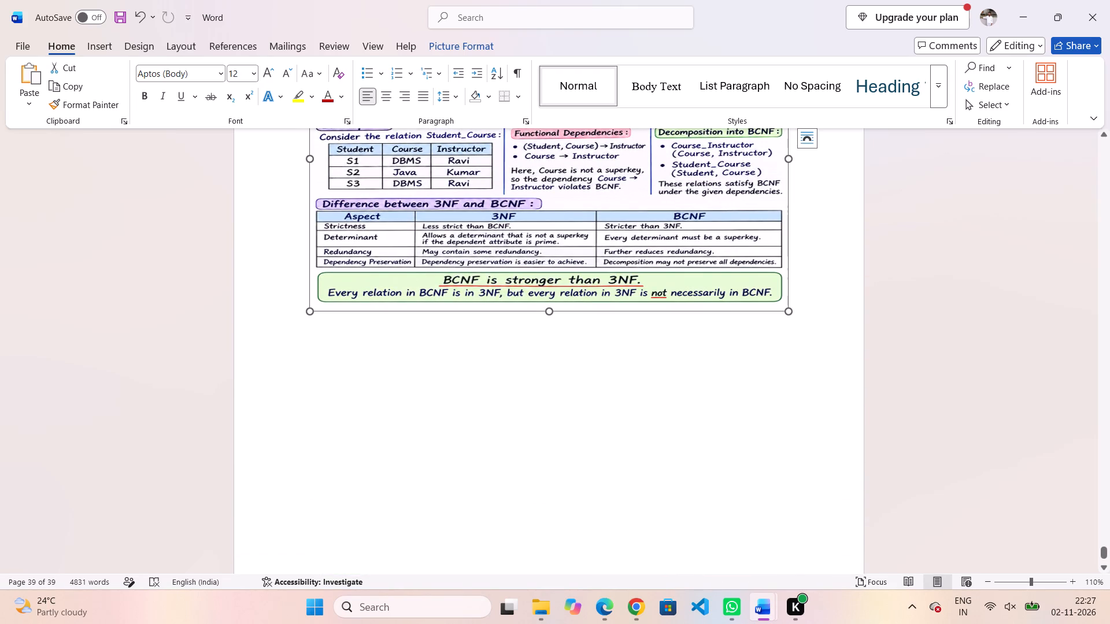
{"action": "left_click", "coordinate": [549, 311]}
{"action": "left_click_drag", "start_coordinate": [549, 311], "coordinate": [553, 230]}
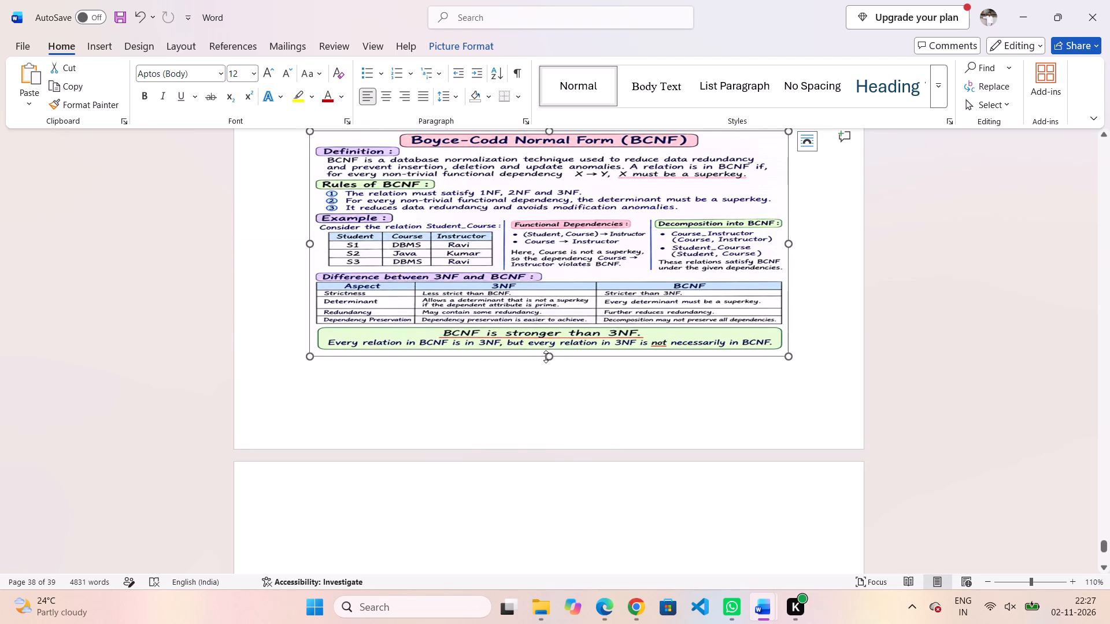
{"action": "left_click_drag", "start_coordinate": [547, 356], "coordinate": [549, 368]}
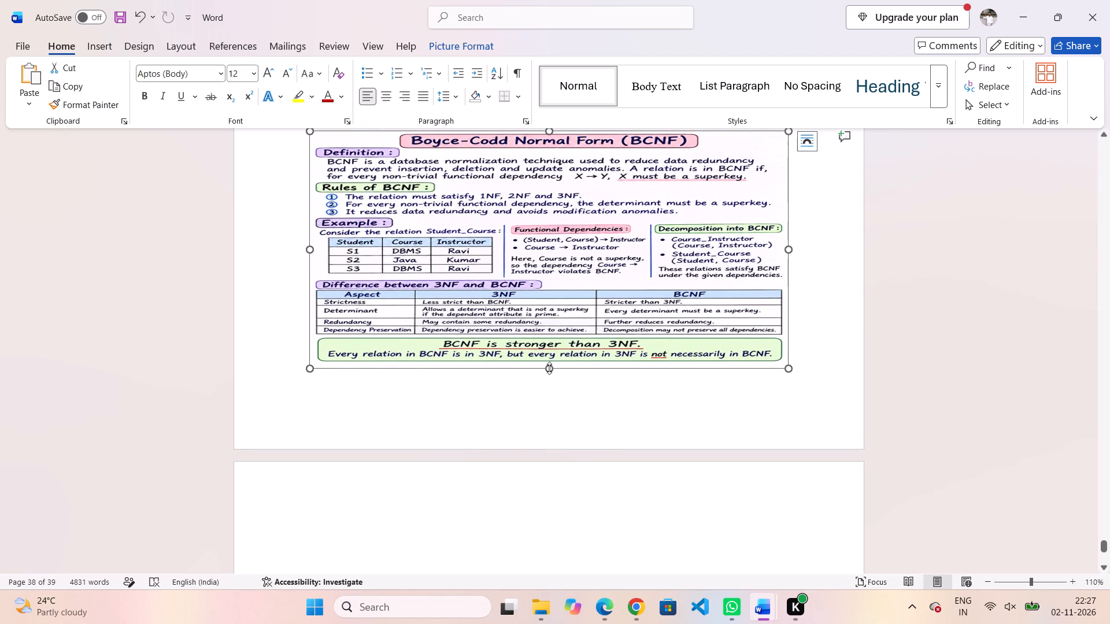
Reduce the height of the "Functional Dependency and Its Types" image further to free room for the BCNF answer.
{"action": "scroll", "coordinate": [549, 368], "scroll_direction": "up", "scroll_amount": 3}
{"action": "left_click", "coordinate": [554, 407]}
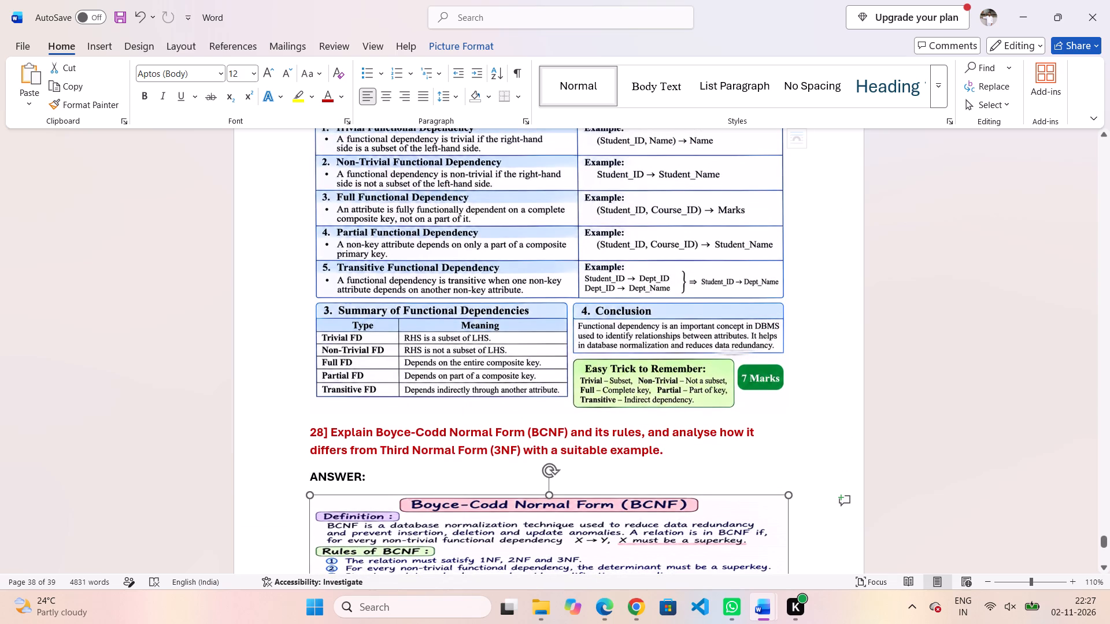
{"action": "left_click_drag", "start_coordinate": [549, 411], "coordinate": [545, 390]}
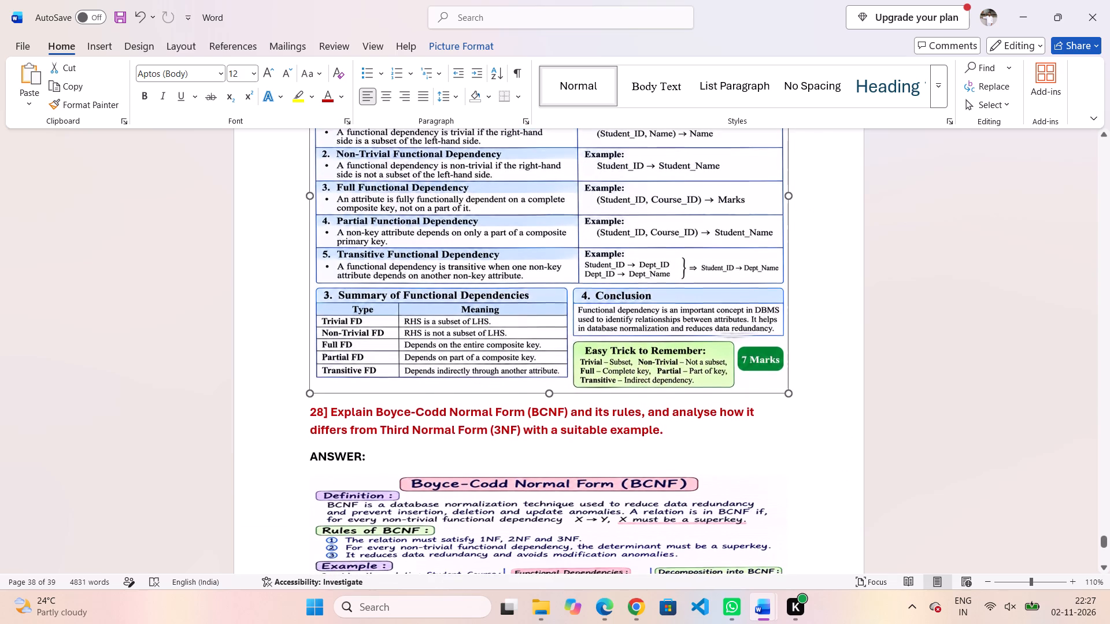
{"action": "left_click_drag", "start_coordinate": [545, 390], "coordinate": [543, 377]}
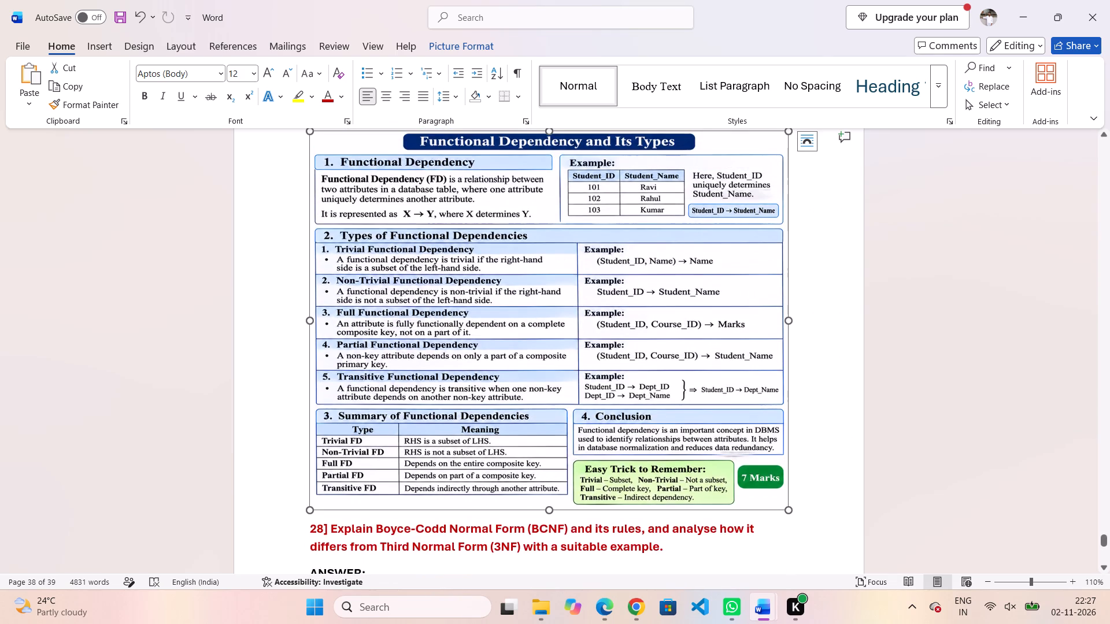
Stretch the BCNF image's height to use the freed space, trimming it back to stay on question 28's page.
{"action": "scroll", "coordinate": [556, 420], "scroll_direction": "down", "scroll_amount": 2}
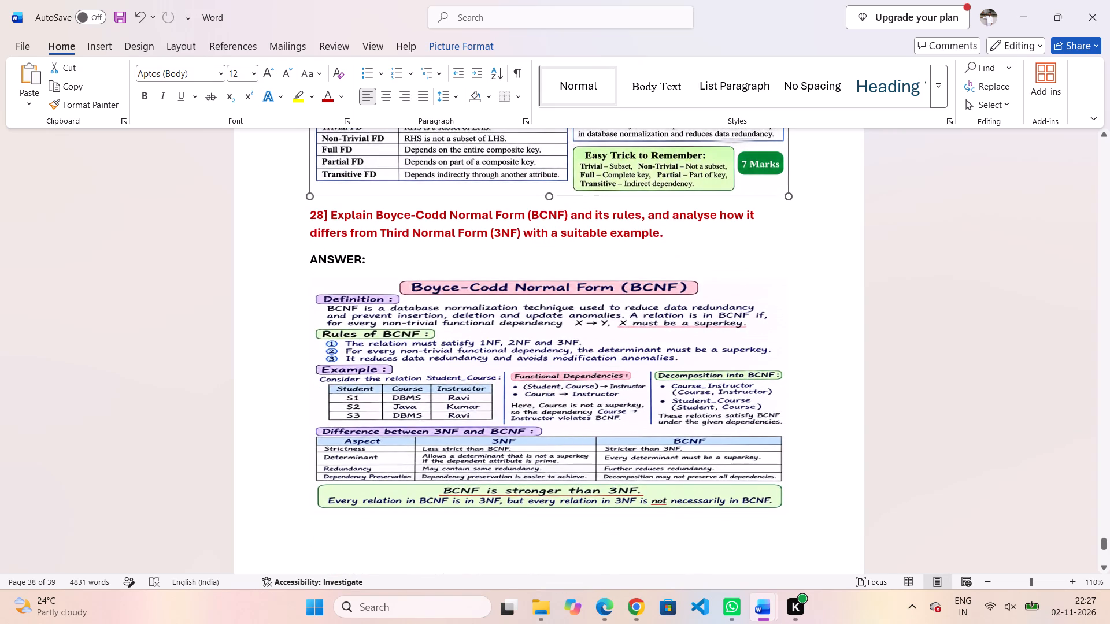
{"action": "left_click", "coordinate": [545, 504]}
{"action": "left_click_drag", "start_coordinate": [549, 514], "coordinate": [549, 534]}
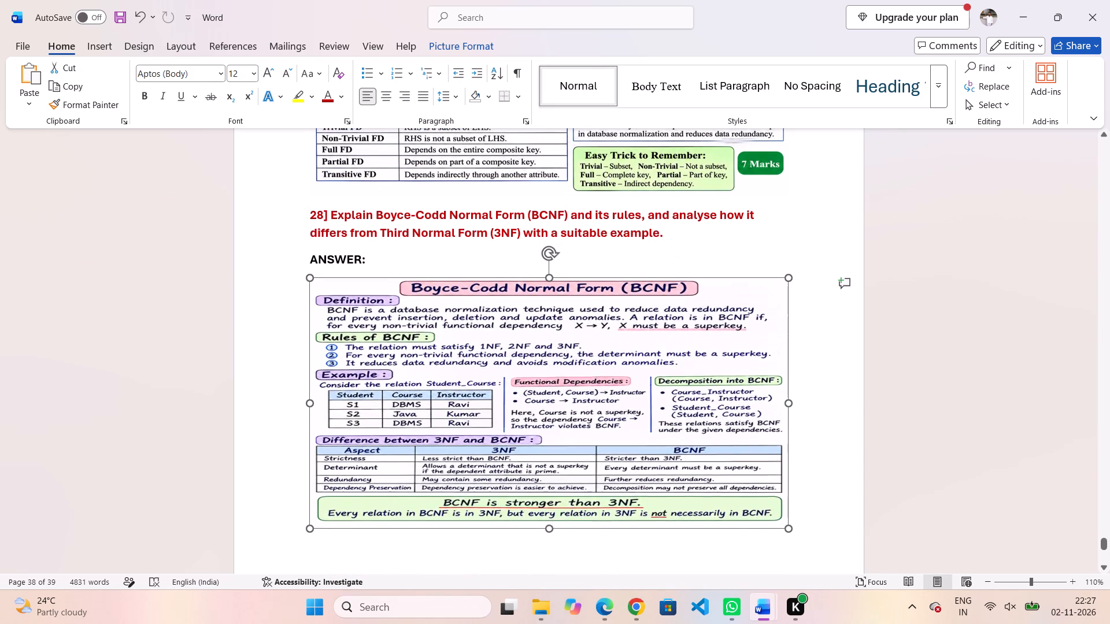
{"action": "left_click_drag", "start_coordinate": [549, 534], "coordinate": [549, 549]}
{"action": "scroll", "coordinate": [549, 549], "scroll_direction": "down", "scroll_amount": 1}
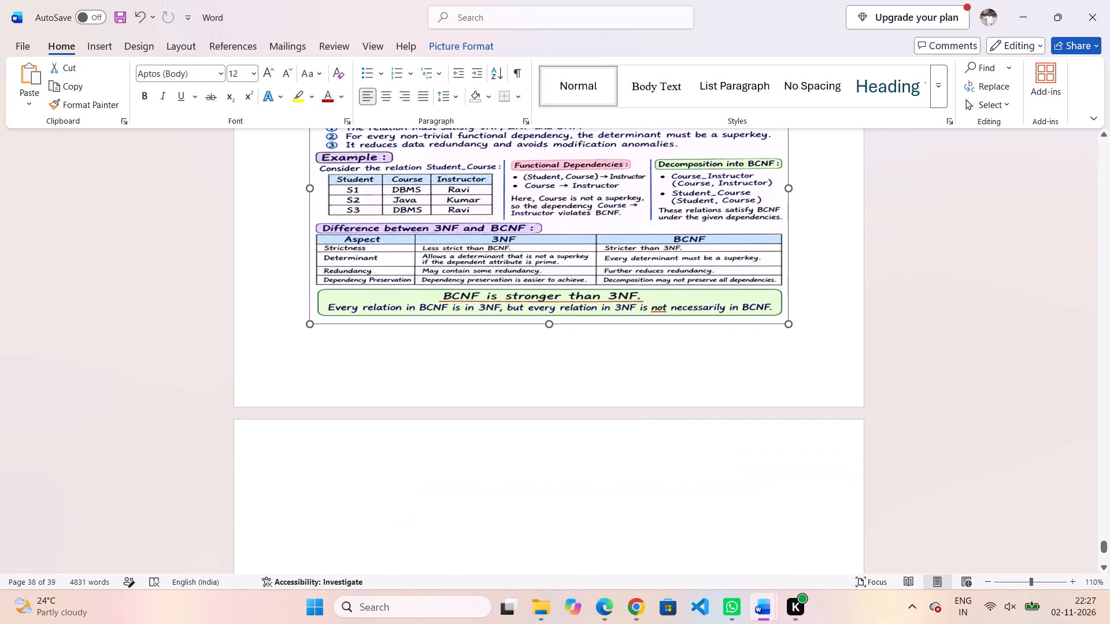
{"action": "left_click_drag", "start_coordinate": [550, 321], "coordinate": [550, 327]}
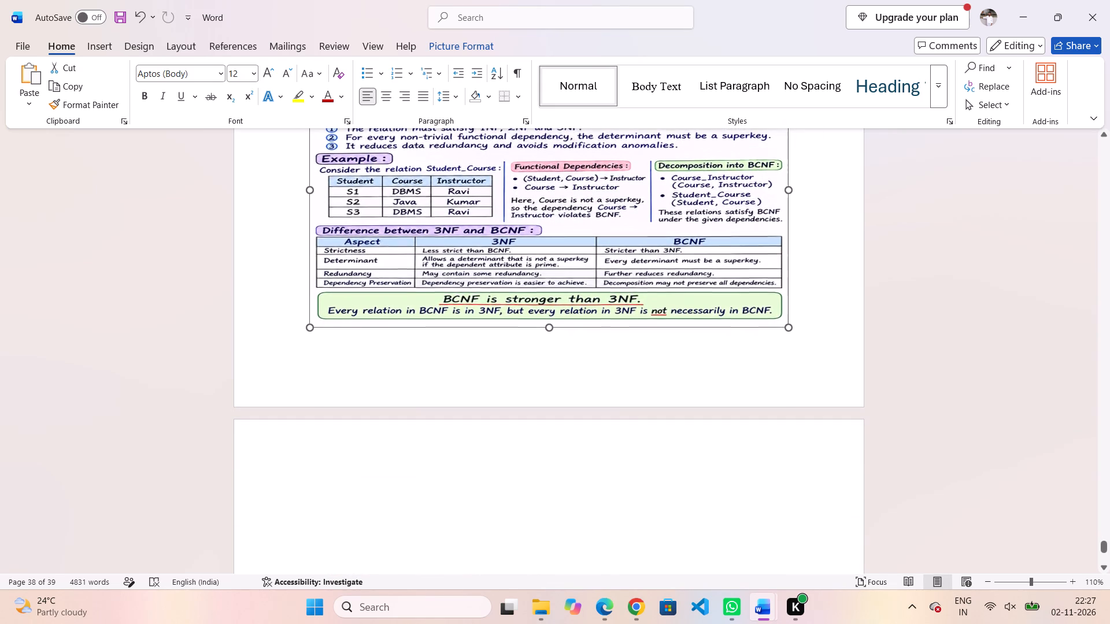
{"action": "left_click_drag", "start_coordinate": [550, 327], "coordinate": [551, 333]}
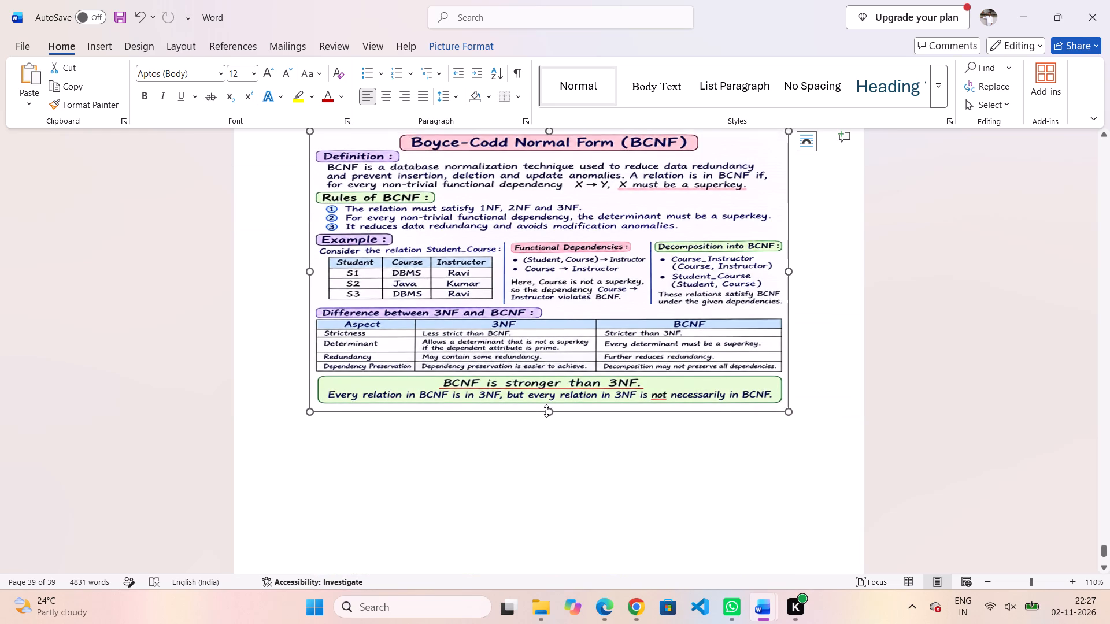
{"action": "left_click_drag", "start_coordinate": [546, 411], "coordinate": [549, 395]}
{"action": "scroll", "coordinate": [549, 395], "scroll_direction": "up", "scroll_amount": 1}
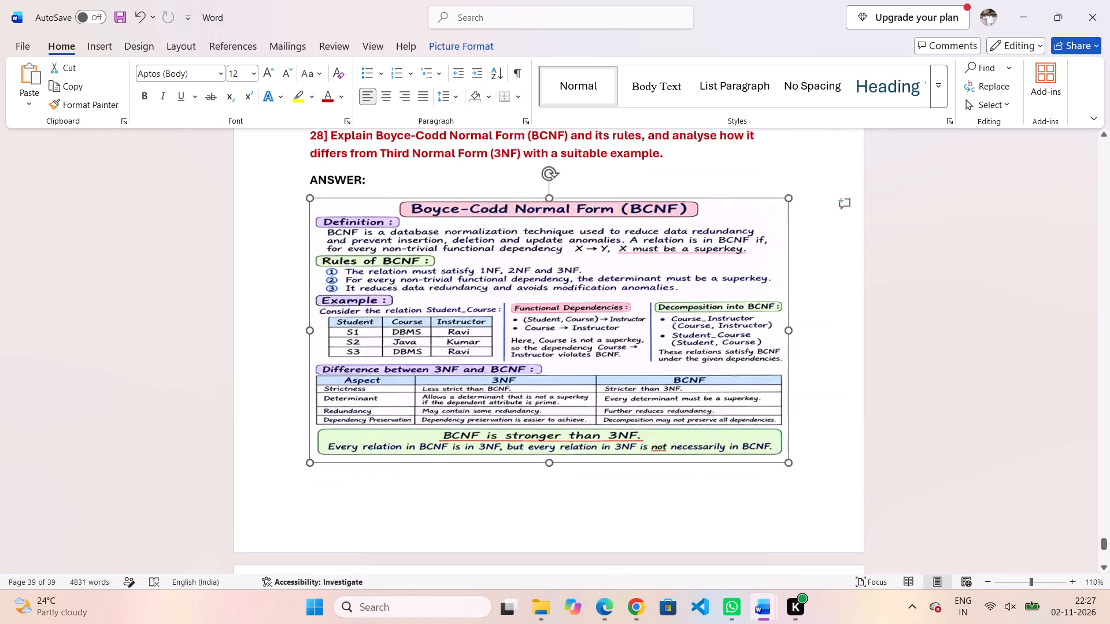
Reduce the height of the "Functional Dependency and Its Types" image a little more to free space for the BCNF answer.
{"action": "scroll", "coordinate": [549, 395], "scroll_direction": "up", "scroll_amount": 2}
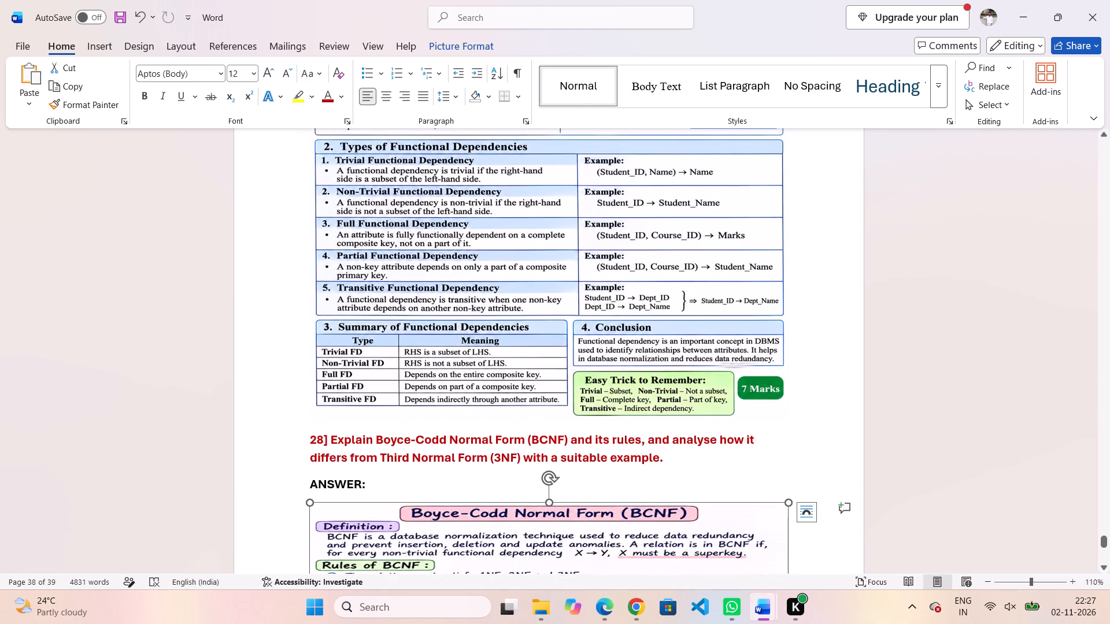
{"action": "left_click", "coordinate": [545, 392]}
{"action": "left_click_drag", "start_coordinate": [548, 418], "coordinate": [545, 410]}
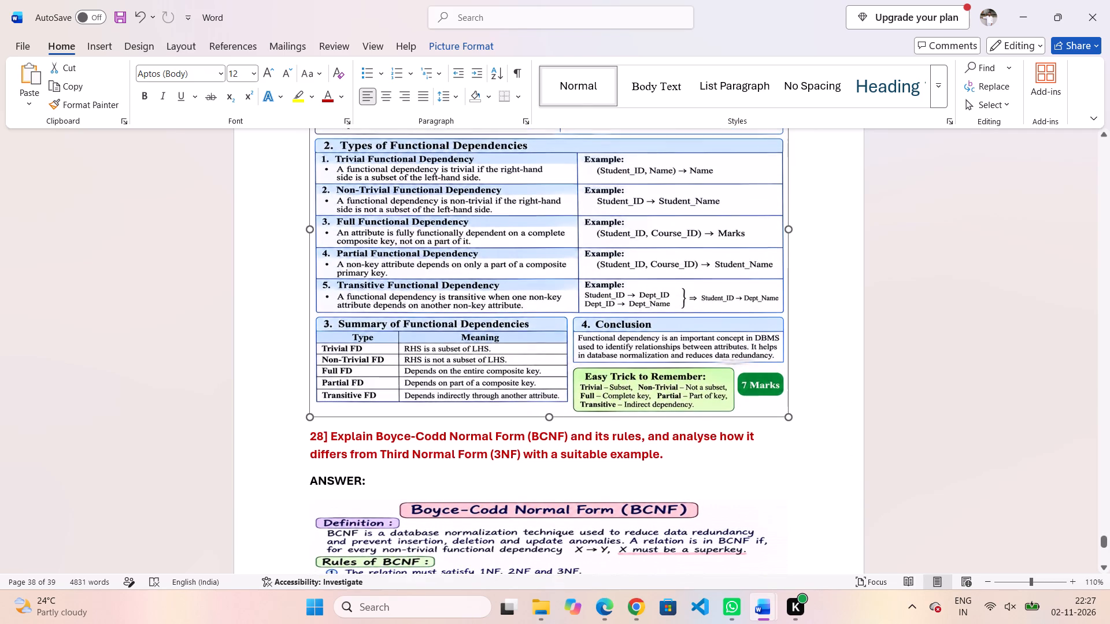
{"action": "left_click_drag", "start_coordinate": [545, 410], "coordinate": [543, 394]}
Stretch the BCNF image's height downward into the freed space while keeping it on question 28's page.
{"action": "scroll", "coordinate": [615, 485], "scroll_direction": "up", "scroll_amount": 1}
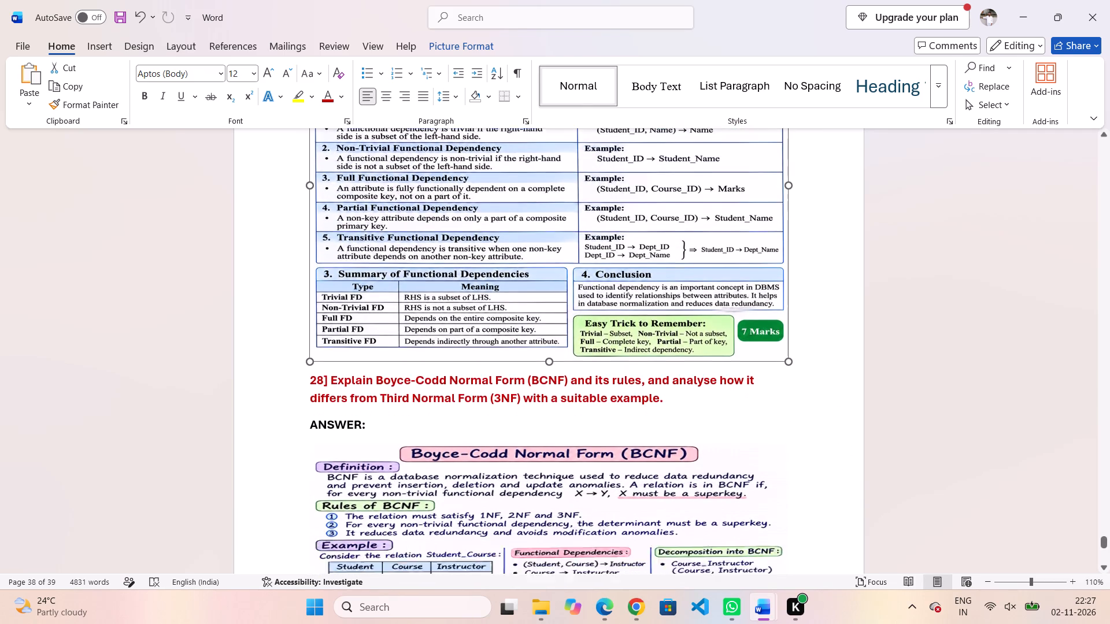
{"action": "scroll", "coordinate": [615, 485], "scroll_direction": "up", "scroll_amount": 1}
{"action": "scroll", "coordinate": [615, 485], "scroll_direction": "down", "scroll_amount": 2}
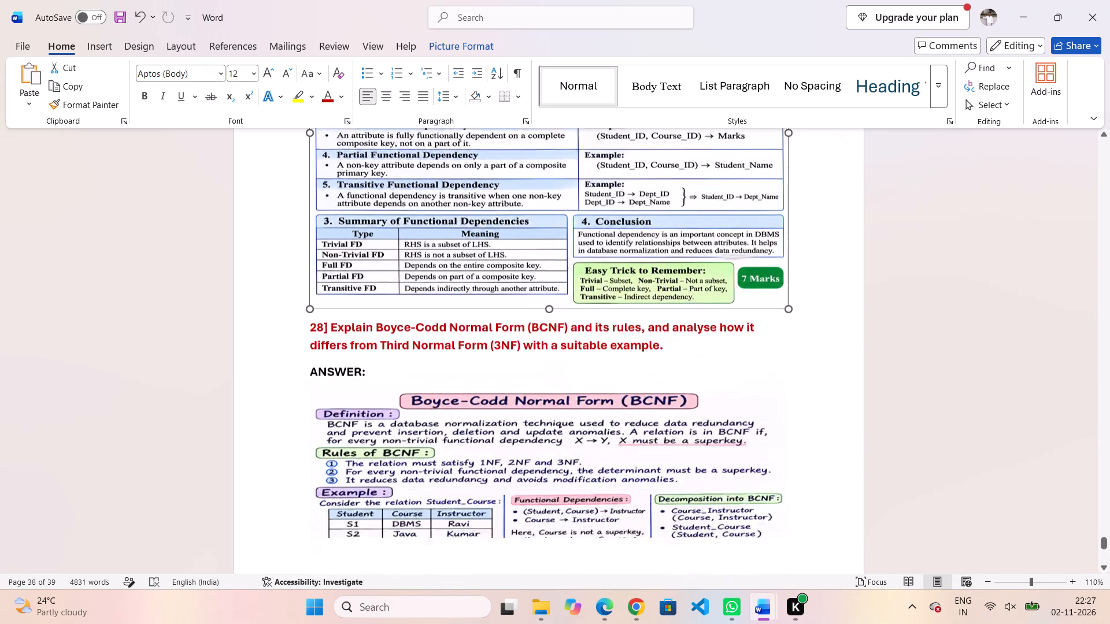
{"action": "scroll", "coordinate": [615, 485], "scroll_direction": "down", "scroll_amount": 1}
{"action": "scroll", "coordinate": [604, 370], "scroll_direction": "up", "scroll_amount": 2}
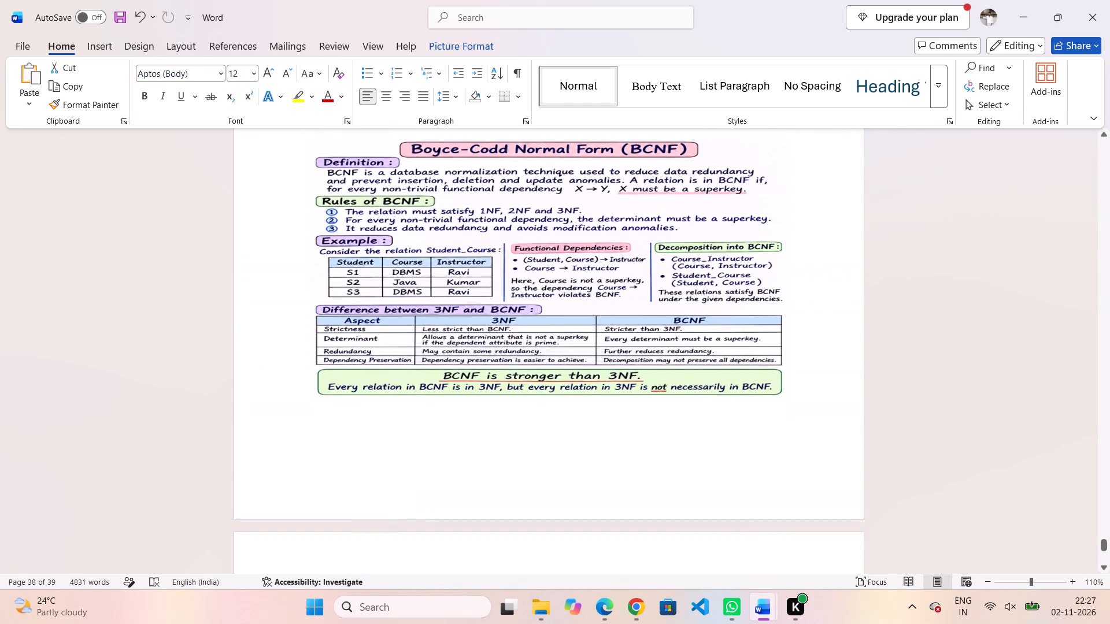
{"action": "left_click", "coordinate": [554, 393]}
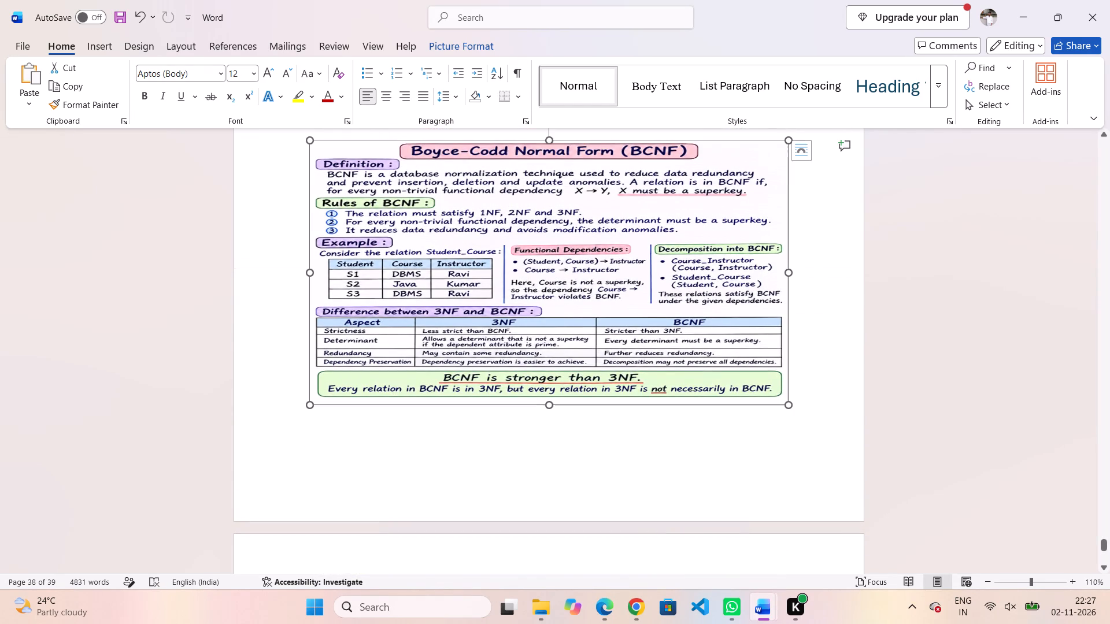
{"action": "left_click_drag", "start_coordinate": [550, 401], "coordinate": [549, 425]}
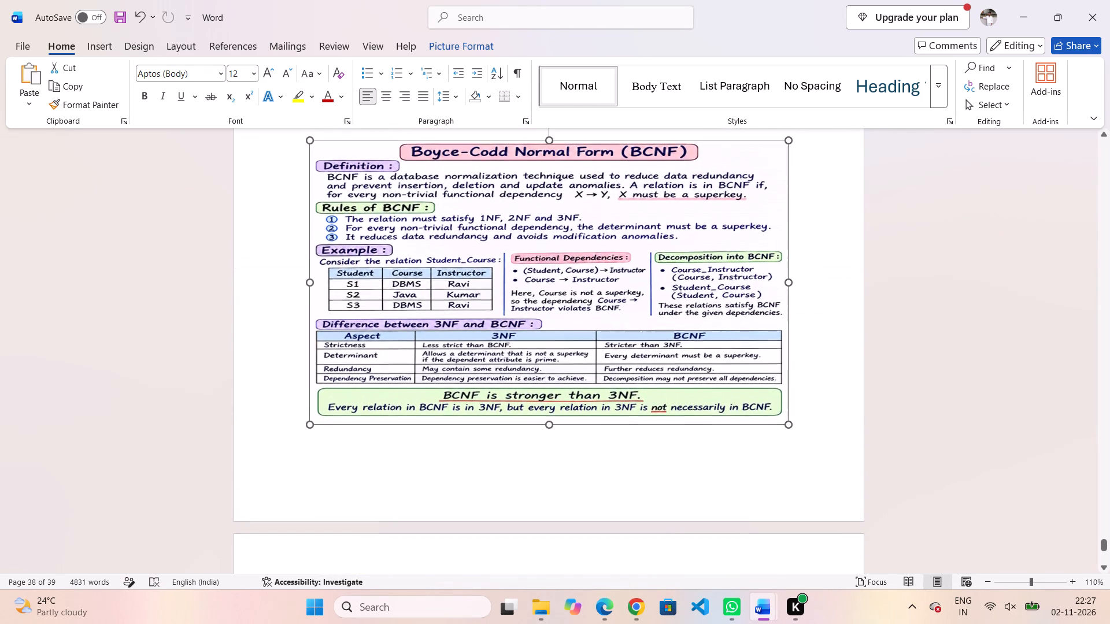
{"action": "left_click_drag", "start_coordinate": [549, 425], "coordinate": [549, 435]}
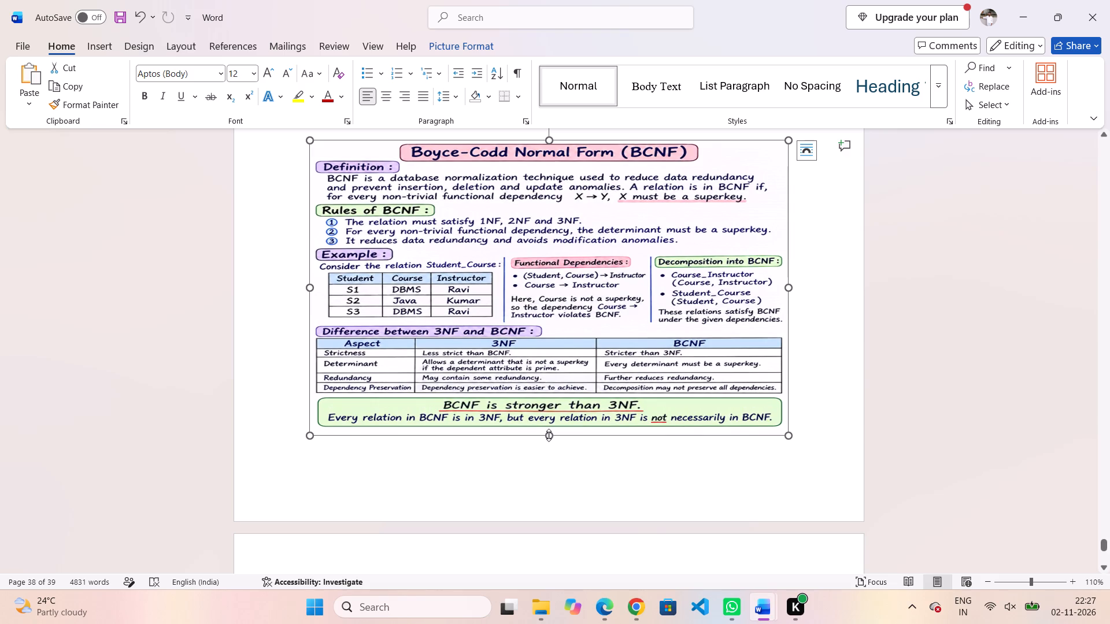
{"action": "left_click", "coordinate": [556, 489]}
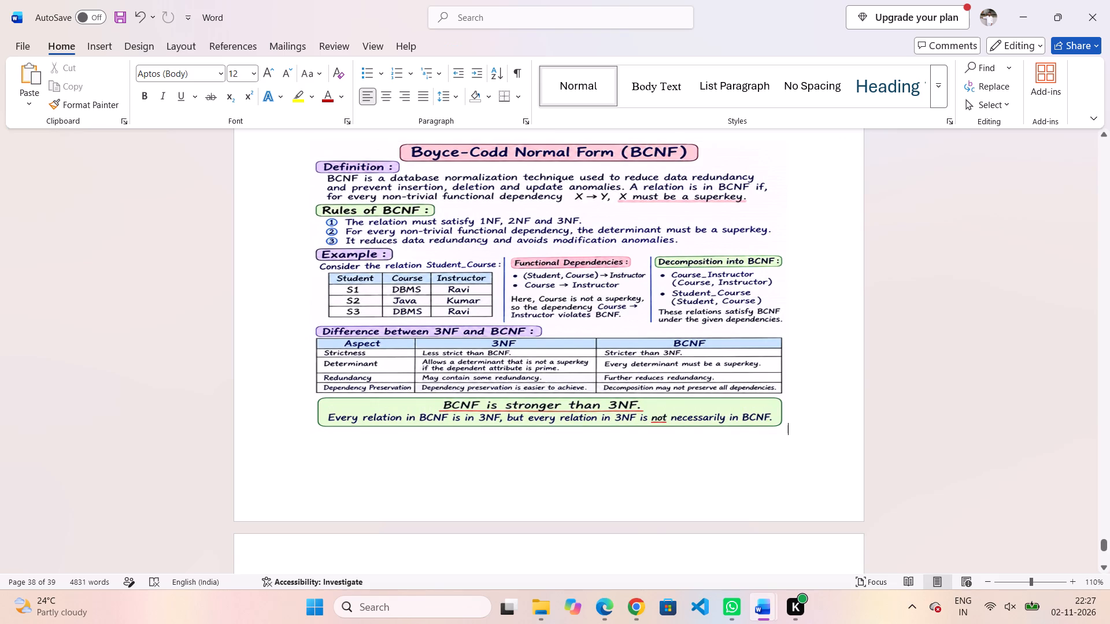
Start a new paragraph after the BCNF image and enter the question number "29]" in bold.
{"action": "scroll", "coordinate": [556, 489], "scroll_direction": "up", "scroll_amount": 1}
{"action": "scroll", "coordinate": [556, 489], "scroll_direction": "down", "scroll_amount": 2}
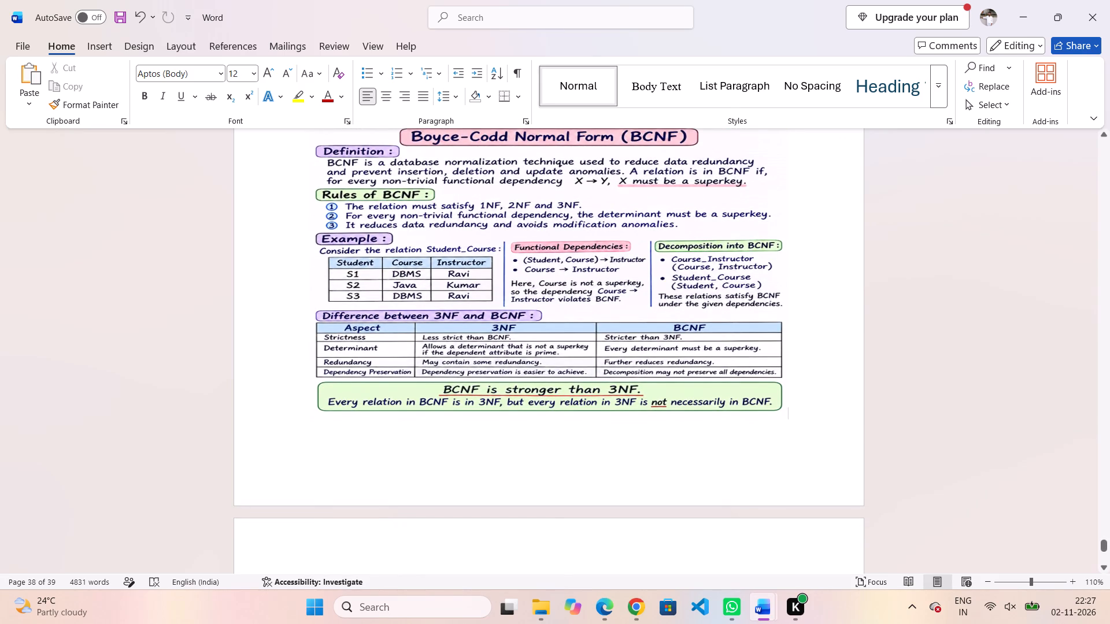
{"action": "key", "text": "Return"}
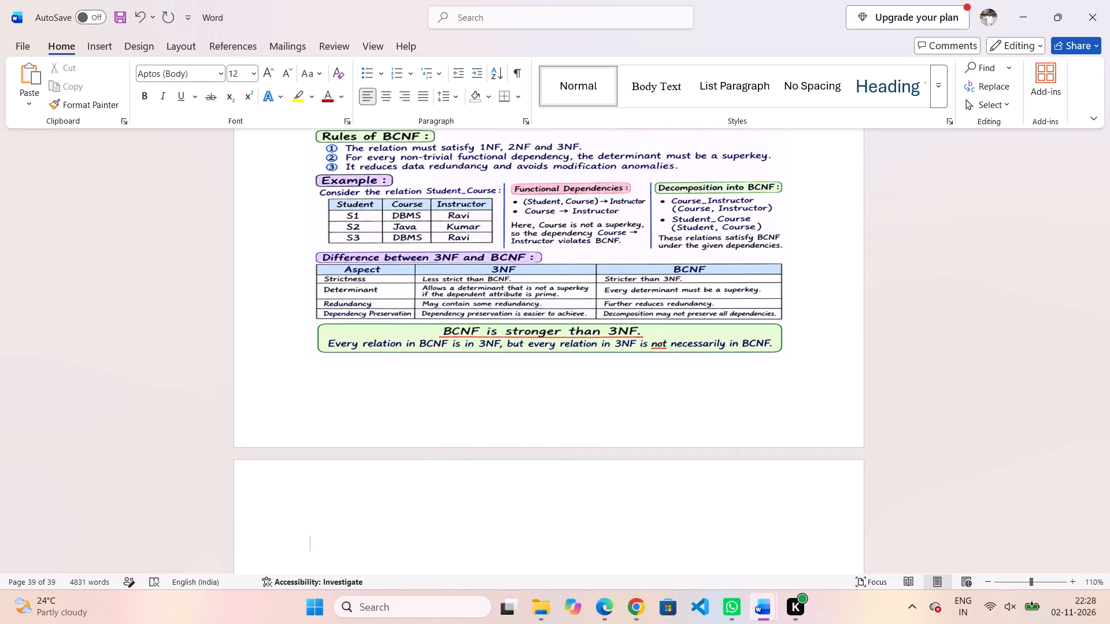
{"action": "scroll", "coordinate": [790, 417], "scroll_direction": "down", "scroll_amount": 1}
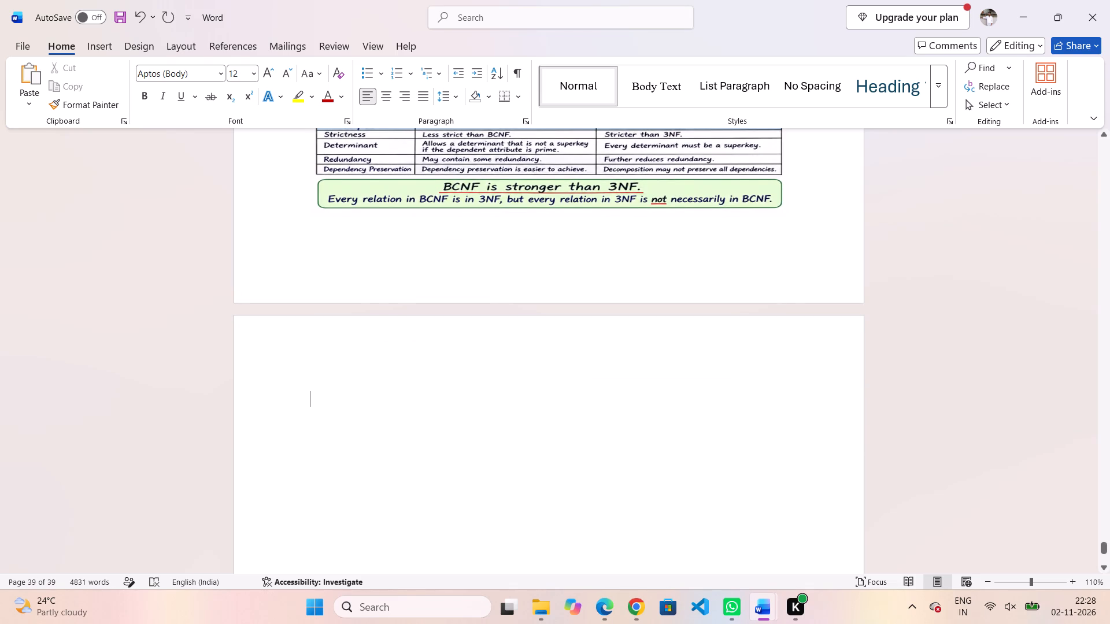
{"action": "scroll", "coordinate": [790, 417], "scroll_direction": "up", "scroll_amount": 4}
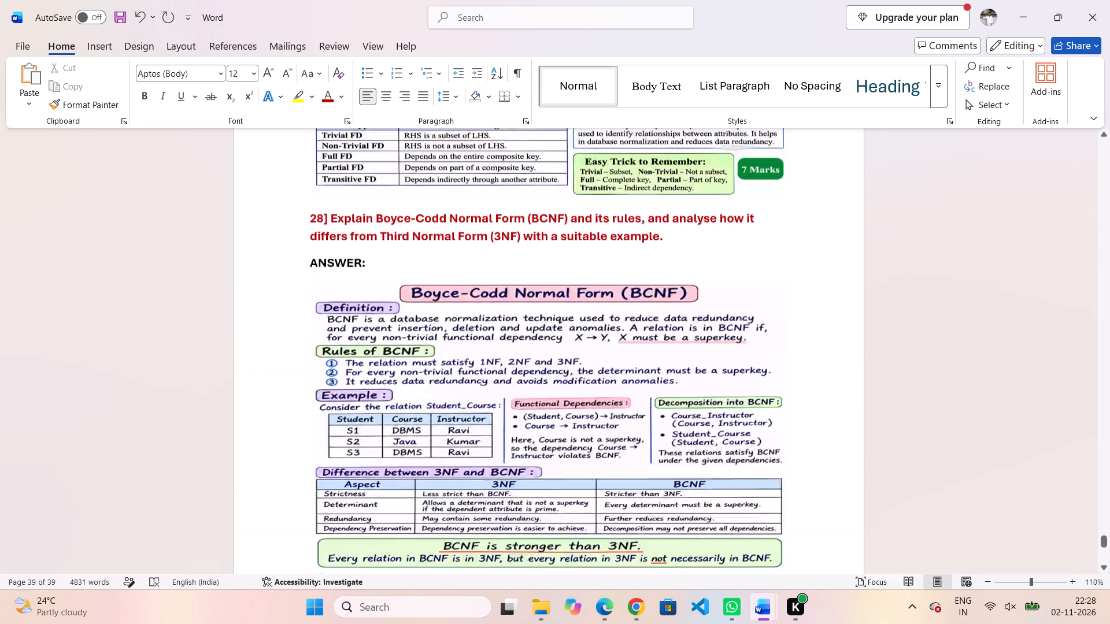
{"action": "scroll", "coordinate": [790, 417], "scroll_direction": "up", "scroll_amount": 1}
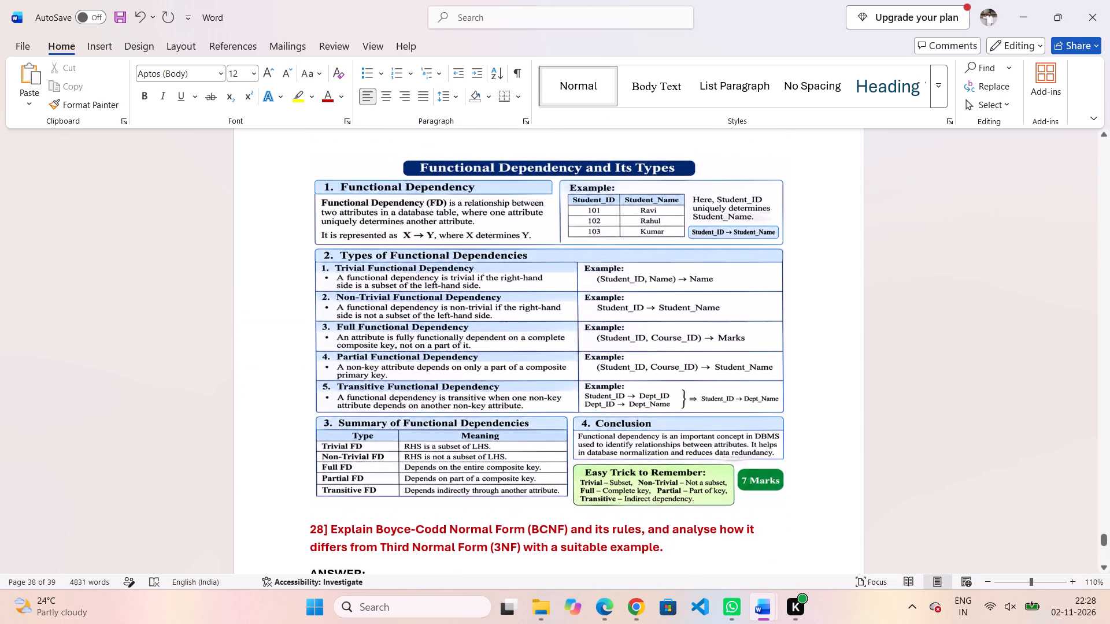
{"action": "scroll", "coordinate": [790, 417], "scroll_direction": "down", "scroll_amount": 4}
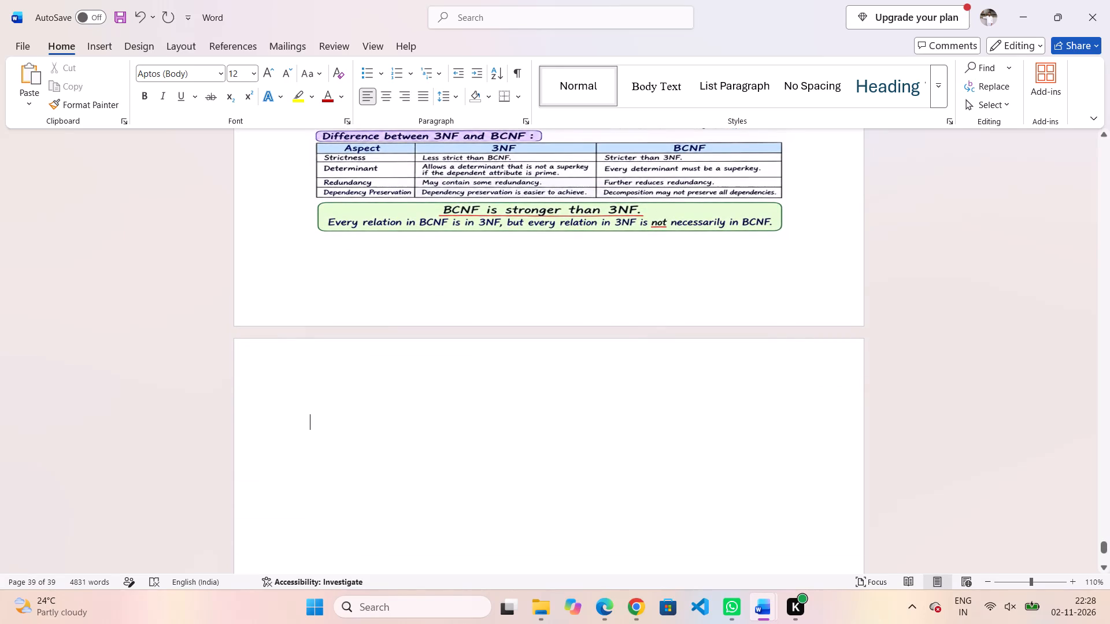
{"action": "type", "text": "29"}
{"action": "key", "text": "bracketright"}
{"action": "left_click_drag", "start_coordinate": [341, 426], "coordinate": [305, 424]}
{"action": "left_click", "coordinate": [311, 398]}
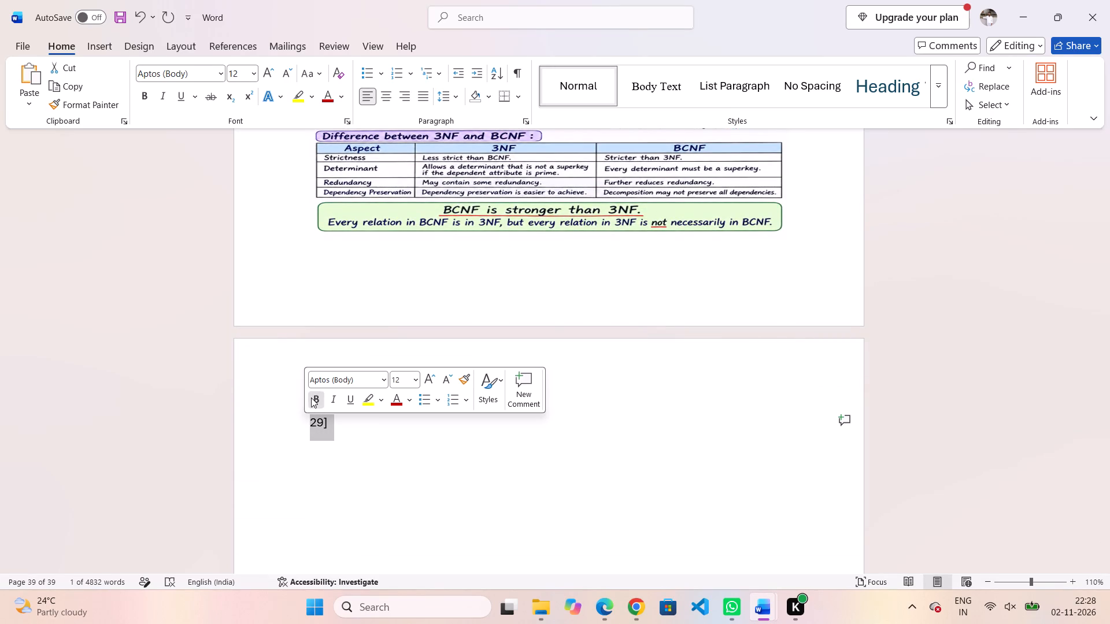
{"action": "left_click", "coordinate": [337, 429]}
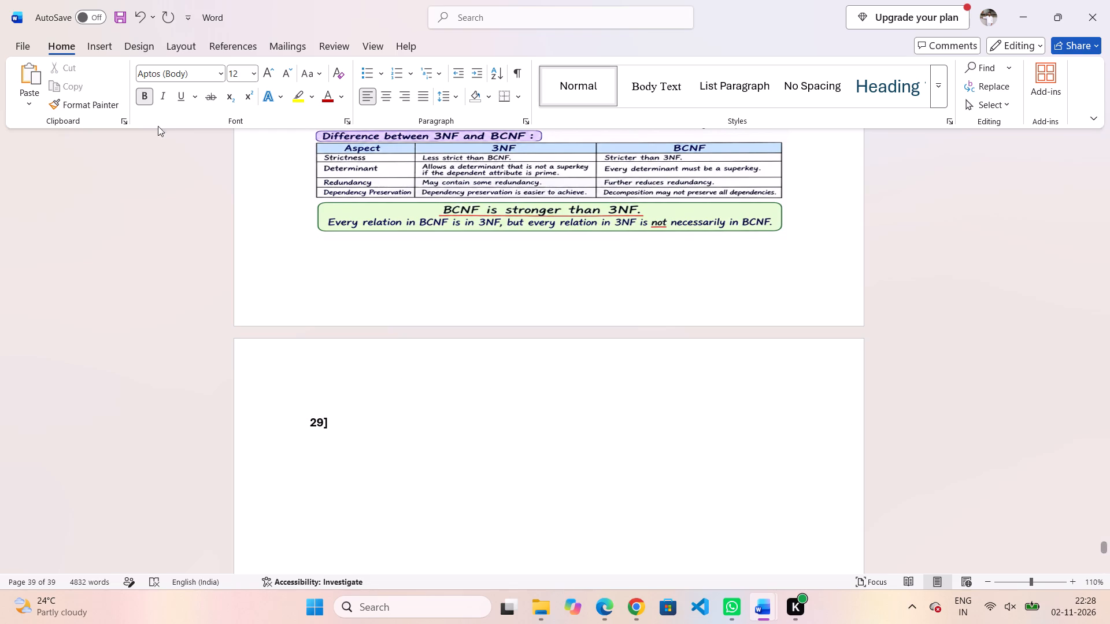
Review the formatting and layout of the answers to questions 26 to 28 above the new question number.
{"action": "scroll", "coordinate": [427, 370], "scroll_direction": "up", "scroll_amount": 7}
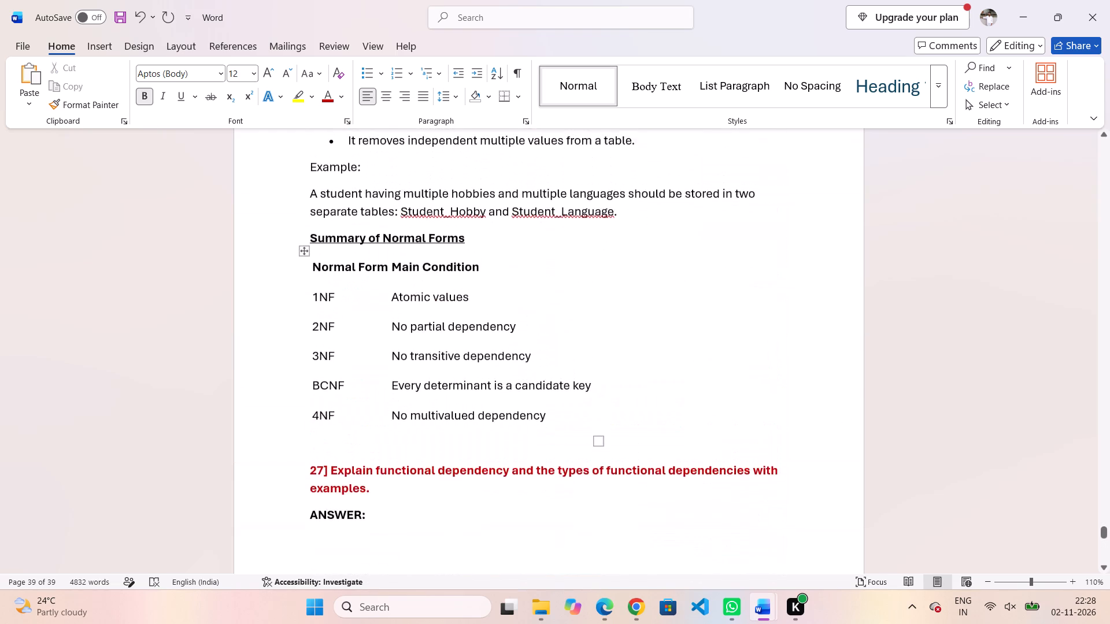
{"action": "scroll", "coordinate": [427, 370], "scroll_direction": "up", "scroll_amount": 6}
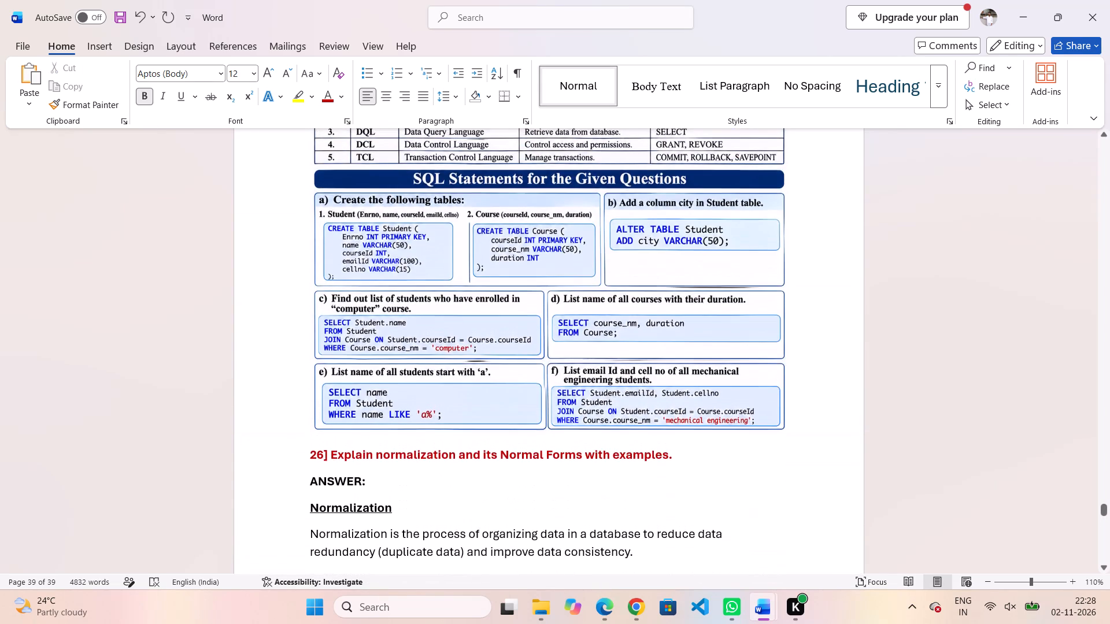
{"action": "scroll", "coordinate": [427, 370], "scroll_direction": "down", "scroll_amount": 6}
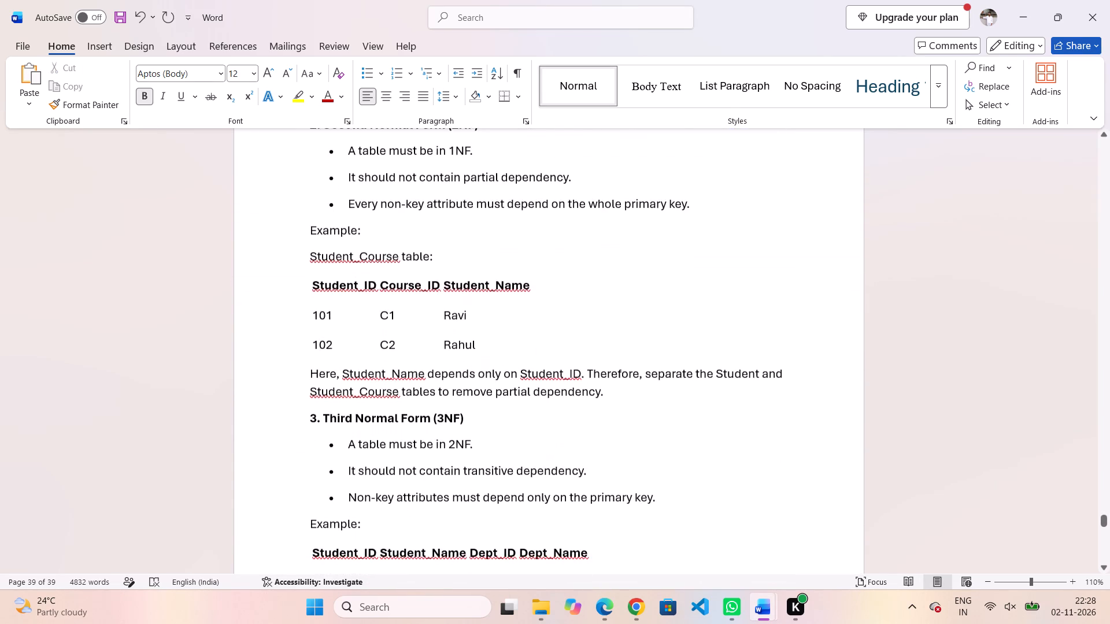
{"action": "scroll", "coordinate": [427, 370], "scroll_direction": "down", "scroll_amount": 7}
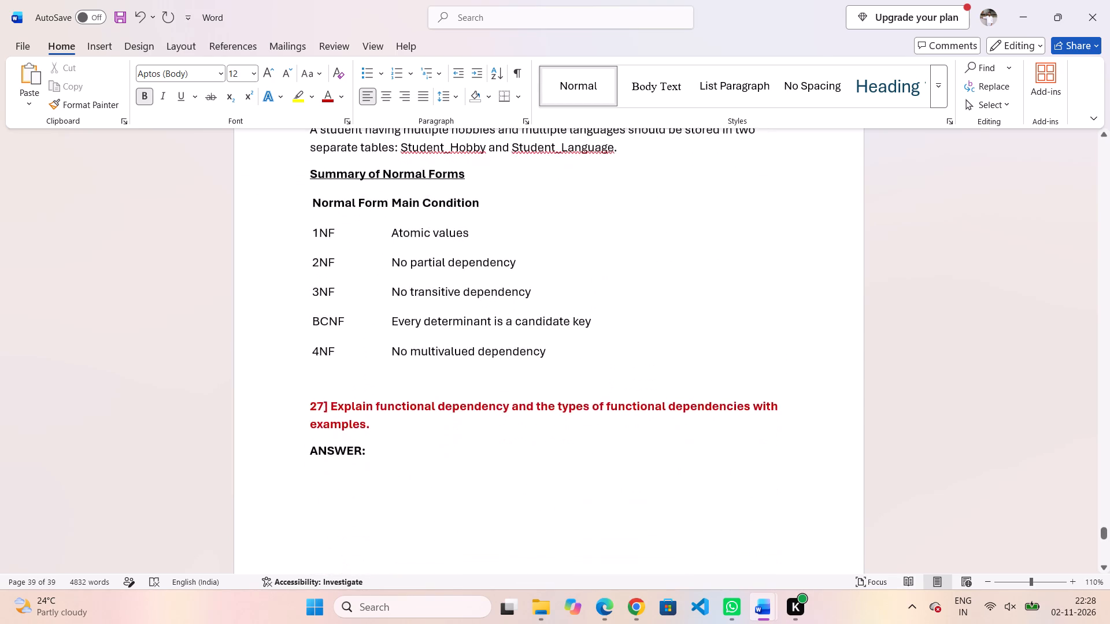
{"action": "scroll", "coordinate": [427, 370], "scroll_direction": "down", "scroll_amount": 5}
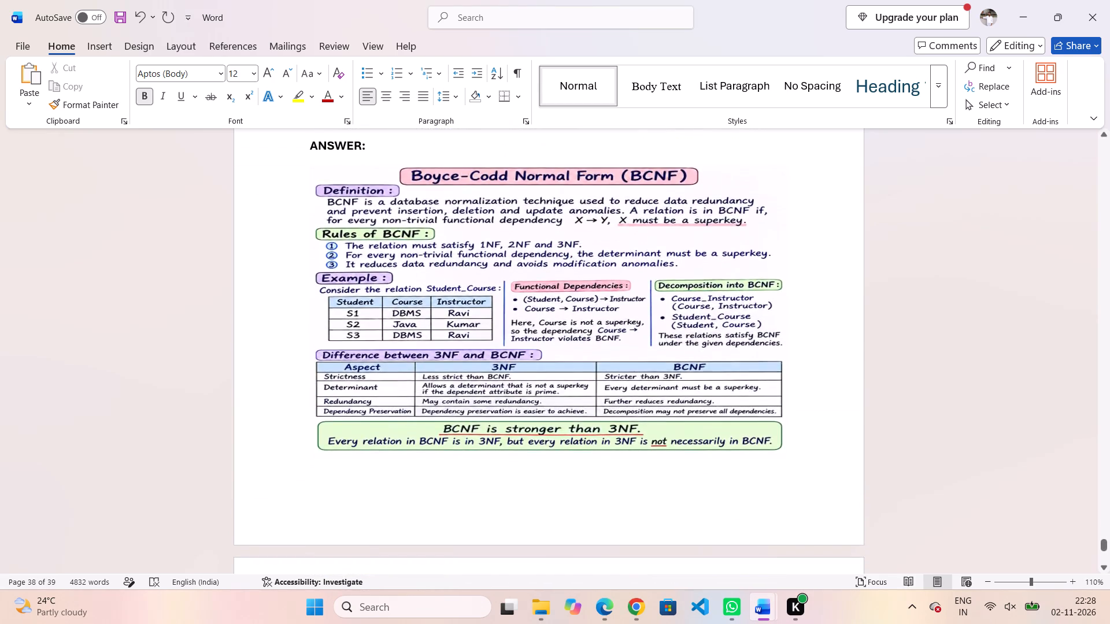
{"action": "scroll", "coordinate": [427, 370], "scroll_direction": "down", "scroll_amount": 1}
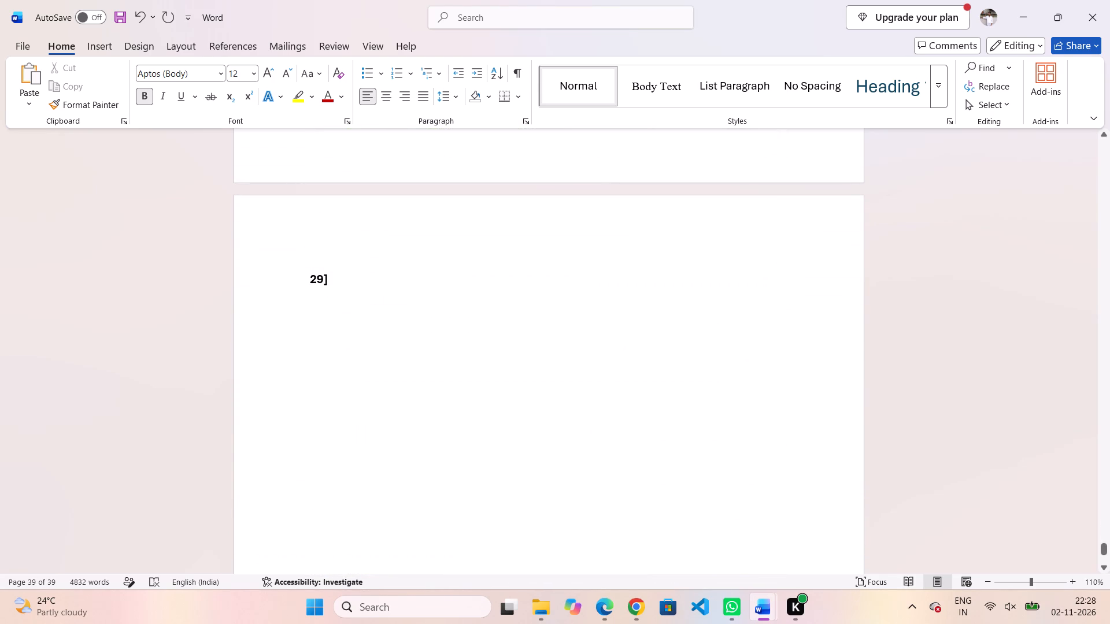
Copy question 29's text on Transaction Control Language and Data Control Language commands from the DBMS_Finalized_R25_QB_BTL document and paste it after "29] ".
{"action": "key", "text": "space"}
{"action": "left_click", "coordinate": [639, 548]}
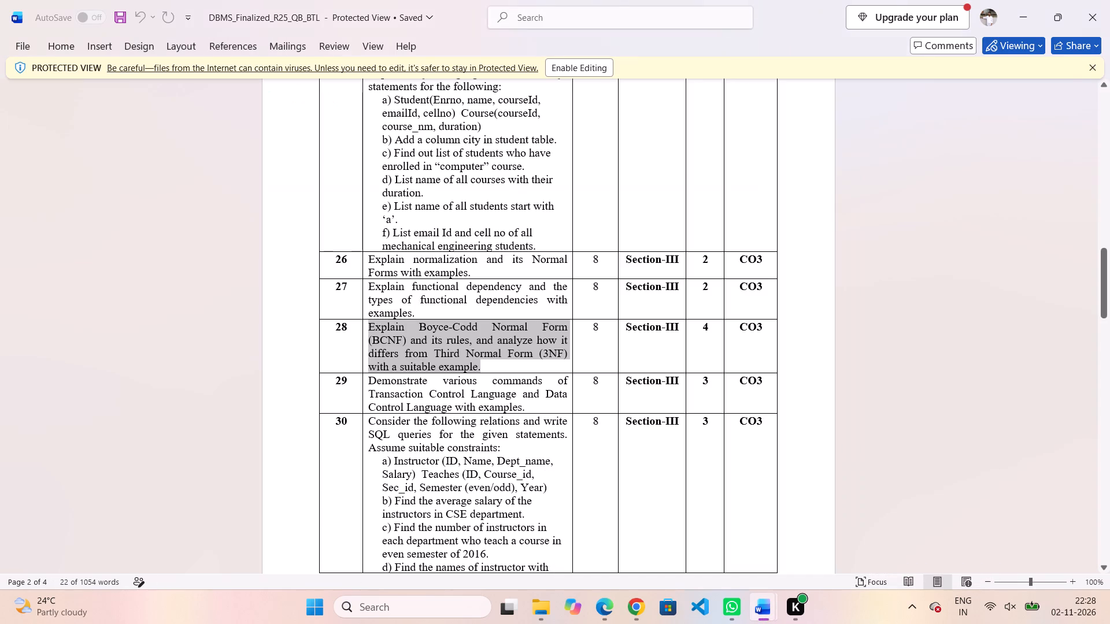
{"action": "left_click", "coordinate": [524, 406]}
{"action": "left_click_drag", "start_coordinate": [524, 406], "coordinate": [382, 404]}
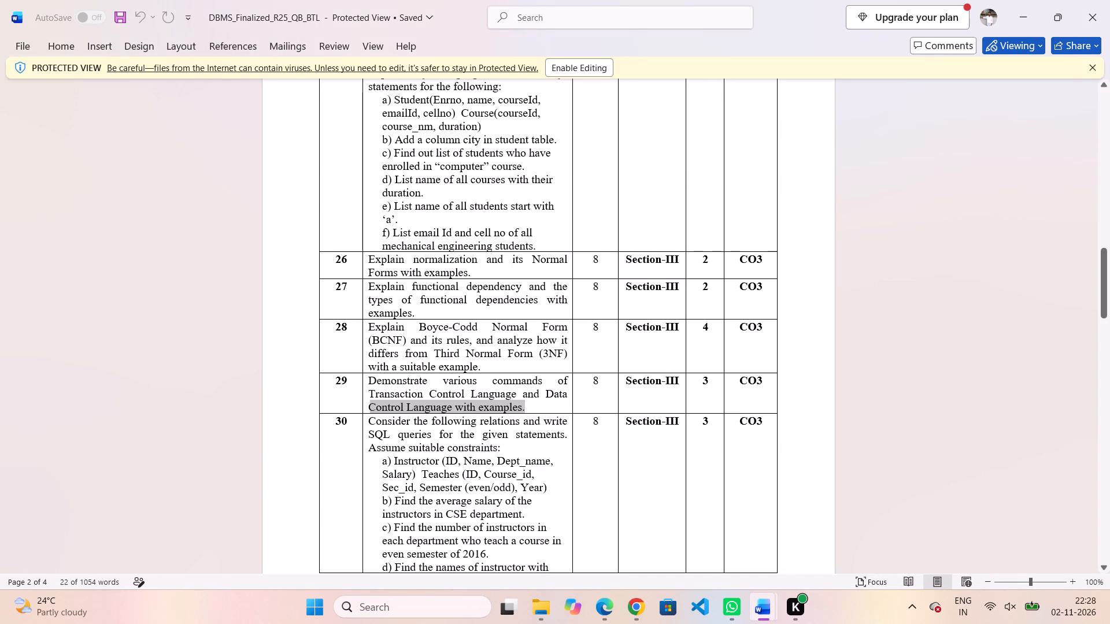
{"action": "left_click_drag", "start_coordinate": [382, 404], "coordinate": [369, 384]}
{"action": "key", "text": "ctrl+c"}
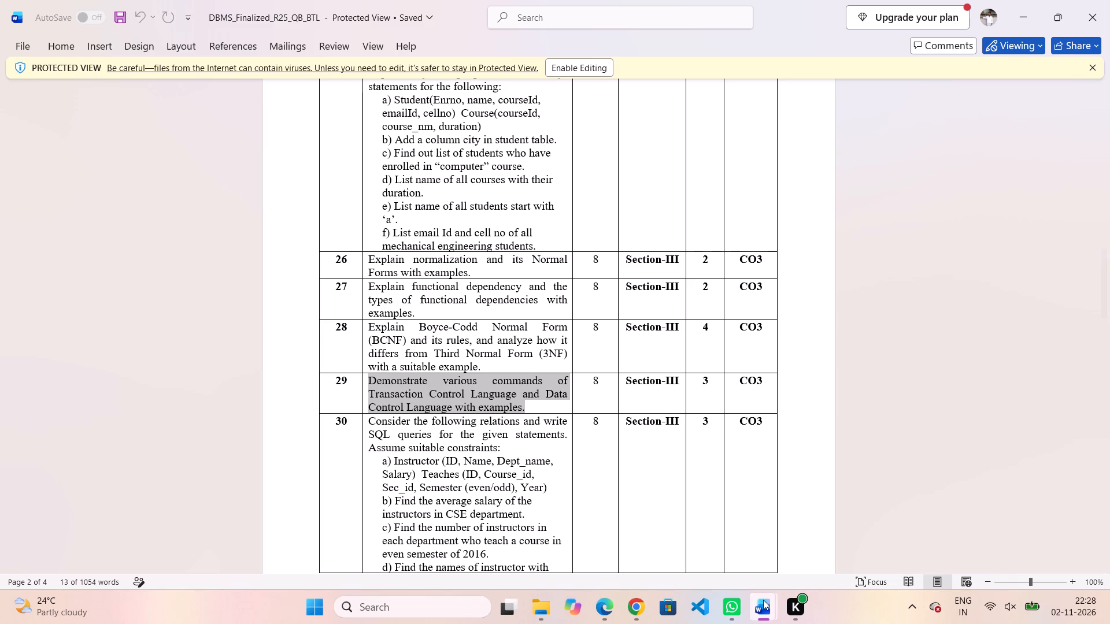
{"action": "left_click", "coordinate": [758, 551]}
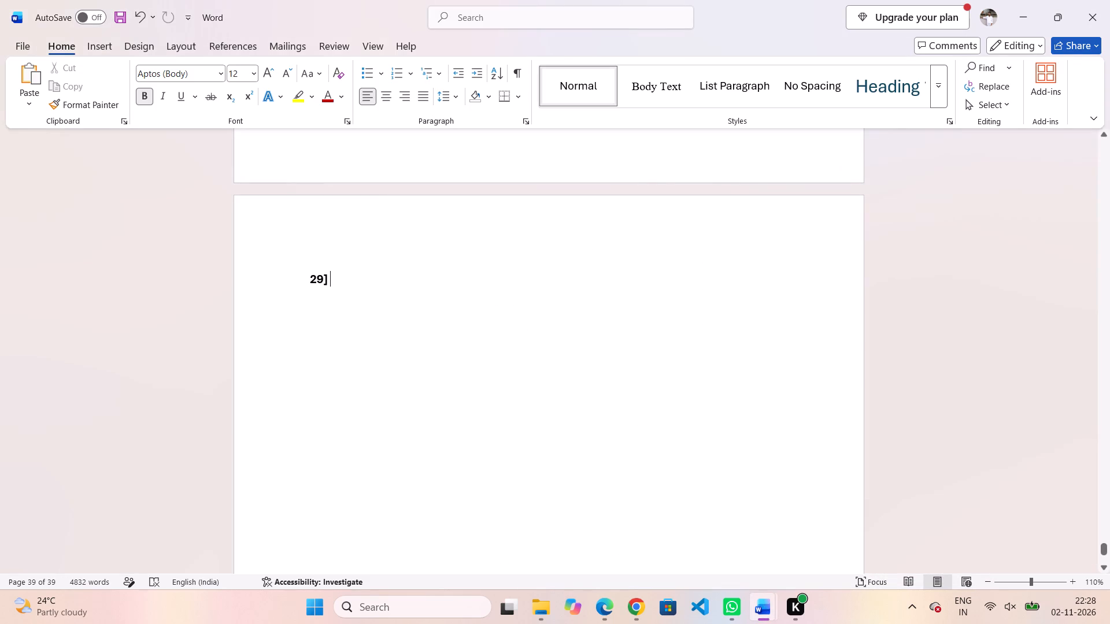
{"action": "key", "text": "ctrl+v"}
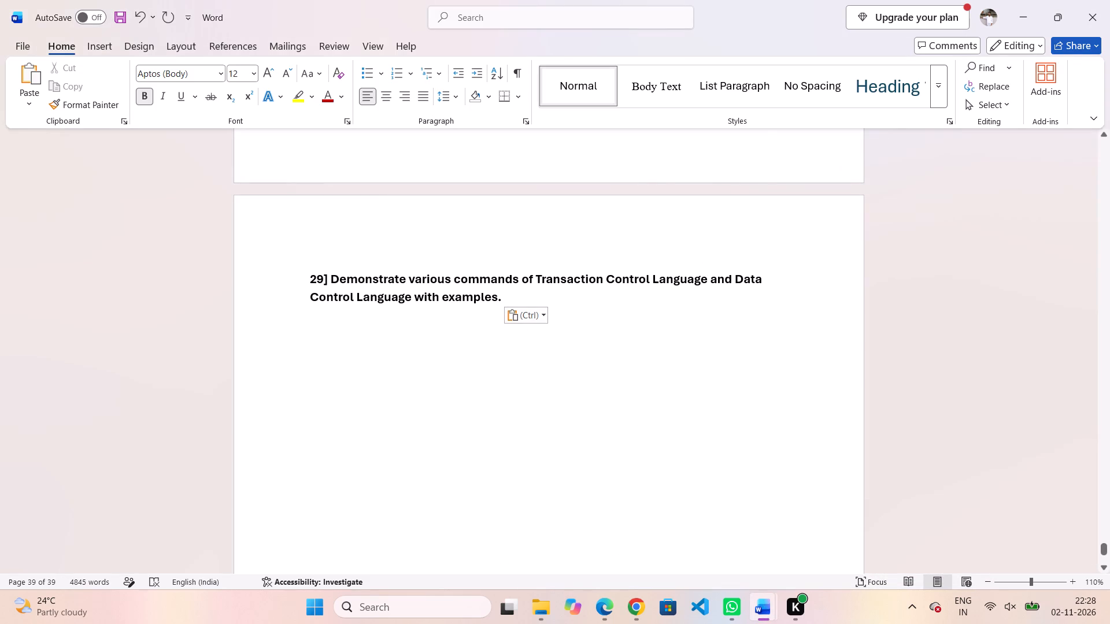
Add an "ANSWER:" line below question 29, followed by an empty paragraph.
{"action": "key", "text": "Return"}
{"action": "type", "text": "ANSWER"}
{"action": "key", "text": "shift+colon"}
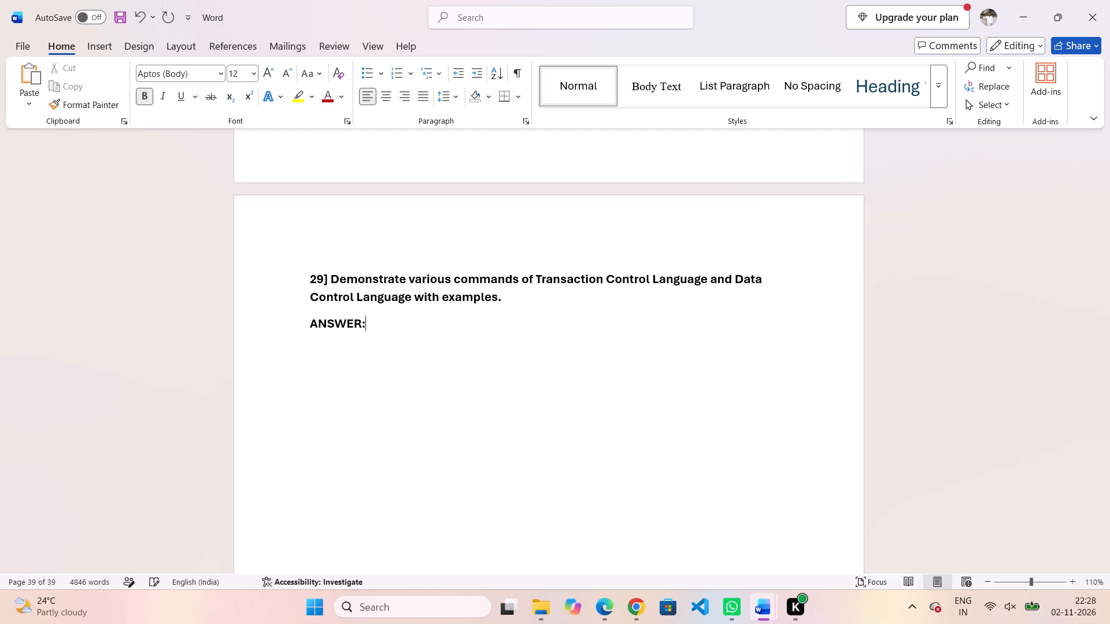
{"action": "key", "text": "Return"}
Color the full question 29 heading dark red like the other question headings.
{"action": "left_click_drag", "start_coordinate": [310, 278], "coordinate": [506, 293]}
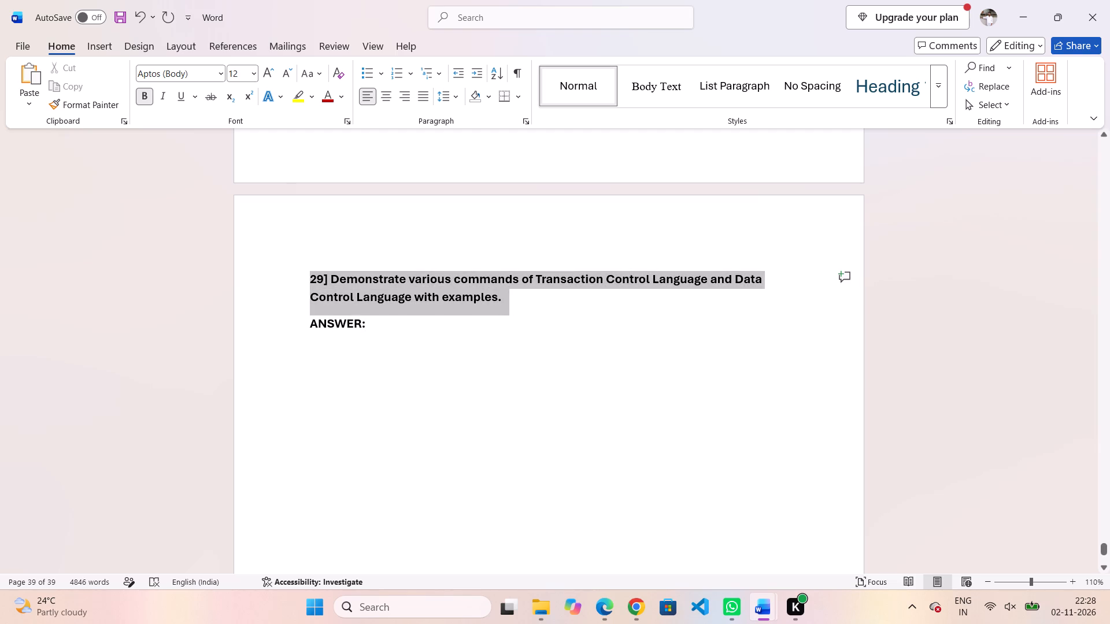
{"action": "left_click_drag", "start_coordinate": [506, 293], "coordinate": [507, 293]}
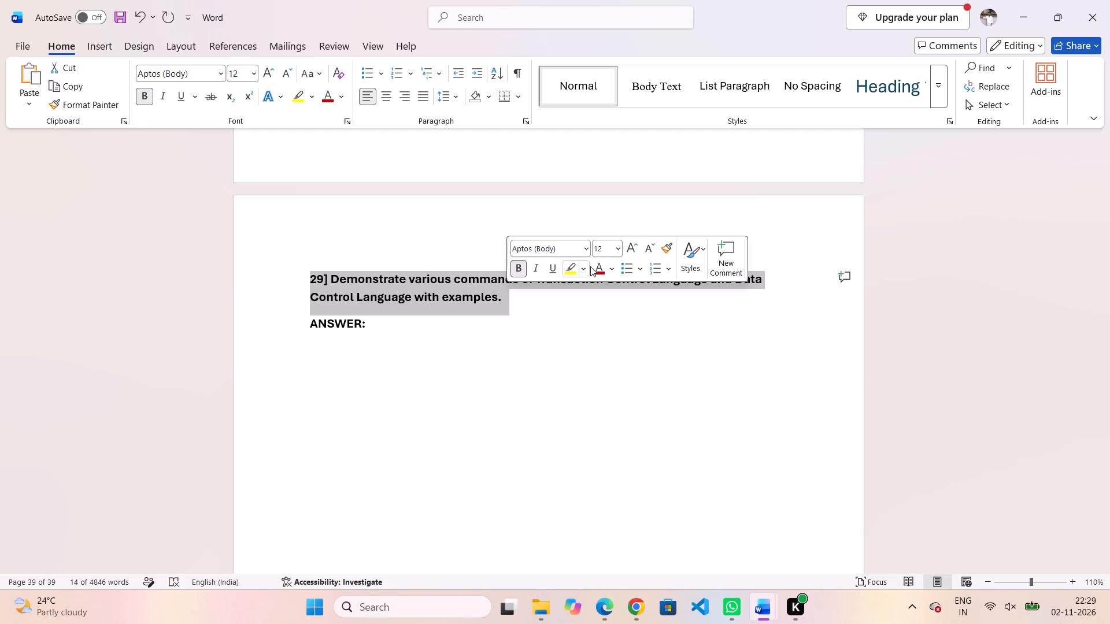
{"action": "left_click", "coordinate": [598, 275]}
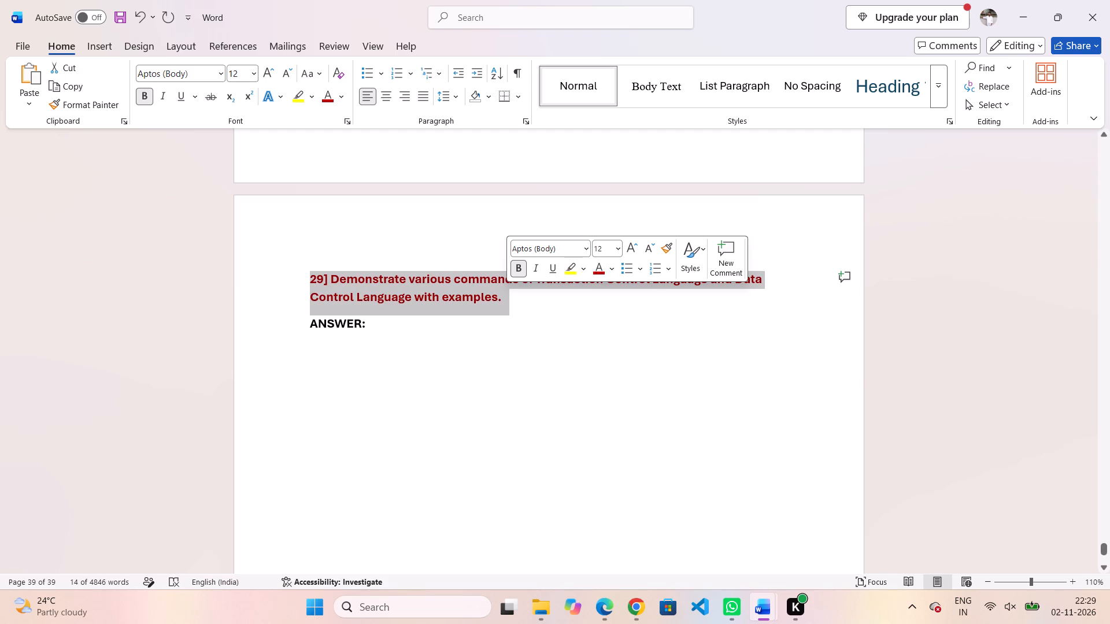
Start a new paragraph directly below the "ANSWER:" line of question 29.
{"action": "left_click", "coordinate": [367, 326]}
{"action": "key", "text": "Return"}
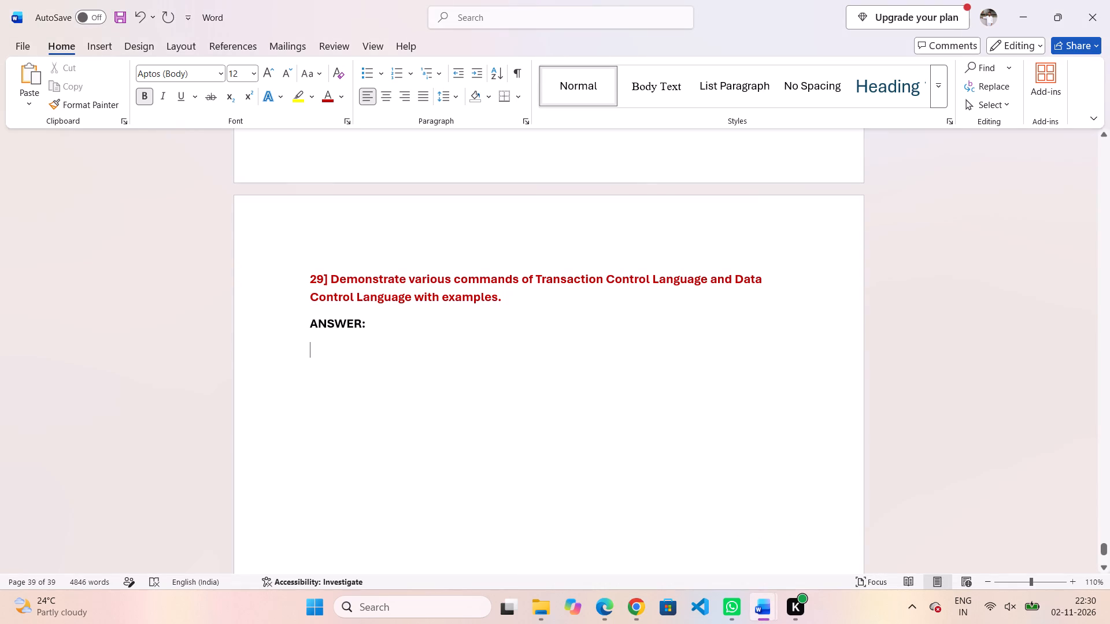
{"action": "left_click", "coordinate": [146, 99]}
{"action": "key", "text": "ctrl+v"}
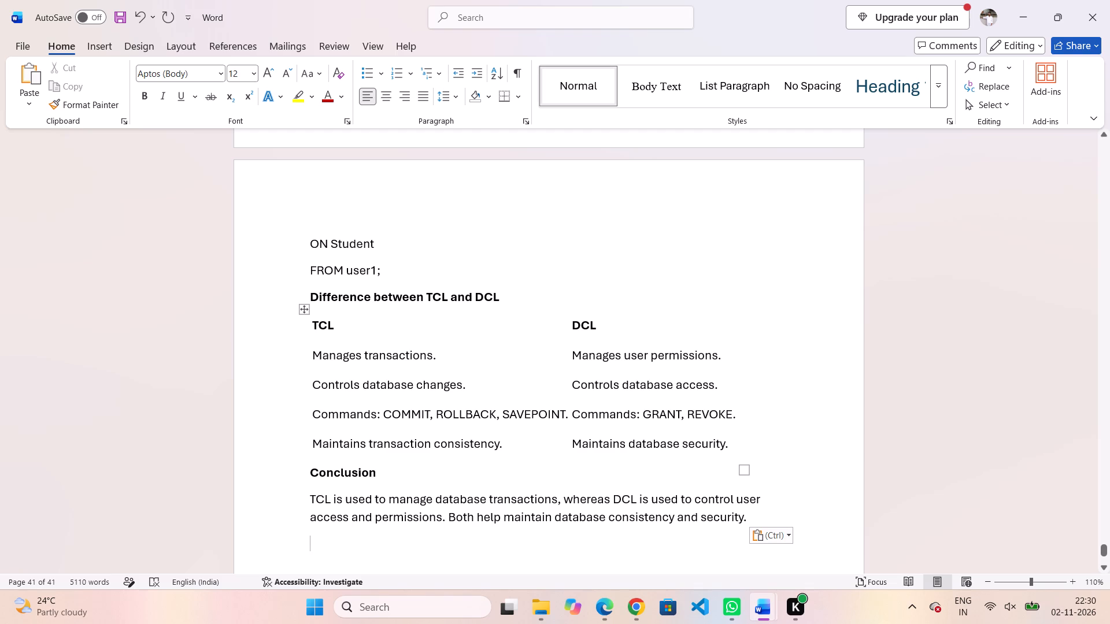
Delete the "Difference between TCL and DCL" heading, its table and the Conclusion section from the end of the pasted answer.
{"action": "left_click_drag", "start_coordinate": [312, 298], "coordinate": [377, 512]}
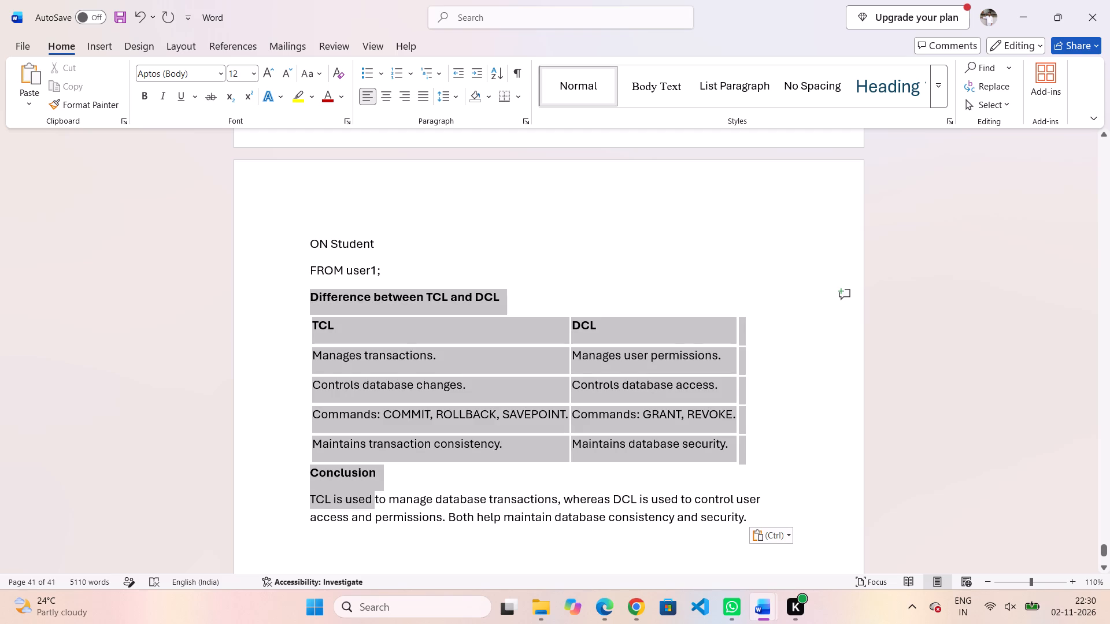
{"action": "left_click_drag", "start_coordinate": [377, 512], "coordinate": [378, 582]}
{"action": "key", "text": "BackSpace"}
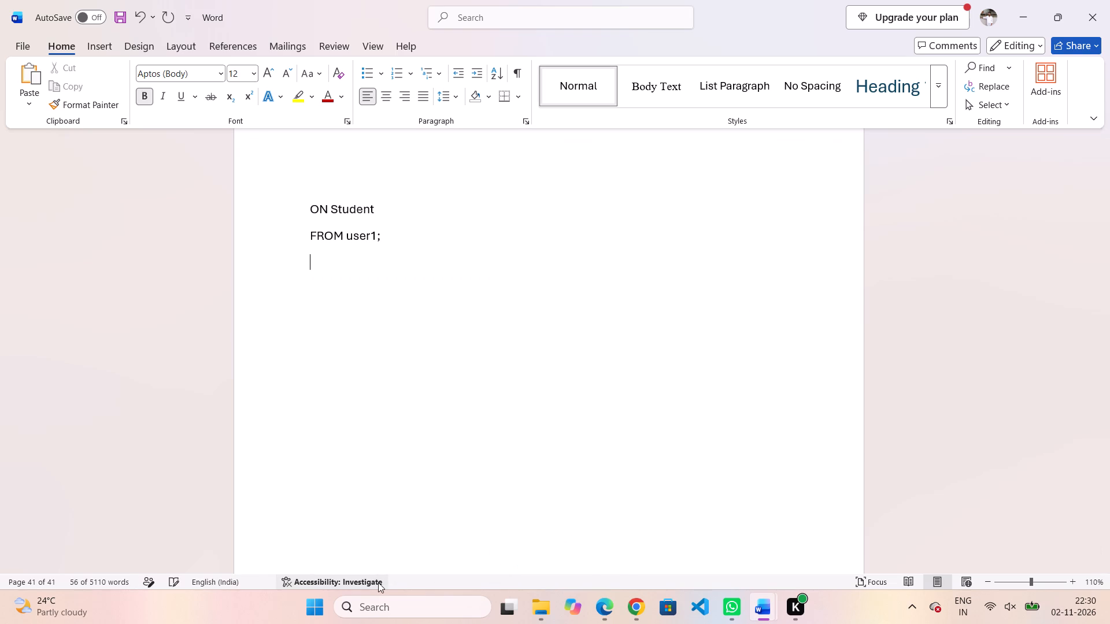
Join the Data Control Language definition text onto its "Definition:" line, separated by a space.
{"action": "scroll", "coordinate": [378, 582], "scroll_direction": "up", "scroll_amount": 3}
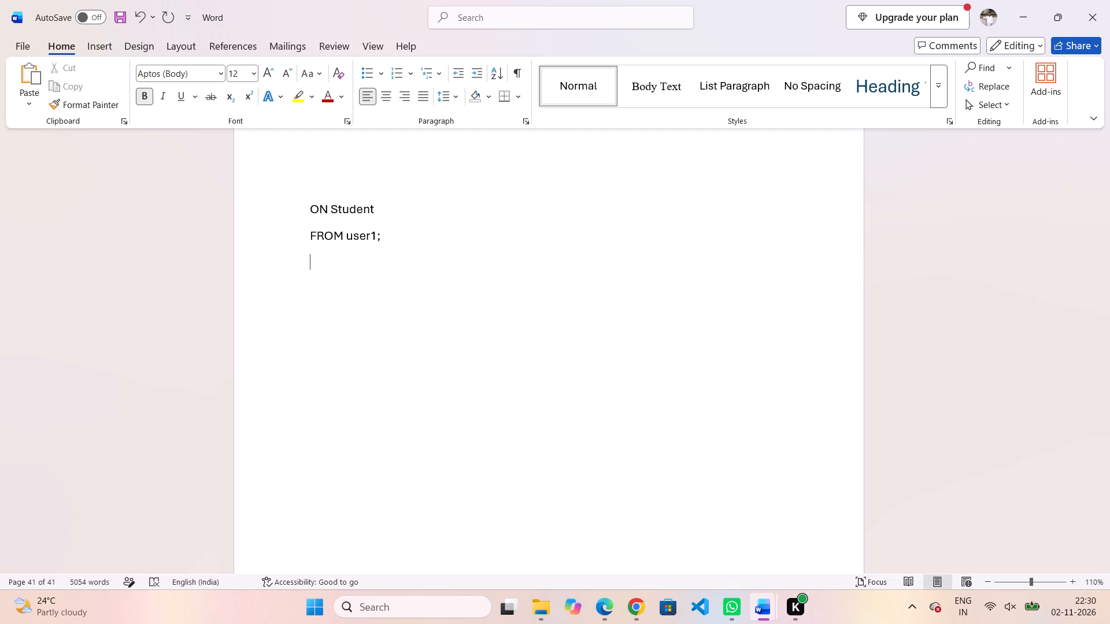
{"action": "scroll", "coordinate": [478, 437], "scroll_direction": "up", "scroll_amount": 2}
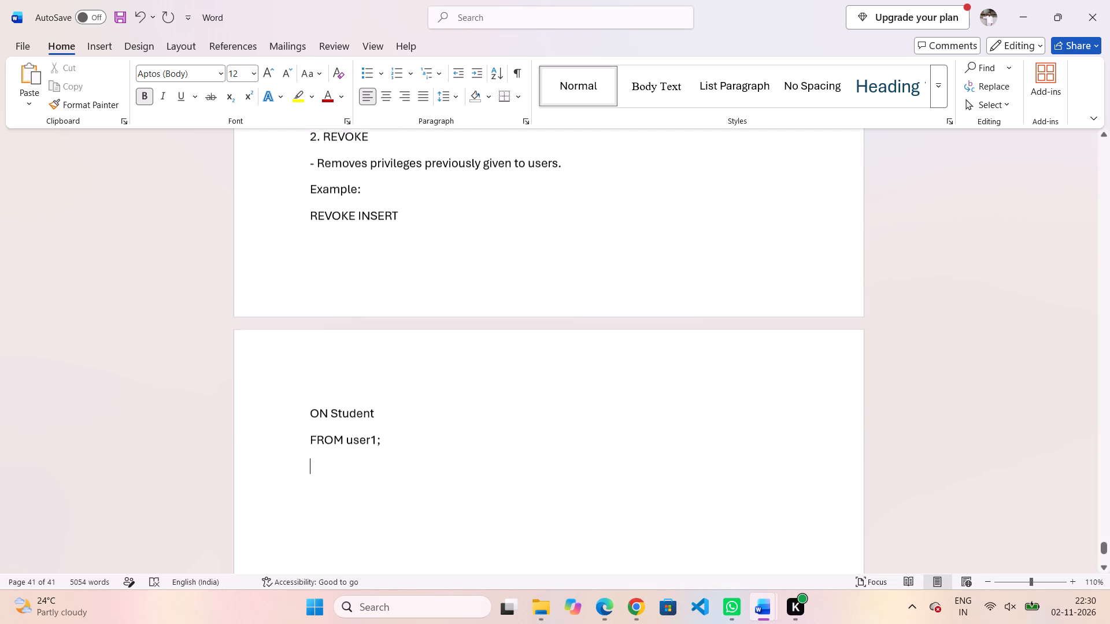
{"action": "scroll", "coordinate": [478, 437], "scroll_direction": "up", "scroll_amount": 4}
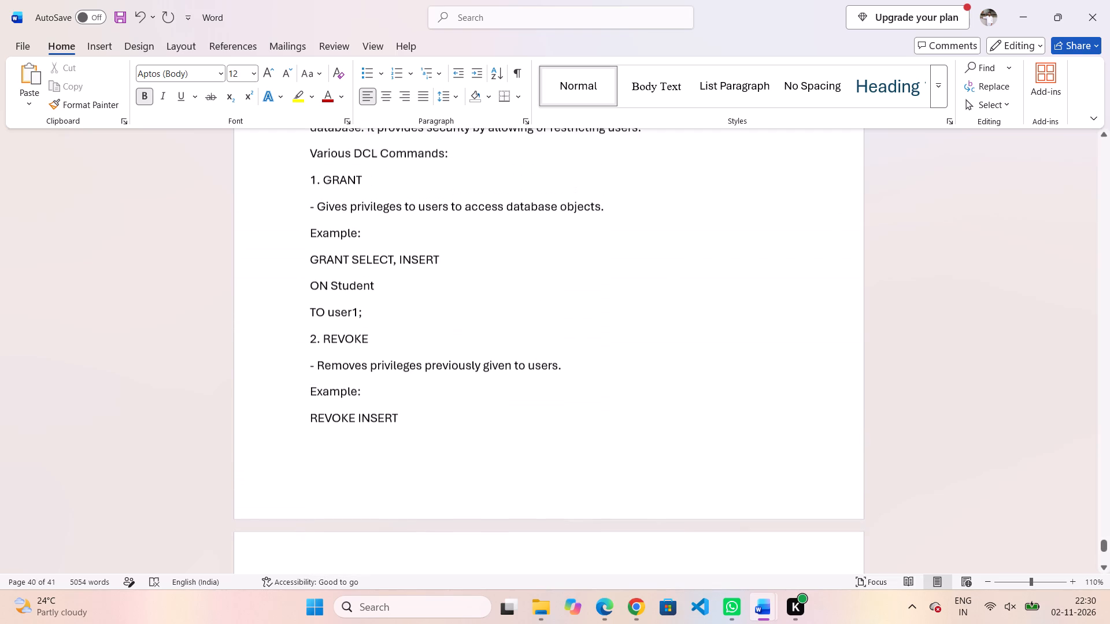
{"action": "scroll", "coordinate": [478, 437], "scroll_direction": "up", "scroll_amount": 2}
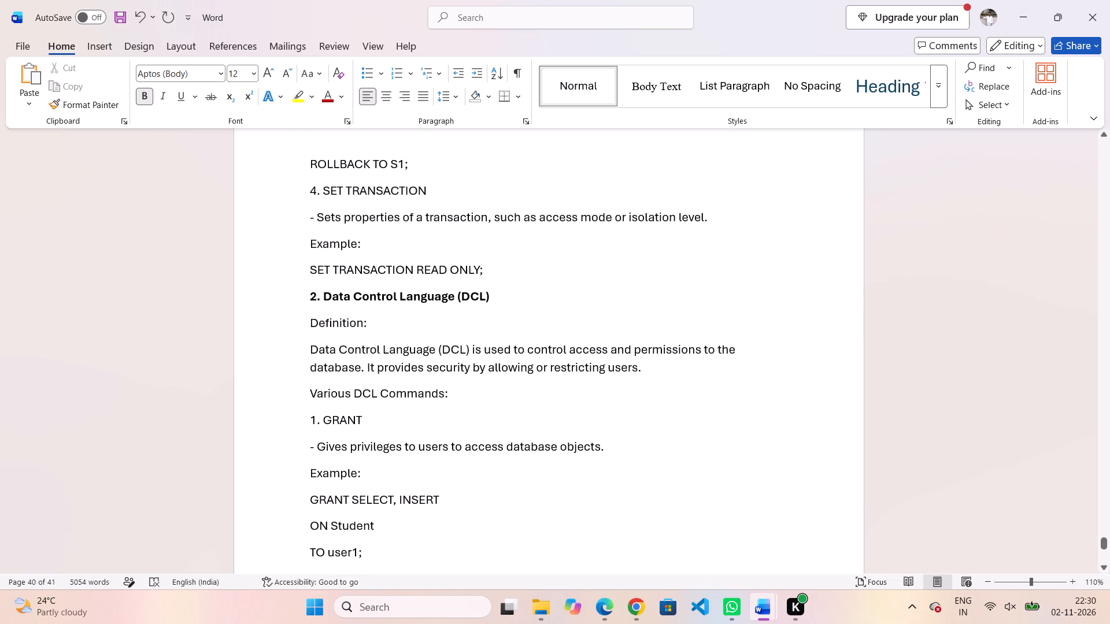
{"action": "left_click", "coordinate": [310, 350]}
{"action": "key", "text": "BackSpace"}
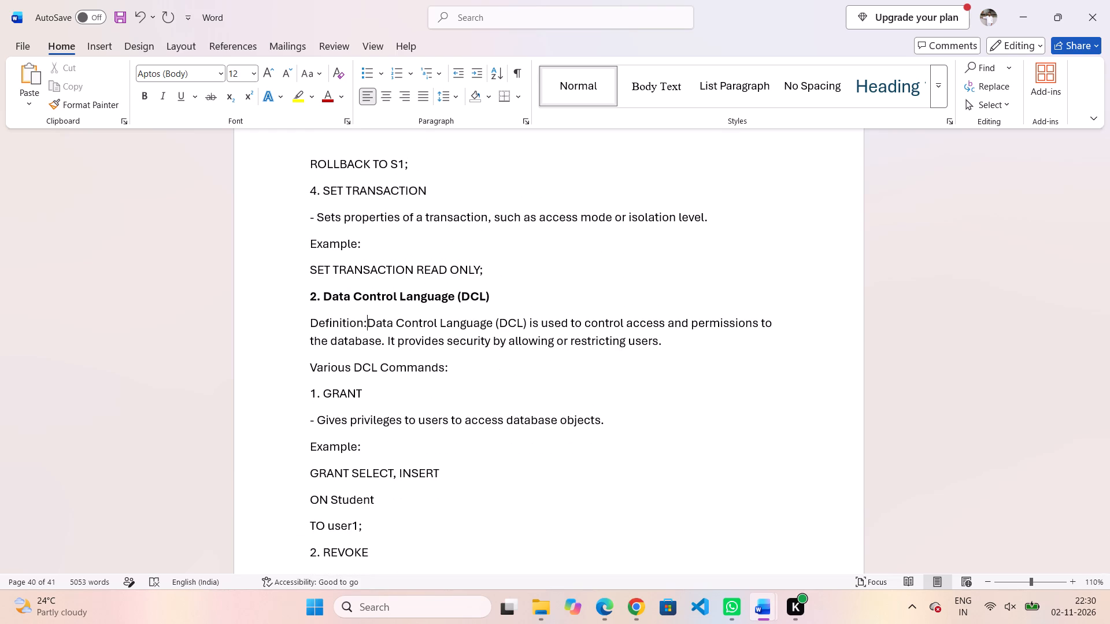
{"action": "key", "text": "space"}
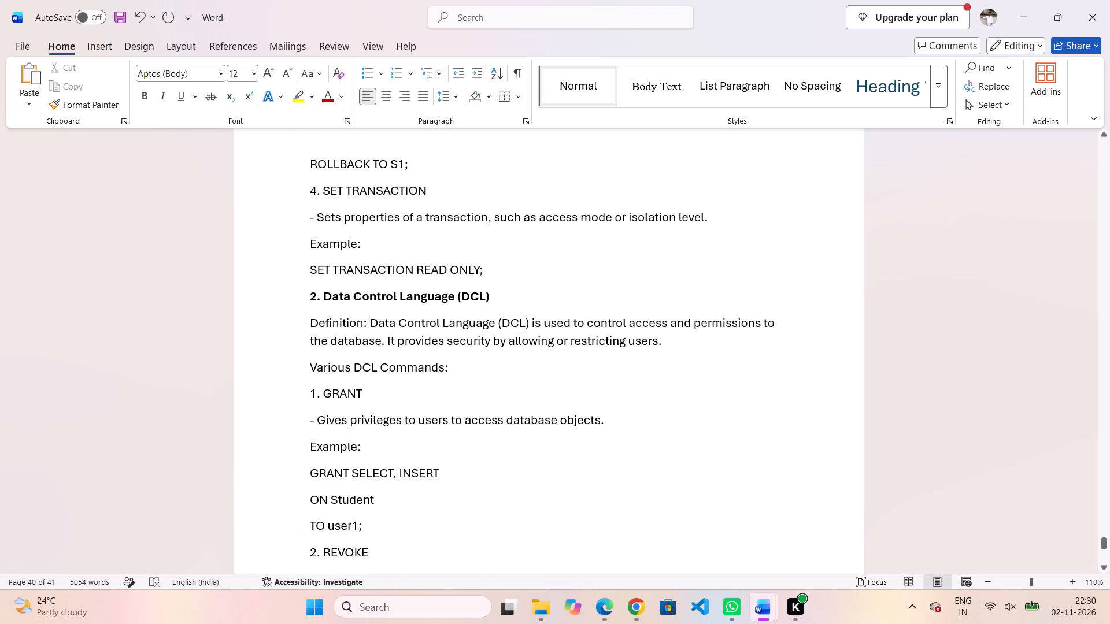
Make the "Definition:" label in the Data Control Language (DCL) section bold.
{"action": "scroll", "coordinate": [372, 289], "scroll_direction": "down", "scroll_amount": 1}
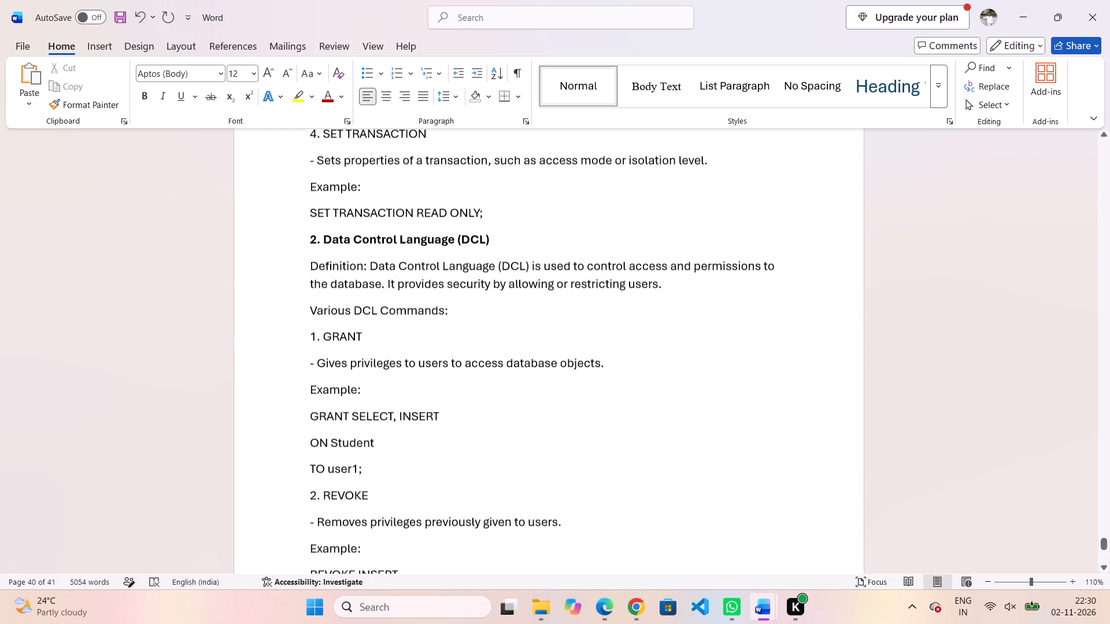
{"action": "scroll", "coordinate": [372, 289], "scroll_direction": "down", "scroll_amount": 1}
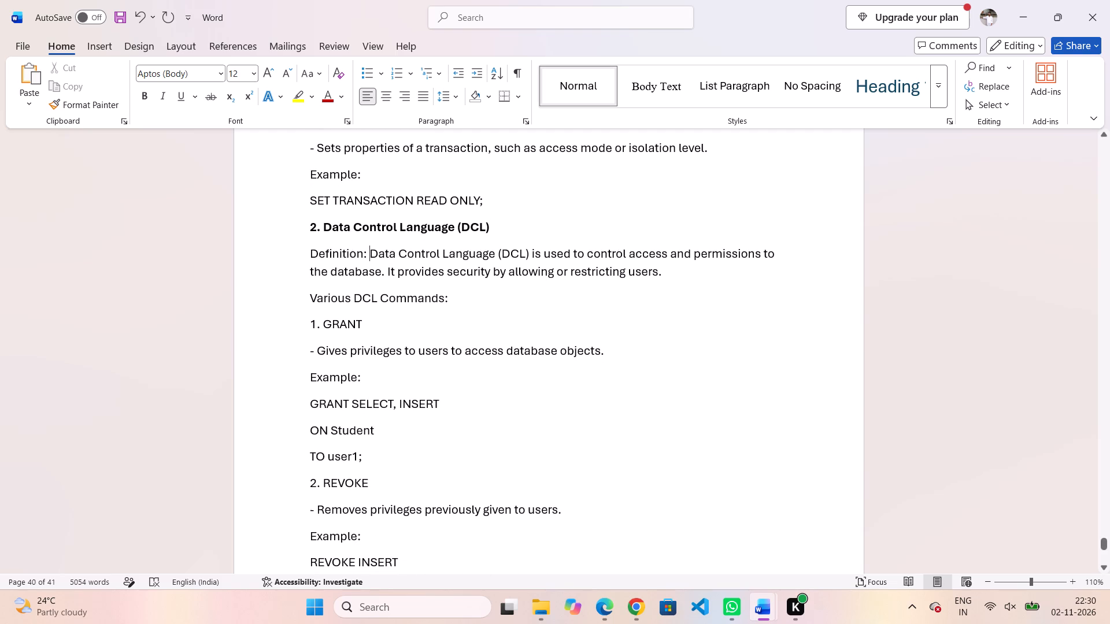
{"action": "left_click_drag", "start_coordinate": [365, 253], "coordinate": [354, 254]}
{"action": "left_click_drag", "start_coordinate": [354, 254], "coordinate": [313, 259]}
{"action": "left_click", "coordinate": [325, 239]}
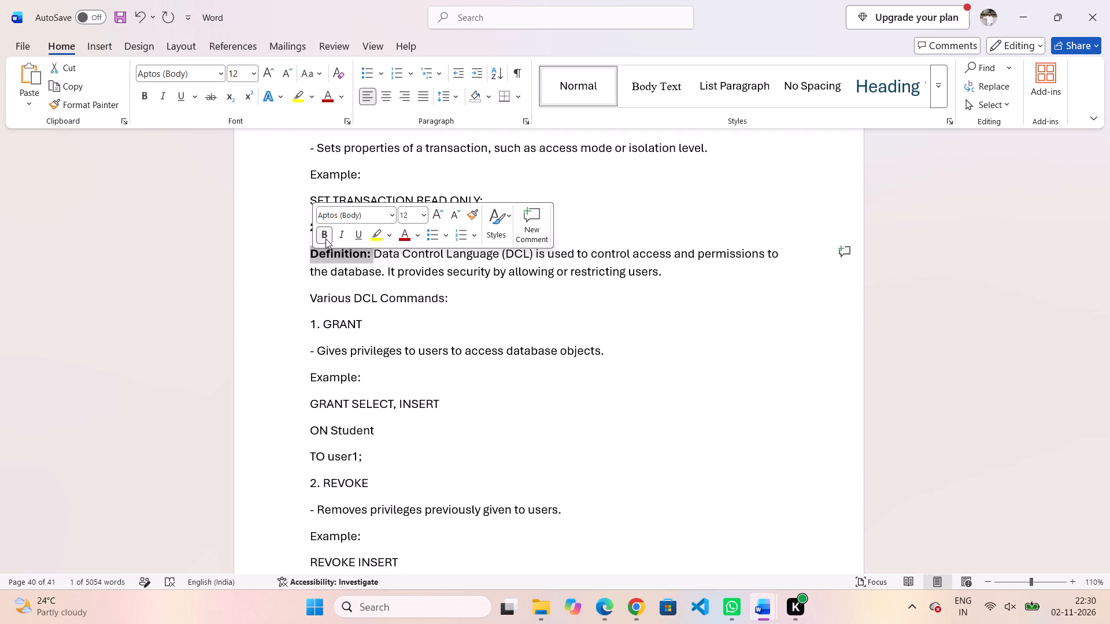
{"action": "left_click", "coordinate": [387, 281]}
Remove the blank lines above "ROLLBACK;" and "COMMIT;" in the ROLLBACK and COMMIT examples.
{"action": "scroll", "coordinate": [387, 281], "scroll_direction": "down", "scroll_amount": 2}
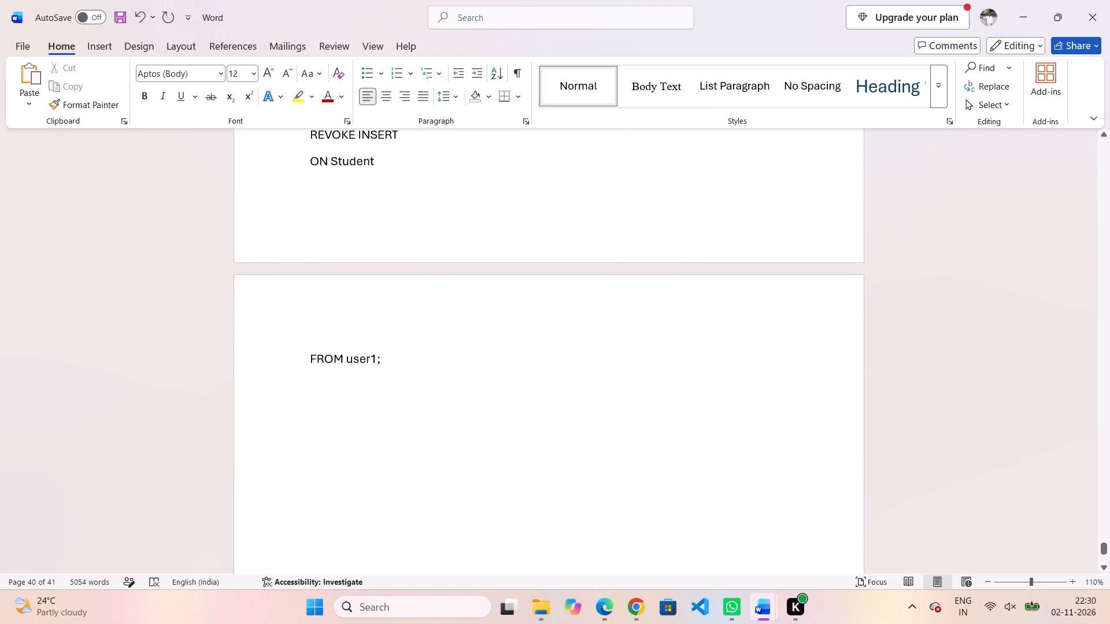
{"action": "scroll", "coordinate": [387, 281], "scroll_direction": "up", "scroll_amount": 8}
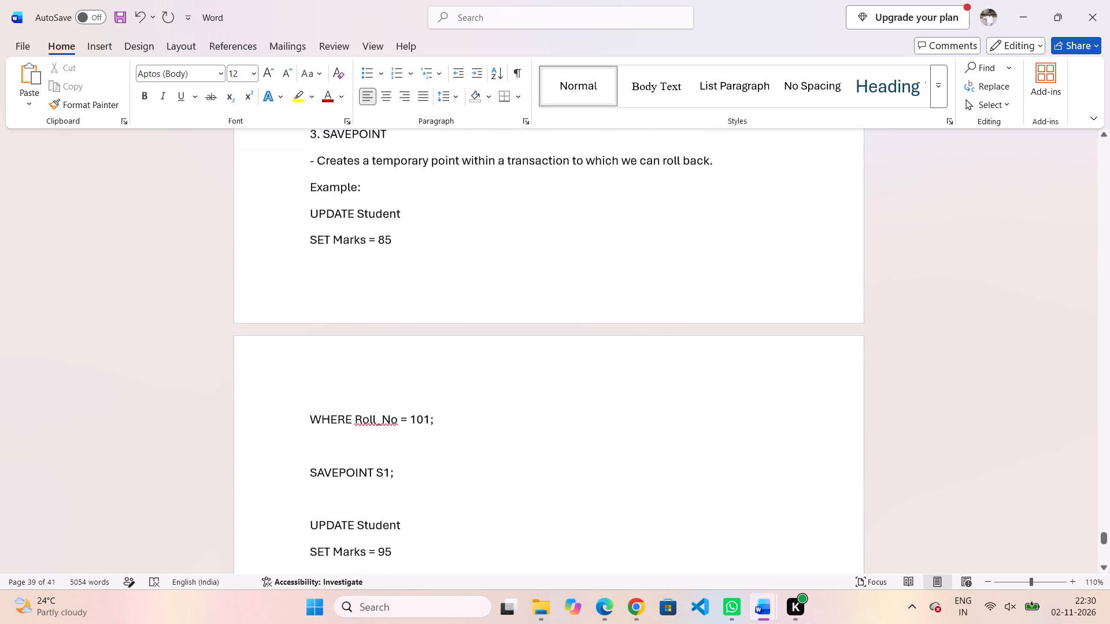
{"action": "scroll", "coordinate": [387, 281], "scroll_direction": "up", "scroll_amount": 3}
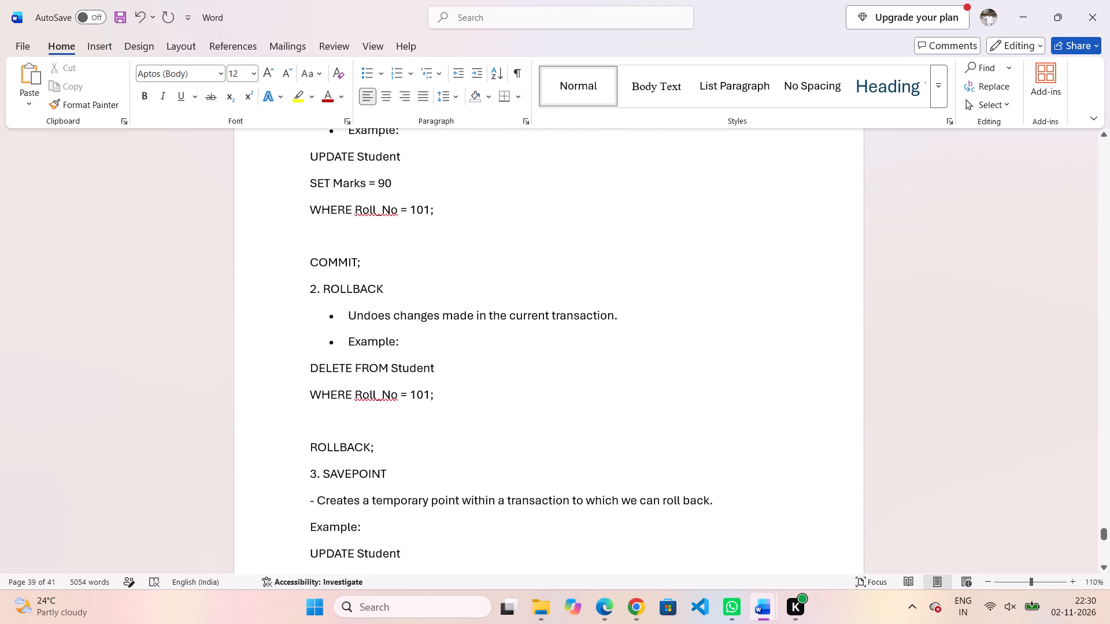
{"action": "left_click", "coordinate": [309, 443]}
{"action": "key", "text": "BackSpace"}
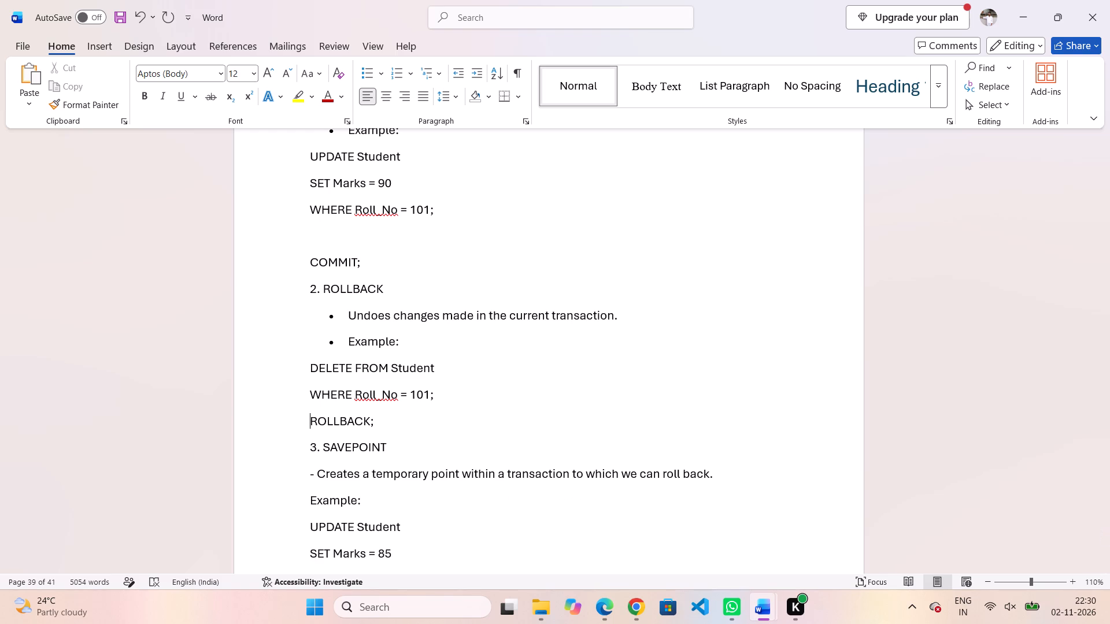
{"action": "left_click", "coordinate": [310, 262]}
{"action": "key", "text": "BackSpace"}
Delete the combined "Transaction Control Language (TCL) and Data Control Language (DCL)" heading and the "1." before the TCL heading under "ANSWER:".
{"action": "scroll", "coordinate": [310, 262], "scroll_direction": "up", "scroll_amount": 1}
{"action": "scroll", "coordinate": [310, 262], "scroll_direction": "down", "scroll_amount": 1, "text": "ctrl"}
{"action": "scroll", "coordinate": [310, 262], "scroll_direction": "up", "scroll_amount": 1, "text": "ctrl"}
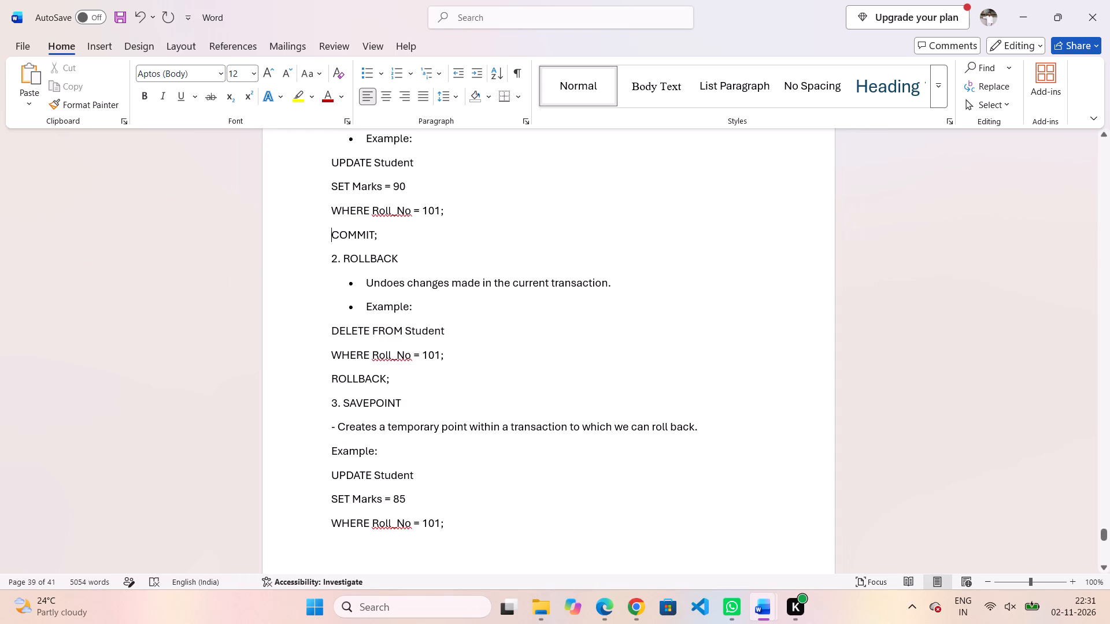
{"action": "scroll", "coordinate": [310, 262], "scroll_direction": "down", "scroll_amount": 1, "text": "ctrl"}
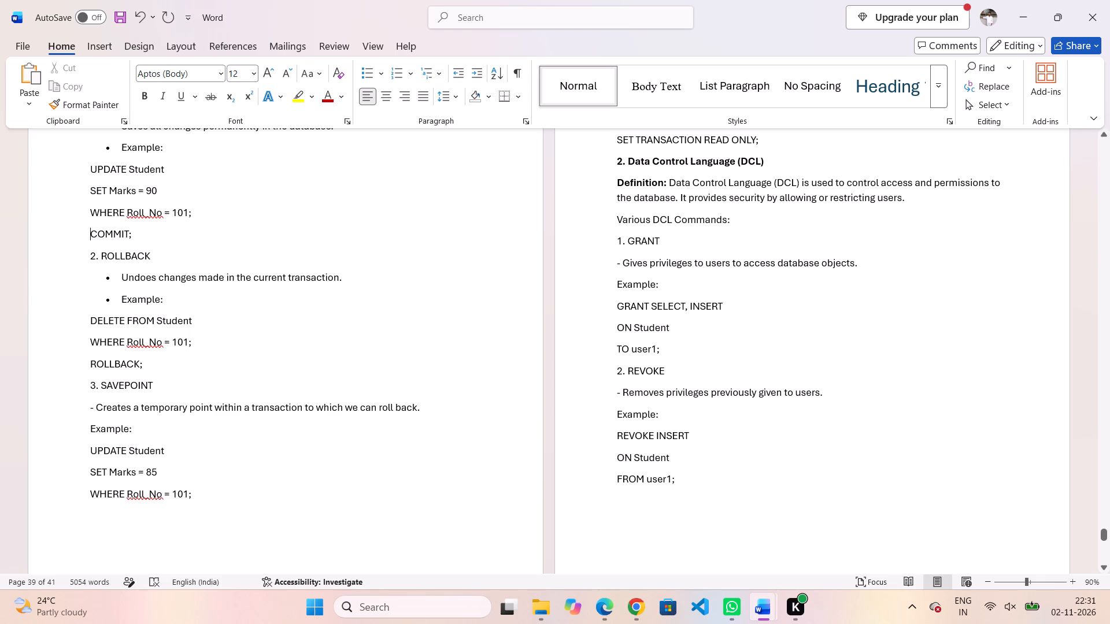
{"action": "scroll", "coordinate": [310, 262], "scroll_direction": "up", "scroll_amount": 1, "text": "ctrl"}
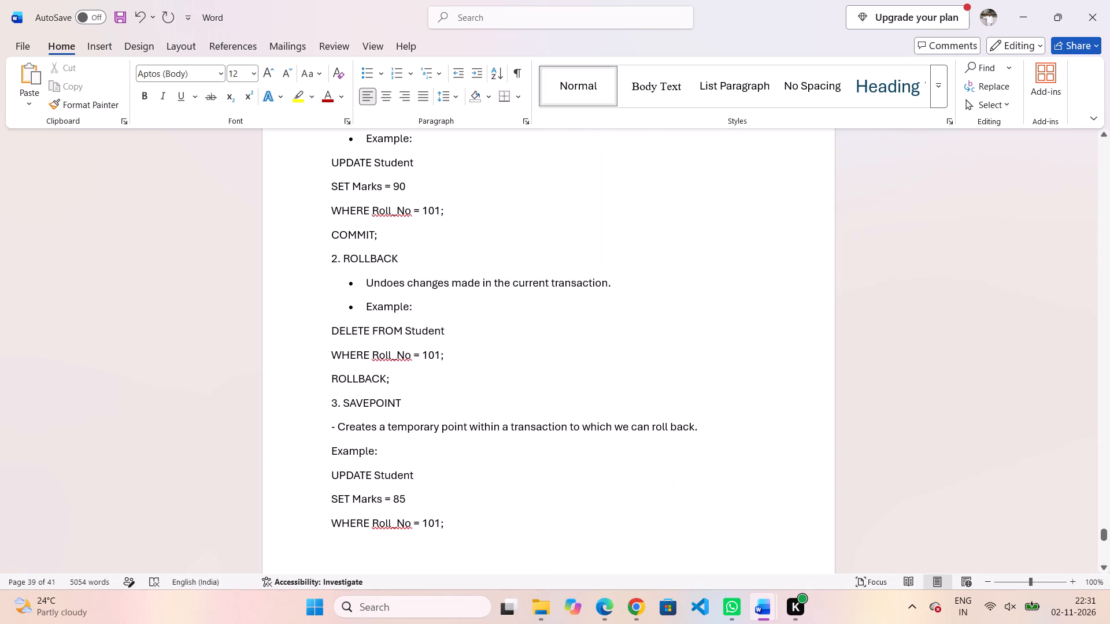
{"action": "scroll", "coordinate": [310, 262], "scroll_direction": "up", "scroll_amount": 3}
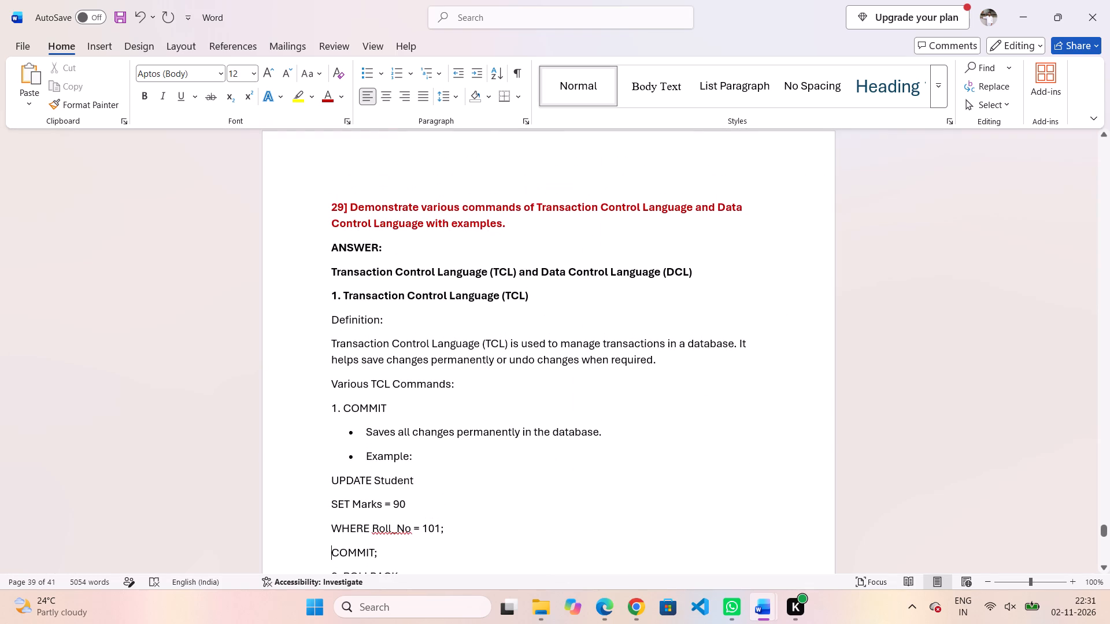
{"action": "left_click", "coordinate": [347, 294]}
{"action": "key", "text": "Left"}
{"action": "key", "text": "BackSpace"}
{"action": "key", "text": "BackSpace"}
{"action": "key", "text": "BackSpace"}
{"action": "key", "text": "BackSpace"}
{"action": "key", "text": "BackSpace"}
{"action": "key", "text": "BackSpace"}
{"action": "key", "text": "BackSpace"}
{"action": "key", "text": "BackSpace"}
{"action": "key", "text": "BackSpace"}
{"action": "key", "text": "BackSpace"}
{"action": "key", "text": "BackSpace"}
{"action": "key", "text": "BackSpace"}
{"action": "key", "text": "BackSpace"}
{"action": "key", "text": "BackSpace"}
{"action": "key", "text": "BackSpace"}
{"action": "key", "text": "BackSpace"}
{"action": "key", "text": "BackSpace"}
{"action": "key", "text": "BackSpace"}
{"action": "key", "text": "BackSpace"}
{"action": "key", "text": "BackSpace"}
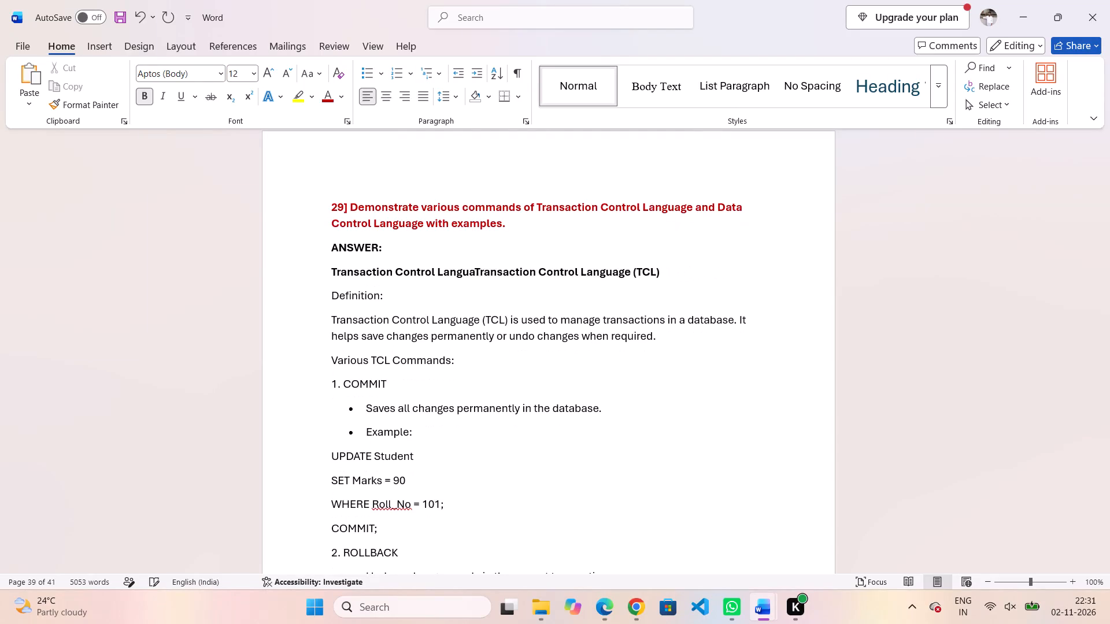
{"action": "key", "text": "BackSpace"}
{"action": "key", "text": "BackSpace"}
{"action": "key", "text": "BackSpace"}
{"action": "key", "text": "BackSpace"}
{"action": "key", "text": "BackSpace"}
{"action": "key", "text": "BackSpace"}
{"action": "key", "text": "BackSpace"}
{"action": "key", "text": "BackSpace"}
{"action": "key", "text": "BackSpace"}
{"action": "key", "text": "BackSpace"}
{"action": "key", "text": "BackSpace"}
{"action": "key", "text": "BackSpace"}
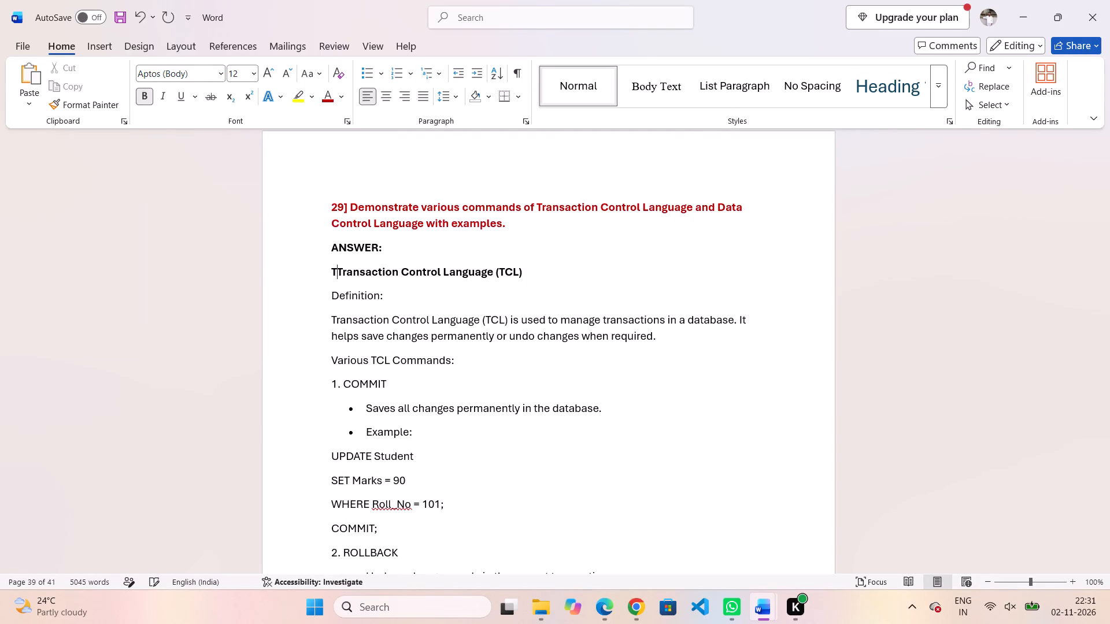
{"action": "key", "text": "BackSpace"}
Underline the "Transaction Control Language (TCL)" heading.
{"action": "left_click_drag", "start_coordinate": [328, 275], "coordinate": [520, 272]}
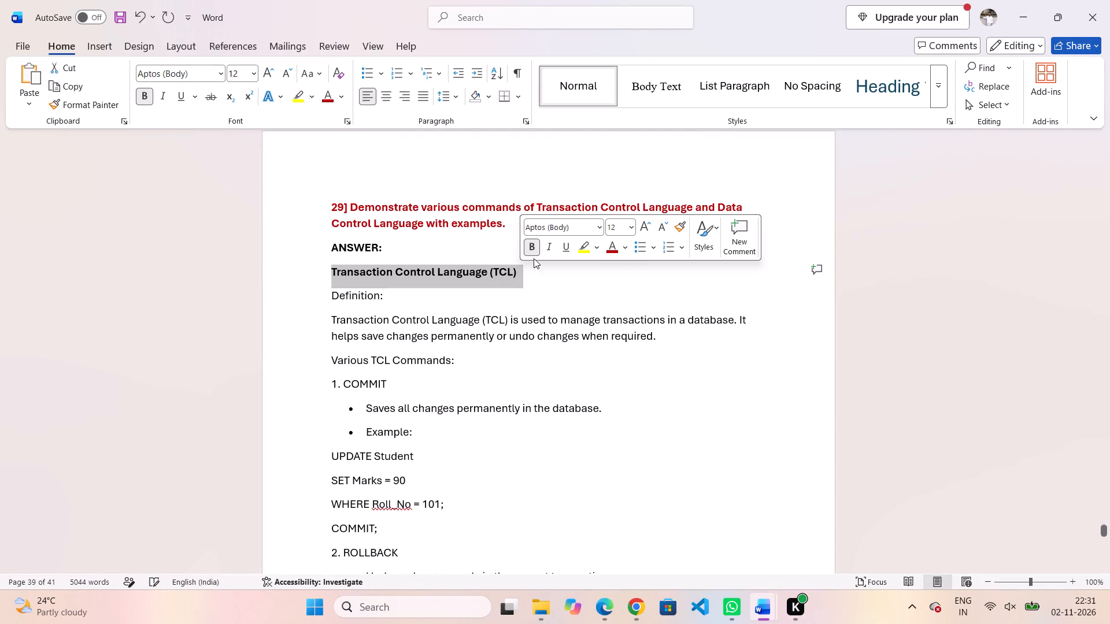
{"action": "left_click", "coordinate": [565, 248]}
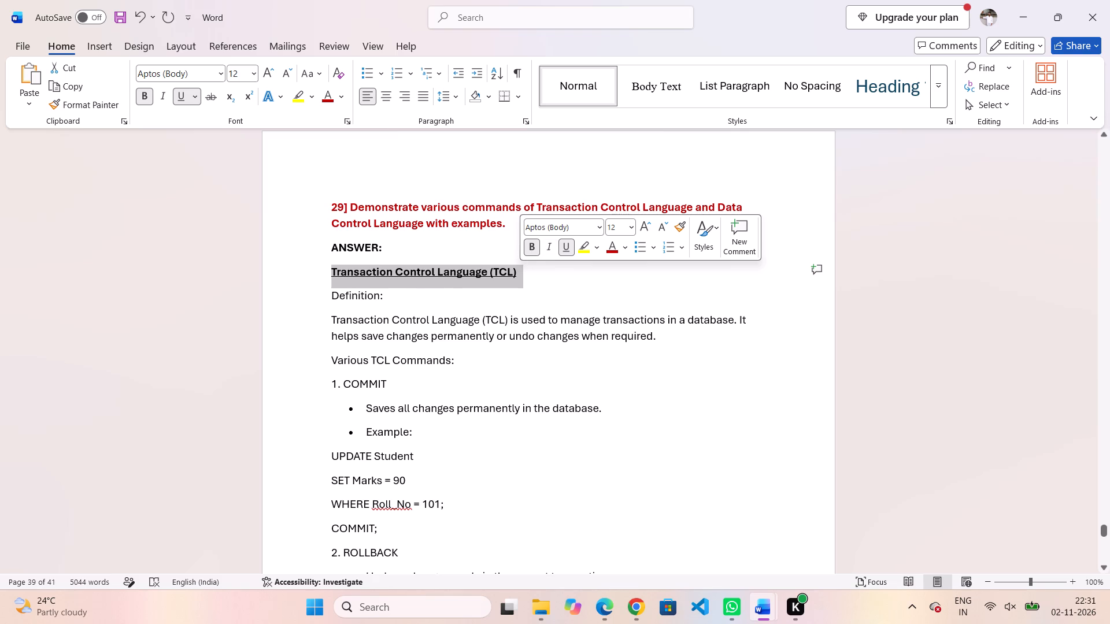
Bold the TCL section's "Definition:" label and join the definition text onto its line, separated by a space.
{"action": "left_click_drag", "start_coordinate": [384, 294], "coordinate": [347, 303]}
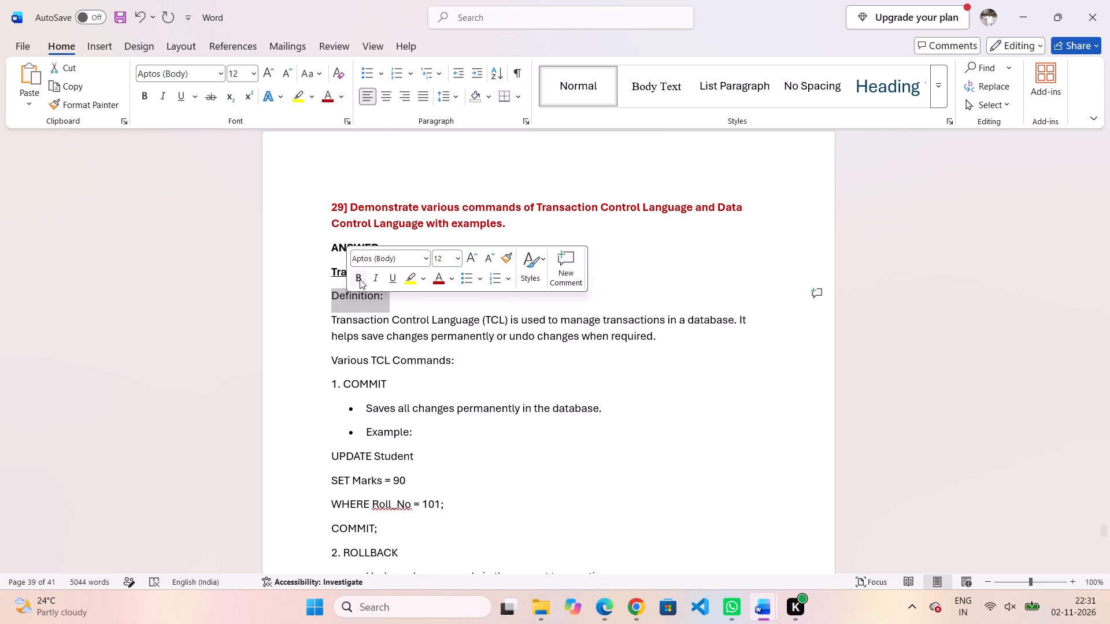
{"action": "left_click", "coordinate": [360, 279]}
{"action": "left_click", "coordinate": [332, 322]}
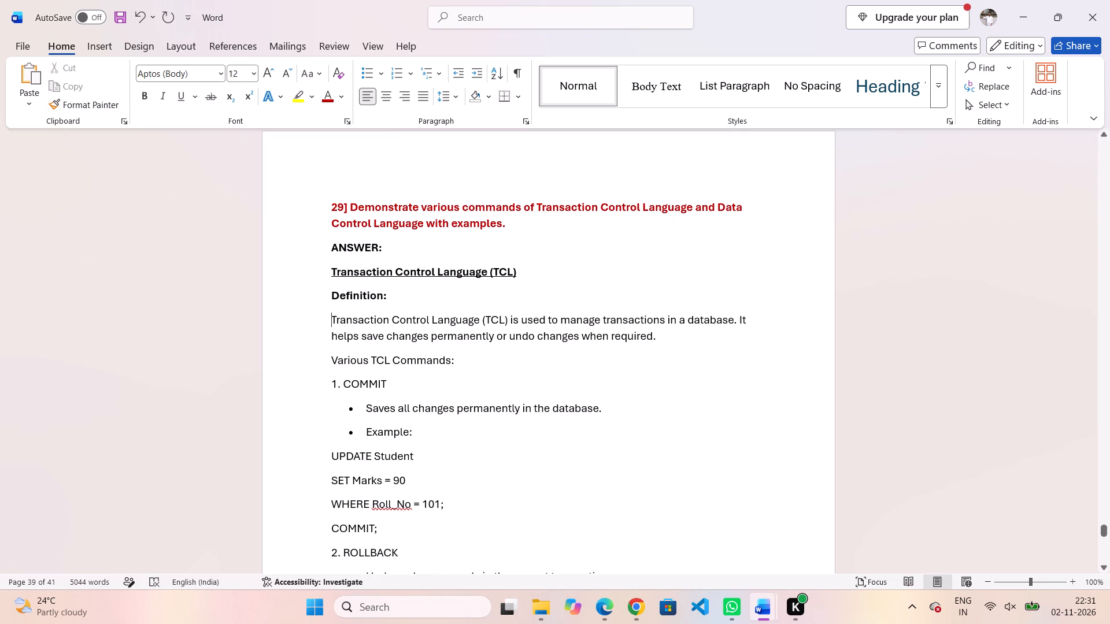
{"action": "key", "text": "BackSpace"}
{"action": "key", "text": "space"}
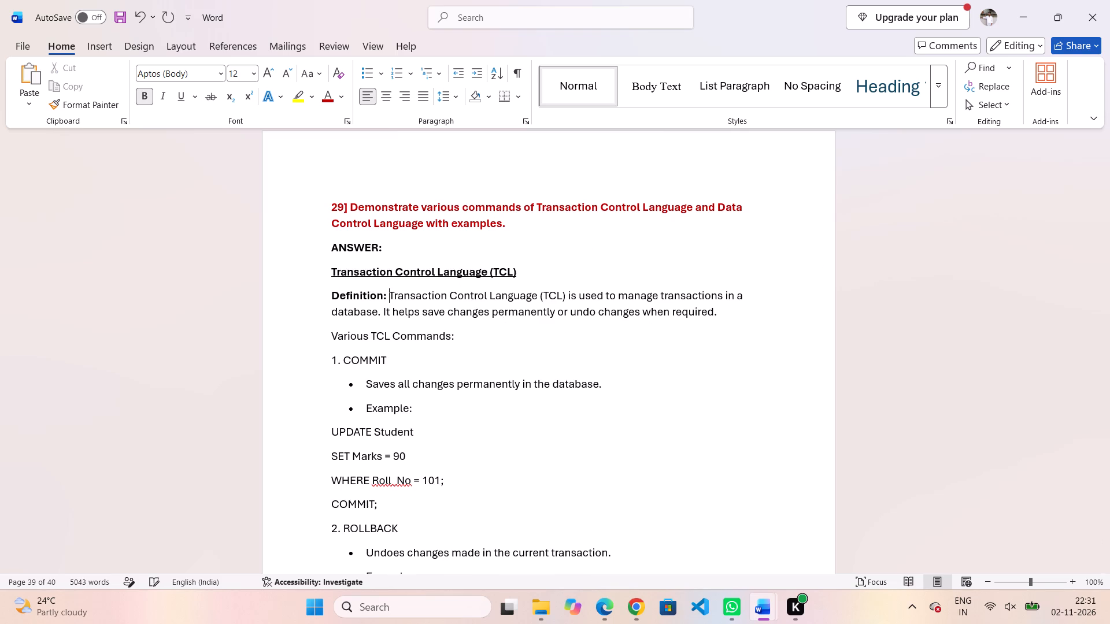
Make the "1. COMMIT" and "2. ROLLBACK" command headings in the TCL section bold.
{"action": "left_click_drag", "start_coordinate": [393, 351], "coordinate": [348, 366]}
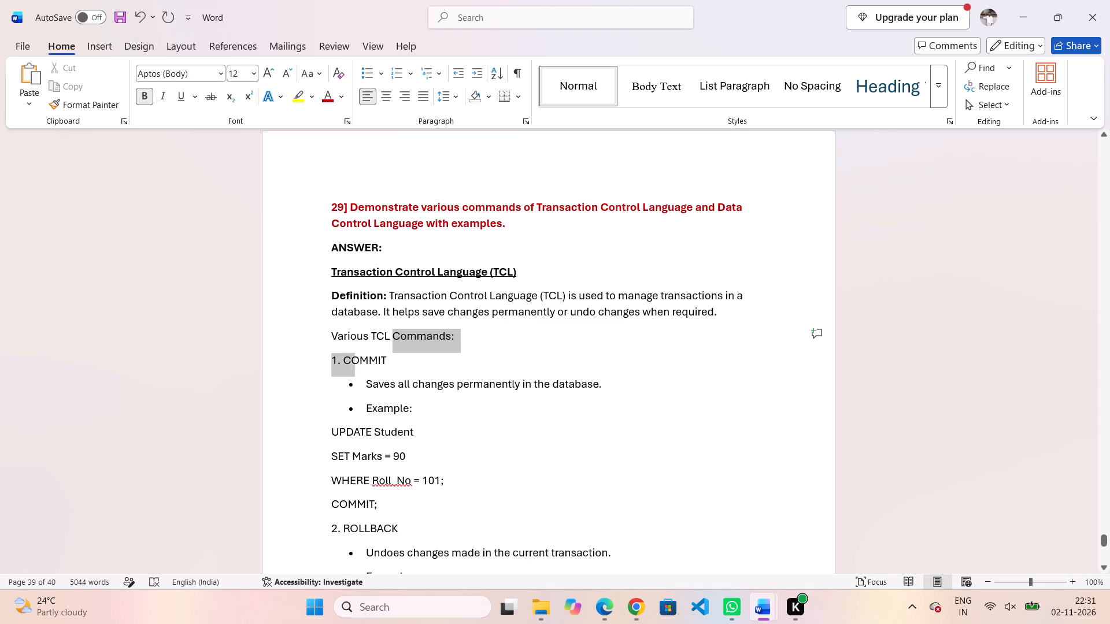
{"action": "left_click_drag", "start_coordinate": [348, 366], "coordinate": [331, 365]}
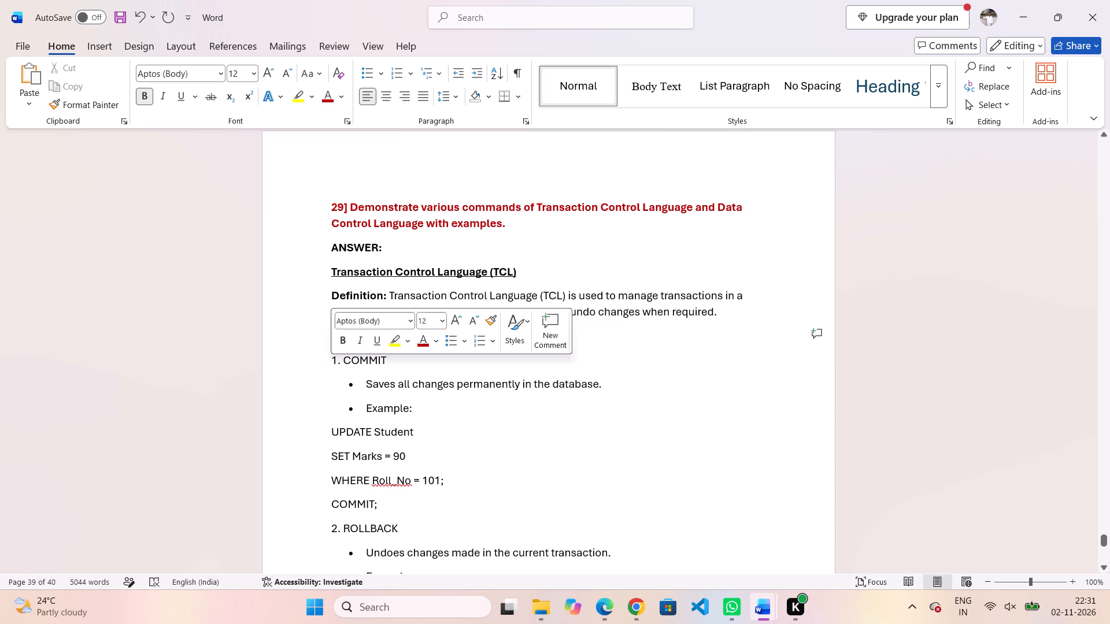
{"action": "left_click_drag", "start_coordinate": [331, 365], "coordinate": [382, 357]}
{"action": "left_click", "coordinate": [391, 328]}
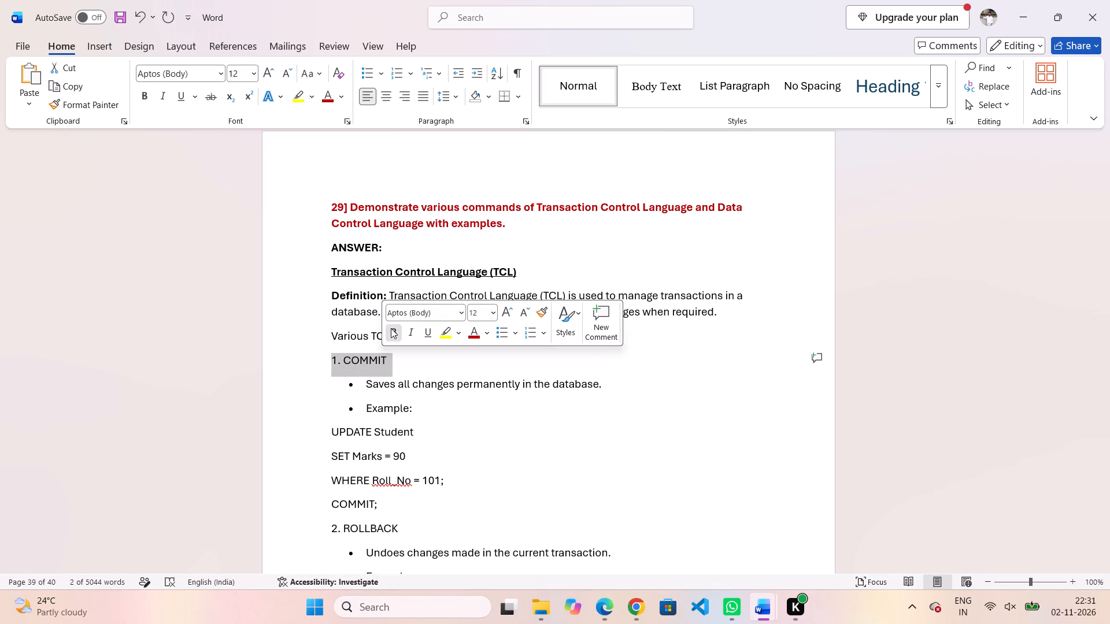
{"action": "left_click", "coordinate": [400, 352]}
{"action": "scroll", "coordinate": [400, 352], "scroll_direction": "down", "scroll_amount": 2}
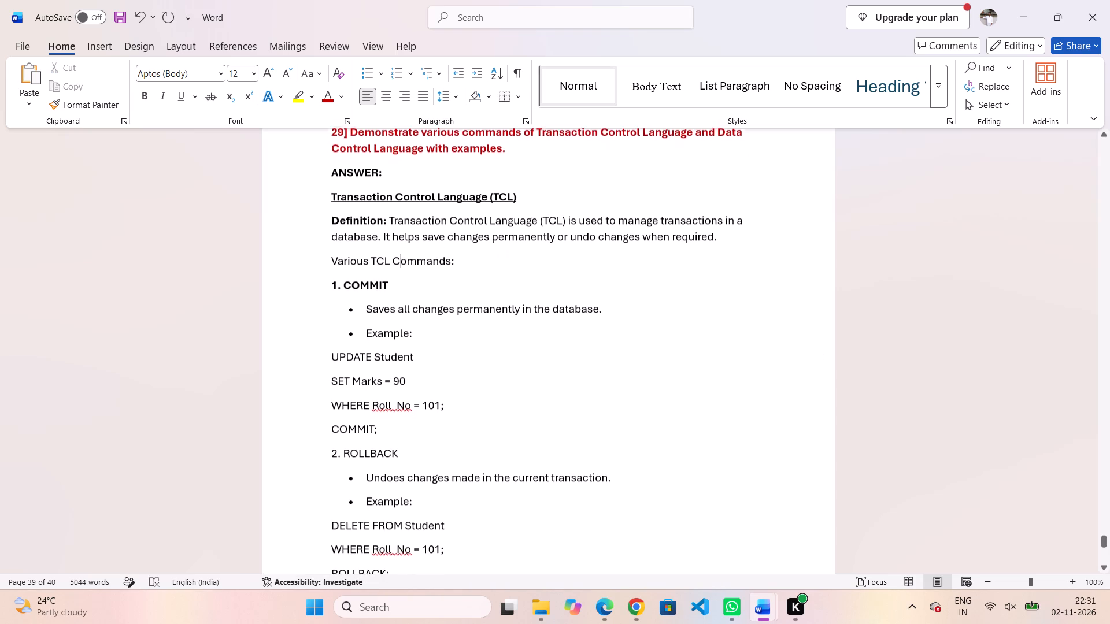
{"action": "scroll", "coordinate": [400, 352], "scroll_direction": "down", "scroll_amount": 1}
{"action": "left_click_drag", "start_coordinate": [402, 402], "coordinate": [314, 417]}
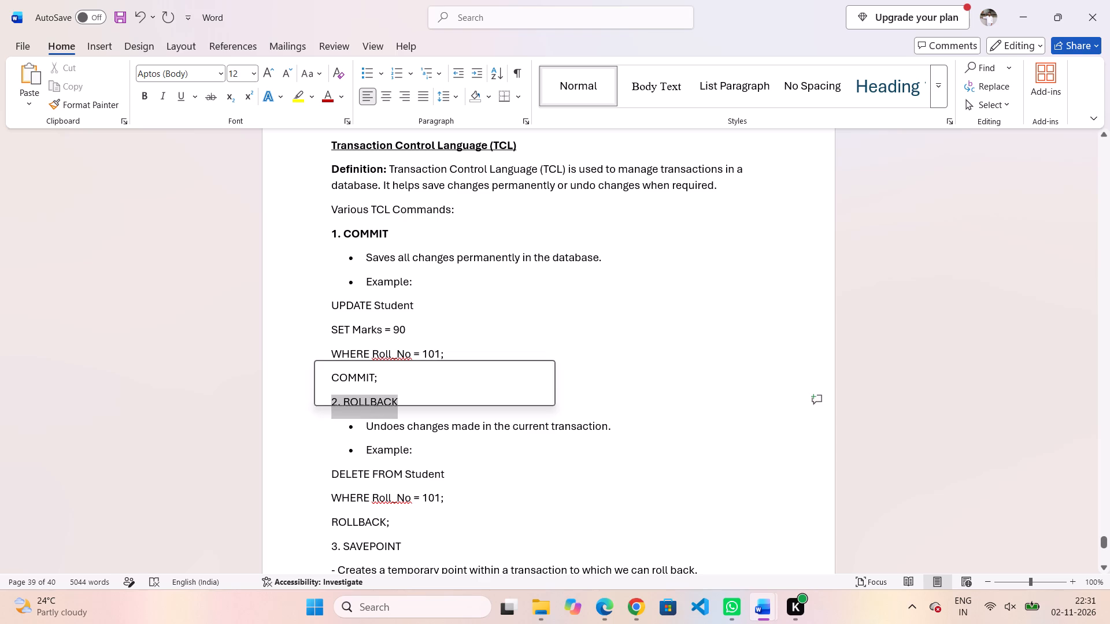
{"action": "left_click", "coordinate": [330, 396]}
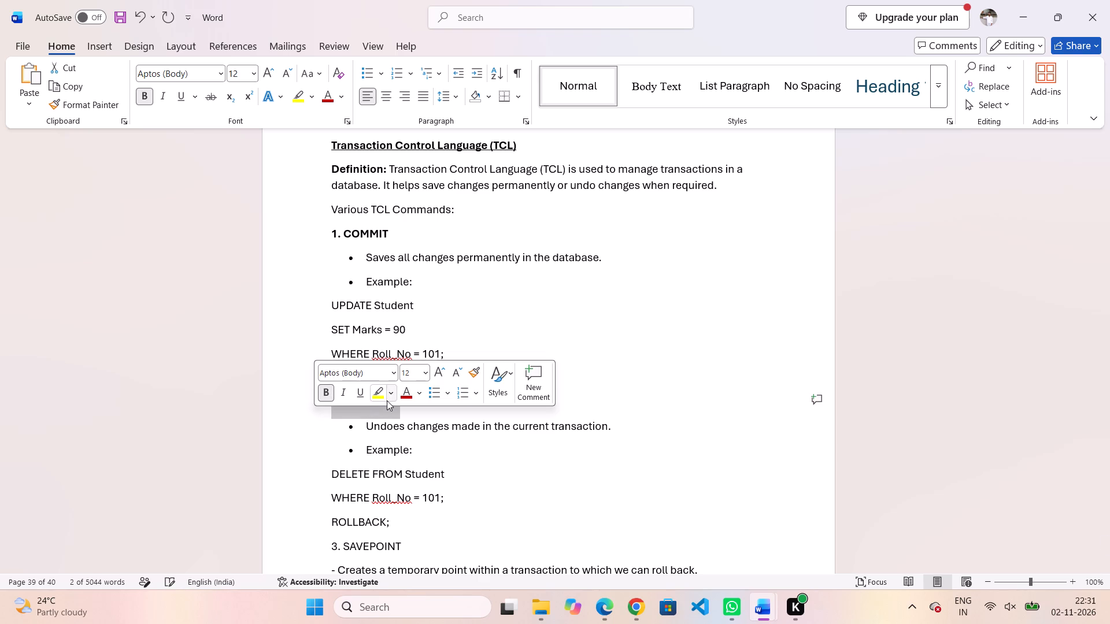
{"action": "left_click", "coordinate": [396, 411]}
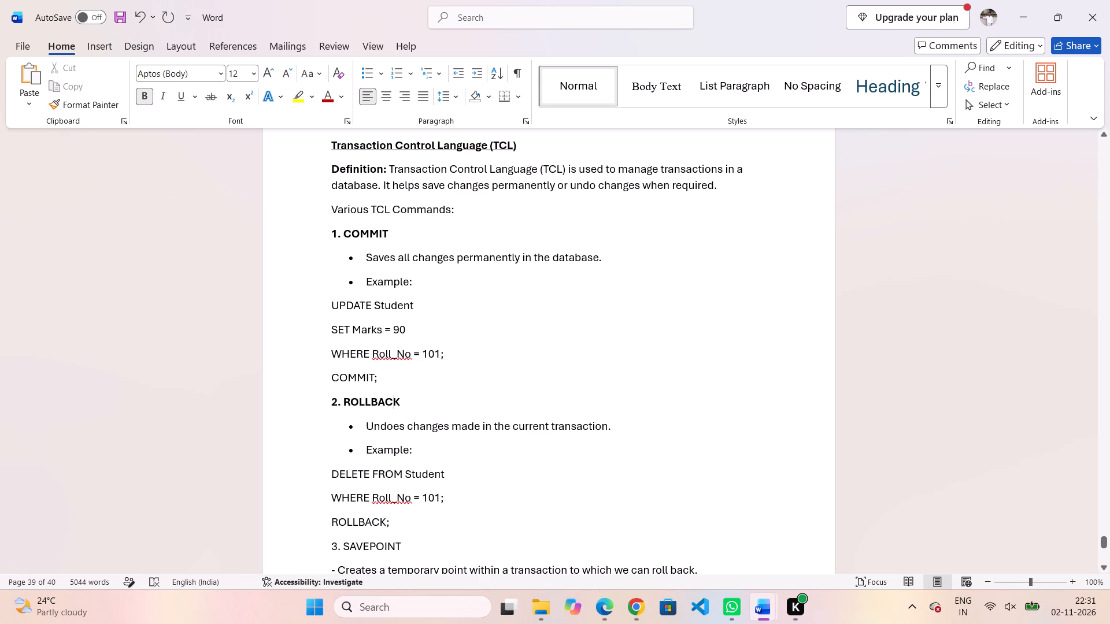
Bold the "Example:" label under "1. COMMIT" and remove its bullet and indent so it aligns with the body text.
{"action": "left_click_drag", "start_coordinate": [412, 282], "coordinate": [339, 297]}
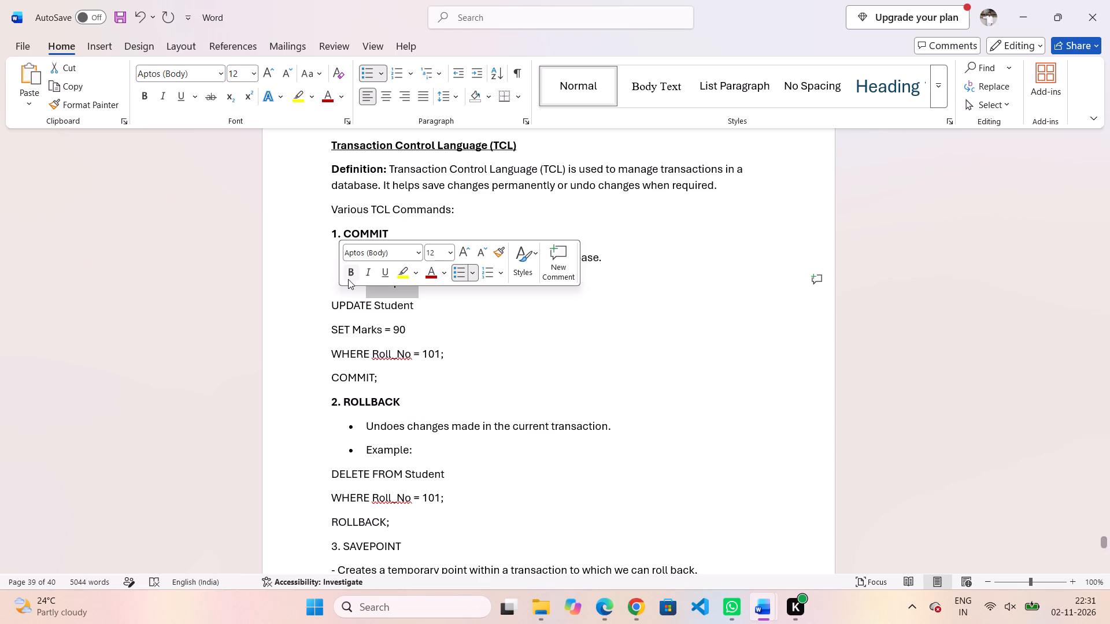
{"action": "left_click", "coordinate": [348, 277]}
{"action": "left_click", "coordinate": [357, 286]}
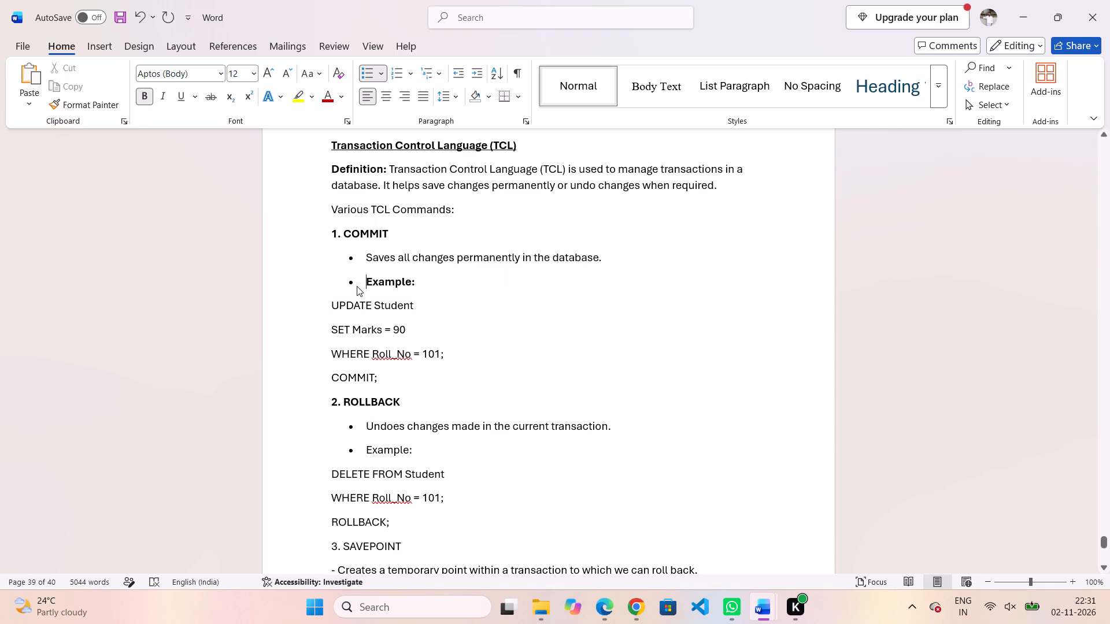
{"action": "key", "text": "BackSpace"}
{"action": "key", "text": "BackSpace"}
{"action": "key", "text": "BackSpace"}
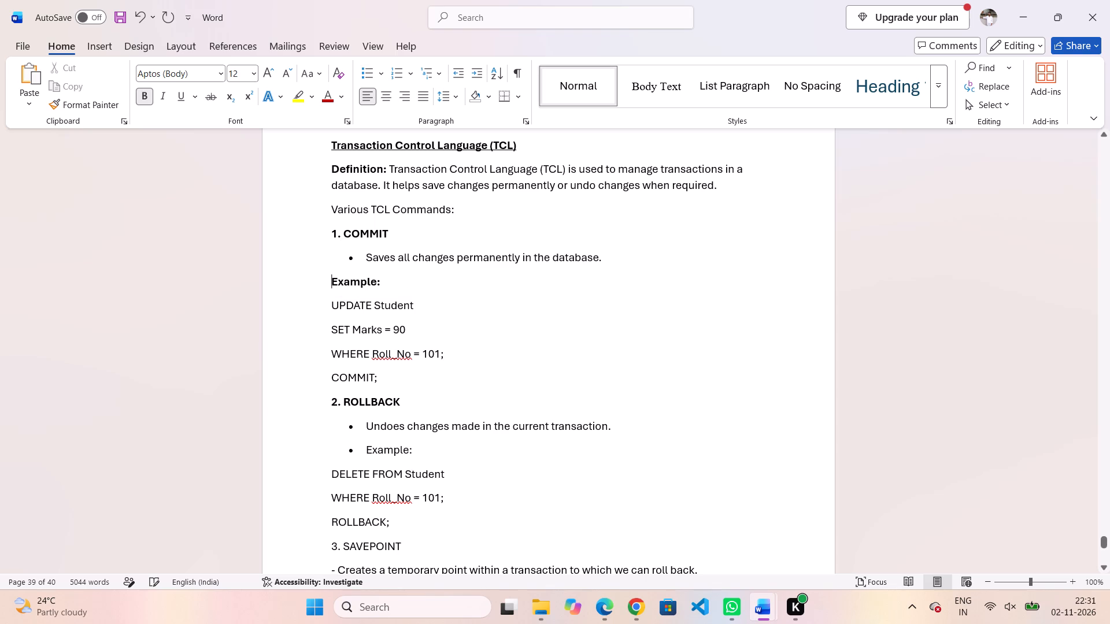
Make the bulleted "Example:" label under "2. ROLLBACK" bold.
{"action": "scroll", "coordinate": [408, 340], "scroll_direction": "down", "scroll_amount": 1}
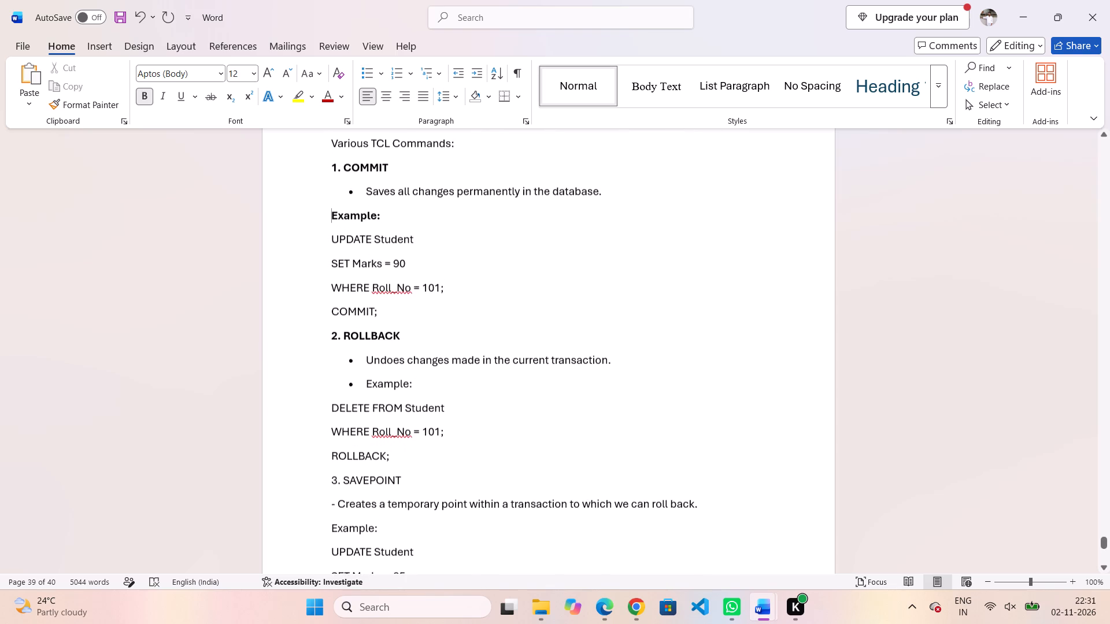
{"action": "scroll", "coordinate": [408, 340], "scroll_direction": "down", "scroll_amount": 1}
{"action": "left_click_drag", "start_coordinate": [413, 373], "coordinate": [401, 373]}
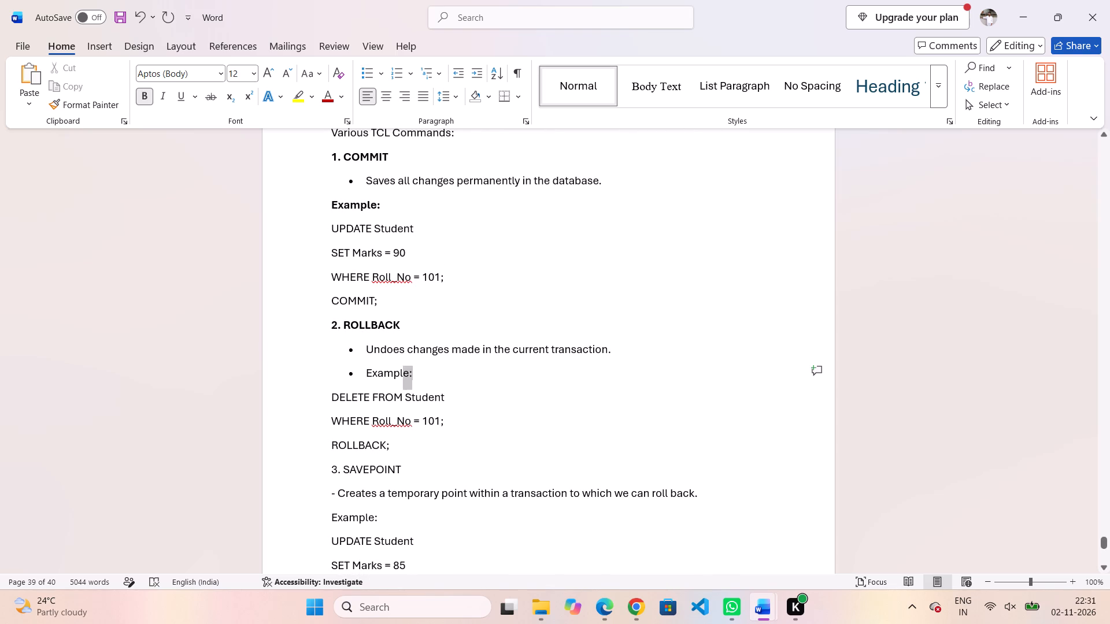
{"action": "left_click_drag", "start_coordinate": [401, 373], "coordinate": [373, 374]}
{"action": "left_click", "coordinate": [385, 345]}
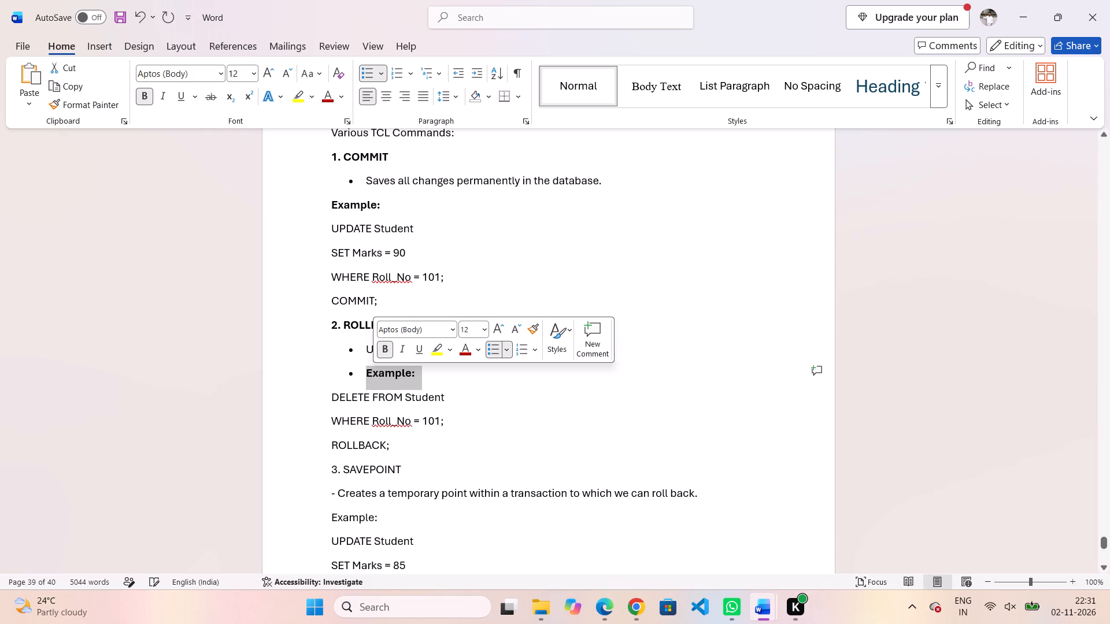
Remove the bullet and indent from the "Example:" label under "2. ROLLBACK" so it aligns with the body text.
{"action": "left_click", "coordinate": [365, 373]}
{"action": "key", "text": "BackSpace"}
{"action": "key", "text": "BackSpace"}
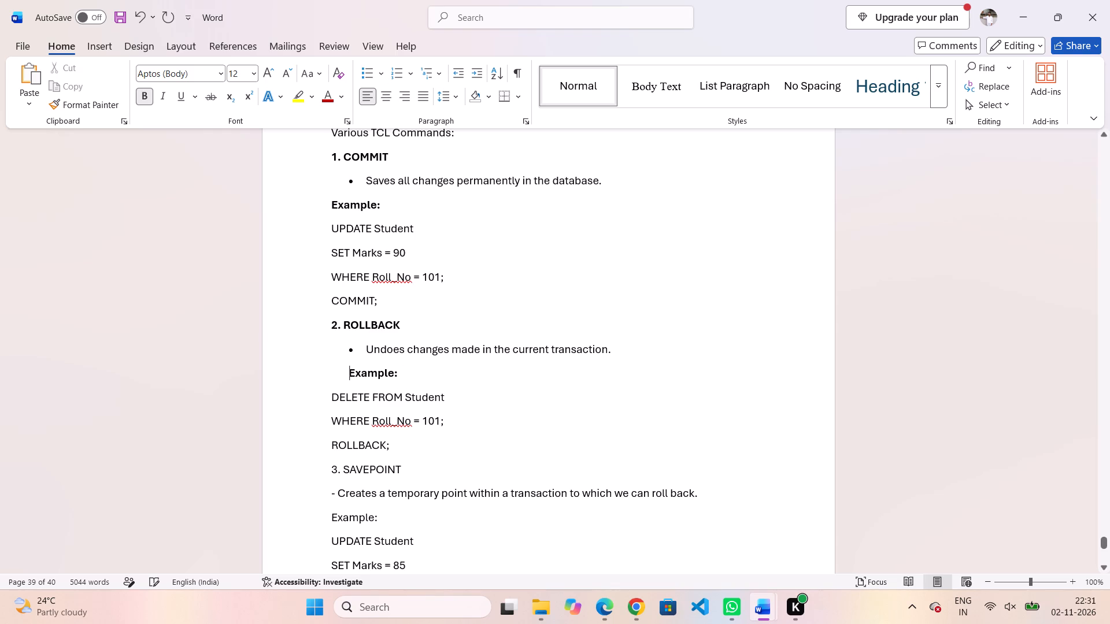
{"action": "key", "text": "BackSpace"}
Bold the "3. SAVEPOINT" heading and the "Example:" label beneath it in the TCL section.
{"action": "scroll", "coordinate": [365, 373], "scroll_direction": "down", "scroll_amount": 1}
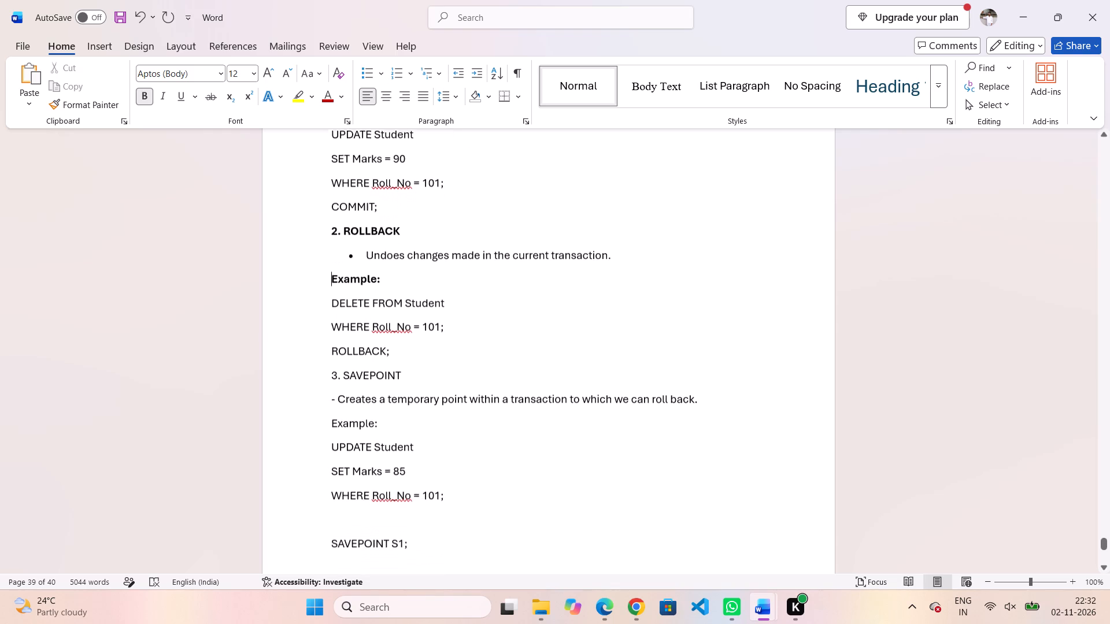
{"action": "scroll", "coordinate": [365, 373], "scroll_direction": "down", "scroll_amount": 1}
{"action": "left_click_drag", "start_coordinate": [402, 366], "coordinate": [327, 381]}
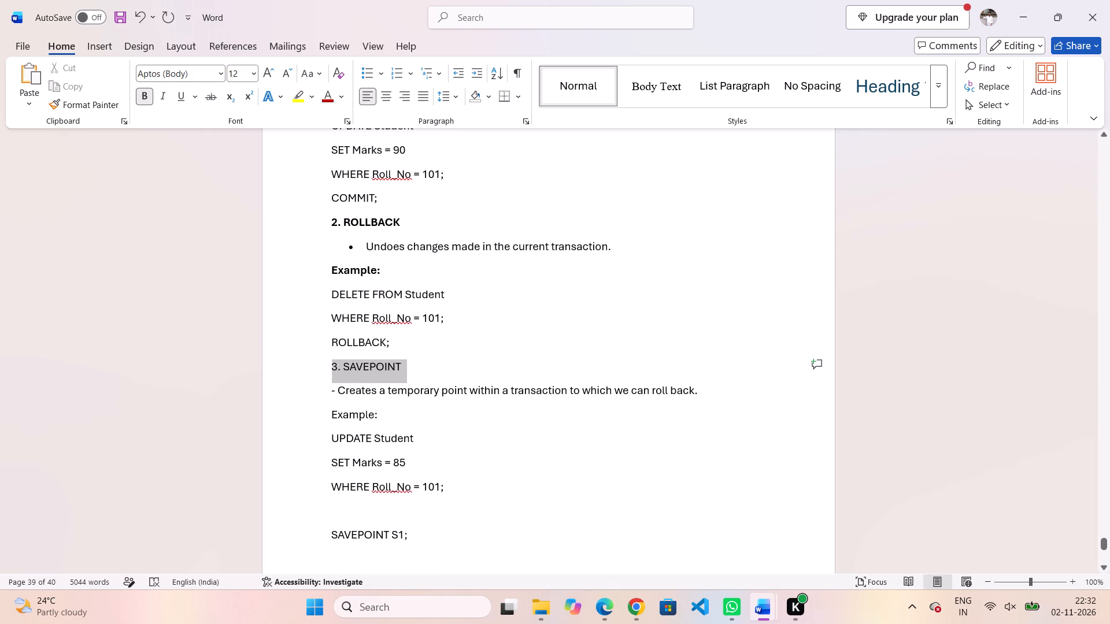
{"action": "left_click_drag", "start_coordinate": [327, 381], "coordinate": [319, 381]}
{"action": "left_click", "coordinate": [329, 359]}
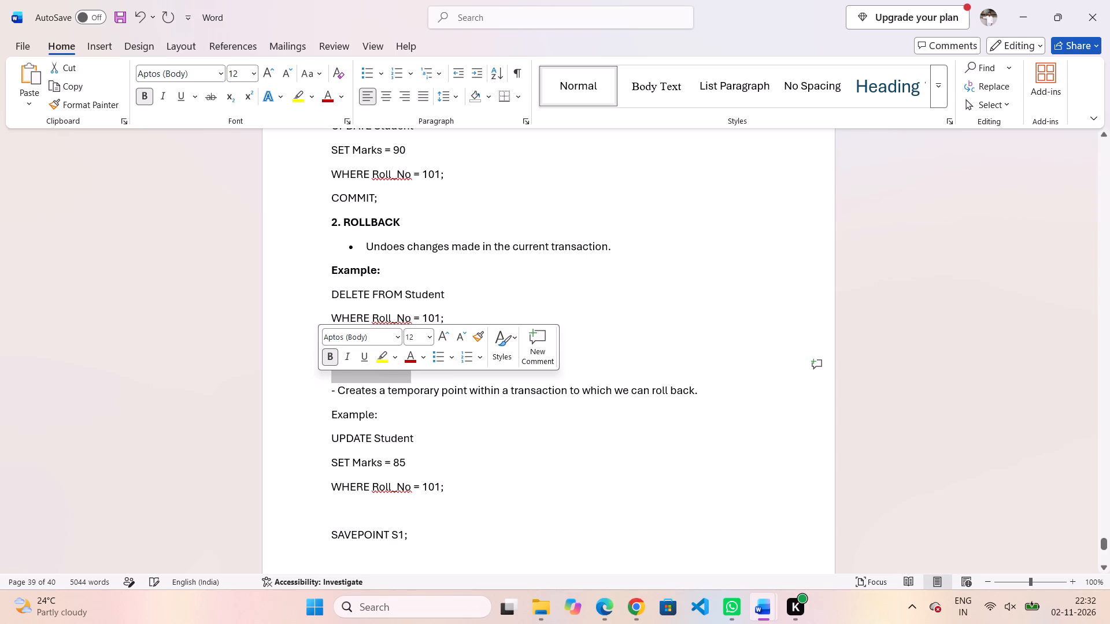
{"action": "left_click_drag", "start_coordinate": [380, 410], "coordinate": [328, 415]}
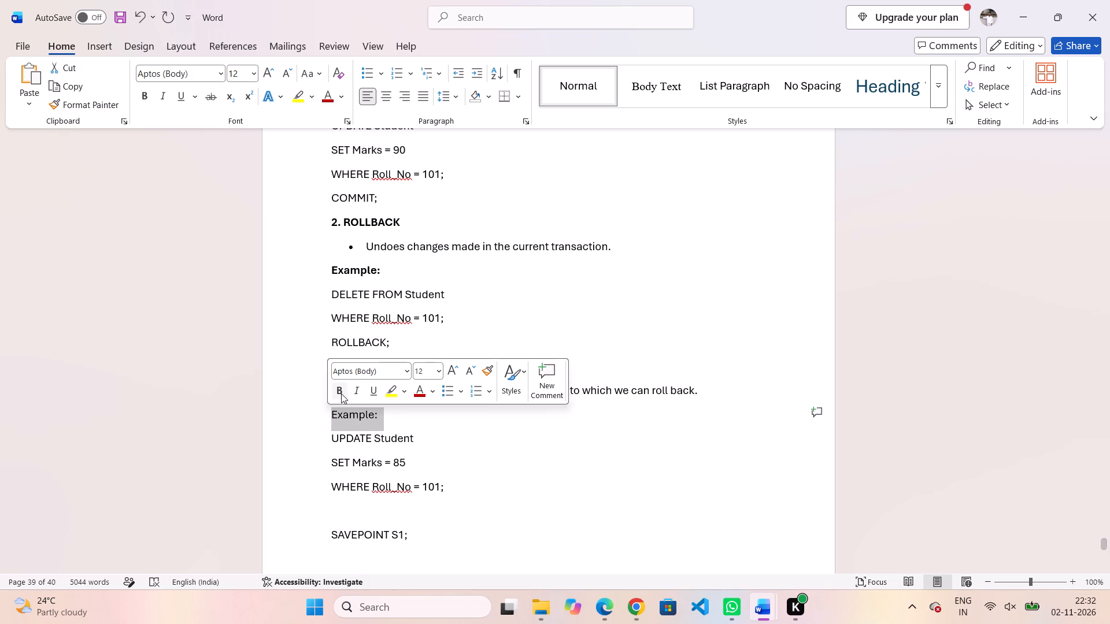
{"action": "left_click", "coordinate": [341, 393]}
{"action": "left_click", "coordinate": [391, 413]}
Bold the "4. SET TRANSACTION" heading and the "Example:" label beneath it in the TCL section.
{"action": "scroll", "coordinate": [391, 413], "scroll_direction": "down", "scroll_amount": 1}
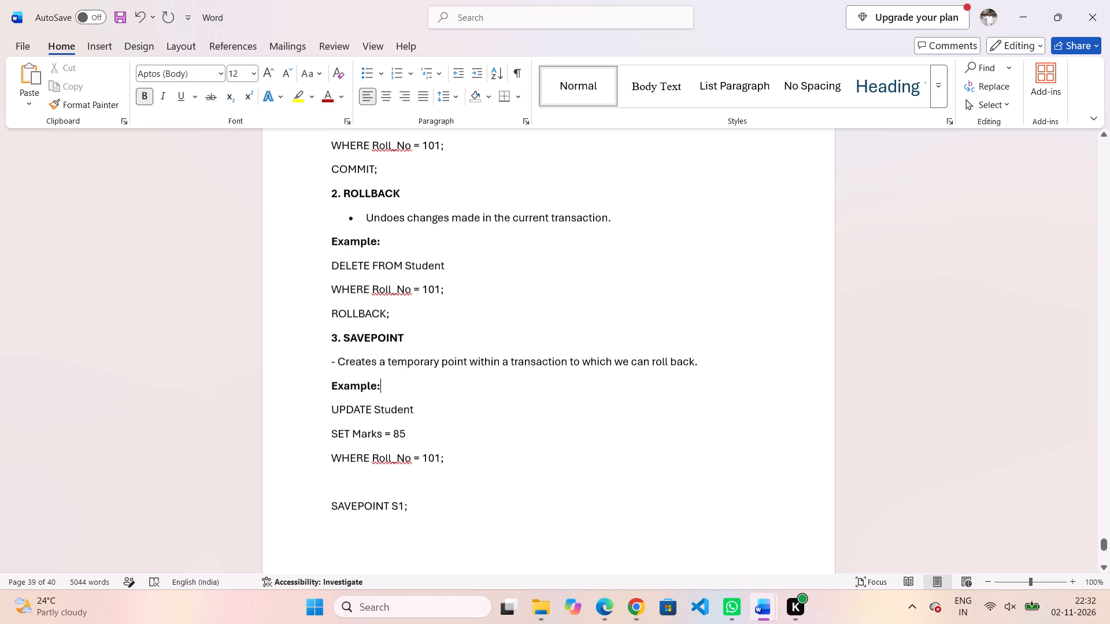
{"action": "scroll", "coordinate": [391, 413], "scroll_direction": "down", "scroll_amount": 3}
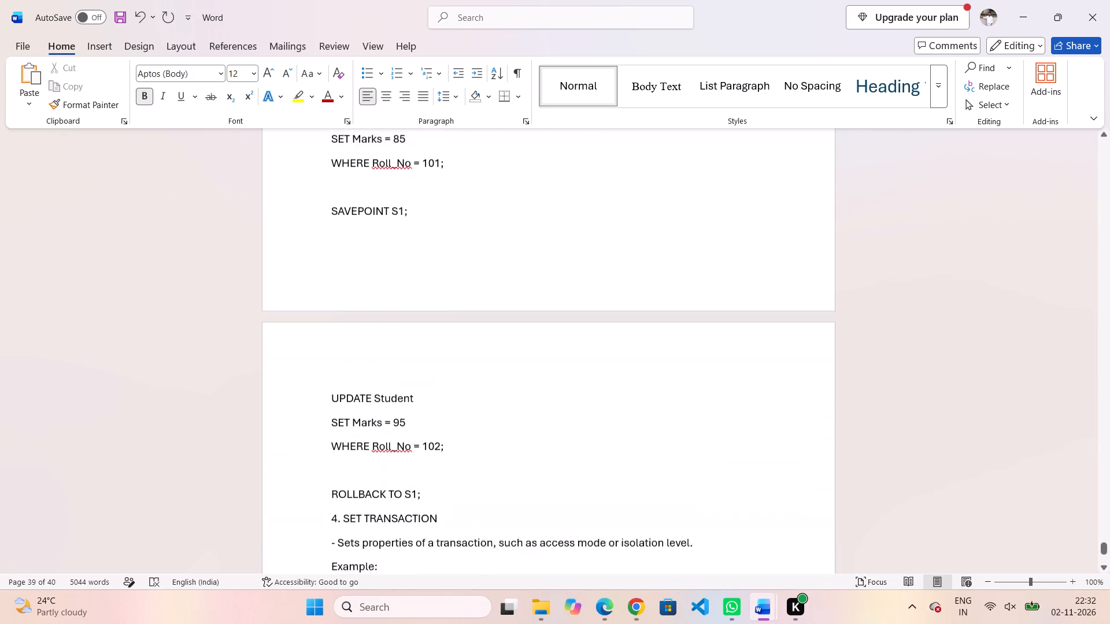
{"action": "scroll", "coordinate": [391, 413], "scroll_direction": "down", "scroll_amount": 2}
{"action": "scroll", "coordinate": [391, 413], "scroll_direction": "up", "scroll_amount": 3}
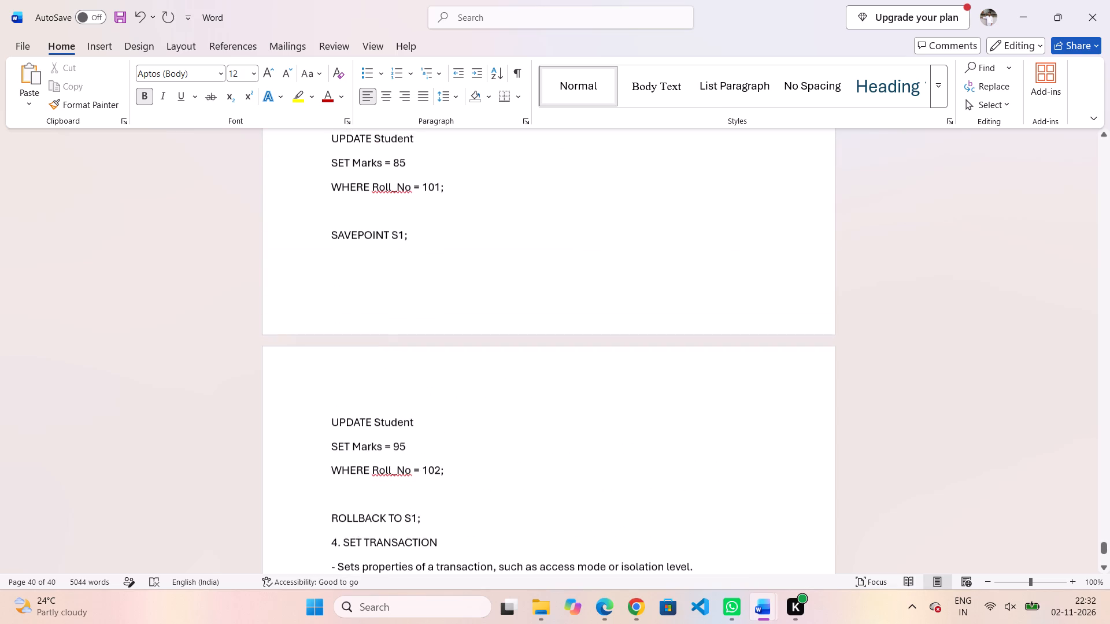
{"action": "scroll", "coordinate": [391, 413], "scroll_direction": "up", "scroll_amount": 1}
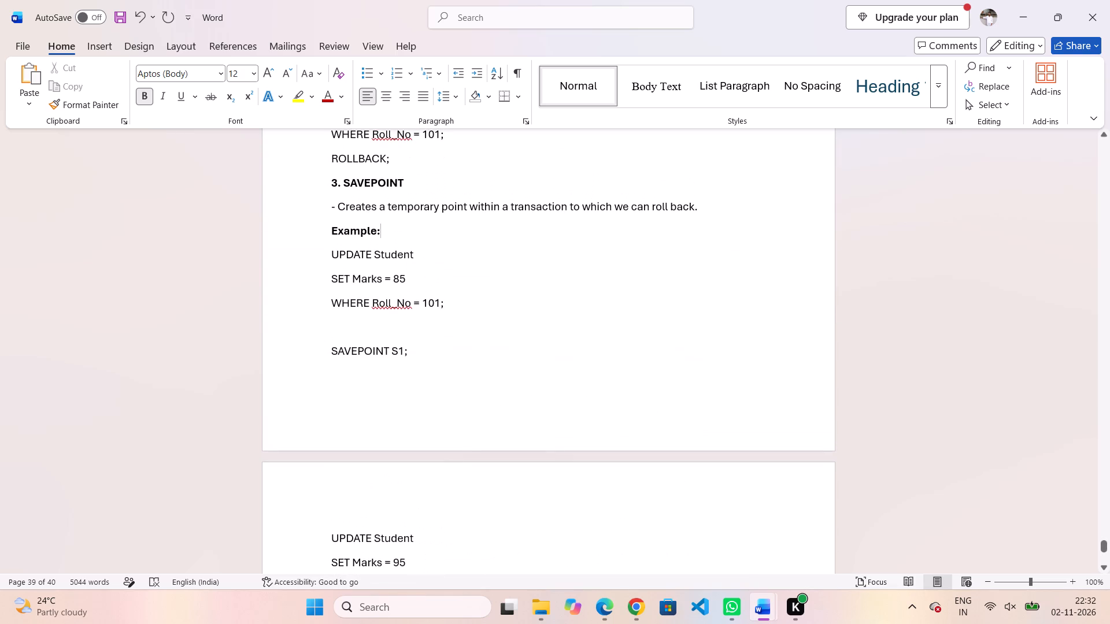
{"action": "scroll", "coordinate": [391, 413], "scroll_direction": "down", "scroll_amount": 2}
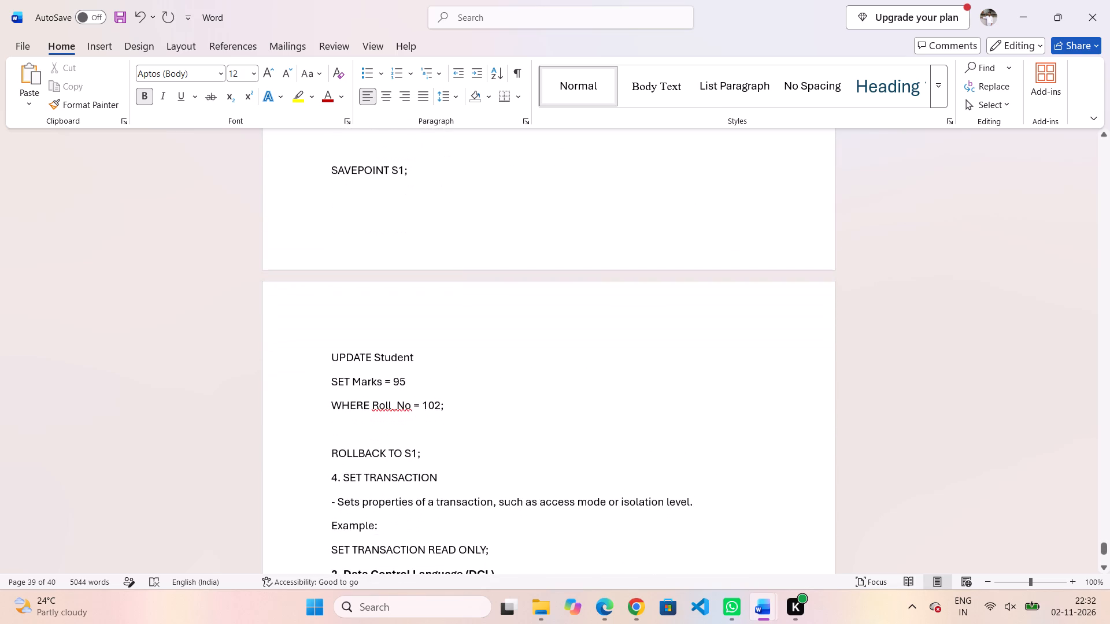
{"action": "left_click_drag", "start_coordinate": [442, 476], "coordinate": [320, 495]}
{"action": "left_click_drag", "start_coordinate": [320, 495], "coordinate": [317, 486]}
{"action": "left_click", "coordinate": [335, 463]}
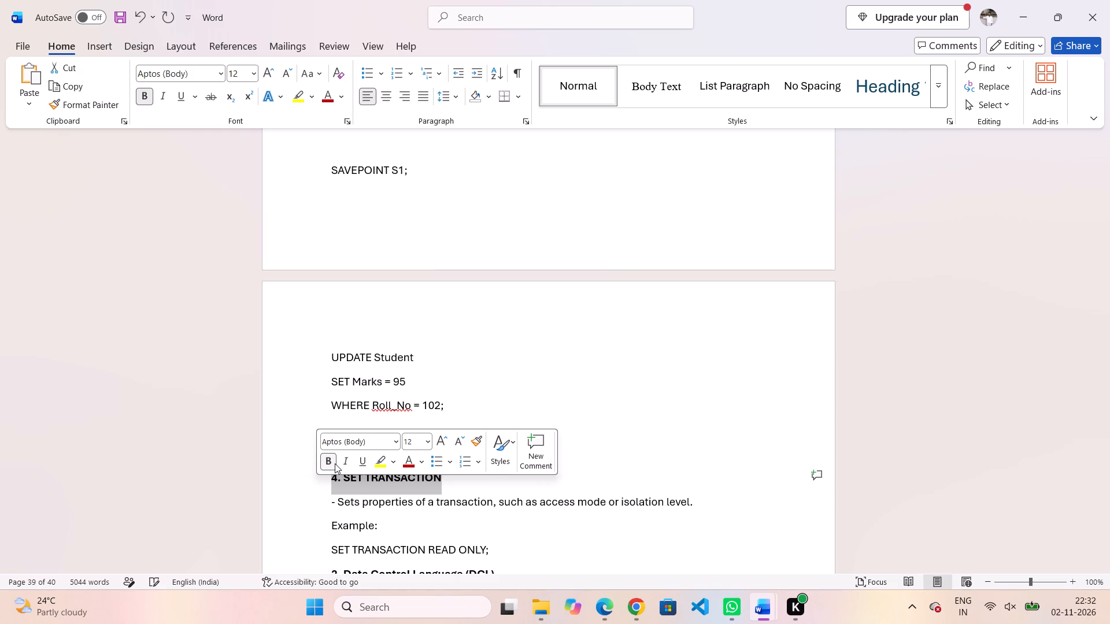
{"action": "left_click_drag", "start_coordinate": [384, 522], "coordinate": [336, 528]}
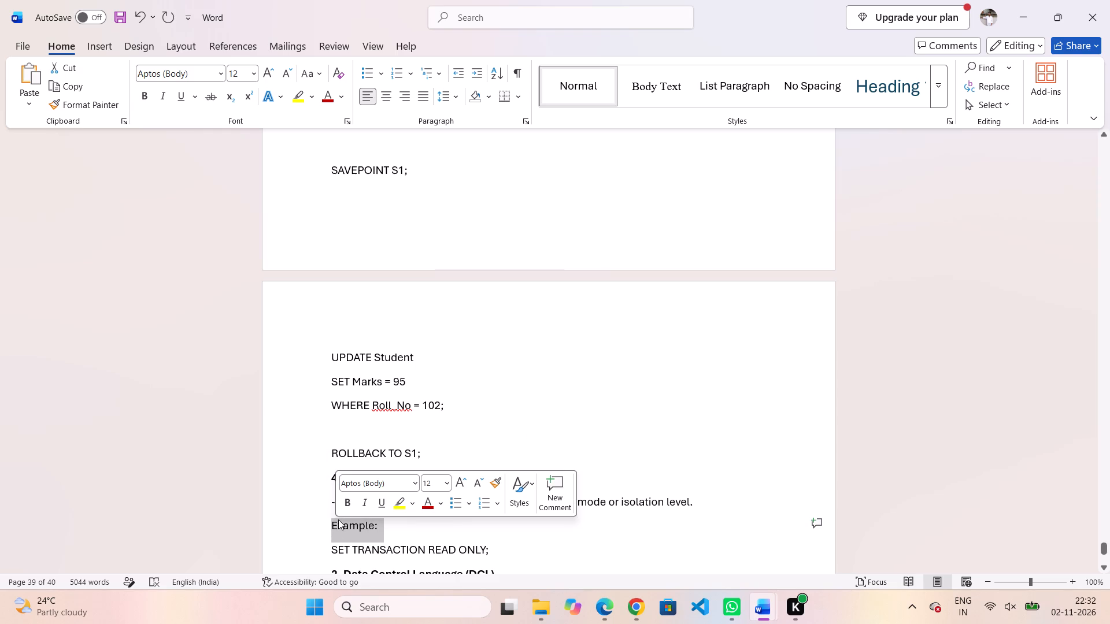
{"action": "left_click", "coordinate": [343, 502]}
{"action": "left_click", "coordinate": [387, 526]}
Remove the "2." numbering from the "Data Control Language (DCL)" heading and insert a blank line above it.
{"action": "scroll", "coordinate": [387, 526], "scroll_direction": "down", "scroll_amount": 1}
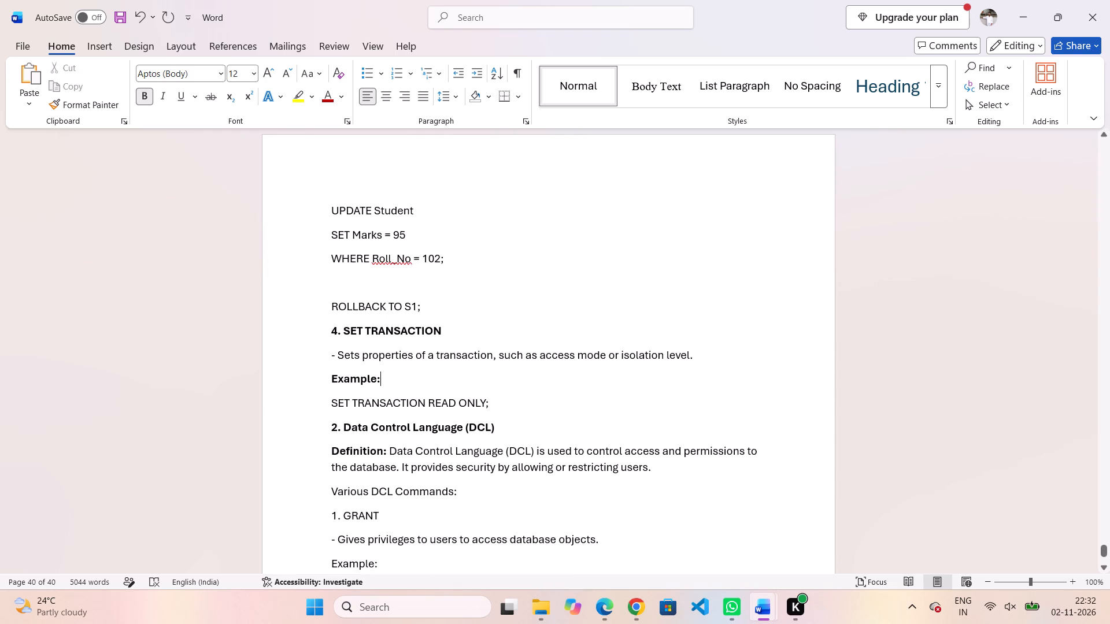
{"action": "left_click", "coordinate": [346, 429]}
{"action": "key", "text": "BackSpace"}
{"action": "key", "text": "BackSpace"}
{"action": "key", "text": "BackSpace"}
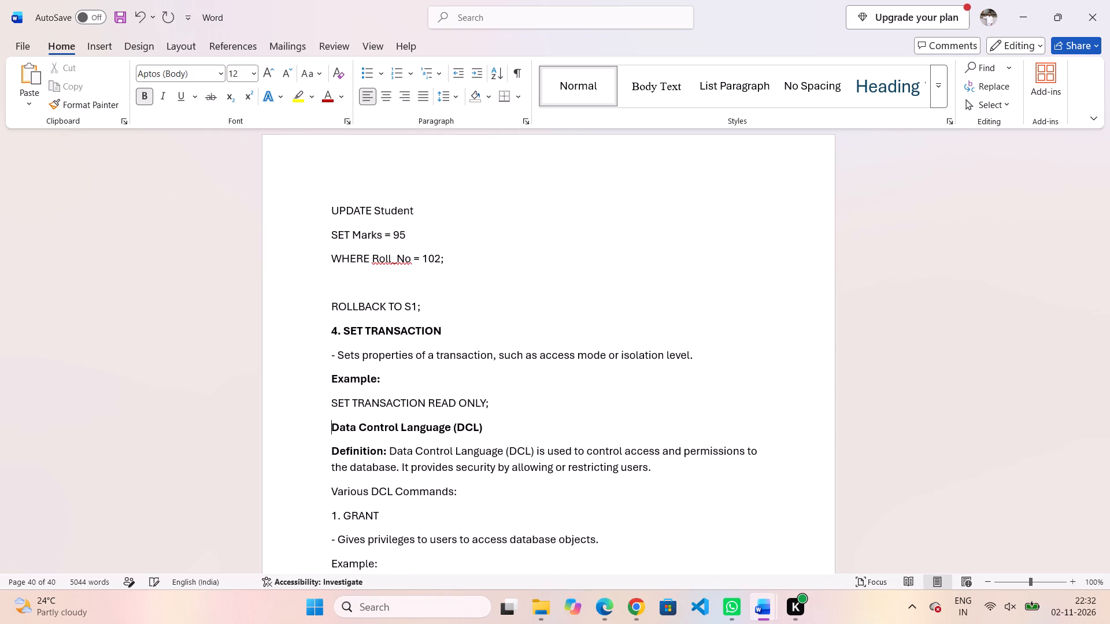
{"action": "key", "text": "Return"}
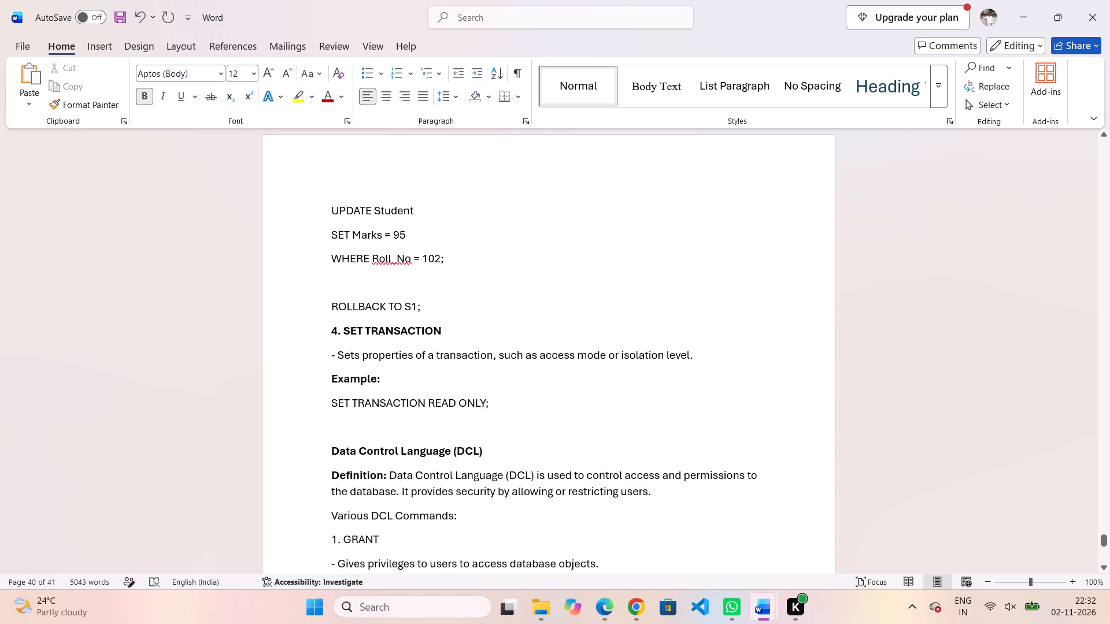
Underline the "Data Control Language (DCL)" heading.
{"action": "left_click_drag", "start_coordinate": [334, 449], "coordinate": [500, 450]}
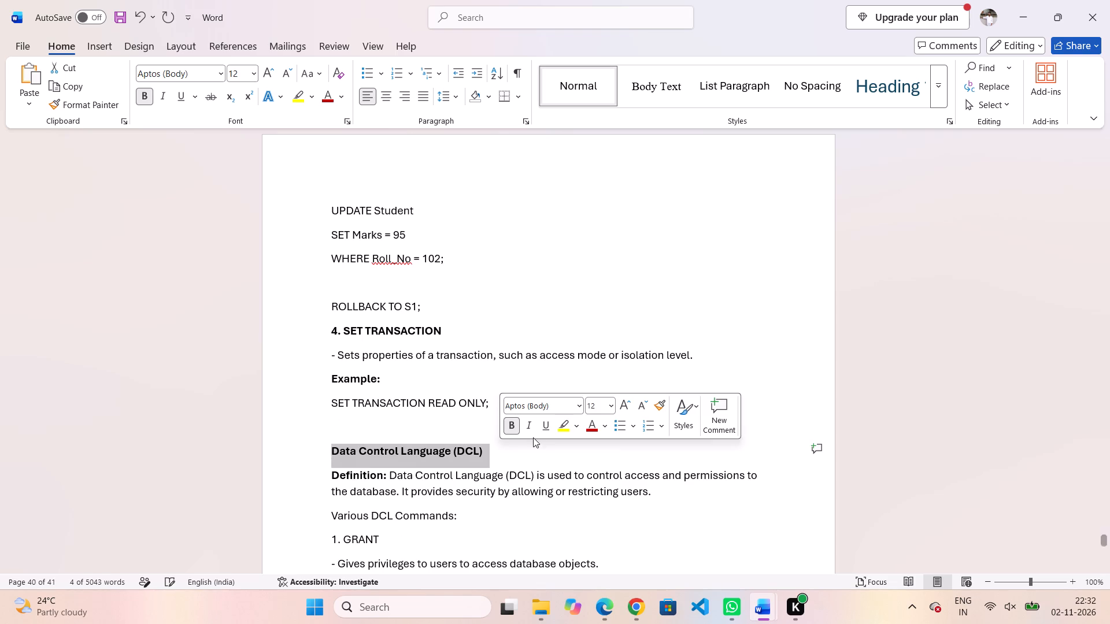
{"action": "left_click", "coordinate": [547, 429]}
{"action": "left_click", "coordinate": [446, 542]}
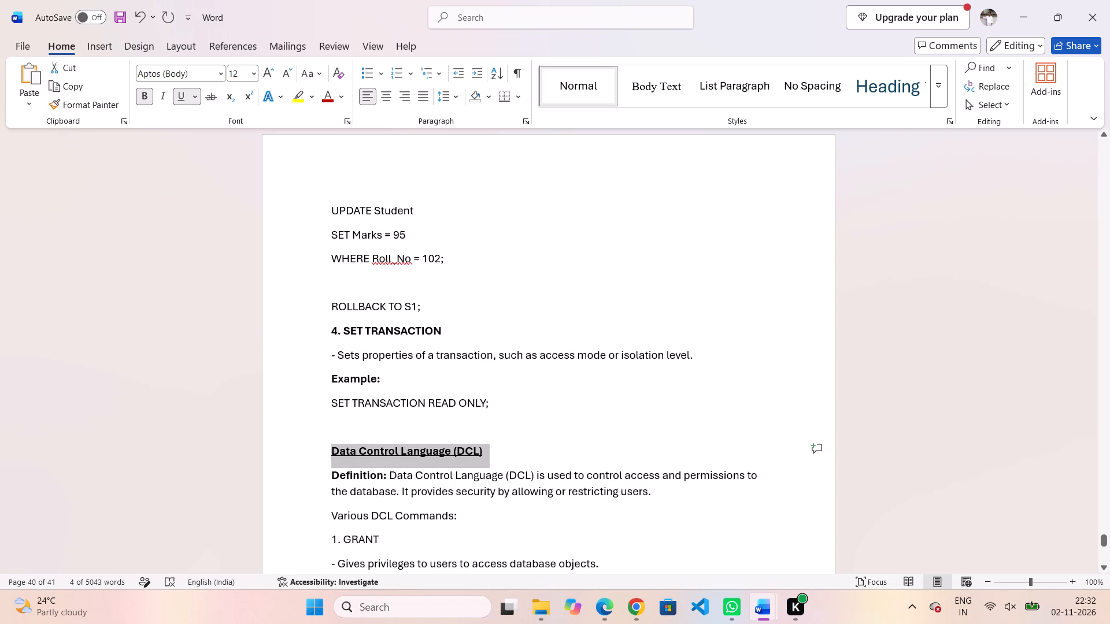
Bold the "1. GRANT" heading and the "Example:" label beneath it in the DCL section.
{"action": "left_click_drag", "start_coordinate": [387, 544], "coordinate": [325, 543]}
{"action": "left_click", "coordinate": [333, 522]}
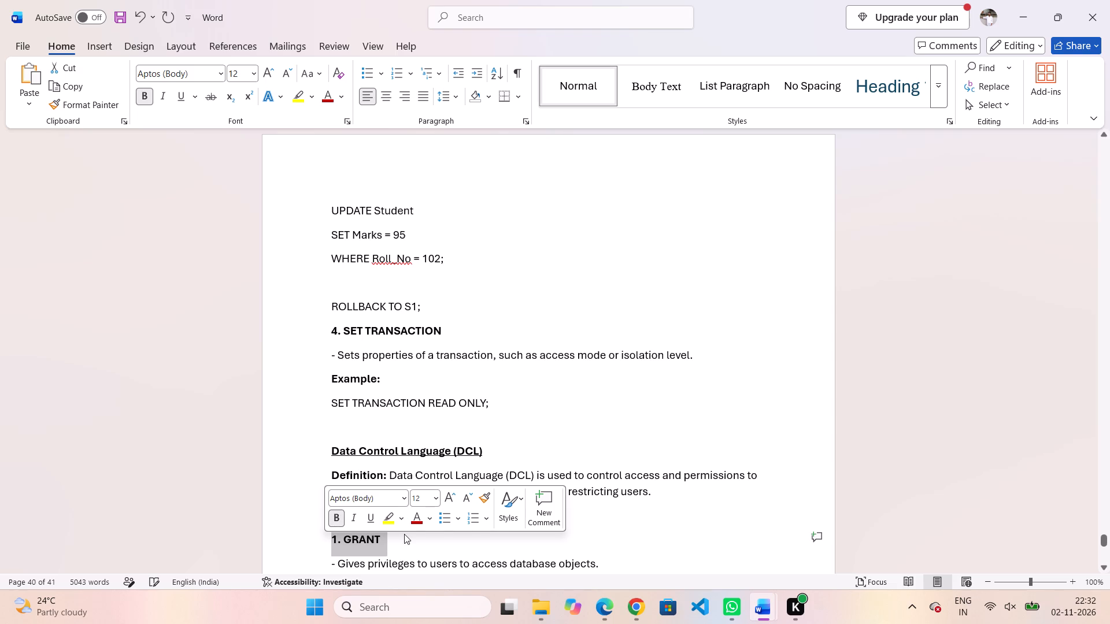
{"action": "left_click", "coordinate": [404, 534]}
{"action": "scroll", "coordinate": [404, 534], "scroll_direction": "down", "scroll_amount": 2}
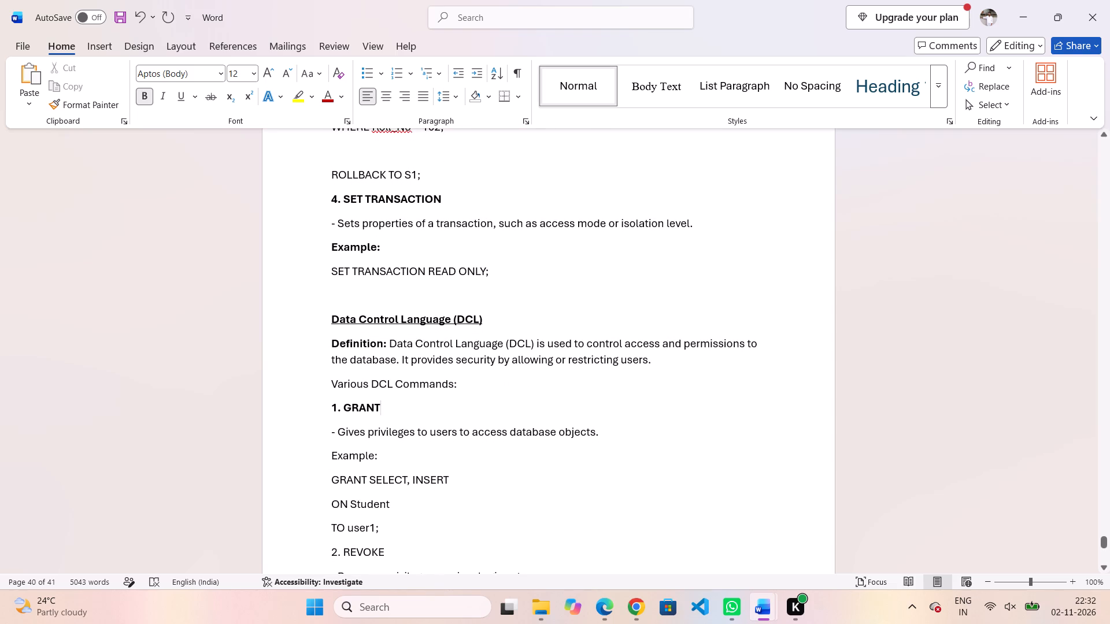
{"action": "left_click_drag", "start_coordinate": [379, 458], "coordinate": [318, 463]}
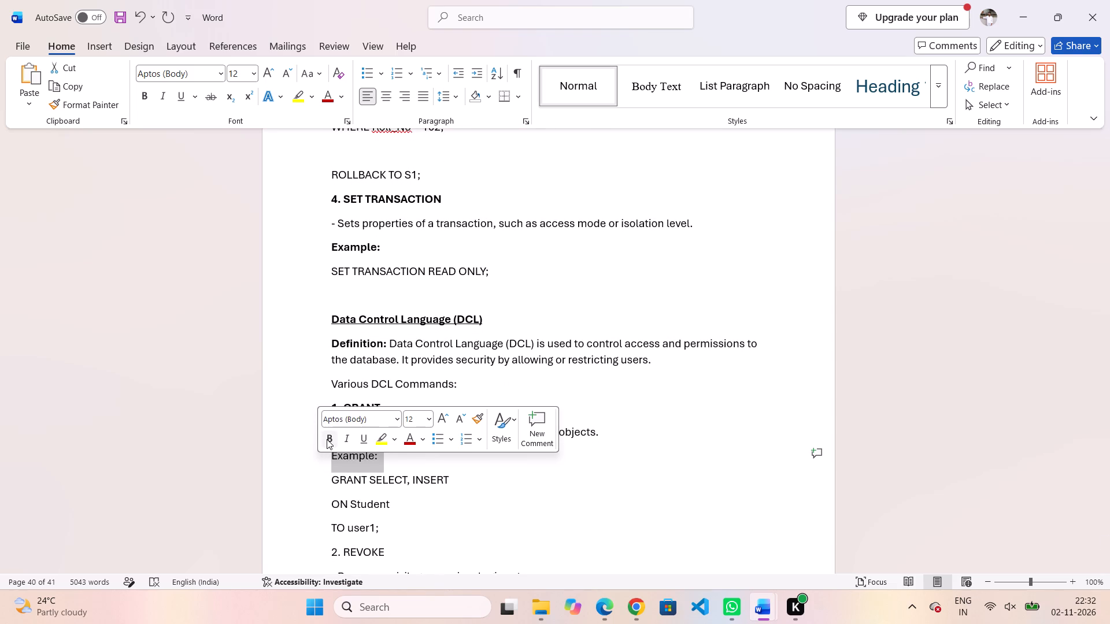
{"action": "left_click", "coordinate": [327, 439]}
{"action": "left_click", "coordinate": [410, 460]}
Bold the "2. REVOKE" heading and the "Example:" label beneath it in the DCL section.
{"action": "scroll", "coordinate": [410, 460], "scroll_direction": "down", "scroll_amount": 1}
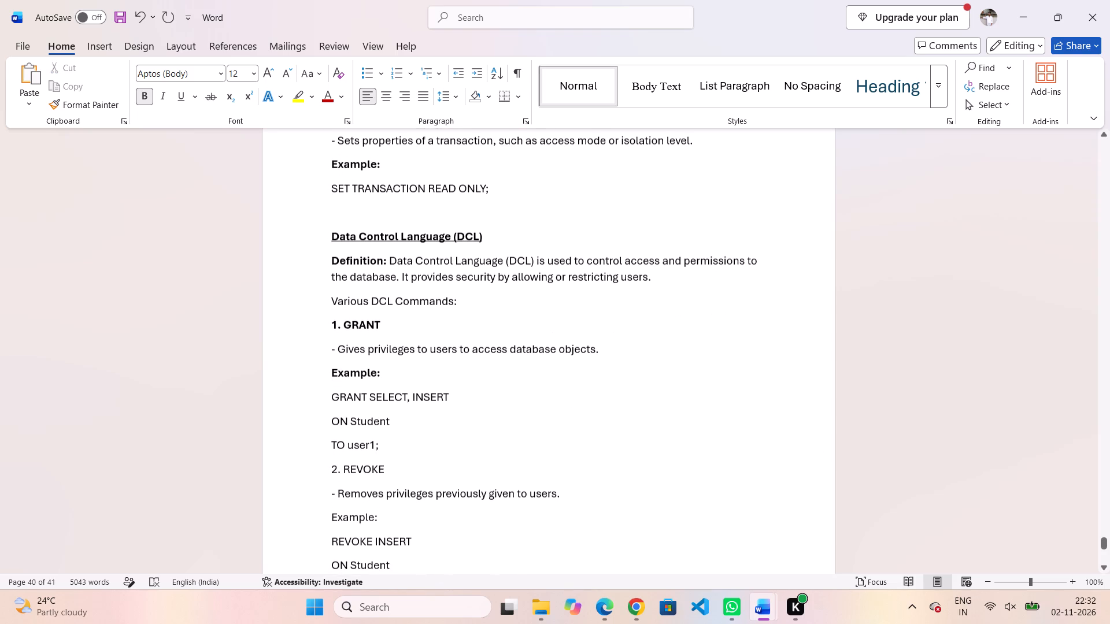
{"action": "left_click_drag", "start_coordinate": [388, 469], "coordinate": [320, 474]}
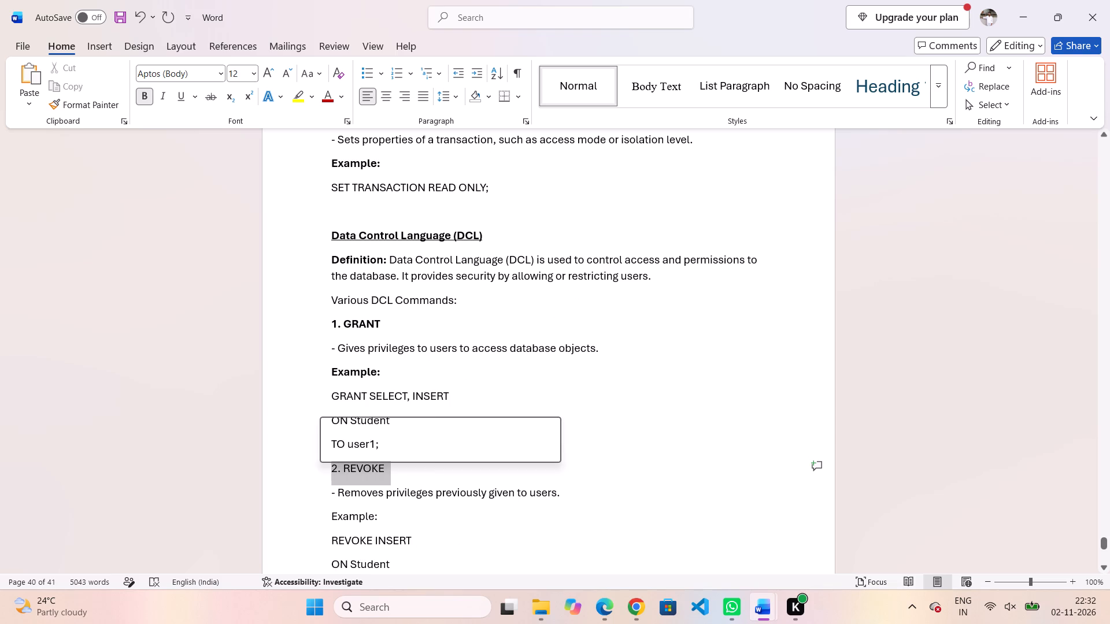
{"action": "left_click", "coordinate": [332, 451]}
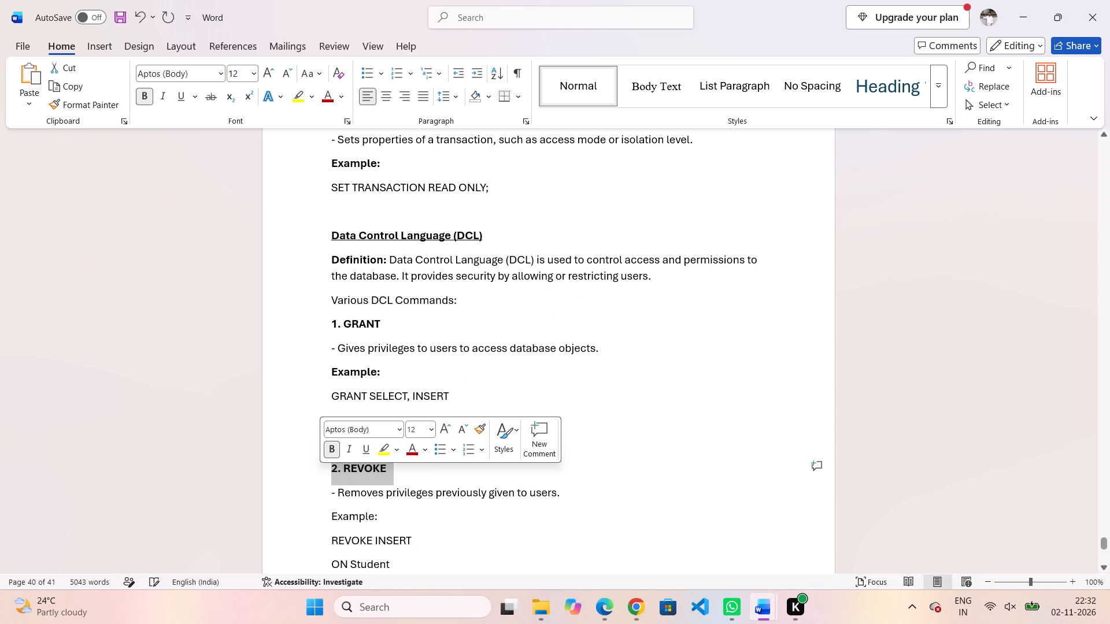
{"action": "left_click_drag", "start_coordinate": [385, 513], "coordinate": [321, 522]}
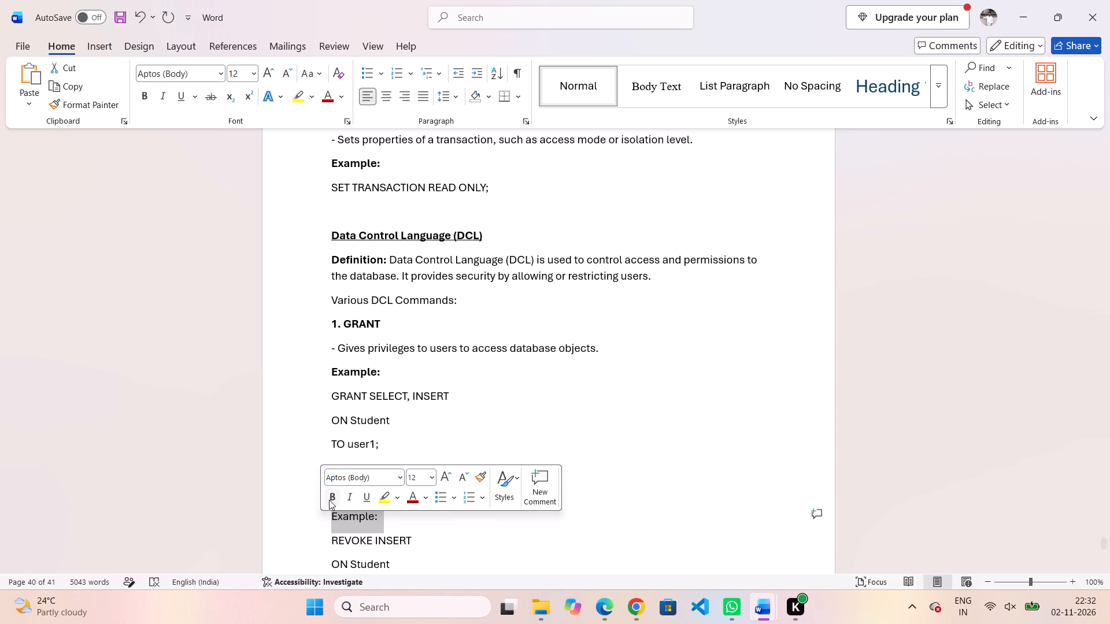
{"action": "left_click", "coordinate": [329, 500]}
{"action": "left_click", "coordinate": [397, 527]}
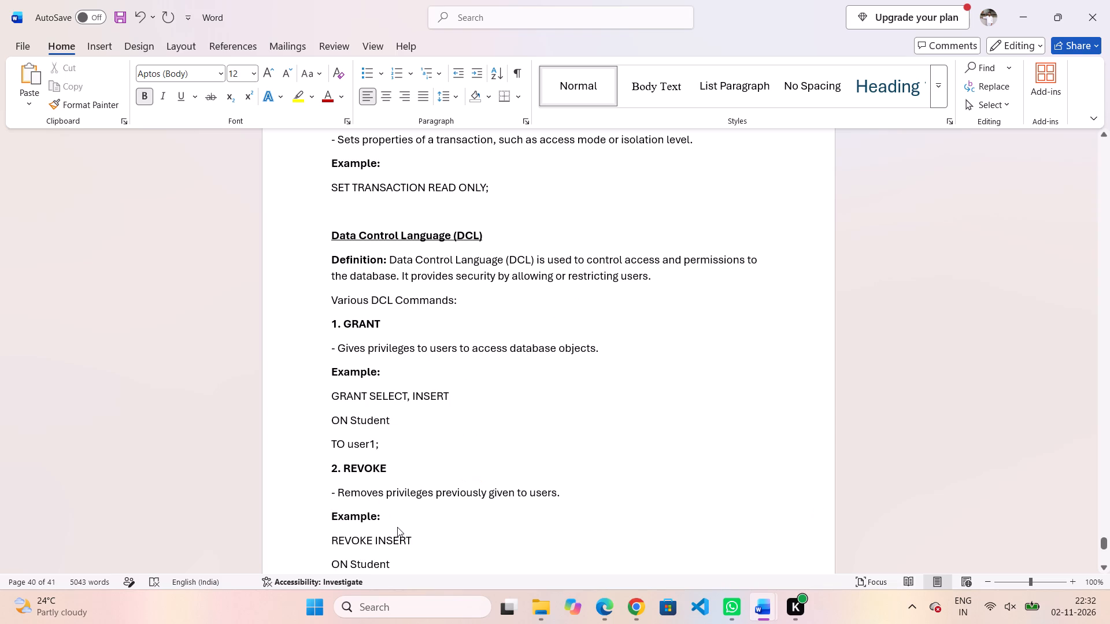
Insert four blank lines after "FROM user1;" at the end of the REVOKE example.
{"action": "scroll", "coordinate": [397, 527], "scroll_direction": "down", "scroll_amount": 1}
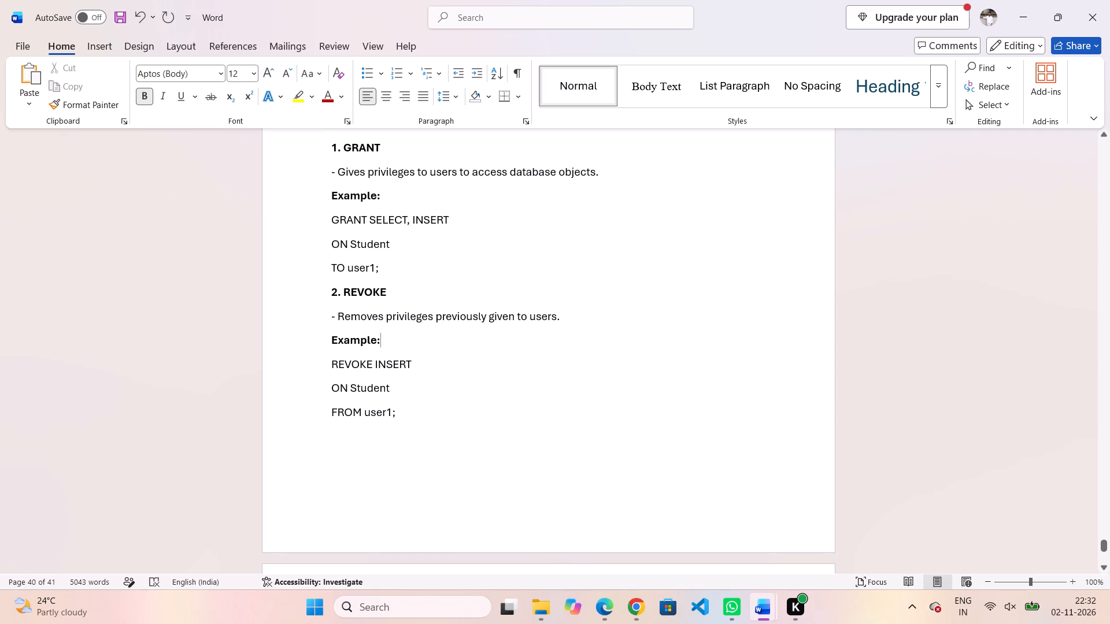
{"action": "left_click", "coordinate": [401, 410]}
{"action": "key", "text": "Return"}
{"action": "key", "text": "Return"}
{"action": "key", "text": "Return"}
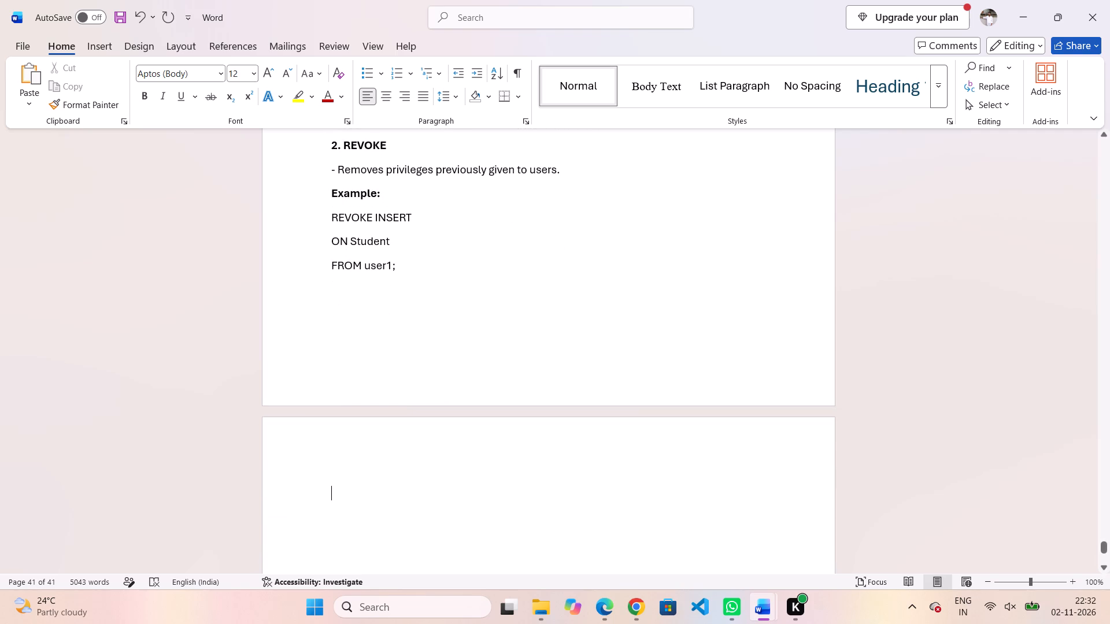
{"action": "key", "text": "Up"}
{"action": "key", "text": "Return"}
Review the formatting of the TCL and DCL command headings, example labels and spacing in question 29's answer.
{"action": "scroll", "coordinate": [401, 410], "scroll_direction": "up", "scroll_amount": 6}
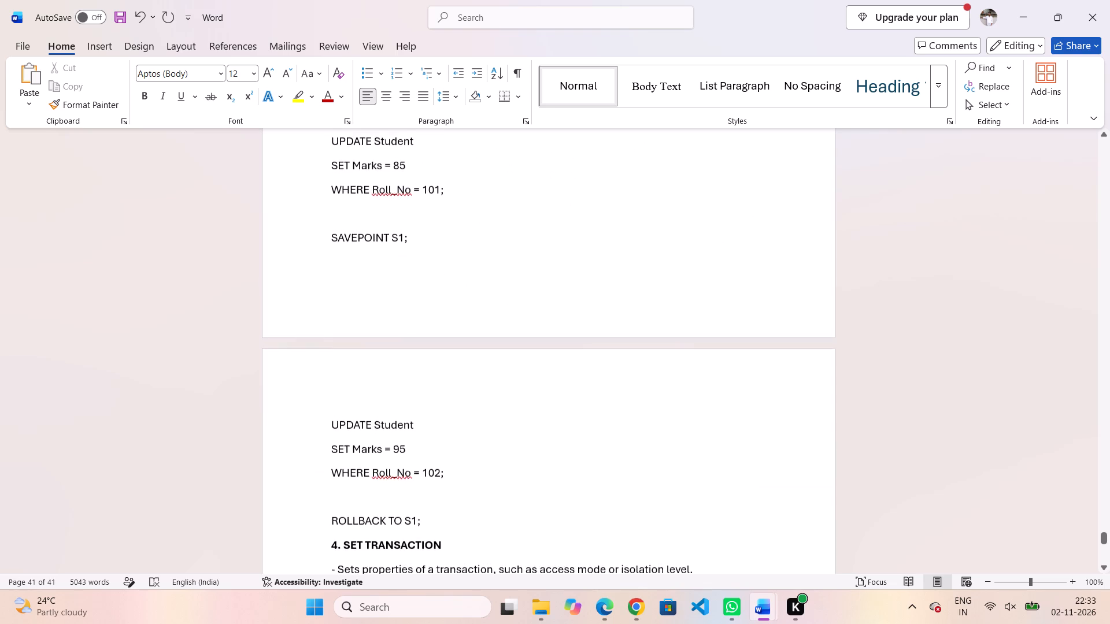
{"action": "scroll", "coordinate": [401, 410], "scroll_direction": "up", "scroll_amount": 2}
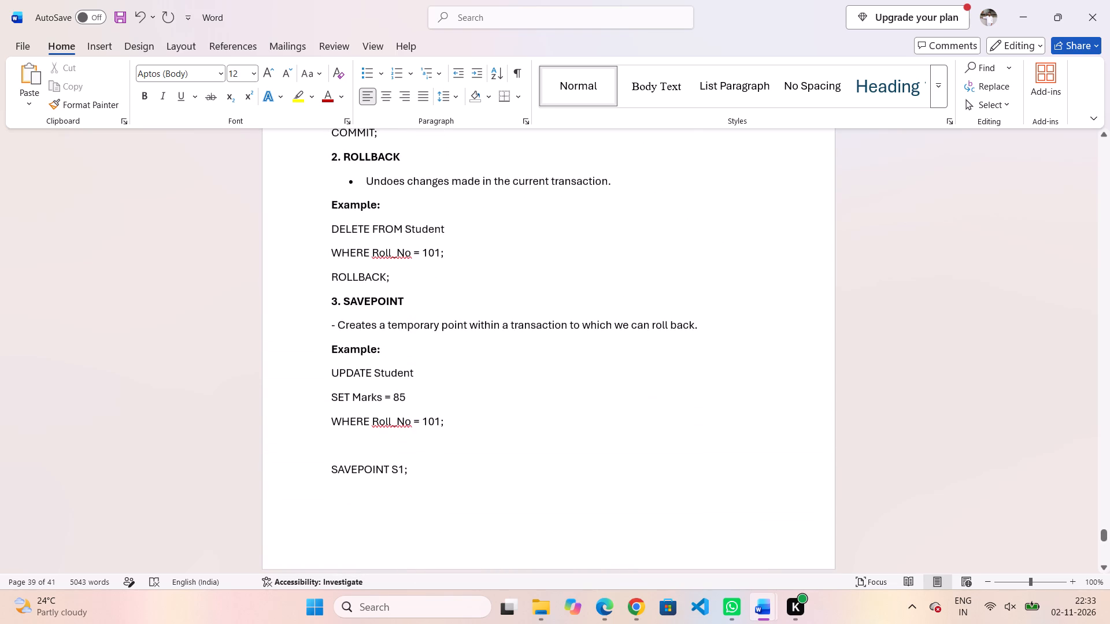
{"action": "scroll", "coordinate": [401, 410], "scroll_direction": "up", "scroll_amount": 2}
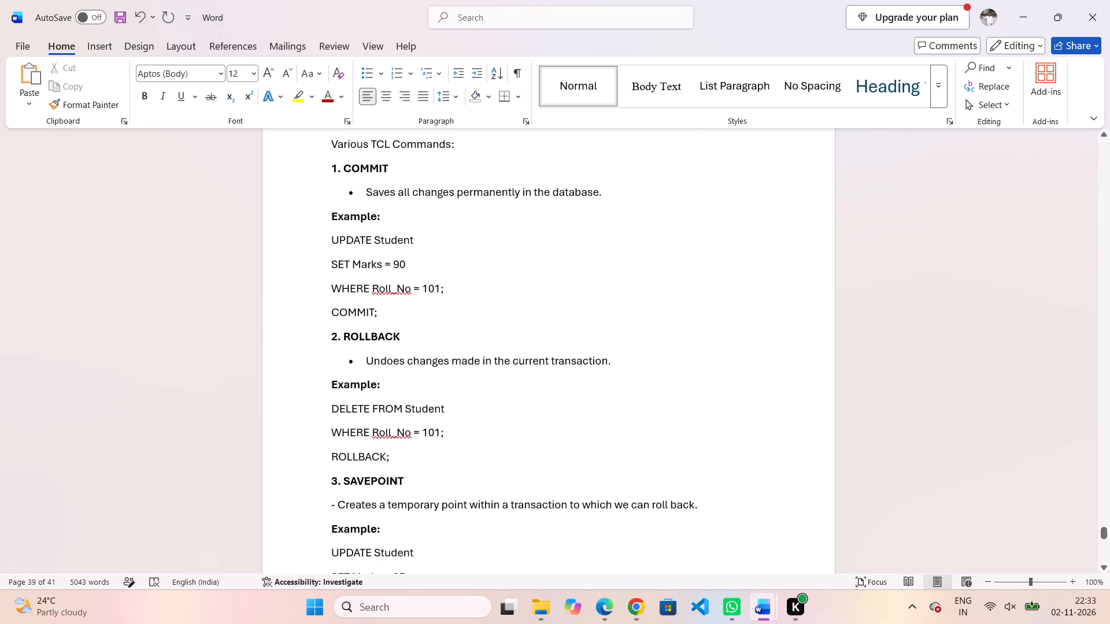
{"action": "left_click", "coordinate": [330, 339]}
{"action": "scroll", "coordinate": [330, 339], "scroll_direction": "down", "scroll_amount": 5}
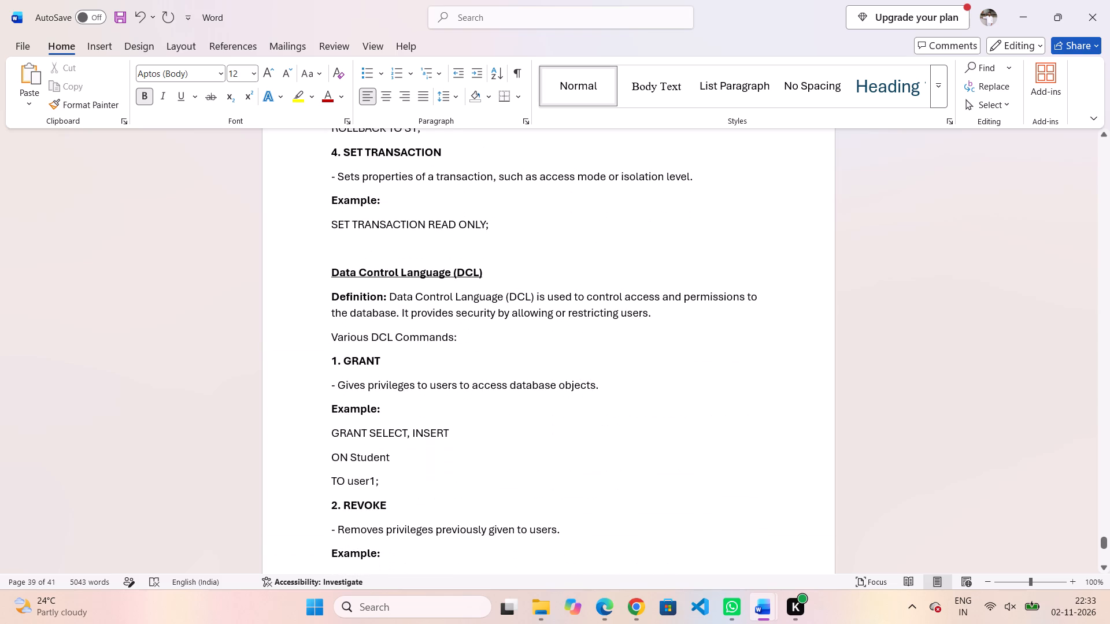
{"action": "scroll", "coordinate": [330, 339], "scroll_direction": "up", "scroll_amount": 1}
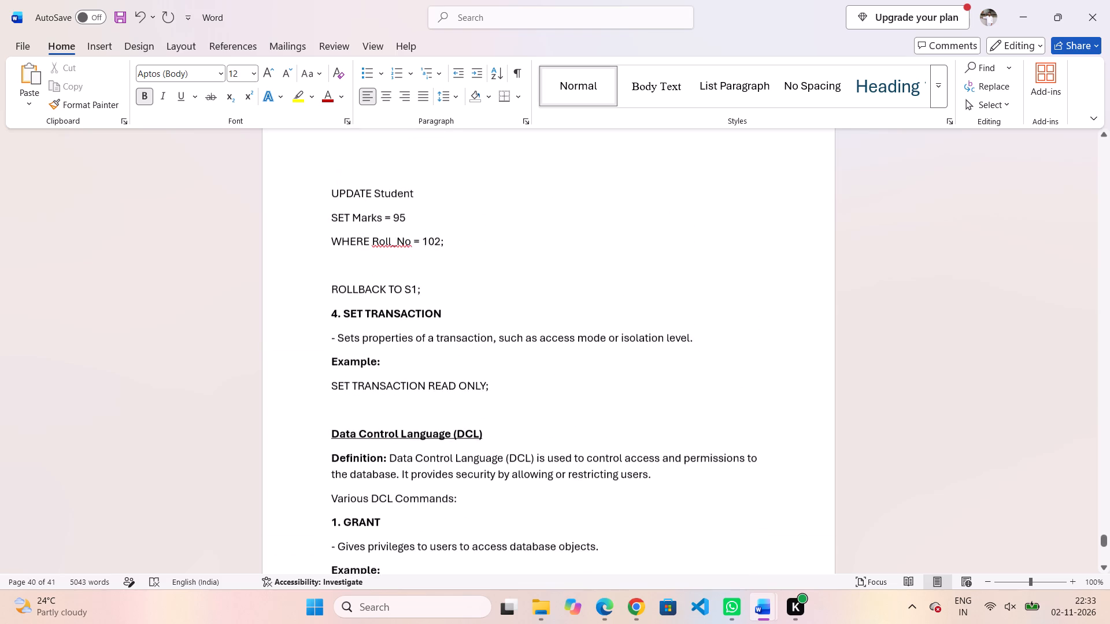
Review question 29's TCL and DCL answer from its heading through the end of the REVOKE example.
{"action": "scroll", "coordinate": [330, 339], "scroll_direction": "up", "scroll_amount": 2}
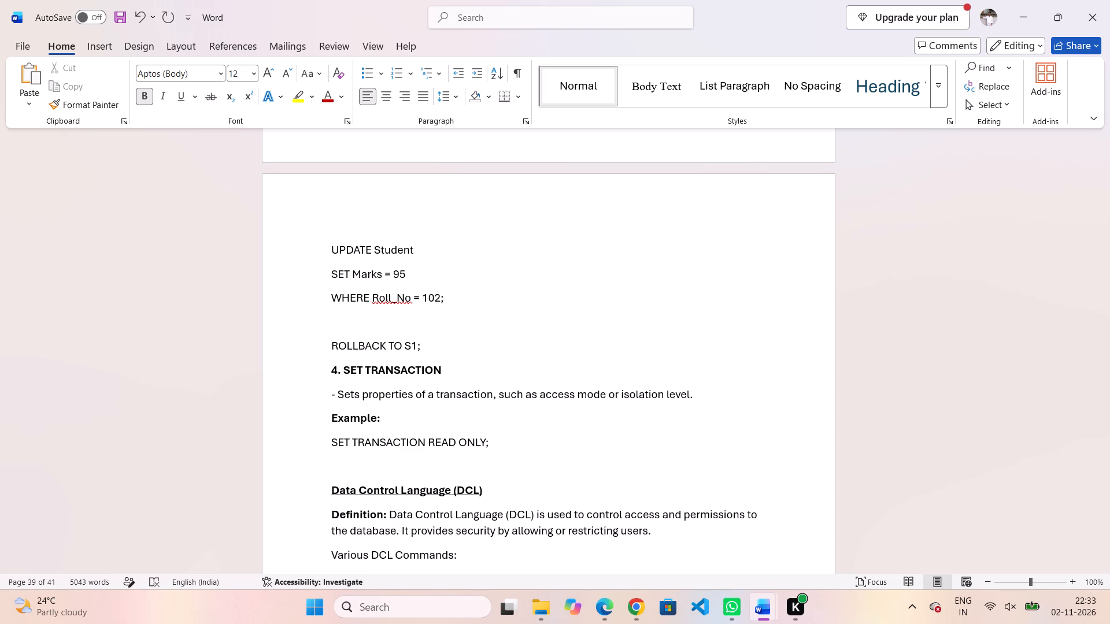
{"action": "scroll", "coordinate": [330, 339], "scroll_direction": "up", "scroll_amount": 6}
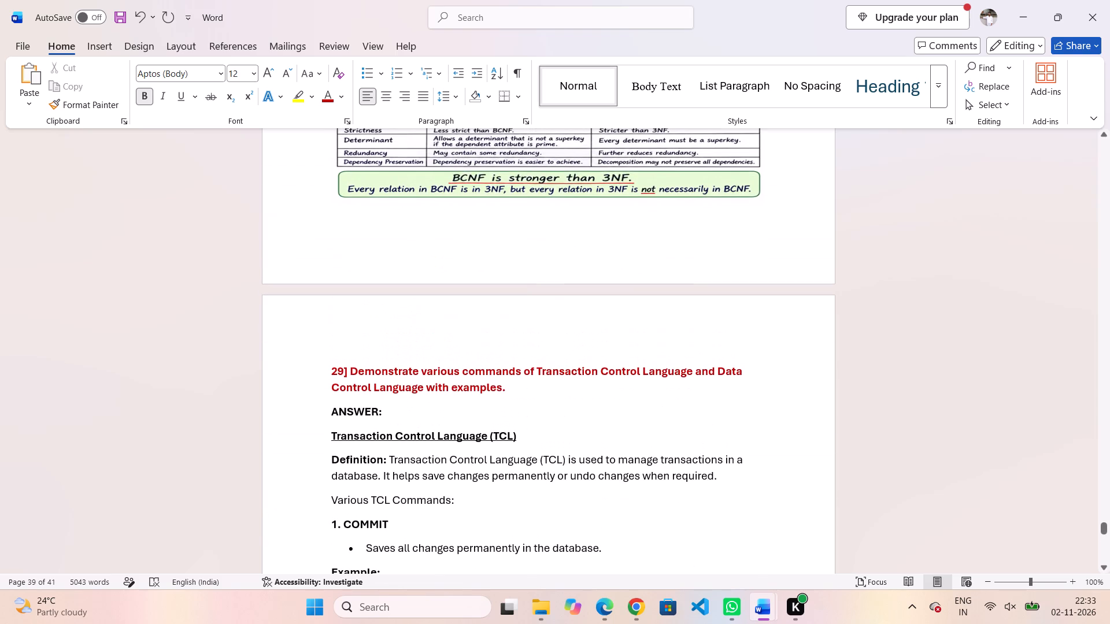
{"action": "scroll", "coordinate": [330, 339], "scroll_direction": "down", "scroll_amount": 7}
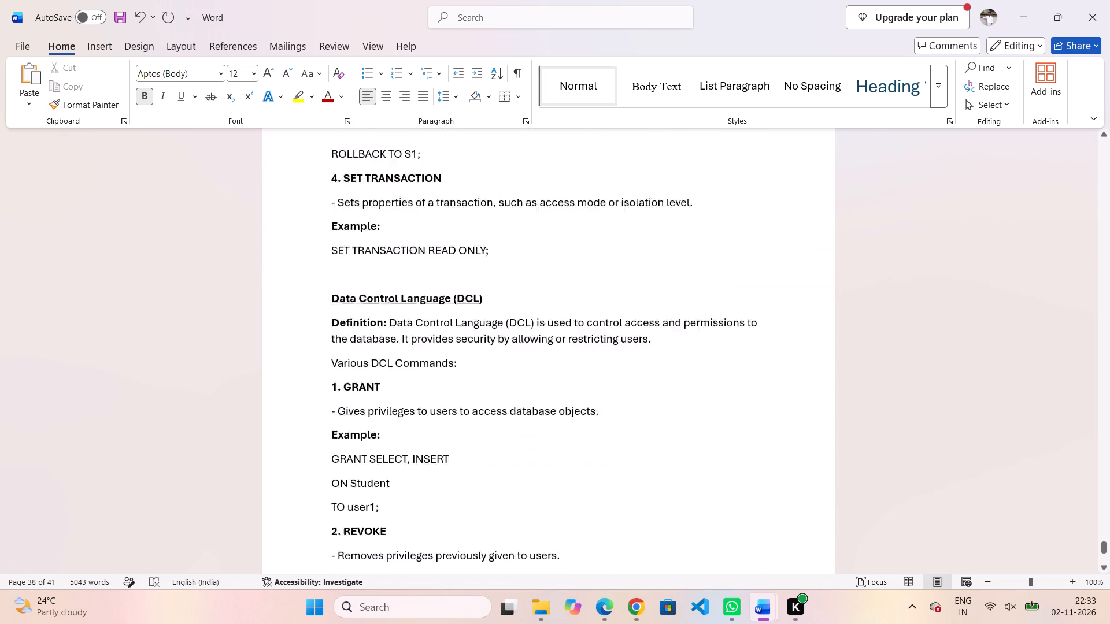
{"action": "scroll", "coordinate": [330, 339], "scroll_direction": "down", "scroll_amount": 1}
{"action": "scroll", "coordinate": [330, 339], "scroll_direction": "up", "scroll_amount": 6}
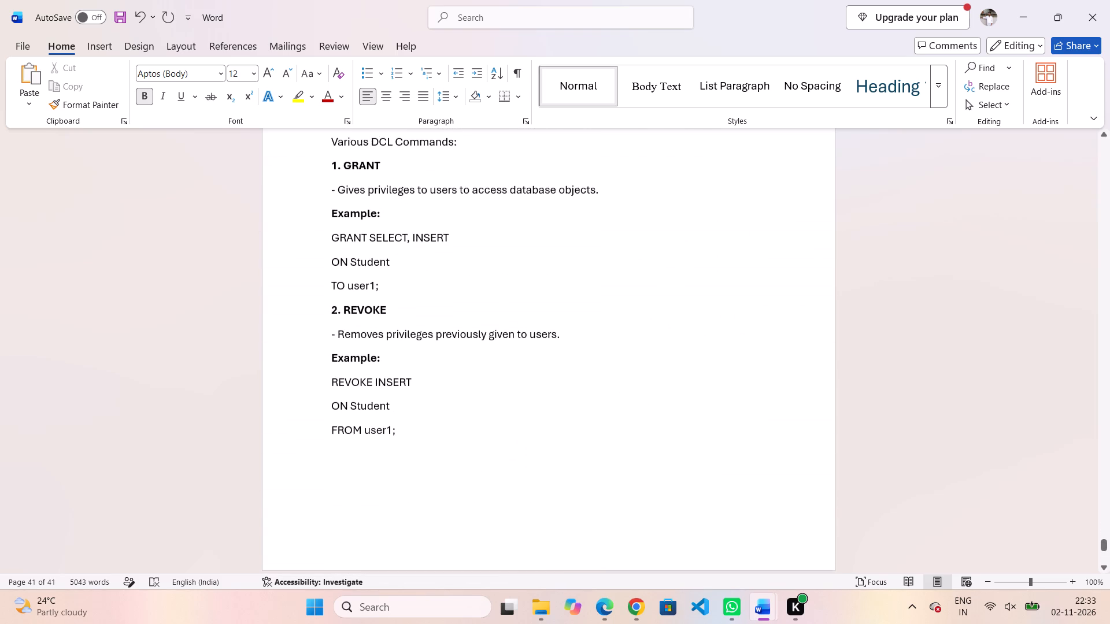
{"action": "scroll", "coordinate": [330, 339], "scroll_direction": "down", "scroll_amount": 1}
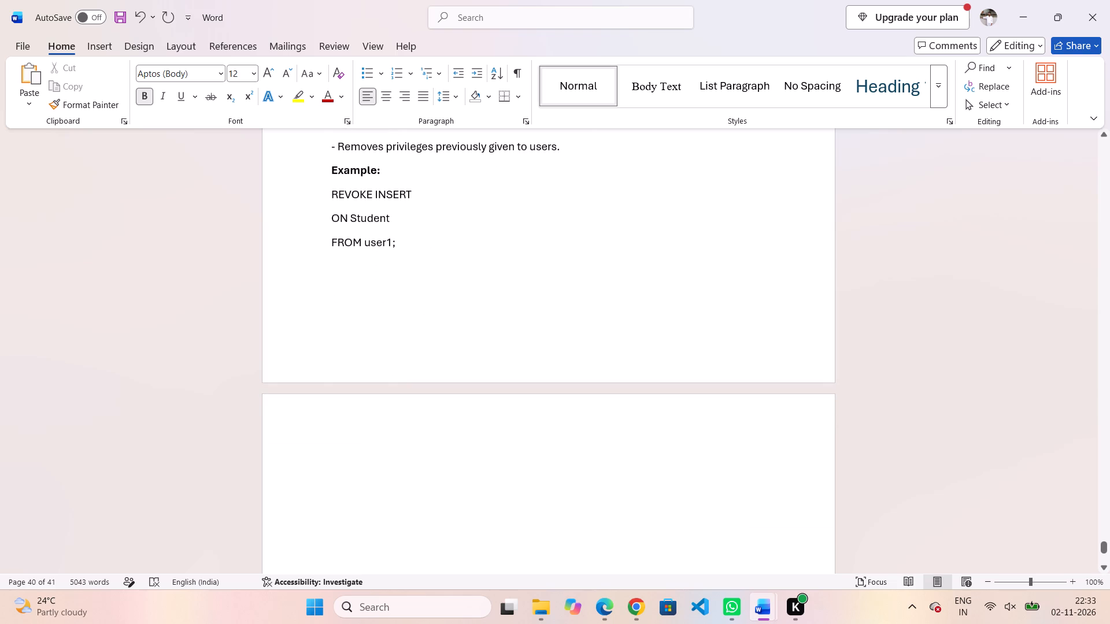
Add the bold question number "30]" followed by a space at the top of the blank page after question 29's answer.
{"action": "left_click", "coordinate": [325, 441]}
{"action": "type", "text": "30"}
{"action": "key", "text": "bracketright"}
{"action": "left_click_drag", "start_coordinate": [350, 472], "coordinate": [328, 472]}
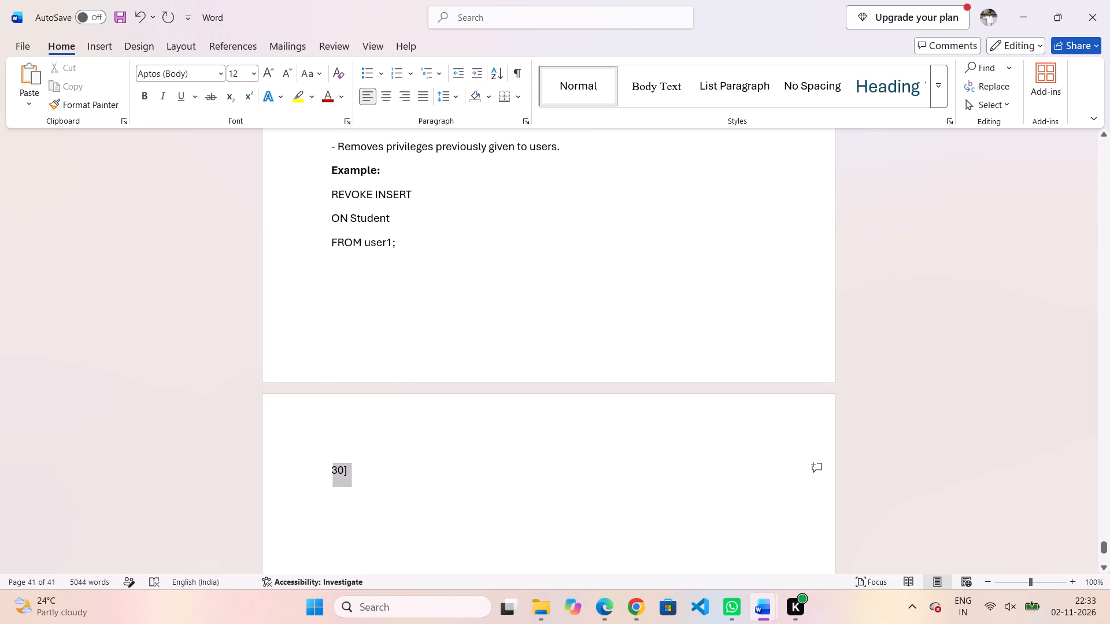
{"action": "left_click_drag", "start_coordinate": [328, 472], "coordinate": [321, 474]}
{"action": "left_click", "coordinate": [331, 454]}
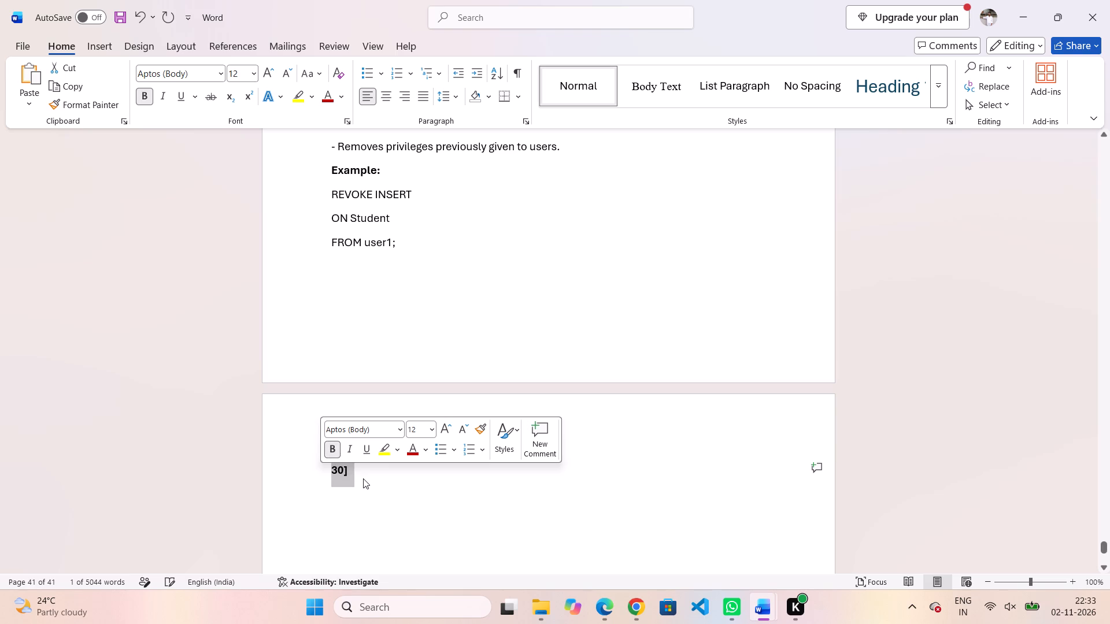
{"action": "left_click", "coordinate": [363, 478]}
{"action": "key", "text": "space"}
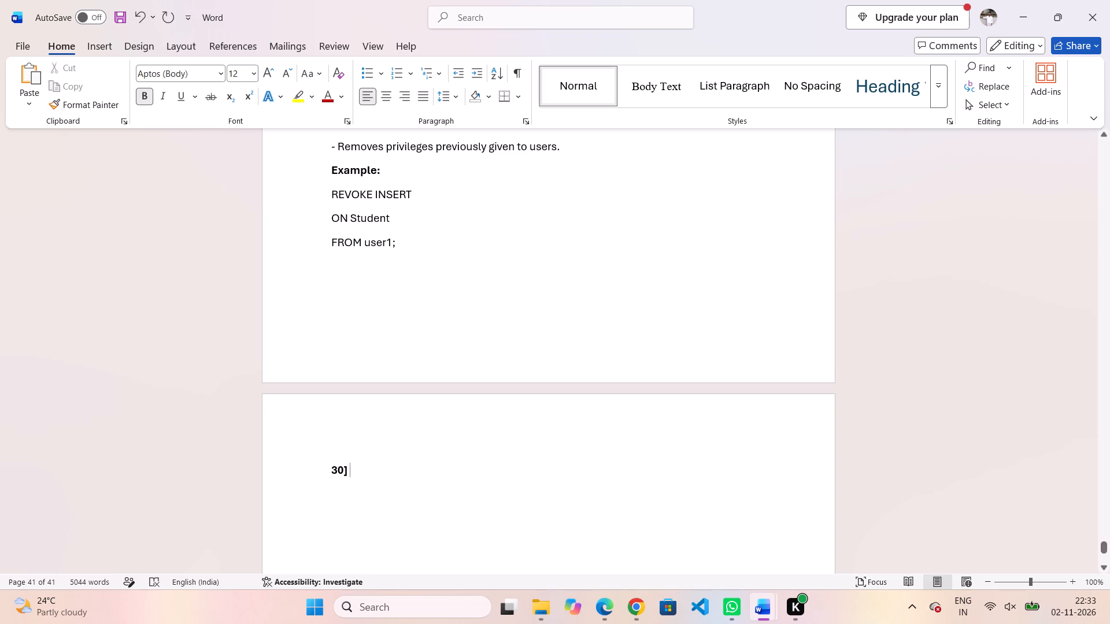
Look back over the answers to questions 27 to 29, ending at the new "30]" heading.
{"action": "scroll", "coordinate": [327, 296], "scroll_direction": "up", "scroll_amount": 2}
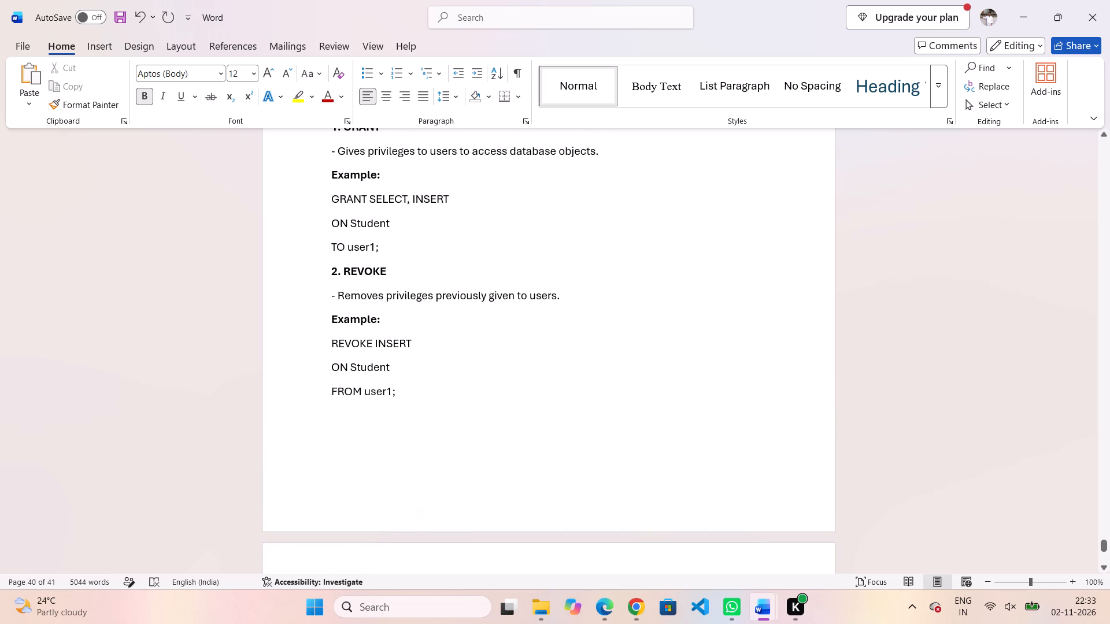
{"action": "scroll", "coordinate": [327, 296], "scroll_direction": "down", "scroll_amount": 2}
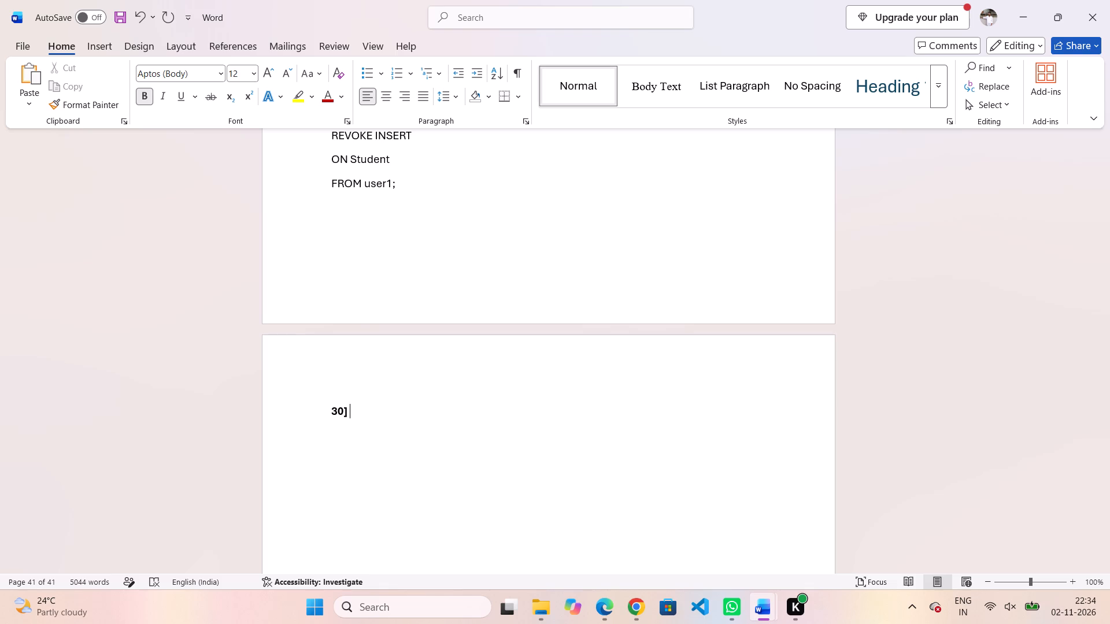
{"action": "scroll", "coordinate": [436, 363], "scroll_direction": "up", "scroll_amount": 4}
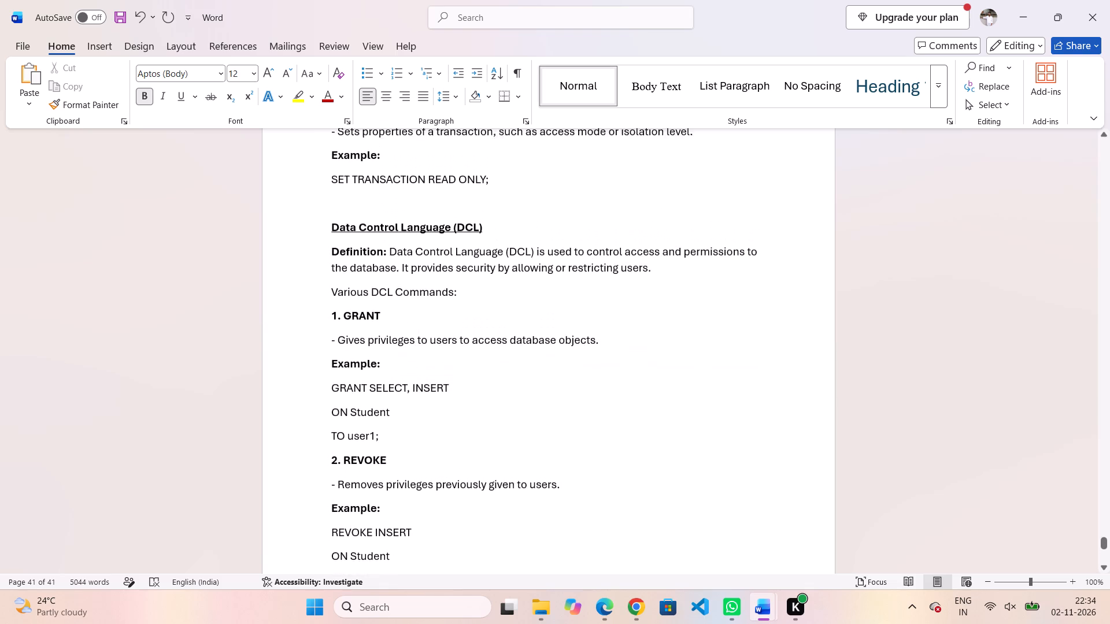
{"action": "scroll", "coordinate": [436, 363], "scroll_direction": "up", "scroll_amount": 10}
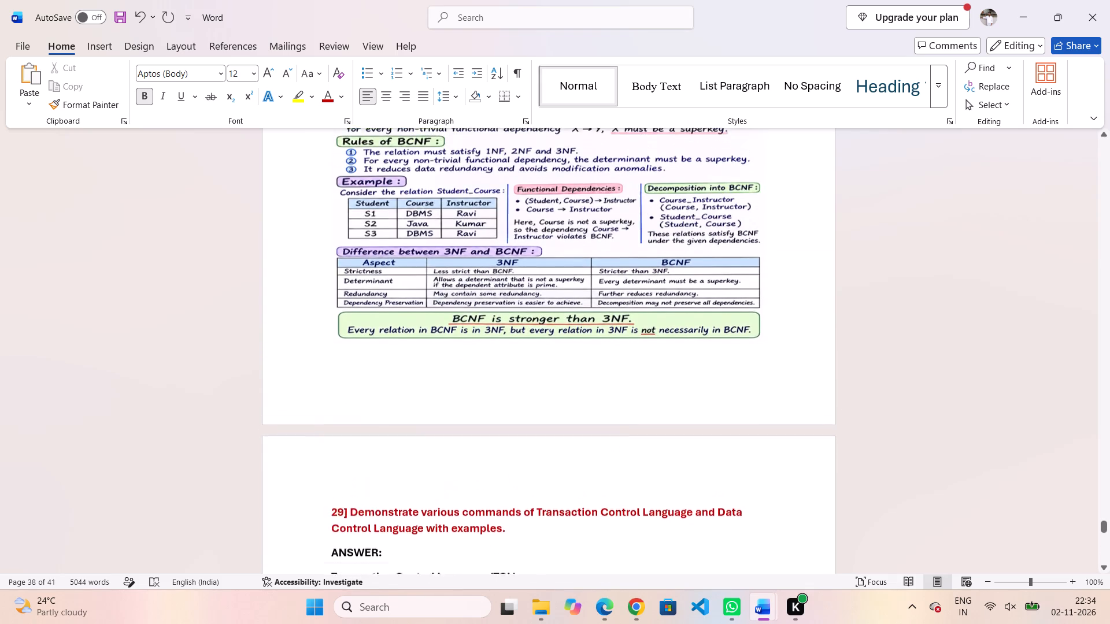
{"action": "scroll", "coordinate": [436, 363], "scroll_direction": "up", "scroll_amount": 7}
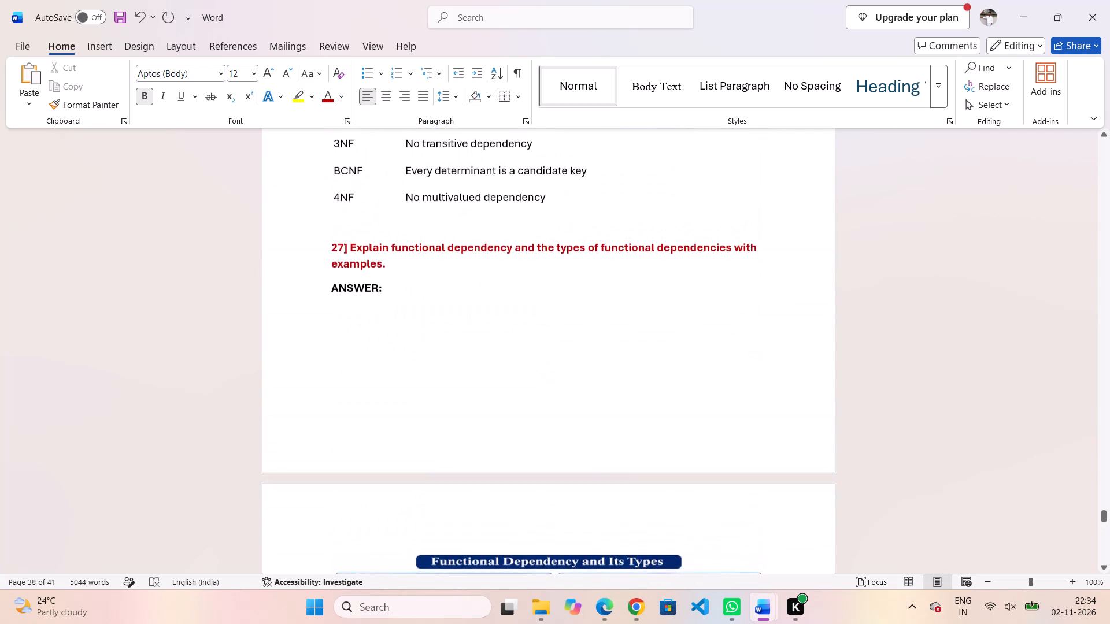
{"action": "scroll", "coordinate": [436, 363], "scroll_direction": "down", "scroll_amount": 6}
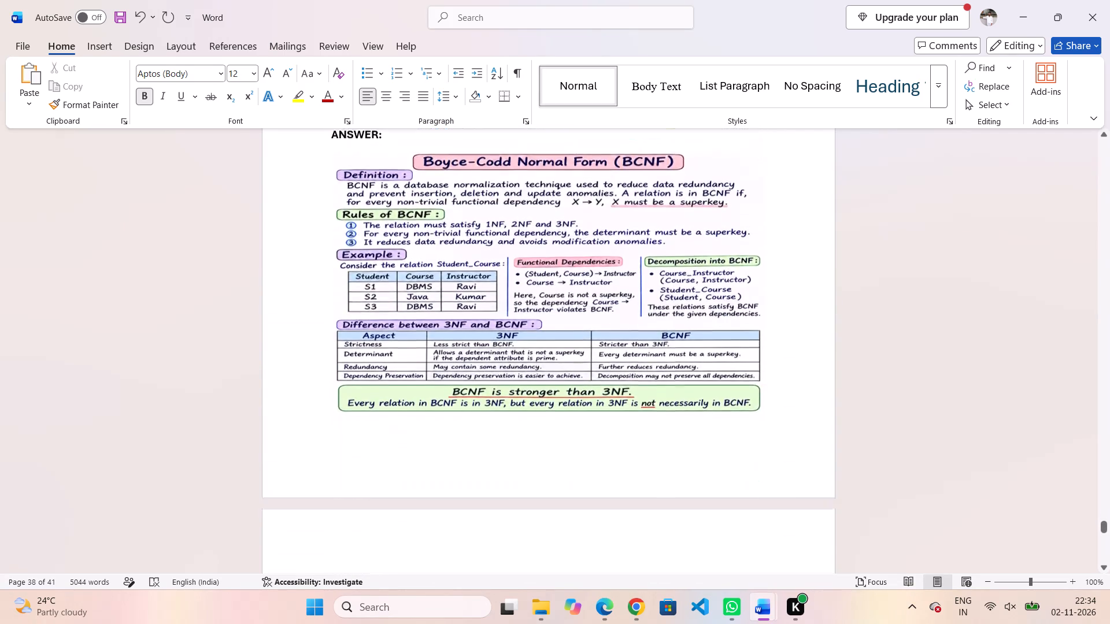
{"action": "scroll", "coordinate": [436, 363], "scroll_direction": "down", "scroll_amount": 6}
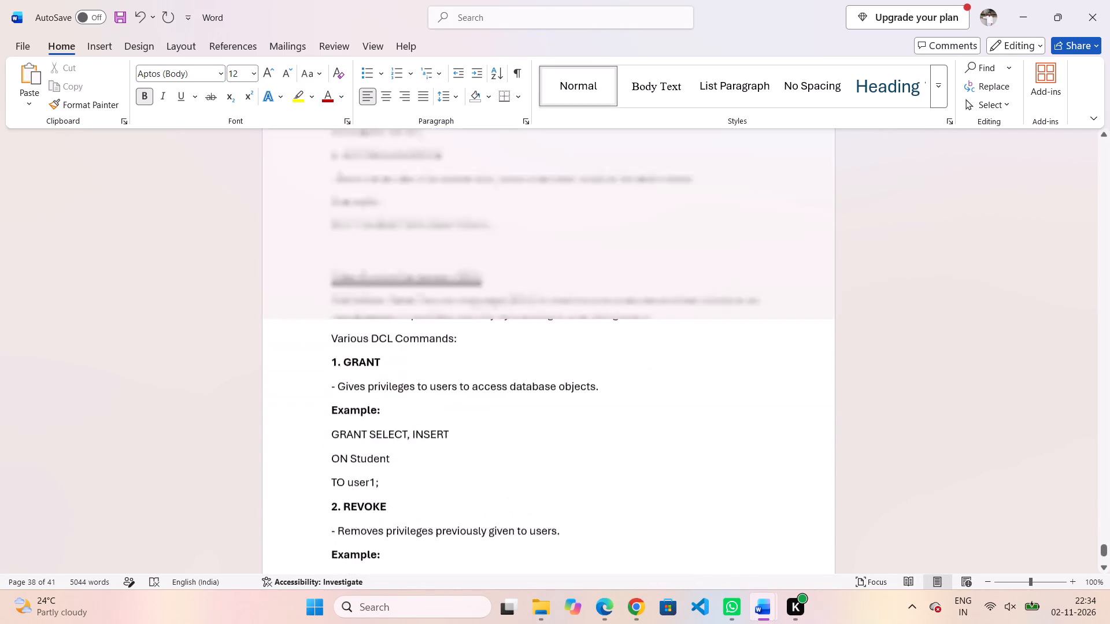
{"action": "scroll", "coordinate": [436, 363], "scroll_direction": "down", "scroll_amount": 1}
{"action": "scroll", "coordinate": [436, 363], "scroll_direction": "up", "scroll_amount": 1}
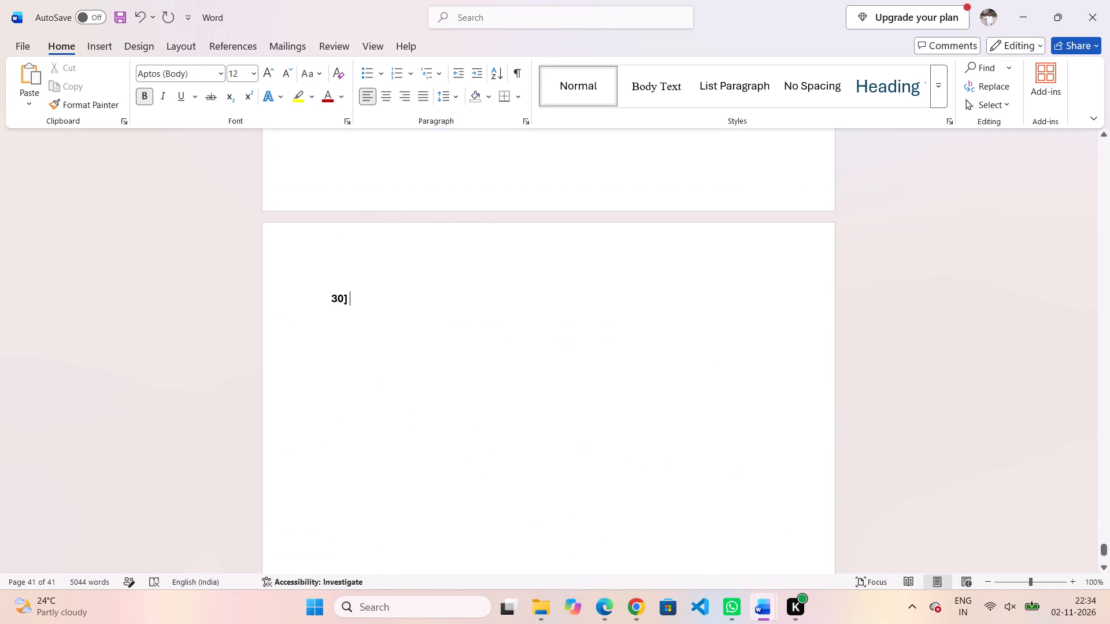
Copy question 30 through "d) Find the names of instructor with" from DBMS_Finalized_R25_QB_BTL and paste it after "30]", adding a trailing space.
{"action": "left_click", "coordinate": [641, 545]}
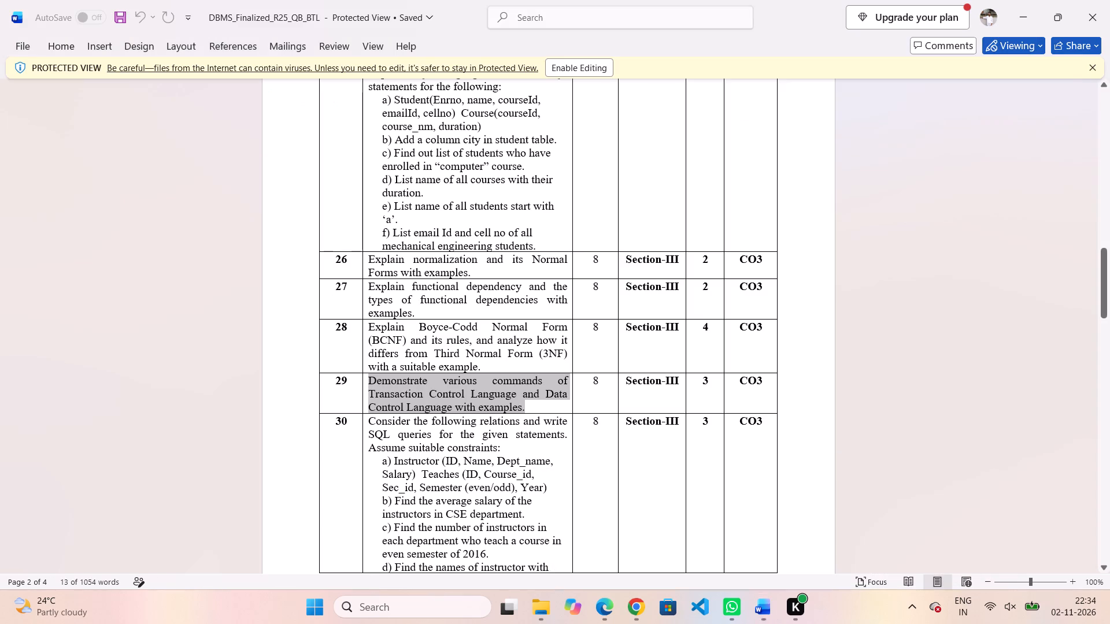
{"action": "scroll", "coordinate": [531, 478], "scroll_direction": "down", "scroll_amount": 2}
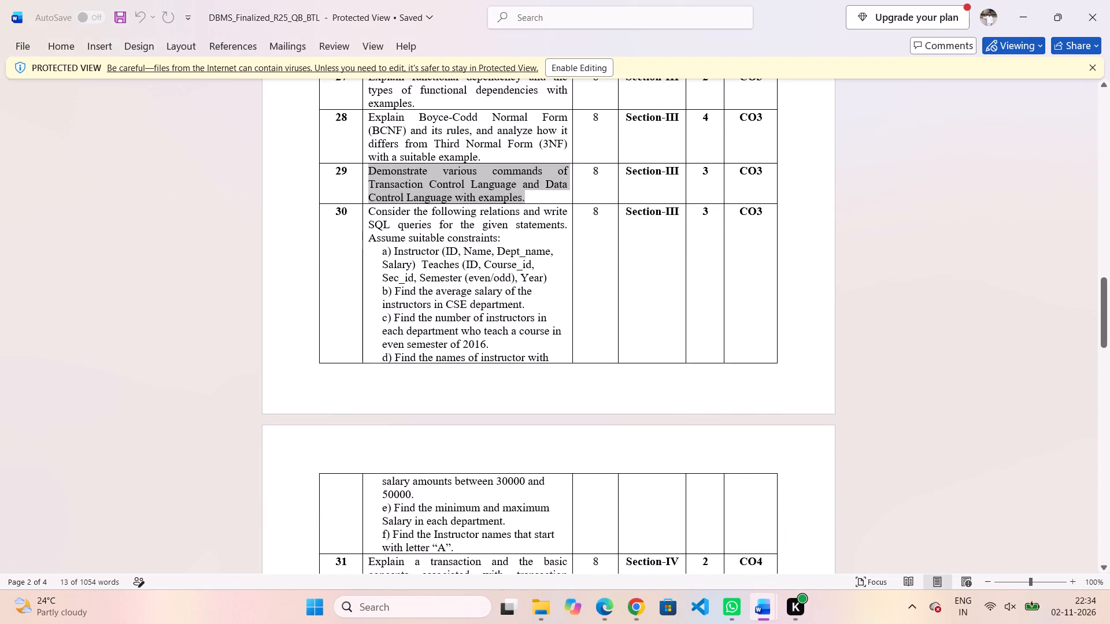
{"action": "left_click_drag", "start_coordinate": [369, 211], "coordinate": [548, 335]}
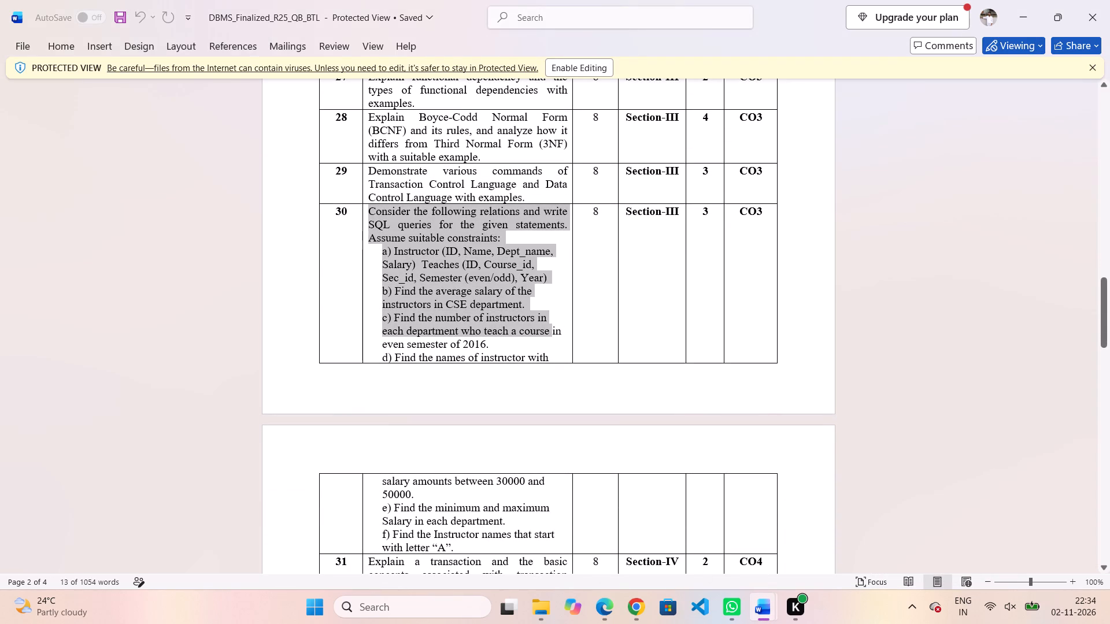
{"action": "left_click_drag", "start_coordinate": [548, 335], "coordinate": [552, 351]}
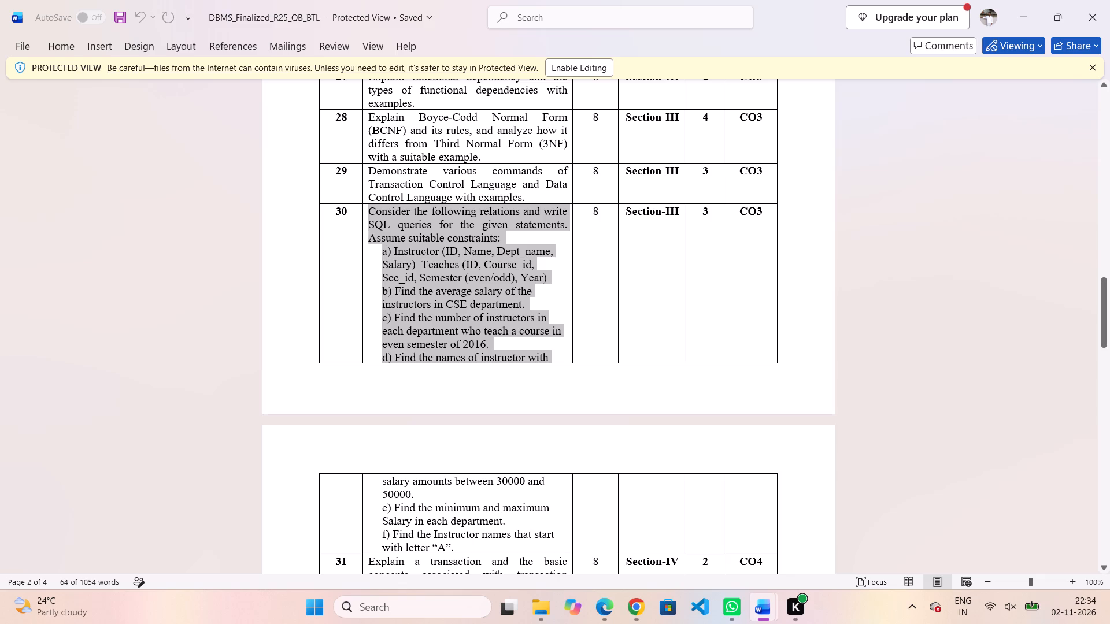
{"action": "key", "text": "ctrl+c"}
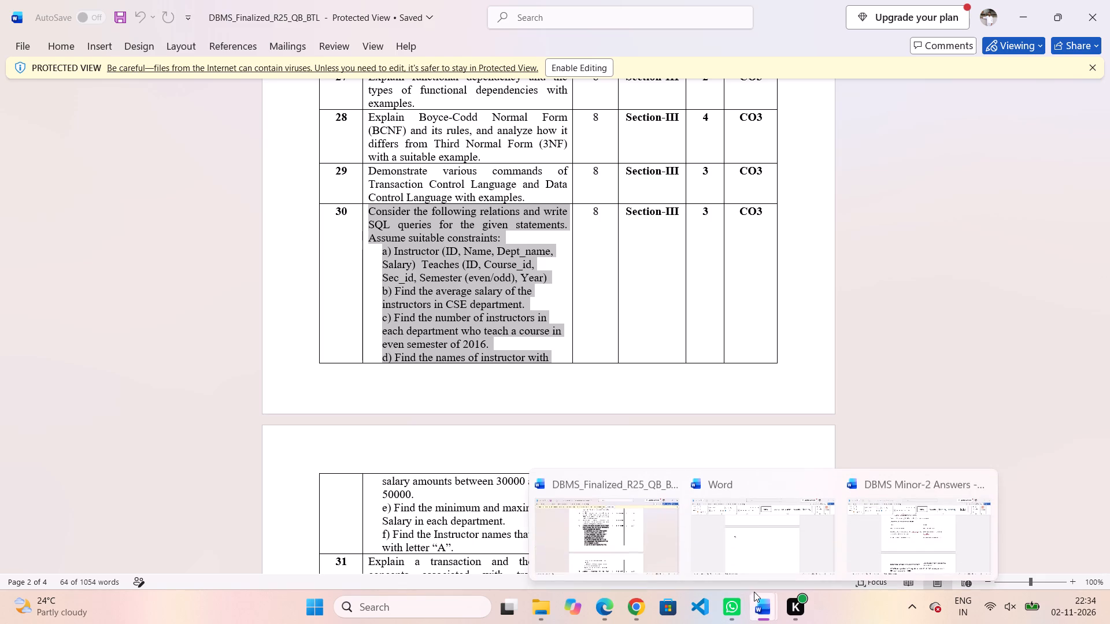
{"action": "left_click", "coordinate": [741, 554]}
{"action": "key", "text": "ctrl+v"}
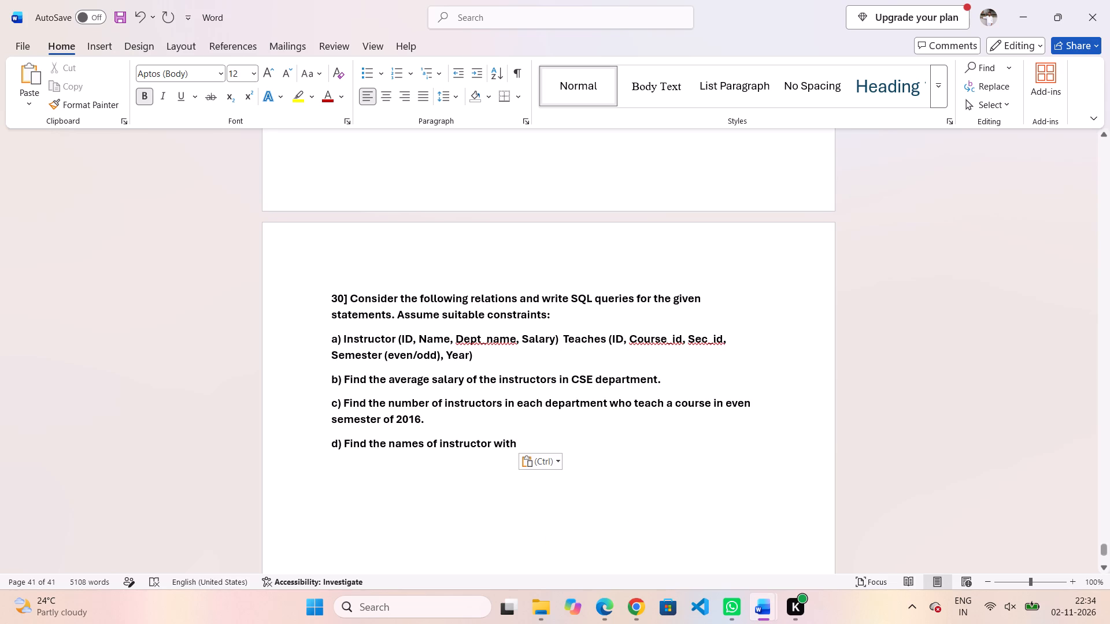
{"action": "key", "text": "space"}
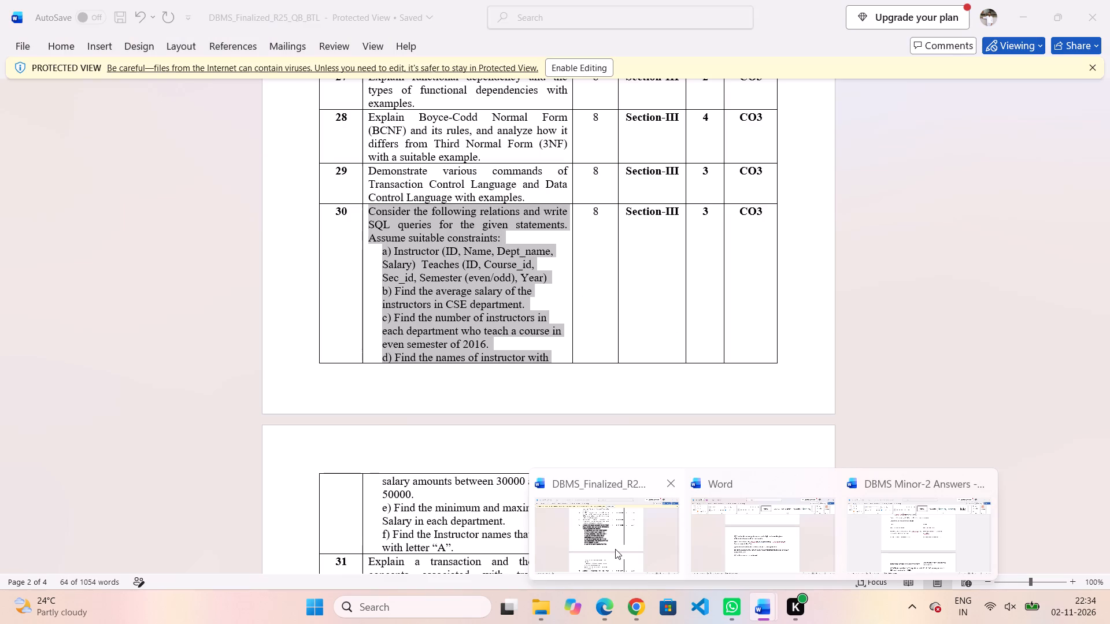
Copy question 30's remainder, "salary amounts between 30000 and 50000." through part f, from the question bank and paste it after "instructor with".
{"action": "left_click", "coordinate": [615, 549]}
{"action": "scroll", "coordinate": [615, 549], "scroll_direction": "down", "scroll_amount": 1}
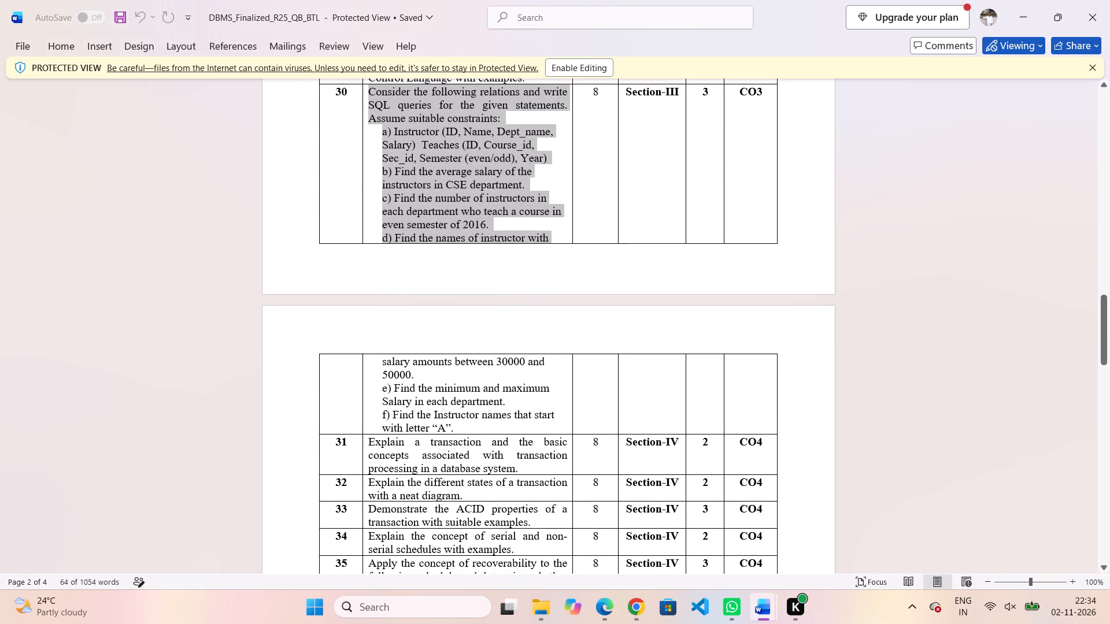
{"action": "left_click_drag", "start_coordinate": [457, 426], "coordinate": [382, 363]}
{"action": "key", "text": "ctrl+c"}
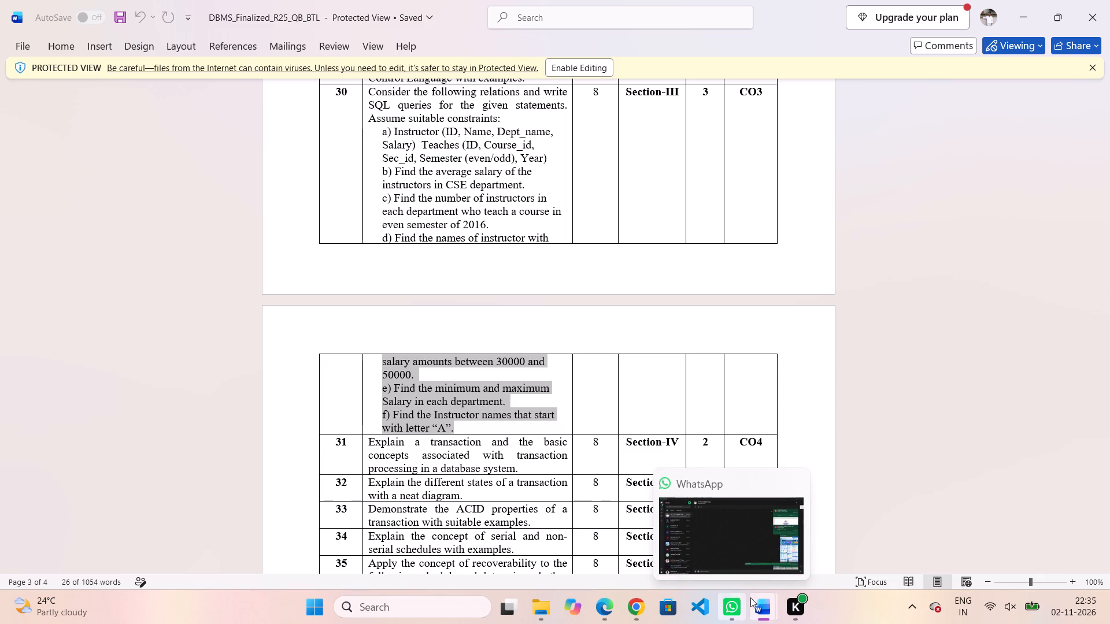
{"action": "left_click", "coordinate": [746, 553]}
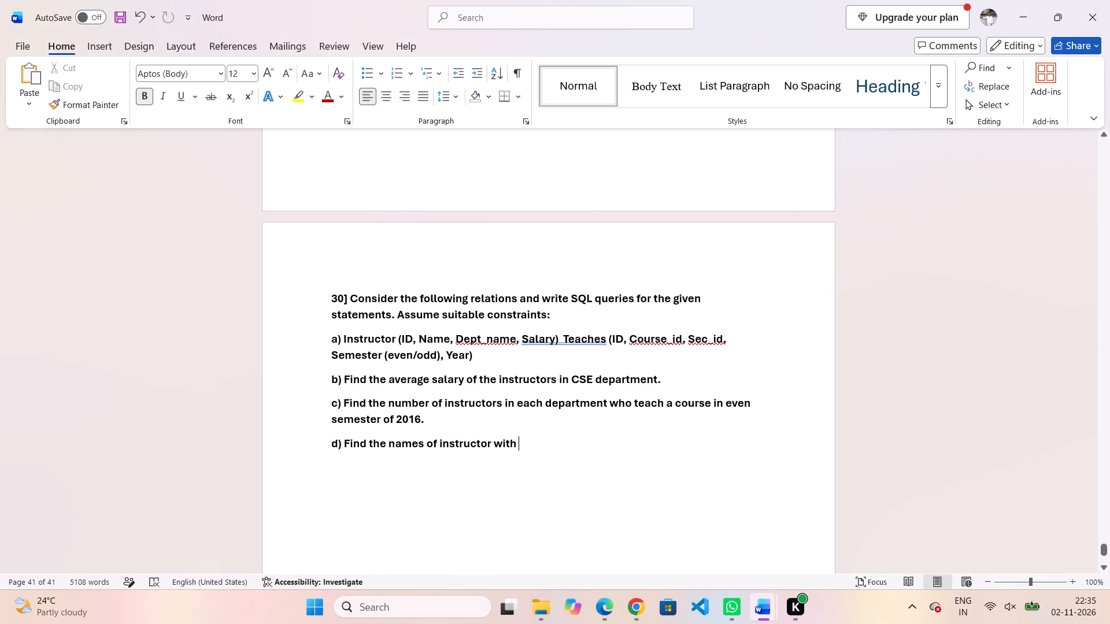
{"action": "key", "text": "ctrl+v"}
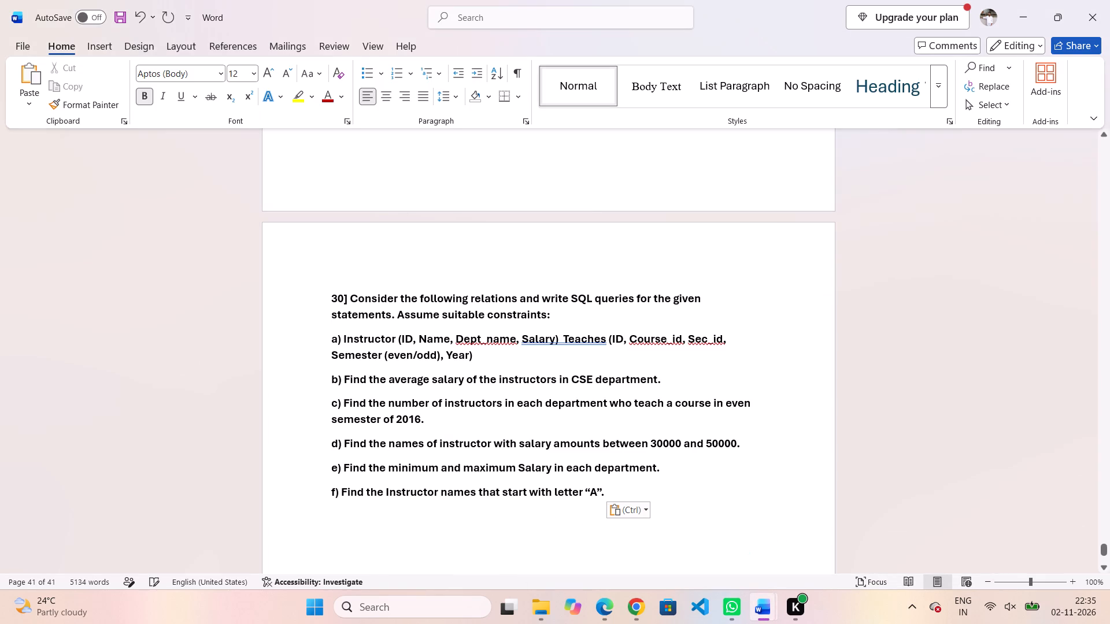
Add an "ANSWER:" label on a new line below part f, with an empty line under it.
{"action": "key", "text": "Return"}
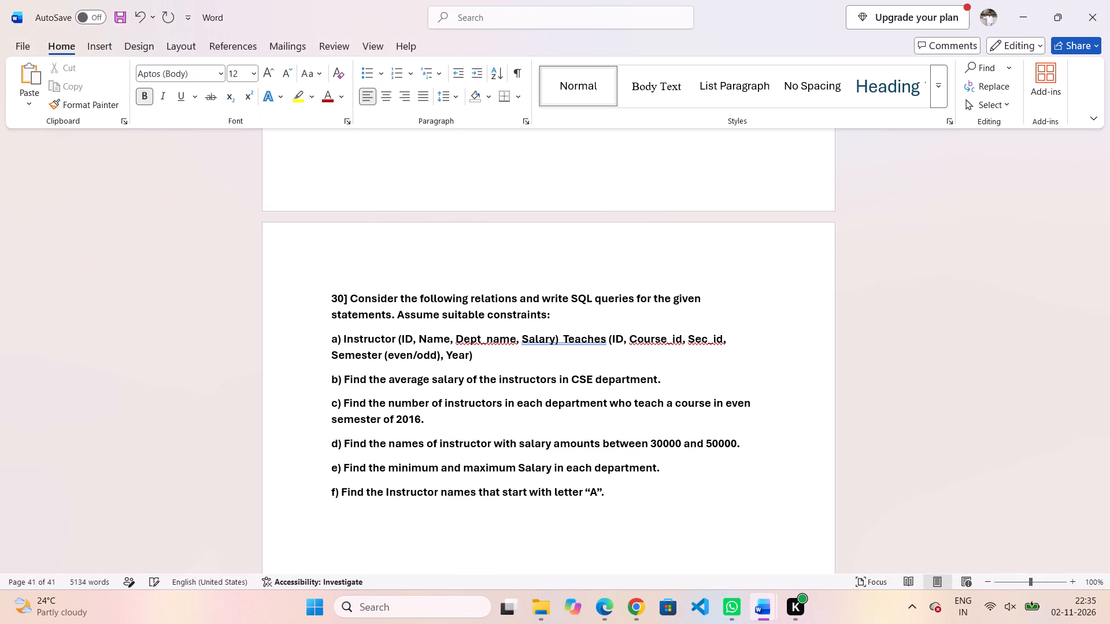
{"action": "type", "text": "ANSWER"}
{"action": "key", "text": "shift+colon"}
{"action": "key", "text": "Return"}
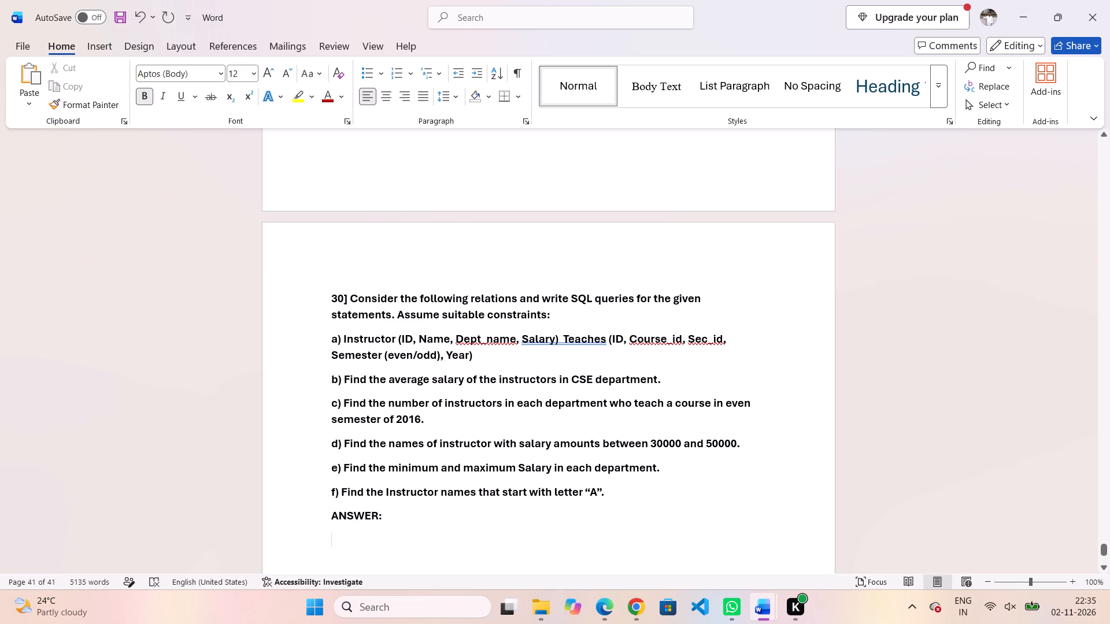
Apply the dark red font colour to question 30's text, from "30]" through part f.
{"action": "left_click_drag", "start_coordinate": [332, 297], "coordinate": [594, 491]}
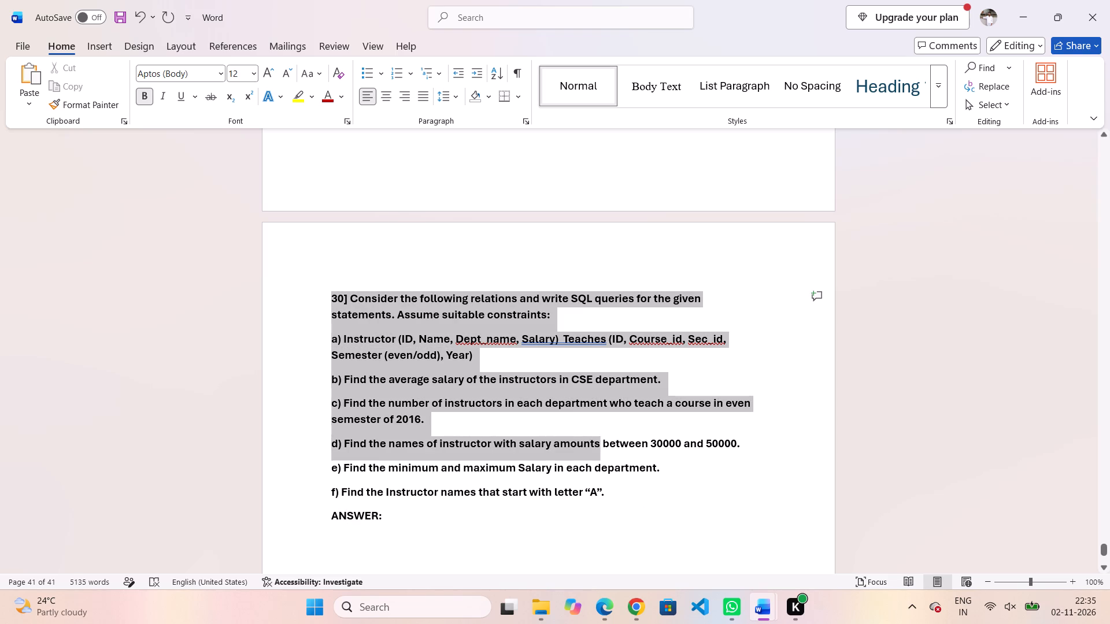
{"action": "left_click_drag", "start_coordinate": [594, 491], "coordinate": [628, 506]}
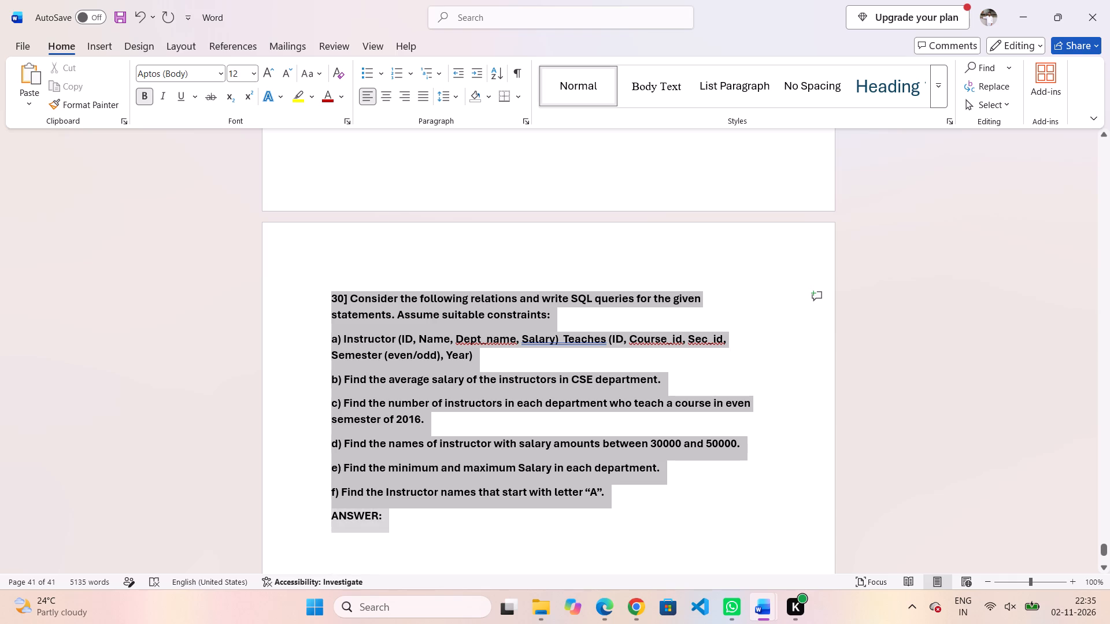
{"action": "left_click_drag", "start_coordinate": [628, 506], "coordinate": [624, 503]}
{"action": "left_click", "coordinate": [712, 485]}
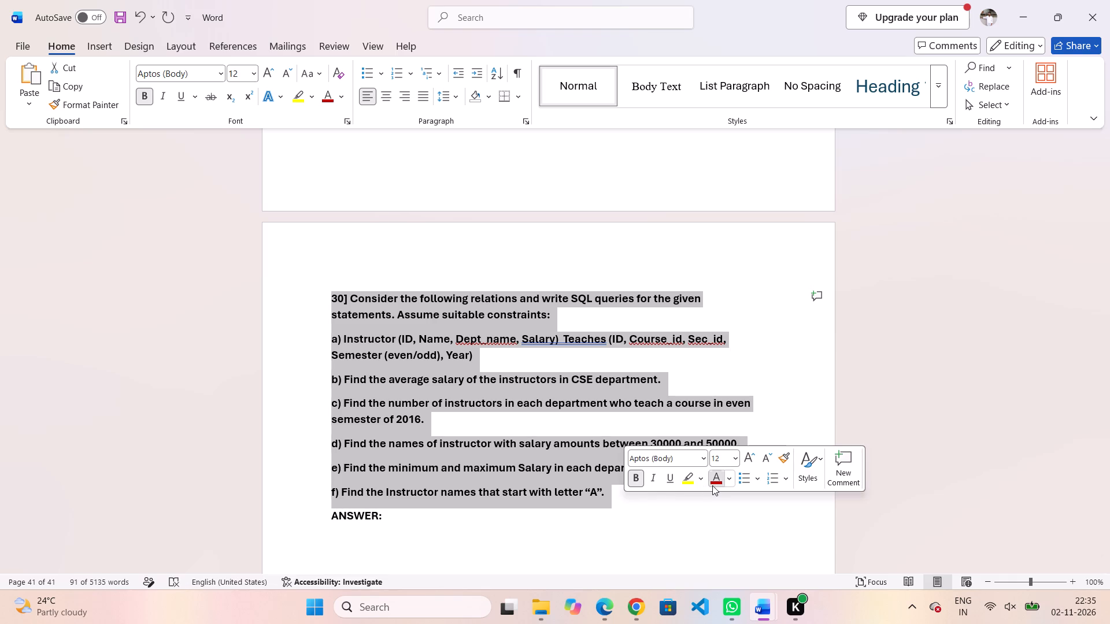
Add an empty line below the "ANSWER:" label of question 30.
{"action": "left_click", "coordinate": [377, 515]}
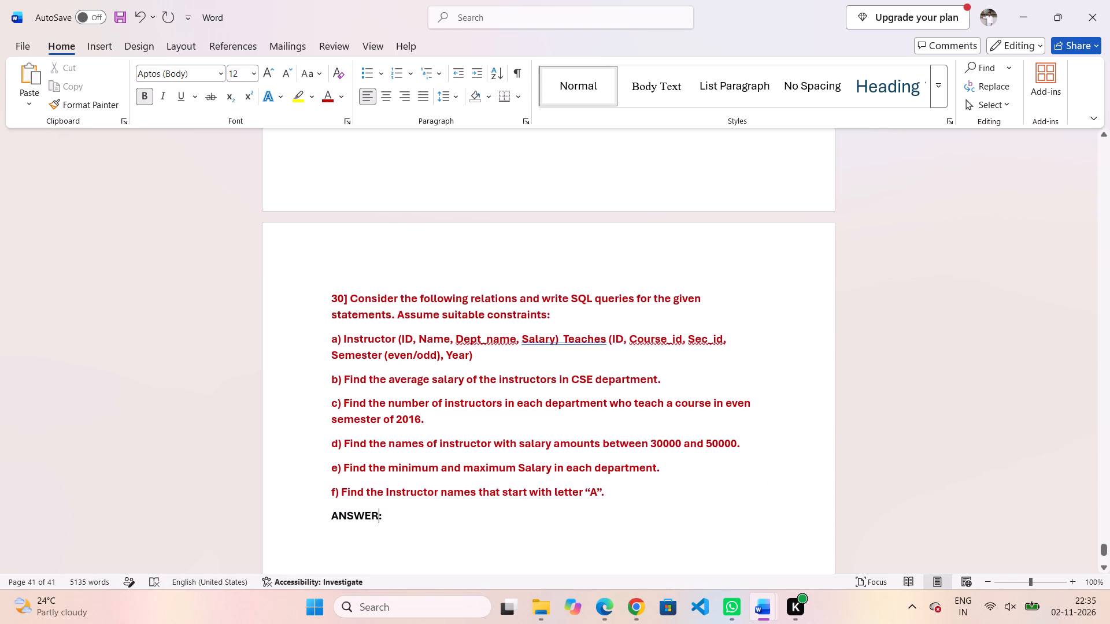
{"action": "key", "text": "Right"}
{"action": "key", "text": "Return"}
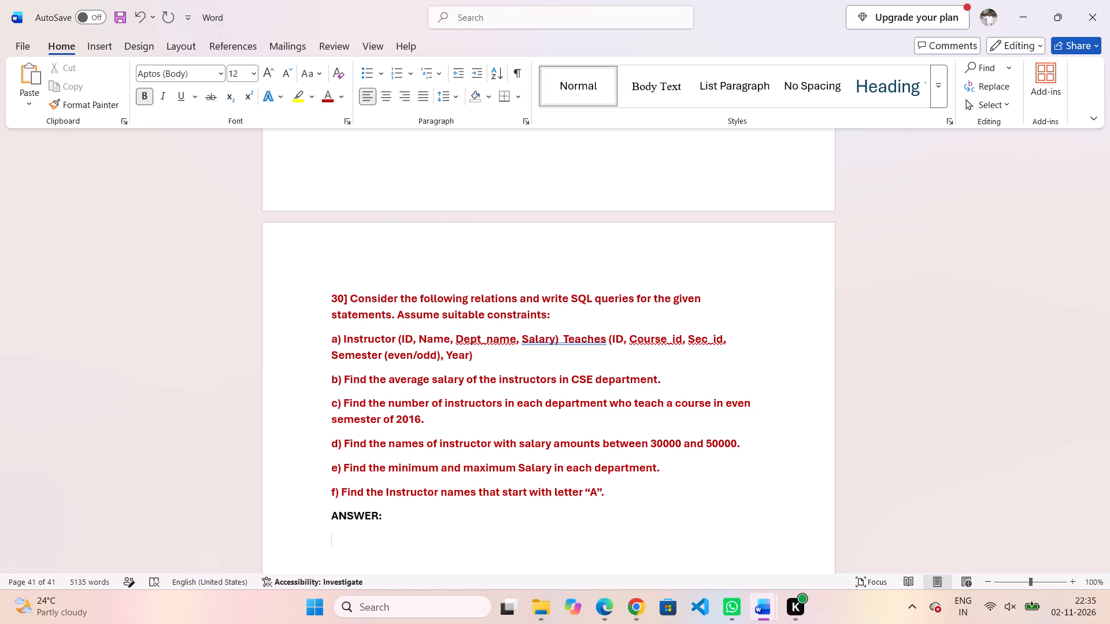
Delete the extra space before "Teaches" in part a of question 30.
{"action": "left_click", "coordinate": [565, 343]}
{"action": "key", "text": "BackSpace"}
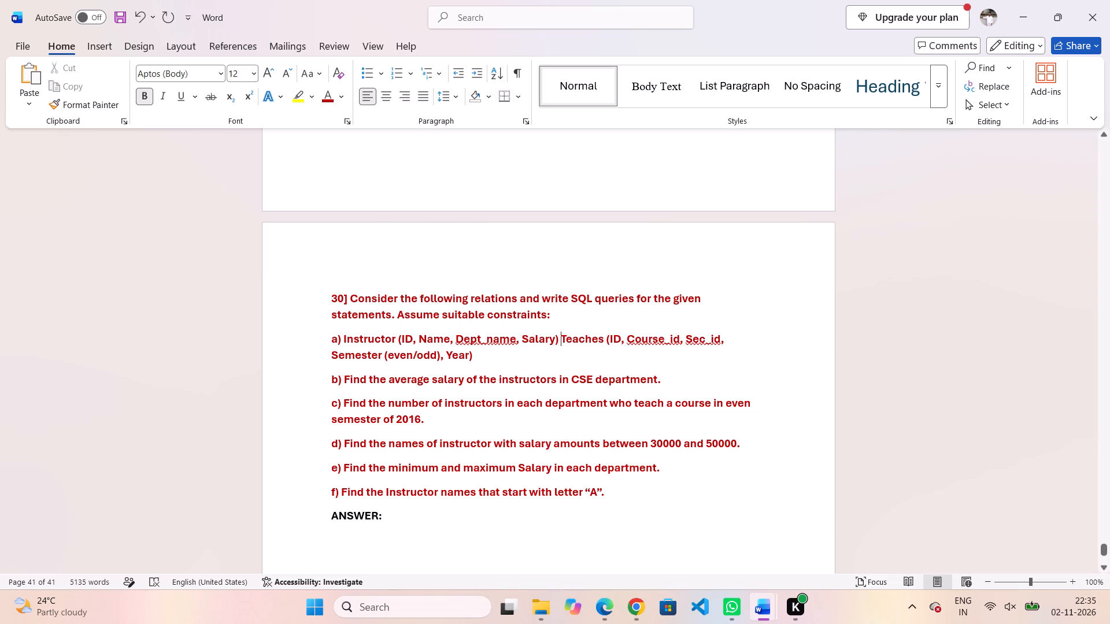
Insert another empty line directly below question 30's "ANSWER:" label and turn bold off for it.
{"action": "left_click", "coordinate": [337, 532]}
{"action": "left_click", "coordinate": [385, 515]}
{"action": "key", "text": "Return"}
{"action": "left_click", "coordinate": [150, 97]}
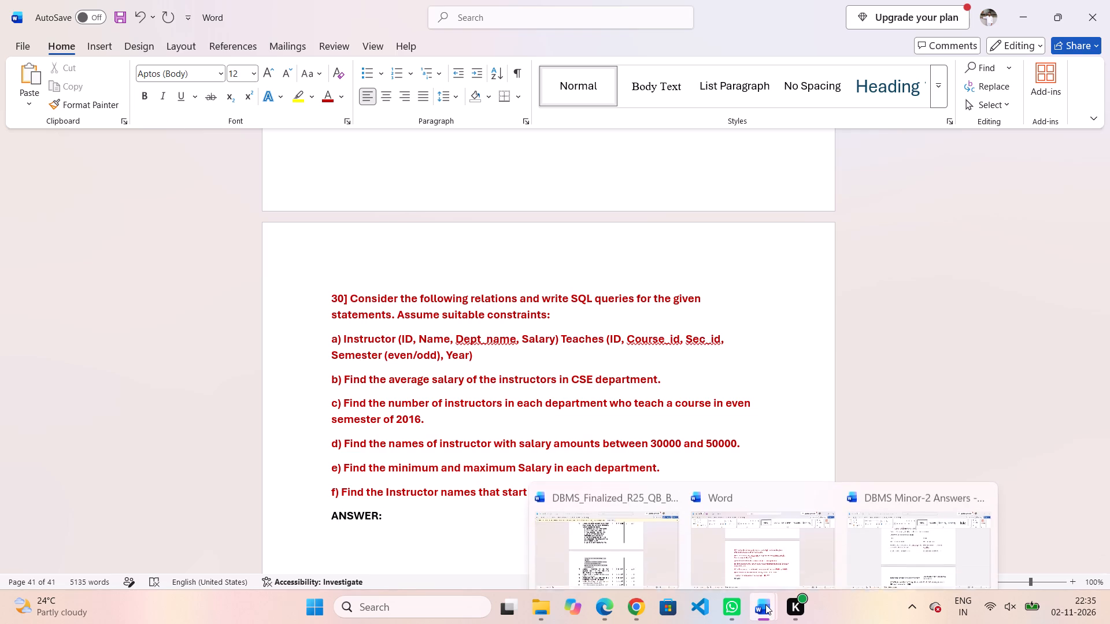
{"action": "left_click", "coordinate": [881, 543]}
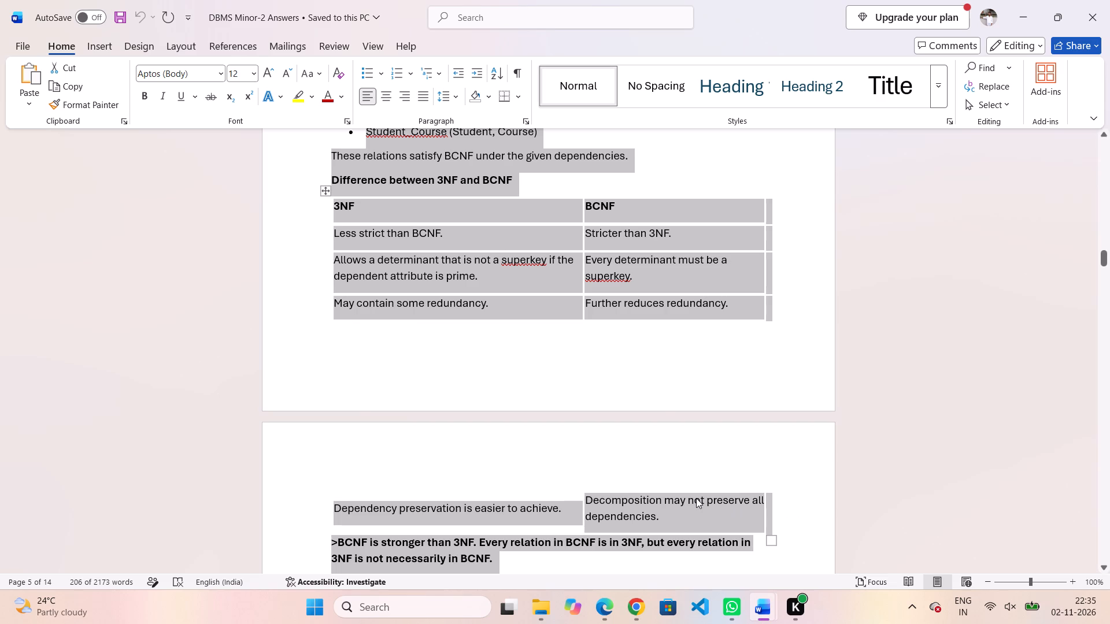
{"action": "left_click", "coordinate": [696, 498]}
{"action": "scroll", "coordinate": [696, 498], "scroll_direction": "down", "scroll_amount": 4}
{"action": "scroll", "coordinate": [696, 498], "scroll_direction": "up", "scroll_amount": 1}
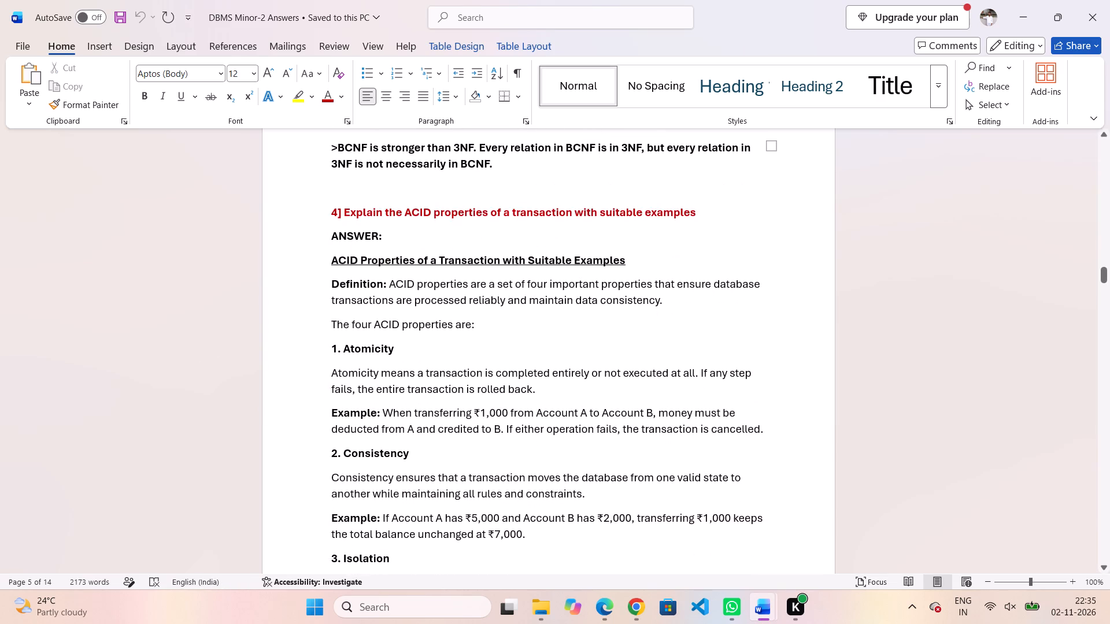
{"action": "scroll", "coordinate": [696, 498], "scroll_direction": "up", "scroll_amount": 7}
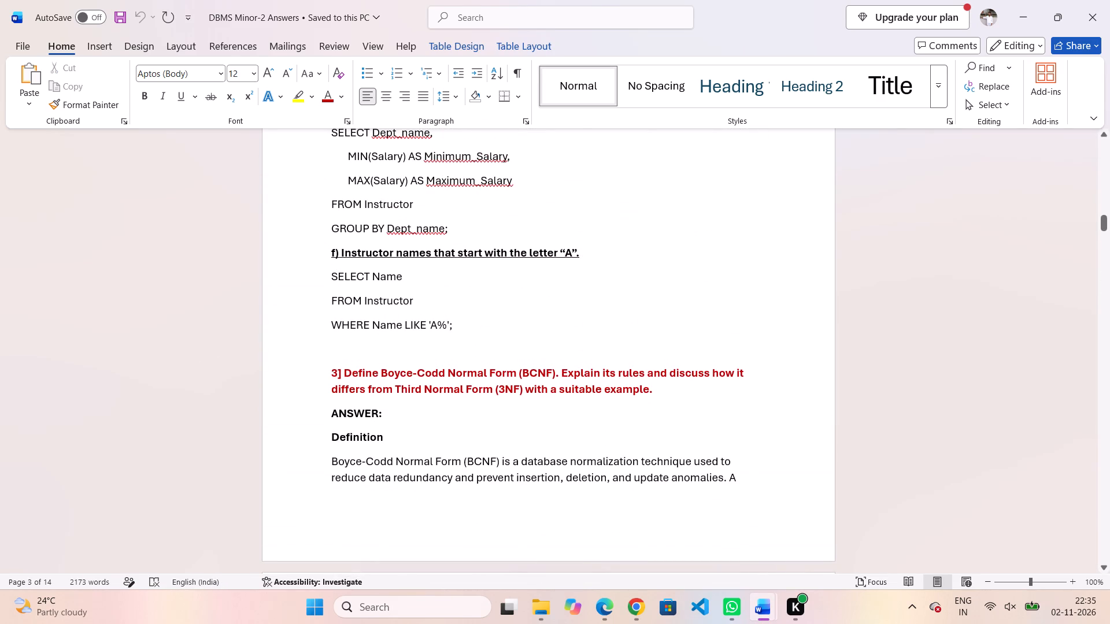
{"action": "scroll", "coordinate": [696, 498], "scroll_direction": "up", "scroll_amount": 3}
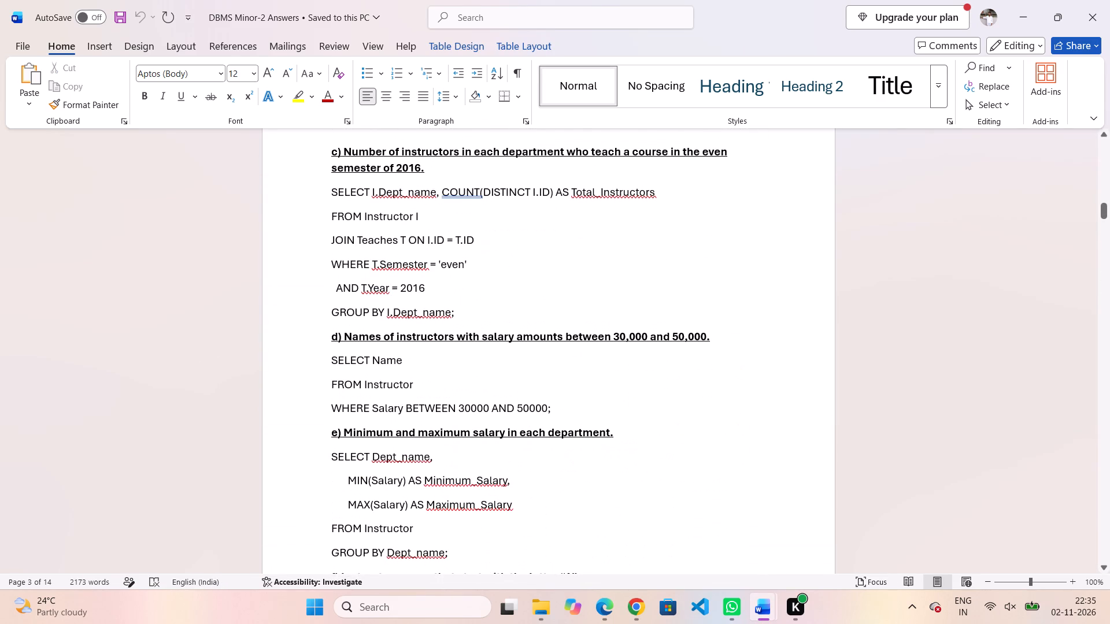
{"action": "scroll", "coordinate": [696, 498], "scroll_direction": "up", "scroll_amount": 3}
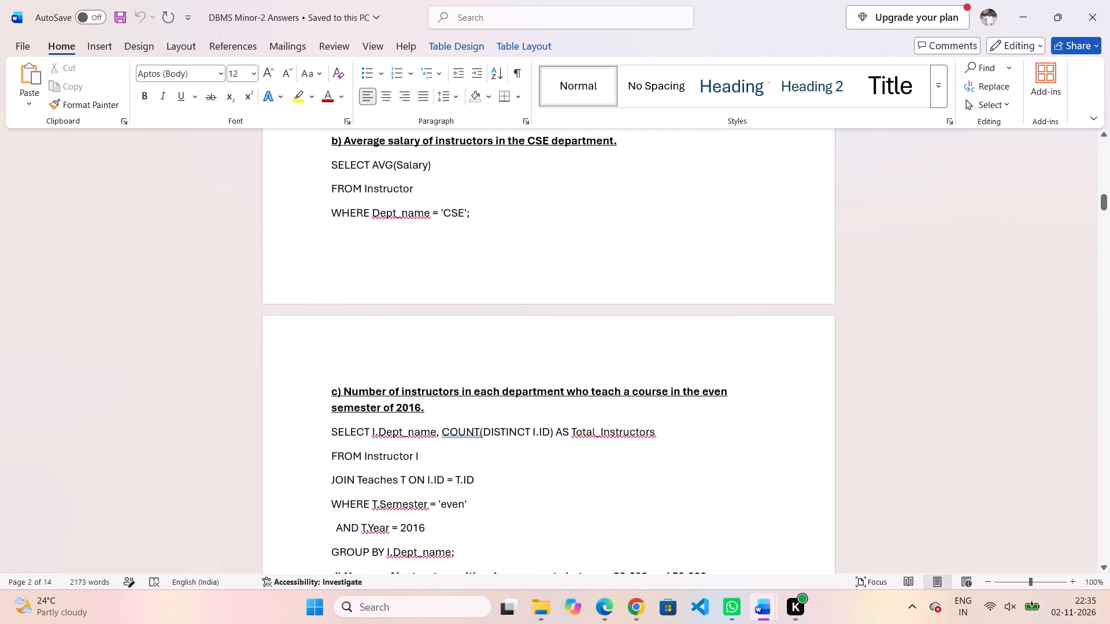
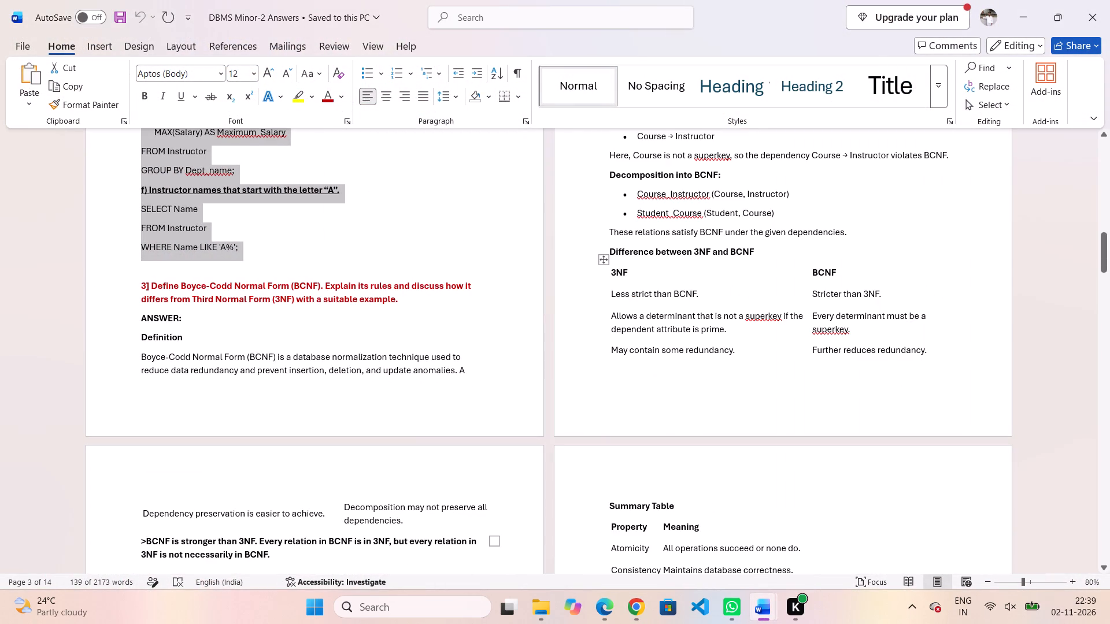
{"action": "scroll", "coordinate": [455, 322], "scroll_direction": "up", "scroll_amount": 4, "text": "ctrl"}
{"action": "scroll", "coordinate": [455, 322], "scroll_direction": "up", "scroll_amount": 2}
{"action": "scroll", "coordinate": [455, 322], "scroll_direction": "down", "scroll_amount": 1, "text": "ctrl"}
{"action": "scroll", "coordinate": [455, 322], "scroll_direction": "up", "scroll_amount": 1, "text": "ctrl"}
{"action": "scroll", "coordinate": [455, 322], "scroll_direction": "down", "scroll_amount": 1}
{"action": "scroll", "coordinate": [455, 322], "scroll_direction": "up", "scroll_amount": 1}
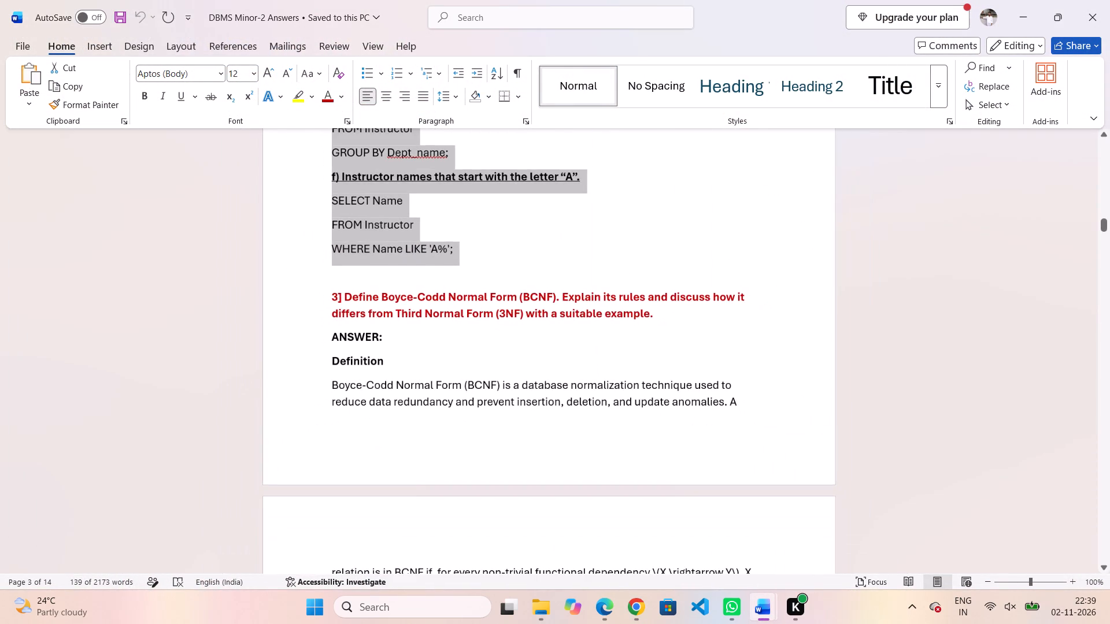
{"action": "scroll", "coordinate": [455, 322], "scroll_direction": "up", "scroll_amount": 3}
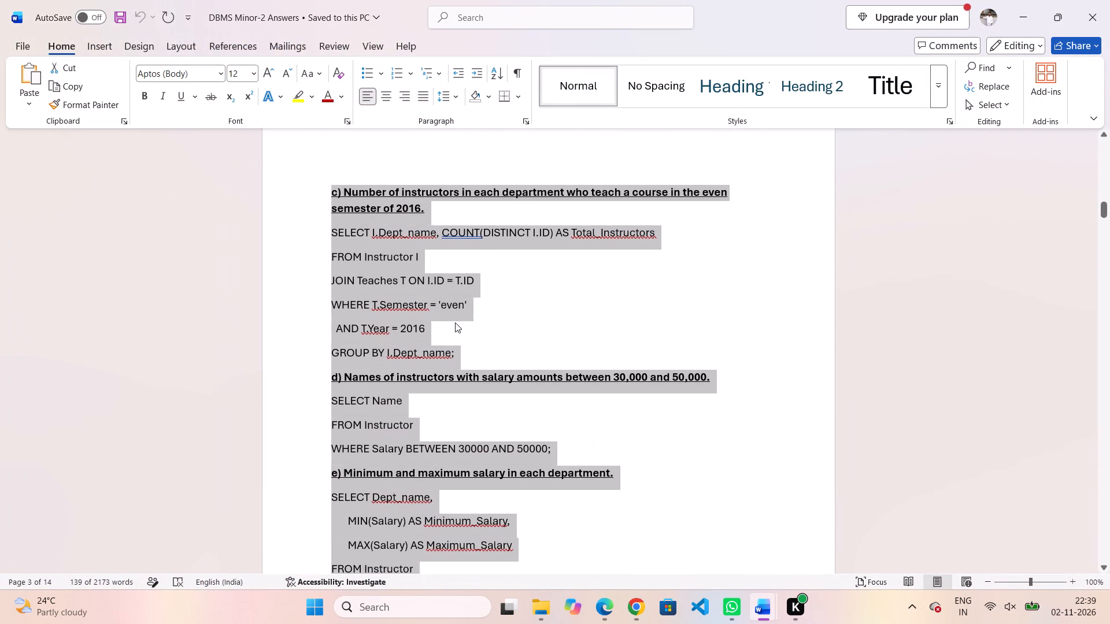
Copy the full ready-to-paste SQL answer from ChatGPT and paste it below question 30's ANSWER heading in the Word question-bank answers document.
{"action": "left_click", "coordinate": [638, 599]}
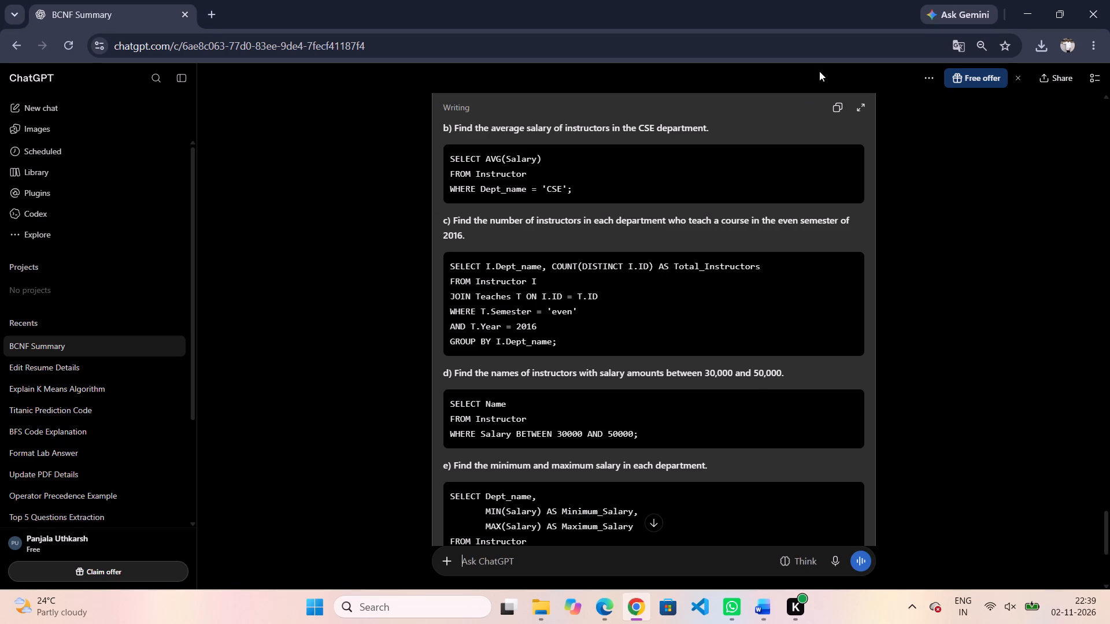
{"action": "left_click", "coordinate": [840, 102]}
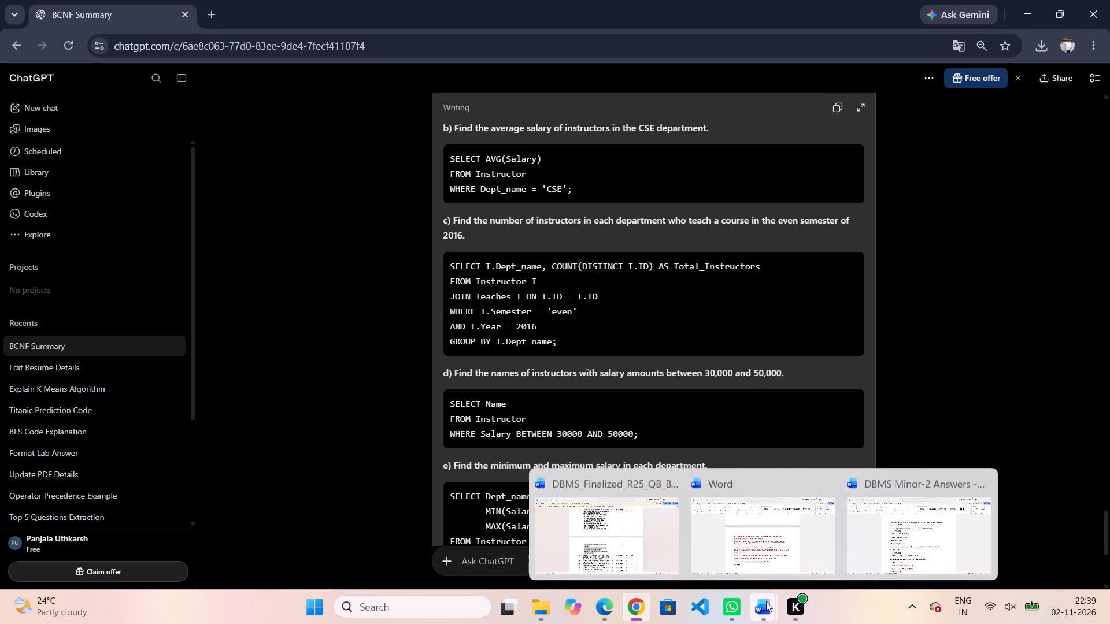
{"action": "left_click", "coordinate": [767, 558]}
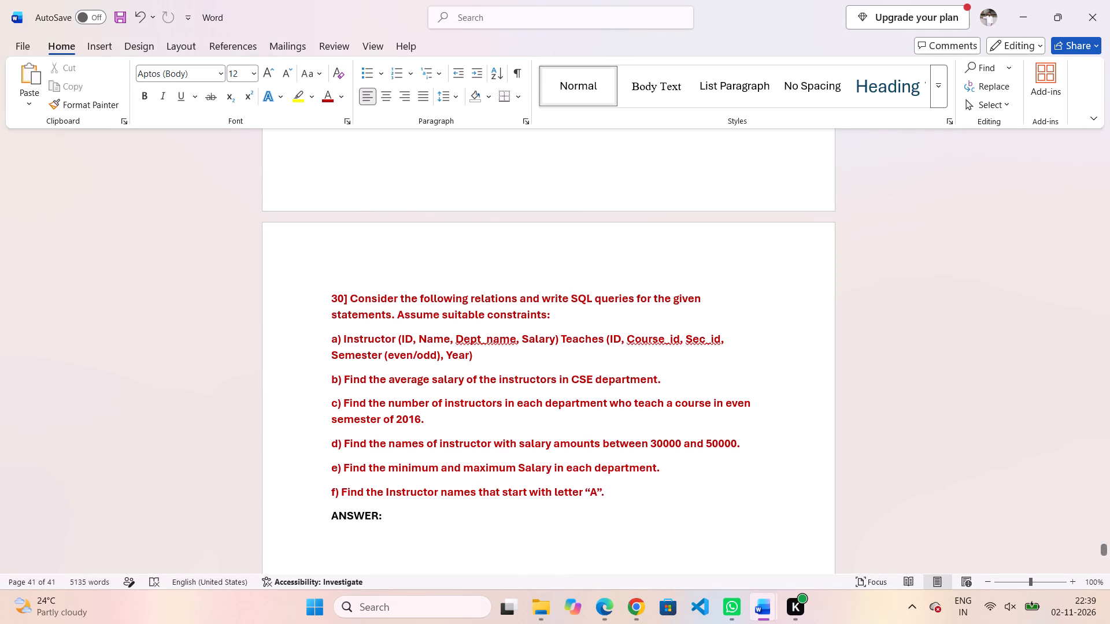
{"action": "key", "text": "ctrl+v"}
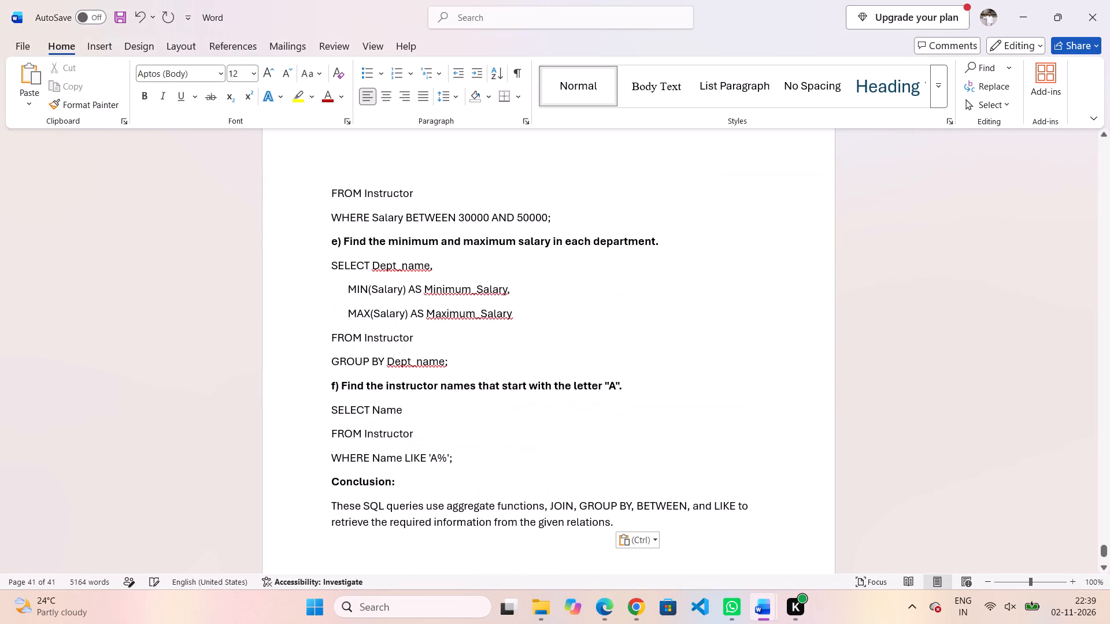
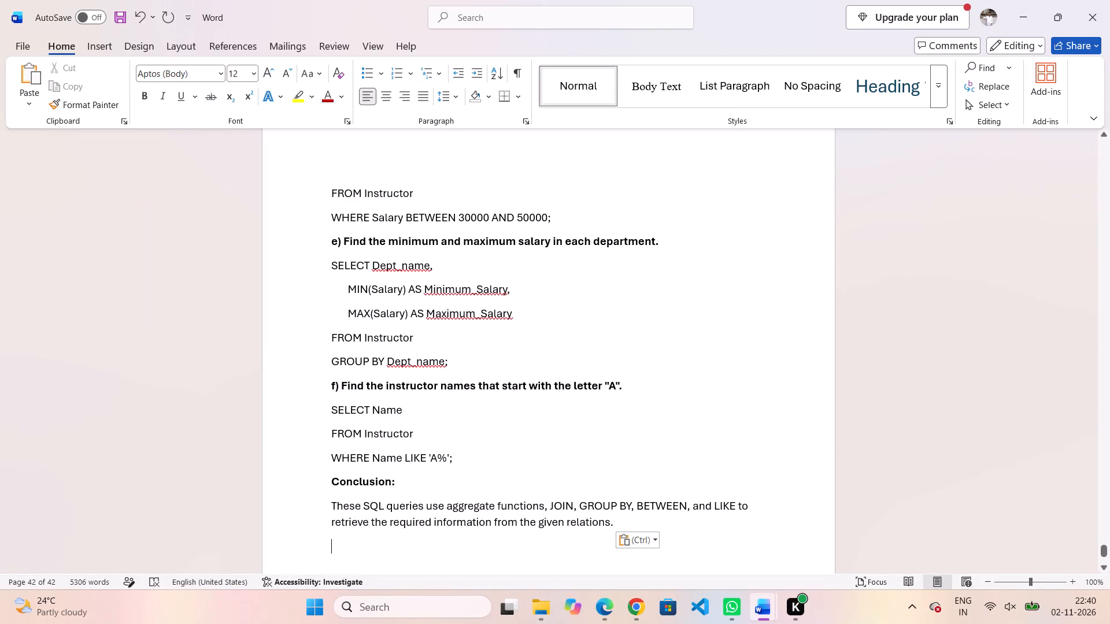
Delete the Conclusion heading and its paragraph from the end of question 30's answer.
{"action": "left_click_drag", "start_coordinate": [330, 483], "coordinate": [602, 531]}
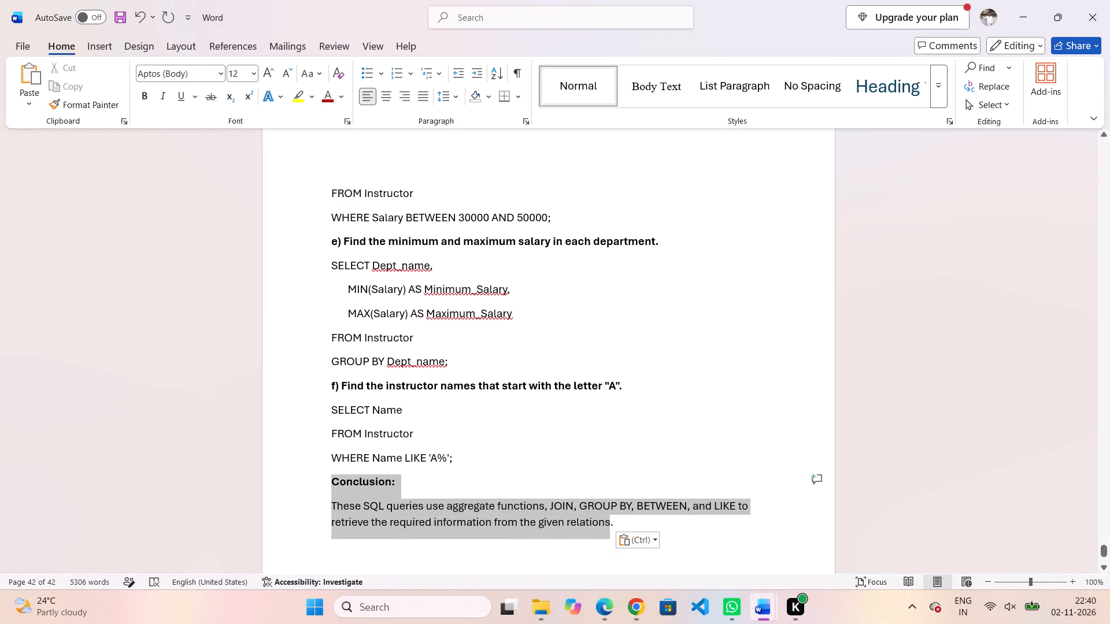
{"action": "left_click_drag", "start_coordinate": [602, 531], "coordinate": [615, 529]}
{"action": "key", "text": "BackSpace"}
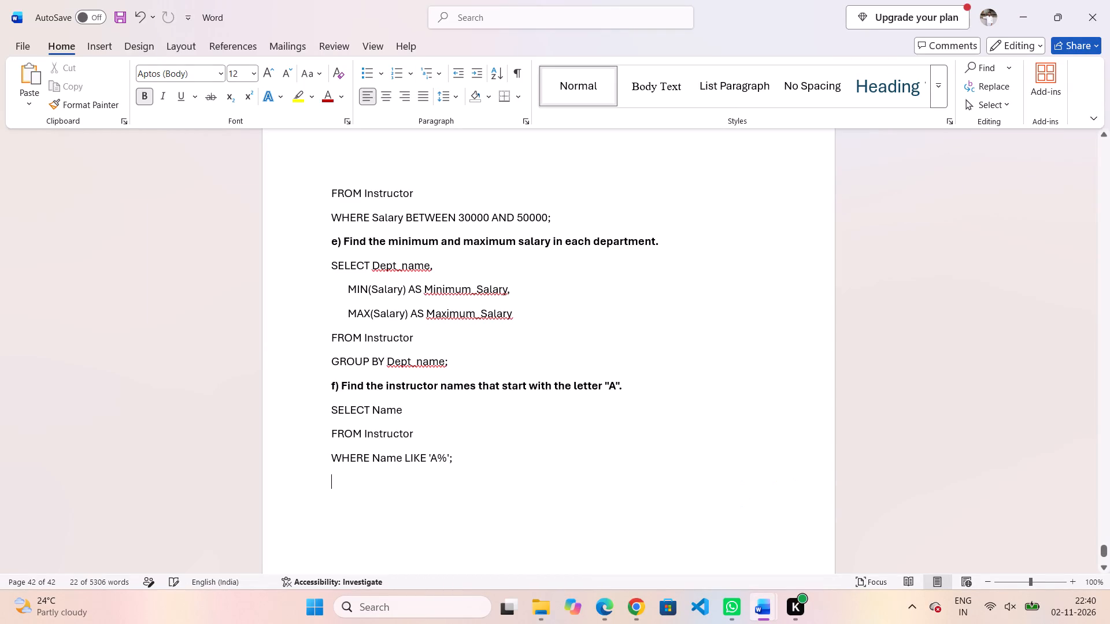
Remove the "SQL Queries for the Given Relations" title line so part a) Relations directly follows question 30's ANSWER heading.
{"action": "scroll", "coordinate": [615, 529], "scroll_direction": "up", "scroll_amount": 4}
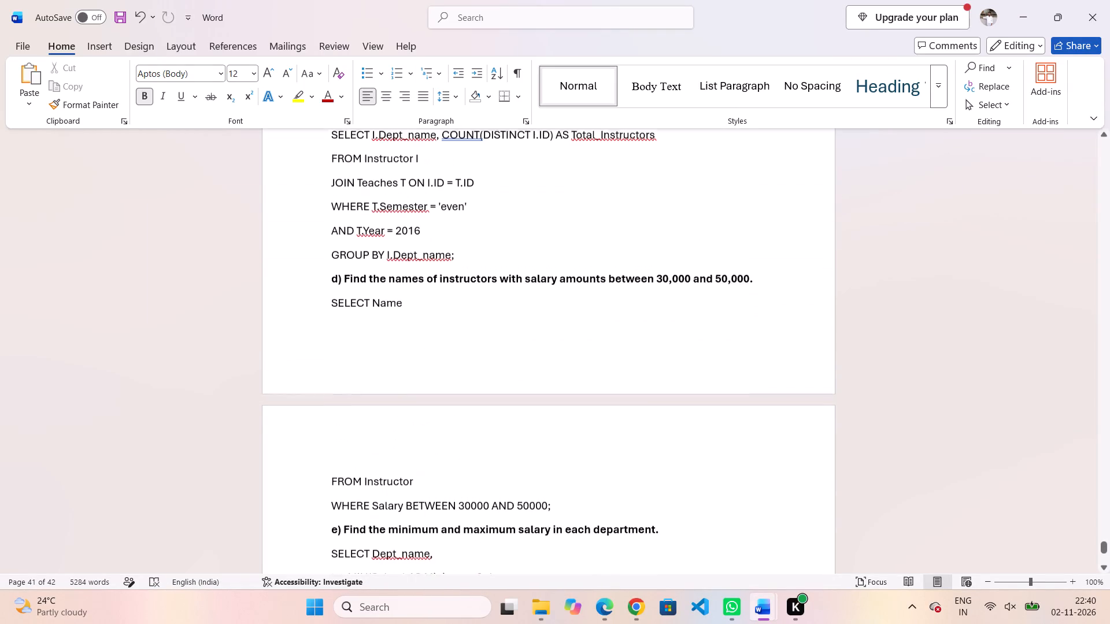
{"action": "scroll", "coordinate": [615, 529], "scroll_direction": "up", "scroll_amount": 1}
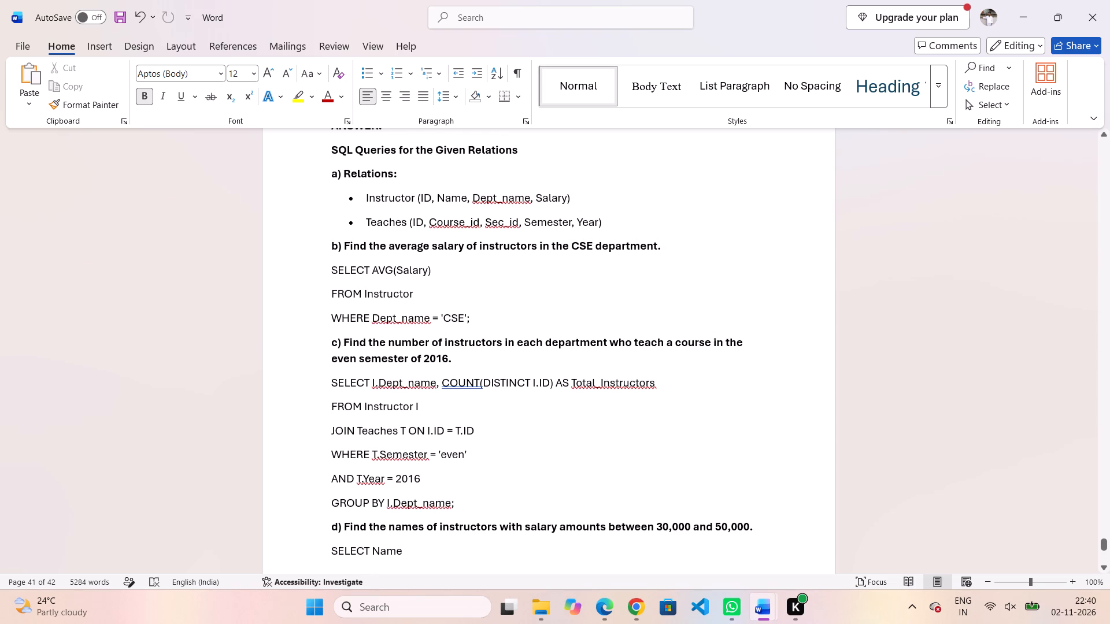
{"action": "scroll", "coordinate": [535, 439], "scroll_direction": "up", "scroll_amount": 1}
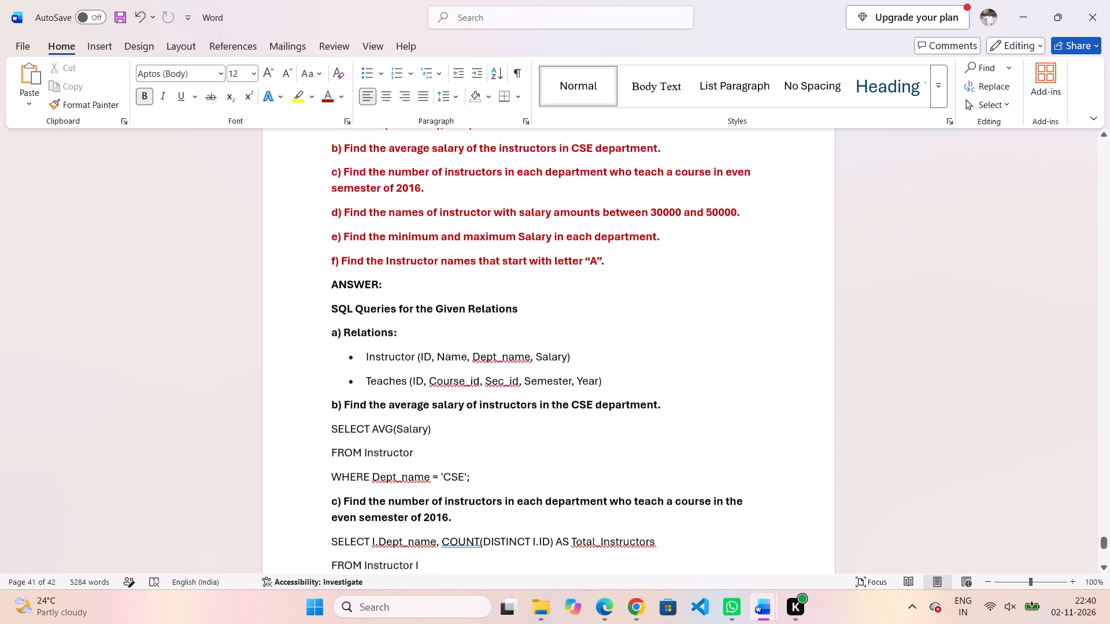
{"action": "left_click", "coordinate": [328, 336]}
{"action": "key", "text": "BackSpace"}
{"action": "key", "text": "BackSpace"}
{"action": "key", "text": "BackSpace"}
{"action": "key", "text": "BackSpace"}
{"action": "key", "text": "BackSpace"}
{"action": "key", "text": "BackSpace"}
{"action": "key", "text": "BackSpace"}
{"action": "key", "text": "BackSpace"}
{"action": "key", "text": "BackSpace"}
{"action": "key", "text": "BackSpace"}
{"action": "key", "text": "BackSpace"}
{"action": "key", "text": "BackSpace"}
{"action": "key", "text": "BackSpace"}
{"action": "key", "text": "BackSpace"}
{"action": "key", "text": "BackSpace"}
{"action": "key", "text": "BackSpace"}
{"action": "key", "text": "BackSpace"}
{"action": "key", "text": "BackSpace"}
{"action": "key", "text": "BackSpace"}
{"action": "key", "text": "BackSpace"}
{"action": "key", "text": "BackSpace"}
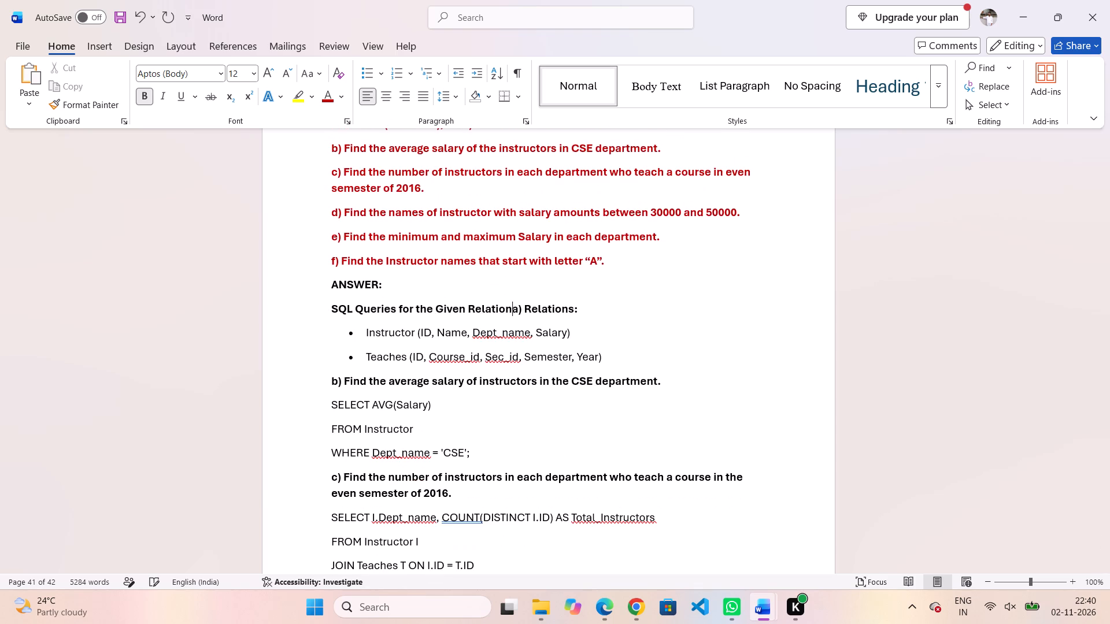
{"action": "key", "text": "BackSpace"}
{"action": "key", "text": "BackSpace"}
{"action": "key", "text": "BackSpace"}
{"action": "key", "text": "BackSpace"}
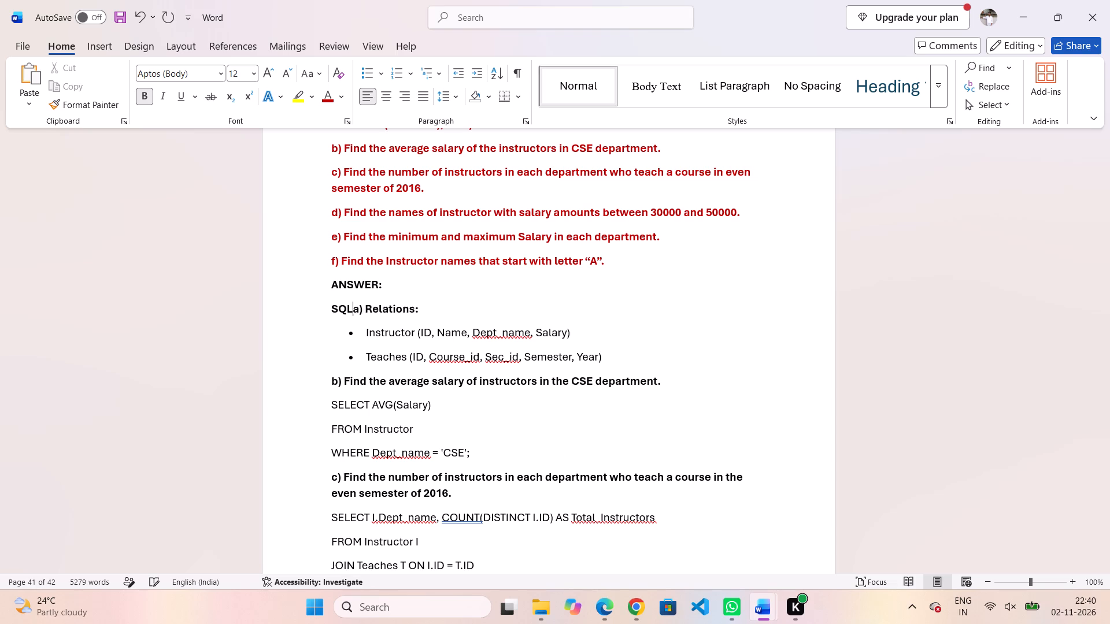
{"action": "key", "text": "BackSpace"}
{"action": "key", "text": "BackSpace"}
{"action": "key", "text": "BackSpace"}
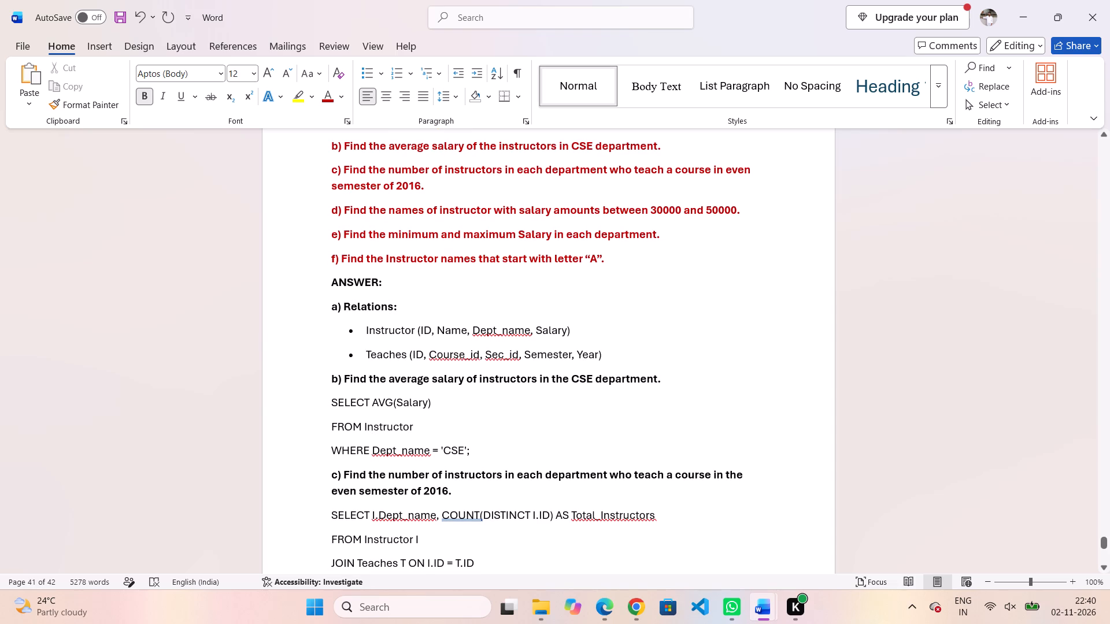
Underline the bold headings of parts a), b) and c) in question 30's answer.
{"action": "left_click_drag", "start_coordinate": [328, 311], "coordinate": [412, 306]}
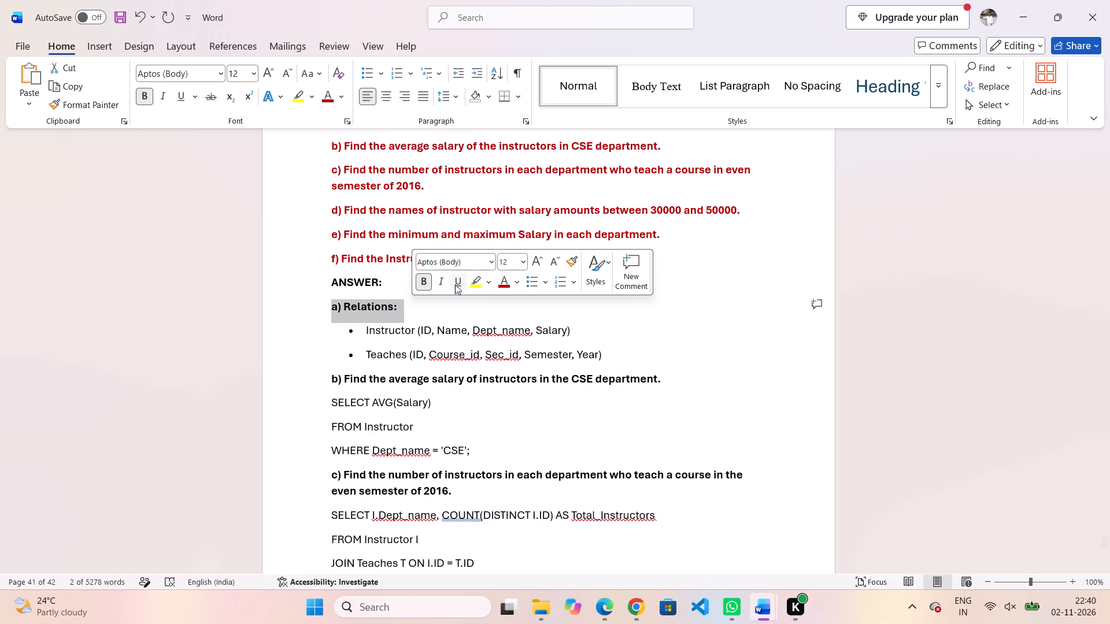
{"action": "left_click", "coordinate": [460, 285]}
{"action": "left_click_drag", "start_coordinate": [331, 378], "coordinate": [609, 378]}
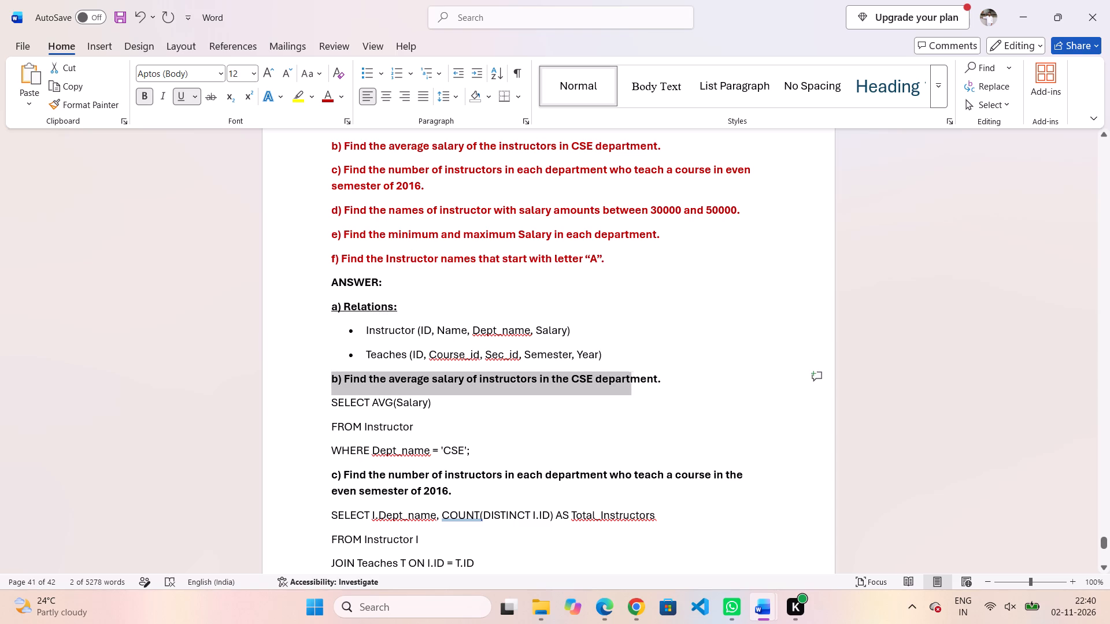
{"action": "left_click_drag", "start_coordinate": [609, 378], "coordinate": [697, 384]}
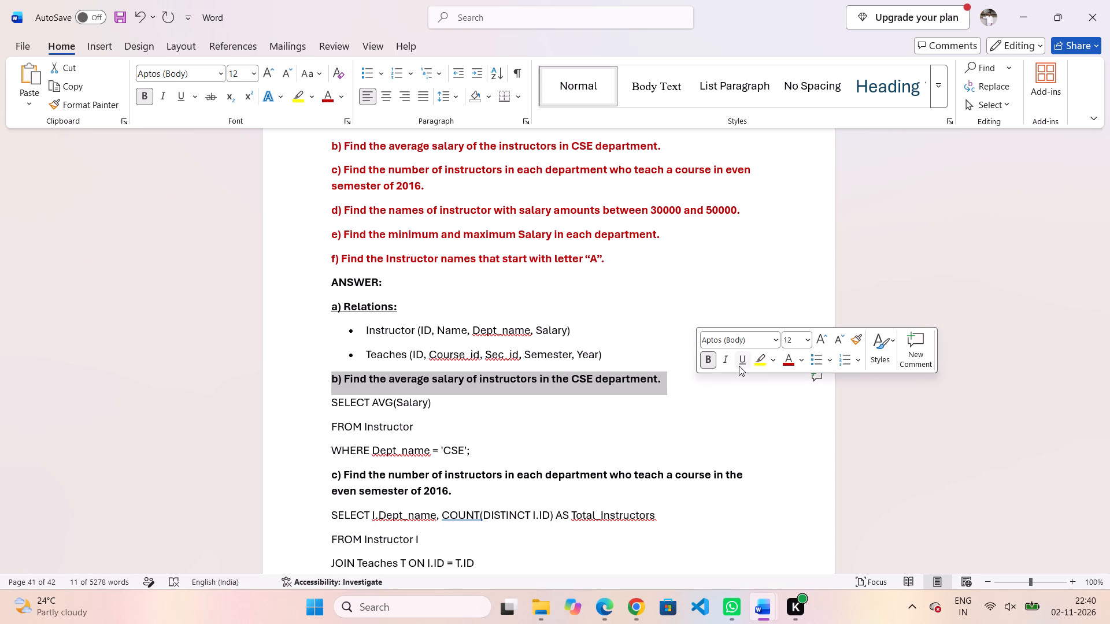
{"action": "left_click", "coordinate": [739, 366]}
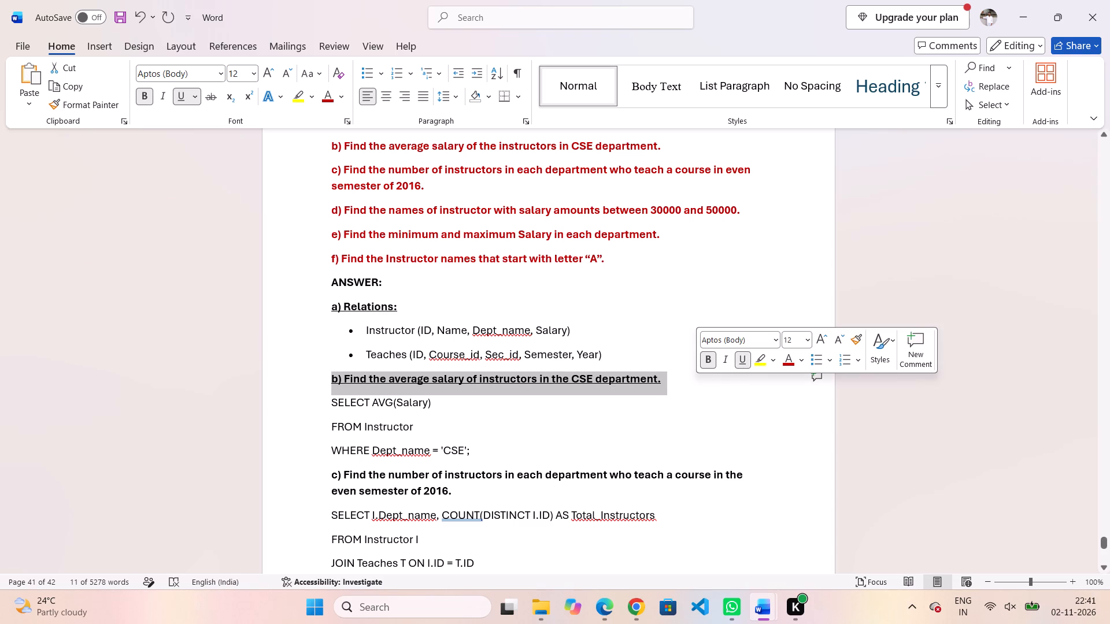
{"action": "left_click_drag", "start_coordinate": [457, 493], "coordinate": [330, 483]}
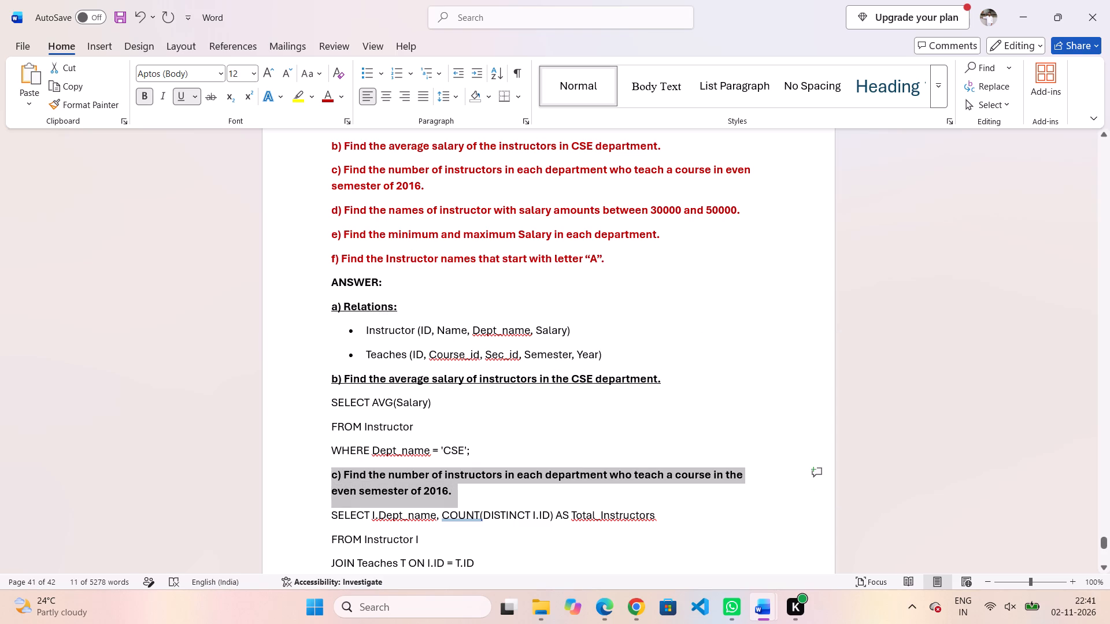
{"action": "left_click_drag", "start_coordinate": [330, 483], "coordinate": [329, 479]}
{"action": "left_click", "coordinate": [373, 454]}
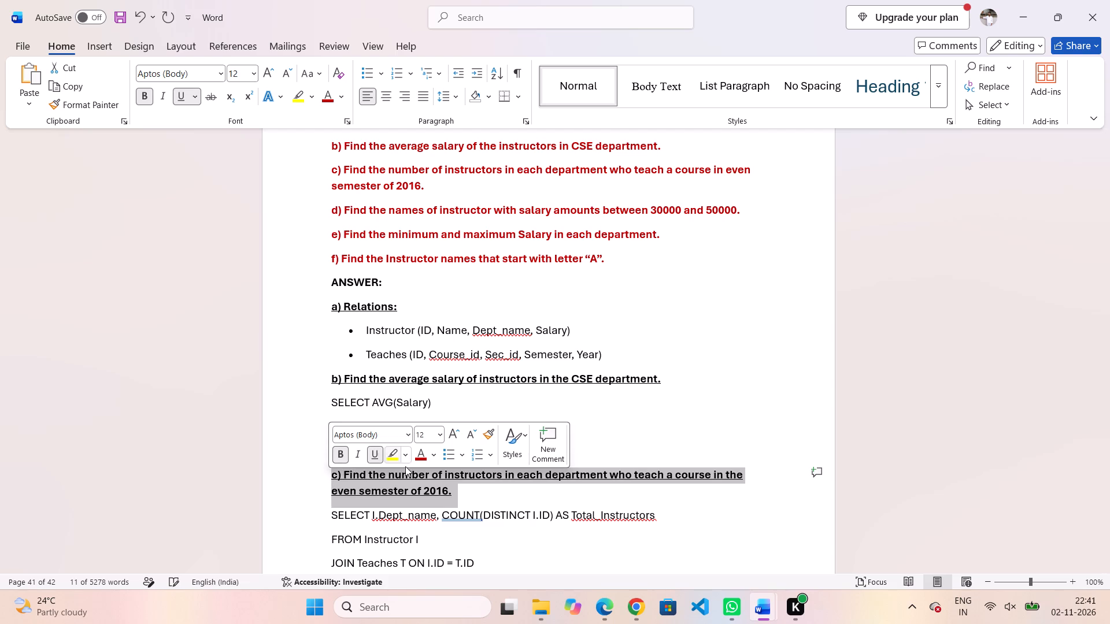
{"action": "left_click", "coordinate": [468, 495]}
Underline the bold headings of parts d), e) and f) in question 30's answer.
{"action": "scroll", "coordinate": [468, 495], "scroll_direction": "down", "scroll_amount": 2}
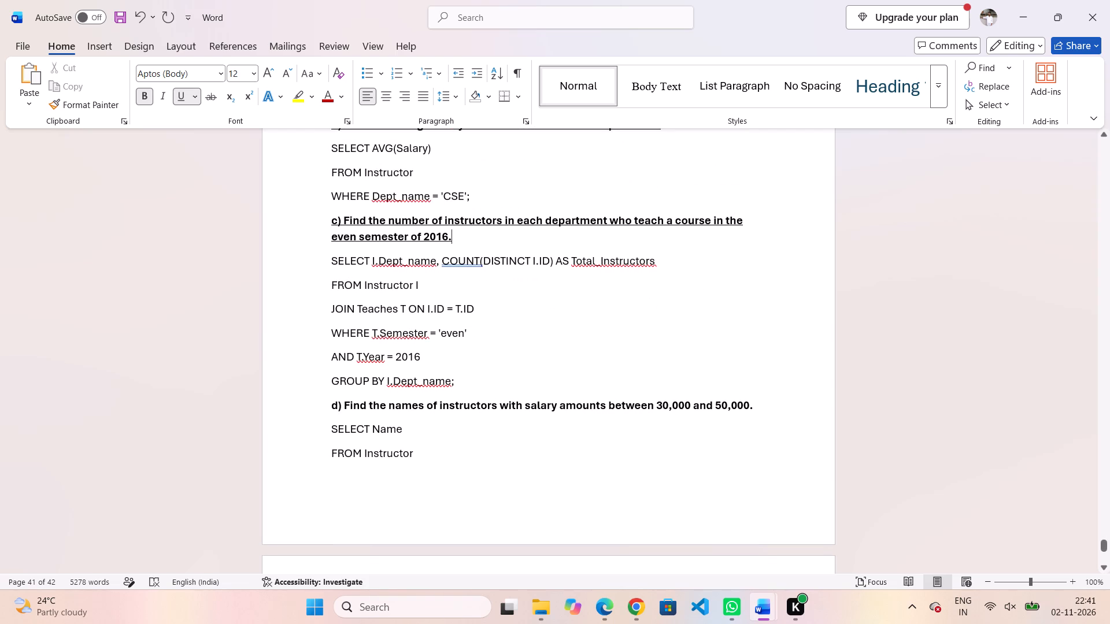
{"action": "left_click_drag", "start_coordinate": [755, 411], "coordinate": [536, 418]}
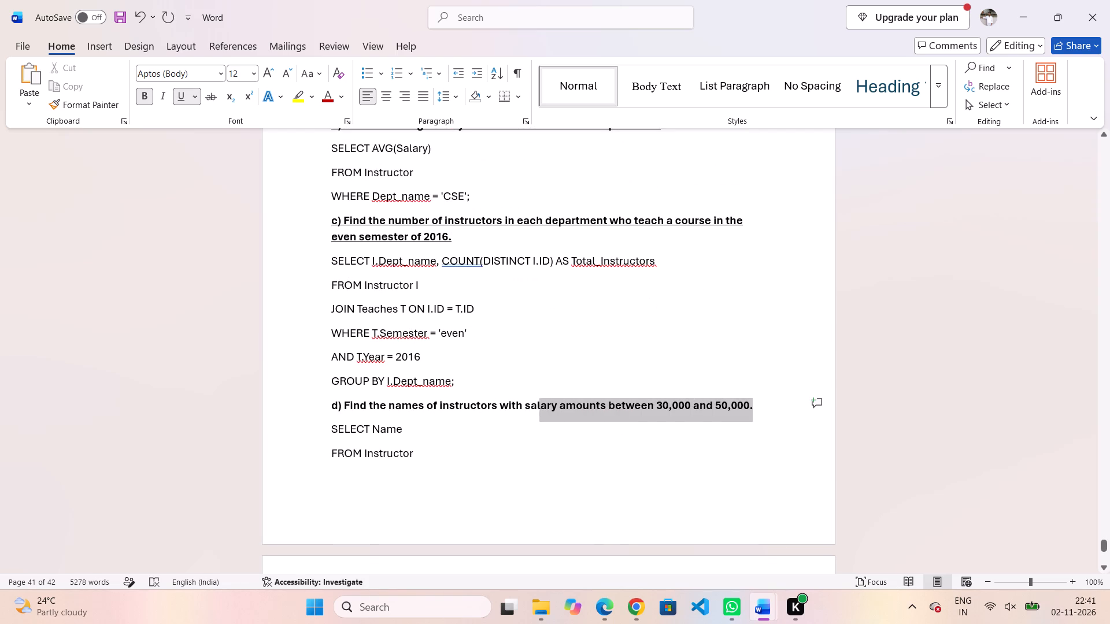
{"action": "left_click_drag", "start_coordinate": [536, 418], "coordinate": [342, 414]}
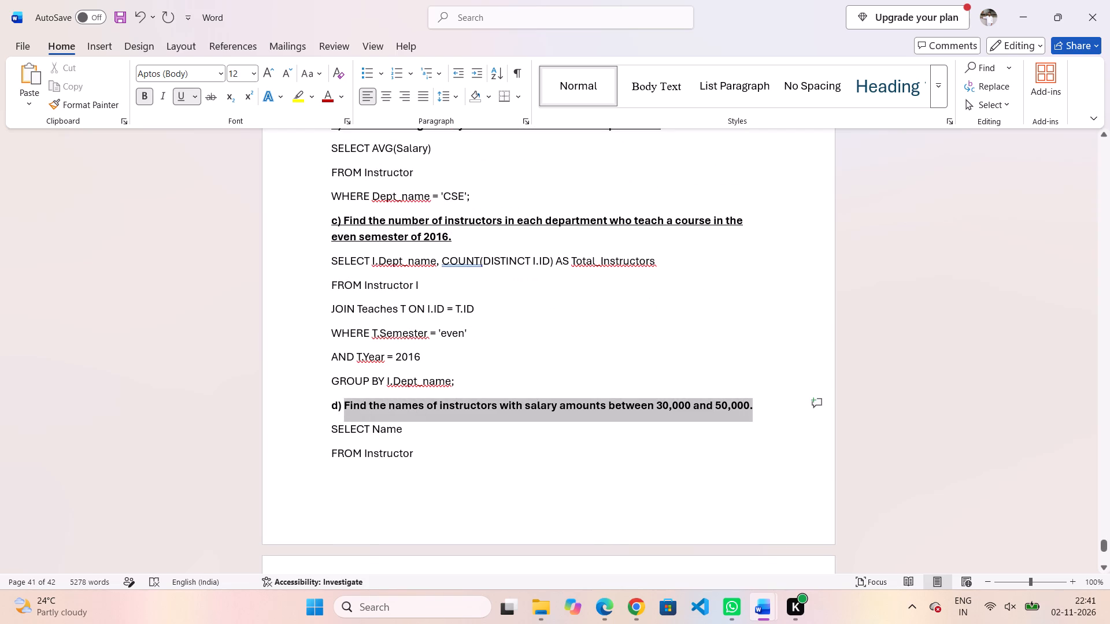
{"action": "left_click_drag", "start_coordinate": [342, 414], "coordinate": [330, 408]}
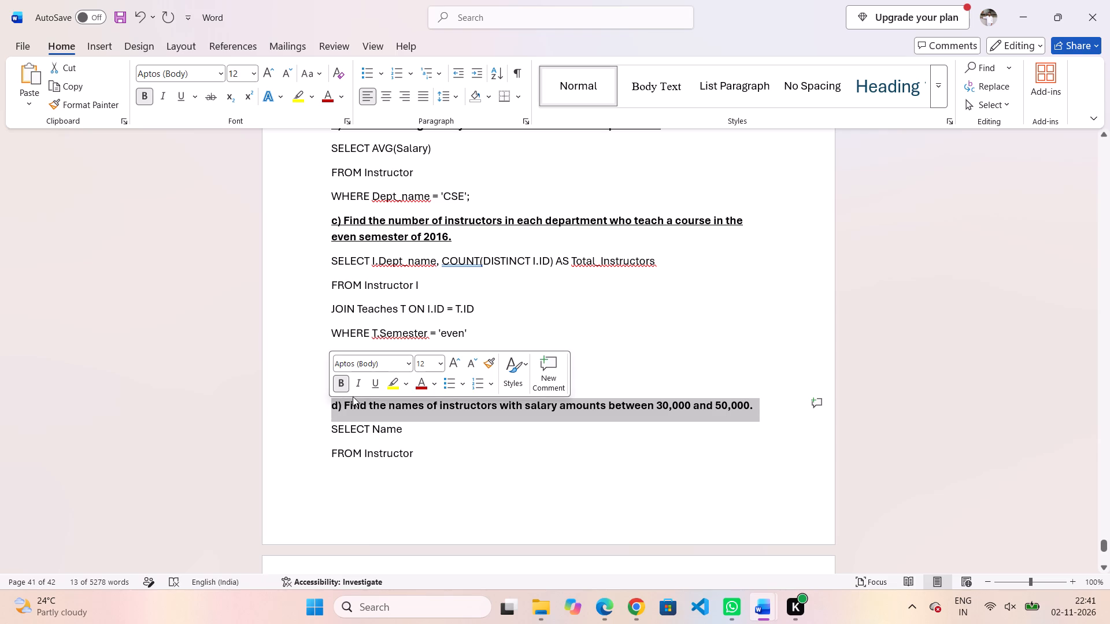
{"action": "left_click", "coordinate": [373, 384]}
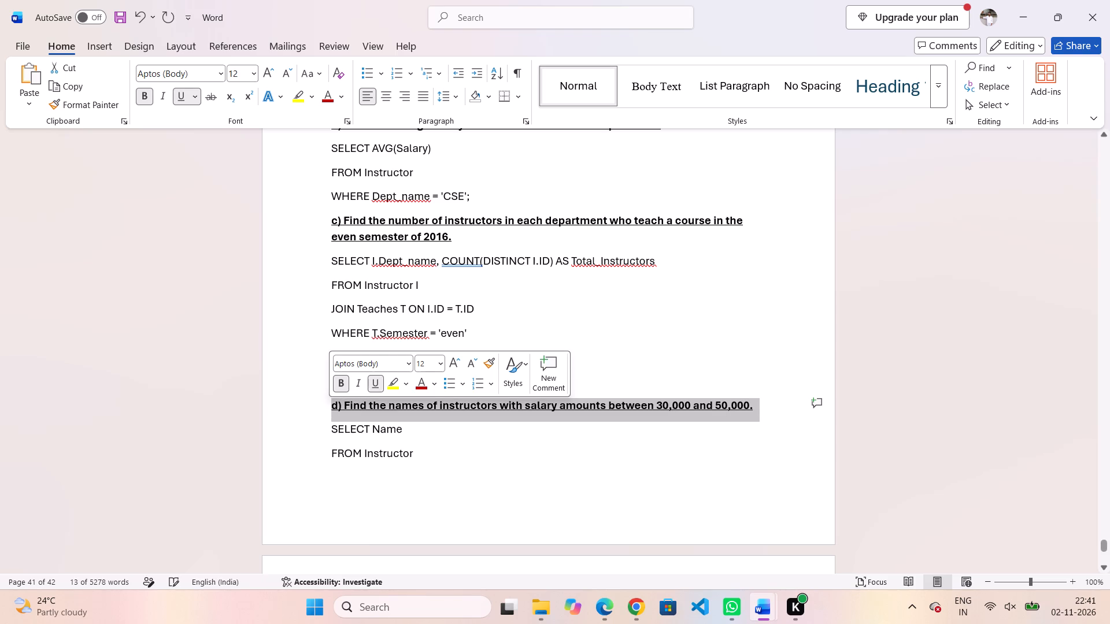
{"action": "left_click", "coordinate": [442, 453]}
{"action": "scroll", "coordinate": [442, 453], "scroll_direction": "down", "scroll_amount": 2}
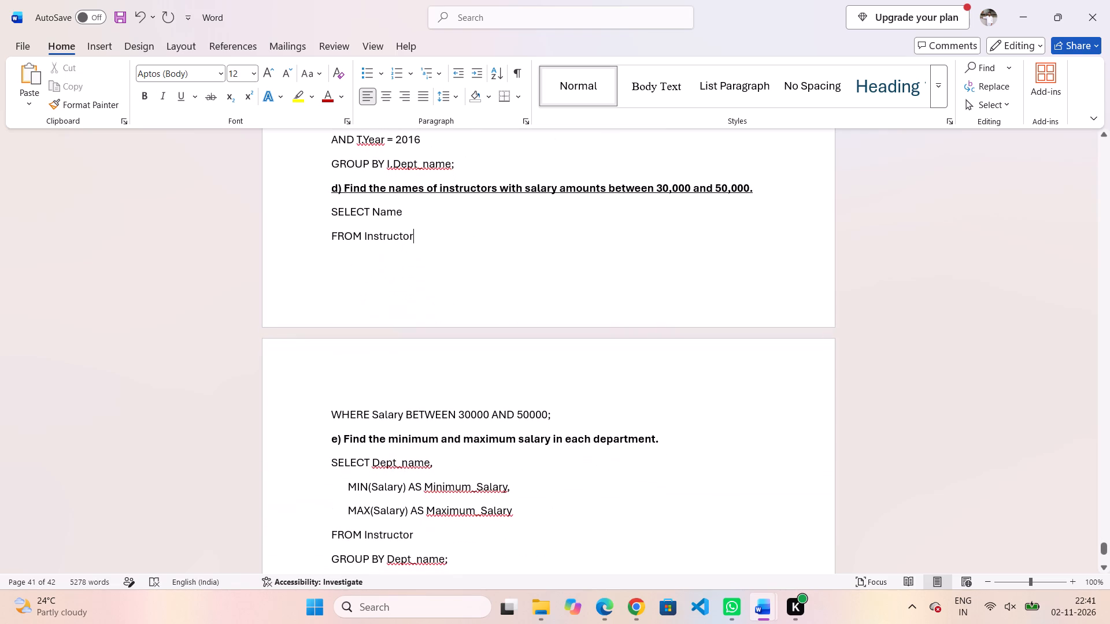
{"action": "left_click_drag", "start_coordinate": [663, 436], "coordinate": [409, 436]}
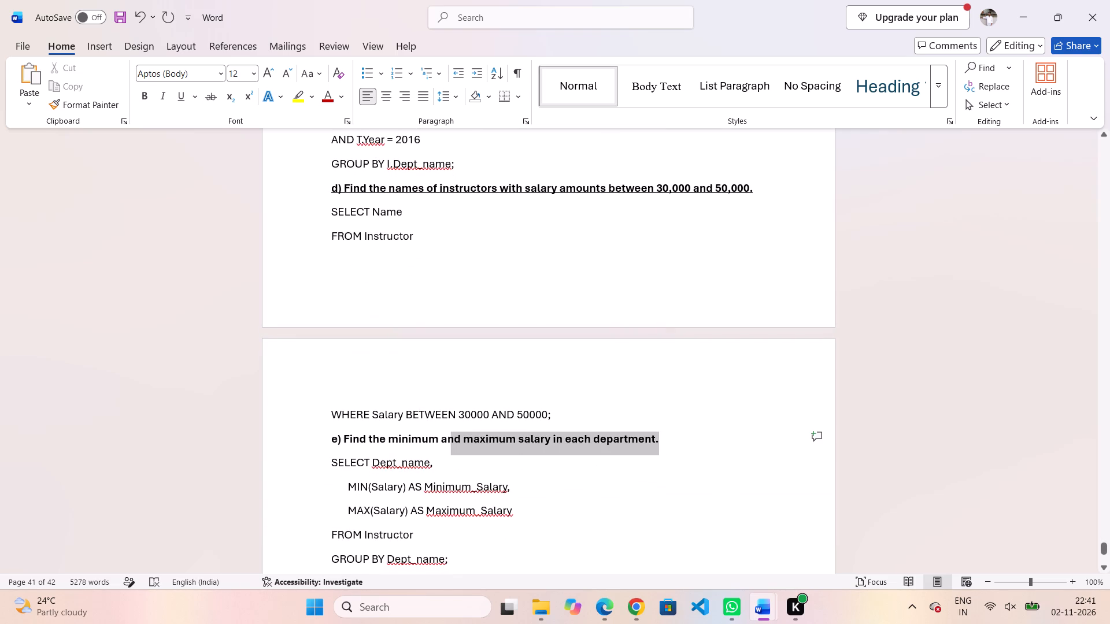
{"action": "left_click_drag", "start_coordinate": [409, 436], "coordinate": [332, 436]}
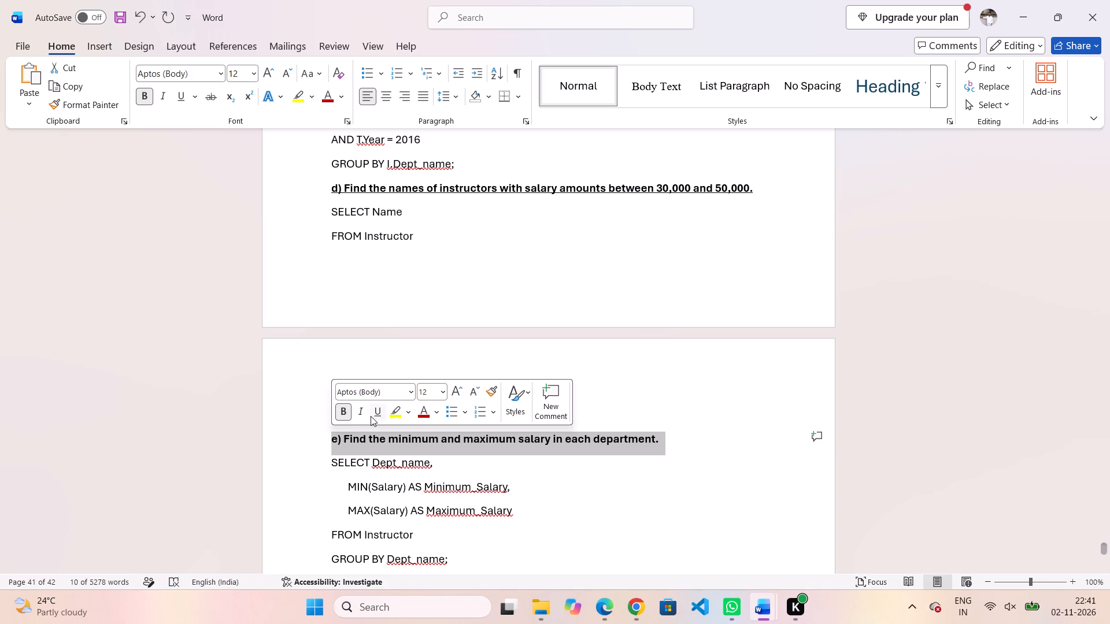
{"action": "left_click", "coordinate": [377, 414]}
{"action": "left_click", "coordinate": [590, 578]}
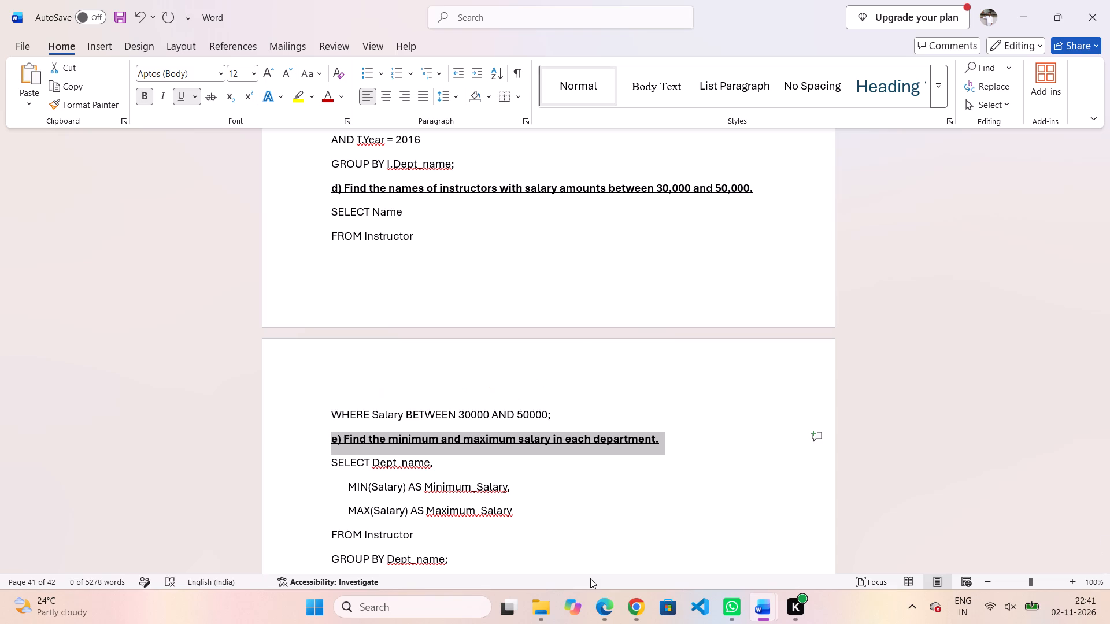
{"action": "scroll", "coordinate": [590, 578], "scroll_direction": "down", "scroll_amount": 2}
{"action": "scroll", "coordinate": [598, 525], "scroll_direction": "down", "scroll_amount": 2}
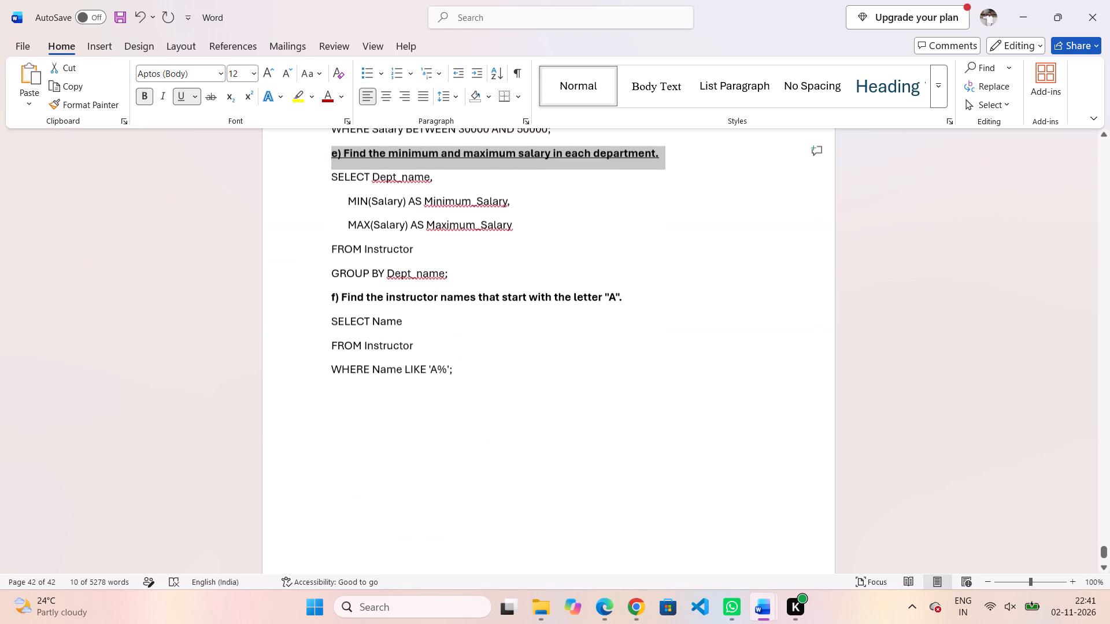
{"action": "left_click_drag", "start_coordinate": [629, 299], "coordinate": [387, 314]}
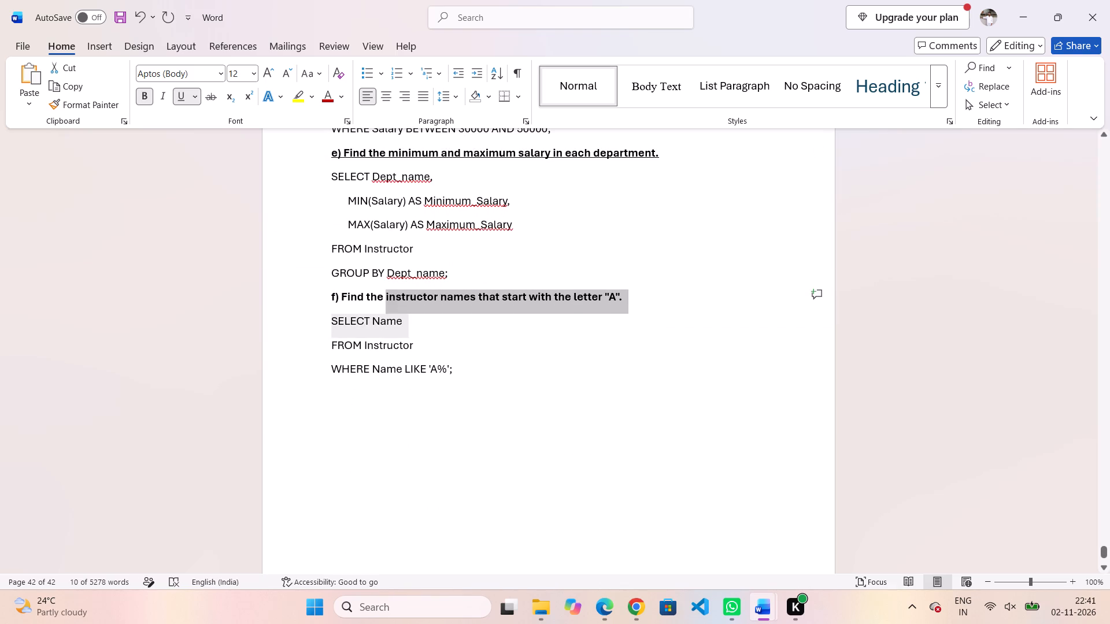
{"action": "left_click_drag", "start_coordinate": [387, 314], "coordinate": [331, 305]}
{"action": "left_click", "coordinate": [376, 281]}
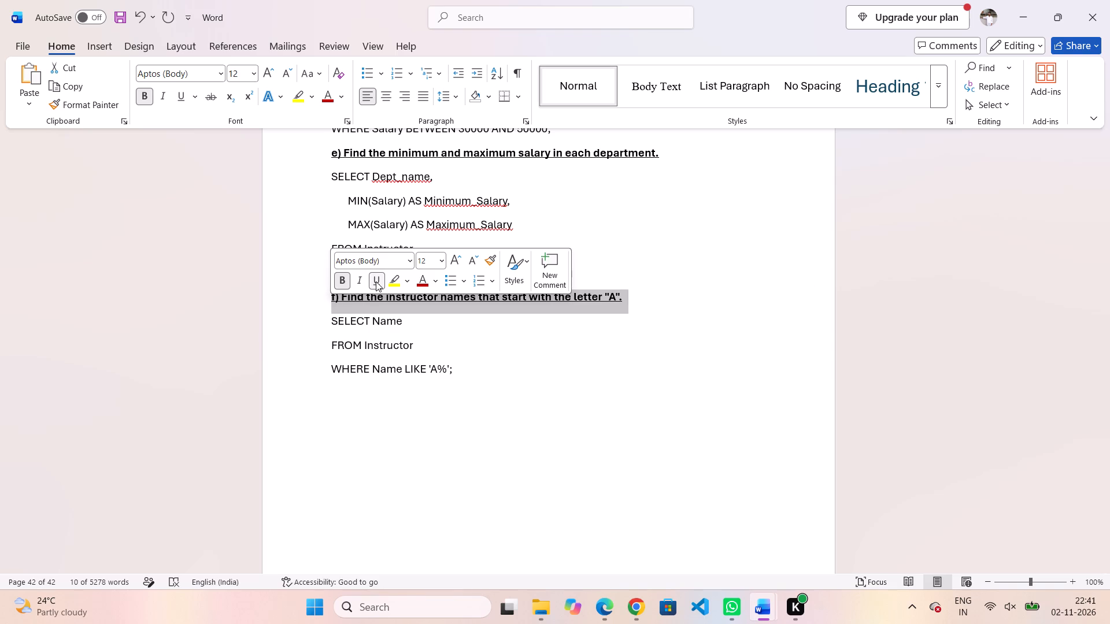
Add two new lines after the closing query WHERE Name LIKE 'A%'; at the end of part f).
{"action": "left_click", "coordinate": [465, 381]}
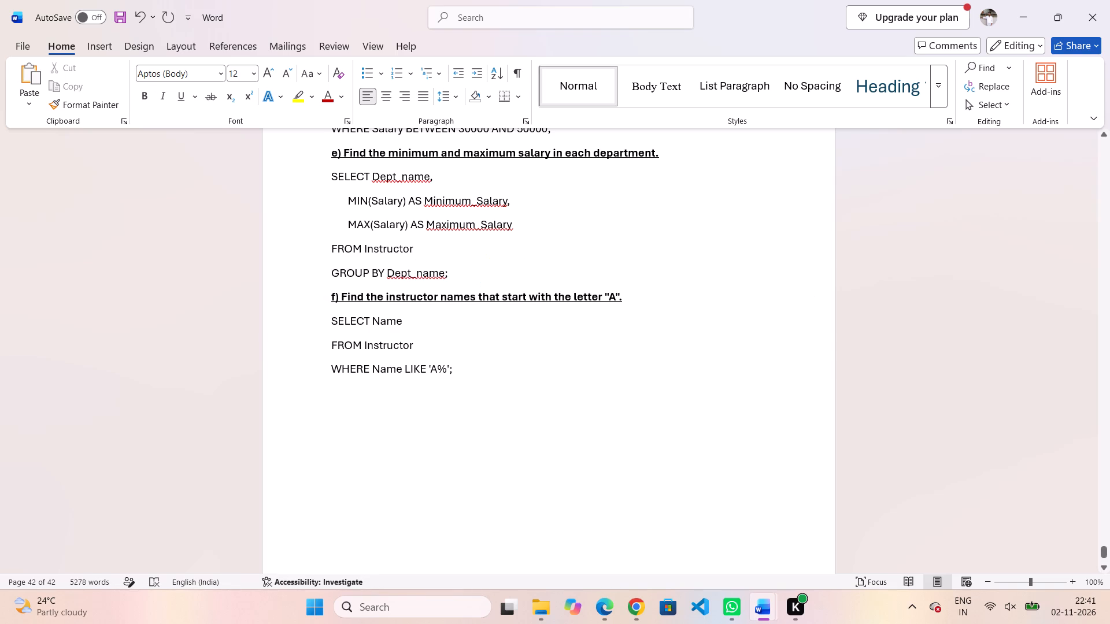
{"action": "key", "text": "Return"}
{"action": "key", "text": "Return"}
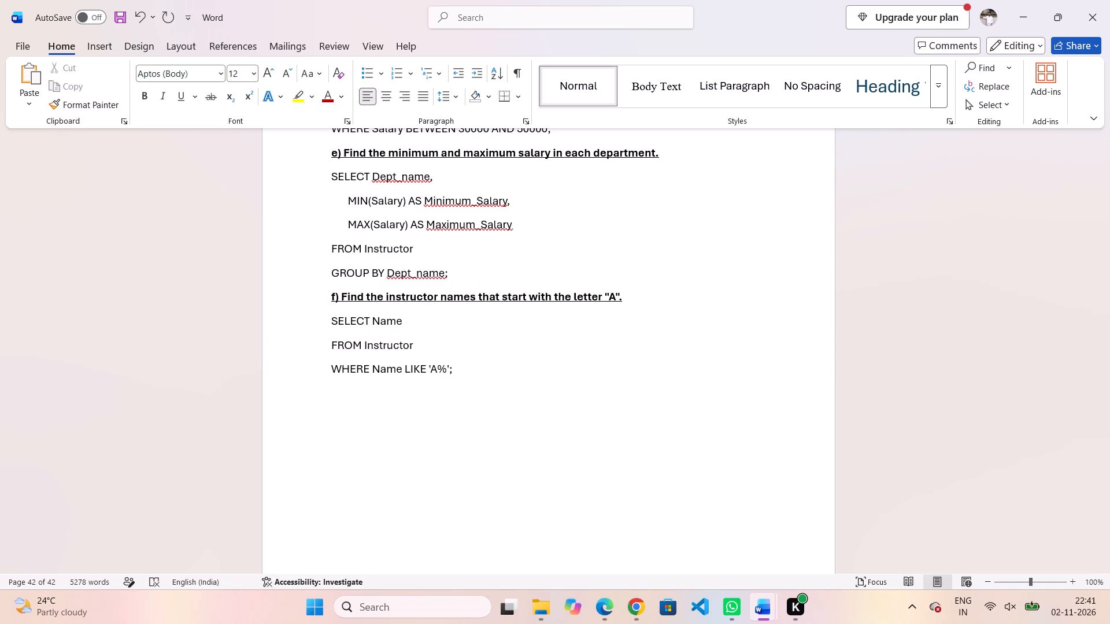
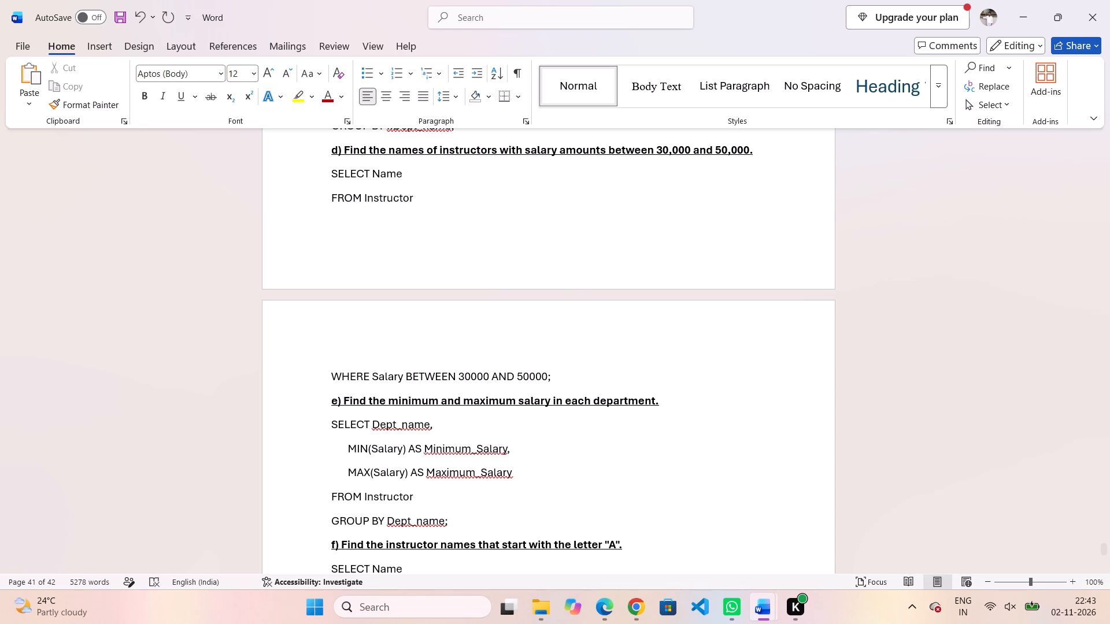
Copy question 31's text about transactions and transaction processing from the DBMS_Finalized_R25_QB_BTL question bank.
{"action": "scroll", "coordinate": [670, 398], "scroll_direction": "down", "scroll_amount": 3}
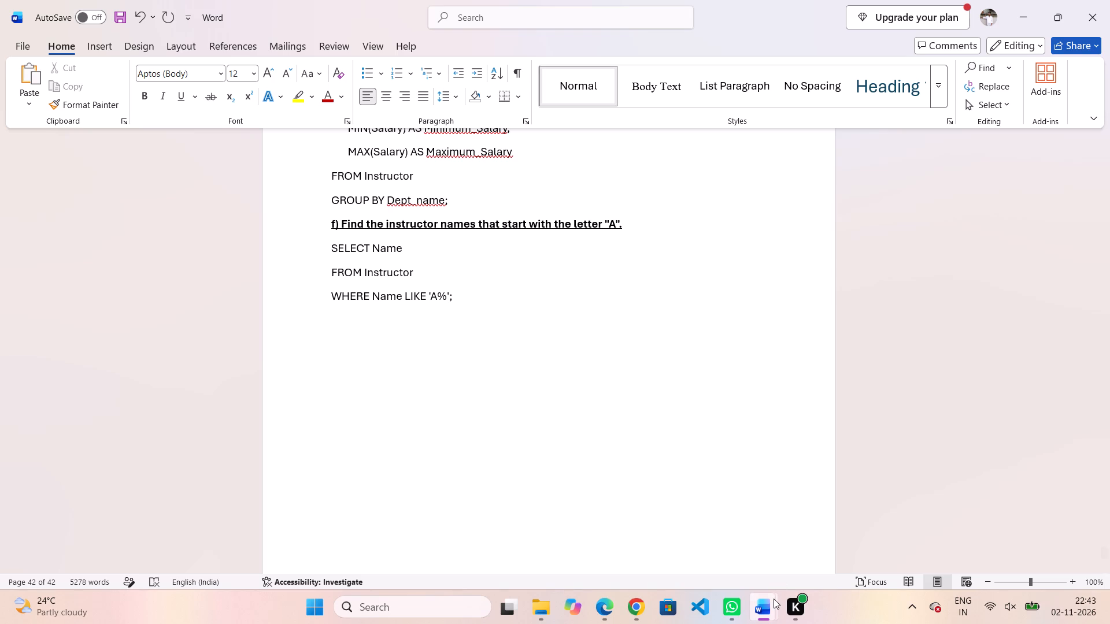
{"action": "left_click", "coordinate": [752, 566]}
{"action": "left_click", "coordinate": [620, 530]}
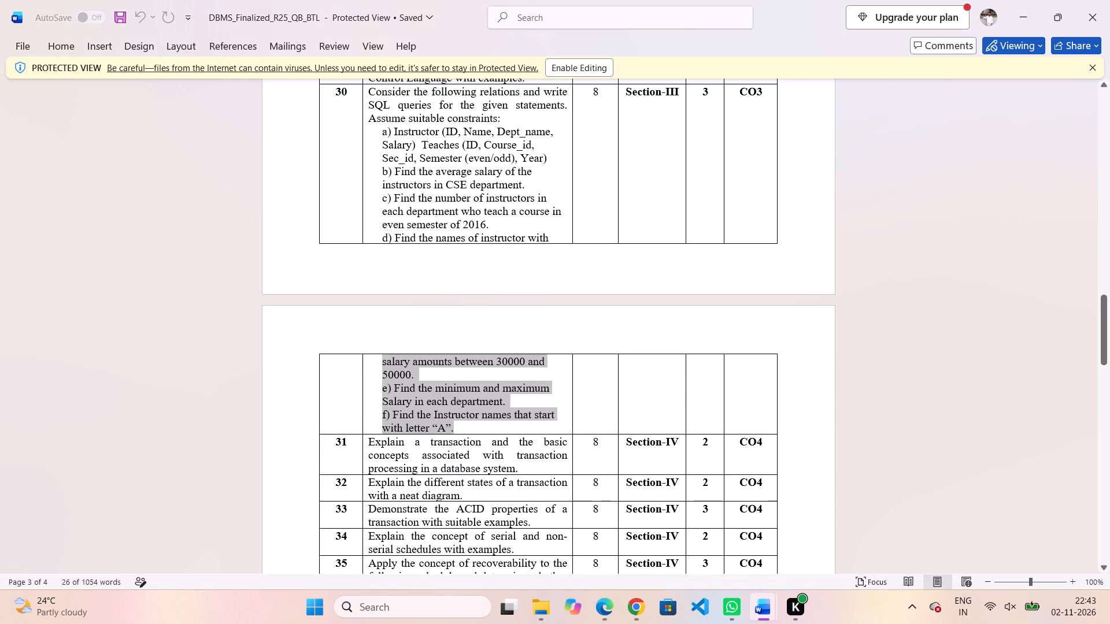
{"action": "left_click_drag", "start_coordinate": [532, 472], "coordinate": [482, 459]}
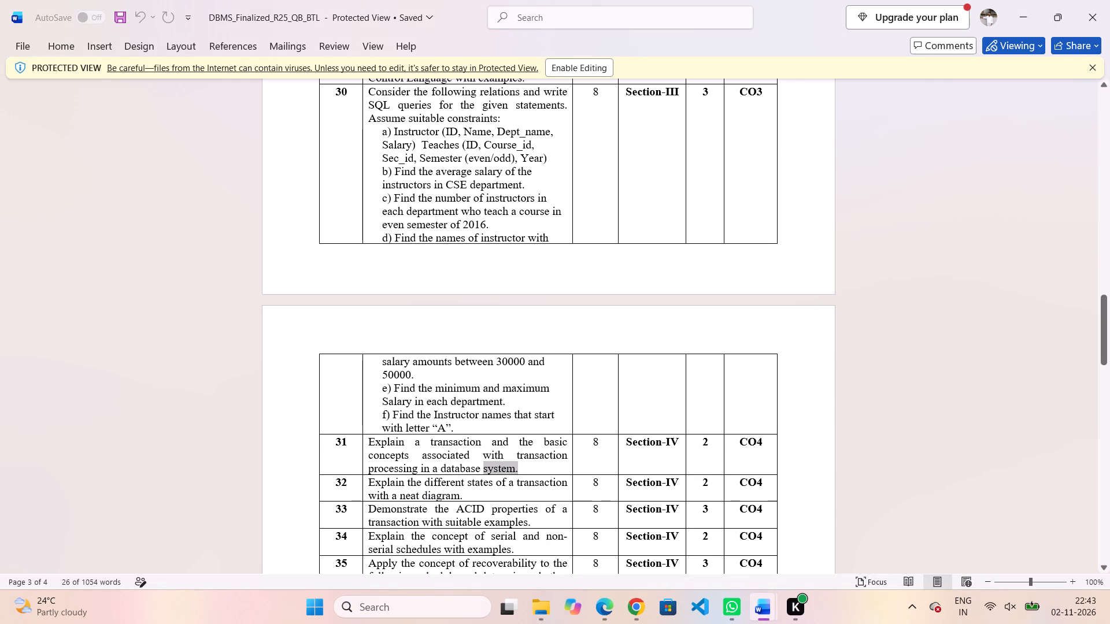
{"action": "left_click_drag", "start_coordinate": [482, 459], "coordinate": [386, 445]}
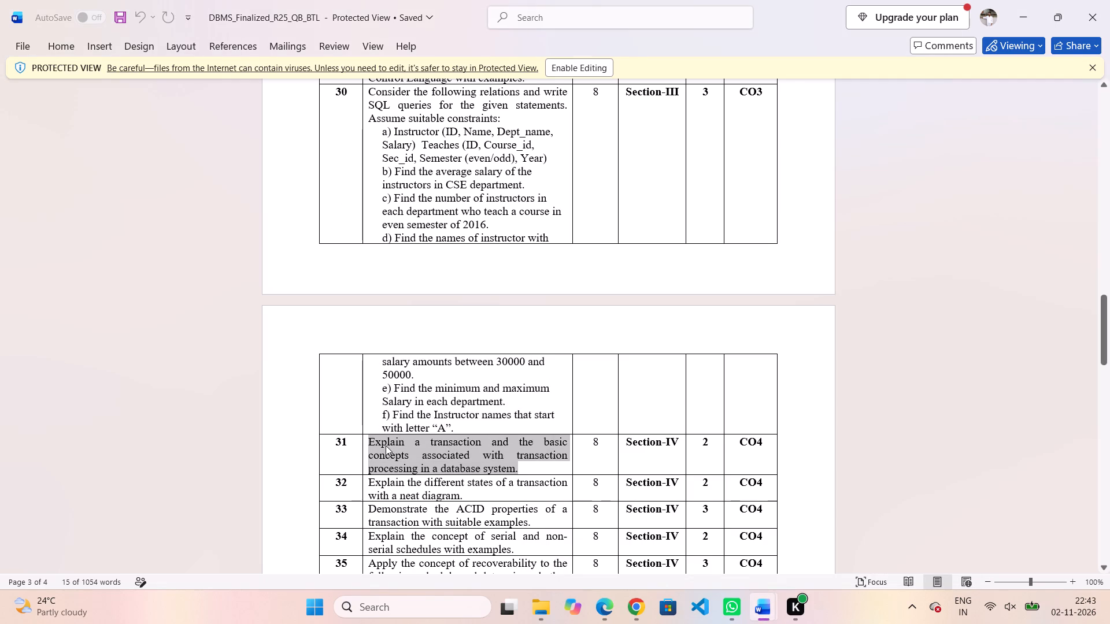
{"action": "key", "text": "ctrl+c"}
{"action": "key", "text": "ctrl+c"}
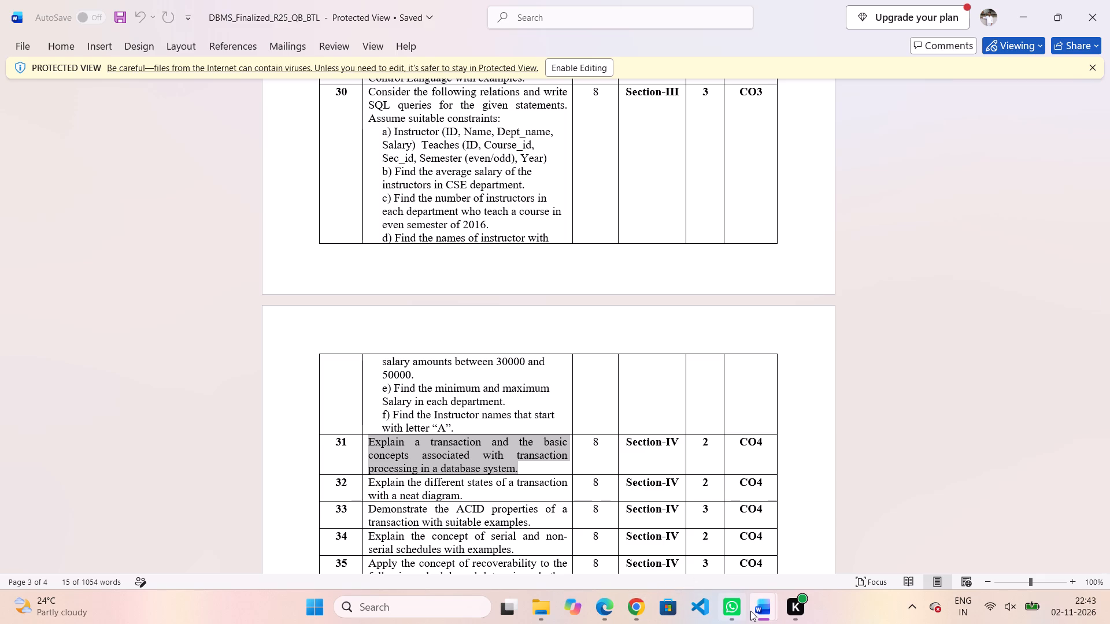
Back in the answers document, add the bold heading "UNIT-04:" below the end of question 30's answer.
{"action": "left_click", "coordinate": [731, 554]}
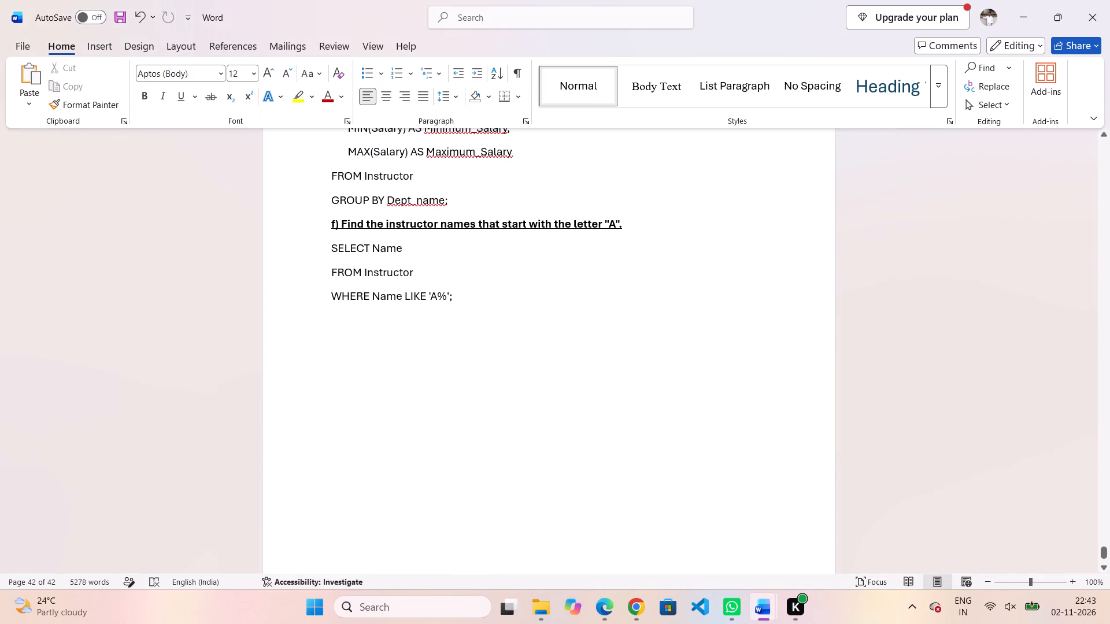
{"action": "scroll", "coordinate": [731, 554], "scroll_direction": "up", "scroll_amount": 4}
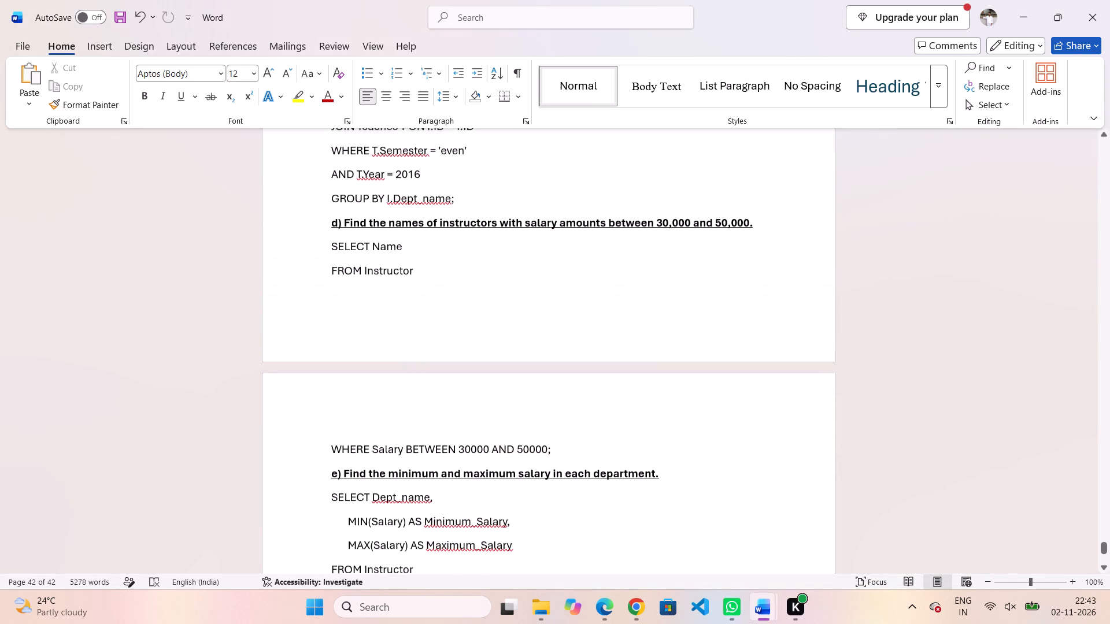
{"action": "scroll", "coordinate": [748, 474], "scroll_direction": "up", "scroll_amount": 2}
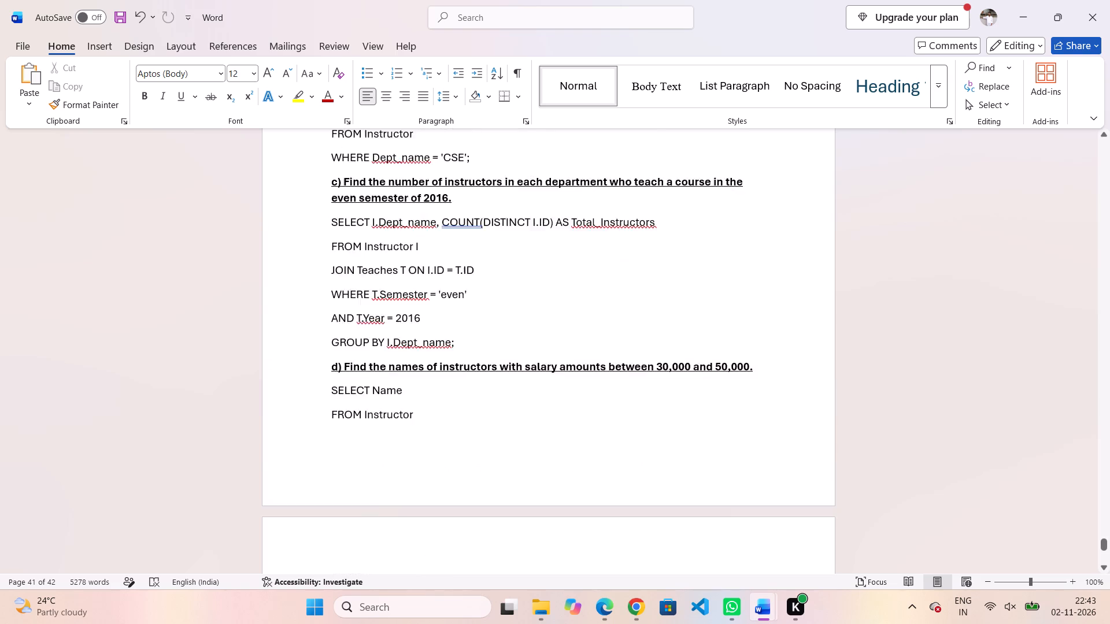
{"action": "scroll", "coordinate": [748, 474], "scroll_direction": "up", "scroll_amount": 3}
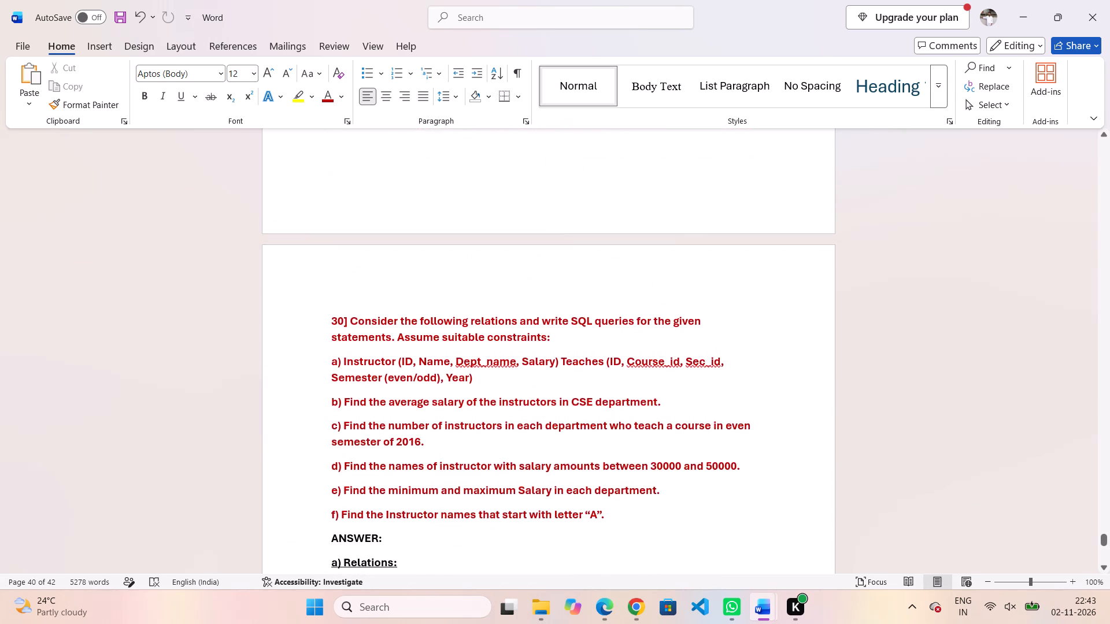
{"action": "scroll", "coordinate": [748, 474], "scroll_direction": "down", "scroll_amount": 7}
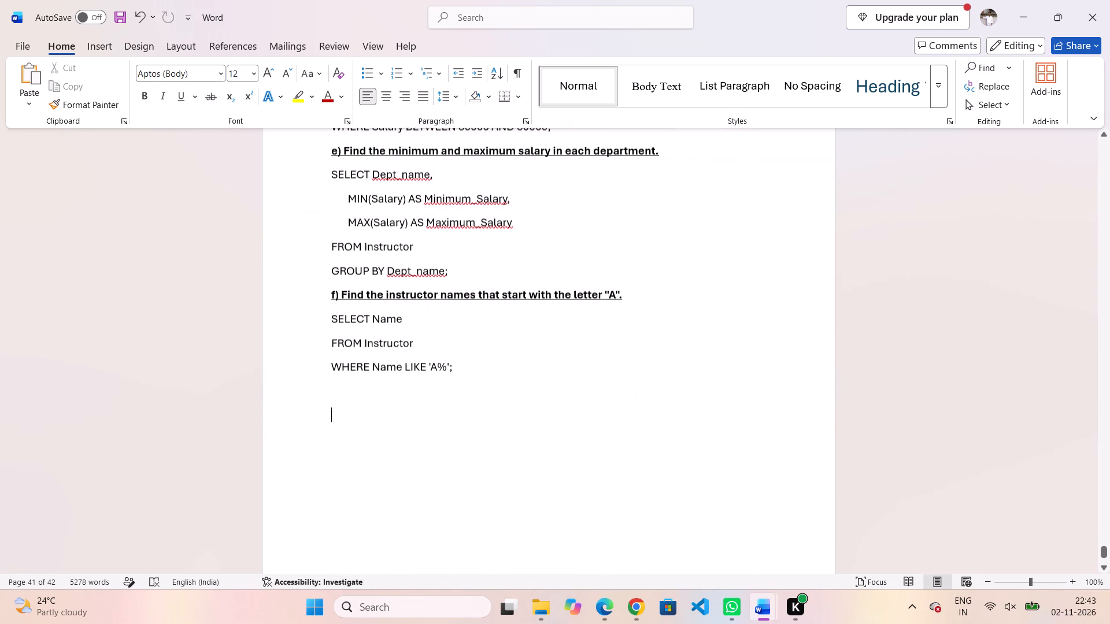
{"action": "type", "text": "UNI"}
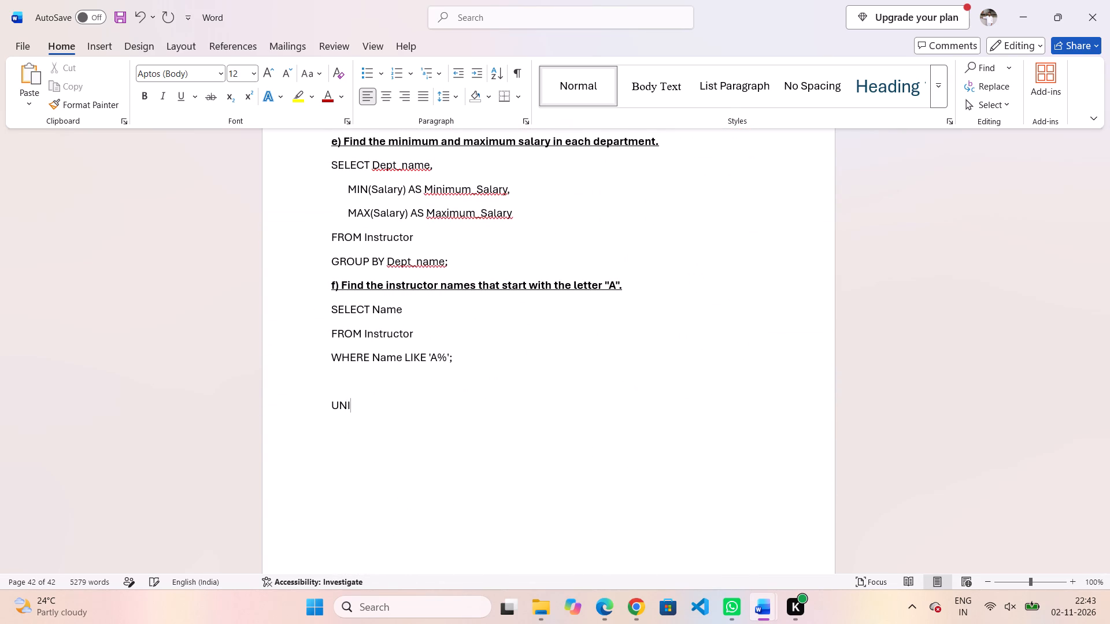
{"action": "key", "text": "t"}
{"action": "type", "text": "-04"}
{"action": "left_click_drag", "start_coordinate": [381, 402], "coordinate": [327, 406]}
{"action": "left_click", "coordinate": [340, 382]}
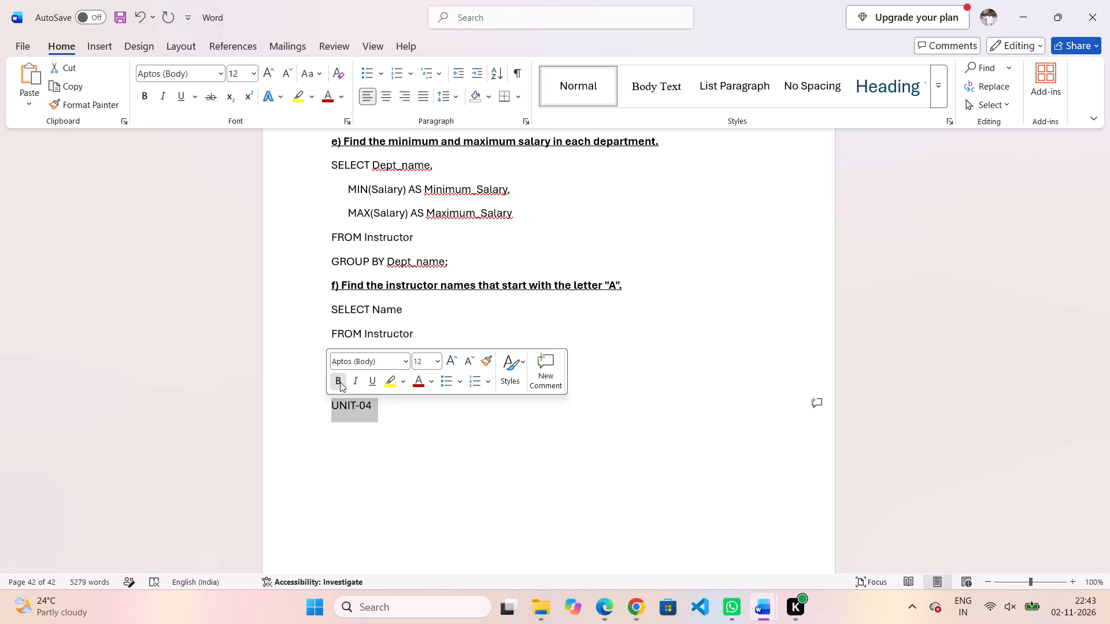
{"action": "left_click", "coordinate": [388, 406]}
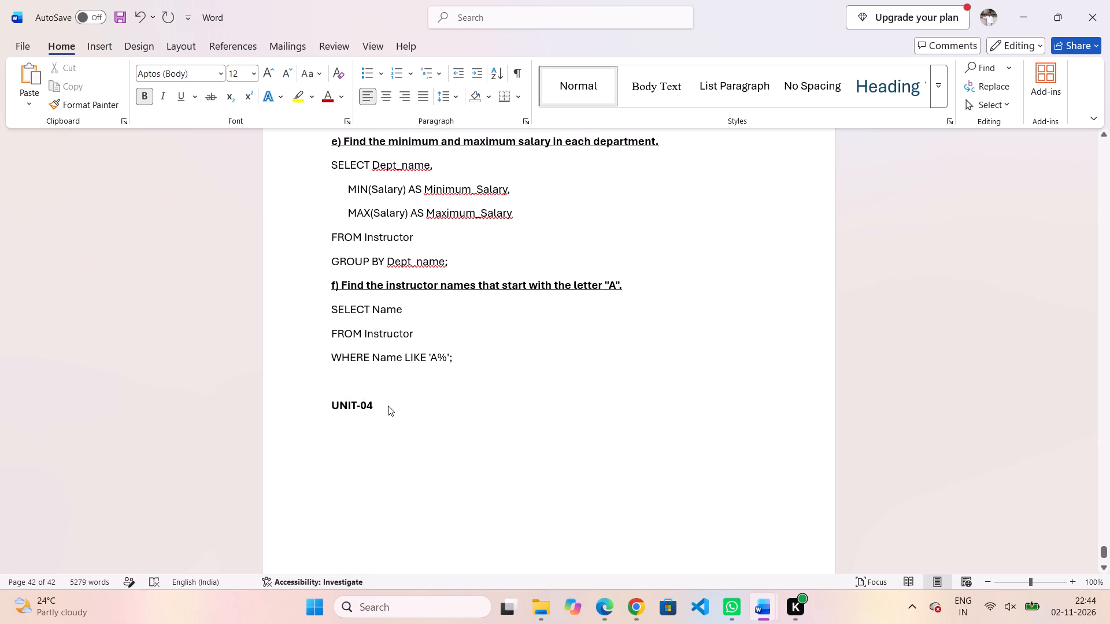
{"action": "key", "text": "shift+colon"}
Underline the UNIT-04: heading and colour it dark blue.
{"action": "left_click_drag", "start_coordinate": [378, 406], "coordinate": [323, 407]}
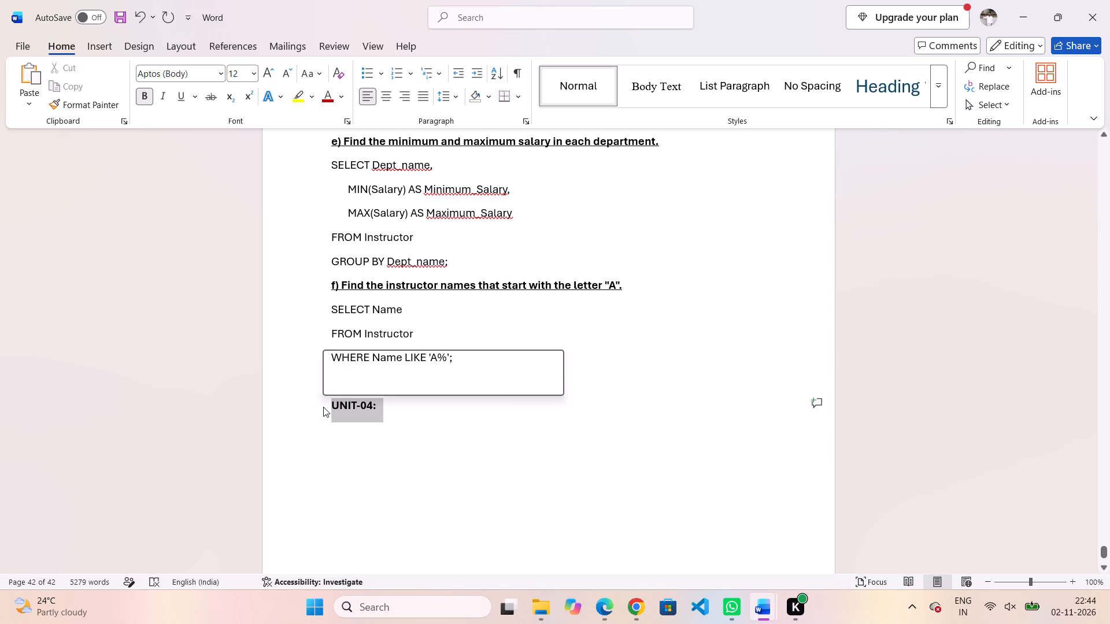
{"action": "left_click", "coordinate": [369, 387]}
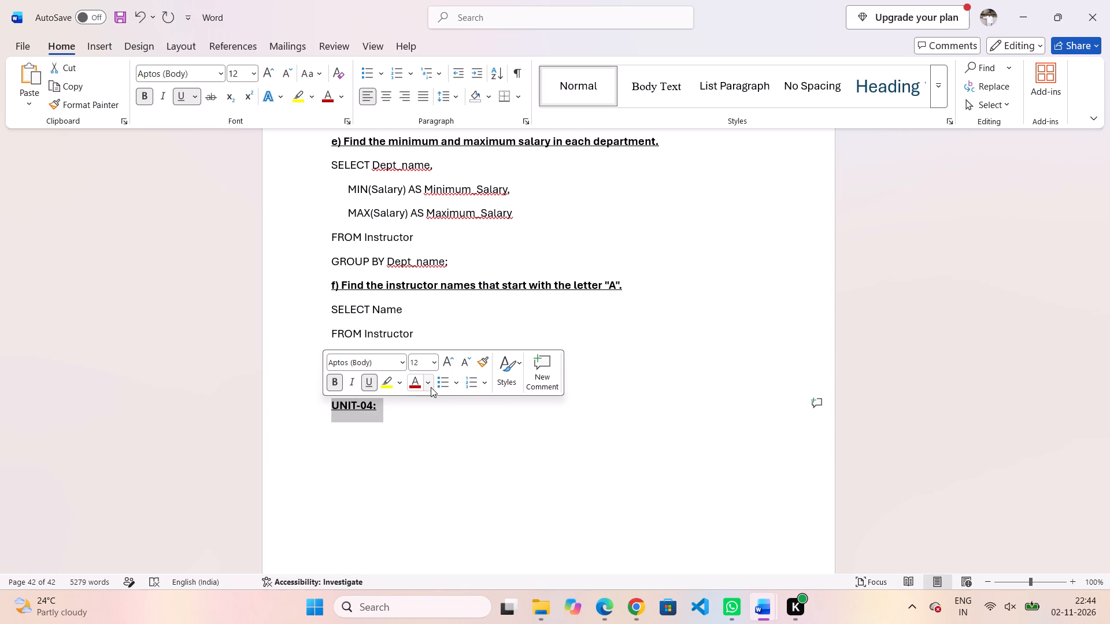
{"action": "left_click", "coordinate": [426, 384]}
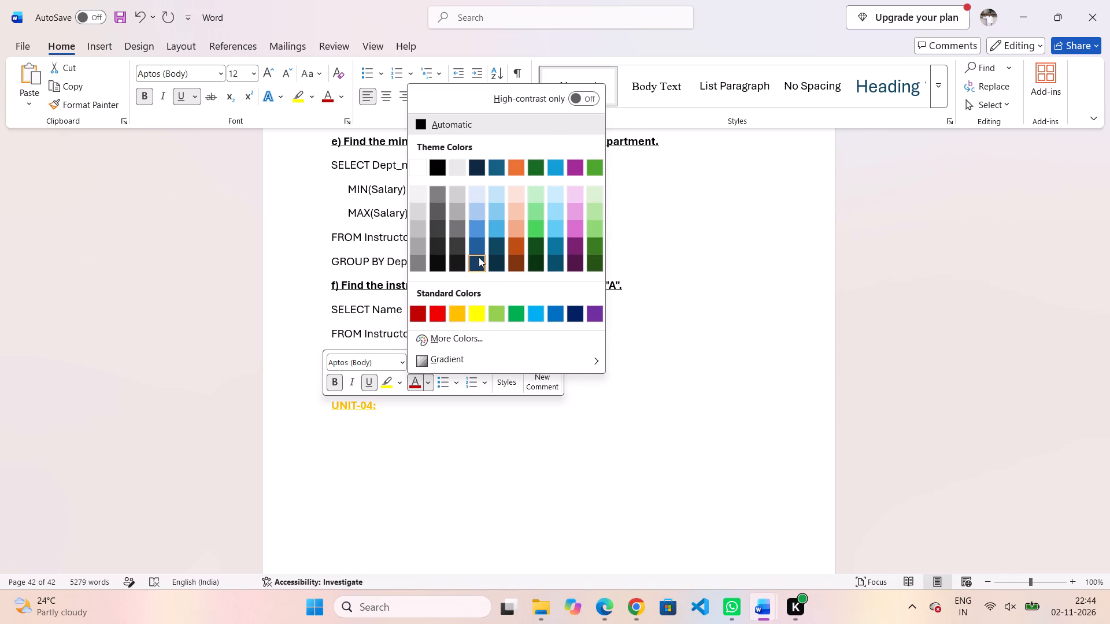
{"action": "left_click", "coordinate": [479, 257]}
{"action": "left_click", "coordinate": [383, 417]}
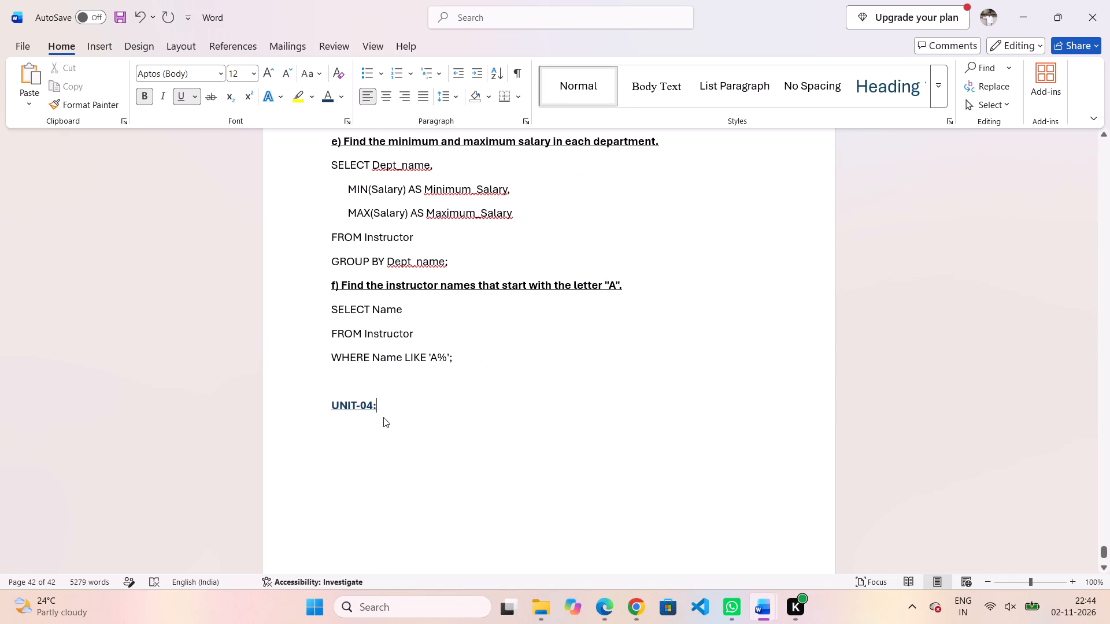
Below the UNIT-04: heading, start a bold, non-underlined line "1]" in automatic black and paste the copied transaction question after it.
{"action": "key", "text": "Return"}
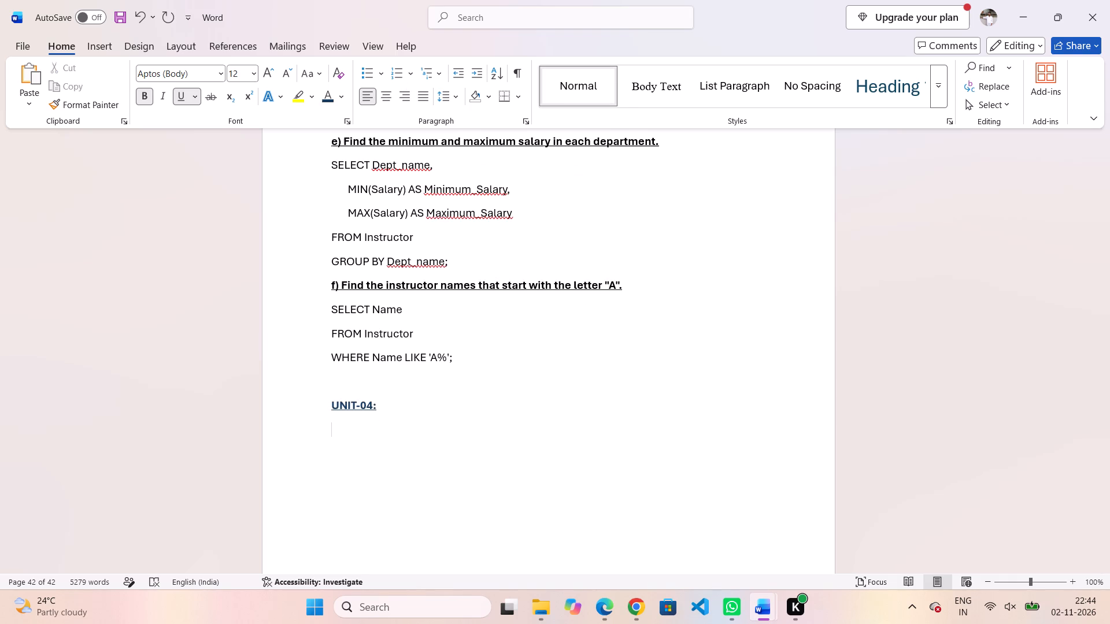
{"action": "left_click", "coordinate": [179, 98]}
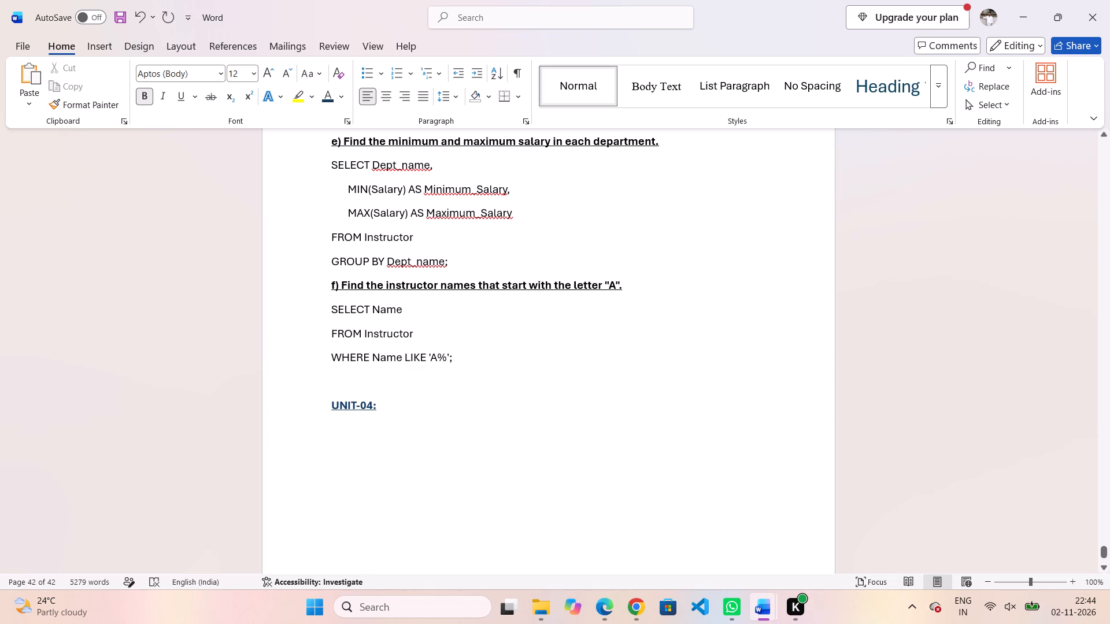
{"action": "key", "text": "1"}
{"action": "key", "text": "bracketright"}
{"action": "key", "text": "space"}
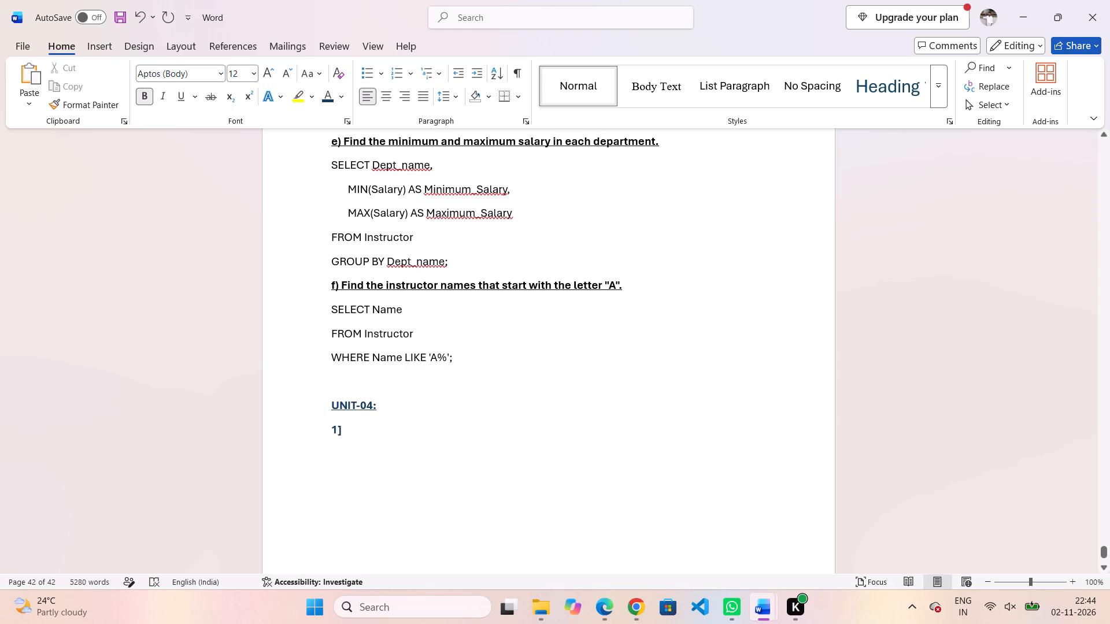
{"action": "left_click_drag", "start_coordinate": [341, 432], "coordinate": [317, 433]}
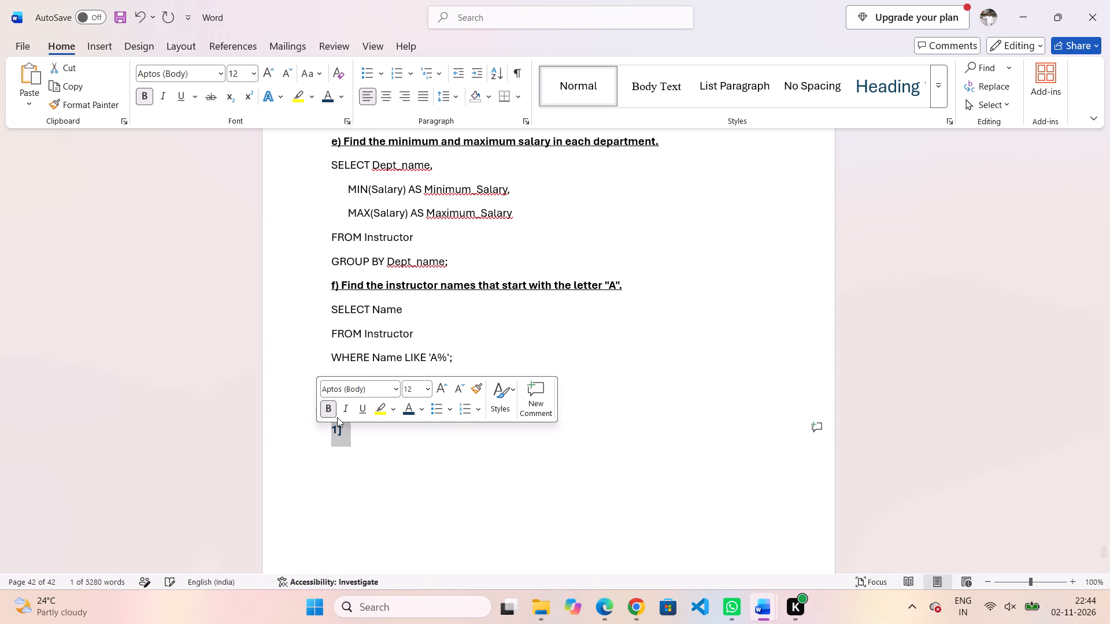
{"action": "left_click", "coordinate": [424, 411]}
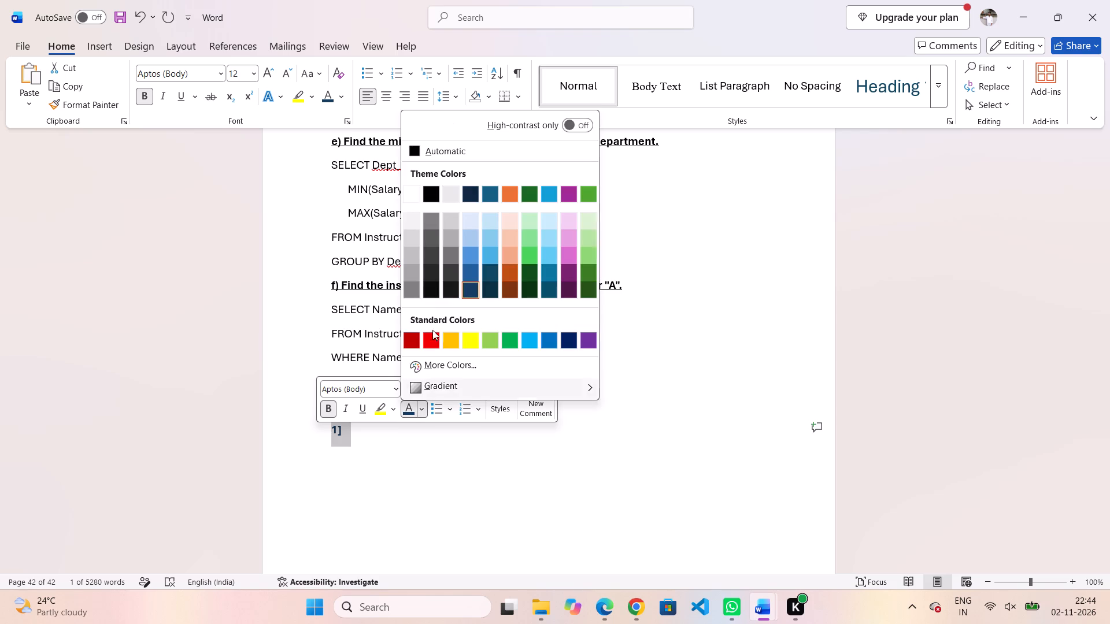
{"action": "left_click", "coordinate": [415, 153]}
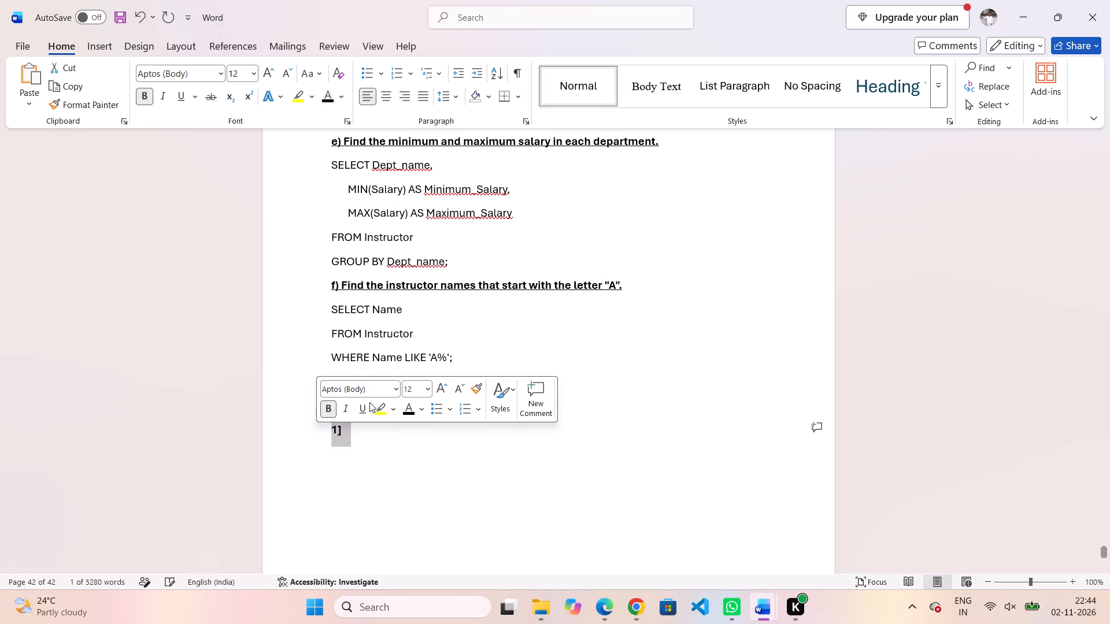
{"action": "left_click", "coordinate": [353, 433]}
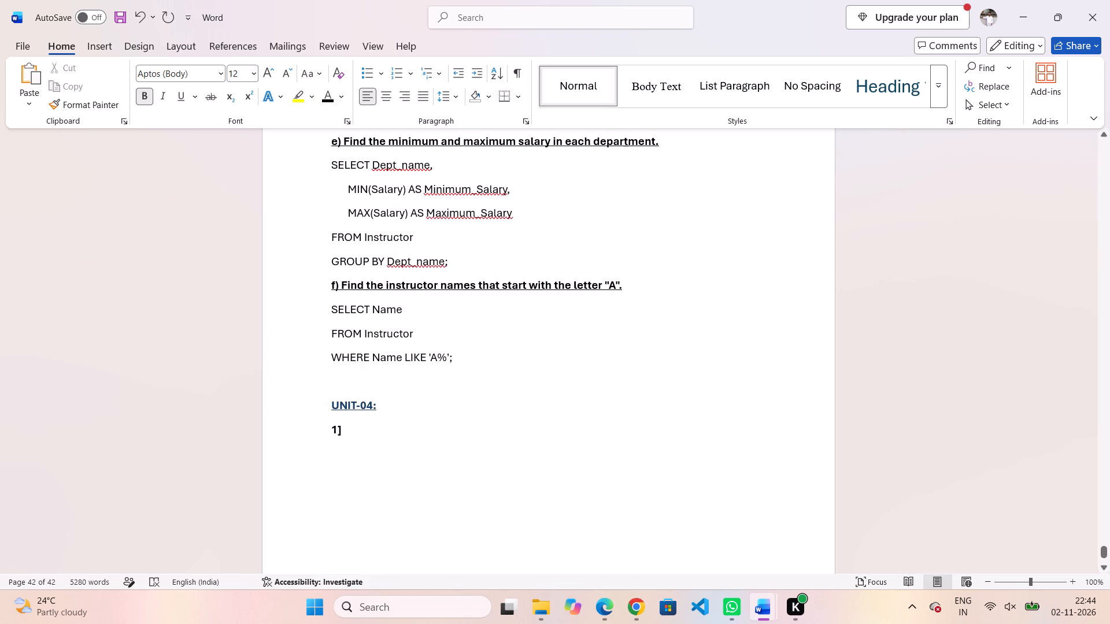
{"action": "key", "text": "ctrl+v"}
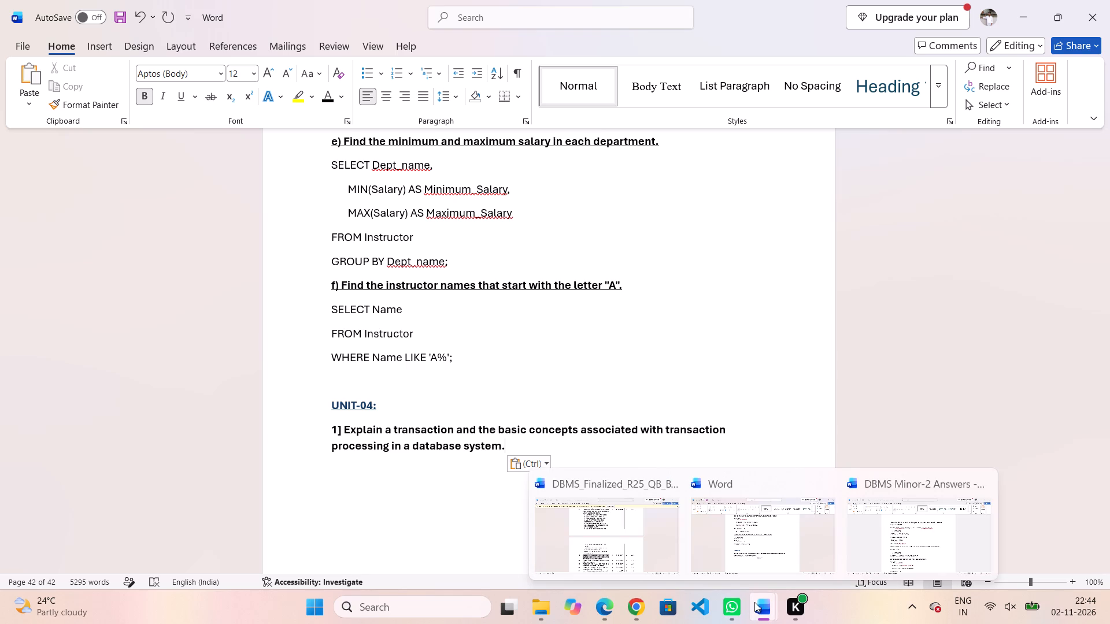
Change the pasted transaction question's number to 41].
{"action": "left_click", "coordinate": [331, 430]}
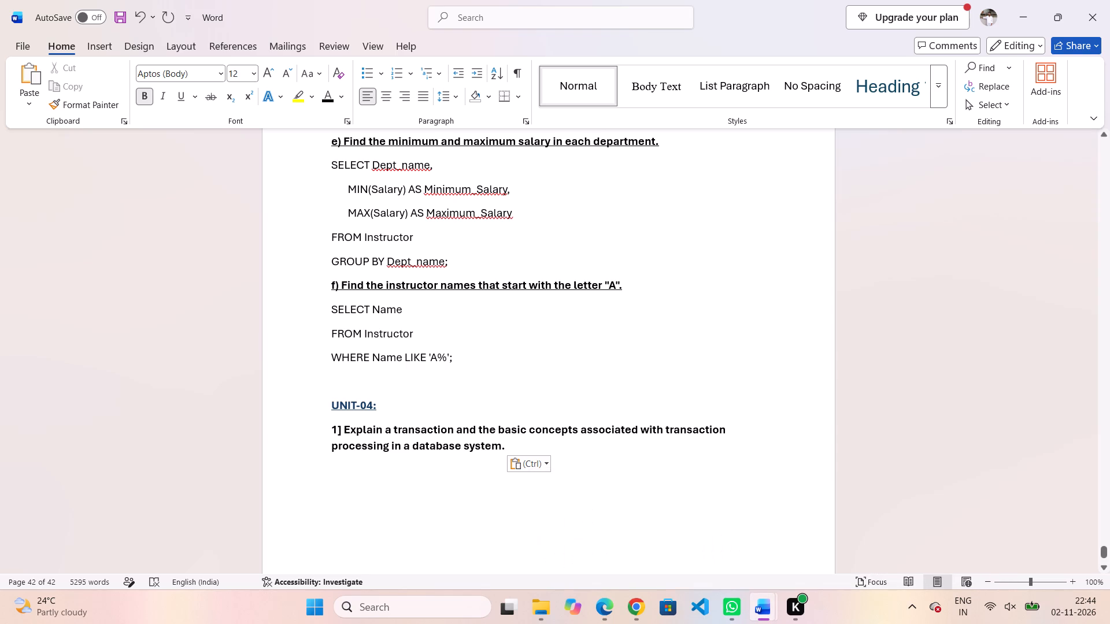
{"action": "key", "text": "4"}
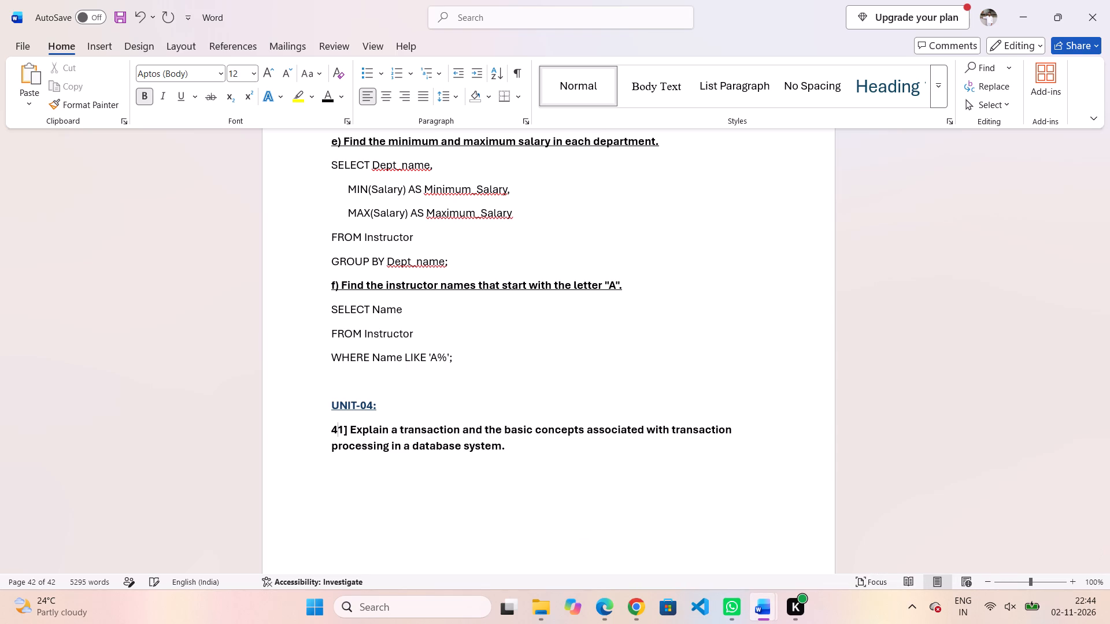
Add a bold "ANSWER:" line below the transaction question, followed by a new empty line.
{"action": "left_click", "coordinate": [522, 448]}
{"action": "key", "text": "Return"}
{"action": "type", "text": "ANSWER"}
{"action": "key", "text": "shift+colon"}
{"action": "key", "text": "Return"}
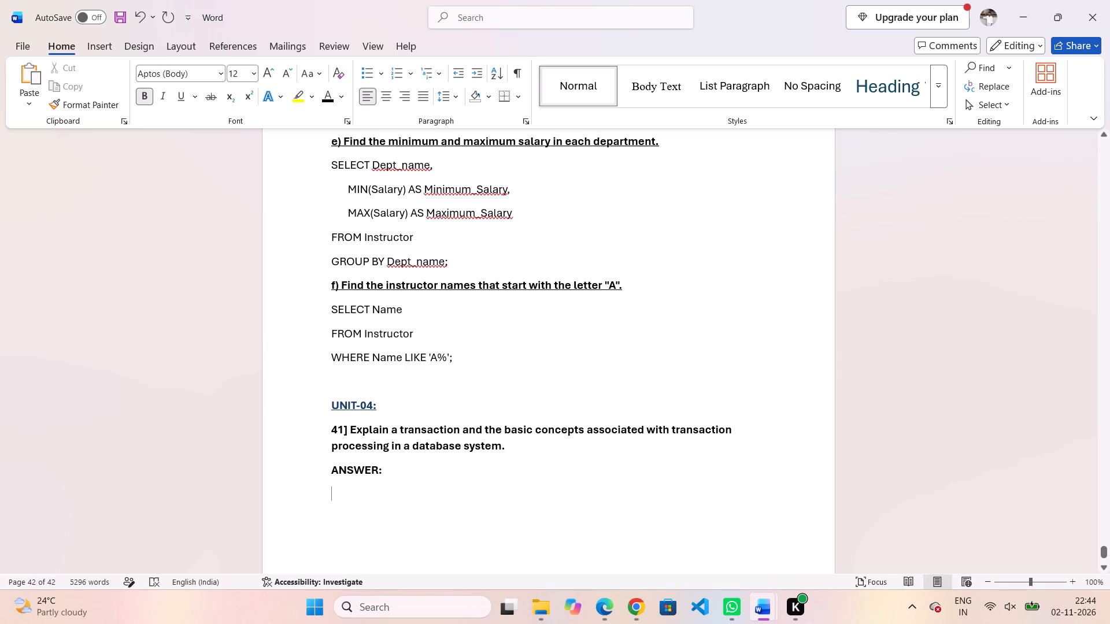
Change the transaction question's number under UNIT-04: to 31].
{"action": "left_click", "coordinate": [340, 432]}
{"action": "key", "text": "BackSpace"}
{"action": "key", "text": "3"}
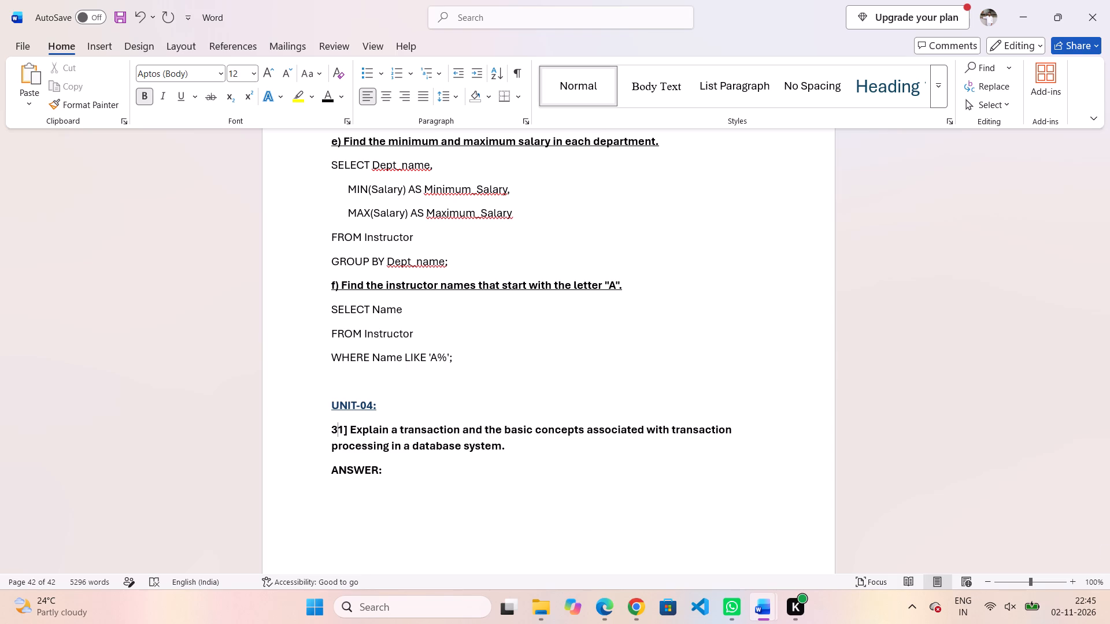
{"action": "left_click", "coordinate": [338, 487]}
Colour the whole transaction question under UNIT-04:, including its number, with the standard dark red.
{"action": "left_click_drag", "start_coordinate": [331, 430], "coordinate": [471, 440]}
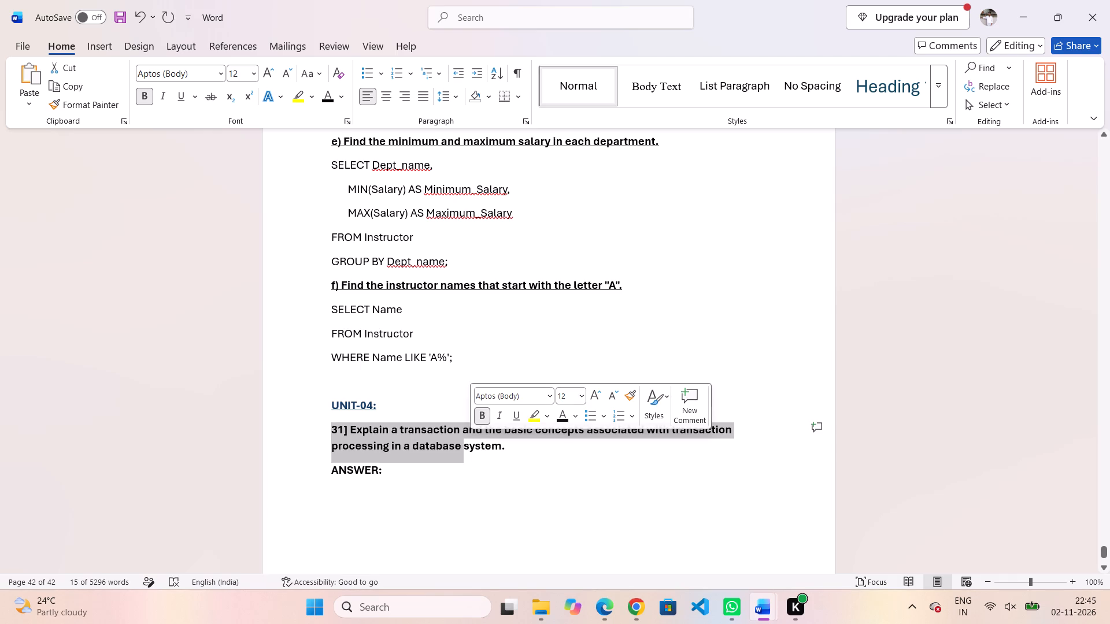
{"action": "left_click_drag", "start_coordinate": [505, 447], "coordinate": [340, 429]}
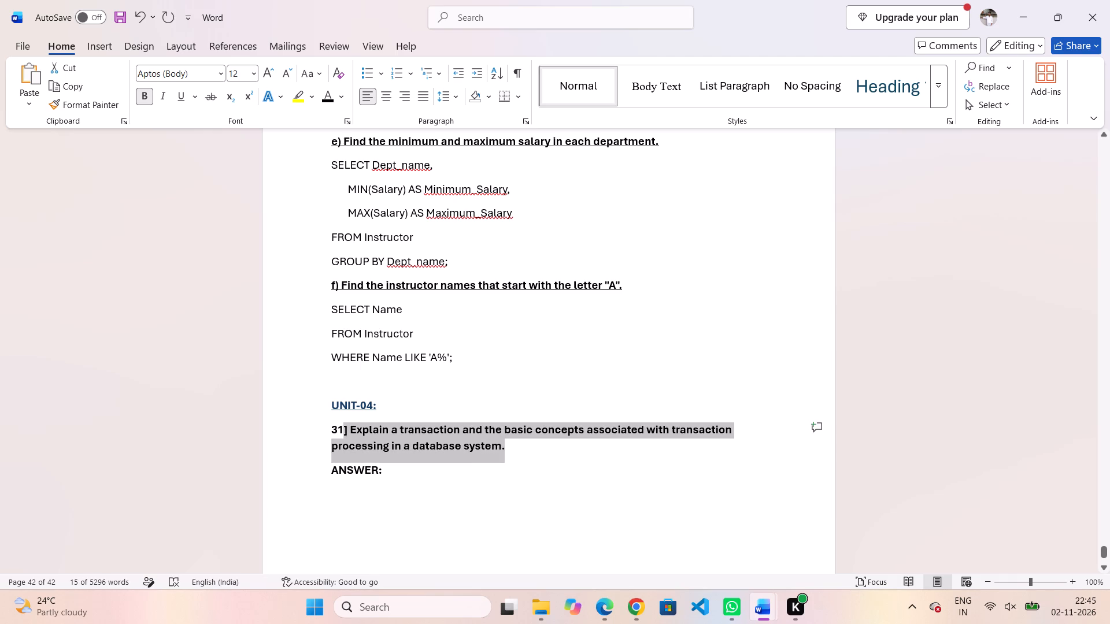
{"action": "left_click_drag", "start_coordinate": [340, 429], "coordinate": [328, 427]}
{"action": "left_click", "coordinate": [433, 402]}
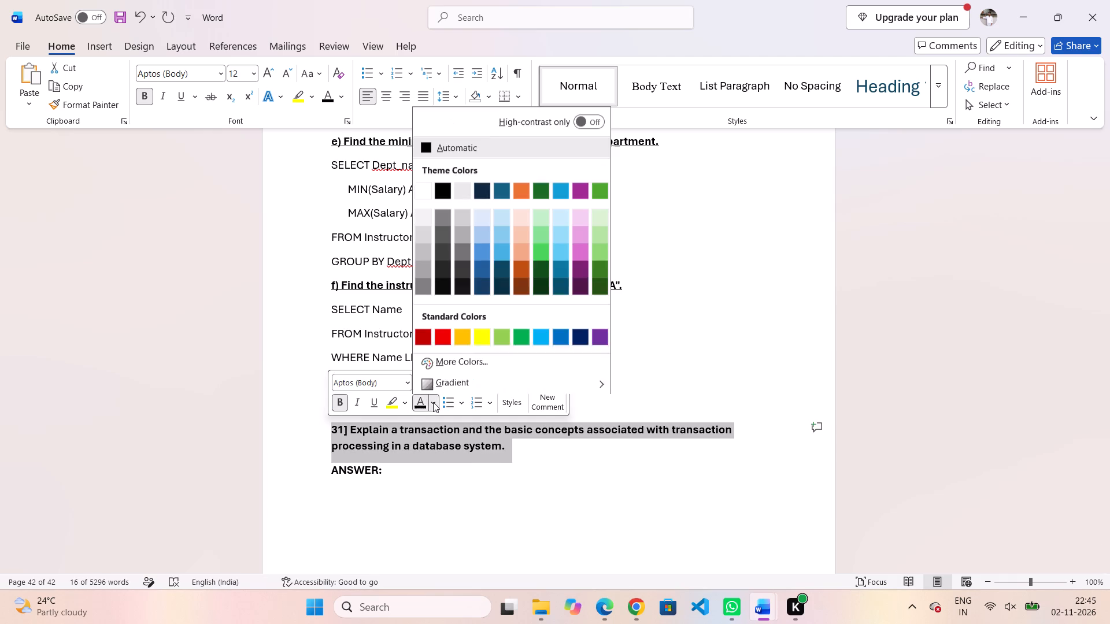
{"action": "left_click", "coordinate": [424, 337]}
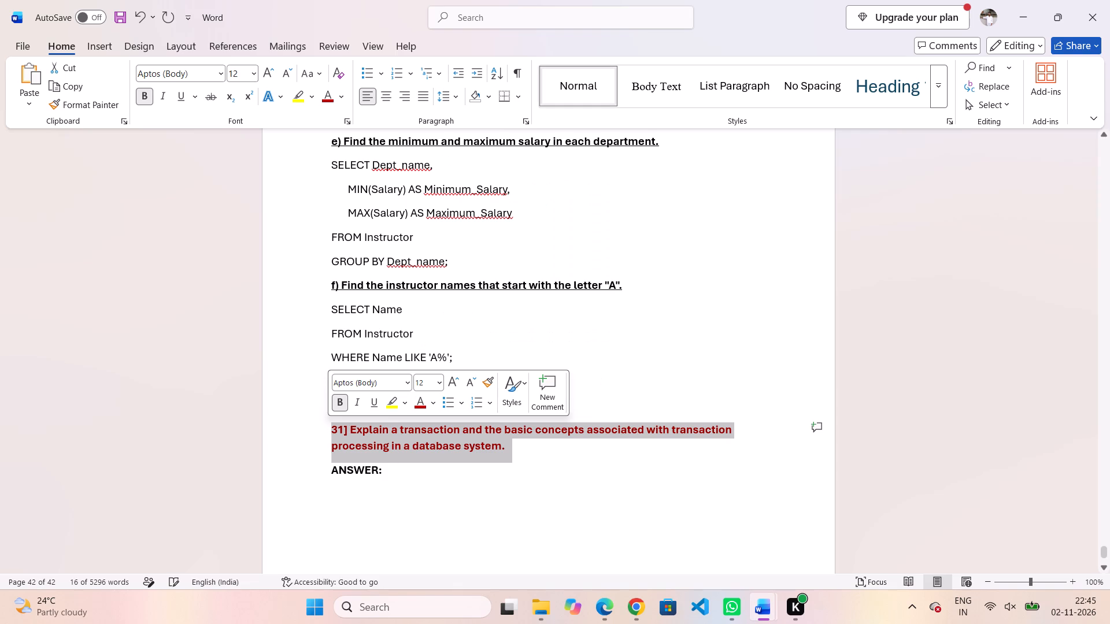
Insert a new empty line directly after the ANSWER: line of the transaction question.
{"action": "left_click", "coordinate": [384, 476]}
{"action": "key", "text": "Return"}
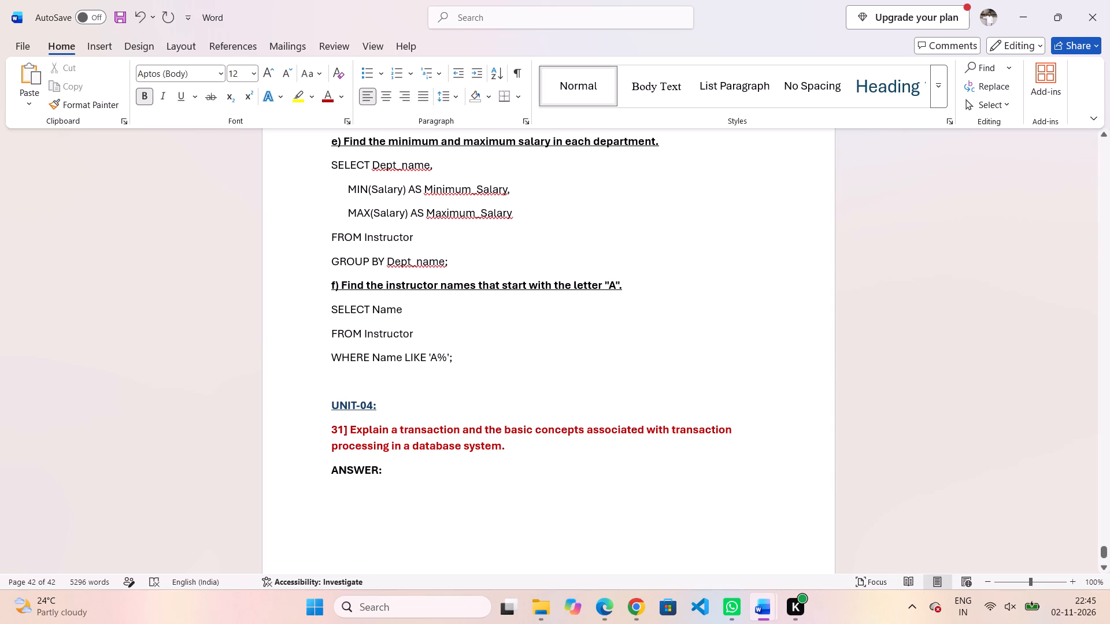
Review the preceding answers, from the DCL and transaction commands through question 30's SQL queries to the new UNIT-04 question.
{"action": "scroll", "coordinate": [498, 368], "scroll_direction": "up", "scroll_amount": 10}
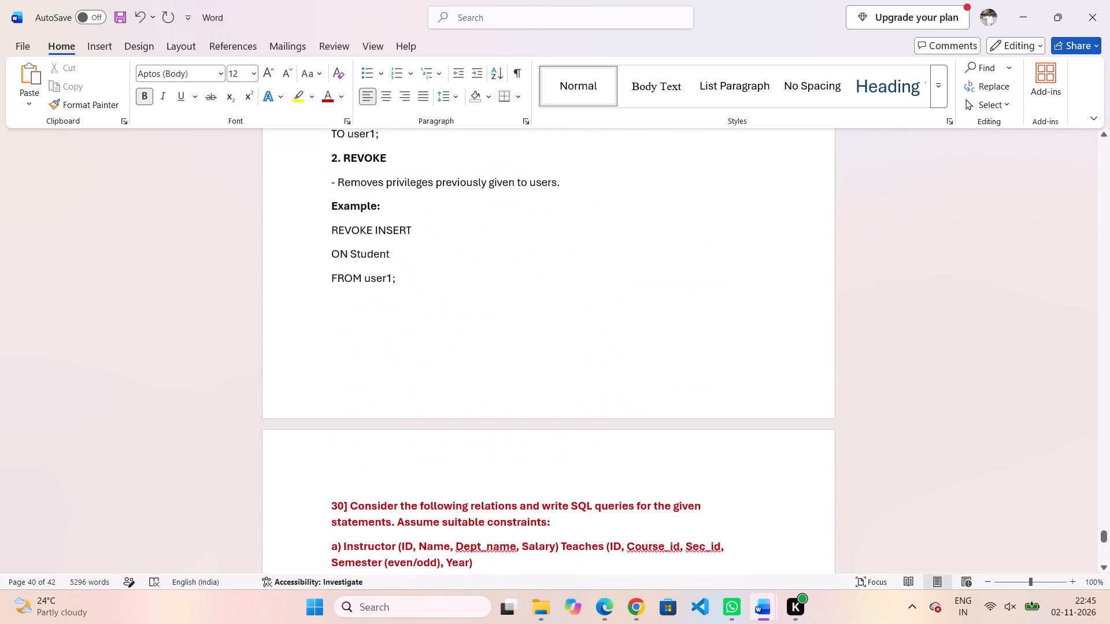
{"action": "scroll", "coordinate": [498, 368], "scroll_direction": "up", "scroll_amount": 1}
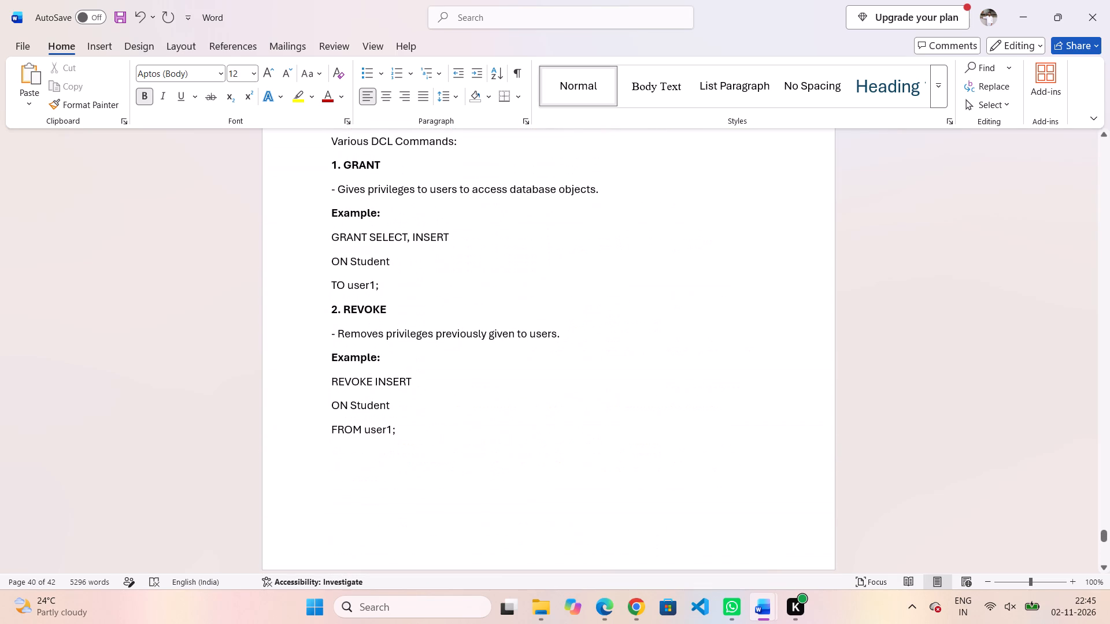
{"action": "scroll", "coordinate": [498, 368], "scroll_direction": "down", "scroll_amount": 5}
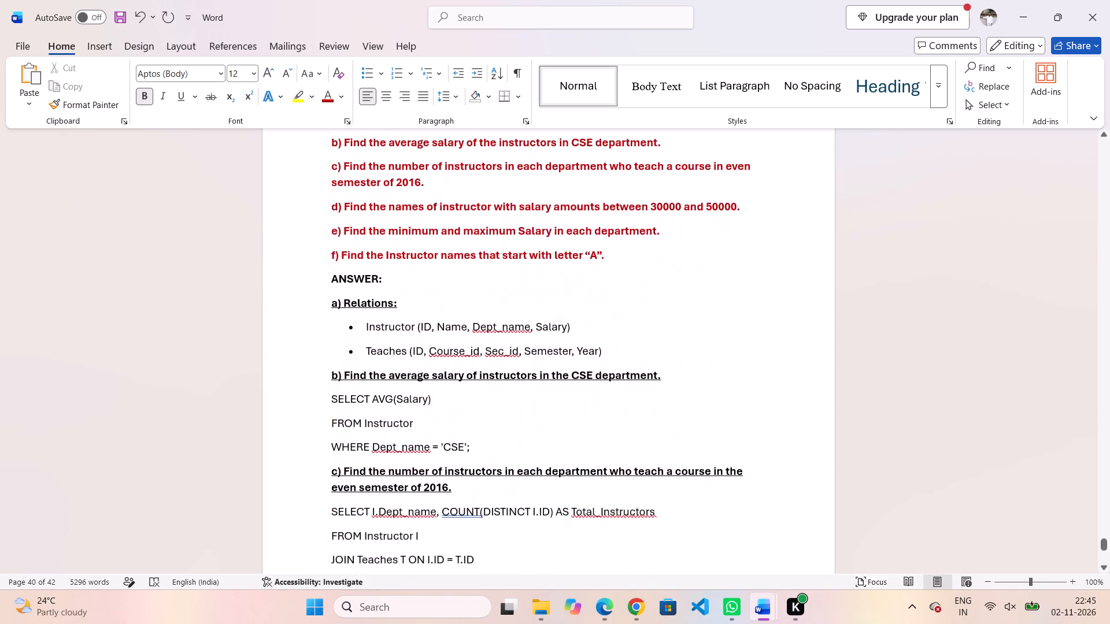
{"action": "scroll", "coordinate": [498, 368], "scroll_direction": "down", "scroll_amount": 4}
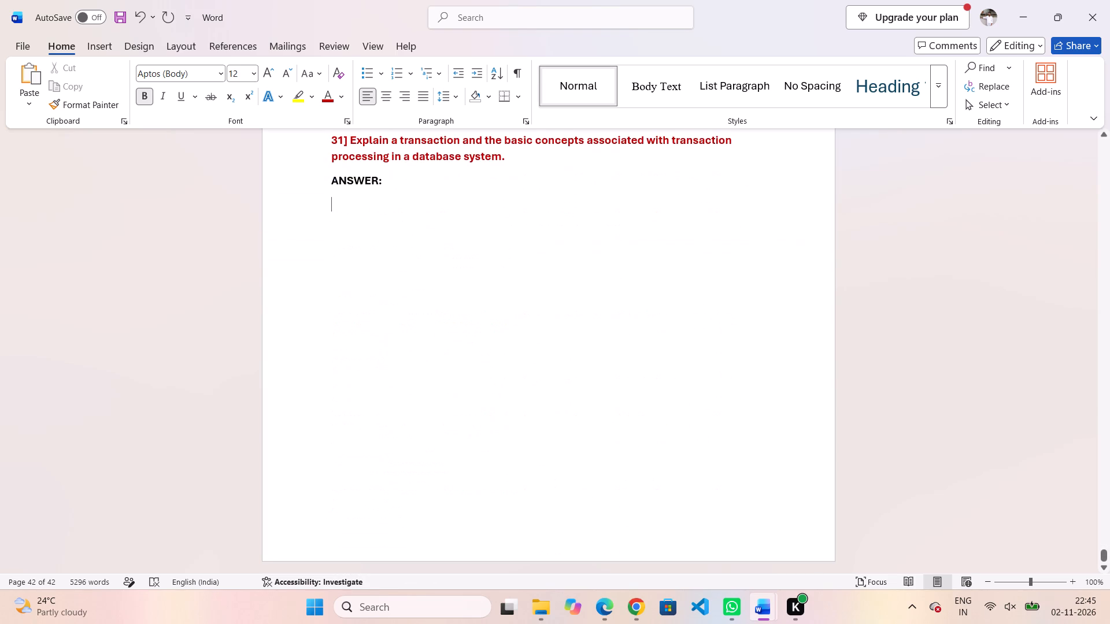
{"action": "scroll", "coordinate": [498, 368], "scroll_direction": "up", "scroll_amount": 5}
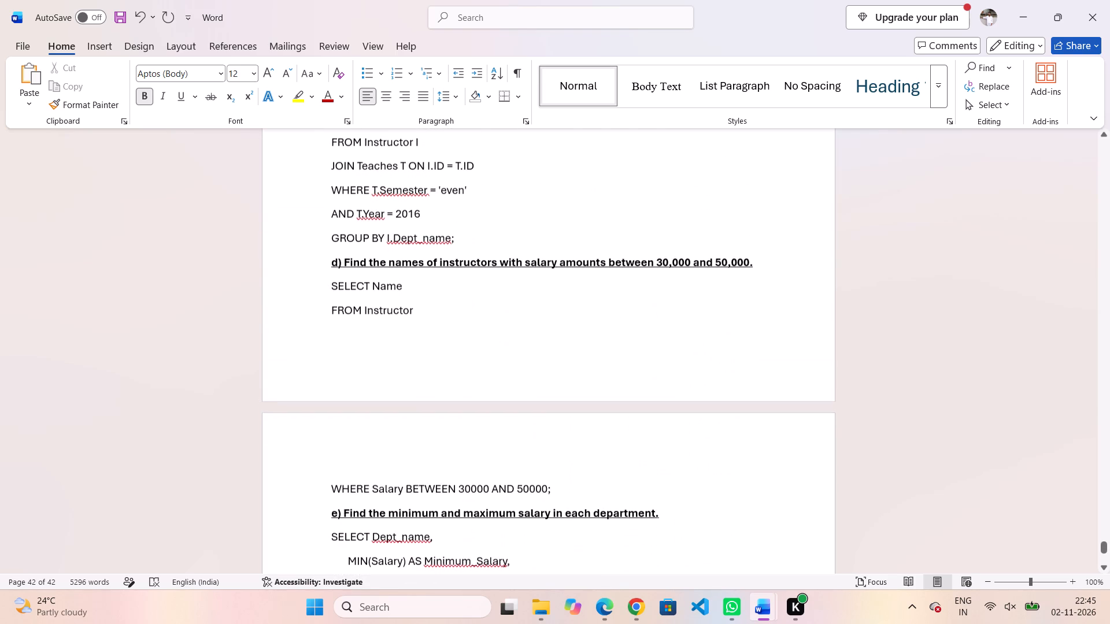
{"action": "scroll", "coordinate": [498, 368], "scroll_direction": "up", "scroll_amount": 5}
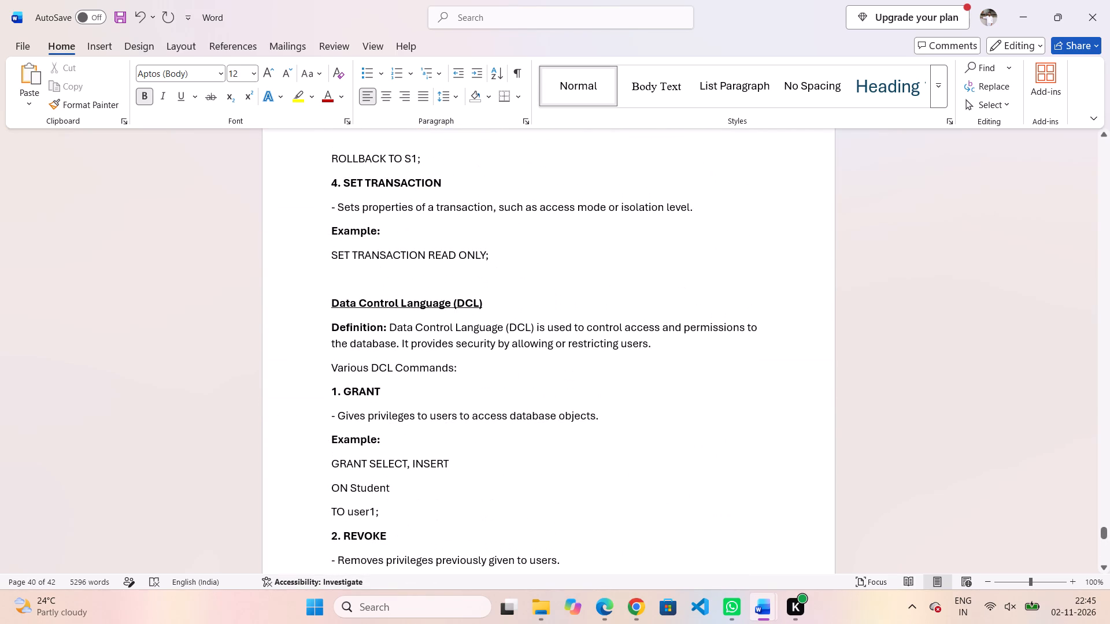
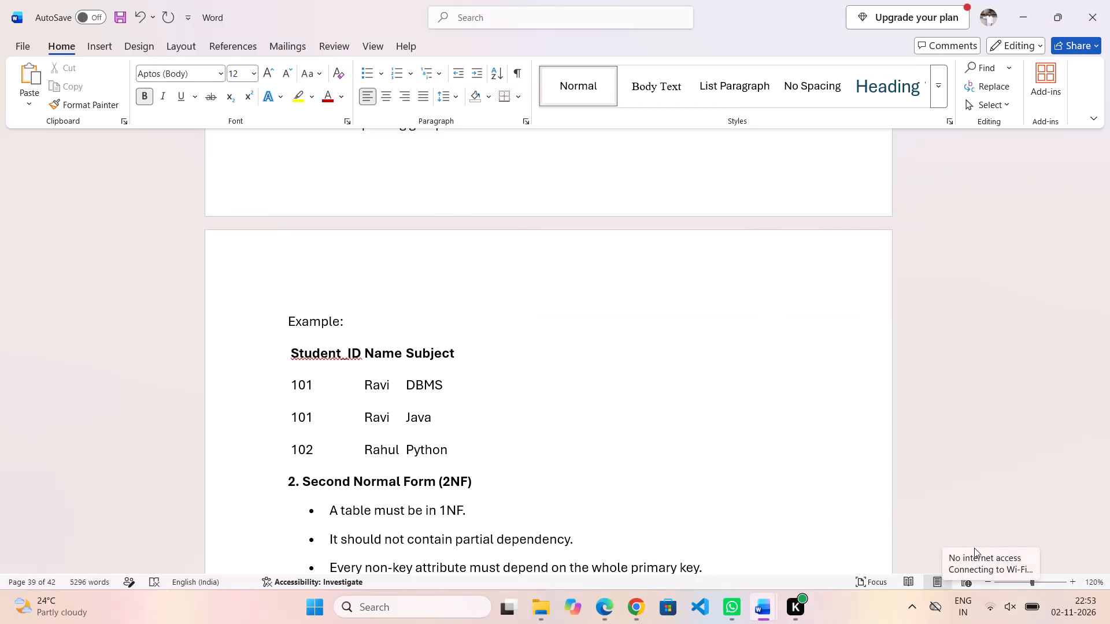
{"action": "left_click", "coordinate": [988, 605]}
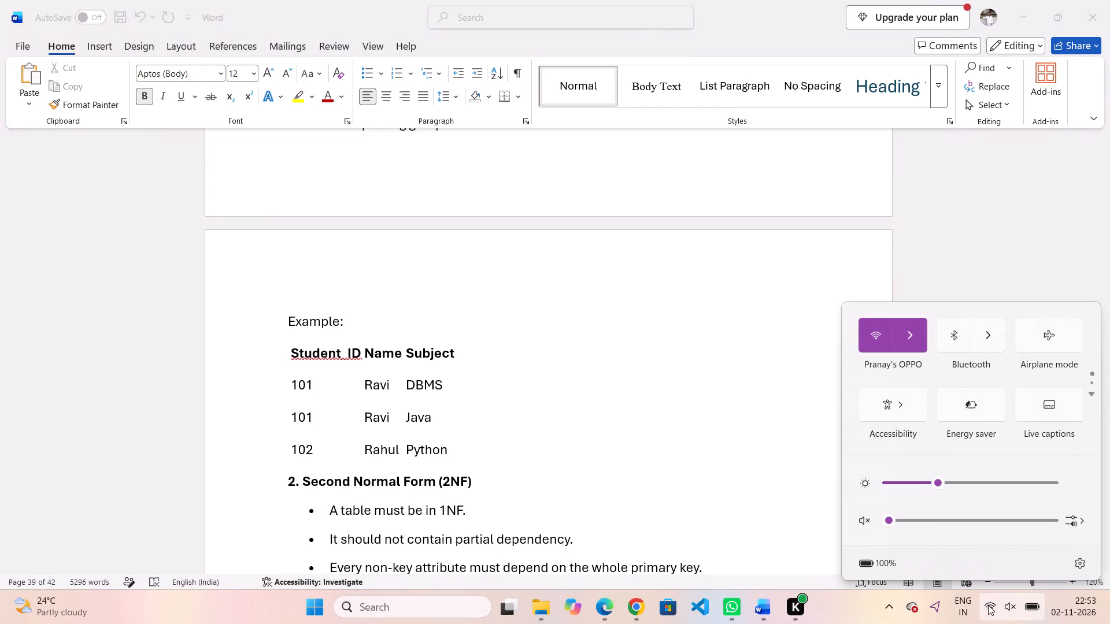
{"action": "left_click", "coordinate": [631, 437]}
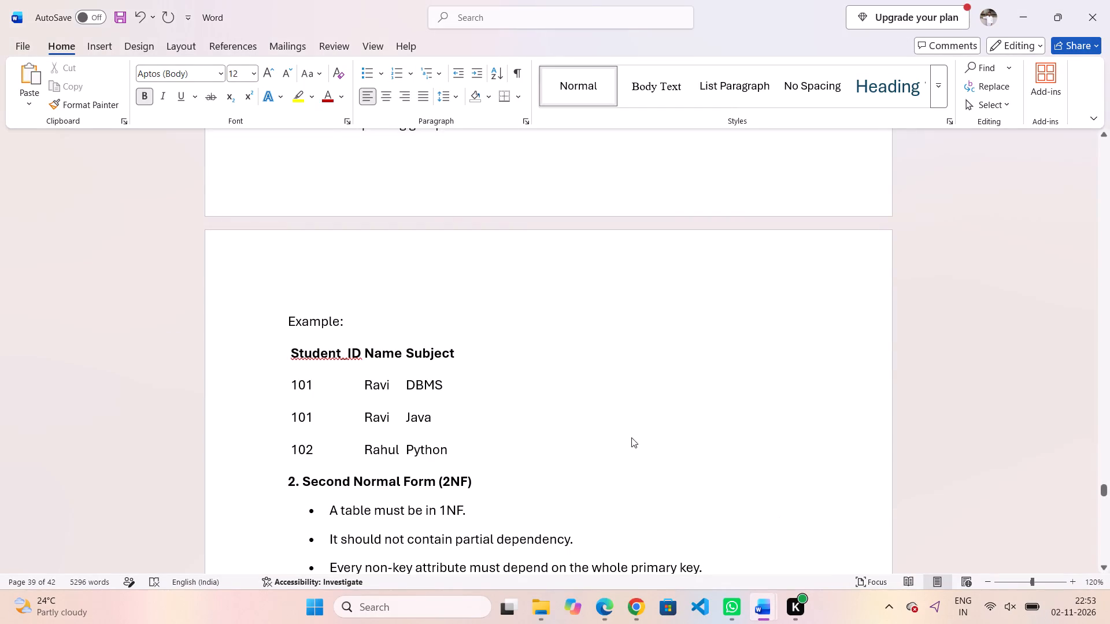
Review the compiled answers from question 25 on SQL languages through question 31 under UNIT-04.
{"action": "scroll", "coordinate": [631, 437], "scroll_direction": "up", "scroll_amount": 8}
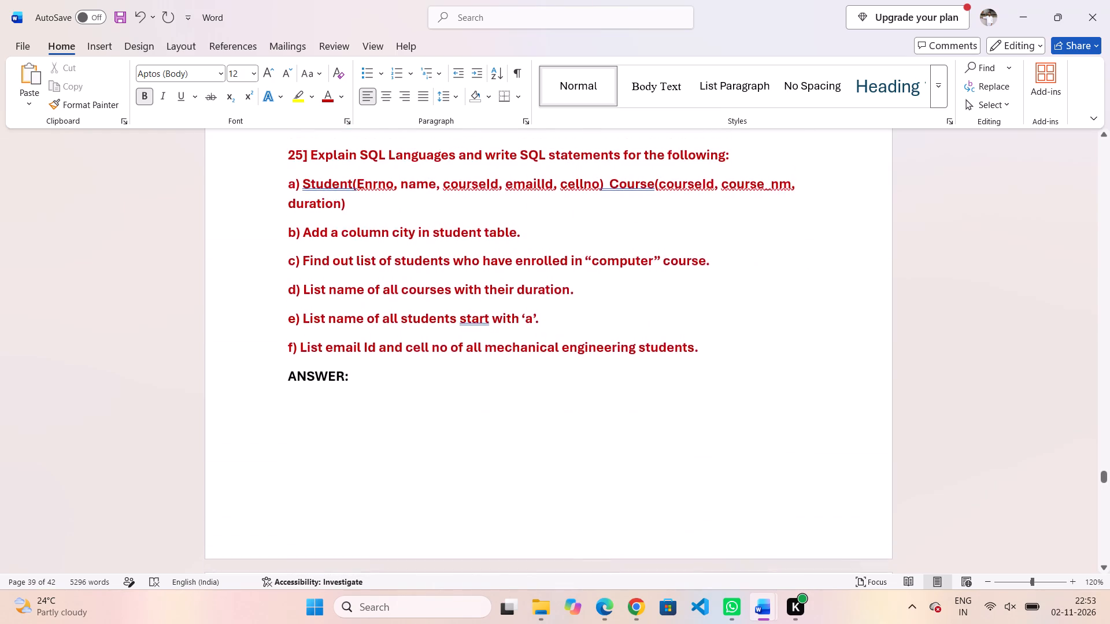
{"action": "scroll", "coordinate": [631, 437], "scroll_direction": "up", "scroll_amount": 1}
{"action": "scroll", "coordinate": [631, 437], "scroll_direction": "down", "scroll_amount": 5}
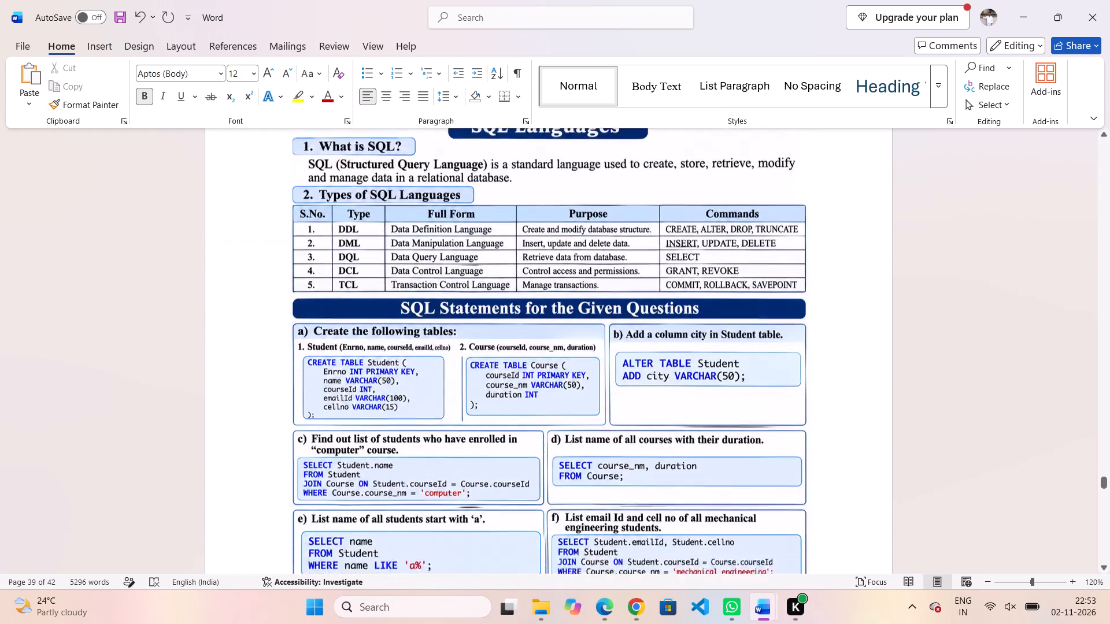
{"action": "scroll", "coordinate": [631, 437], "scroll_direction": "down", "scroll_amount": 3}
{"action": "scroll", "coordinate": [631, 437], "scroll_direction": "up", "scroll_amount": 2}
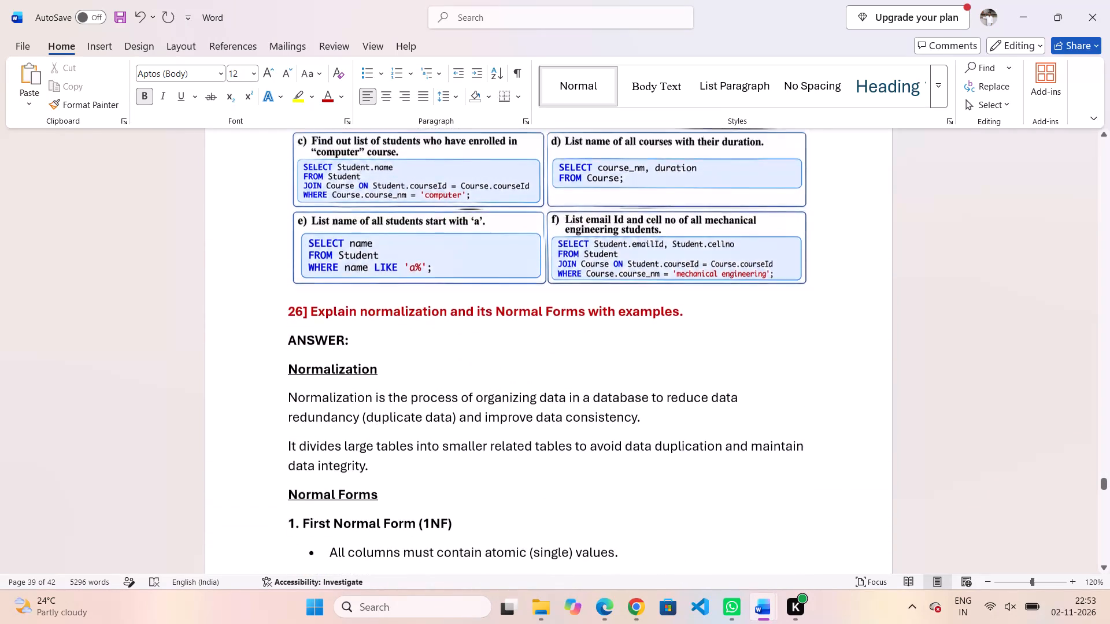
{"action": "scroll", "coordinate": [631, 437], "scroll_direction": "up", "scroll_amount": 3}
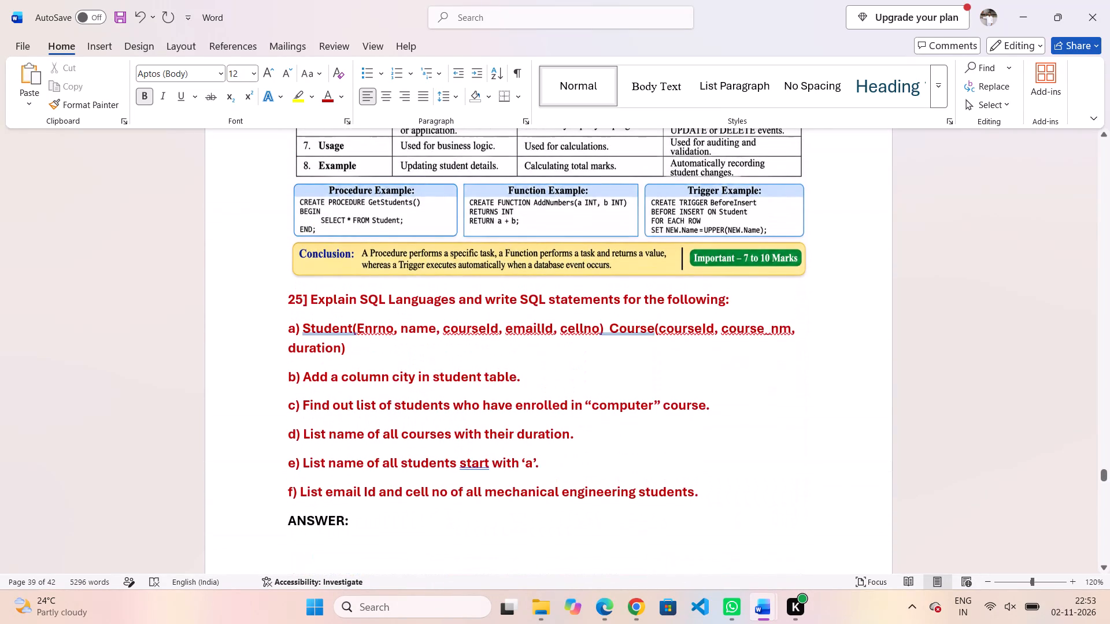
{"action": "scroll", "coordinate": [631, 437], "scroll_direction": "down", "scroll_amount": 5}
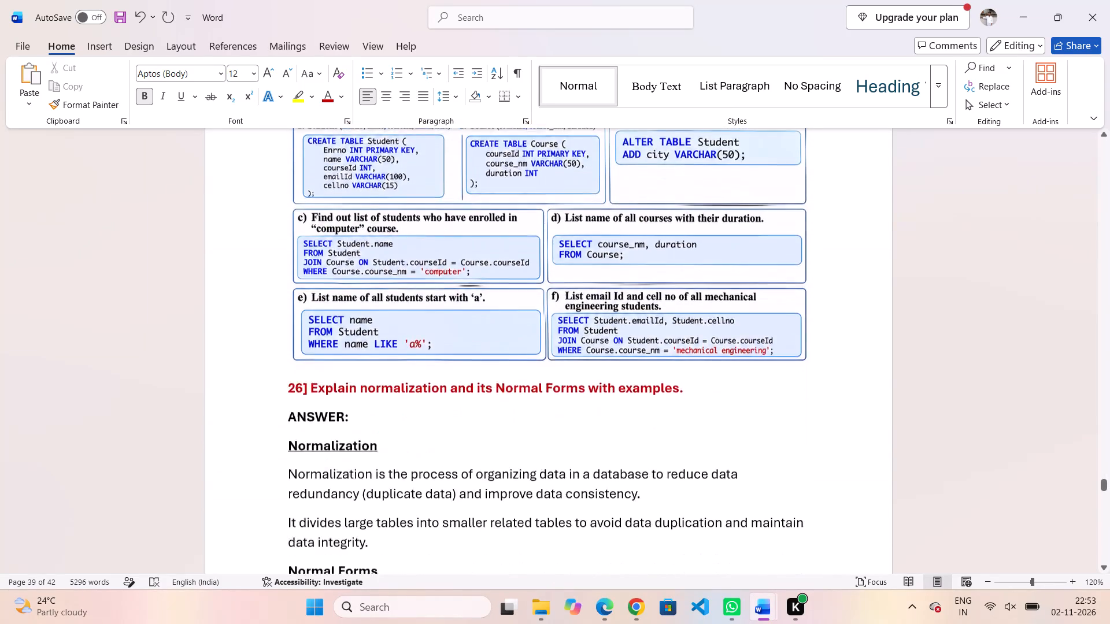
{"action": "scroll", "coordinate": [631, 437], "scroll_direction": "down", "scroll_amount": 7}
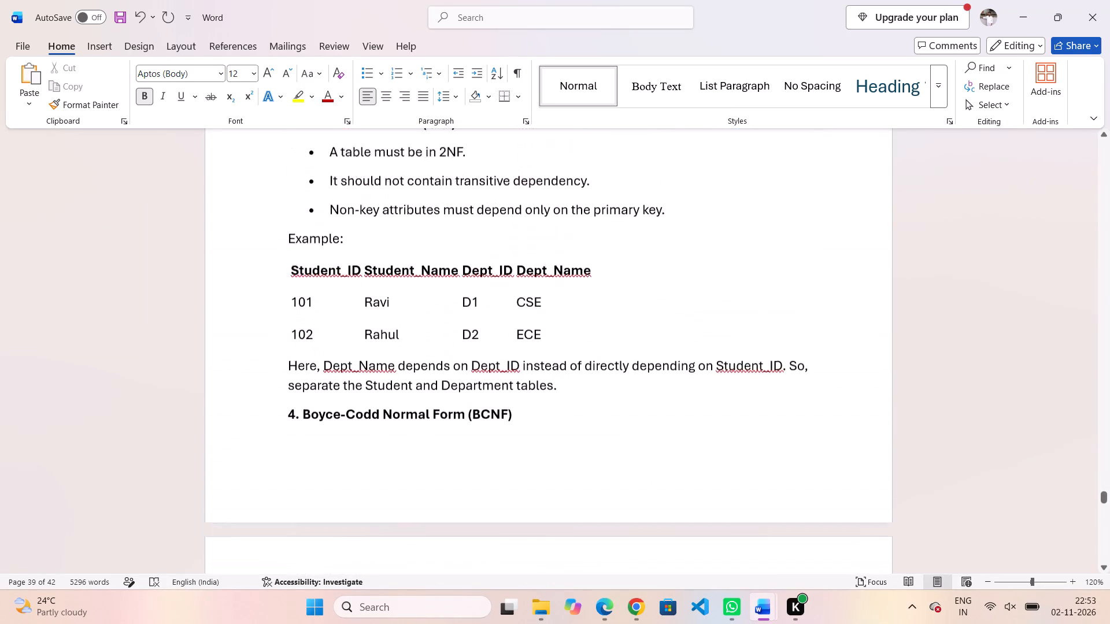
{"action": "scroll", "coordinate": [631, 437], "scroll_direction": "down", "scroll_amount": 6}
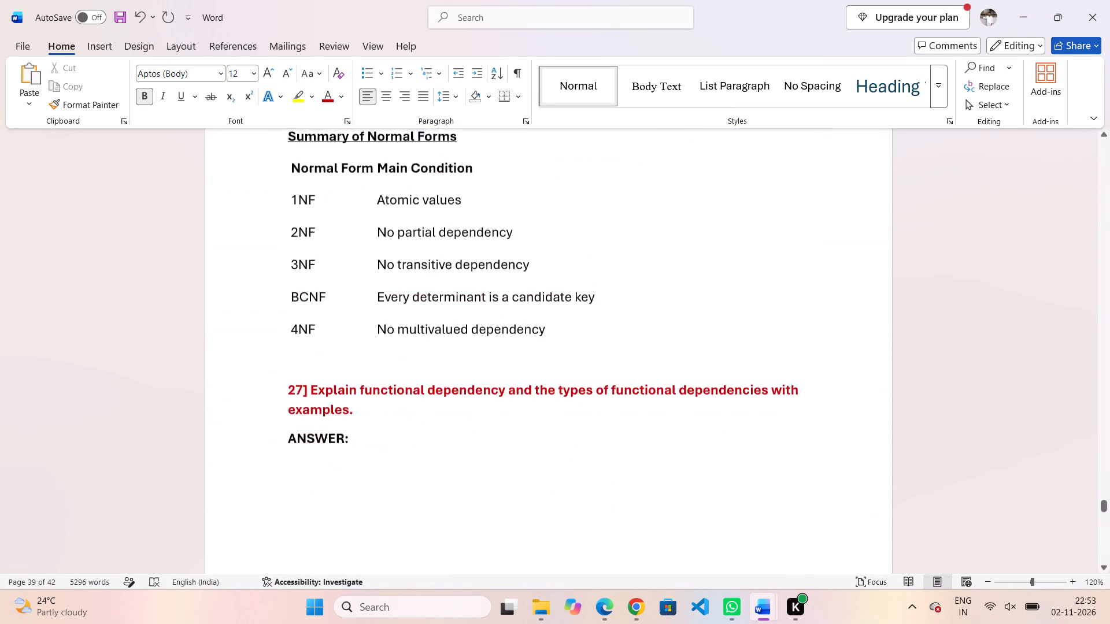
{"action": "scroll", "coordinate": [631, 437], "scroll_direction": "down", "scroll_amount": 5}
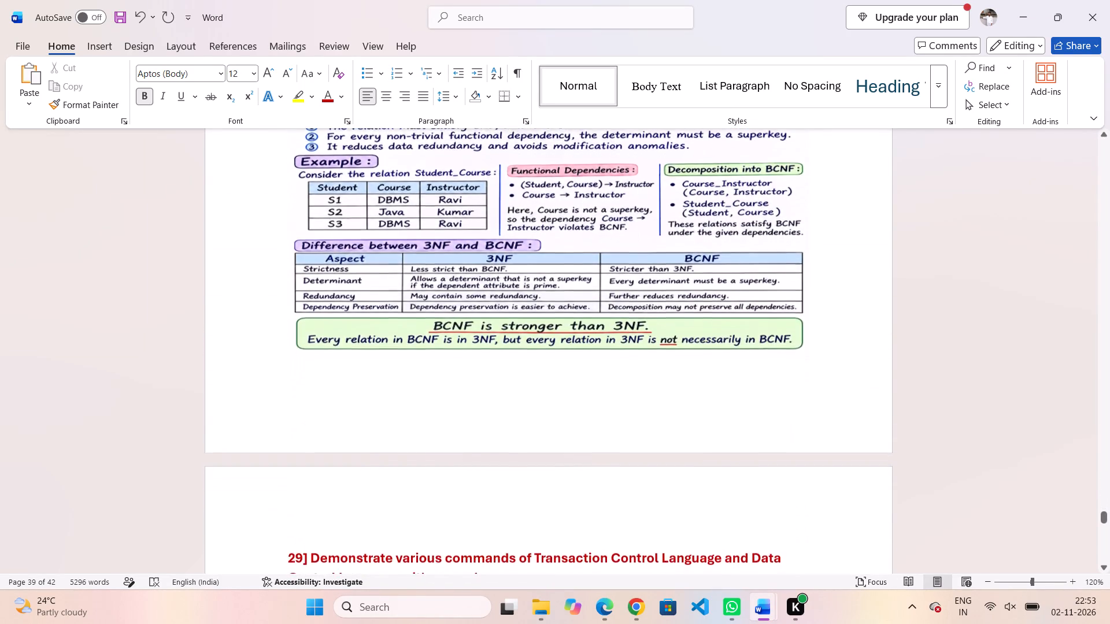
{"action": "scroll", "coordinate": [631, 437], "scroll_direction": "down", "scroll_amount": 3}
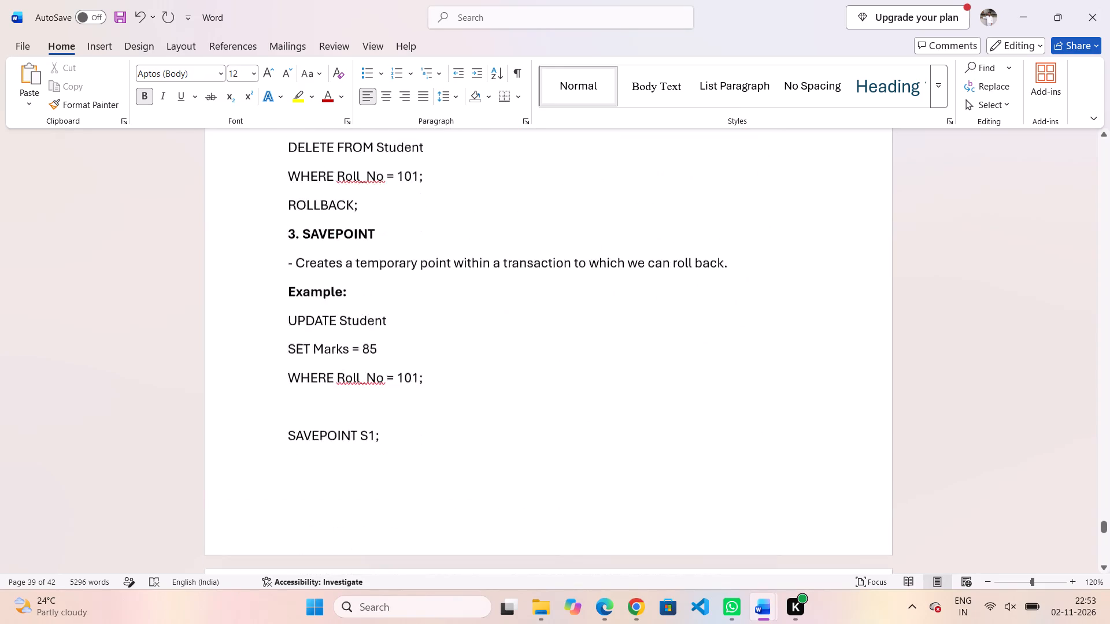
{"action": "scroll", "coordinate": [631, 437], "scroll_direction": "down", "scroll_amount": 4}
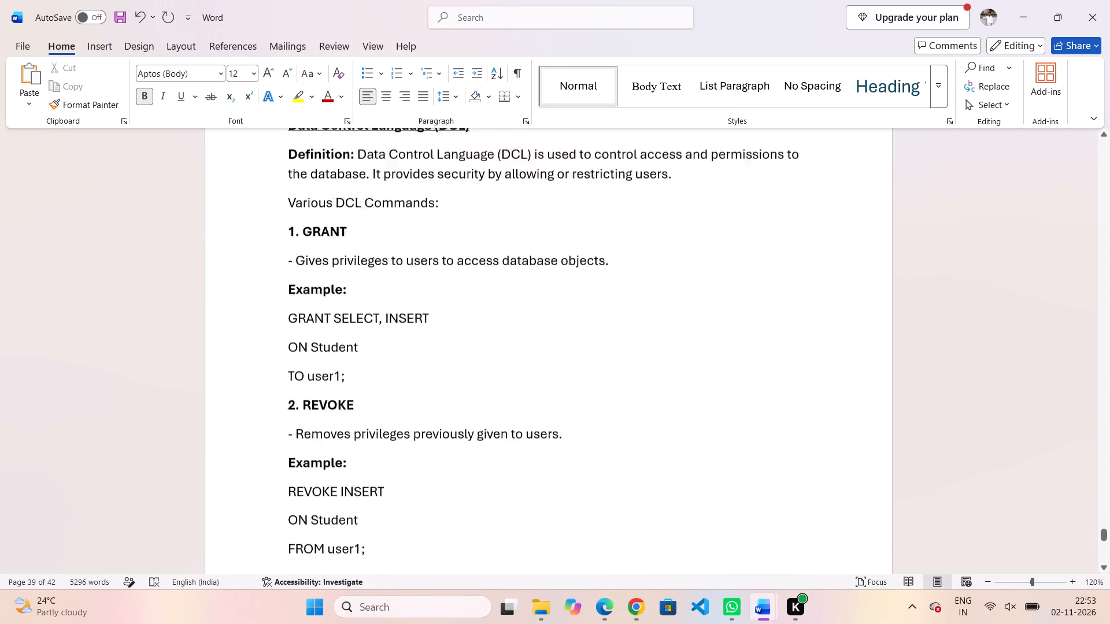
{"action": "scroll", "coordinate": [631, 437], "scroll_direction": "down", "scroll_amount": 5}
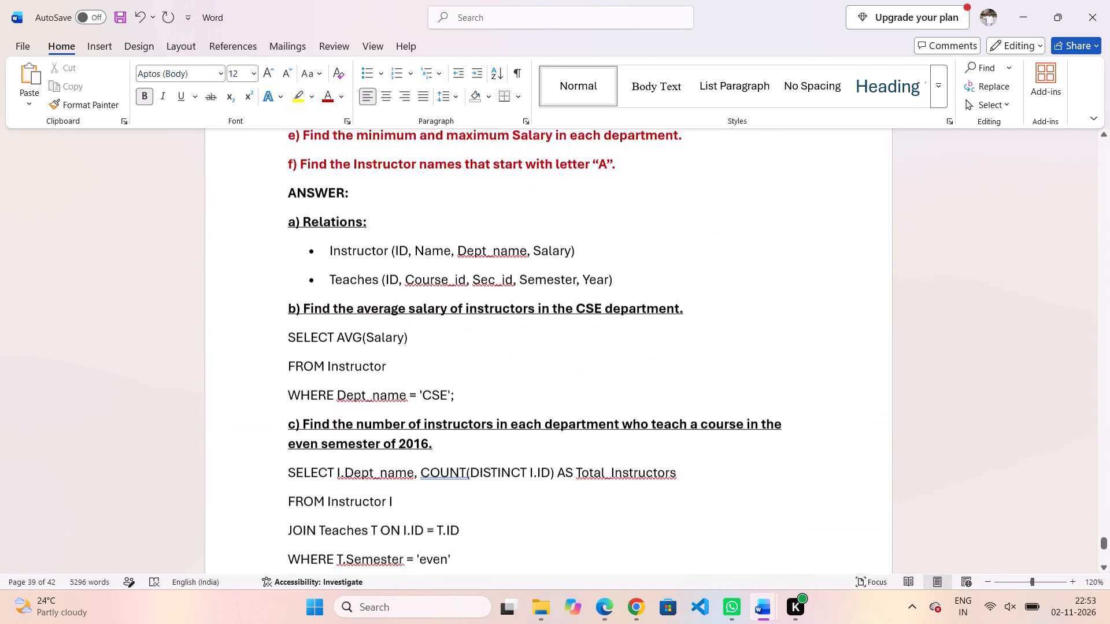
{"action": "scroll", "coordinate": [631, 437], "scroll_direction": "down", "scroll_amount": 3}
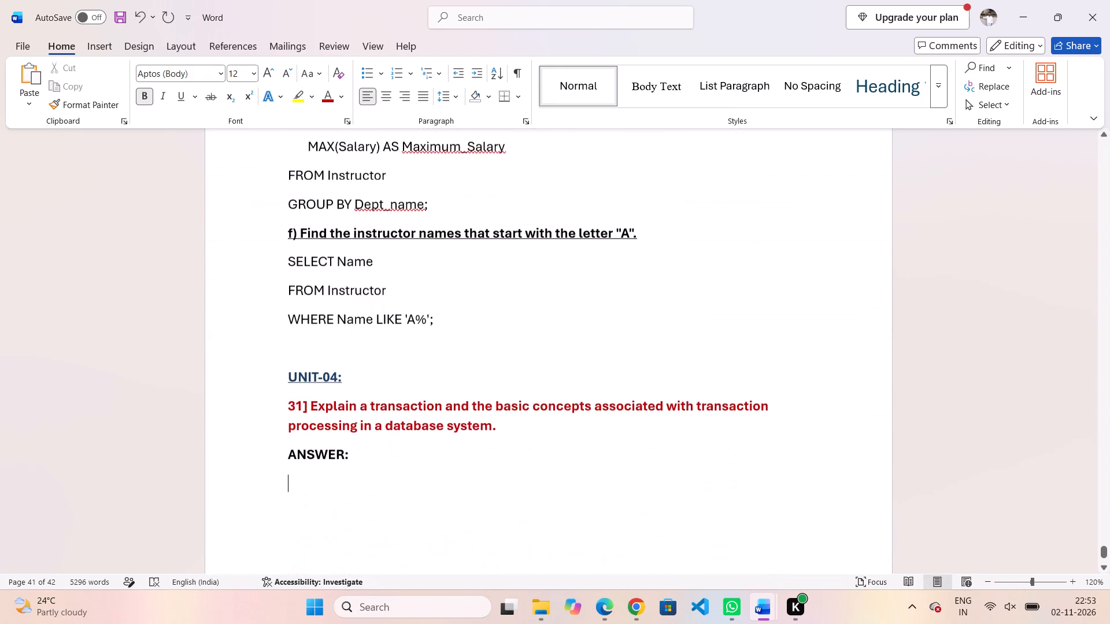
{"action": "scroll", "coordinate": [631, 437], "scroll_direction": "down", "scroll_amount": 1}
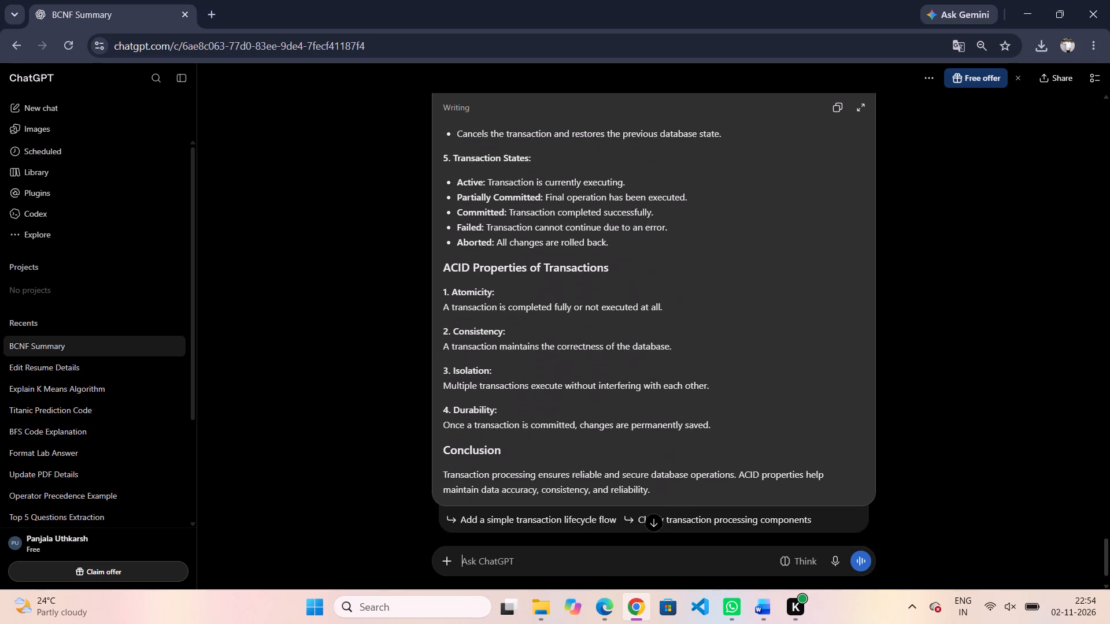
Copy ChatGPT's transaction answer and paste it in Word under question 31's ANSWER: line with bold turned off beforehand.
{"action": "scroll", "coordinate": [638, 461], "scroll_direction": "down", "scroll_amount": 1}
{"action": "scroll", "coordinate": [638, 461], "scroll_direction": "up", "scroll_amount": 5}
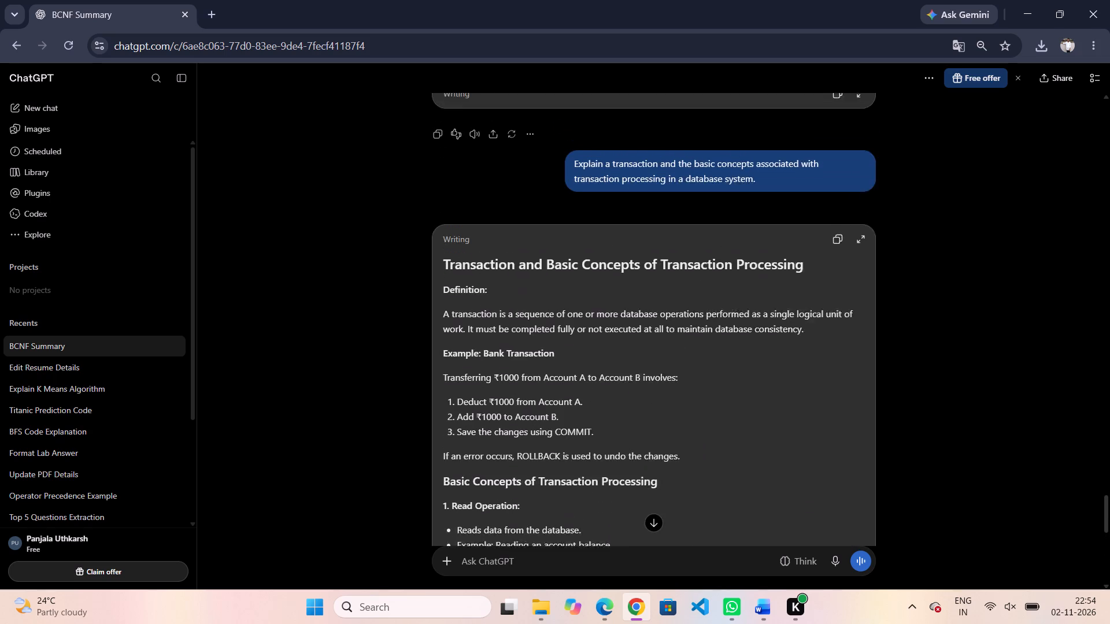
{"action": "left_click", "coordinate": [842, 339]}
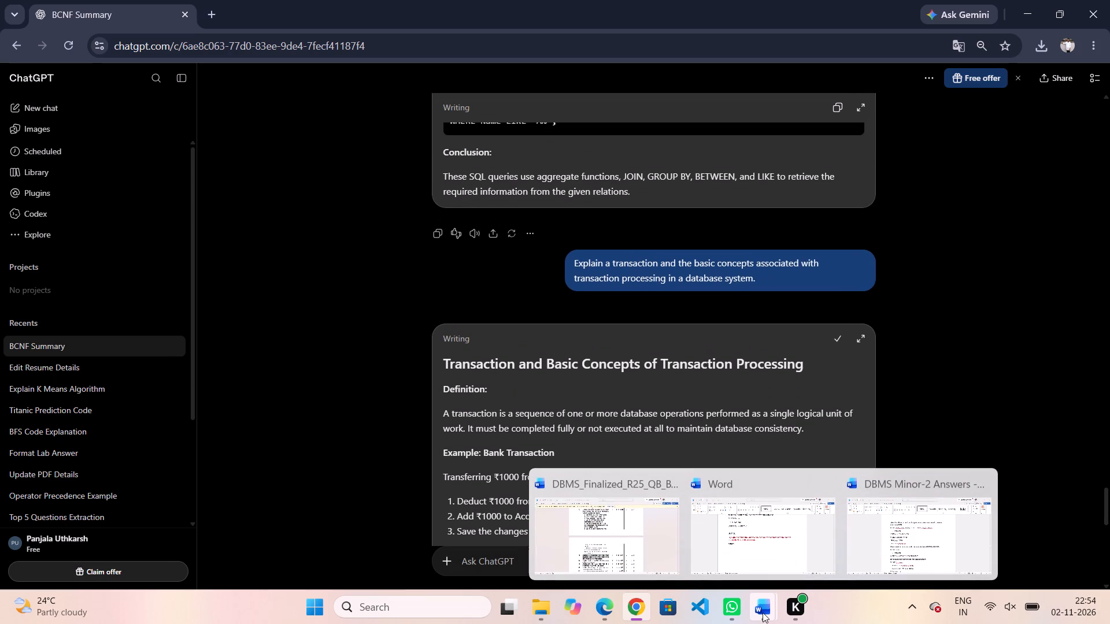
{"action": "left_click", "coordinate": [784, 562]}
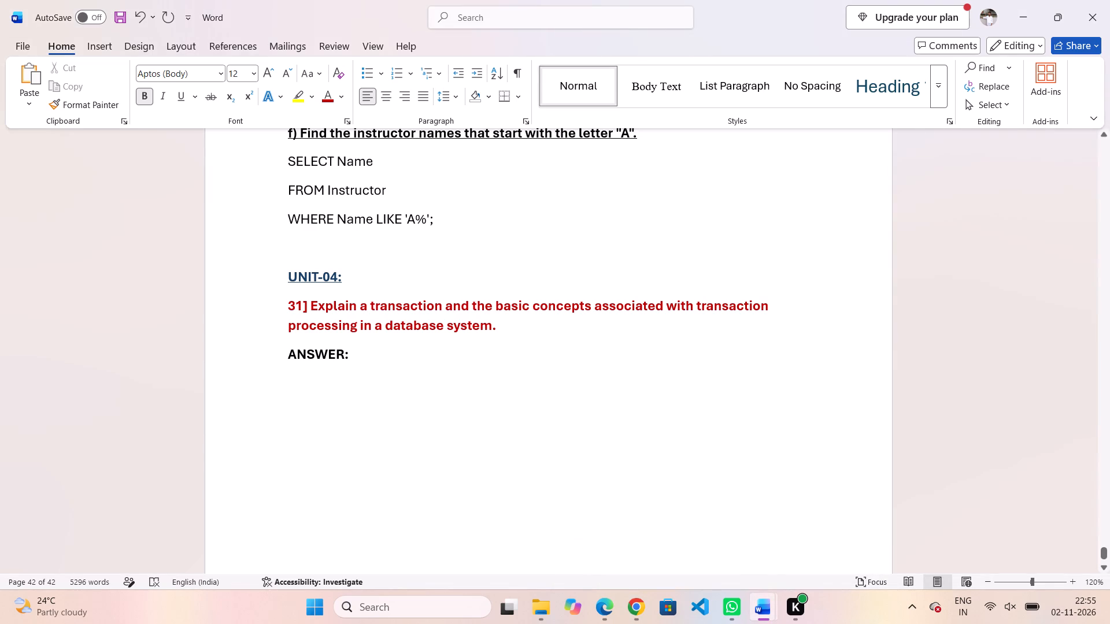
{"action": "key", "text": "ctrl+v"}
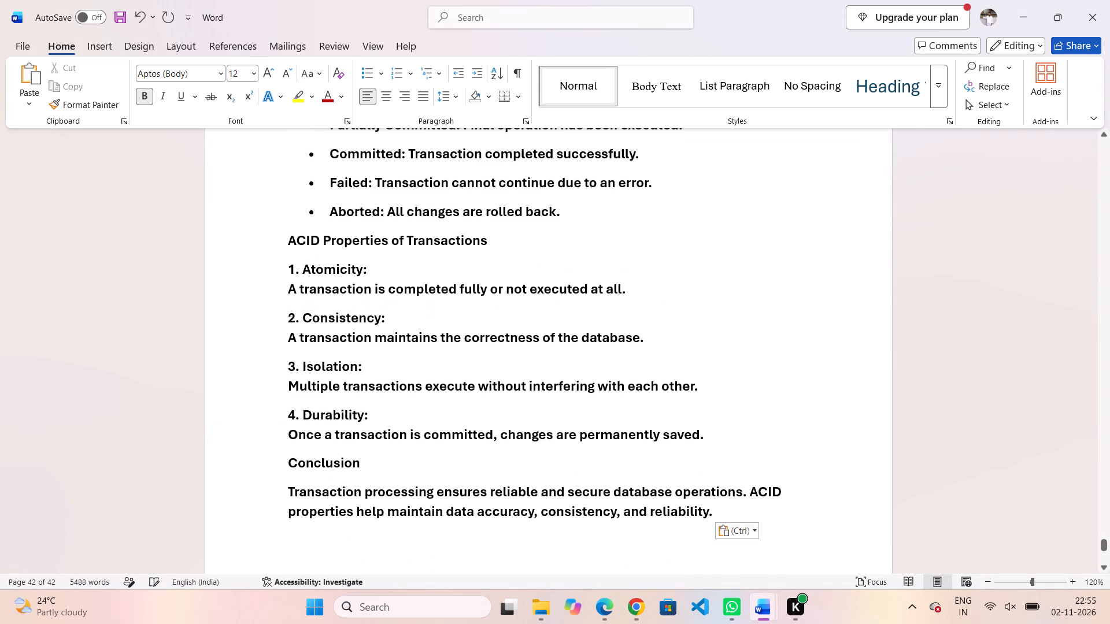
{"action": "key", "text": "ctrl+z"}
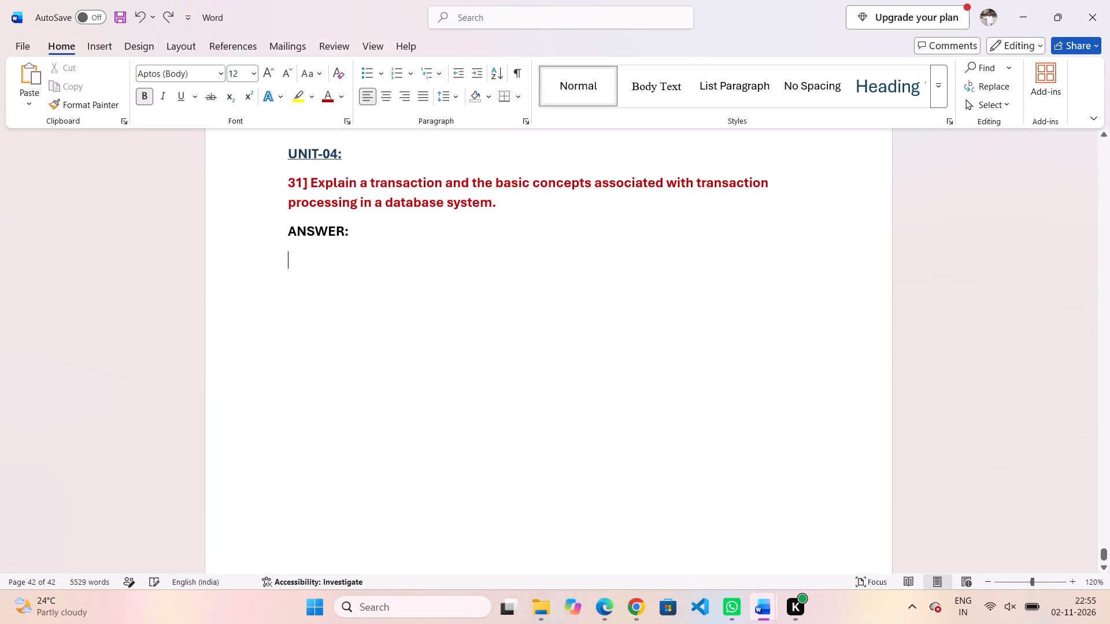
{"action": "left_click", "coordinate": [145, 98]}
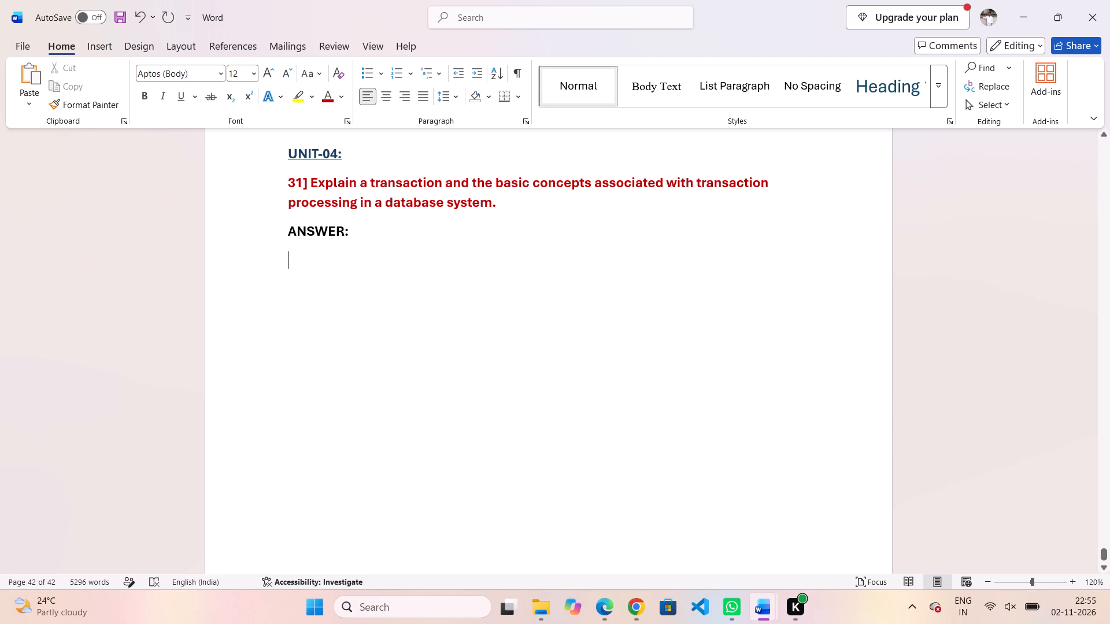
{"action": "key", "text": "ctrl+v"}
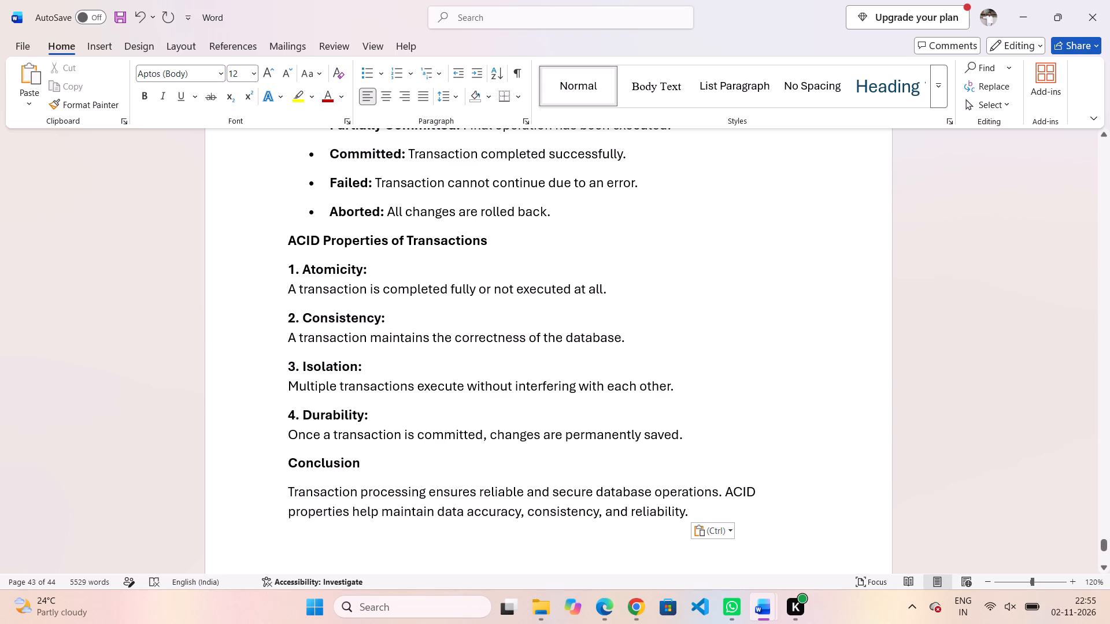
Delete the Conclusion heading and its paragraph from the end of question 31's answer.
{"action": "left_click_drag", "start_coordinate": [287, 464], "coordinate": [328, 533]}
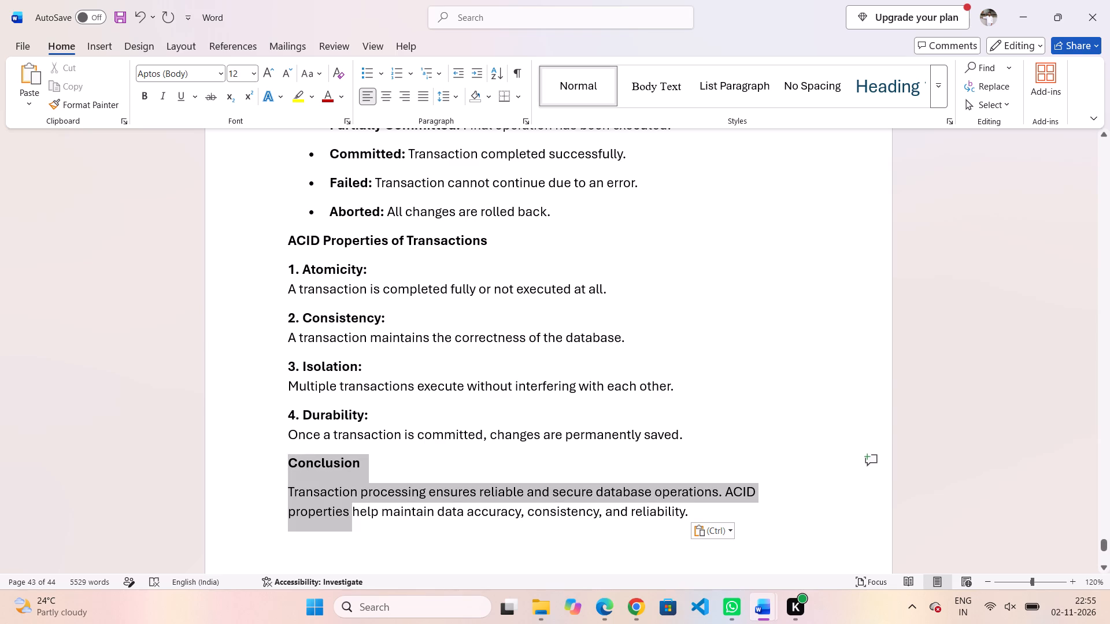
{"action": "left_click_drag", "start_coordinate": [328, 533], "coordinate": [330, 541]}
{"action": "key", "text": "BackSpace"}
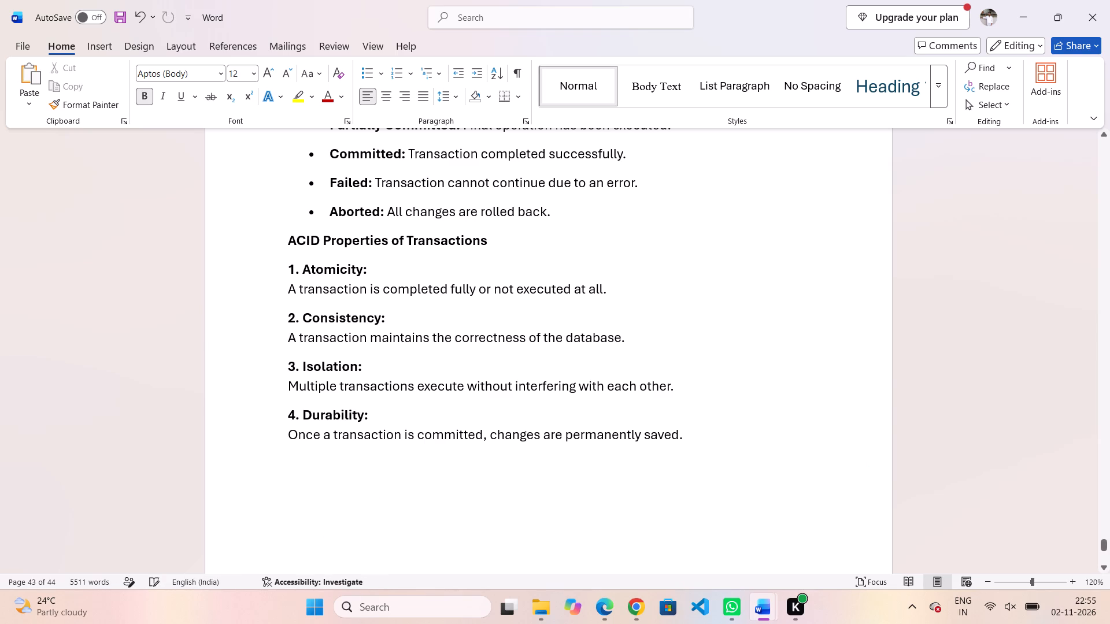
Underline the headings "ACID Properties of Transactions" and "Basic Concepts of Transaction Processing" in question 31's answer.
{"action": "scroll", "coordinate": [330, 541], "scroll_direction": "up", "scroll_amount": 2}
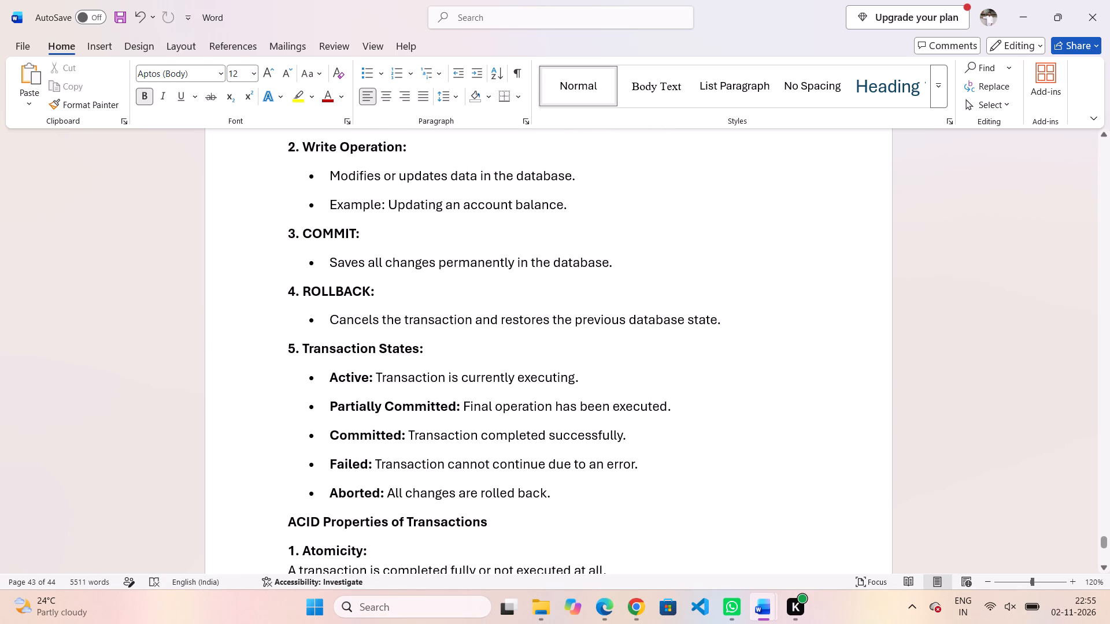
{"action": "left_click_drag", "start_coordinate": [493, 523], "coordinate": [260, 531]}
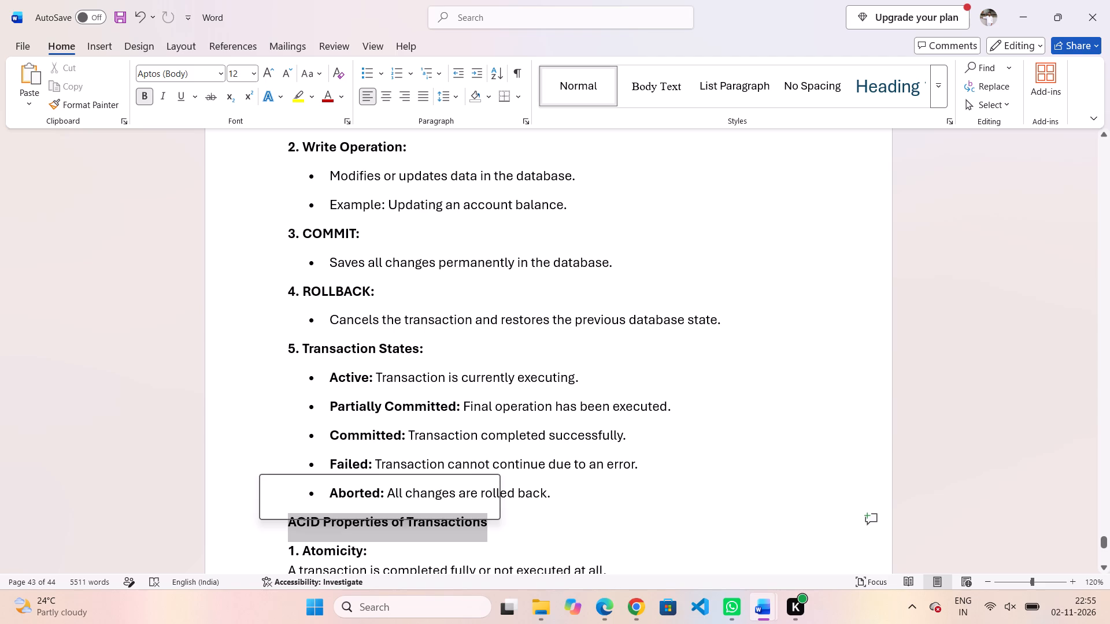
{"action": "left_click", "coordinate": [300, 510]}
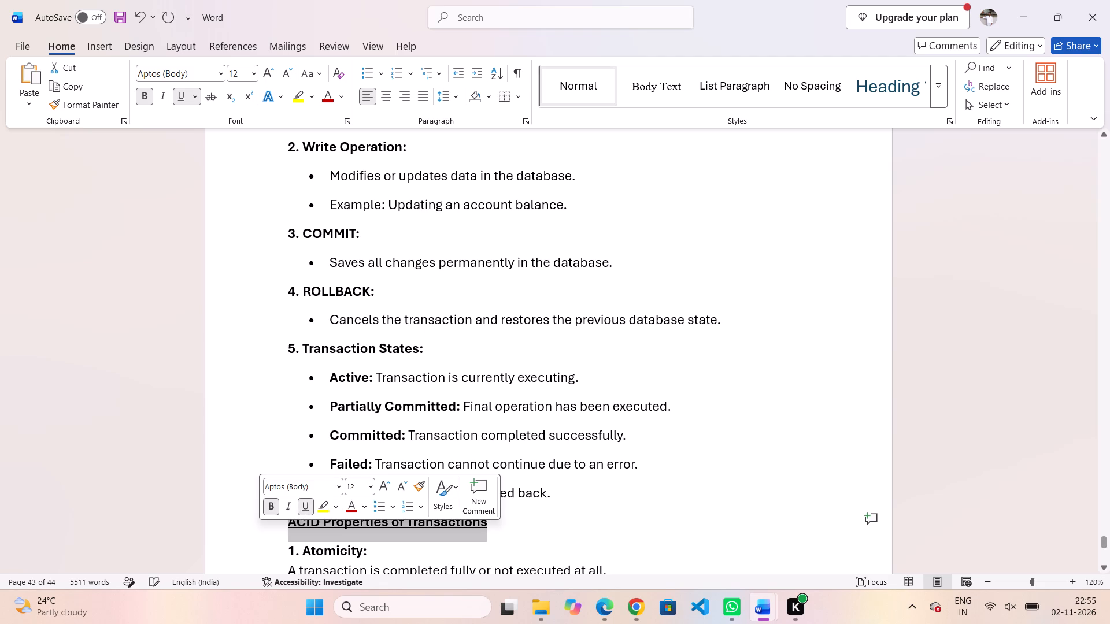
{"action": "left_click", "coordinate": [412, 544]}
{"action": "scroll", "coordinate": [412, 544], "scroll_direction": "up", "scroll_amount": 3}
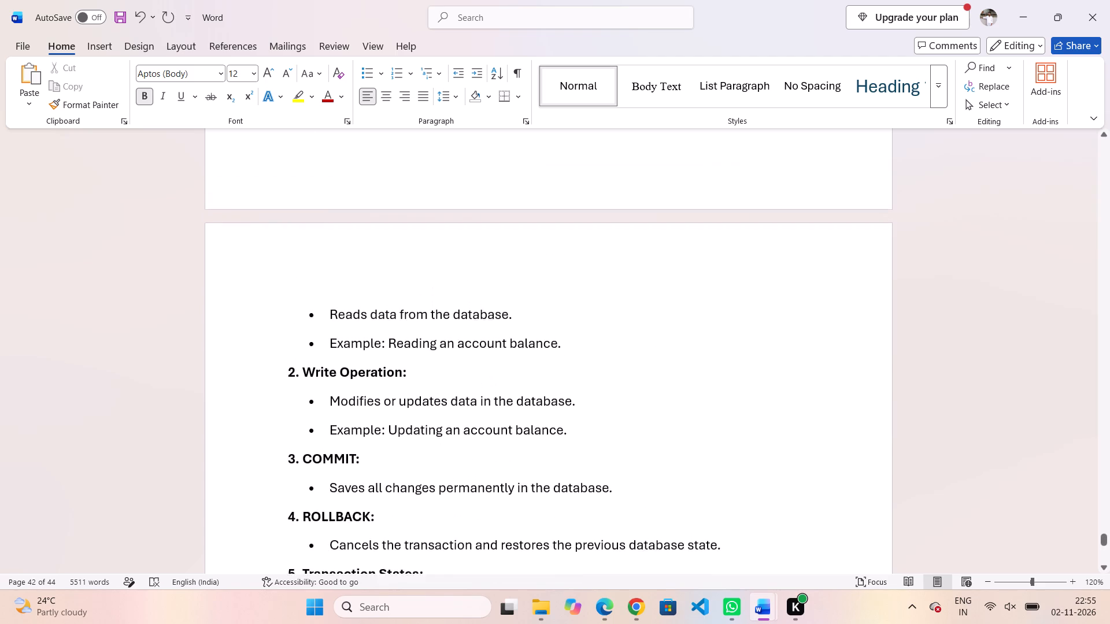
{"action": "scroll", "coordinate": [412, 544], "scroll_direction": "up", "scroll_amount": 1}
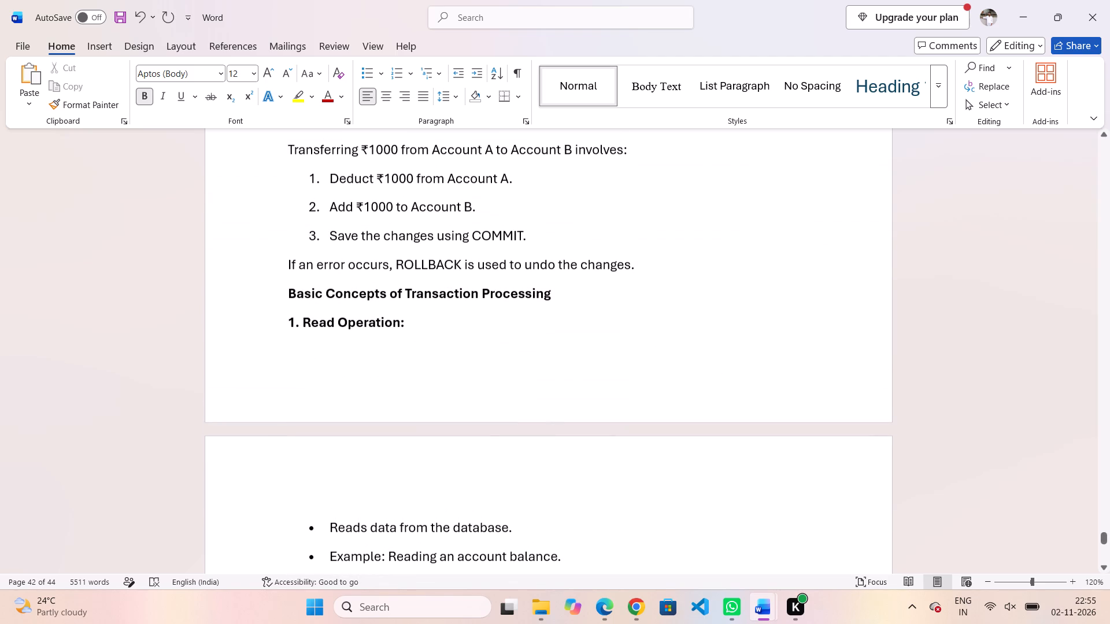
{"action": "left_click_drag", "start_coordinate": [564, 296], "coordinate": [298, 294]}
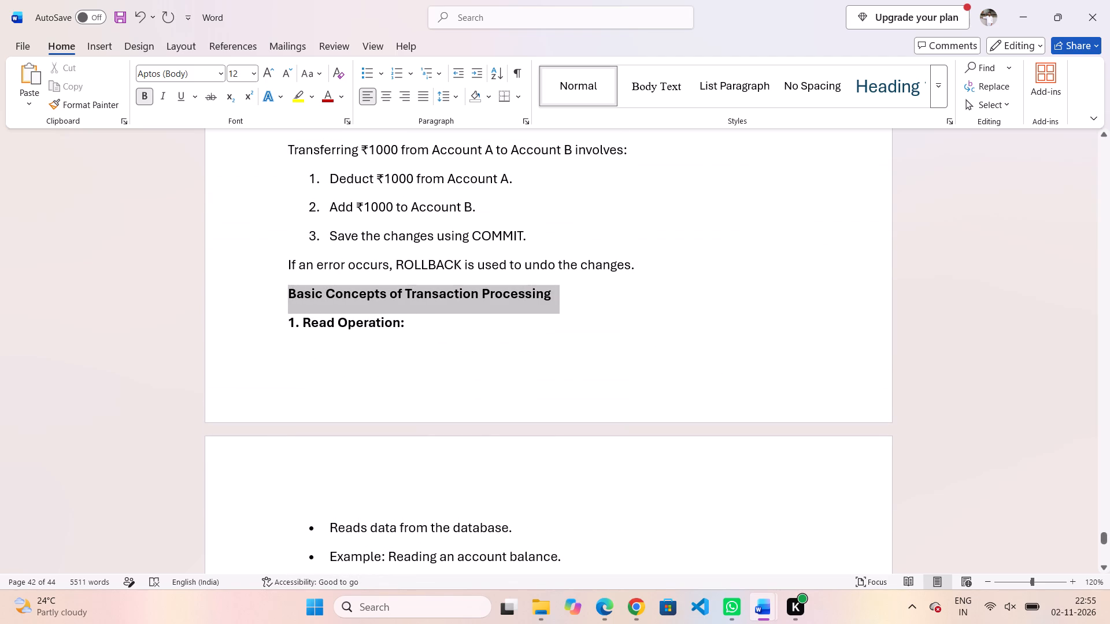
{"action": "left_click_drag", "start_coordinate": [298, 294], "coordinate": [293, 294]}
{"action": "left_click", "coordinate": [339, 268]}
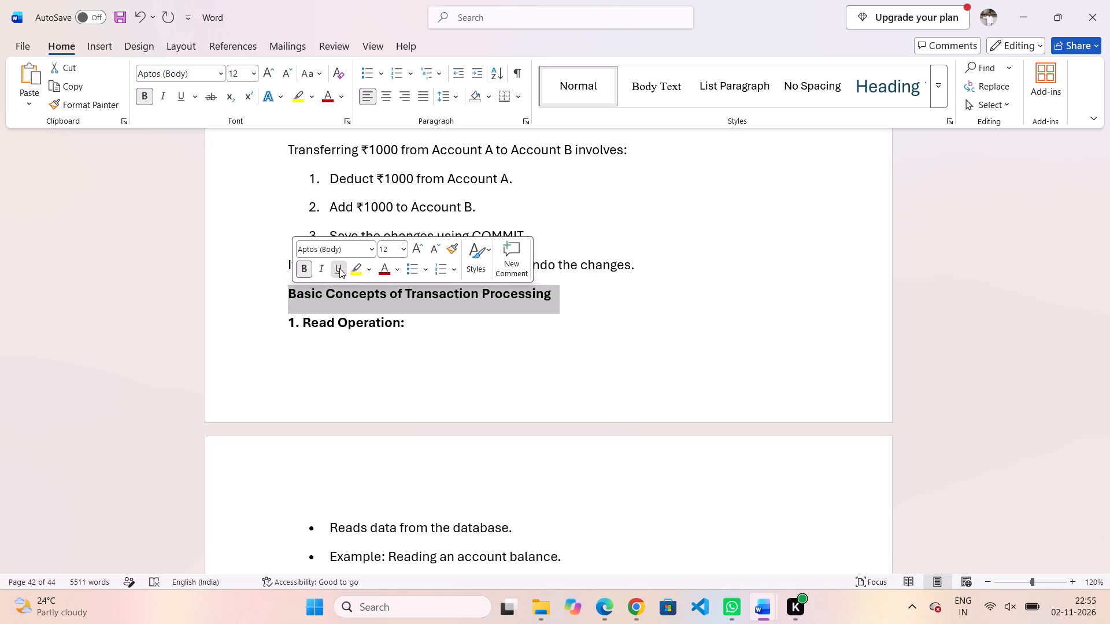
{"action": "left_click", "coordinate": [541, 309]}
Underline the "Example: Bank Transaction" and "Definition:" headings in question 31's answer.
{"action": "scroll", "coordinate": [541, 309], "scroll_direction": "up", "scroll_amount": 2}
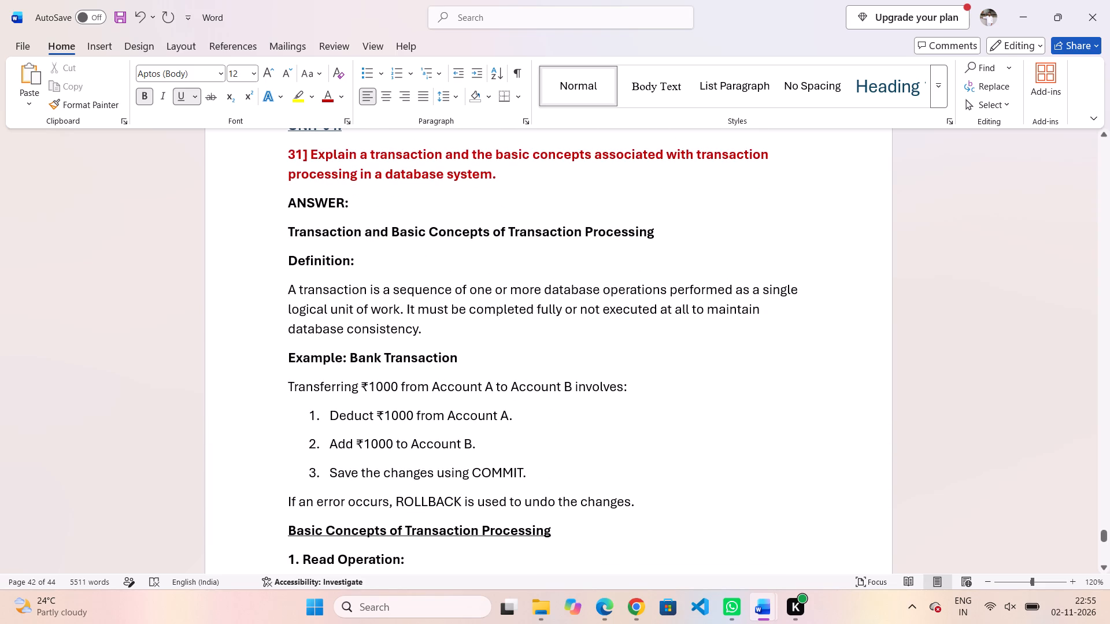
{"action": "left_click_drag", "start_coordinate": [462, 358], "coordinate": [263, 367]}
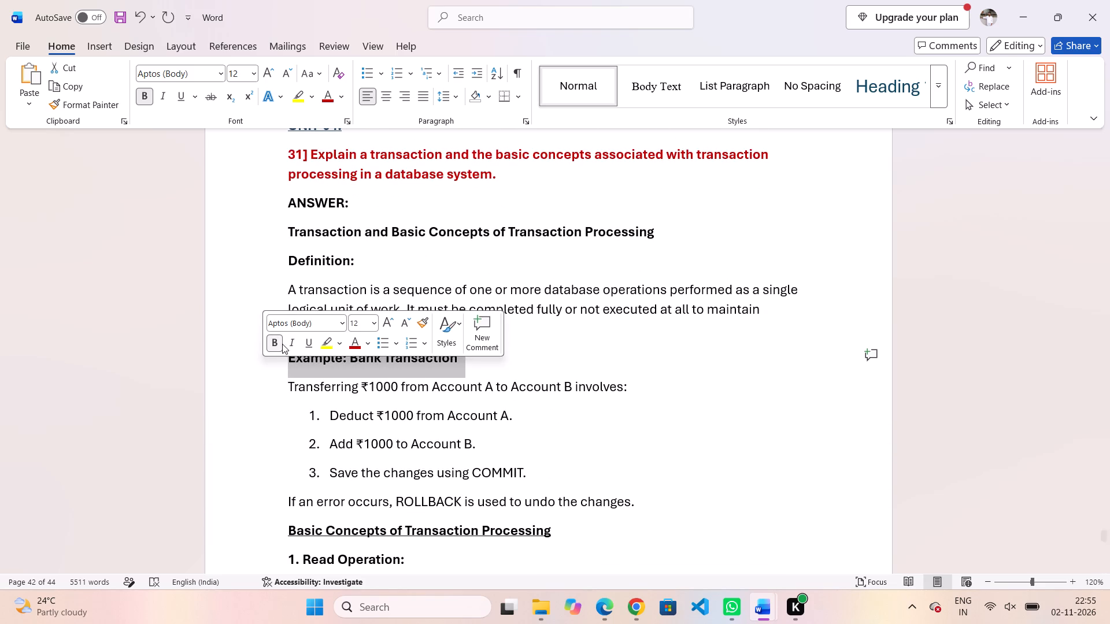
{"action": "left_click", "coordinate": [305, 342]}
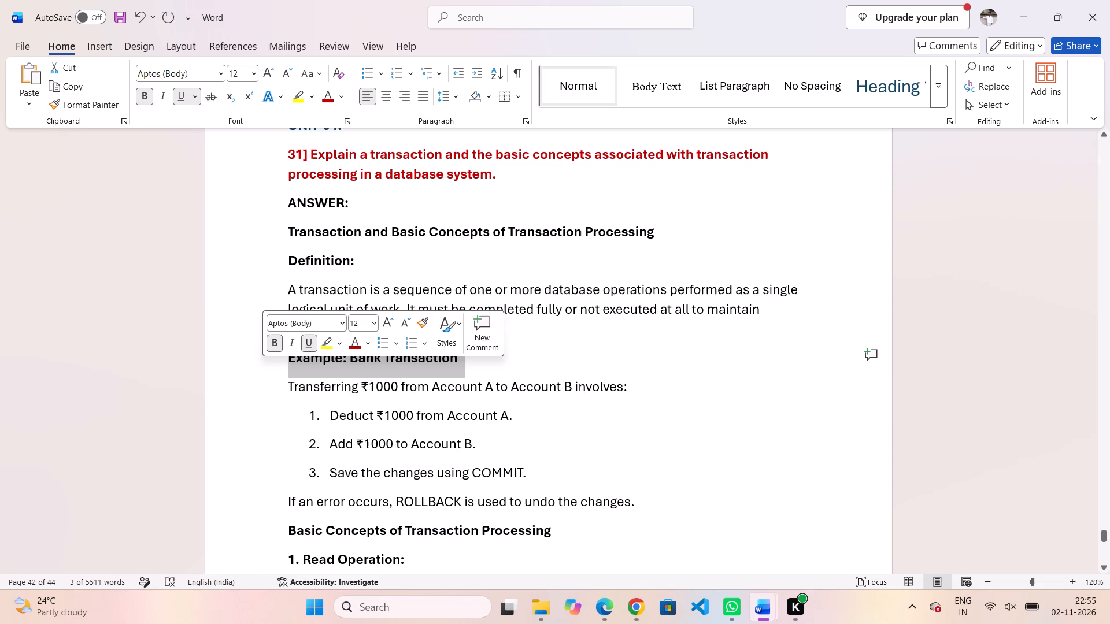
{"action": "left_click_drag", "start_coordinate": [357, 261], "coordinate": [283, 268]}
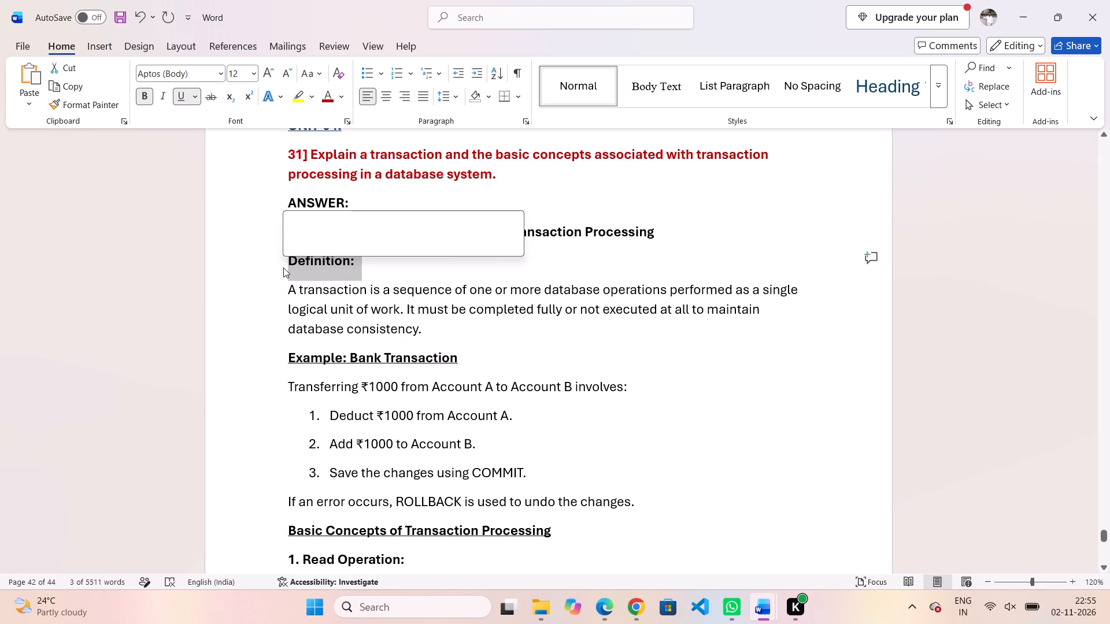
{"action": "left_click", "coordinate": [328, 243]}
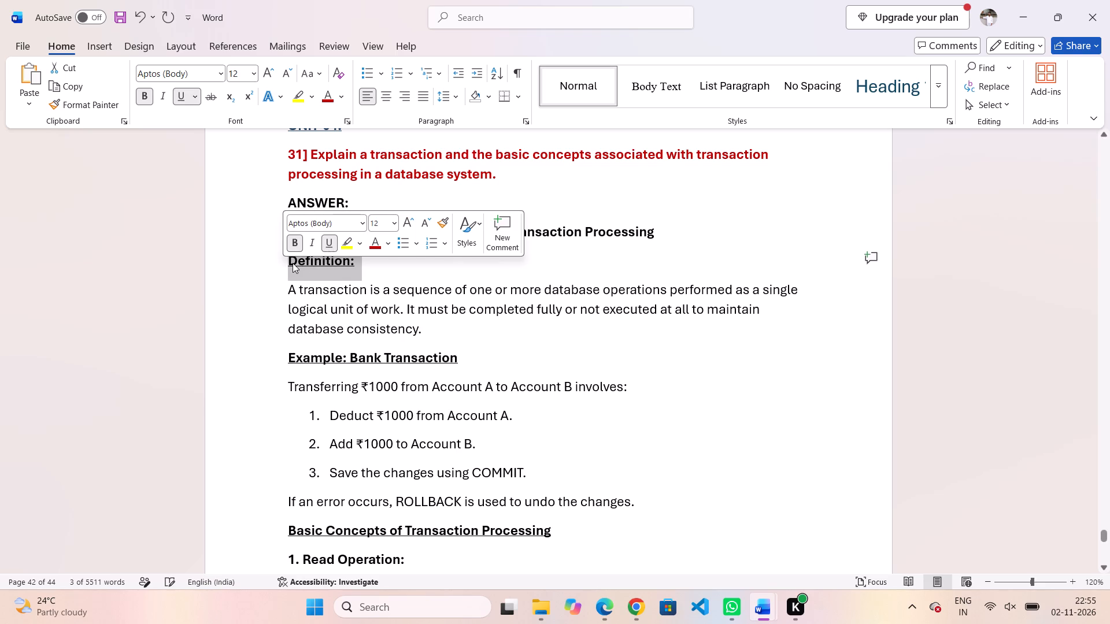
Delete the title line "Transaction and Basic Concepts of Transaction Processing" so the answer begins with "Definition:".
{"action": "left_click", "coordinate": [293, 263]}
{"action": "key", "text": "BackSpace"}
{"action": "key", "text": "BackSpace"}
{"action": "key", "text": "BackSpace"}
{"action": "key", "text": "BackSpace"}
{"action": "key", "text": "BackSpace"}
{"action": "key", "text": "BackSpace"}
{"action": "key", "text": "BackSpace"}
{"action": "key", "text": "BackSpace"}
{"action": "key", "text": "BackSpace"}
{"action": "key", "text": "BackSpace"}
{"action": "key", "text": "BackSpace"}
{"action": "key", "text": "BackSpace"}
{"action": "key", "text": "BackSpace"}
{"action": "key", "text": "BackSpace"}
{"action": "key", "text": "BackSpace"}
{"action": "key", "text": "BackSpace"}
{"action": "key", "text": "BackSpace"}
{"action": "key", "text": "BackSpace"}
{"action": "key", "text": "BackSpace"}
{"action": "key", "text": "BackSpace"}
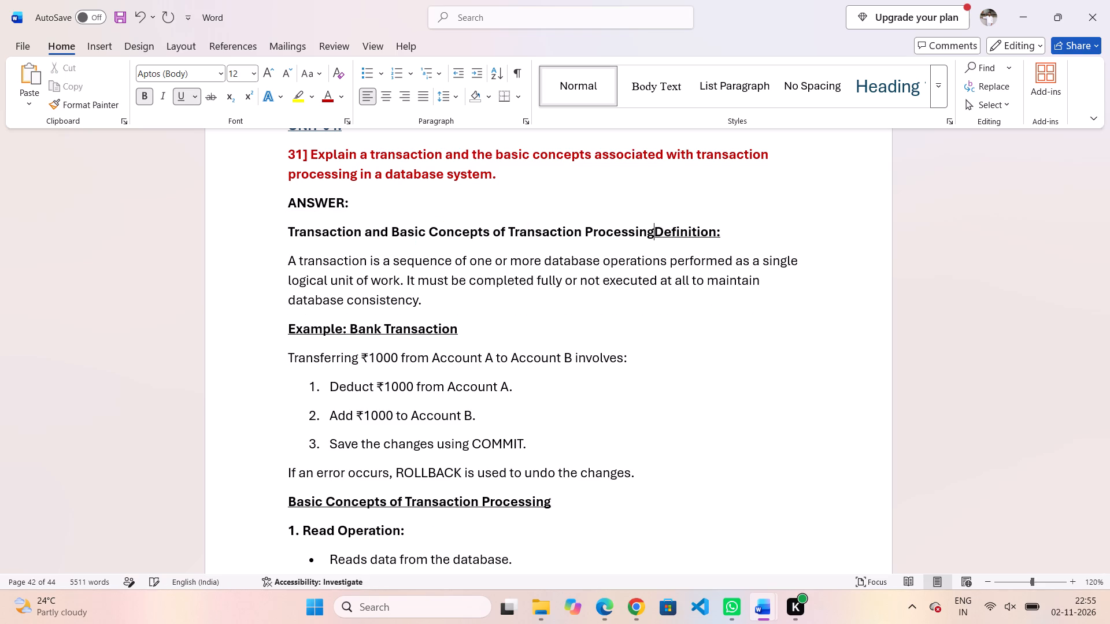
{"action": "key", "text": "BackSpace"}
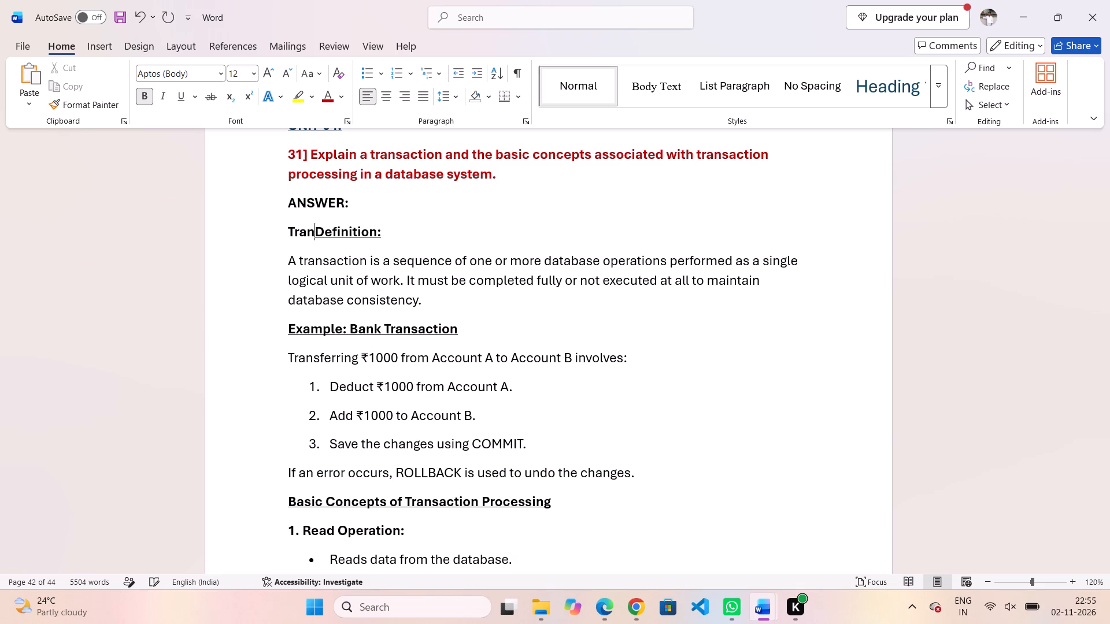
{"action": "key", "text": "BackSpace"}
{"action": "key", "text": "BackSpace"}
{"action": "key", "text": "BackSpace"}
Review question 31's edited answer, from the basic concepts of transaction processing through the ACID properties.
{"action": "scroll", "coordinate": [293, 263], "scroll_direction": "down", "scroll_amount": 5}
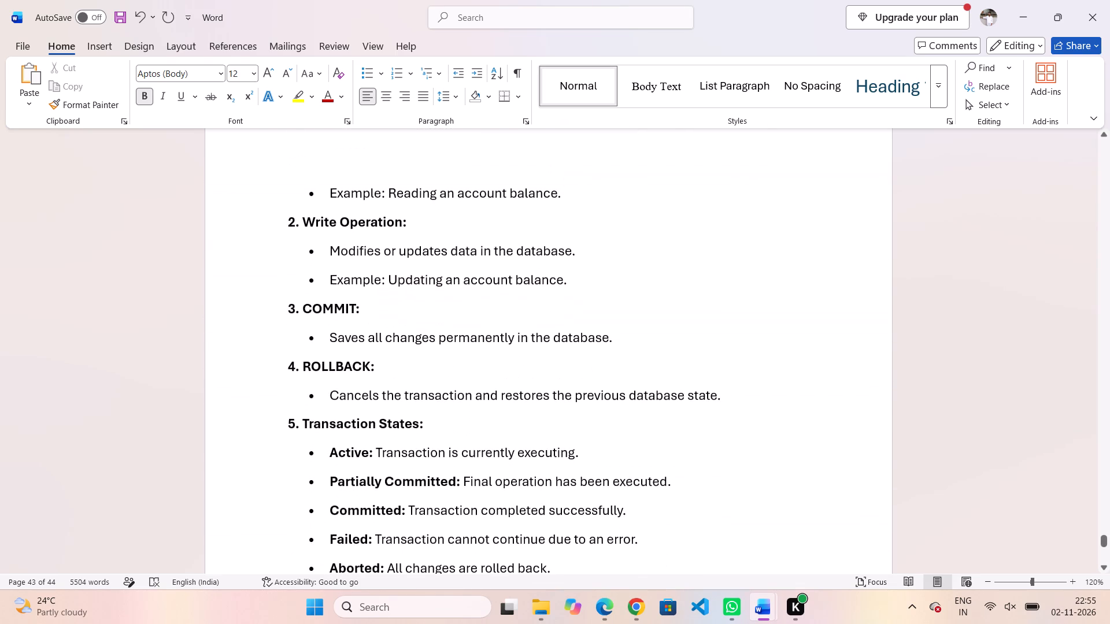
{"action": "scroll", "coordinate": [293, 263], "scroll_direction": "down", "scroll_amount": 1}
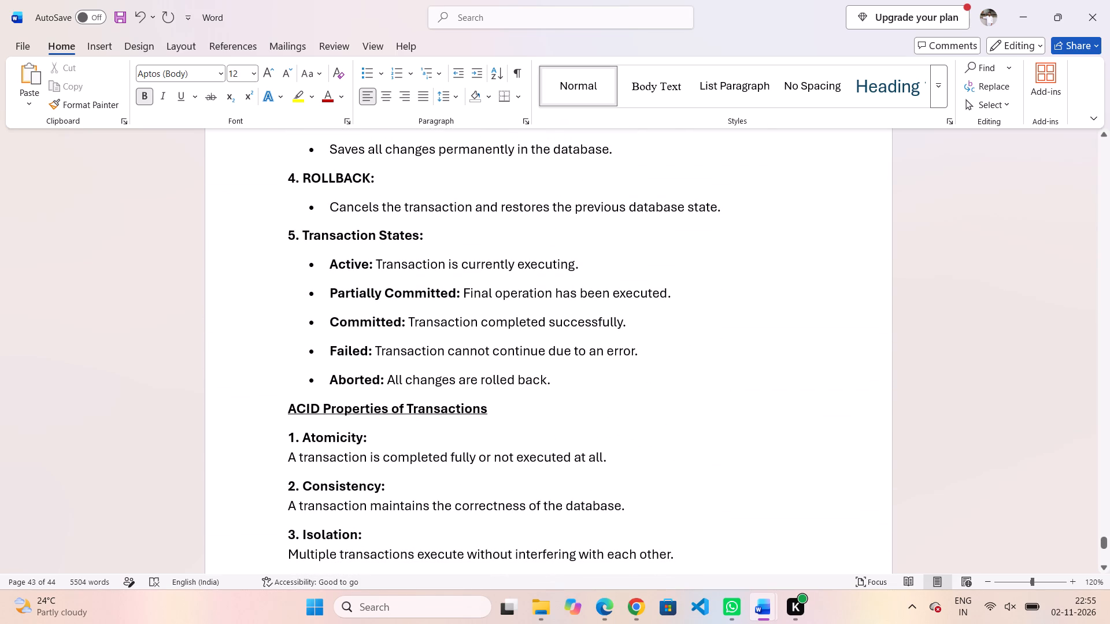
{"action": "scroll", "coordinate": [364, 283], "scroll_direction": "down", "scroll_amount": 2}
{"action": "scroll", "coordinate": [364, 283], "scroll_direction": "up", "scroll_amount": 1}
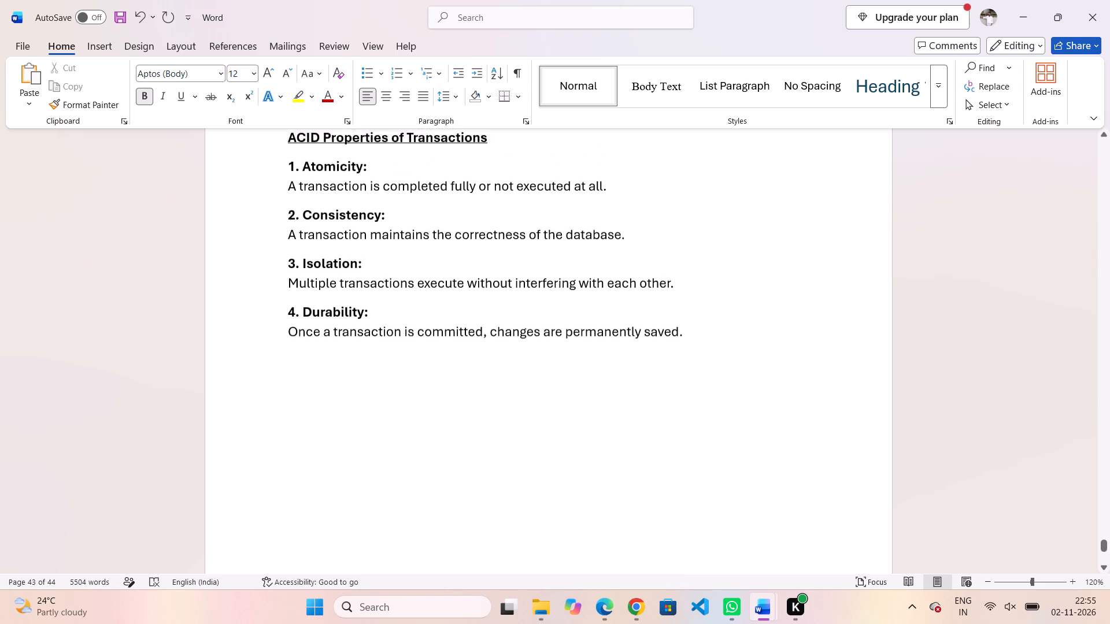
{"action": "scroll", "coordinate": [364, 283], "scroll_direction": "up", "scroll_amount": 6}
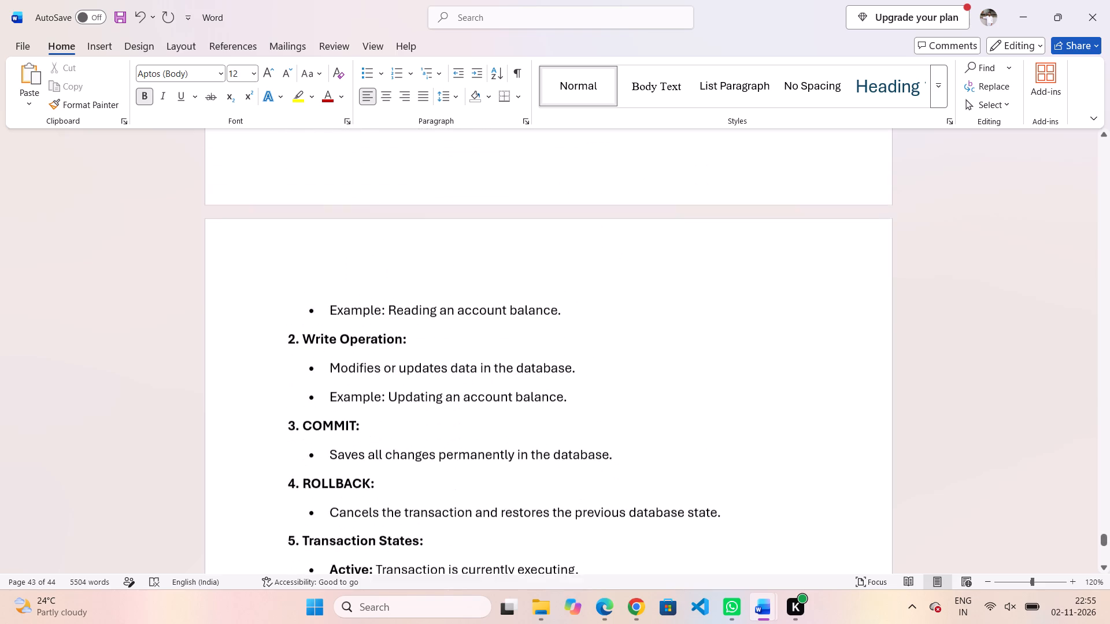
{"action": "scroll", "coordinate": [364, 283], "scroll_direction": "up", "scroll_amount": 2}
{"action": "scroll", "coordinate": [364, 283], "scroll_direction": "down", "scroll_amount": 2}
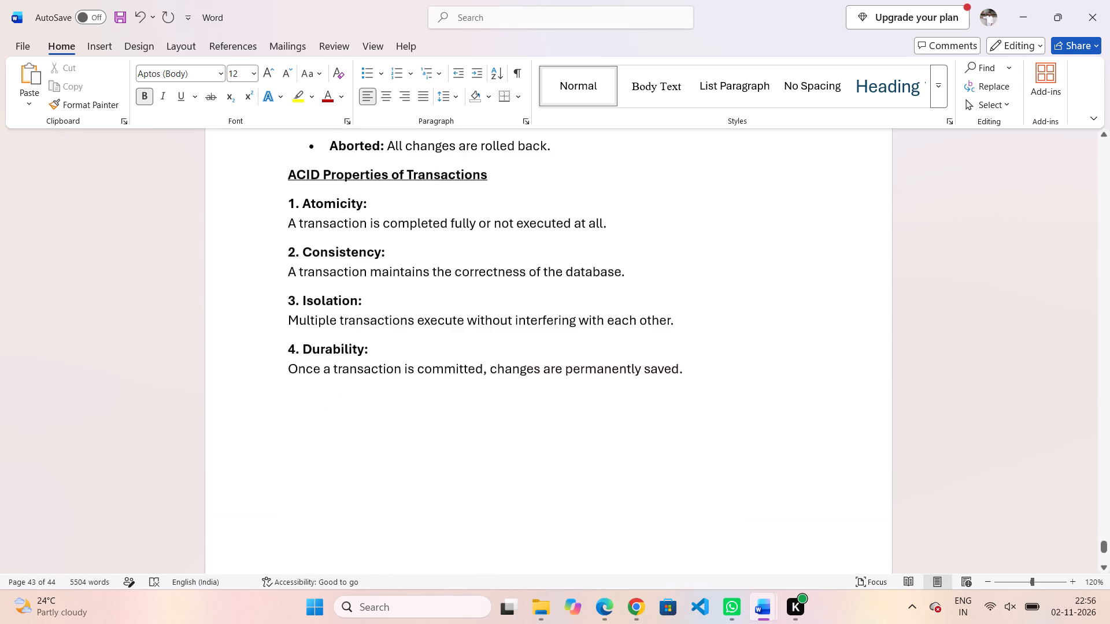
Add the question number "32]" in bold below the Durability point, leaving one blank line between them.
{"action": "left_click", "coordinate": [691, 222]}
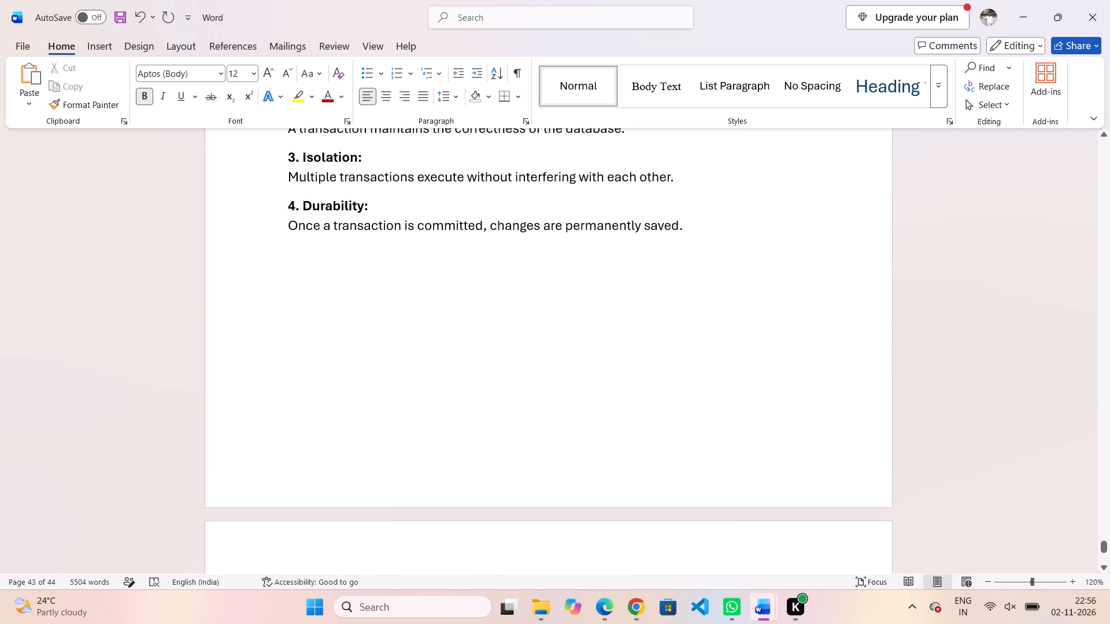
{"action": "key", "text": "Return"}
{"action": "key", "text": "Return"}
{"action": "scroll", "coordinate": [691, 222], "scroll_direction": "up", "scroll_amount": 4}
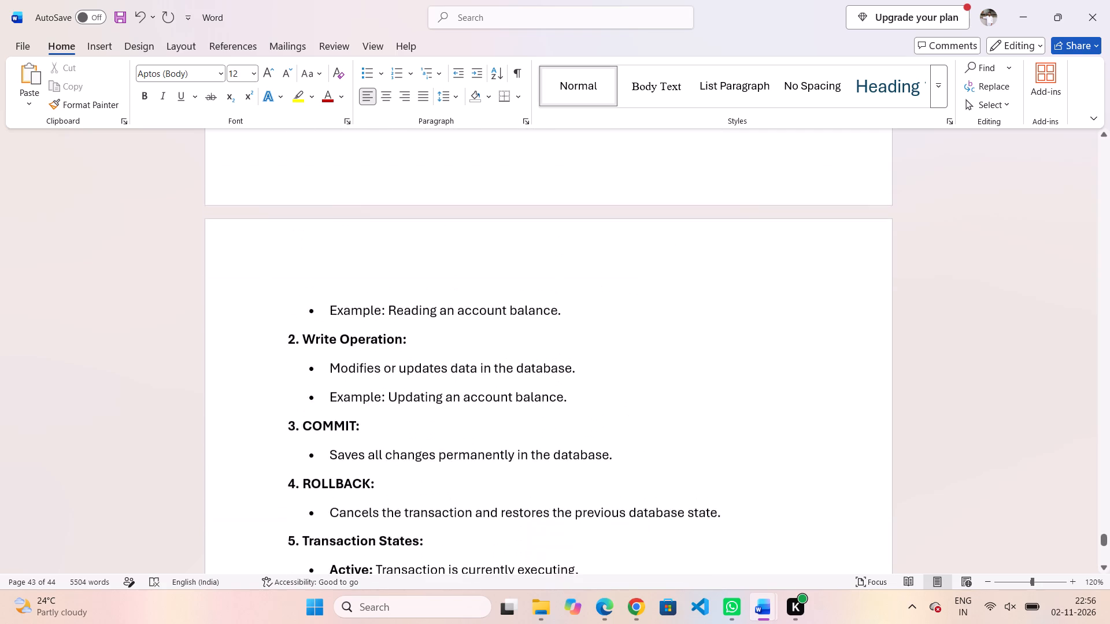
{"action": "scroll", "coordinate": [691, 222], "scroll_direction": "up", "scroll_amount": 2}
{"action": "scroll", "coordinate": [691, 222], "scroll_direction": "down", "scroll_amount": 4}
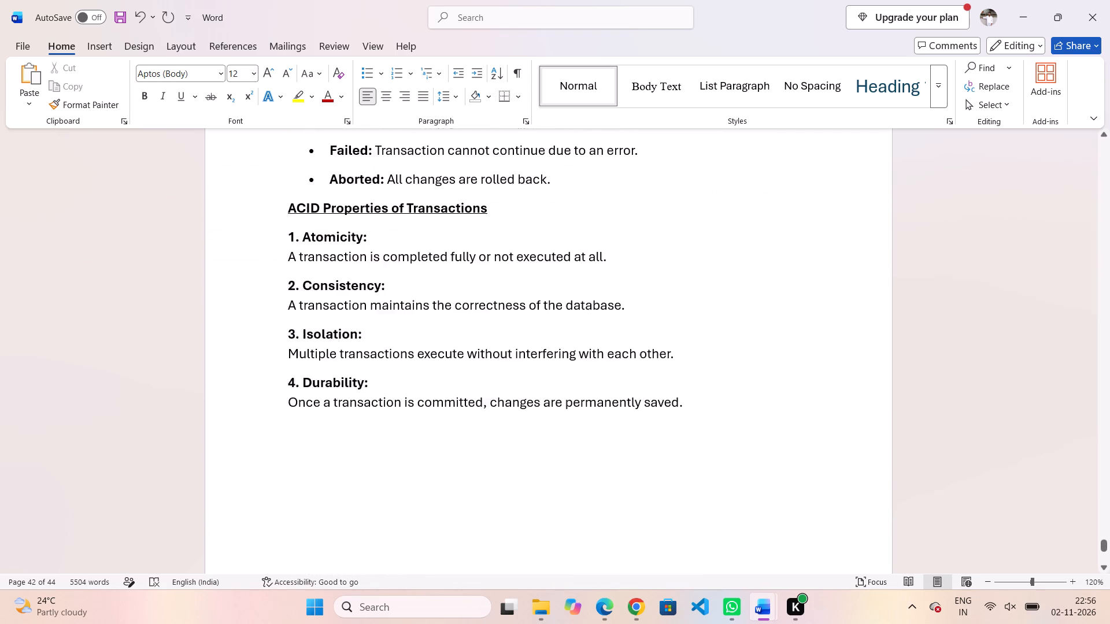
{"action": "type", "text": "32]"}
{"action": "key", "text": "space"}
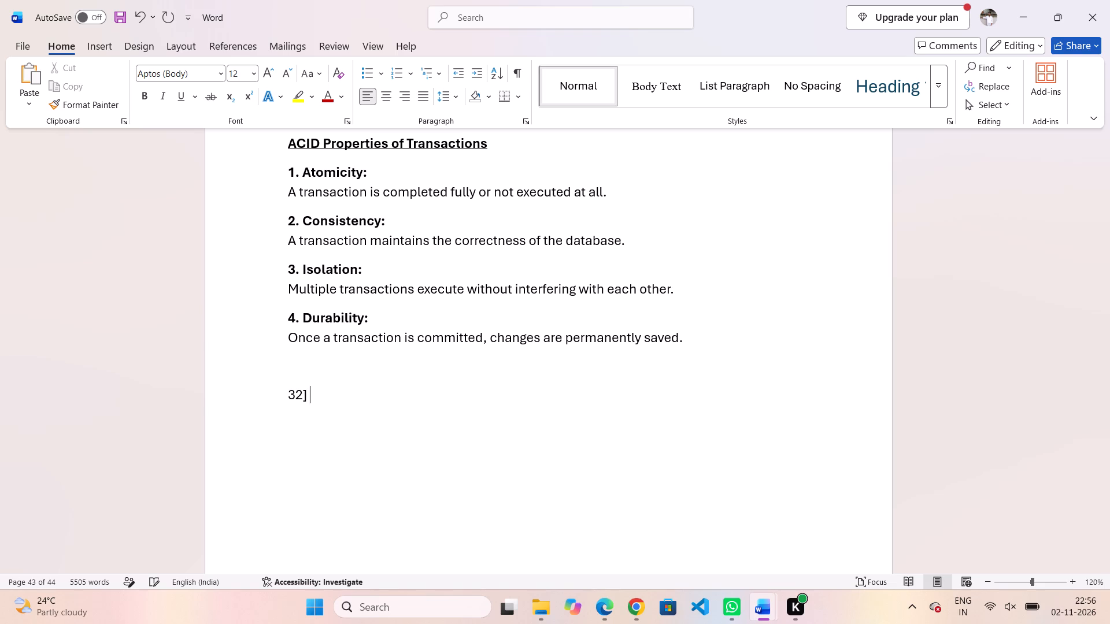
{"action": "left_click_drag", "start_coordinate": [320, 398], "coordinate": [281, 393]}
{"action": "left_click", "coordinate": [290, 371]}
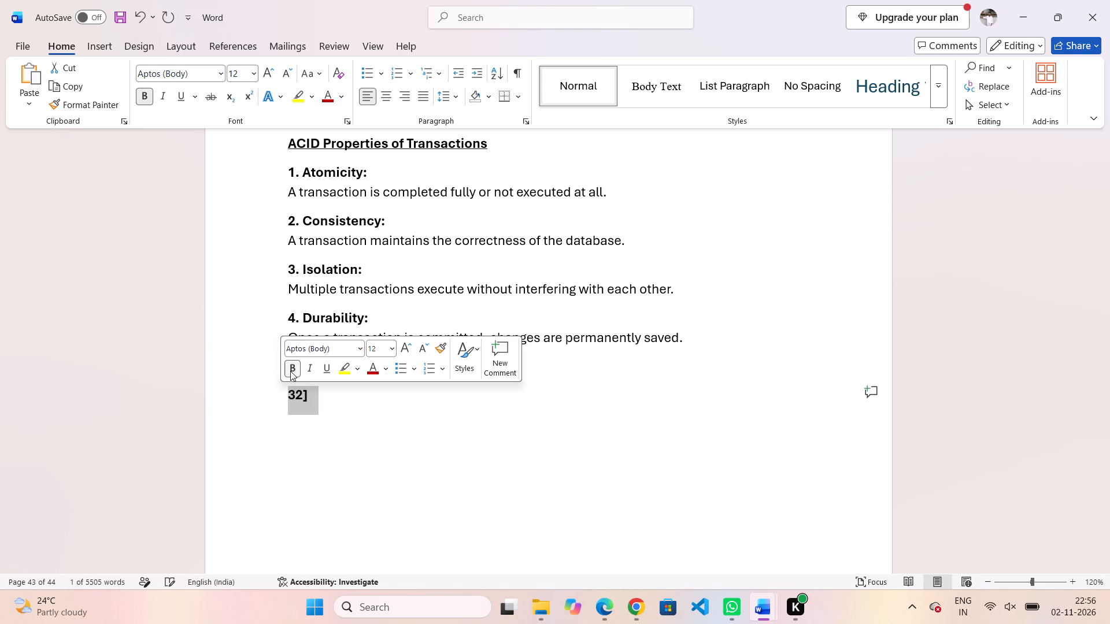
{"action": "left_click", "coordinate": [320, 391]}
{"action": "scroll", "coordinate": [320, 391], "scroll_direction": "up", "scroll_amount": 1}
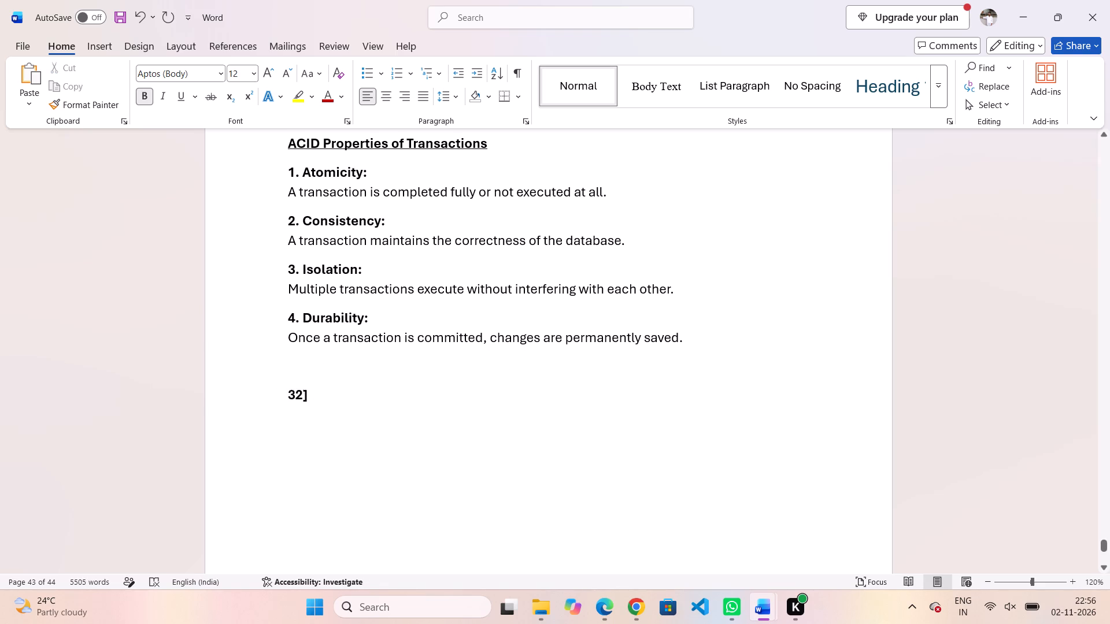
Review the preceding answers, from question 30's SQL queries through question 31's ACID properties, ending at the "32]" line.
{"action": "scroll", "coordinate": [320, 391], "scroll_direction": "up", "scroll_amount": 6}
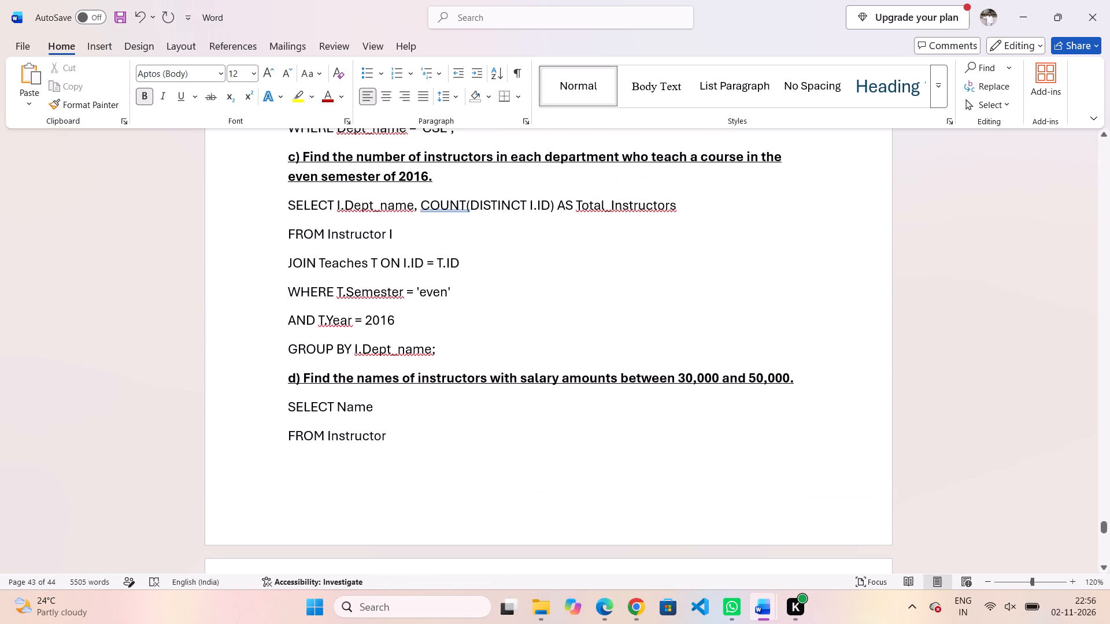
{"action": "scroll", "coordinate": [320, 391], "scroll_direction": "up", "scroll_amount": 2}
{"action": "scroll", "coordinate": [320, 391], "scroll_direction": "down", "scroll_amount": 1}
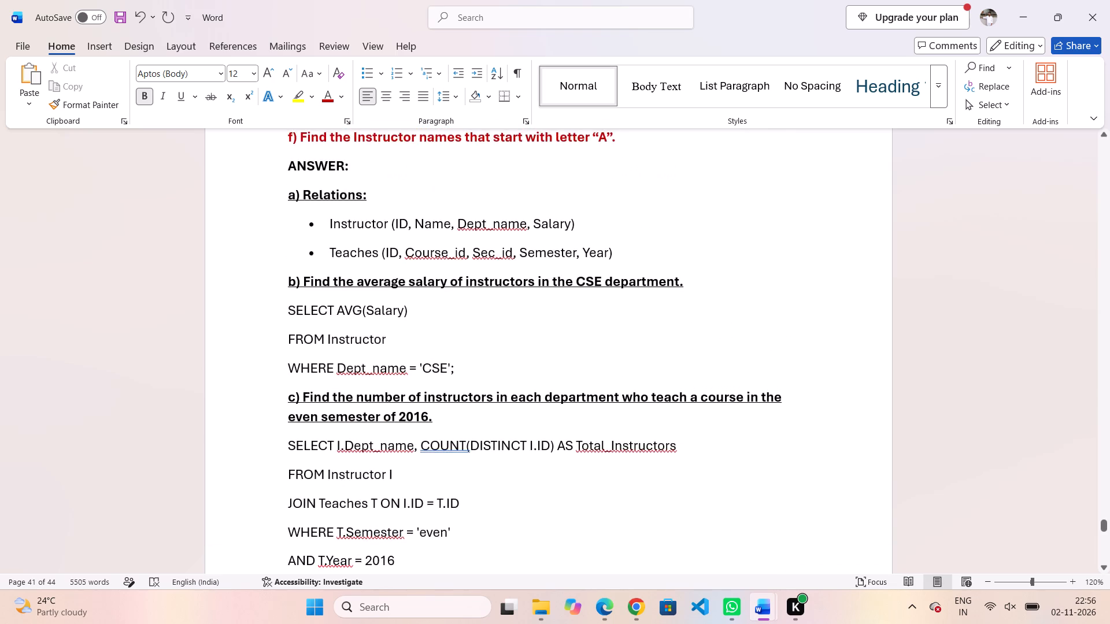
{"action": "scroll", "coordinate": [320, 391], "scroll_direction": "down", "scroll_amount": 4}
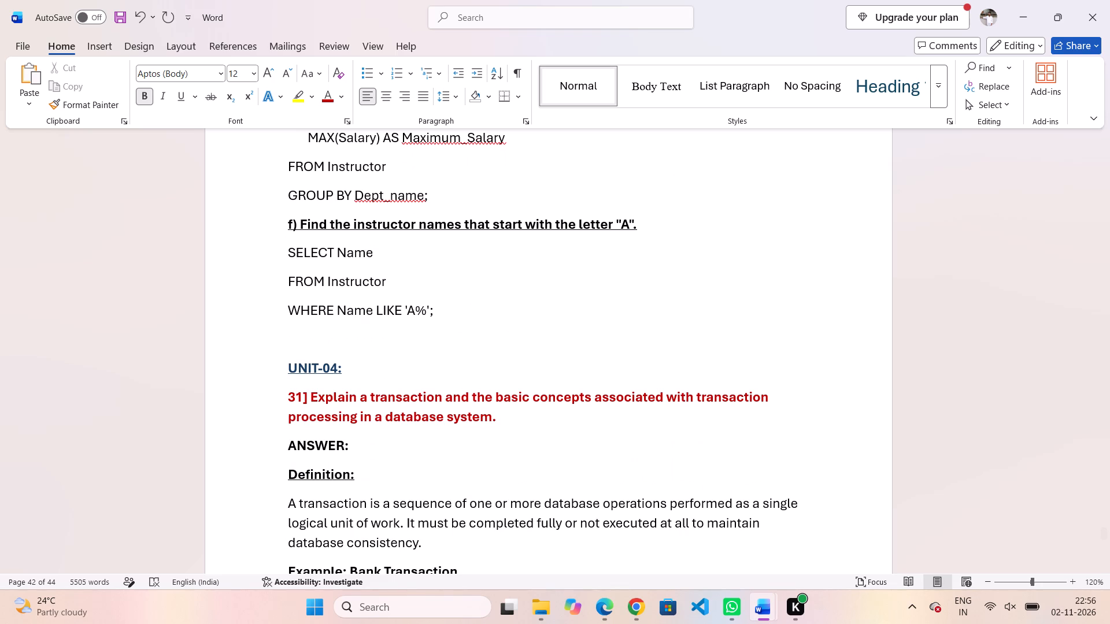
{"action": "scroll", "coordinate": [320, 391], "scroll_direction": "down", "scroll_amount": 5}
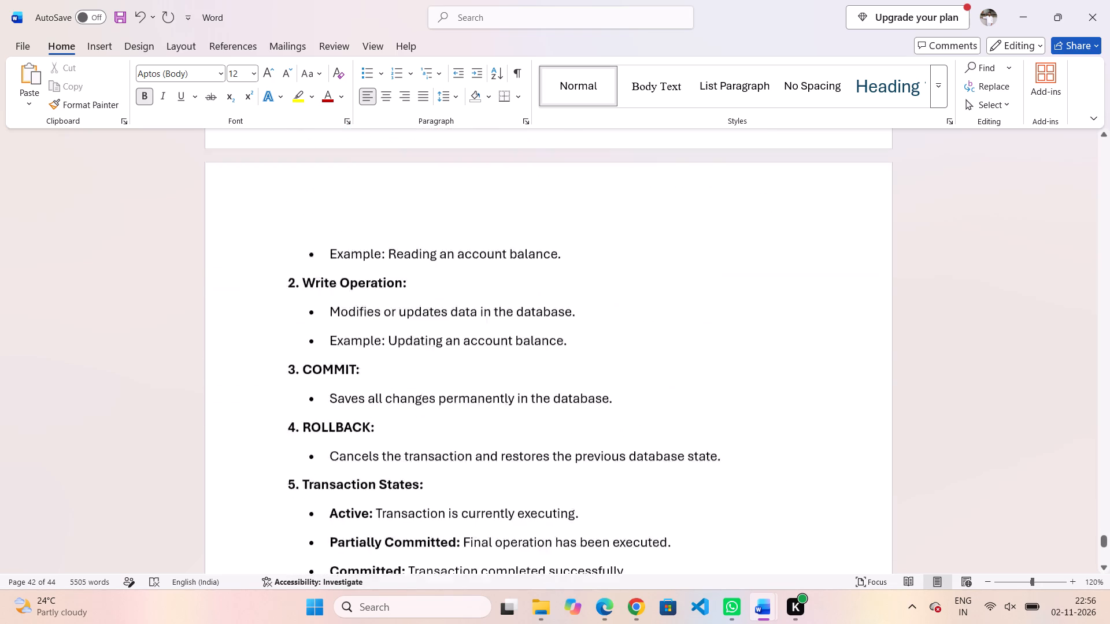
{"action": "scroll", "coordinate": [320, 391], "scroll_direction": "down", "scroll_amount": 4}
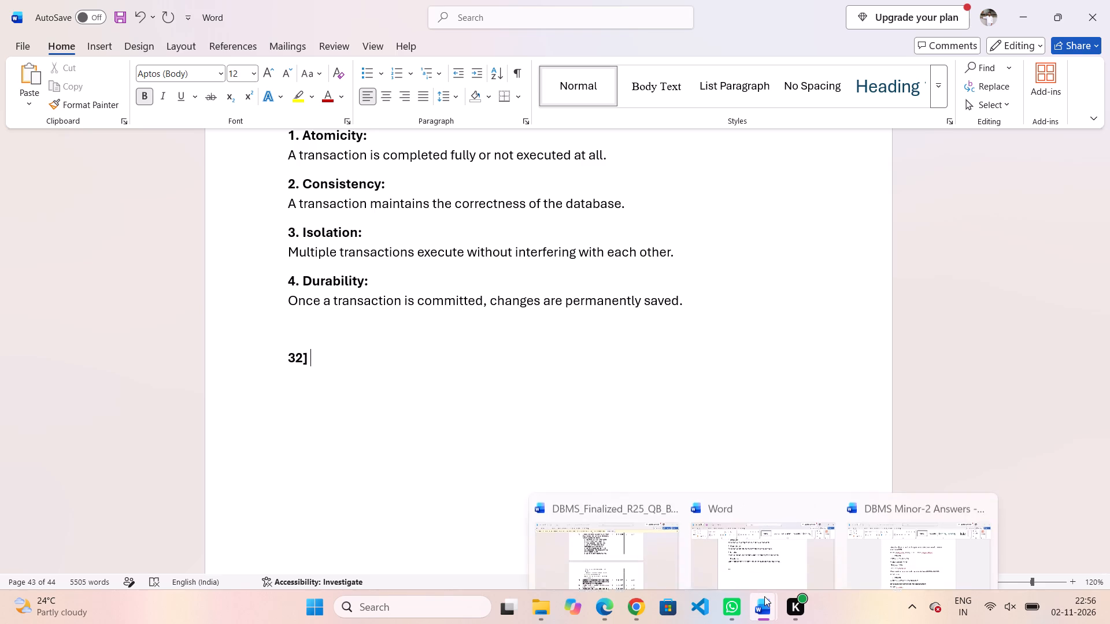
Copy question 32, "Explain the different states of a transaction with a neat diagram.", from the question bank document and paste it after "32]".
{"action": "left_click", "coordinate": [595, 530]}
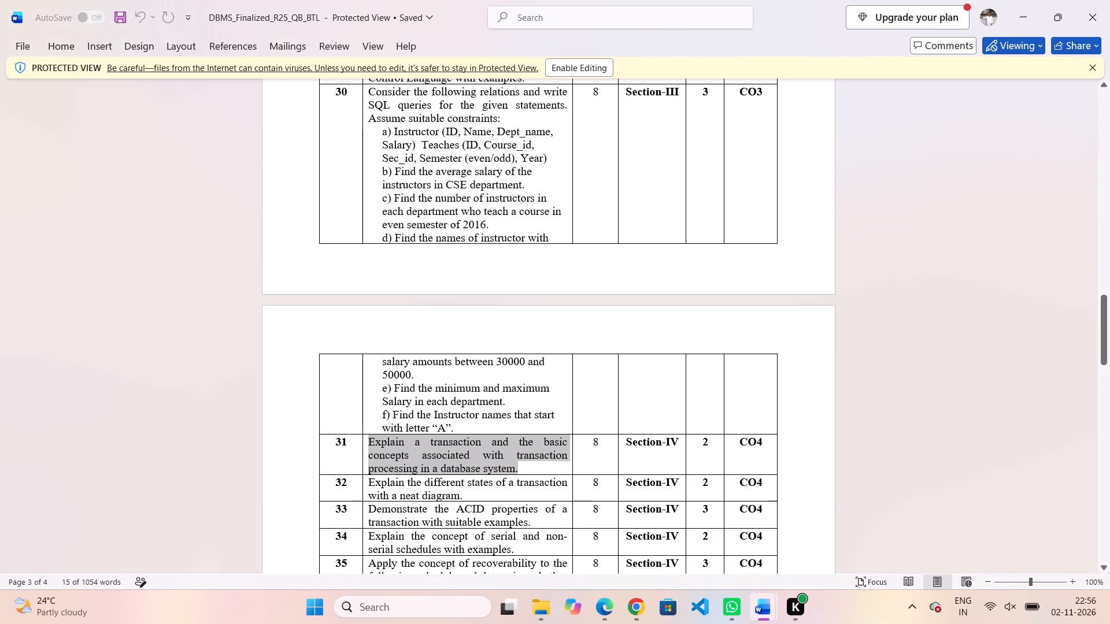
{"action": "left_click_drag", "start_coordinate": [467, 496], "coordinate": [388, 496]}
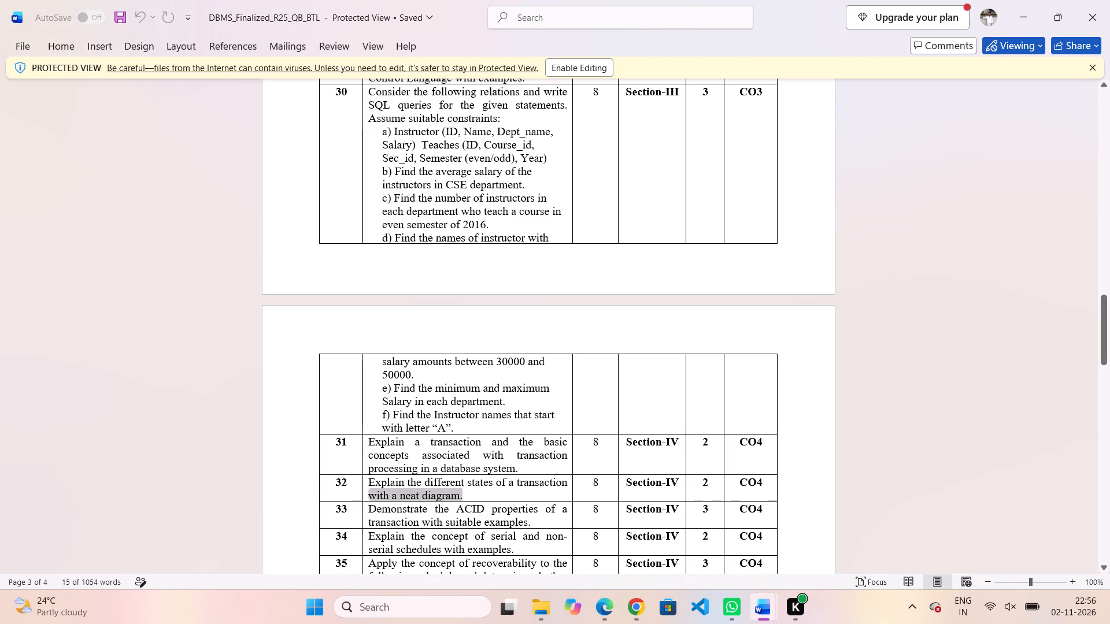
{"action": "left_click_drag", "start_coordinate": [388, 496], "coordinate": [379, 488]}
{"action": "left_click_drag", "start_coordinate": [379, 488], "coordinate": [376, 484]}
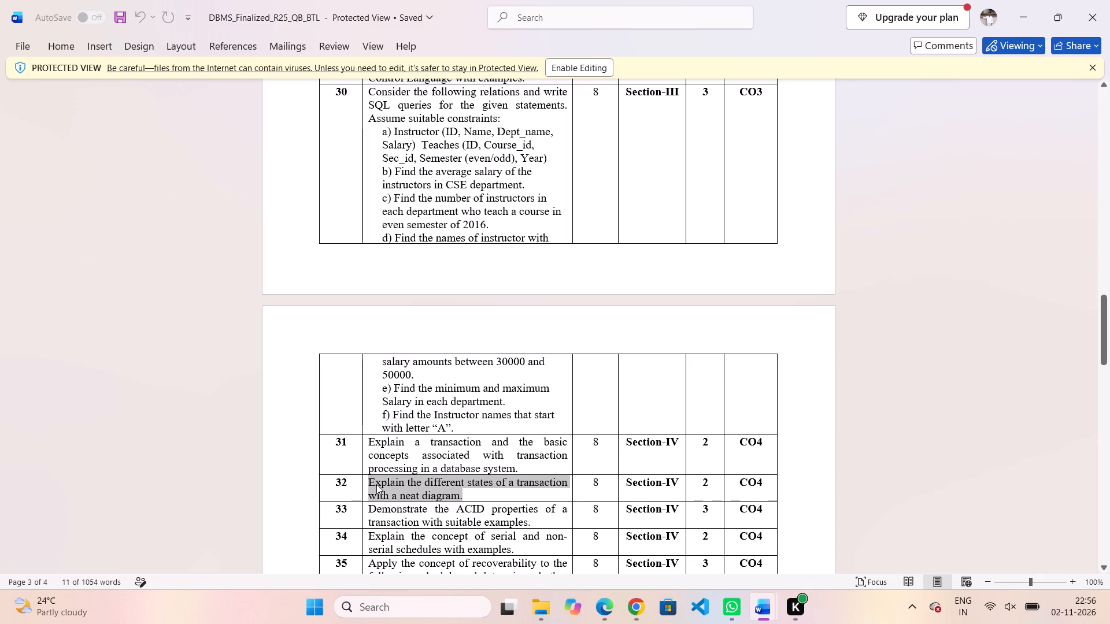
{"action": "key", "text": "ctrl+c"}
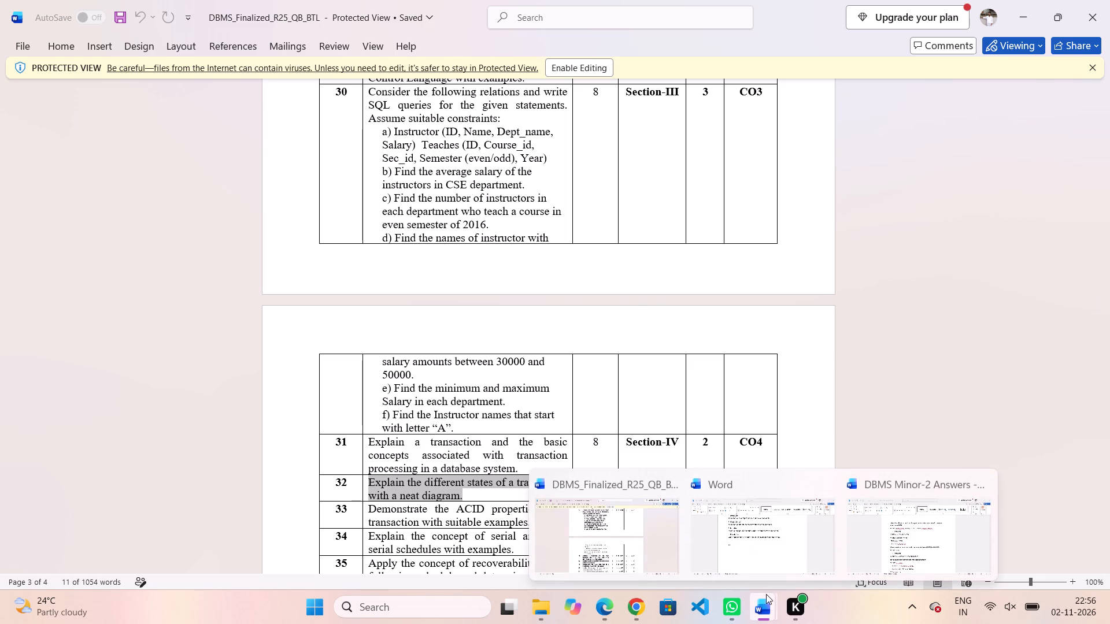
{"action": "left_click", "coordinate": [765, 565]}
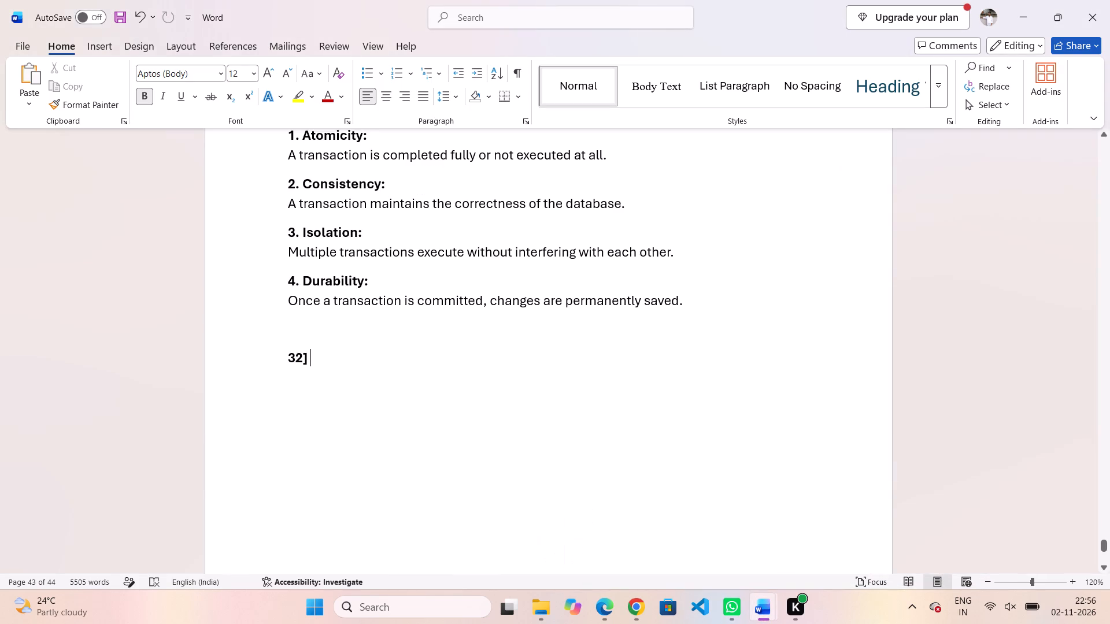
{"action": "key", "text": "ctrl+v"}
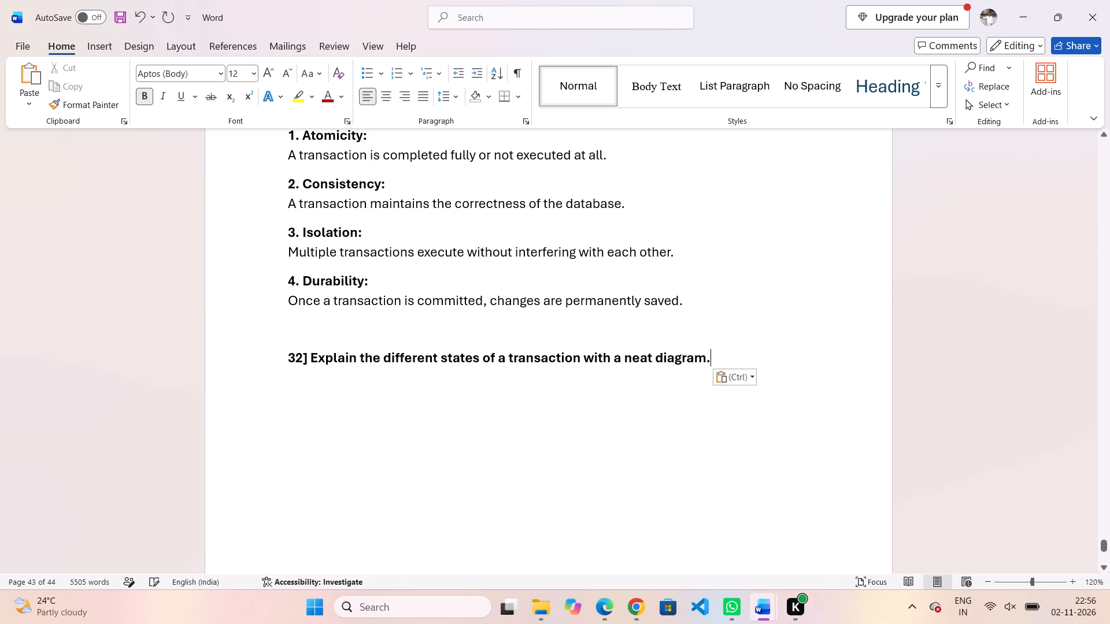
Add the label "ANSWER:" on its own line beneath question 32.
{"action": "key", "text": "Return"}
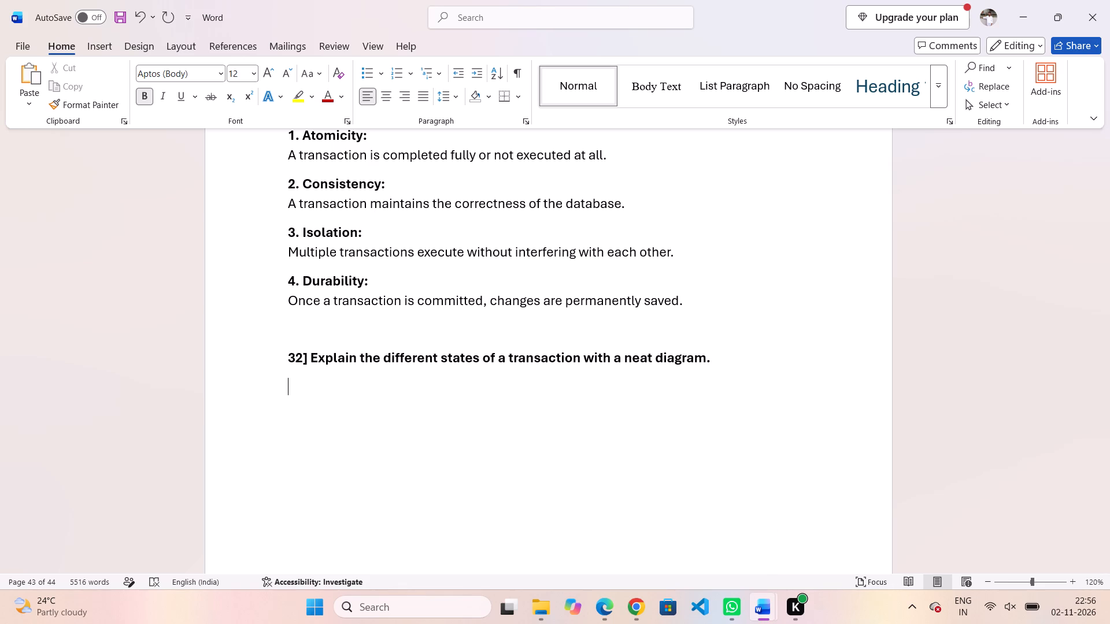
{"action": "type", "text": "ANSWER"}
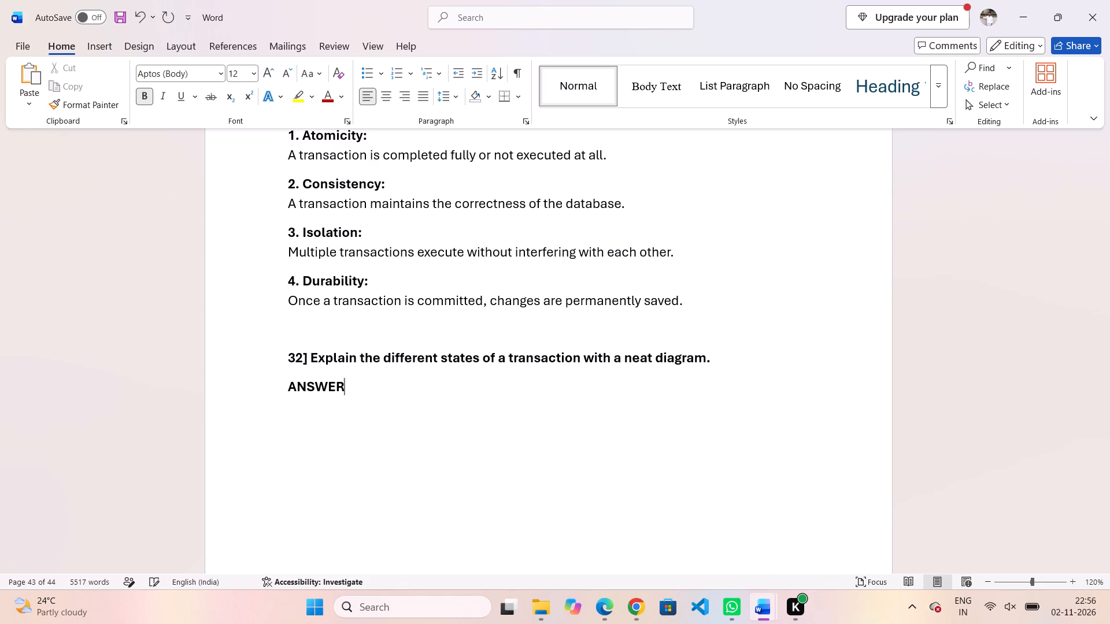
{"action": "key", "text": "shift+colon"}
{"action": "key", "text": "Return"}
Colour the whole question 32 line dark red.
{"action": "left_click_drag", "start_coordinate": [288, 362], "coordinate": [288, 362]}
{"action": "left_click_drag", "start_coordinate": [288, 362], "coordinate": [719, 365]}
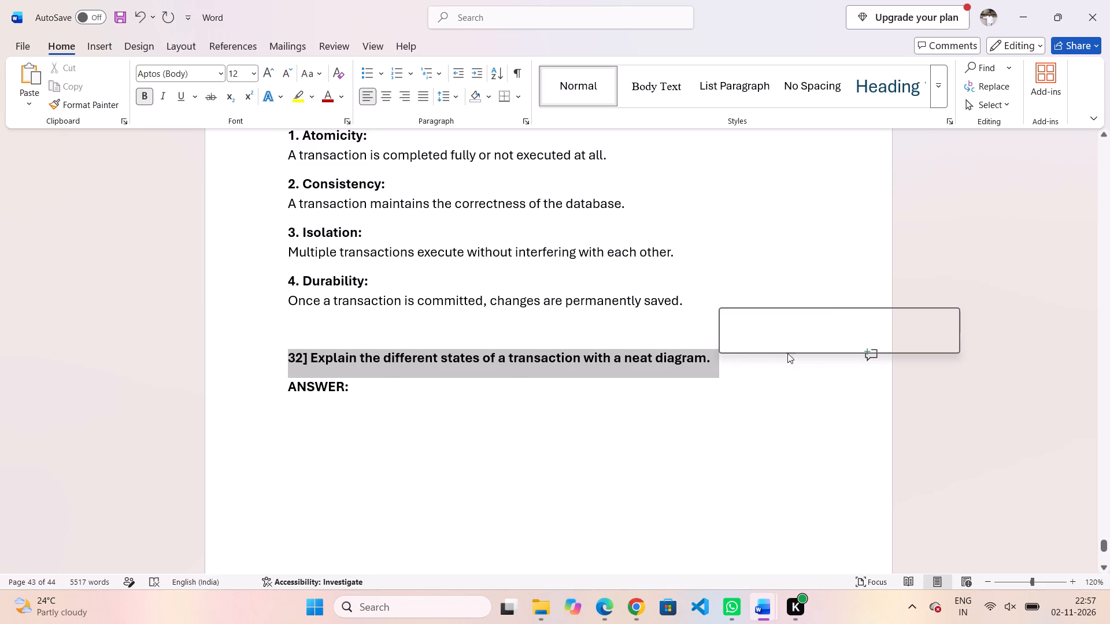
{"action": "left_click", "coordinate": [811, 345]}
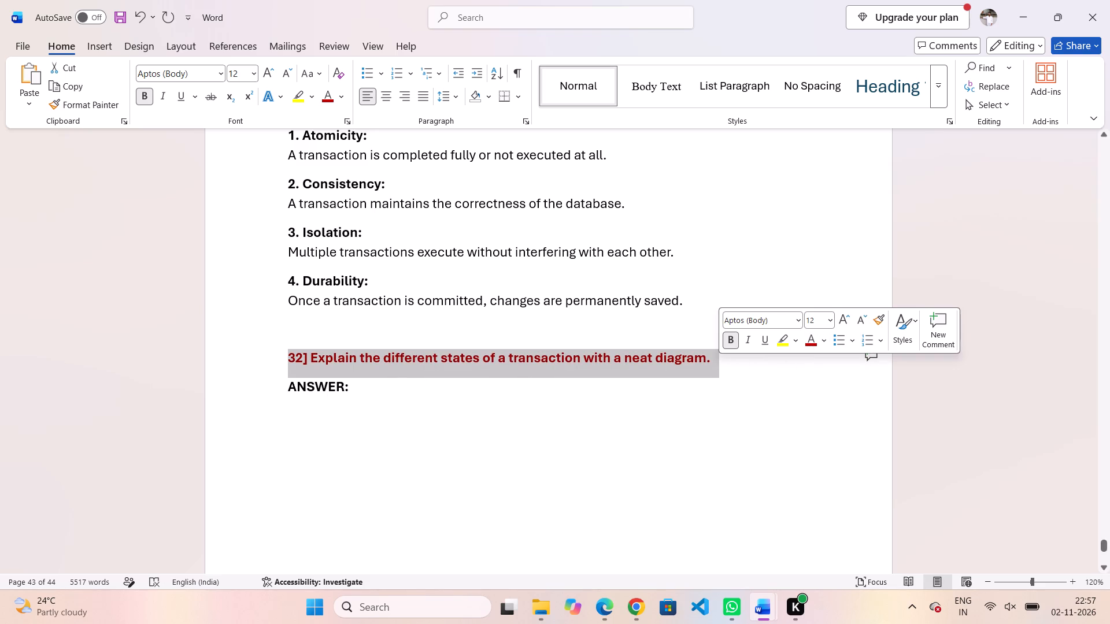
Start a new line below question 32's "ANSWER:" label with bold turned off.
{"action": "left_click", "coordinate": [361, 395]}
{"action": "key", "text": "Return"}
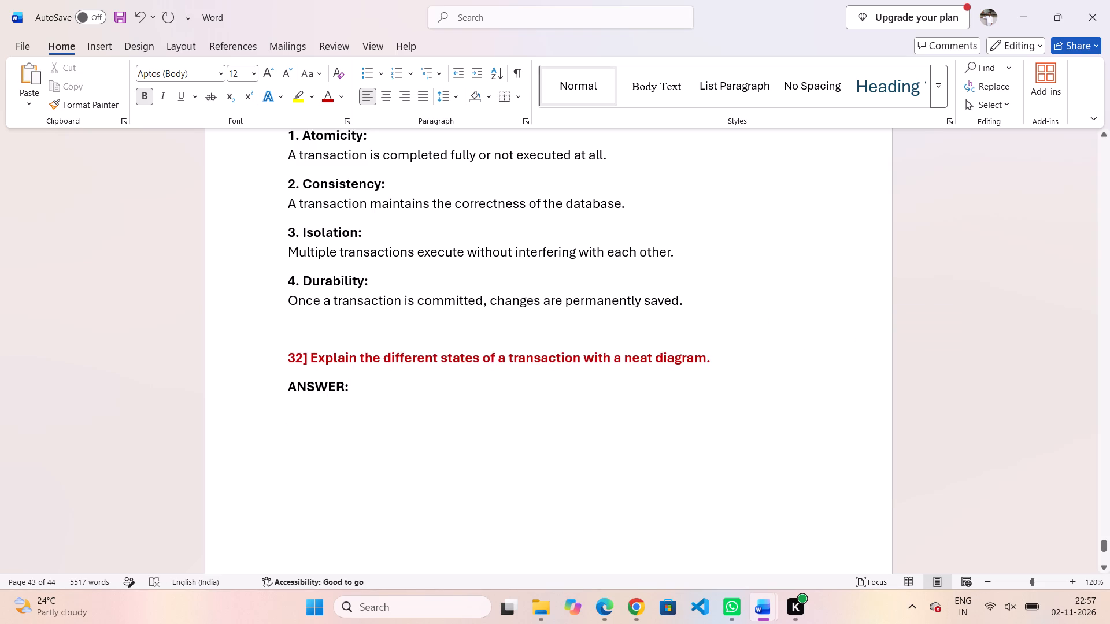
{"action": "left_click", "coordinate": [143, 96]}
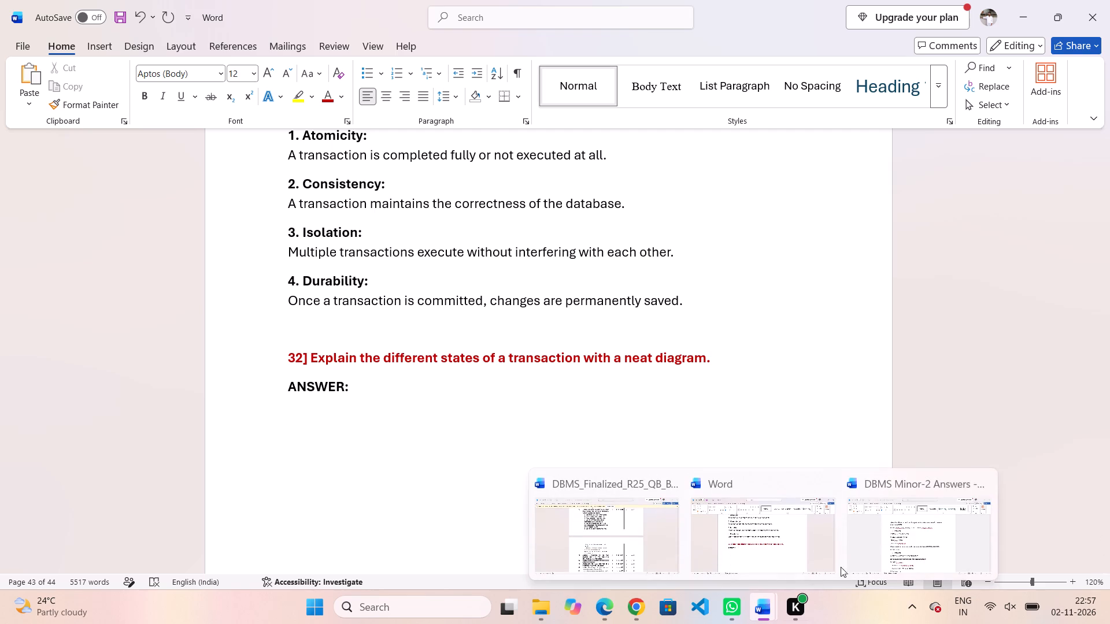
Switch to the DBMS Minor-2 Answers document and examine its answer on the states of a transaction, including the diagram.
{"action": "left_click", "coordinate": [911, 550]}
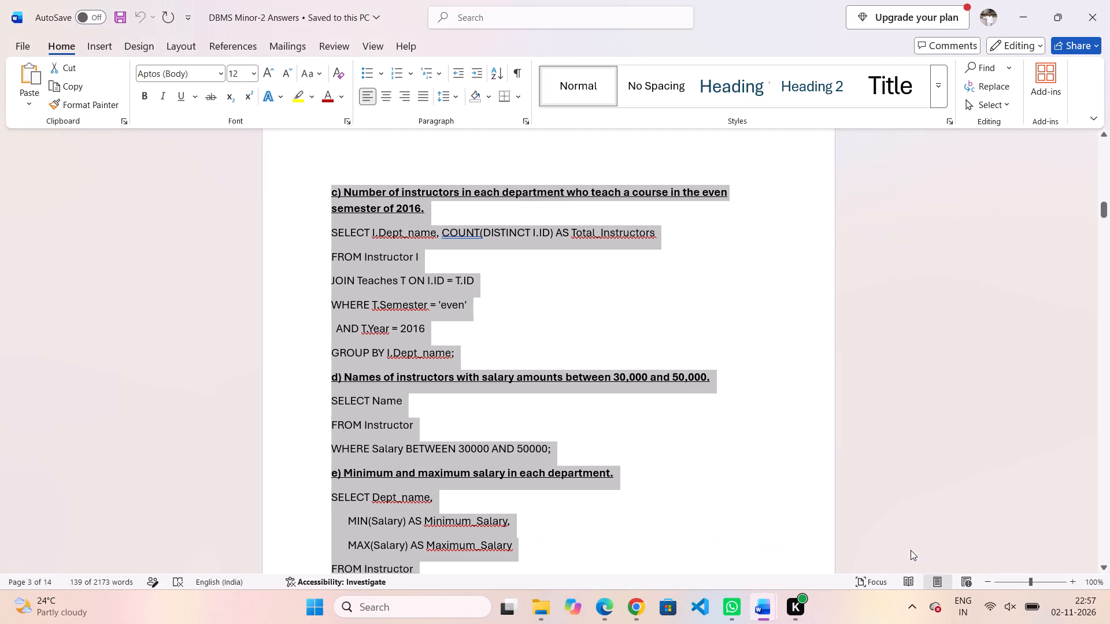
{"action": "left_click", "coordinate": [703, 486]}
{"action": "scroll", "coordinate": [703, 486], "scroll_direction": "down", "scroll_amount": 4}
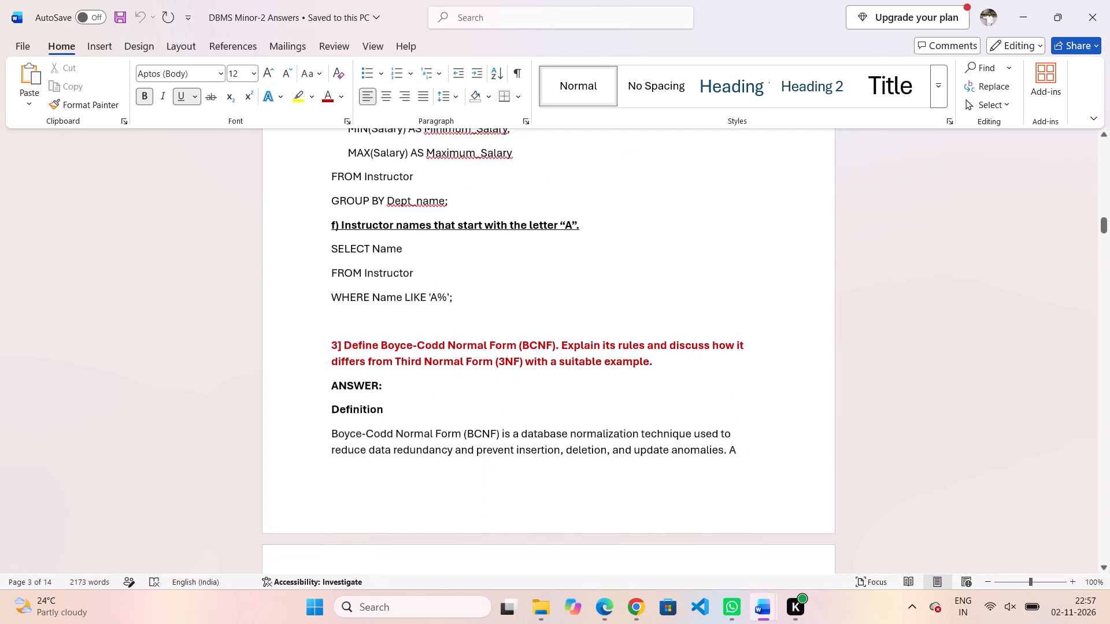
{"action": "scroll", "coordinate": [703, 486], "scroll_direction": "down", "scroll_amount": 7}
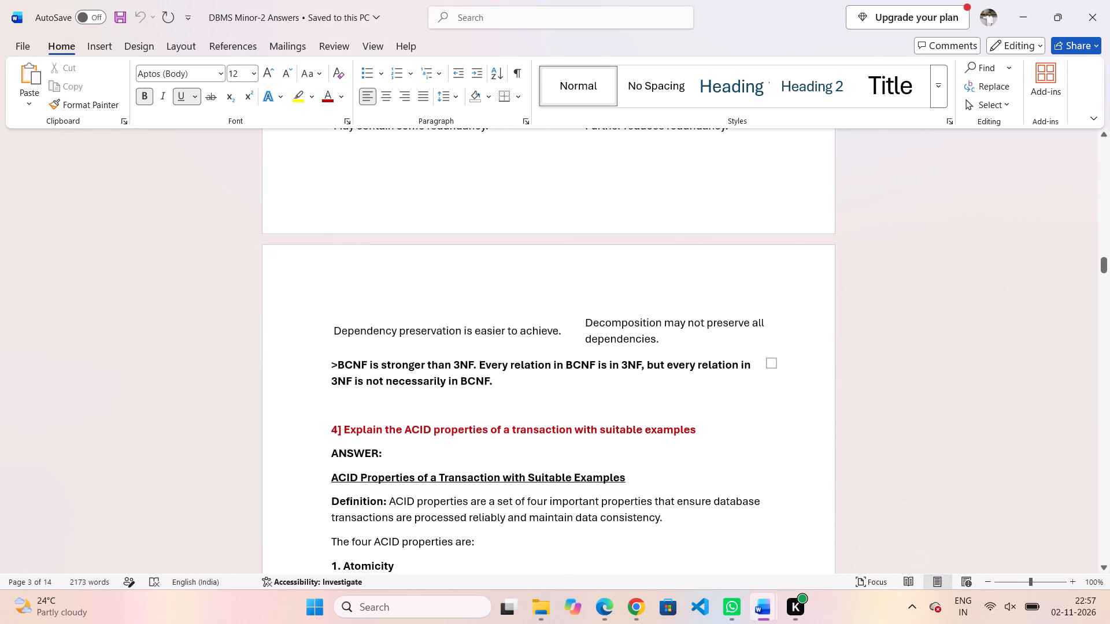
{"action": "scroll", "coordinate": [703, 486], "scroll_direction": "down", "scroll_amount": 5}
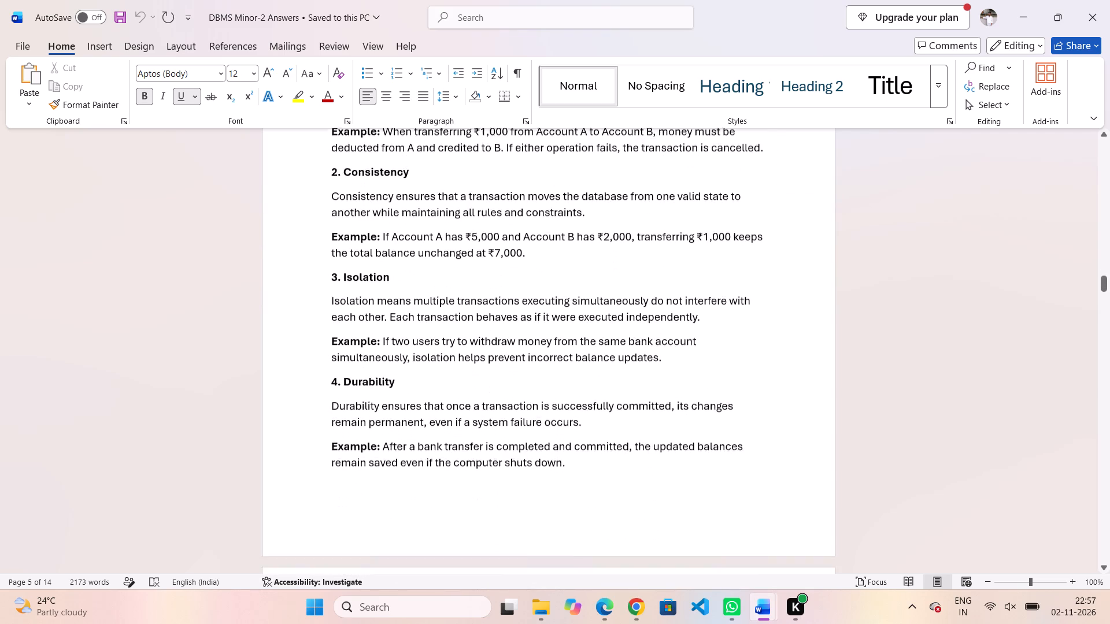
{"action": "scroll", "coordinate": [703, 486], "scroll_direction": "down", "scroll_amount": 4}
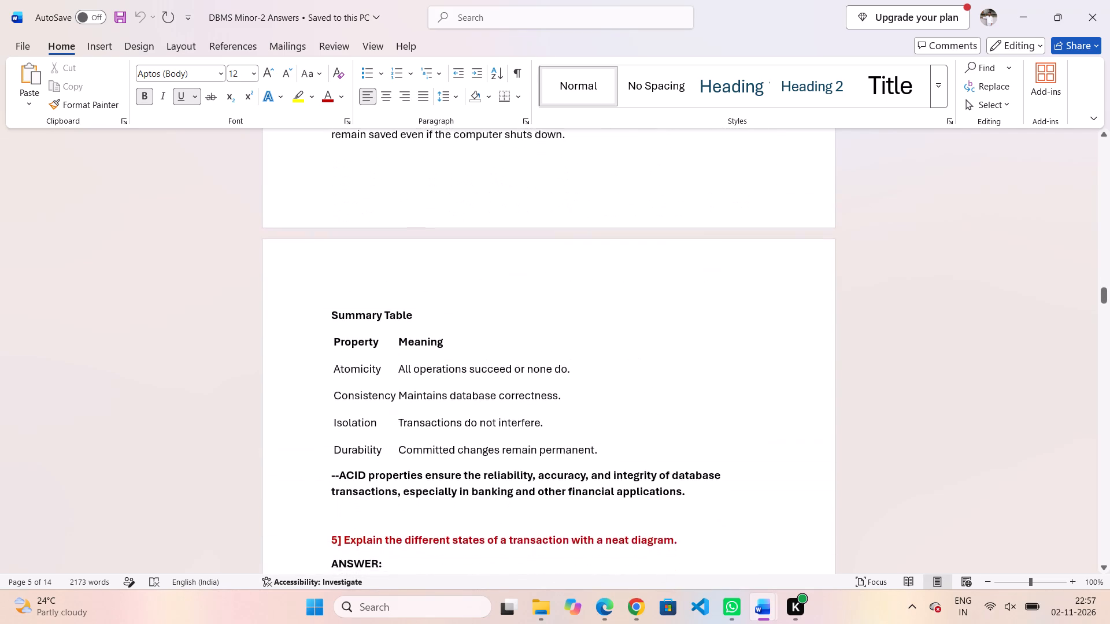
{"action": "scroll", "coordinate": [703, 486], "scroll_direction": "down", "scroll_amount": 3}
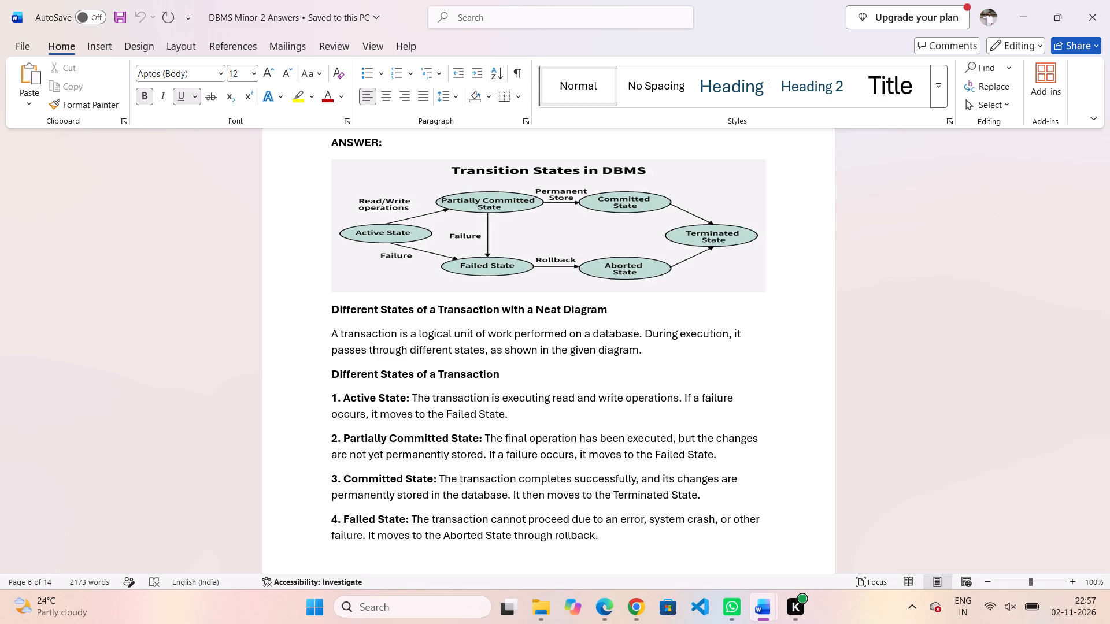
{"action": "scroll", "coordinate": [704, 484], "scroll_direction": "down", "scroll_amount": 4}
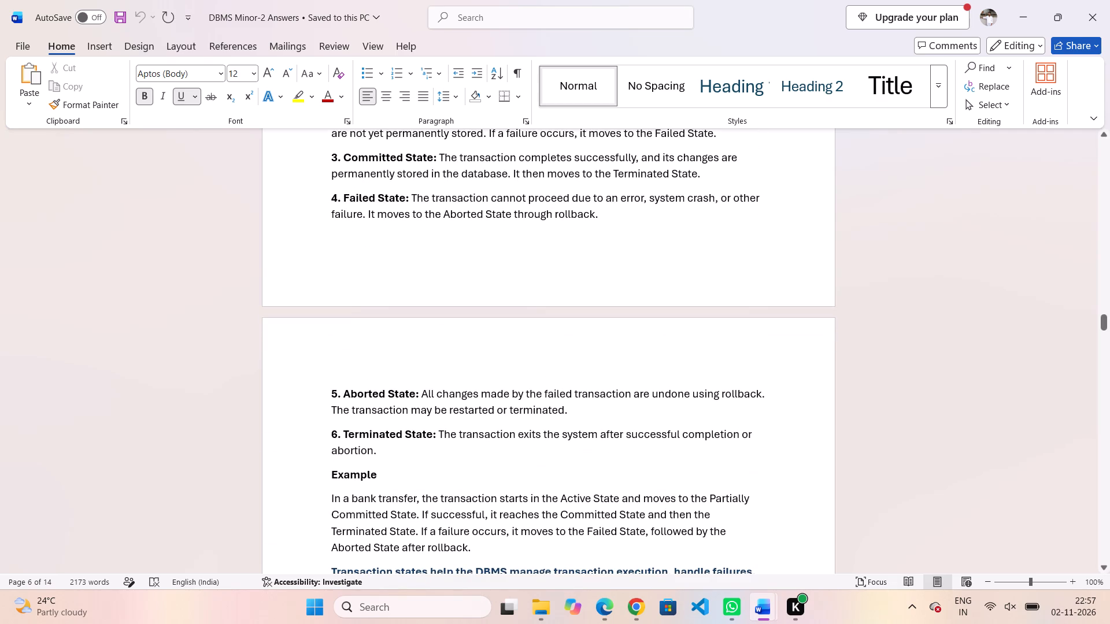
{"action": "scroll", "coordinate": [704, 484], "scroll_direction": "down", "scroll_amount": 1}
{"action": "scroll", "coordinate": [704, 484], "scroll_direction": "up", "scroll_amount": 2}
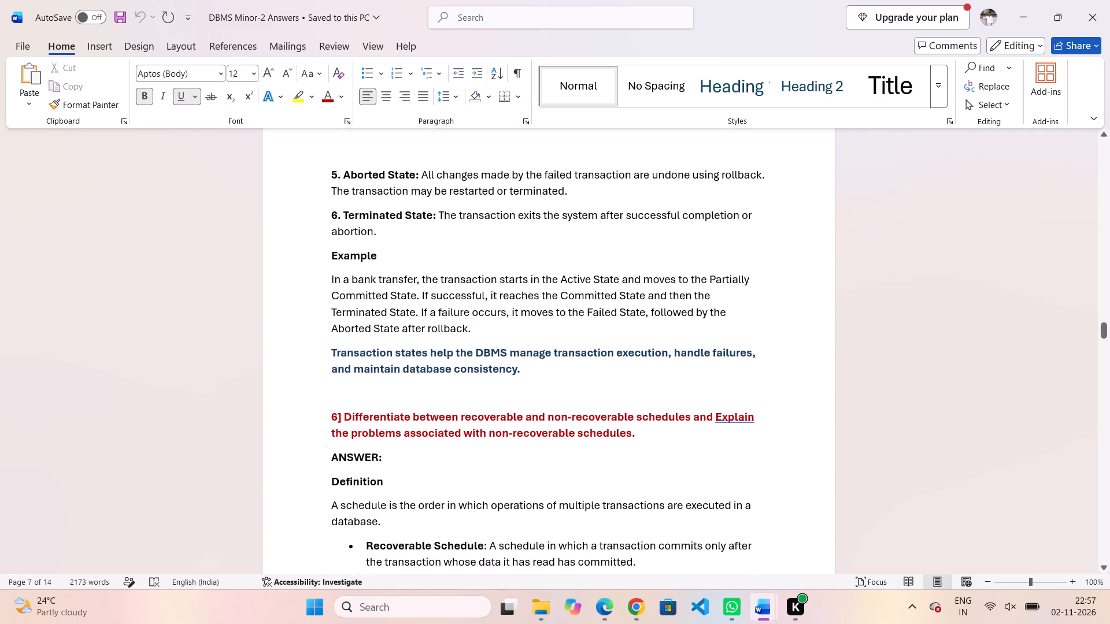
{"action": "scroll", "coordinate": [704, 484], "scroll_direction": "up", "scroll_amount": 2}
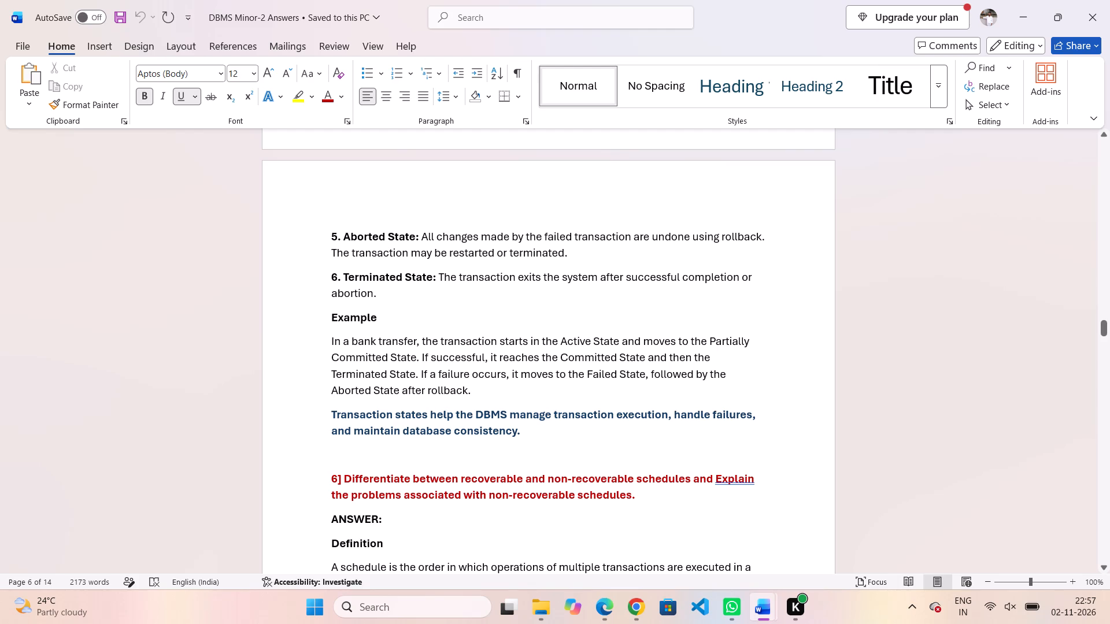
{"action": "scroll", "coordinate": [704, 484], "scroll_direction": "up", "scroll_amount": 2}
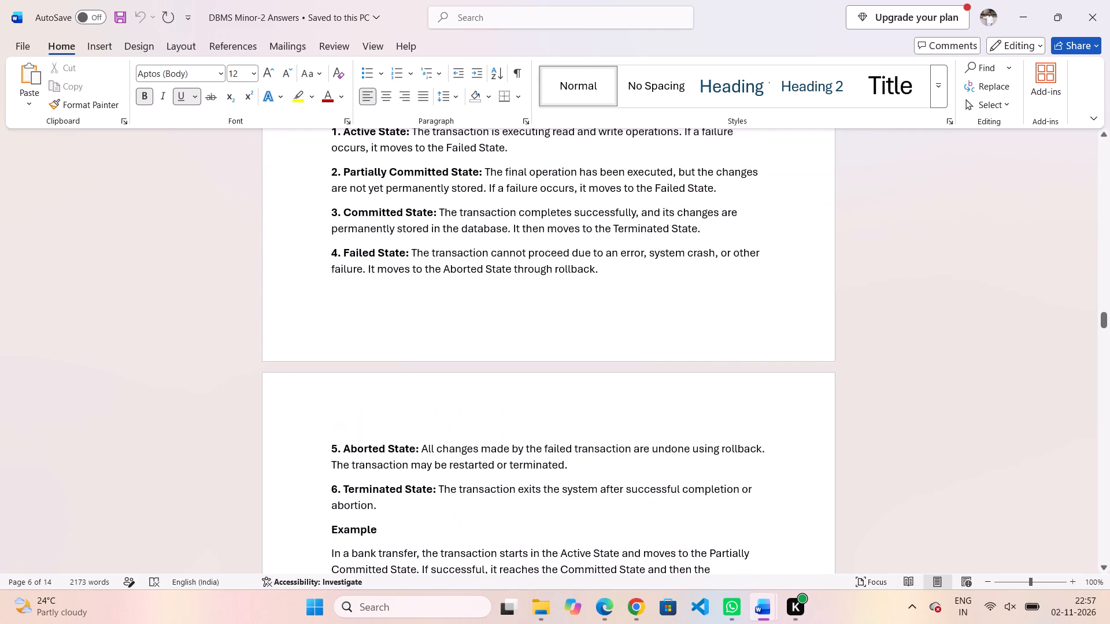
{"action": "scroll", "coordinate": [704, 484], "scroll_direction": "up", "scroll_amount": 2}
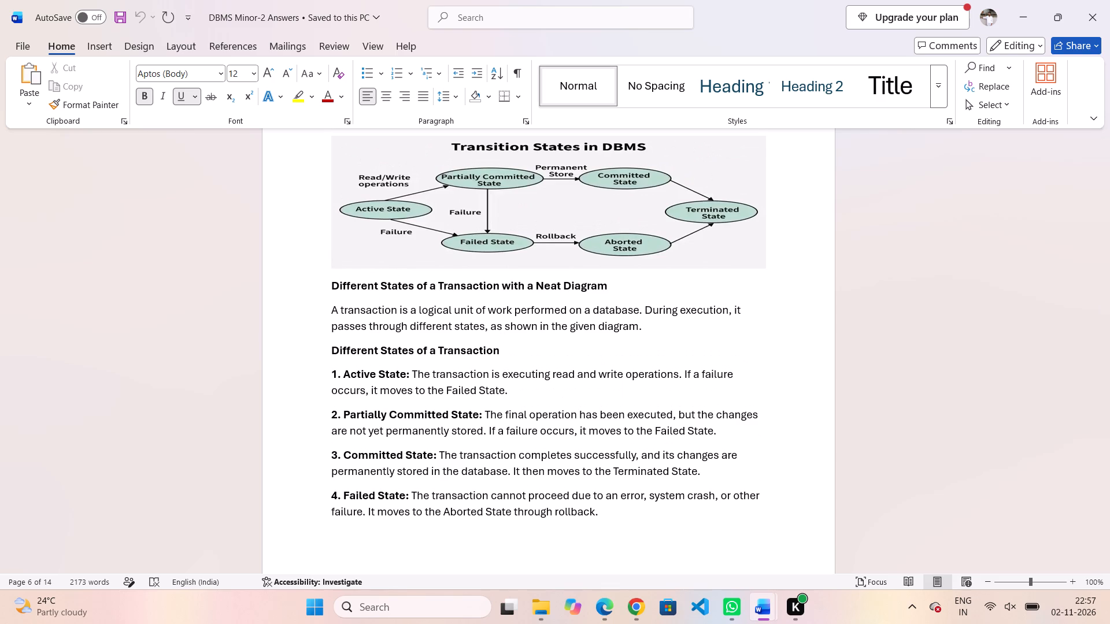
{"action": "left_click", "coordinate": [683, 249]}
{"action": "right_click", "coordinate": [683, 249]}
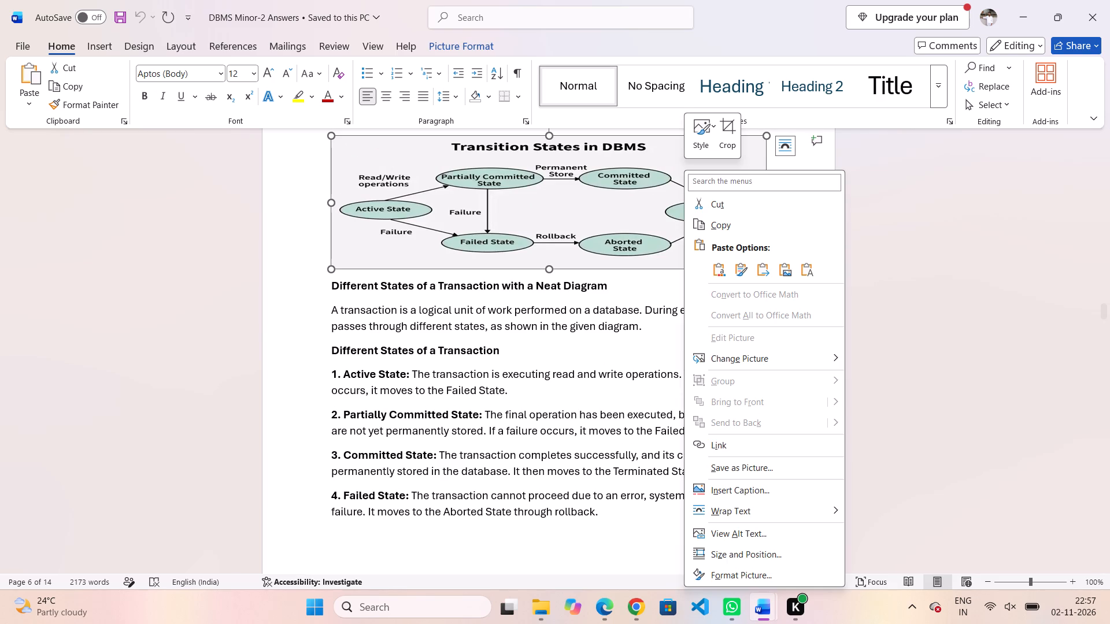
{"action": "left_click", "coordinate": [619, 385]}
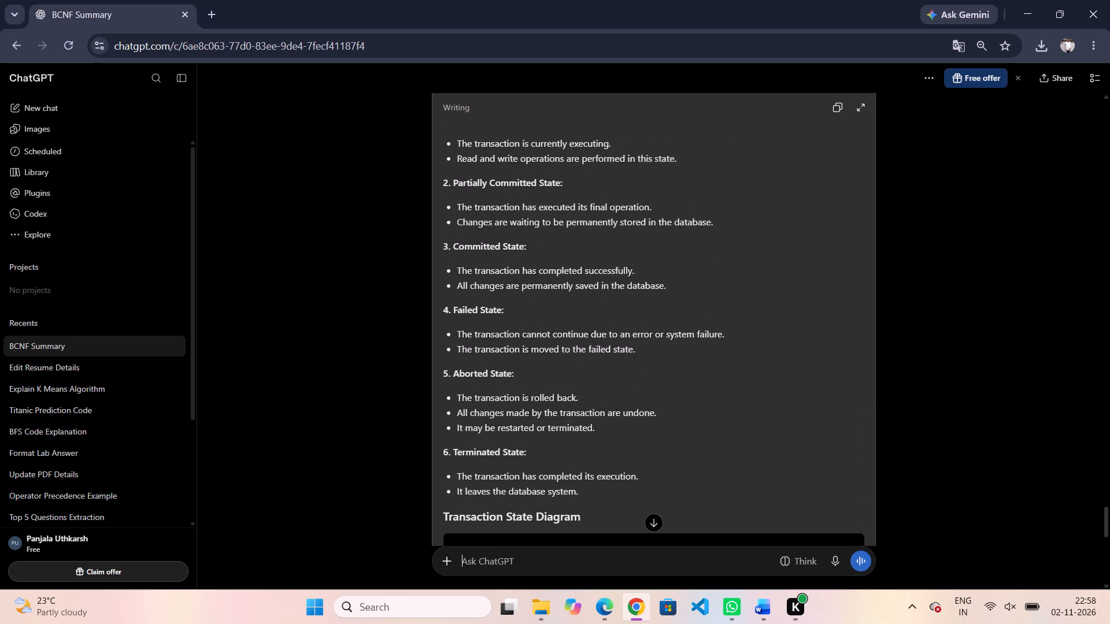
{"action": "scroll", "coordinate": [635, 443], "scroll_direction": "up", "scroll_amount": 3}
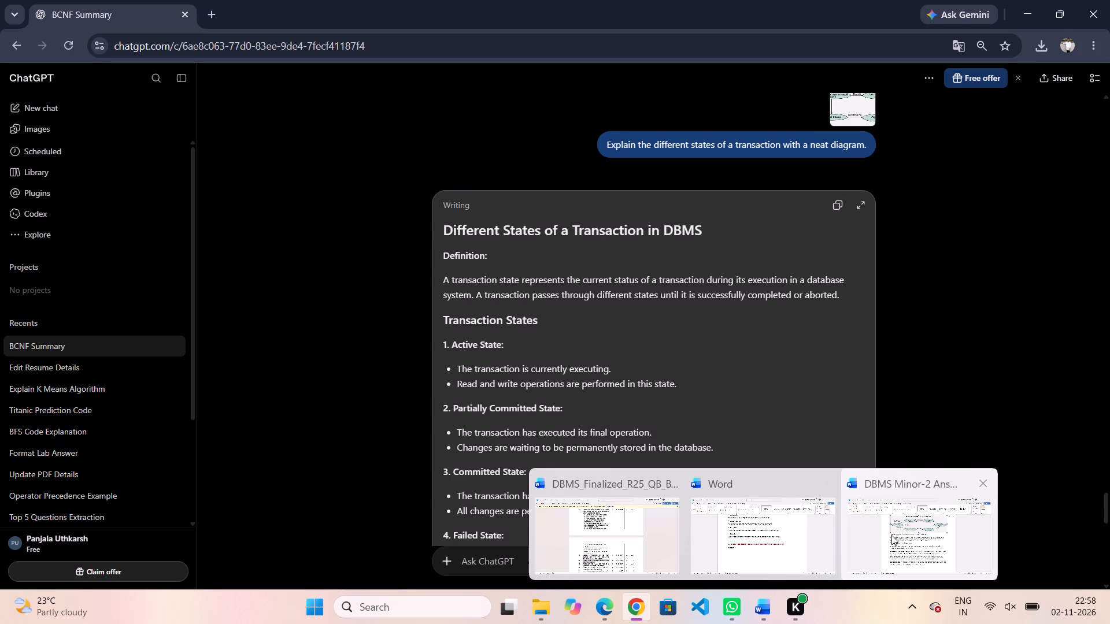
Copy the Transition States diagram from DBMS Minor-2 Answers into the question-bank answers document, beneath question 32's "ANSWER:" label.
{"action": "left_click", "coordinate": [891, 535]}
{"action": "right_click", "coordinate": [724, 251]}
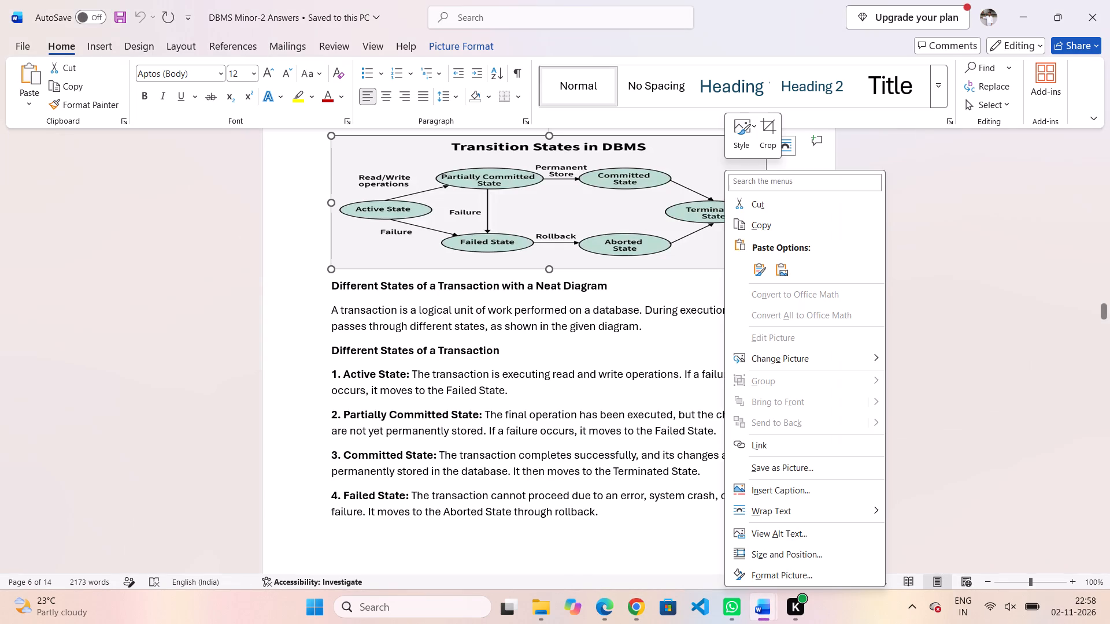
{"action": "left_click", "coordinate": [744, 226]}
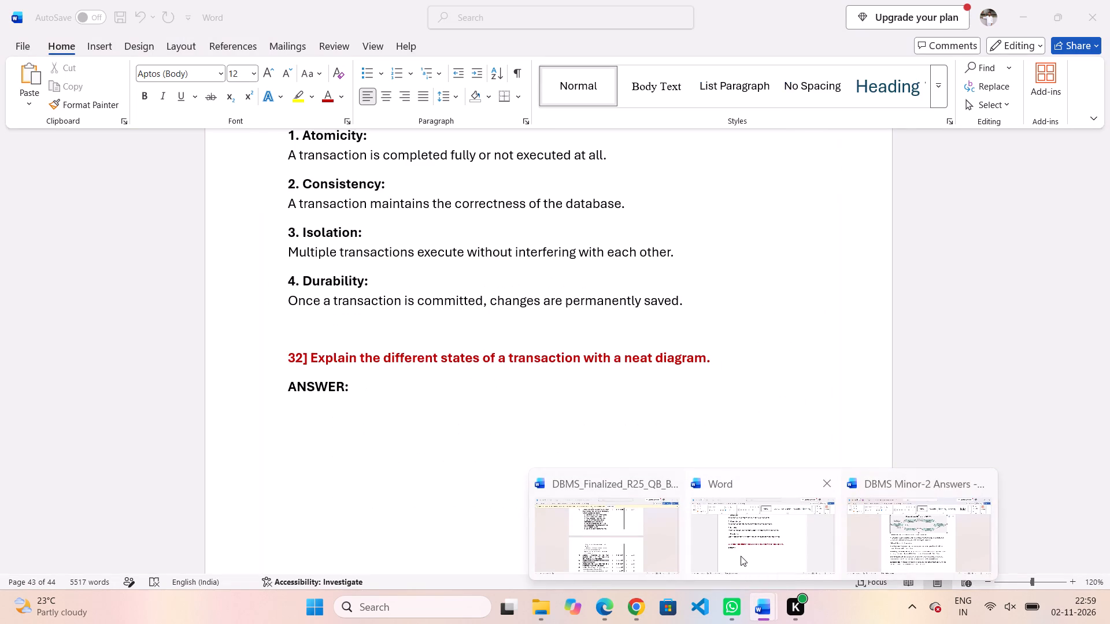
{"action": "left_click", "coordinate": [741, 556]}
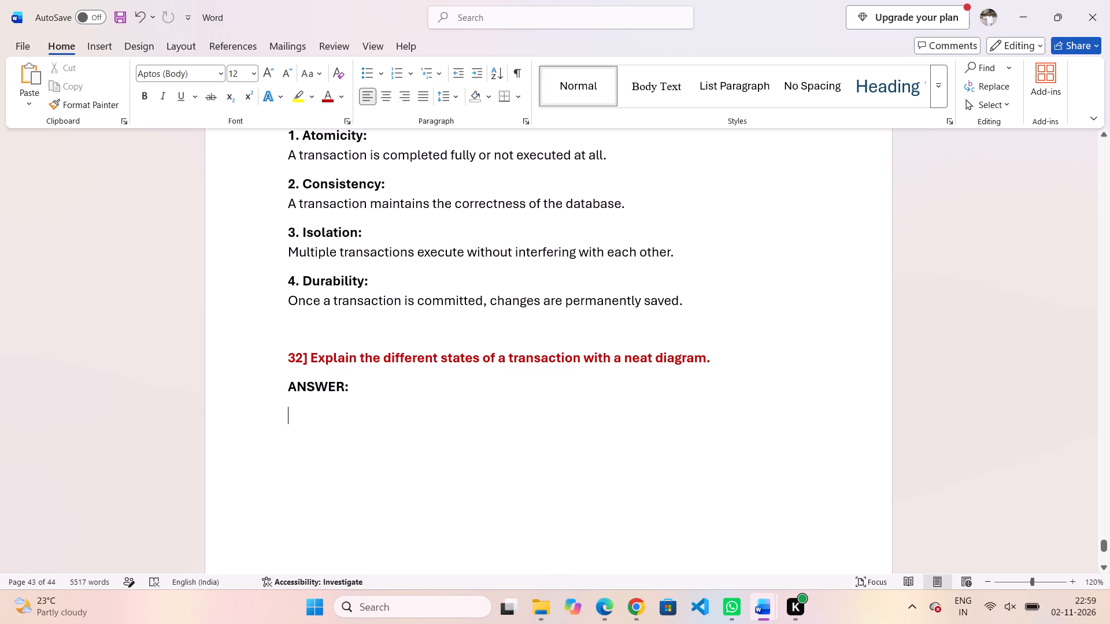
{"action": "key", "text": "ctrl+v"}
Shrink the pasted Transition States diagram vertically to roughly 60% of its height, leaving its width as is.
{"action": "scroll", "coordinate": [501, 440], "scroll_direction": "up", "scroll_amount": 2}
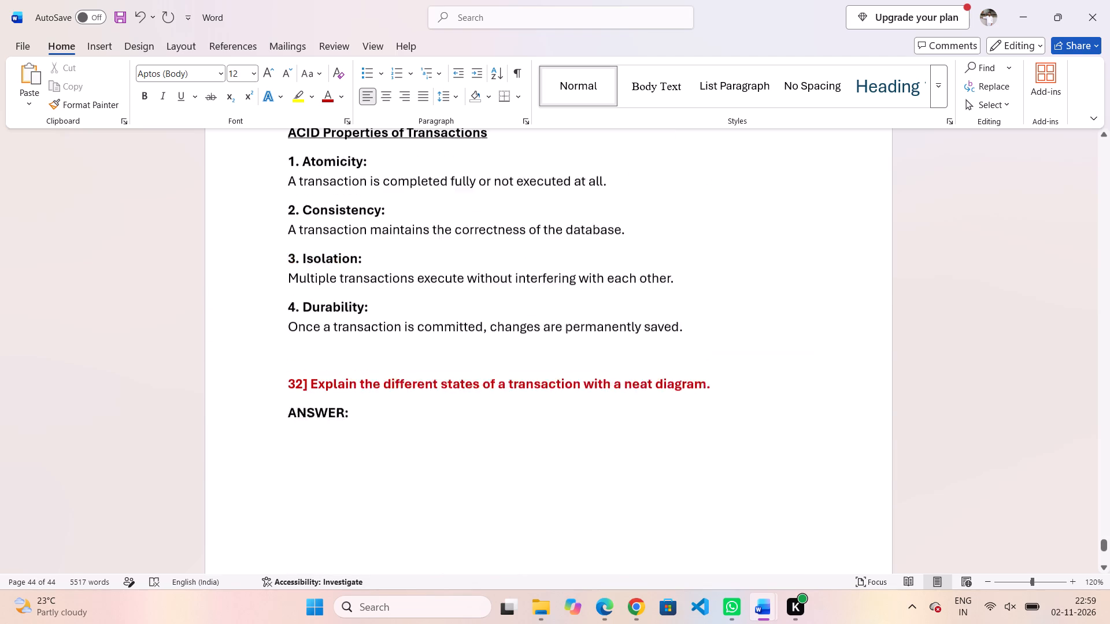
{"action": "scroll", "coordinate": [501, 440], "scroll_direction": "down", "scroll_amount": 1}
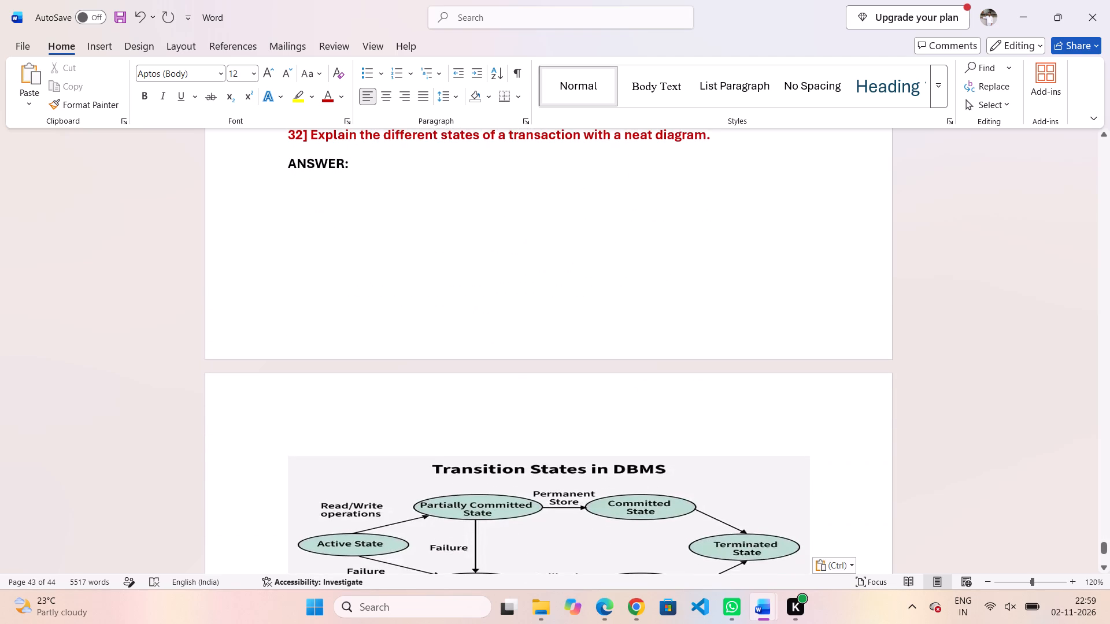
{"action": "scroll", "coordinate": [570, 501], "scroll_direction": "down", "scroll_amount": 1}
{"action": "scroll", "coordinate": [570, 501], "scroll_direction": "up", "scroll_amount": 1, "text": "ctrl"}
{"action": "scroll", "coordinate": [570, 501], "scroll_direction": "down", "scroll_amount": 1, "text": "ctrl"}
{"action": "scroll", "coordinate": [561, 499], "scroll_direction": "up", "scroll_amount": 2}
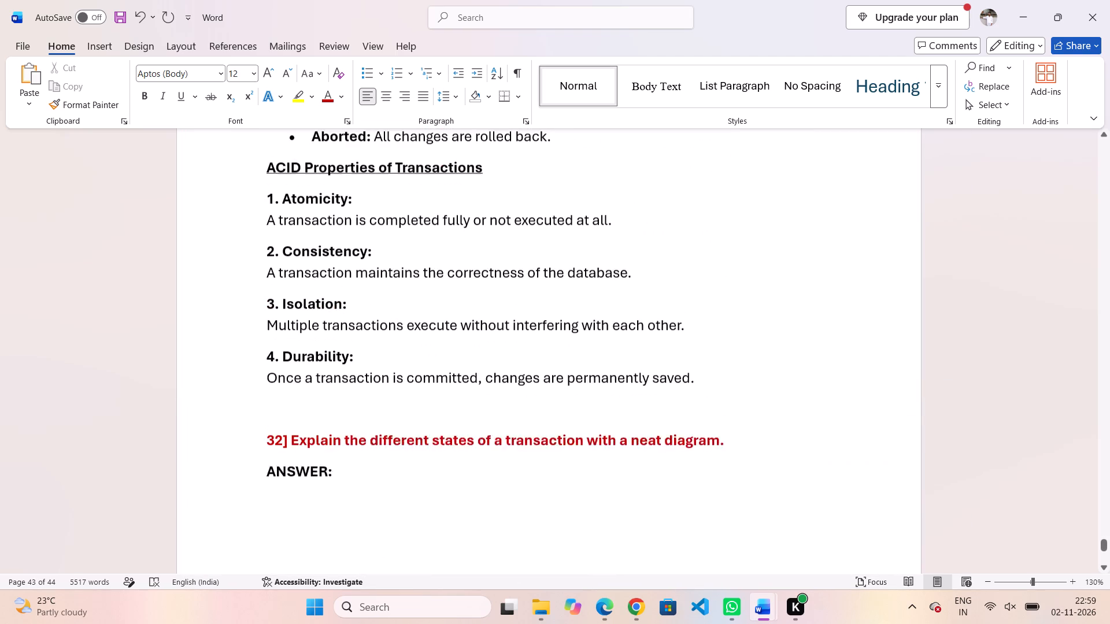
{"action": "scroll", "coordinate": [561, 499], "scroll_direction": "down", "scroll_amount": 4}
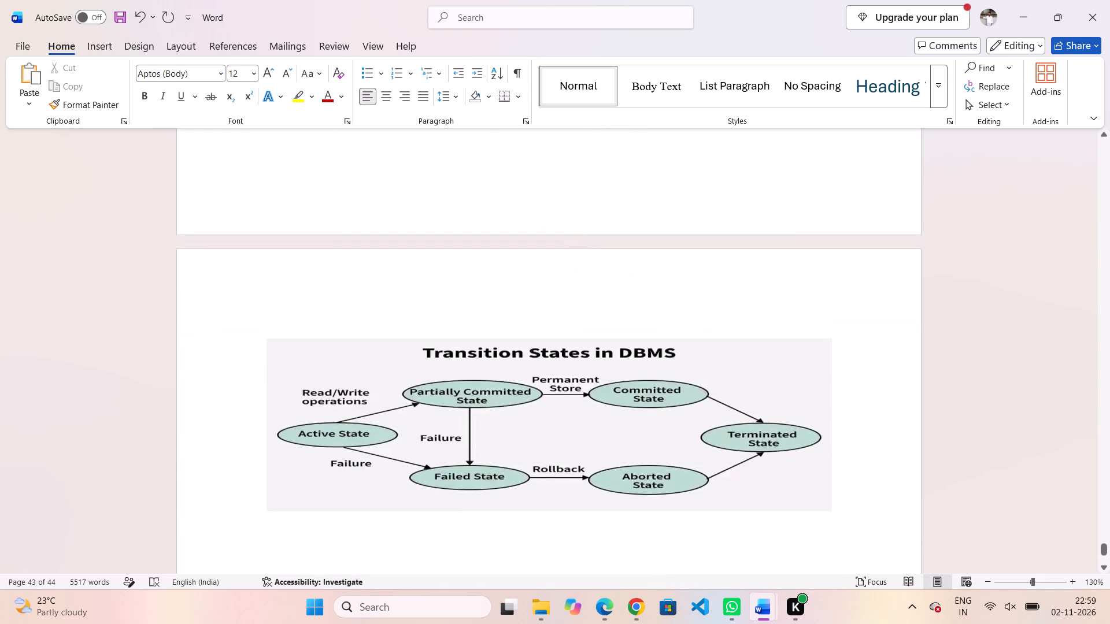
{"action": "scroll", "coordinate": [561, 499], "scroll_direction": "down", "scroll_amount": 1}
{"action": "left_click", "coordinate": [543, 419]}
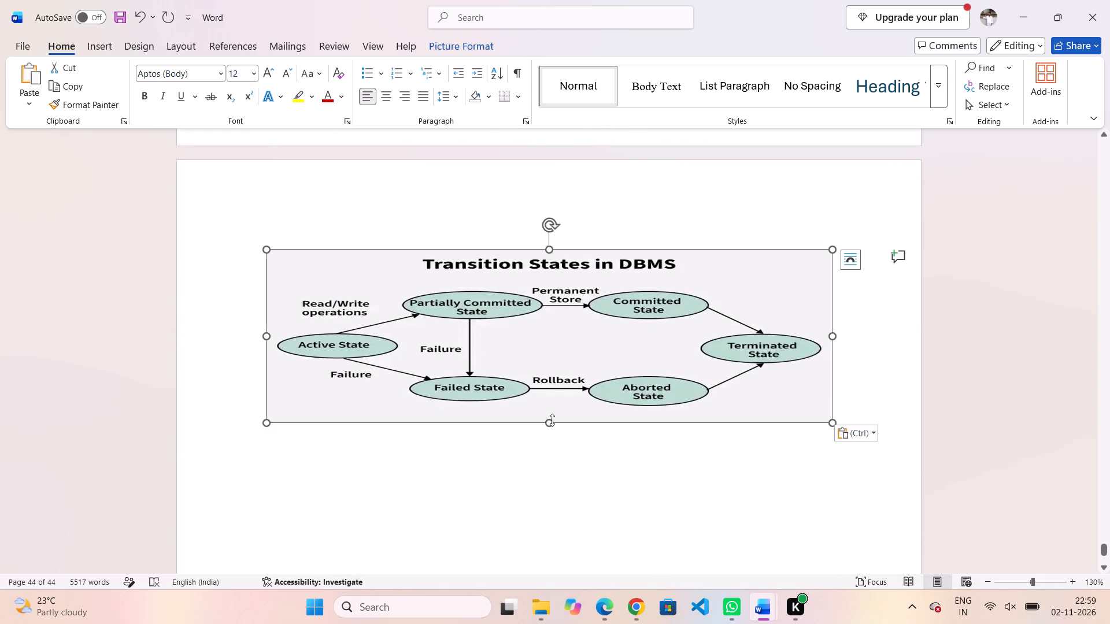
{"action": "left_click_drag", "start_coordinate": [551, 424], "coordinate": [549, 393]}
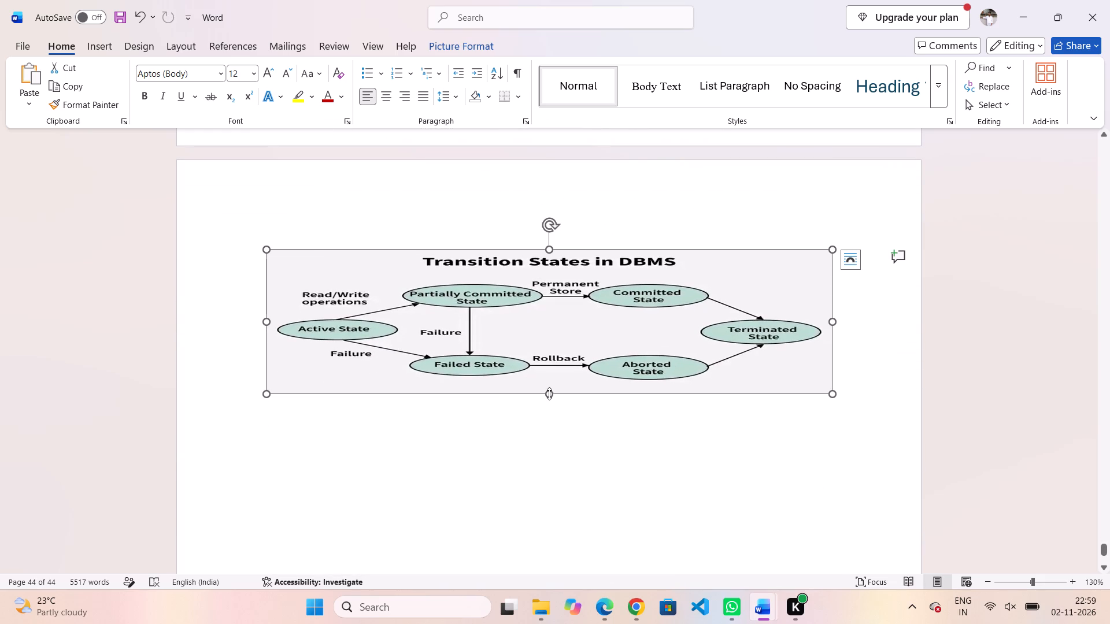
{"action": "left_click_drag", "start_coordinate": [549, 393], "coordinate": [549, 343]}
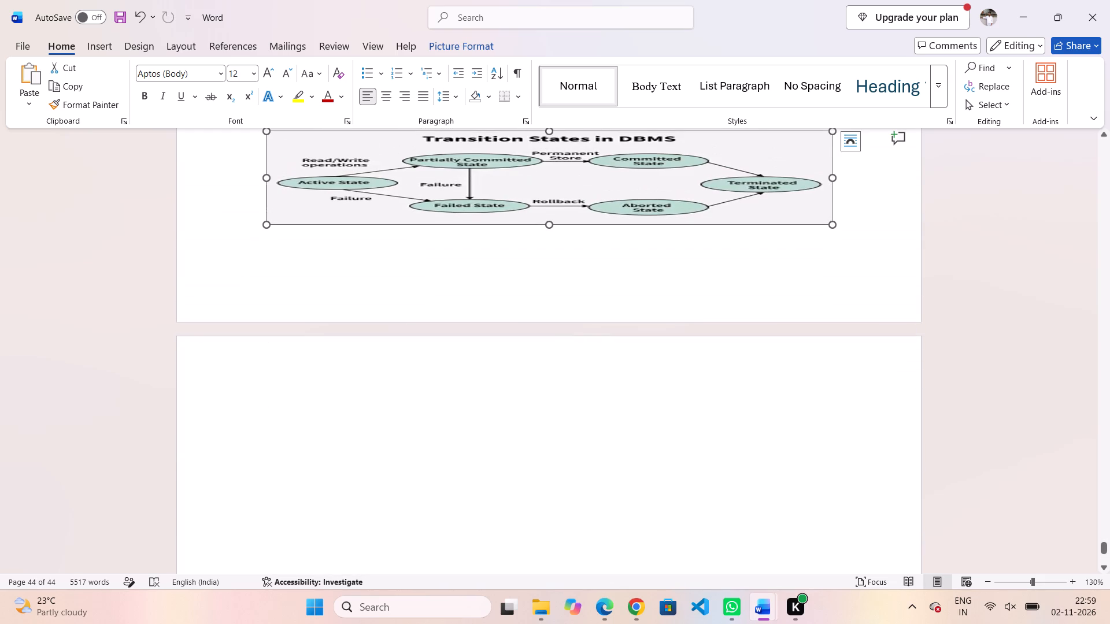
{"action": "left_click_drag", "start_coordinate": [547, 228], "coordinate": [552, 231]}
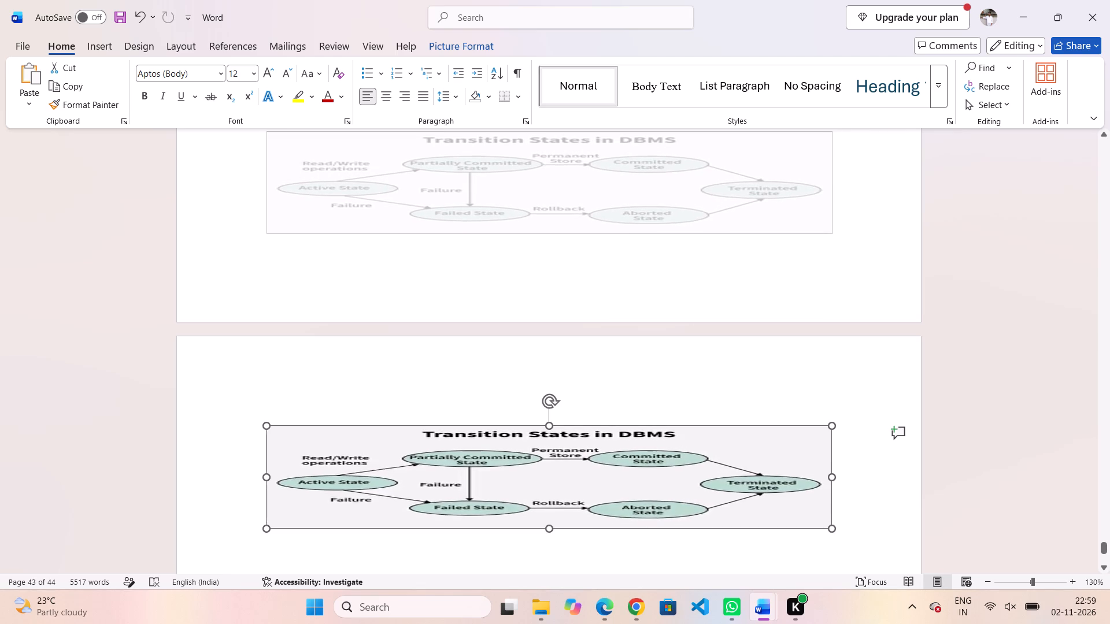
{"action": "left_click_drag", "start_coordinate": [552, 231], "coordinate": [553, 233]}
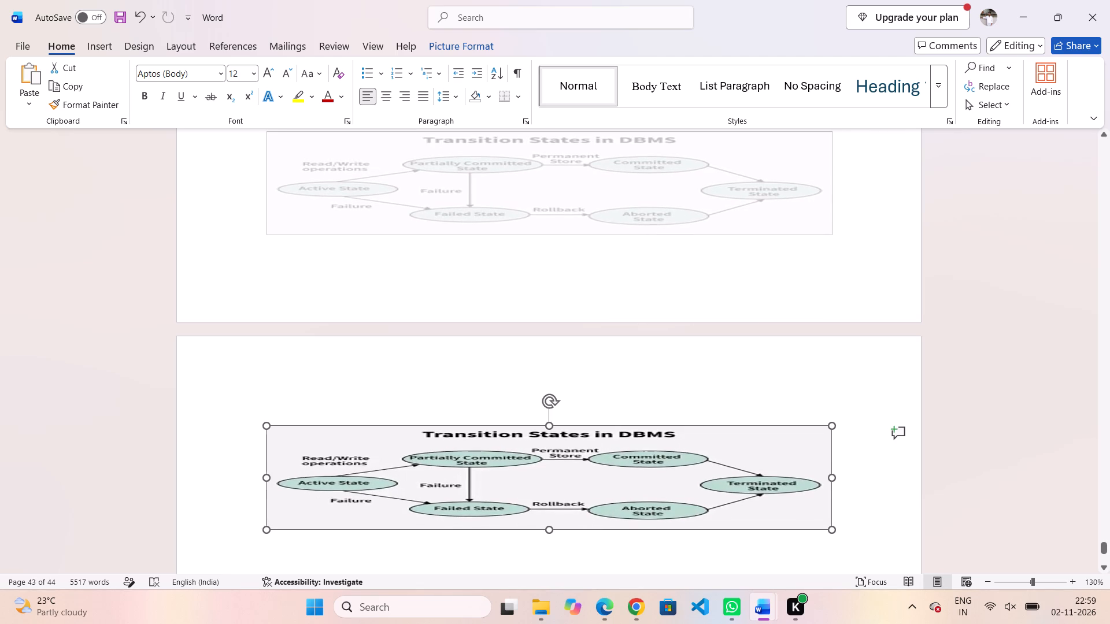
{"action": "left_click_drag", "start_coordinate": [553, 233], "coordinate": [553, 232]}
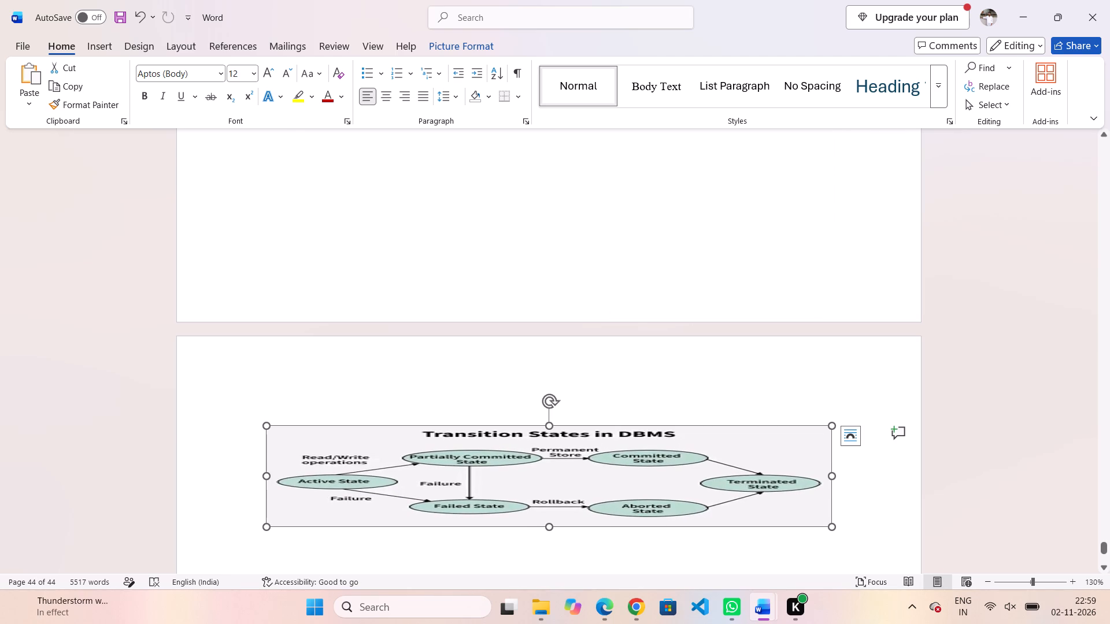
Delete the blank line between question 31's Durability point and the question 32 heading.
{"action": "scroll", "coordinate": [559, 280], "scroll_direction": "up", "scroll_amount": 5}
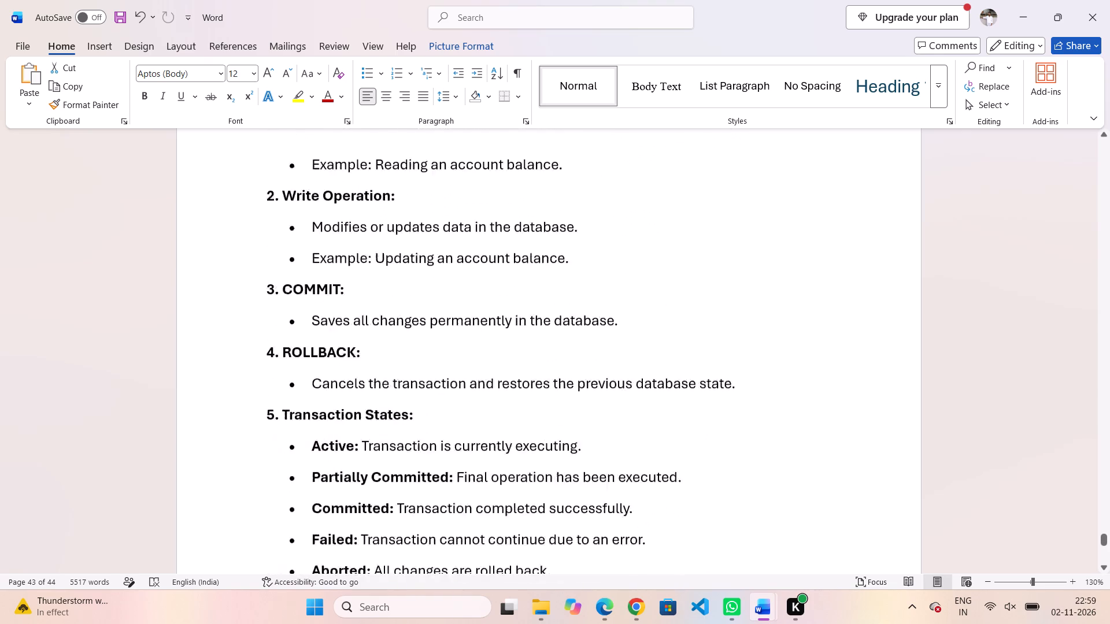
{"action": "scroll", "coordinate": [559, 280], "scroll_direction": "up", "scroll_amount": 4}
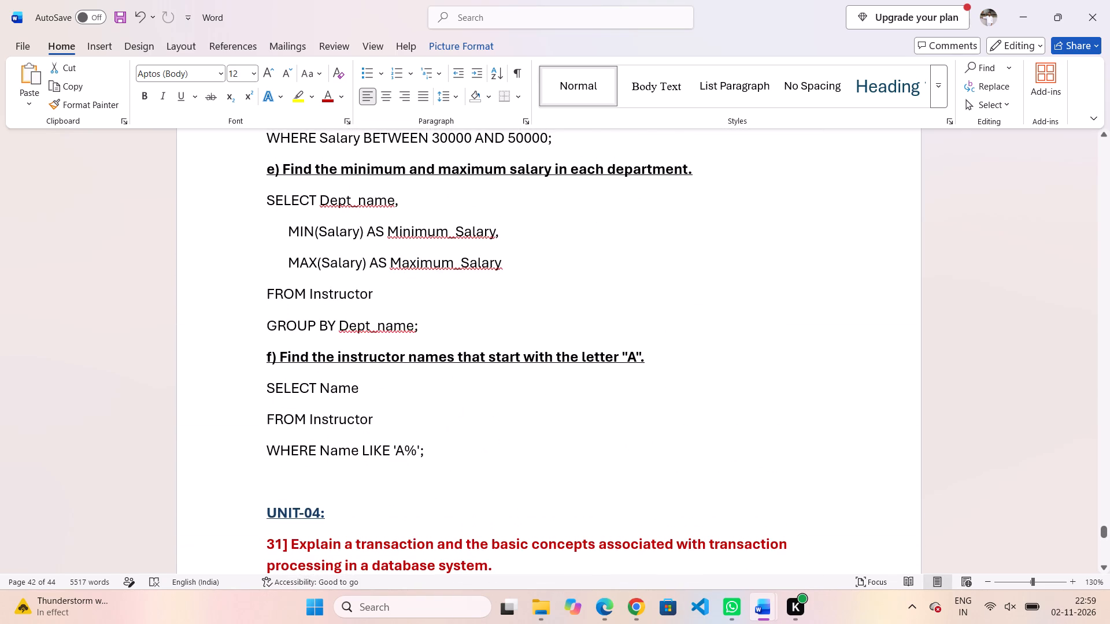
{"action": "scroll", "coordinate": [426, 471], "scroll_direction": "down", "scroll_amount": 7}
{"action": "scroll", "coordinate": [392, 372], "scroll_direction": "up", "scroll_amount": 1}
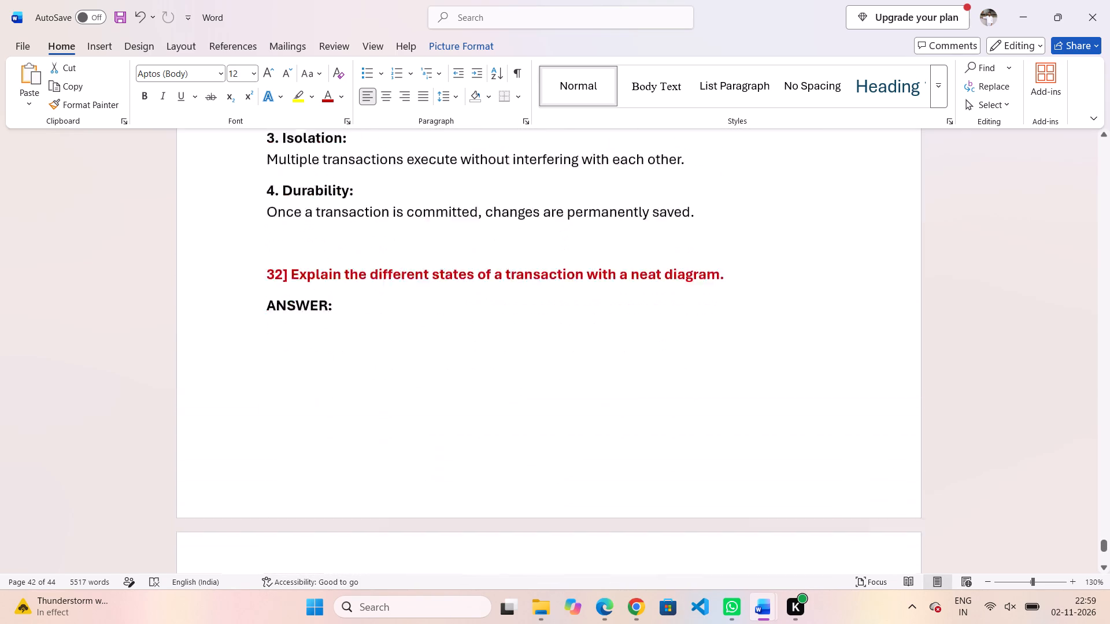
{"action": "scroll", "coordinate": [392, 372], "scroll_direction": "up", "scroll_amount": 1}
{"action": "left_click", "coordinate": [257, 406]}
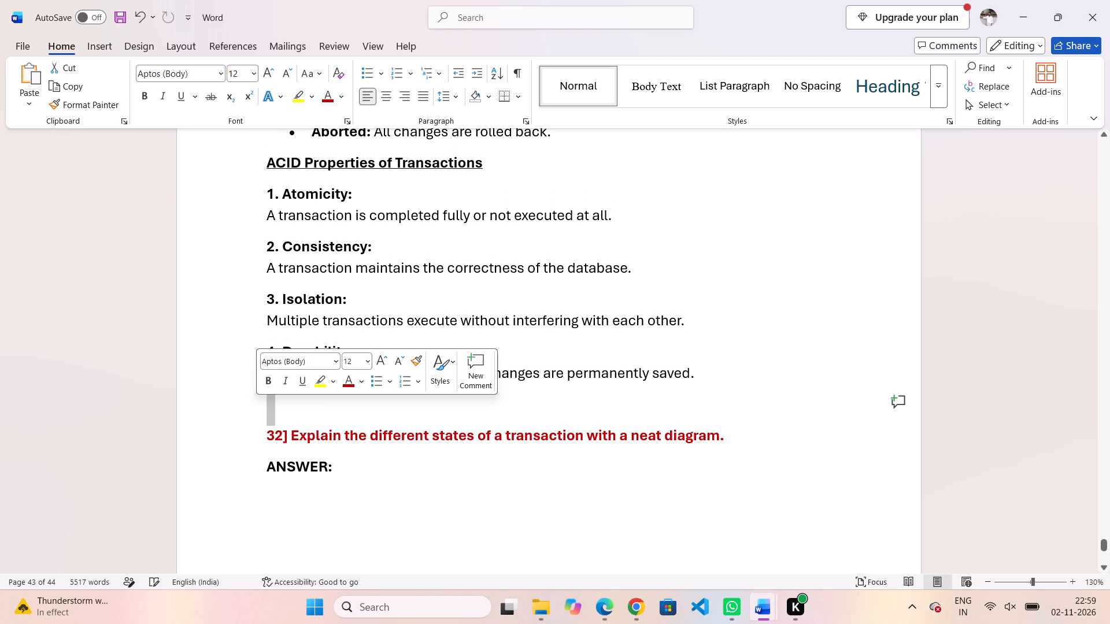
{"action": "left_click", "coordinate": [272, 408]}
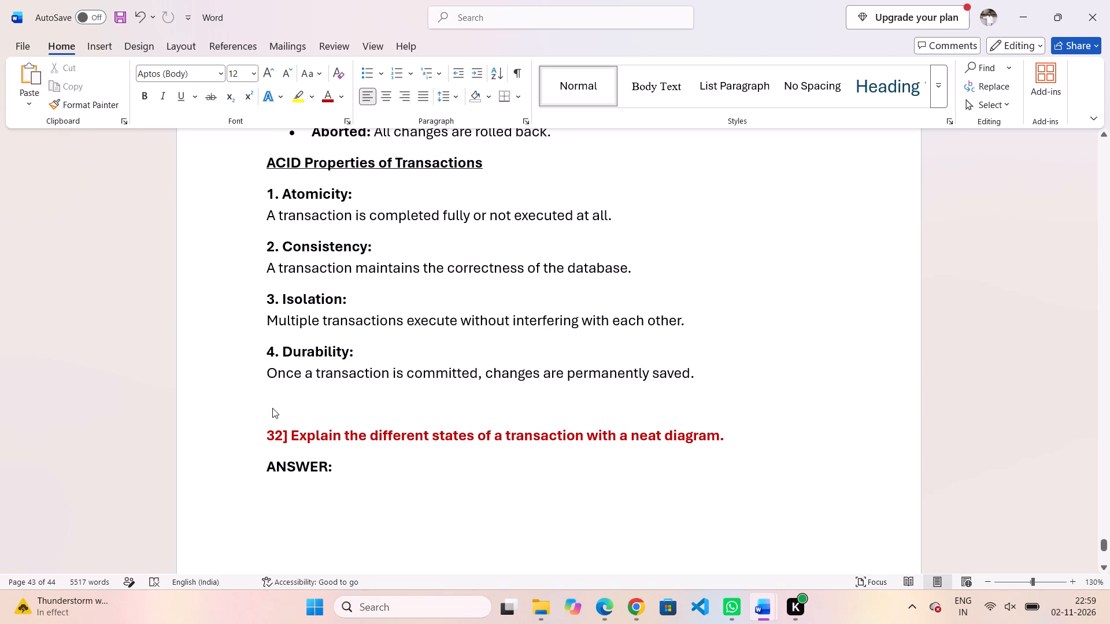
{"action": "key", "text": "BackSpace"}
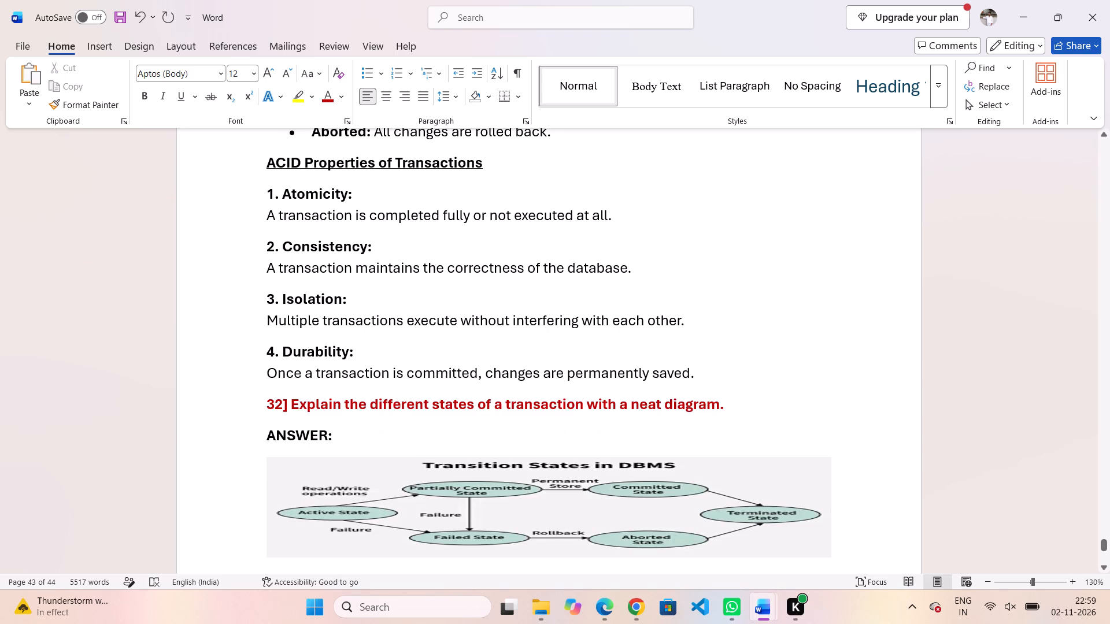
{"action": "scroll", "coordinate": [531, 473], "scroll_direction": "down", "scroll_amount": 1}
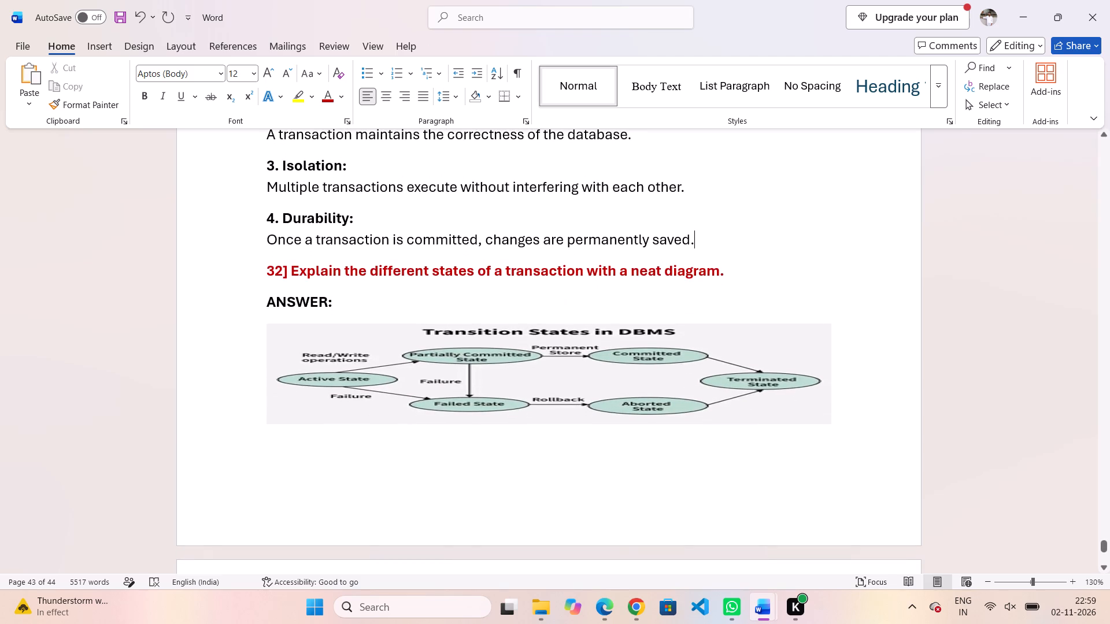
{"action": "left_click", "coordinate": [534, 413]}
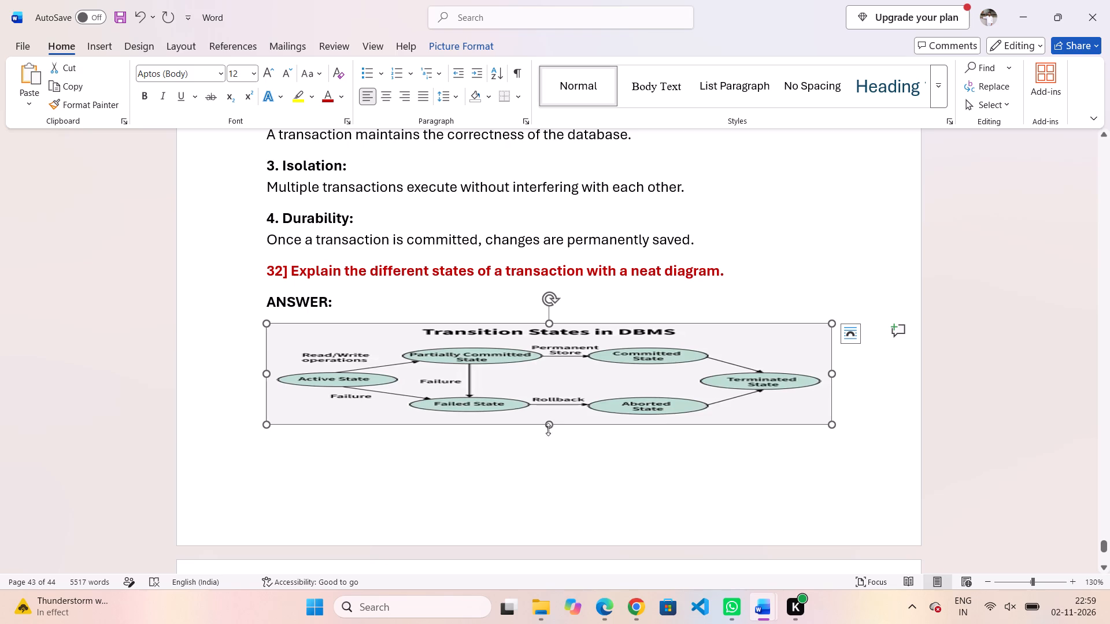
{"action": "left_click_drag", "start_coordinate": [550, 426], "coordinate": [552, 440]}
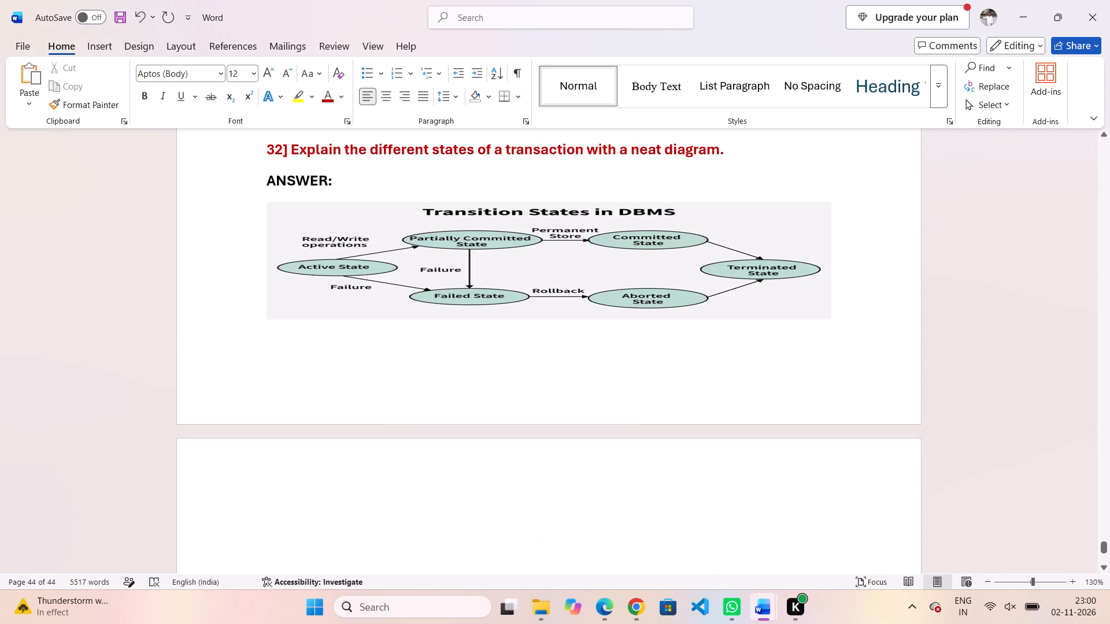
{"action": "key", "text": "ctrl+v"}
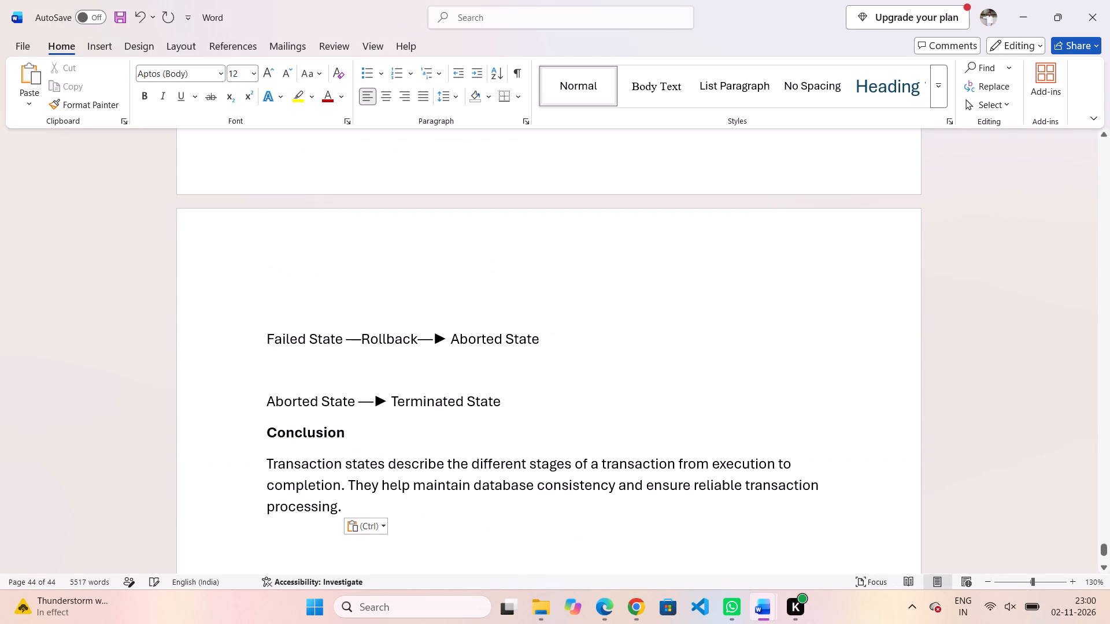
Delete the pasted text-drawn Transaction State Diagram section, from its heading through the Conclusion paragraph at the document's end.
{"action": "scroll", "coordinate": [756, 559], "scroll_direction": "up", "scroll_amount": 2}
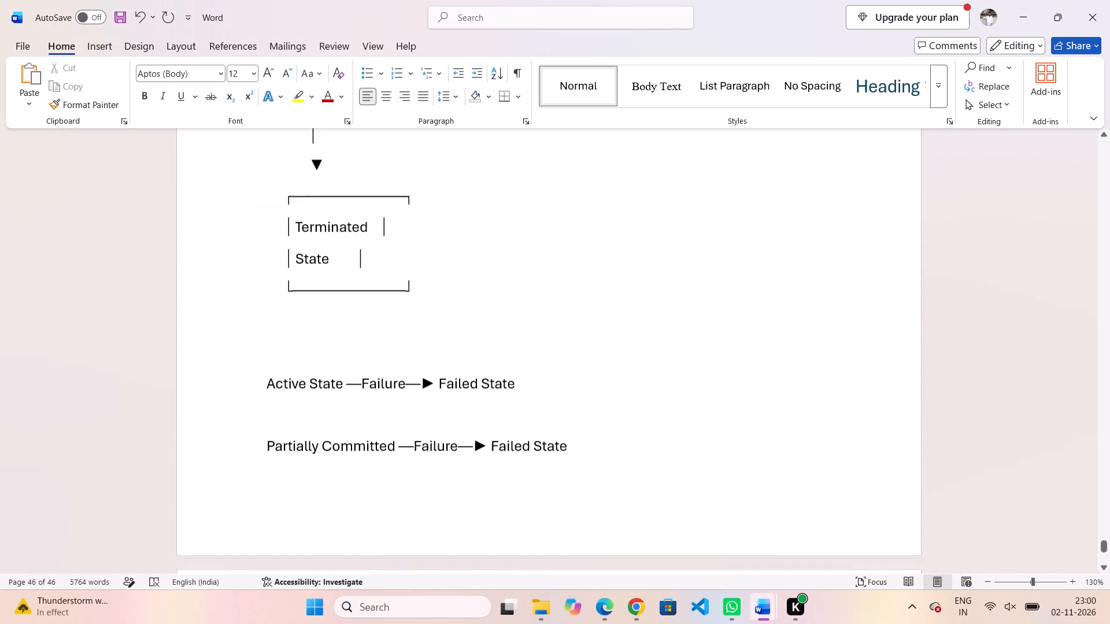
{"action": "scroll", "coordinate": [756, 559], "scroll_direction": "up", "scroll_amount": 4}
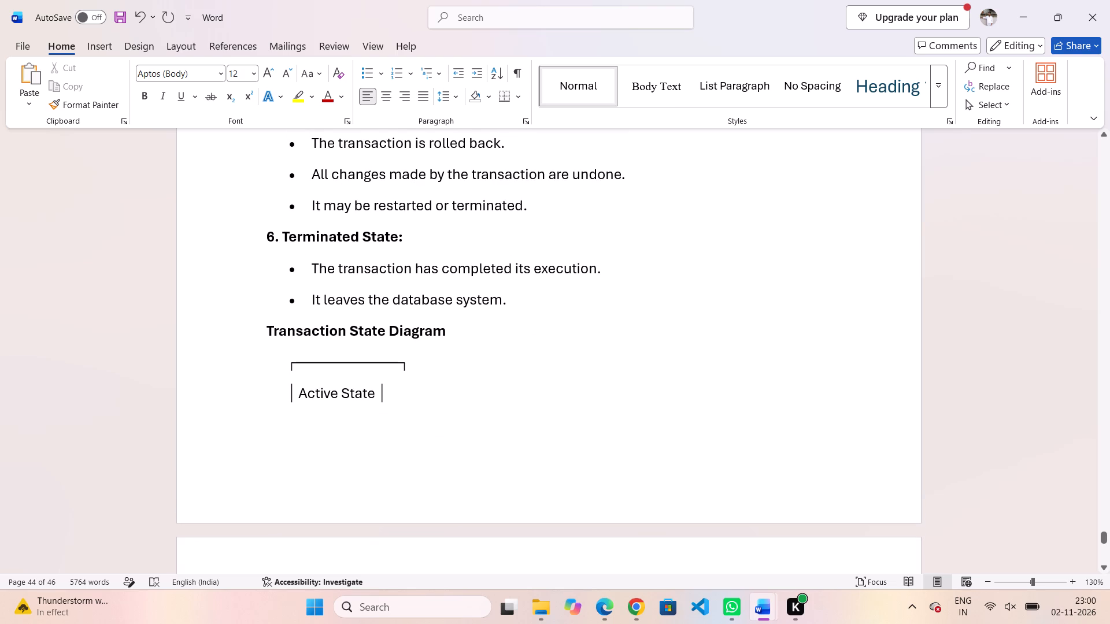
{"action": "left_click_drag", "start_coordinate": [267, 335], "coordinate": [359, 504]}
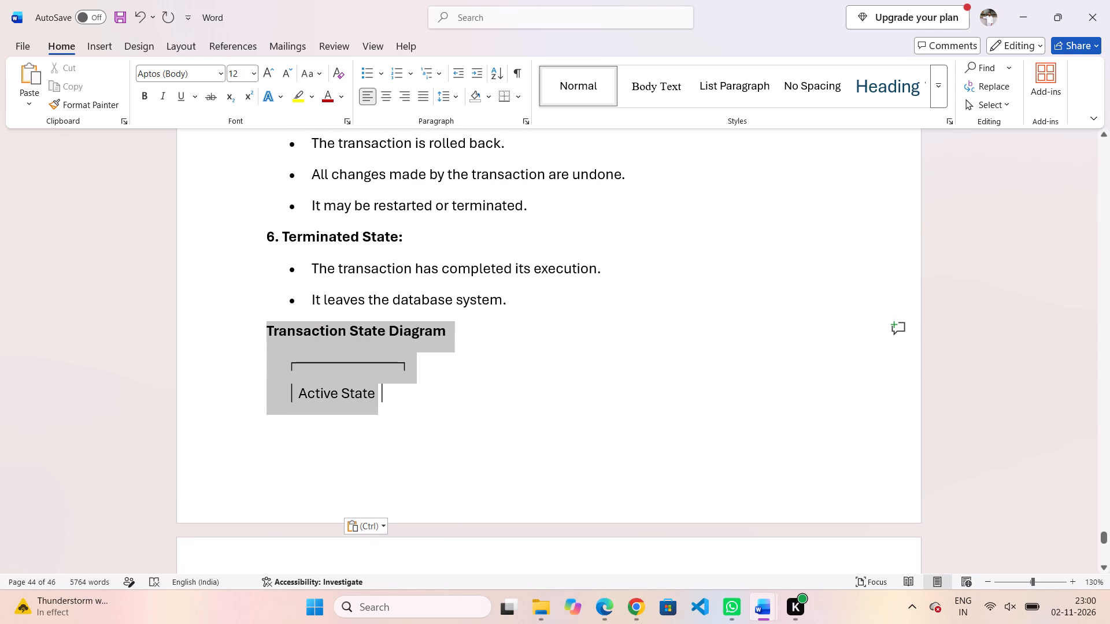
{"action": "left_click_drag", "start_coordinate": [359, 504], "coordinate": [373, 623]}
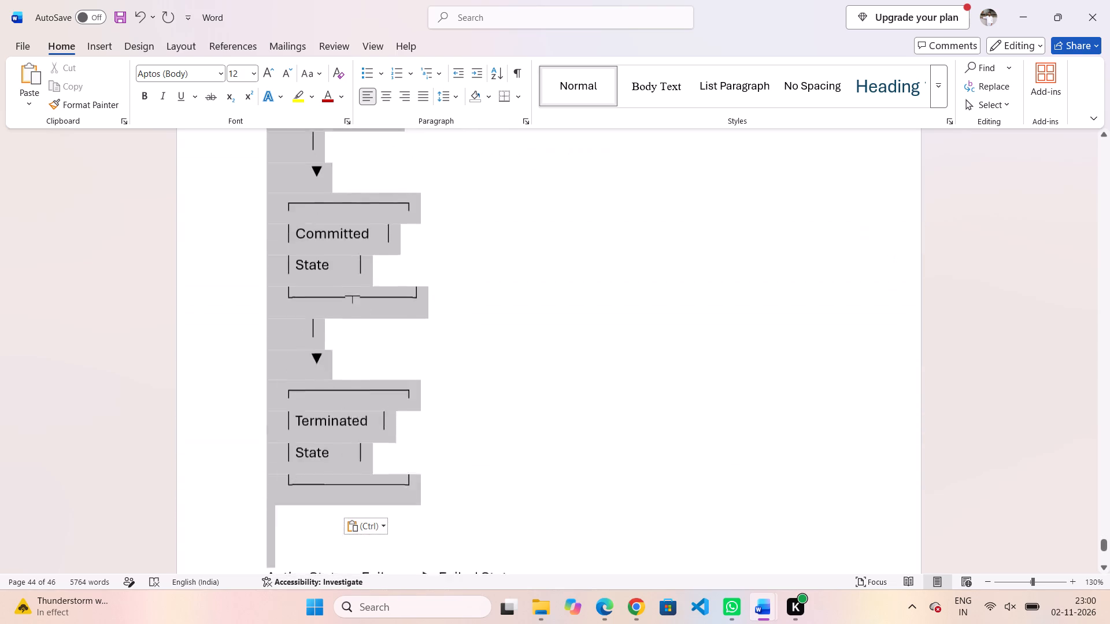
{"action": "left_click_drag", "start_coordinate": [373, 623], "coordinate": [374, 623]}
{"action": "key", "text": "BackSpace"}
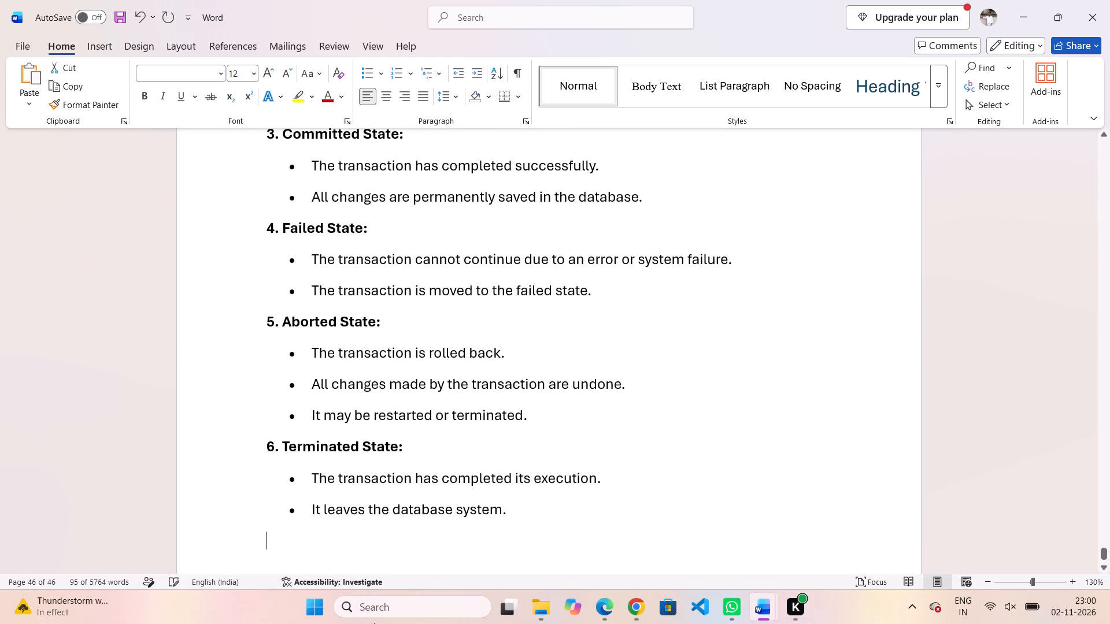
Underline the heading "Different States of a Transaction in DBMS" and the "Definition:" label below it.
{"action": "scroll", "coordinate": [374, 623], "scroll_direction": "up", "scroll_amount": 3}
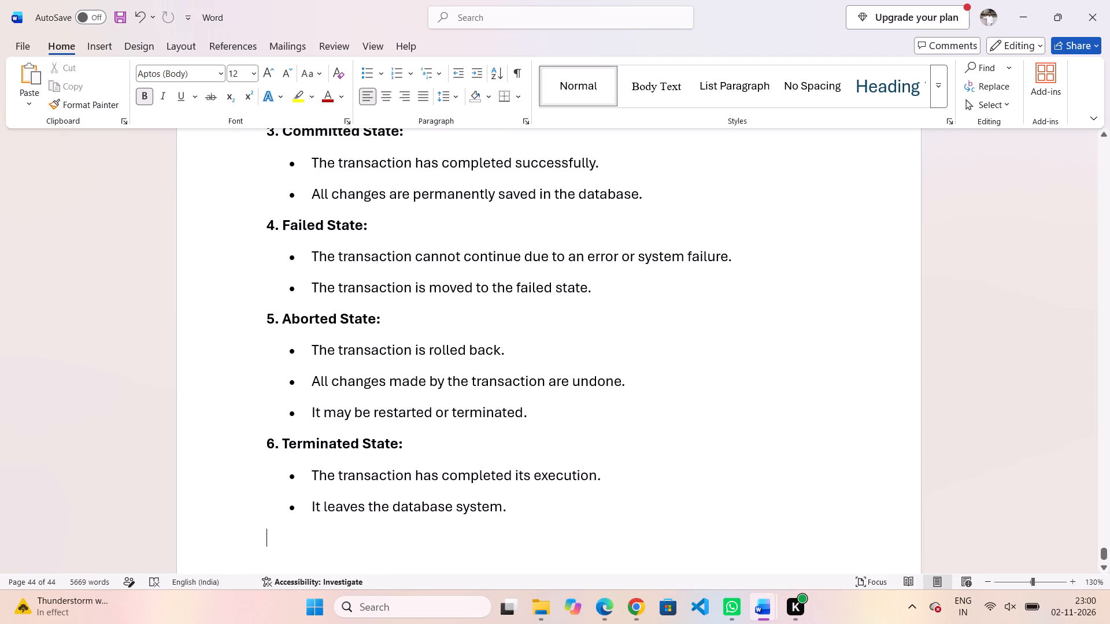
{"action": "scroll", "coordinate": [391, 476], "scroll_direction": "up", "scroll_amount": 3}
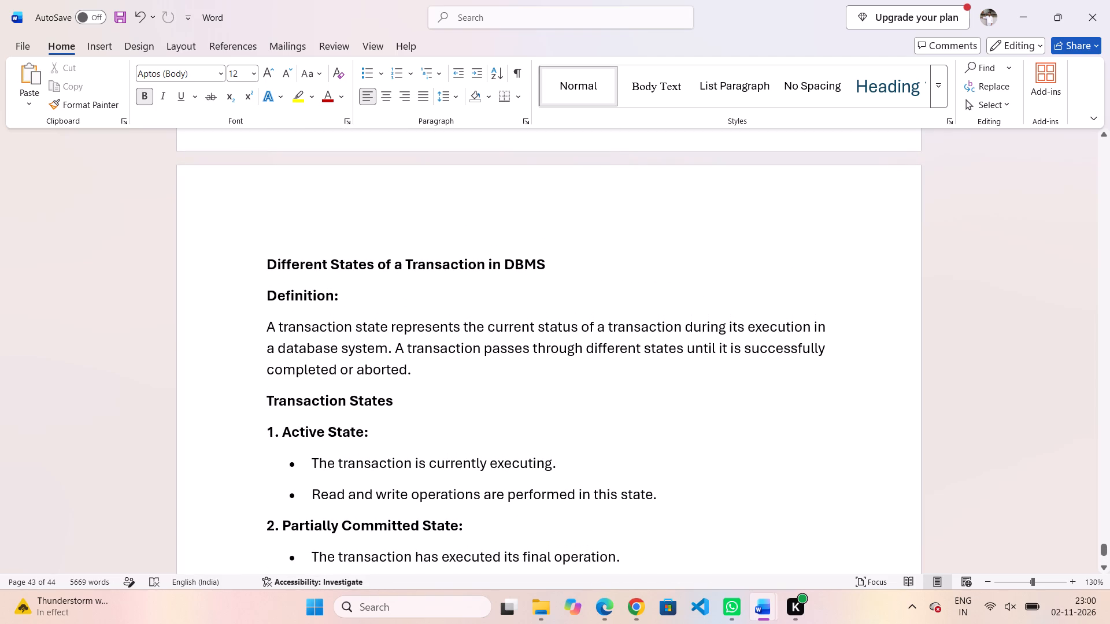
{"action": "left_click_drag", "start_coordinate": [267, 262], "coordinate": [427, 281]}
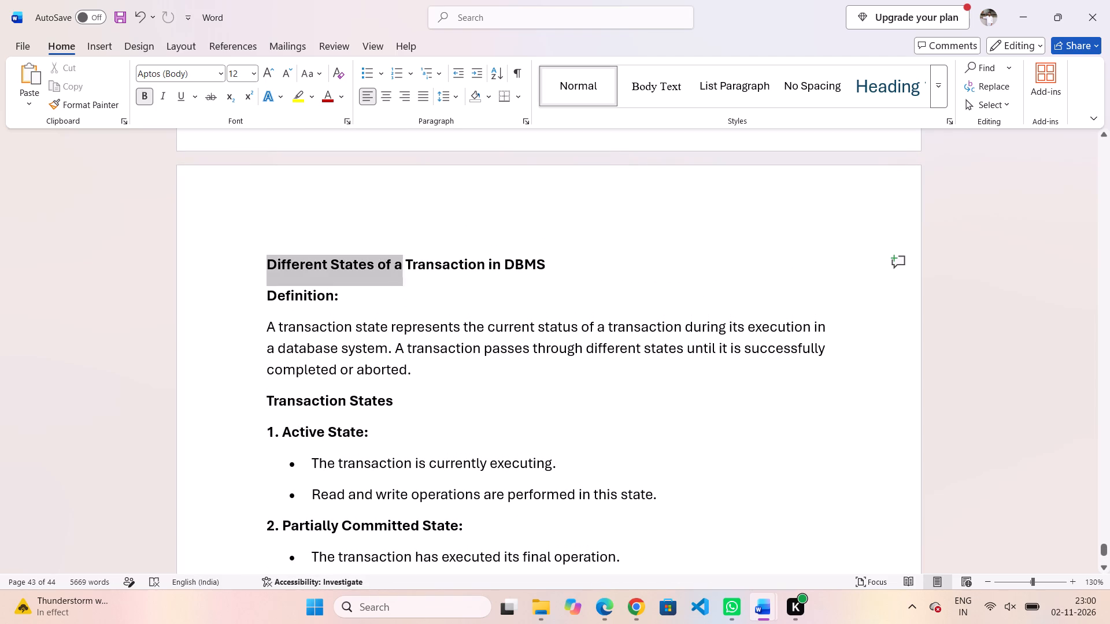
{"action": "left_click_drag", "start_coordinate": [427, 281], "coordinate": [553, 275]}
{"action": "left_click", "coordinate": [598, 254]}
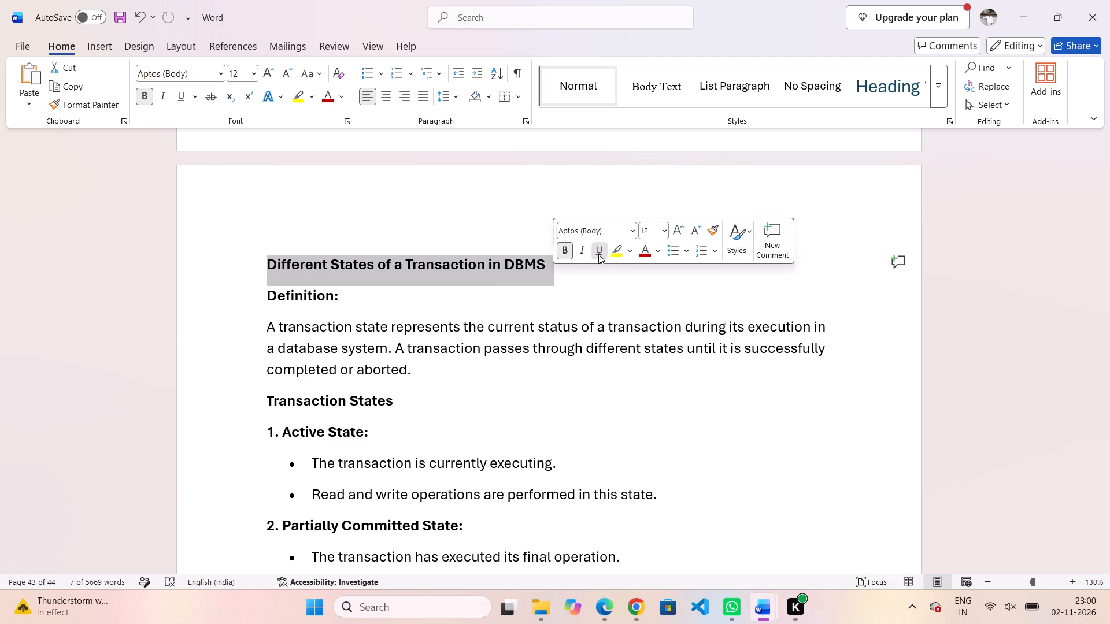
{"action": "left_click_drag", "start_coordinate": [341, 298], "coordinate": [269, 309]}
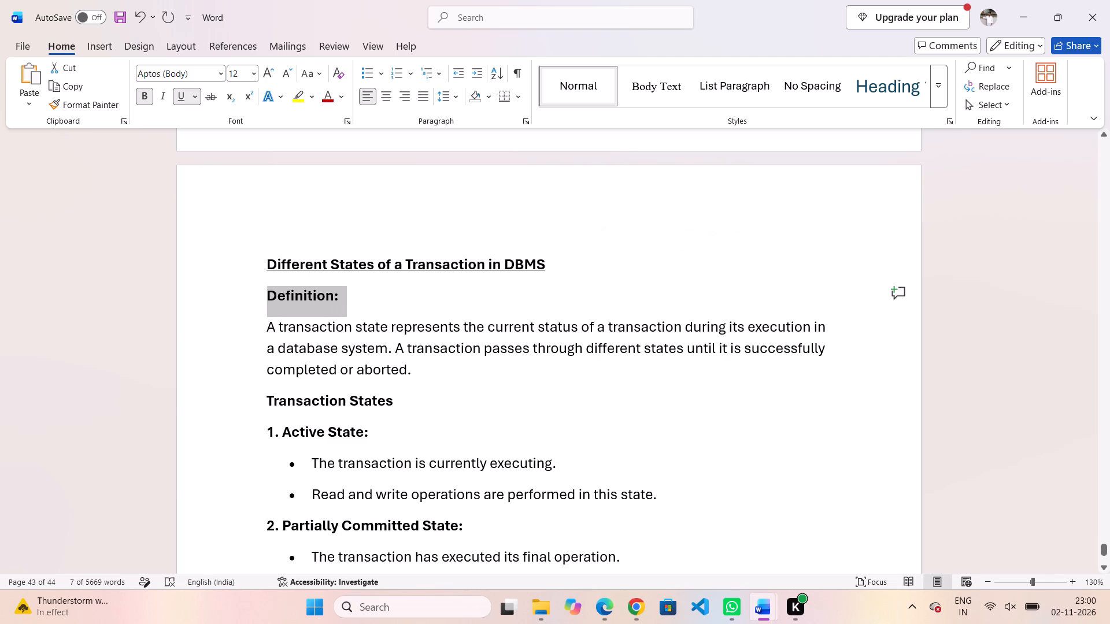
{"action": "left_click_drag", "start_coordinate": [269, 309], "coordinate": [266, 309]}
{"action": "left_click", "coordinate": [314, 286]}
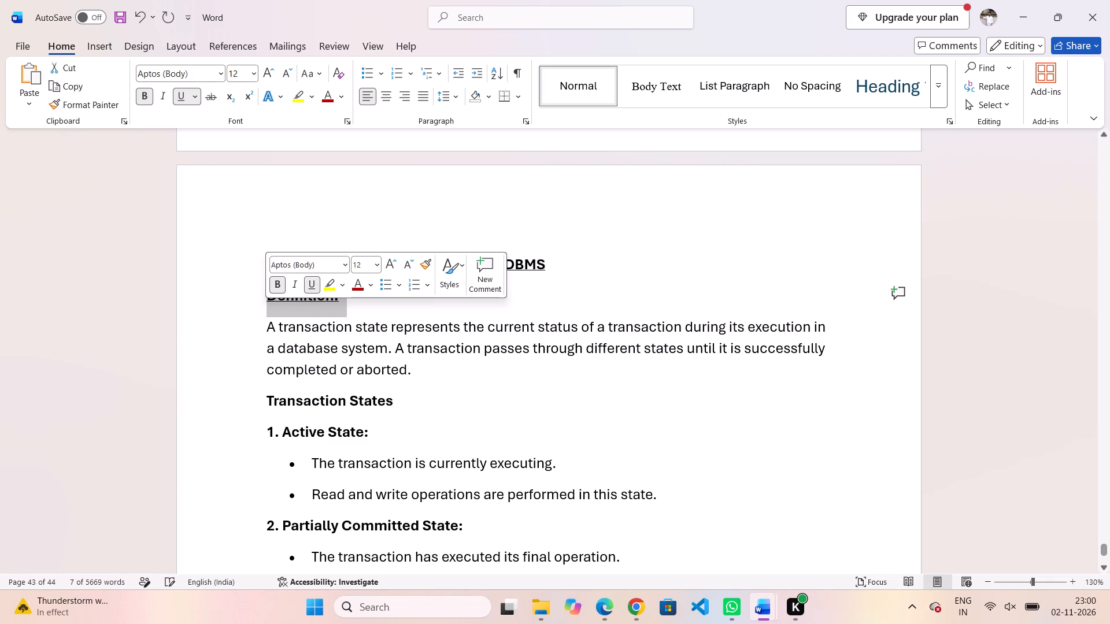
Join the transaction state definition paragraph onto the "Definition:" line, separated by a space.
{"action": "left_click", "coordinate": [266, 322]}
{"action": "key", "text": "backslash"}
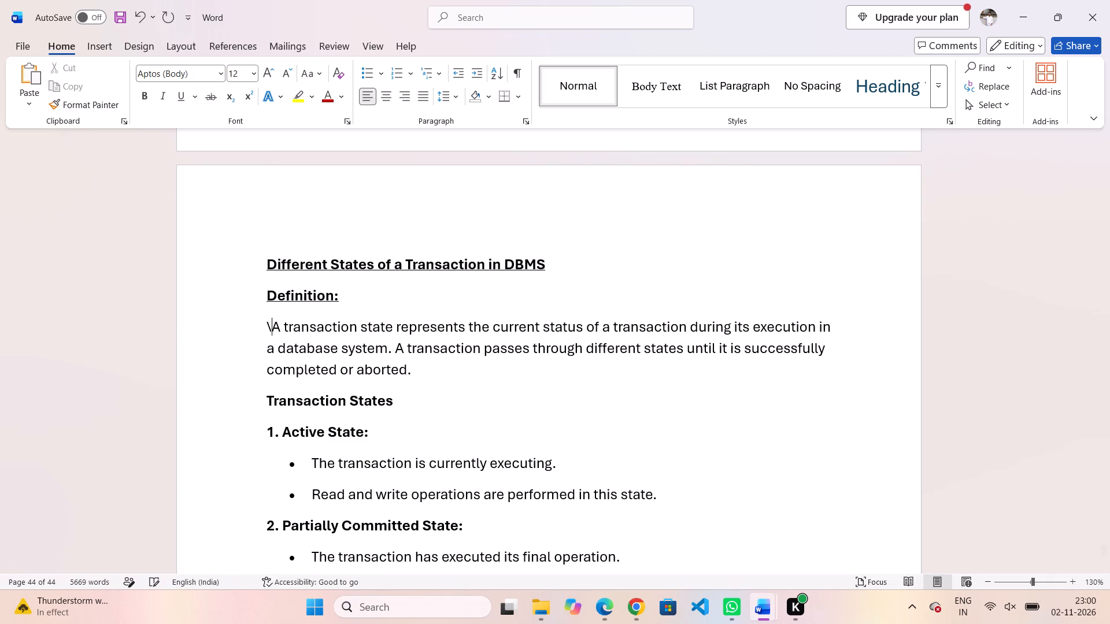
{"action": "key", "text": "BackSpace"}
{"action": "key", "text": "BackSpace"}
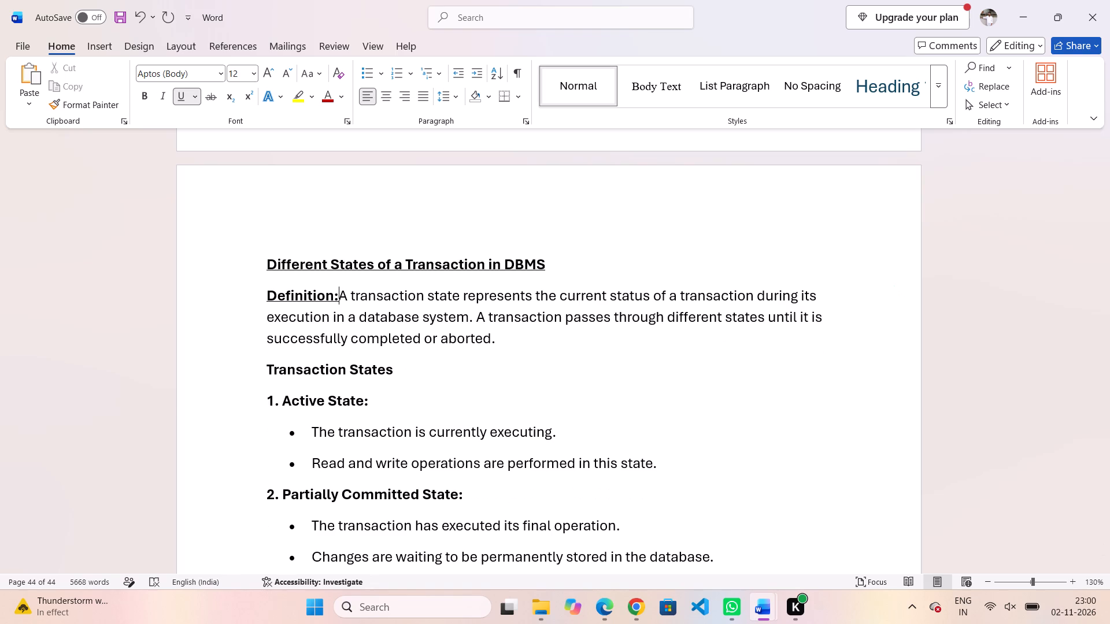
{"action": "key", "text": "space"}
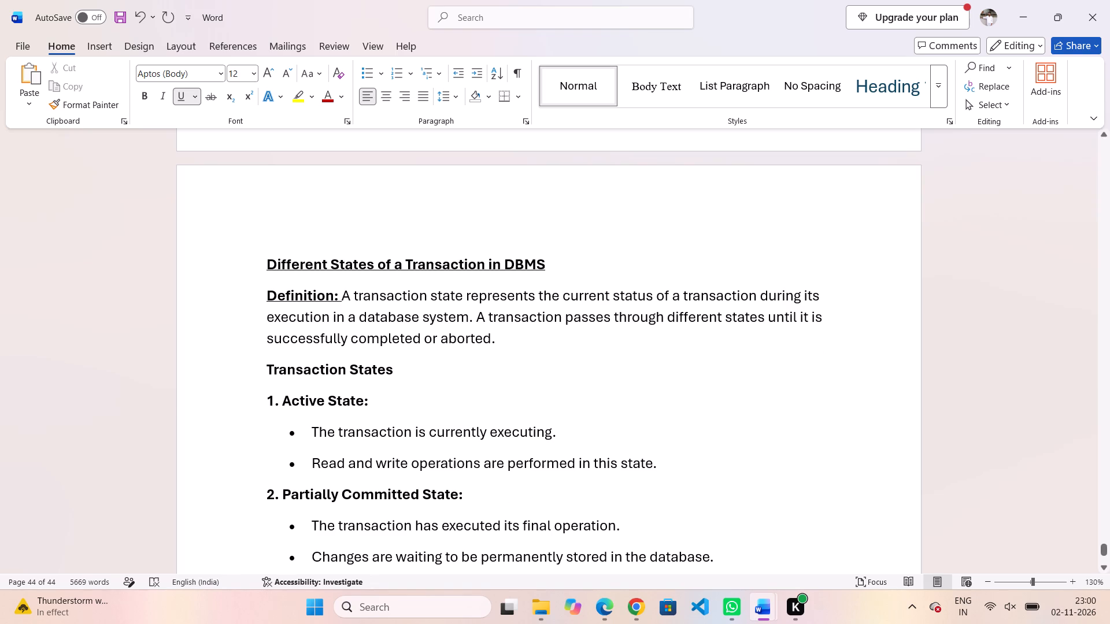
Underline the "Transaction States" subheading in question 32's answer.
{"action": "left_click_drag", "start_coordinate": [401, 369], "coordinate": [190, 396]}
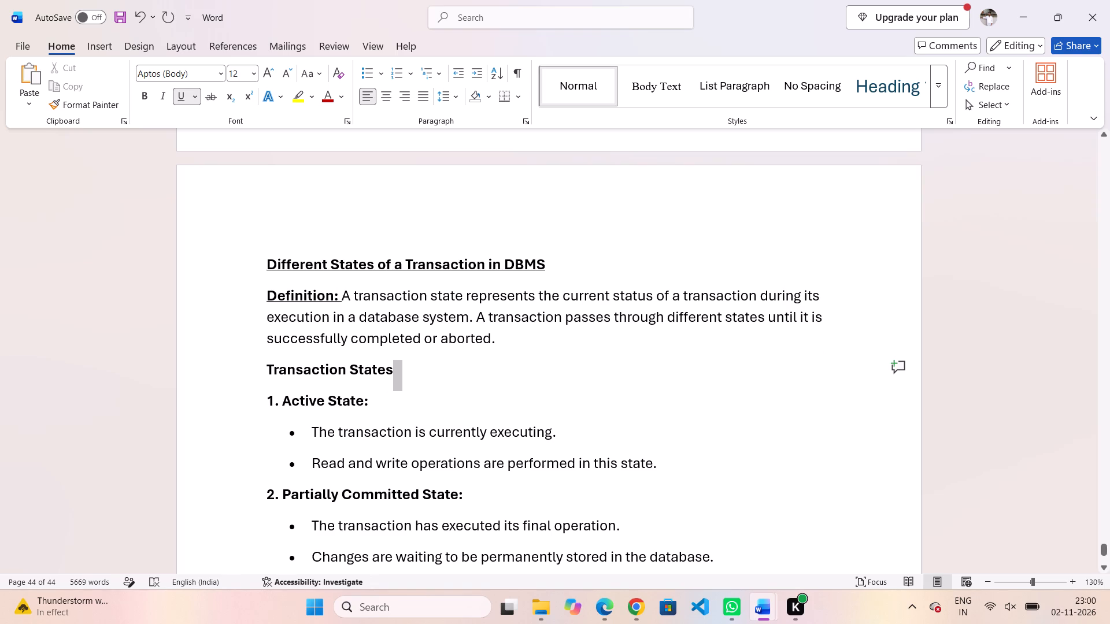
{"action": "left_click_drag", "start_coordinate": [190, 396], "coordinate": [214, 372]}
{"action": "left_click", "coordinate": [266, 353]}
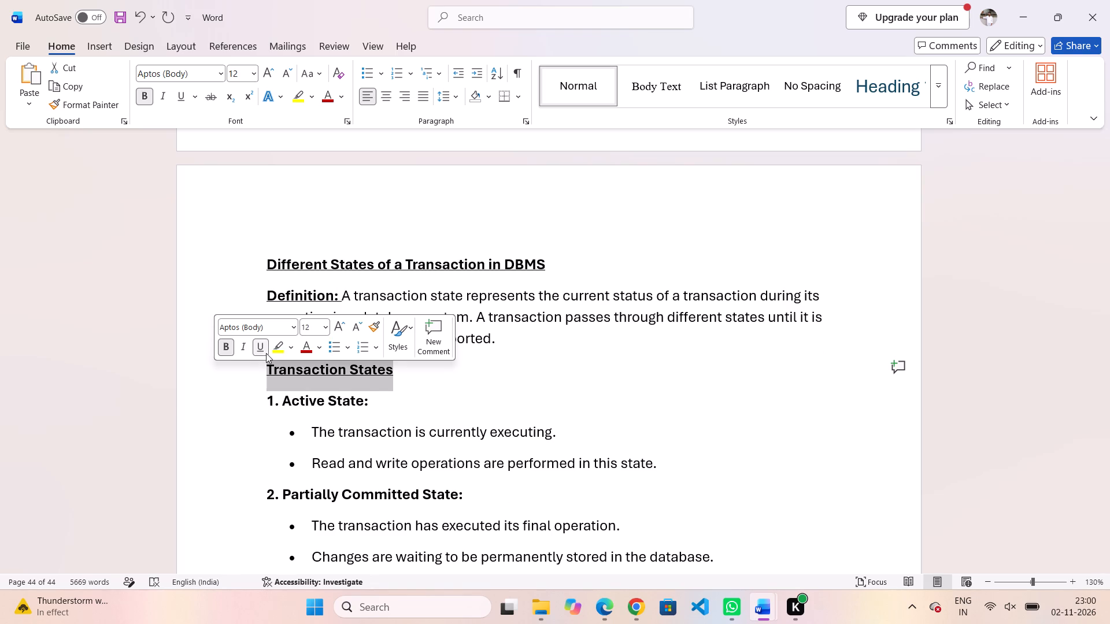
{"action": "left_click", "coordinate": [421, 393]}
End the bullet list after "It leaves the database system." and add a blank line with a fresh unbulleted line below it.
{"action": "scroll", "coordinate": [421, 393], "scroll_direction": "down", "scroll_amount": 2}
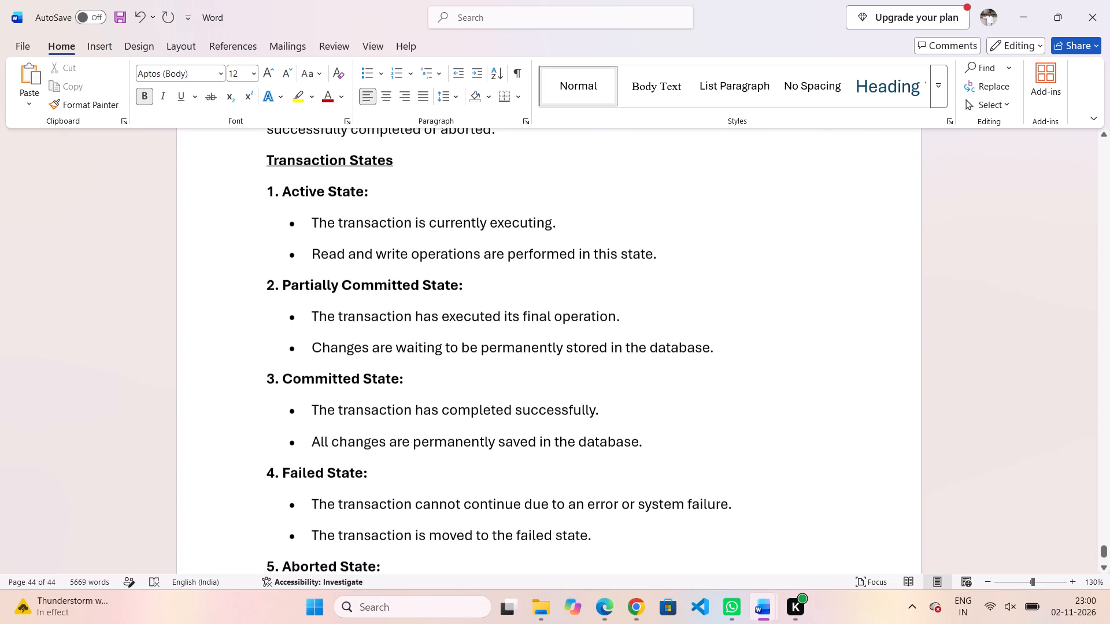
{"action": "scroll", "coordinate": [421, 393], "scroll_direction": "down", "scroll_amount": 2}
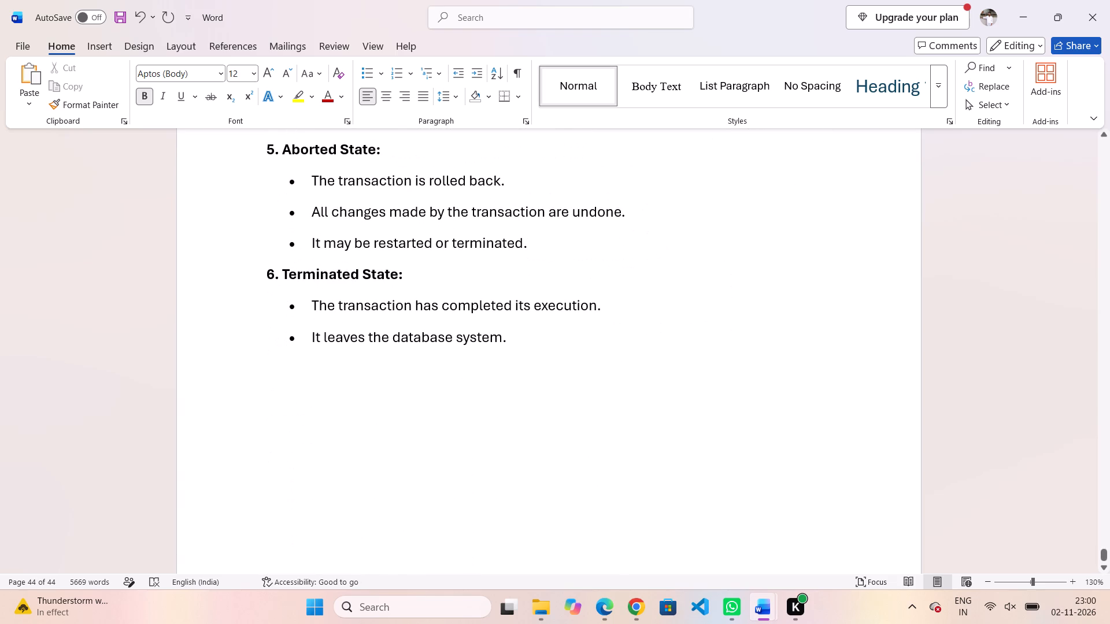
{"action": "left_click", "coordinate": [533, 333]}
{"action": "key", "text": "Return"}
{"action": "key", "text": "Return"}
{"action": "key", "text": "Return"}
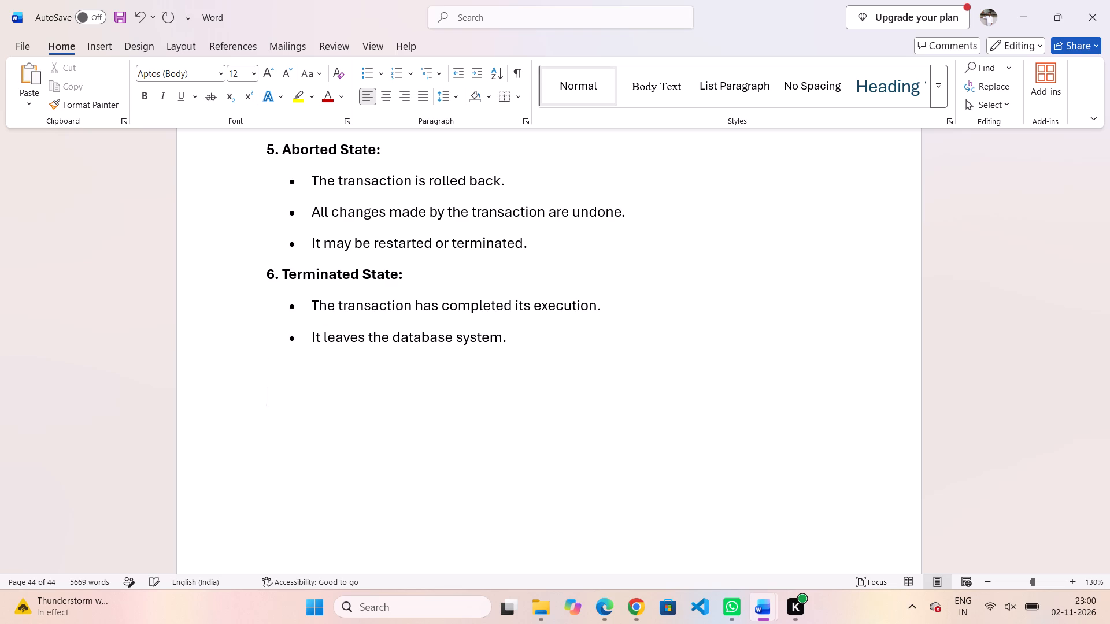
Review the UNIT-04 answers to questions 31 and 32, including the Transition States diagram and the list of states.
{"action": "scroll", "coordinate": [533, 333], "scroll_direction": "up", "scroll_amount": 3}
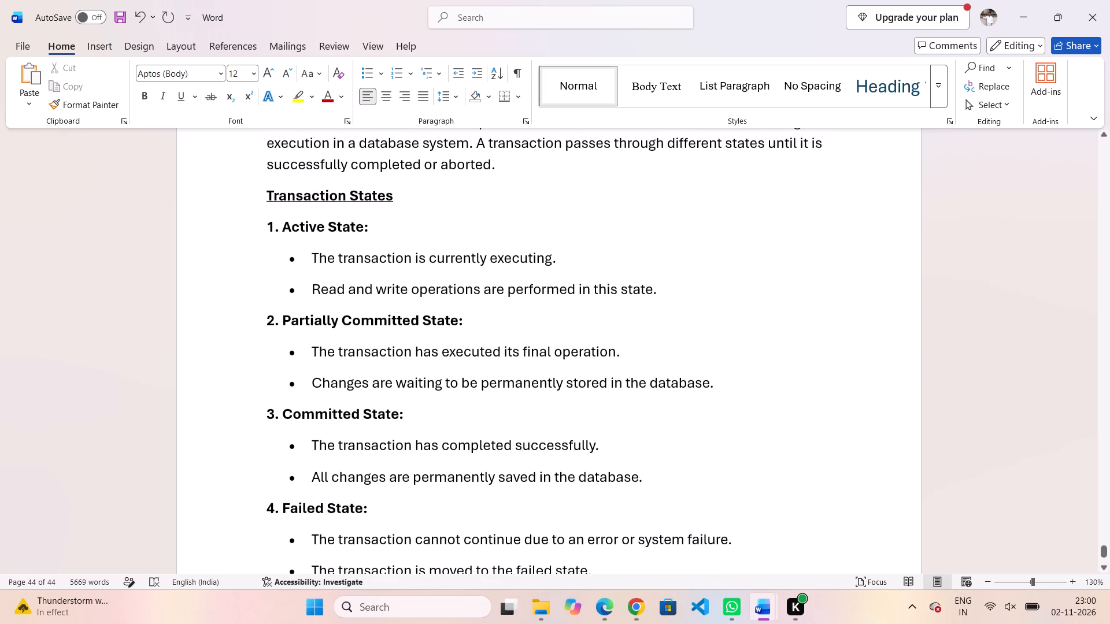
{"action": "scroll", "coordinate": [533, 333], "scroll_direction": "up", "scroll_amount": 4}
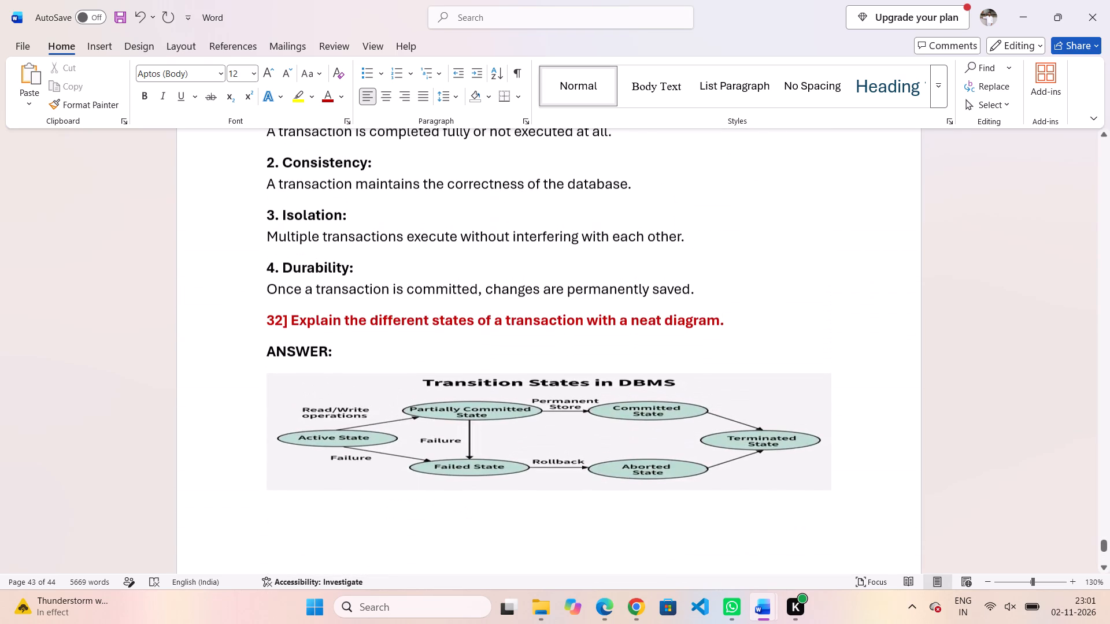
{"action": "scroll", "coordinate": [533, 333], "scroll_direction": "down", "scroll_amount": 5}
{"action": "scroll", "coordinate": [533, 333], "scroll_direction": "up", "scroll_amount": 5}
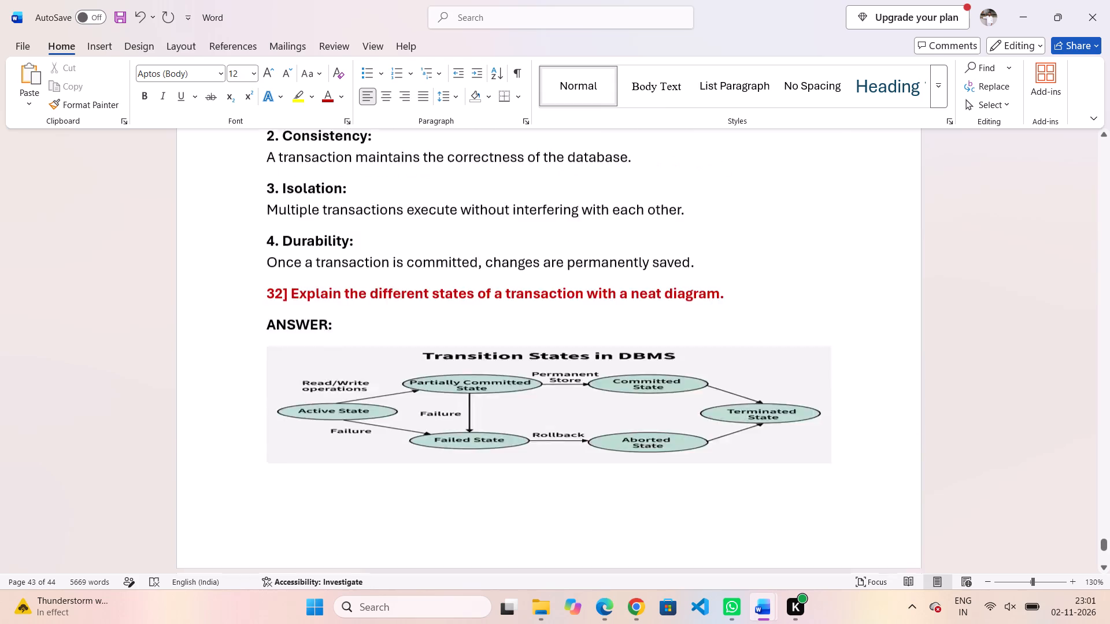
{"action": "scroll", "coordinate": [533, 333], "scroll_direction": "up", "scroll_amount": 1}
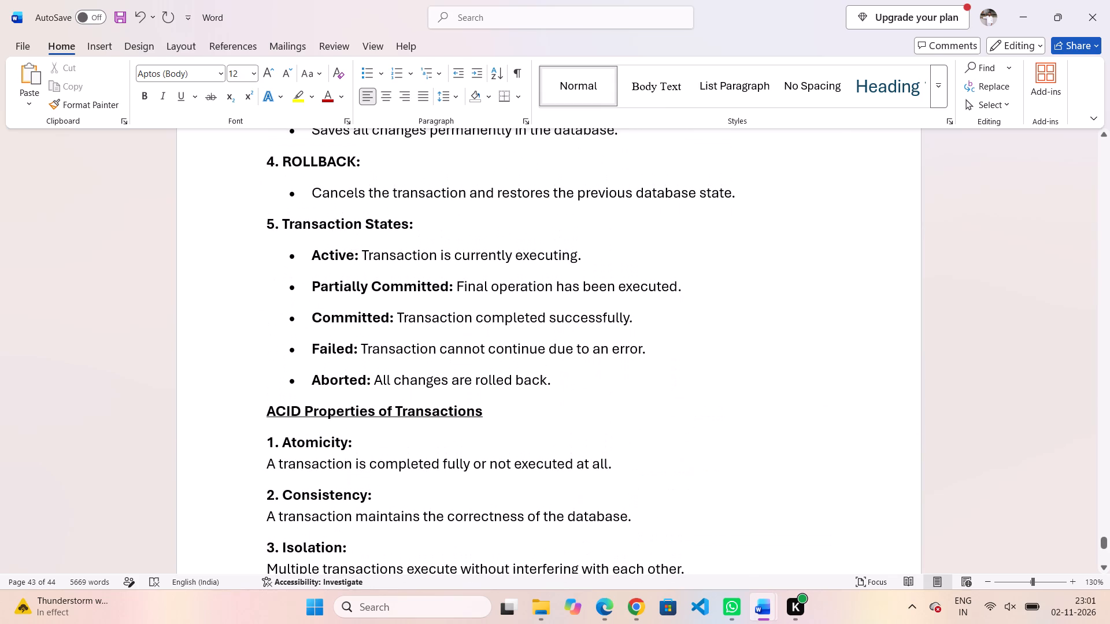
{"action": "scroll", "coordinate": [533, 333], "scroll_direction": "down", "scroll_amount": 3}
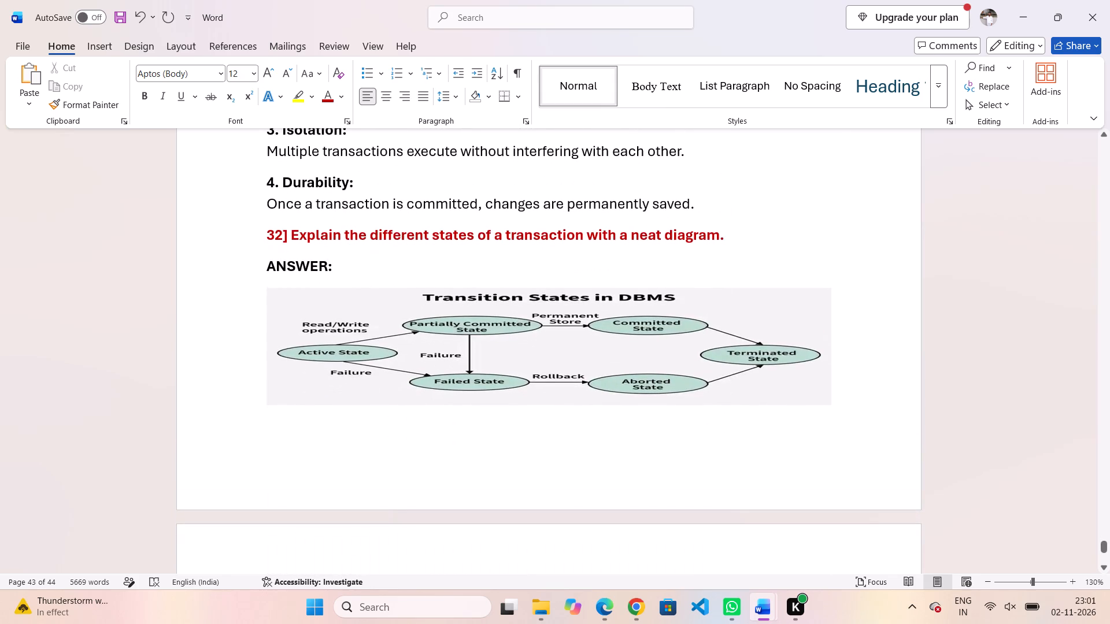
{"action": "scroll", "coordinate": [533, 333], "scroll_direction": "down", "scroll_amount": 1}
{"action": "scroll", "coordinate": [533, 333], "scroll_direction": "up", "scroll_amount": 8}
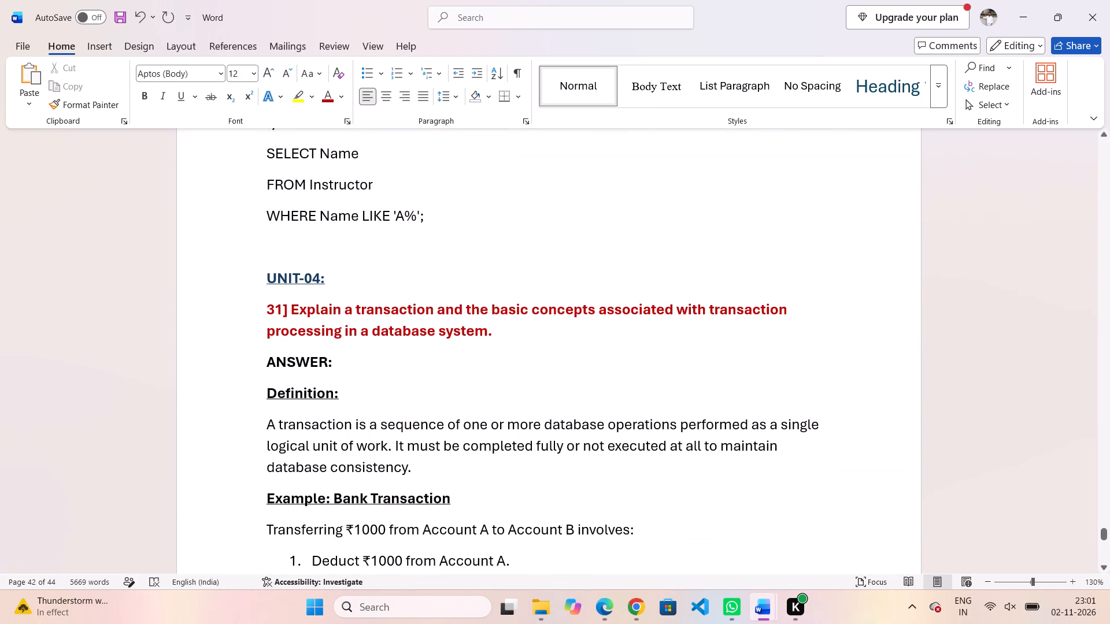
{"action": "scroll", "coordinate": [533, 333], "scroll_direction": "down", "scroll_amount": 2}
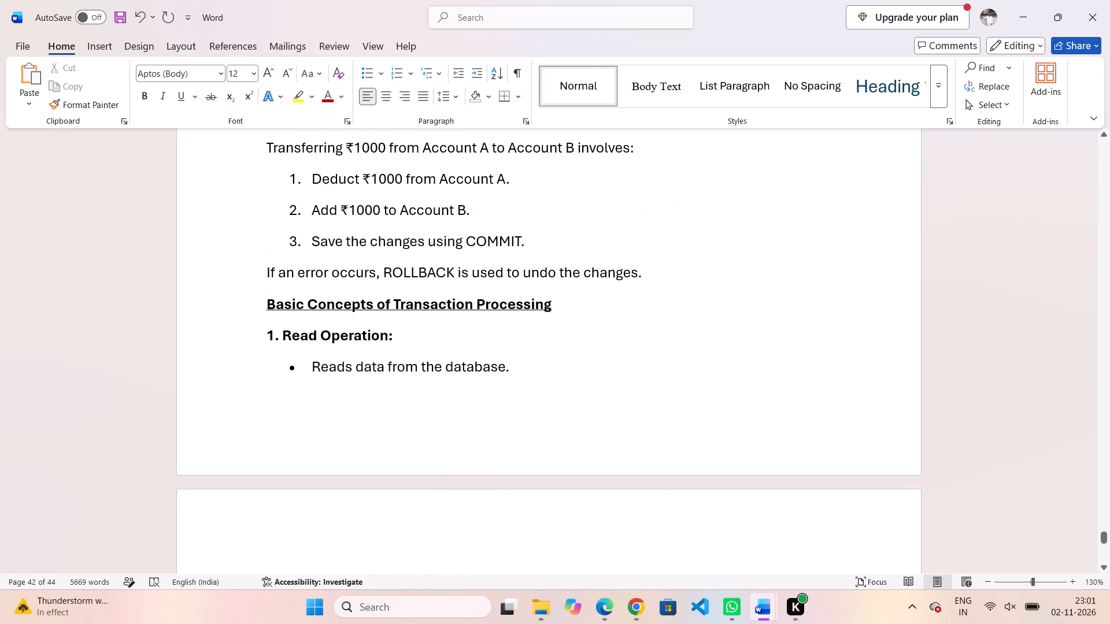
{"action": "scroll", "coordinate": [533, 333], "scroll_direction": "up", "scroll_amount": 3}
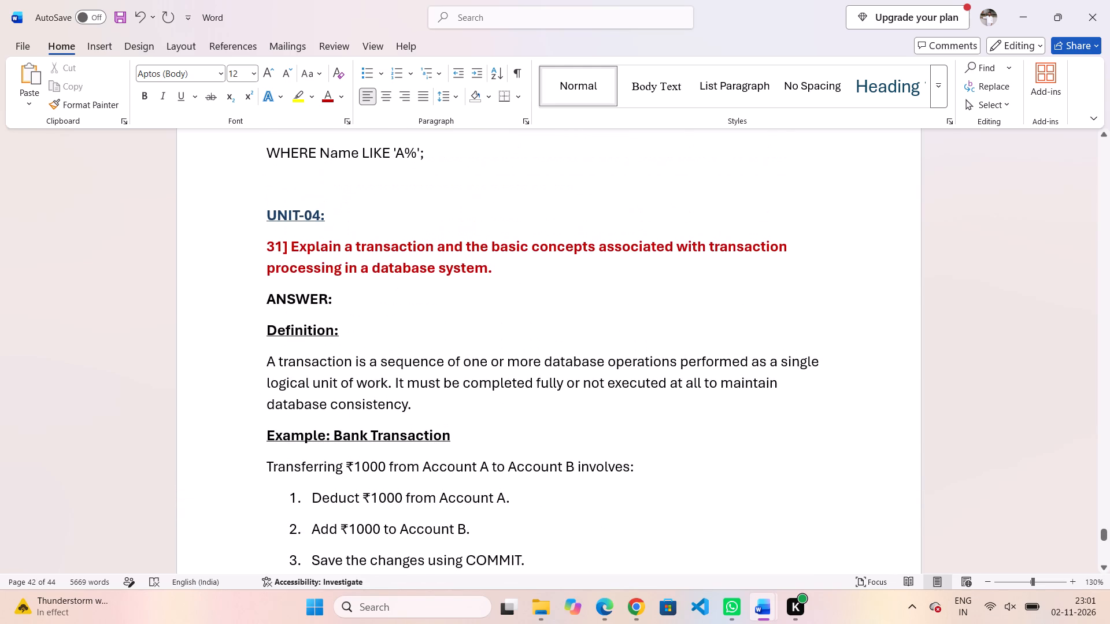
{"action": "scroll", "coordinate": [533, 333], "scroll_direction": "down", "scroll_amount": 7}
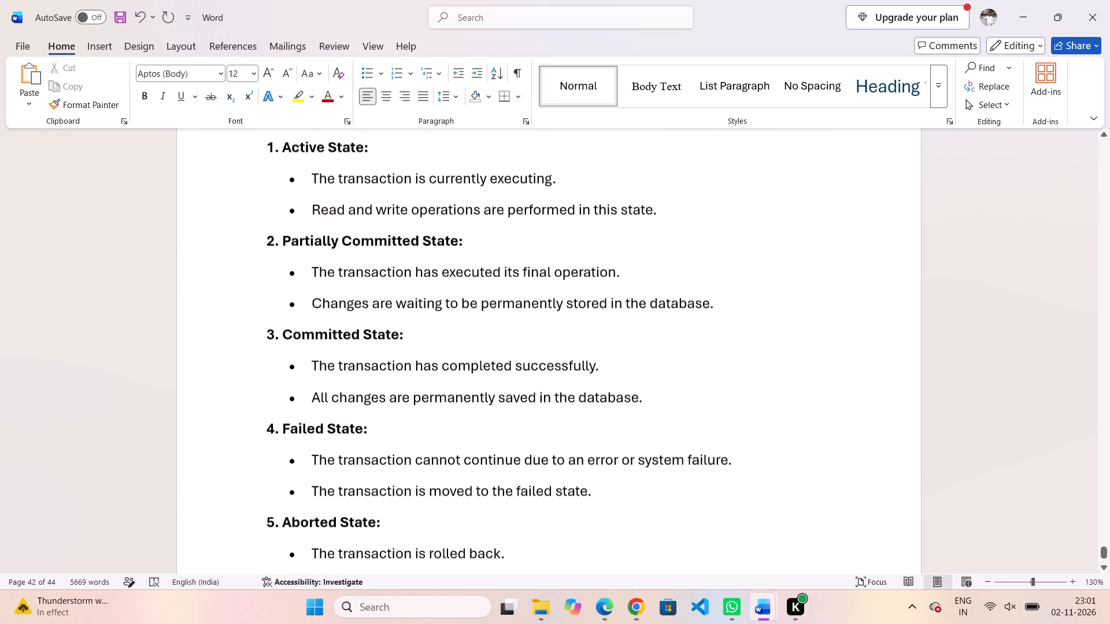
Review the UNIT-04 answers from question 31's transaction concepts through the end of question 32's transaction states.
{"action": "scroll", "coordinate": [533, 333], "scroll_direction": "down", "scroll_amount": 2}
{"action": "scroll", "coordinate": [533, 333], "scroll_direction": "up", "scroll_amount": 6}
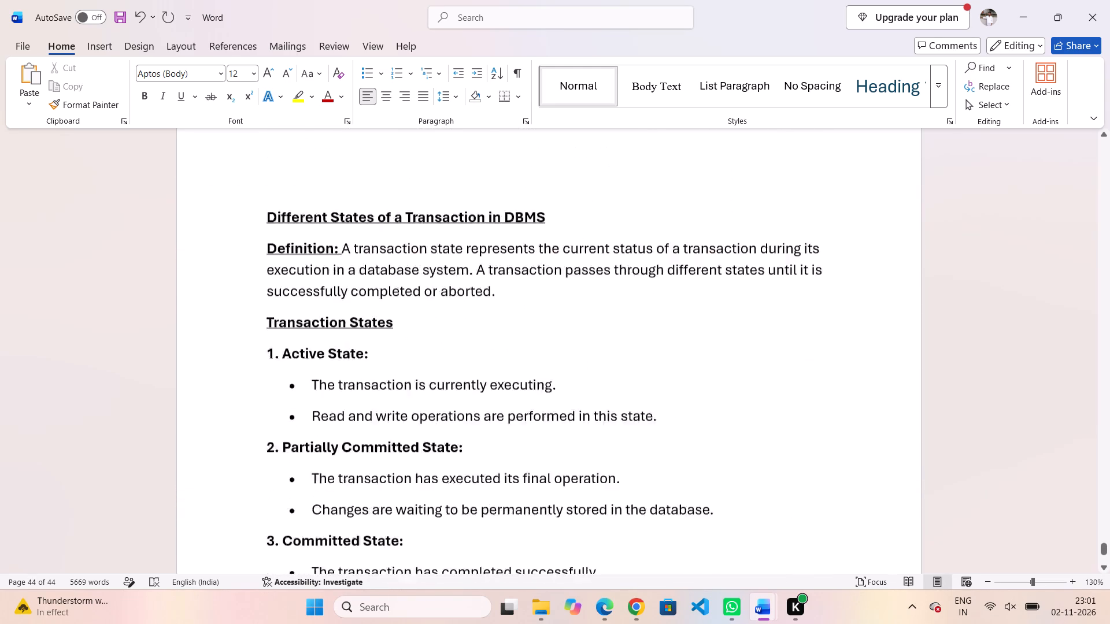
{"action": "scroll", "coordinate": [533, 333], "scroll_direction": "up", "scroll_amount": 3}
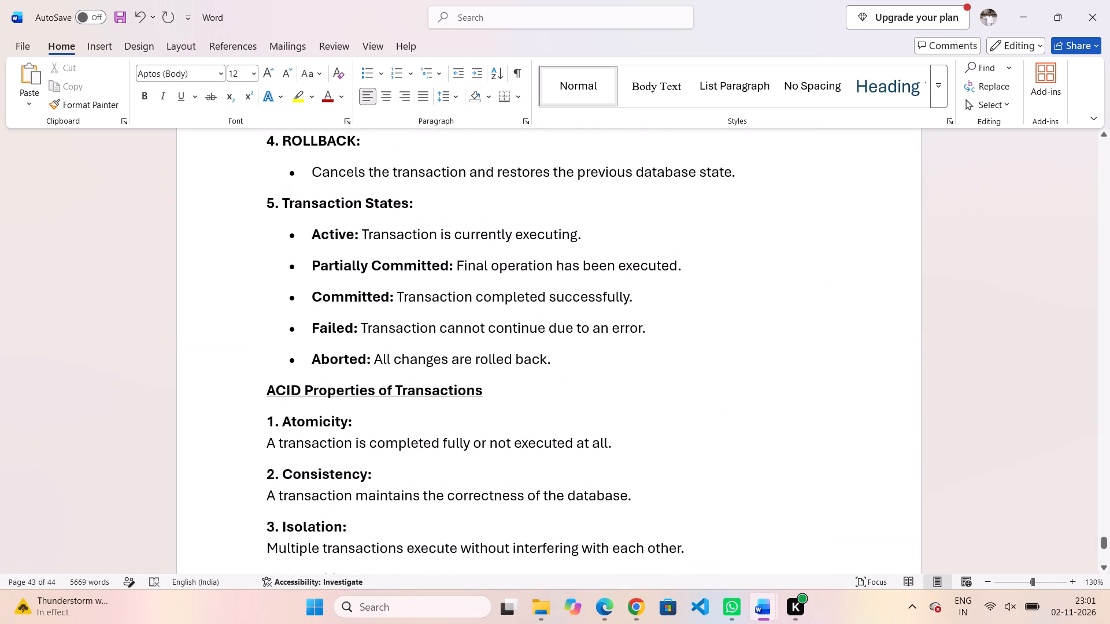
{"action": "scroll", "coordinate": [533, 333], "scroll_direction": "down", "scroll_amount": 3}
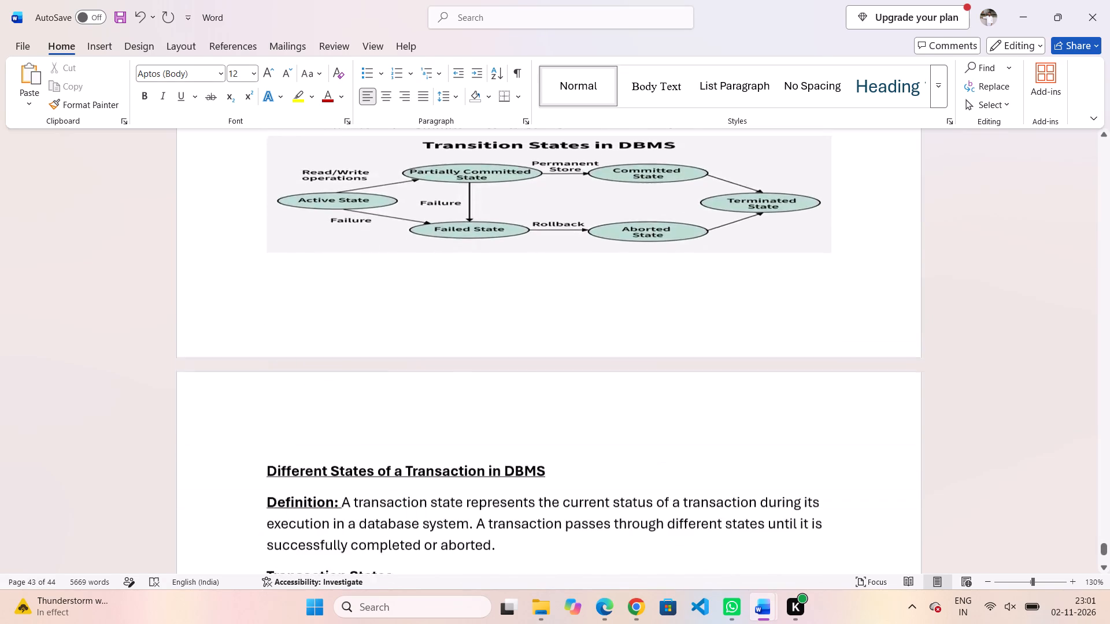
{"action": "scroll", "coordinate": [533, 333], "scroll_direction": "down", "scroll_amount": 4}
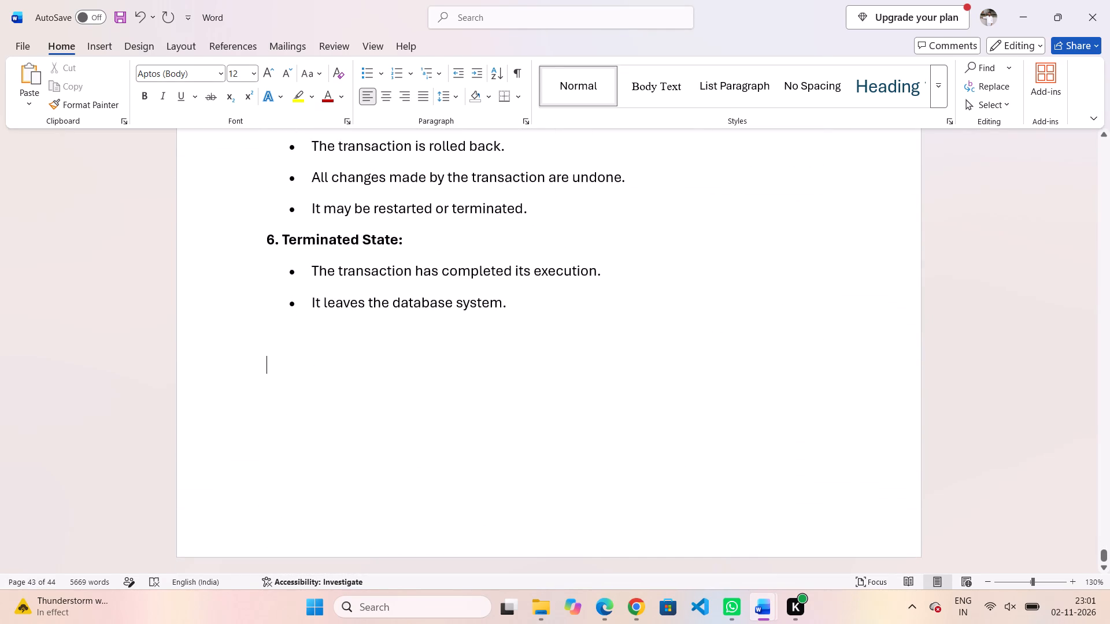
Add the question number "33]" in bold, followed by a space, on the empty line below question 32's answer.
{"action": "type", "text": "33"}
{"action": "key", "text": "bracketright"}
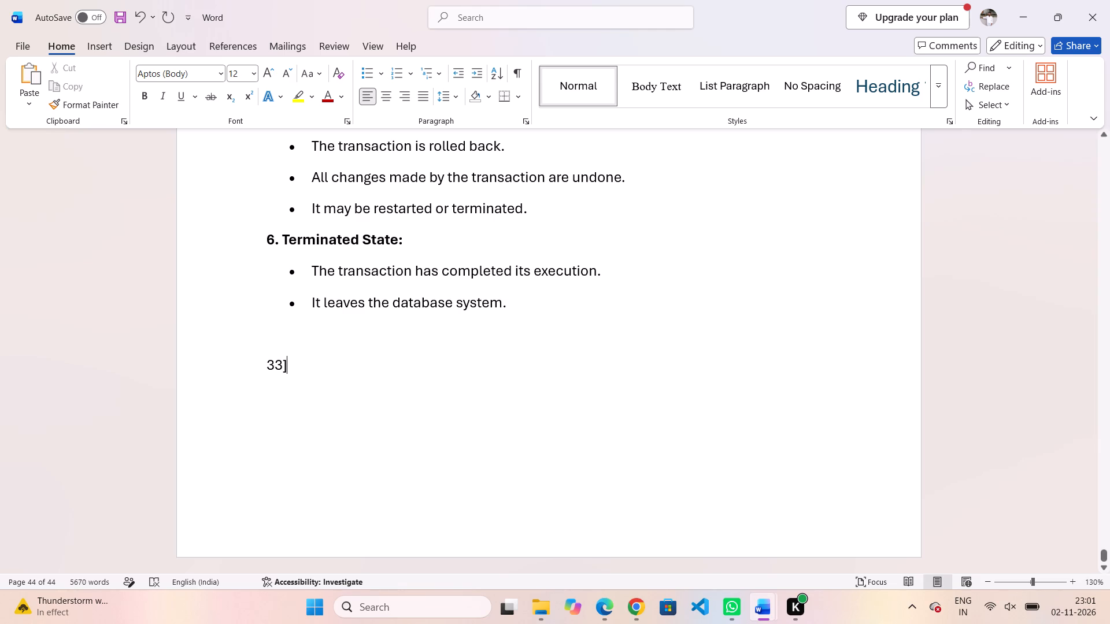
{"action": "left_click_drag", "start_coordinate": [296, 372], "coordinate": [246, 371]}
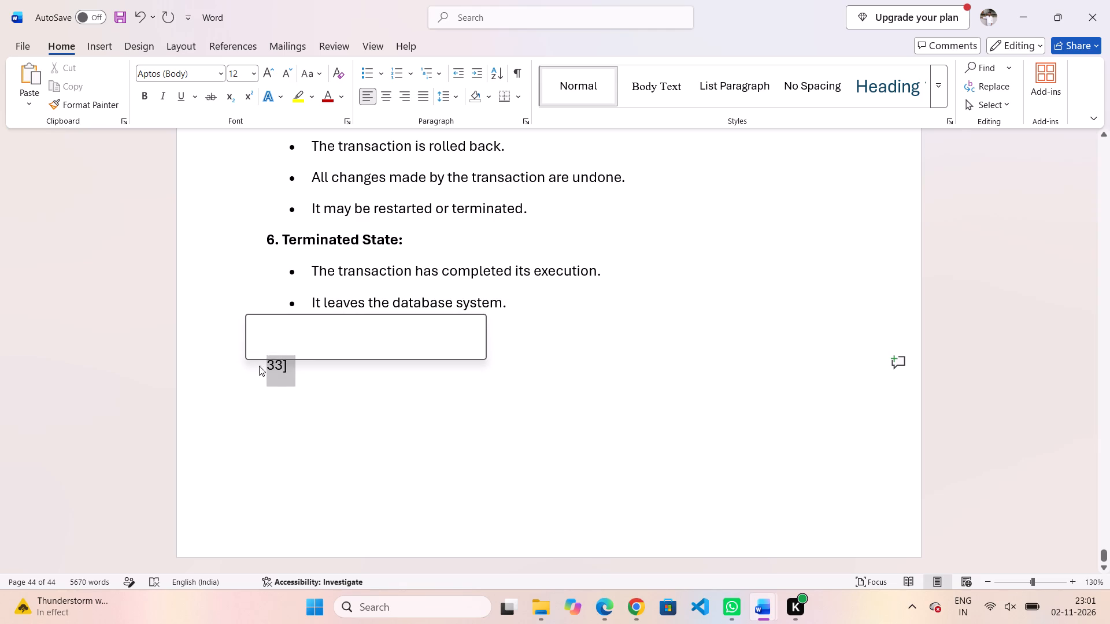
{"action": "left_click", "coordinate": [255, 350]}
{"action": "left_click", "coordinate": [295, 369]}
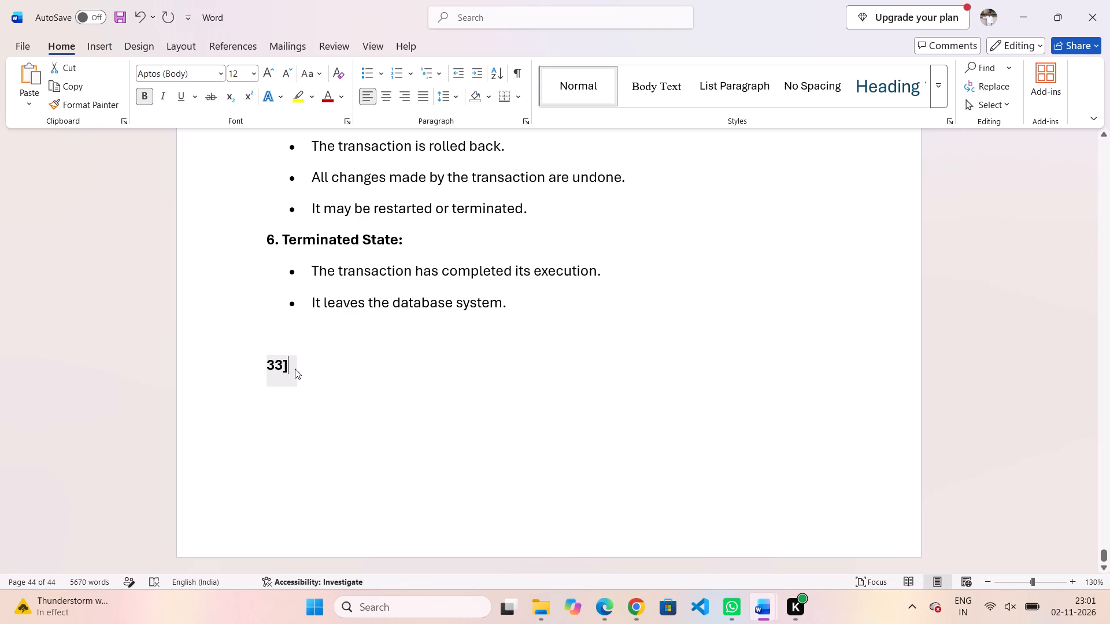
{"action": "key", "text": "space"}
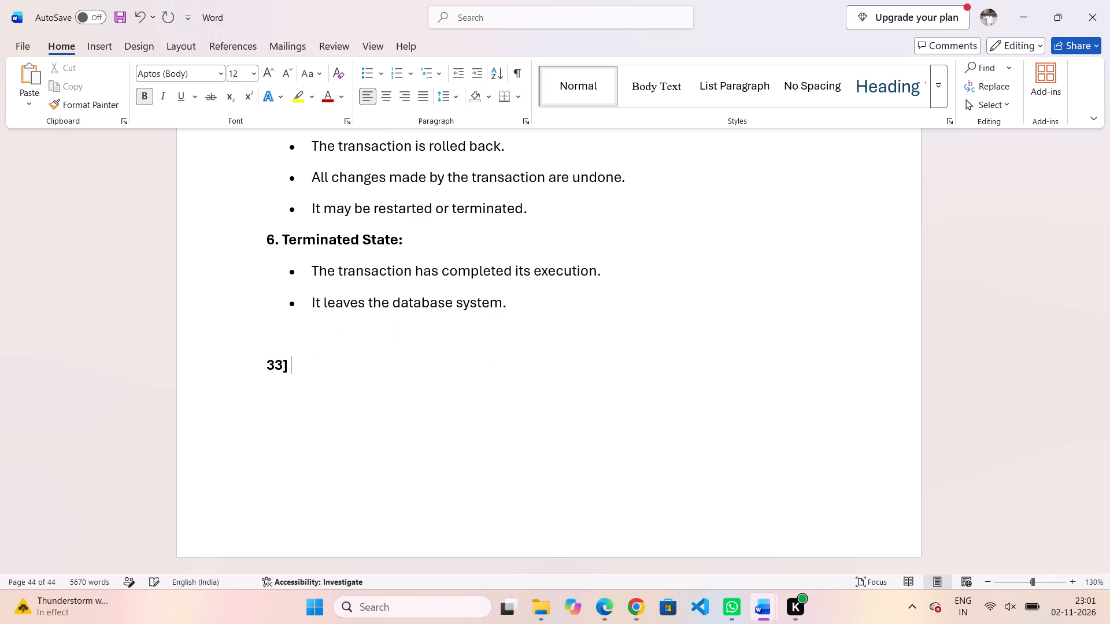
Check the UNIT-04 heading and the formatting of questions 31 and 32 with their answers.
{"action": "scroll", "coordinate": [291, 363], "scroll_direction": "up", "scroll_amount": 2}
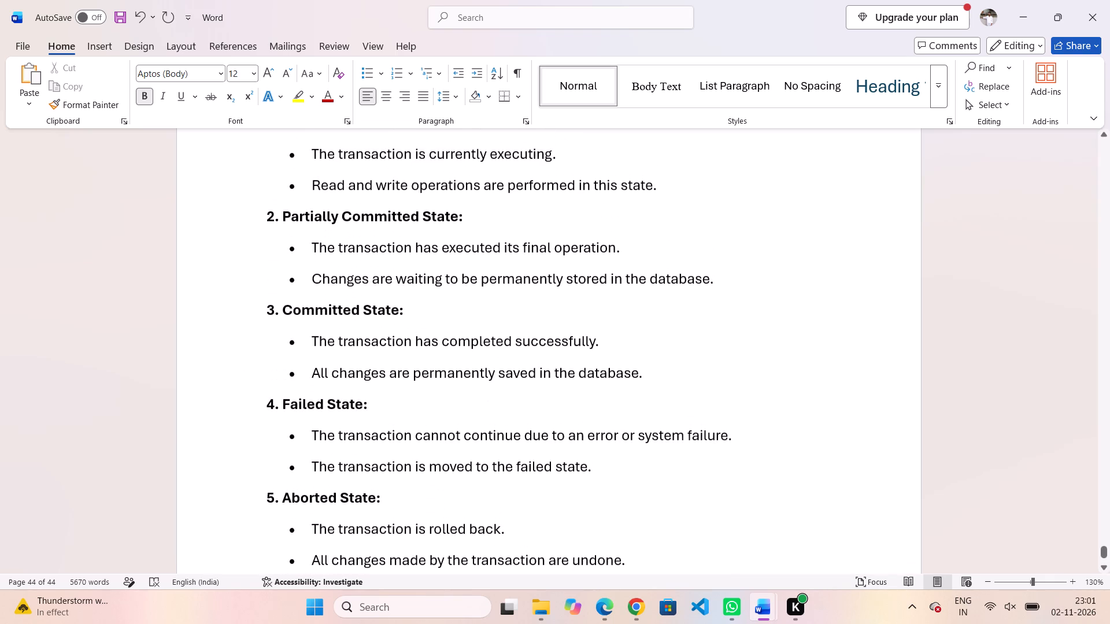
{"action": "scroll", "coordinate": [283, 378], "scroll_direction": "up", "scroll_amount": 1}
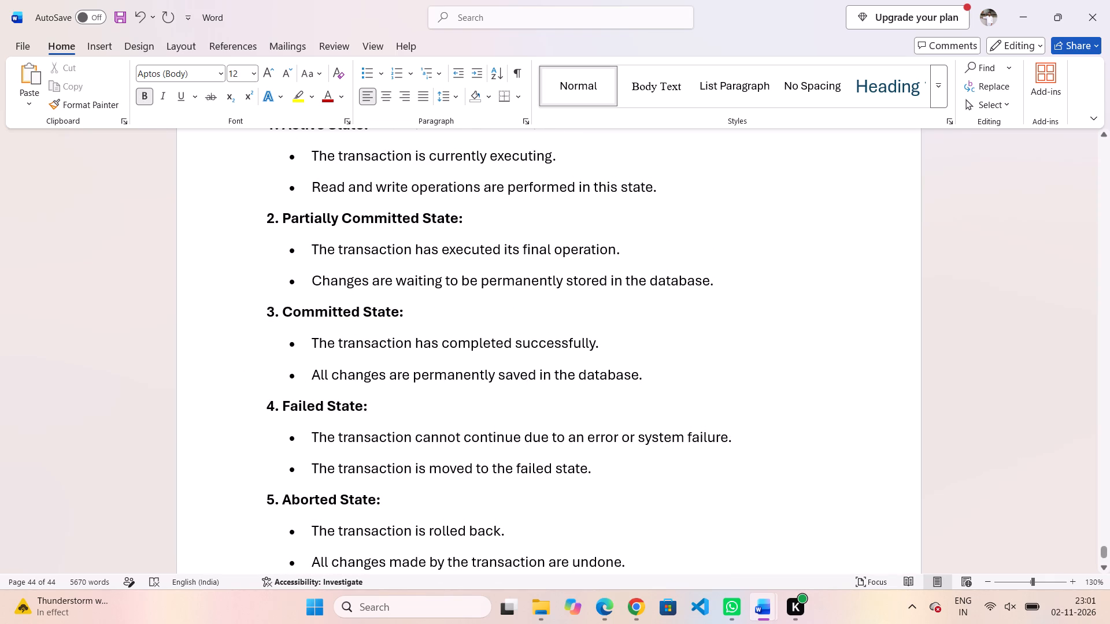
{"action": "scroll", "coordinate": [283, 378], "scroll_direction": "up", "scroll_amount": 5}
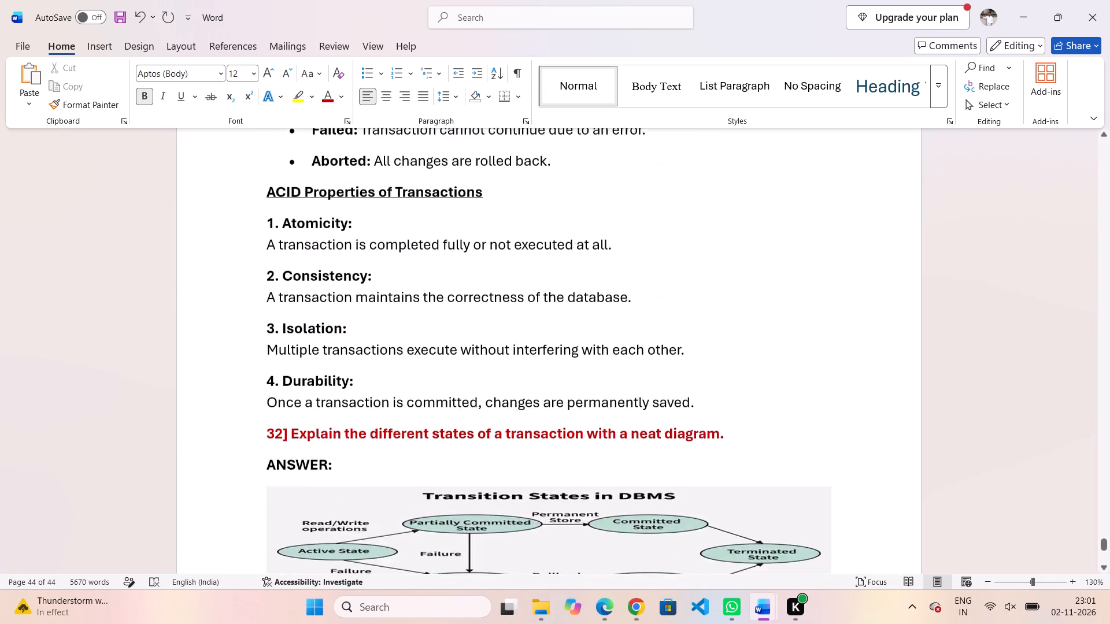
{"action": "scroll", "coordinate": [283, 378], "scroll_direction": "up", "scroll_amount": 4}
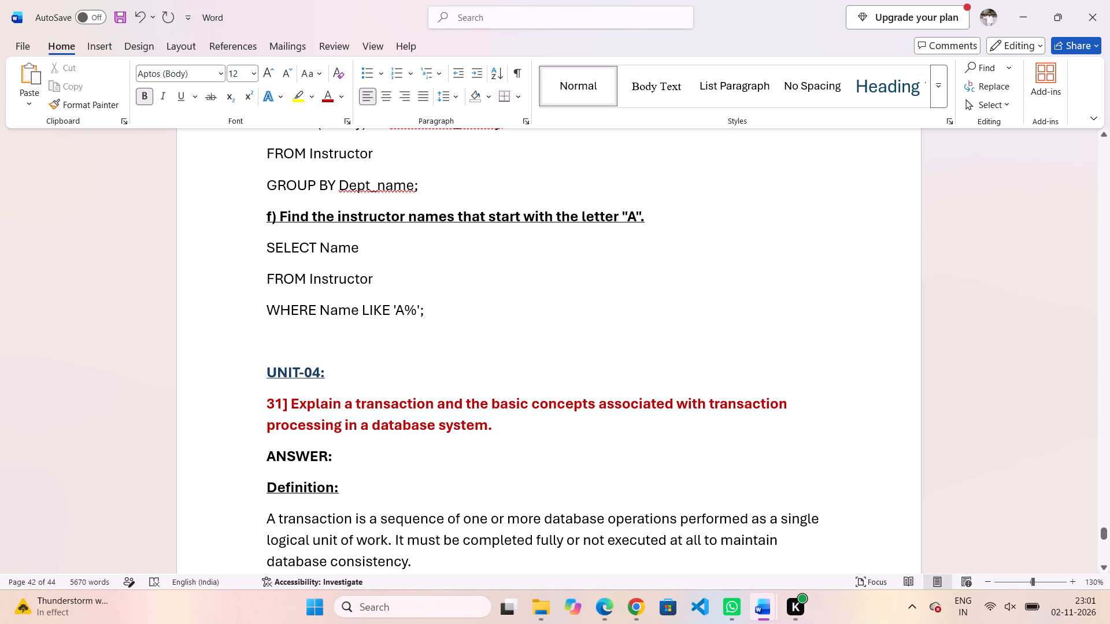
{"action": "scroll", "coordinate": [283, 378], "scroll_direction": "down", "scroll_amount": 5}
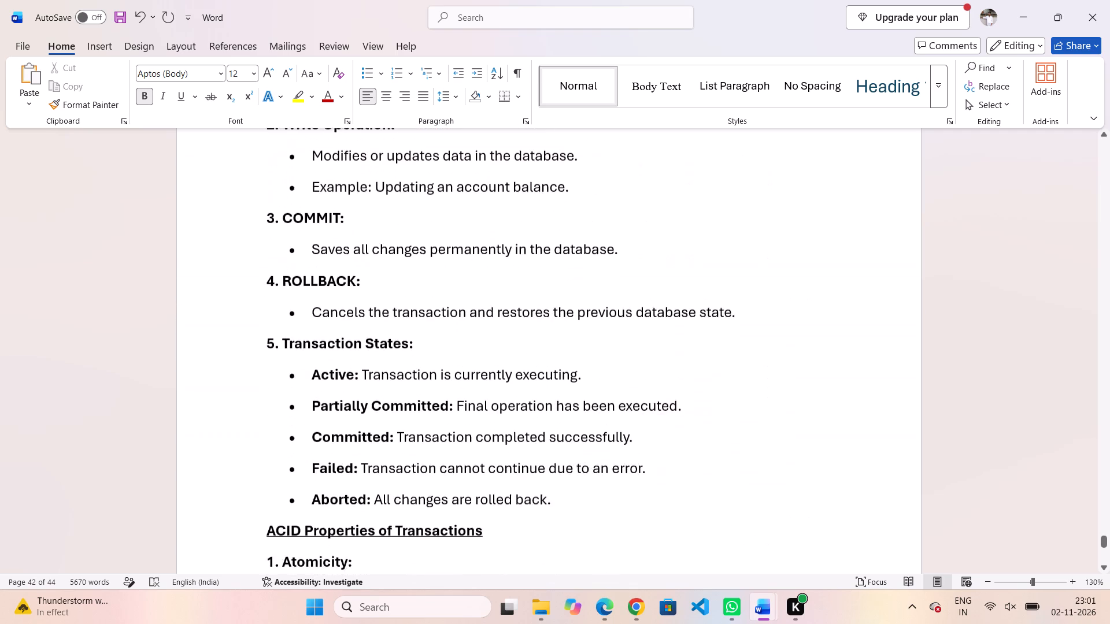
{"action": "scroll", "coordinate": [283, 378], "scroll_direction": "down", "scroll_amount": 4}
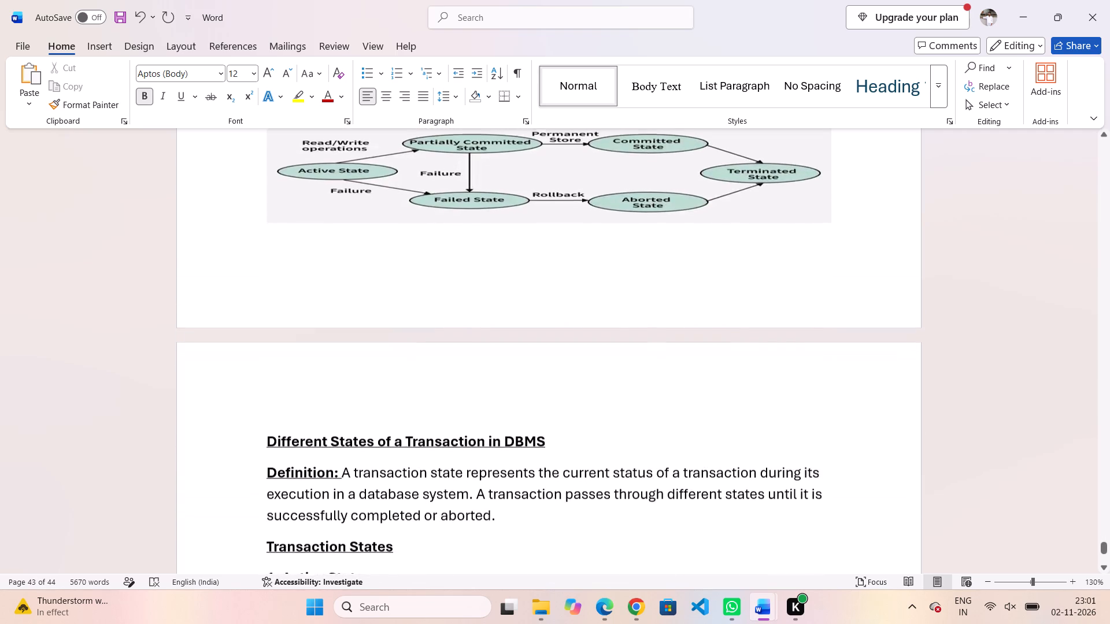
{"action": "scroll", "coordinate": [283, 378], "scroll_direction": "down", "scroll_amount": 5}
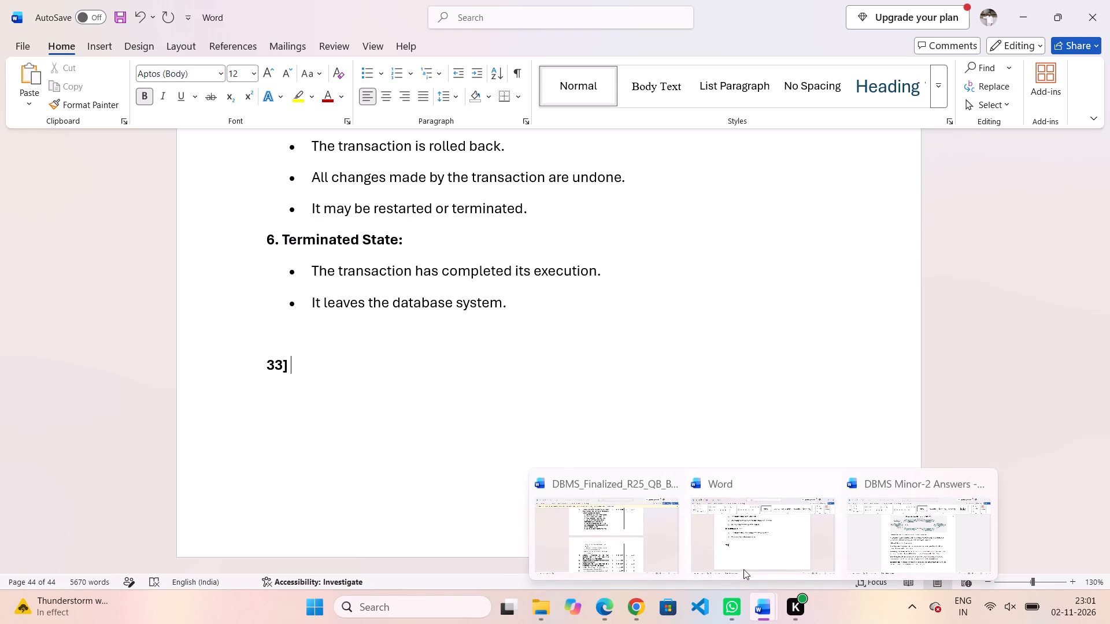
Copy question 33, "Demonstrate the ACID properties of a transaction with suitable examples.", from the question bank document and paste it after "33]" in the answers document.
{"action": "left_click", "coordinate": [634, 532]}
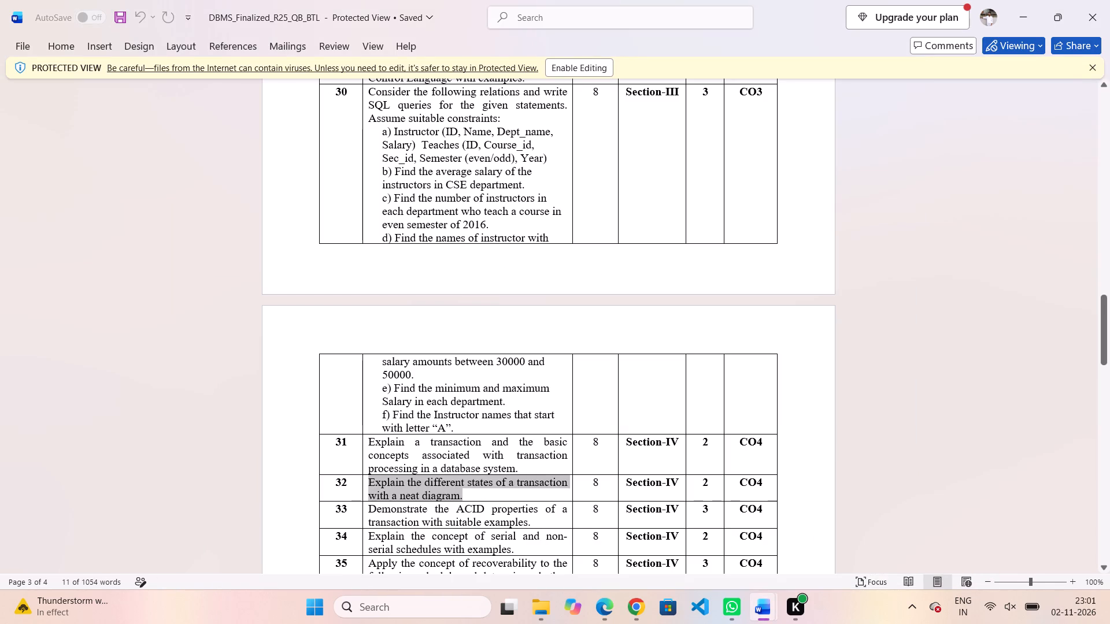
{"action": "left_click_drag", "start_coordinate": [541, 523], "coordinate": [432, 529]}
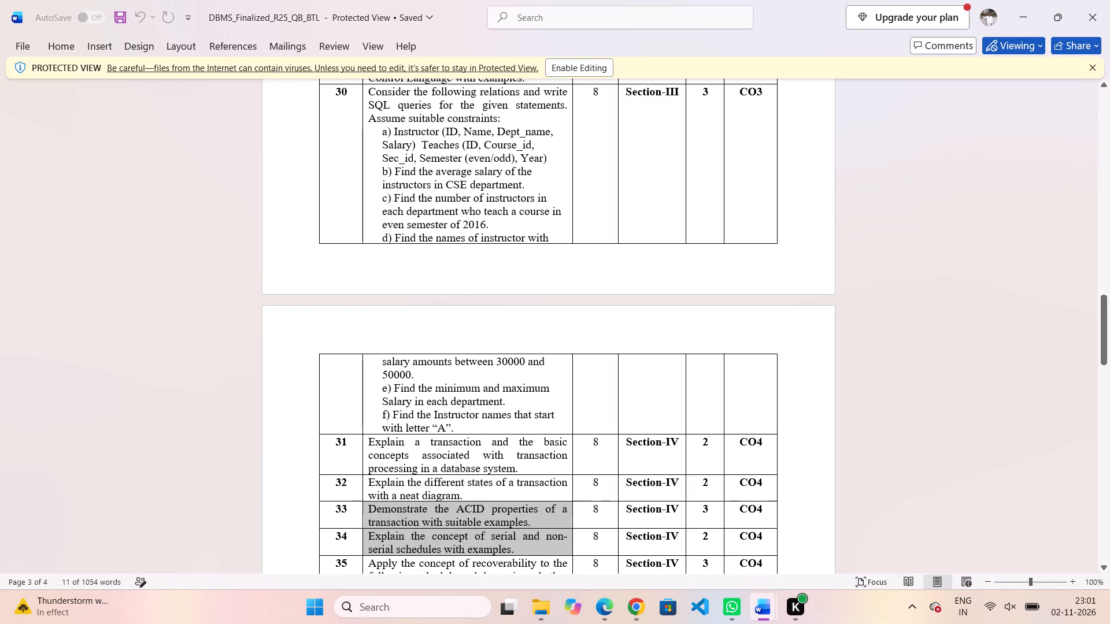
{"action": "left_click_drag", "start_coordinate": [432, 529], "coordinate": [430, 526]}
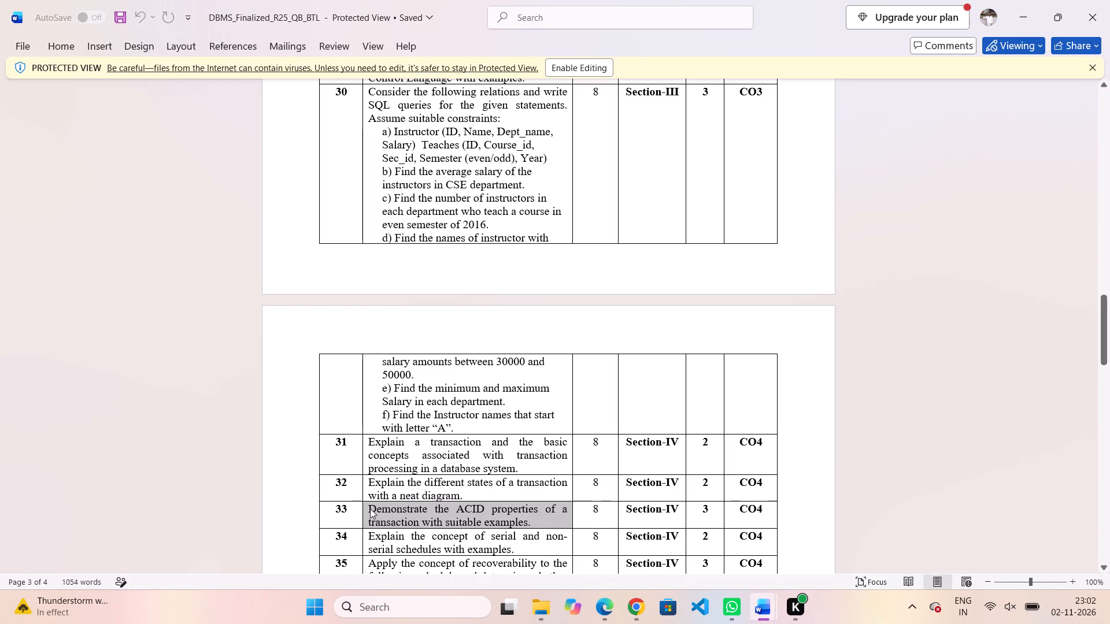
{"action": "double_click", "coordinate": [370, 508]}
{"action": "left_click_drag", "start_coordinate": [370, 508], "coordinate": [446, 517]}
{"action": "left_click", "coordinate": [446, 517]}
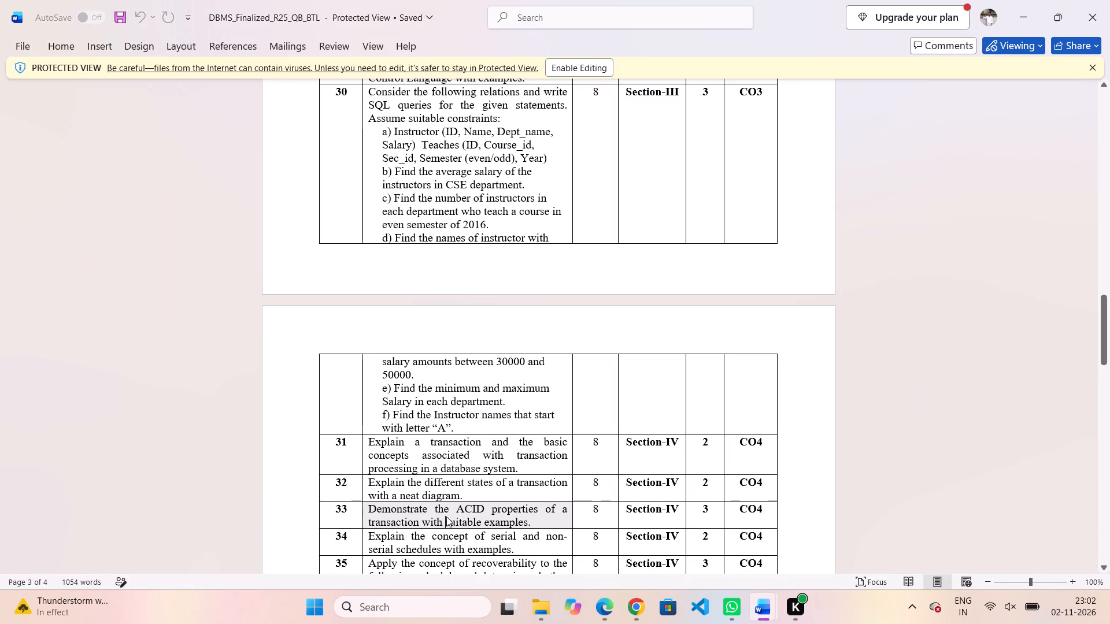
{"action": "left_click_drag", "start_coordinate": [371, 508], "coordinate": [526, 519]}
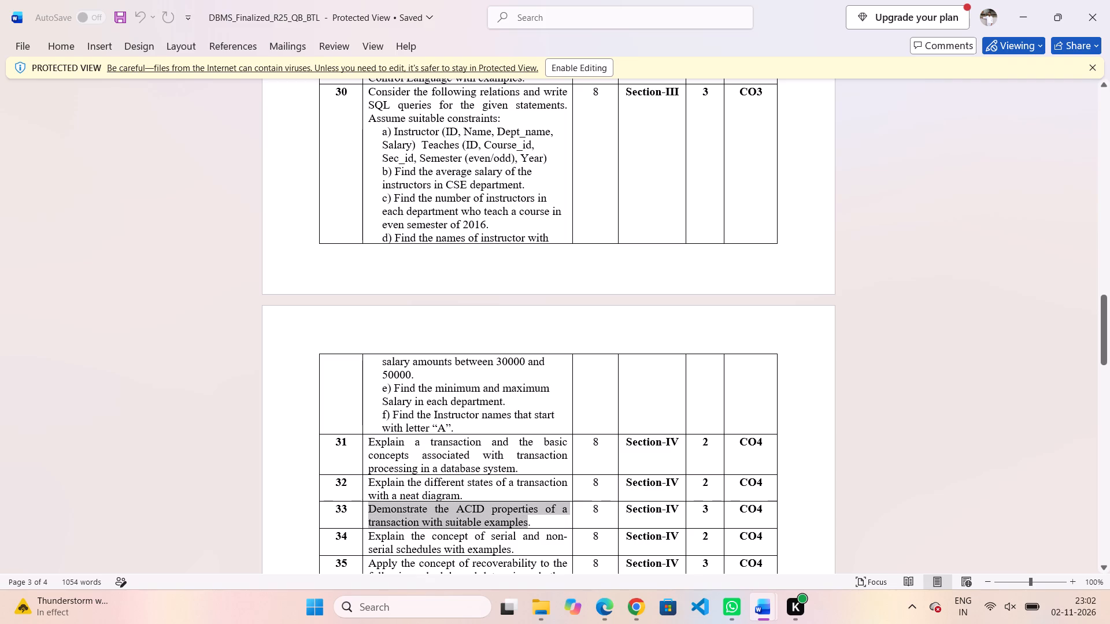
{"action": "left_click_drag", "start_coordinate": [526, 519], "coordinate": [535, 520]}
{"action": "key", "text": "ctrl+c"}
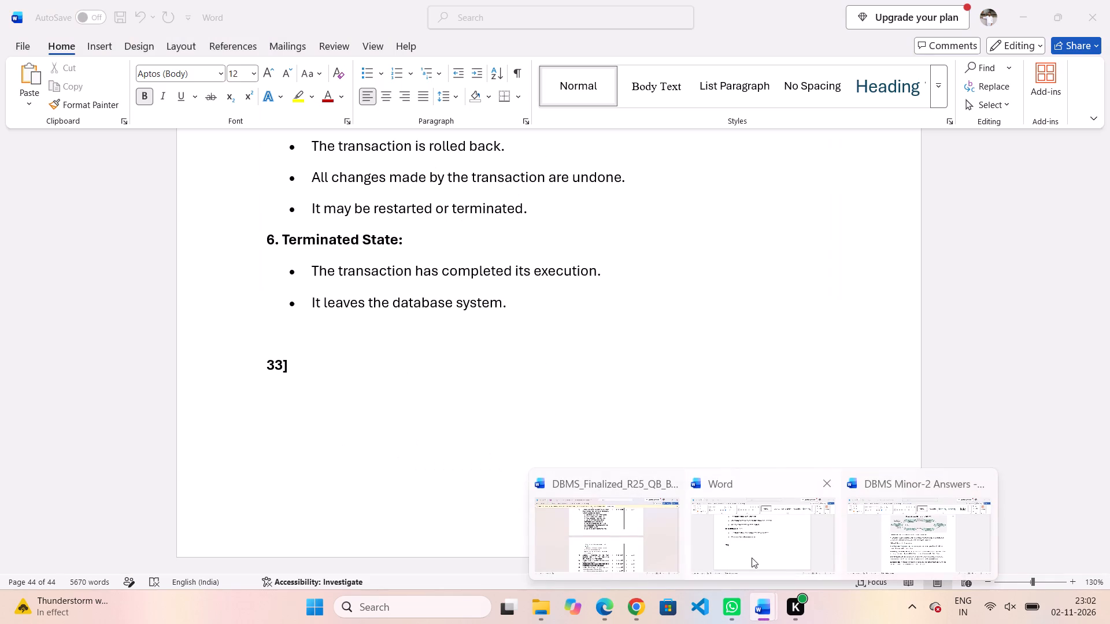
{"action": "left_click", "coordinate": [752, 558]}
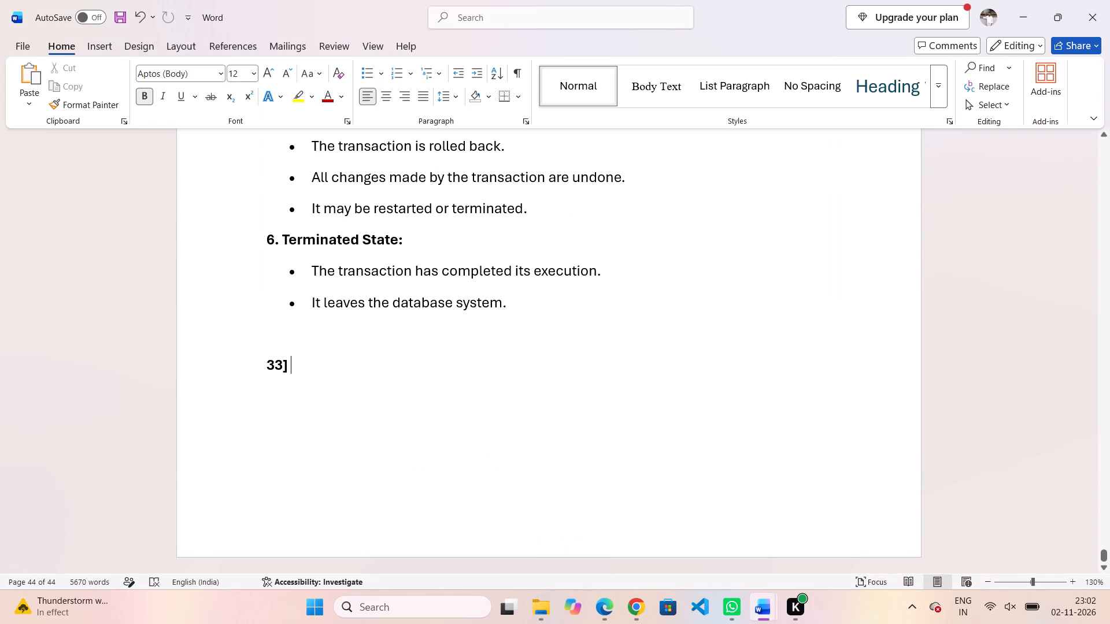
{"action": "key", "text": "ctrl+v"}
{"action": "key", "text": "Return"}
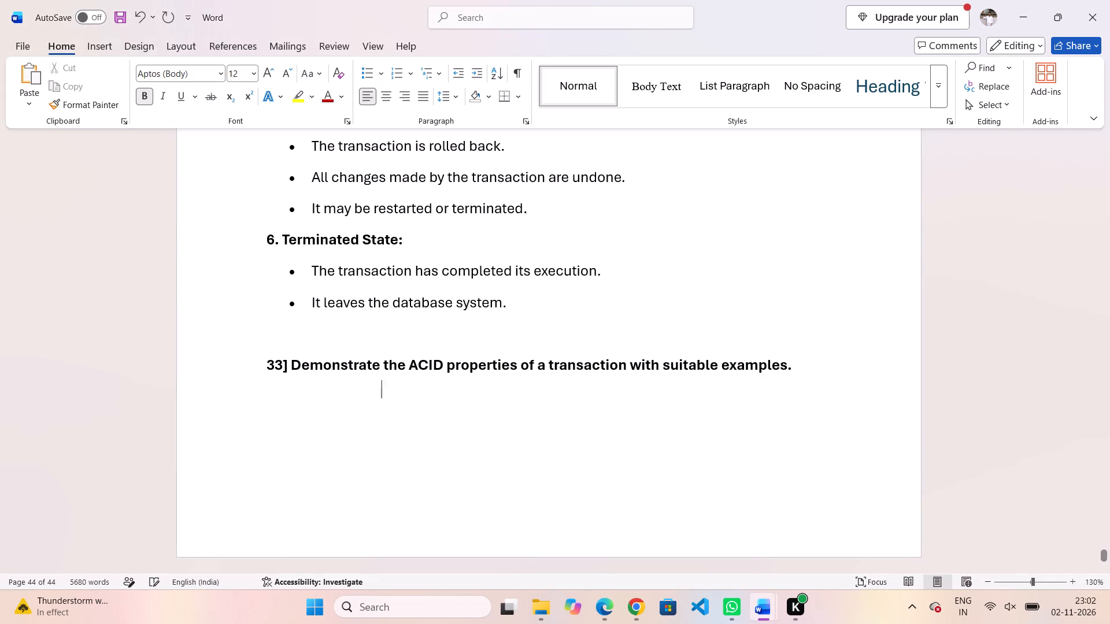
Add a bold "ANSWER:" line below question 33, followed by a line break.
{"action": "type", "text": "ANSWER"}
{"action": "key", "text": "shift+colon"}
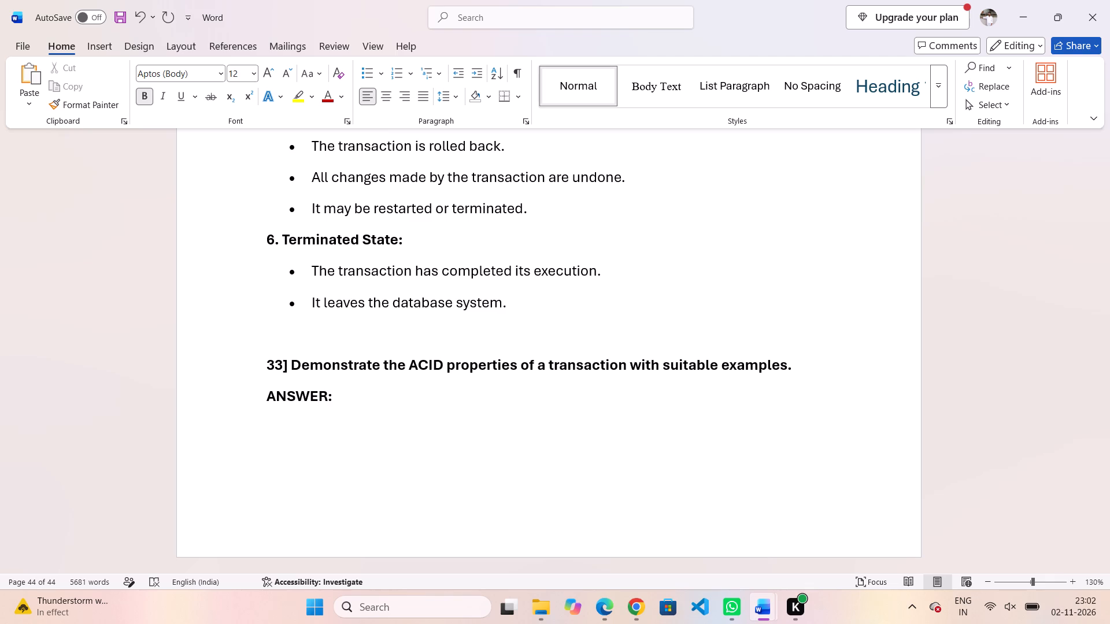
{"action": "key", "text": "Return"}
Colour the whole question 33 heading line dark red like the other question headings.
{"action": "left_click_drag", "start_coordinate": [800, 370], "coordinate": [383, 382]}
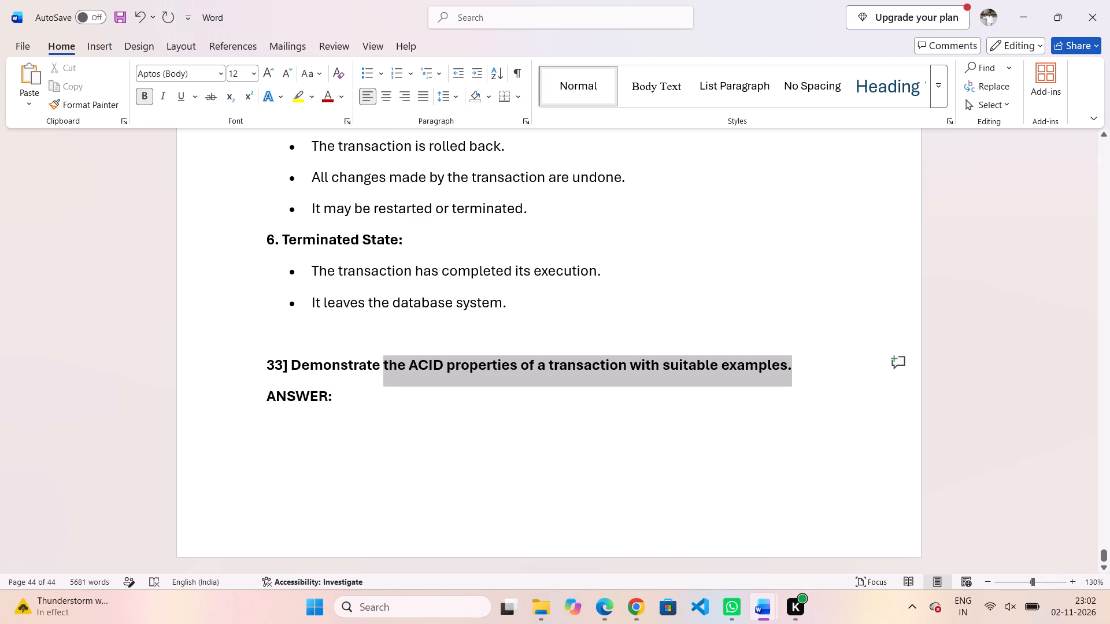
{"action": "left_click_drag", "start_coordinate": [383, 382], "coordinate": [239, 374]}
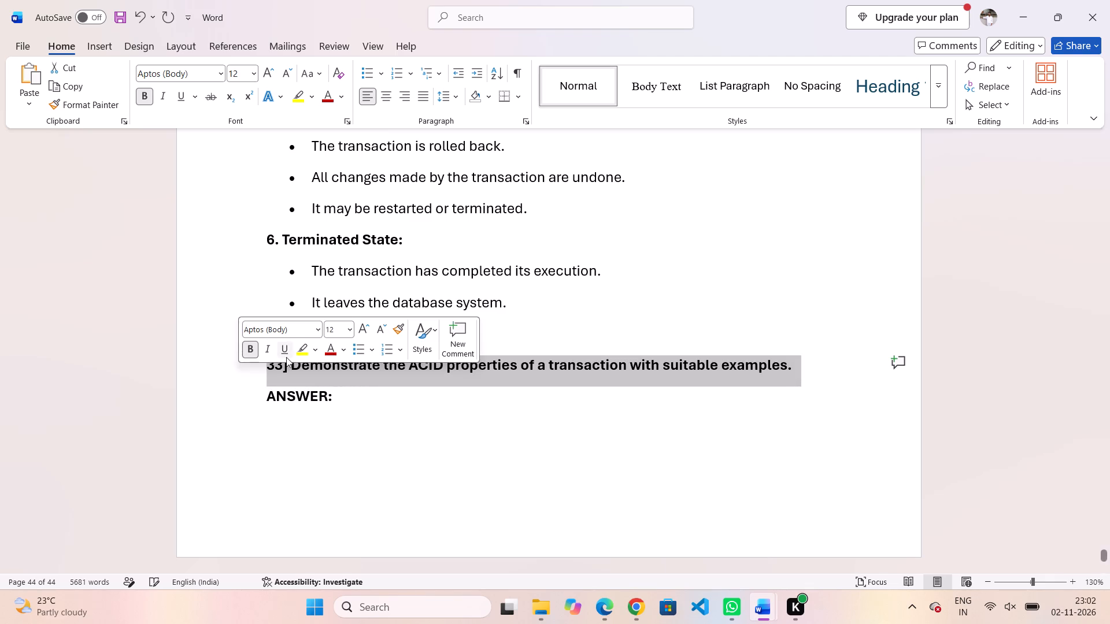
{"action": "left_click", "coordinate": [328, 353]}
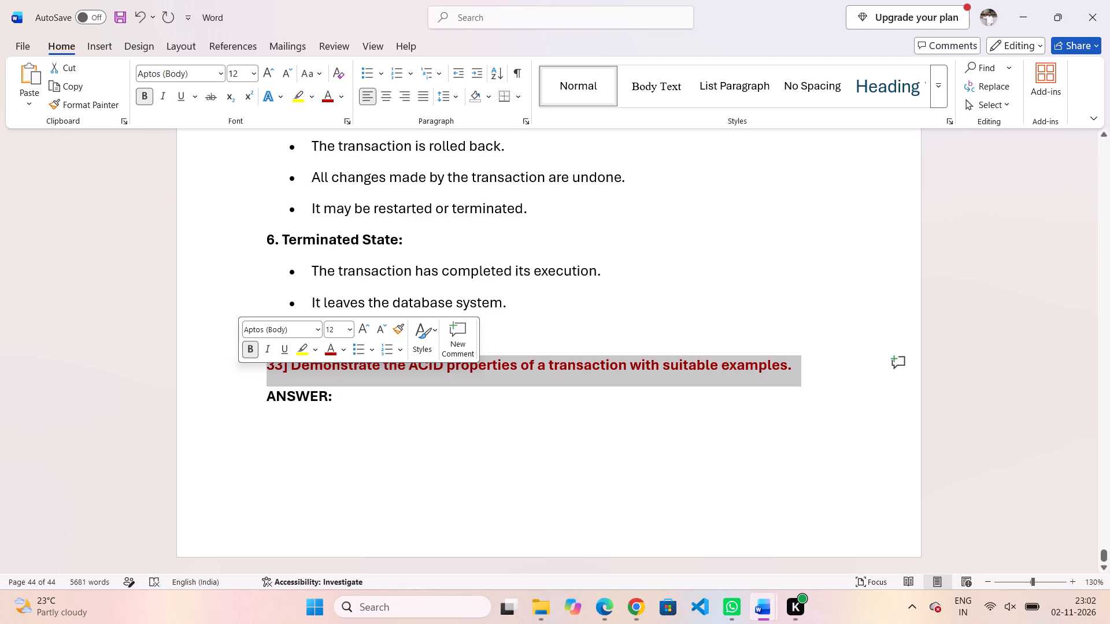
Insert a new line directly below question 33's "ANSWER:" and turn bold off for it.
{"action": "left_click", "coordinate": [337, 395]}
{"action": "key", "text": "Return"}
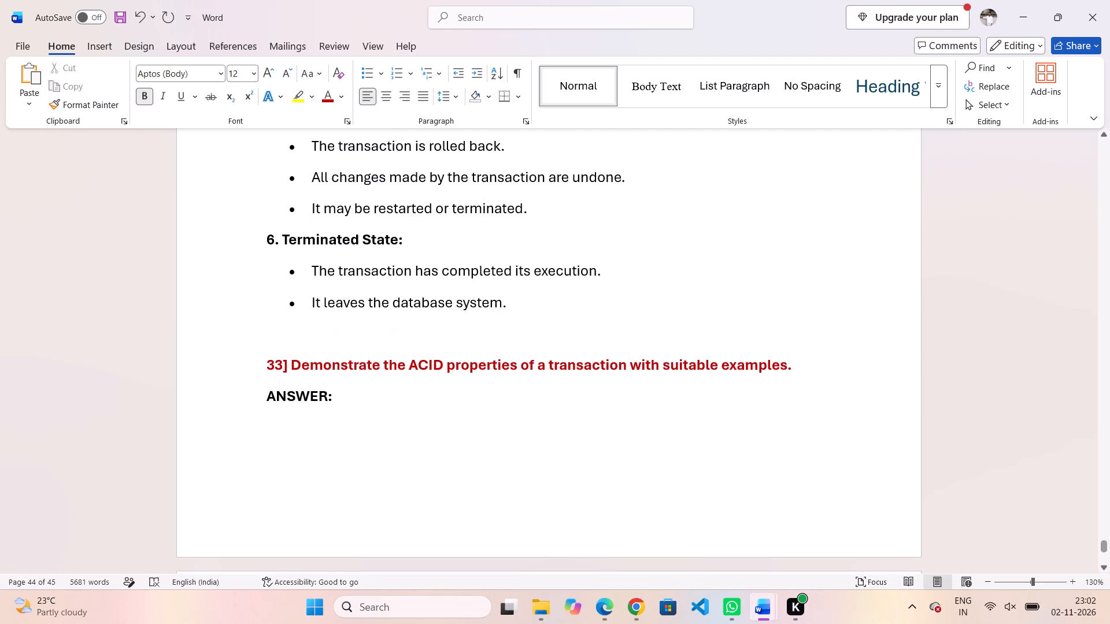
{"action": "left_click", "coordinate": [143, 99]}
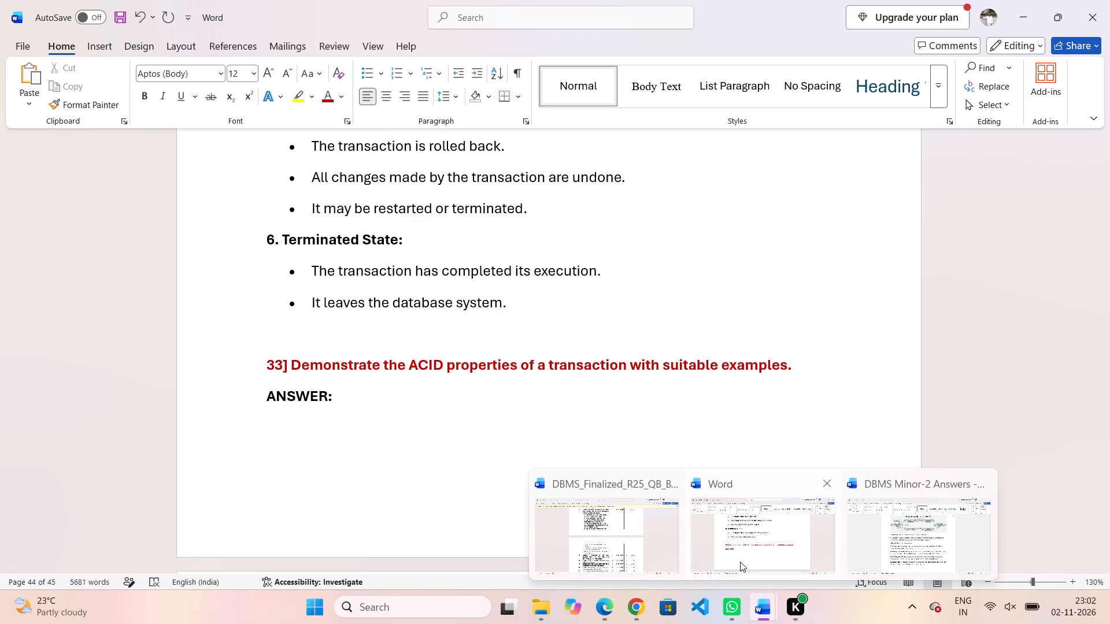
Switch to the ChatGPT conversation in Chrome and submit the copied question 33 about demonstrating ACID properties with suitable examples.
{"action": "left_click", "coordinate": [635, 608]}
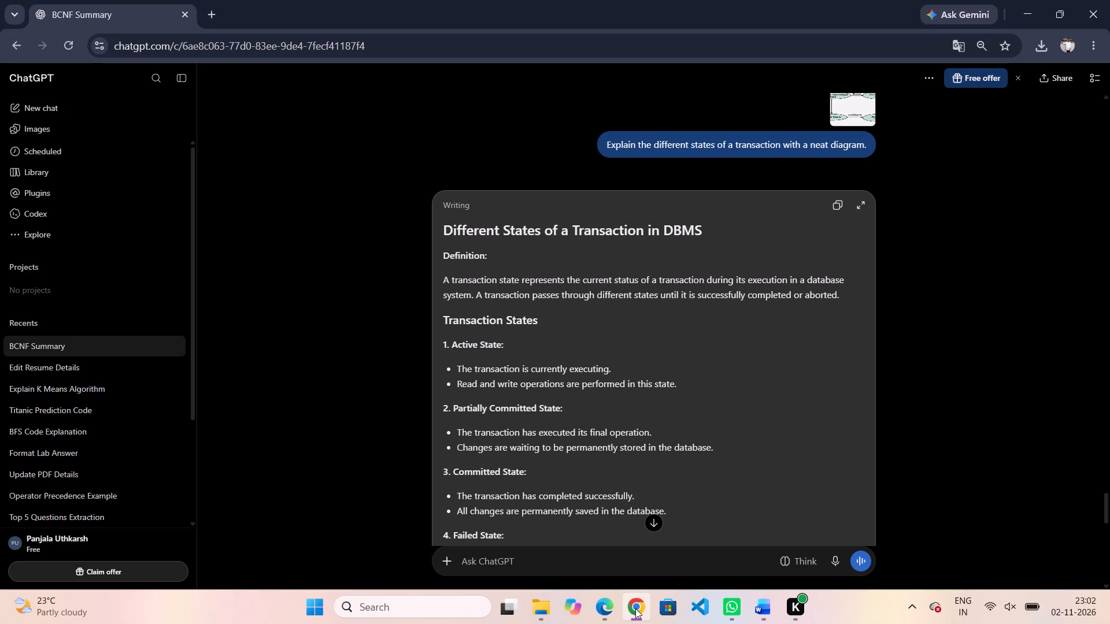
{"action": "left_click", "coordinate": [584, 564]}
{"action": "key", "text": "ctrl+v"}
{"action": "key", "text": "Return"}
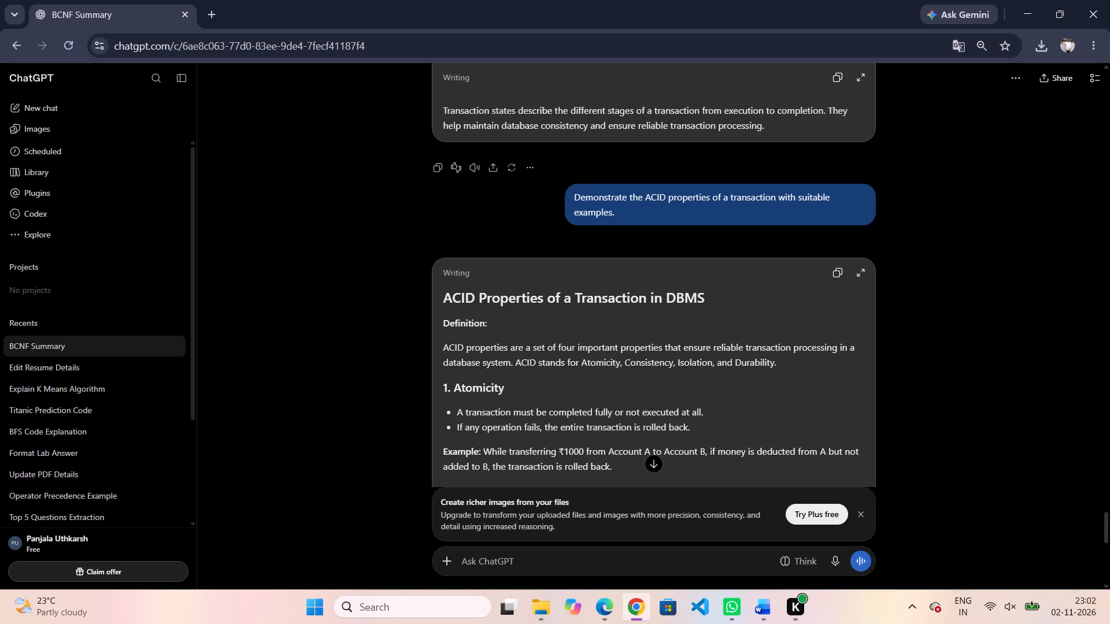
Look through ChatGPT's ACID properties answer, copy the whole answer, and paste it below question 33's "ANSWER:" in Word.
{"action": "scroll", "coordinate": [698, 411], "scroll_direction": "down", "scroll_amount": 2}
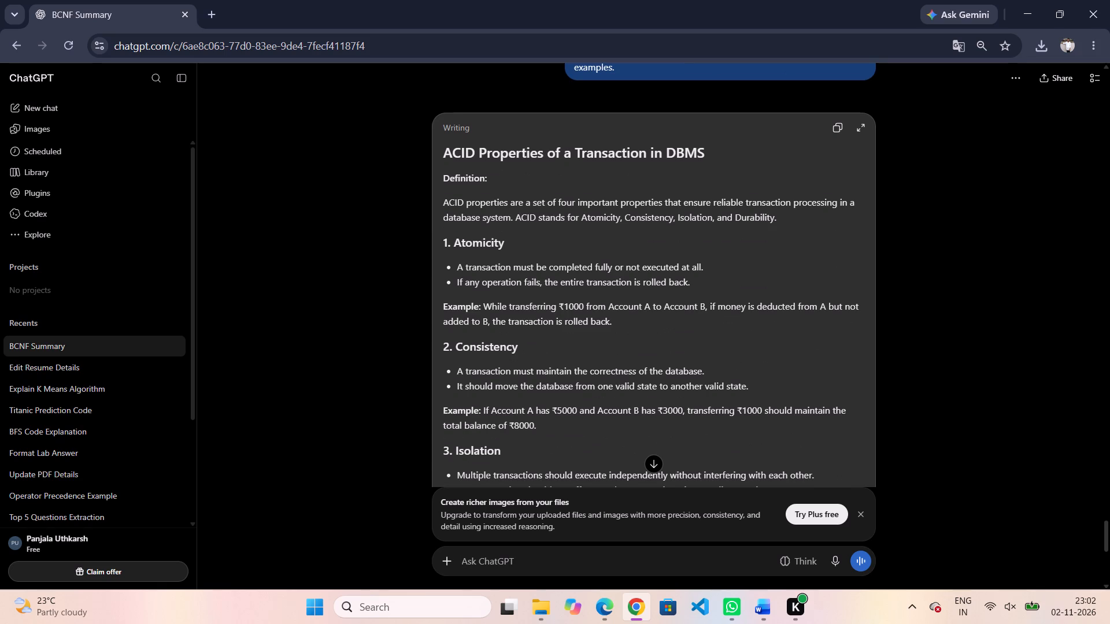
{"action": "scroll", "coordinate": [698, 411], "scroll_direction": "down", "scroll_amount": 2}
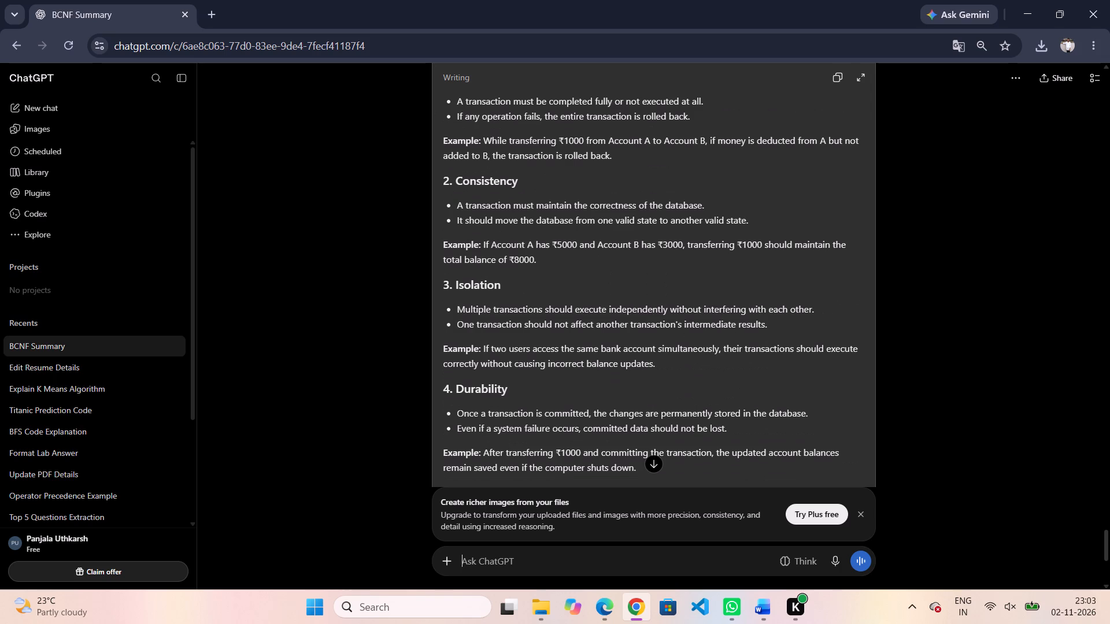
{"action": "scroll", "coordinate": [698, 411], "scroll_direction": "up", "scroll_amount": 1}
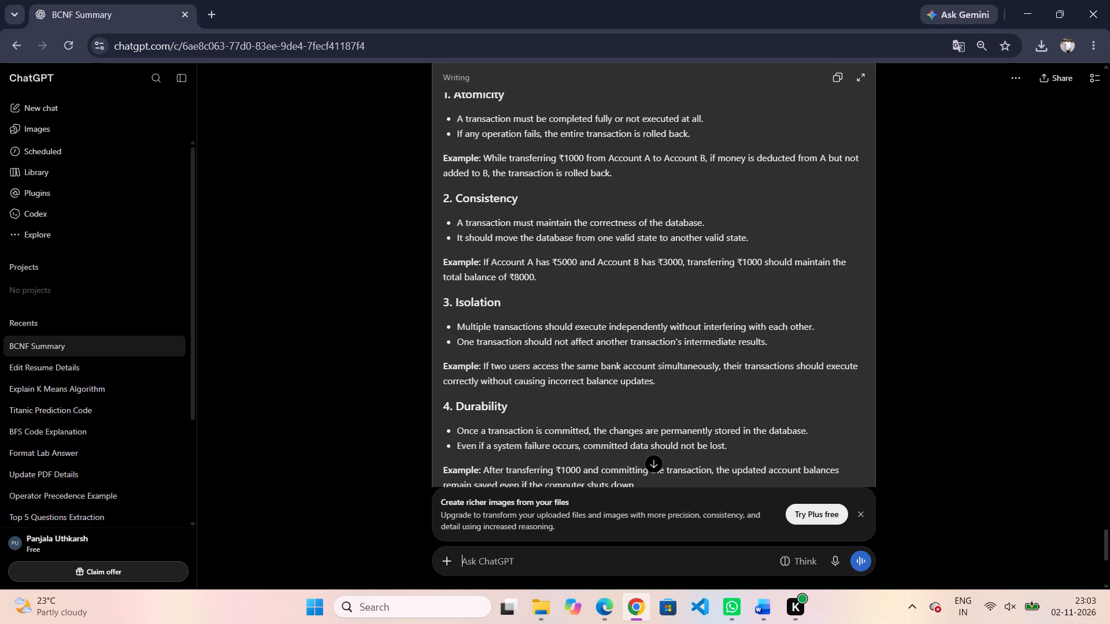
{"action": "scroll", "coordinate": [698, 411], "scroll_direction": "up", "scroll_amount": 1}
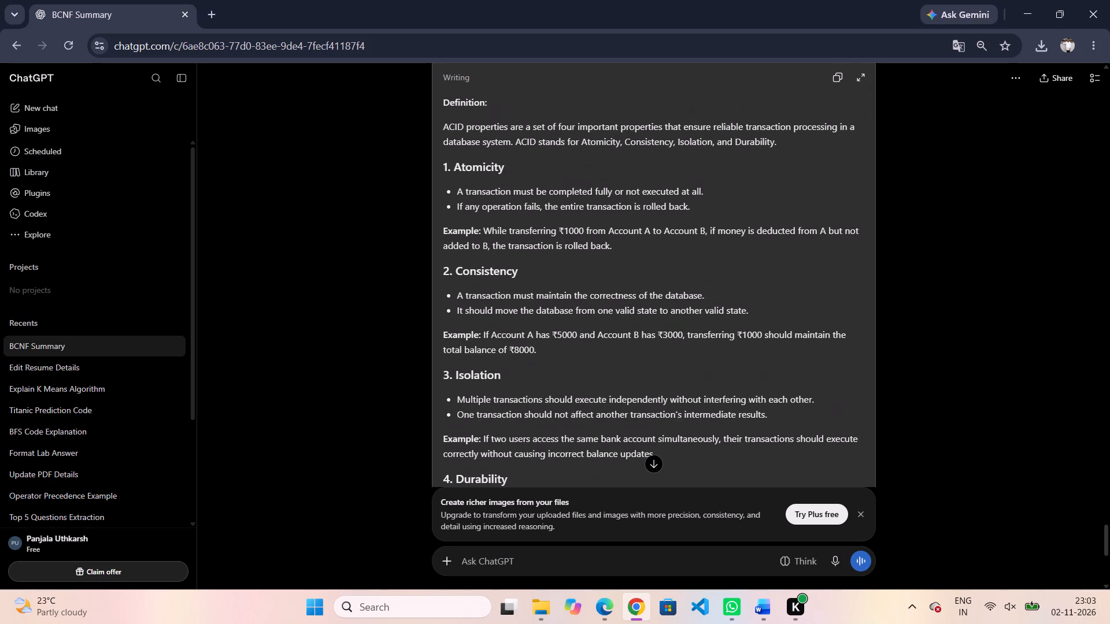
{"action": "scroll", "coordinate": [698, 411], "scroll_direction": "down", "scroll_amount": 3}
{"action": "scroll", "coordinate": [698, 411], "scroll_direction": "up", "scroll_amount": 3}
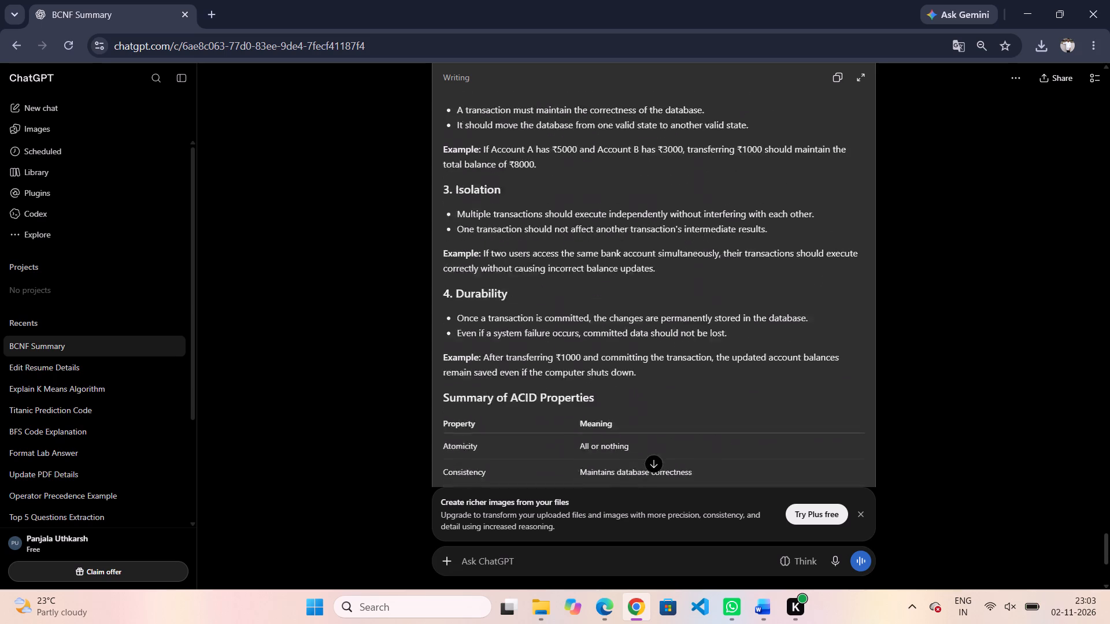
{"action": "scroll", "coordinate": [698, 411], "scroll_direction": "up", "scroll_amount": 2}
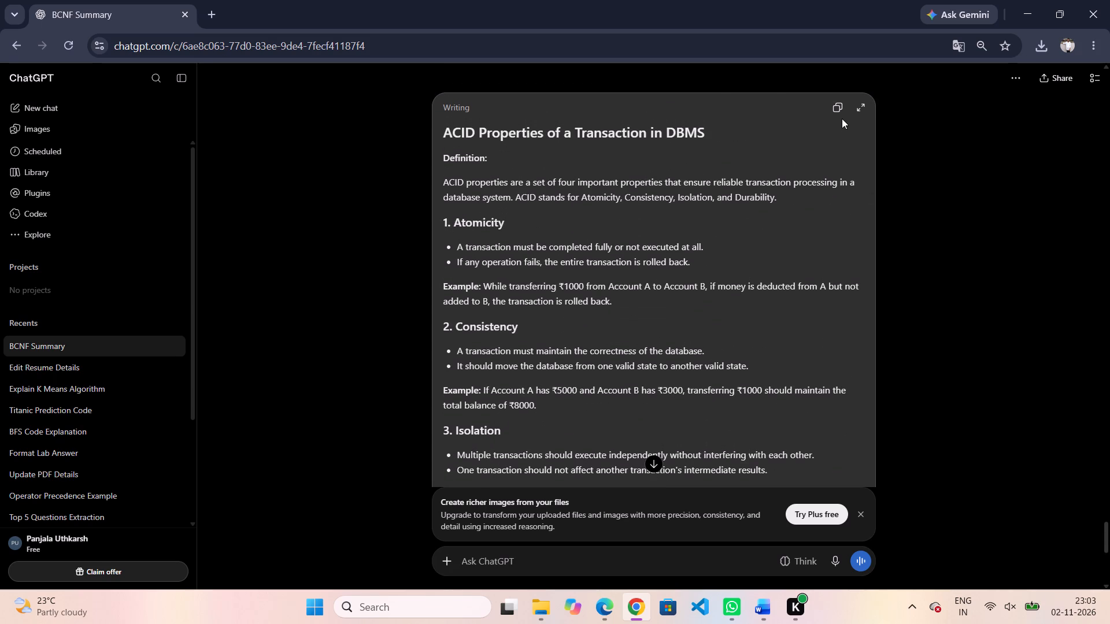
{"action": "left_click", "coordinate": [837, 110]}
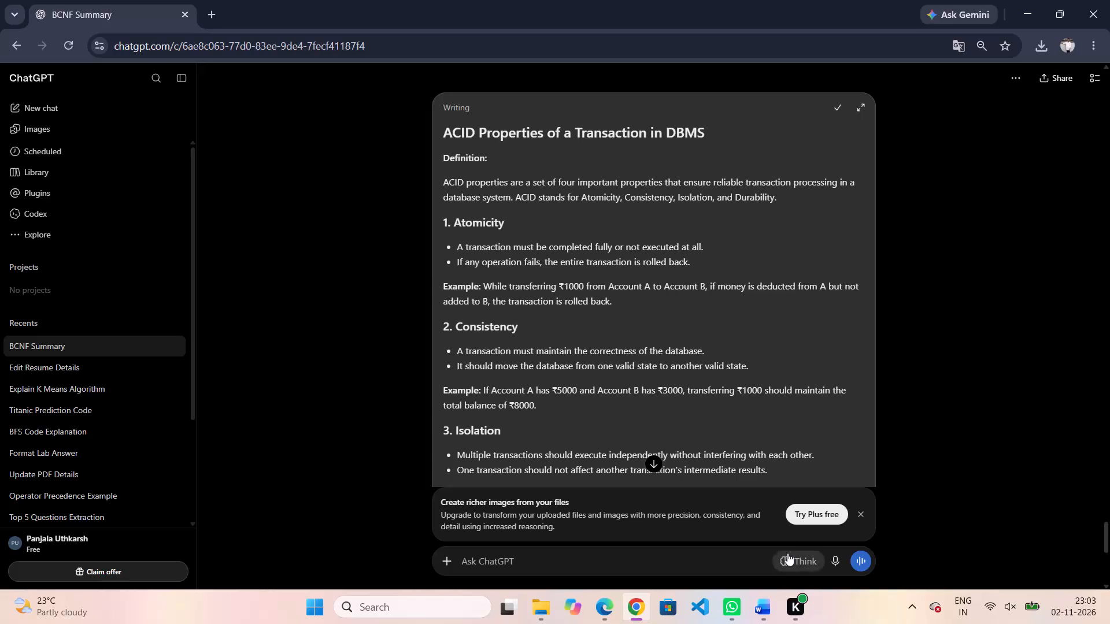
{"action": "left_click", "coordinate": [764, 606]}
{"action": "left_click", "coordinate": [743, 564]}
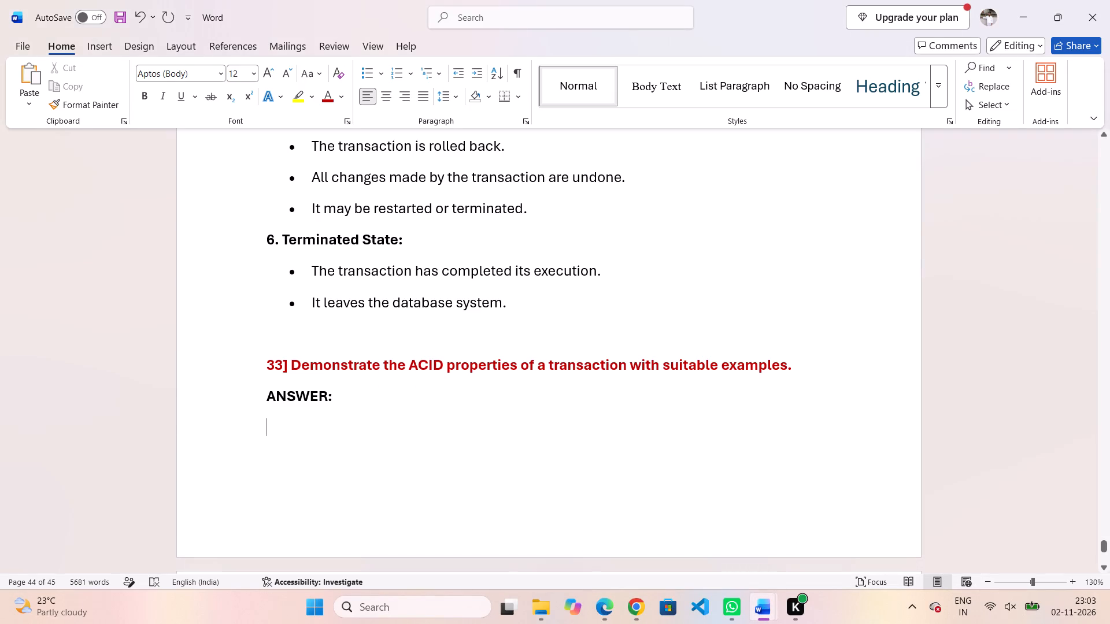
{"action": "key", "text": "ctrl+v"}
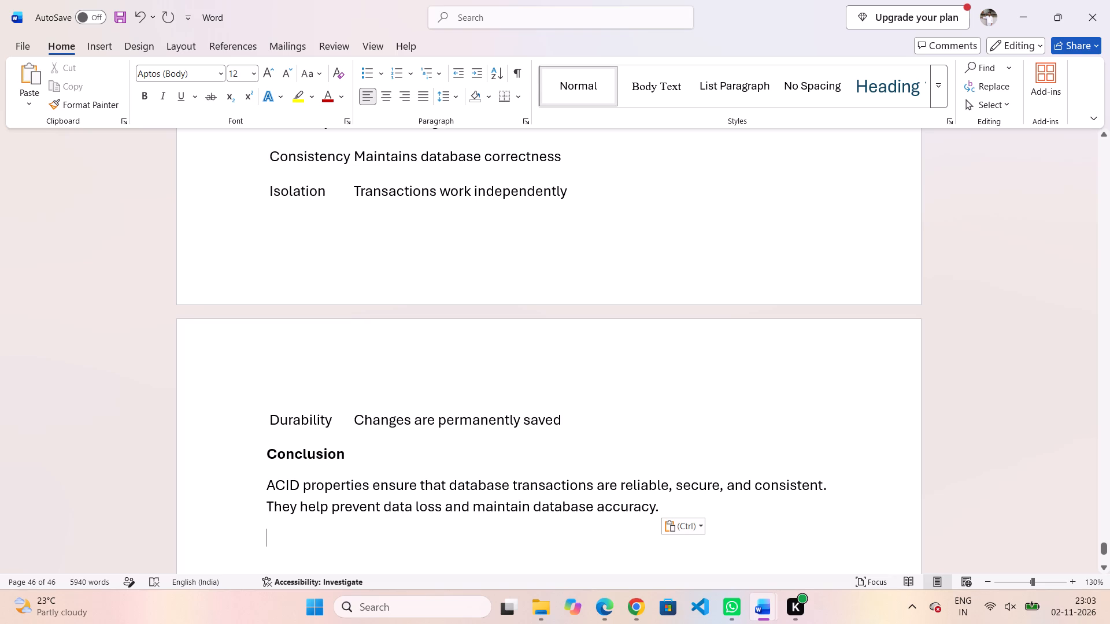
Delete the "Conclusion" heading and its paragraph at the end of the pasted ACID properties answer.
{"action": "left_click_drag", "start_coordinate": [269, 460], "coordinate": [373, 549]}
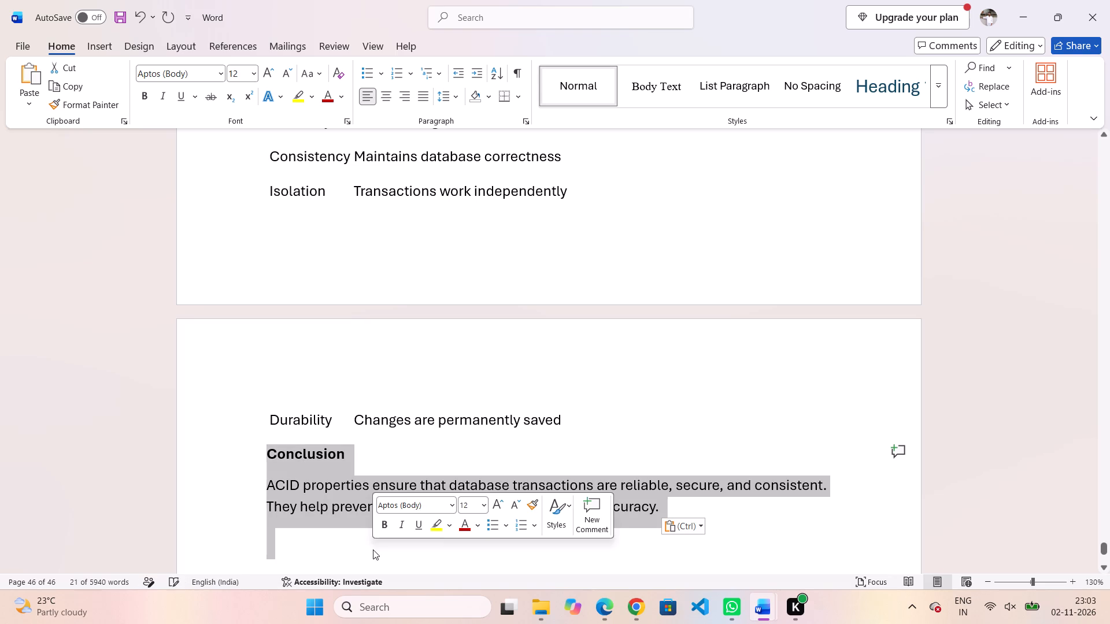
{"action": "key", "text": "BackSpace"}
Delete the "Summary of ACID Properties" heading together with its whole Property/Meaning table.
{"action": "scroll", "coordinate": [373, 549], "scroll_direction": "up", "scroll_amount": 2}
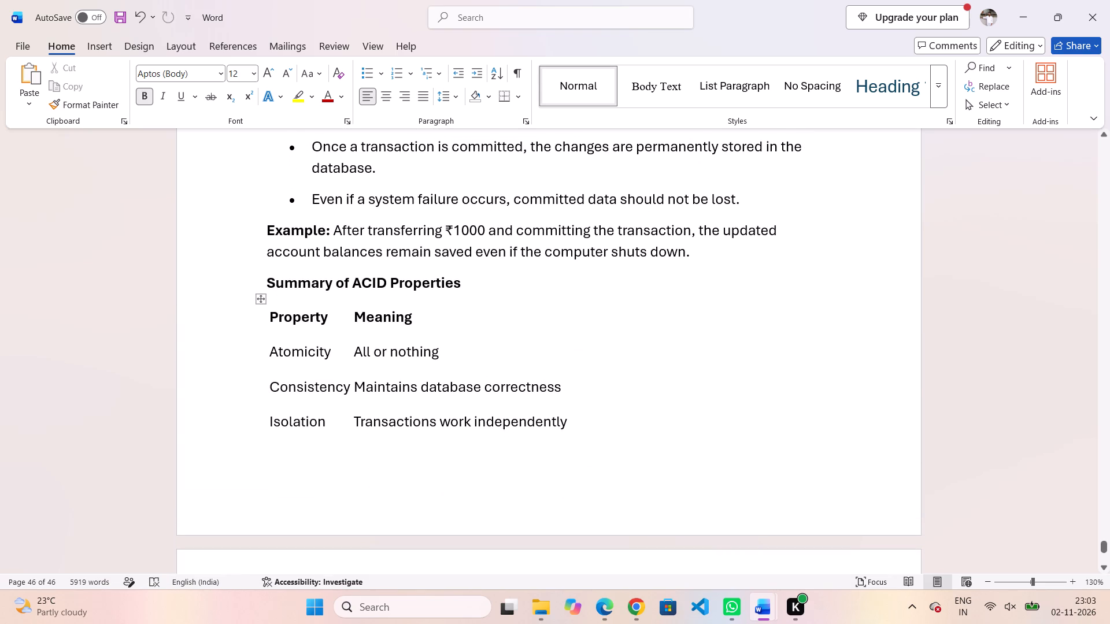
{"action": "left_click_drag", "start_coordinate": [269, 282], "coordinate": [271, 287]}
{"action": "left_click_drag", "start_coordinate": [271, 287], "coordinate": [280, 301]}
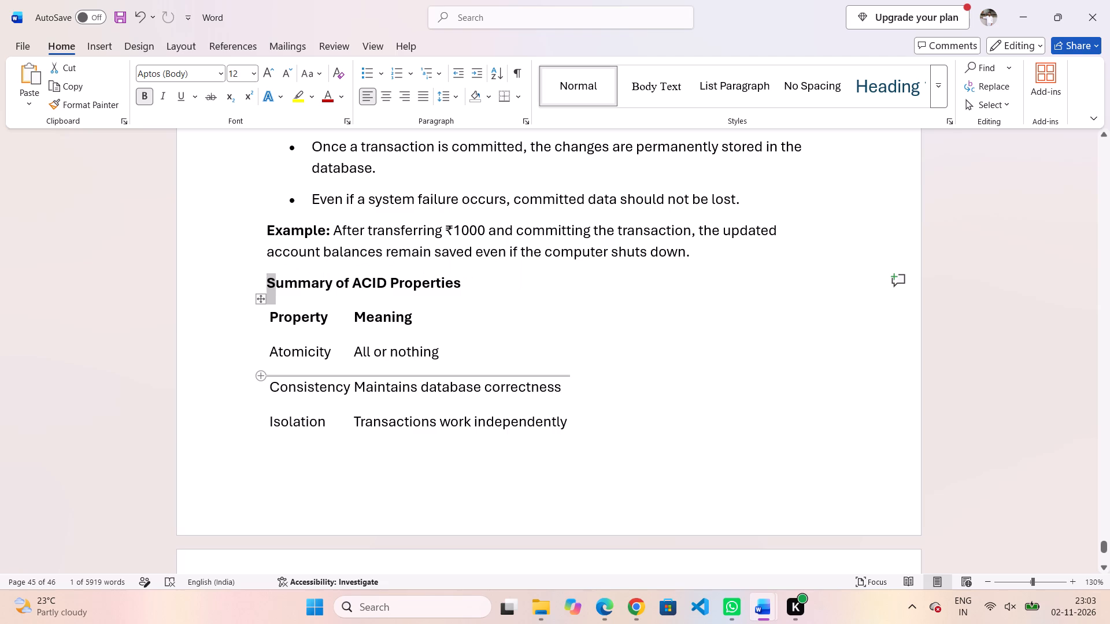
{"action": "left_click", "coordinate": [253, 370]}
{"action": "left_click", "coordinate": [273, 422]}
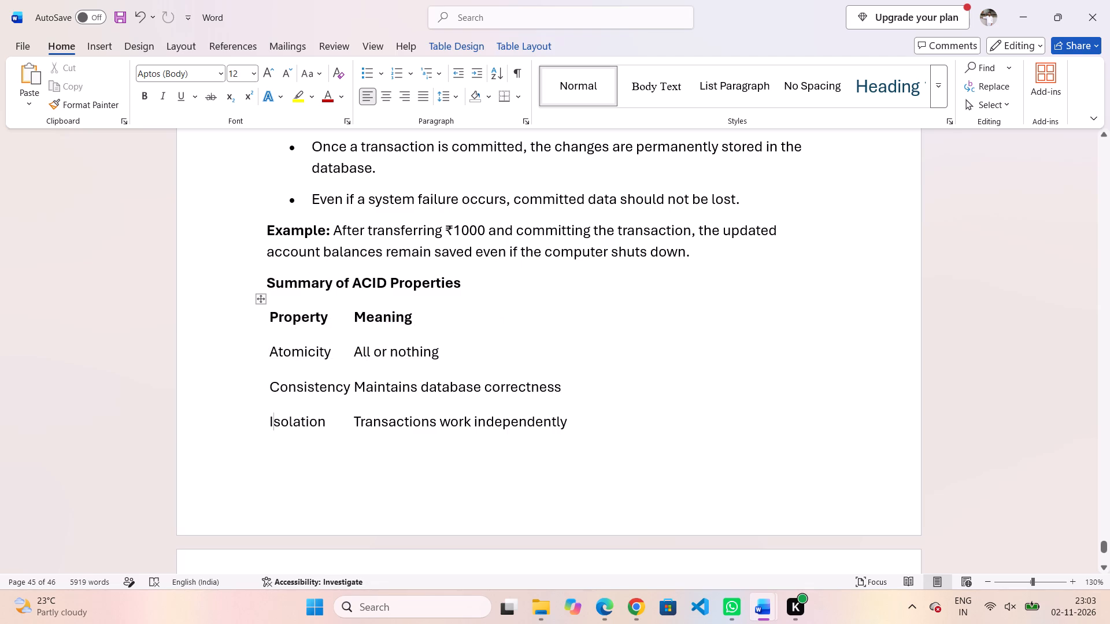
{"action": "left_click_drag", "start_coordinate": [267, 287], "coordinate": [329, 577]}
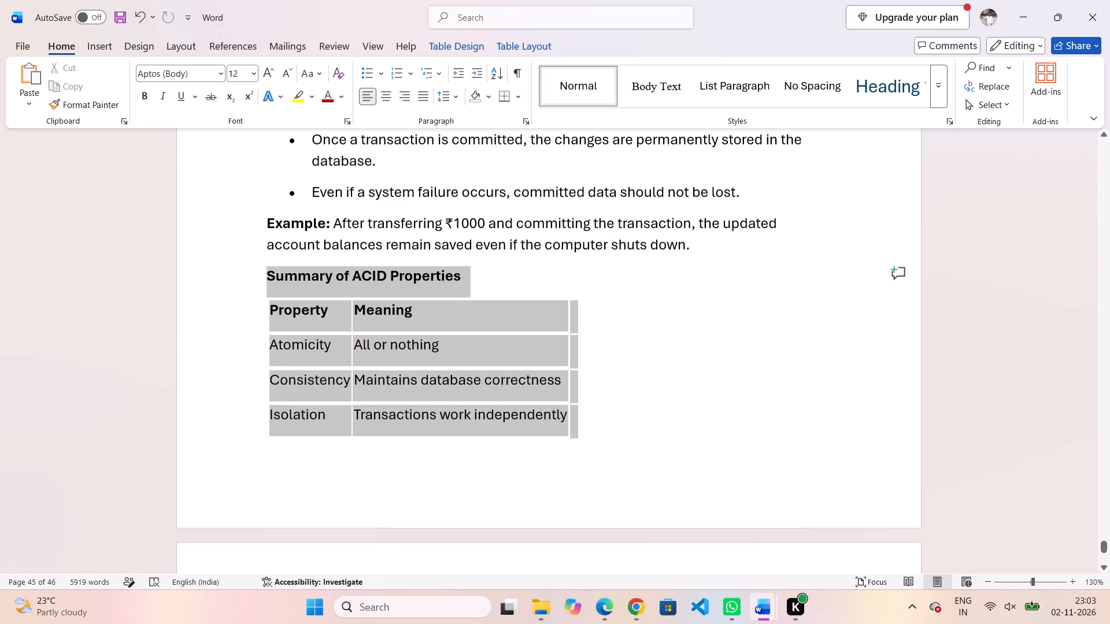
{"action": "left_click_drag", "start_coordinate": [329, 577], "coordinate": [351, 615]}
{"action": "key", "text": "BackSpace"}
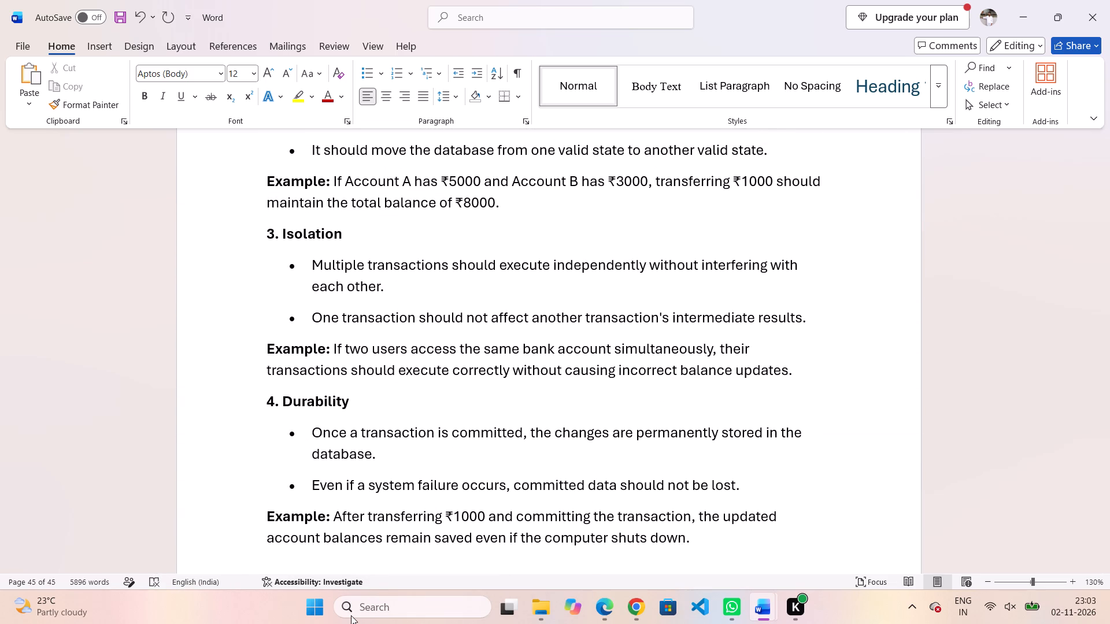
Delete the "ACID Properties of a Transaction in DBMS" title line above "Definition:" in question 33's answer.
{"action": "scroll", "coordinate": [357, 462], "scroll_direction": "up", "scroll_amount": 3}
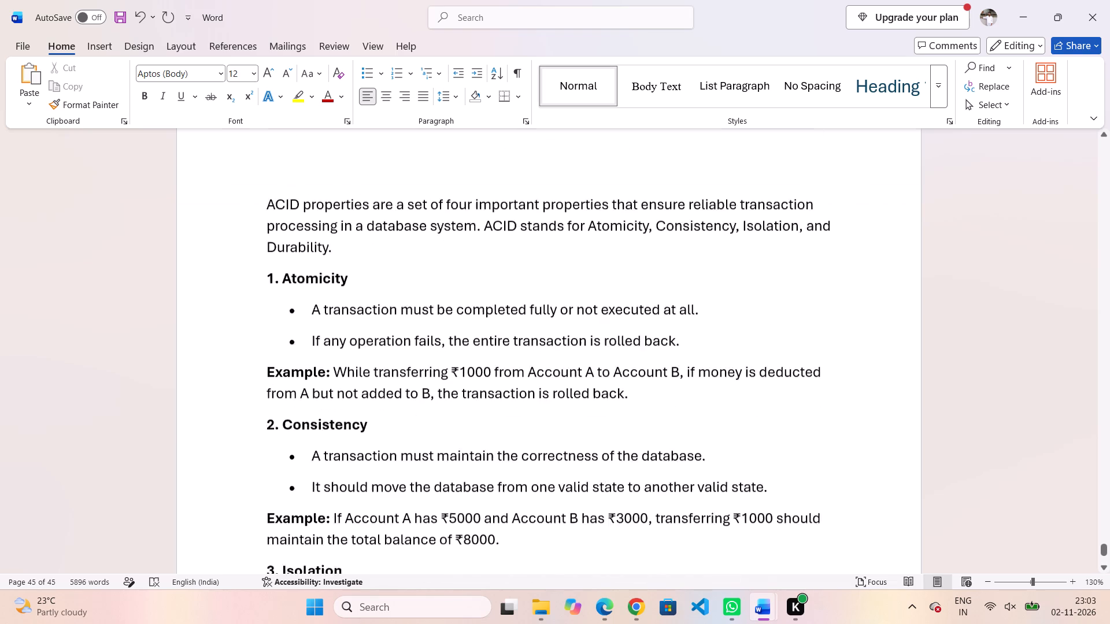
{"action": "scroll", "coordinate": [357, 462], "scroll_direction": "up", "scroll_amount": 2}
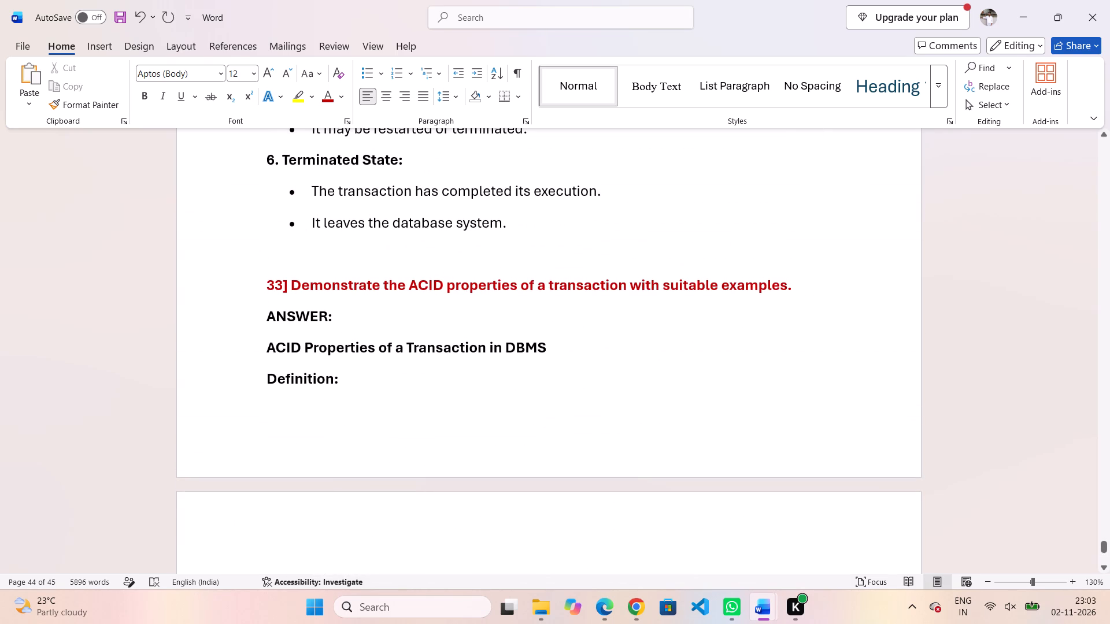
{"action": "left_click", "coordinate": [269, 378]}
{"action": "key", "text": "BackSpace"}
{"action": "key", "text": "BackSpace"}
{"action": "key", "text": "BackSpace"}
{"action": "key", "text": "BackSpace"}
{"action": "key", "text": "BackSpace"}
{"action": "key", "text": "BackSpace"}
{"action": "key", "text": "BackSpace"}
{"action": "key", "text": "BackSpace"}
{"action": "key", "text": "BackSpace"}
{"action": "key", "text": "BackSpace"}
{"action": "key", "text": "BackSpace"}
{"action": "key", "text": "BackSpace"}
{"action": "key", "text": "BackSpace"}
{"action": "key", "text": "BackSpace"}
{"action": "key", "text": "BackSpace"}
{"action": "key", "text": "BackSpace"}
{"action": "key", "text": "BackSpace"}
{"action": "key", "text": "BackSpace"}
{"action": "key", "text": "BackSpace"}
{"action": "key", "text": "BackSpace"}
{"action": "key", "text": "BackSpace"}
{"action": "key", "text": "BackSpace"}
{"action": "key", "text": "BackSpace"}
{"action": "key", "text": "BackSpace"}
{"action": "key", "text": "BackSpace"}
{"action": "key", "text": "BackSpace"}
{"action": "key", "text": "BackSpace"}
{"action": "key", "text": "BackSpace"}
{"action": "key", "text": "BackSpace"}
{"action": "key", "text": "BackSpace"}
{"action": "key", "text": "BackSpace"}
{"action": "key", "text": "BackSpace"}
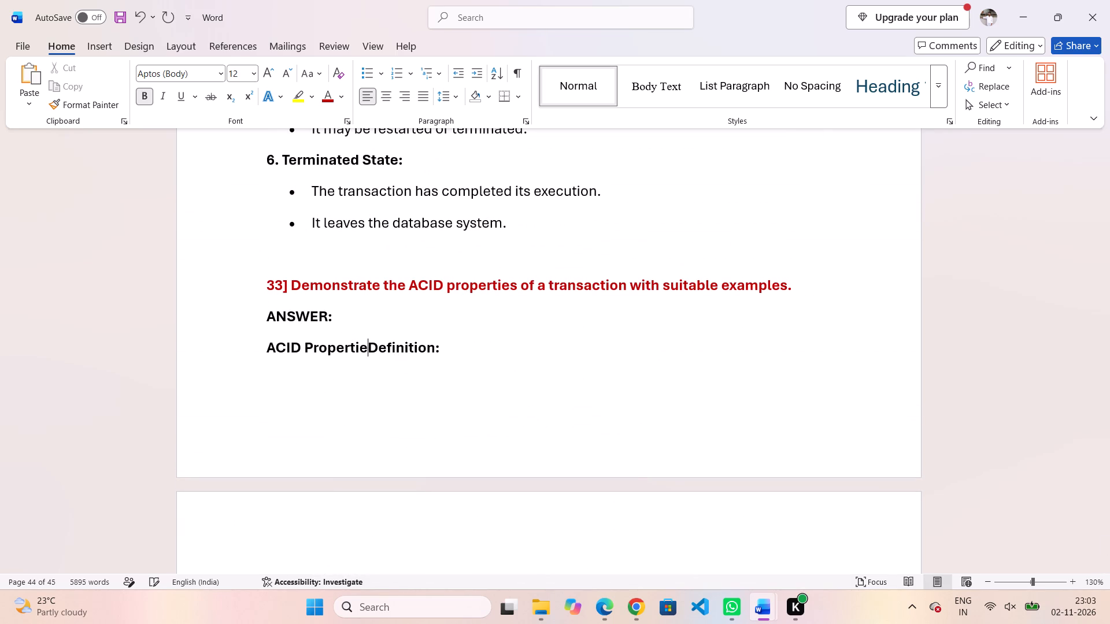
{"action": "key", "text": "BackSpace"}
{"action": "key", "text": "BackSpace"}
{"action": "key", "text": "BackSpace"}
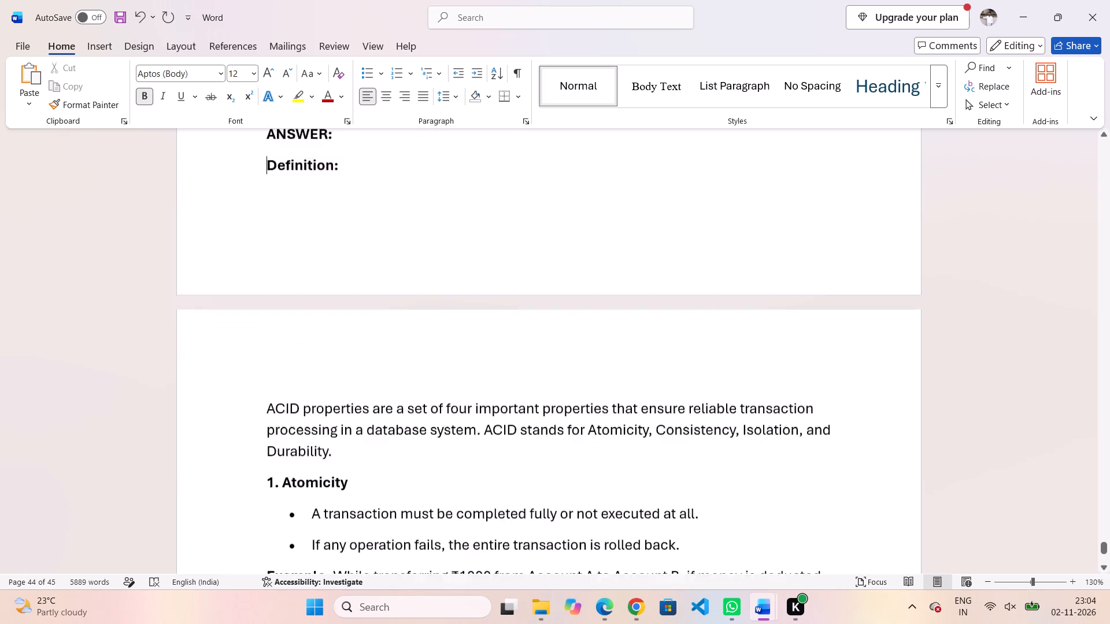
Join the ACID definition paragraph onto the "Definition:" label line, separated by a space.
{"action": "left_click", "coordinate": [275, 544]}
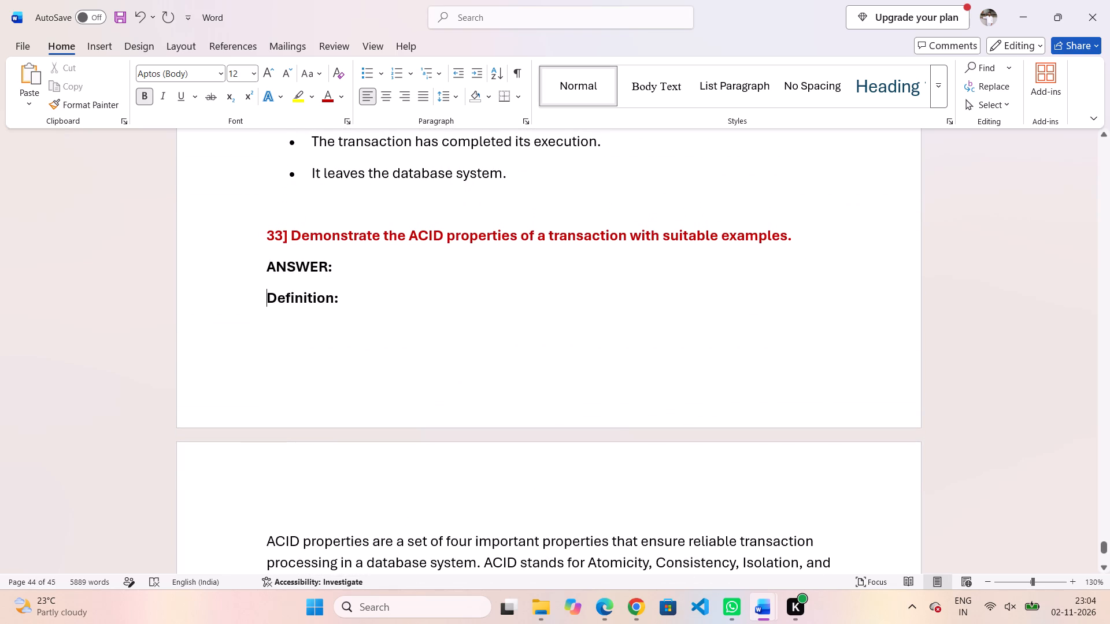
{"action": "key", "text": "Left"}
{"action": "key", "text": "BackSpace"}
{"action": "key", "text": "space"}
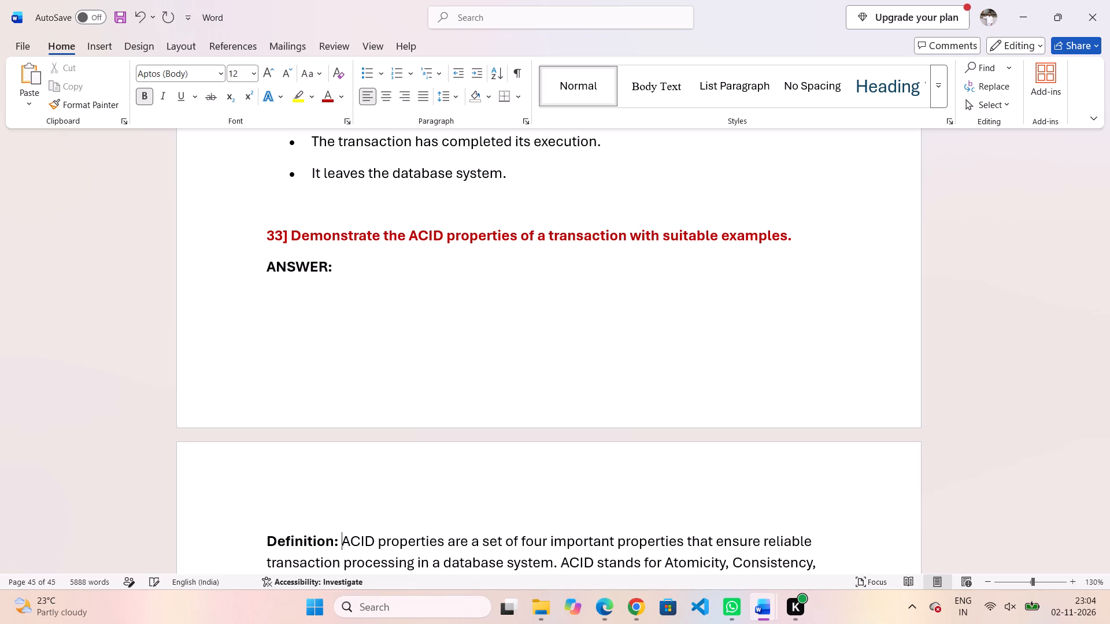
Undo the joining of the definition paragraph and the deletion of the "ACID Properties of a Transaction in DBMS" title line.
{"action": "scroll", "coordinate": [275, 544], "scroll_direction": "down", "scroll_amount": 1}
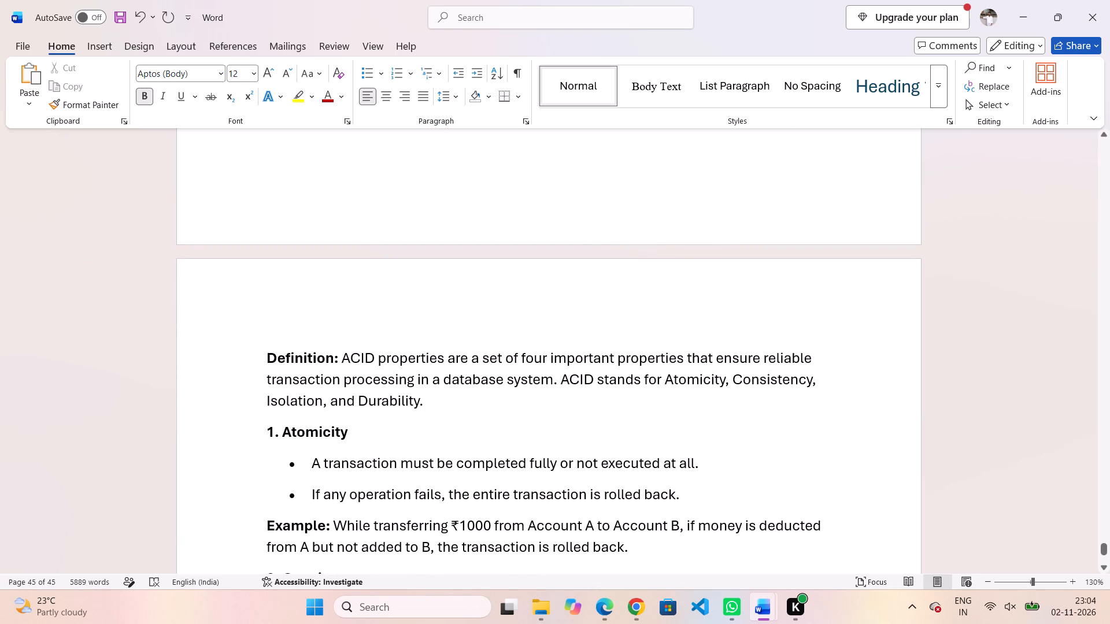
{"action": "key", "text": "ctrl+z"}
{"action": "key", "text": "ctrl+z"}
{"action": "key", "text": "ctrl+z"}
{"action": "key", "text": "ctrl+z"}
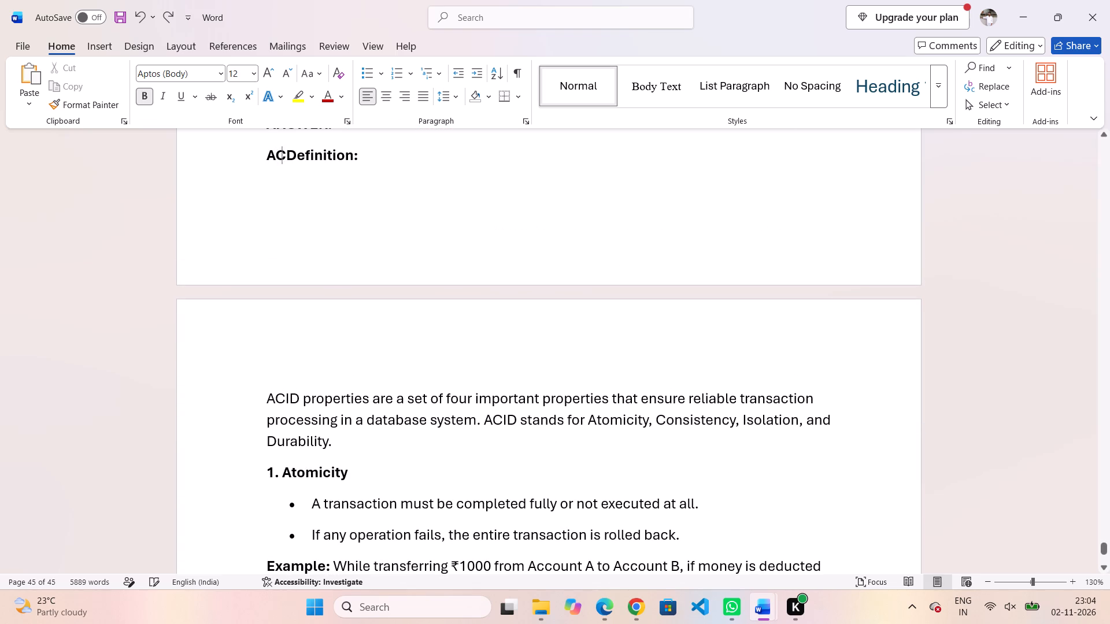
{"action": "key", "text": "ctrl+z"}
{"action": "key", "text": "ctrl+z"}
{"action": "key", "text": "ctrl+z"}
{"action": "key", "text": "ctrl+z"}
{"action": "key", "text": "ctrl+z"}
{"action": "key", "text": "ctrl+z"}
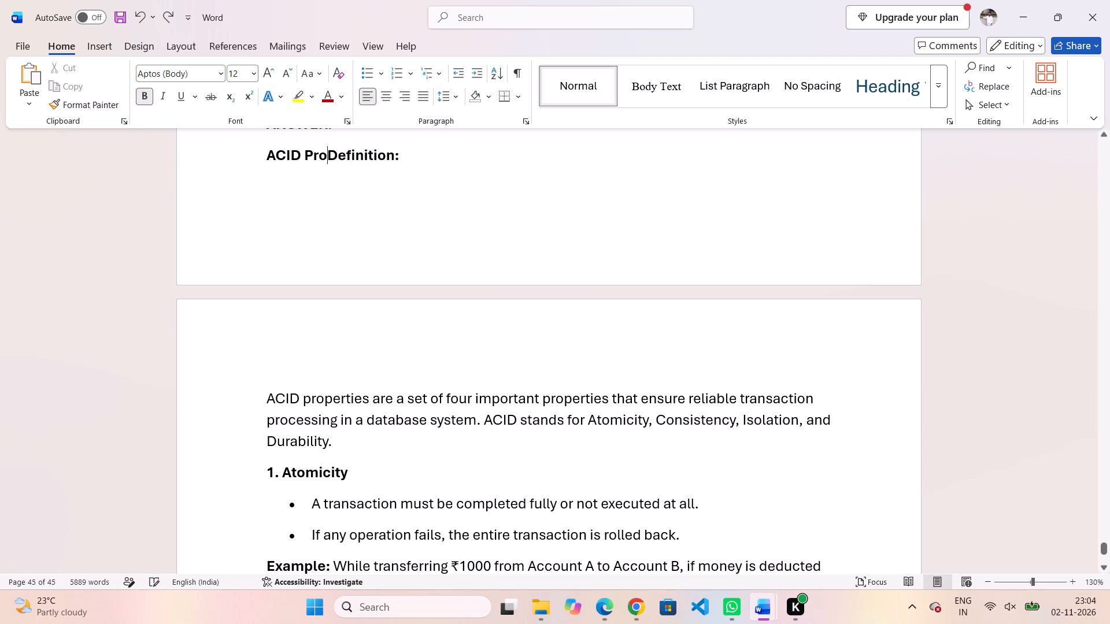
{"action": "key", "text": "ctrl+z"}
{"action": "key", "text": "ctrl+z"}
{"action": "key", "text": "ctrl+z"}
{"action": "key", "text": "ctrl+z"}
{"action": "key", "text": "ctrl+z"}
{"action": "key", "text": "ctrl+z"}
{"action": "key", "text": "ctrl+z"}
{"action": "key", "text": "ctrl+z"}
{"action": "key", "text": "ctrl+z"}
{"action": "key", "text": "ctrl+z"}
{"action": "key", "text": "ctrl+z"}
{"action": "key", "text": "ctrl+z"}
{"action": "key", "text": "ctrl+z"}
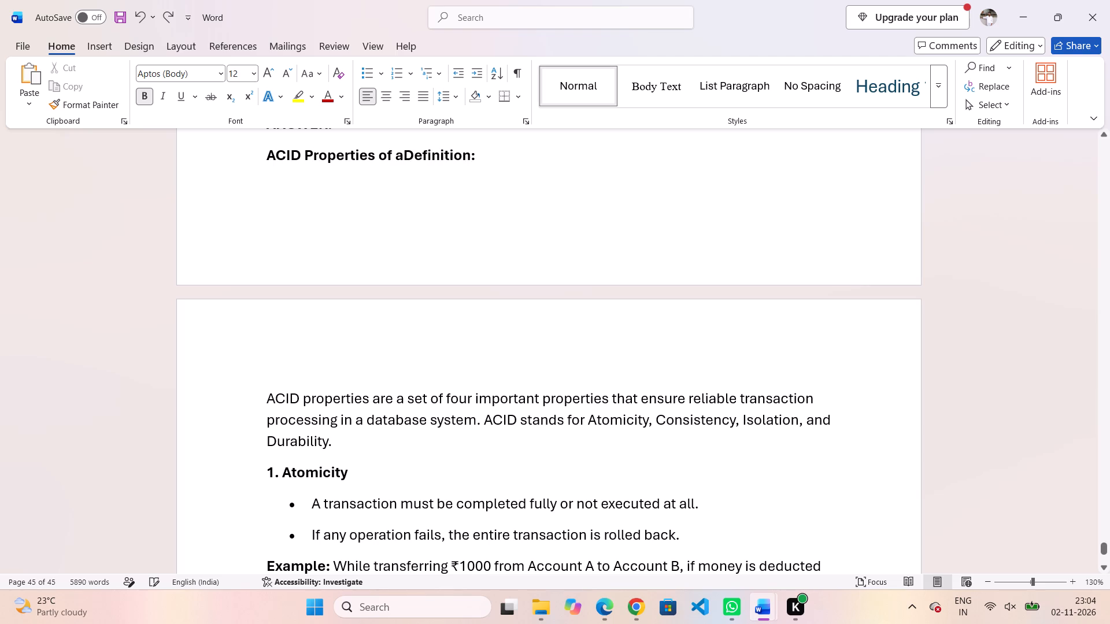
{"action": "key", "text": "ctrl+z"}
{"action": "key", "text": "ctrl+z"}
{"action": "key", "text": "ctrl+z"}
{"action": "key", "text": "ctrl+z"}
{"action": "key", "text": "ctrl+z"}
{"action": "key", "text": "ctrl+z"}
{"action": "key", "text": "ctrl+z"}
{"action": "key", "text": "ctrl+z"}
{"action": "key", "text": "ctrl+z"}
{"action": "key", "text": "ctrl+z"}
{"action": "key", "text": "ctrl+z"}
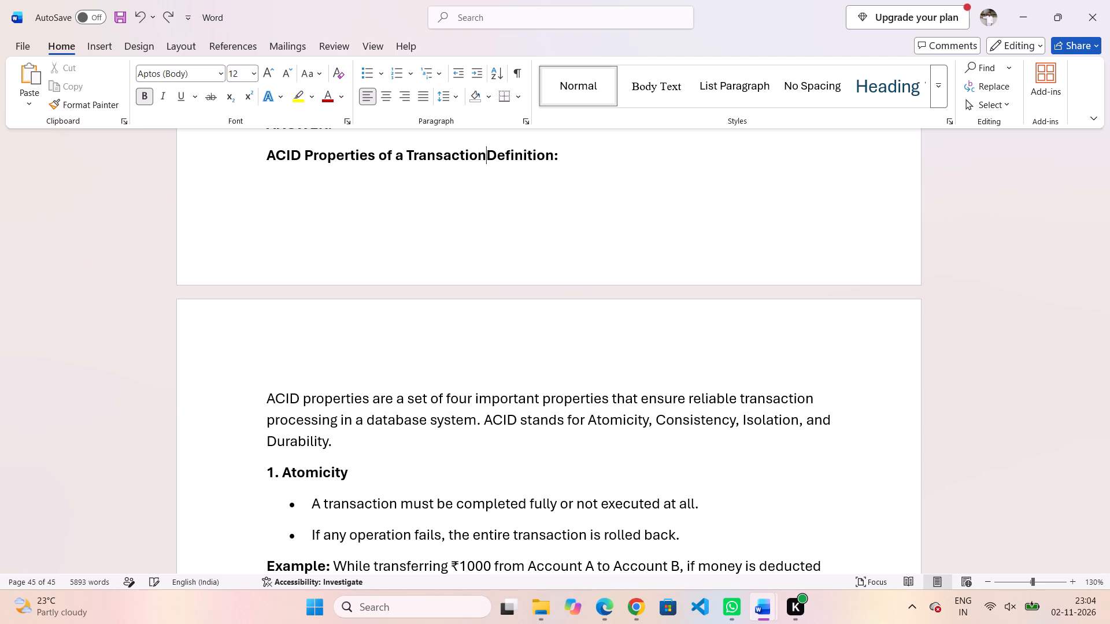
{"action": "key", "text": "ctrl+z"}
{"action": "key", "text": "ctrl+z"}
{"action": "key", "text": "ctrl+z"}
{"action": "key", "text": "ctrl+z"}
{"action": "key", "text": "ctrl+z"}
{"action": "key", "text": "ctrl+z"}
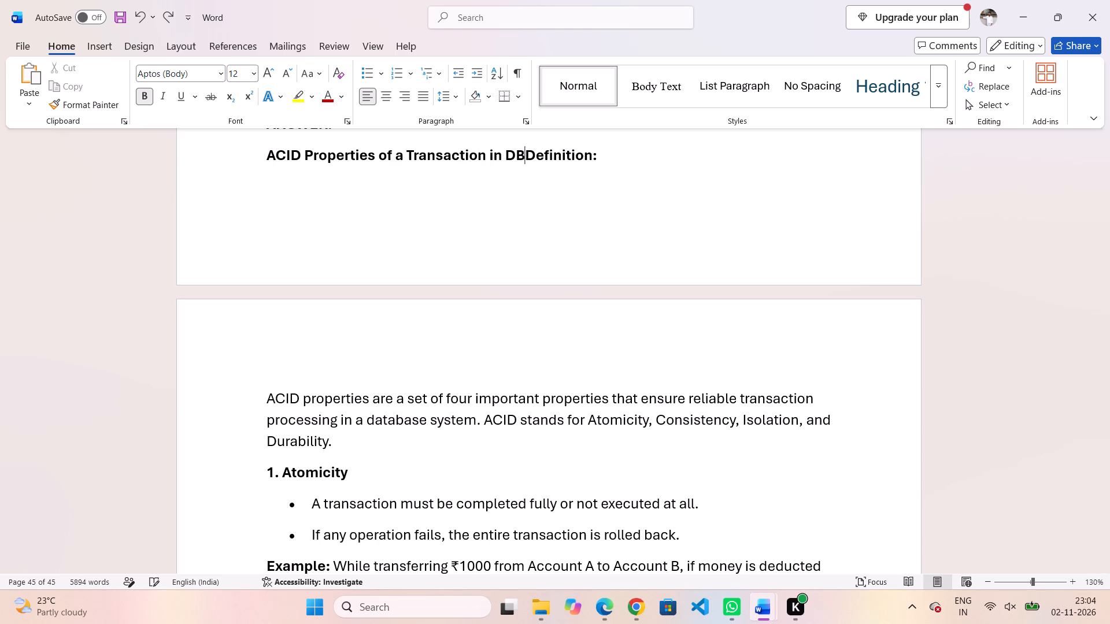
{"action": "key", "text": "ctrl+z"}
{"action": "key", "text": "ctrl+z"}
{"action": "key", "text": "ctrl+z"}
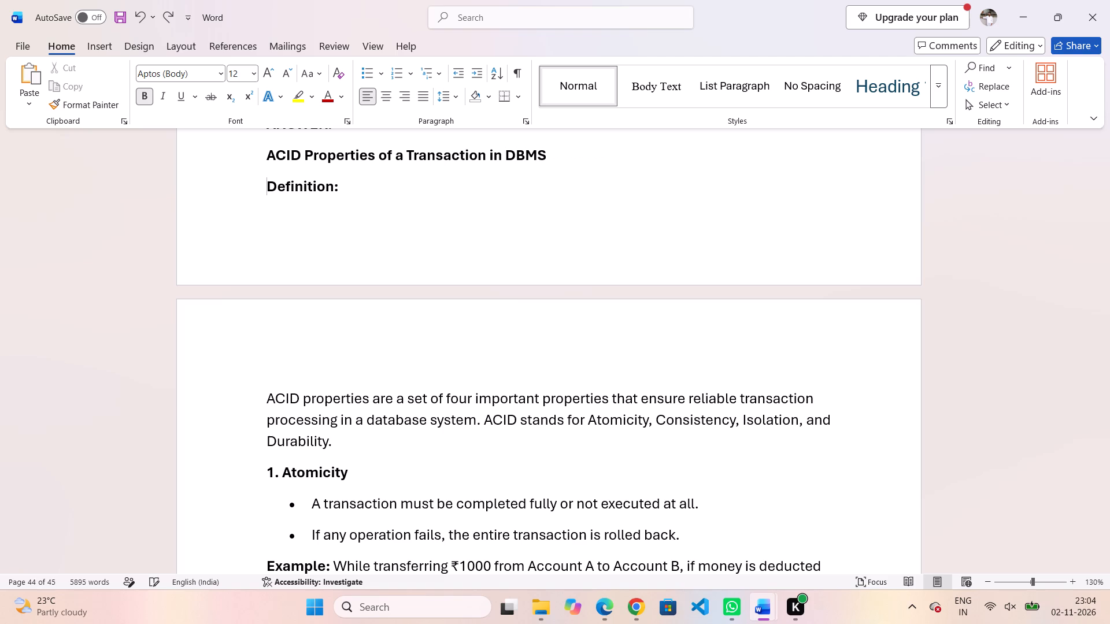
Join the ACID definition paragraph onto the "Definition:" label line, with a space after the colon.
{"action": "left_click", "coordinate": [267, 403]}
{"action": "key", "text": "BackSpace"}
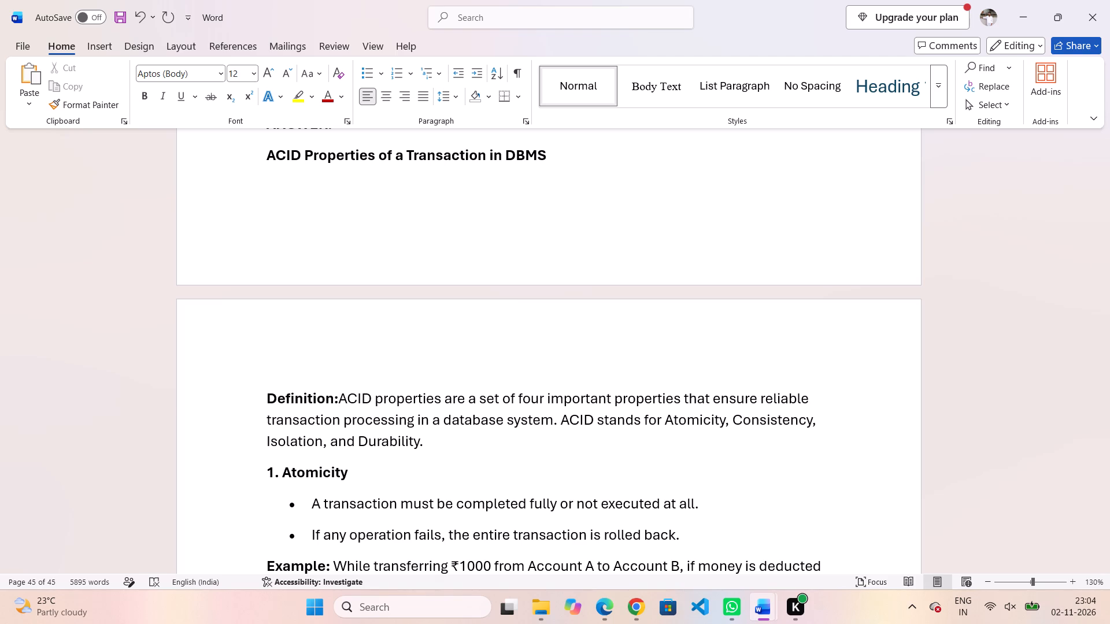
{"action": "key", "text": "space"}
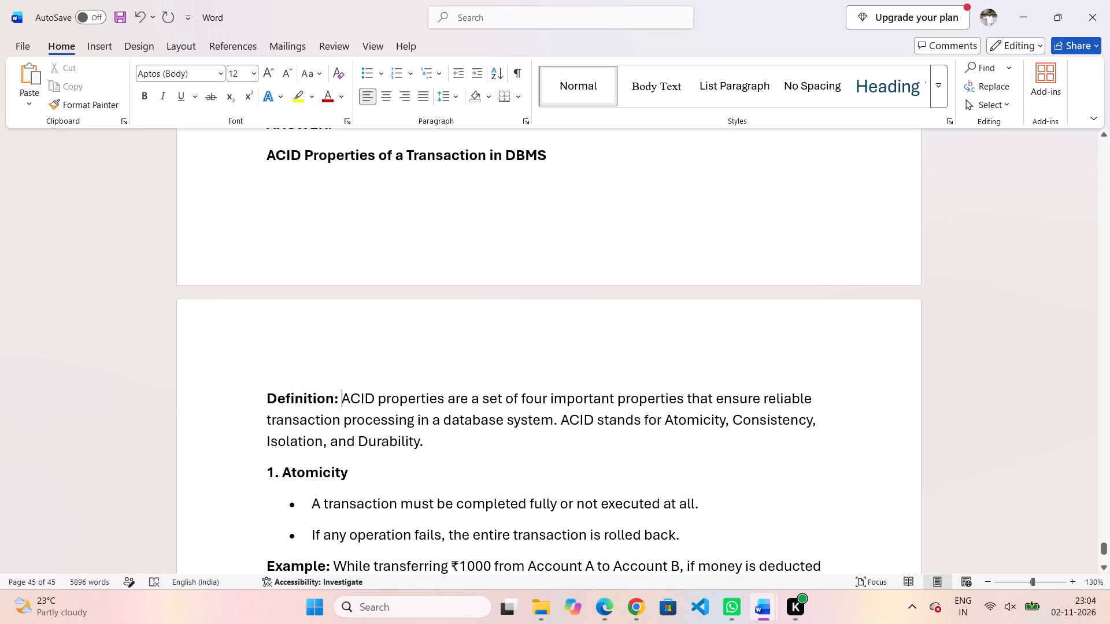
Underline the "ACID Properties of a Transaction in DBMS" title line in question 33's answer.
{"action": "left_click_drag", "start_coordinate": [553, 156], "coordinate": [383, 165]}
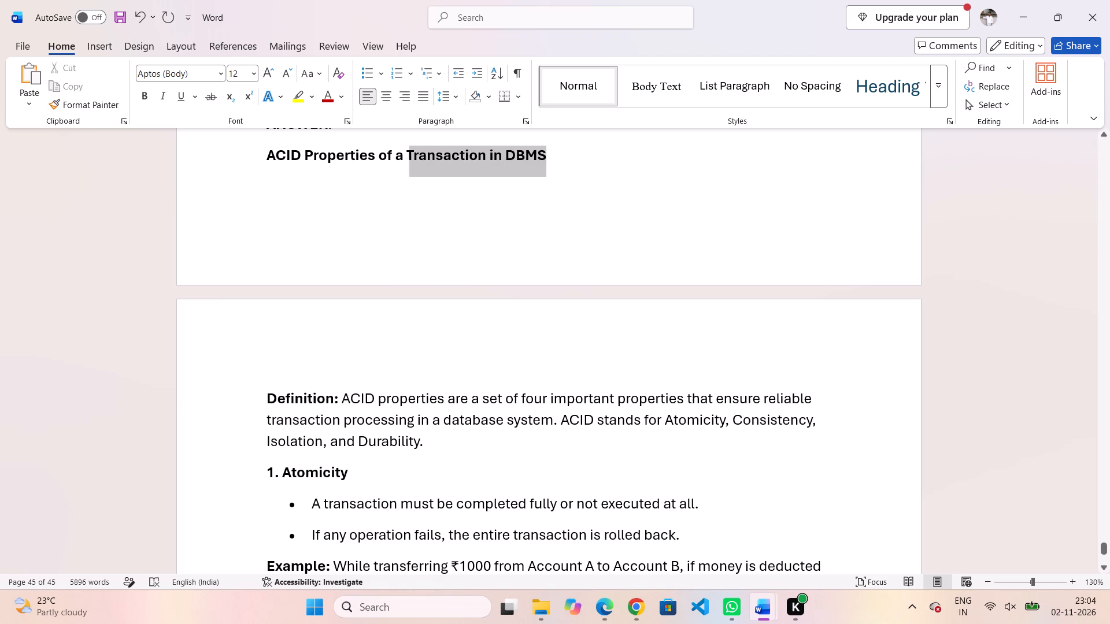
{"action": "left_click_drag", "start_coordinate": [383, 165], "coordinate": [286, 170]}
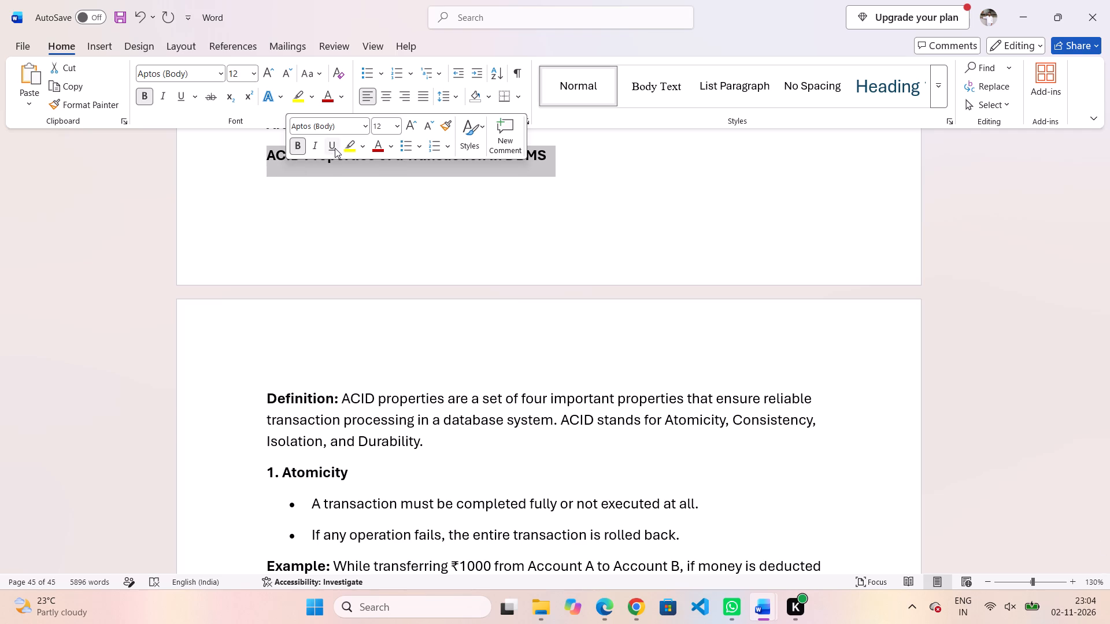
{"action": "left_click", "coordinate": [335, 148]}
{"action": "left_click", "coordinate": [375, 463]}
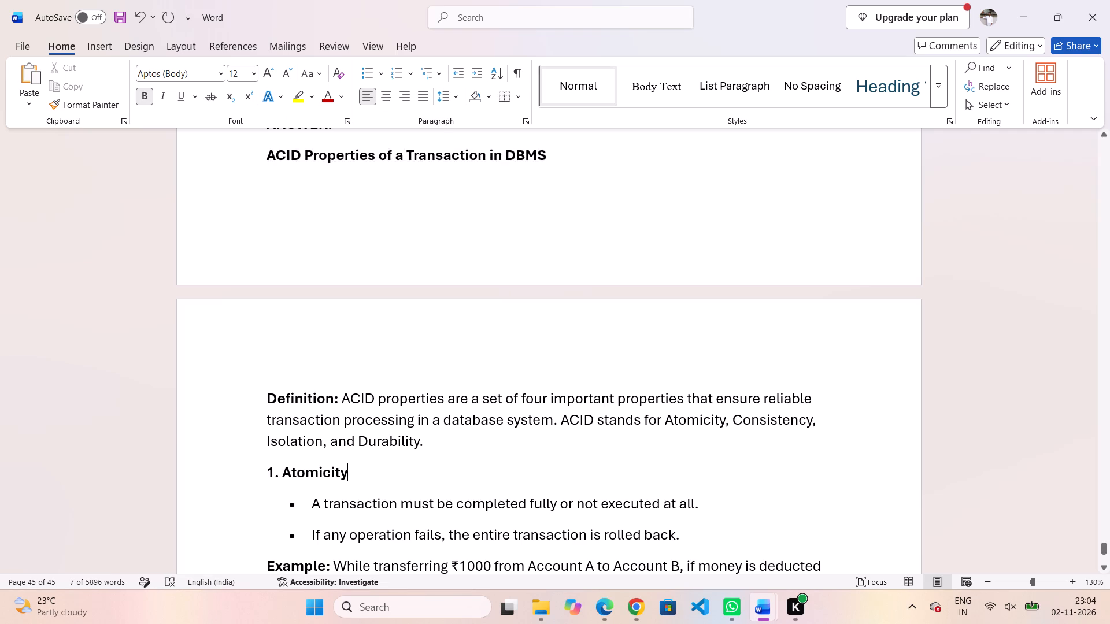
Add two new lines after the final Durability example at the end of question 33's answer.
{"action": "scroll", "coordinate": [375, 463], "scroll_direction": "down", "scroll_amount": 3}
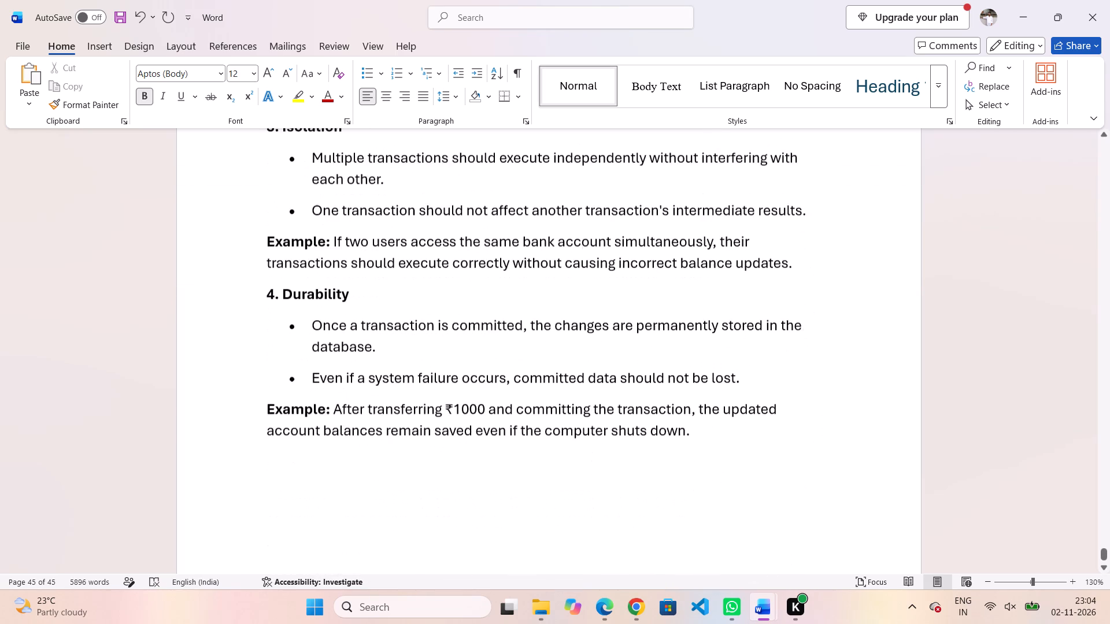
{"action": "scroll", "coordinate": [375, 463], "scroll_direction": "down", "scroll_amount": 1}
{"action": "left_click", "coordinate": [257, 428]}
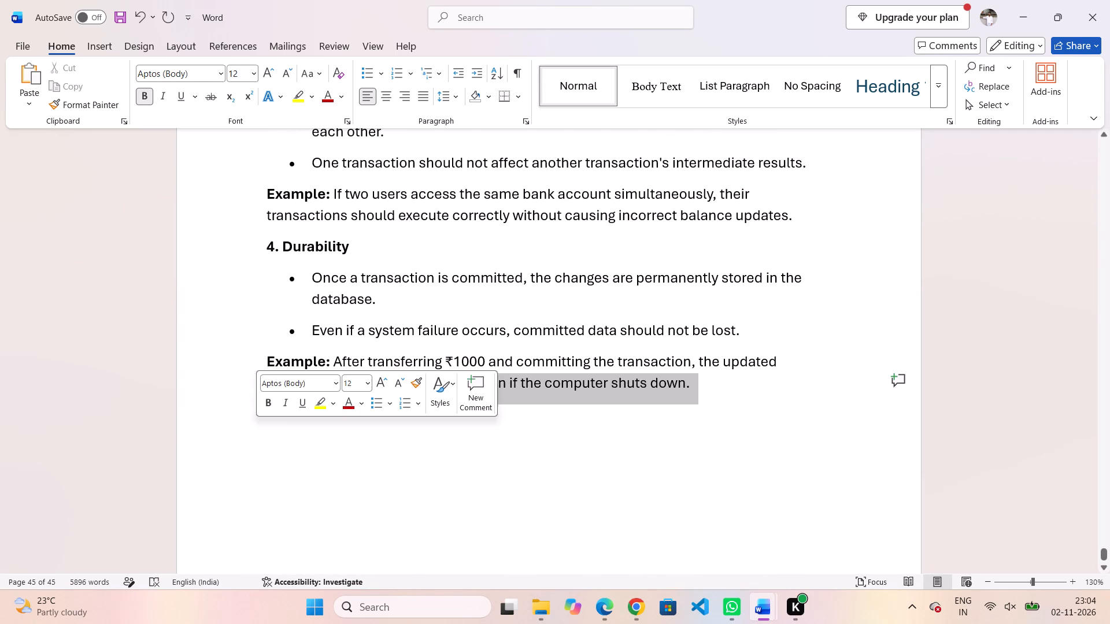
{"action": "left_click", "coordinate": [276, 424]}
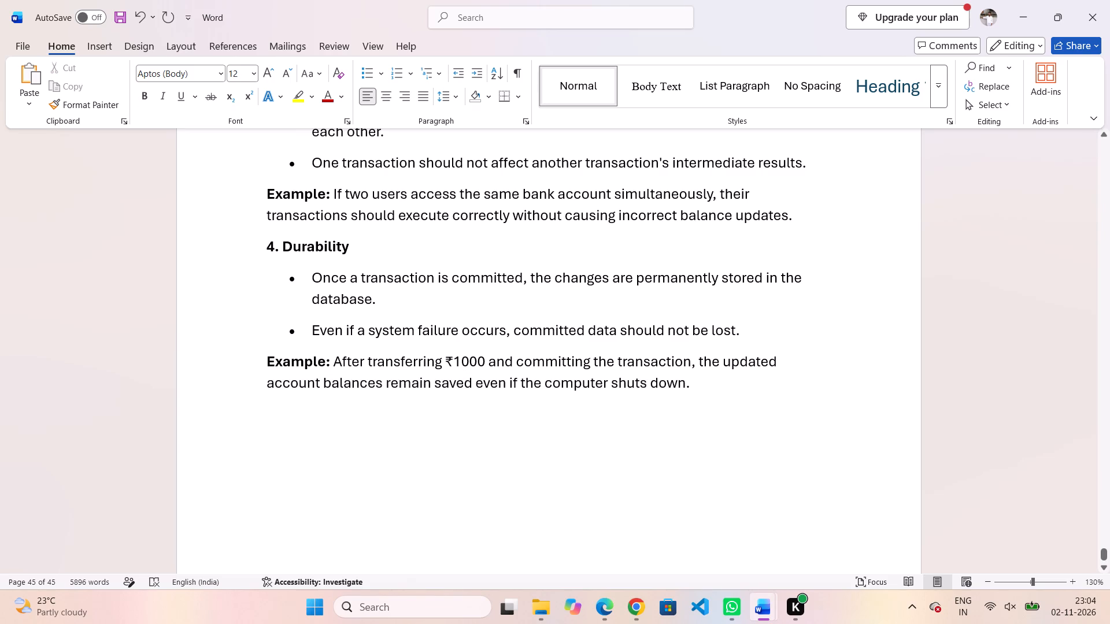
{"action": "key", "text": "Down"}
{"action": "key", "text": "Down"}
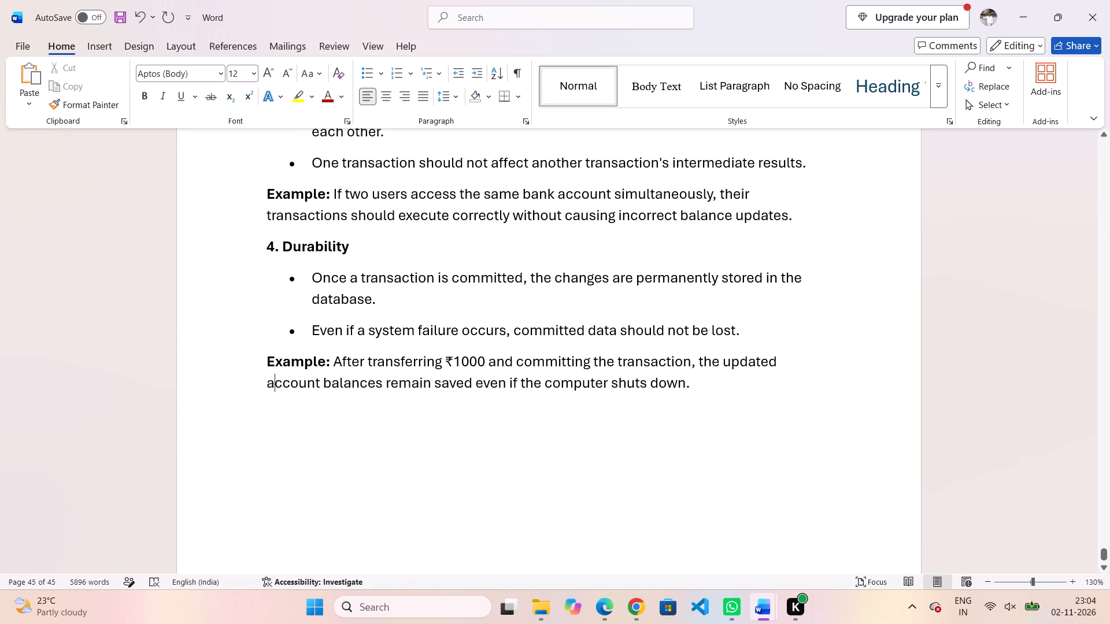
{"action": "left_click", "coordinate": [700, 387]}
{"action": "key", "text": "Return"}
{"action": "key", "text": "Return"}
Look back through the answers to questions 30 through 33 to check their content and formatting.
{"action": "scroll", "coordinate": [700, 387], "scroll_direction": "up", "scroll_amount": 5}
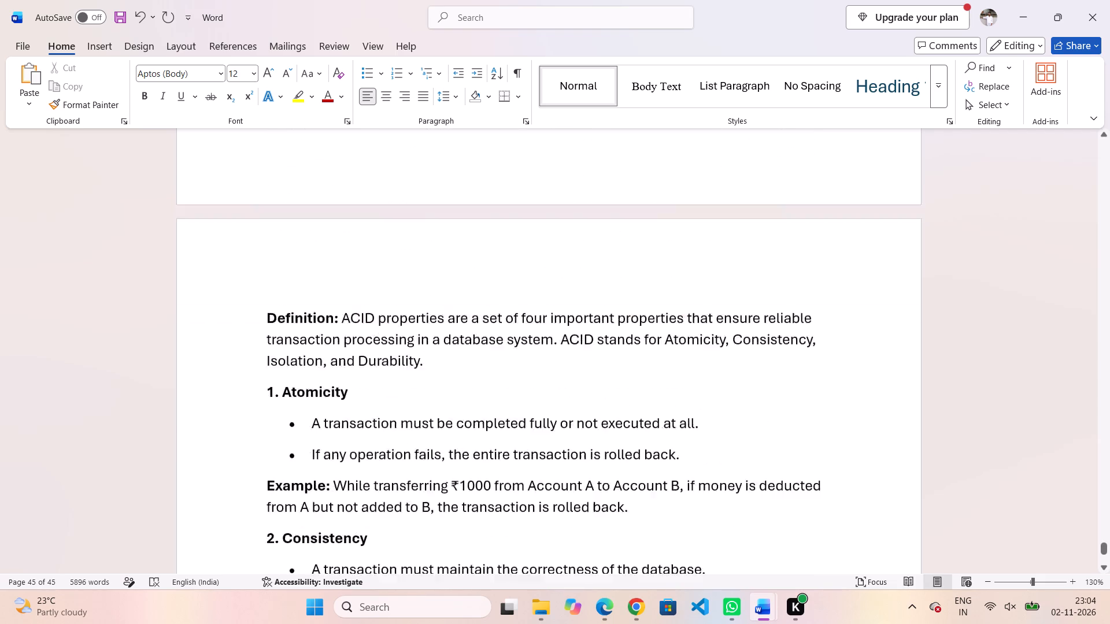
{"action": "scroll", "coordinate": [700, 387], "scroll_direction": "up", "scroll_amount": 9}
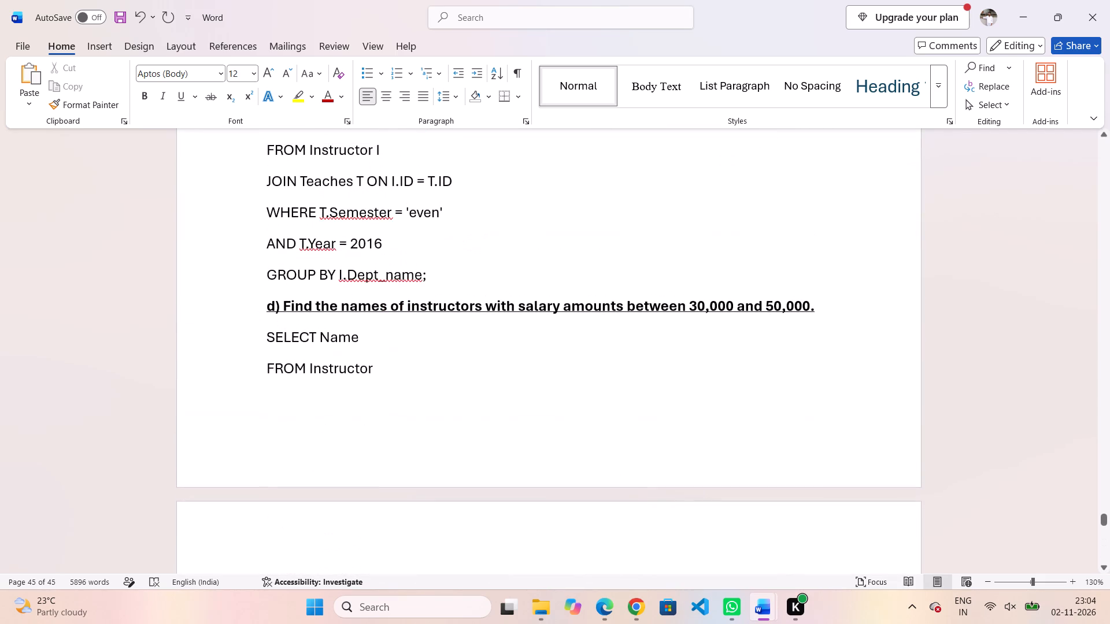
{"action": "scroll", "coordinate": [700, 387], "scroll_direction": "down", "scroll_amount": 6}
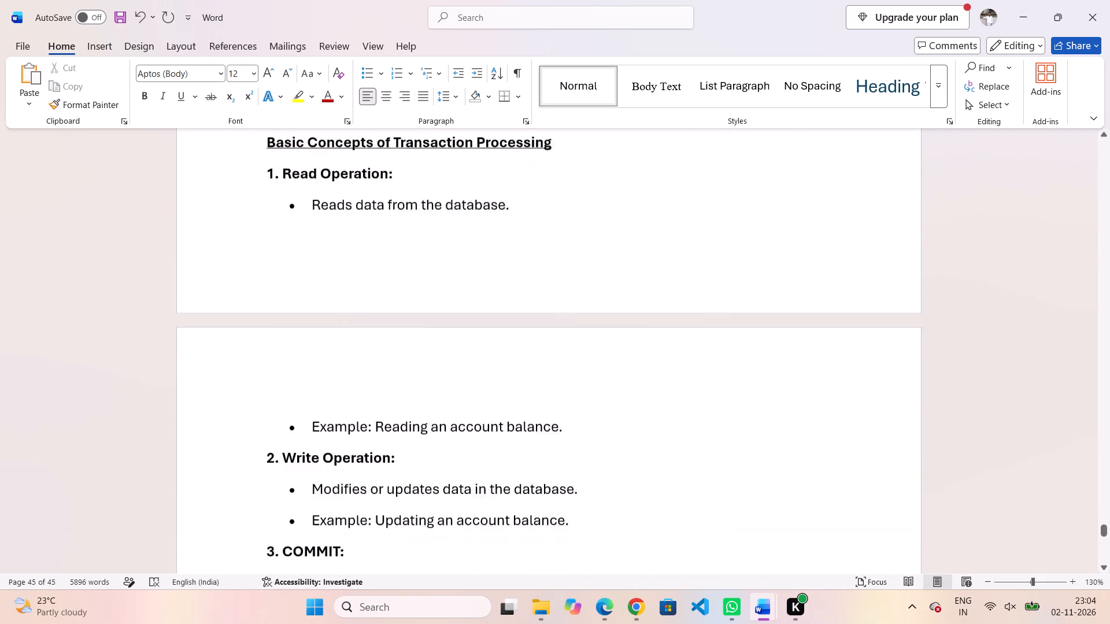
{"action": "scroll", "coordinate": [700, 387], "scroll_direction": "down", "scroll_amount": 4}
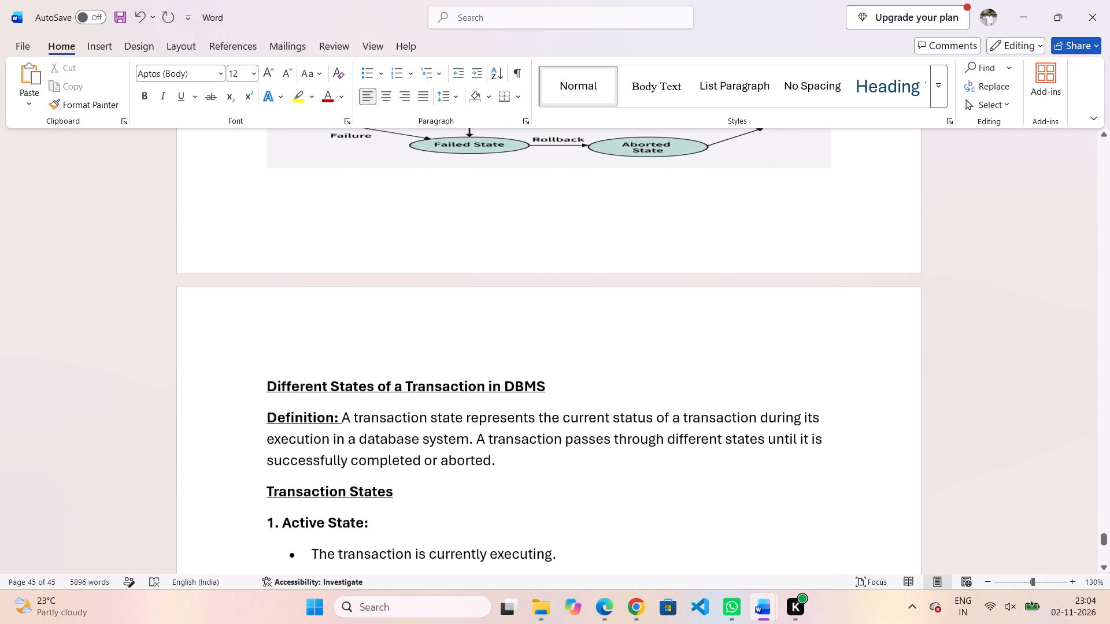
{"action": "scroll", "coordinate": [700, 387], "scroll_direction": "up", "scroll_amount": 3}
{"action": "scroll", "coordinate": [700, 387], "scroll_direction": "down", "scroll_amount": 5}
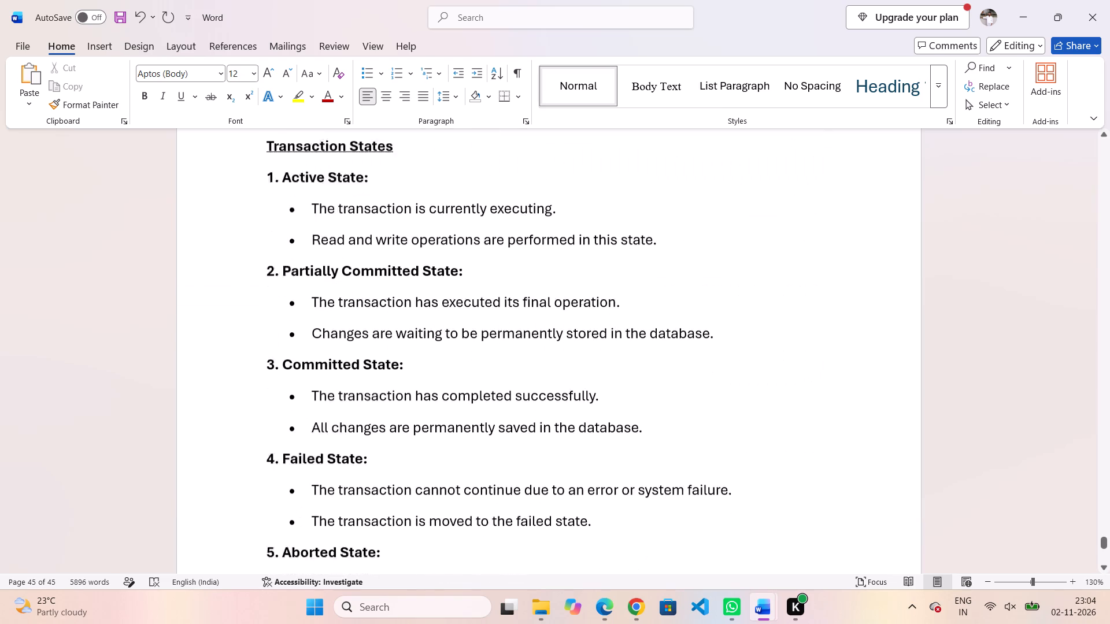
{"action": "scroll", "coordinate": [700, 387], "scroll_direction": "down", "scroll_amount": 3}
{"action": "scroll", "coordinate": [700, 387], "scroll_direction": "up", "scroll_amount": 2}
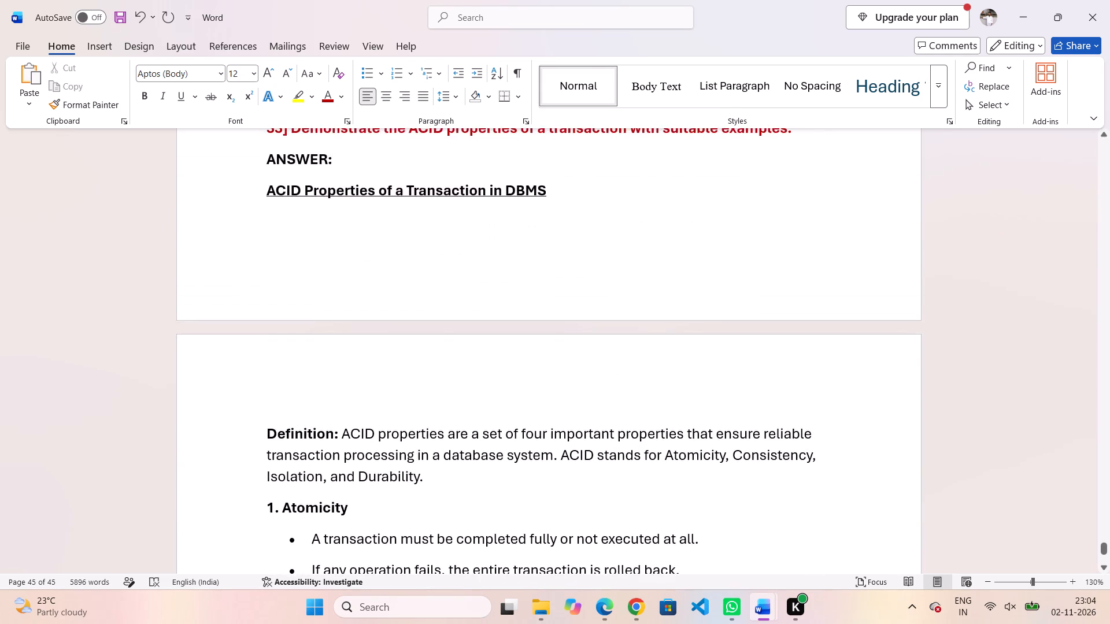
{"action": "scroll", "coordinate": [700, 387], "scroll_direction": "up", "scroll_amount": 1}
{"action": "scroll", "coordinate": [700, 387], "scroll_direction": "down", "scroll_amount": 5}
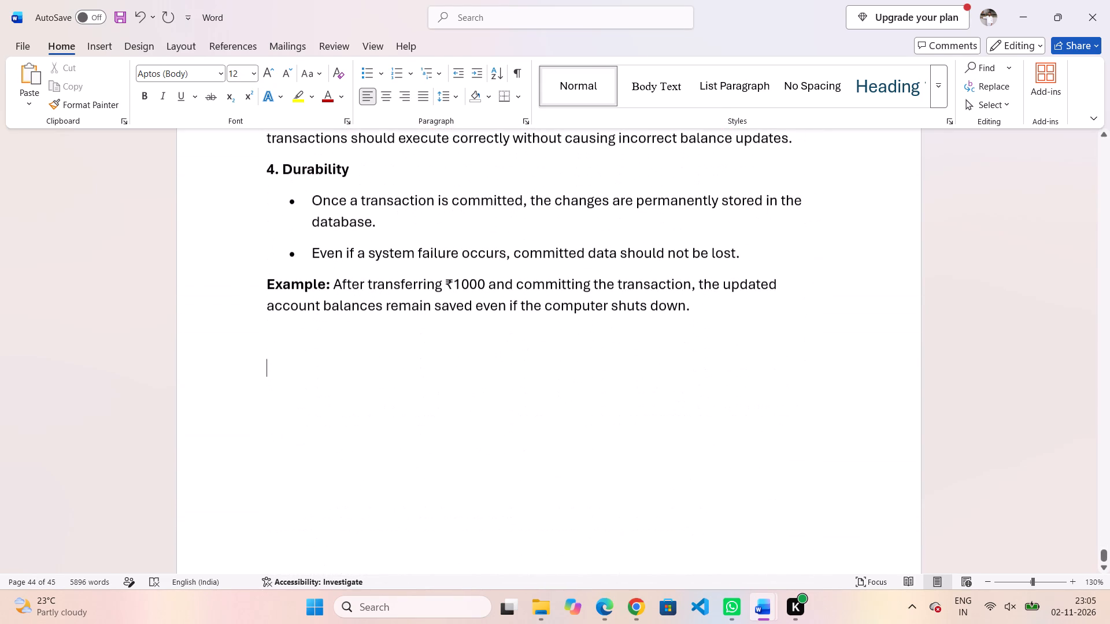
Enter the question number "34]" in bold, followed by a space, on the last line below question 33's answer.
{"action": "type", "text": "34]"}
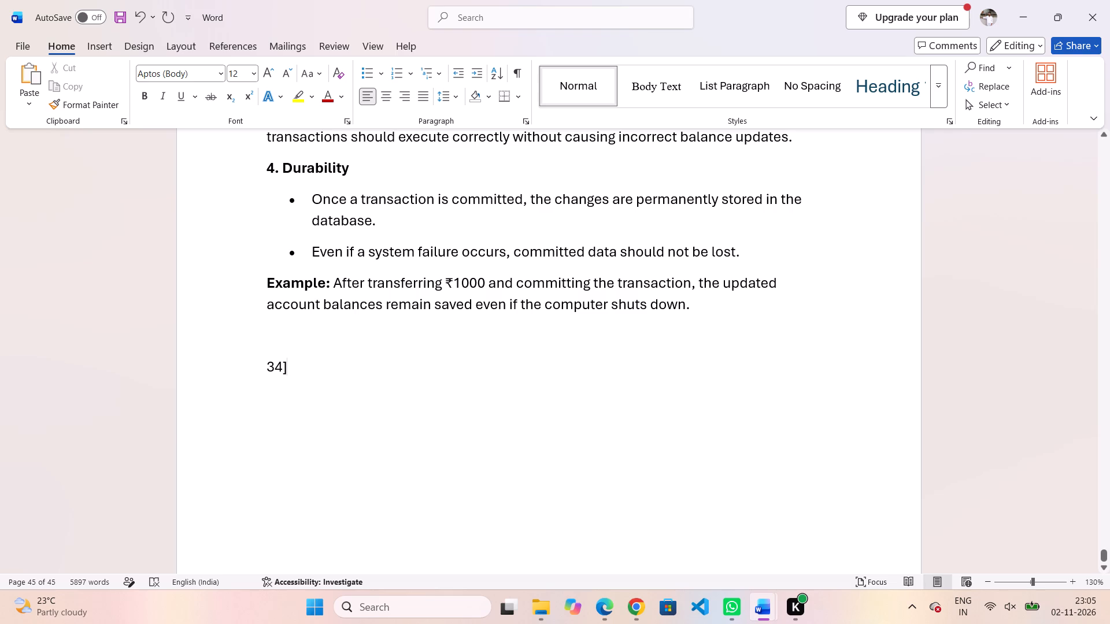
{"action": "left_click_drag", "start_coordinate": [305, 370], "coordinate": [264, 369]}
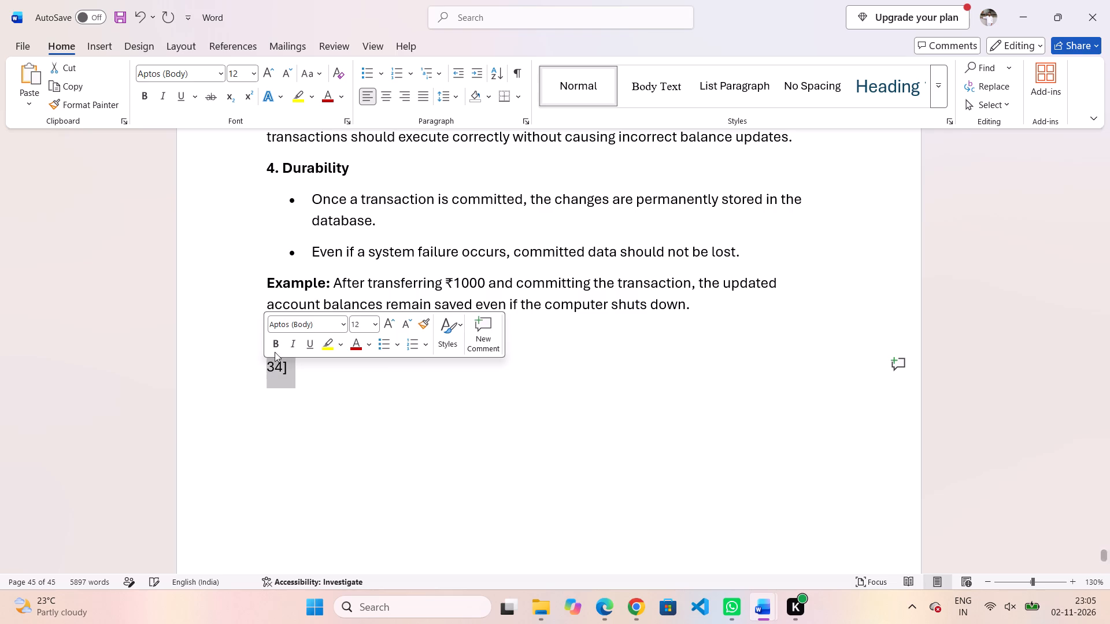
{"action": "left_click", "coordinate": [276, 348]}
{"action": "left_click", "coordinate": [298, 370]}
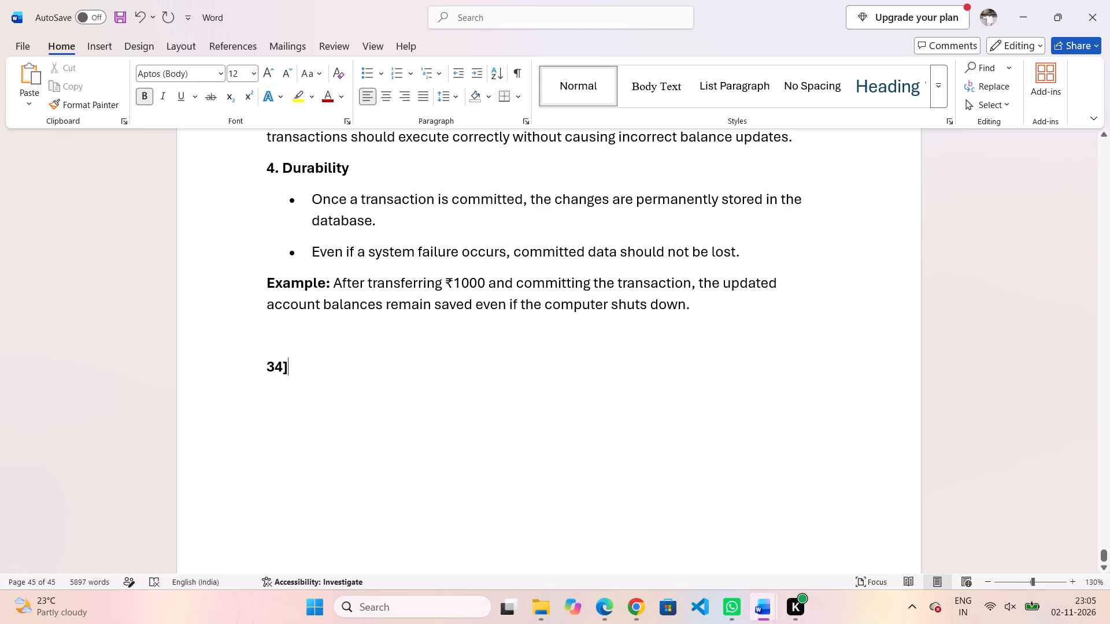
{"action": "key", "text": "space"}
Review the answers to questions 31, 32 and 33, including their headings and layout.
{"action": "scroll", "coordinate": [298, 370], "scroll_direction": "up", "scroll_amount": 8}
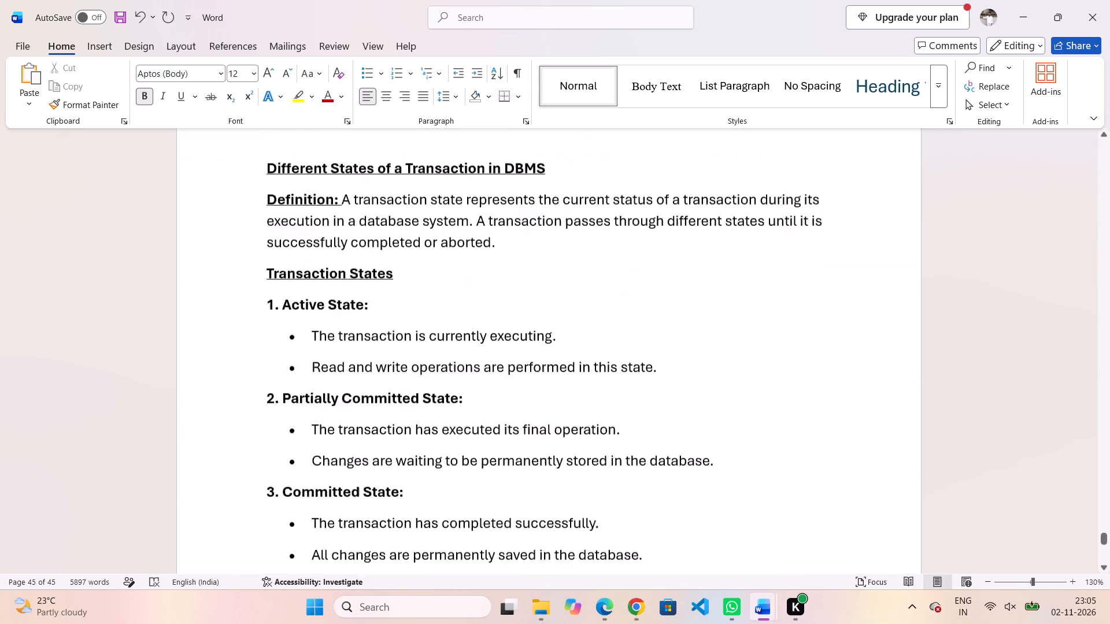
{"action": "scroll", "coordinate": [298, 370], "scroll_direction": "up", "scroll_amount": 6}
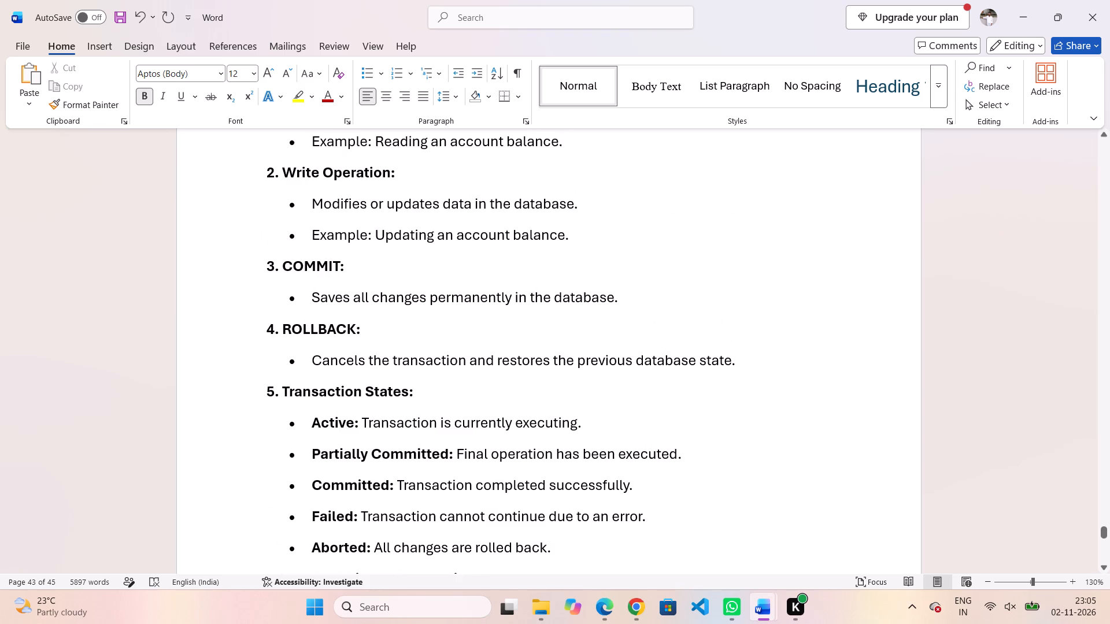
{"action": "scroll", "coordinate": [298, 370], "scroll_direction": "down", "scroll_amount": 5}
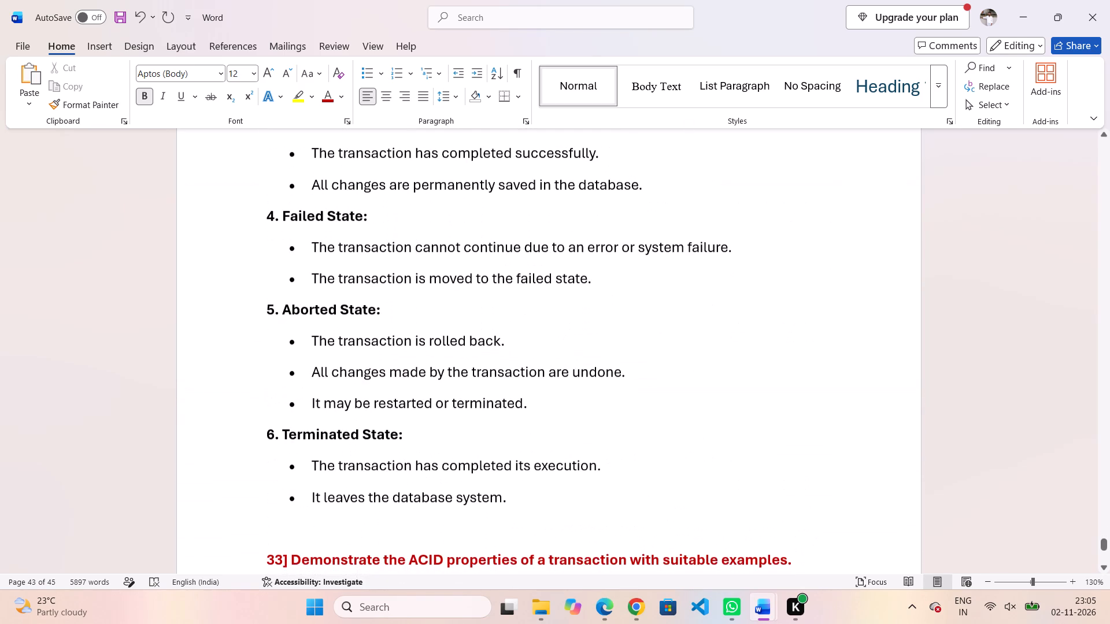
{"action": "scroll", "coordinate": [298, 370], "scroll_direction": "down", "scroll_amount": 4}
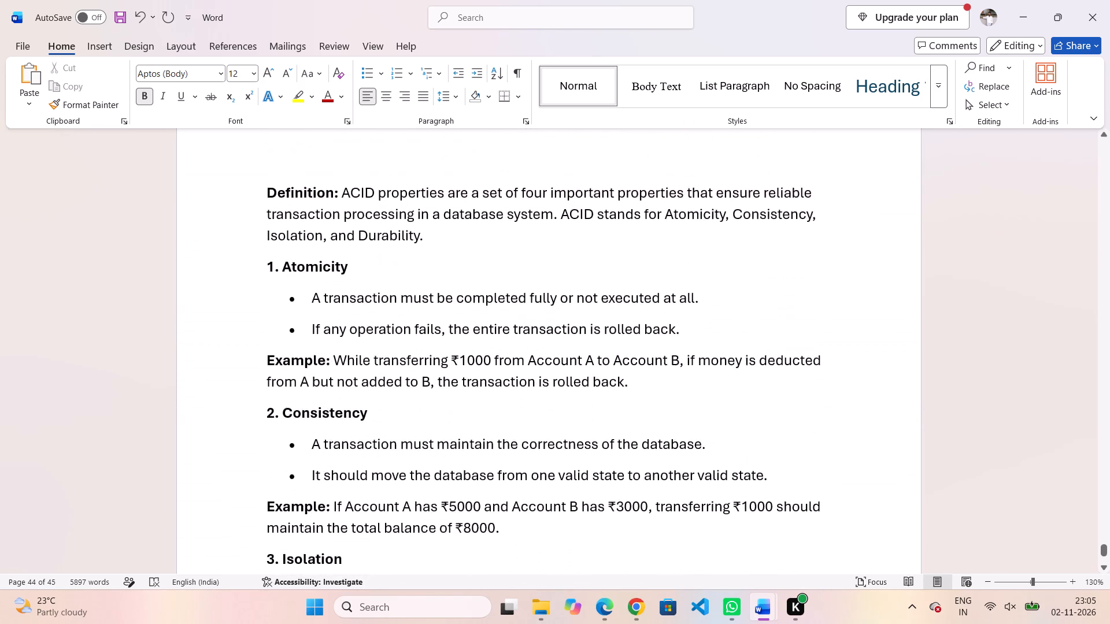
{"action": "scroll", "coordinate": [298, 370], "scroll_direction": "down", "scroll_amount": 3}
{"action": "scroll", "coordinate": [298, 370], "scroll_direction": "up", "scroll_amount": 3}
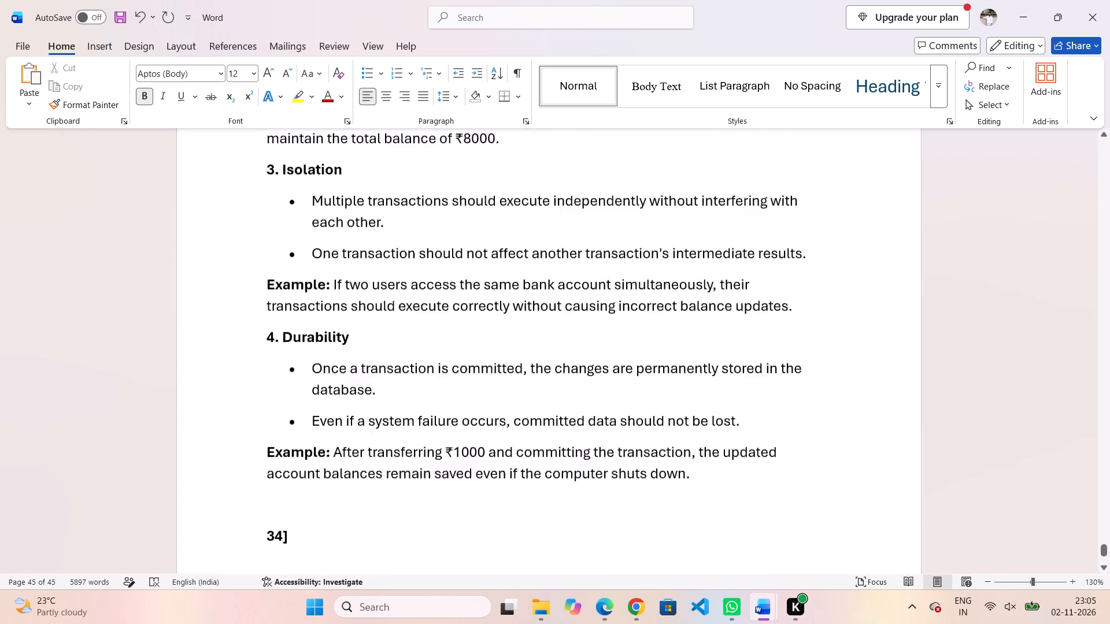
{"action": "scroll", "coordinate": [298, 370], "scroll_direction": "up", "scroll_amount": 10}
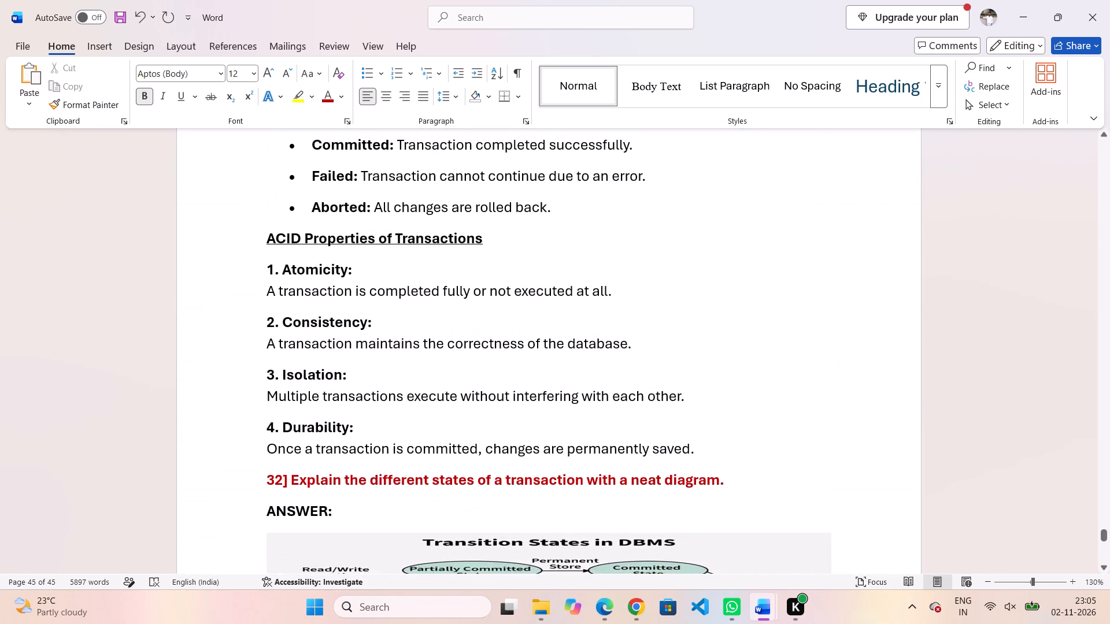
{"action": "scroll", "coordinate": [298, 370], "scroll_direction": "up", "scroll_amount": 3}
{"action": "scroll", "coordinate": [298, 370], "scroll_direction": "down", "scroll_amount": 7}
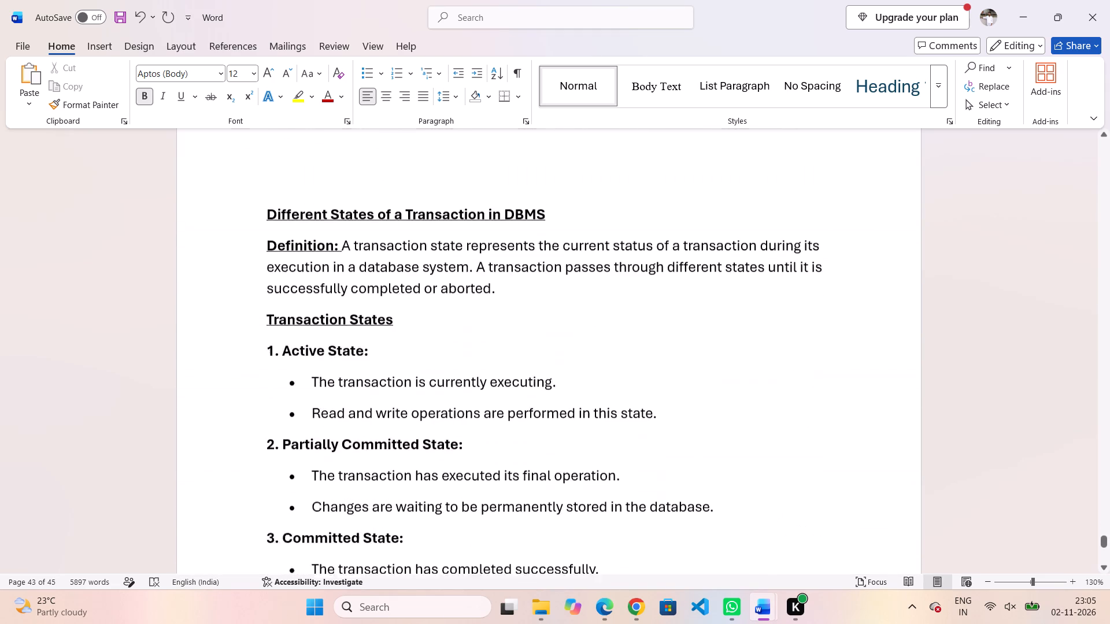
{"action": "scroll", "coordinate": [298, 370], "scroll_direction": "down", "scroll_amount": 2}
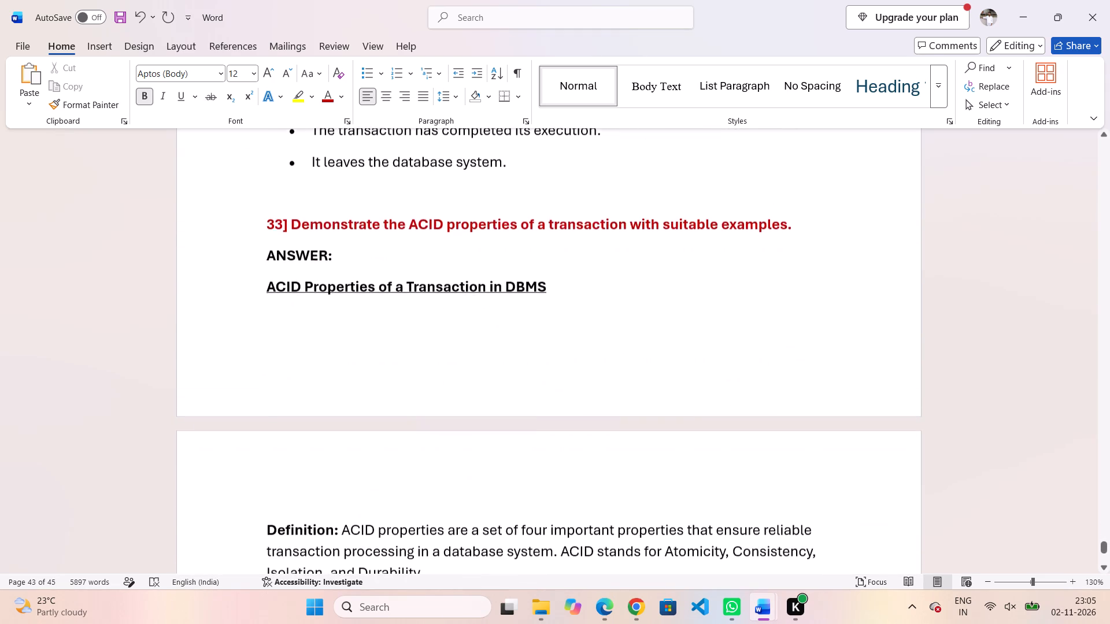
{"action": "scroll", "coordinate": [298, 370], "scroll_direction": "down", "scroll_amount": 4}
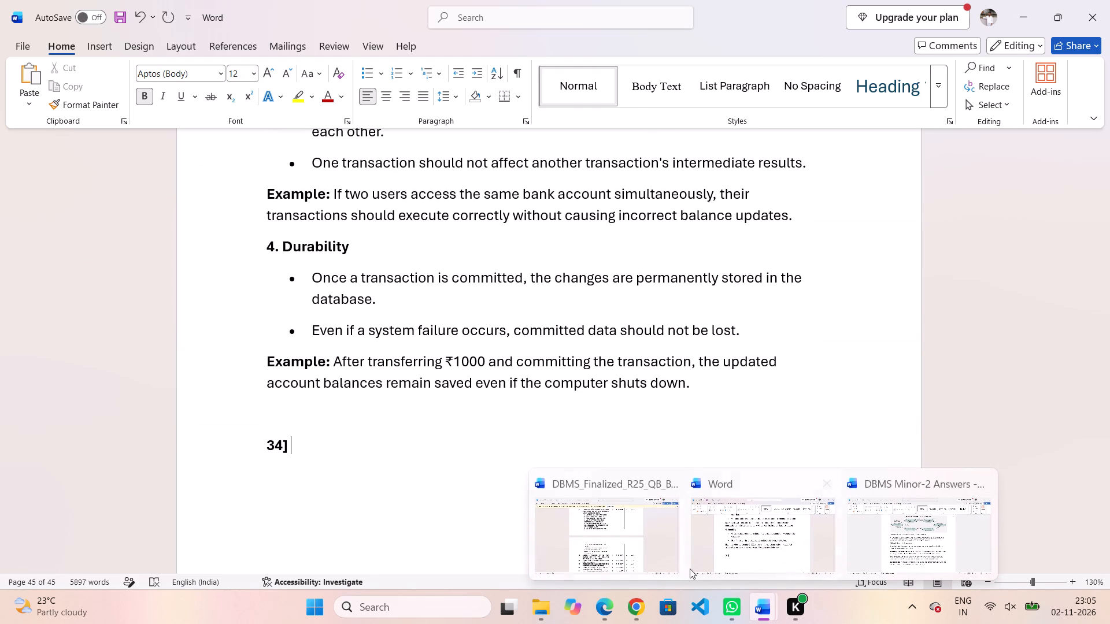
Copy question 34 on serial and non-serial schedules from the DBMS_Finalized_R25_QB_BTL document and paste it after "34]" in the answers document.
{"action": "left_click", "coordinate": [623, 539]}
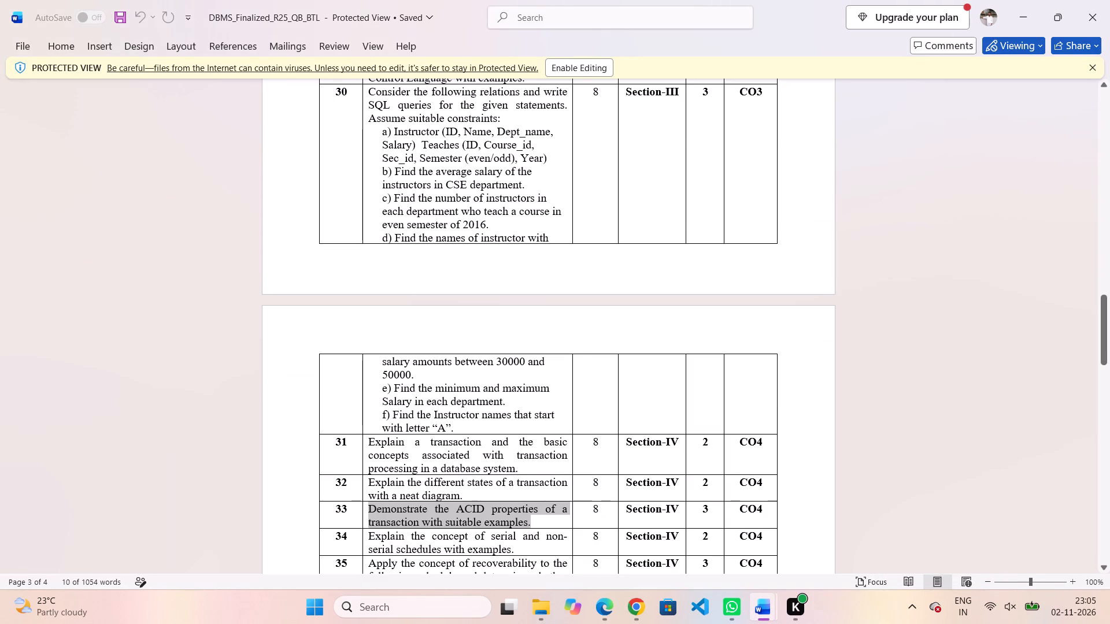
{"action": "left_click_drag", "start_coordinate": [515, 551], "coordinate": [409, 552]}
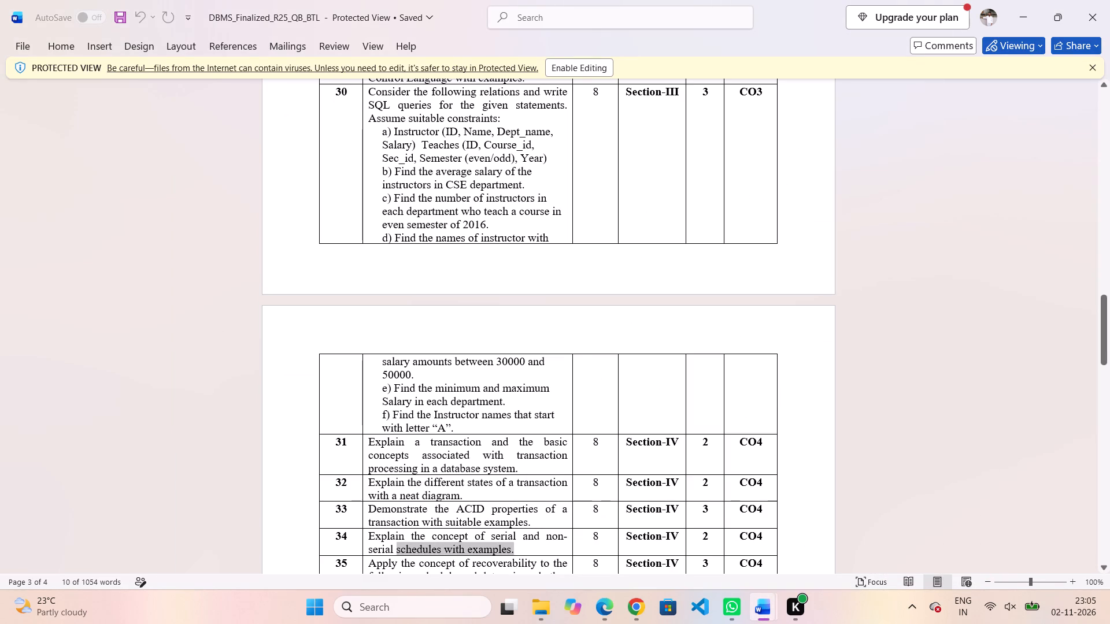
{"action": "left_click_drag", "start_coordinate": [409, 552], "coordinate": [382, 541]}
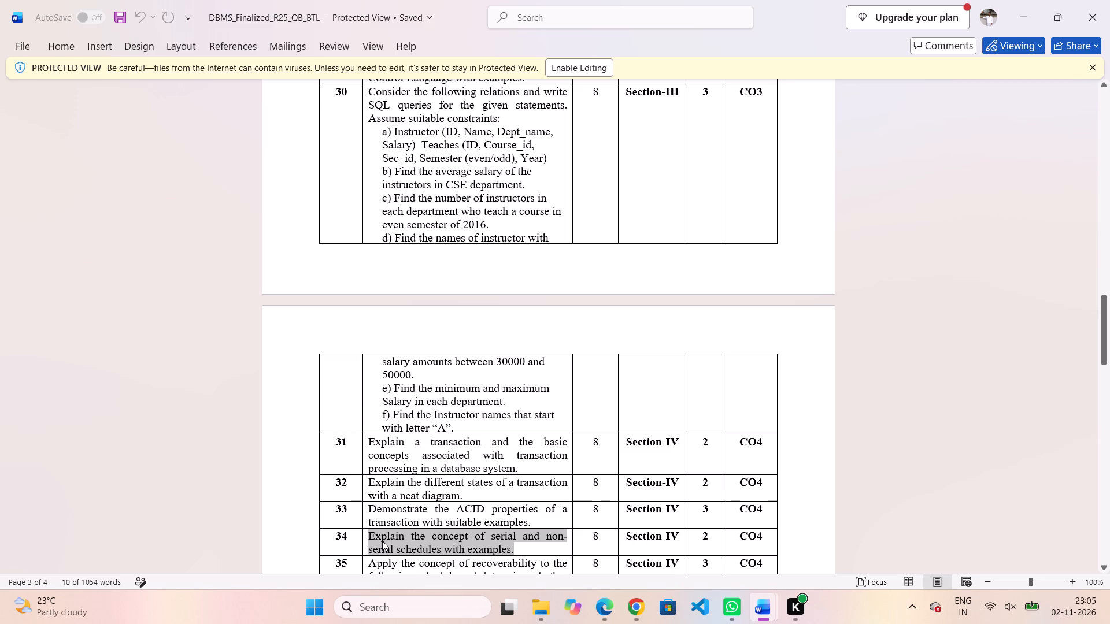
{"action": "key", "text": "ctrl+c"}
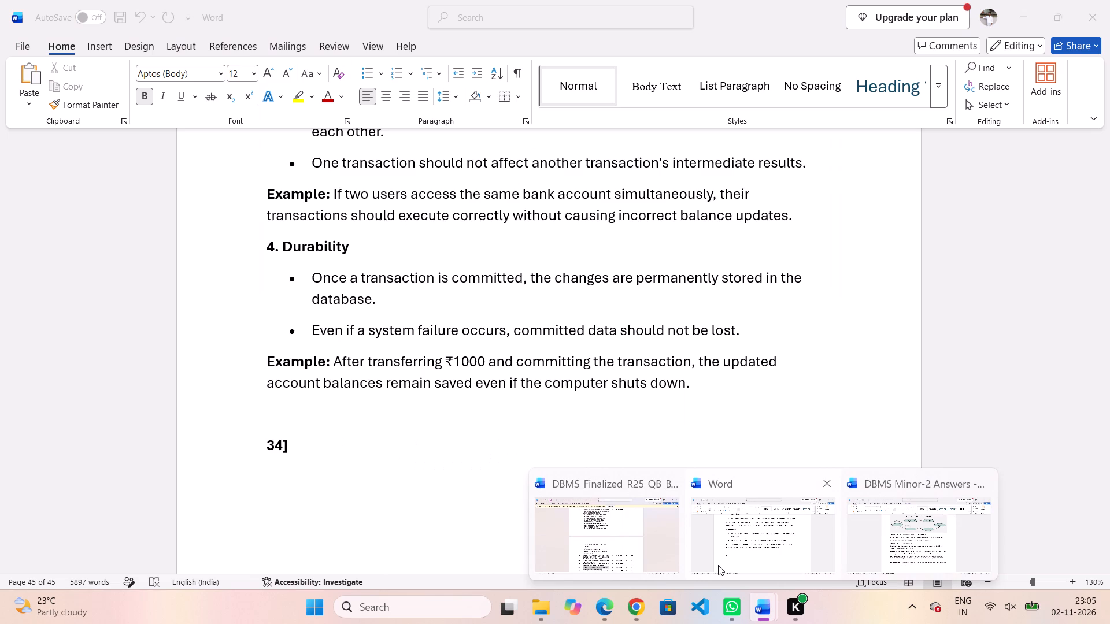
{"action": "left_click", "coordinate": [718, 565]}
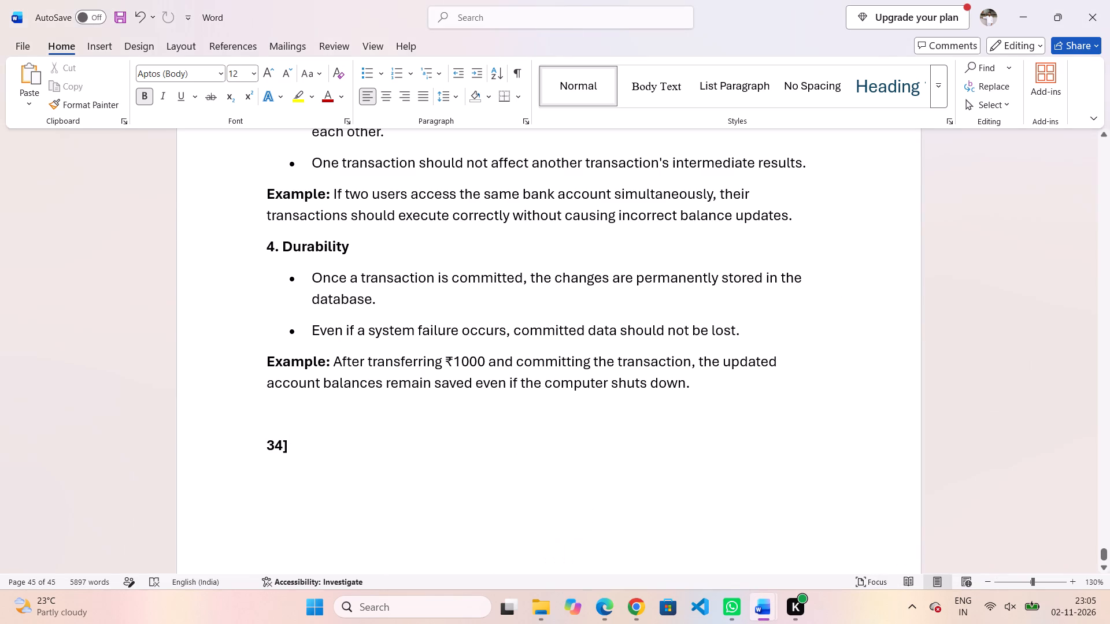
{"action": "key", "text": "ctrl+v"}
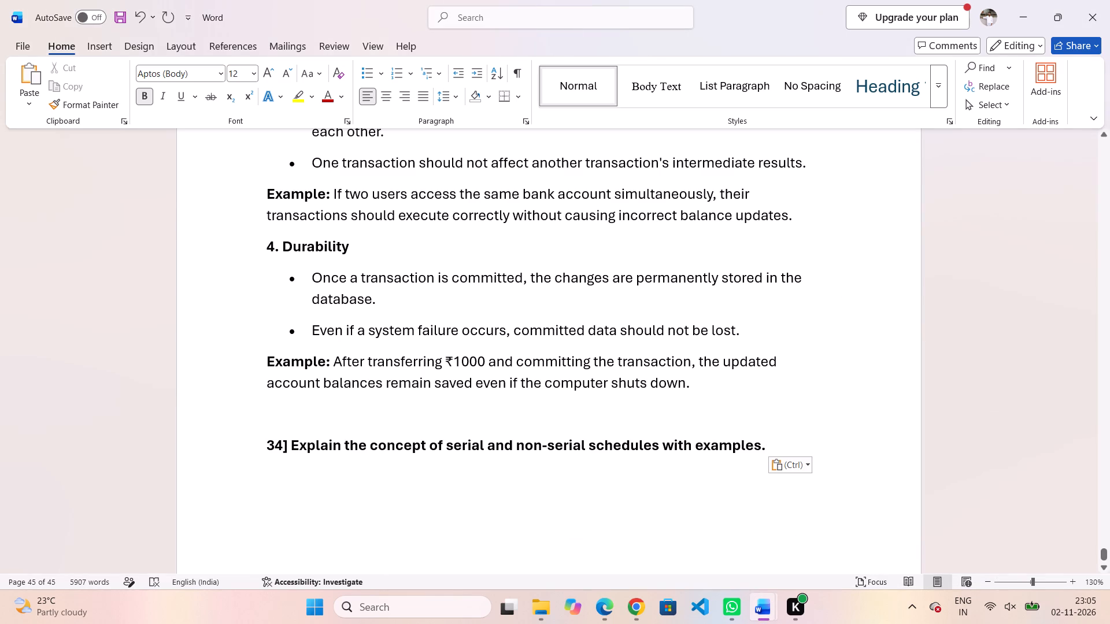
Add a bold "ANSWER:" line below question 34, followed by a new line.
{"action": "key", "text": "Return"}
{"action": "type", "text": "ANSWER"}
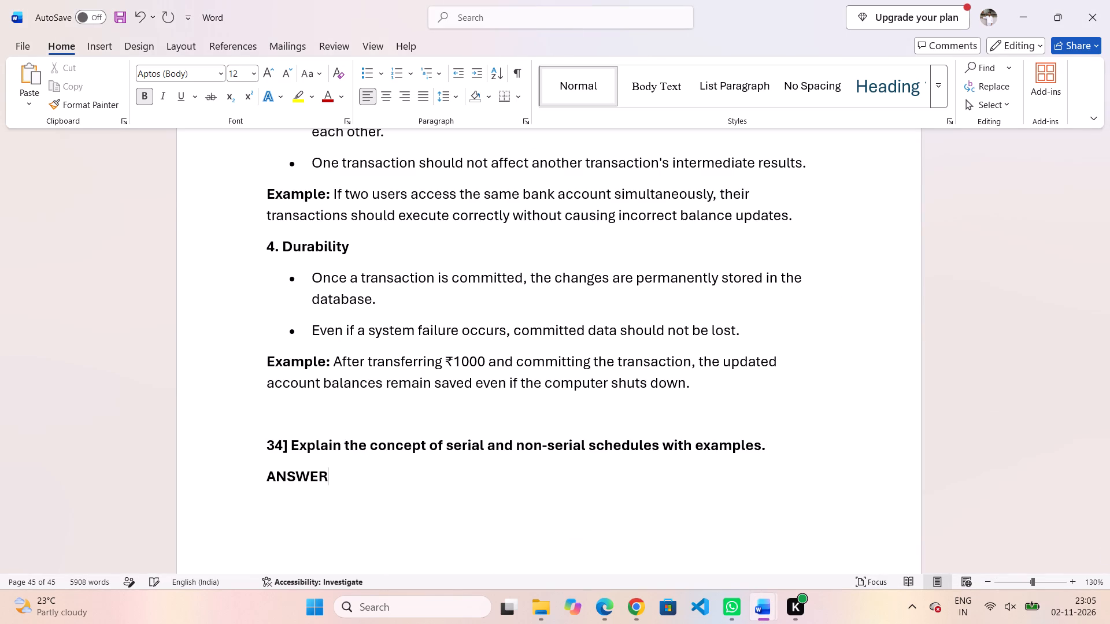
{"action": "key", "text": "shift+colon"}
{"action": "key", "text": "Return"}
Colour the whole question 34 heading on serial and non-serial schedules dark red.
{"action": "left_click_drag", "start_coordinate": [262, 447], "coordinate": [551, 440]}
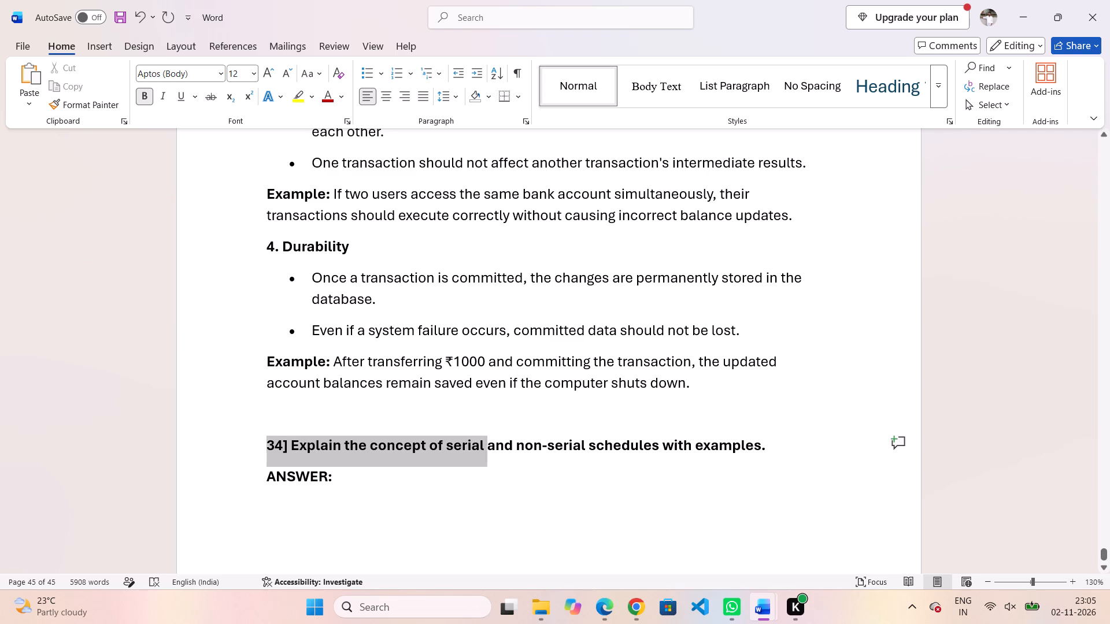
{"action": "left_click_drag", "start_coordinate": [551, 440], "coordinate": [771, 441]}
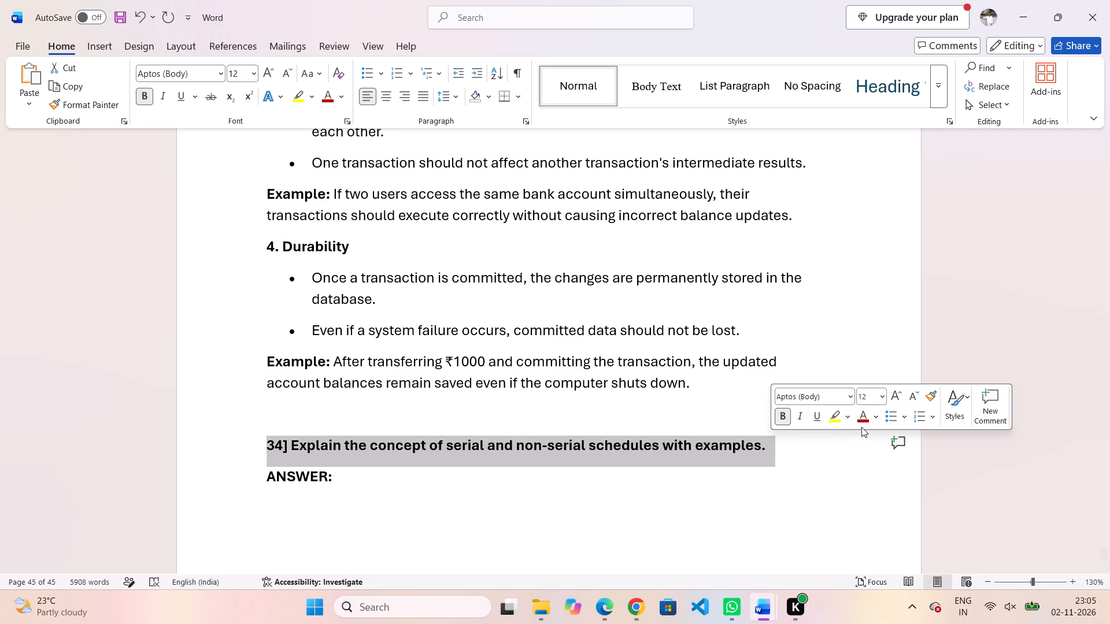
{"action": "left_click", "coordinate": [864, 422]}
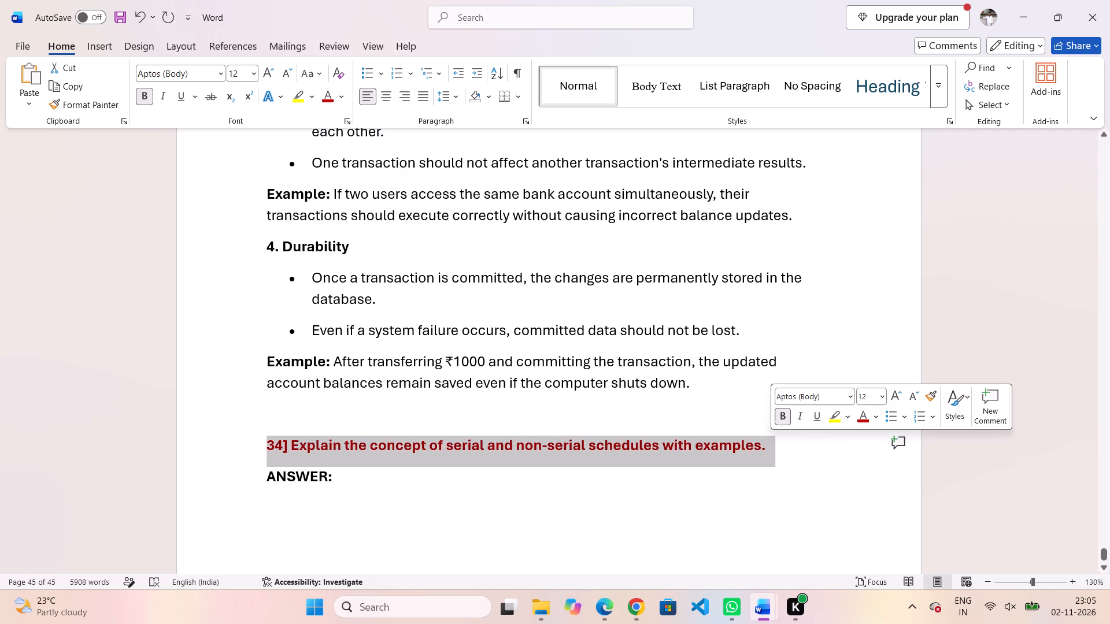
Start a new line below question 34's "ANSWER:" label with bold turned off for the answer text.
{"action": "left_click", "coordinate": [336, 481]}
{"action": "key", "text": "Return"}
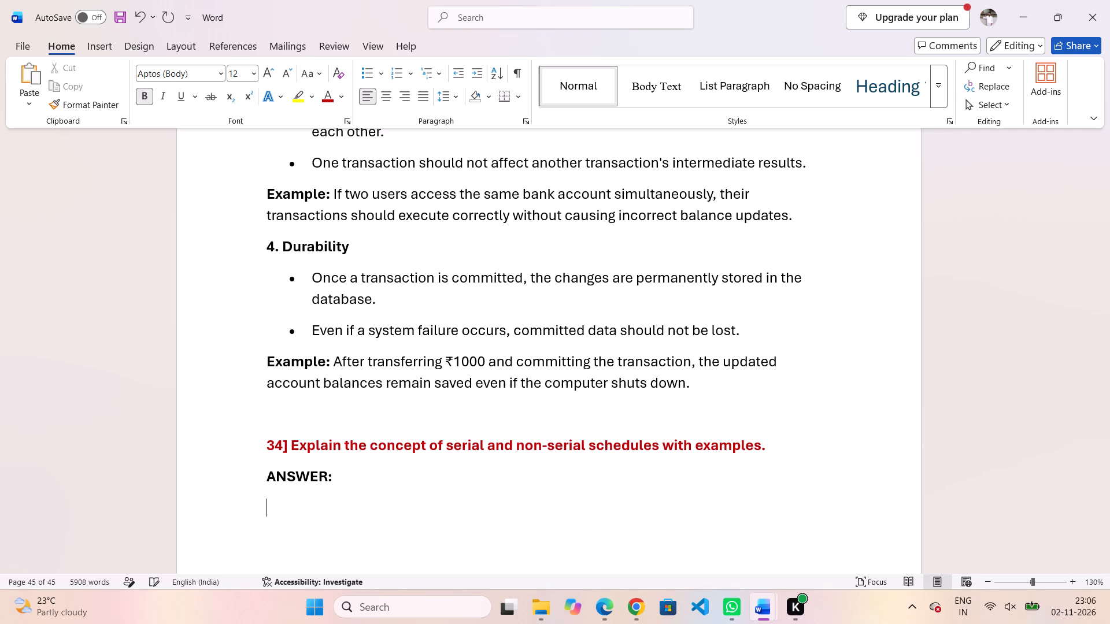
{"action": "left_click", "coordinate": [147, 102]}
Look through the DBMS Minor-2 Answers document, past the transaction states answer, for material on serial and non-serial schedules.
{"action": "left_click", "coordinate": [890, 541]}
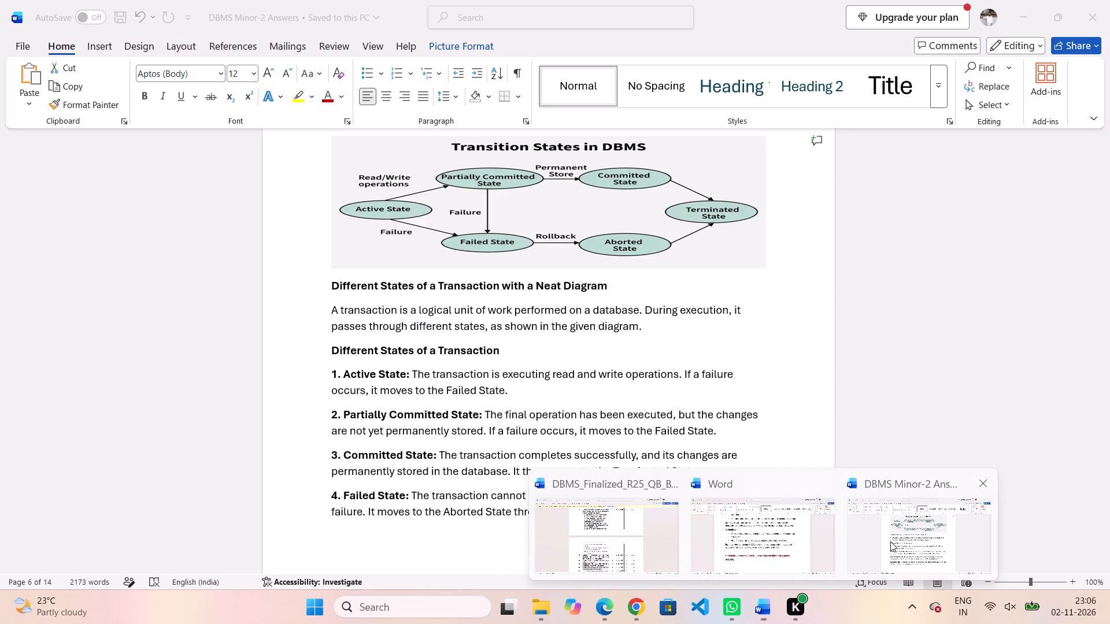
{"action": "scroll", "coordinate": [697, 488], "scroll_direction": "down", "scroll_amount": 3}
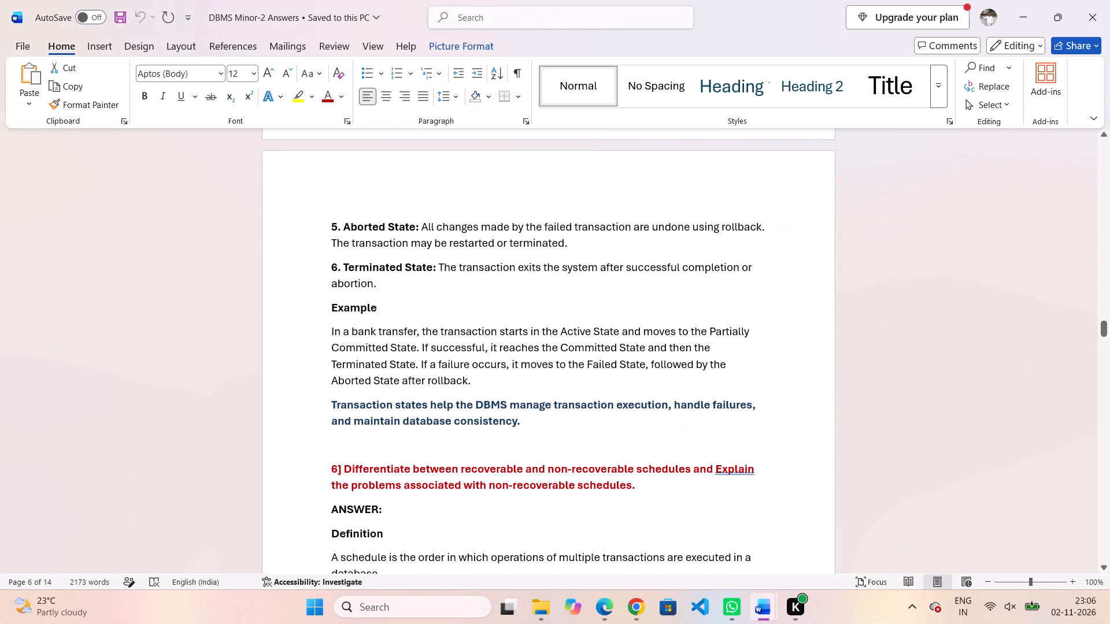
{"action": "scroll", "coordinate": [697, 488], "scroll_direction": "down", "scroll_amount": 2}
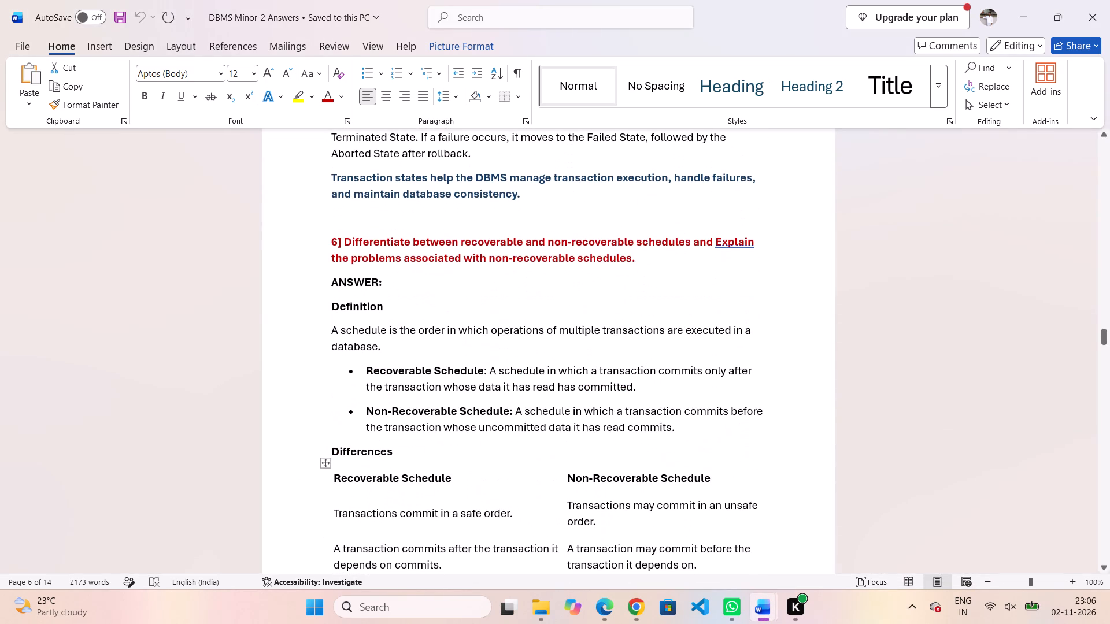
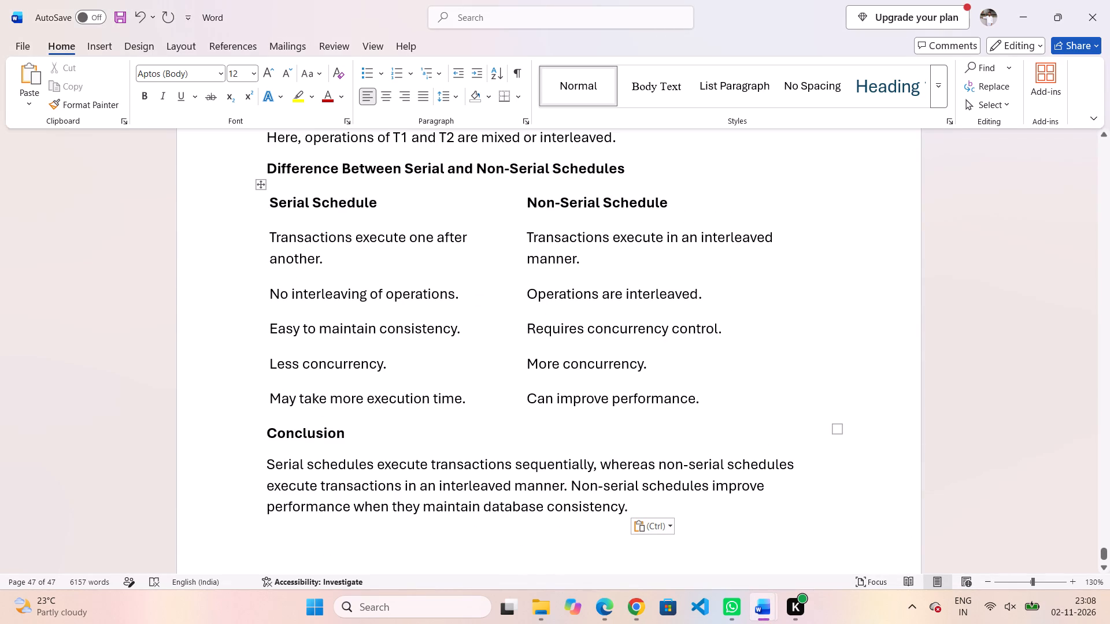
Delete the "Difference Between Serial and Non-Serial Schedules" heading with its table and the Conclusion from the end of the pasted answer.
{"action": "left_click_drag", "start_coordinate": [265, 167], "coordinate": [415, 515]}
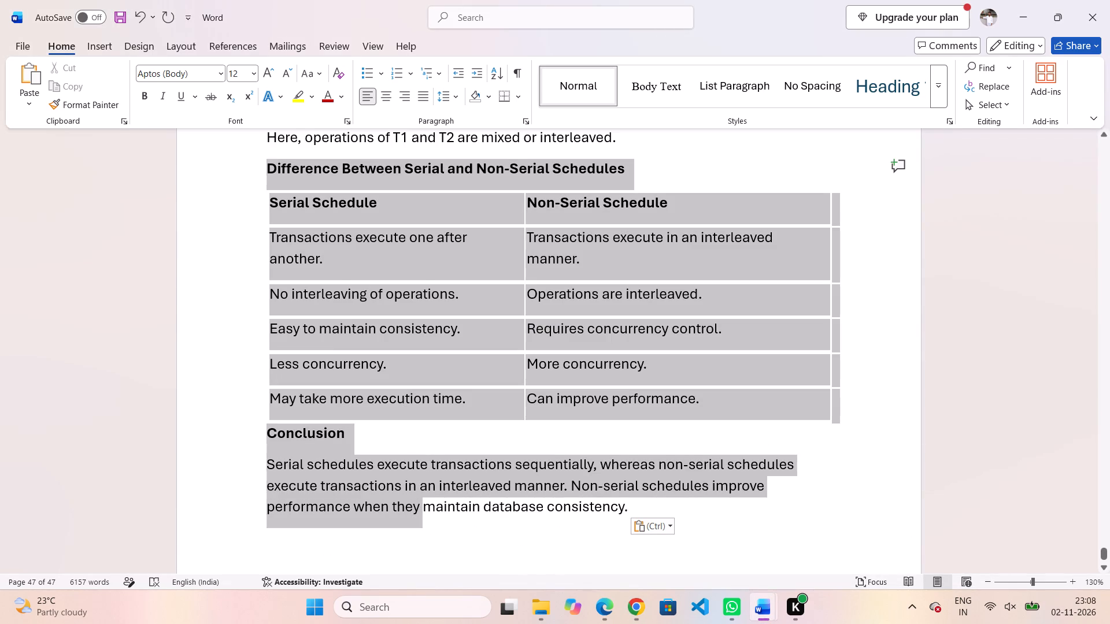
{"action": "left_click_drag", "start_coordinate": [415, 515], "coordinate": [415, 571]}
{"action": "key", "text": "BackSpace"}
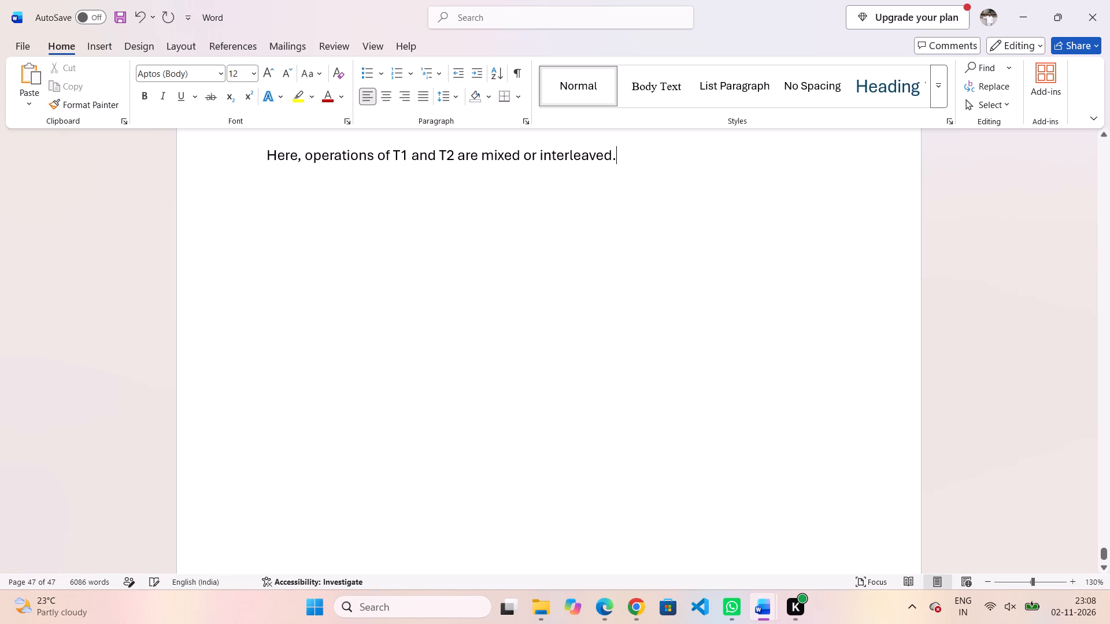
Insert six spaces before the "Operation" header in the Non-Serial Schedule table to separate it from "Step".
{"action": "scroll", "coordinate": [415, 571], "scroll_direction": "up", "scroll_amount": 1}
{"action": "scroll", "coordinate": [415, 571], "scroll_direction": "down", "scroll_amount": 1, "text": "ctrl"}
{"action": "scroll", "coordinate": [415, 571], "scroll_direction": "up", "scroll_amount": 1, "text": "ctrl"}
{"action": "scroll", "coordinate": [479, 434], "scroll_direction": "up", "scroll_amount": 2}
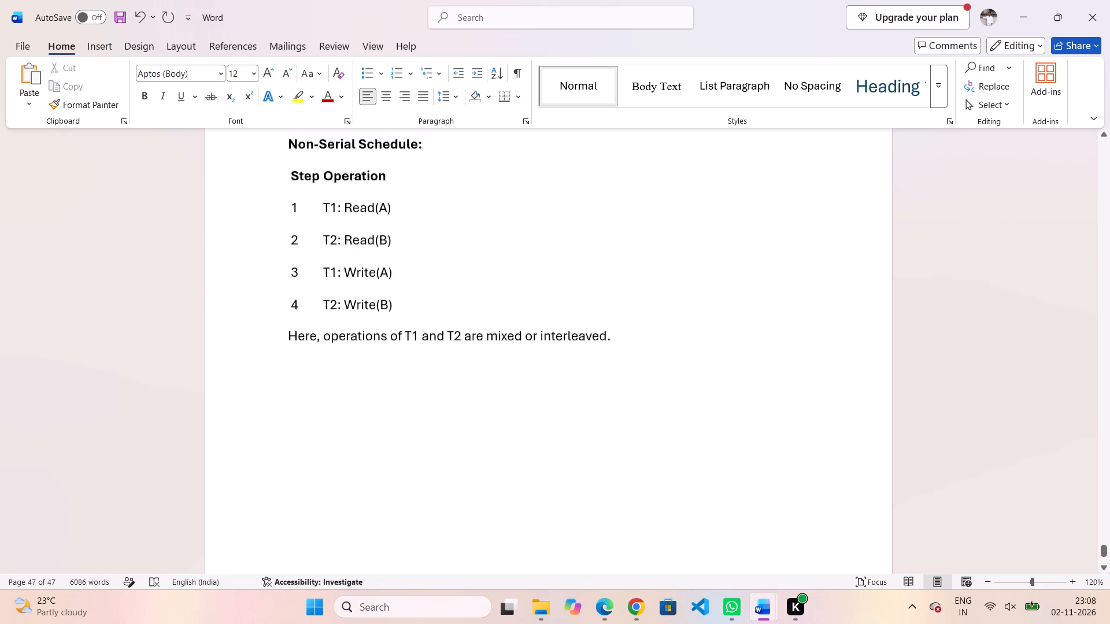
{"action": "scroll", "coordinate": [479, 434], "scroll_direction": "up", "scroll_amount": 3}
{"action": "scroll", "coordinate": [479, 434], "scroll_direction": "down", "scroll_amount": 1}
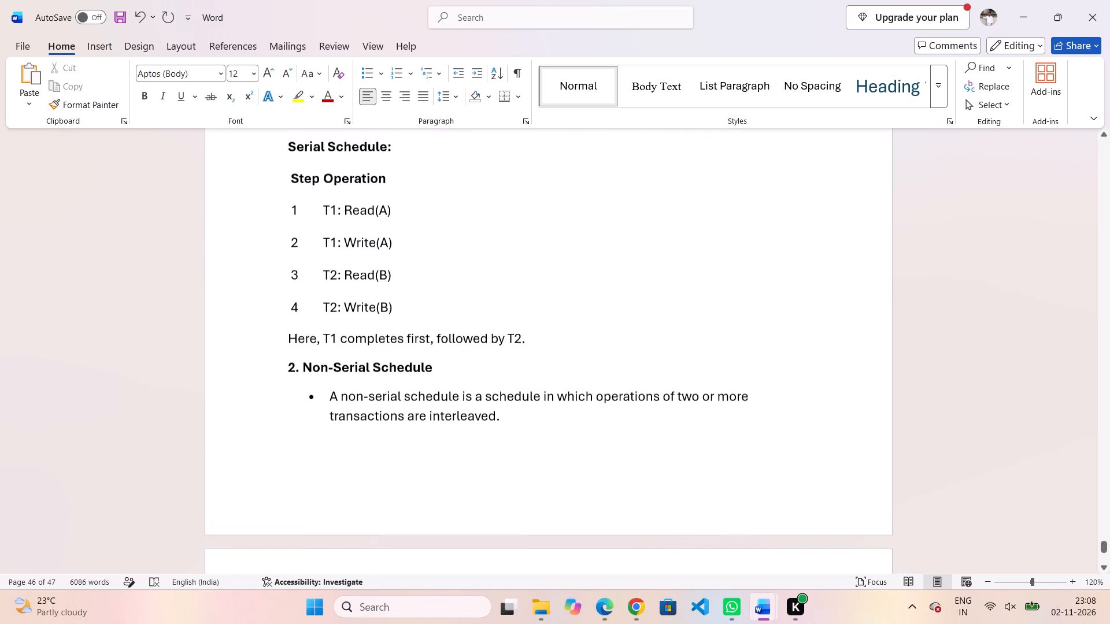
{"action": "scroll", "coordinate": [479, 434], "scroll_direction": "down", "scroll_amount": 4}
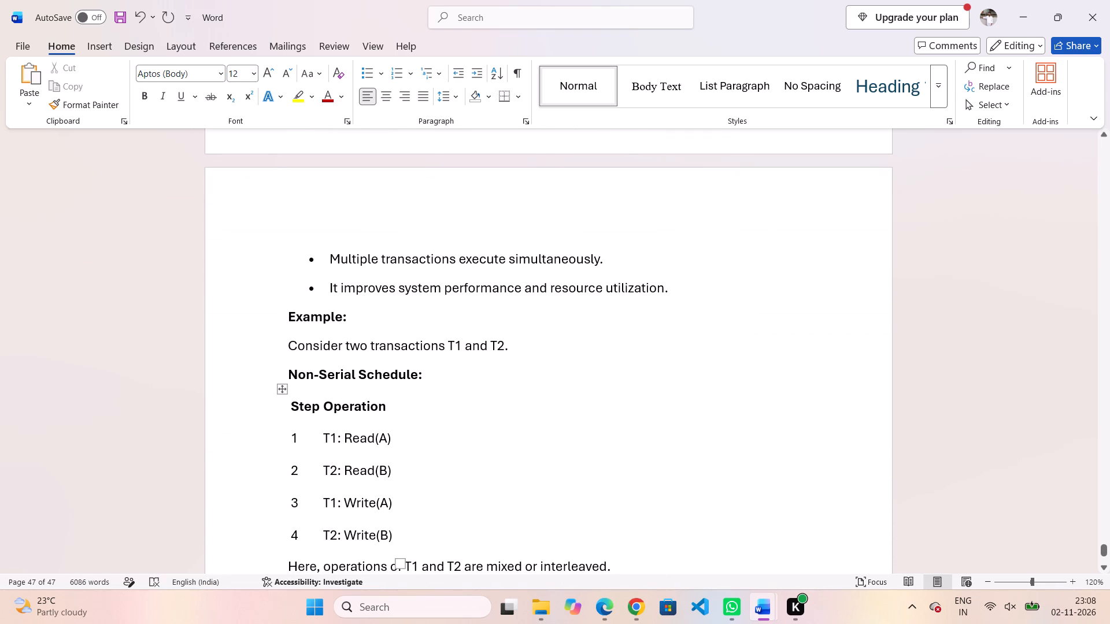
{"action": "left_click", "coordinate": [323, 407]}
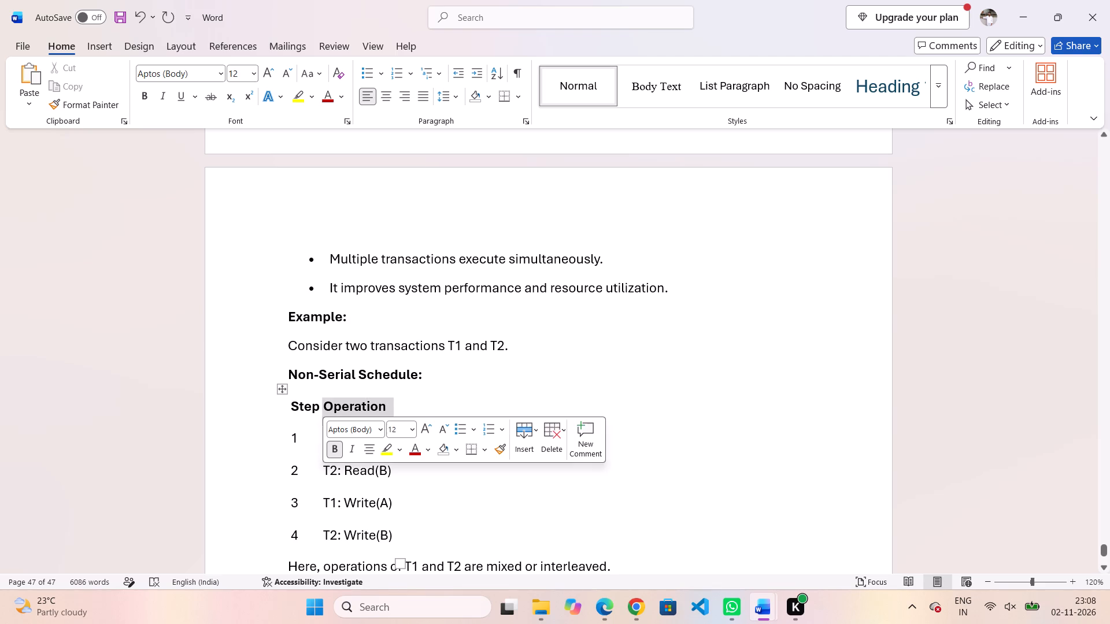
{"action": "left_click", "coordinate": [325, 407]}
{"action": "key", "text": "space"}
{"action": "key", "text": "space"}
{"action": "key", "text": "space"}
{"action": "key", "text": "space"}
{"action": "key", "text": "space"}
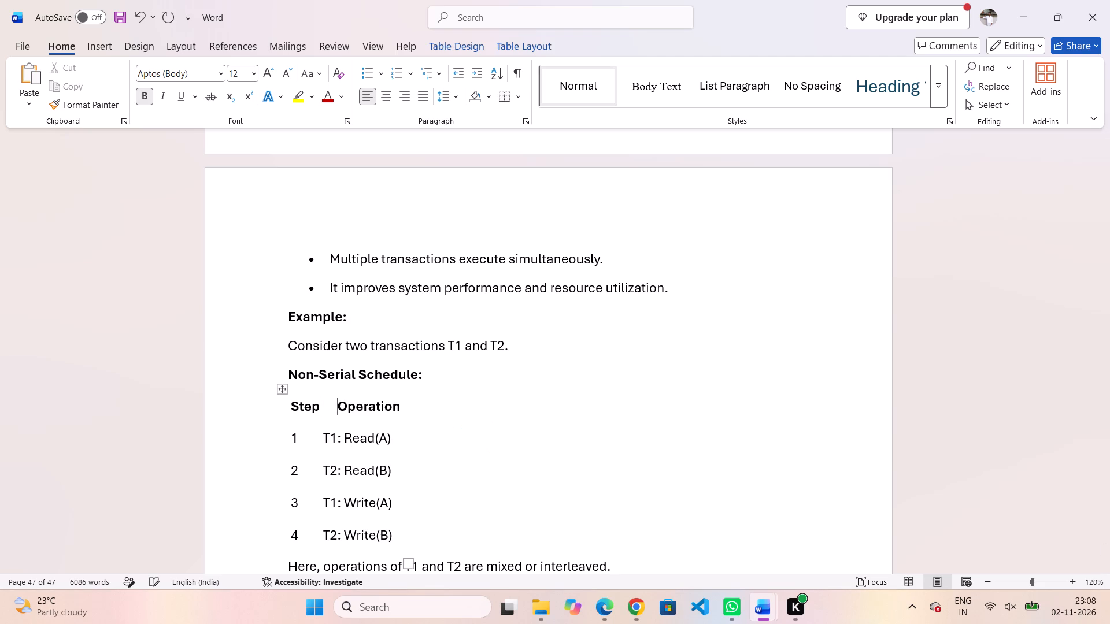
{"action": "key", "text": "space"}
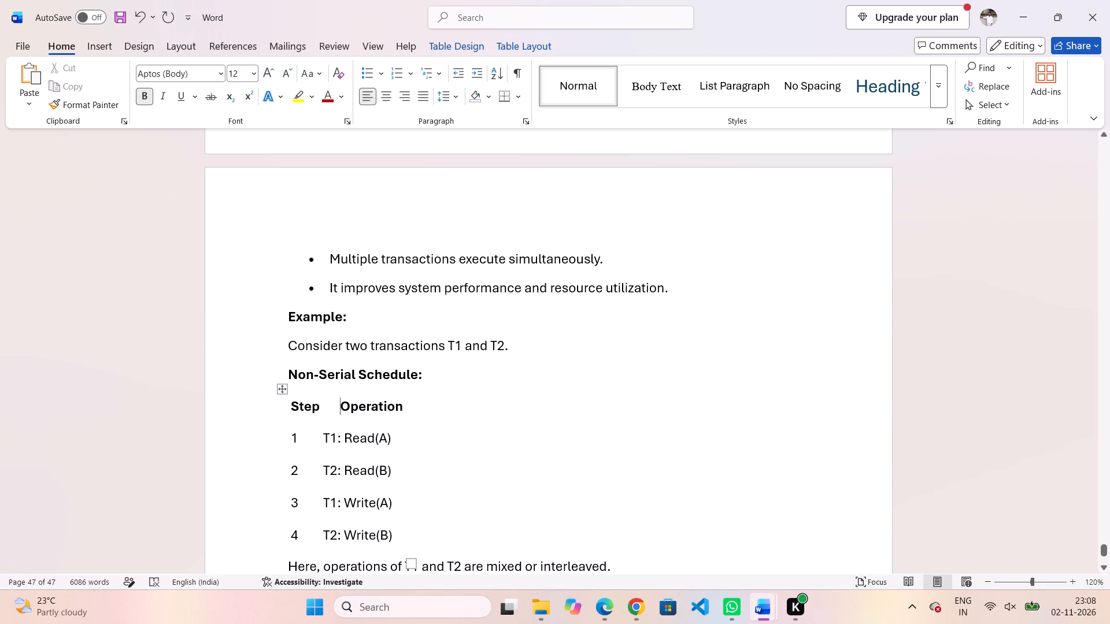
Insert six spaces before "T1: Read(A)" in row 1 of the Non-Serial Schedule table to align it under "Operation".
{"action": "left_click", "coordinate": [323, 434]}
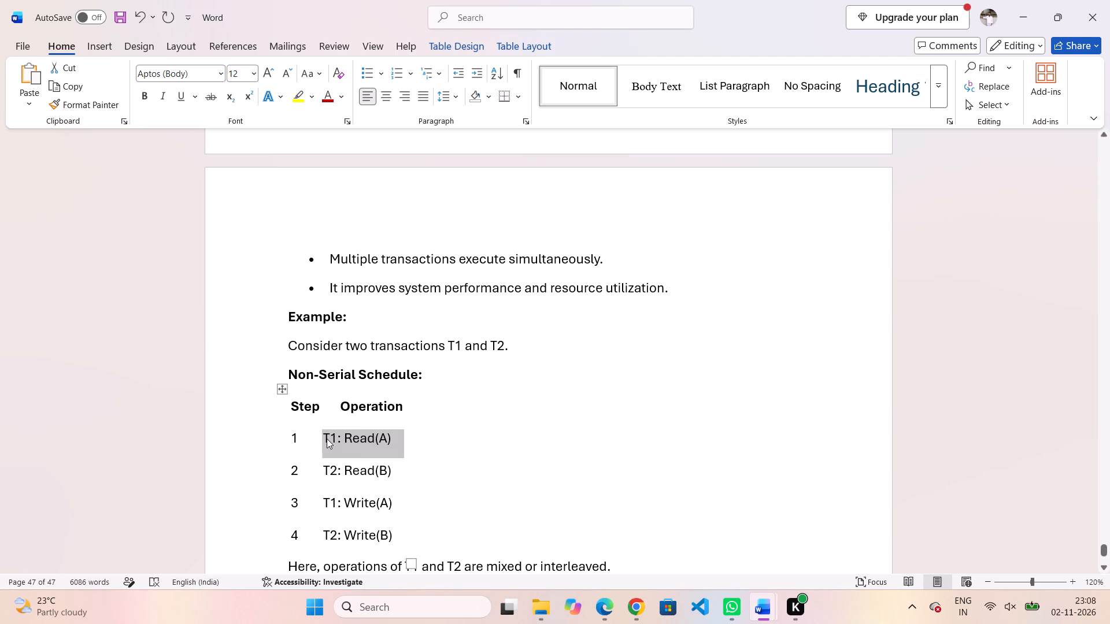
{"action": "left_click", "coordinate": [327, 439]}
{"action": "key", "text": "Left"}
{"action": "key", "text": "space"}
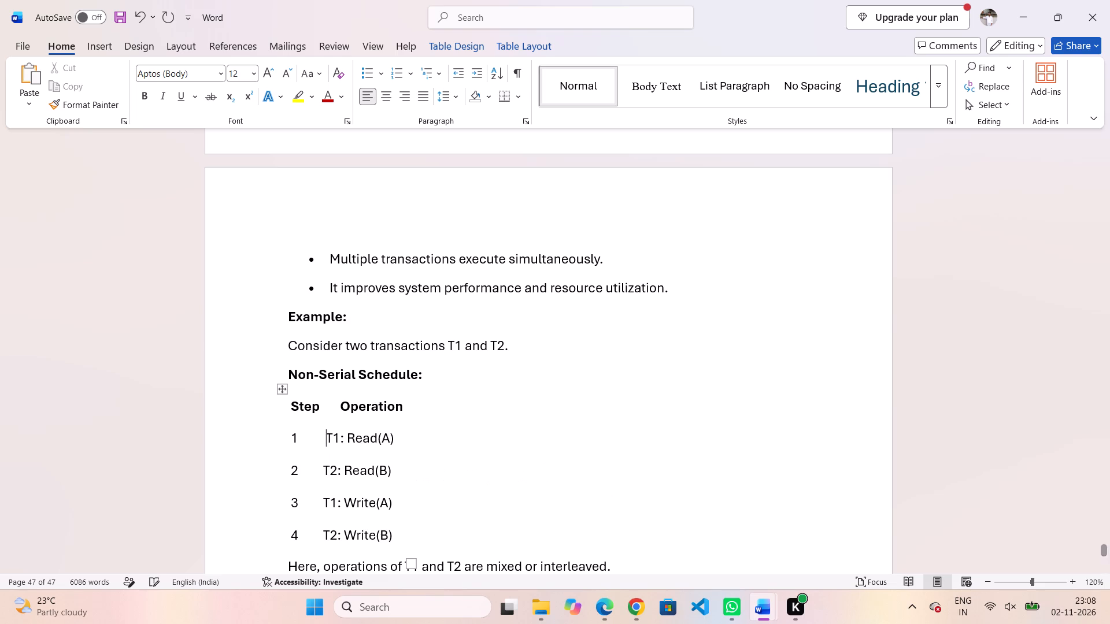
{"action": "key", "text": "space"}
{"action": "key", "text": "space"}
{"action": "key", "text": "space"}
{"action": "key", "text": "space"}
{"action": "key", "text": "space"}
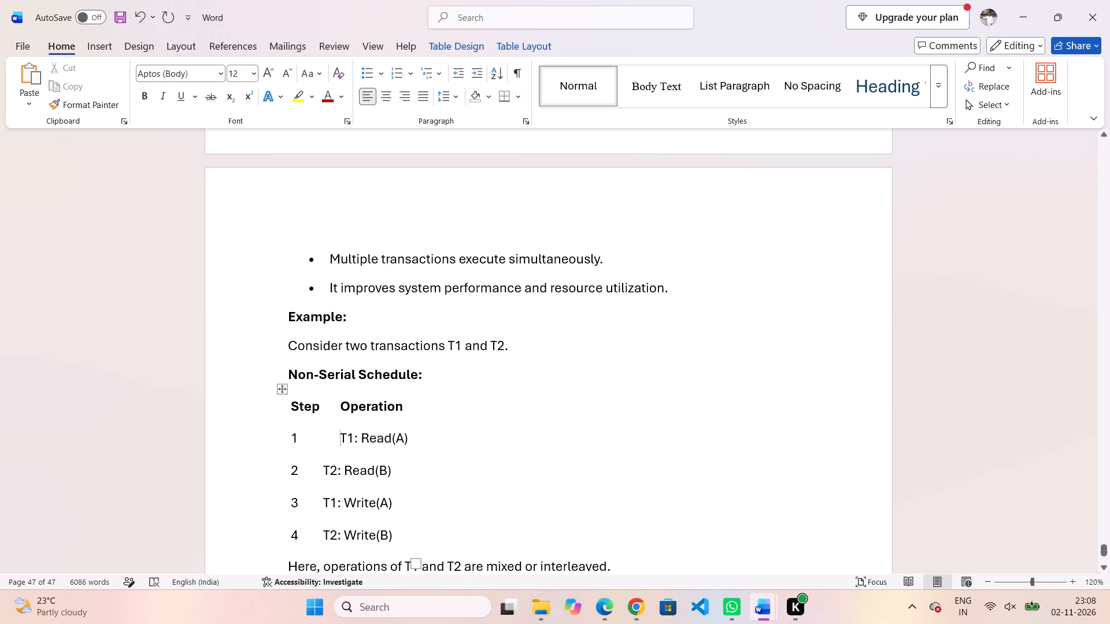
{"action": "key", "text": "BackSpace"}
{"action": "key", "text": "space"}
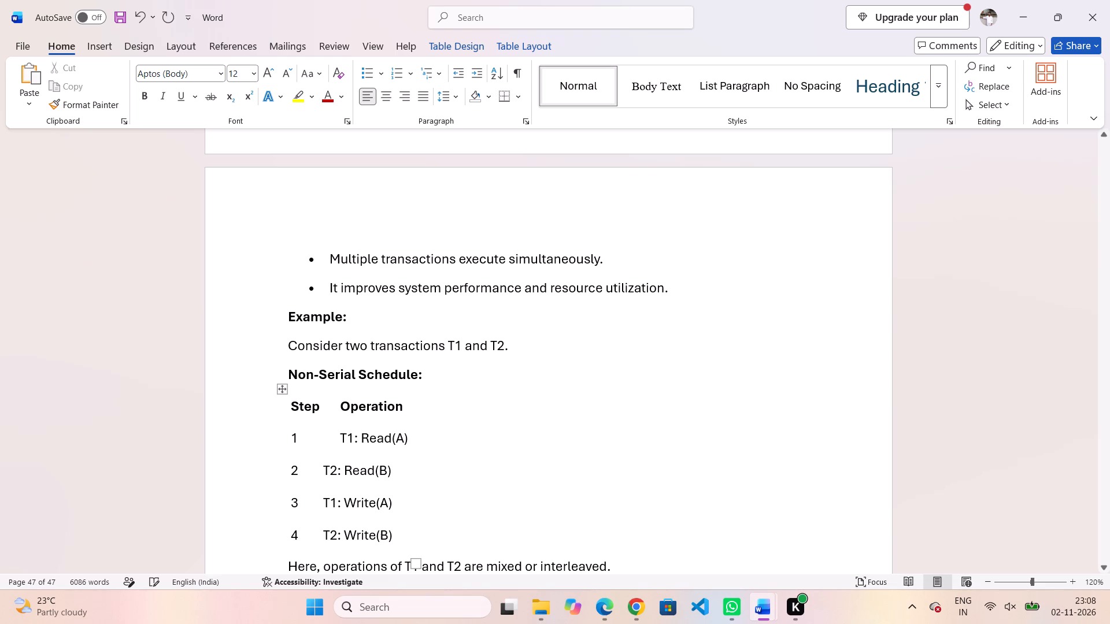
Insert six spaces before "T2: Read(B)" in row 2 of the Non-Serial Schedule table to align it with the entry above.
{"action": "left_click", "coordinate": [330, 470]}
{"action": "key", "text": "Left"}
{"action": "key", "text": "space"}
{"action": "key", "text": "space"}
{"action": "key", "text": "space"}
{"action": "key", "text": "space"}
{"action": "key", "text": "space"}
{"action": "key", "text": "space"}
{"action": "key", "text": "space"}
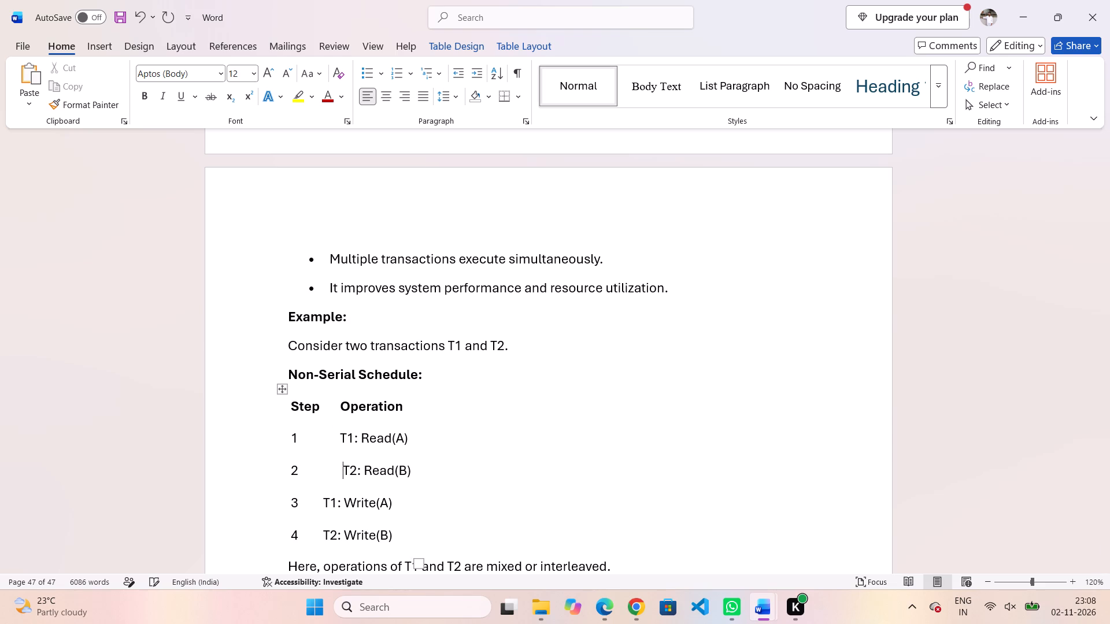
{"action": "key", "text": "BackSpace"}
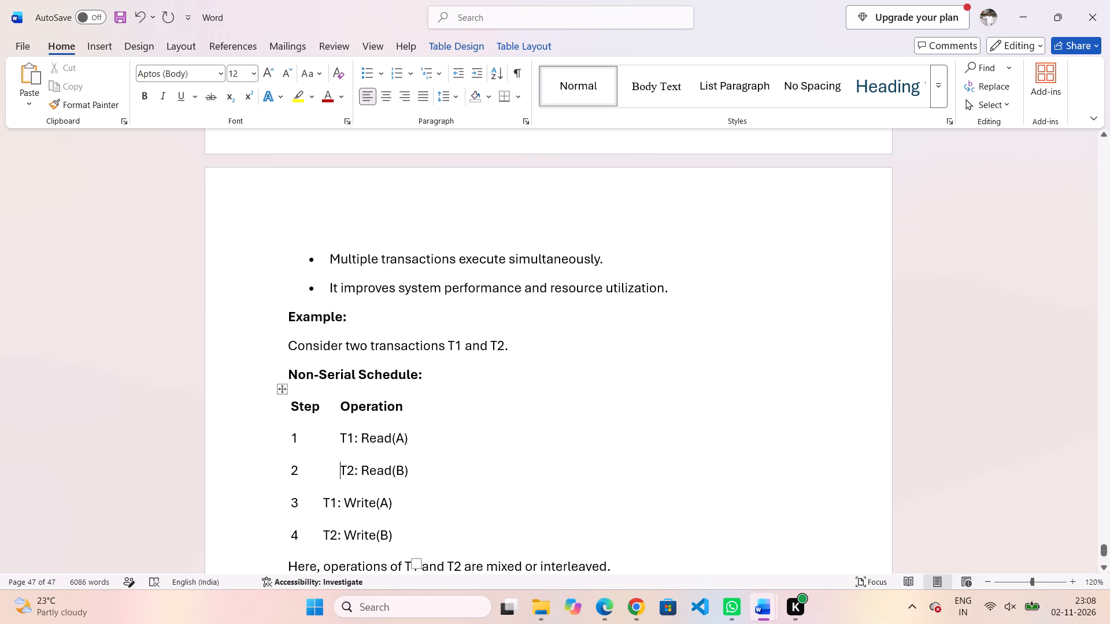
Insert six spaces before "T1: Write(A)" in row 3 of the Non-Serial Schedule table to align it with the entries above.
{"action": "left_click", "coordinate": [325, 499]}
{"action": "key", "text": "space"}
{"action": "key", "text": "space"}
{"action": "key", "text": "space"}
{"action": "key", "text": "space"}
{"action": "key", "text": "space"}
{"action": "key", "text": "space"}
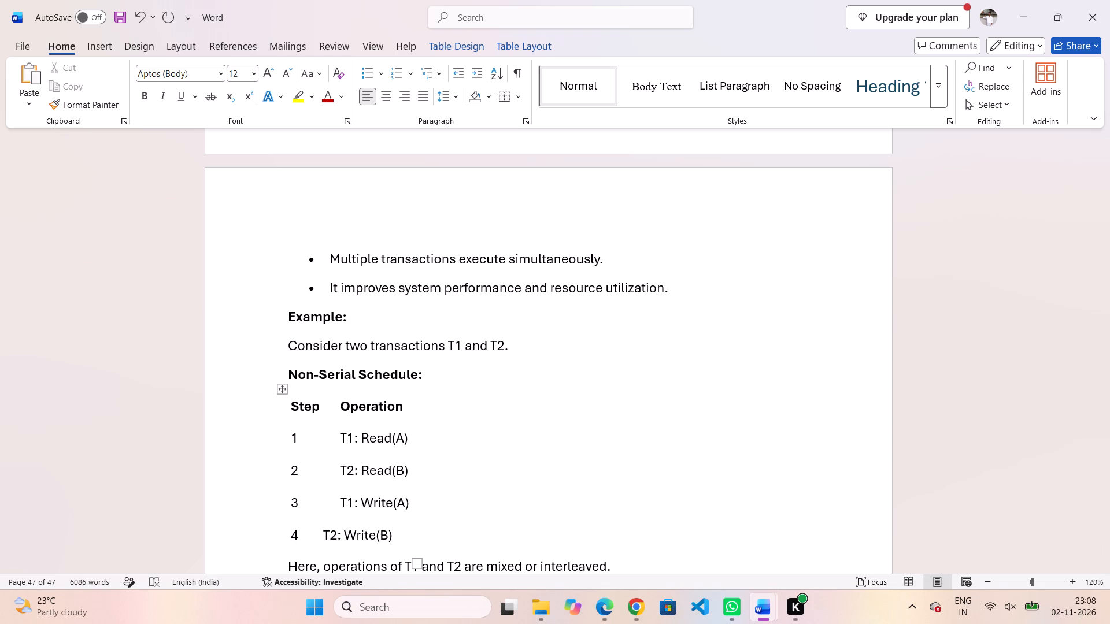
Insert six spaces before "T2: Write(B)" in row 4 of the Non-Serial Schedule table to align it with the entries above.
{"action": "left_click", "coordinate": [327, 531]}
{"action": "key", "text": "Left"}
{"action": "key", "text": "space"}
{"action": "key", "text": "space"}
{"action": "key", "text": "space"}
{"action": "key", "text": "space"}
{"action": "key", "text": "space"}
{"action": "key", "text": "space"}
{"action": "key", "text": "space"}
{"action": "key", "text": "space"}
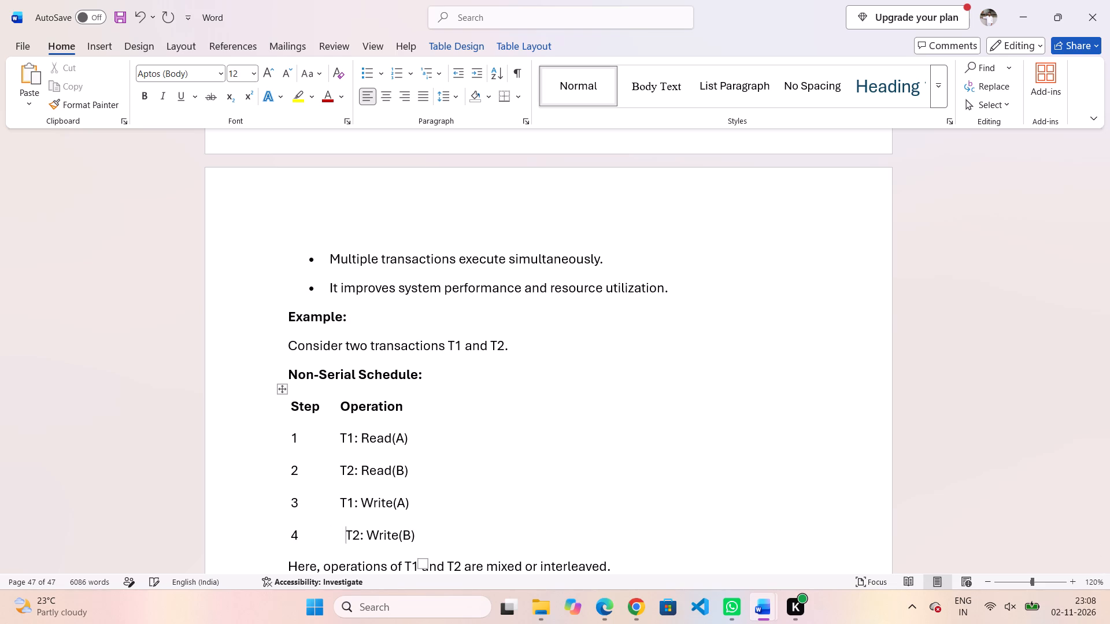
{"action": "key", "text": "BackSpace"}
{"action": "key", "text": "BackSpace"}
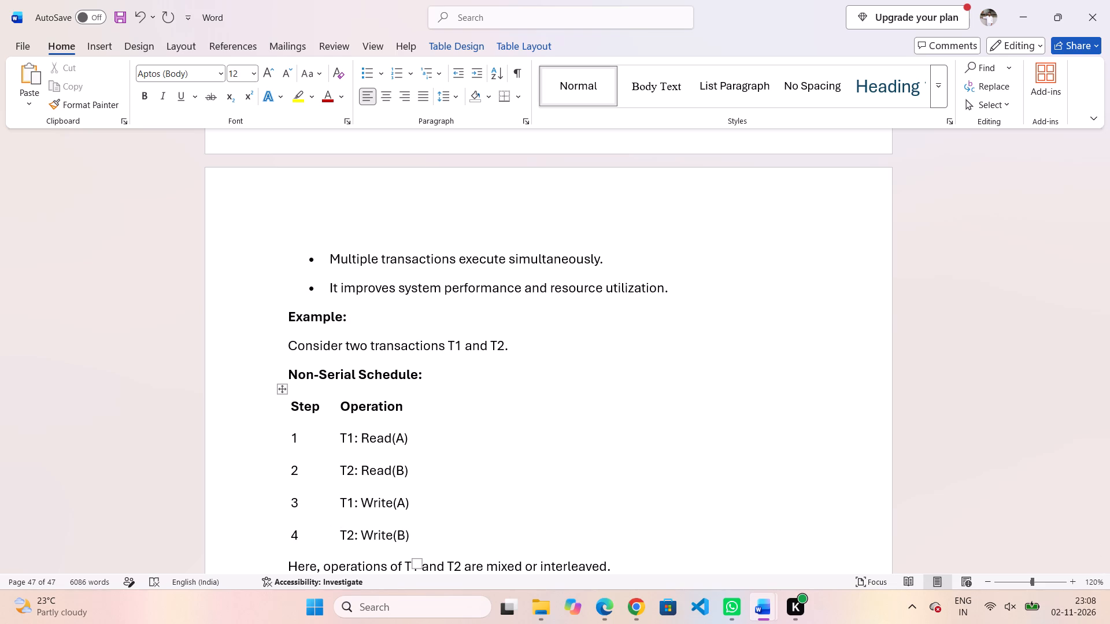
Insert five spaces before the "Operation" header in the Serial Schedule table to separate it from "Step".
{"action": "scroll", "coordinate": [363, 428], "scroll_direction": "up", "scroll_amount": 1}
{"action": "scroll", "coordinate": [363, 428], "scroll_direction": "down", "scroll_amount": 1, "text": "ctrl"}
{"action": "scroll", "coordinate": [363, 428], "scroll_direction": "up", "scroll_amount": 1, "text": "ctrl"}
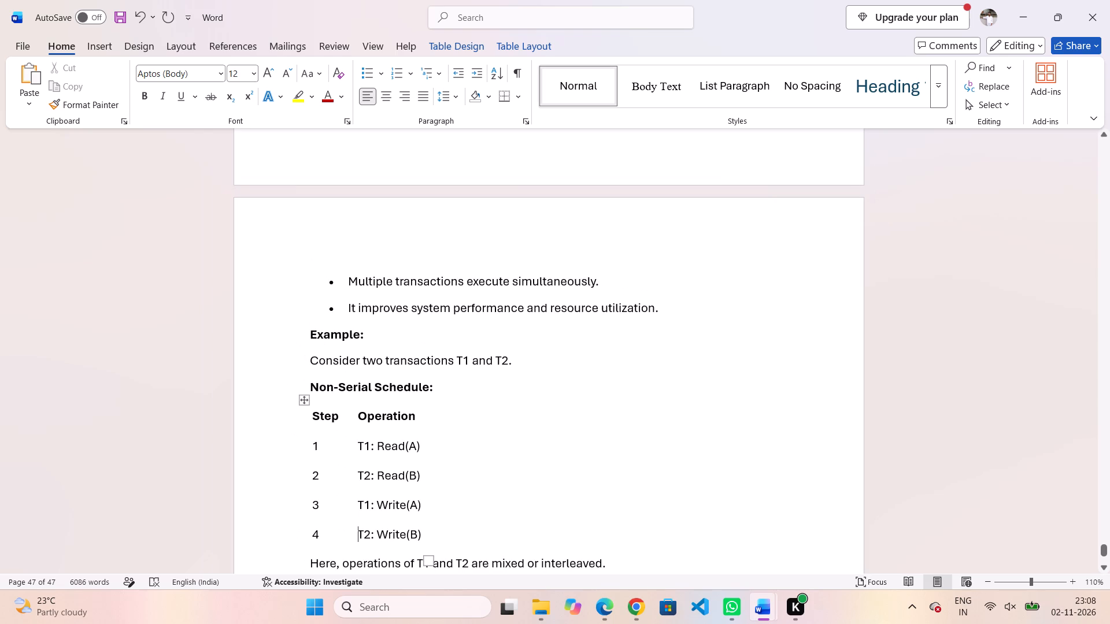
{"action": "scroll", "coordinate": [363, 428], "scroll_direction": "up", "scroll_amount": 3}
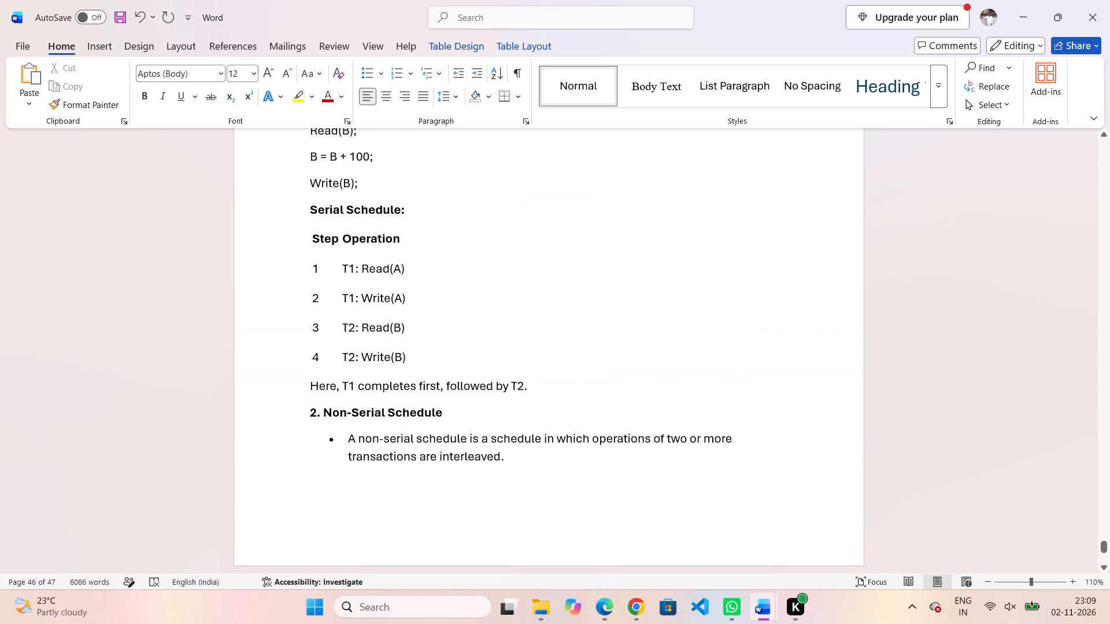
{"action": "left_click", "coordinate": [343, 239]}
{"action": "key", "text": "space"}
{"action": "key", "text": "space"}
{"action": "key", "text": "space"}
{"action": "key", "text": "space"}
{"action": "key", "text": "space"}
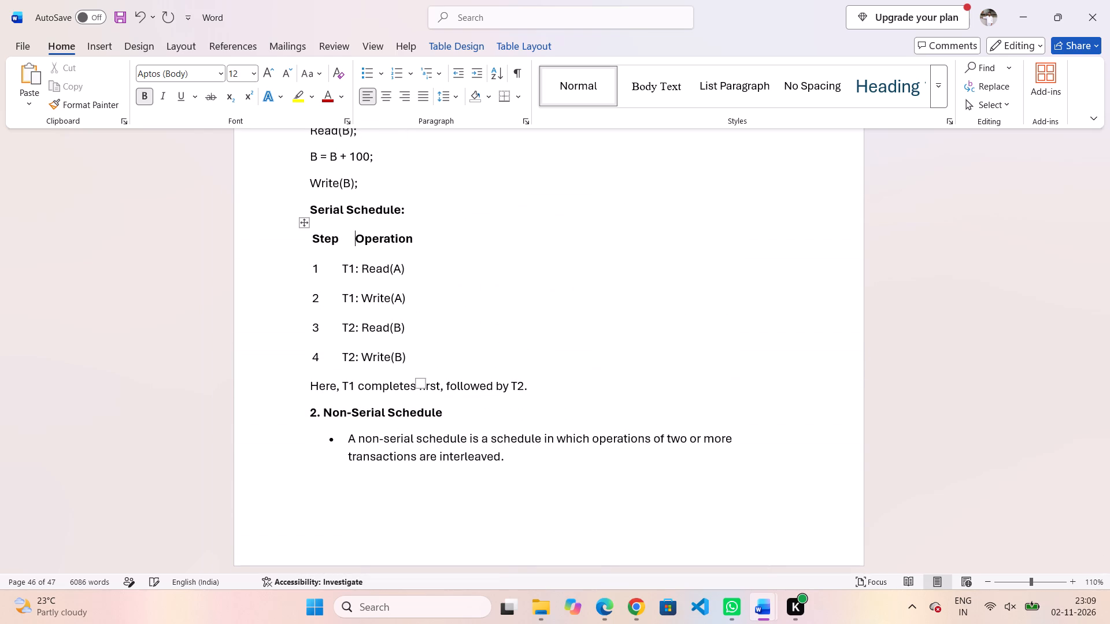
Insert four spaces before "T1: Read(A)" in row 1 of the Serial Schedule table to bring it under "Operation".
{"action": "left_click", "coordinate": [345, 263]}
{"action": "key", "text": "space"}
{"action": "key", "text": "space"}
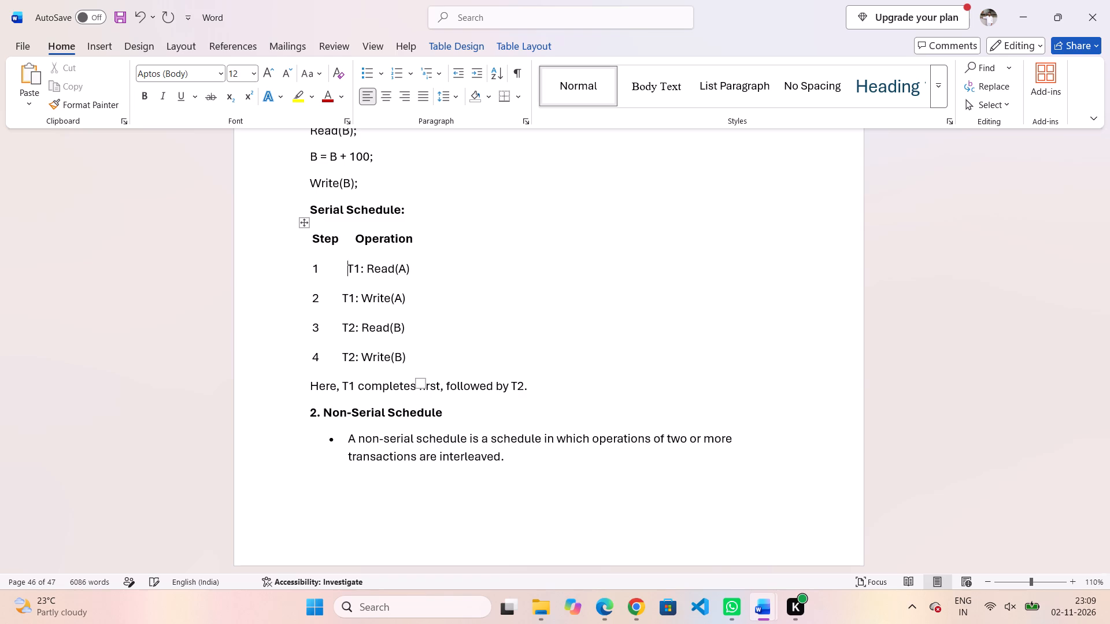
{"action": "key", "text": "space"}
{"action": "key", "text": "space"}
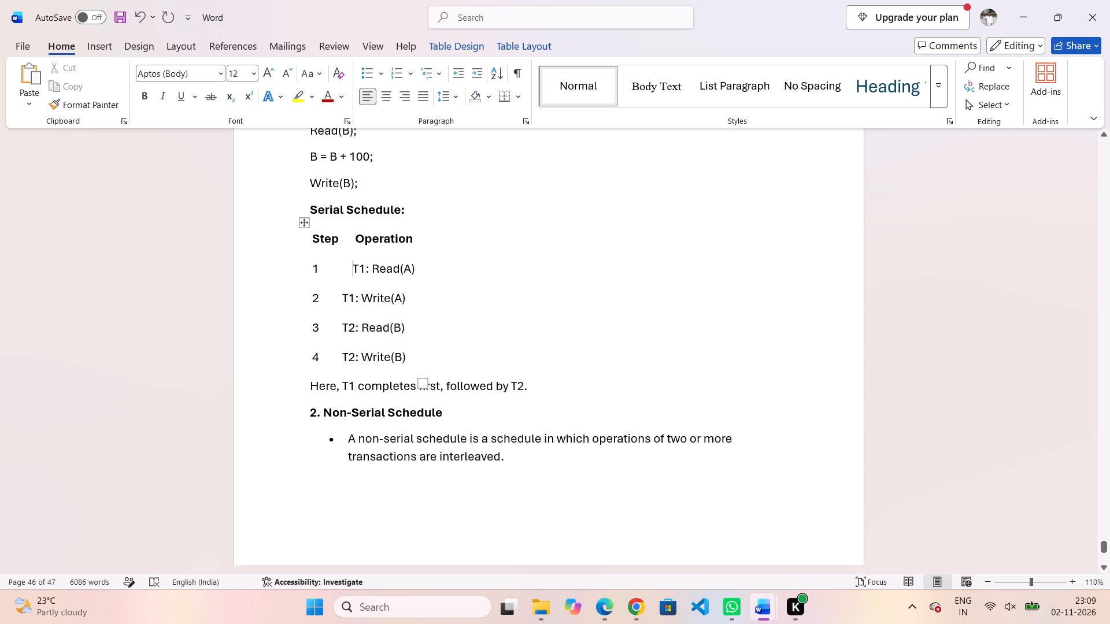
Insert four spaces before "T1: Write(A)" in row 2 of the Serial Schedule table to align it with the entry above.
{"action": "left_click", "coordinate": [347, 295]}
{"action": "key", "text": "Left"}
{"action": "key", "text": "space"}
{"action": "key", "text": "space"}
{"action": "key", "text": "space"}
{"action": "key", "text": "space"}
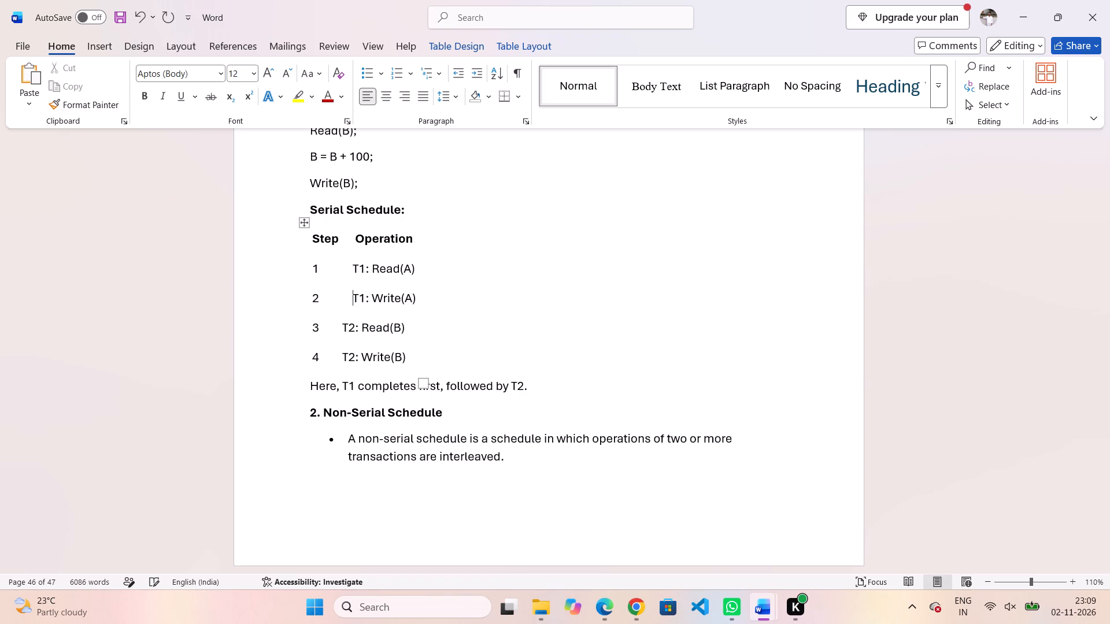
Insert four spaces before "T2: Read(B)" in row 3 of the Serial Schedule table to align it with the entries above.
{"action": "left_click", "coordinate": [345, 325]}
{"action": "key", "text": "space"}
{"action": "key", "text": "space"}
{"action": "key", "text": "space"}
{"action": "key", "text": "space"}
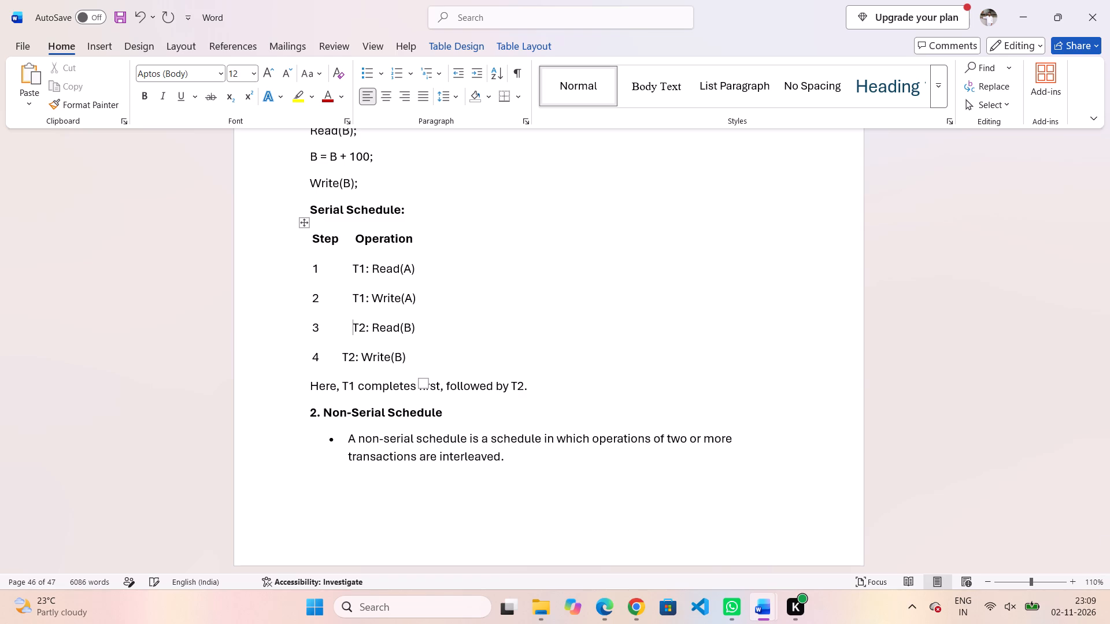
Insert four spaces before "T2: Write(B)" in row 4 of the Serial Schedule table to align it with the entries above.
{"action": "left_click", "coordinate": [343, 352]}
{"action": "key", "text": "space"}
{"action": "key", "text": "space"}
{"action": "key", "text": "space"}
{"action": "key", "text": "space"}
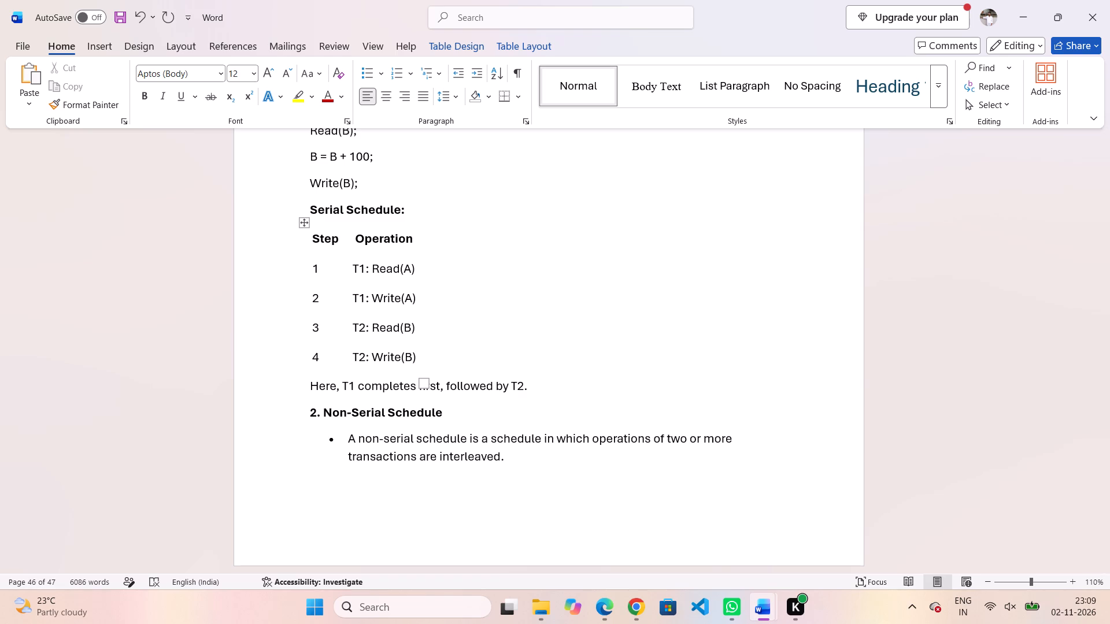
{"action": "left_click", "coordinate": [423, 465]}
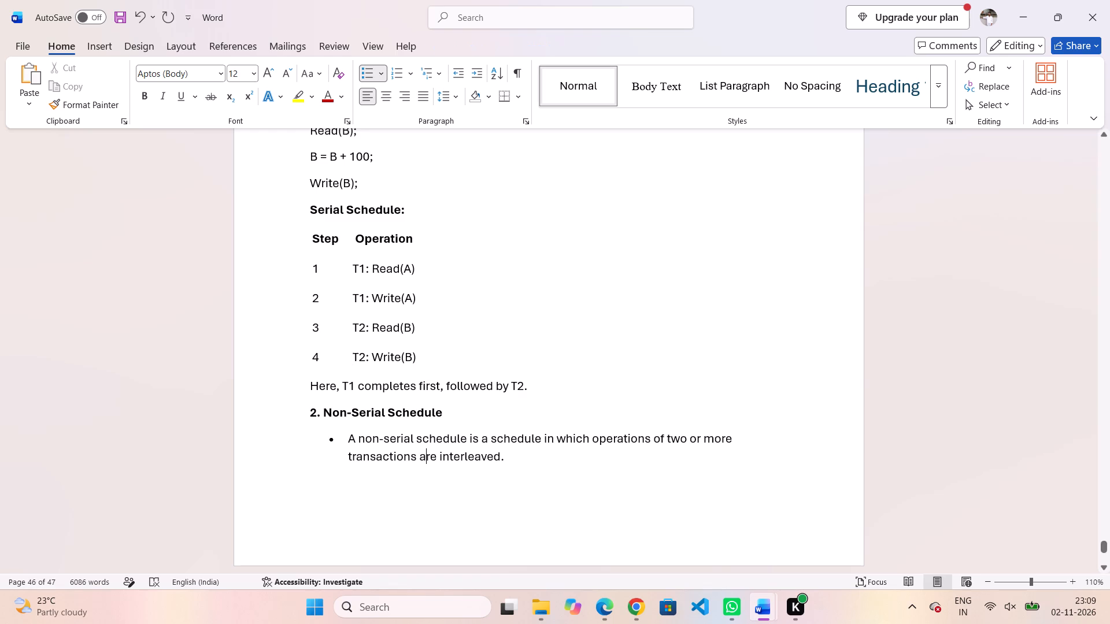
Join the "A schedule is the sequence..." paragraph onto the "Definition:" line in question 34's answer, separated by a space.
{"action": "scroll", "coordinate": [423, 465], "scroll_direction": "up", "scroll_amount": 3}
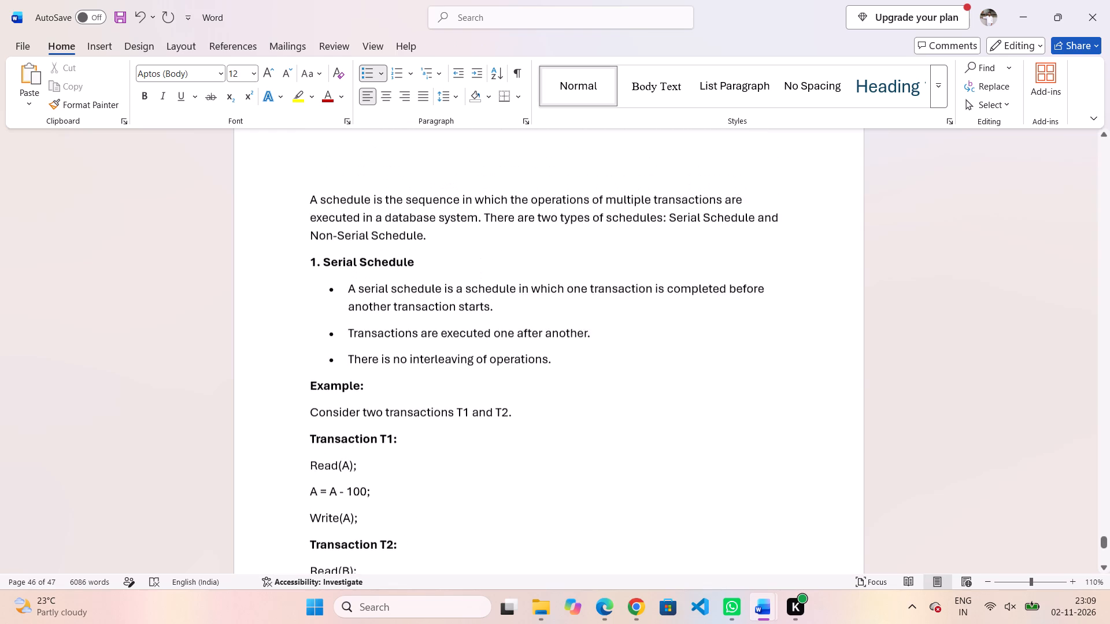
{"action": "scroll", "coordinate": [423, 465], "scroll_direction": "up", "scroll_amount": 3}
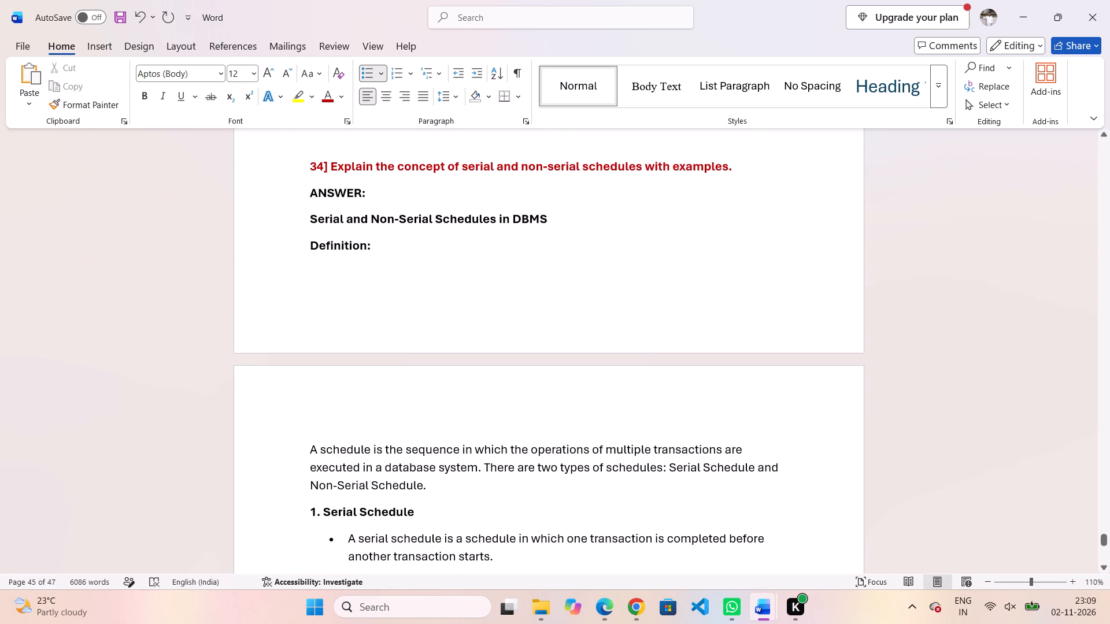
{"action": "left_click", "coordinate": [314, 444]}
{"action": "key", "text": "Left"}
{"action": "key", "text": "BackSpace"}
{"action": "key", "text": "space"}
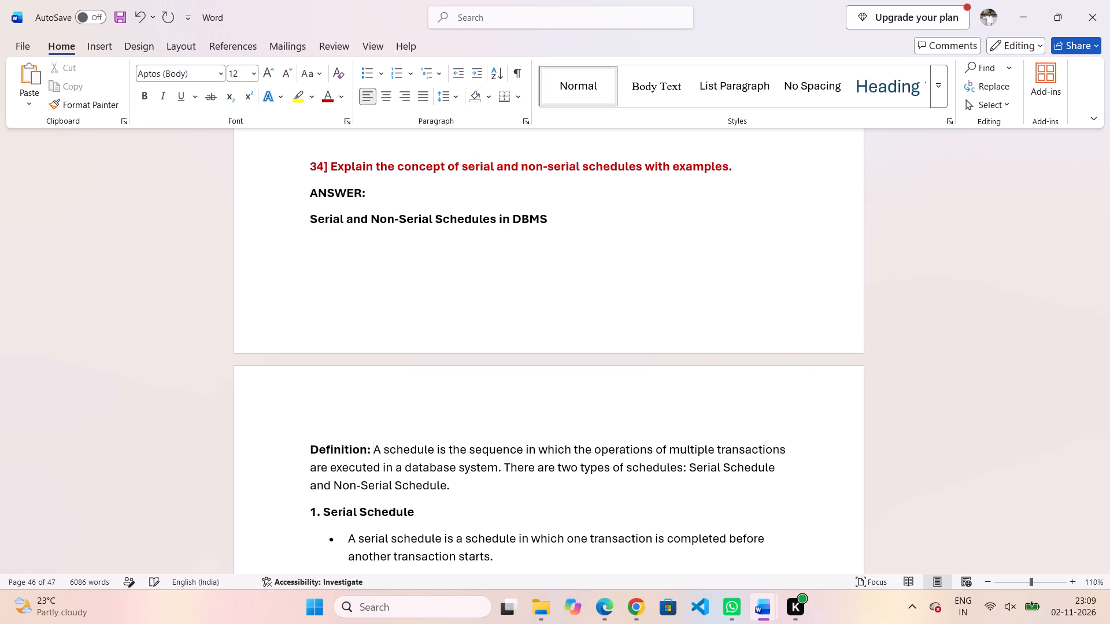
Underline the "Serial and Non-Serial Schedules in DBMS" heading in question 34's answer.
{"action": "left_click", "coordinate": [545, 217]}
{"action": "left_click_drag", "start_coordinate": [545, 217], "coordinate": [304, 233]}
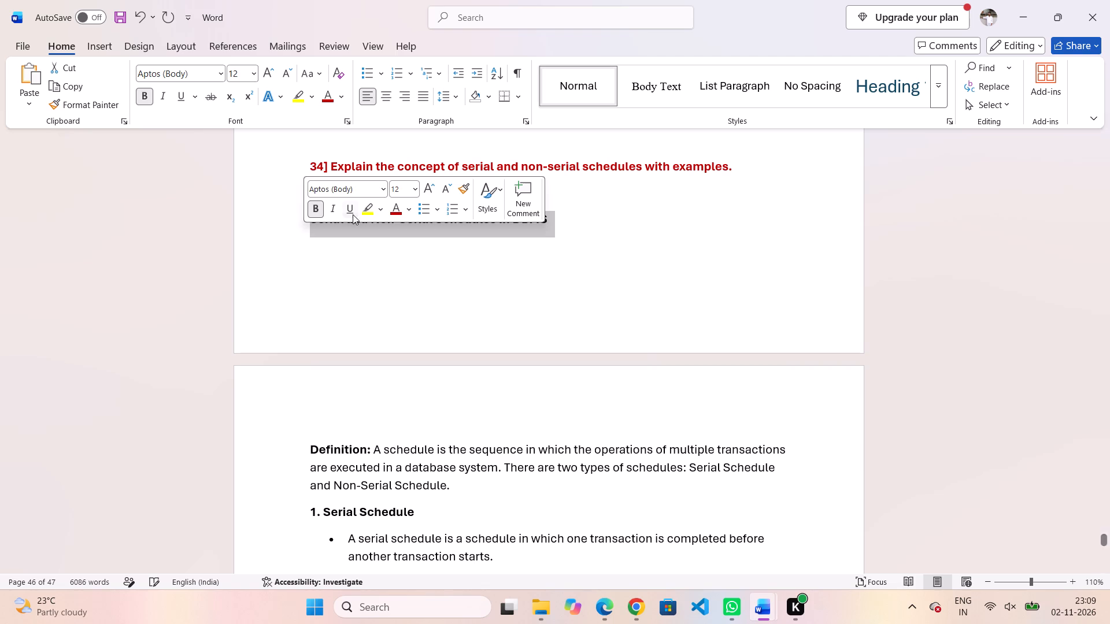
{"action": "left_click", "coordinate": [349, 210]}
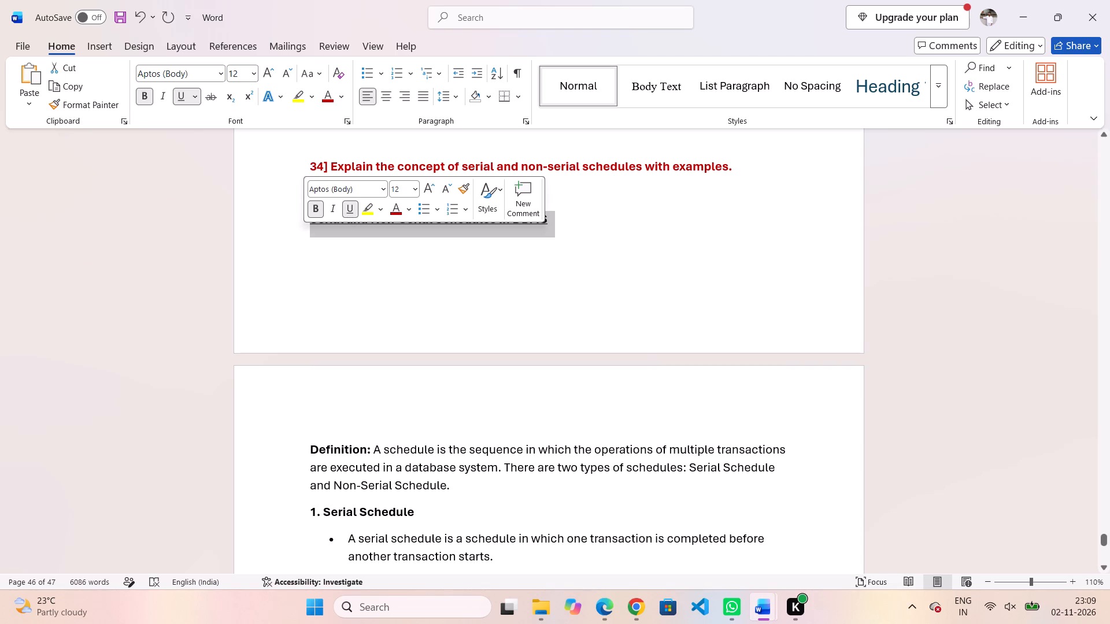
{"action": "left_click", "coordinate": [402, 474]}
Underline the "1. Serial Schedule" heading in question 34's answer.
{"action": "scroll", "coordinate": [402, 474], "scroll_direction": "down", "scroll_amount": 1}
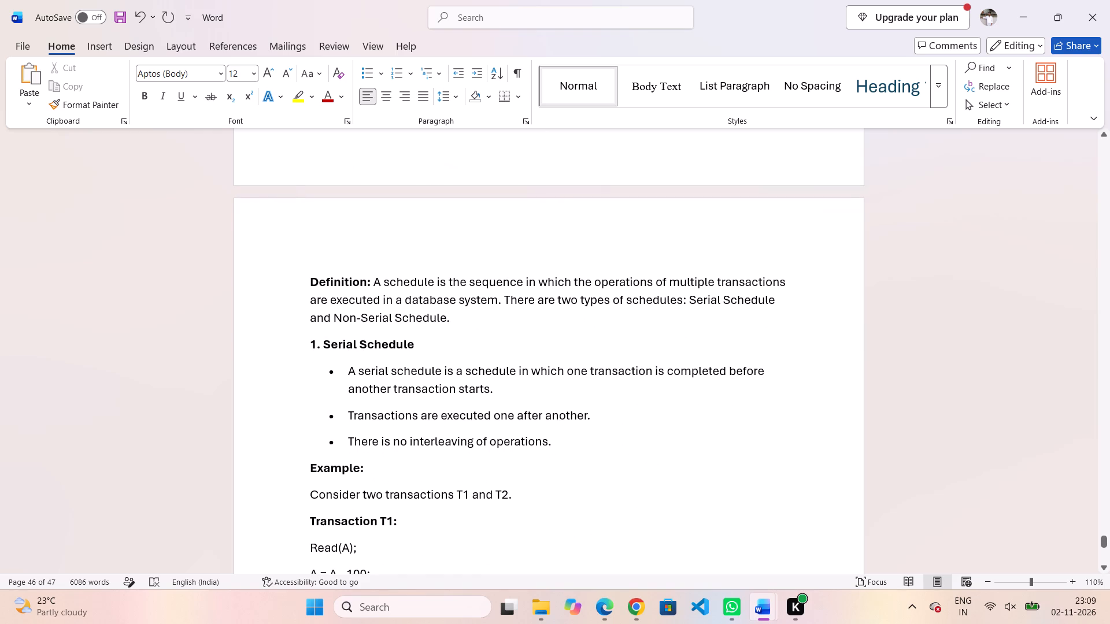
{"action": "left_click_drag", "start_coordinate": [417, 348], "coordinate": [291, 356]}
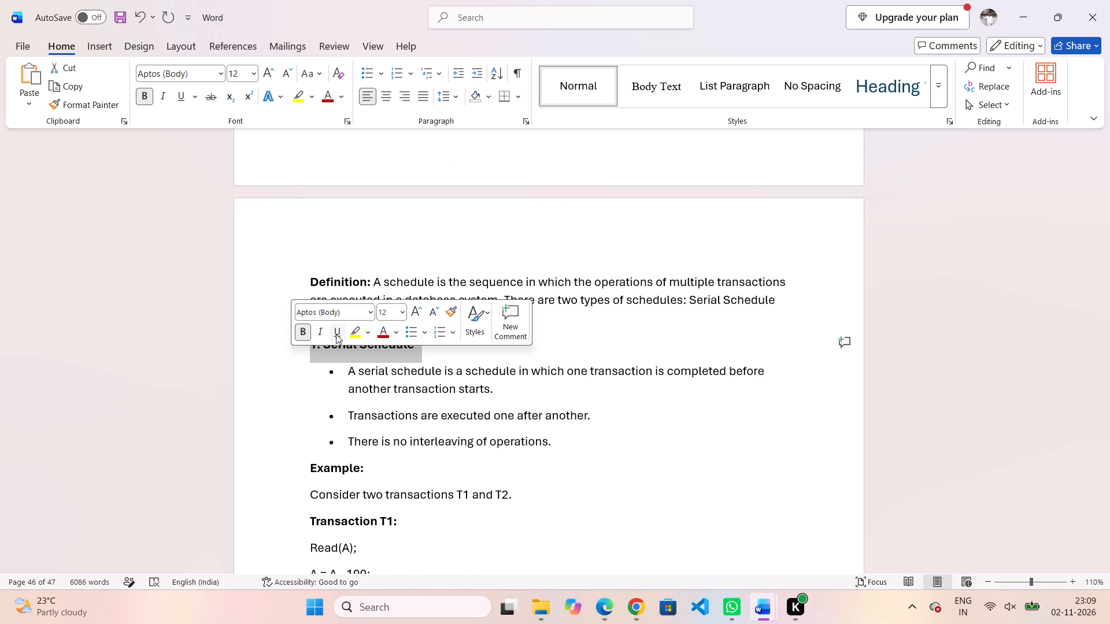
{"action": "left_click", "coordinate": [336, 334]}
{"action": "left_click", "coordinate": [471, 520]}
Underline the "2. Non-Serial Schedule" heading in question 34's answer.
{"action": "scroll", "coordinate": [471, 520], "scroll_direction": "down", "scroll_amount": 1}
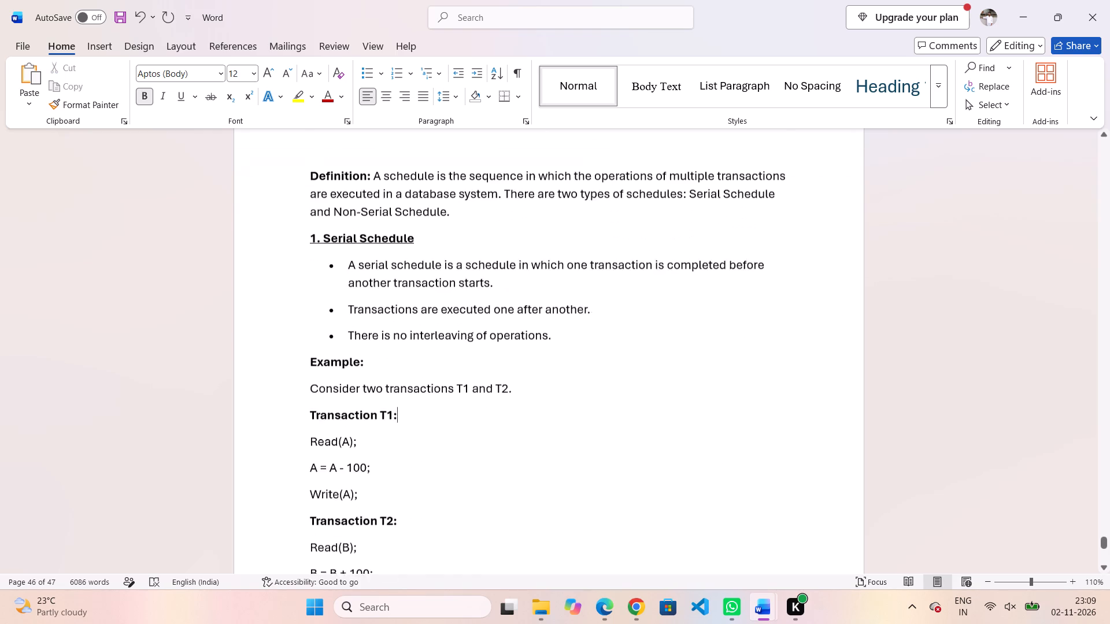
{"action": "scroll", "coordinate": [471, 520], "scroll_direction": "down", "scroll_amount": 2}
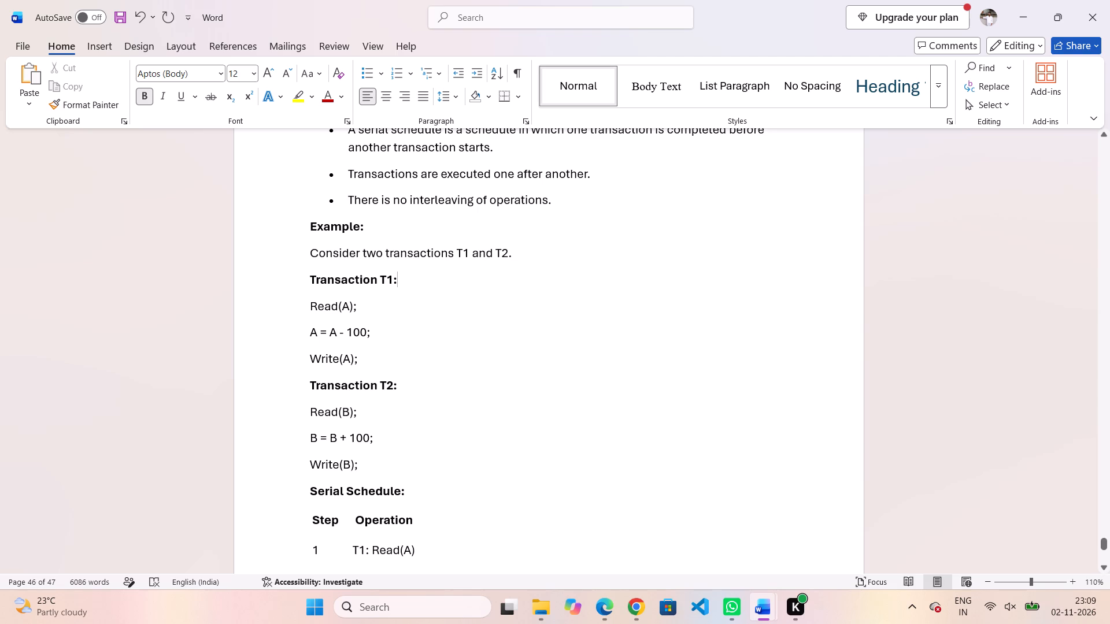
{"action": "scroll", "coordinate": [471, 520], "scroll_direction": "down", "scroll_amount": 1}
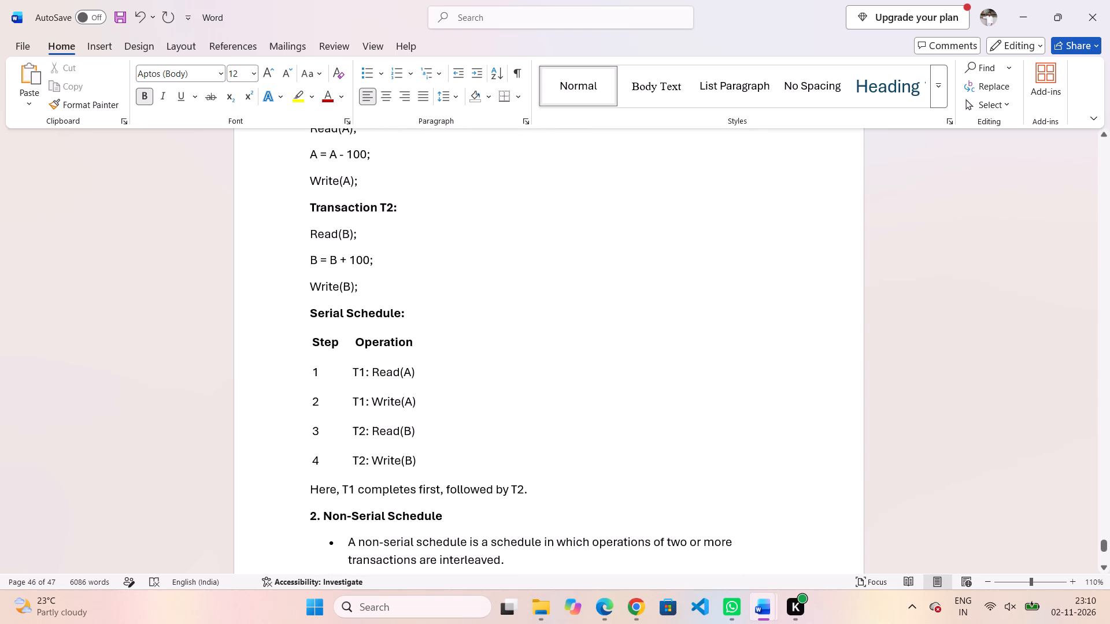
{"action": "left_click_drag", "start_coordinate": [446, 486], "coordinate": [405, 485]}
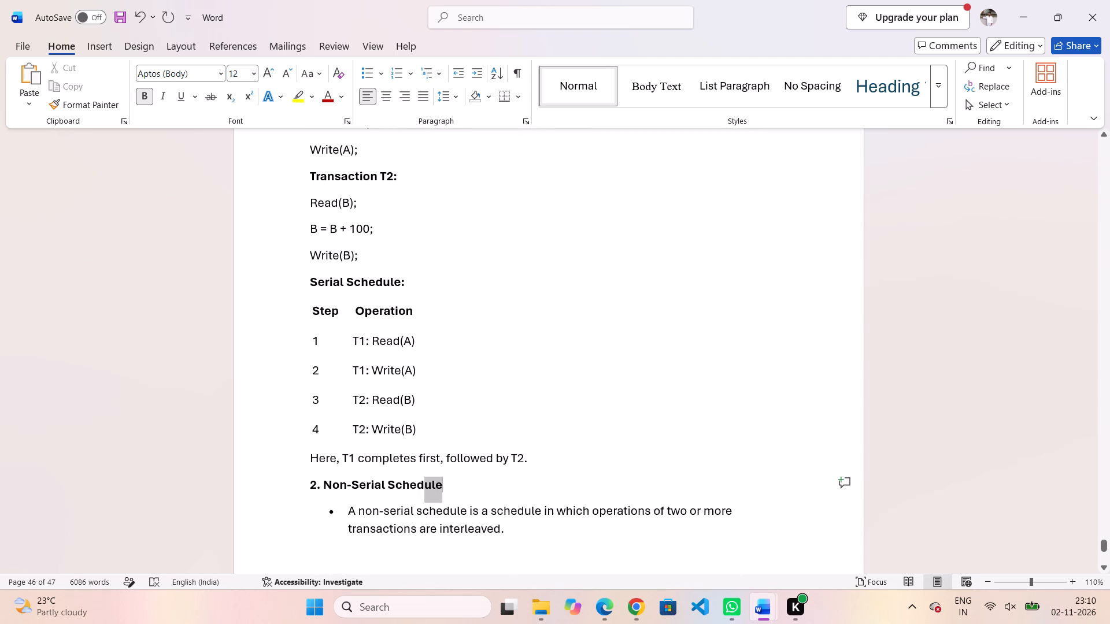
{"action": "left_click_drag", "start_coordinate": [405, 485], "coordinate": [292, 488]}
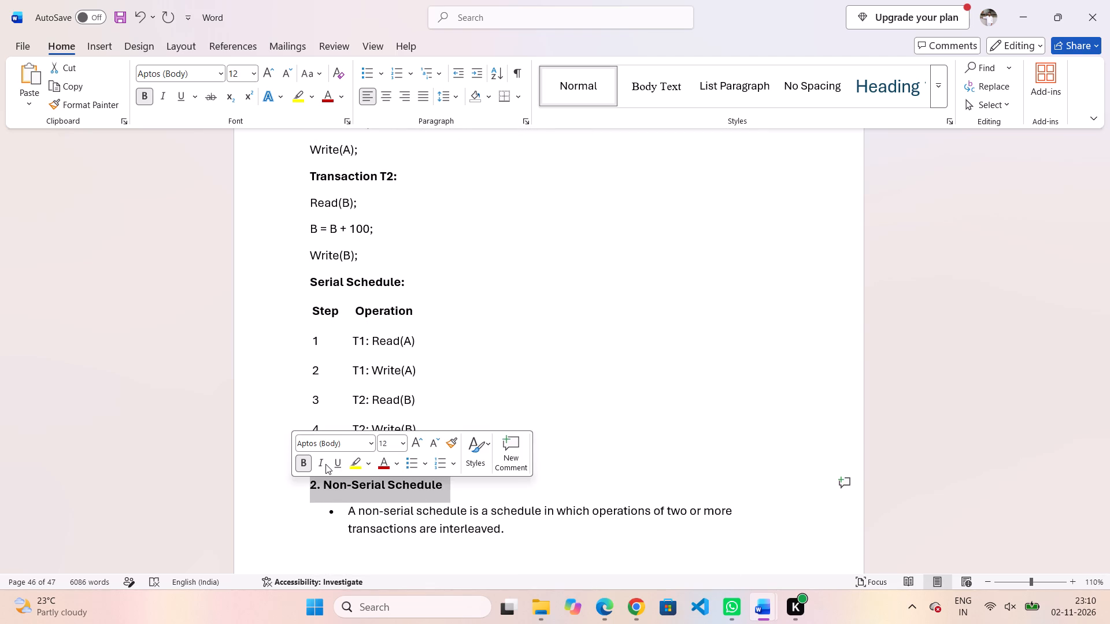
{"action": "left_click", "coordinate": [335, 465]}
{"action": "left_click", "coordinate": [494, 494]}
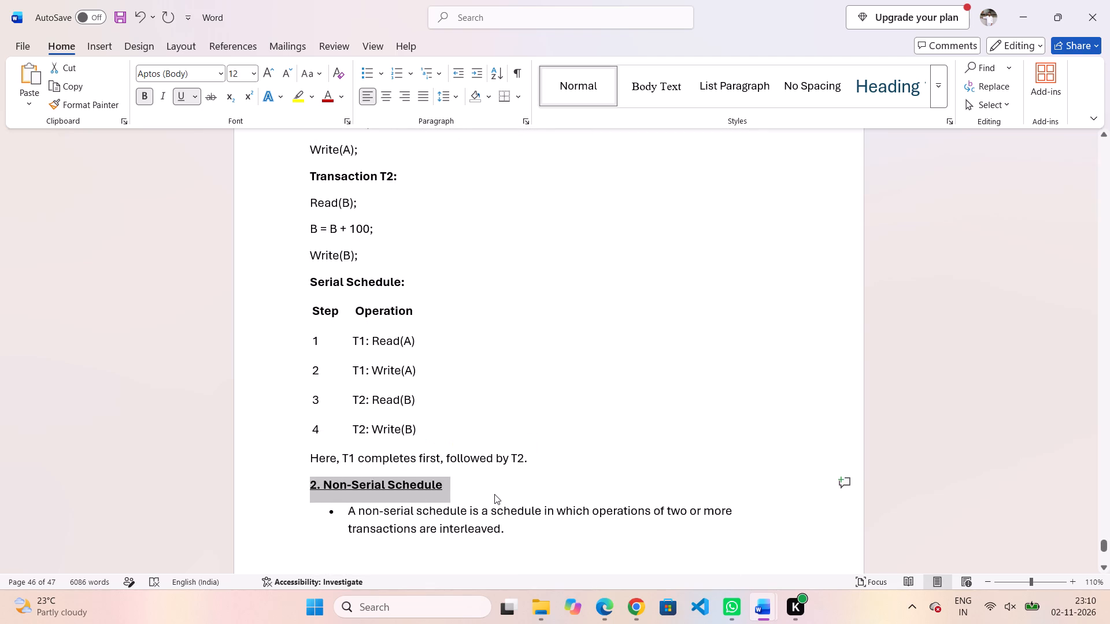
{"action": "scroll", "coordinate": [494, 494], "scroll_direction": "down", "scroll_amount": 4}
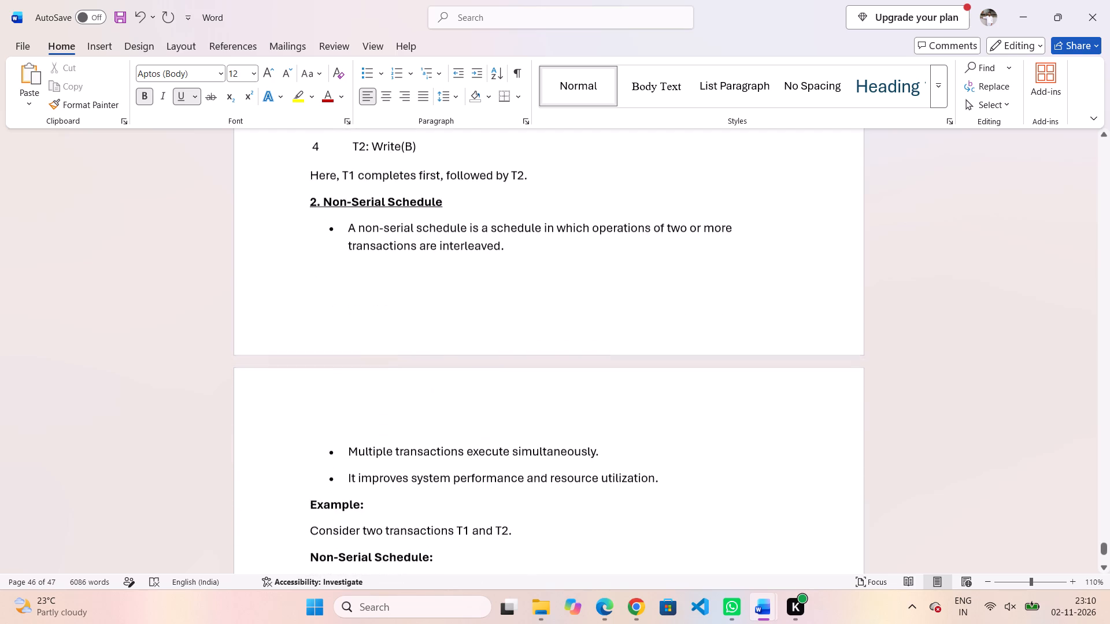
Add two new lines below "Here, operations of T1 and T2 are mixed or interleaved." at the end of question 34's answer.
{"action": "scroll", "coordinate": [494, 494], "scroll_direction": "down", "scroll_amount": 2}
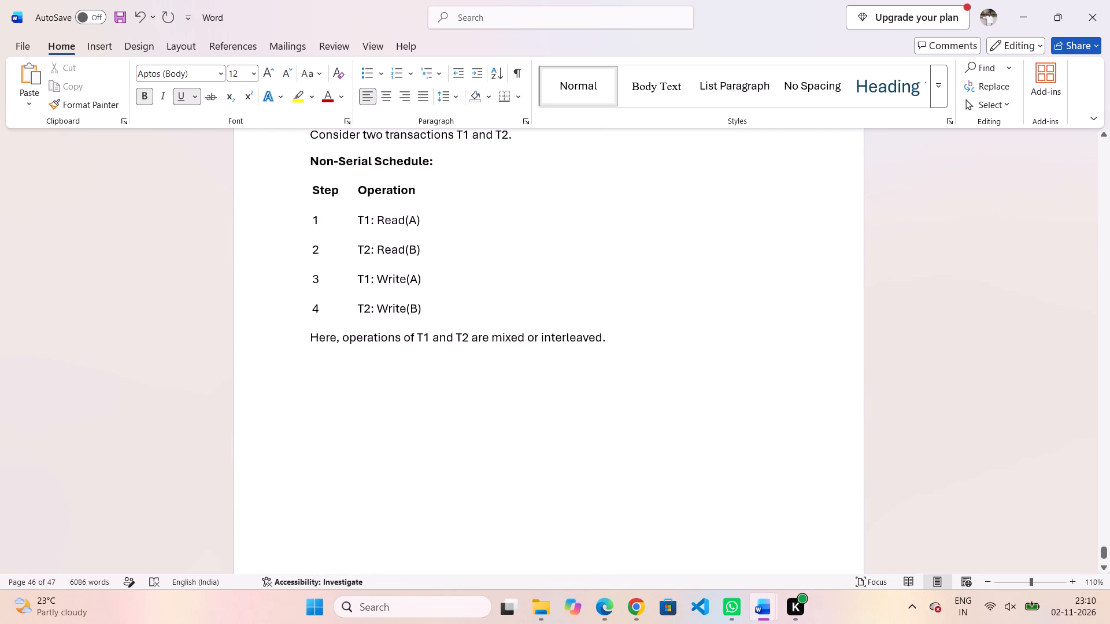
{"action": "left_click", "coordinate": [627, 333]}
{"action": "key", "text": "Return"}
{"action": "key", "text": "Return"}
Review the formatted answers to questions 31 to 34, ending back at the end of the document.
{"action": "scroll", "coordinate": [627, 333], "scroll_direction": "up", "scroll_amount": 4}
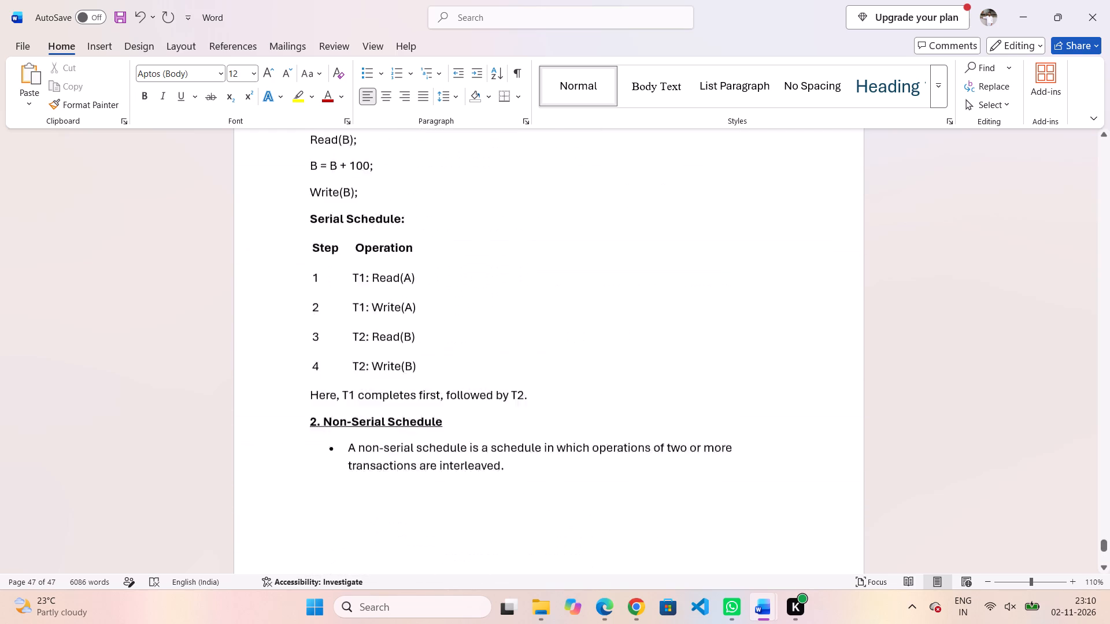
{"action": "scroll", "coordinate": [627, 333], "scroll_direction": "up", "scroll_amount": 6}
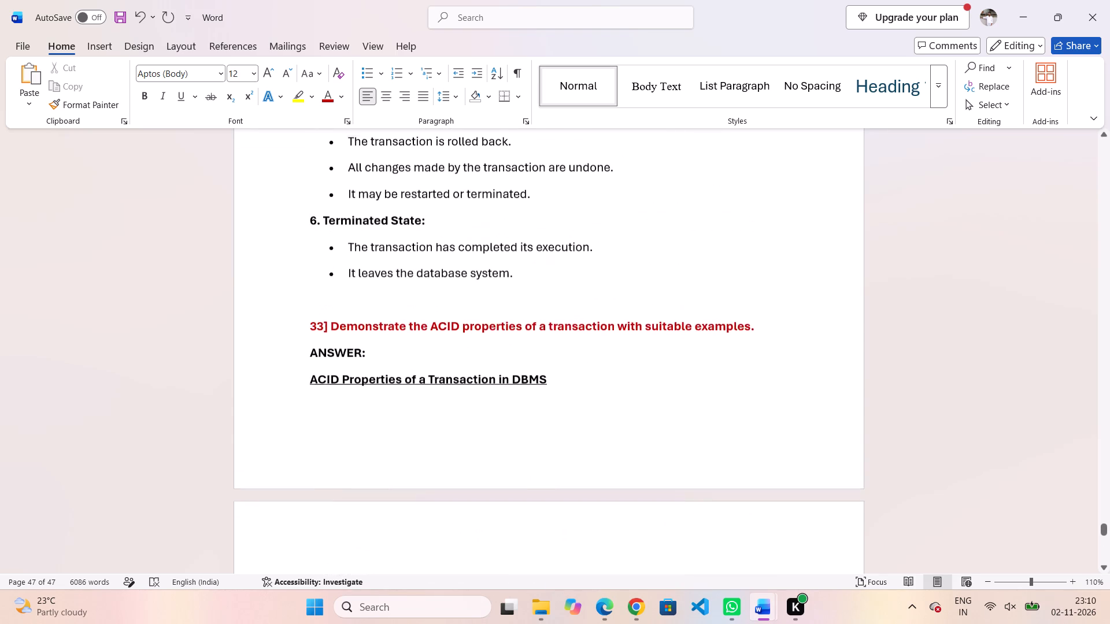
{"action": "scroll", "coordinate": [627, 333], "scroll_direction": "up", "scroll_amount": 4}
{"action": "scroll", "coordinate": [627, 333], "scroll_direction": "down", "scroll_amount": 4}
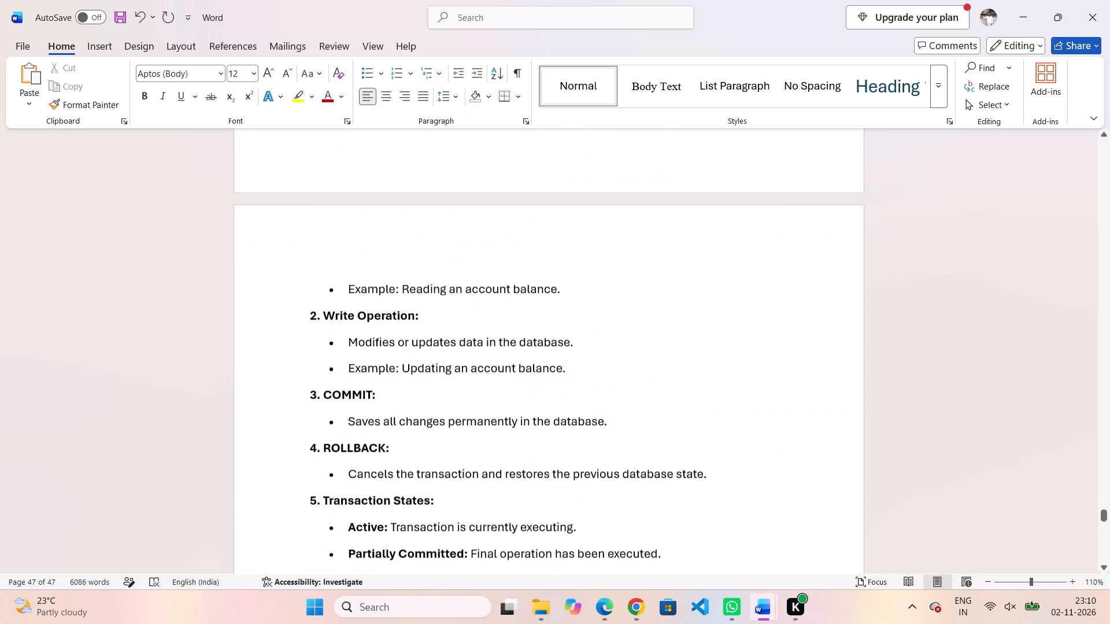
{"action": "scroll", "coordinate": [627, 333], "scroll_direction": "down", "scroll_amount": 5}
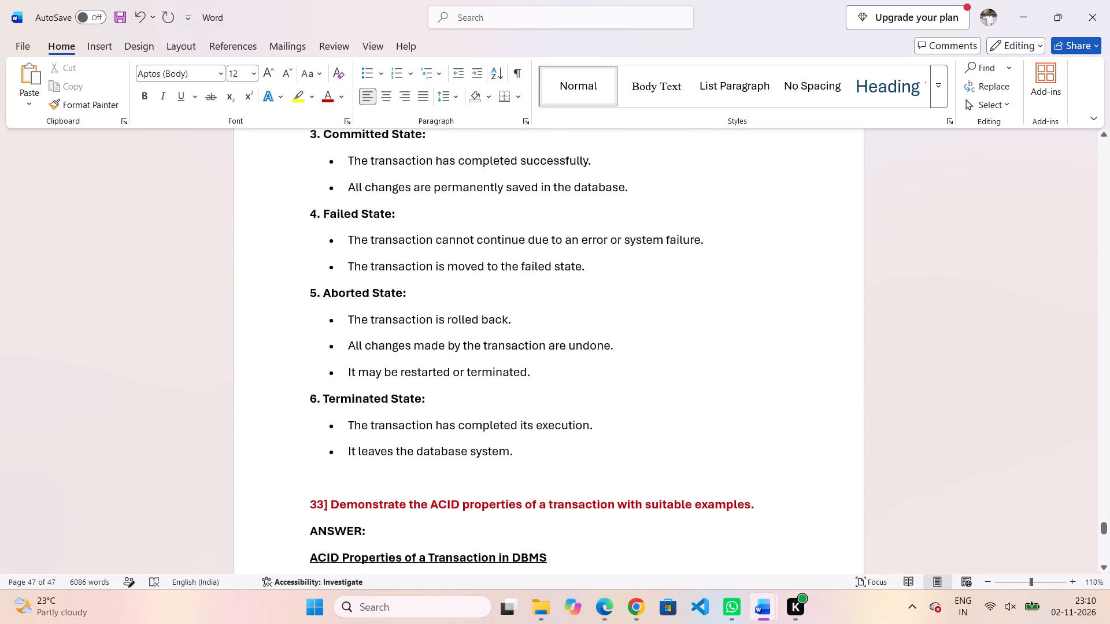
{"action": "scroll", "coordinate": [627, 333], "scroll_direction": "down", "scroll_amount": 5}
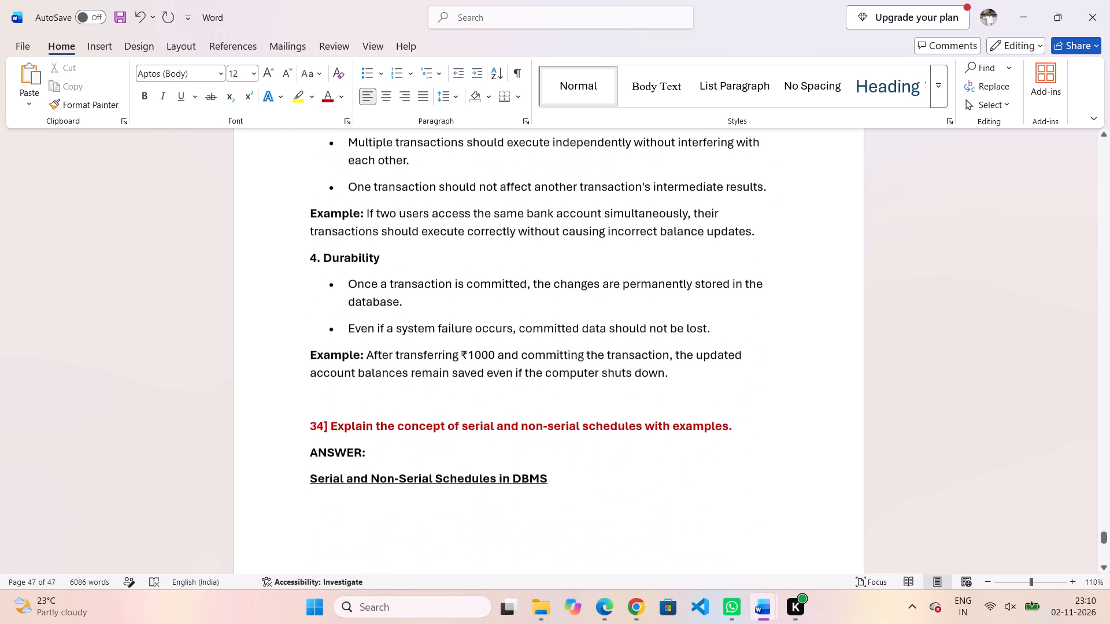
{"action": "scroll", "coordinate": [627, 333], "scroll_direction": "down", "scroll_amount": 4}
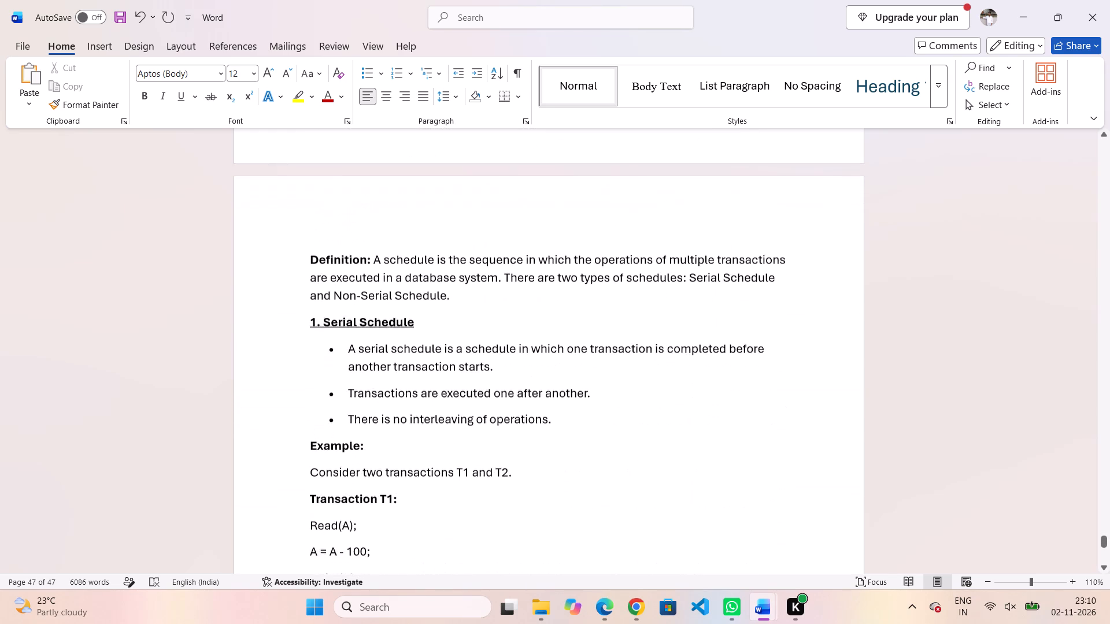
{"action": "scroll", "coordinate": [627, 333], "scroll_direction": "down", "scroll_amount": 3}
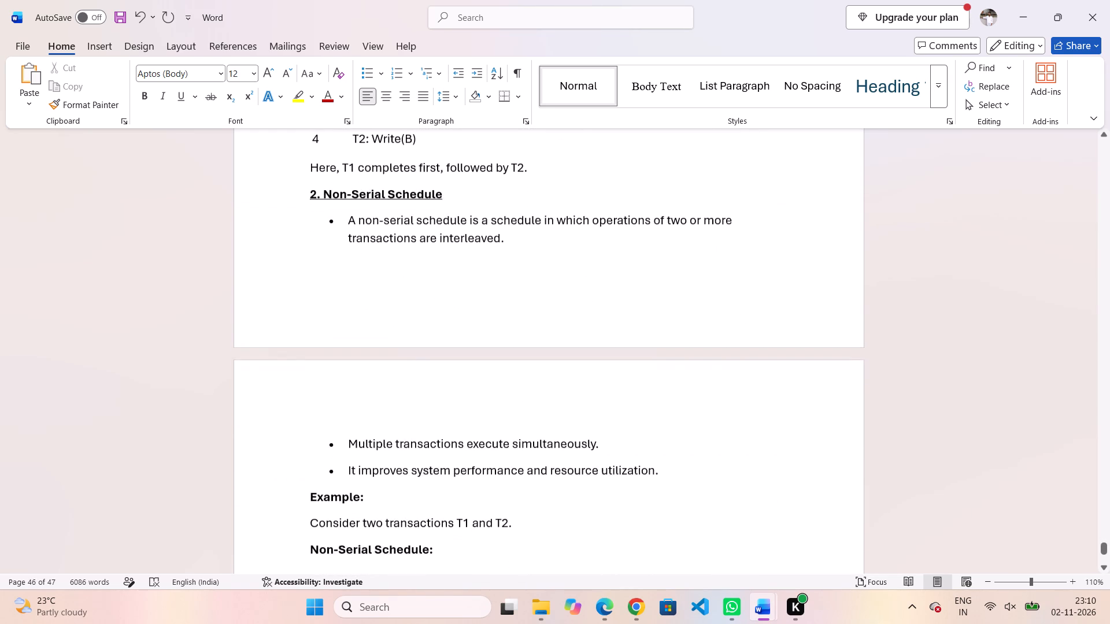
{"action": "scroll", "coordinate": [627, 333], "scroll_direction": "down", "scroll_amount": 2}
Start the next question with a bold "35]" label followed by a space, below question 34's answer.
{"action": "type", "text": "35]"}
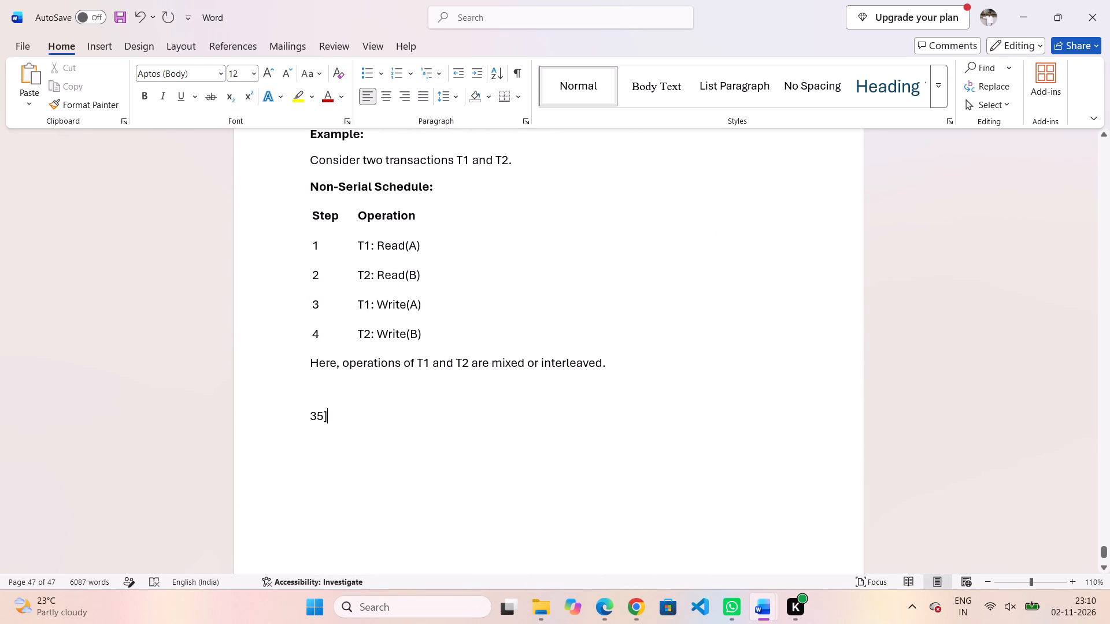
{"action": "left_click_drag", "start_coordinate": [341, 419], "coordinate": [306, 413]}
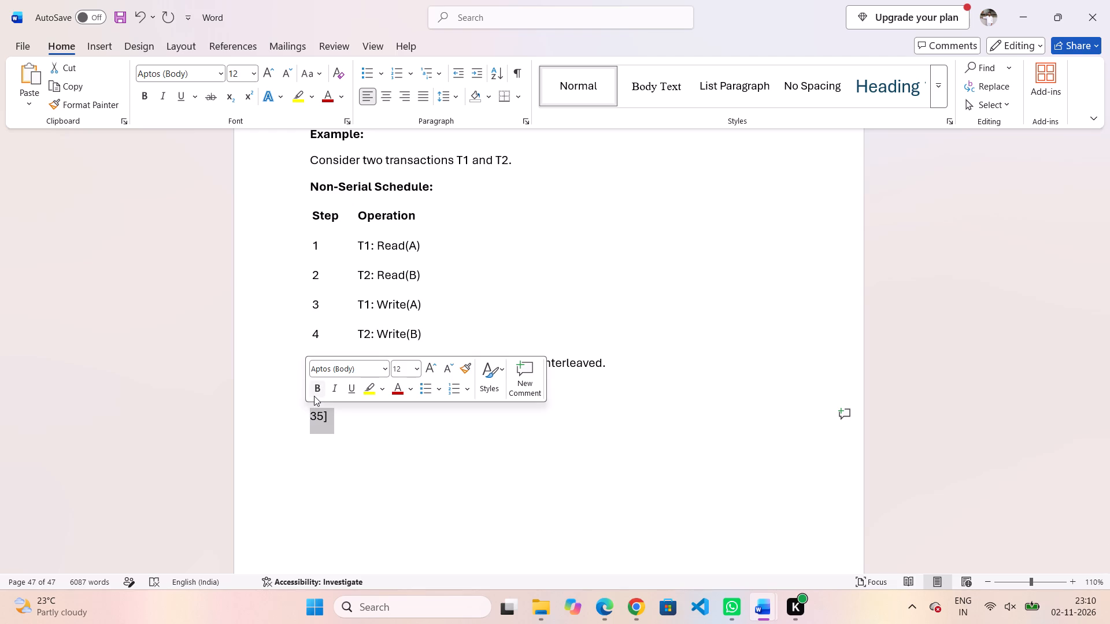
{"action": "left_click", "coordinate": [314, 396]}
{"action": "left_click", "coordinate": [331, 421]}
{"action": "key", "text": "space"}
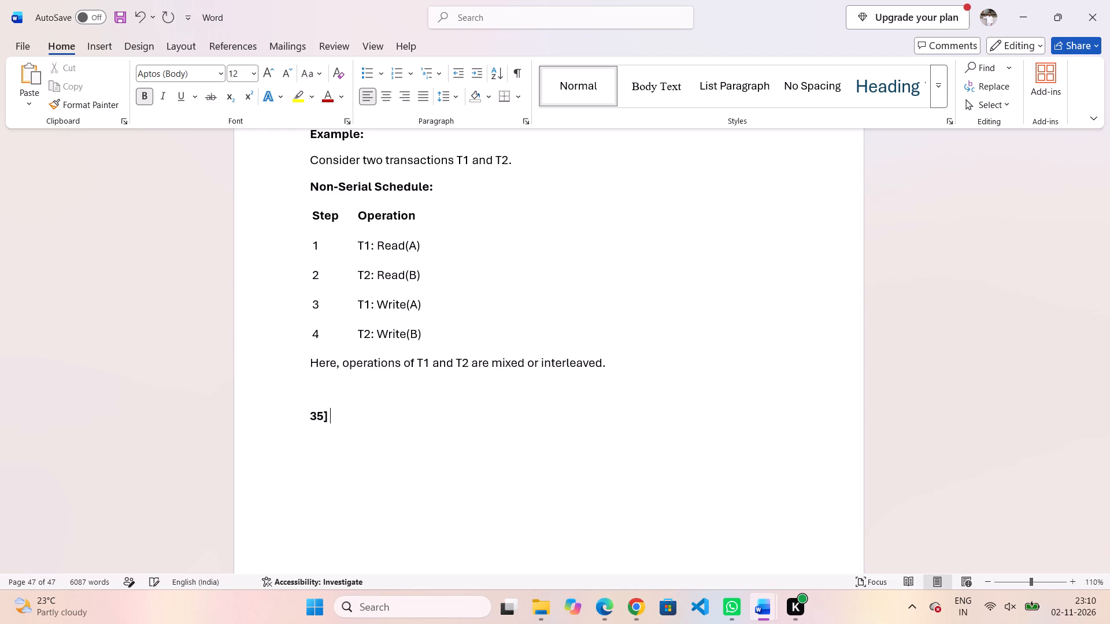
Look back over the answers to questions 31 to 34, ending at the "35]" label.
{"action": "scroll", "coordinate": [331, 421], "scroll_direction": "up", "scroll_amount": 9}
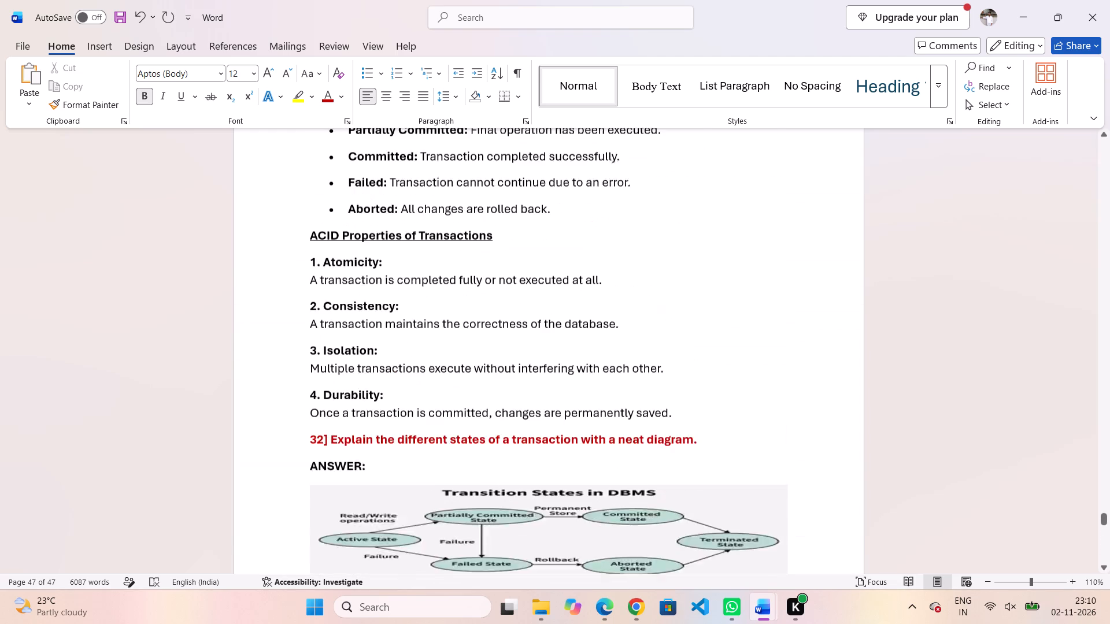
{"action": "scroll", "coordinate": [331, 421], "scroll_direction": "down", "scroll_amount": 5}
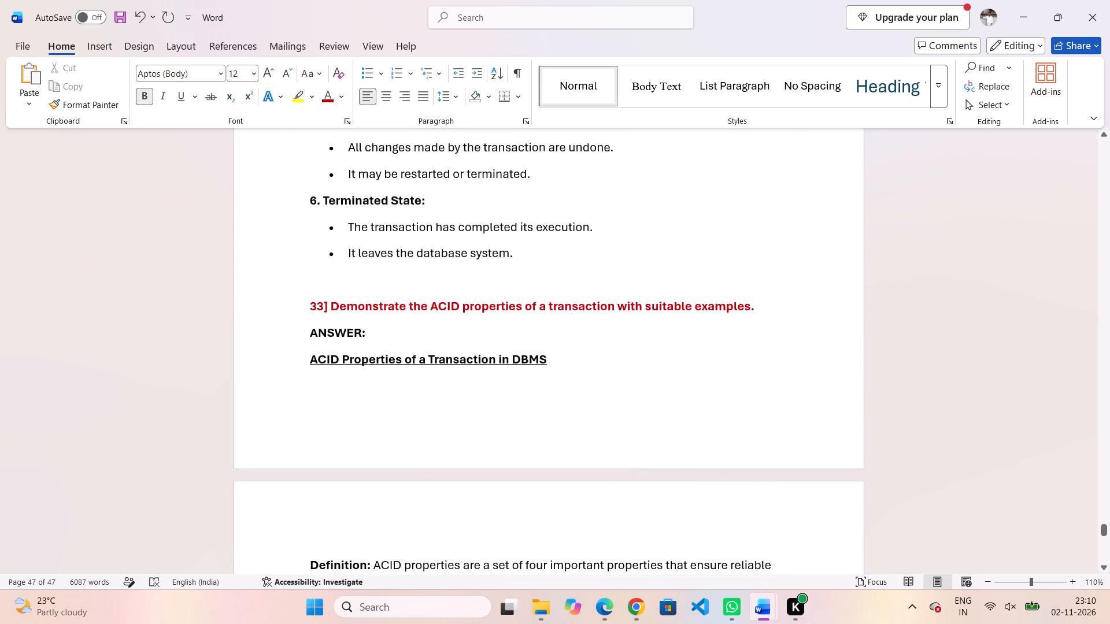
{"action": "scroll", "coordinate": [331, 421], "scroll_direction": "down", "scroll_amount": 5}
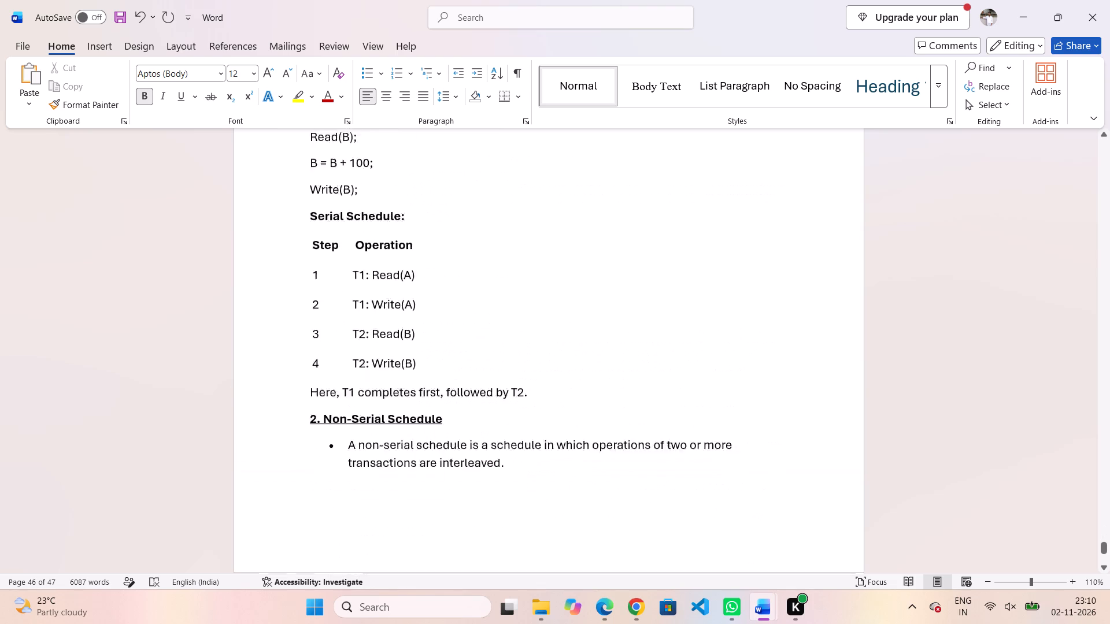
{"action": "scroll", "coordinate": [331, 421], "scroll_direction": "down", "scroll_amount": 3}
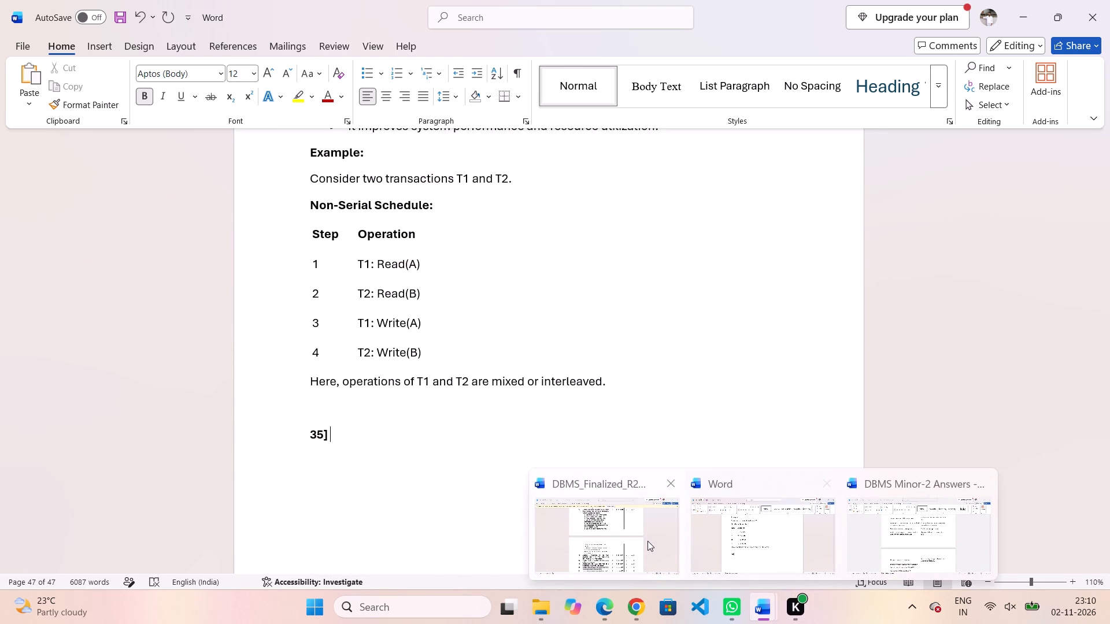
Copy question 35's full text, including its T1/T2 schedule table, from the DBMS_Finalized_R25_QB_BTL question bank into the answers document after "35]".
{"action": "left_click", "coordinate": [647, 541]}
{"action": "scroll", "coordinate": [541, 528], "scroll_direction": "down", "scroll_amount": 1}
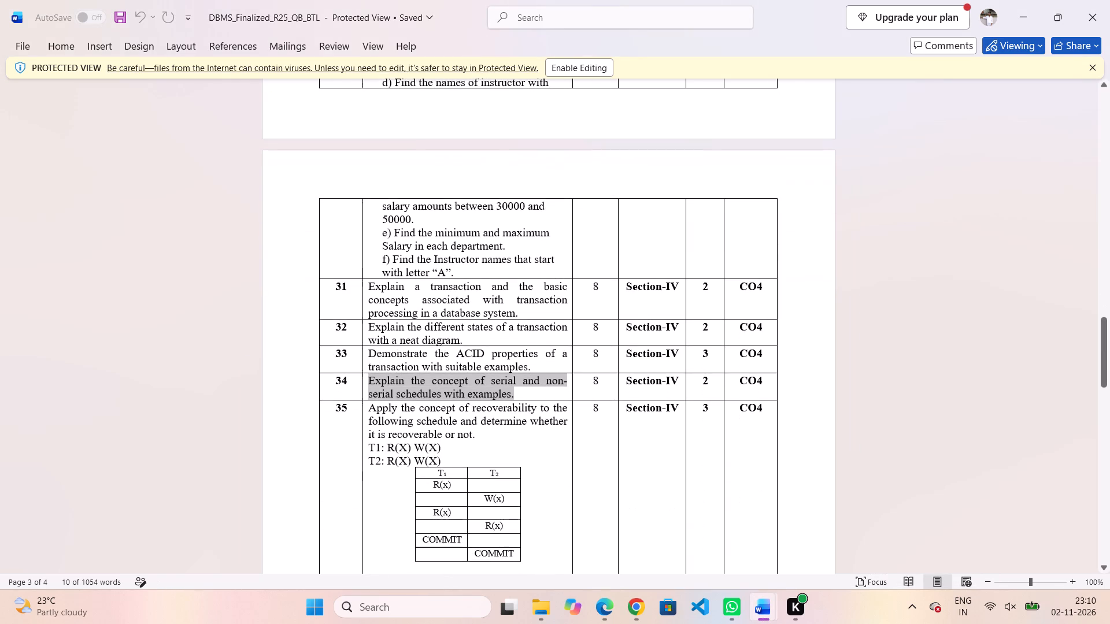
{"action": "left_click", "coordinate": [543, 460]}
{"action": "scroll", "coordinate": [543, 460], "scroll_direction": "down", "scroll_amount": 1}
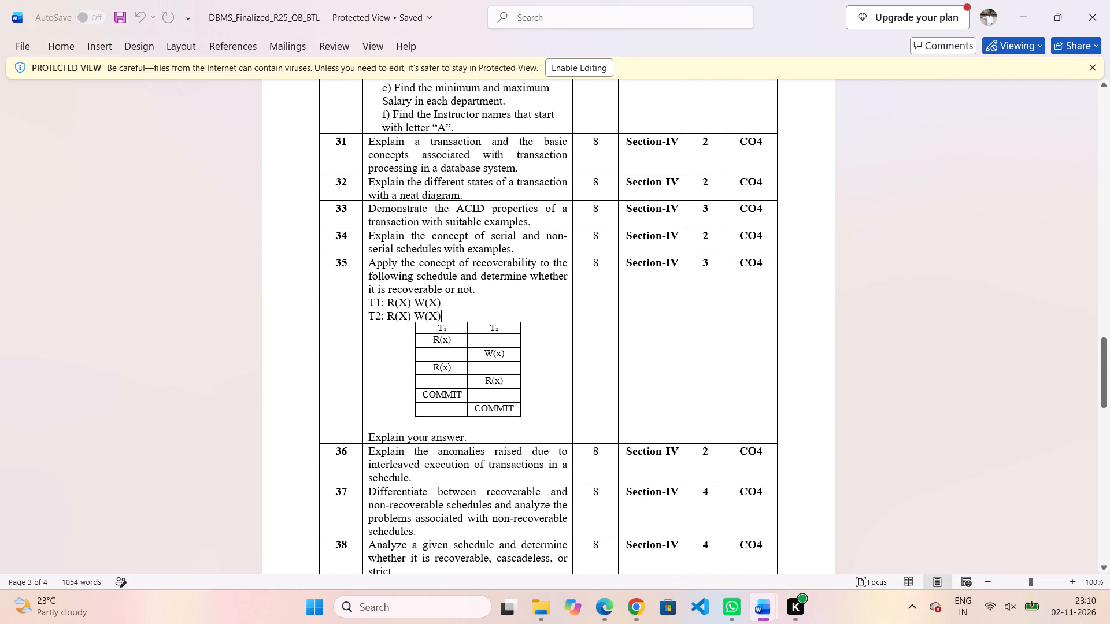
{"action": "left_click_drag", "start_coordinate": [369, 263], "coordinate": [517, 400]}
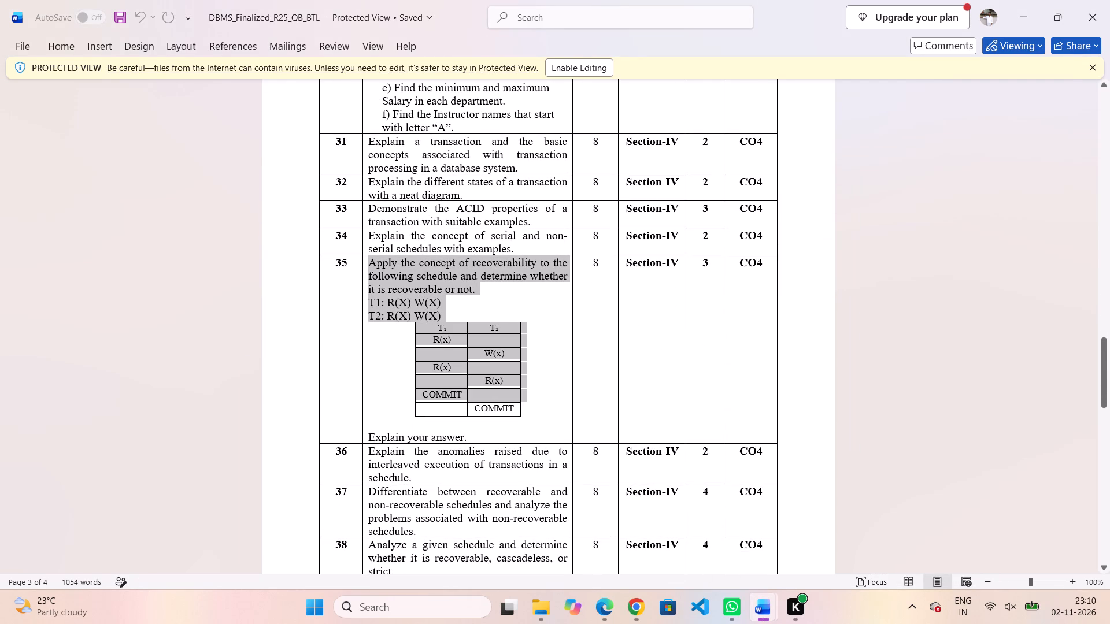
{"action": "left_click_drag", "start_coordinate": [517, 400], "coordinate": [508, 420]}
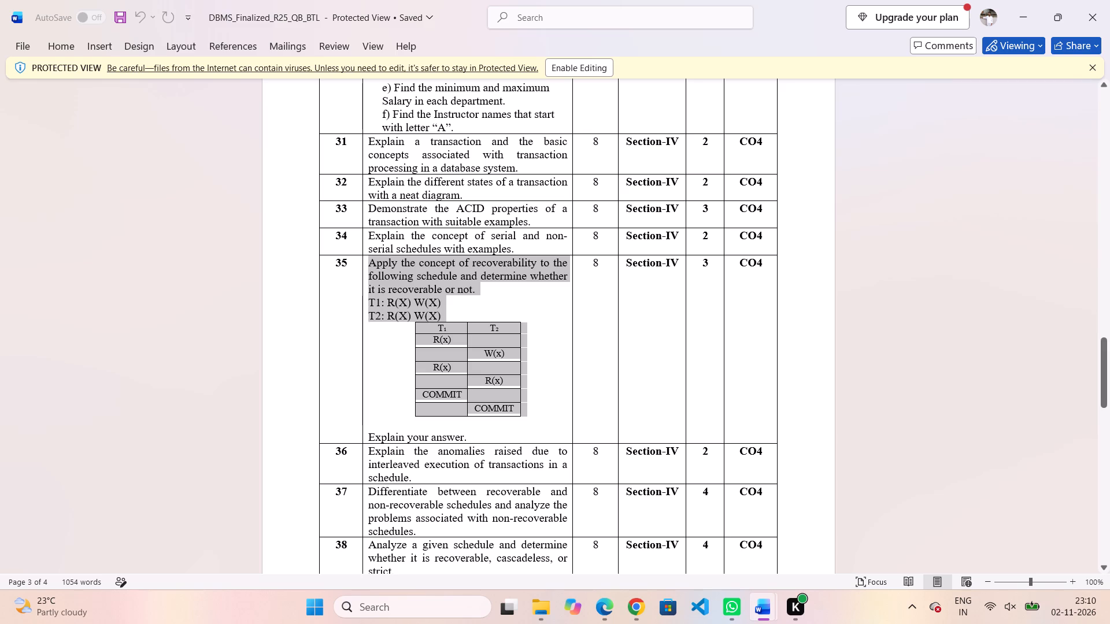
{"action": "left_click_drag", "start_coordinate": [508, 420], "coordinate": [477, 433]}
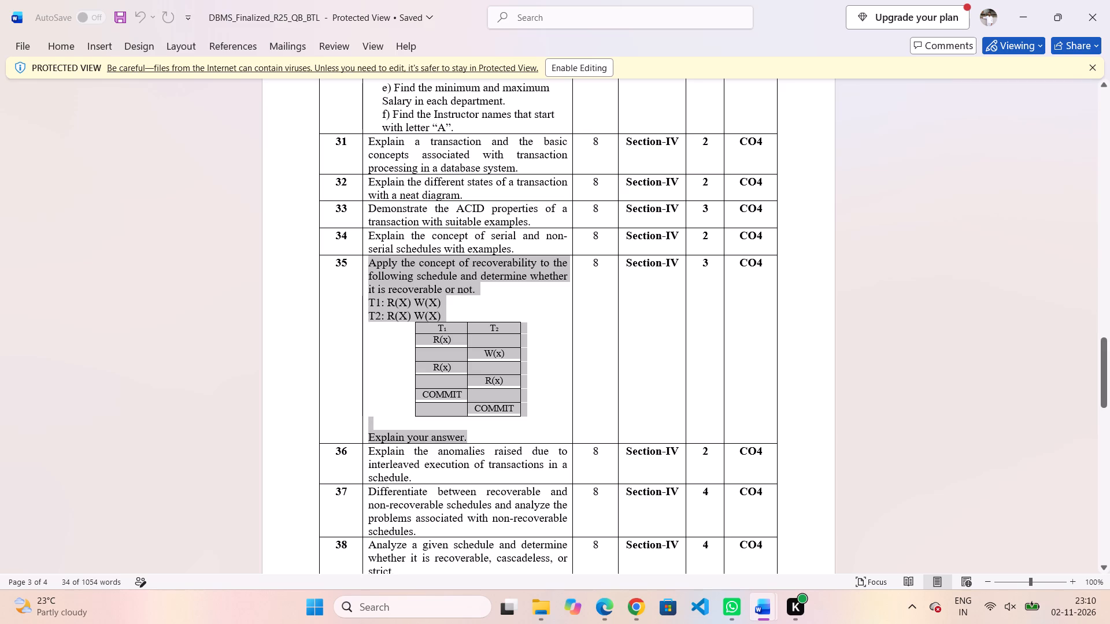
{"action": "key", "text": "ctrl+c"}
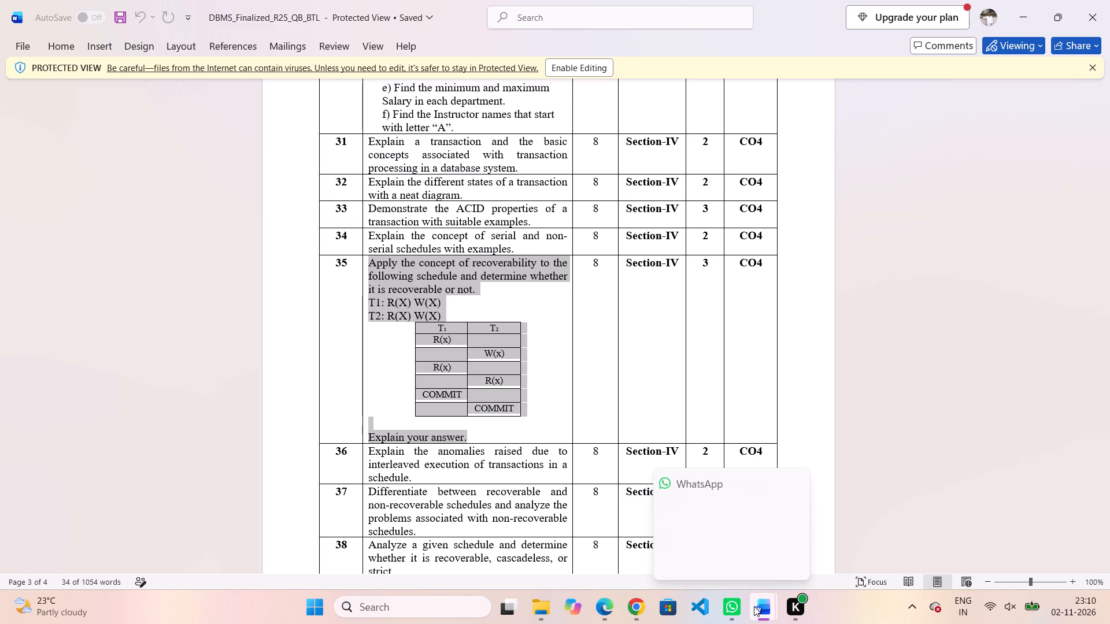
{"action": "left_click", "coordinate": [736, 553]}
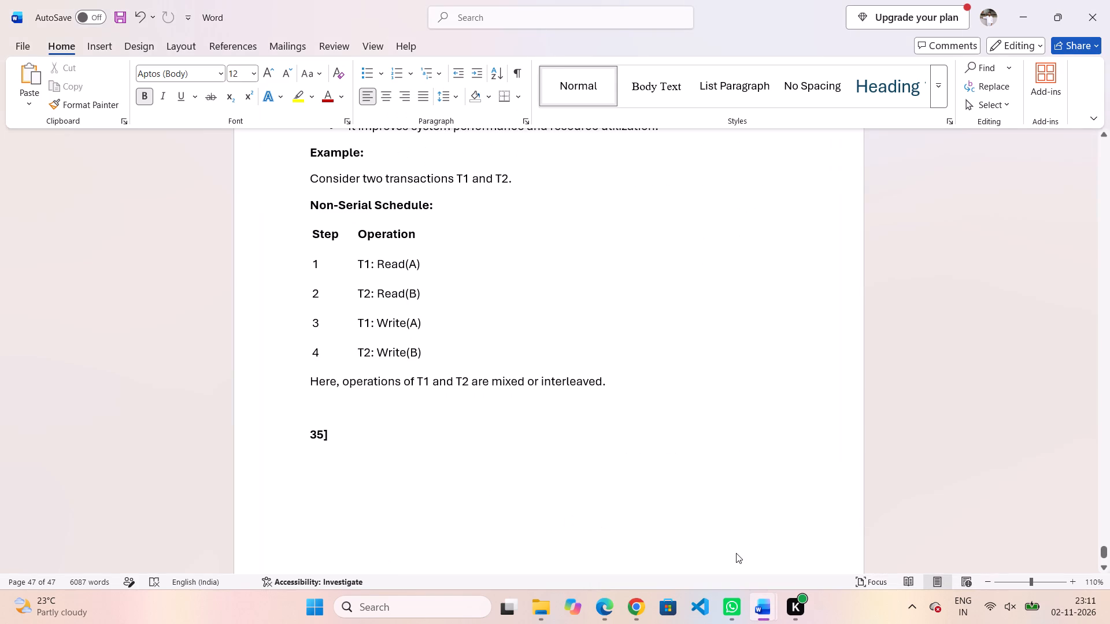
{"action": "key", "text": "ctrl+v"}
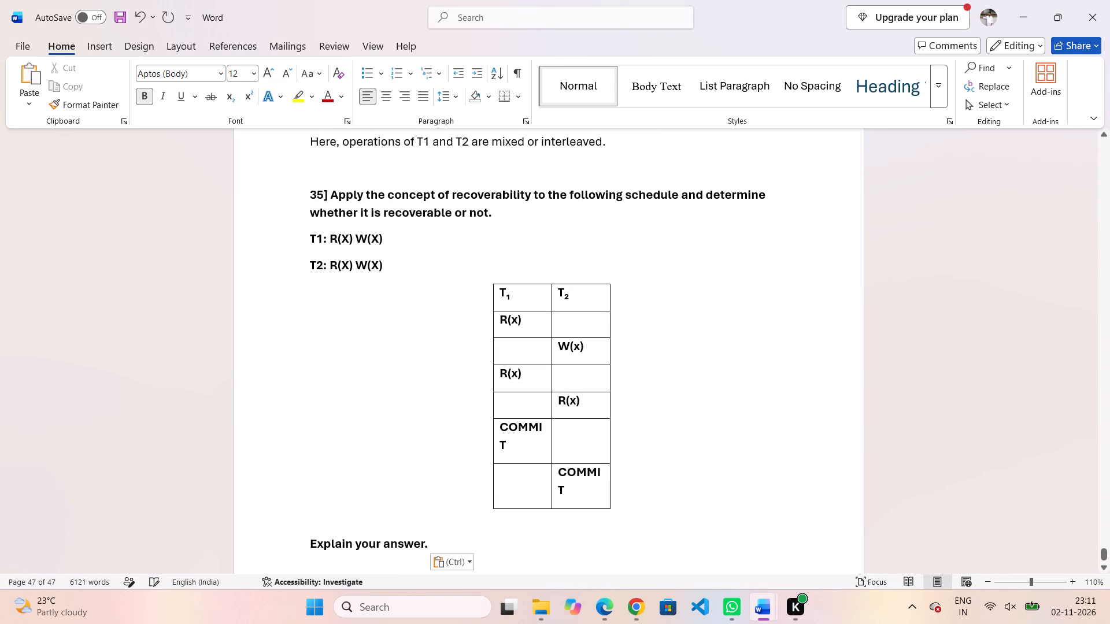
Add an "ANSWER:" line below "Explain your answer." in question 35, followed by a new empty line.
{"action": "left_click", "coordinate": [389, 265]}
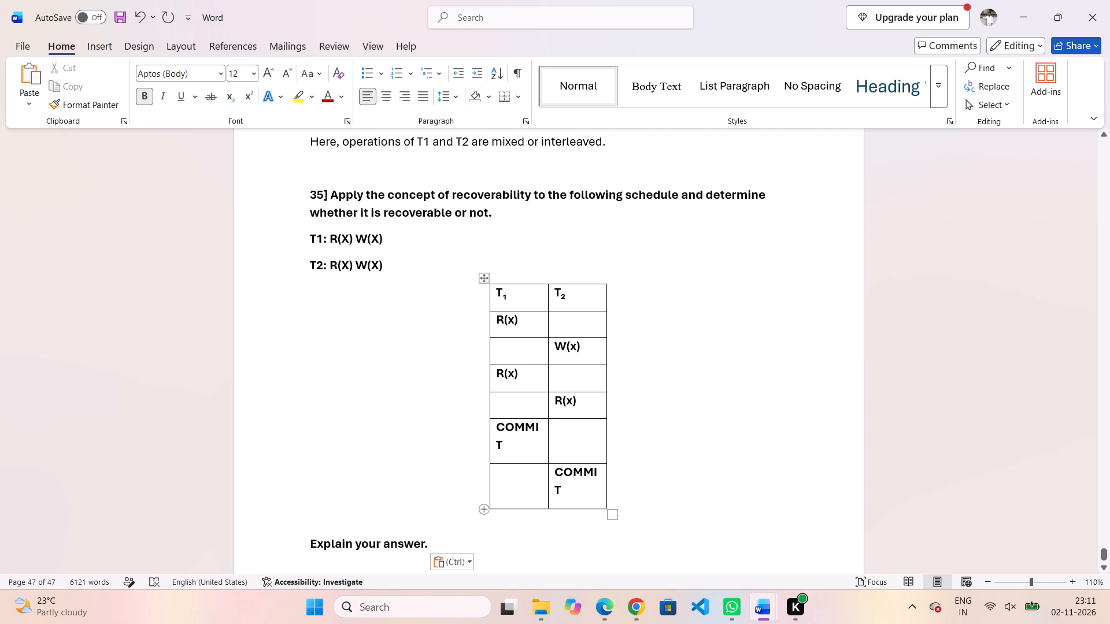
{"action": "scroll", "coordinate": [408, 512], "scroll_direction": "down", "scroll_amount": 1}
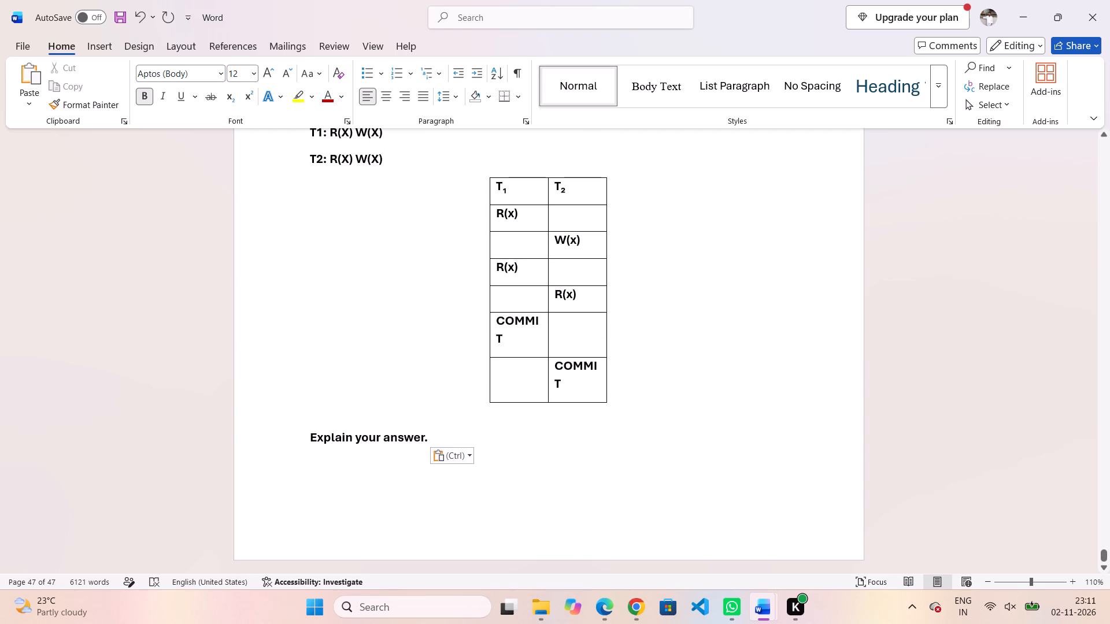
{"action": "left_click", "coordinate": [314, 461]}
{"action": "left_click", "coordinate": [432, 437]}
{"action": "key", "text": "Return"}
{"action": "type", "text": "ANSWER"}
{"action": "key", "text": "shift+colon"}
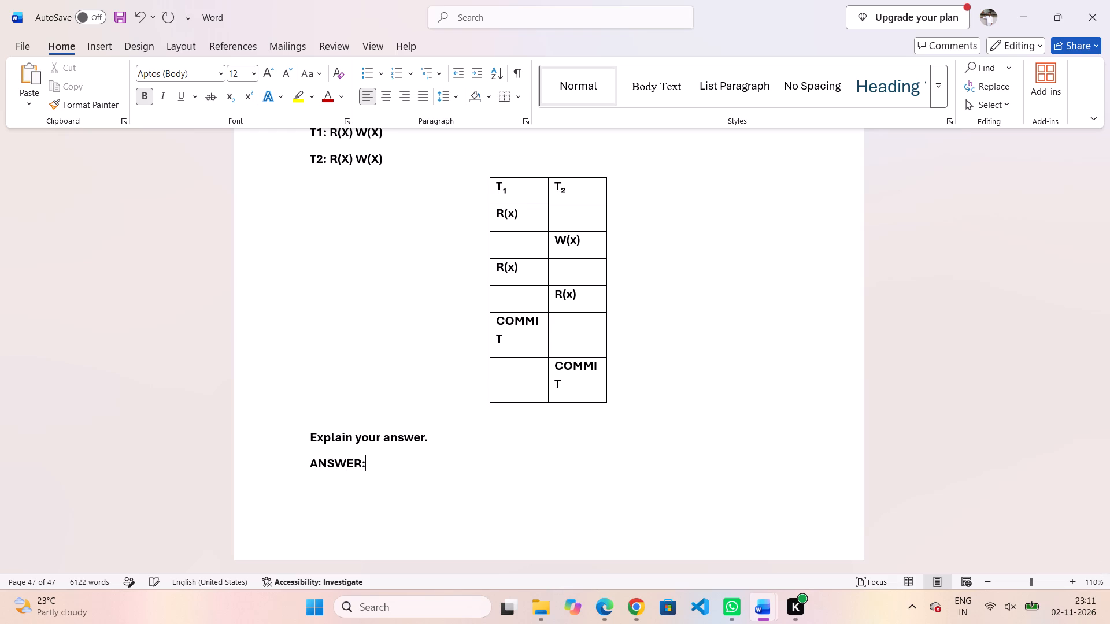
{"action": "key", "text": "Return"}
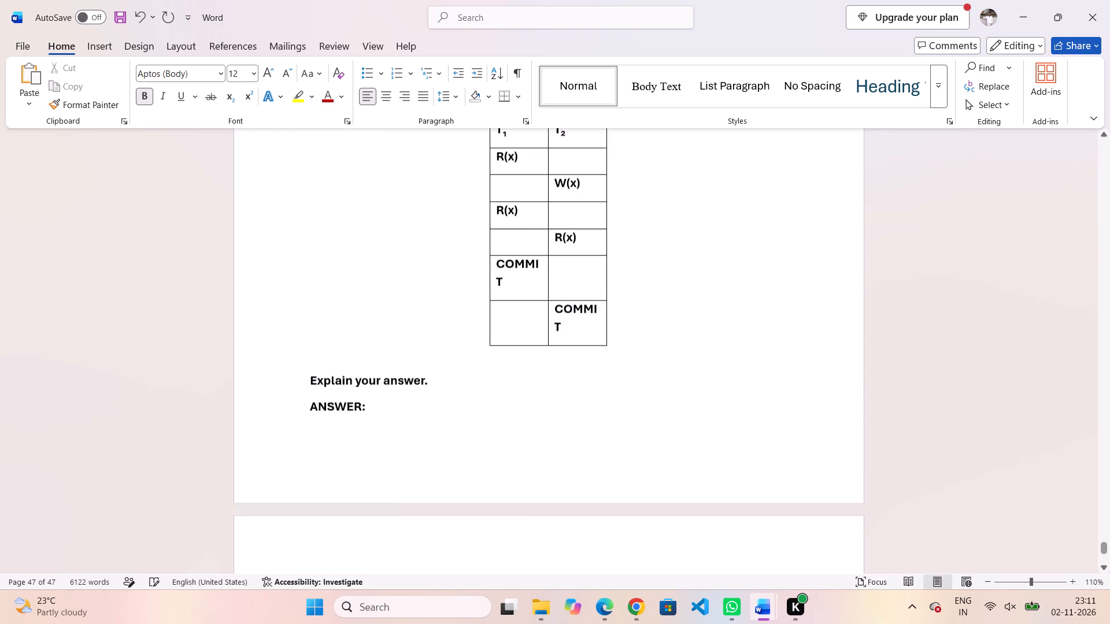
Colour question 35's text dark red, from "35]" through the schedule table to "Explain your answer.".
{"action": "scroll", "coordinate": [332, 268], "scroll_direction": "up", "scroll_amount": 2}
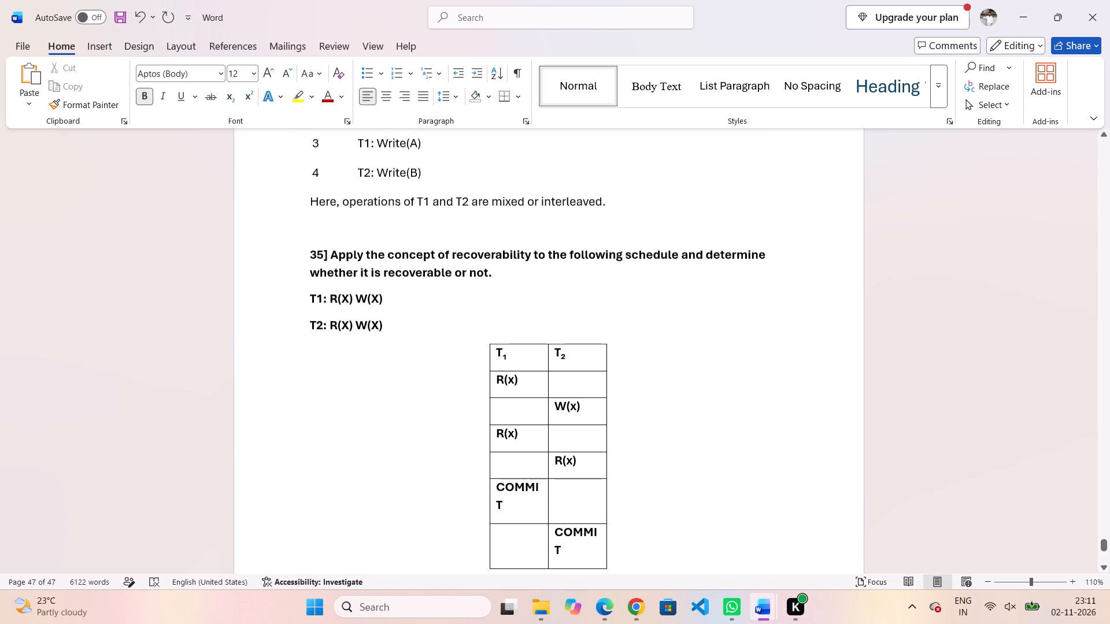
{"action": "left_click_drag", "start_coordinate": [312, 248], "coordinate": [410, 483]}
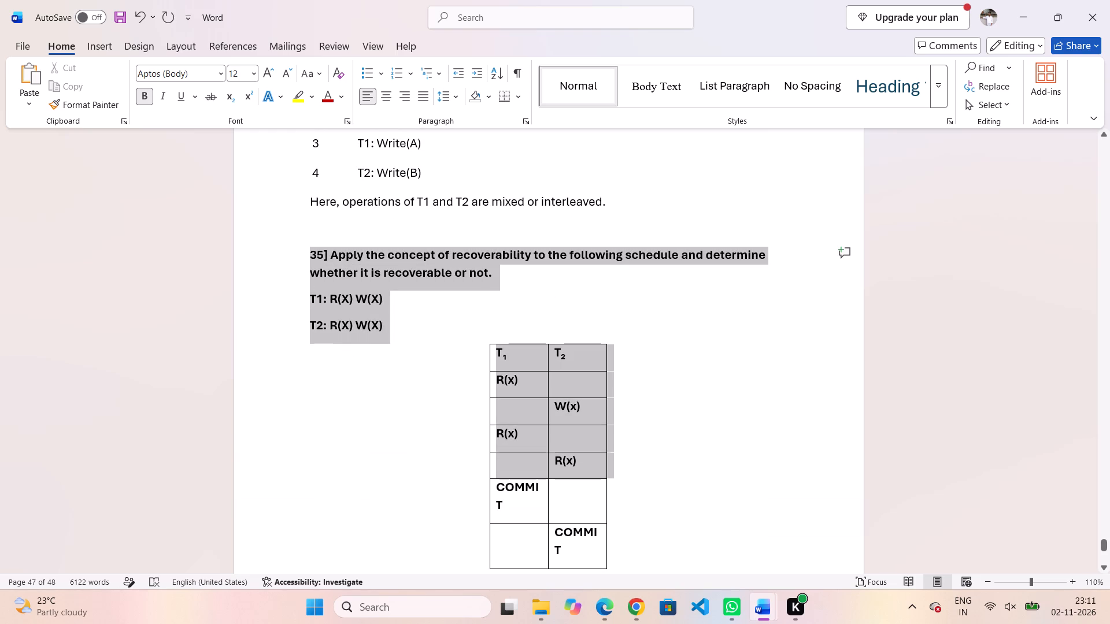
{"action": "left_click_drag", "start_coordinate": [410, 483], "coordinate": [418, 471]}
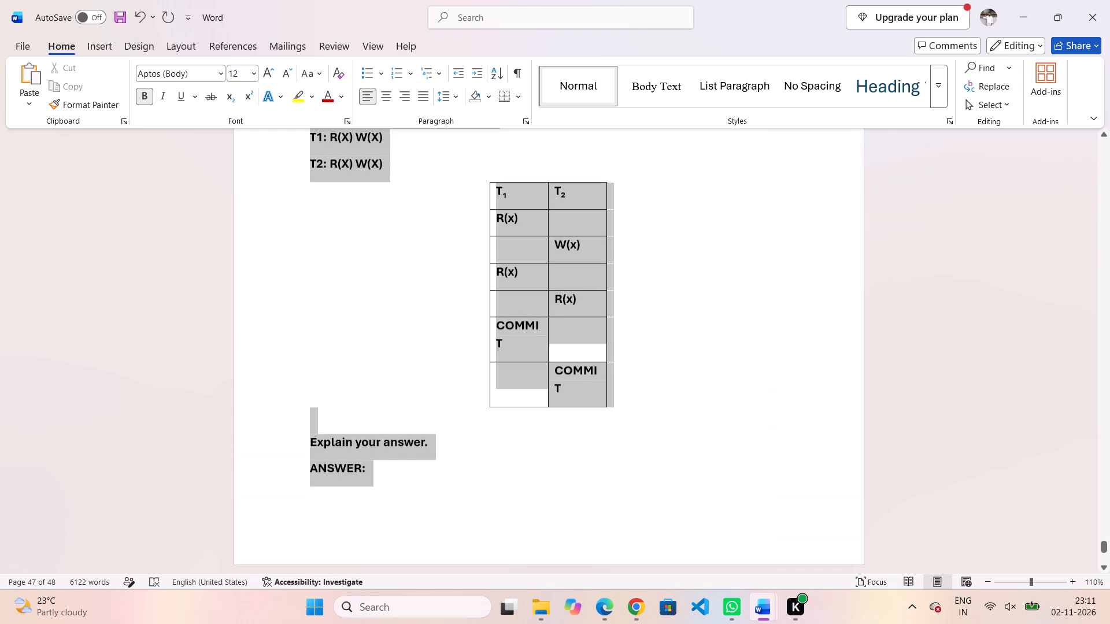
{"action": "left_click_drag", "start_coordinate": [418, 471], "coordinate": [434, 444]}
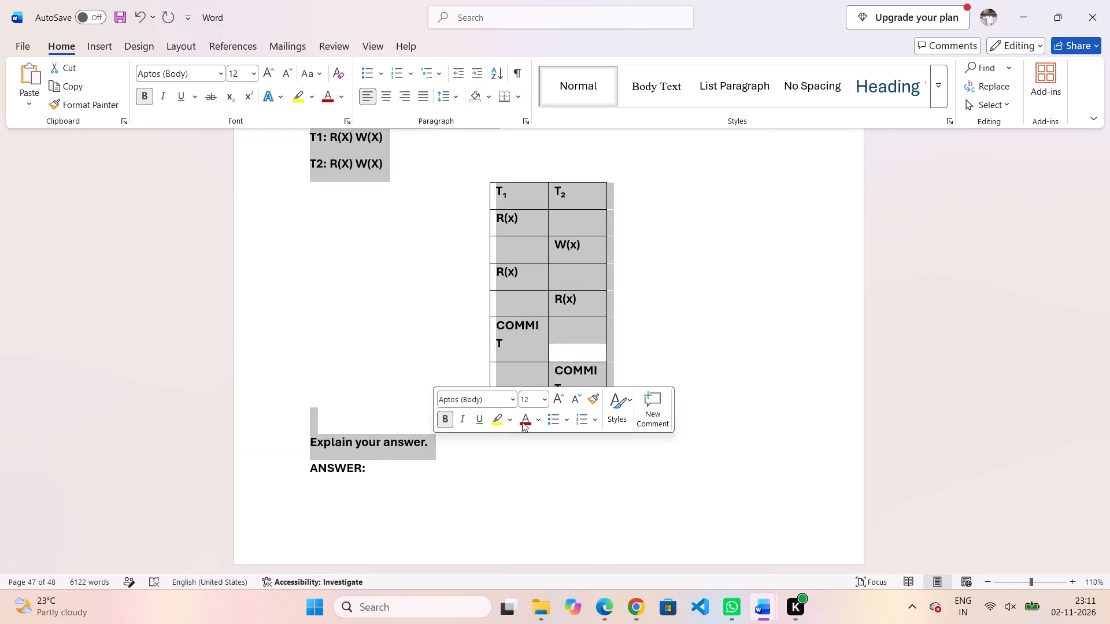
{"action": "left_click", "coordinate": [524, 422]}
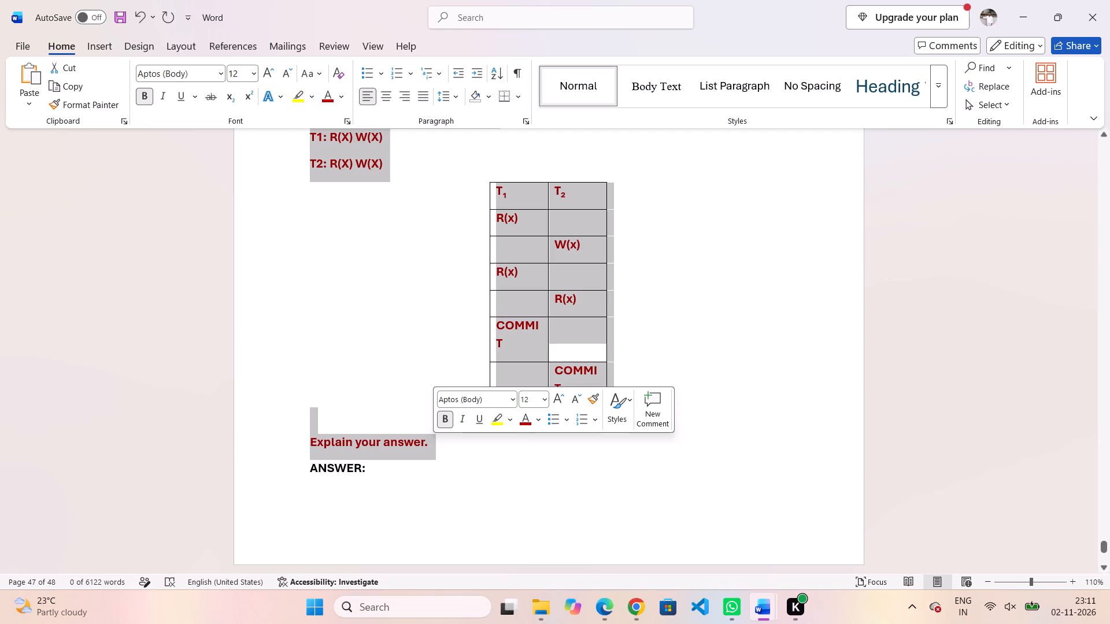
{"action": "left_click", "coordinate": [319, 495]}
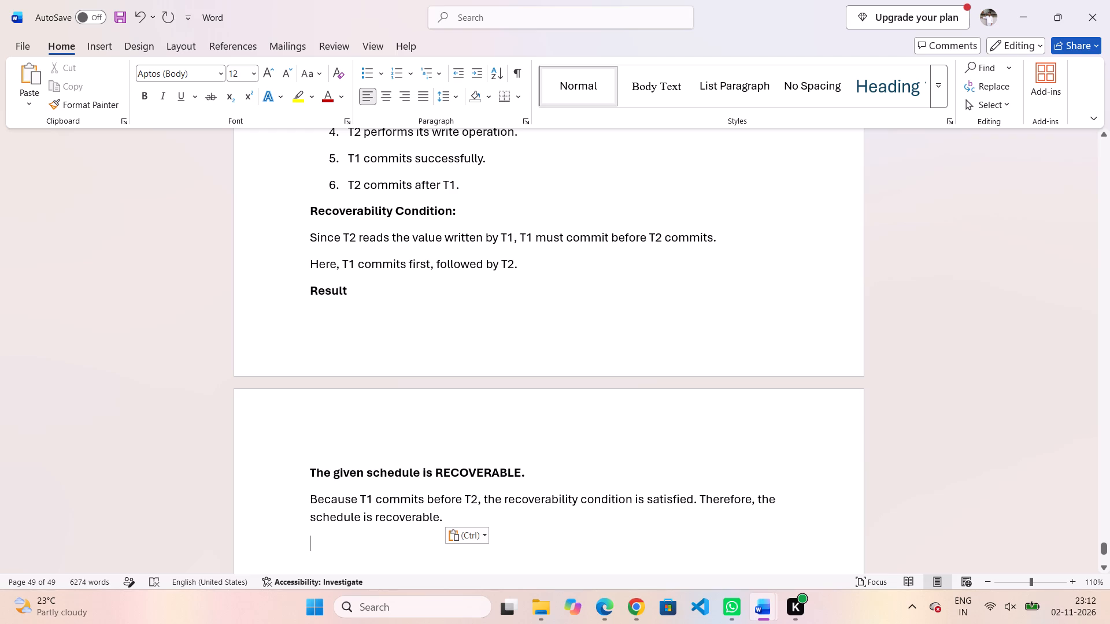
Indent the T2 heading of the Schedule Representation table with five leading spaces.
{"action": "scroll", "coordinate": [437, 494], "scroll_direction": "up", "scroll_amount": 3}
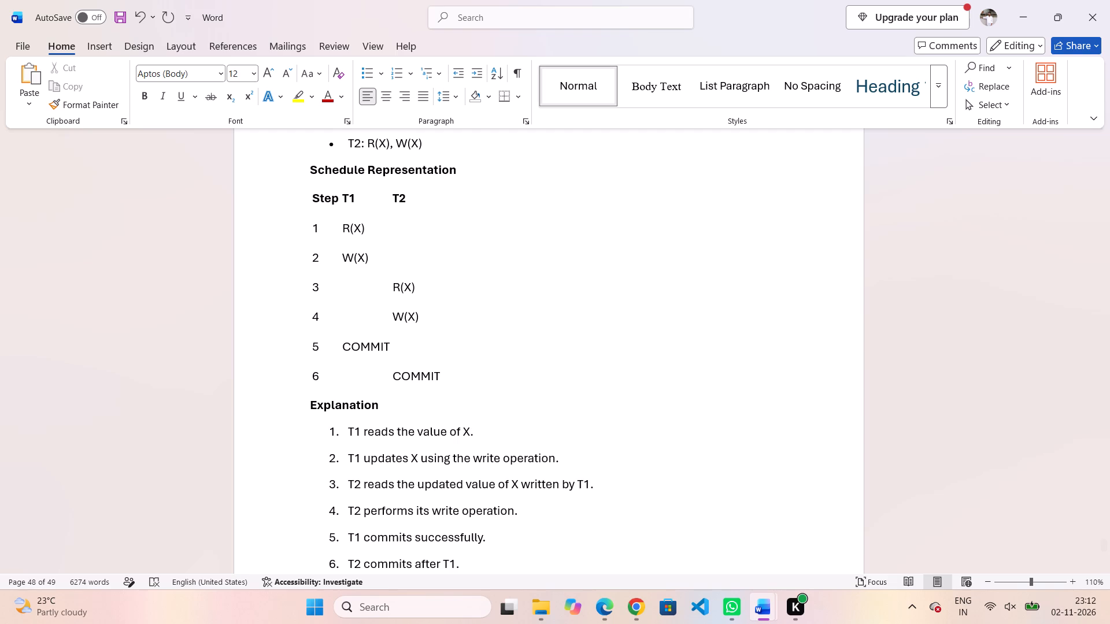
{"action": "scroll", "coordinate": [437, 494], "scroll_direction": "up", "scroll_amount": 1}
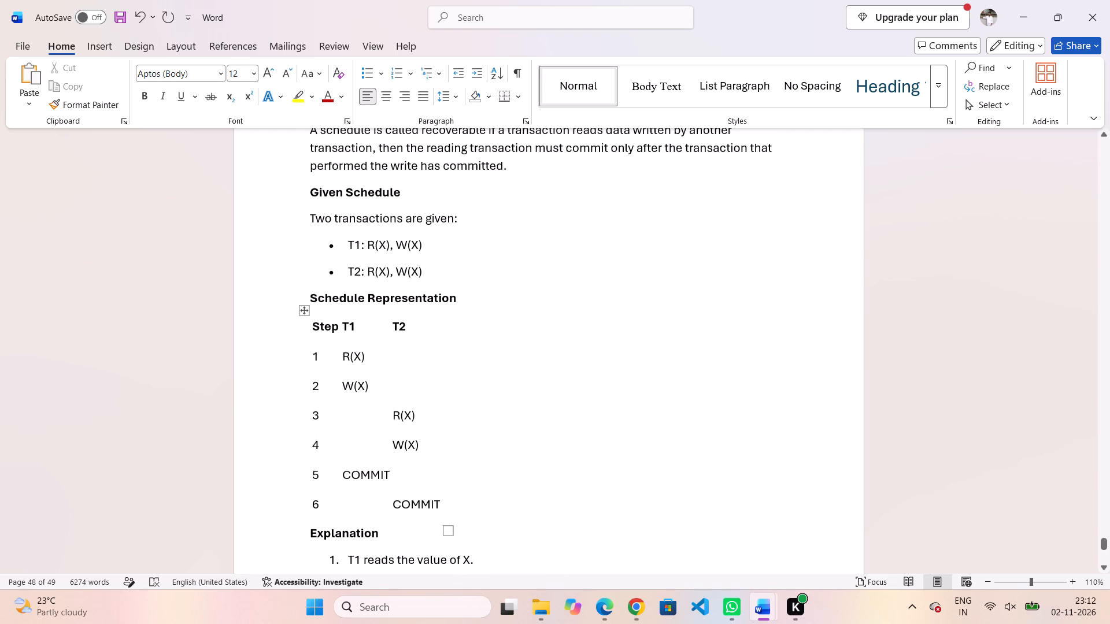
{"action": "left_click", "coordinate": [390, 324]}
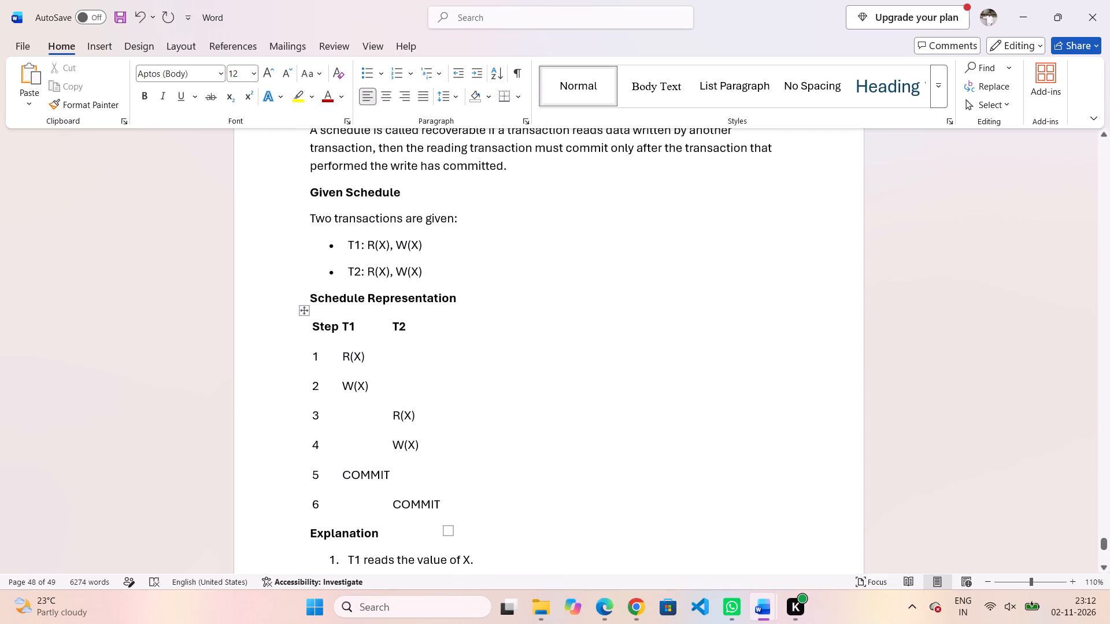
{"action": "left_click", "coordinate": [394, 329]}
{"action": "key", "text": "space"}
{"action": "key", "text": "space"}
{"action": "key", "text": "space"}
{"action": "key", "text": "space"}
{"action": "key", "text": "space"}
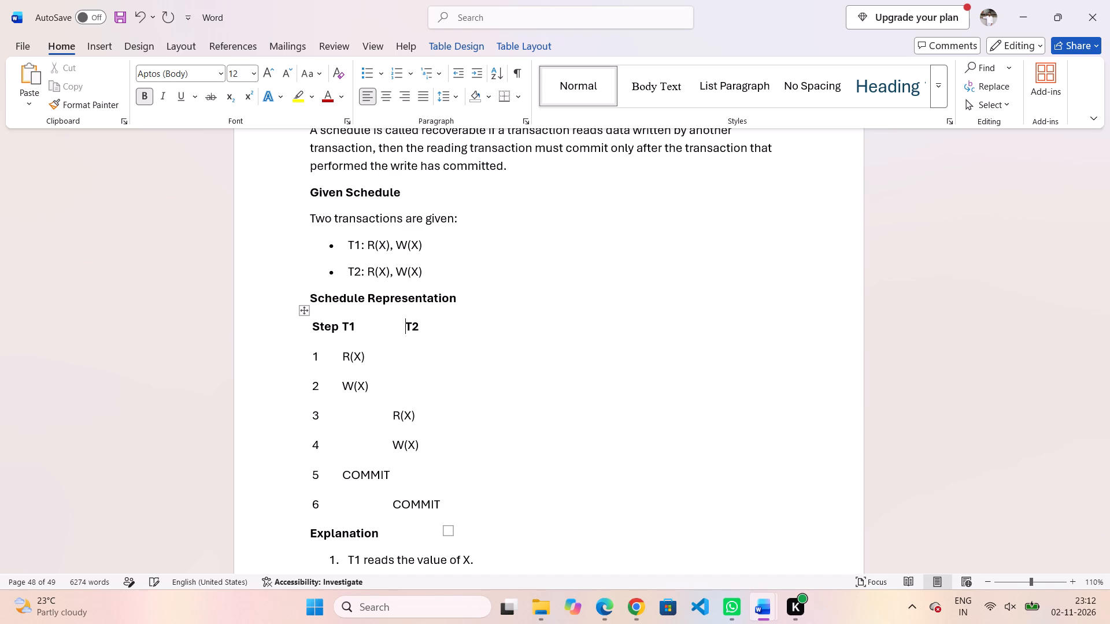
Indent step 3's R(X) by five spaces and add three more spaces before the T2 heading.
{"action": "left_click", "coordinate": [391, 416]}
{"action": "key", "text": "space"}
{"action": "key", "text": "space"}
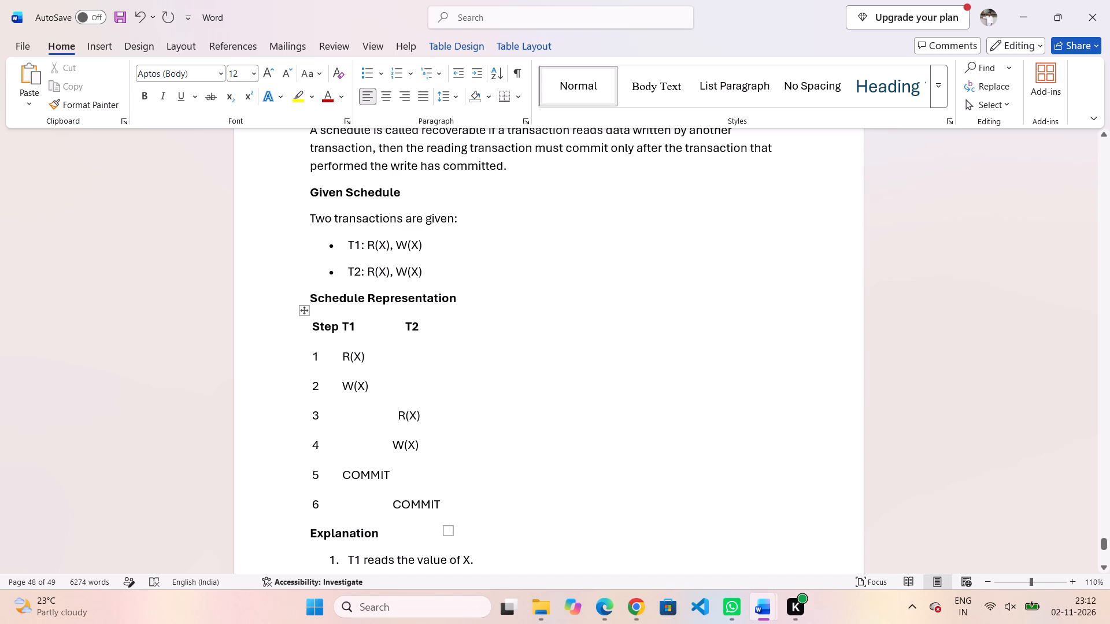
{"action": "left_click", "coordinate": [404, 325]}
{"action": "key", "text": "space"}
{"action": "key", "text": "space"}
{"action": "key", "text": "space"}
{"action": "left_click", "coordinate": [398, 415]}
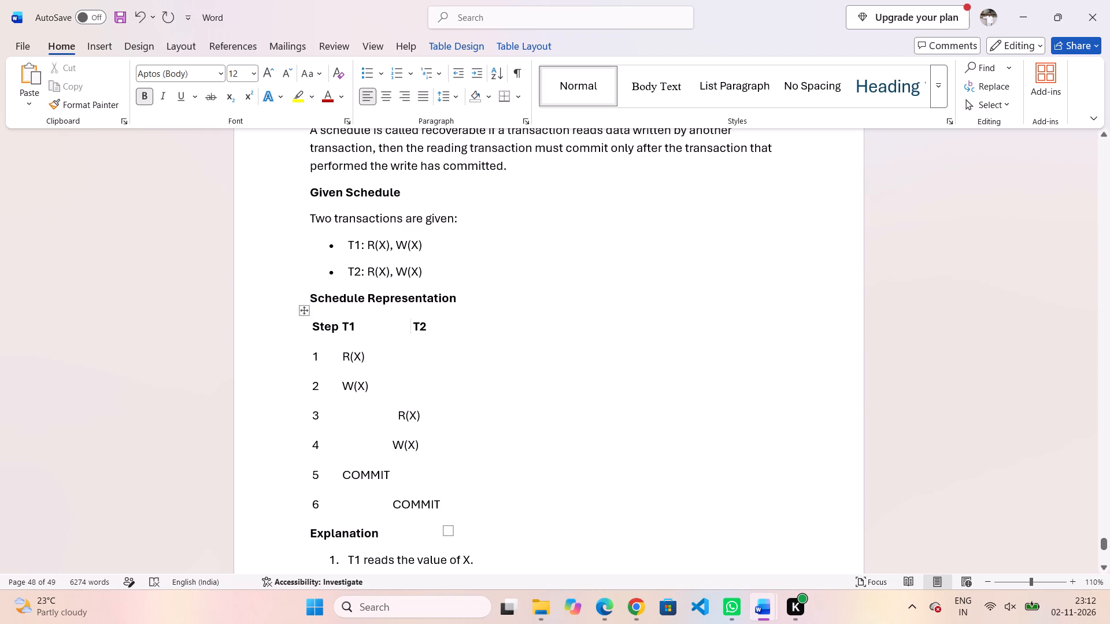
{"action": "key", "text": "space"}
{"action": "key", "text": "space"}
{"action": "key", "text": "space"}
Indent step 4's W(X) by five spaces and step 6's COMMIT by four spaces under the T2 heading.
{"action": "left_click", "coordinate": [392, 446]}
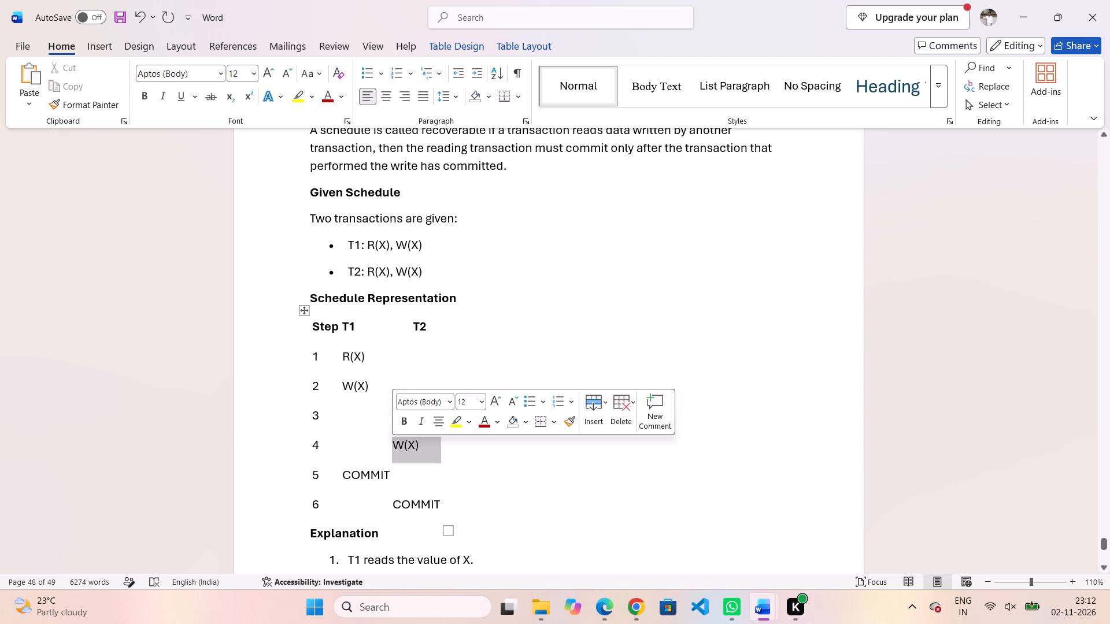
{"action": "left_click", "coordinate": [392, 446]}
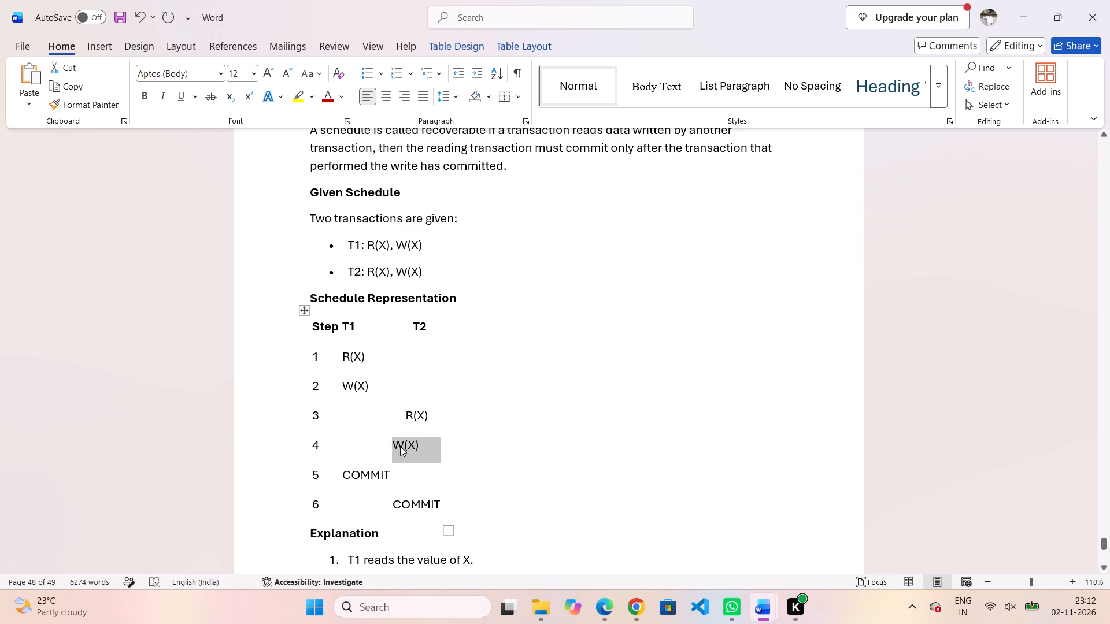
{"action": "left_click", "coordinate": [400, 446]}
{"action": "key", "text": "Left"}
{"action": "key", "text": "space"}
{"action": "key", "text": "space"}
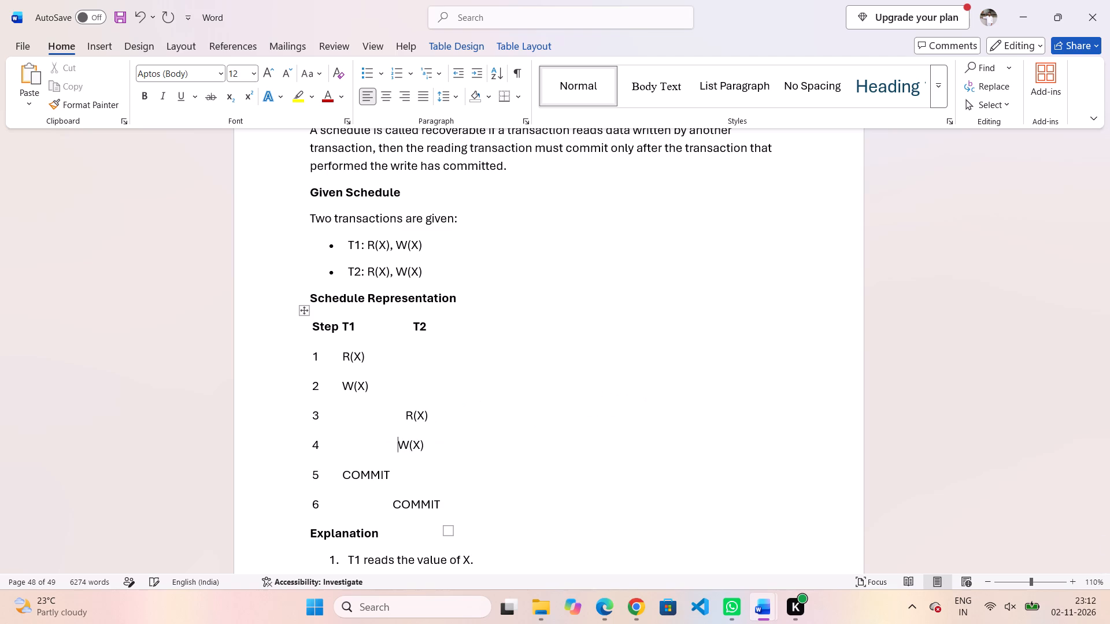
{"action": "key", "text": "space"}
{"action": "key", "text": "space"}
{"action": "key", "text": "space"}
{"action": "left_click", "coordinate": [394, 500]}
{"action": "key", "text": "space"}
{"action": "key", "text": "space"}
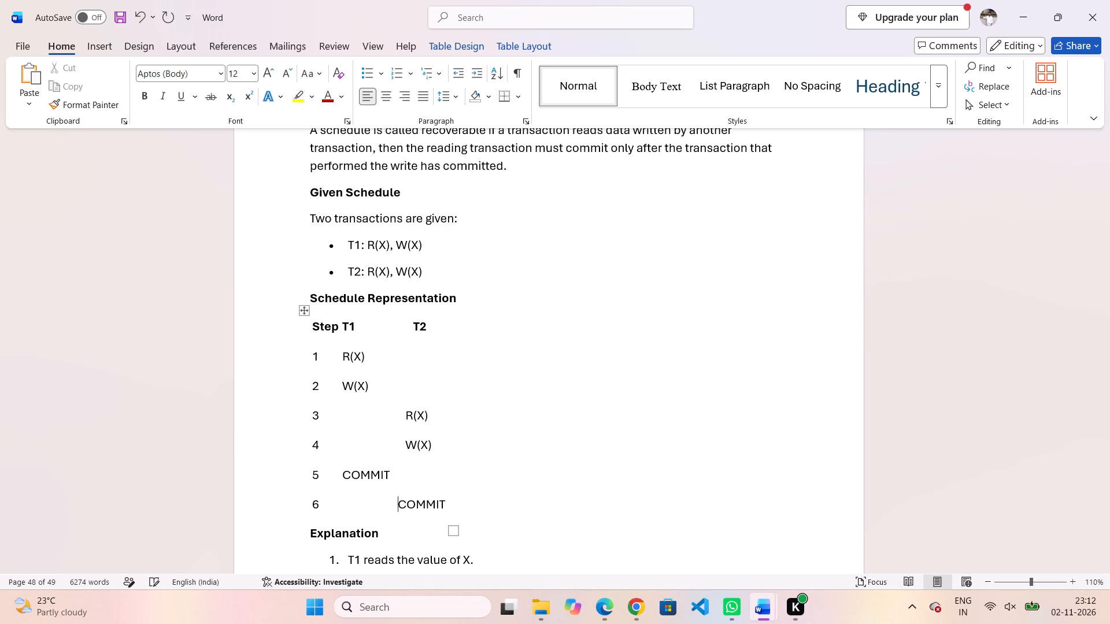
{"action": "key", "text": "space"}
{"action": "key", "text": "space"}
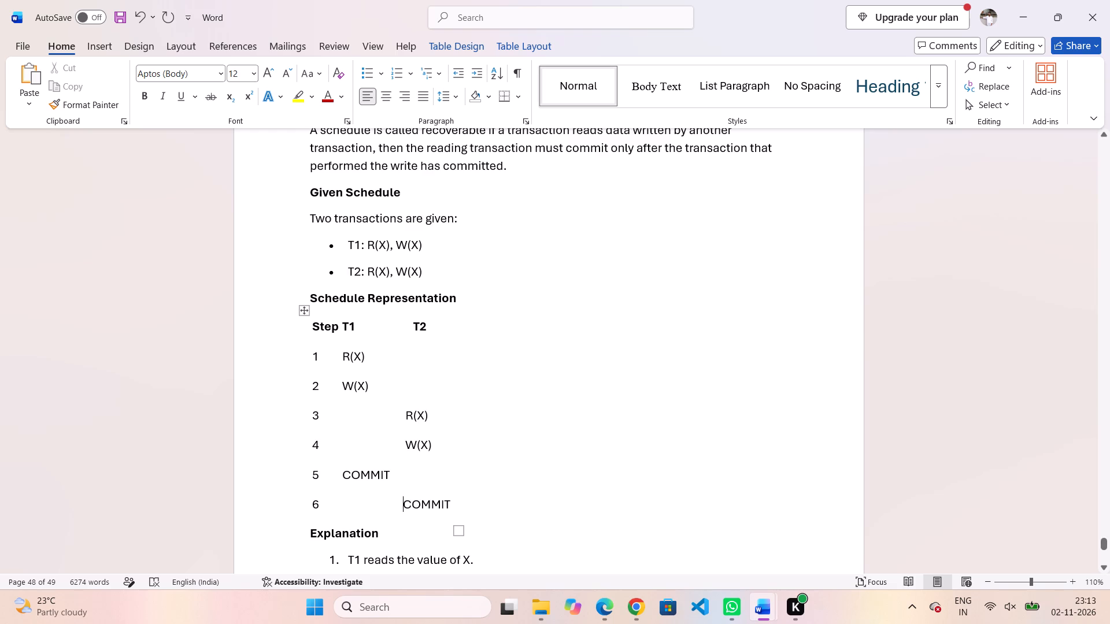
Underline the "Recoverability of a Schedule in DBMS" heading at the start of question 35's answer.
{"action": "scroll", "coordinate": [456, 273], "scroll_direction": "up", "scroll_amount": 2}
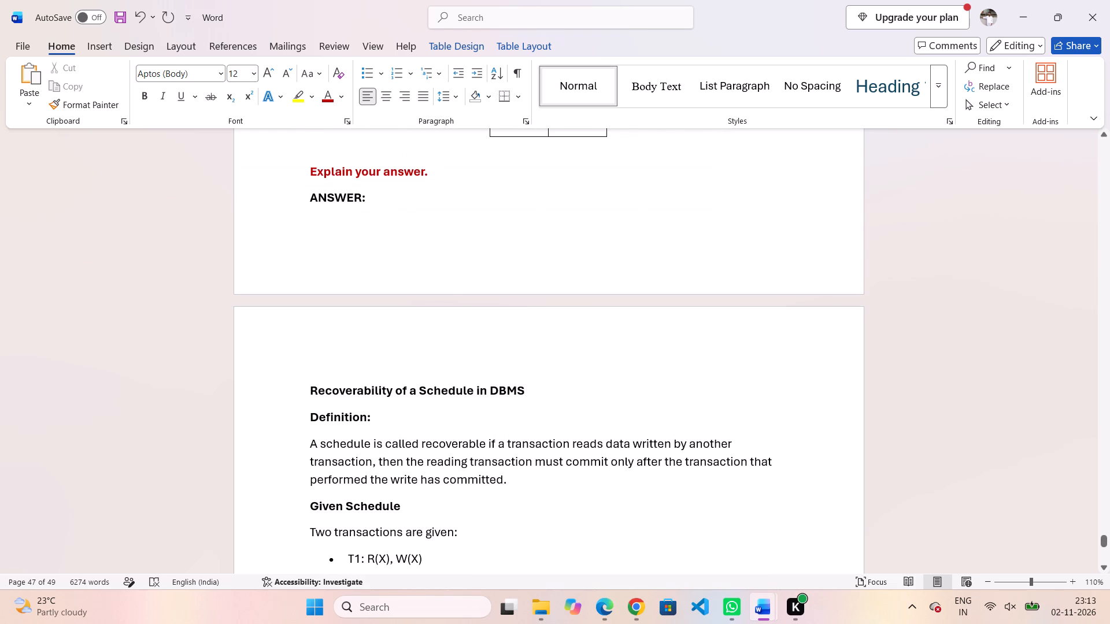
{"action": "left_click_drag", "start_coordinate": [526, 391], "coordinate": [328, 380]}
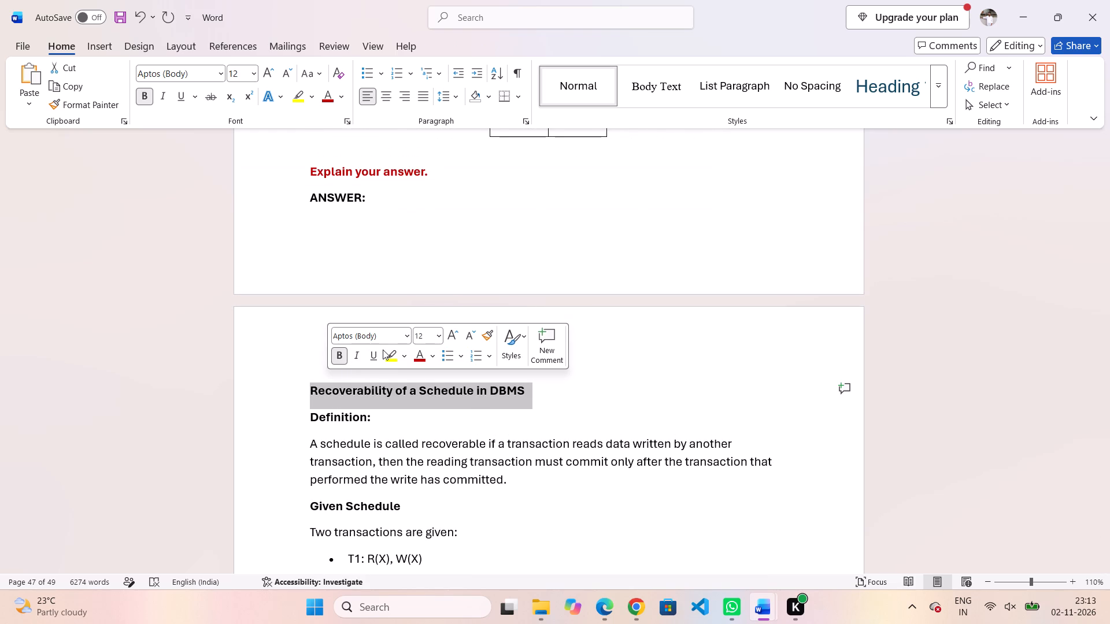
{"action": "left_click", "coordinate": [369, 355]}
Join the definition paragraph onto the same line as its "Definition:" label, separated by one space.
{"action": "left_click", "coordinate": [314, 445]}
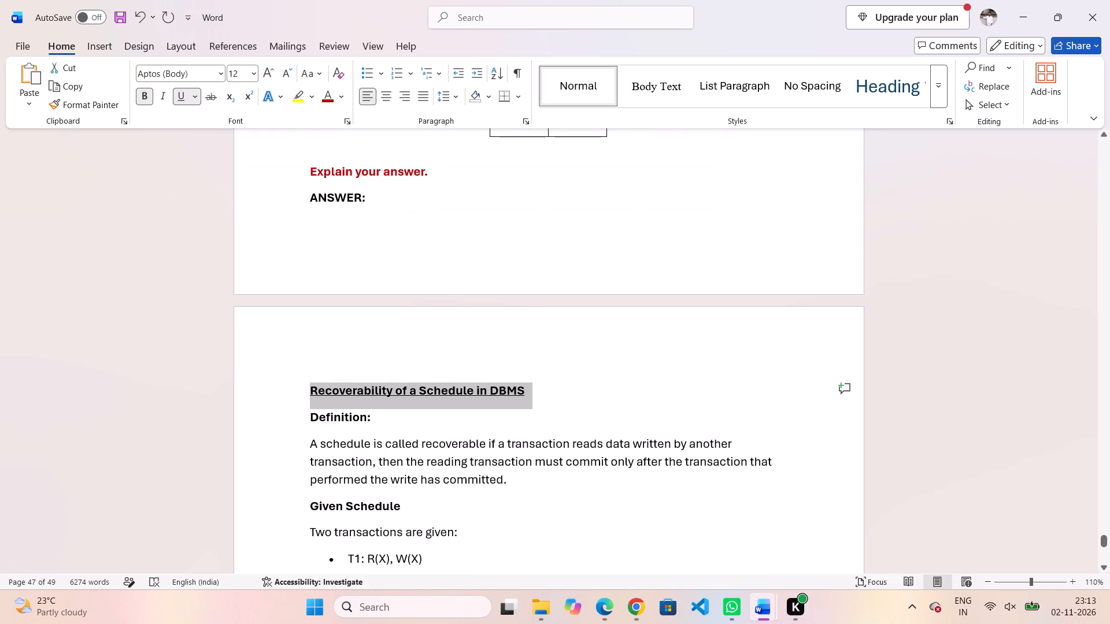
{"action": "key", "text": "Left"}
{"action": "key", "text": "BackSpace"}
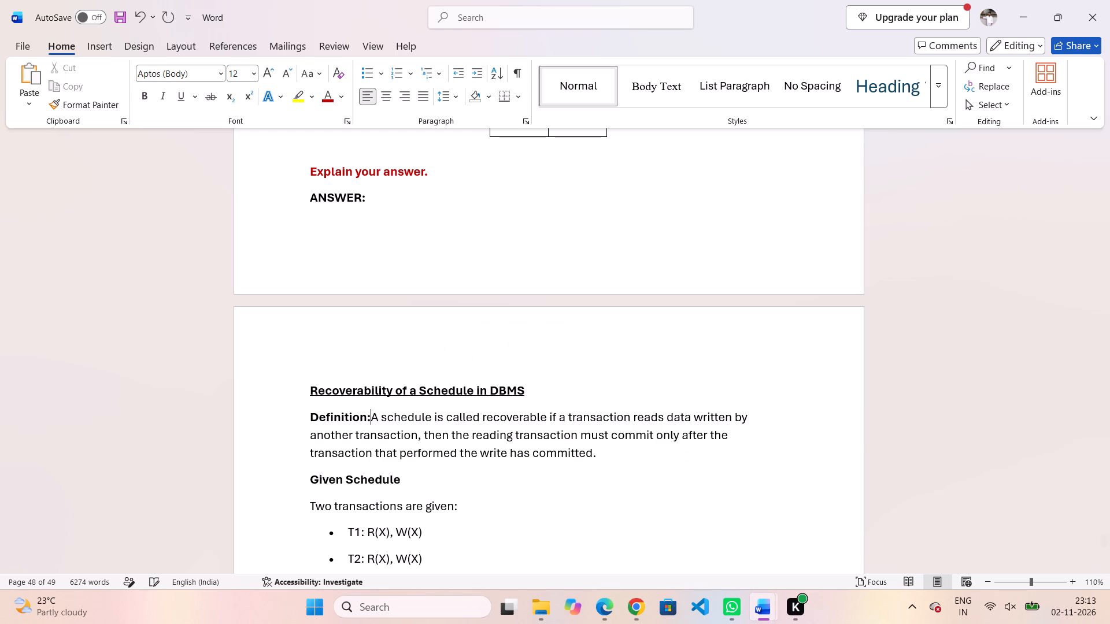
{"action": "key", "text": "space"}
{"action": "key", "text": "space"}
{"action": "key", "text": "BackSpace"}
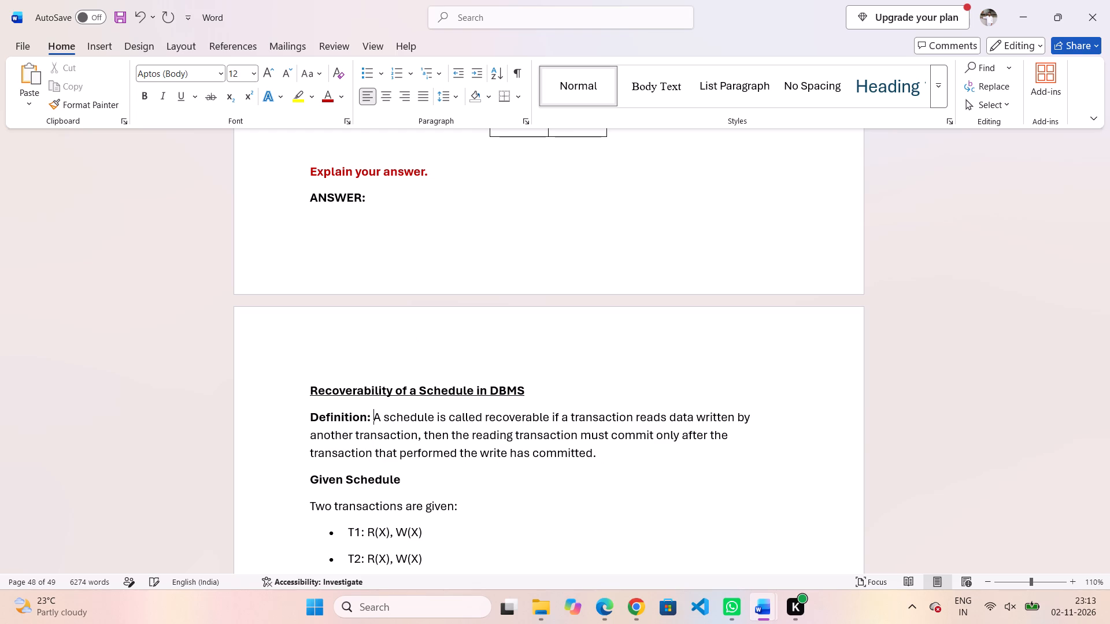
Review question 35 and its complete recoverability answer, from the question's schedule table through to the closing paragraph.
{"action": "scroll", "coordinate": [408, 490], "scroll_direction": "down", "scroll_amount": 1}
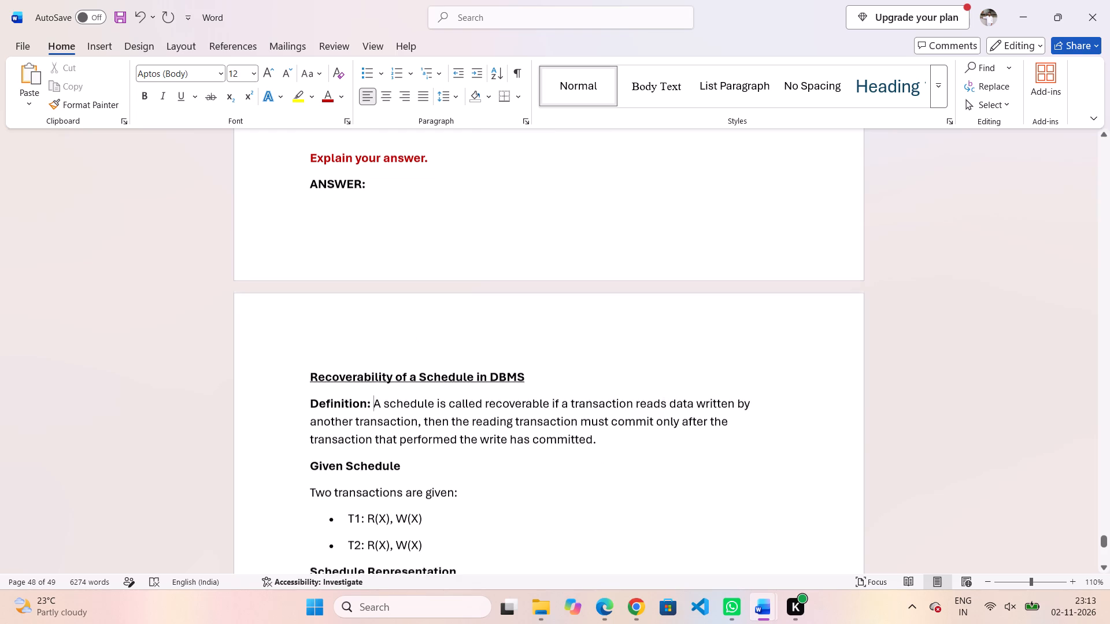
{"action": "scroll", "coordinate": [408, 490], "scroll_direction": "down", "scroll_amount": 2}
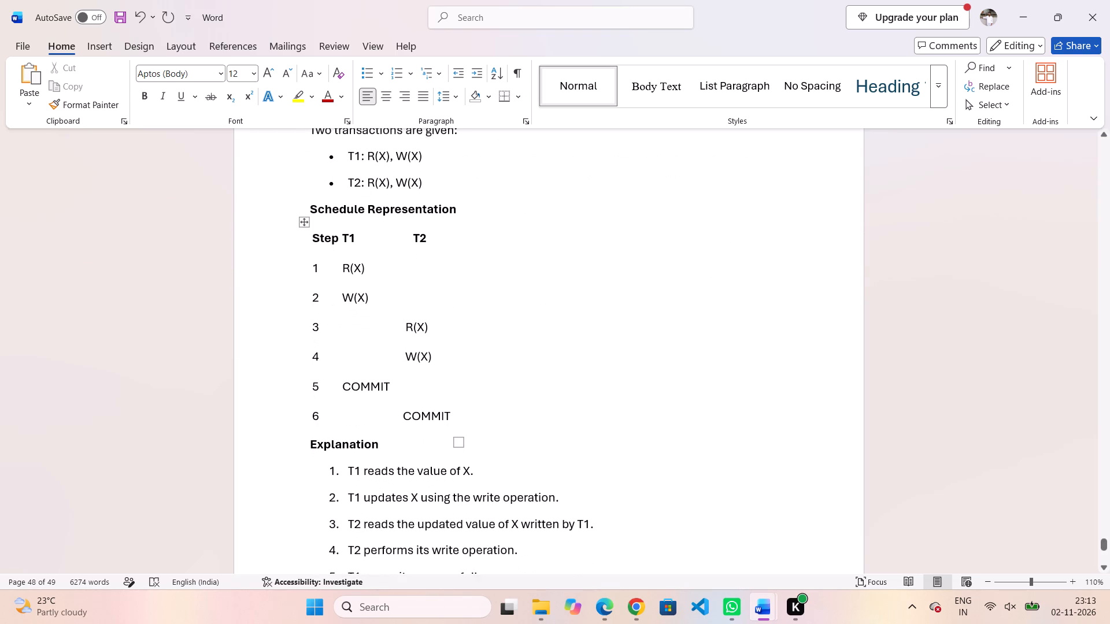
{"action": "scroll", "coordinate": [408, 490], "scroll_direction": "down", "scroll_amount": 3}
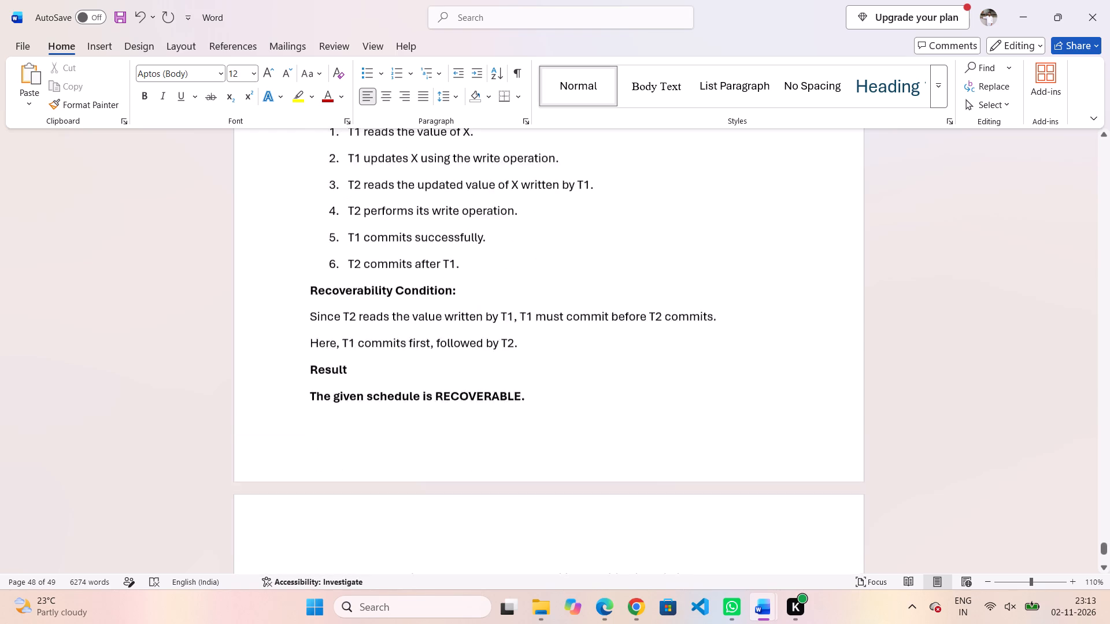
{"action": "scroll", "coordinate": [408, 490], "scroll_direction": "down", "scroll_amount": 1}
{"action": "scroll", "coordinate": [408, 490], "scroll_direction": "up", "scroll_amount": 1}
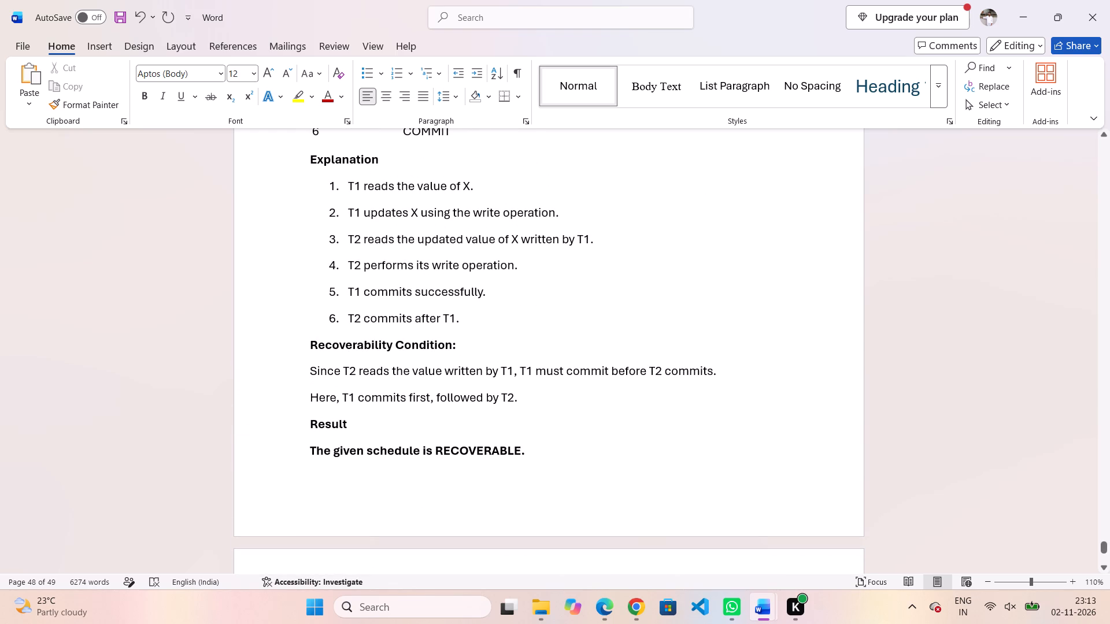
{"action": "scroll", "coordinate": [455, 436], "scroll_direction": "down", "scroll_amount": 1}
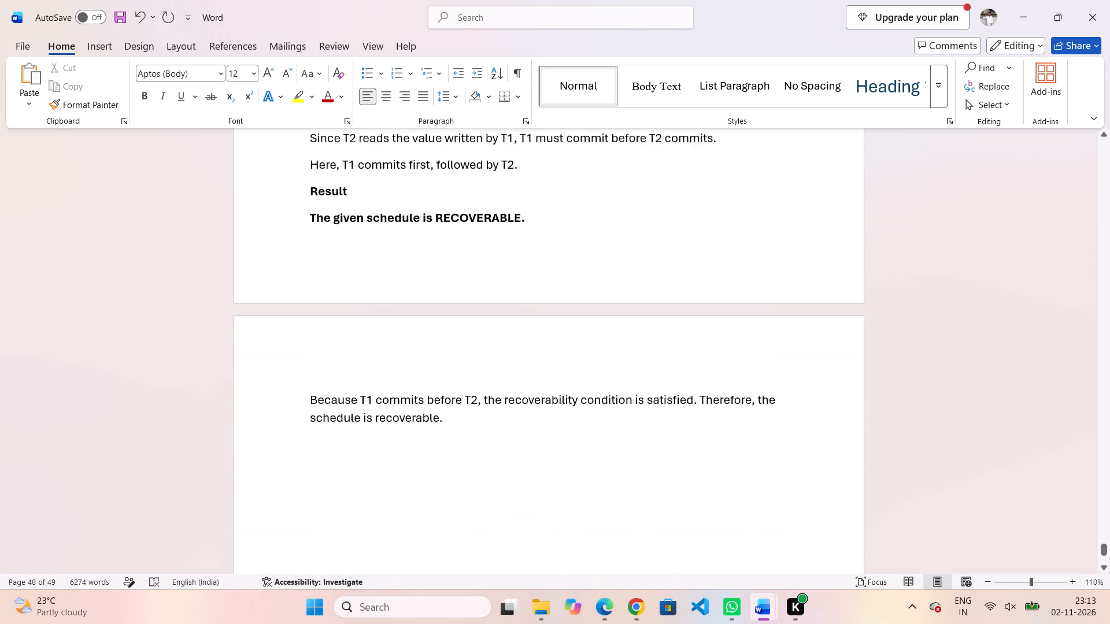
{"action": "scroll", "coordinate": [455, 436], "scroll_direction": "down", "scroll_amount": 1}
{"action": "scroll", "coordinate": [455, 436], "scroll_direction": "up", "scroll_amount": 3}
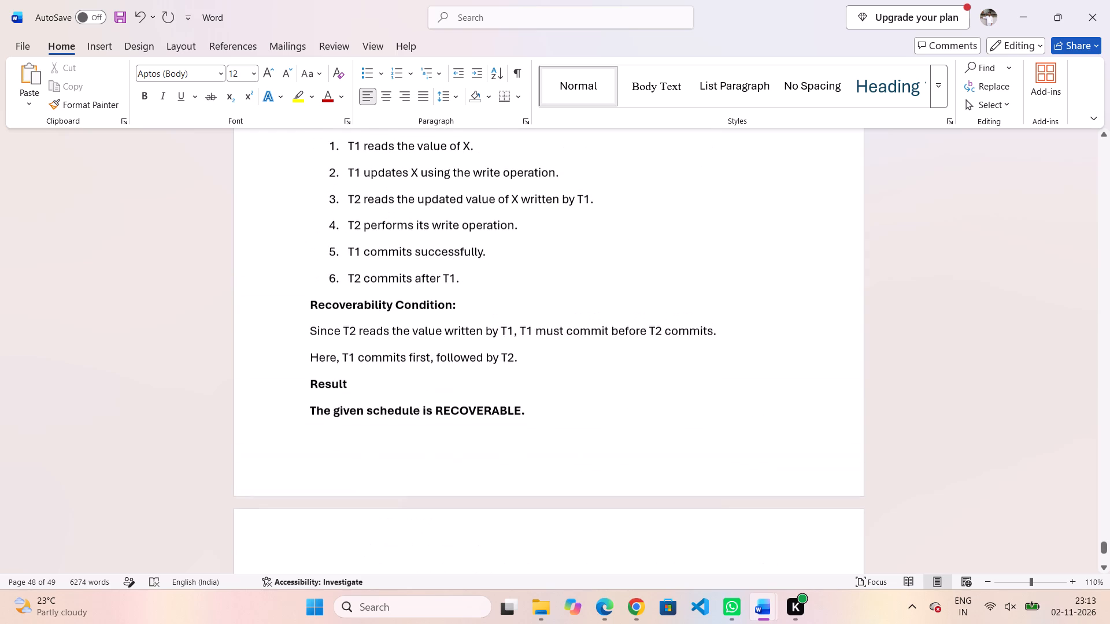
{"action": "scroll", "coordinate": [455, 436], "scroll_direction": "up", "scroll_amount": 4}
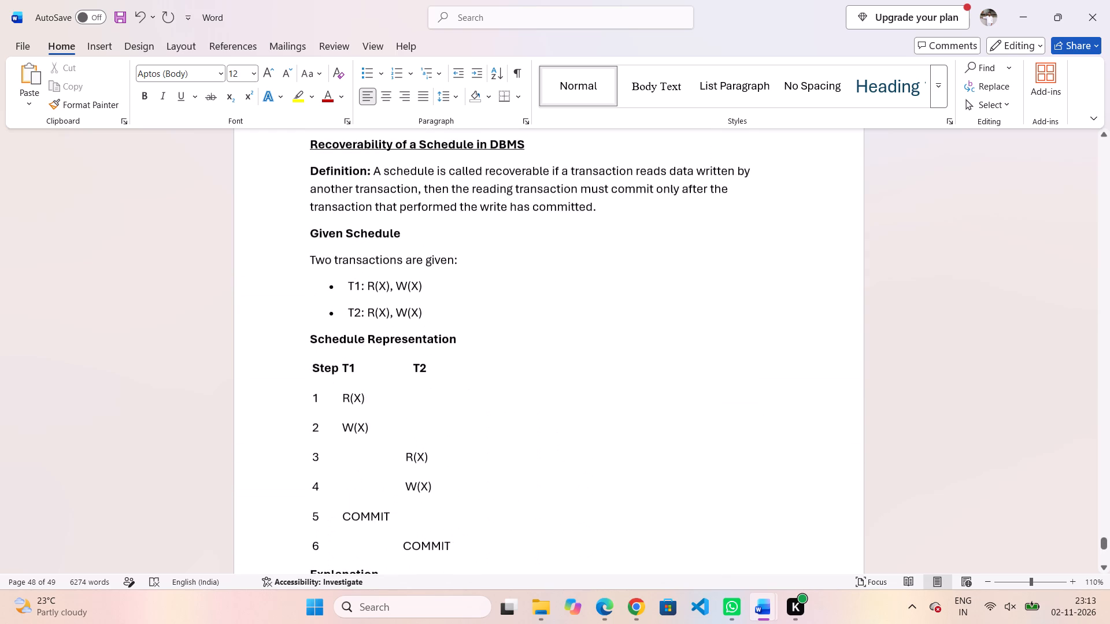
{"action": "scroll", "coordinate": [455, 436], "scroll_direction": "up", "scroll_amount": 4}
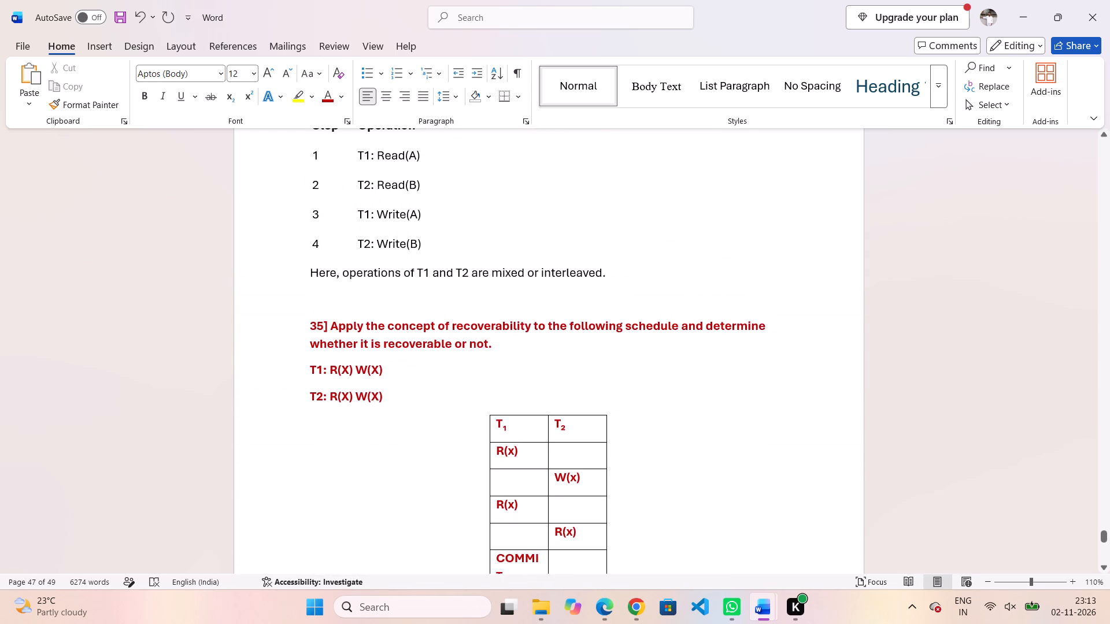
{"action": "left_click", "coordinate": [421, 396]}
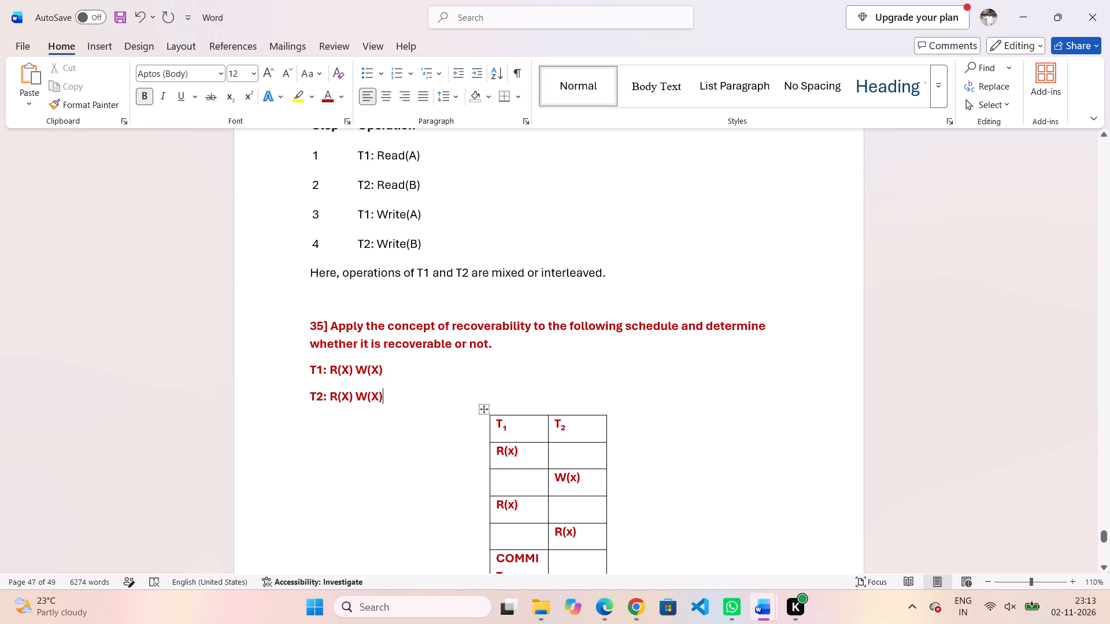
{"action": "scroll", "coordinate": [558, 538], "scroll_direction": "down", "scroll_amount": 4}
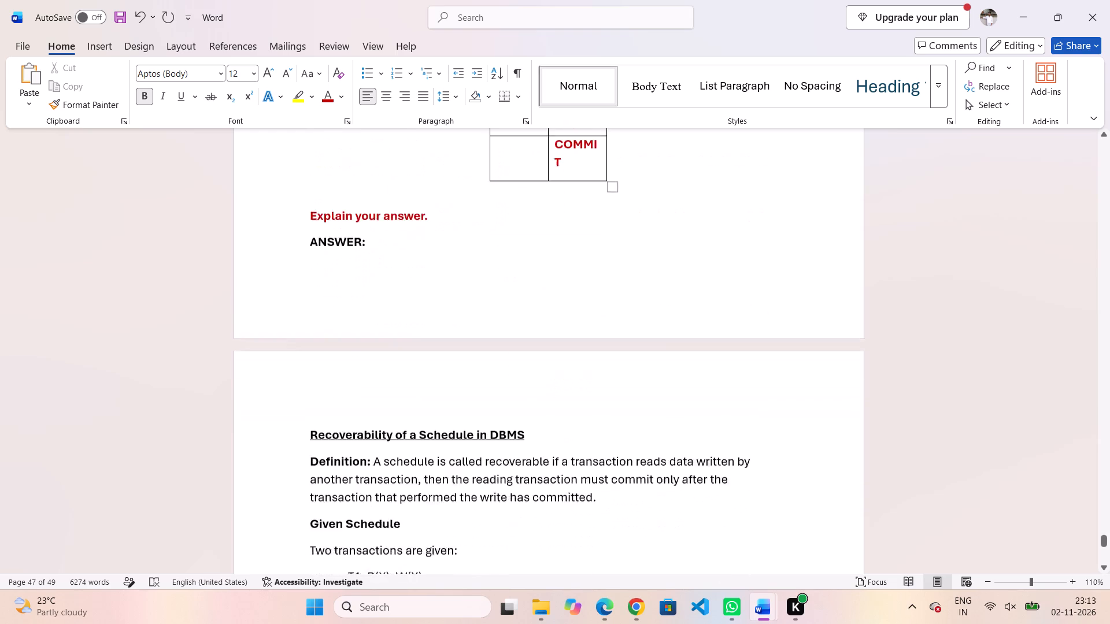
{"action": "scroll", "coordinate": [558, 538], "scroll_direction": "down", "scroll_amount": 6}
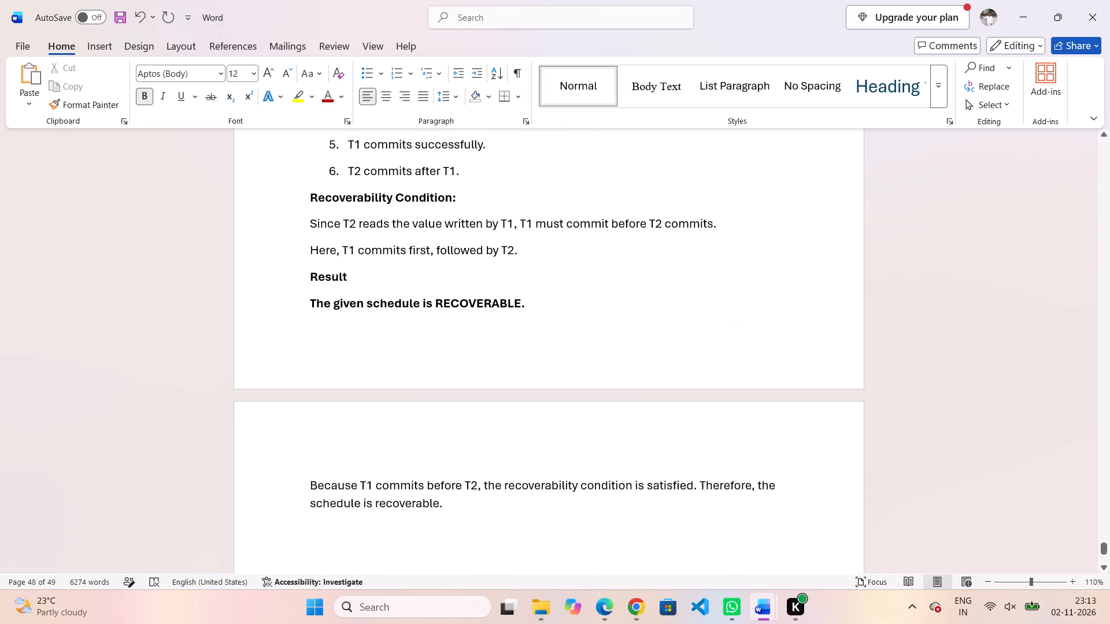
Add two new lines after the closing paragraph of question 35's answer.
{"action": "left_click", "coordinate": [454, 508]}
{"action": "key", "text": "Return"}
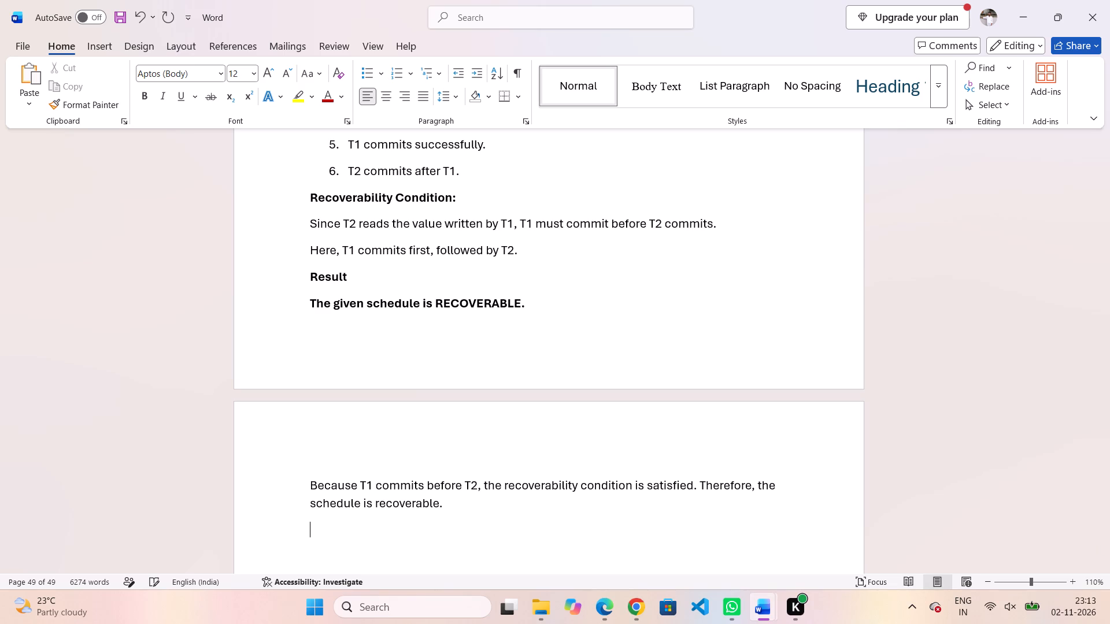
{"action": "key", "text": "Return"}
Look back over the answers to questions 34 and 35, checking their layout and numbering down to the document's end.
{"action": "scroll", "coordinate": [454, 508], "scroll_direction": "up", "scroll_amount": 5}
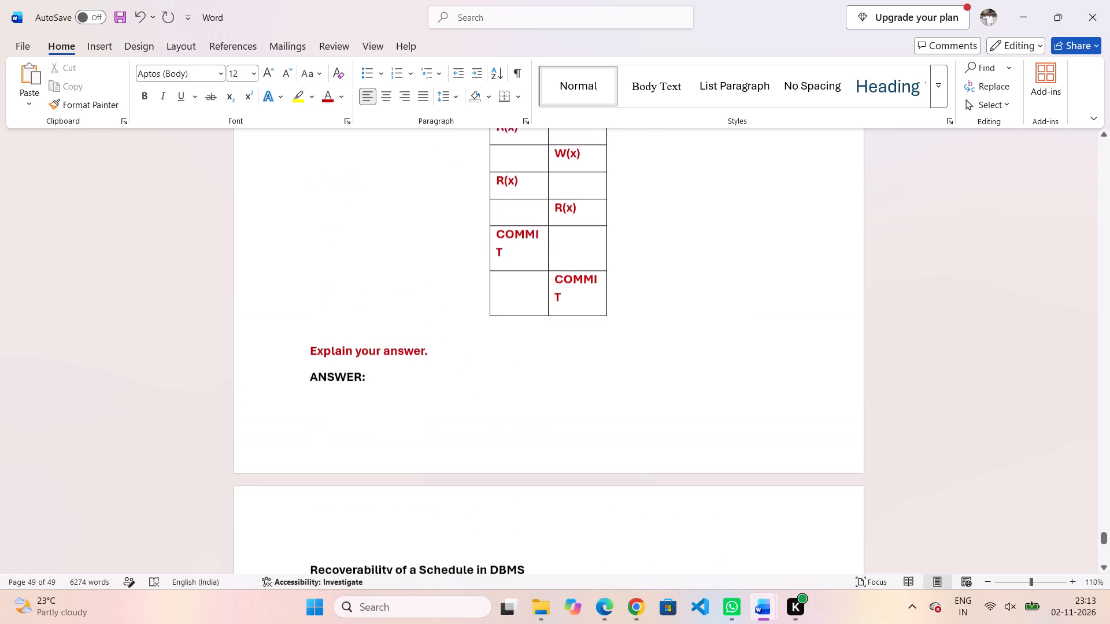
{"action": "scroll", "coordinate": [454, 508], "scroll_direction": "up", "scroll_amount": 5}
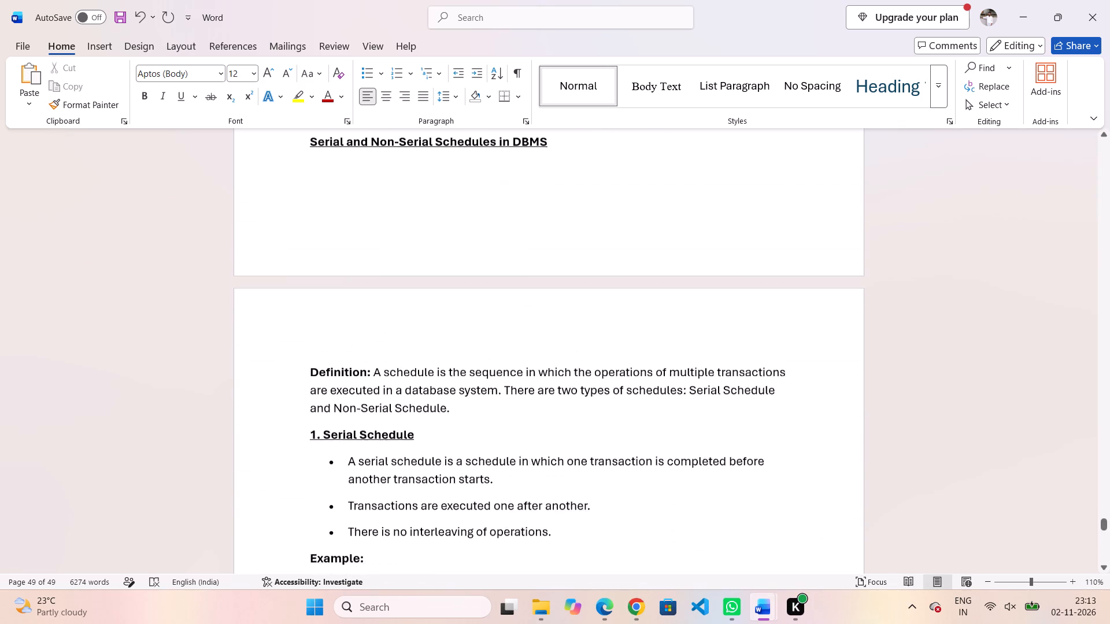
{"action": "scroll", "coordinate": [454, 508], "scroll_direction": "up", "scroll_amount": 3}
{"action": "scroll", "coordinate": [454, 508], "scroll_direction": "down", "scroll_amount": 5}
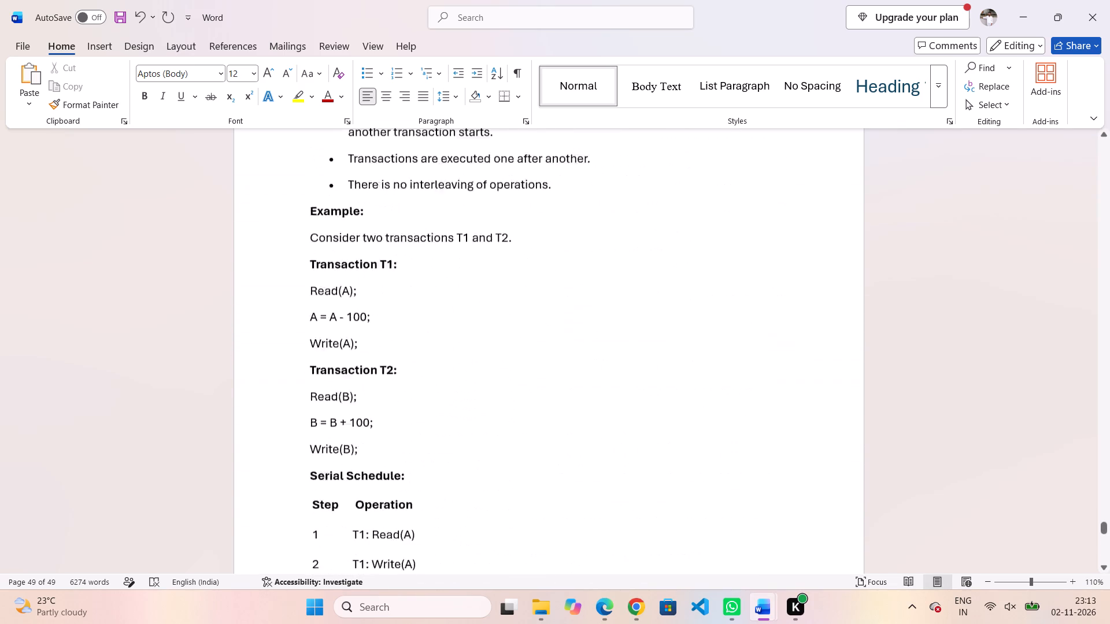
{"action": "scroll", "coordinate": [454, 508], "scroll_direction": "down", "scroll_amount": 4}
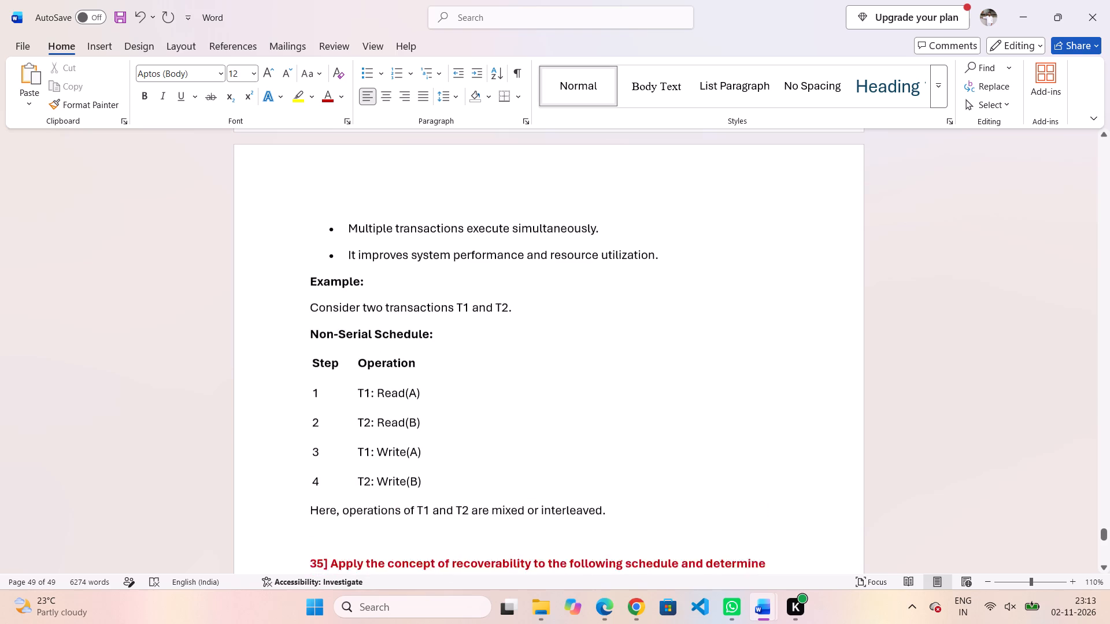
{"action": "scroll", "coordinate": [454, 508], "scroll_direction": "down", "scroll_amount": 4}
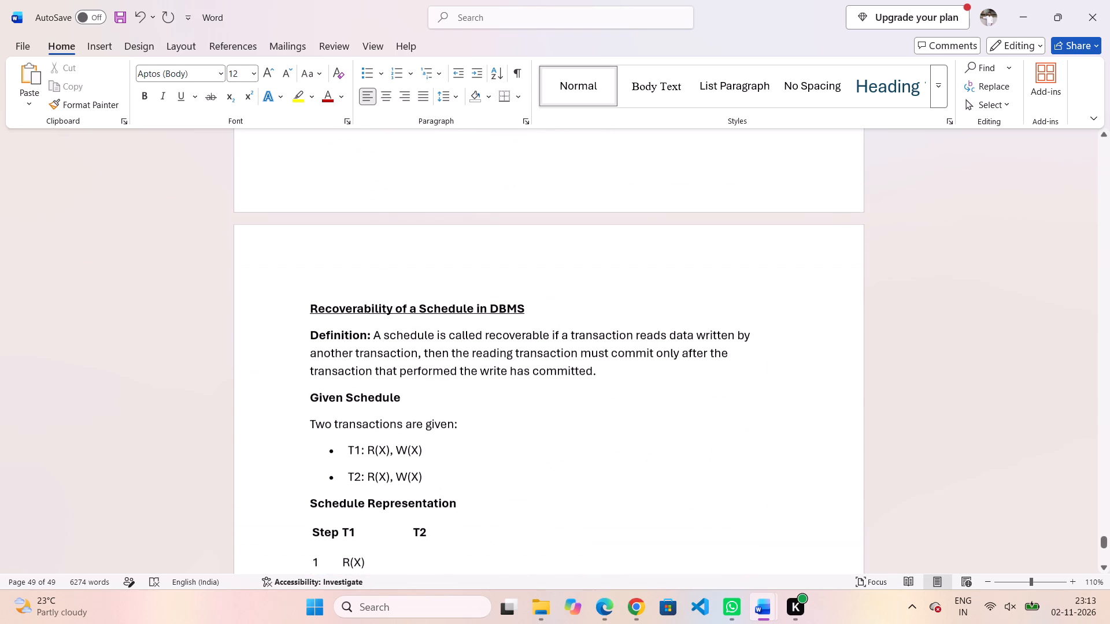
{"action": "scroll", "coordinate": [454, 508], "scroll_direction": "down", "scroll_amount": 4}
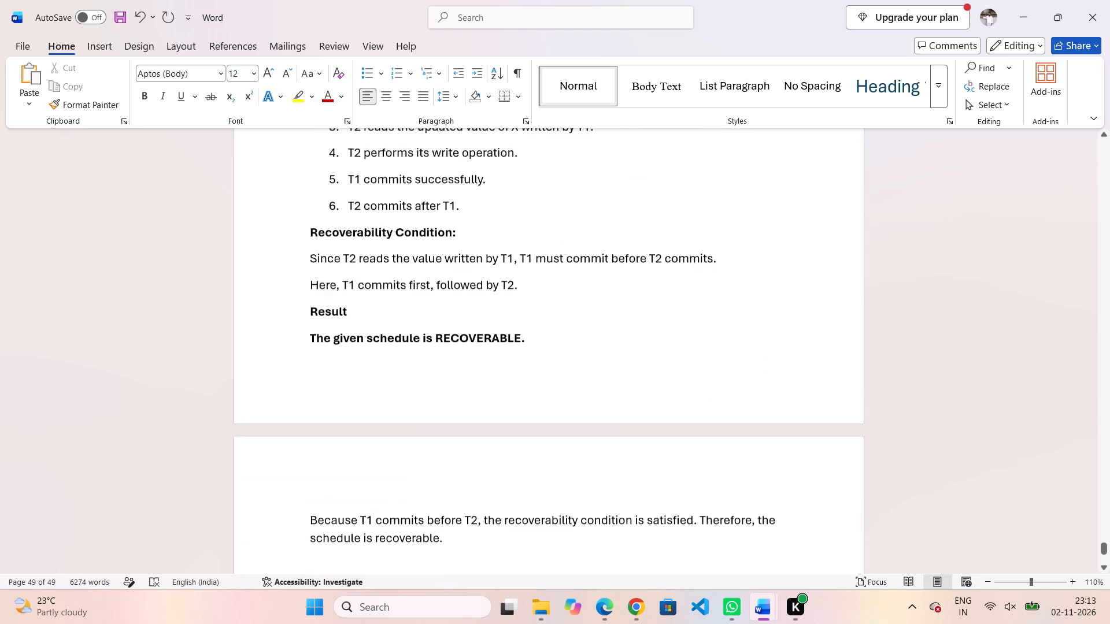
{"action": "scroll", "coordinate": [454, 508], "scroll_direction": "down", "scroll_amount": 2}
Enter the question number "36]" below question 35's answer, make it bold and follow it with a space.
{"action": "type", "text": "36]"}
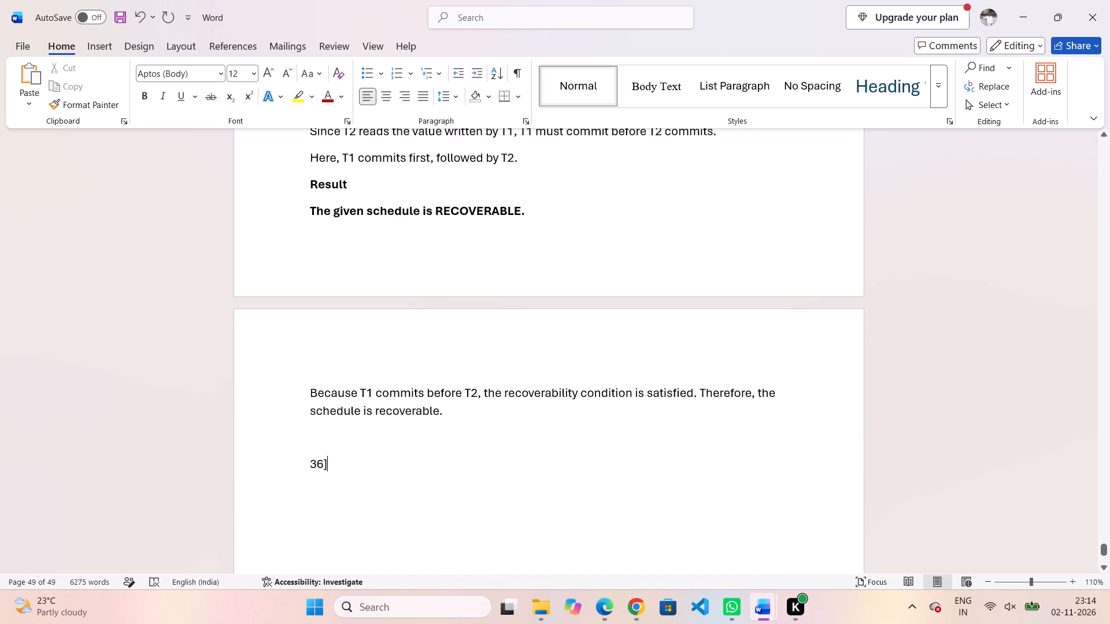
{"action": "left_click_drag", "start_coordinate": [336, 469], "coordinate": [306, 463]}
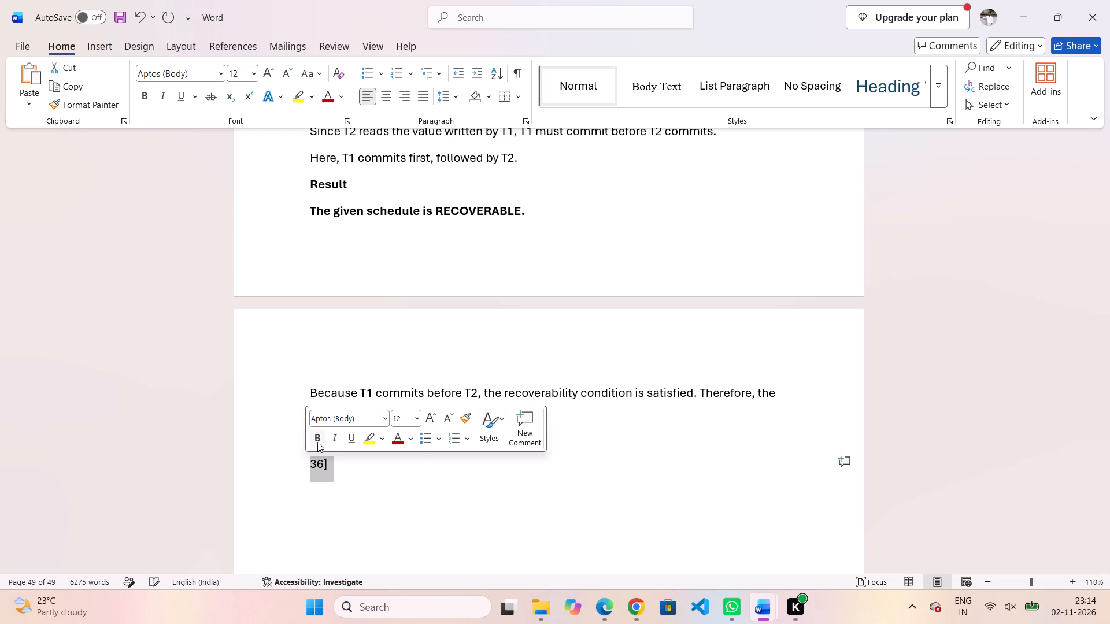
{"action": "left_click", "coordinate": [318, 439]}
{"action": "left_click", "coordinate": [333, 460]}
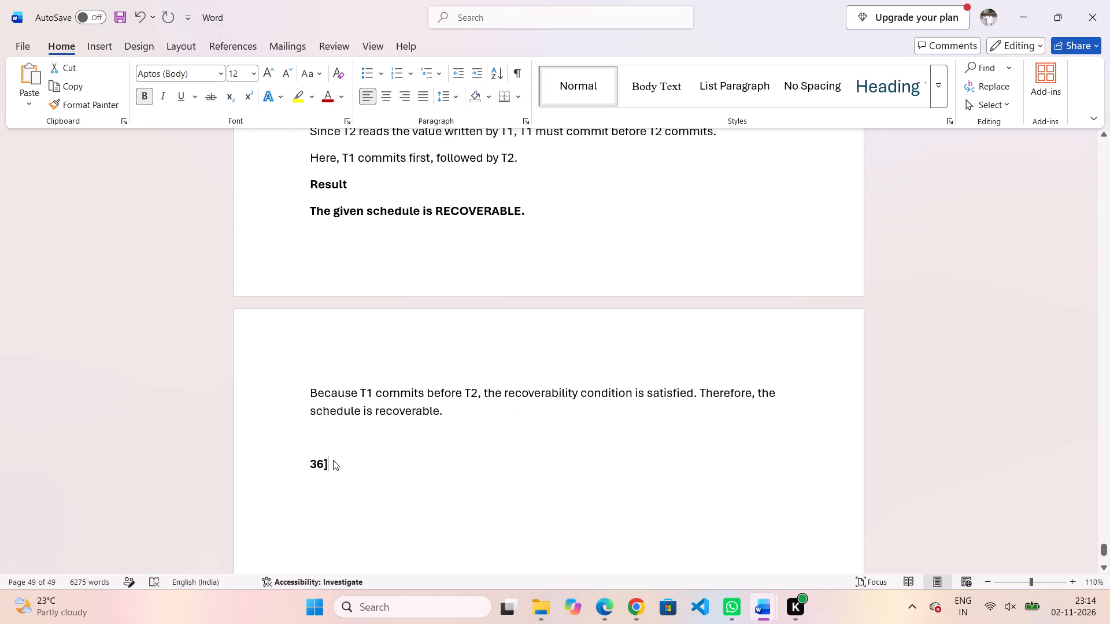
{"action": "key", "text": "space"}
Review the answers to questions 34 and 35, from the serial schedule heading down to the new "36]" line.
{"action": "scroll", "coordinate": [333, 460], "scroll_direction": "up", "scroll_amount": 6}
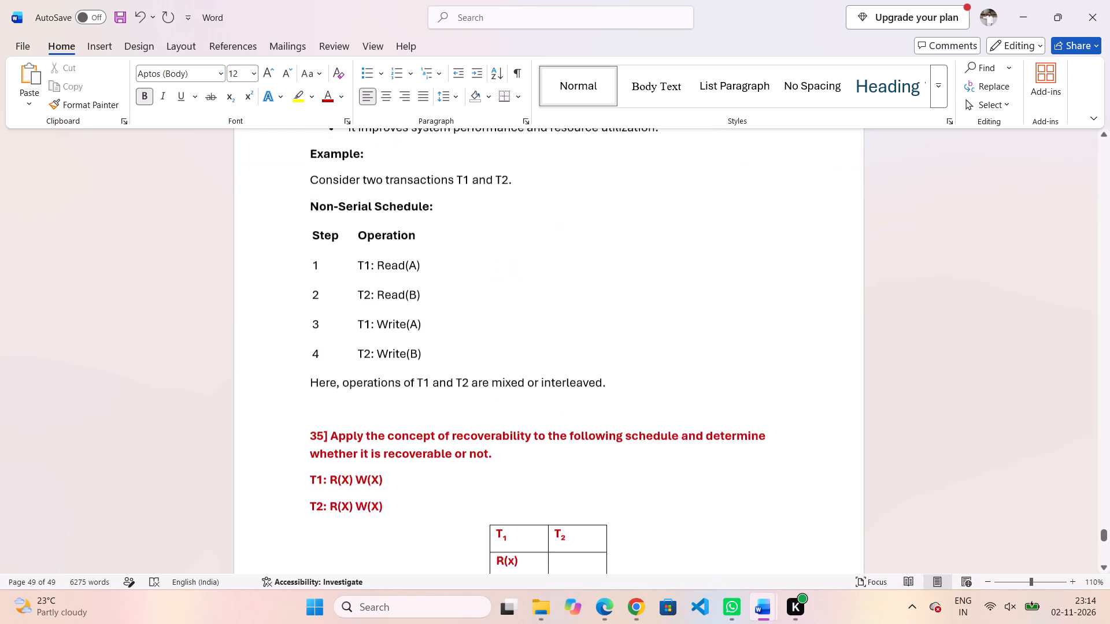
{"action": "scroll", "coordinate": [333, 460], "scroll_direction": "up", "scroll_amount": 6}
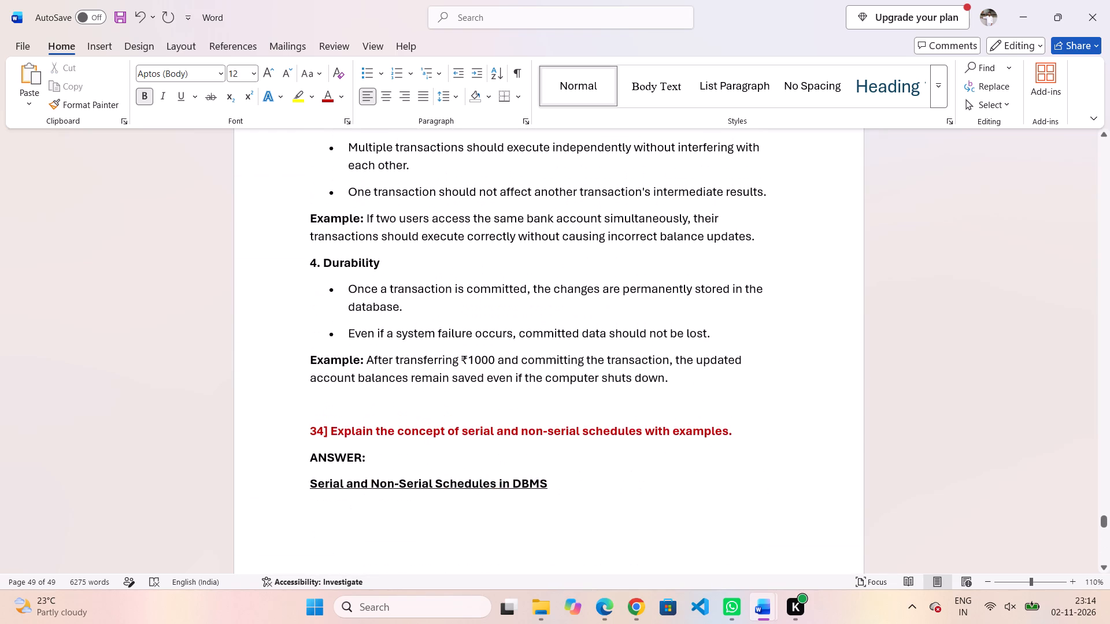
{"action": "scroll", "coordinate": [333, 460], "scroll_direction": "down", "scroll_amount": 4}
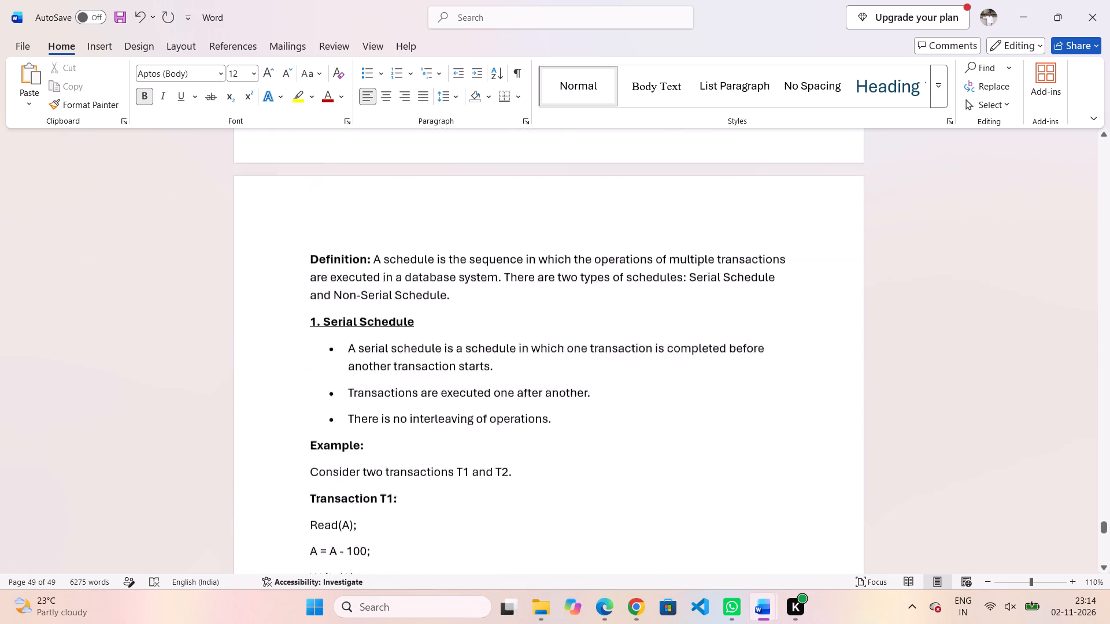
{"action": "scroll", "coordinate": [333, 460], "scroll_direction": "down", "scroll_amount": 4}
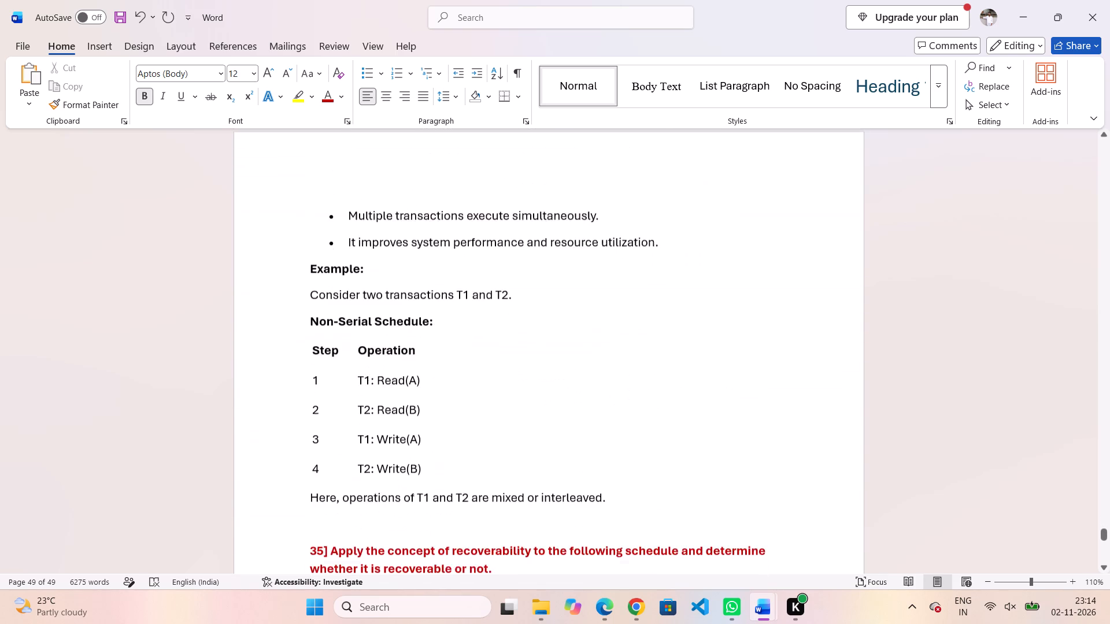
{"action": "scroll", "coordinate": [333, 460], "scroll_direction": "down", "scroll_amount": 4}
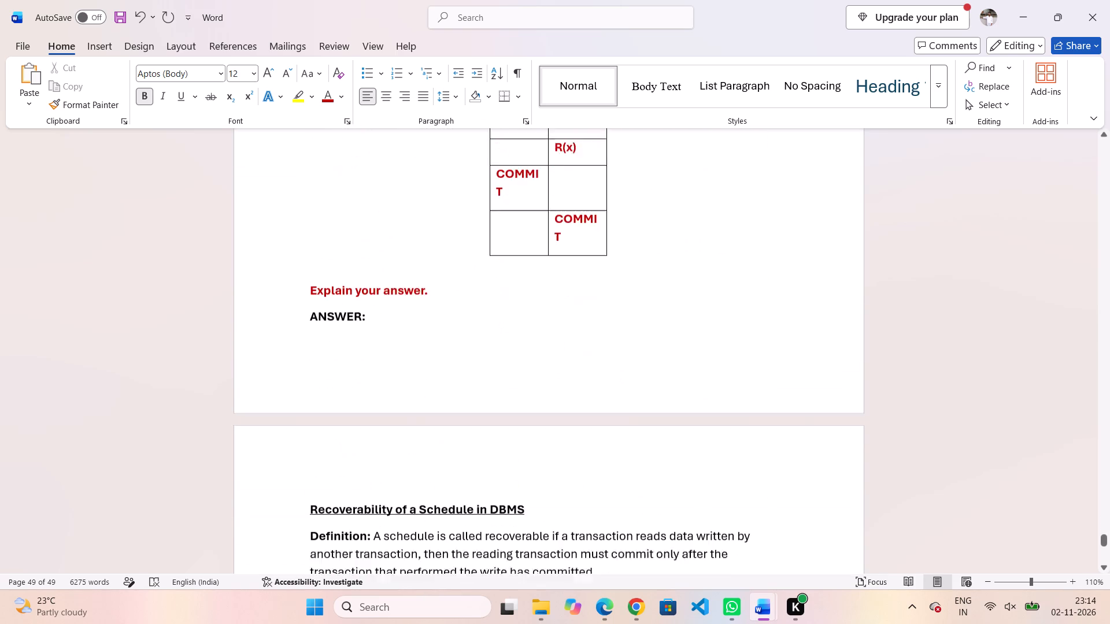
{"action": "scroll", "coordinate": [333, 460], "scroll_direction": "down", "scroll_amount": 5}
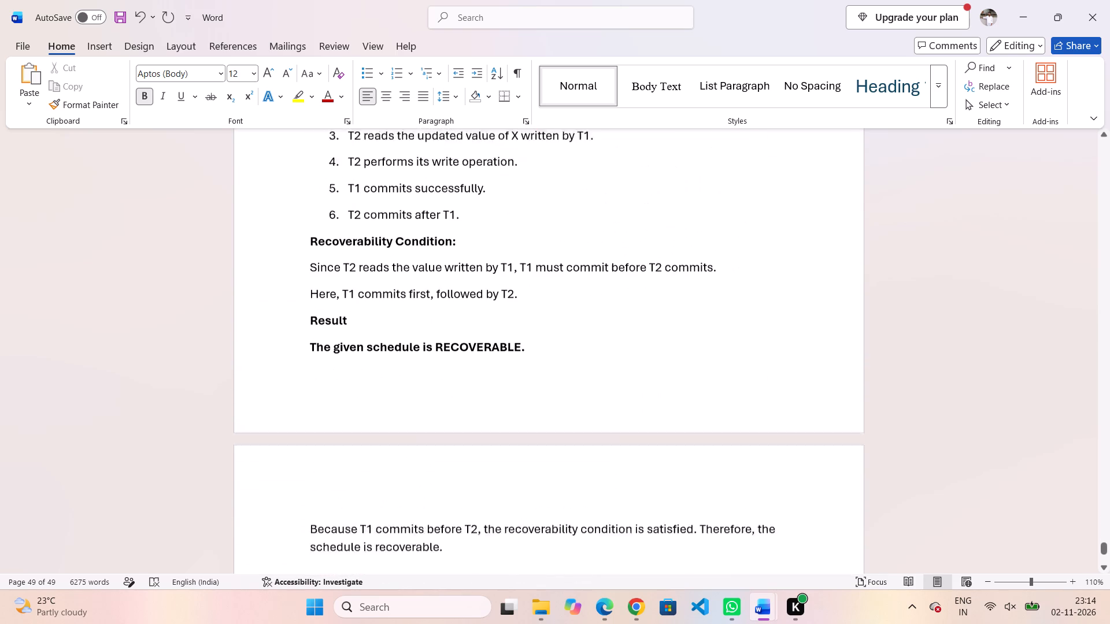
{"action": "scroll", "coordinate": [333, 460], "scroll_direction": "up", "scroll_amount": 8}
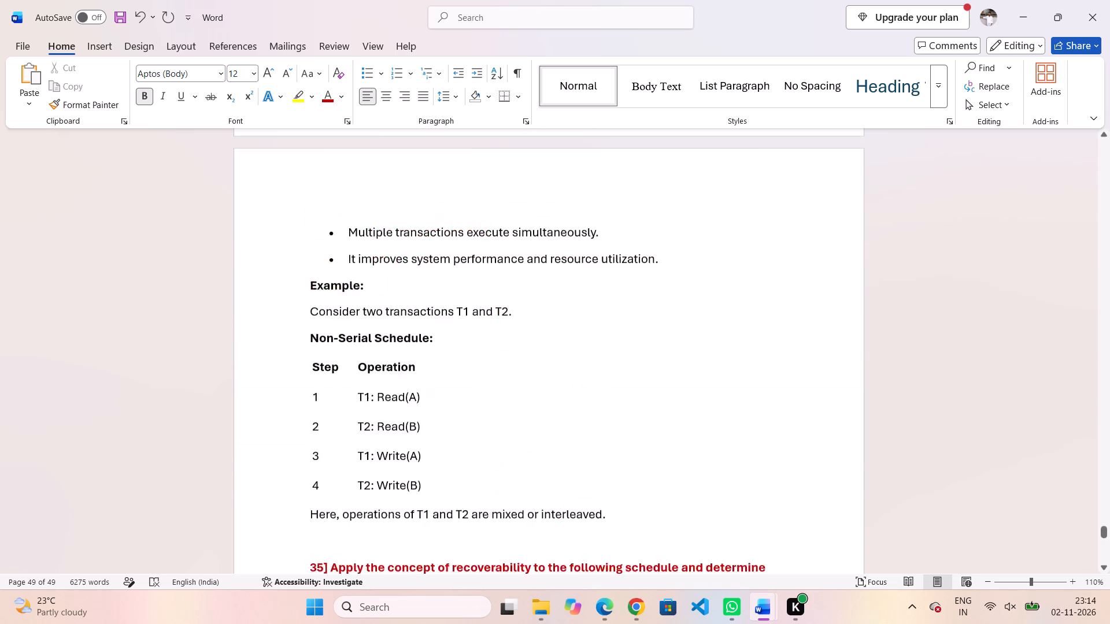
{"action": "scroll", "coordinate": [333, 460], "scroll_direction": "up", "scroll_amount": 5}
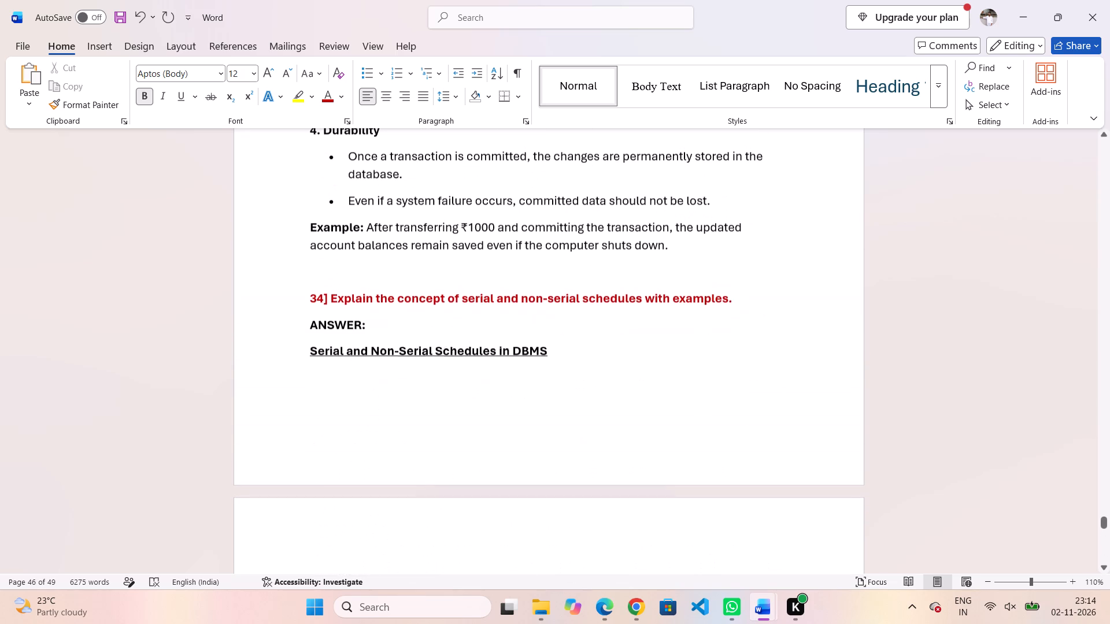
{"action": "scroll", "coordinate": [333, 460], "scroll_direction": "down", "scroll_amount": 1}
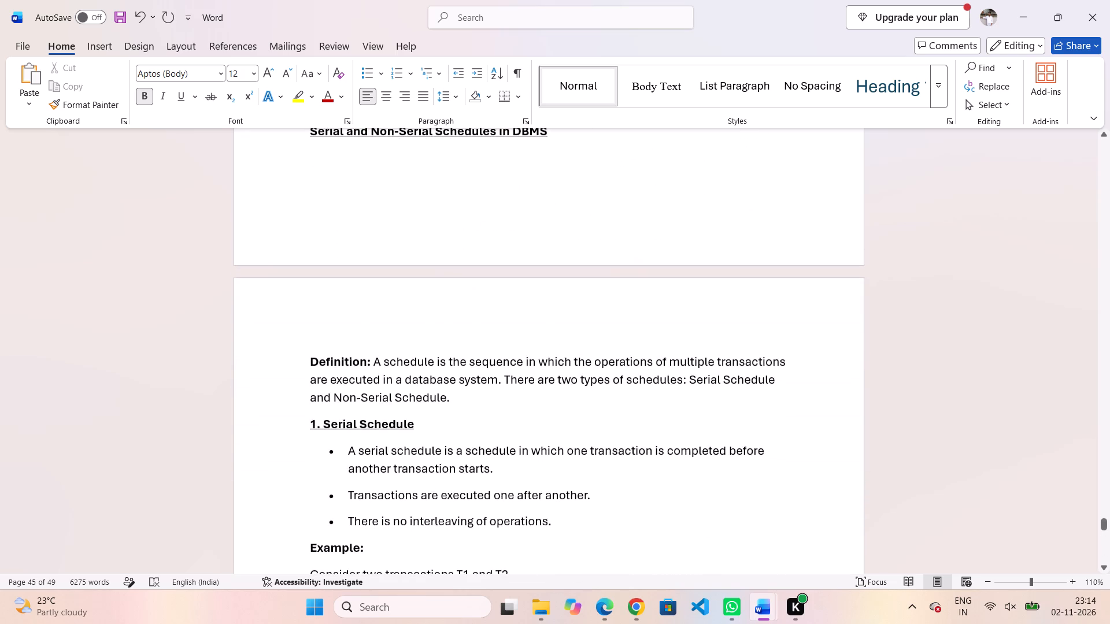
{"action": "scroll", "coordinate": [333, 460], "scroll_direction": "down", "scroll_amount": 5}
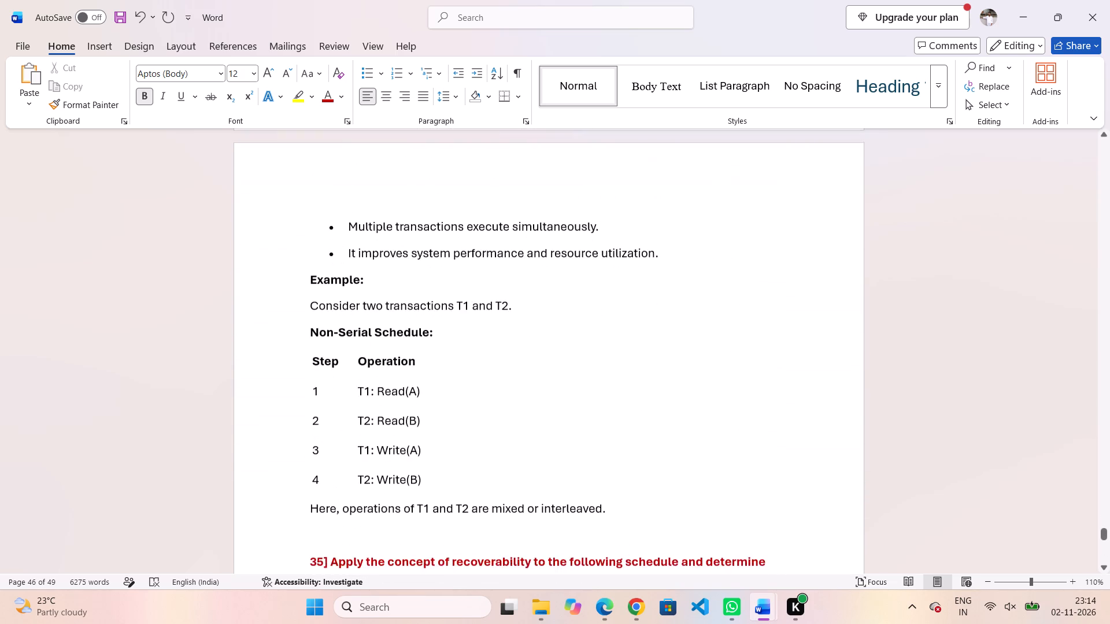
{"action": "scroll", "coordinate": [333, 460], "scroll_direction": "down", "scroll_amount": 4}
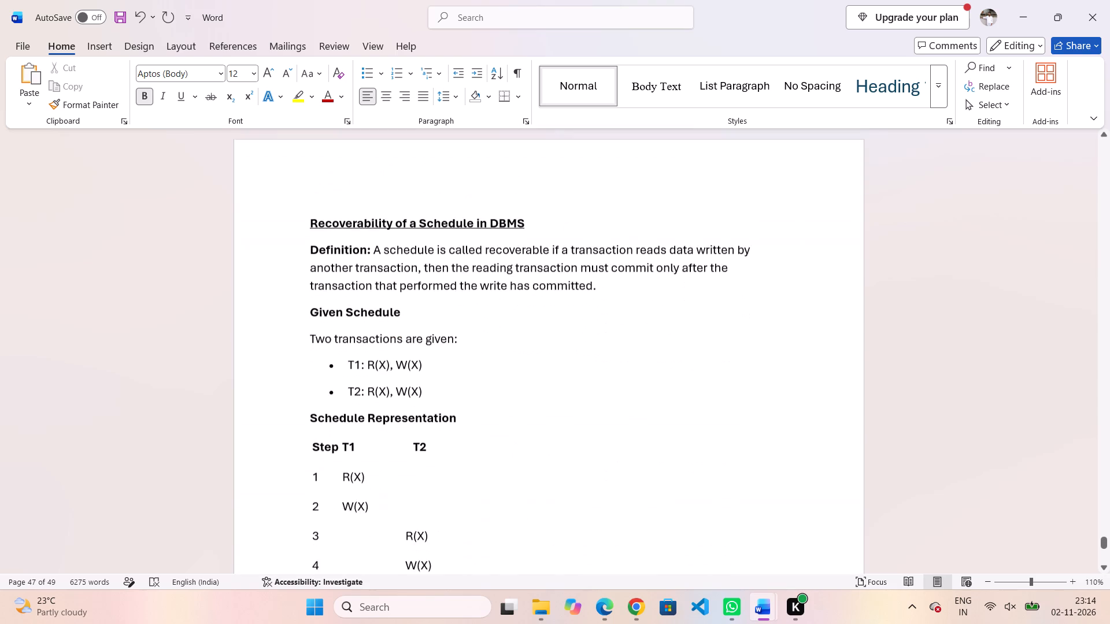
{"action": "scroll", "coordinate": [333, 460], "scroll_direction": "down", "scroll_amount": 2}
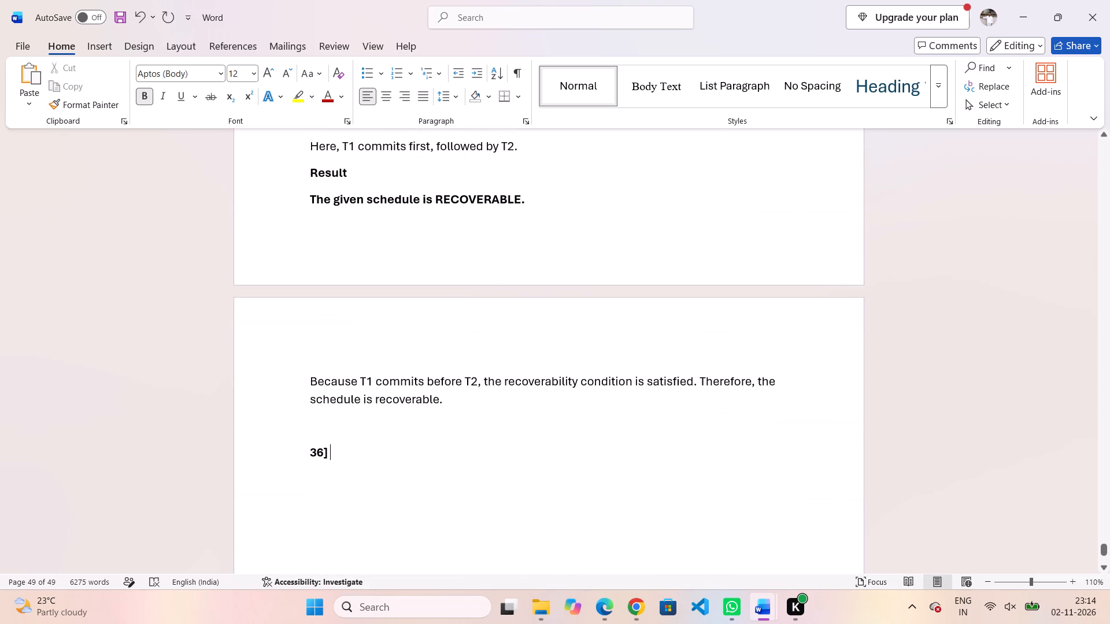
{"action": "left_click", "coordinate": [634, 601]}
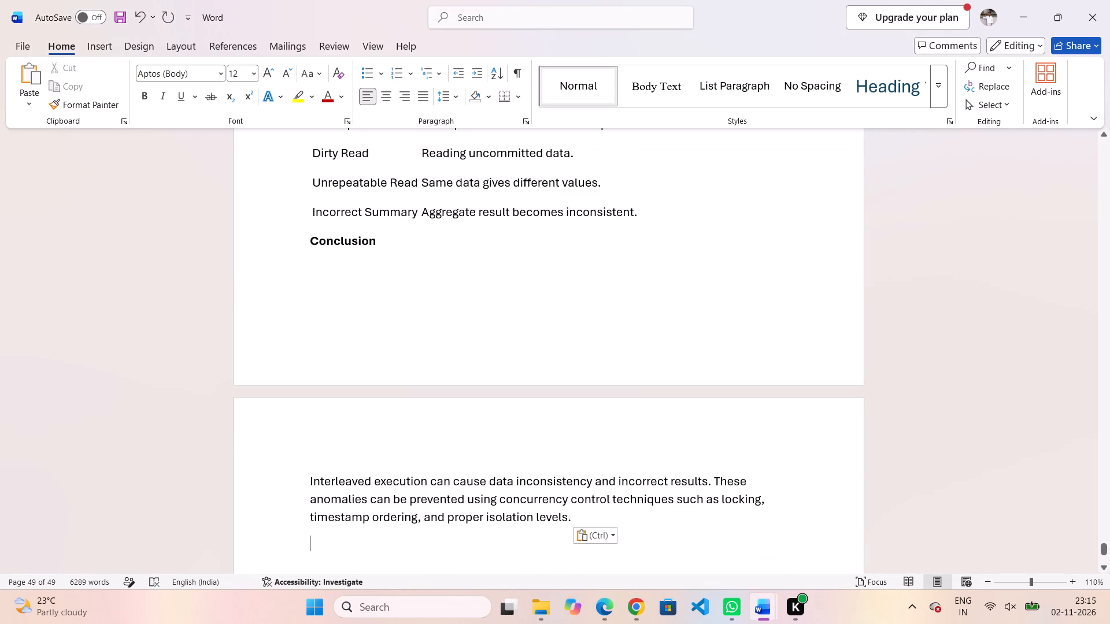
Delete everything from the "Summary of Anomalies" heading to the document's end, including the table and conclusion.
{"action": "scroll", "coordinate": [357, 234], "scroll_direction": "up", "scroll_amount": 2}
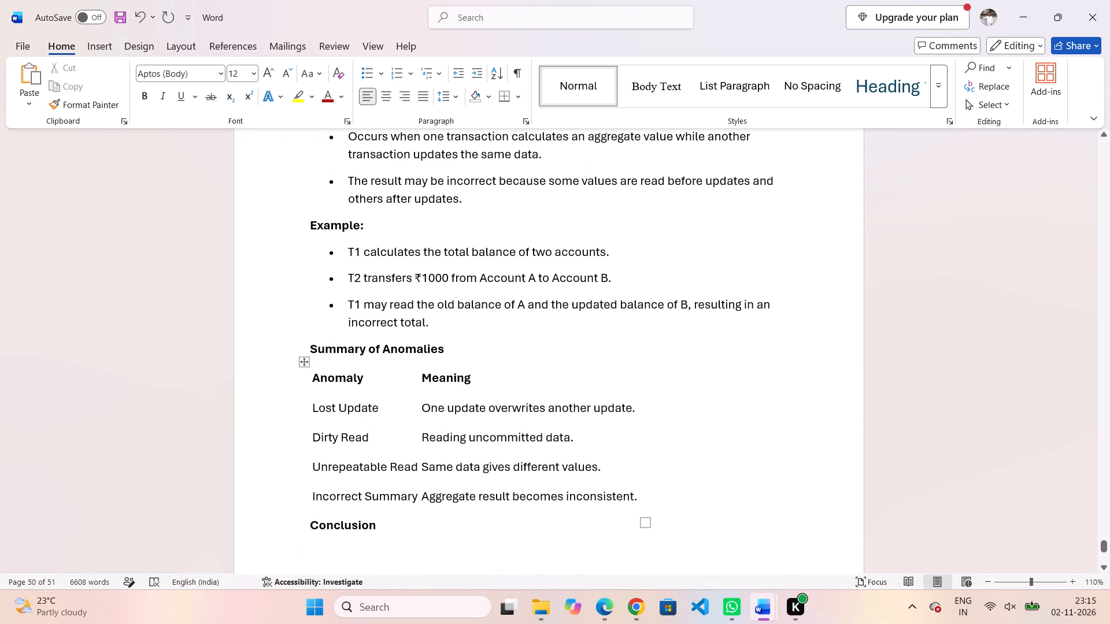
{"action": "left_click", "coordinate": [310, 348]}
{"action": "left_click_drag", "start_coordinate": [310, 348], "coordinate": [405, 440]}
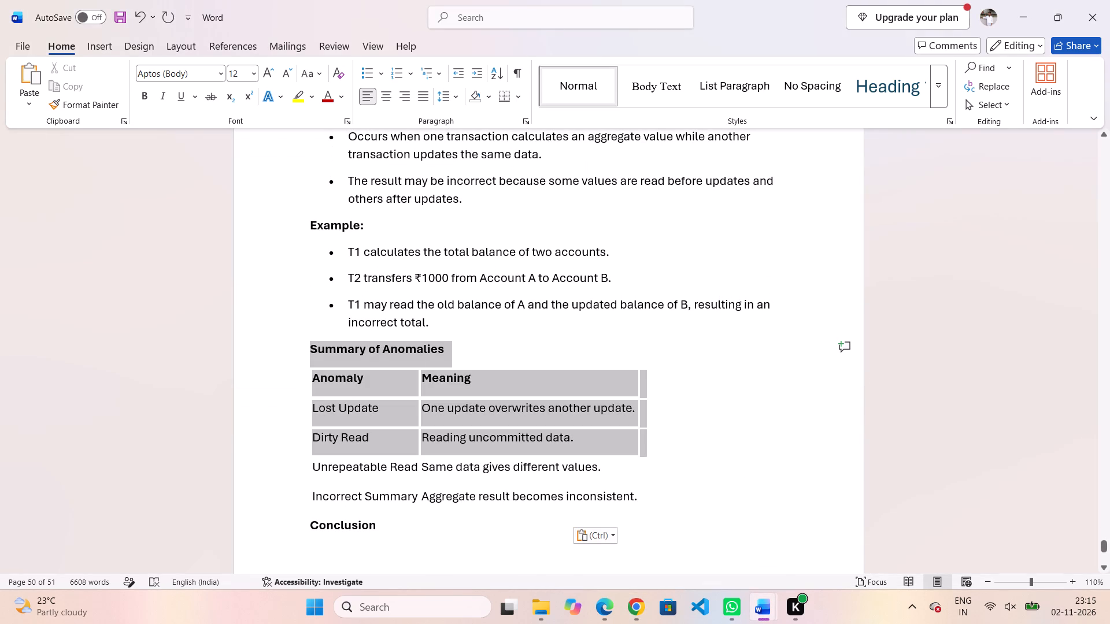
{"action": "left_click_drag", "start_coordinate": [405, 440], "coordinate": [424, 623]}
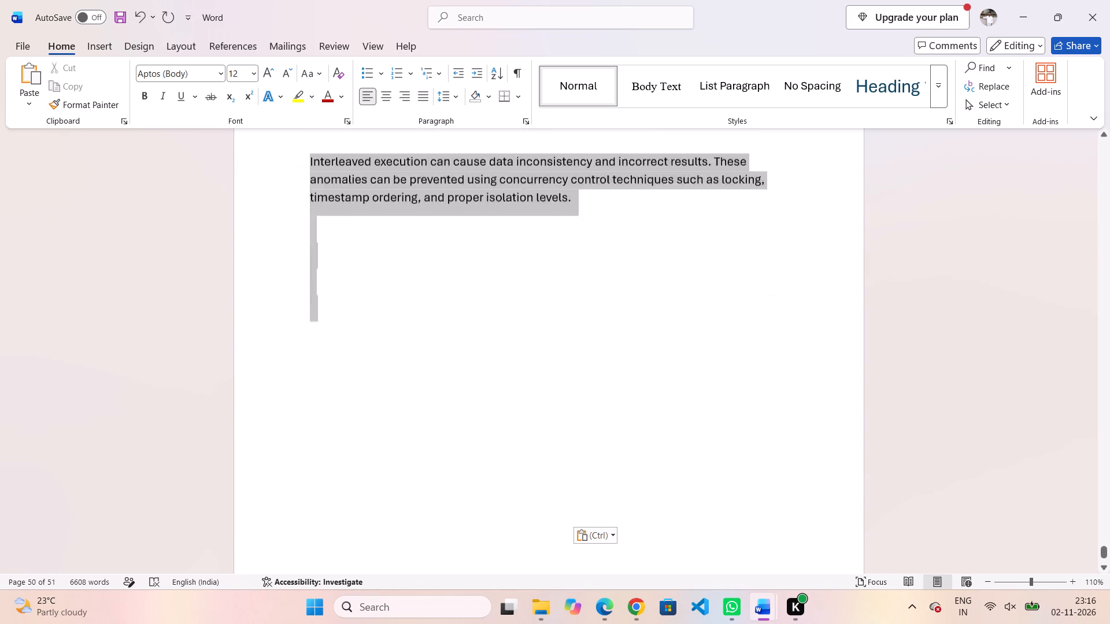
{"action": "left_click_drag", "start_coordinate": [424, 623], "coordinate": [421, 613]}
{"action": "key", "text": "BackSpace"}
Underline the heading "Anomalies Due to Interleaved Execution of Transactions in DBMS" in question 36's answer.
{"action": "scroll", "coordinate": [421, 613], "scroll_direction": "up", "scroll_amount": 1}
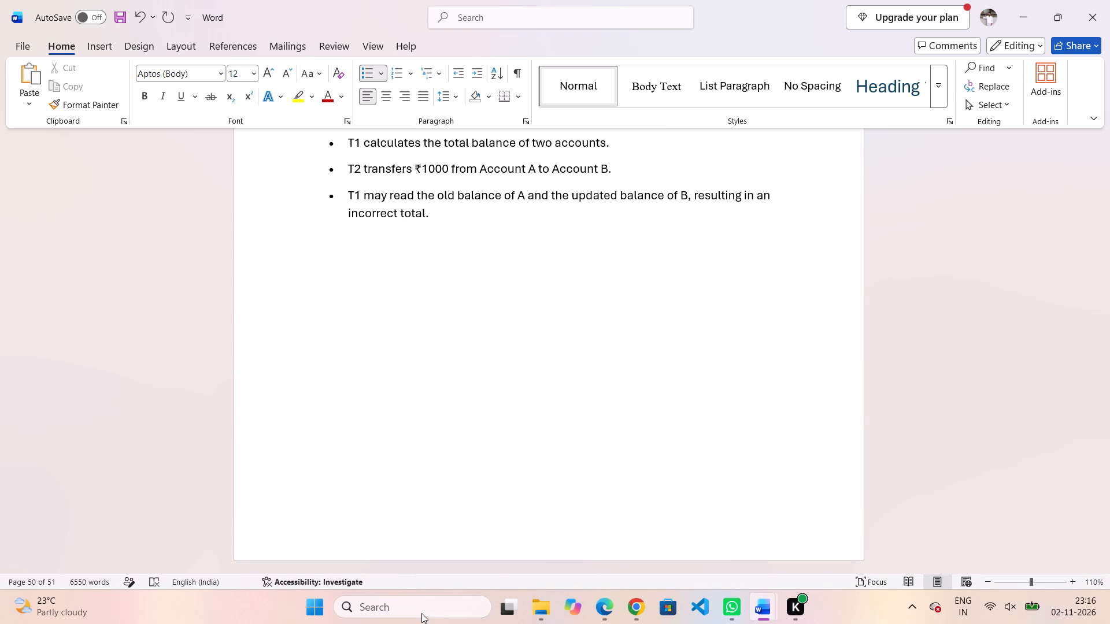
{"action": "scroll", "coordinate": [462, 384], "scroll_direction": "up", "scroll_amount": 5}
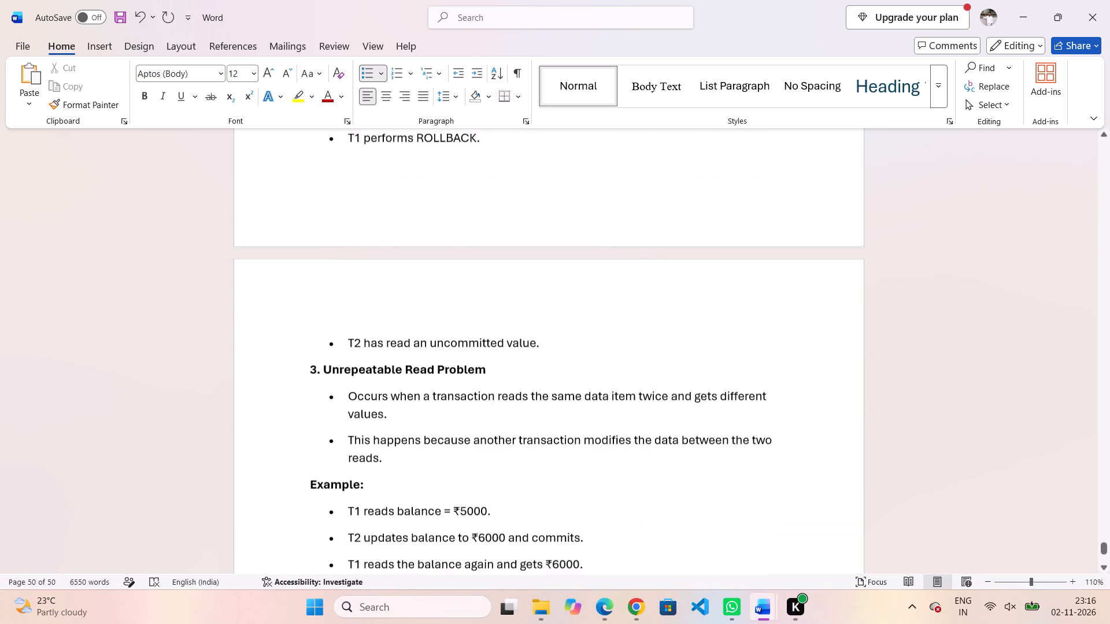
{"action": "scroll", "coordinate": [462, 384], "scroll_direction": "up", "scroll_amount": 5}
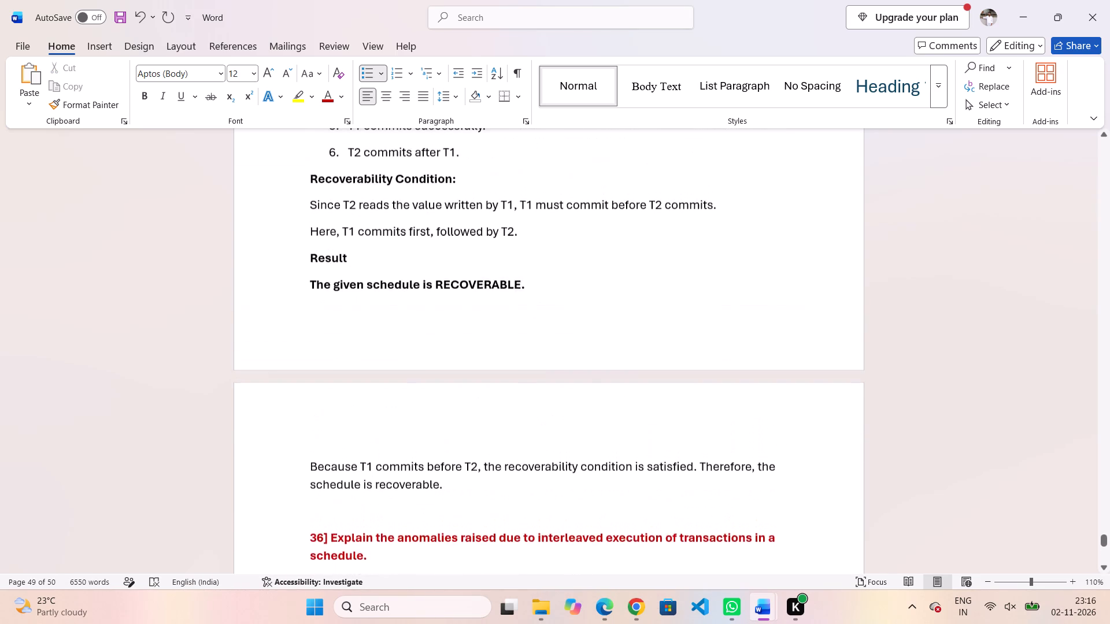
{"action": "scroll", "coordinate": [462, 384], "scroll_direction": "down", "scroll_amount": 2}
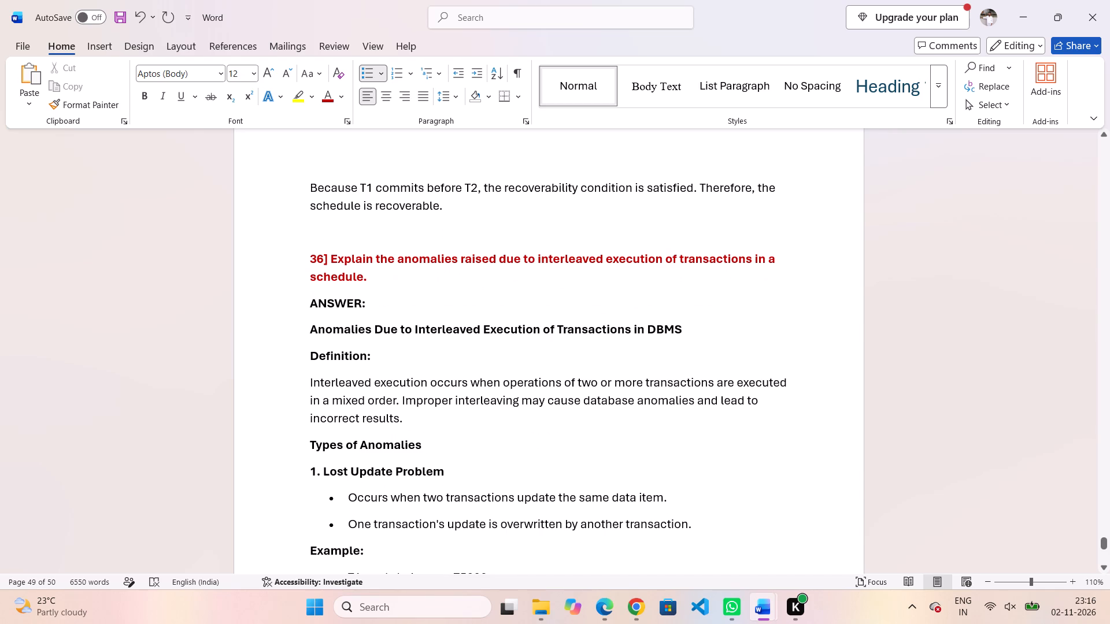
{"action": "left_click_drag", "start_coordinate": [690, 333], "coordinate": [308, 340]}
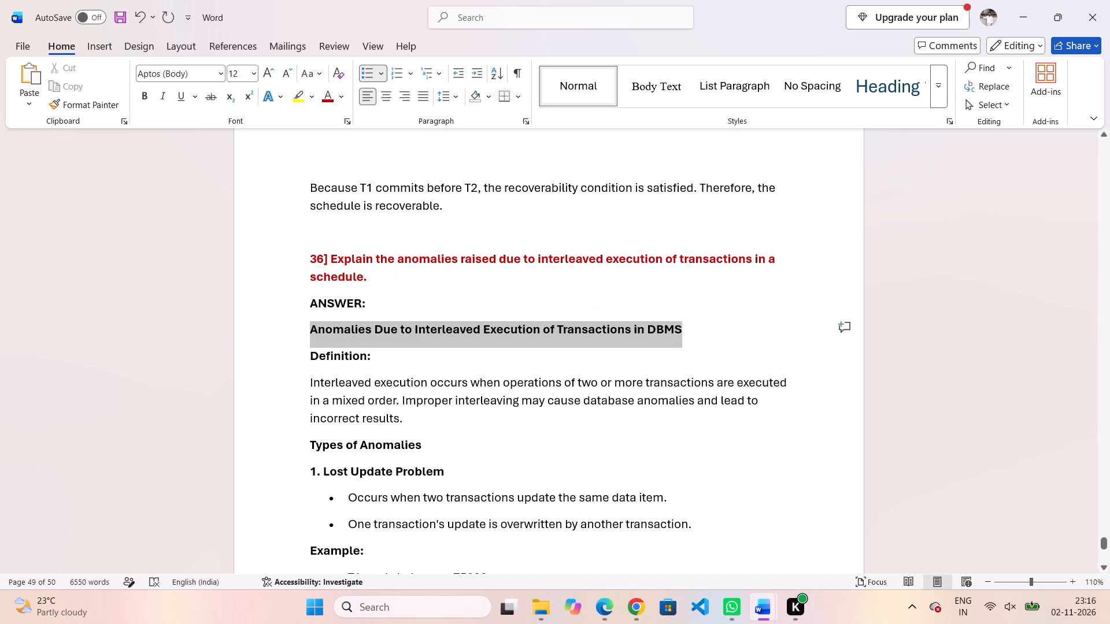
{"action": "left_click_drag", "start_coordinate": [308, 340], "coordinate": [308, 337]}
{"action": "left_click", "coordinate": [354, 313]}
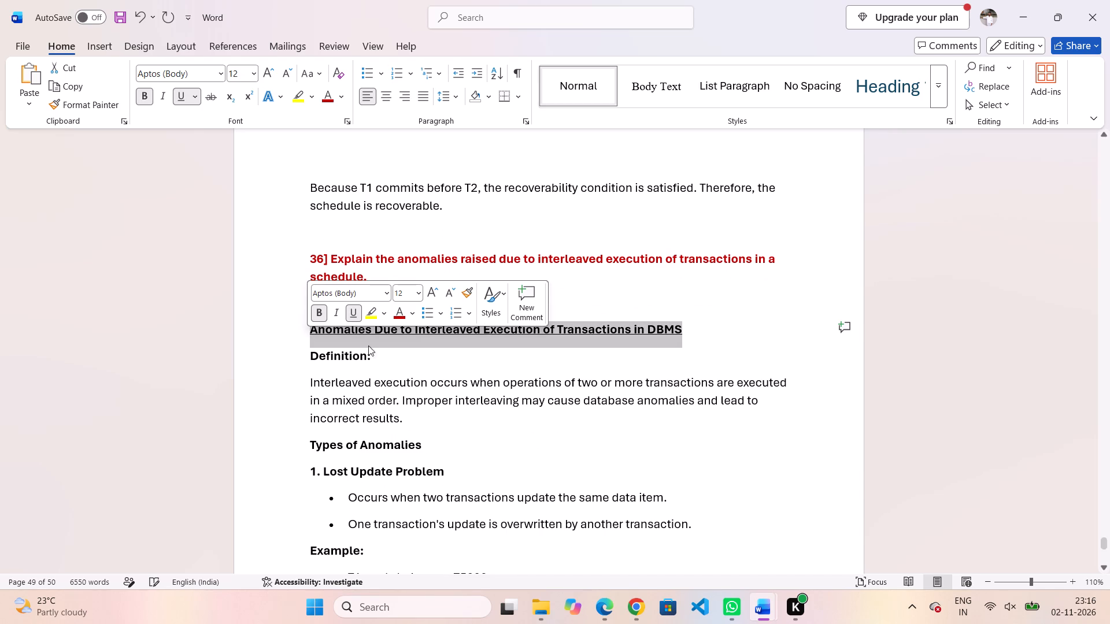
Join the interleaved execution definition text onto the "Definition:" line, separated by a space.
{"action": "left_click", "coordinate": [313, 384]}
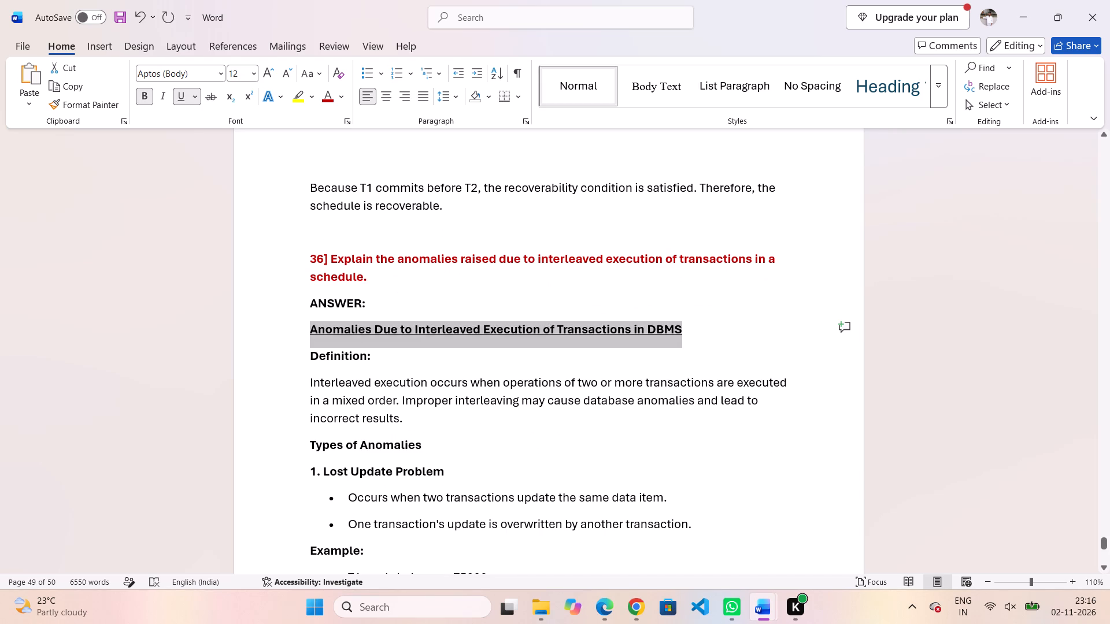
{"action": "key", "text": "Left"}
{"action": "key", "text": "BackSpace"}
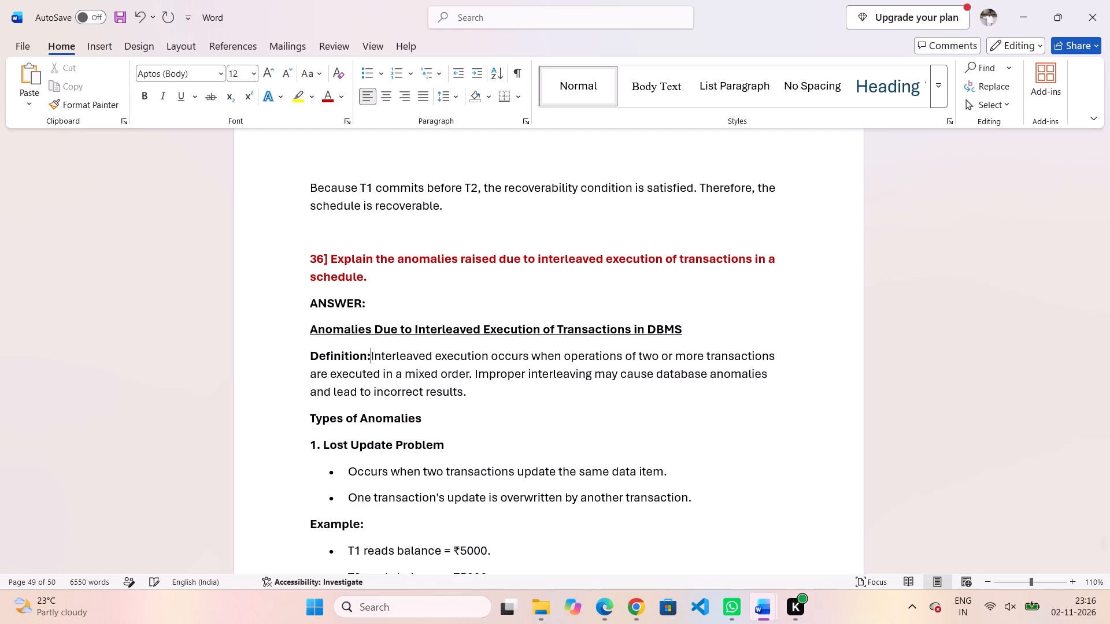
{"action": "key", "text": "space"}
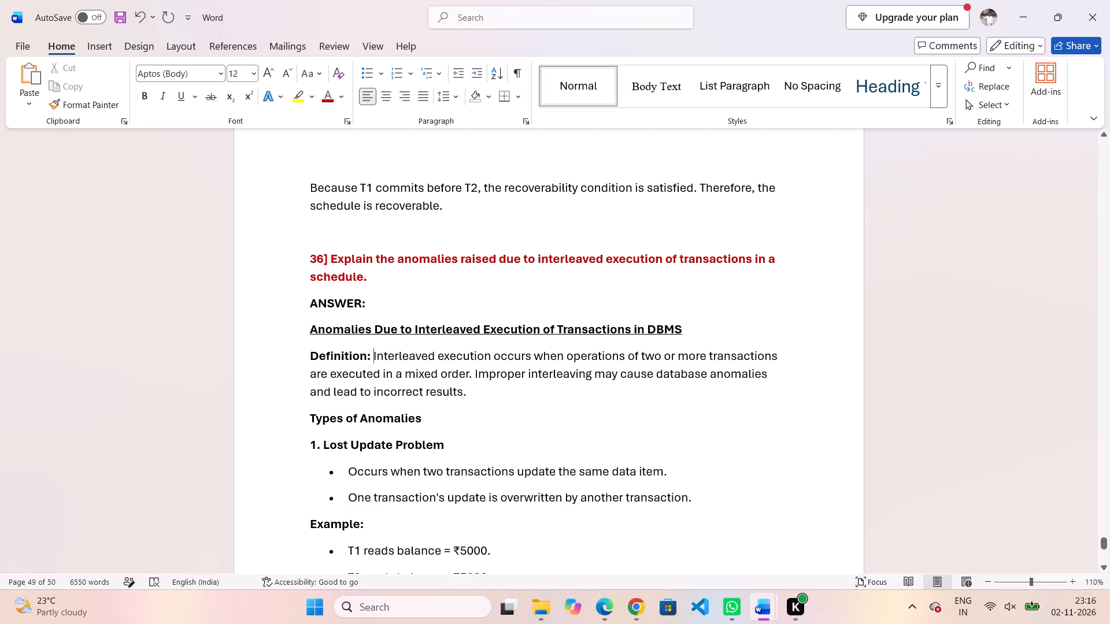
Underline the "Types of Anomalies" heading in question 36's answer.
{"action": "left_click_drag", "start_coordinate": [423, 415], "coordinate": [275, 413]}
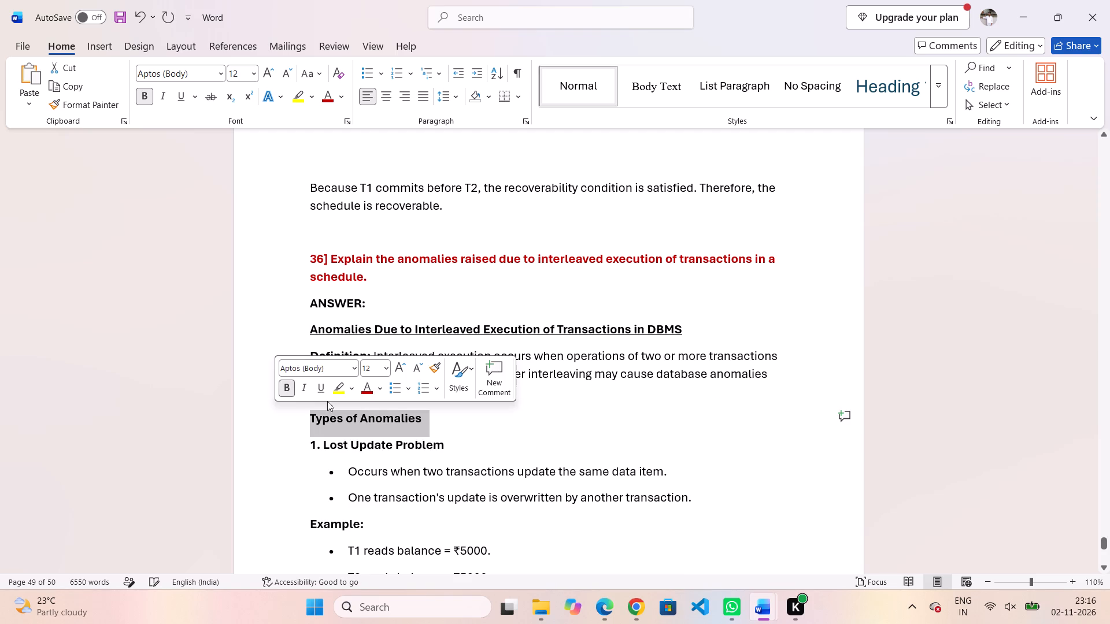
{"action": "left_click", "coordinate": [320, 394]}
{"action": "left_click", "coordinate": [443, 420]}
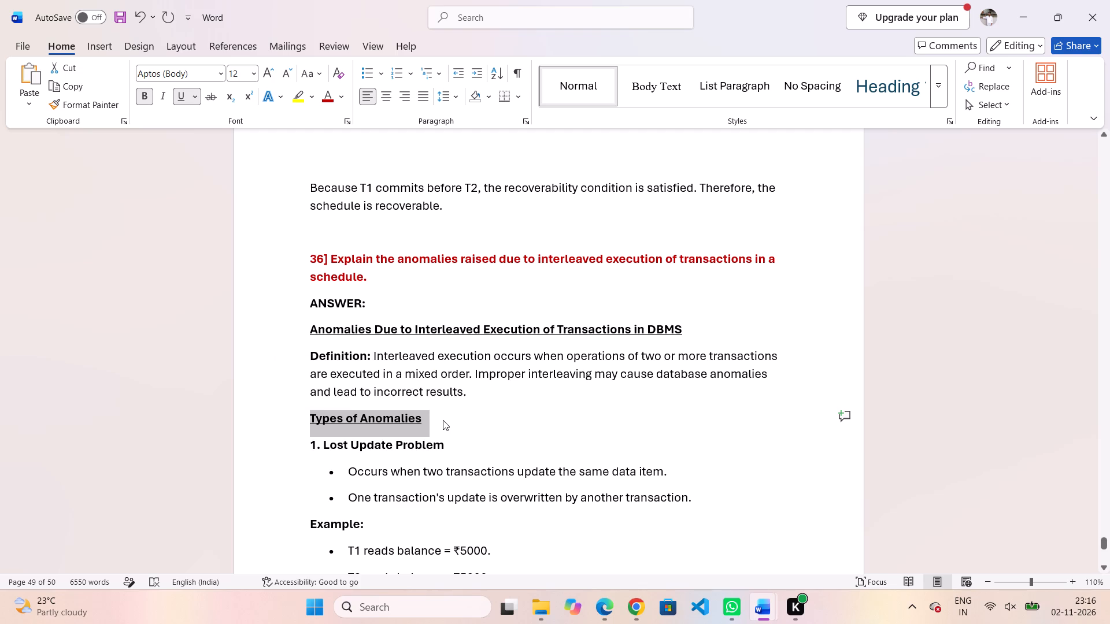
Review question 36's pasted answer through all four anomaly problems and their examples.
{"action": "scroll", "coordinate": [443, 420], "scroll_direction": "down", "scroll_amount": 2}
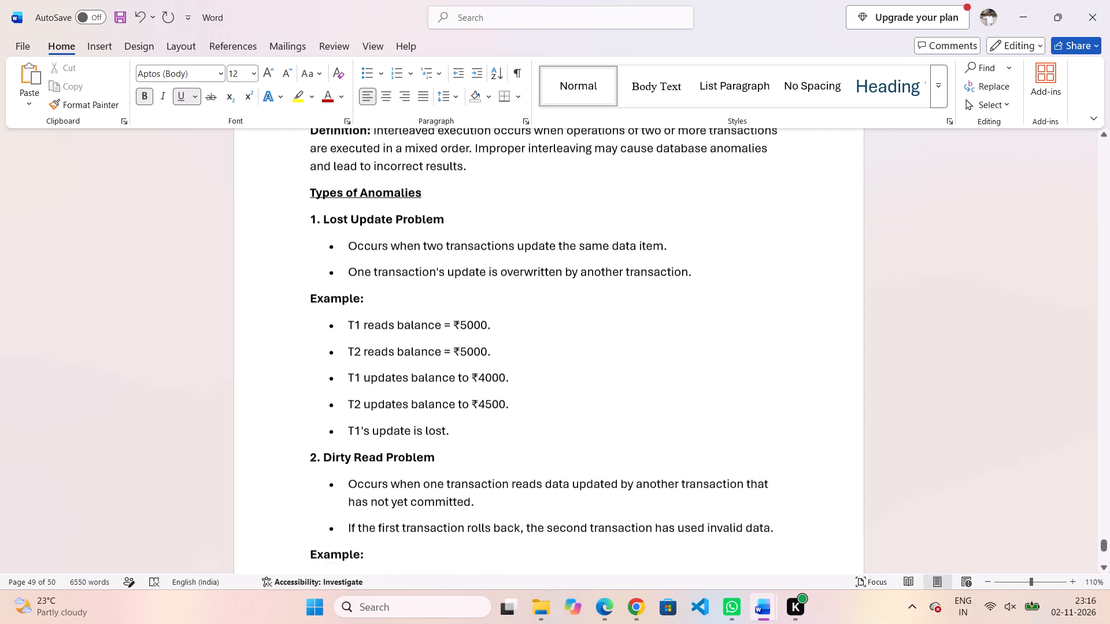
{"action": "scroll", "coordinate": [443, 420], "scroll_direction": "down", "scroll_amount": 1}
{"action": "scroll", "coordinate": [458, 349], "scroll_direction": "up", "scroll_amount": 2}
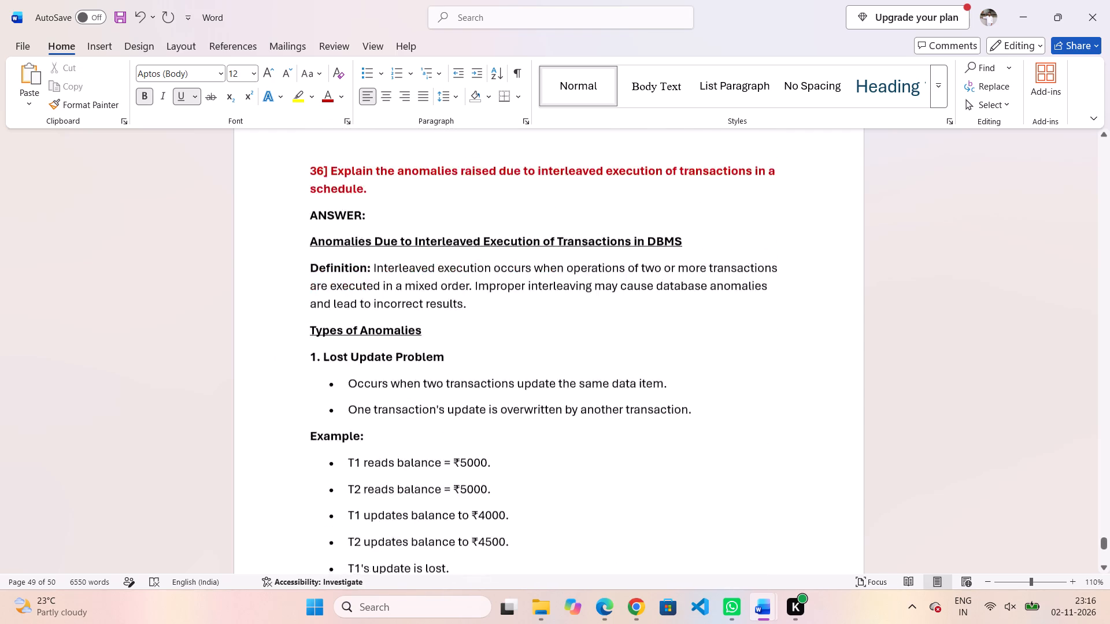
{"action": "scroll", "coordinate": [458, 349], "scroll_direction": "up", "scroll_amount": 1}
{"action": "scroll", "coordinate": [458, 349], "scroll_direction": "down", "scroll_amount": 2}
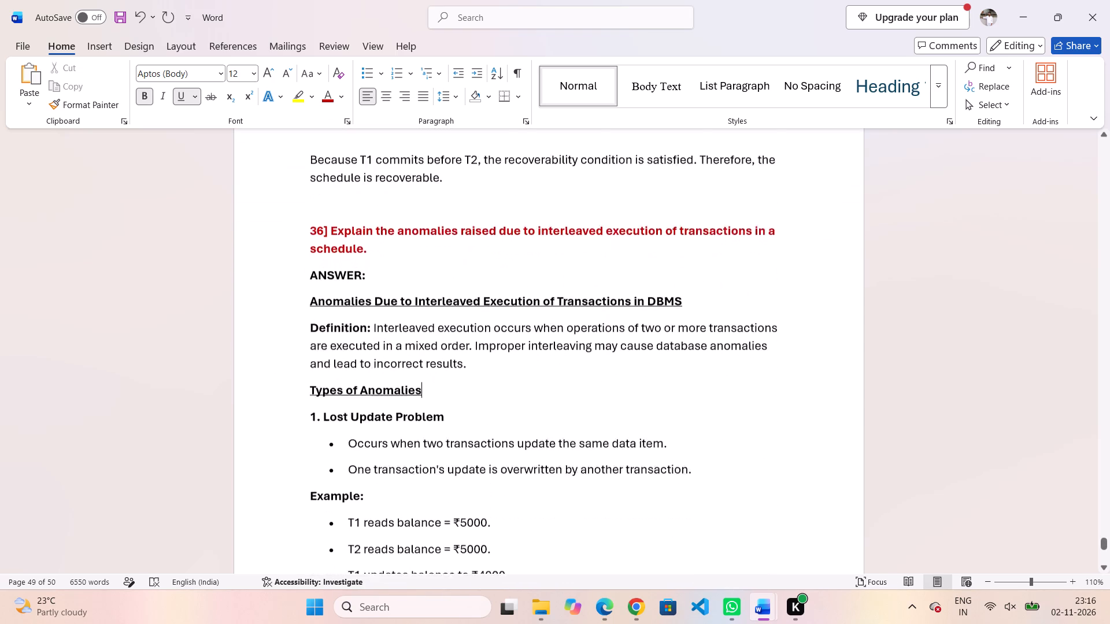
{"action": "scroll", "coordinate": [458, 349], "scroll_direction": "down", "scroll_amount": 4}
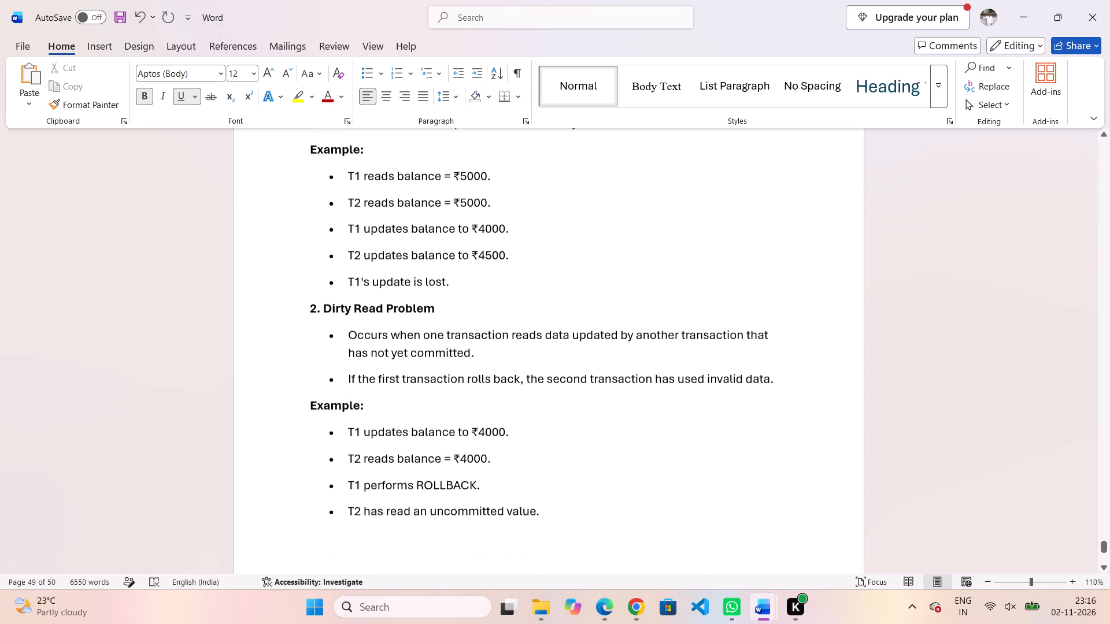
{"action": "scroll", "coordinate": [458, 349], "scroll_direction": "down", "scroll_amount": 4}
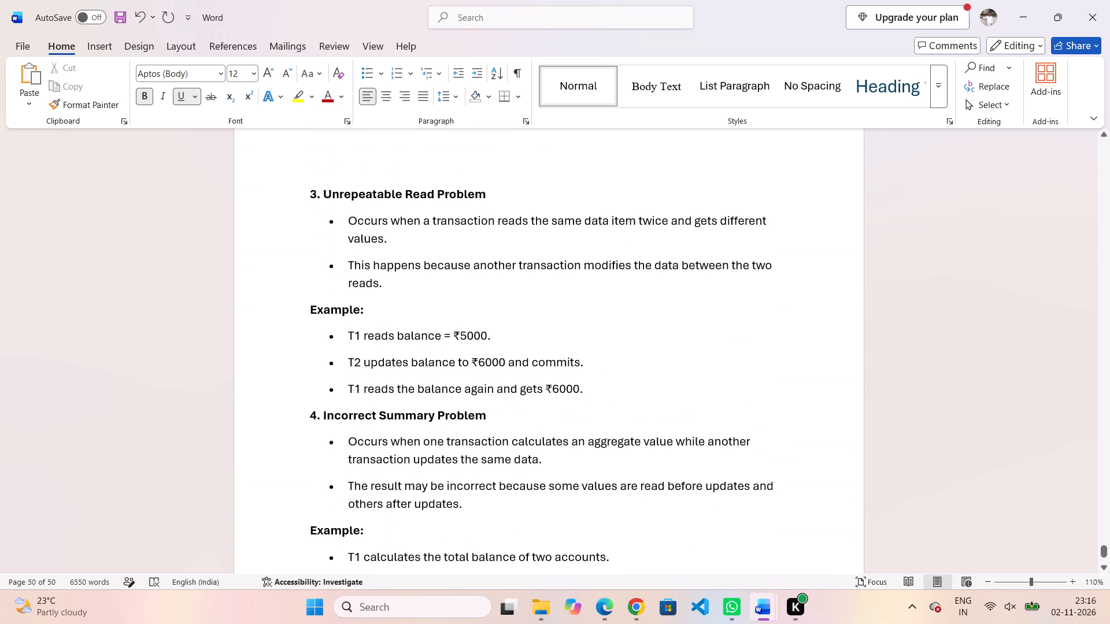
{"action": "scroll", "coordinate": [458, 349], "scroll_direction": "down", "scroll_amount": 2}
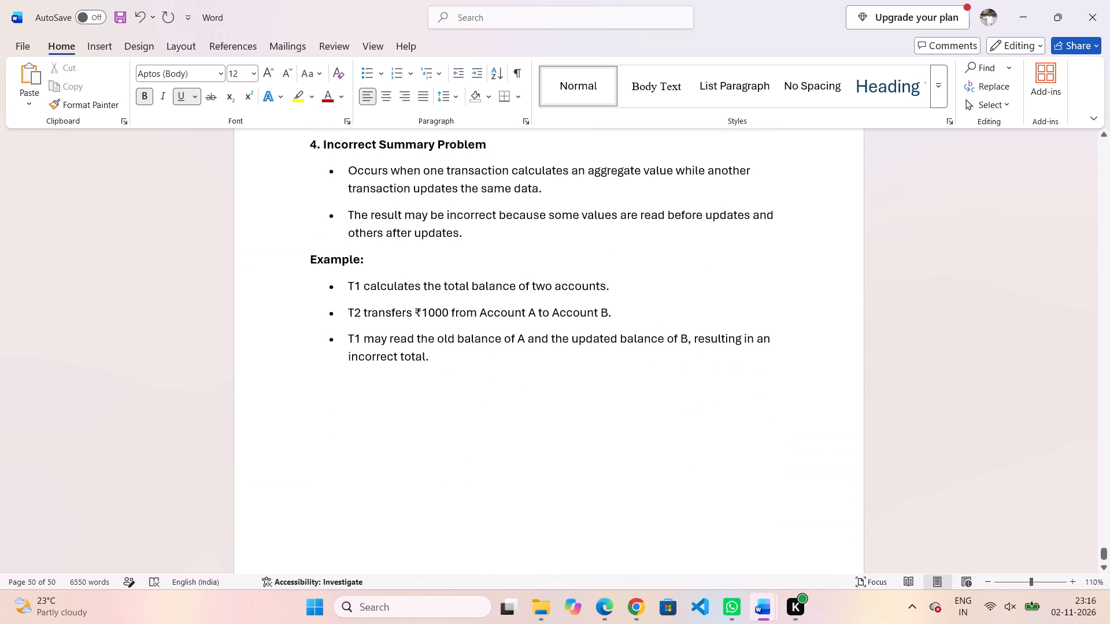
End the bulleted list after question 36's last example point and start a fresh unbulleted line below a blank one.
{"action": "left_click", "coordinate": [306, 393]}
{"action": "left_click", "coordinate": [454, 361]}
{"action": "key", "text": "Return"}
{"action": "key", "text": "Return"}
{"action": "key", "text": "Return"}
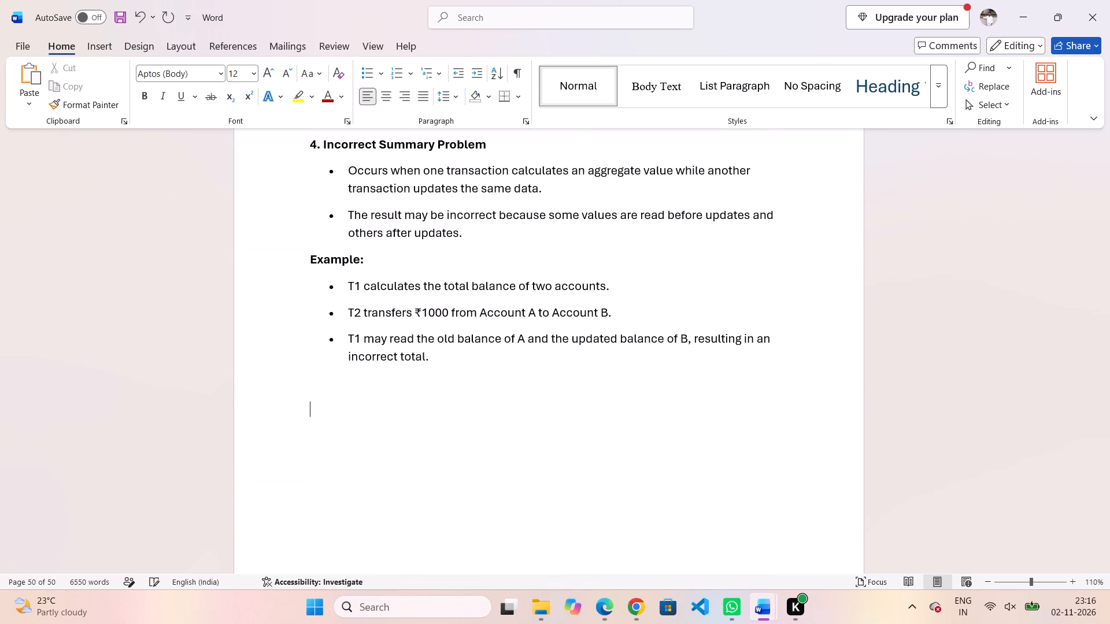
Review the answers to questions 35 and 36 through to the end of the document.
{"action": "scroll", "coordinate": [454, 361], "scroll_direction": "up", "scroll_amount": 6}
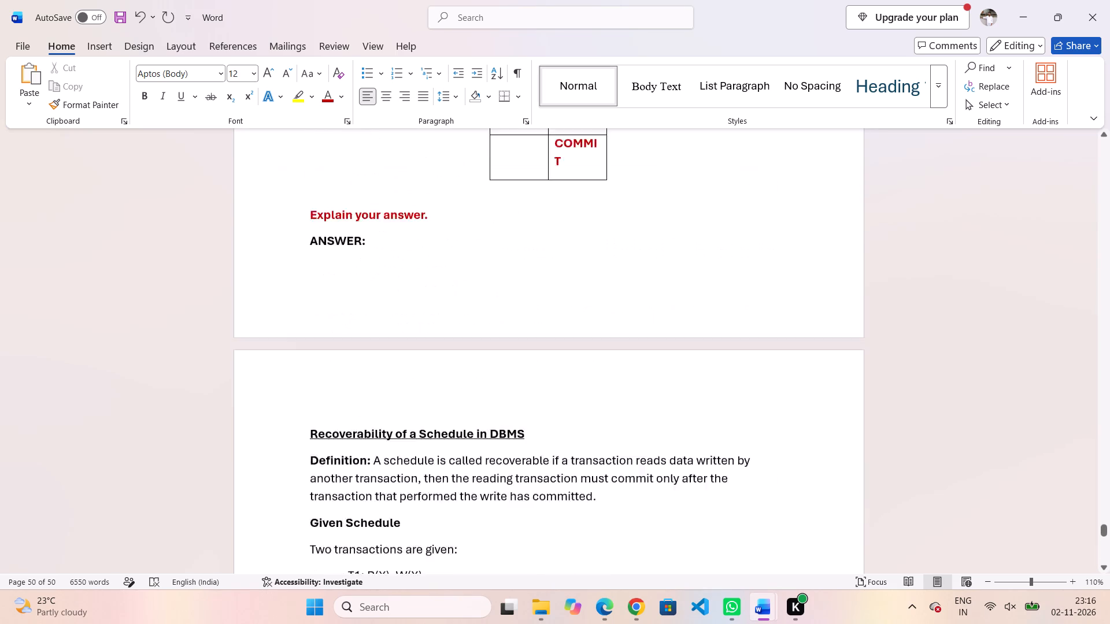
{"action": "scroll", "coordinate": [454, 361], "scroll_direction": "down", "scroll_amount": 4}
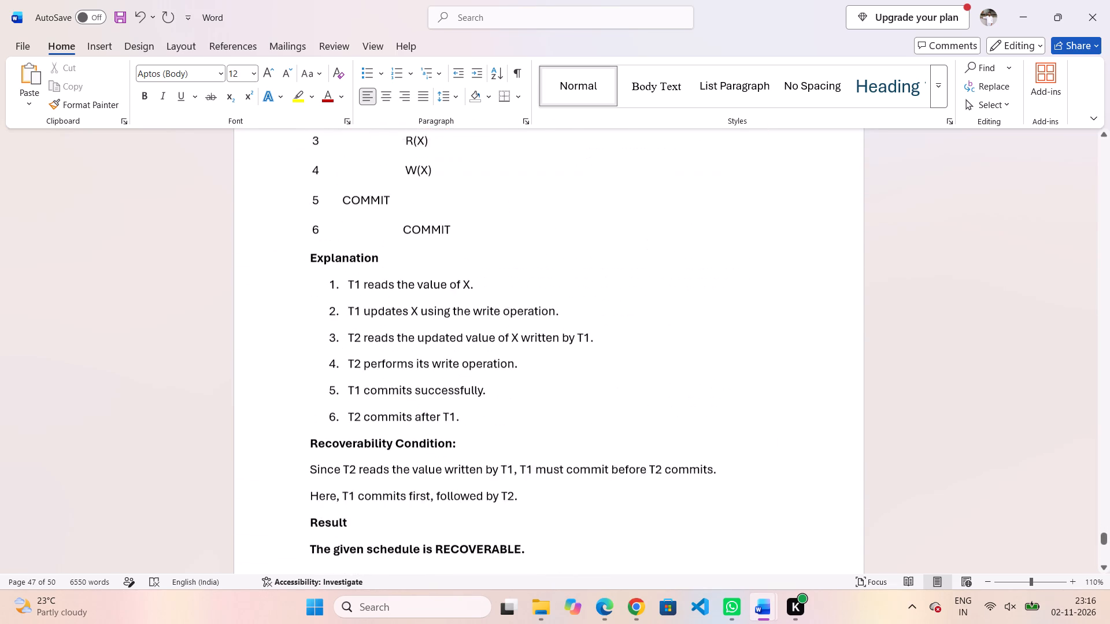
{"action": "scroll", "coordinate": [454, 361], "scroll_direction": "down", "scroll_amount": 4}
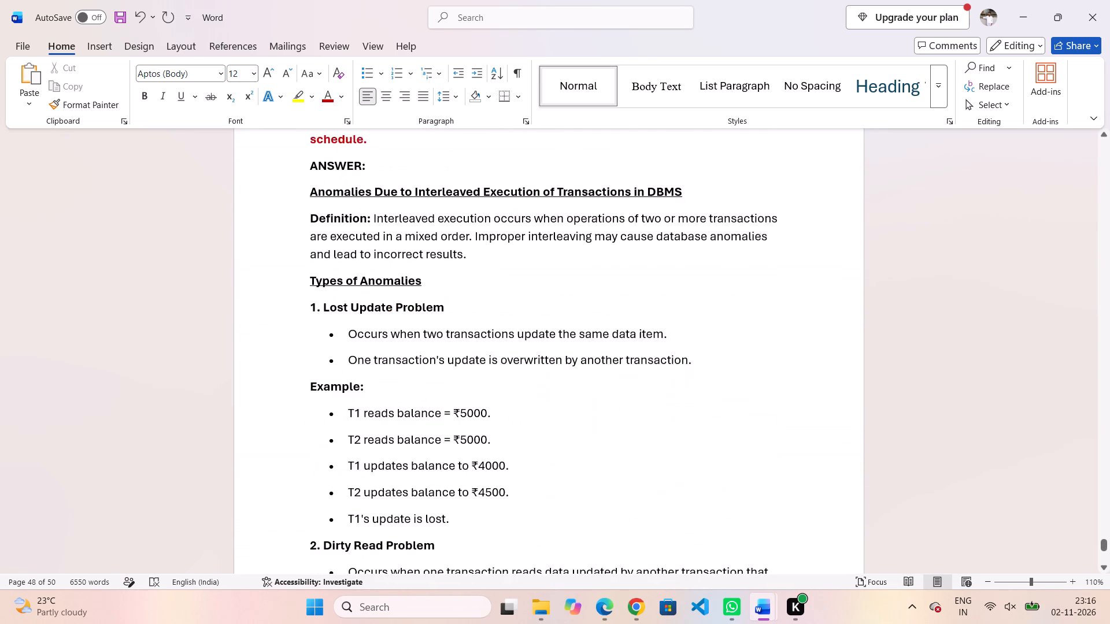
{"action": "scroll", "coordinate": [454, 361], "scroll_direction": "down", "scroll_amount": 4}
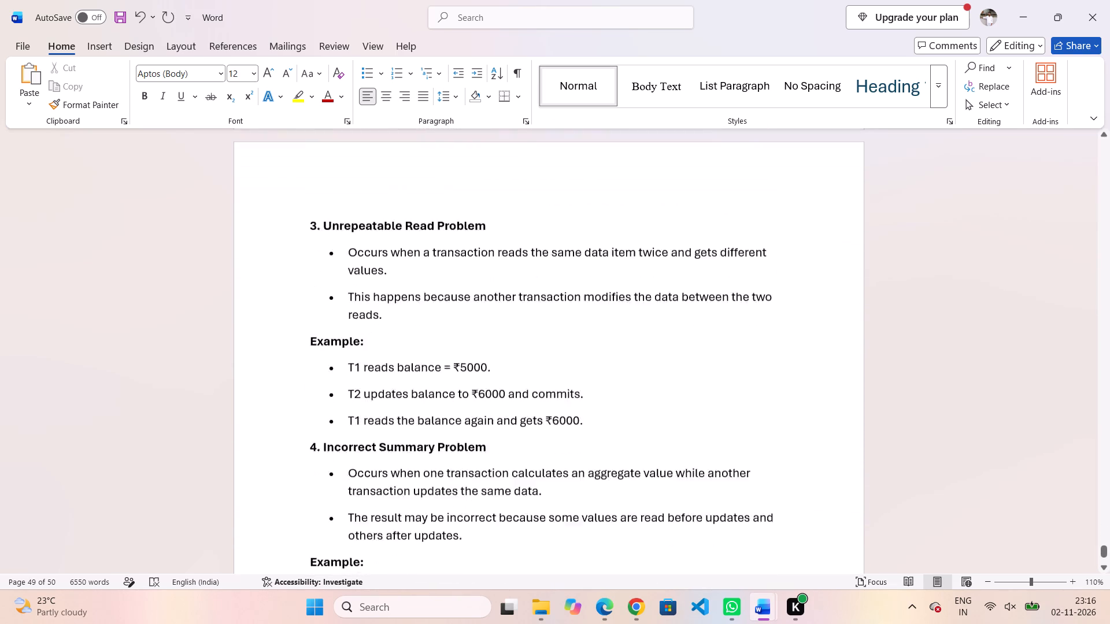
{"action": "scroll", "coordinate": [454, 361], "scroll_direction": "down", "scroll_amount": 2}
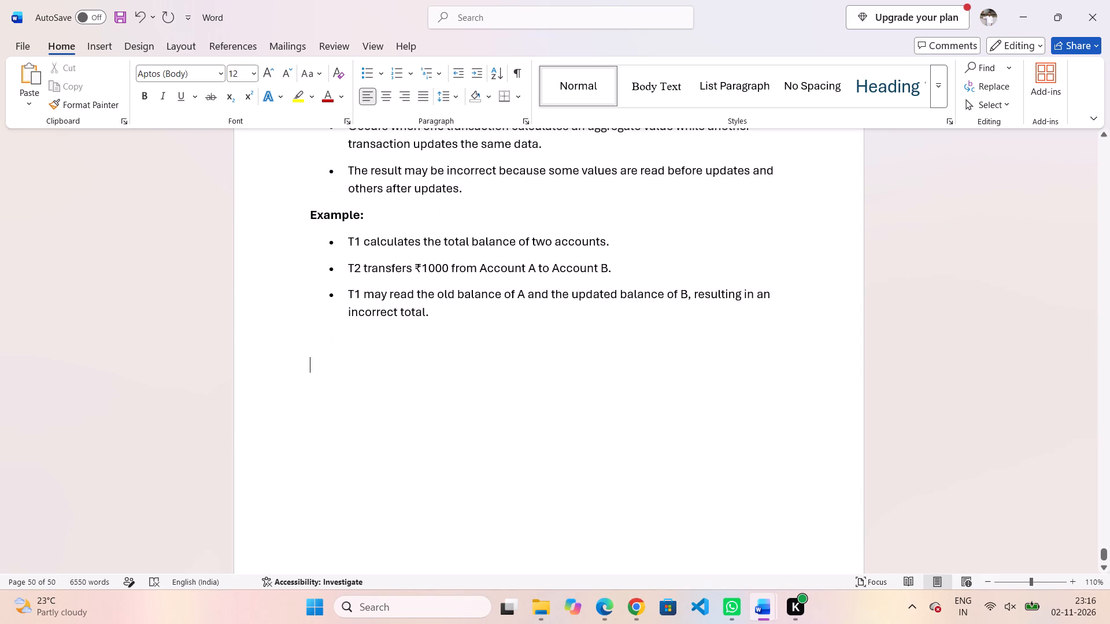
Add the question number "37]" in bold below question 36's answer, followed by a space.
{"action": "type", "text": "37"}
{"action": "key", "text": "bracketright"}
{"action": "left_click_drag", "start_coordinate": [343, 360], "coordinate": [306, 361]}
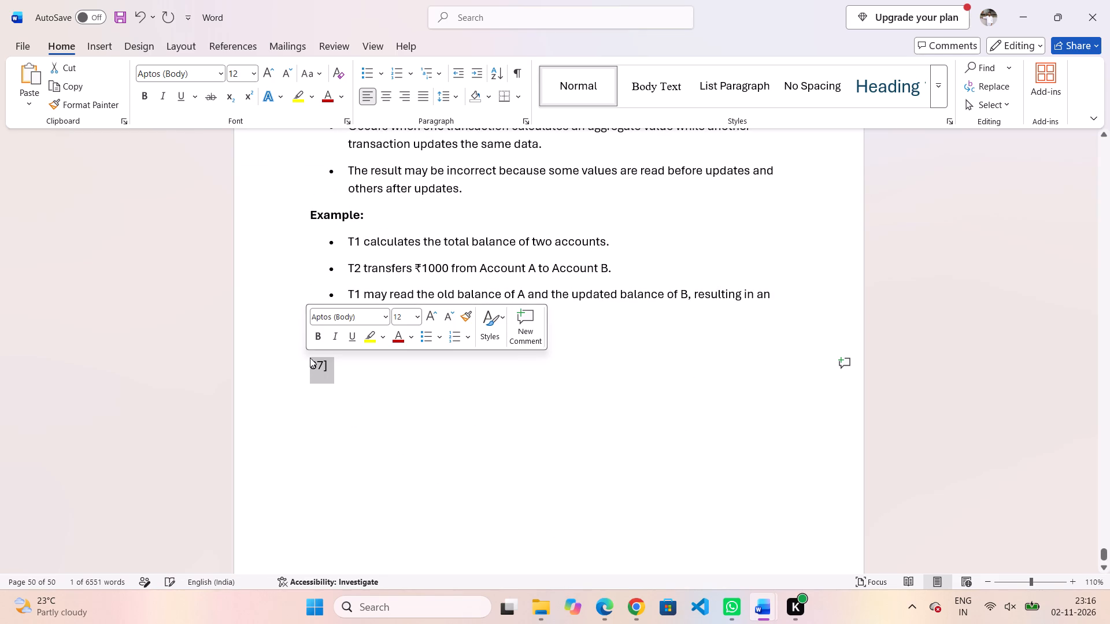
{"action": "left_click", "coordinate": [313, 345]}
{"action": "left_click", "coordinate": [336, 375]}
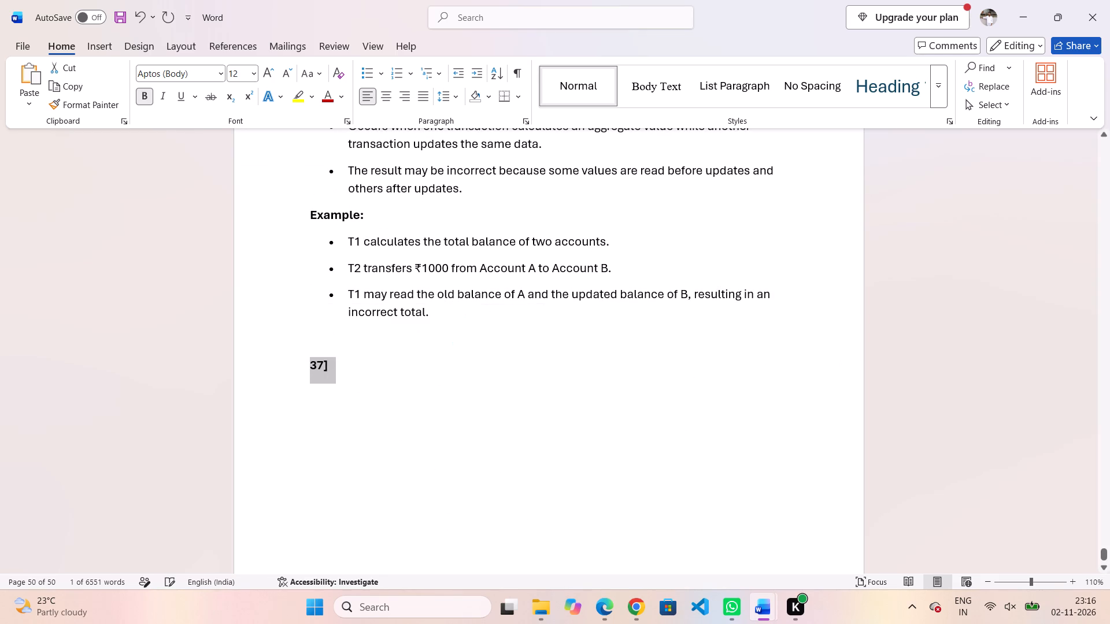
{"action": "key", "text": "space"}
Look back over questions 34 to 36 and their answers, from the non-serial schedule example to the new question number.
{"action": "scroll", "coordinate": [336, 375], "scroll_direction": "up", "scroll_amount": 14}
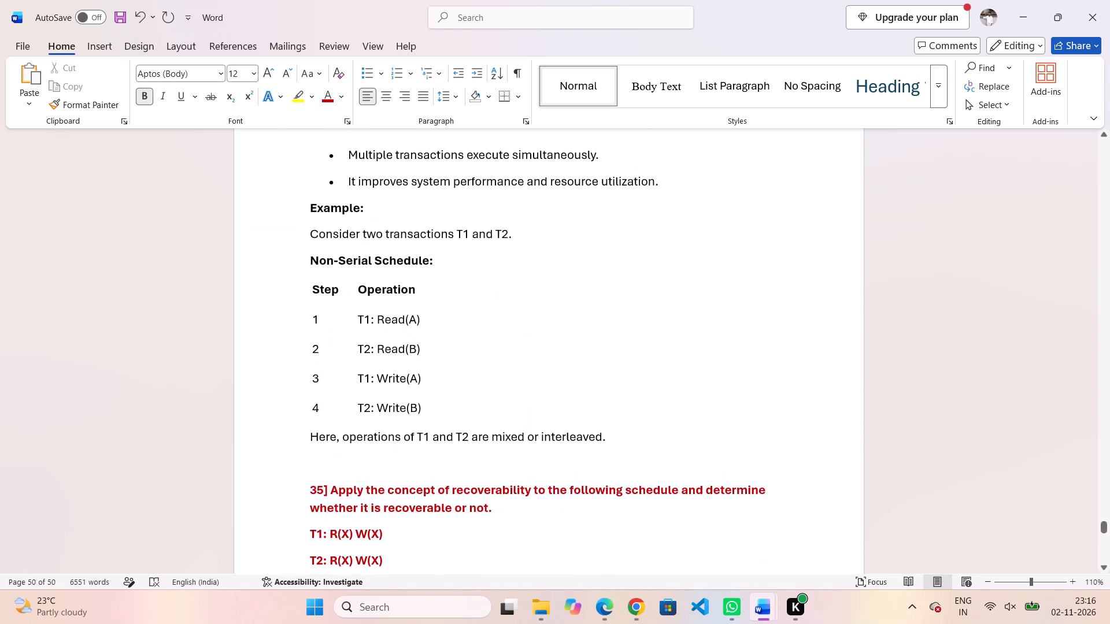
{"action": "scroll", "coordinate": [336, 375], "scroll_direction": "down", "scroll_amount": 6}
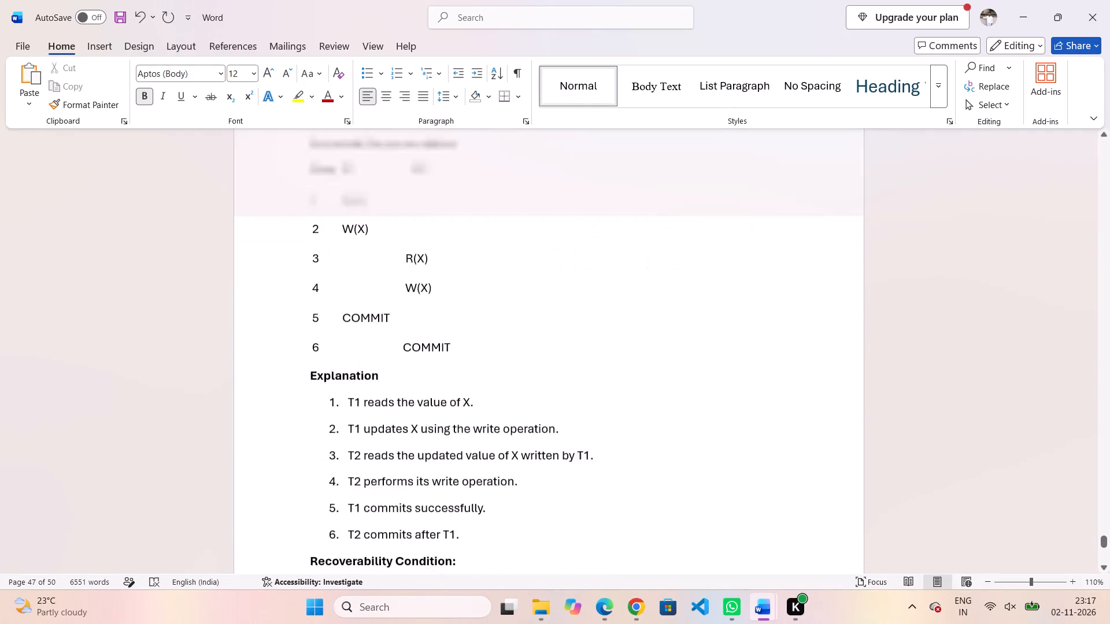
{"action": "scroll", "coordinate": [336, 375], "scroll_direction": "down", "scroll_amount": 1}
{"action": "scroll", "coordinate": [336, 375], "scroll_direction": "up", "scroll_amount": 9}
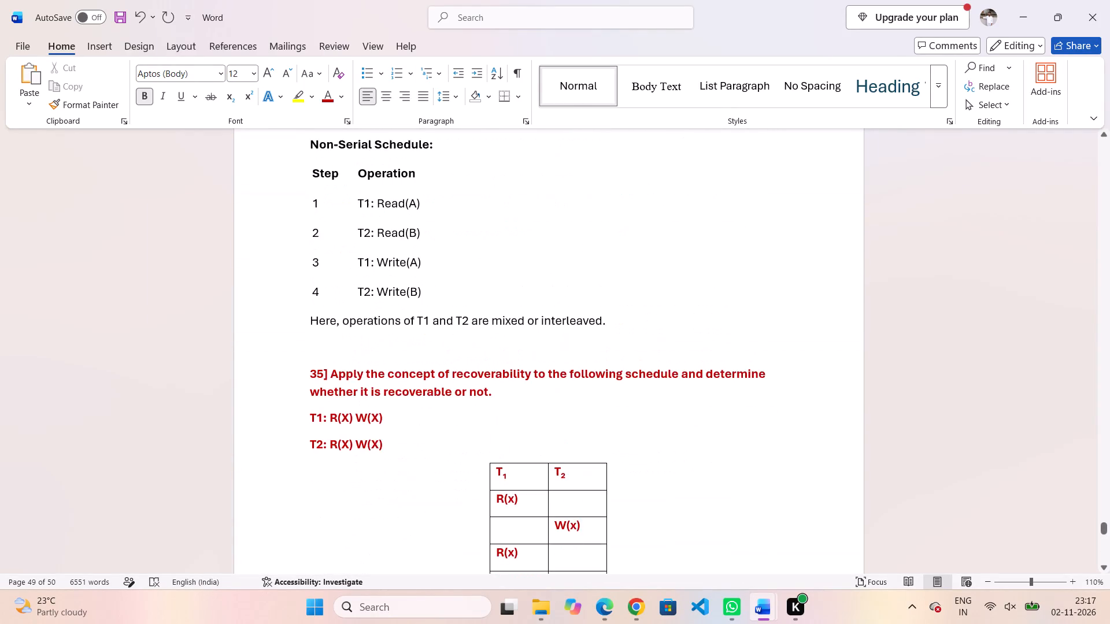
{"action": "scroll", "coordinate": [336, 375], "scroll_direction": "down", "scroll_amount": 4}
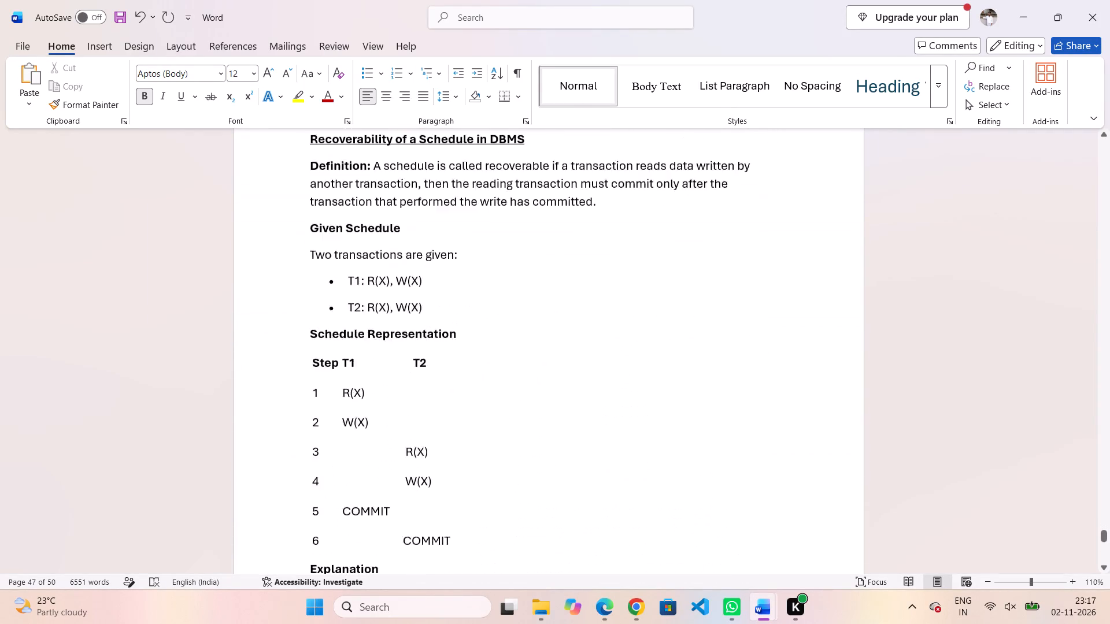
{"action": "scroll", "coordinate": [336, 375], "scroll_direction": "down", "scroll_amount": 4}
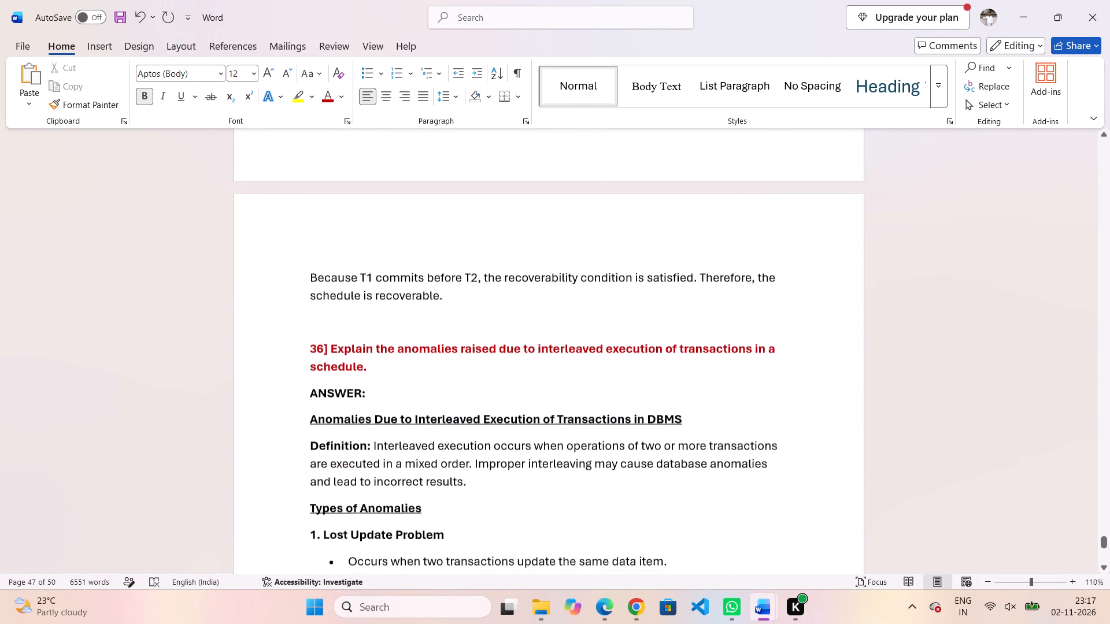
{"action": "scroll", "coordinate": [336, 375], "scroll_direction": "down", "scroll_amount": 6}
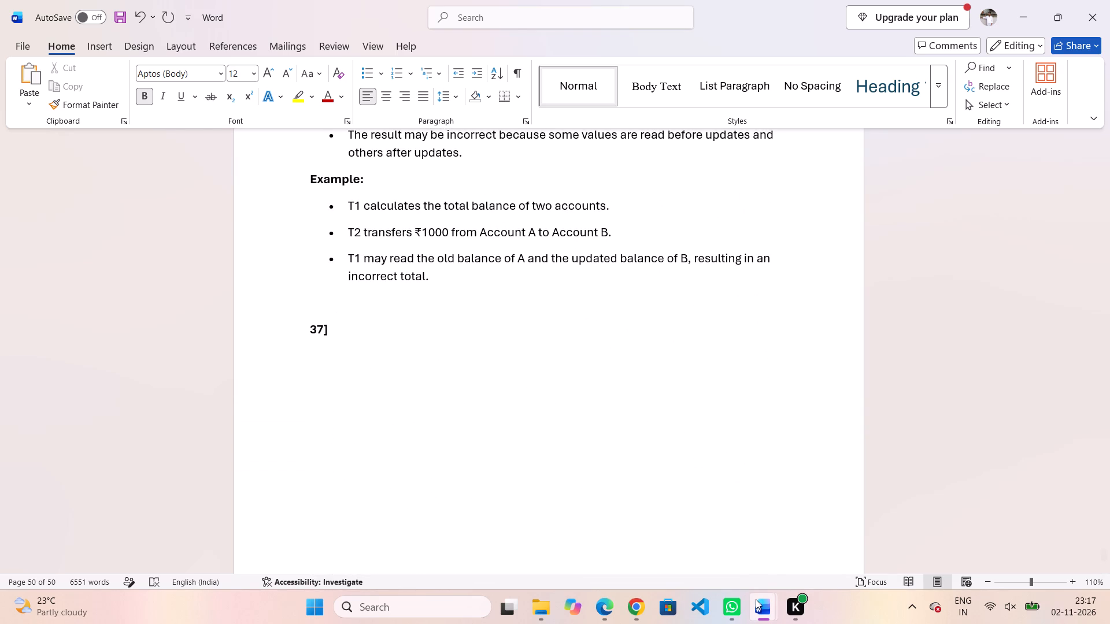
Copy question 37's text from DBMS_Finalized_R25_QB_BTL and paste it after "37]" in the answers document, ending it with a period.
{"action": "left_click", "coordinate": [637, 536]}
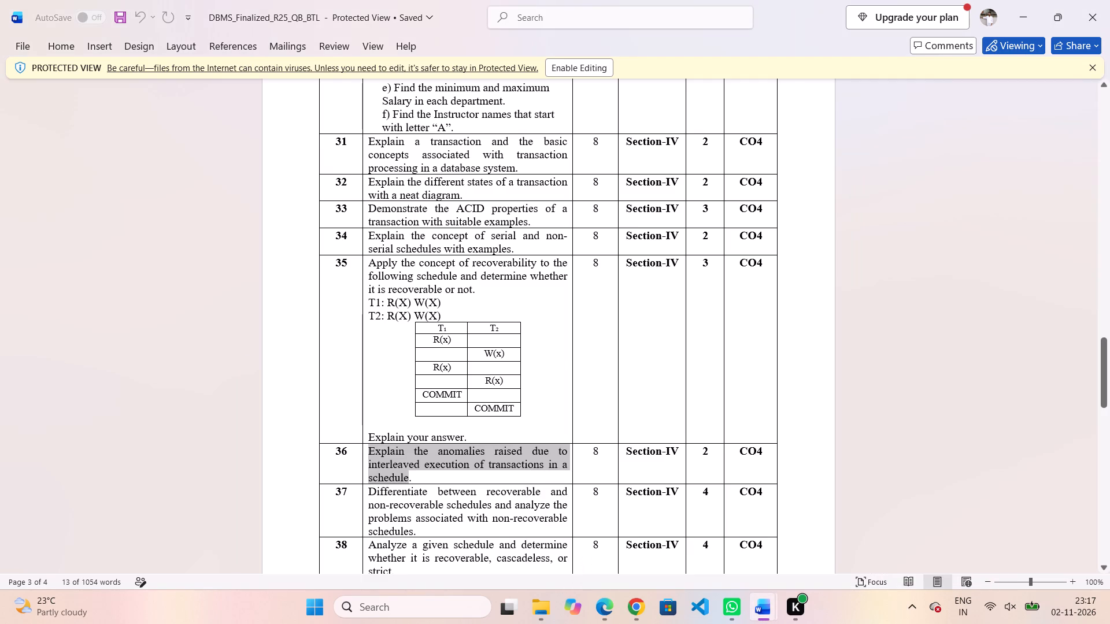
{"action": "left_click_drag", "start_coordinate": [368, 492], "coordinate": [414, 529]}
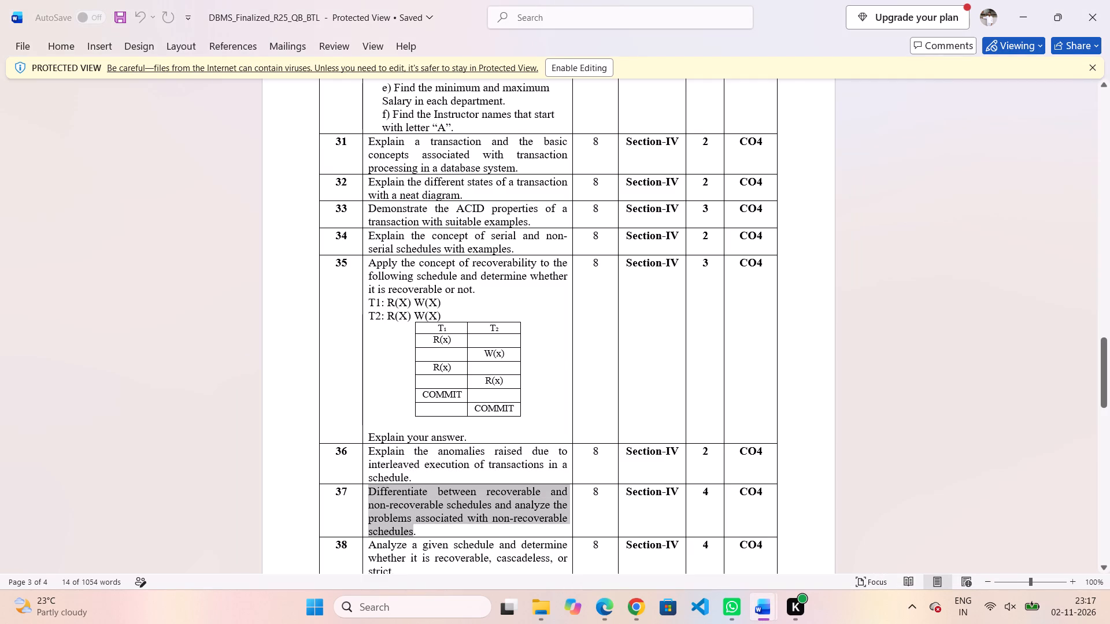
{"action": "key", "text": "ctrl+c"}
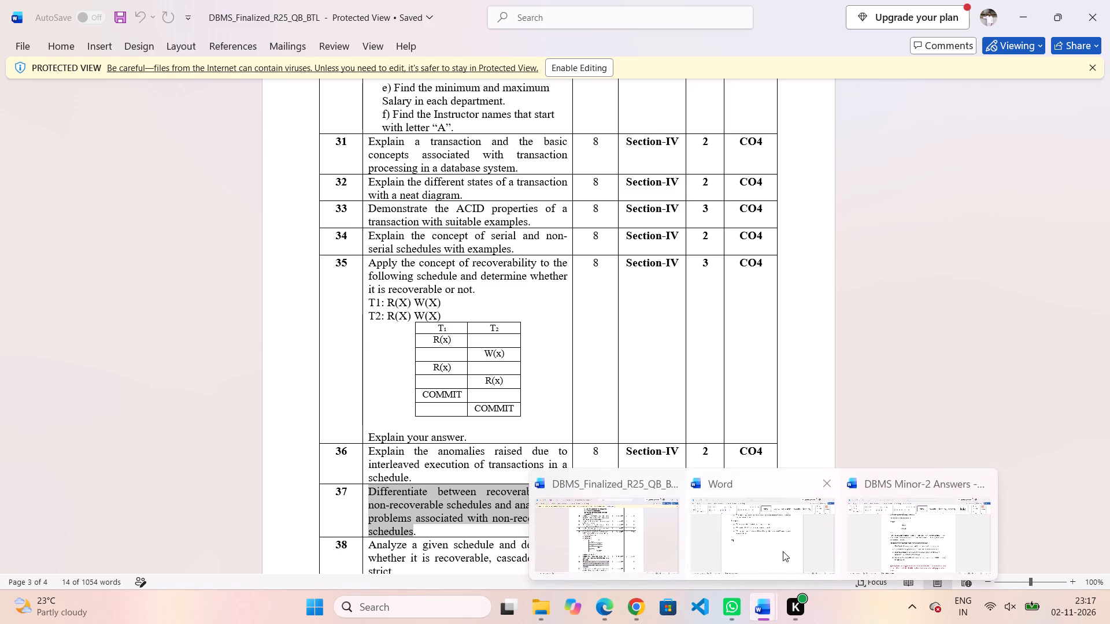
{"action": "left_click", "coordinate": [783, 551]}
{"action": "key", "text": "ctrl+v"}
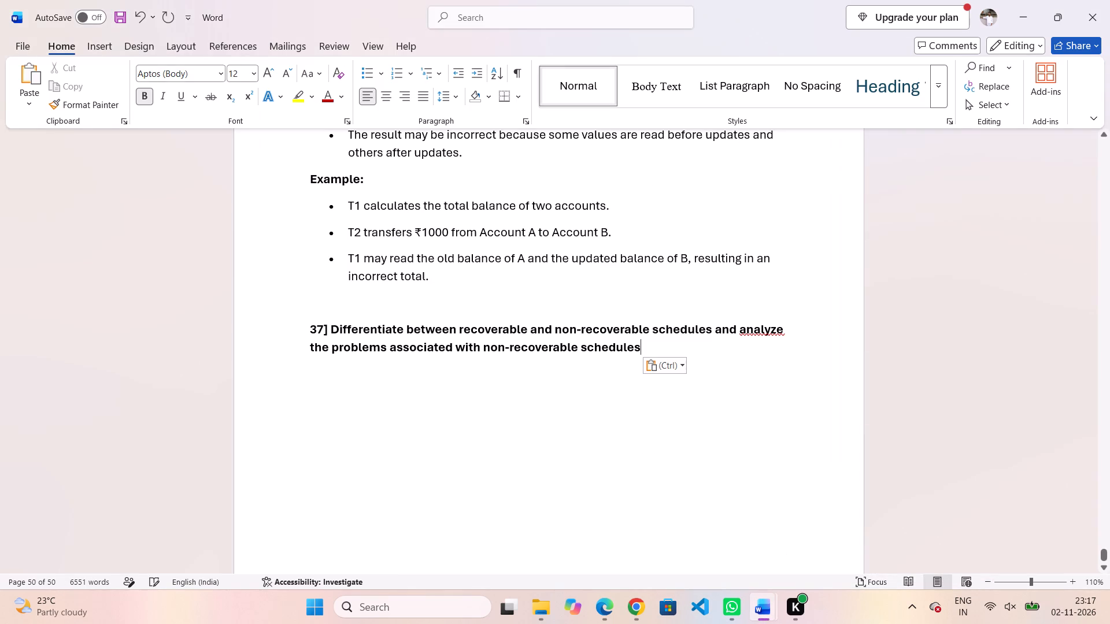
{"action": "key", "text": "period"}
{"action": "key", "text": "Return"}
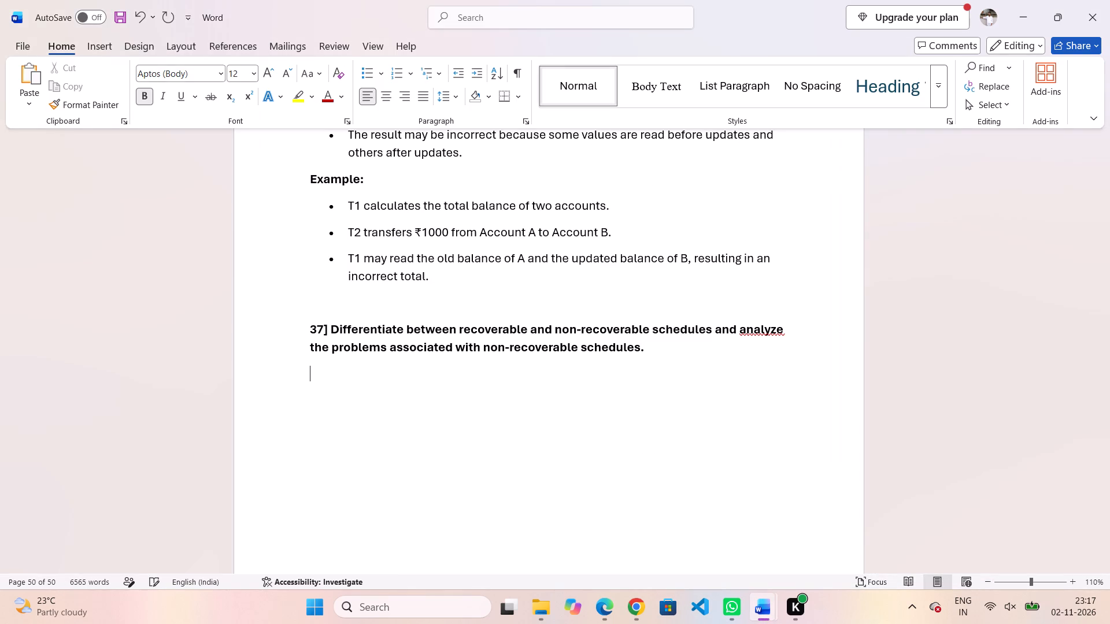
Add an "ANSWER:" line beneath question 37, followed by a new line.
{"action": "type", "text": "ANSWER"}
{"action": "key", "text": "shift+colon"}
{"action": "key", "text": "Return"}
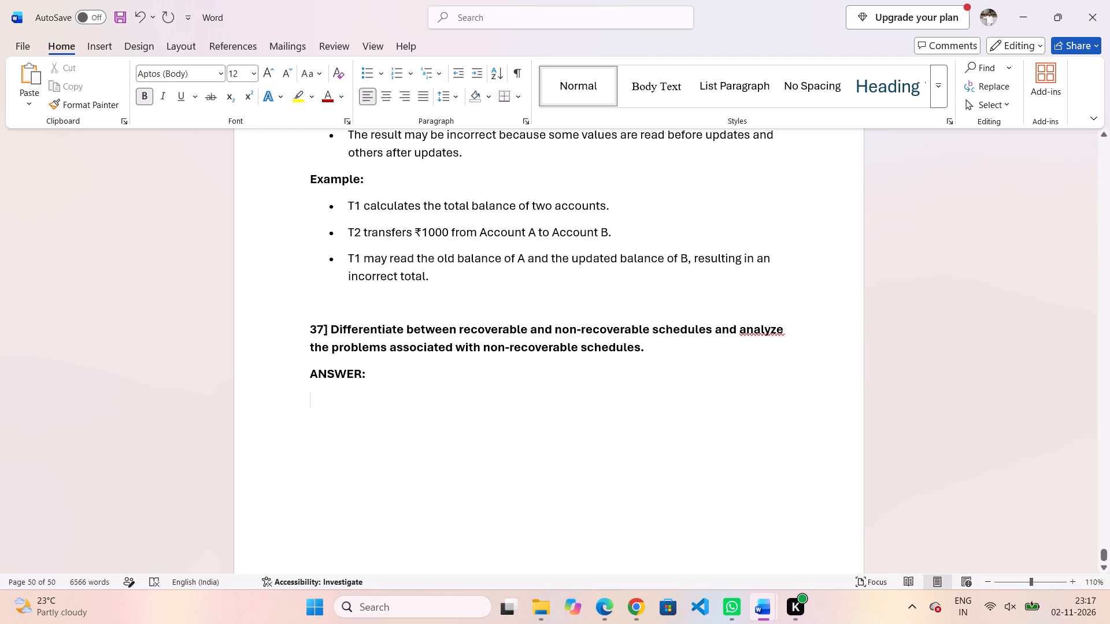
Colour the whole text of question 37 dark red, including its number.
{"action": "left_click_drag", "start_coordinate": [312, 328], "coordinate": [647, 348]}
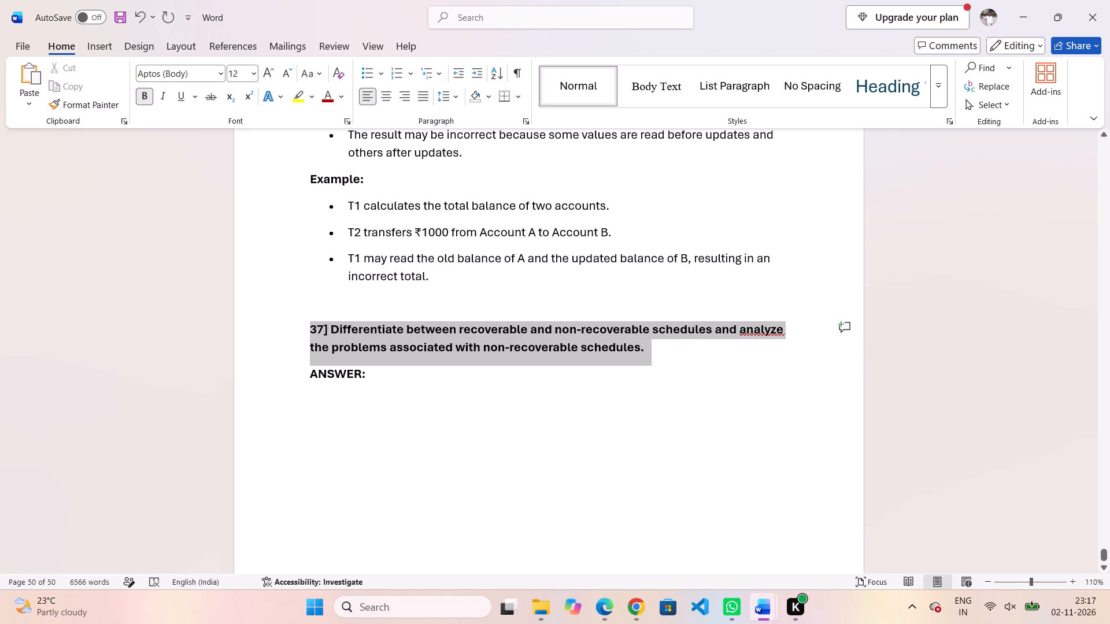
{"action": "left_click_drag", "start_coordinate": [647, 348], "coordinate": [648, 348]}
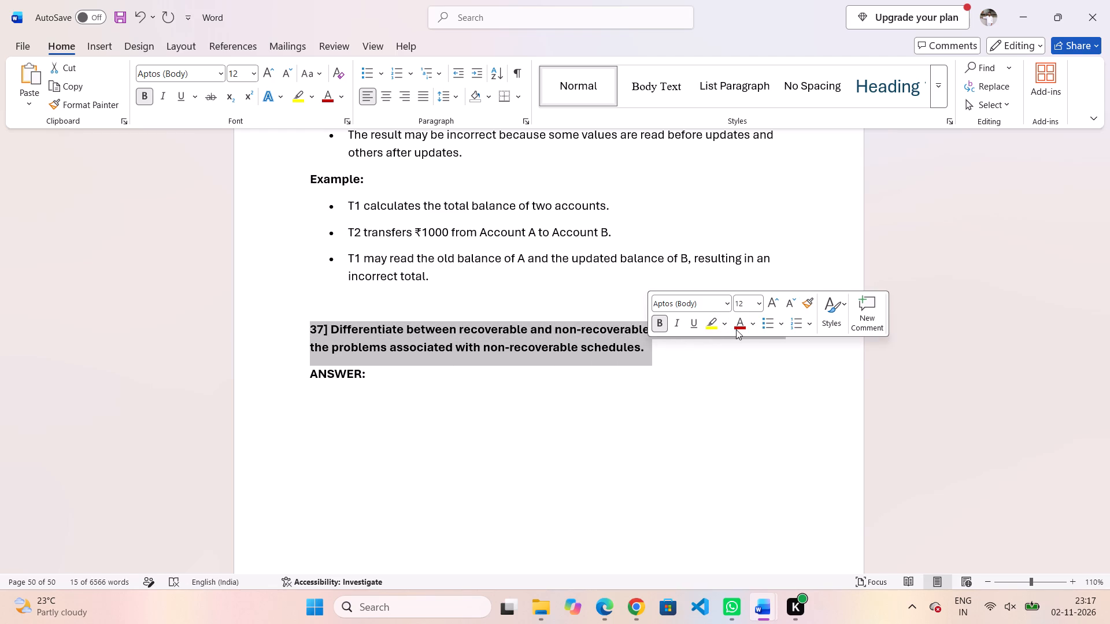
{"action": "left_click", "coordinate": [737, 329]}
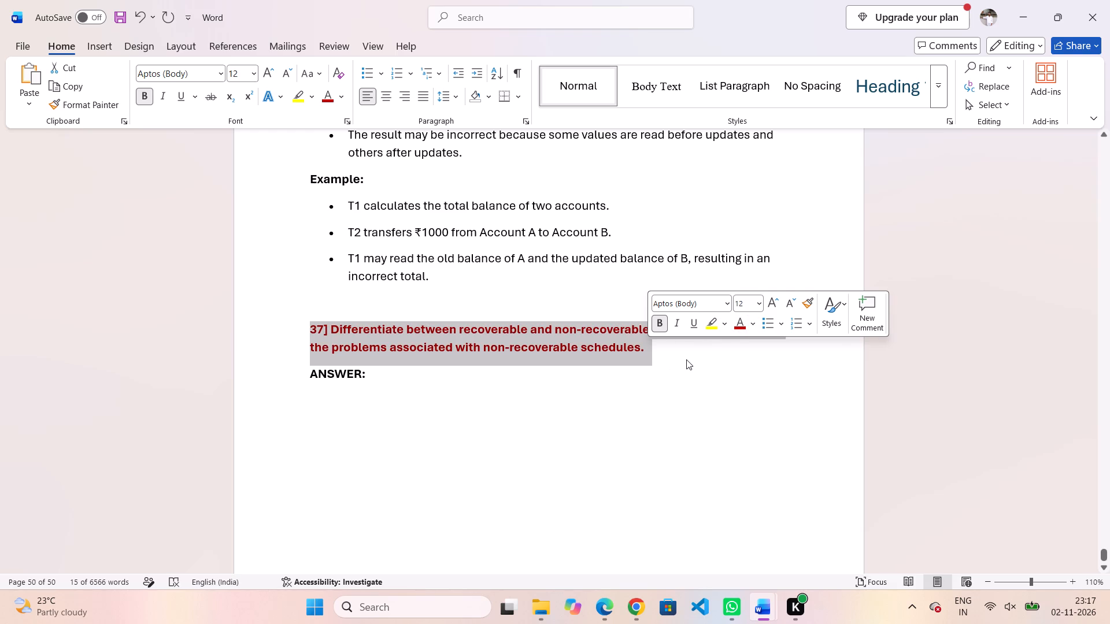
{"action": "left_click", "coordinate": [686, 359]}
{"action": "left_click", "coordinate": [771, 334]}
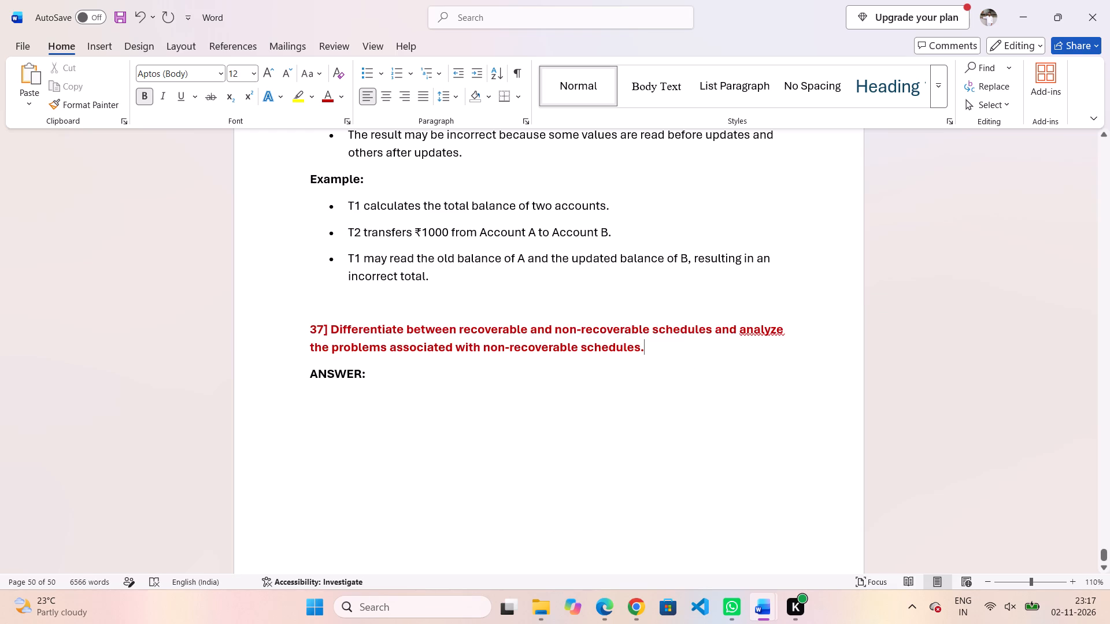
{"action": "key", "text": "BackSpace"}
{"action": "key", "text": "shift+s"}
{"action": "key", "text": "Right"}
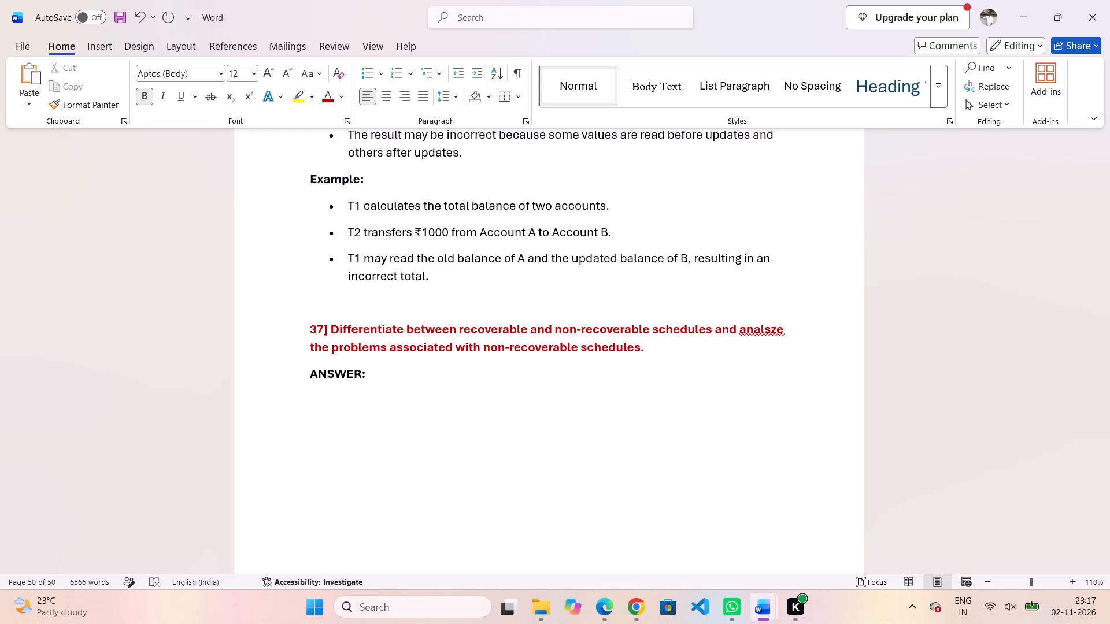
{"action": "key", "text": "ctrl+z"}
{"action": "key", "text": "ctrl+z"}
Change the spelling of "analyze" to "analyse" in question 37.
{"action": "key", "text": "Right"}
{"action": "key", "text": "BackSpace"}
{"action": "key", "text": "shift+s"}
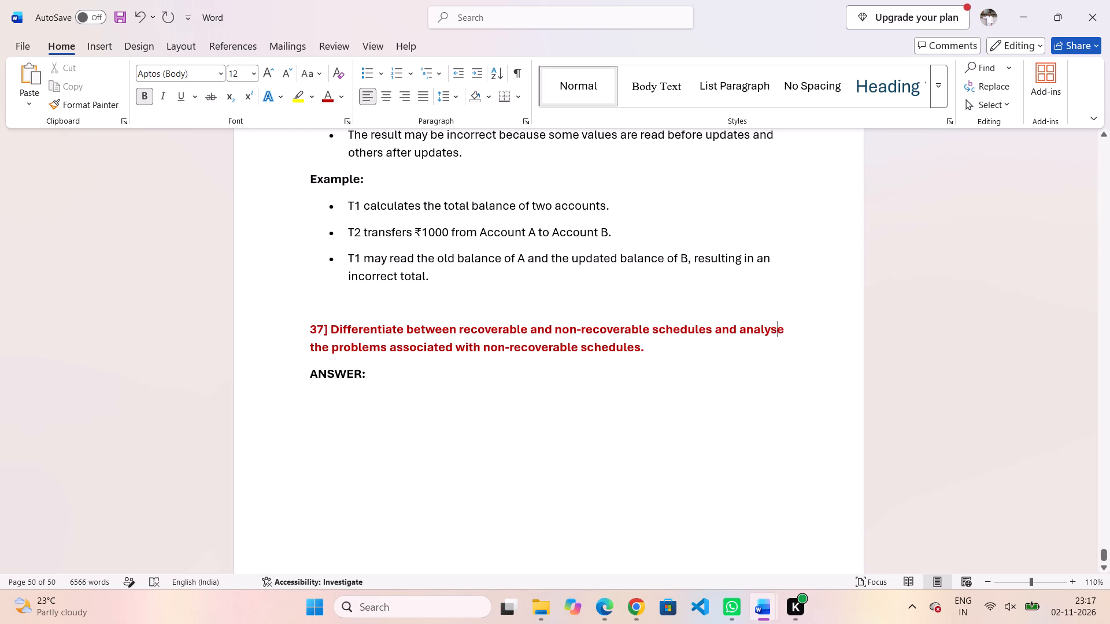
Start a new line below question 37's "ANSWER:" with bold turned off.
{"action": "left_click", "coordinate": [316, 391]}
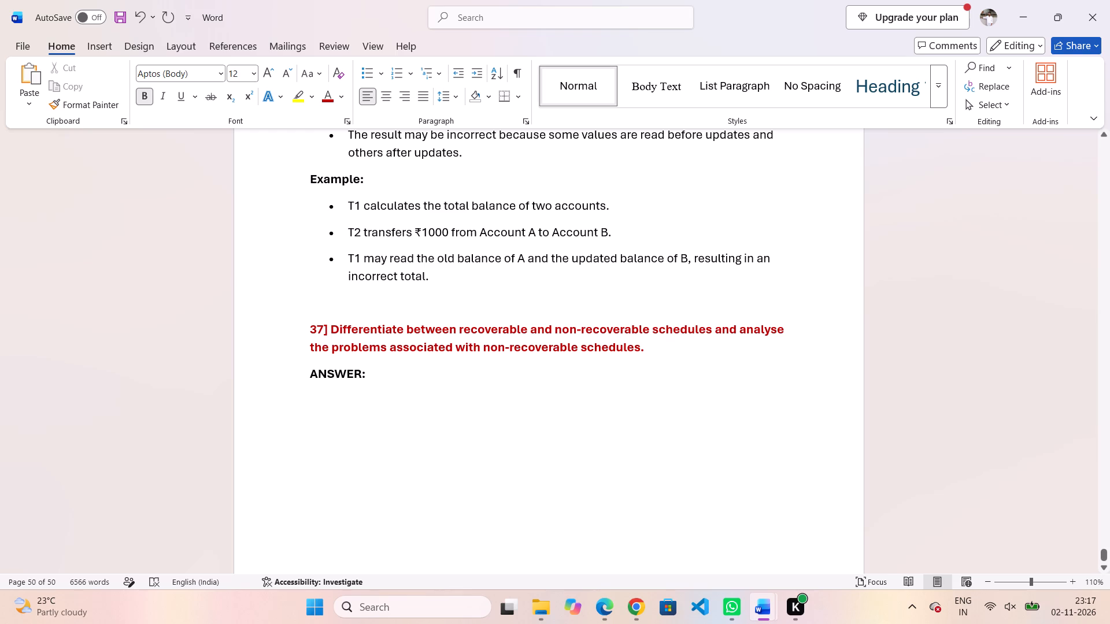
{"action": "left_click", "coordinate": [371, 376]}
{"action": "key", "text": "Return"}
{"action": "left_click", "coordinate": [149, 95]}
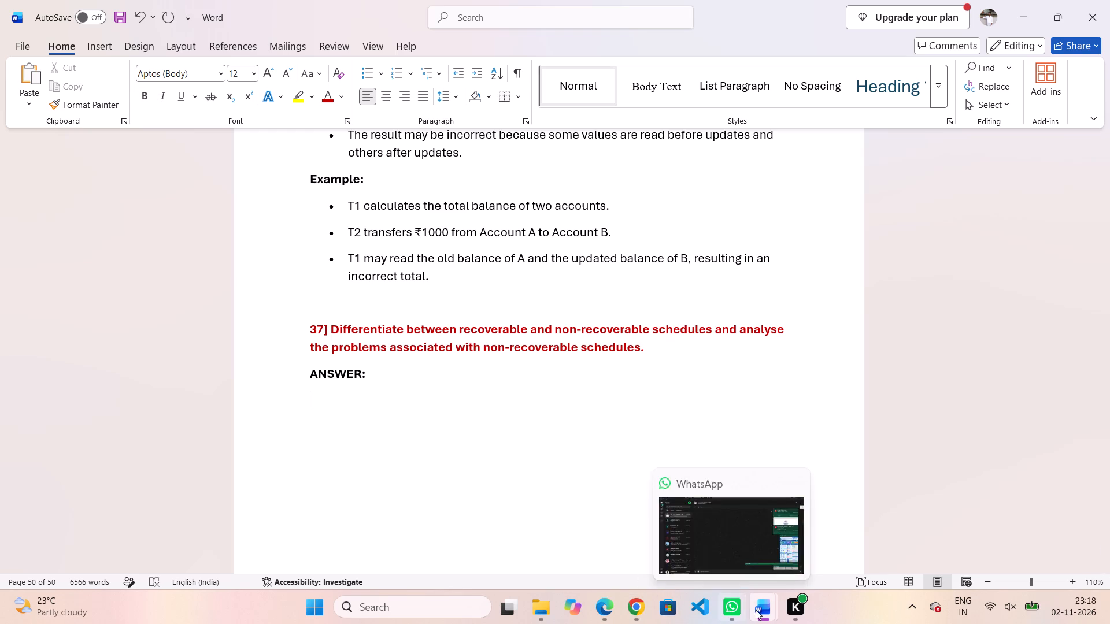
Switch to DBMS Minor-2 Answers and examine question 6's answer on recoverable and non-recoverable schedules.
{"action": "left_click", "coordinate": [884, 549]}
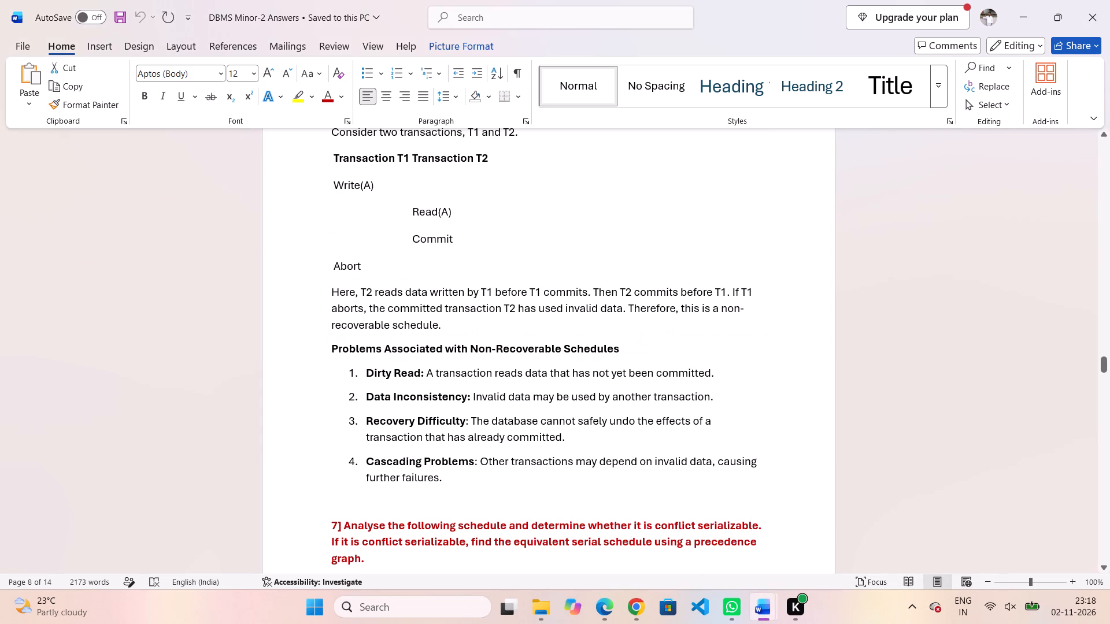
{"action": "scroll", "coordinate": [712, 488], "scroll_direction": "up", "scroll_amount": 4}
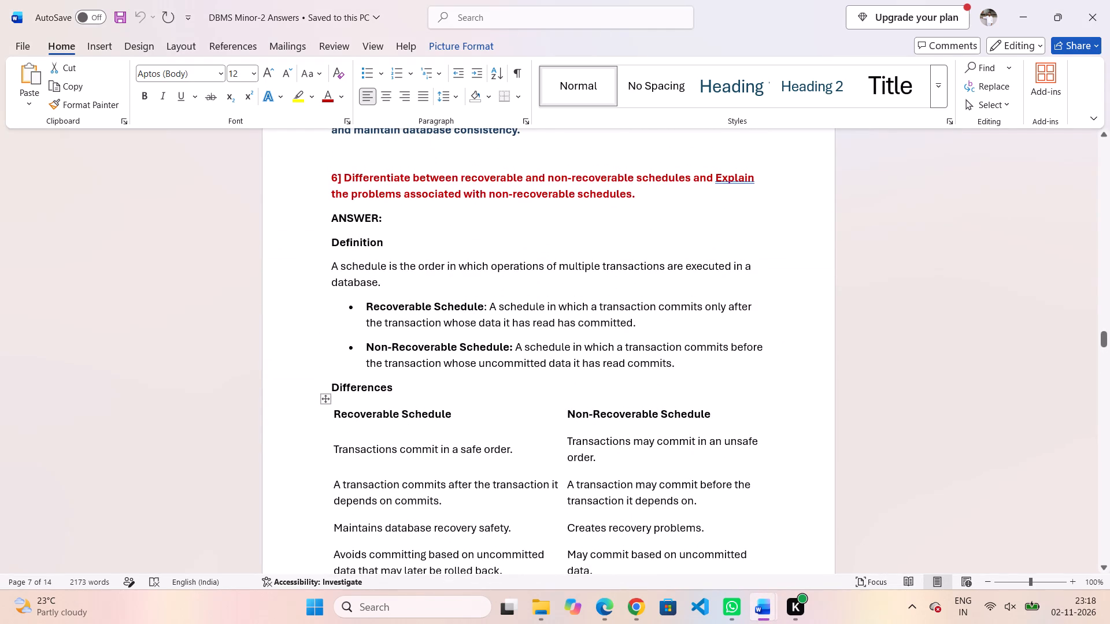
{"action": "scroll", "coordinate": [712, 488], "scroll_direction": "down", "scroll_amount": 3}
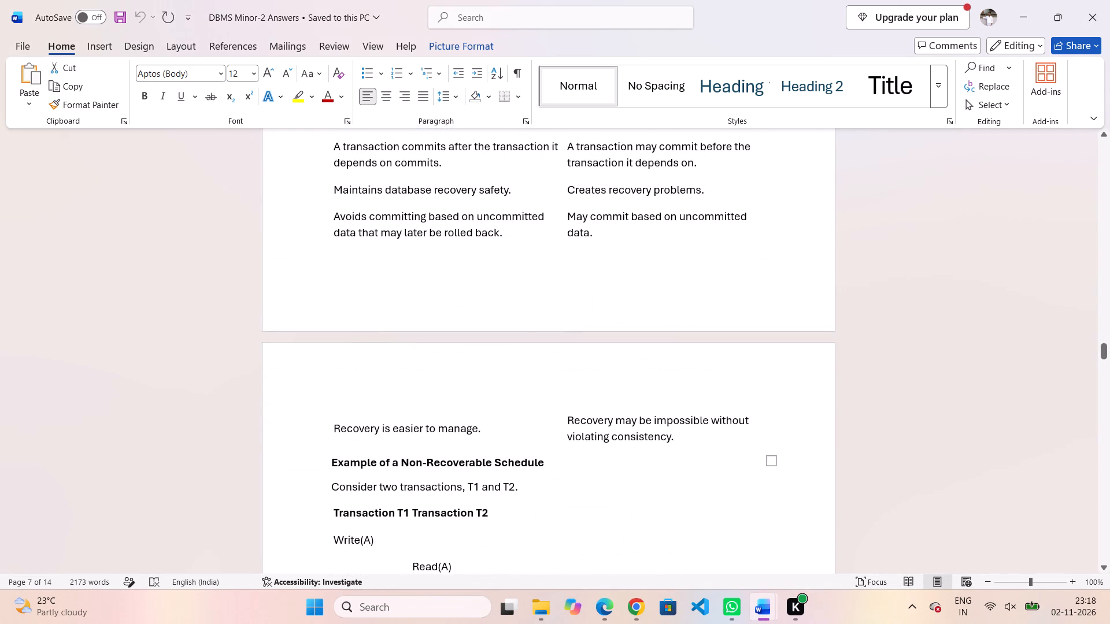
{"action": "scroll", "coordinate": [712, 488], "scroll_direction": "down", "scroll_amount": 3}
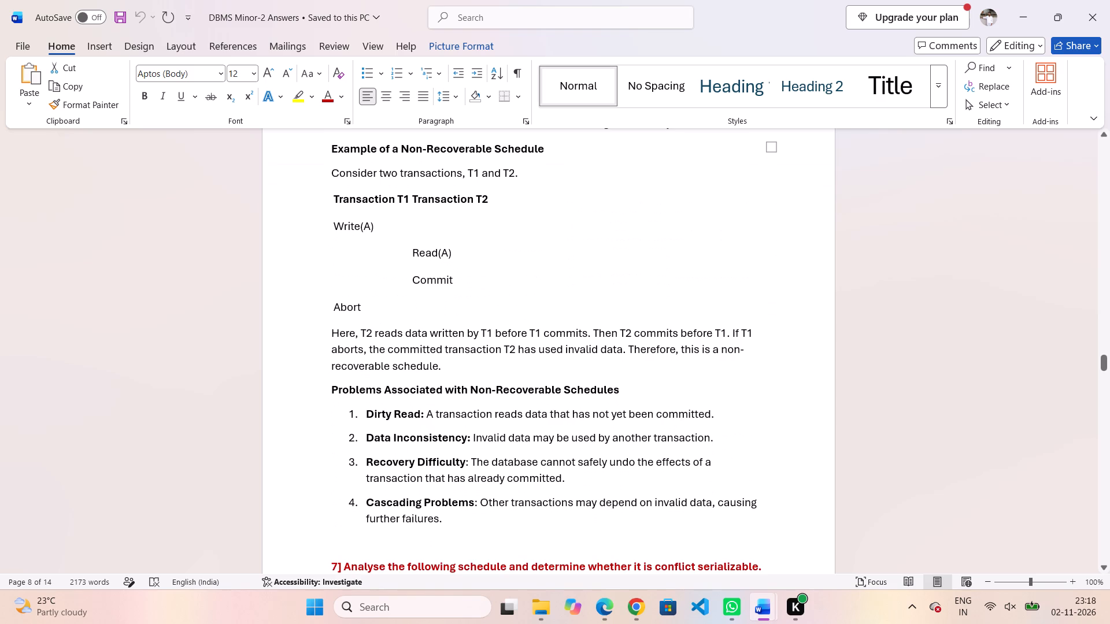
{"action": "scroll", "coordinate": [712, 488], "scroll_direction": "up", "scroll_amount": 2}
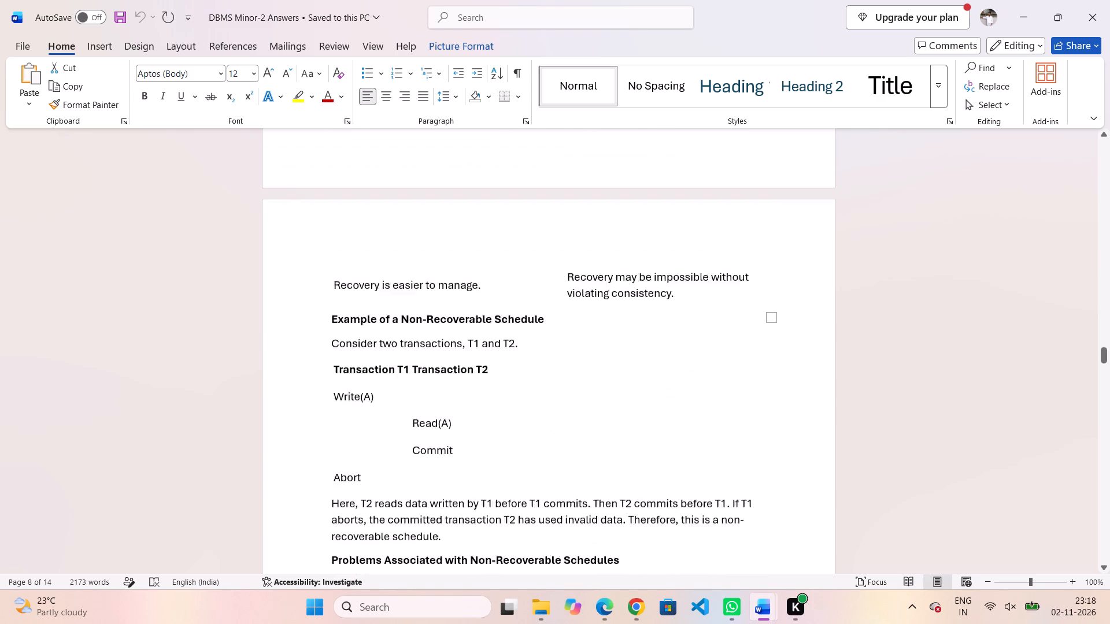
{"action": "scroll", "coordinate": [712, 488], "scroll_direction": "up", "scroll_amount": 3}
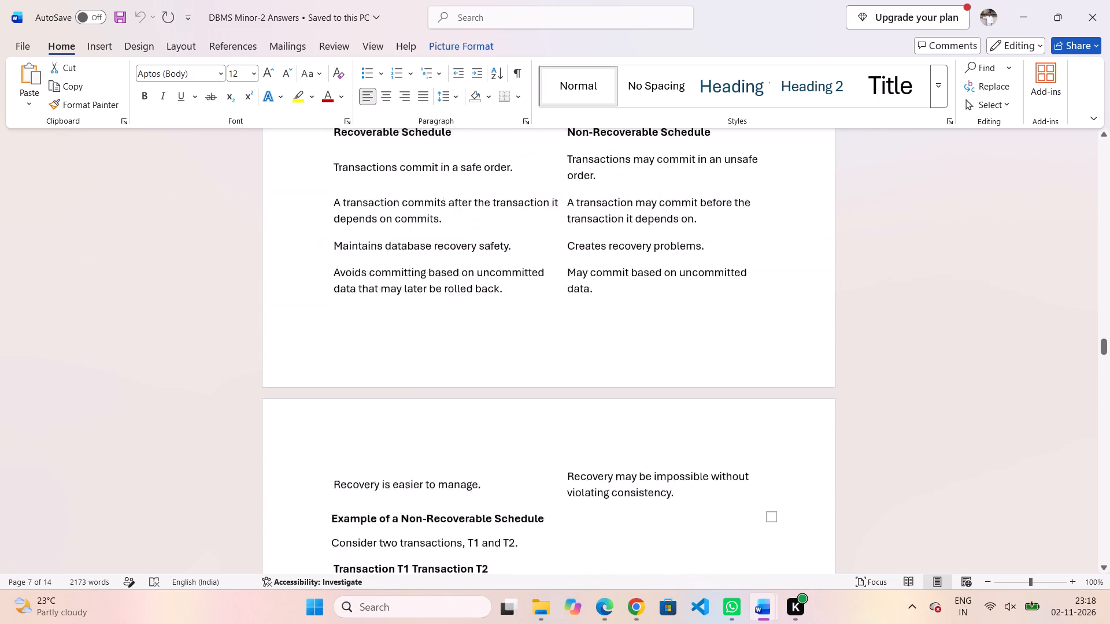
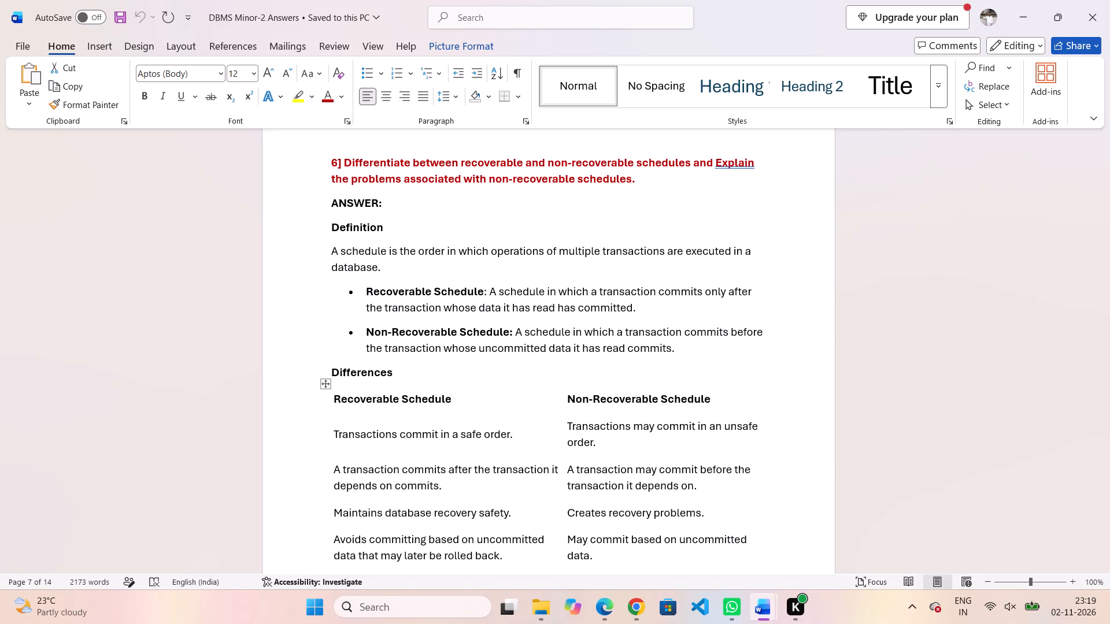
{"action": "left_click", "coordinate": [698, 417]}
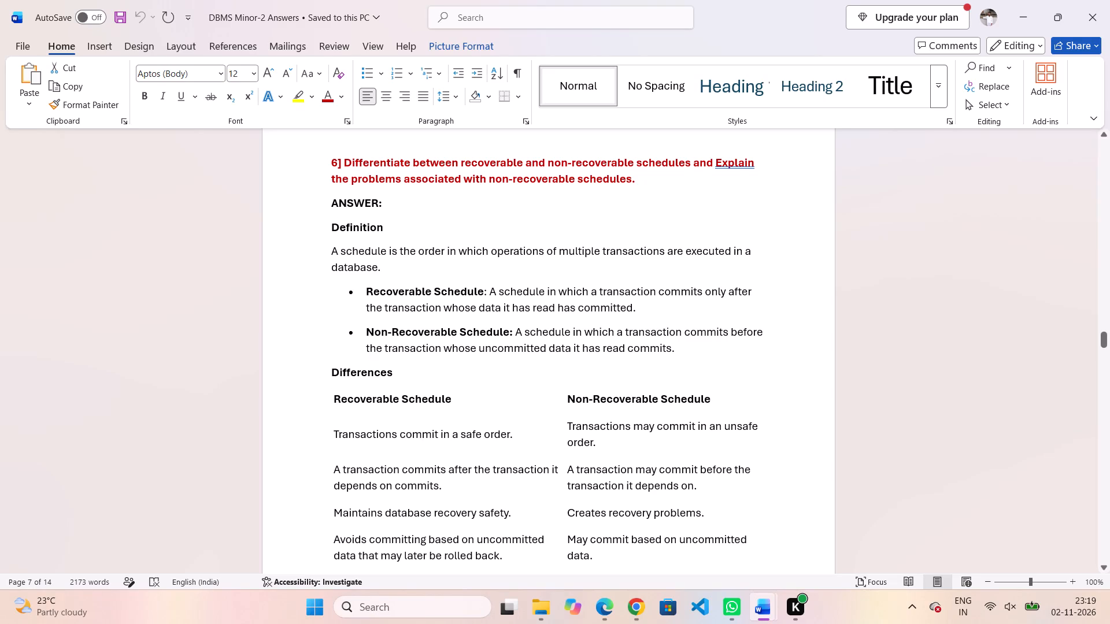
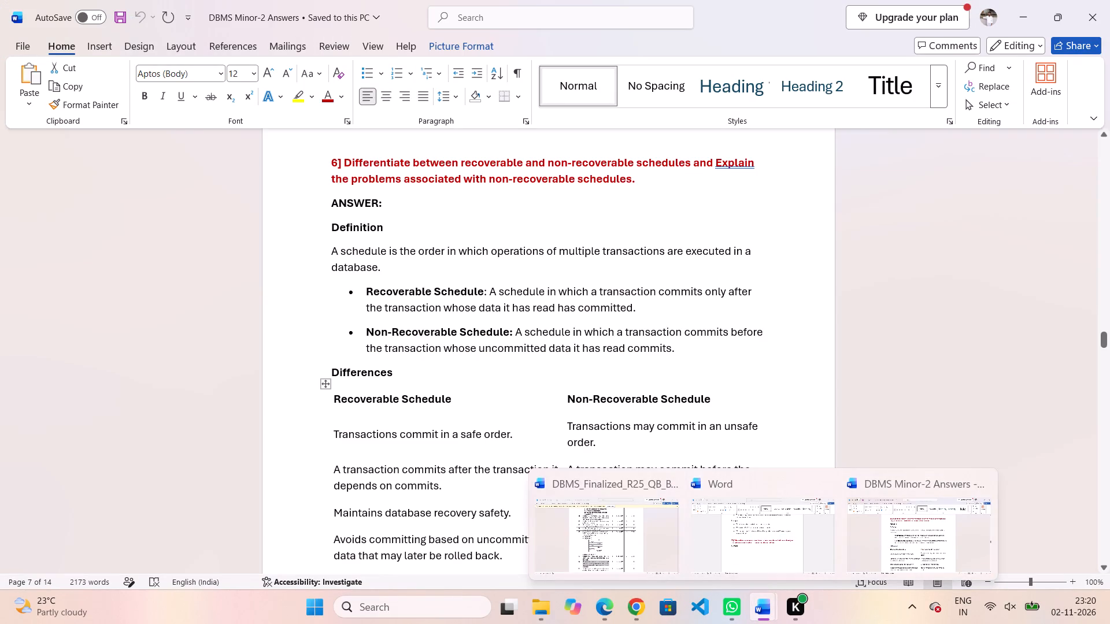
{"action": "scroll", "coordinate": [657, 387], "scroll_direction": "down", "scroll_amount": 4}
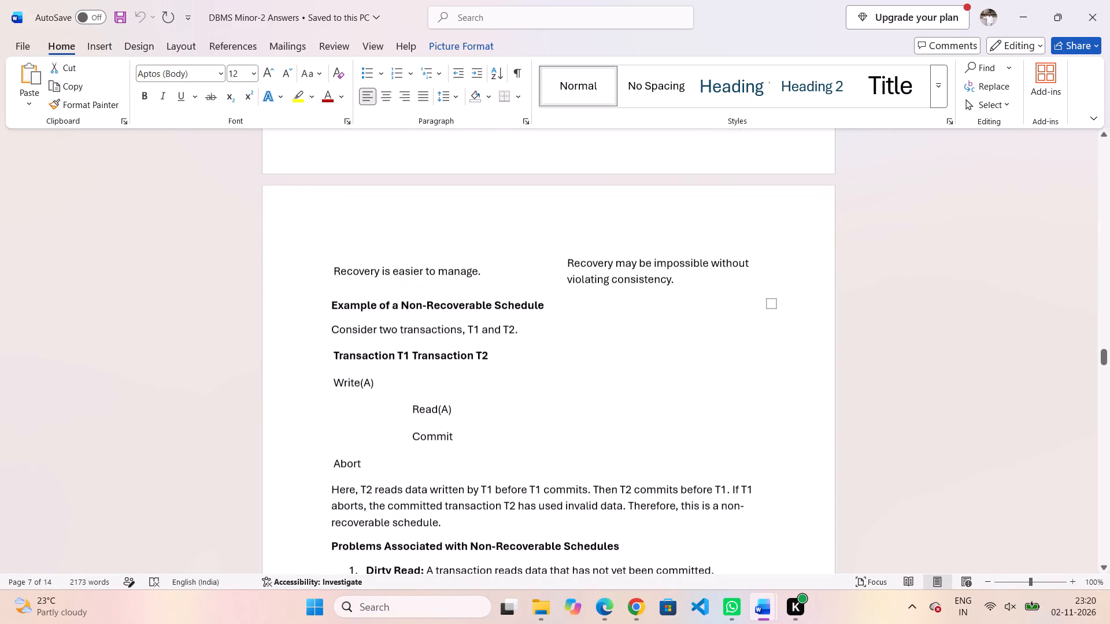
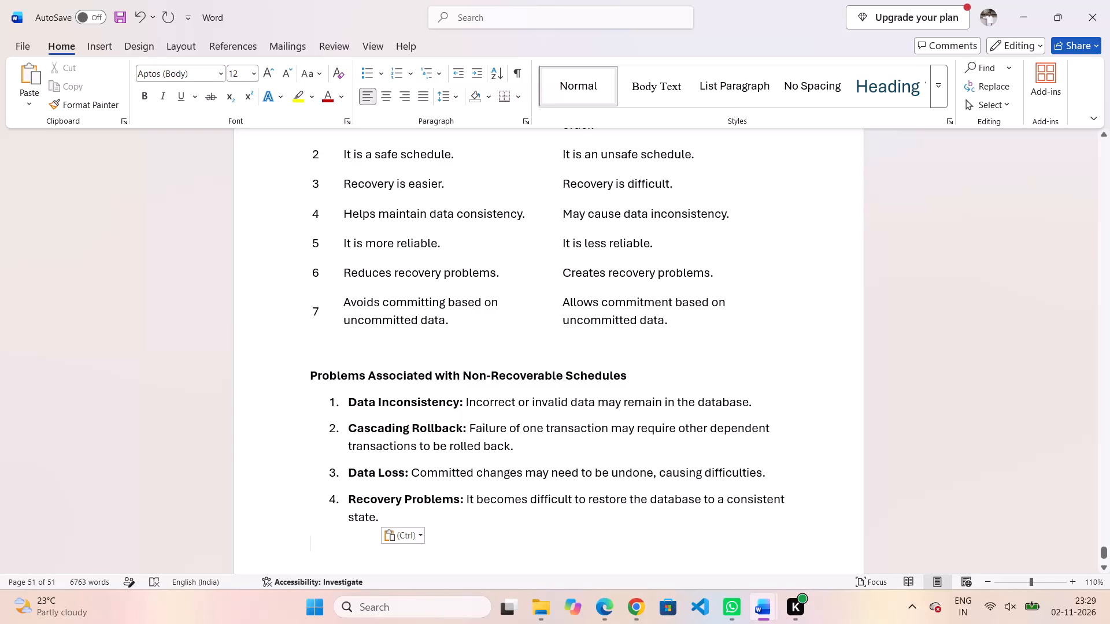
{"action": "key", "text": "Return"}
{"action": "scroll", "coordinate": [759, 558], "scroll_direction": "up", "scroll_amount": 4}
{"action": "scroll", "coordinate": [759, 558], "scroll_direction": "down", "scroll_amount": 3}
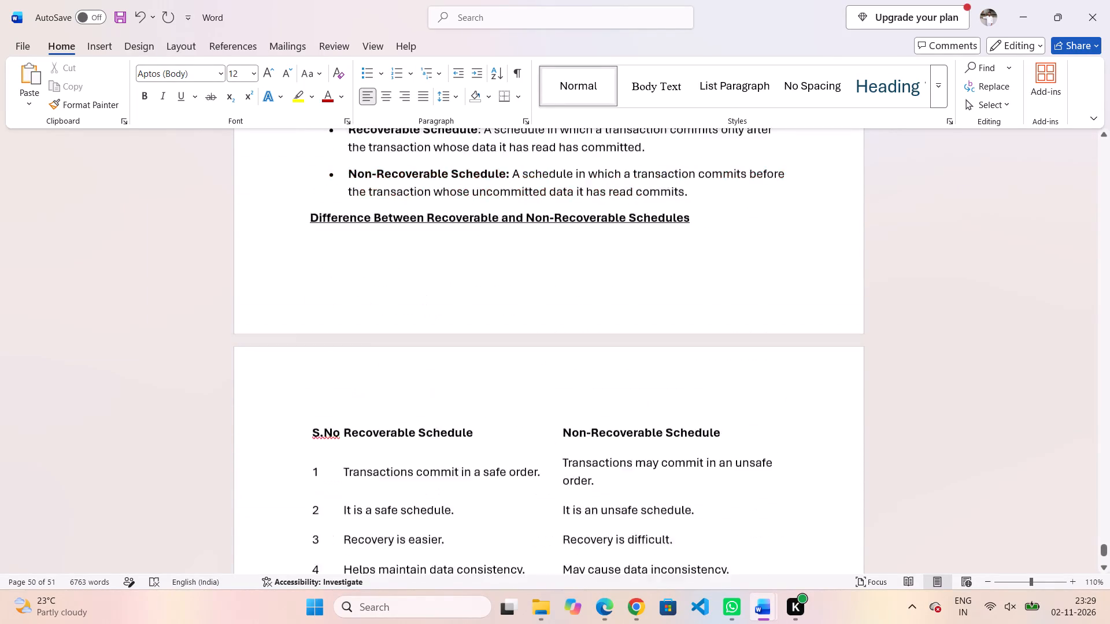
{"action": "scroll", "coordinate": [759, 558], "scroll_direction": "down", "scroll_amount": 2}
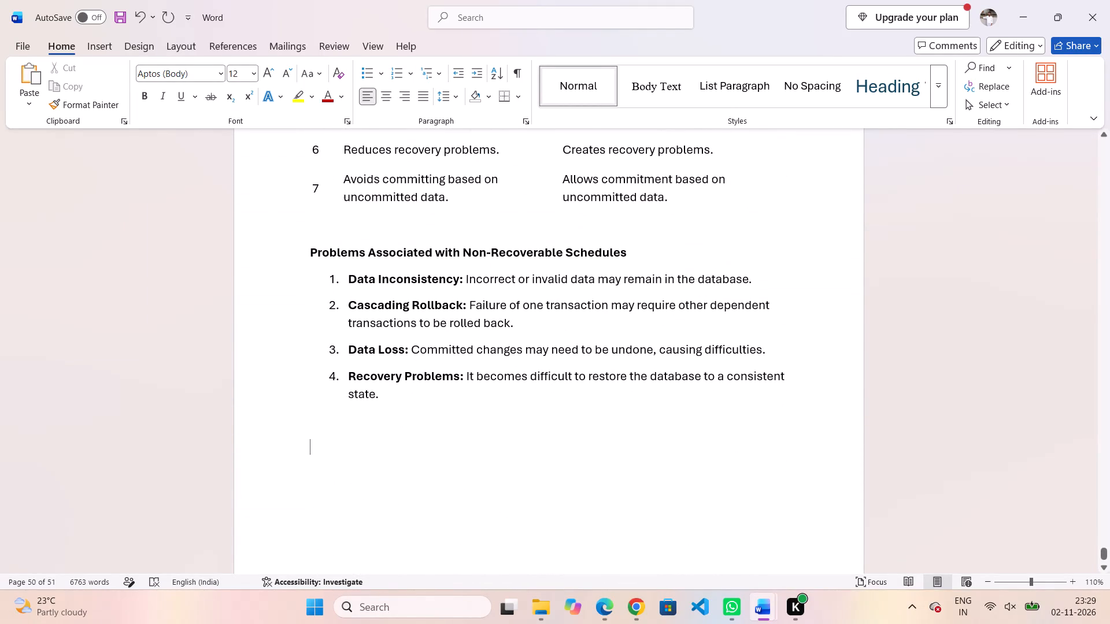
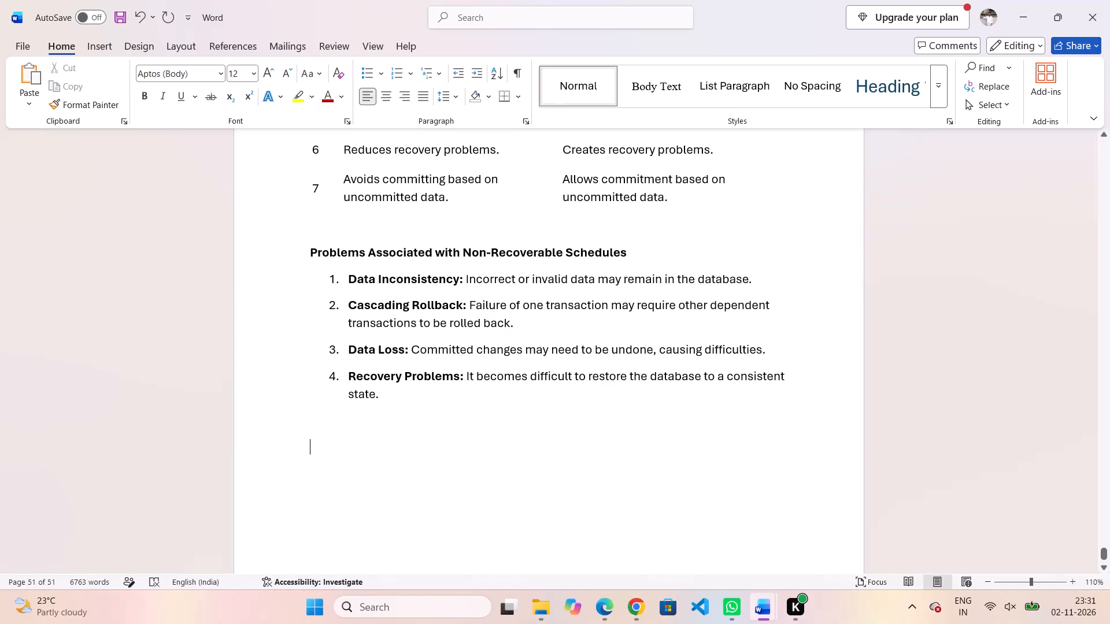
Look back over the answers to questions 36 and 37, including the comparison table and the non-recoverable schedule problems.
{"action": "scroll", "coordinate": [658, 425], "scroll_direction": "up", "scroll_amount": 4}
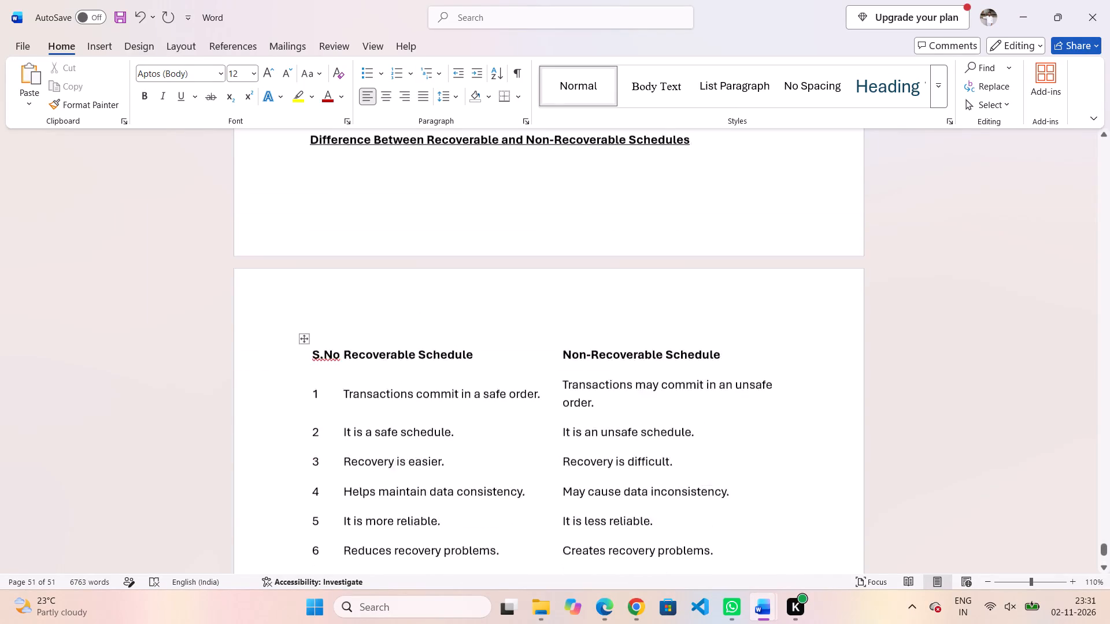
{"action": "scroll", "coordinate": [658, 425], "scroll_direction": "up", "scroll_amount": 1}
{"action": "scroll", "coordinate": [658, 425], "scroll_direction": "down", "scroll_amount": 4}
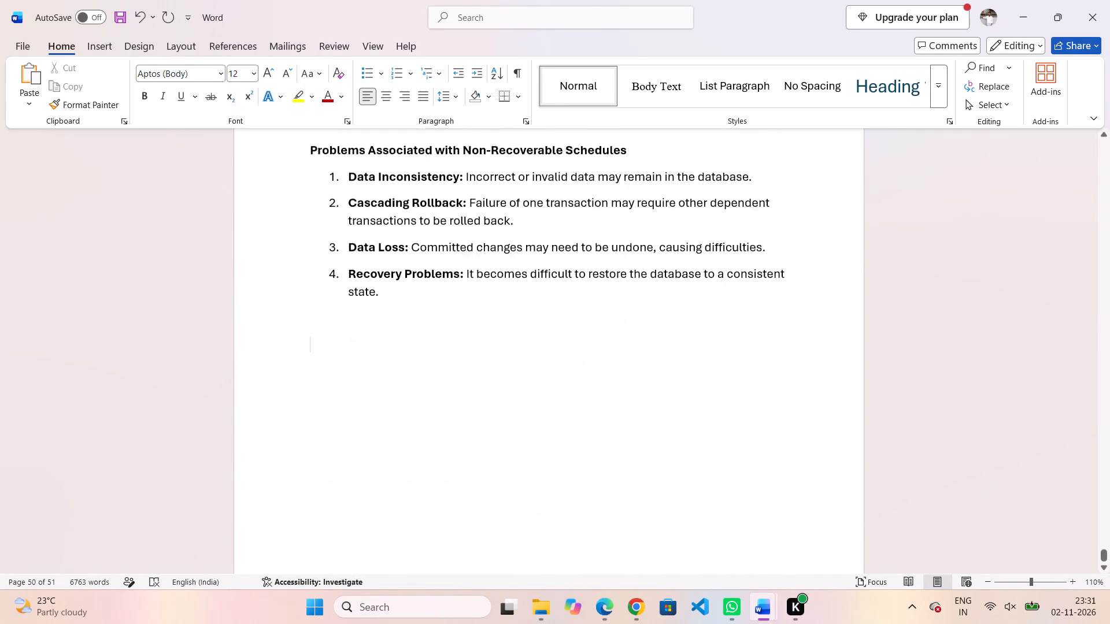
{"action": "scroll", "coordinate": [658, 425], "scroll_direction": "down", "scroll_amount": 1}
{"action": "scroll", "coordinate": [658, 425], "scroll_direction": "up", "scroll_amount": 11}
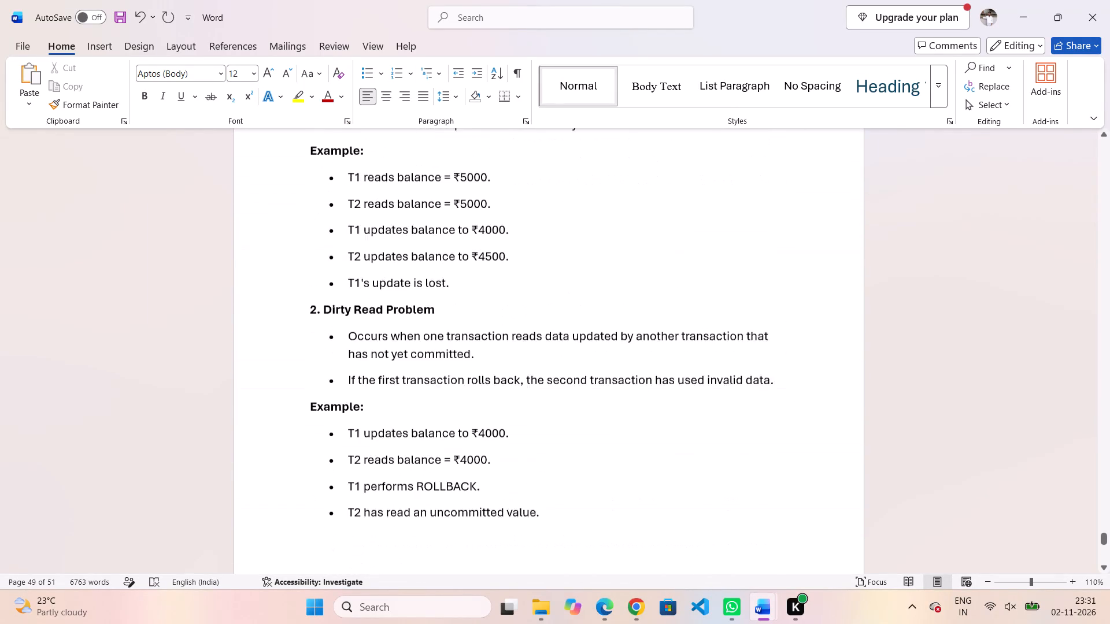
{"action": "scroll", "coordinate": [658, 425], "scroll_direction": "up", "scroll_amount": 2}
{"action": "scroll", "coordinate": [658, 425], "scroll_direction": "down", "scroll_amount": 6}
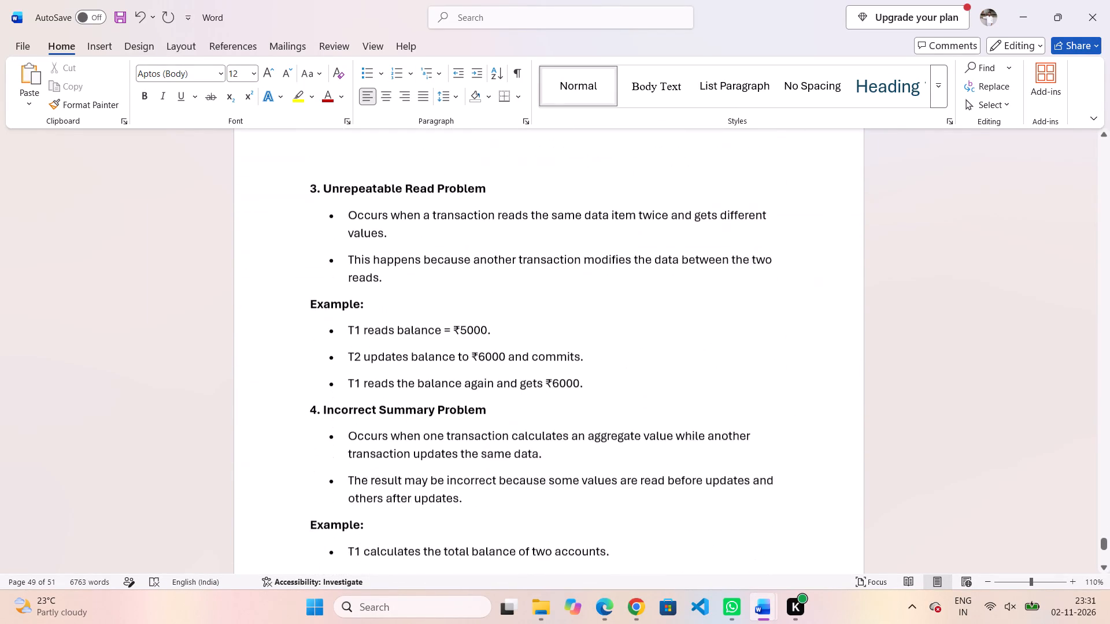
{"action": "scroll", "coordinate": [658, 425], "scroll_direction": "down", "scroll_amount": 5}
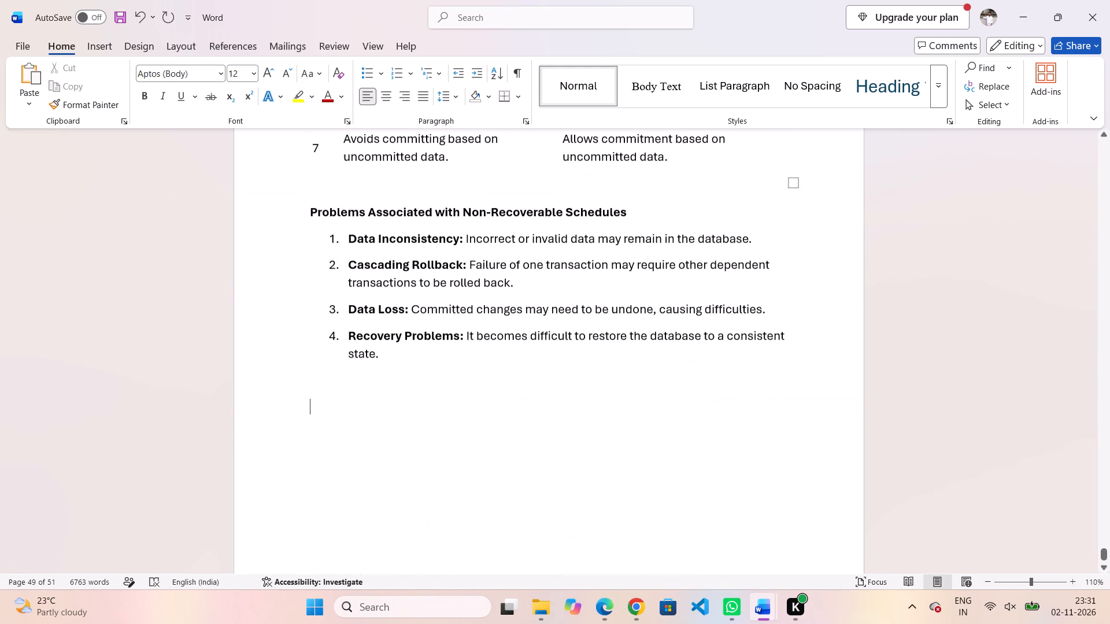
Add a bold question number "38]" followed by a space below question 37's answer.
{"action": "type", "text": "38"}
{"action": "key", "text": "bracketright"}
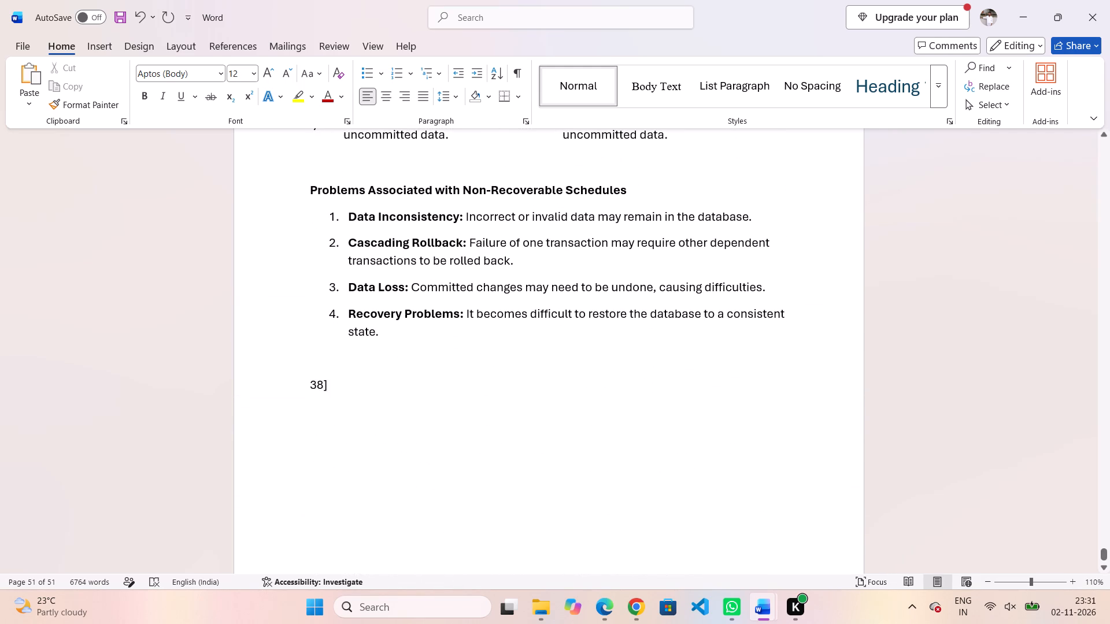
{"action": "left_click_drag", "start_coordinate": [344, 387], "coordinate": [305, 385]}
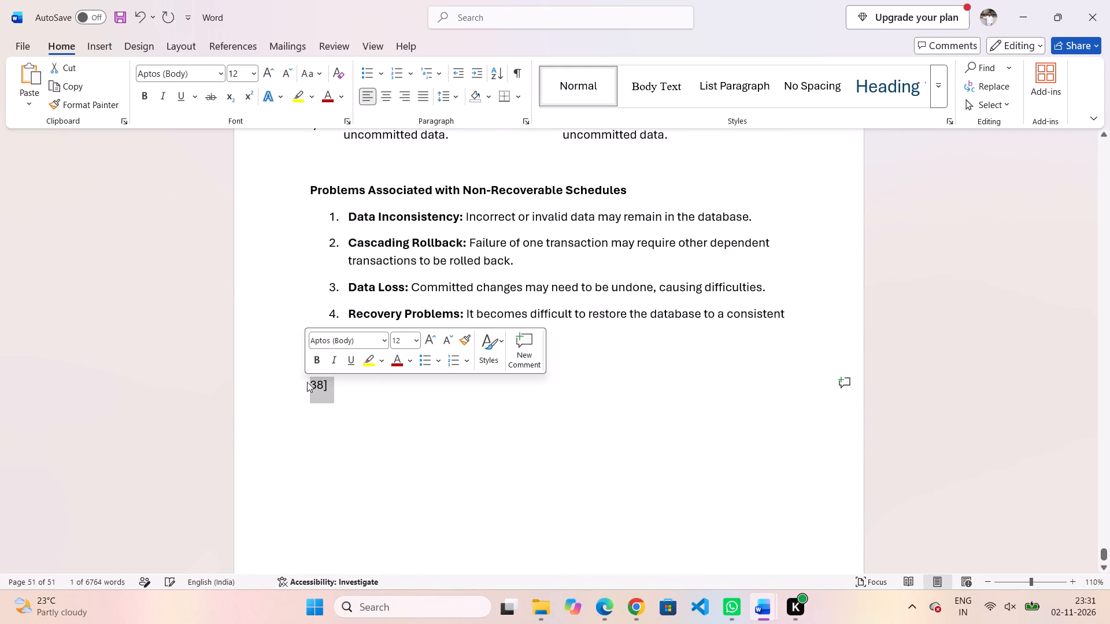
{"action": "left_click", "coordinate": [316, 365]}
{"action": "left_click", "coordinate": [333, 383]}
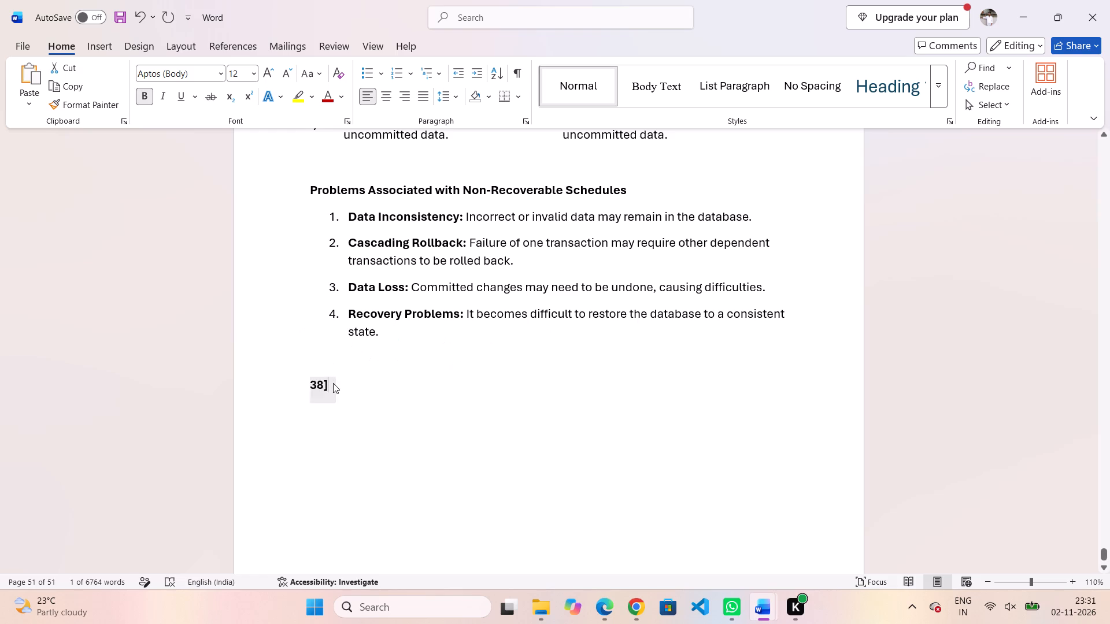
{"action": "key", "text": "space"}
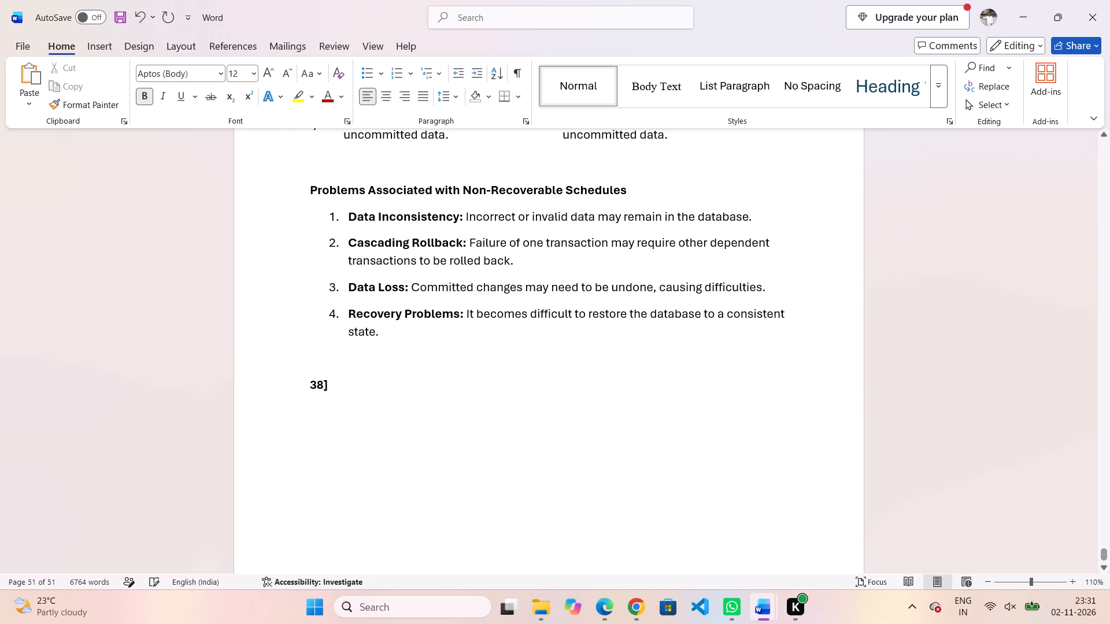
Review the answers to questions 35, 36 and 37, from the recoverability explanation down to the new question number.
{"action": "scroll", "coordinate": [373, 357], "scroll_direction": "up", "scroll_amount": 11}
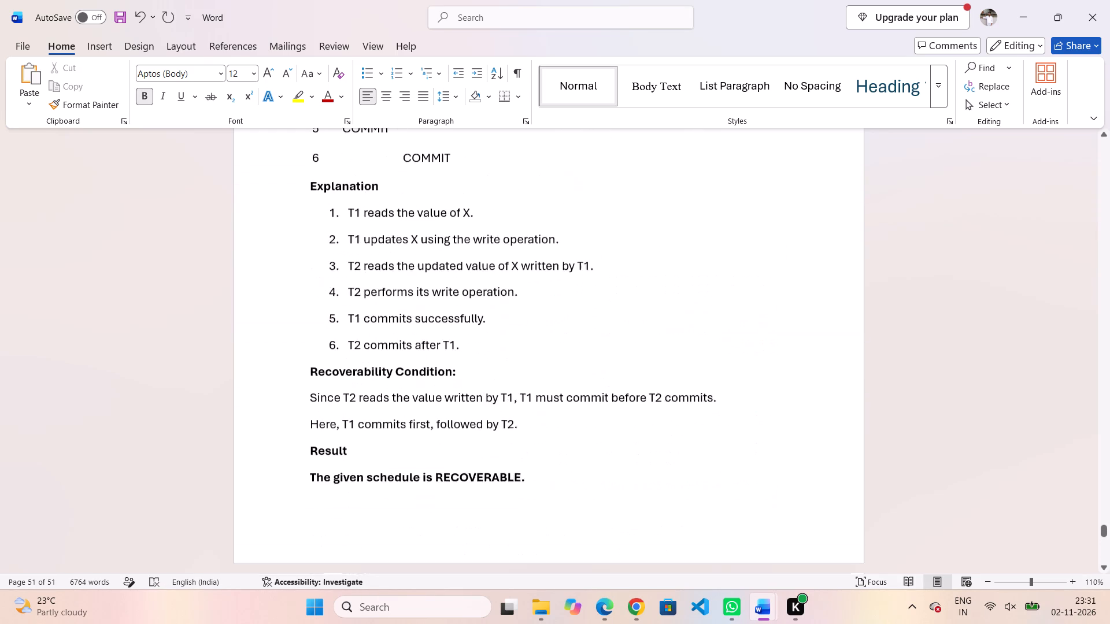
{"action": "scroll", "coordinate": [373, 357], "scroll_direction": "down", "scroll_amount": 3}
{"action": "scroll", "coordinate": [373, 357], "scroll_direction": "up", "scroll_amount": 3}
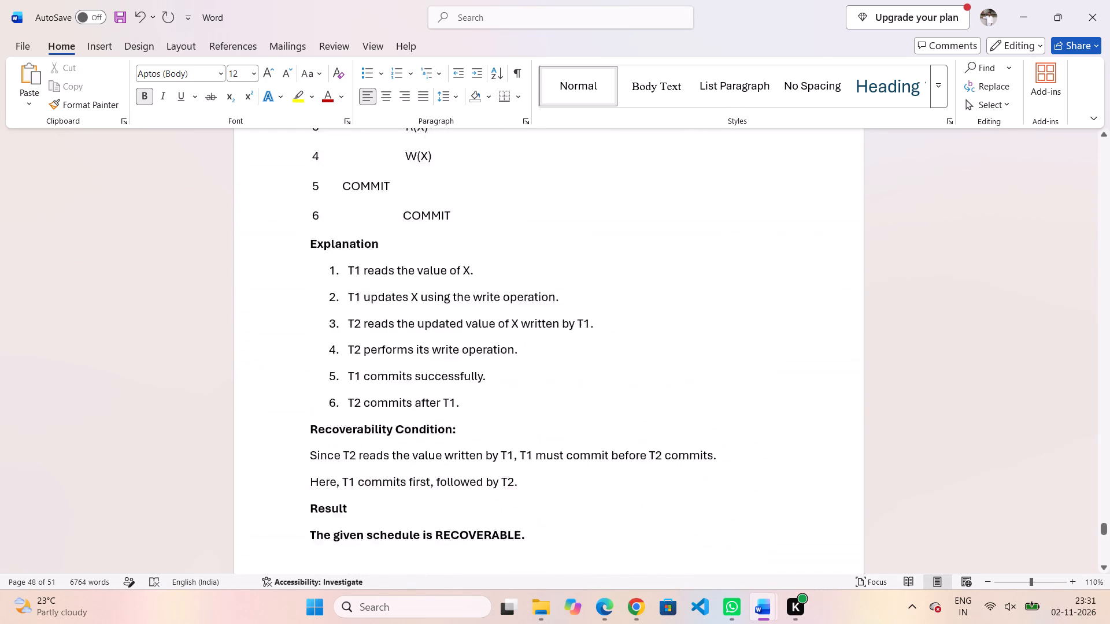
{"action": "scroll", "coordinate": [373, 357], "scroll_direction": "up", "scroll_amount": 3}
{"action": "scroll", "coordinate": [373, 357], "scroll_direction": "down", "scroll_amount": 8}
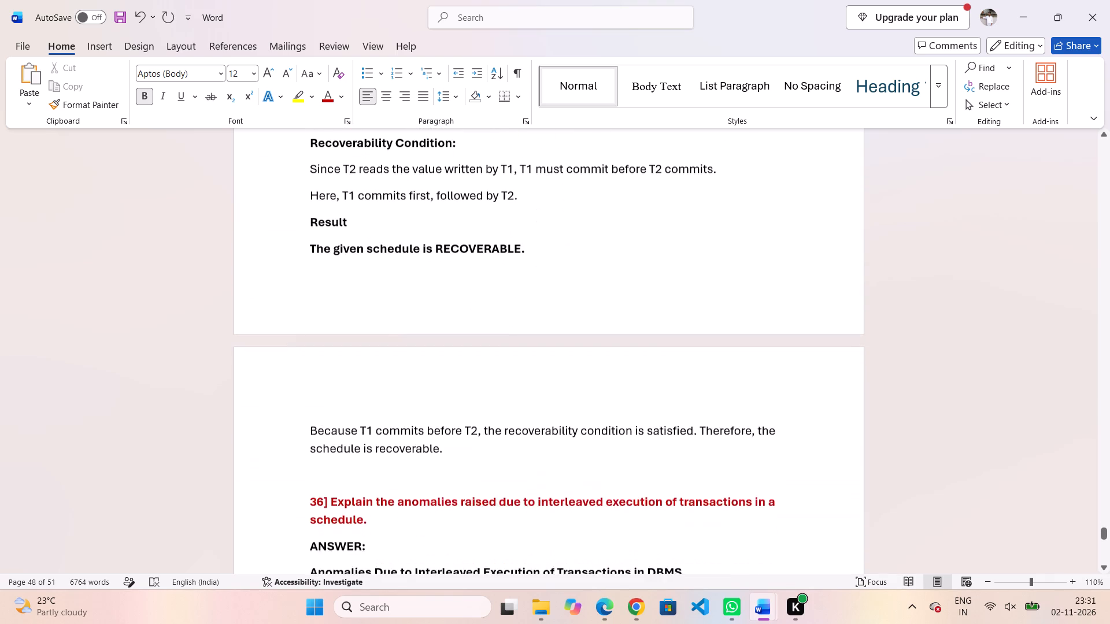
{"action": "scroll", "coordinate": [373, 357], "scroll_direction": "down", "scroll_amount": 6}
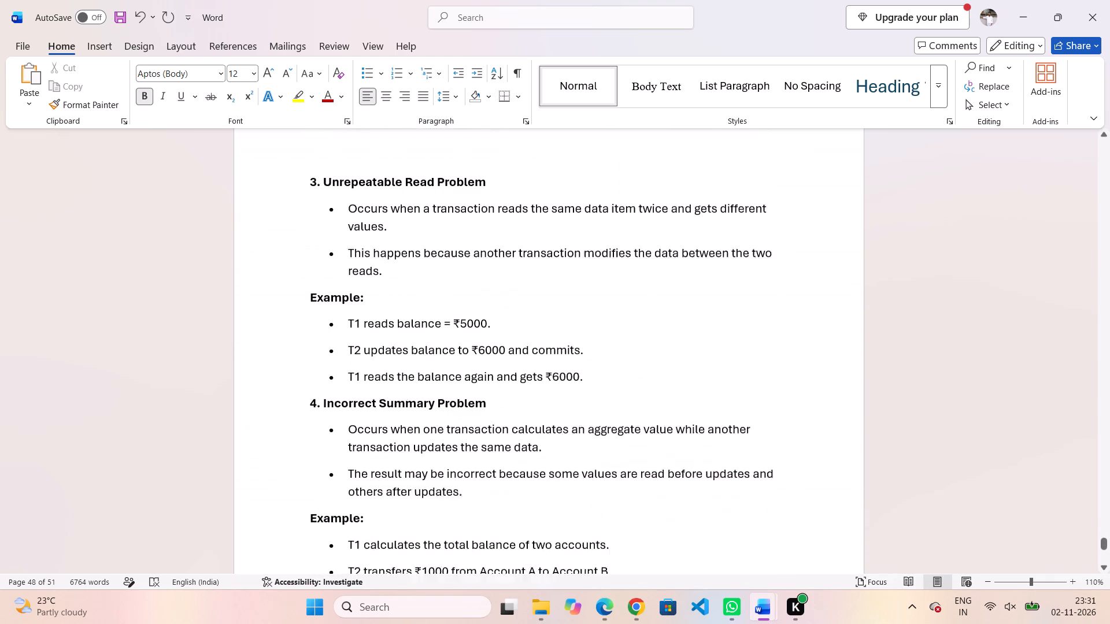
{"action": "scroll", "coordinate": [373, 357], "scroll_direction": "down", "scroll_amount": 5}
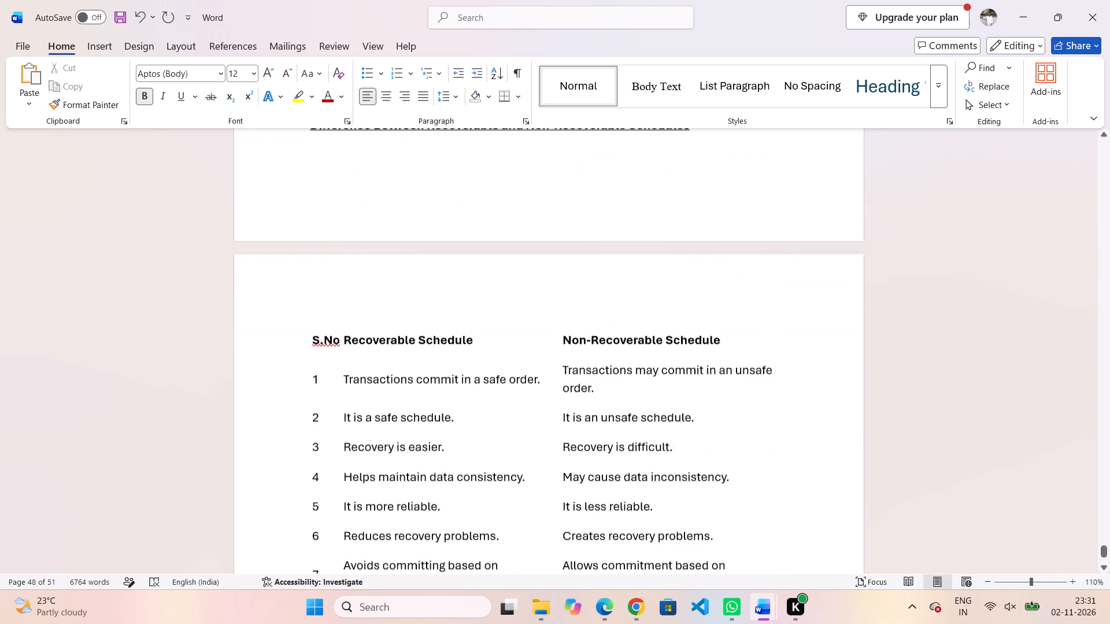
{"action": "scroll", "coordinate": [373, 357], "scroll_direction": "down", "scroll_amount": 1}
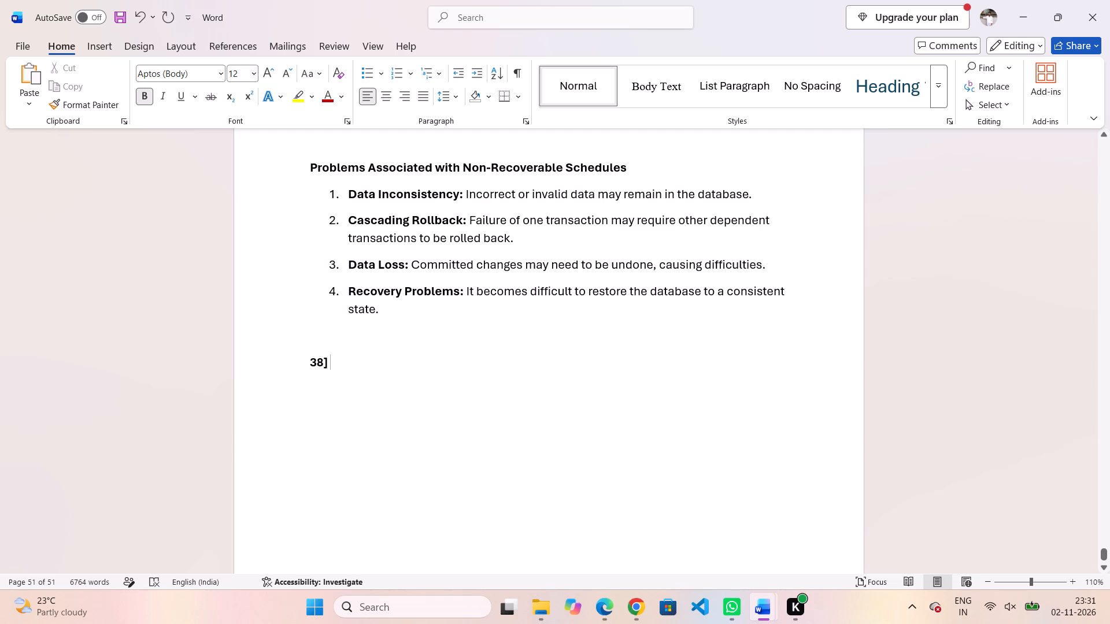
Copy question 38's text and its T1/T2 schedule table from DBMS_Finalized_R25_QB_BTL and paste them after "38]" in the answers document.
{"action": "left_click", "coordinate": [608, 533]}
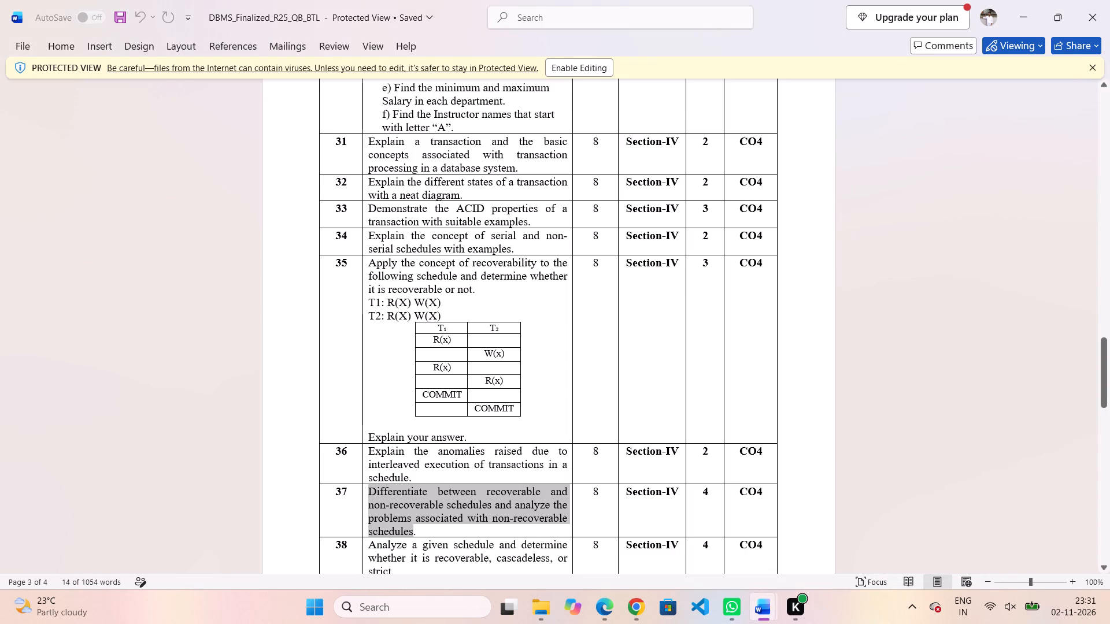
{"action": "left_click", "coordinate": [535, 526]}
{"action": "scroll", "coordinate": [535, 526], "scroll_direction": "down", "scroll_amount": 3}
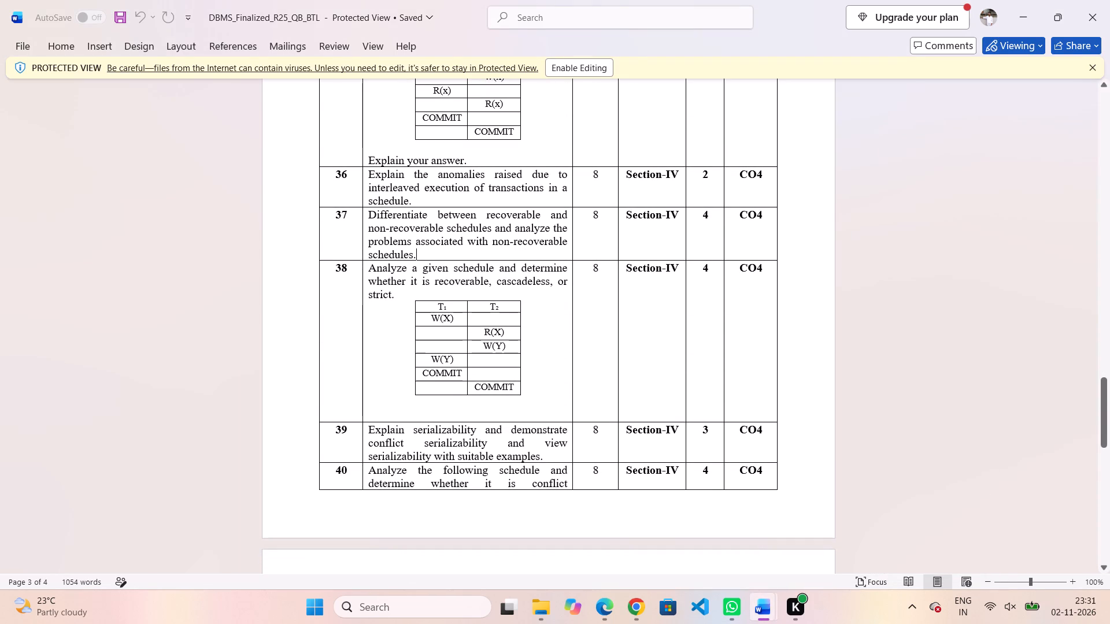
{"action": "left_click_drag", "start_coordinate": [371, 269], "coordinate": [497, 340]}
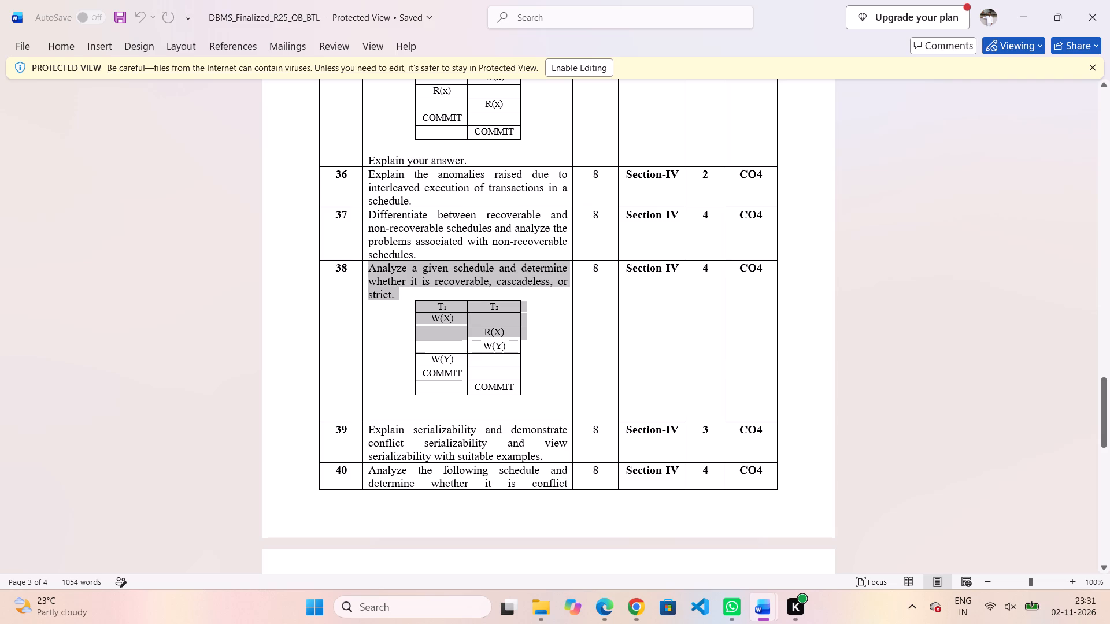
{"action": "left_click_drag", "start_coordinate": [497, 340], "coordinate": [525, 386]}
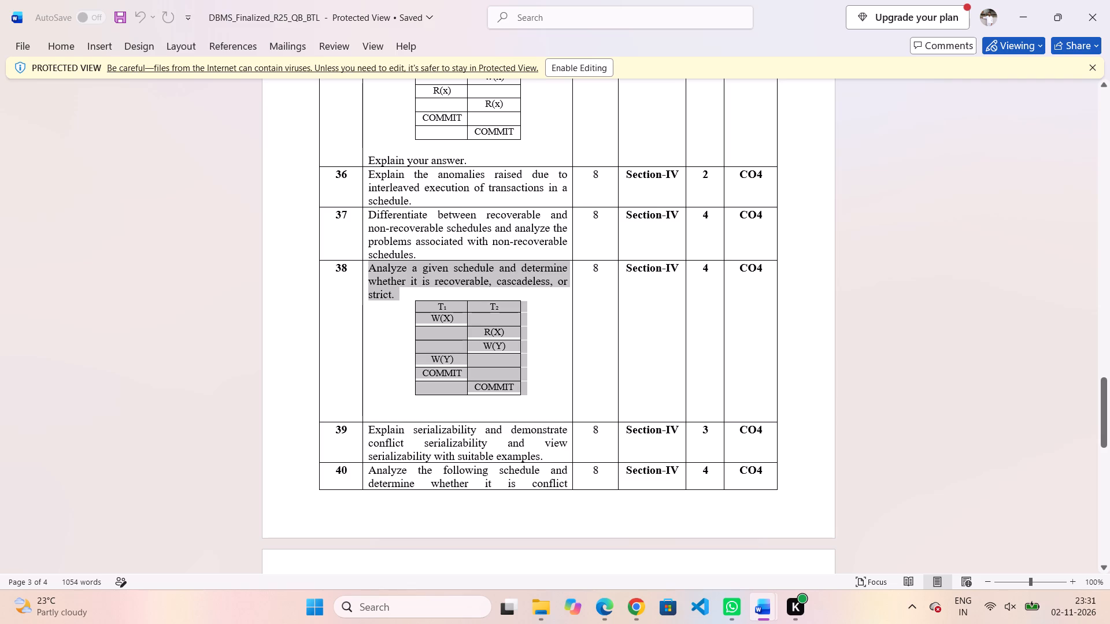
{"action": "left_click_drag", "start_coordinate": [525, 386], "coordinate": [525, 396]}
{"action": "left_click_drag", "start_coordinate": [525, 396], "coordinate": [525, 393]}
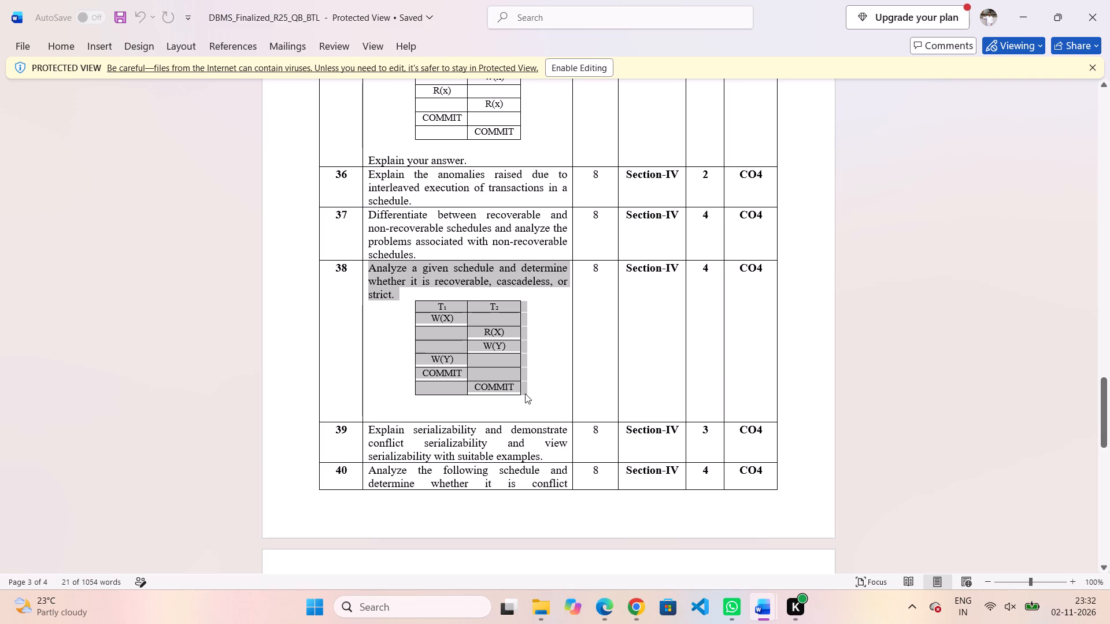
{"action": "key", "text": "ctrl+c"}
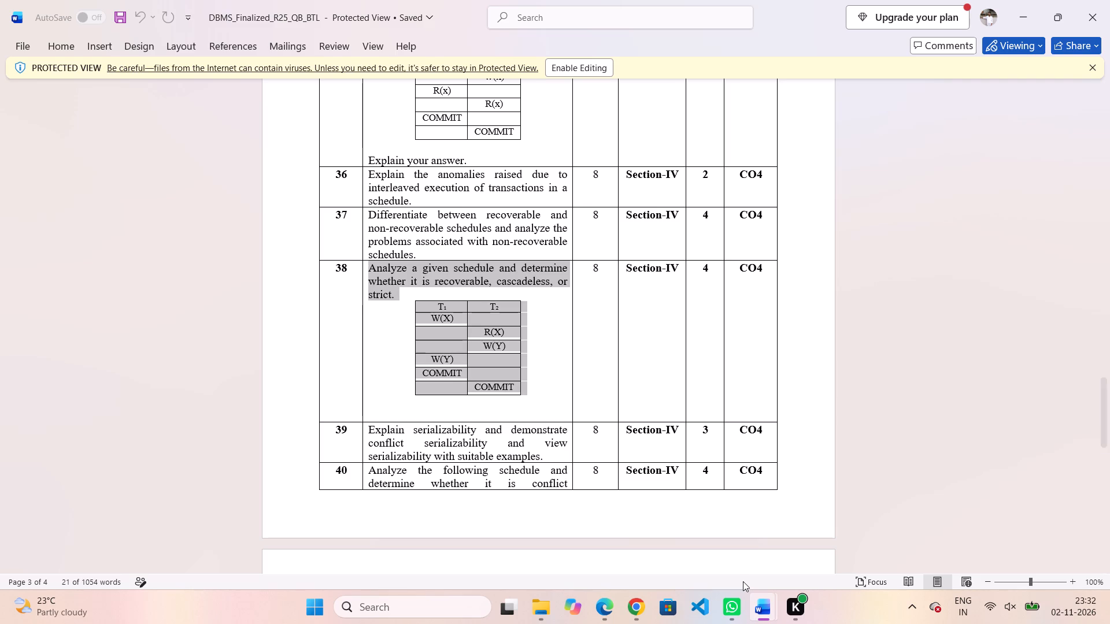
{"action": "left_click", "coordinate": [765, 548]}
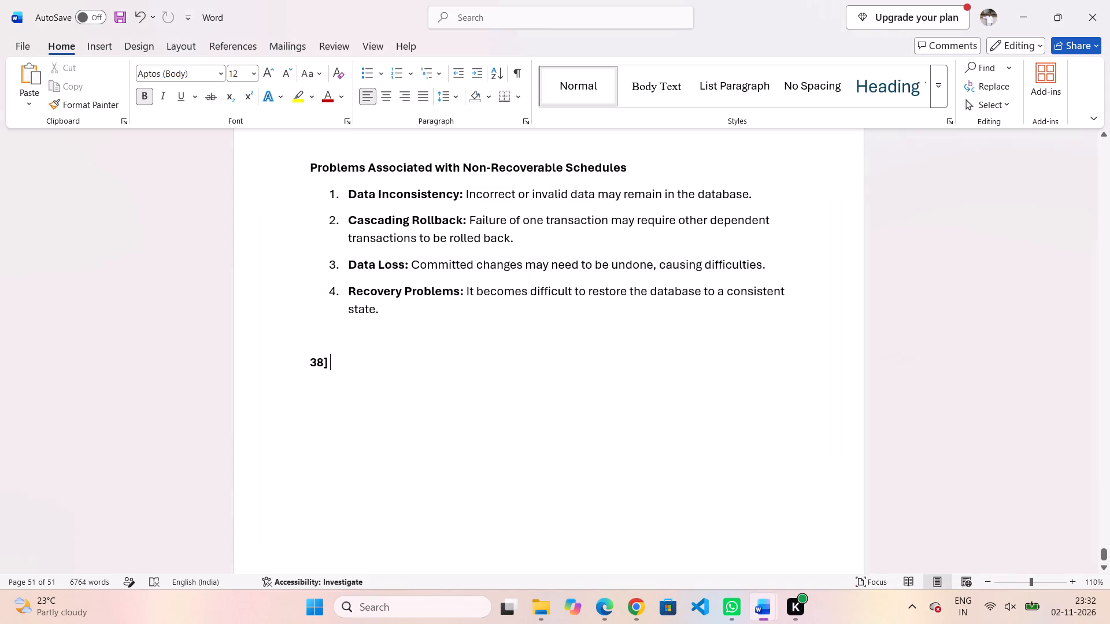
{"action": "key", "text": "ctrl+v"}
Remove the blank line between question 37's last numbered point and question 38.
{"action": "scroll", "coordinate": [639, 409], "scroll_direction": "up", "scroll_amount": 2}
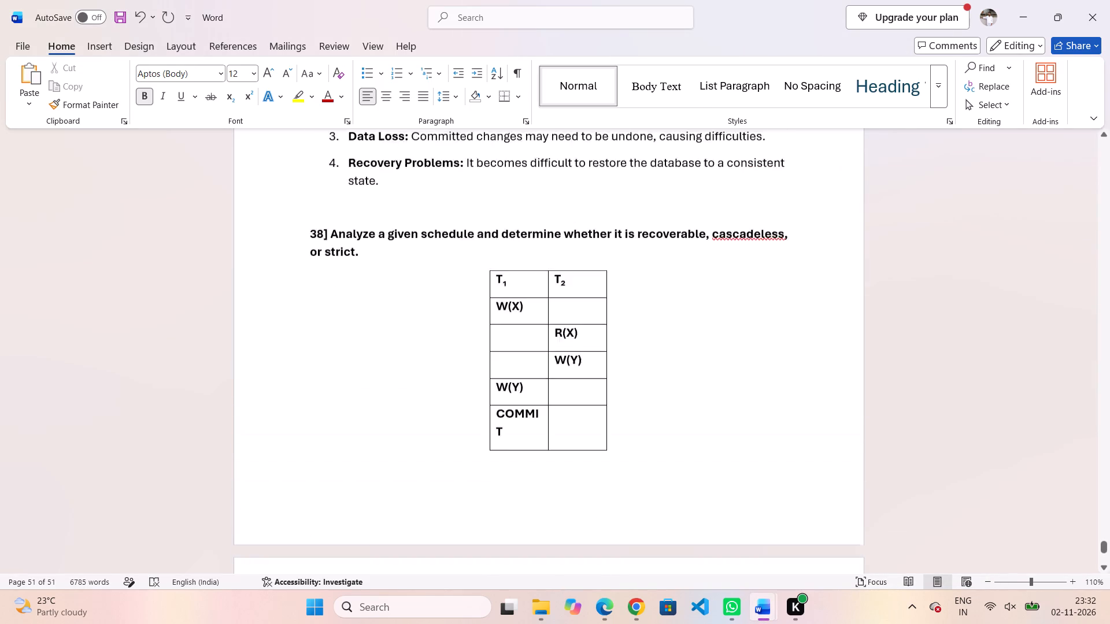
{"action": "scroll", "coordinate": [639, 409], "scroll_direction": "up", "scroll_amount": 1}
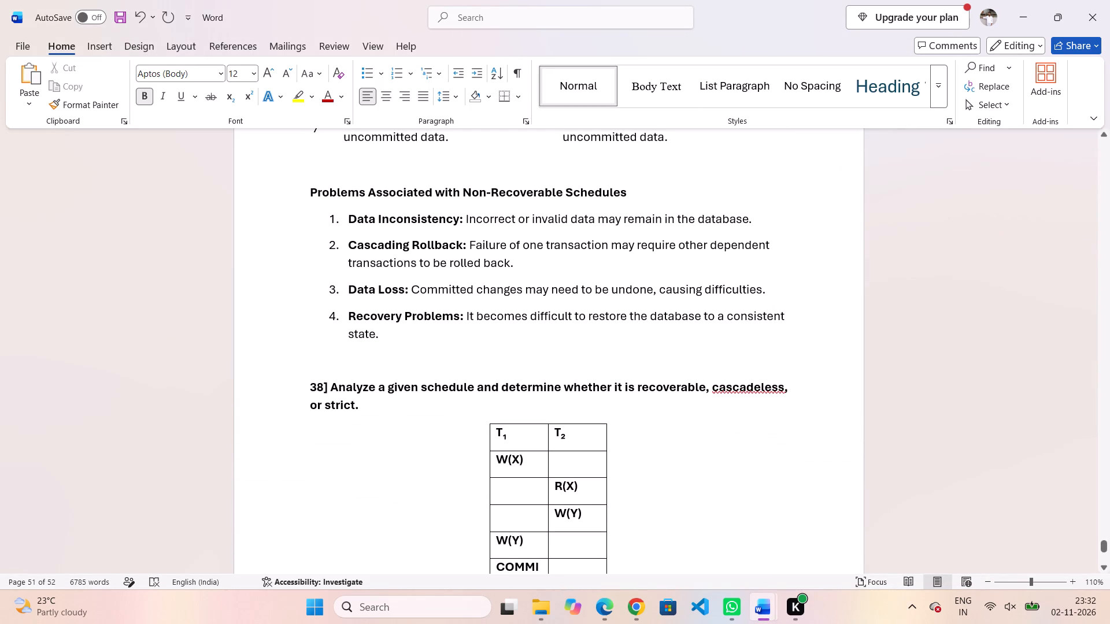
{"action": "left_click", "coordinate": [310, 369]}
{"action": "key", "text": "BackSpace"}
Add the bold label "ANSWER:" on the line below question 38's schedule table.
{"action": "scroll", "coordinate": [310, 369], "scroll_direction": "down", "scroll_amount": 1}
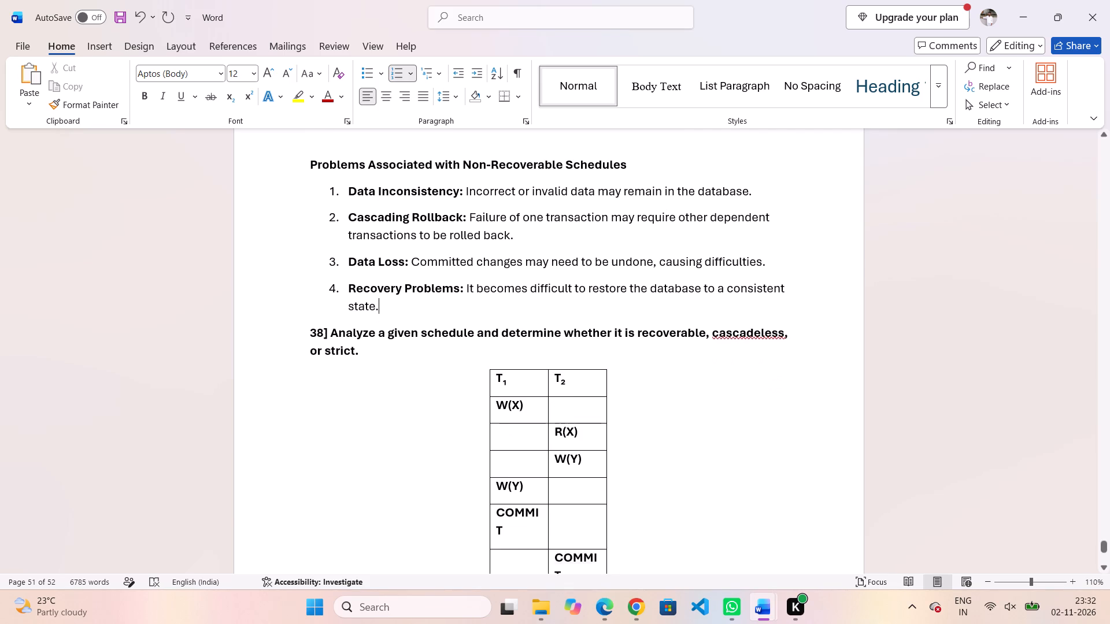
{"action": "scroll", "coordinate": [310, 369], "scroll_direction": "down", "scroll_amount": 1}
{"action": "scroll", "coordinate": [310, 369], "scroll_direction": "up", "scroll_amount": 1}
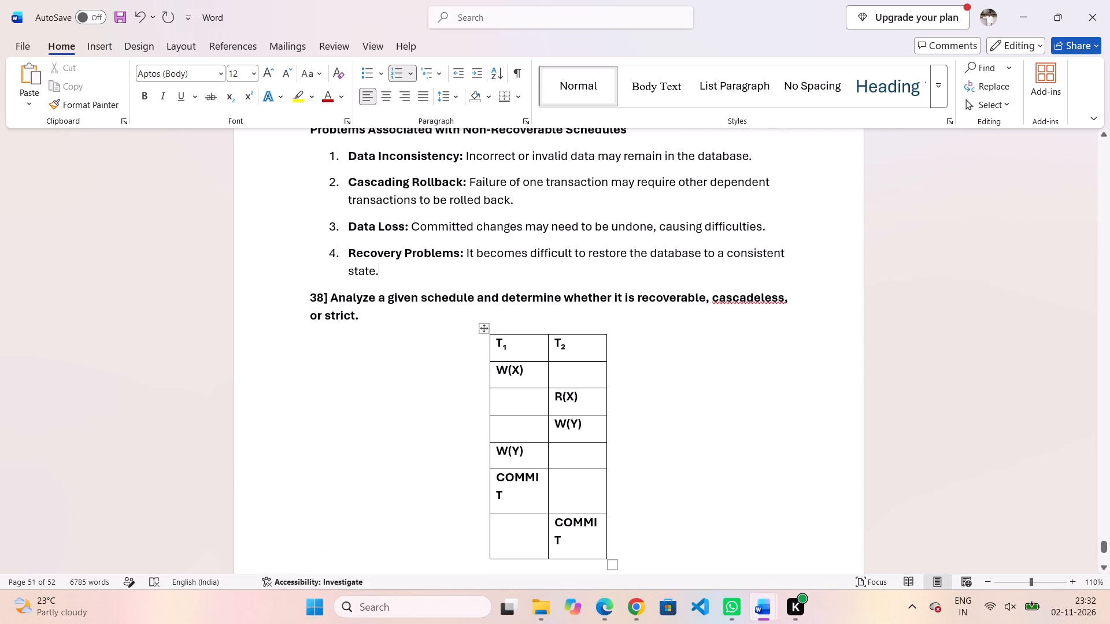
{"action": "scroll", "coordinate": [427, 486], "scroll_direction": "down", "scroll_amount": 2}
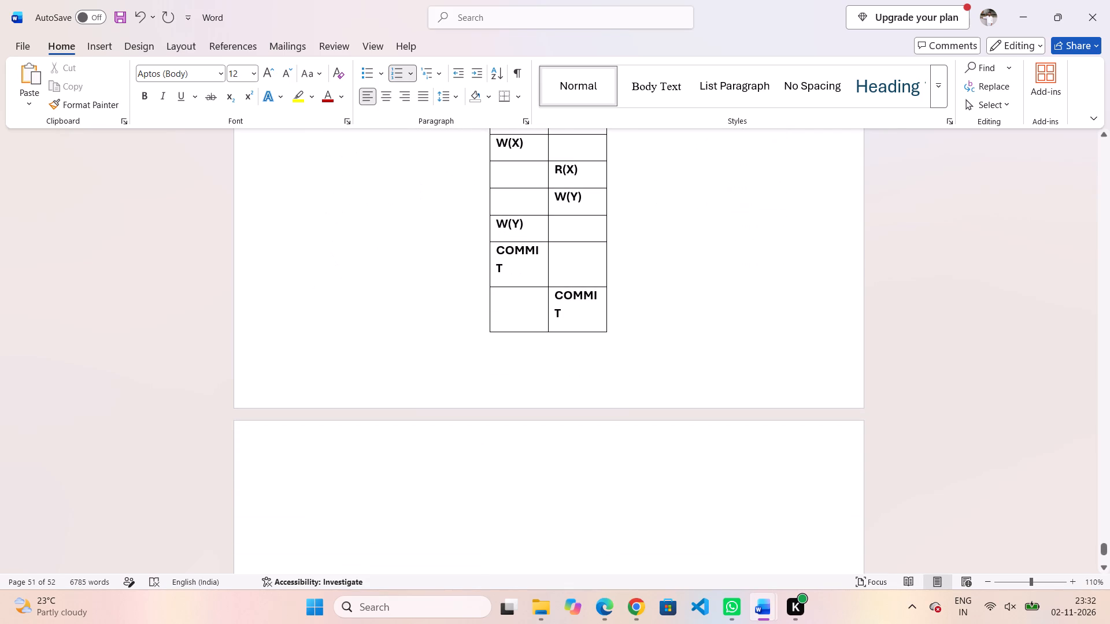
{"action": "left_click", "coordinate": [298, 466]}
{"action": "left_click", "coordinate": [317, 506]}
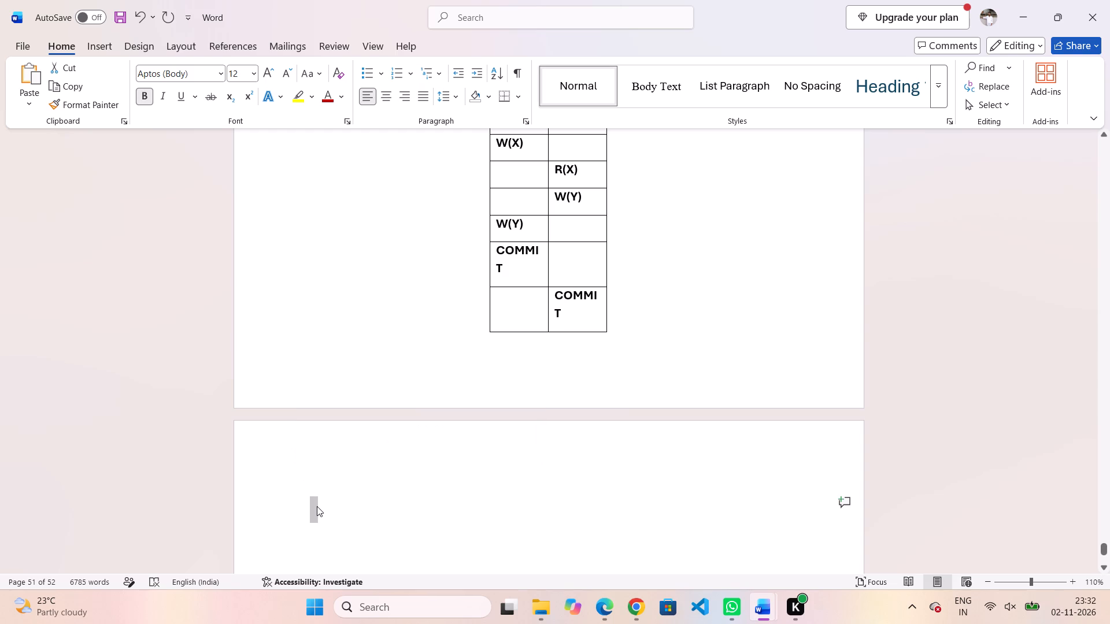
{"action": "type", "text": "AN"}
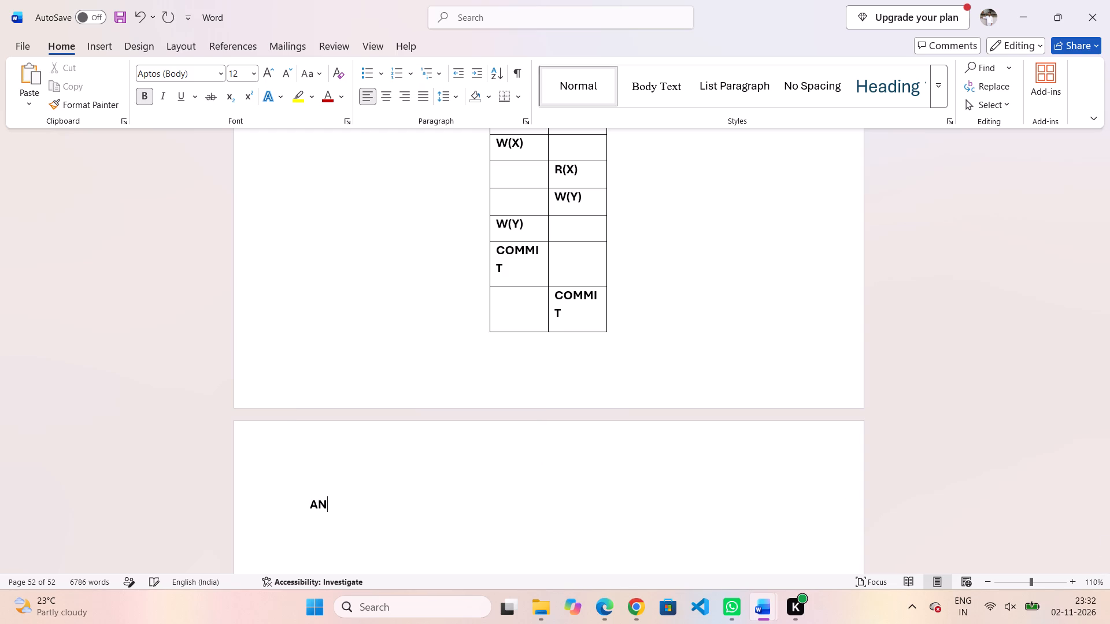
{"action": "type", "text": "SWER"}
{"action": "key", "text": "shift+colon"}
Color question 38's text and its T1/T2 schedule table dark red, like the other question headings.
{"action": "scroll", "coordinate": [494, 290], "scroll_direction": "up", "scroll_amount": 1}
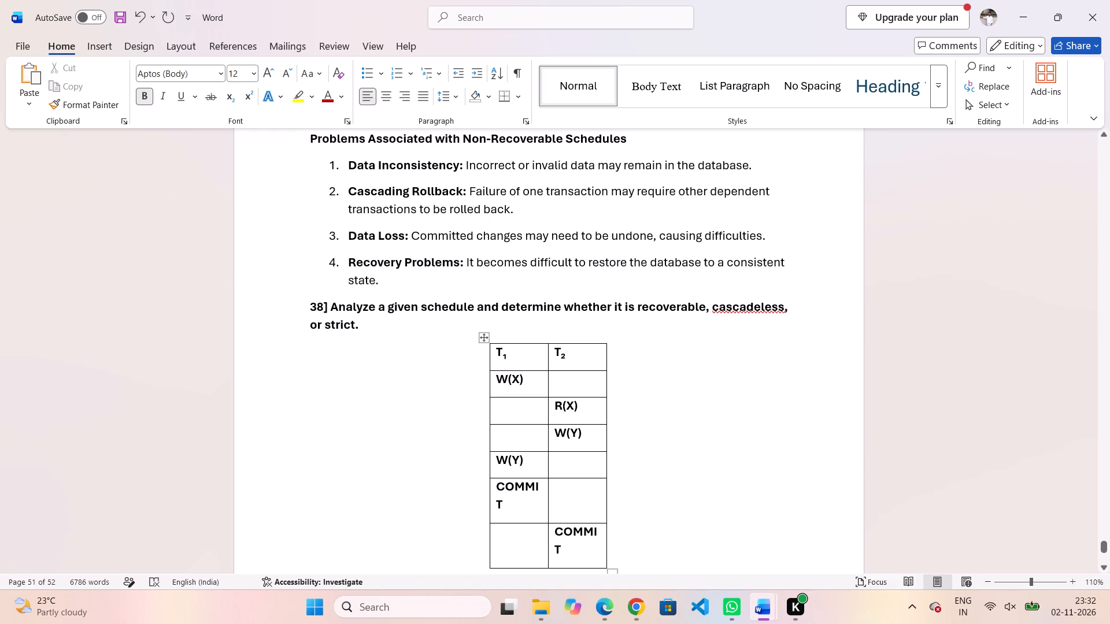
{"action": "left_click_drag", "start_coordinate": [311, 309], "coordinate": [550, 470]}
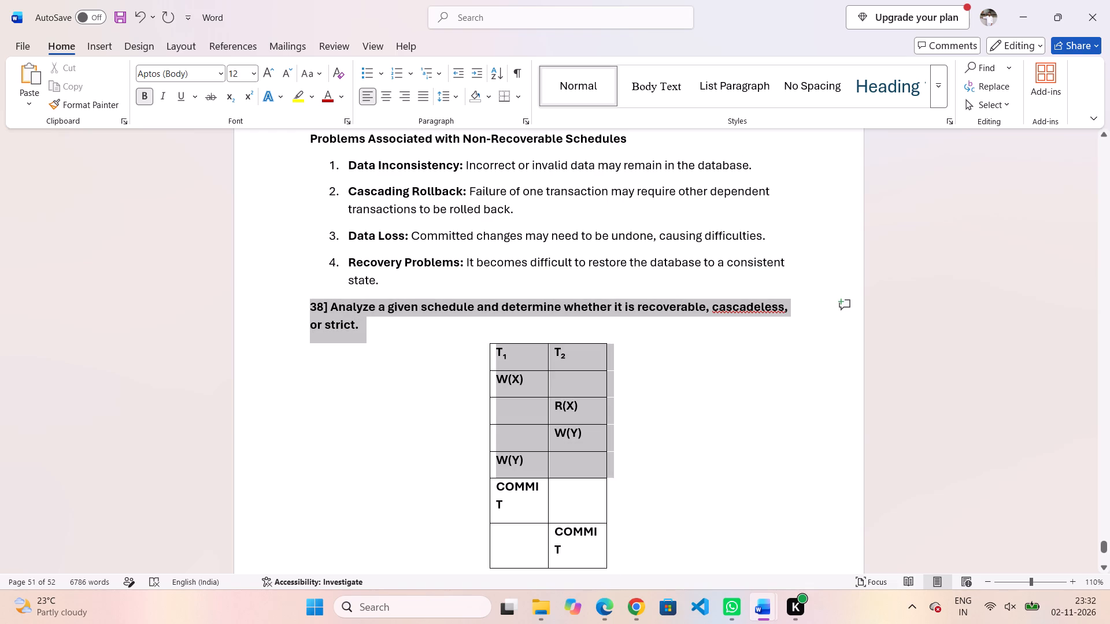
{"action": "left_click_drag", "start_coordinate": [550, 470], "coordinate": [569, 544]}
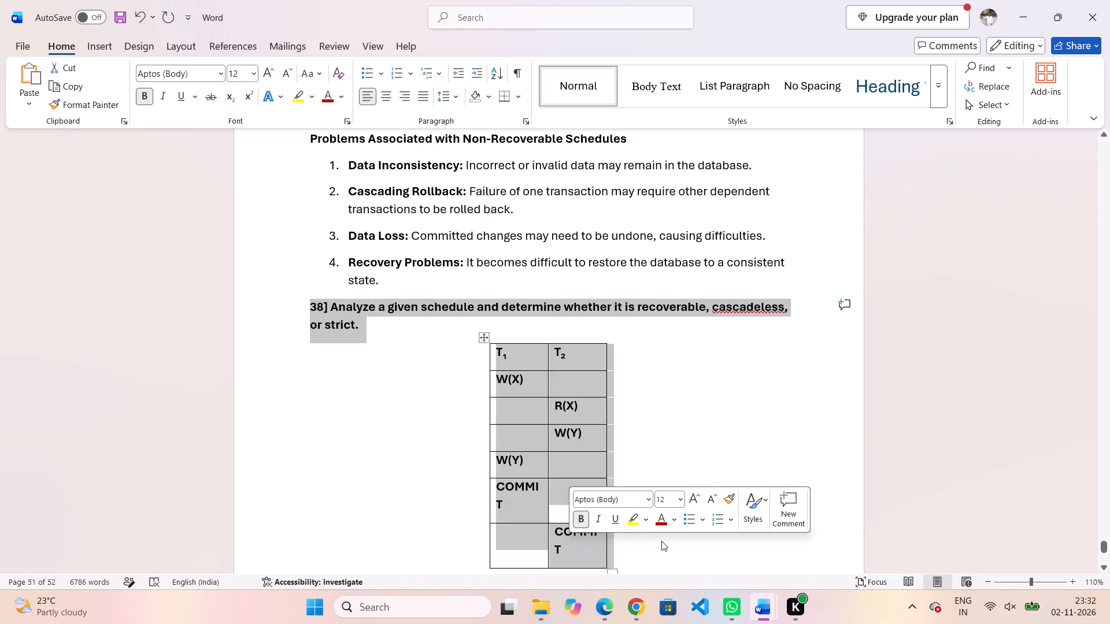
{"action": "left_click", "coordinate": [663, 525]}
{"action": "left_click", "coordinate": [633, 560]}
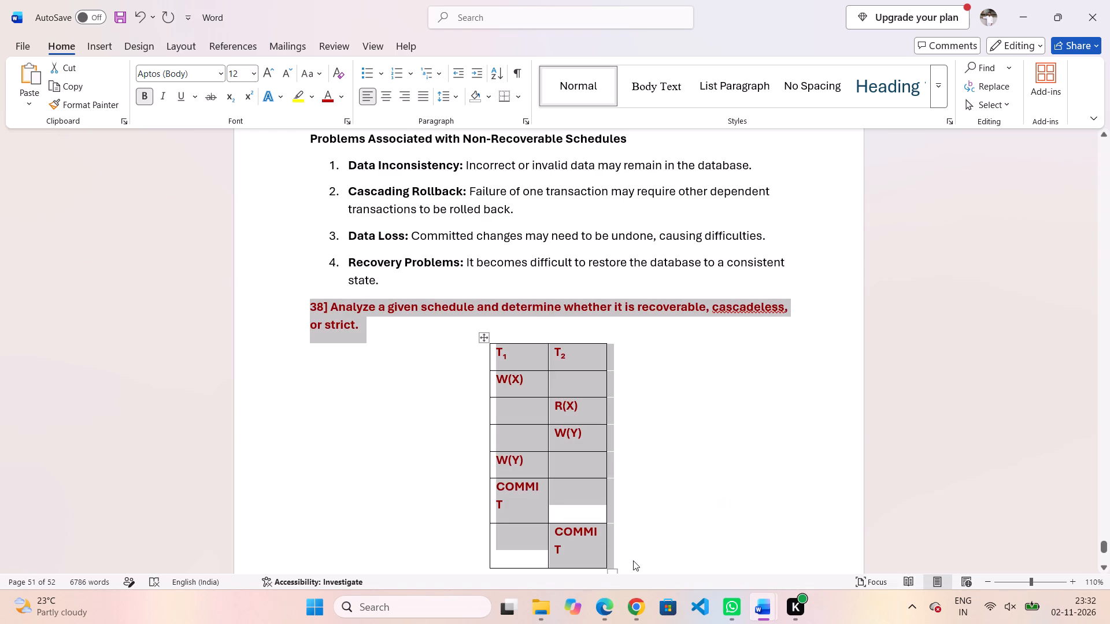
Turn off bold on the line below question 38's "ANSWER:" label.
{"action": "scroll", "coordinate": [633, 560], "scroll_direction": "down", "scroll_amount": 1}
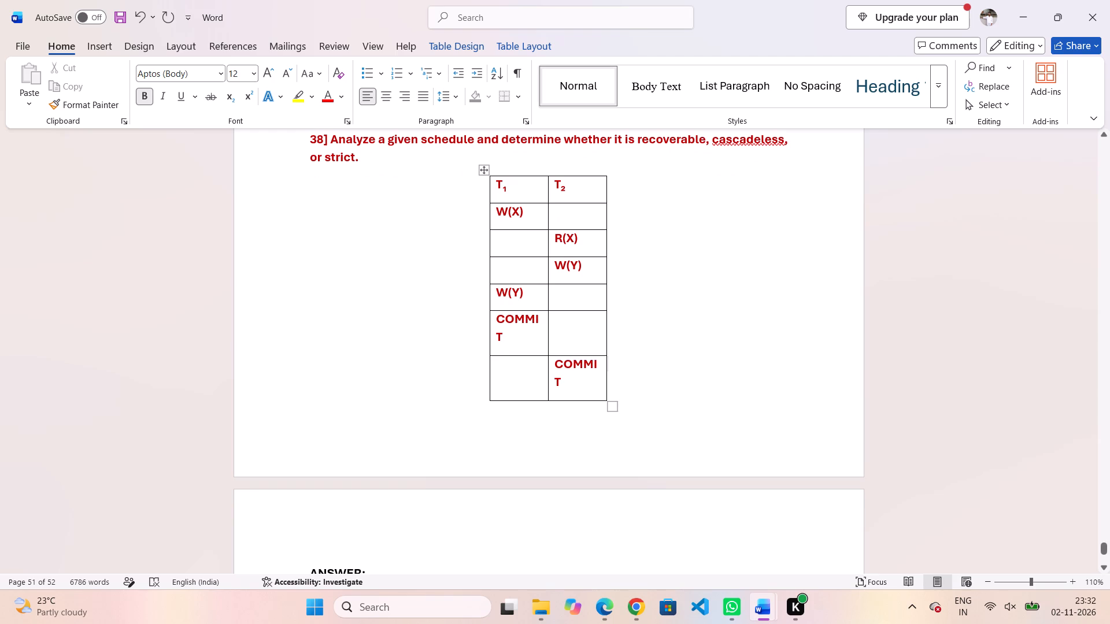
{"action": "scroll", "coordinate": [379, 571], "scroll_direction": "down", "scroll_amount": 1}
{"action": "left_click", "coordinate": [311, 512]}
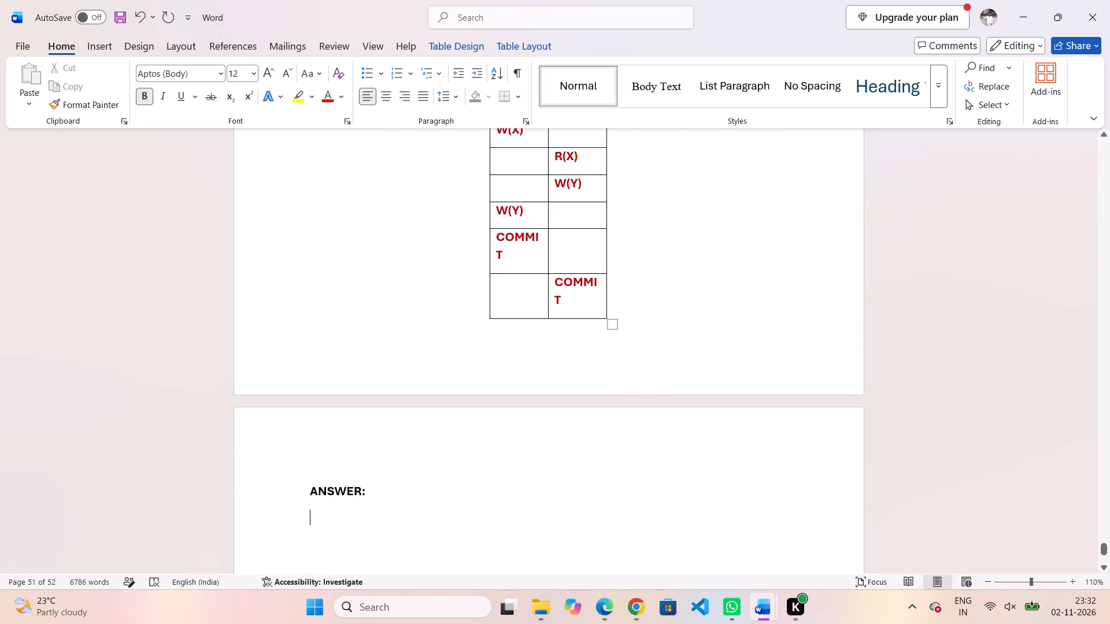
{"action": "left_click", "coordinate": [146, 95]}
Review the answers to questions 36 and 37 down to question 38's empty answer area.
{"action": "scroll", "coordinate": [415, 276], "scroll_direction": "up", "scroll_amount": 6}
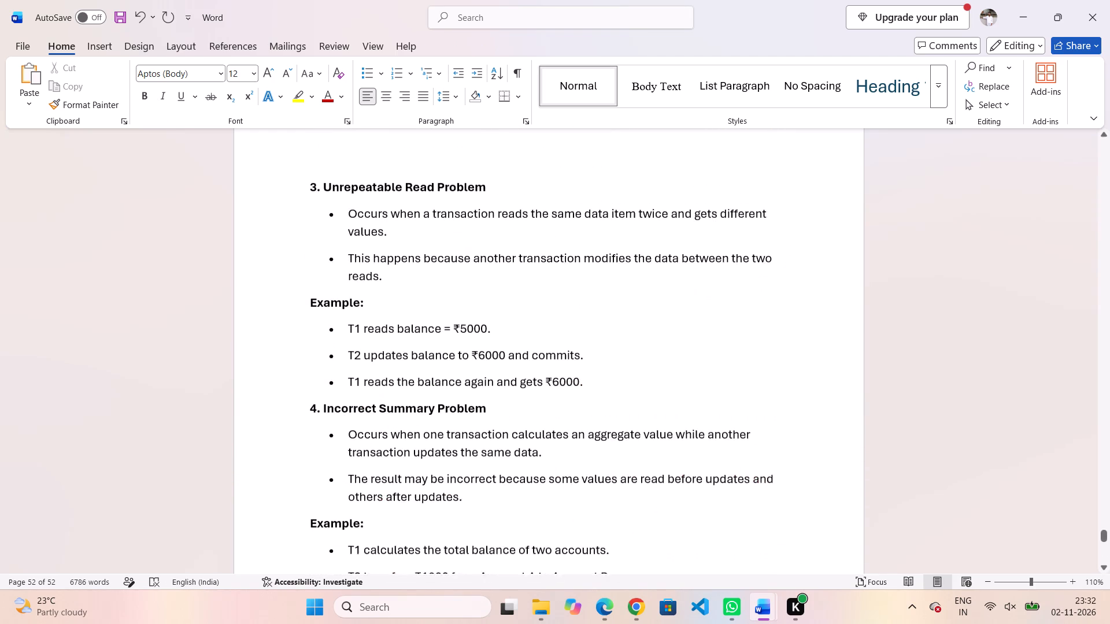
{"action": "scroll", "coordinate": [415, 276], "scroll_direction": "up", "scroll_amount": 5}
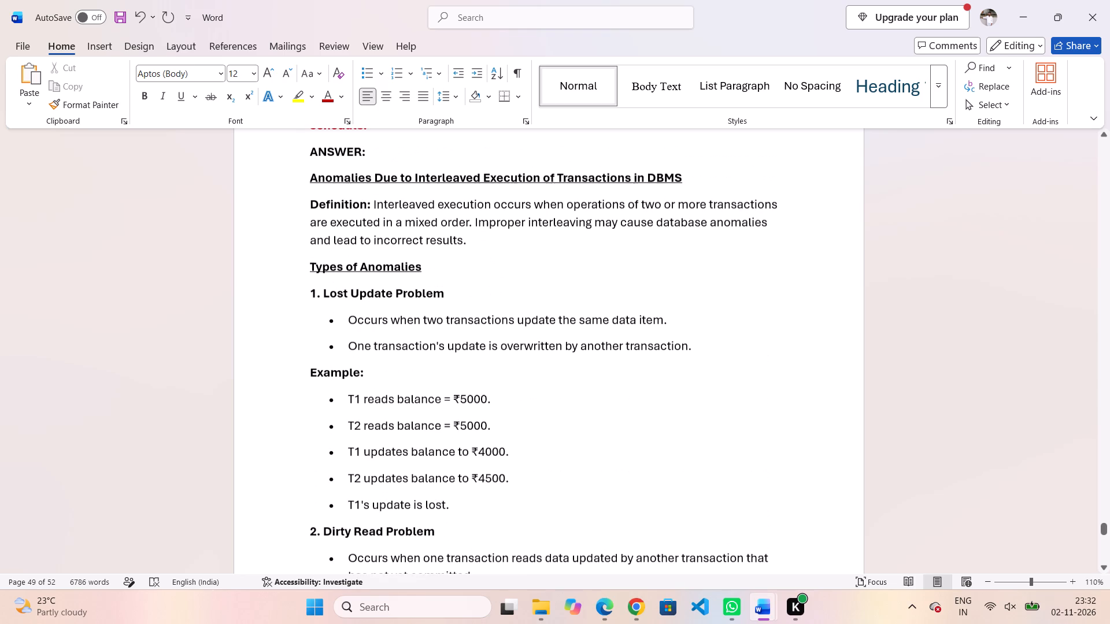
{"action": "scroll", "coordinate": [415, 276], "scroll_direction": "down", "scroll_amount": 3}
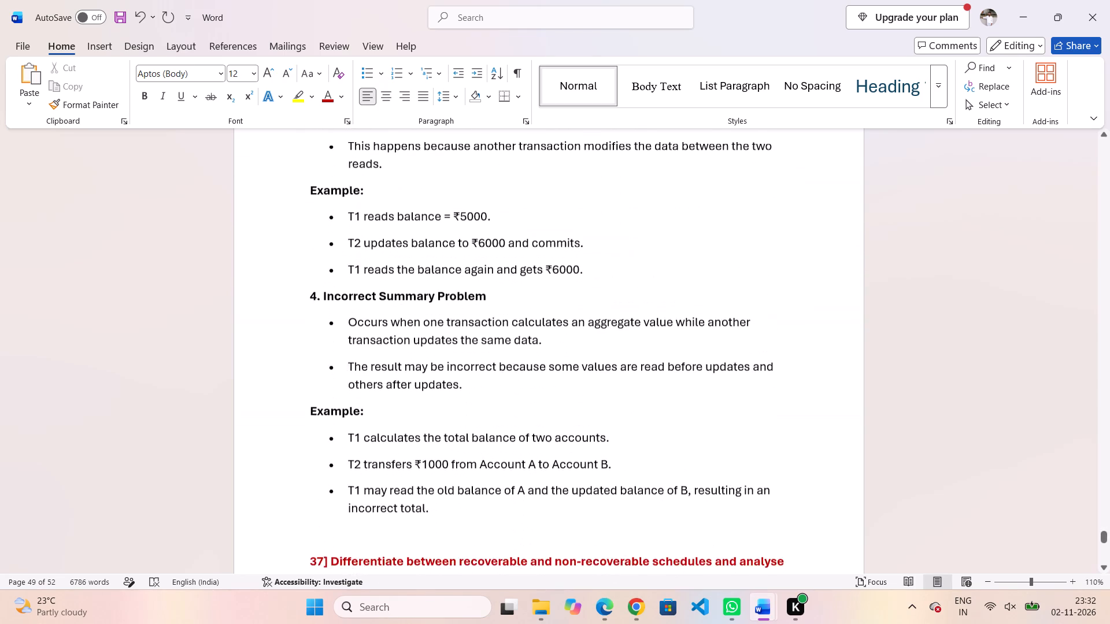
{"action": "scroll", "coordinate": [415, 276], "scroll_direction": "down", "scroll_amount": 7}
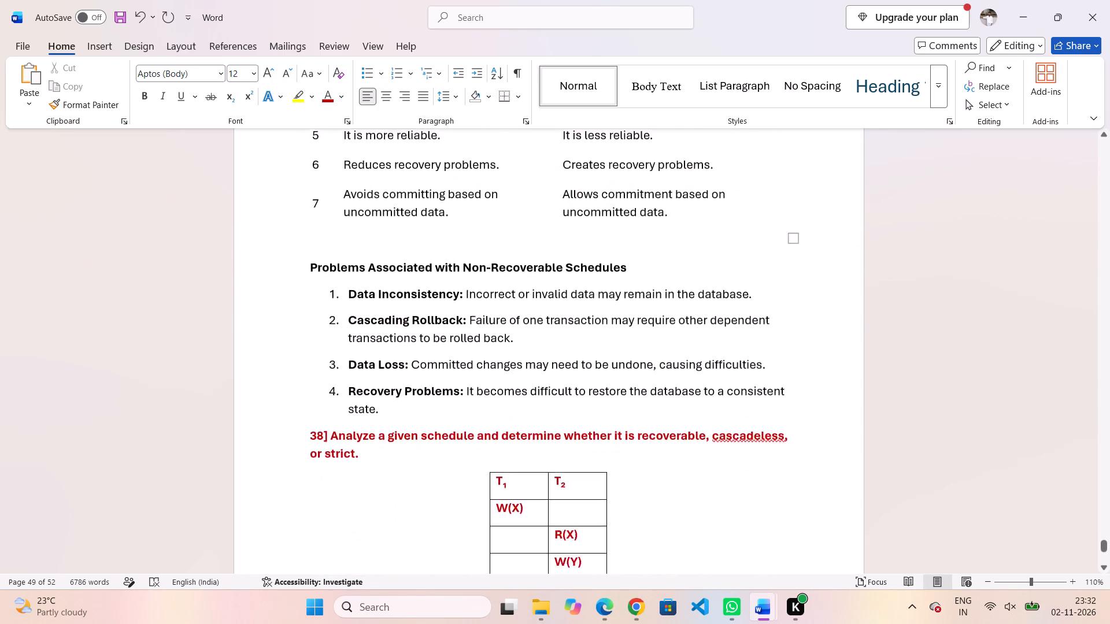
{"action": "scroll", "coordinate": [415, 276], "scroll_direction": "down", "scroll_amount": 3}
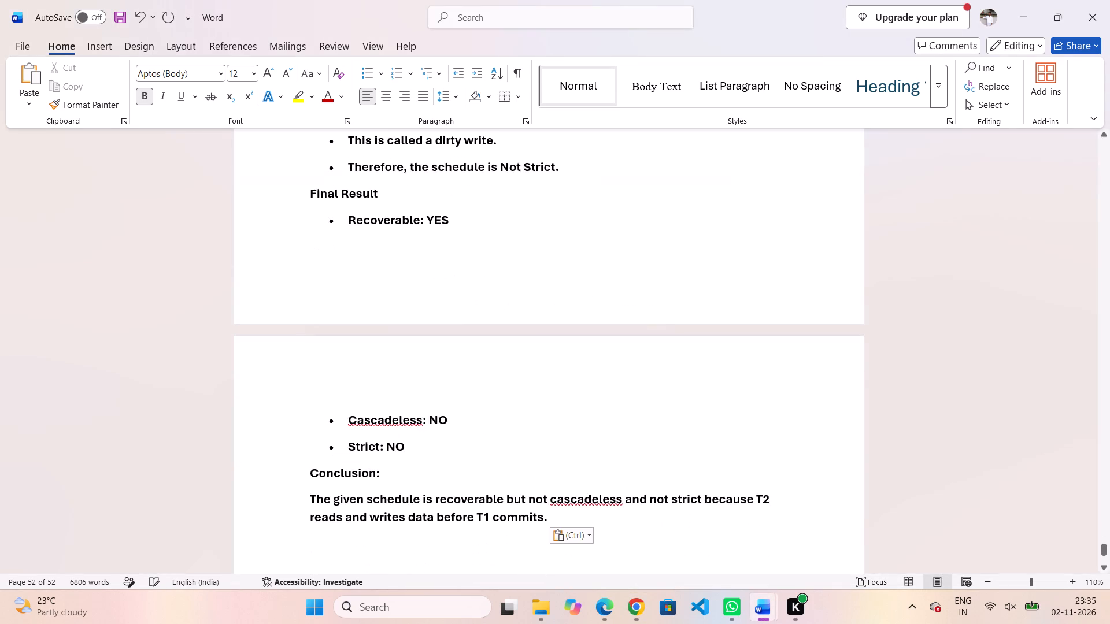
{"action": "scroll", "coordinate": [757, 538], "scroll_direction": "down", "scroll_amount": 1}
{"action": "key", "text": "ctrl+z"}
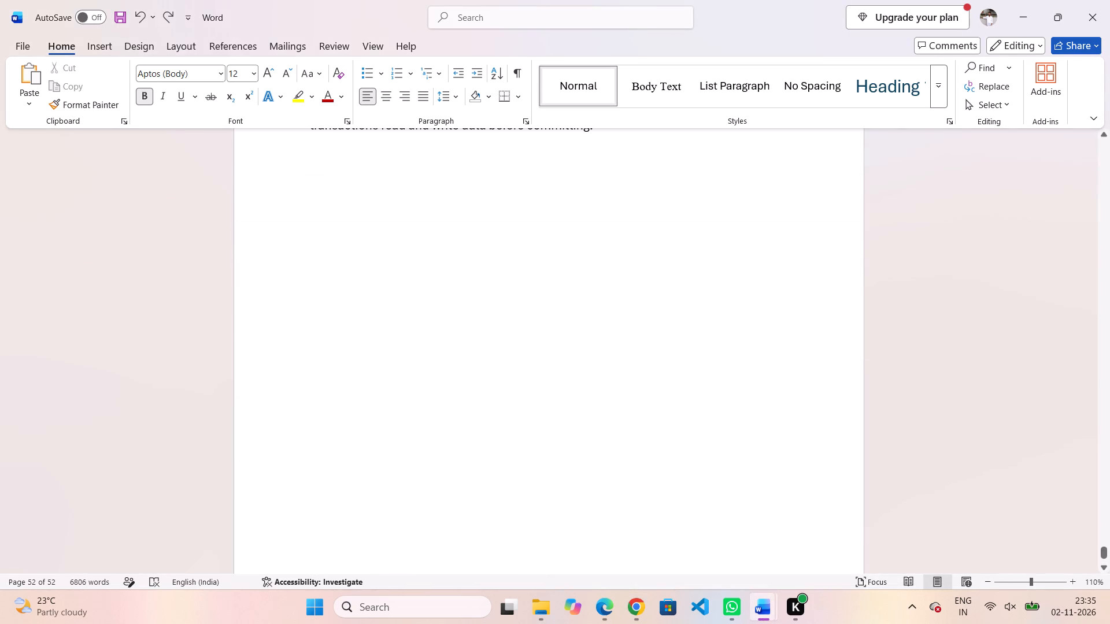
Turn off bold on the empty line below the definition and paste the copied schedule analysis there.
{"action": "left_click", "coordinate": [151, 98]}
{"action": "scroll", "coordinate": [419, 260], "scroll_direction": "up", "scroll_amount": 1}
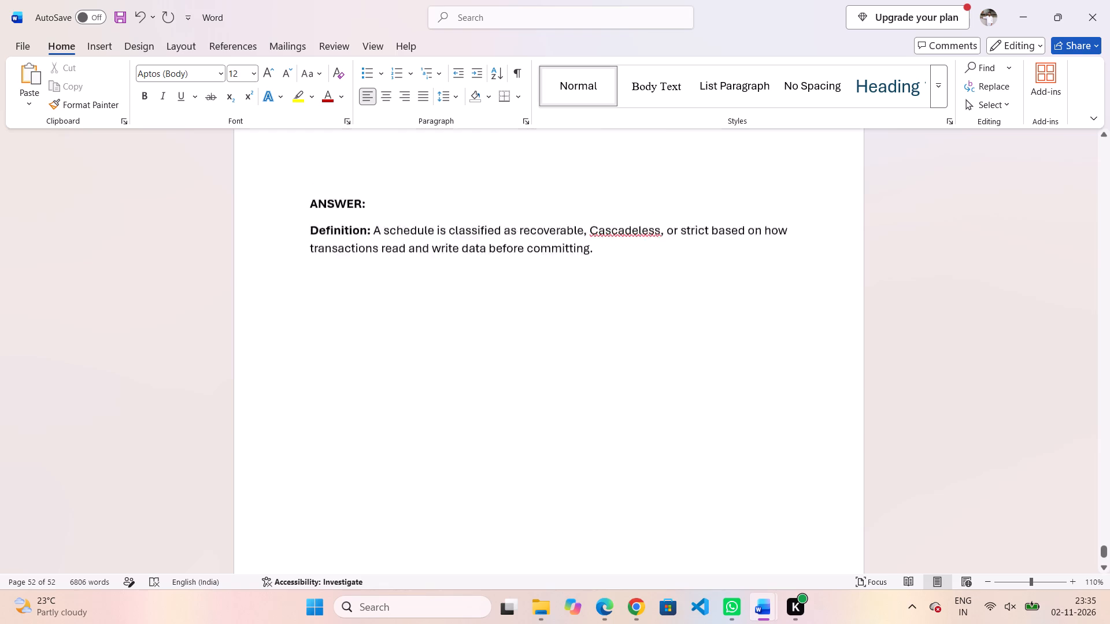
{"action": "scroll", "coordinate": [419, 260], "scroll_direction": "up", "scroll_amount": 1}
{"action": "key", "text": "ctrl+v"}
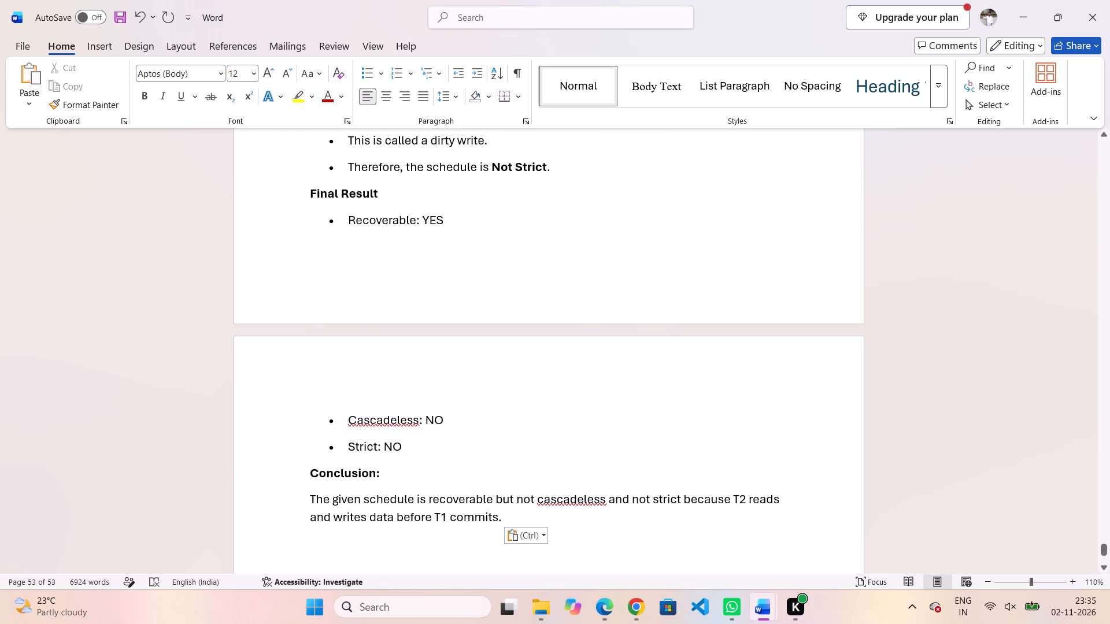
Join the conclusion sentence onto the same line as the "Conclusion:" label, separated by a space.
{"action": "left_click_drag", "start_coordinate": [309, 472], "coordinate": [563, 518]}
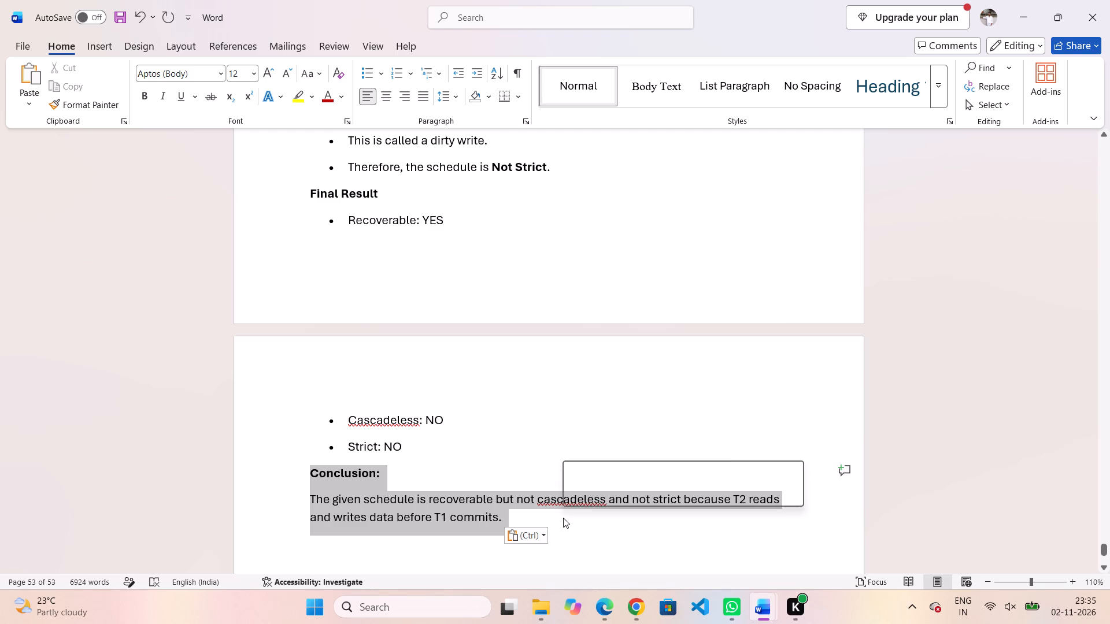
{"action": "left_click", "coordinate": [563, 518]}
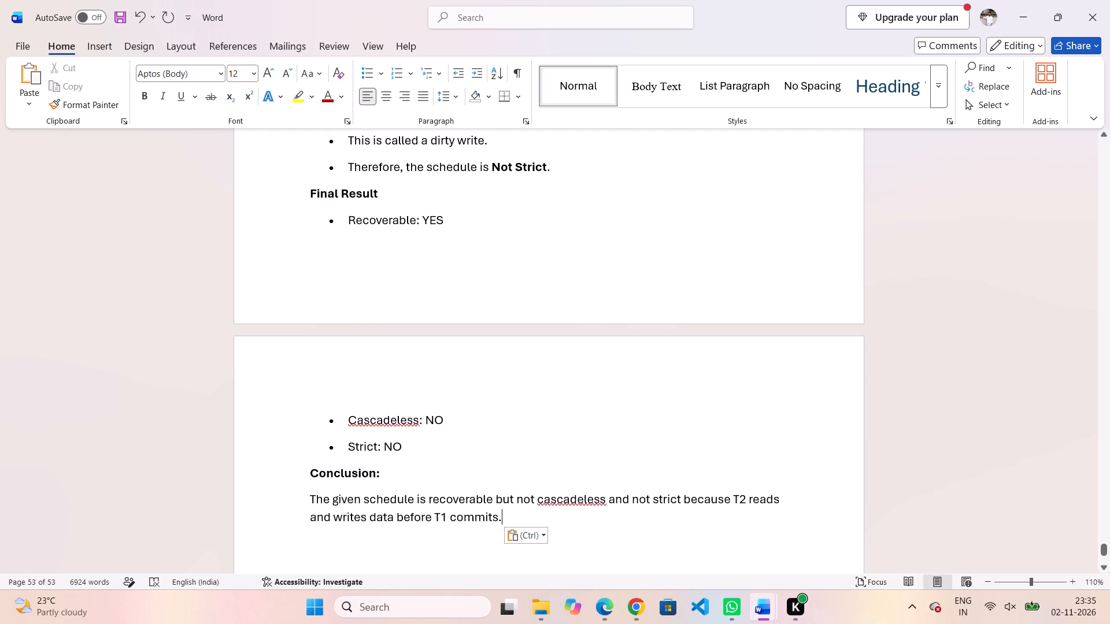
{"action": "left_click", "coordinate": [313, 496]}
{"action": "key", "text": "Left"}
{"action": "key", "text": "BackSpace"}
{"action": "key", "text": "BackSpace"}
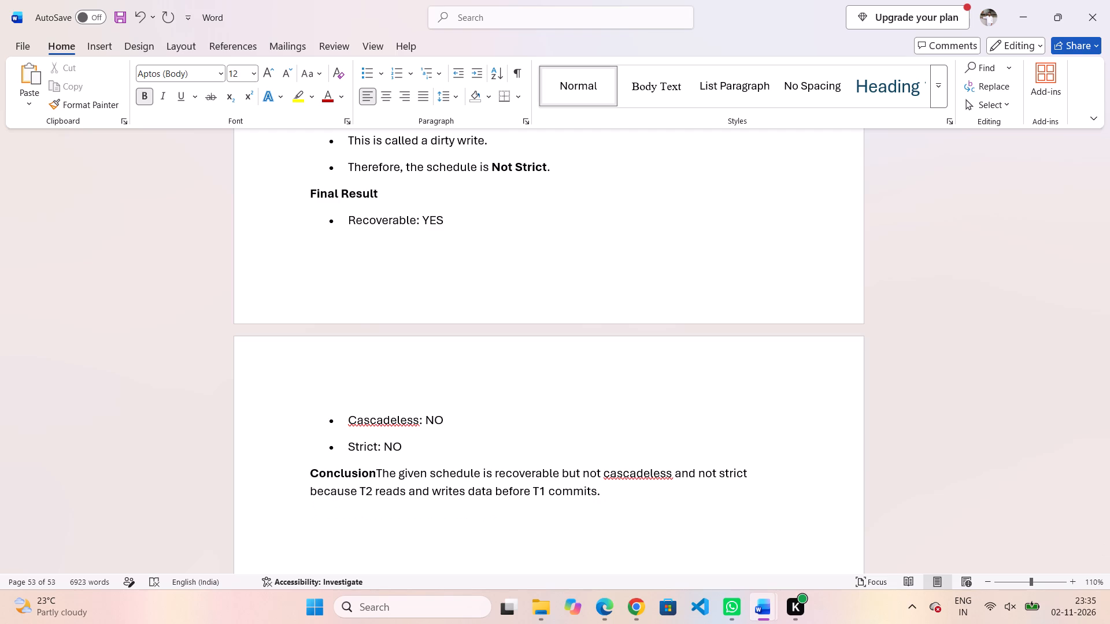
{"action": "type", "text": ":"}
{"action": "key", "text": "space"}
Indent the Given Schedule table's headers with spaces, four before T2 and two before T1.
{"action": "scroll", "coordinate": [313, 496], "scroll_direction": "up", "scroll_amount": 2}
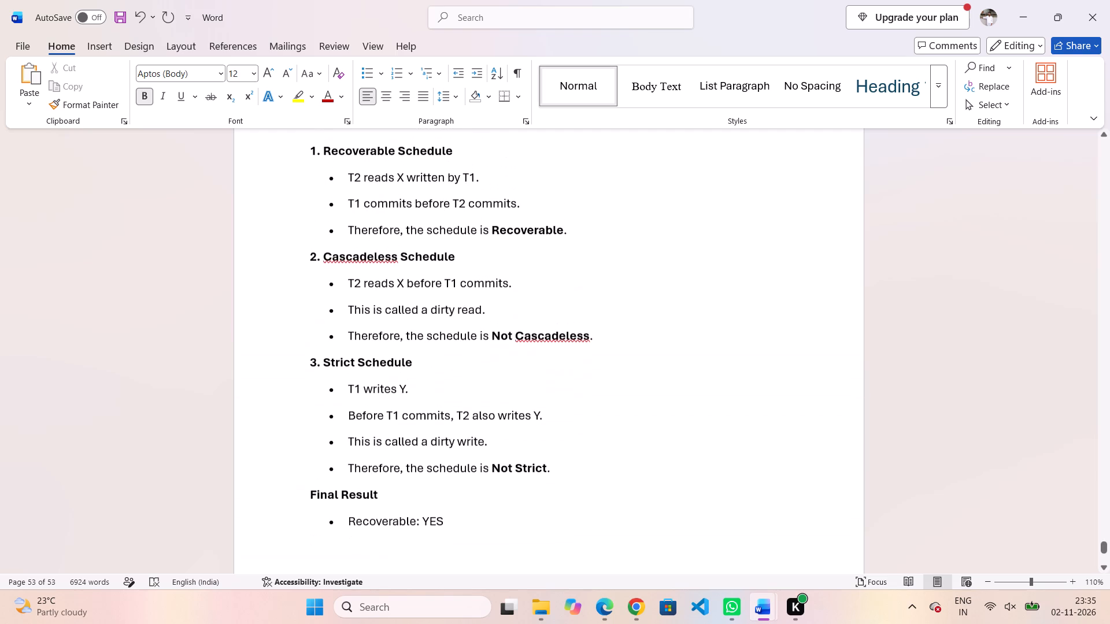
{"action": "scroll", "coordinate": [313, 496], "scroll_direction": "up", "scroll_amount": 3}
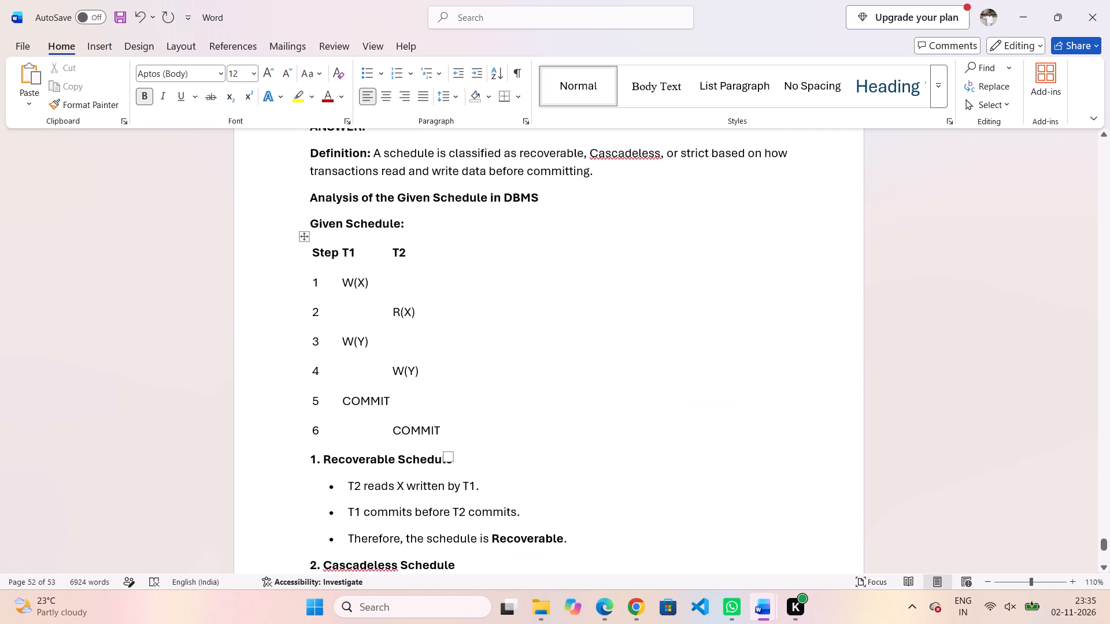
{"action": "left_click", "coordinate": [390, 250]}
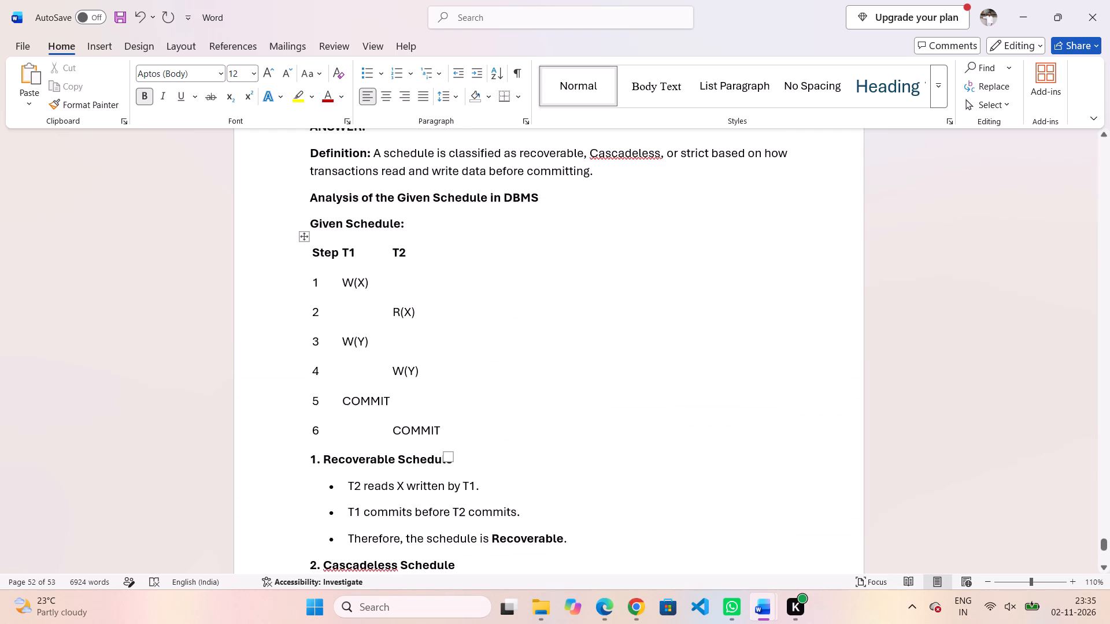
{"action": "left_click", "coordinate": [395, 253]}
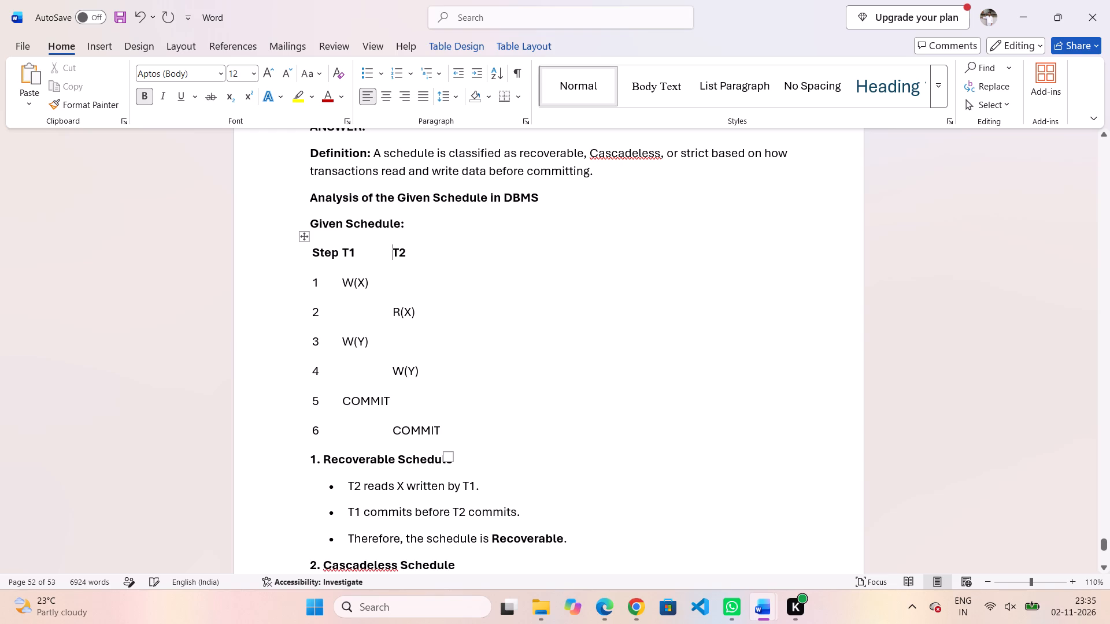
{"action": "key", "text": "space"}
{"action": "key", "text": "space"}
{"action": "key", "text": "space"}
{"action": "key", "text": "space"}
{"action": "left_click", "coordinate": [344, 252]}
{"action": "key", "text": "space"}
{"action": "key", "text": "space"}
Indent the schedule table's T2 entries with spaces: three before R(X), two before W(Y) and two before COMMIT.
{"action": "left_click", "coordinate": [393, 313]}
{"action": "key", "text": "space"}
{"action": "key", "text": "space"}
{"action": "key", "text": "space"}
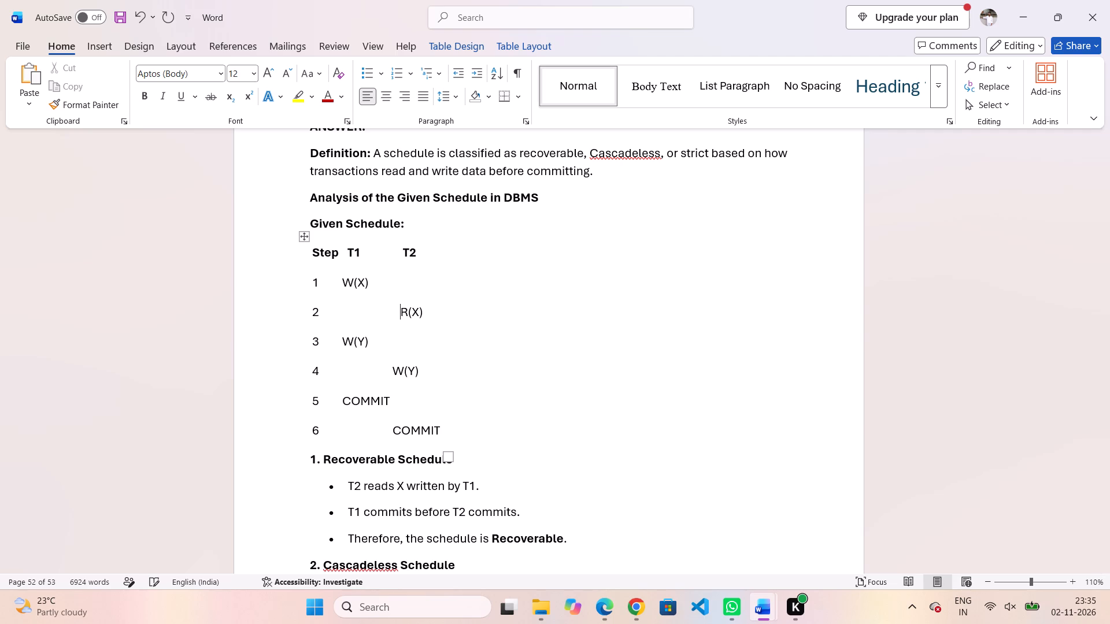
{"action": "left_click", "coordinate": [393, 373]}
{"action": "key", "text": "space"}
{"action": "key", "text": "space"}
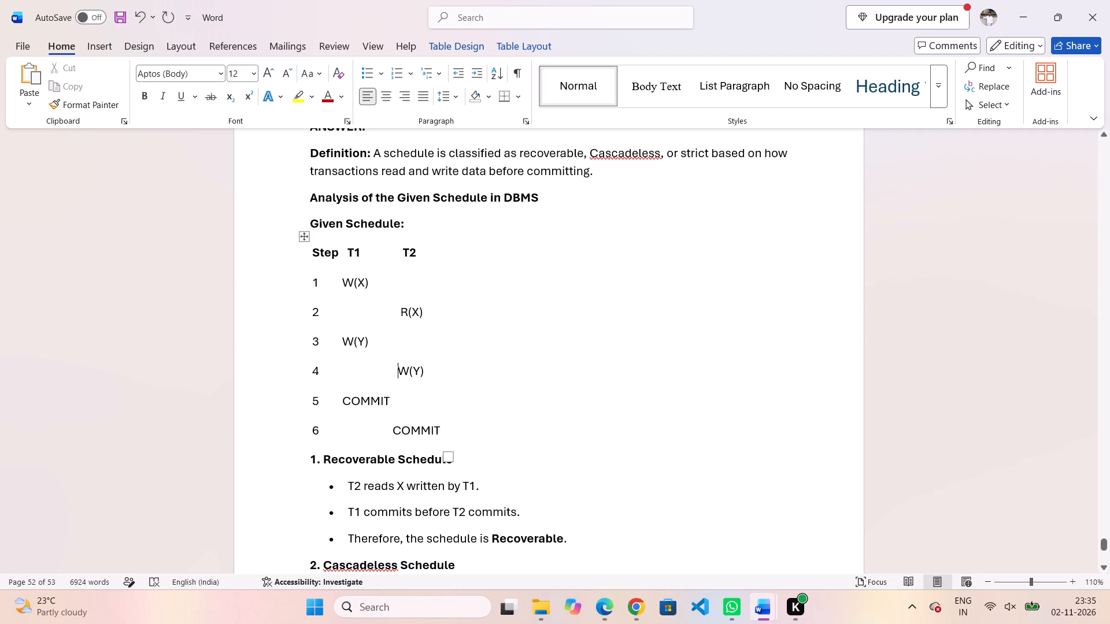
{"action": "left_click", "coordinate": [394, 428]}
{"action": "key", "text": "space"}
{"action": "key", "text": "space"}
Delete the "Analysis of the Given Schedule in DBMS" line above the "Given Schedule:" heading.
{"action": "scroll", "coordinate": [424, 320], "scroll_direction": "up", "scroll_amount": 1}
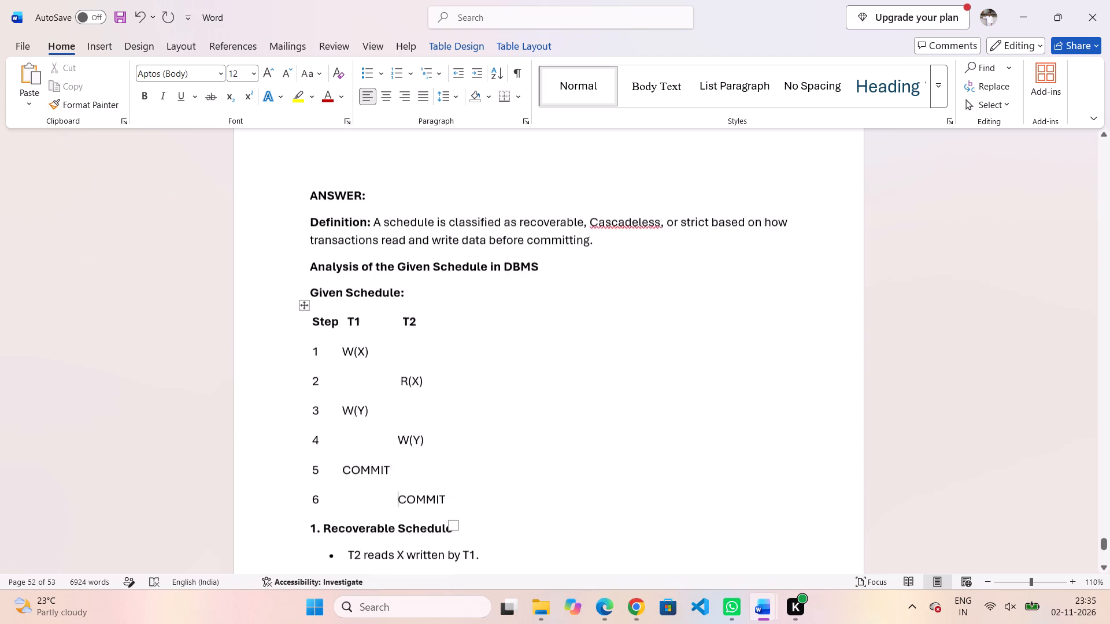
{"action": "scroll", "coordinate": [424, 320], "scroll_direction": "up", "scroll_amount": 2}
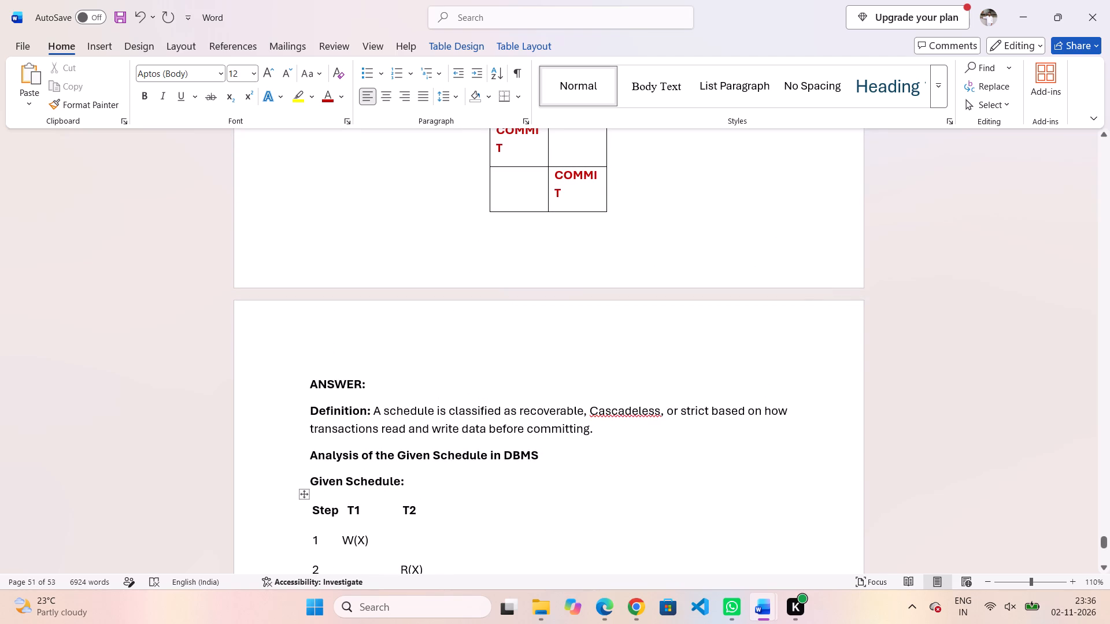
{"action": "left_click", "coordinate": [311, 478]}
{"action": "key", "text": "BackSpace"}
{"action": "key", "text": "BackSpace"}
{"action": "key", "text": "BackSpace"}
{"action": "key", "text": "BackSpace"}
{"action": "key", "text": "BackSpace"}
{"action": "key", "text": "BackSpace"}
{"action": "key", "text": "BackSpace"}
{"action": "key", "text": "BackSpace"}
{"action": "key", "text": "BackSpace"}
{"action": "key", "text": "BackSpace"}
{"action": "key", "text": "BackSpace"}
{"action": "key", "text": "BackSpace"}
{"action": "key", "text": "BackSpace"}
{"action": "key", "text": "BackSpace"}
{"action": "key", "text": "BackSpace"}
{"action": "key", "text": "BackSpace"}
{"action": "key", "text": "BackSpace"}
{"action": "key", "text": "BackSpace"}
{"action": "key", "text": "BackSpace"}
{"action": "key", "text": "BackSpace"}
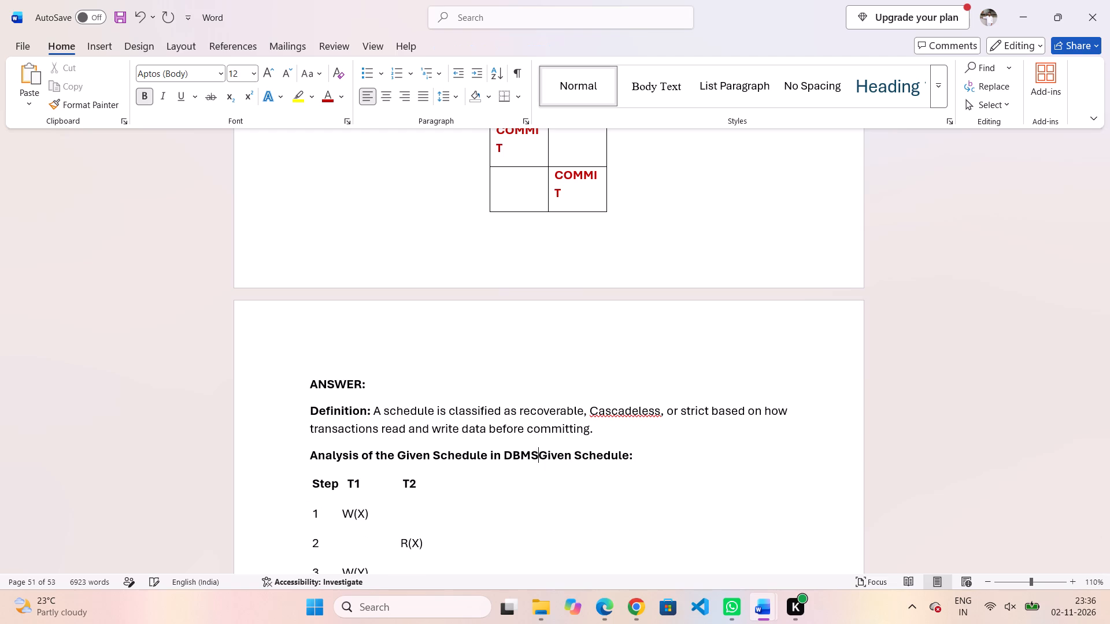
{"action": "key", "text": "BackSpace"}
{"action": "key", "text": "BackSpace"}
{"action": "key", "text": "BackSpace"}
{"action": "key", "text": "BackSpace"}
{"action": "key", "text": "BackSpace"}
{"action": "key", "text": "BackSpace"}
{"action": "key", "text": "BackSpace"}
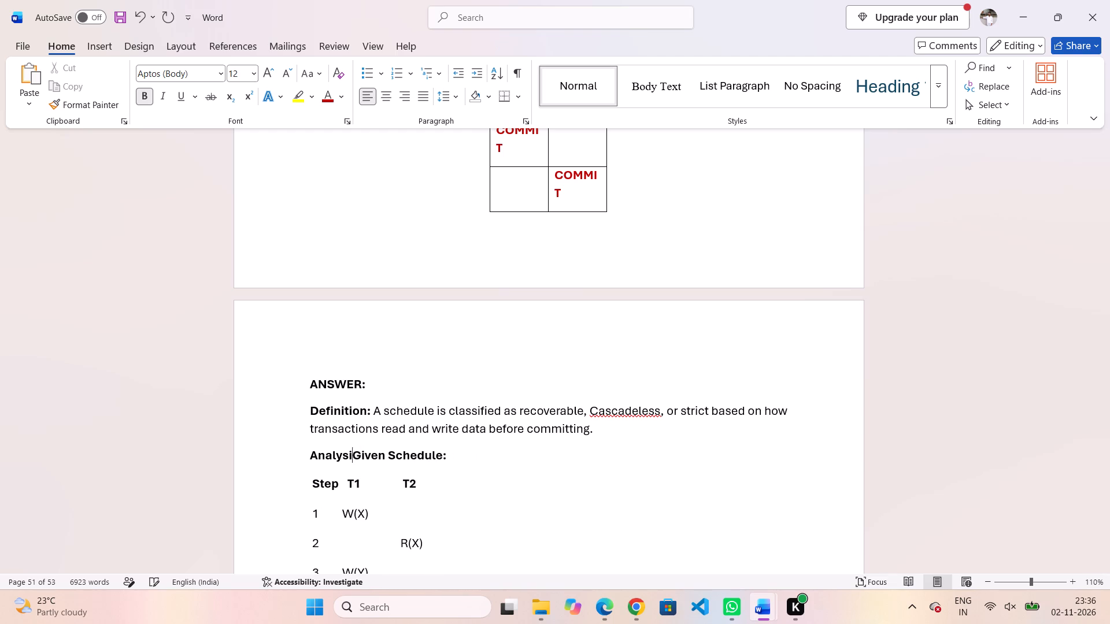
{"action": "key", "text": "BackSpace"}
{"action": "key", "text": "BackSpace"}
{"action": "key", "text": "BackSpace"}
{"action": "key", "text": "BackSpace"}
{"action": "key", "text": "BackSpace"}
{"action": "key", "text": "BackSpace"}
{"action": "key", "text": "BackSpace"}
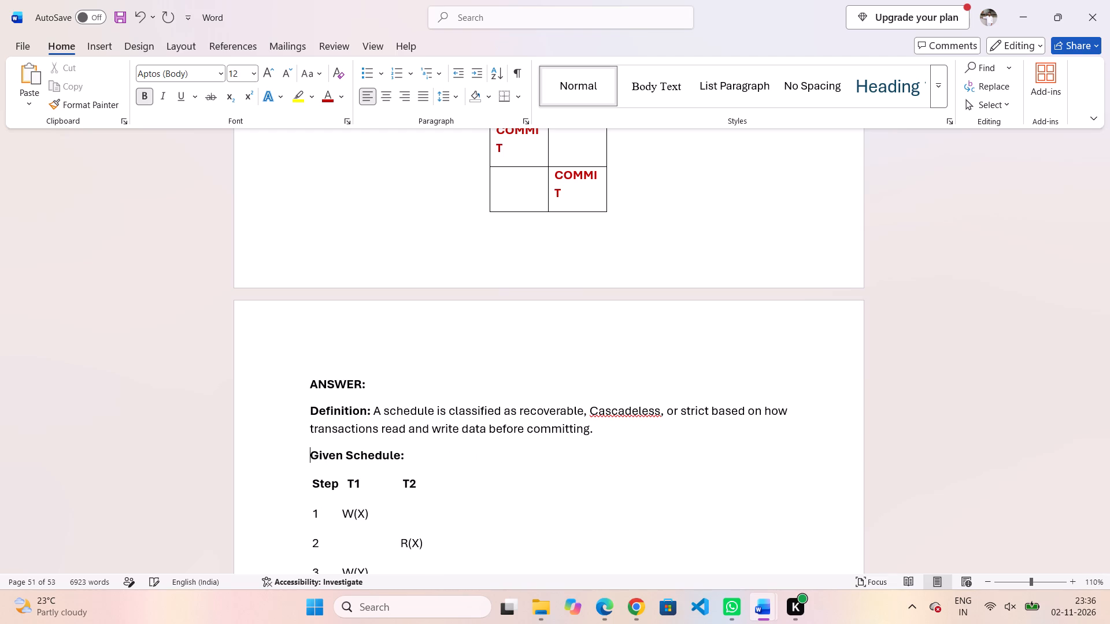
Underline the headings "Given Schedule:" and "1. Recoverable Schedule".
{"action": "left_click_drag", "start_coordinate": [310, 458], "coordinate": [417, 462]}
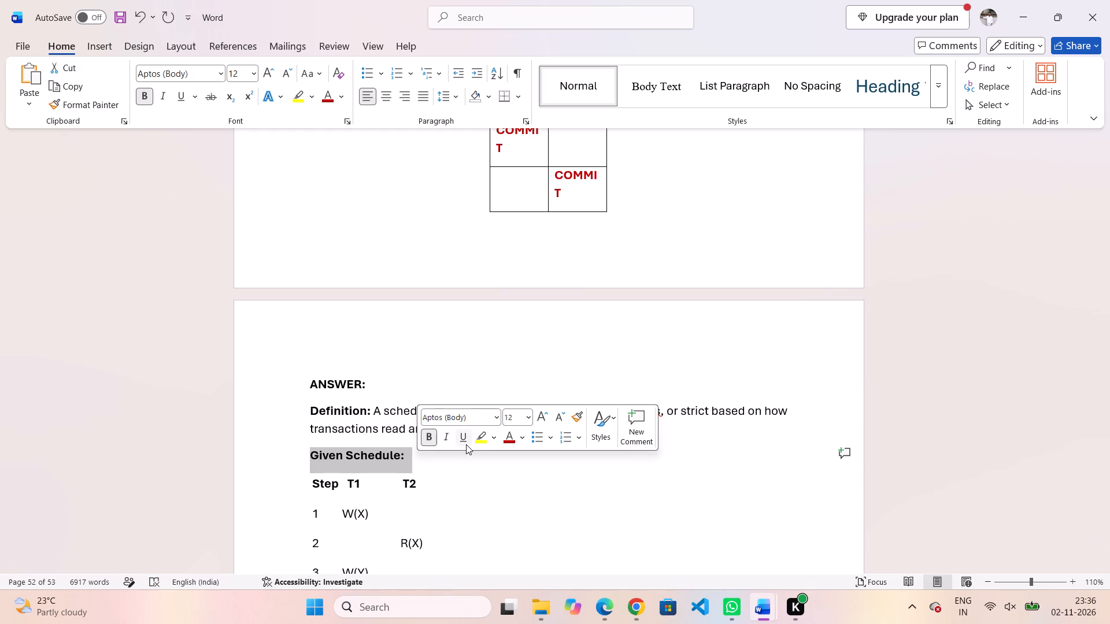
{"action": "left_click", "coordinate": [466, 444]}
{"action": "left_click", "coordinate": [418, 466]}
{"action": "scroll", "coordinate": [418, 466], "scroll_direction": "down", "scroll_amount": 1}
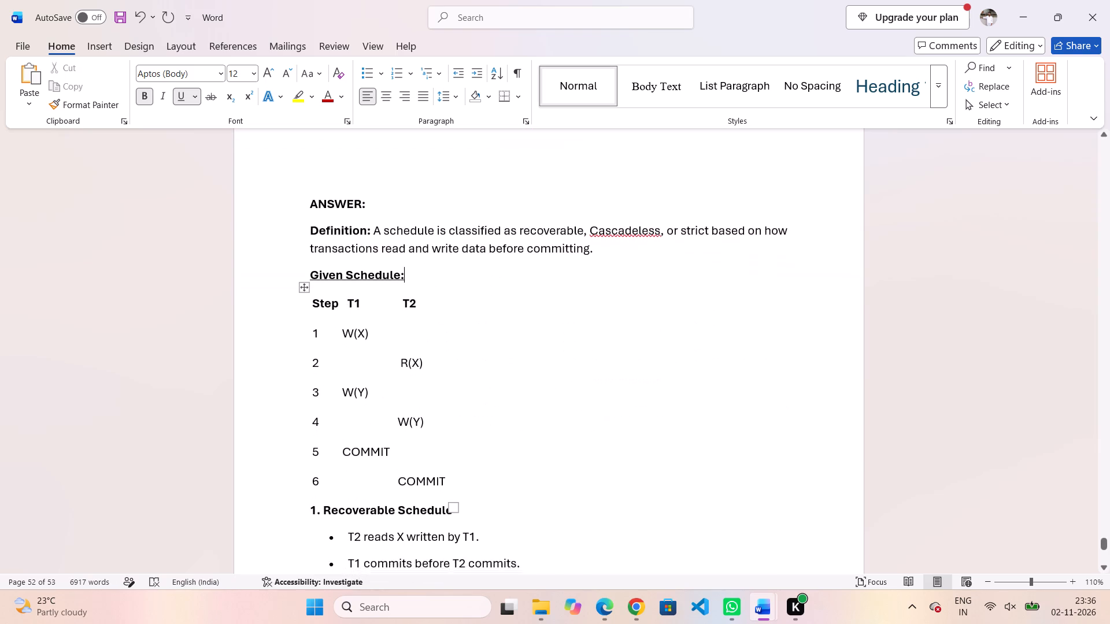
{"action": "scroll", "coordinate": [418, 466], "scroll_direction": "down", "scroll_amount": 1}
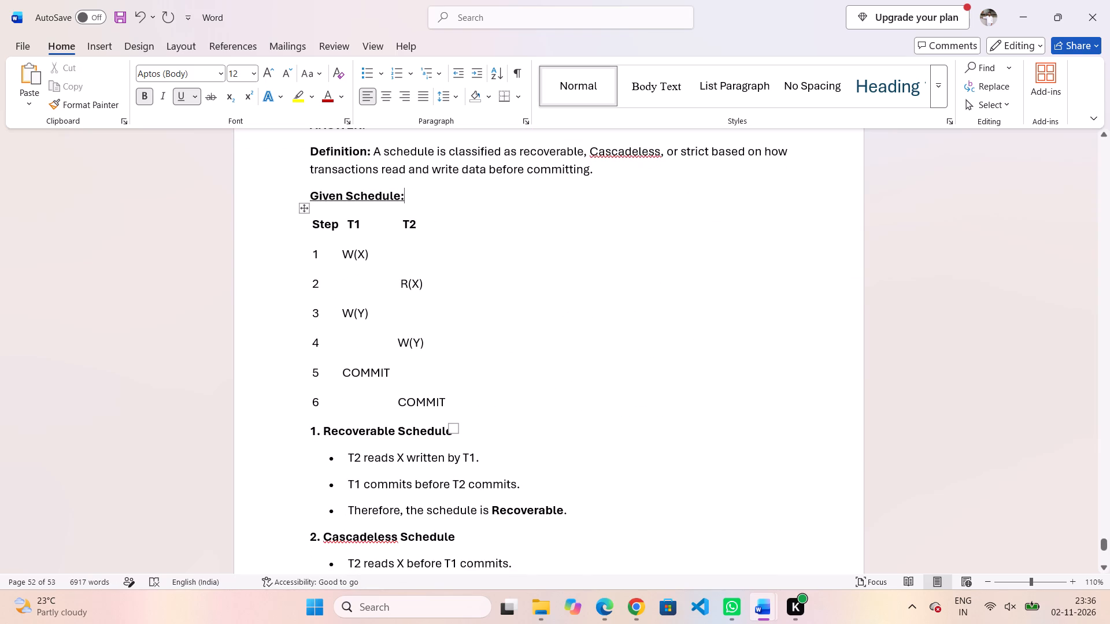
{"action": "left_click", "coordinate": [464, 440]}
{"action": "left_click_drag", "start_coordinate": [453, 433], "coordinate": [295, 426]}
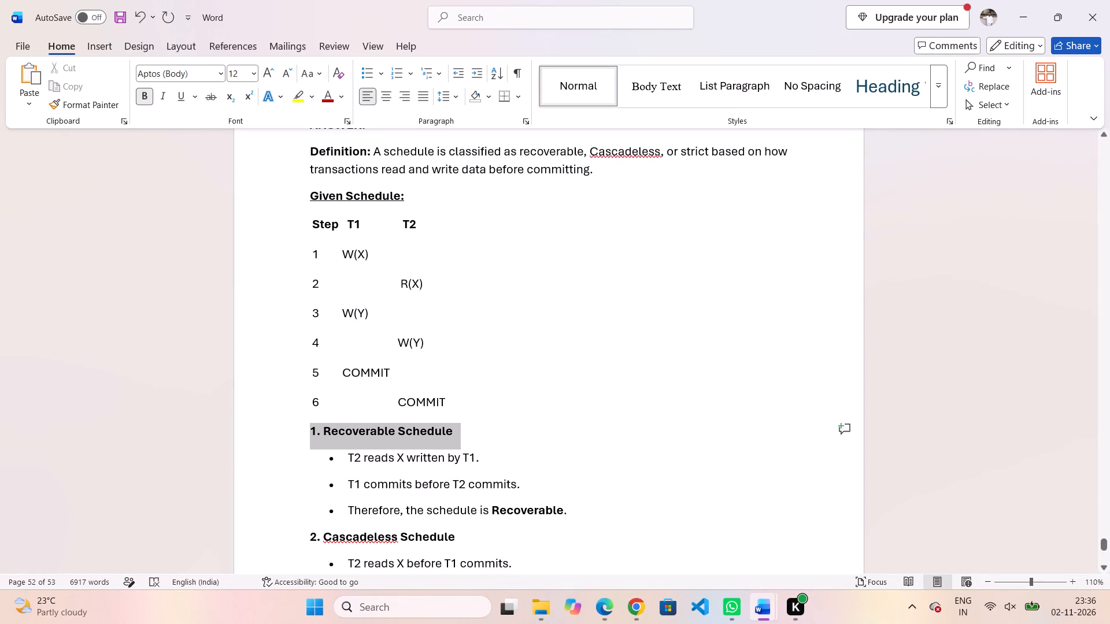
{"action": "left_click_drag", "start_coordinate": [295, 426], "coordinate": [294, 426]}
{"action": "left_click", "coordinate": [341, 393]}
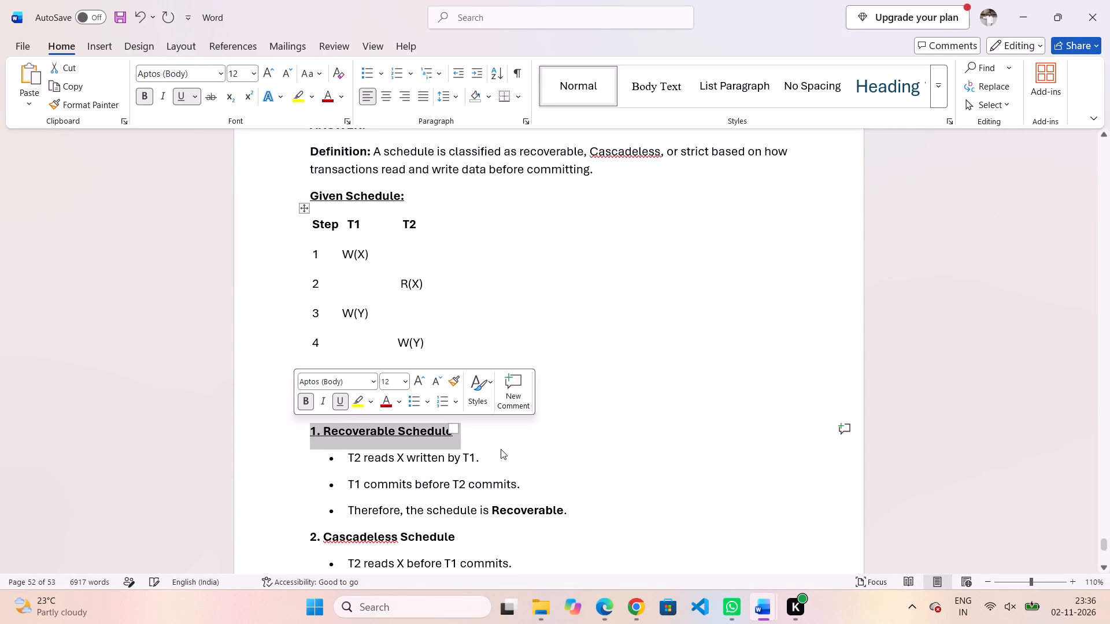
{"action": "left_click", "coordinate": [501, 449]}
Underline the headings "2. Cascadeless Schedule" and "3. Strict Schedule".
{"action": "scroll", "coordinate": [501, 449], "scroll_direction": "down", "scroll_amount": 1}
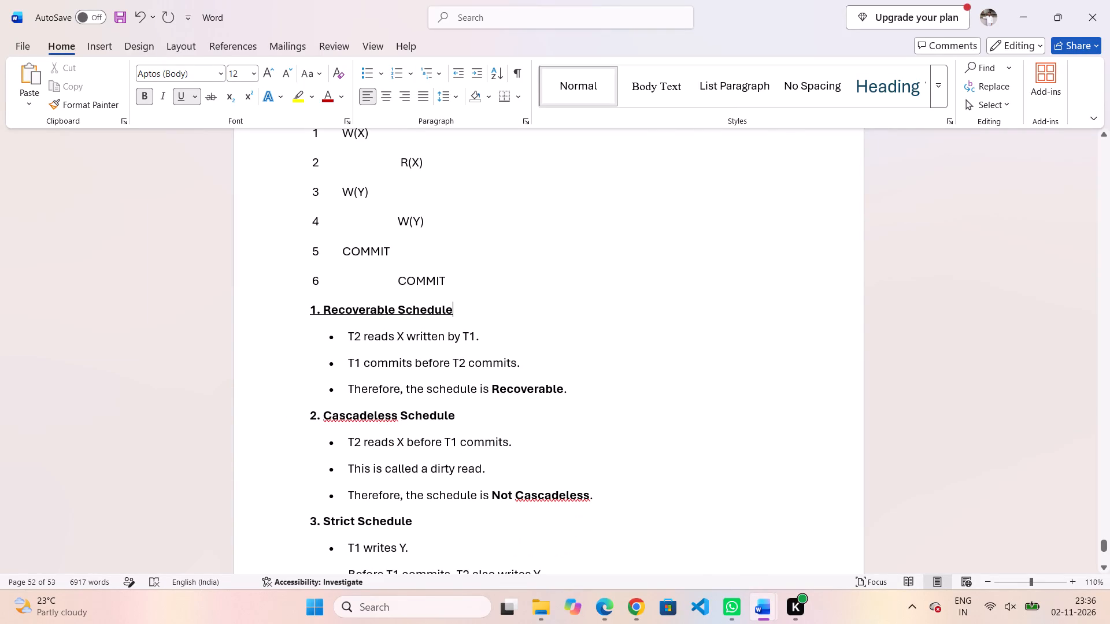
{"action": "left_click_drag", "start_coordinate": [457, 417], "coordinate": [308, 409]}
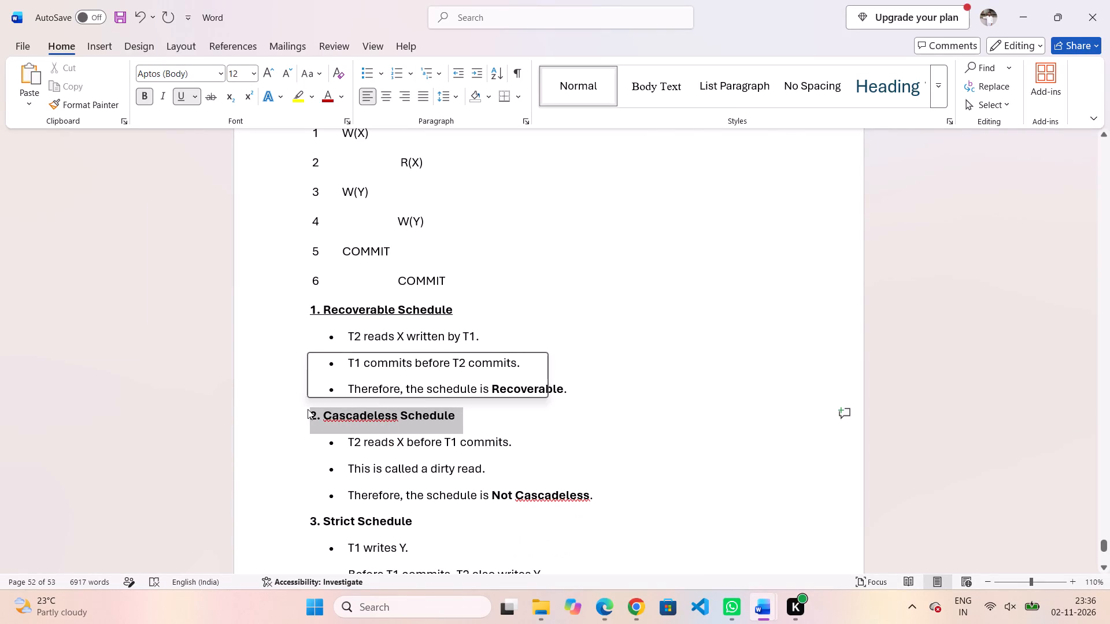
{"action": "left_click", "coordinate": [353, 389]}
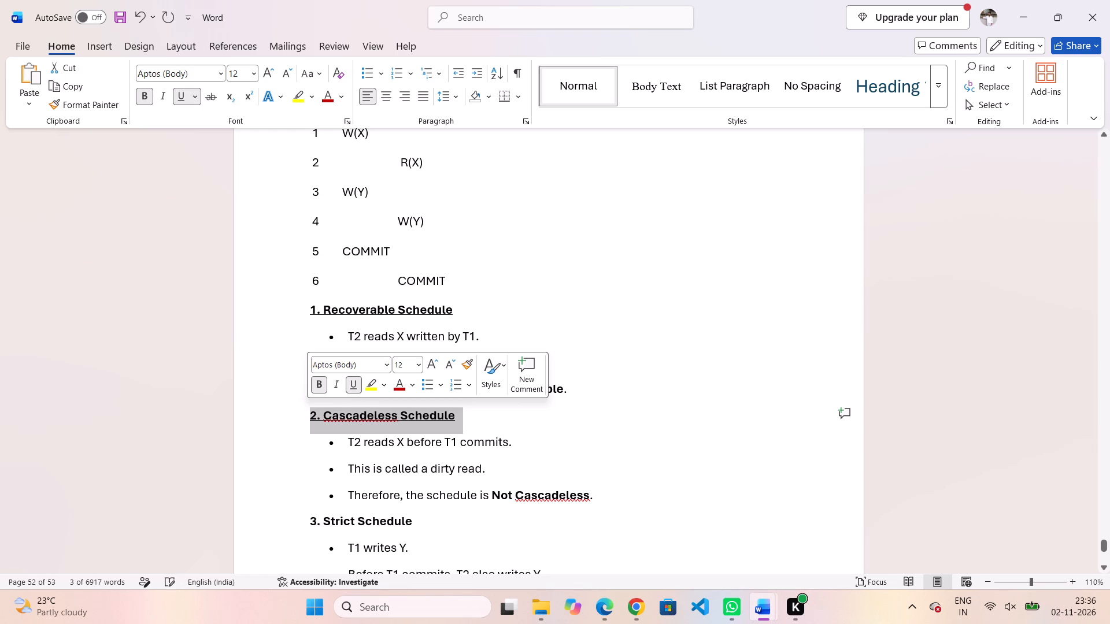
{"action": "left_click_drag", "start_coordinate": [415, 524], "coordinate": [290, 512]}
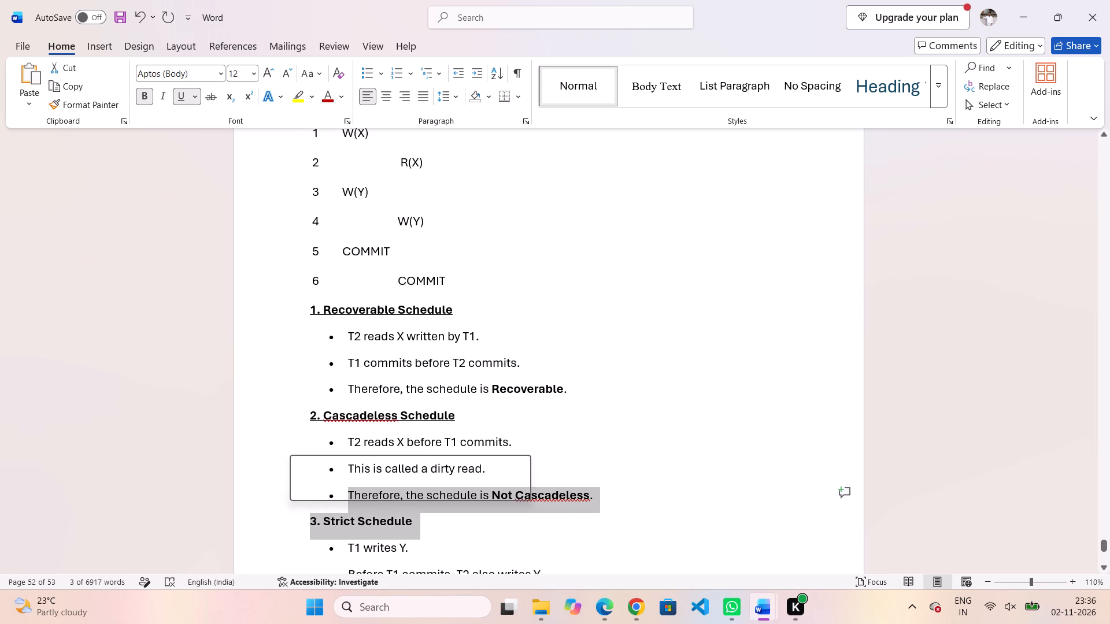
{"action": "left_click", "coordinate": [416, 518]}
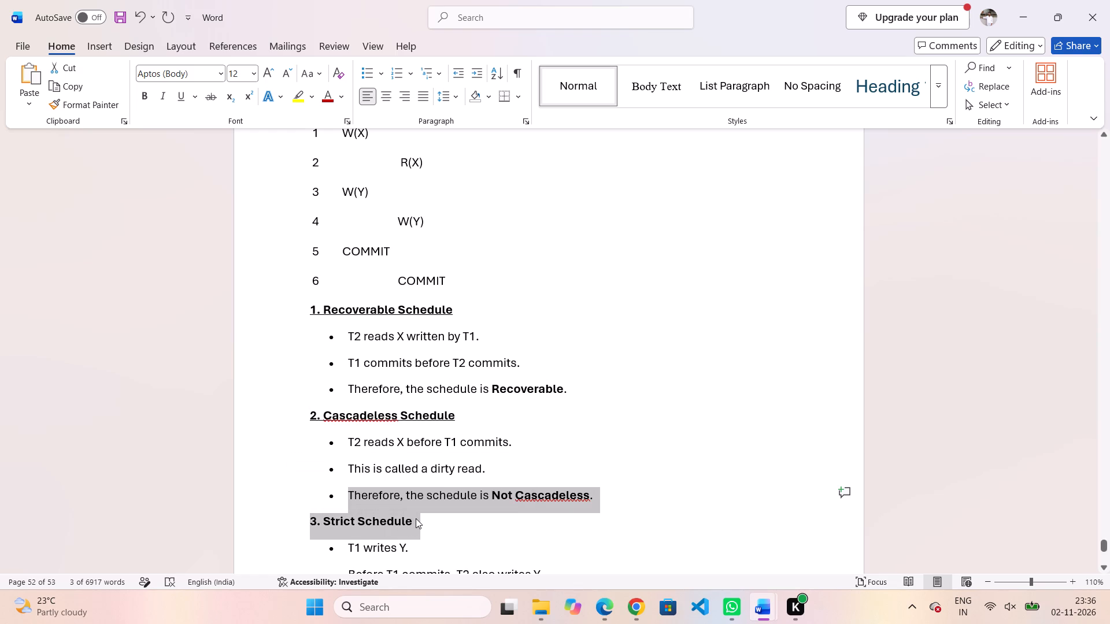
{"action": "left_click_drag", "start_coordinate": [416, 518], "coordinate": [275, 512]}
{"action": "left_click", "coordinate": [322, 486]}
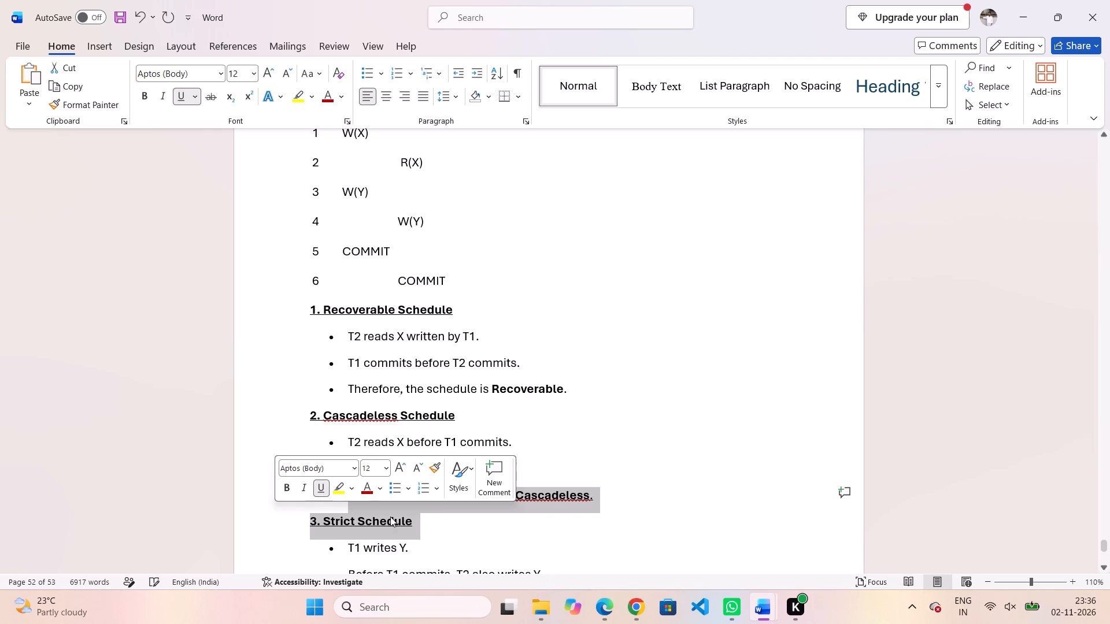
{"action": "left_click", "coordinate": [440, 534]}
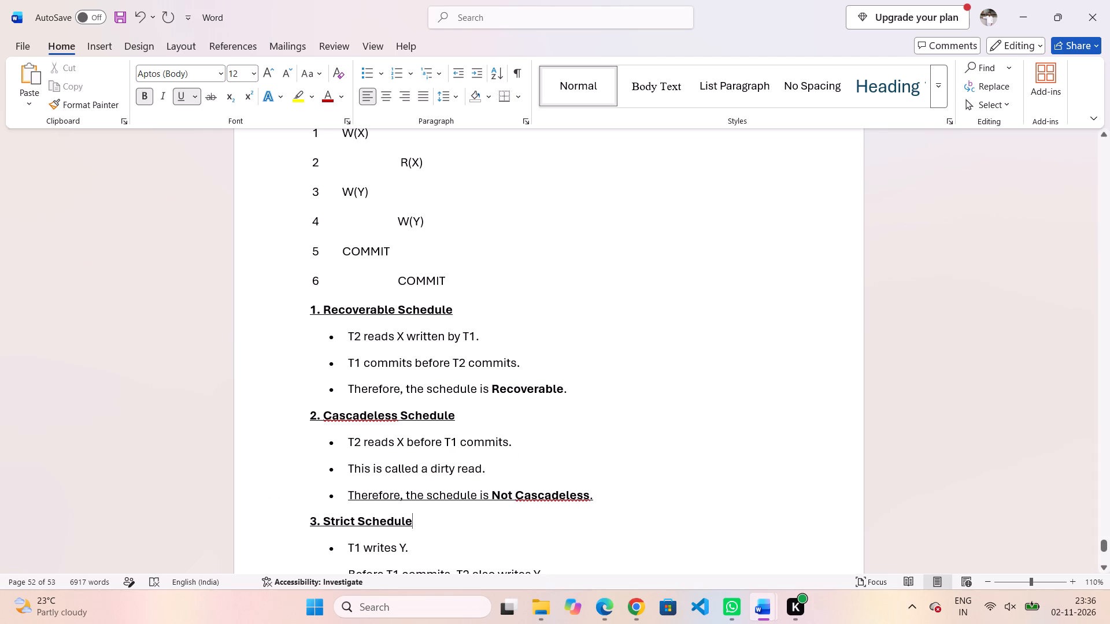
Remove the underline from the bullet "Therefore, the schedule is Not Cascadeless.".
{"action": "left_click_drag", "start_coordinate": [349, 495], "coordinate": [590, 507]}
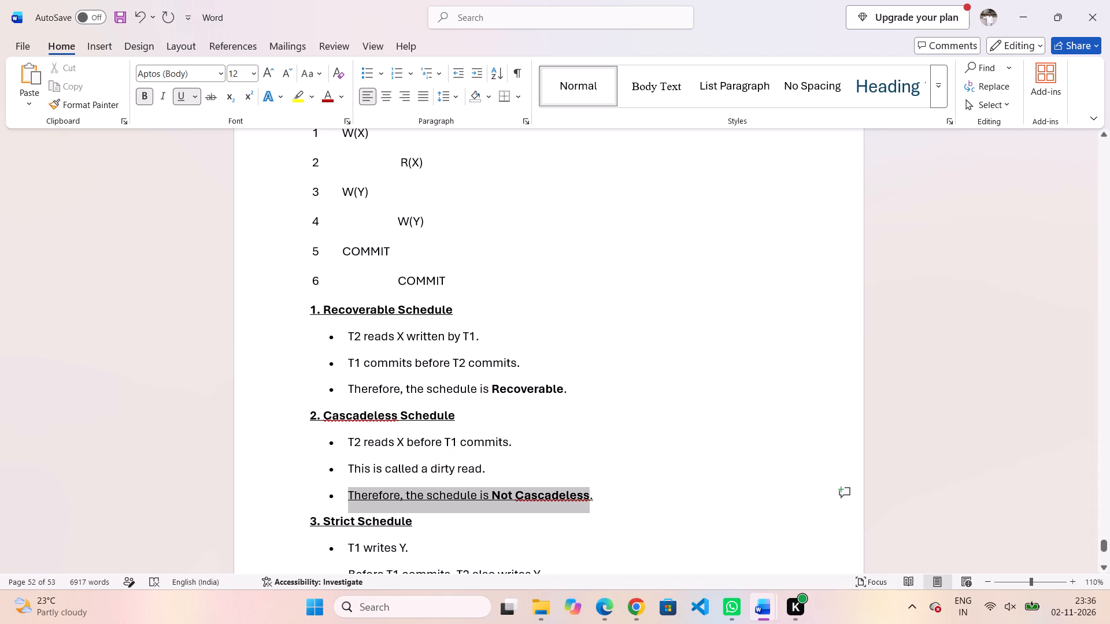
{"action": "left_click_drag", "start_coordinate": [590, 507], "coordinate": [595, 507]}
{"action": "left_click", "coordinate": [640, 488]}
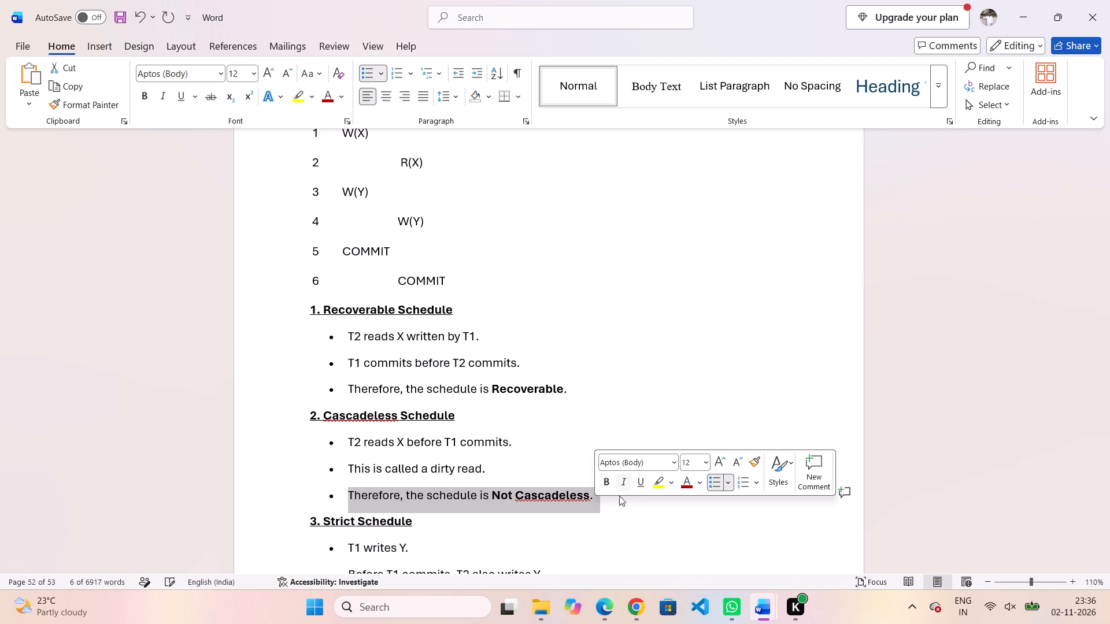
{"action": "left_click", "coordinate": [434, 528]}
Underline the "Final Result" heading below the strict schedule bullets.
{"action": "scroll", "coordinate": [434, 528], "scroll_direction": "down", "scroll_amount": 2}
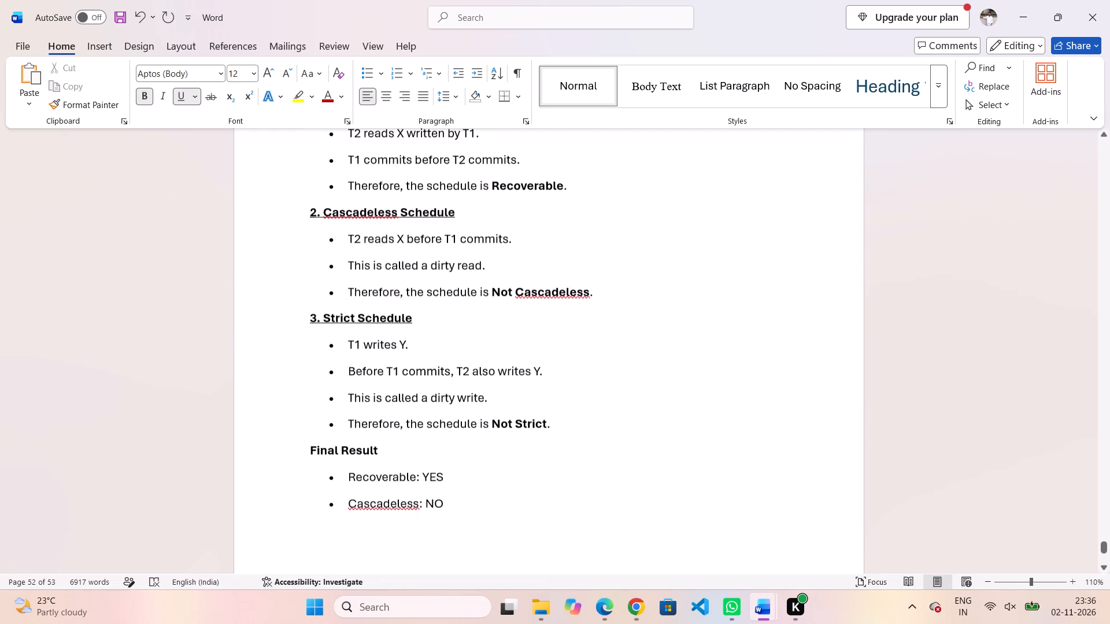
{"action": "left_click_drag", "start_coordinate": [387, 449], "coordinate": [305, 443]}
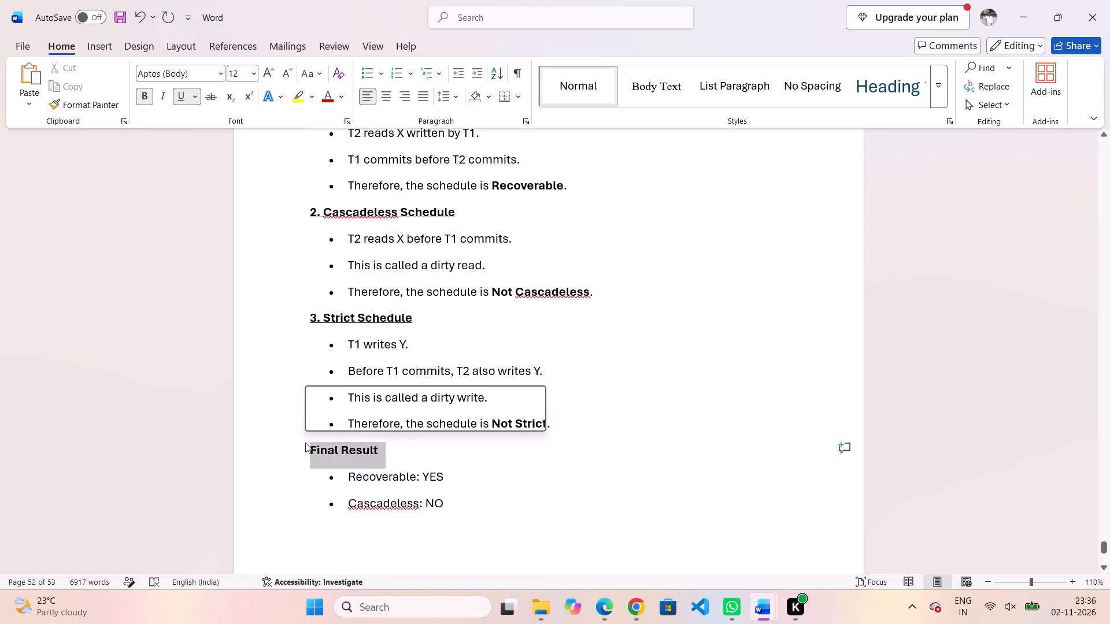
{"action": "left_click", "coordinate": [350, 422]}
{"action": "left_click", "coordinate": [399, 459]}
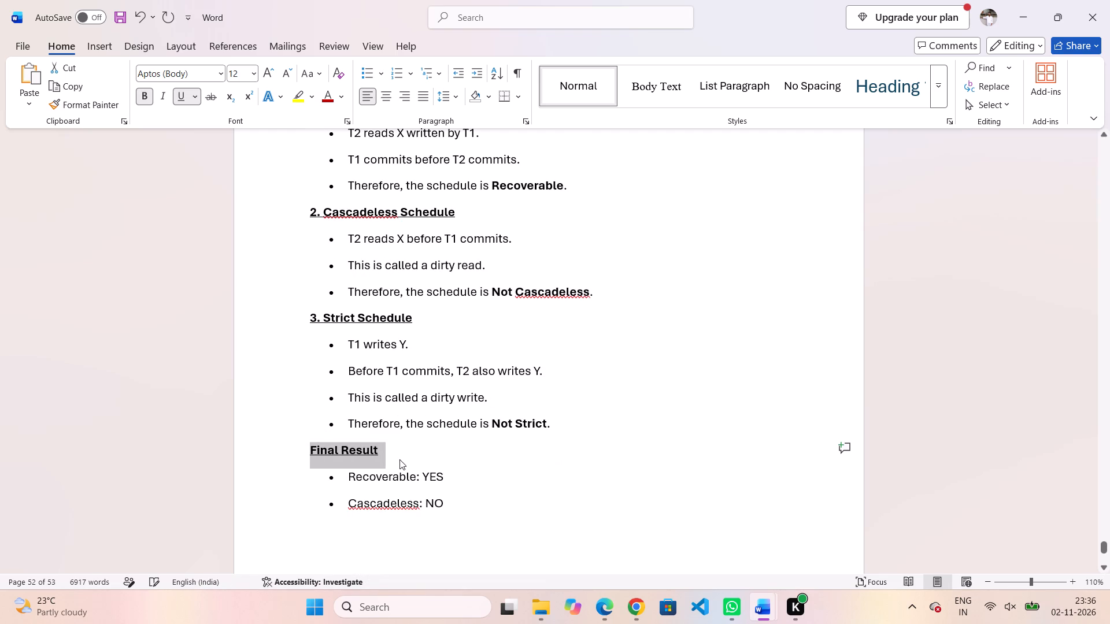
Add two empty lines after the conclusion paragraph at the end of the schedule analysis.
{"action": "scroll", "coordinate": [399, 459], "scroll_direction": "down", "scroll_amount": 2}
{"action": "scroll", "coordinate": [399, 459], "scroll_direction": "up", "scroll_amount": 4}
{"action": "scroll", "coordinate": [399, 459], "scroll_direction": "down", "scroll_amount": 2}
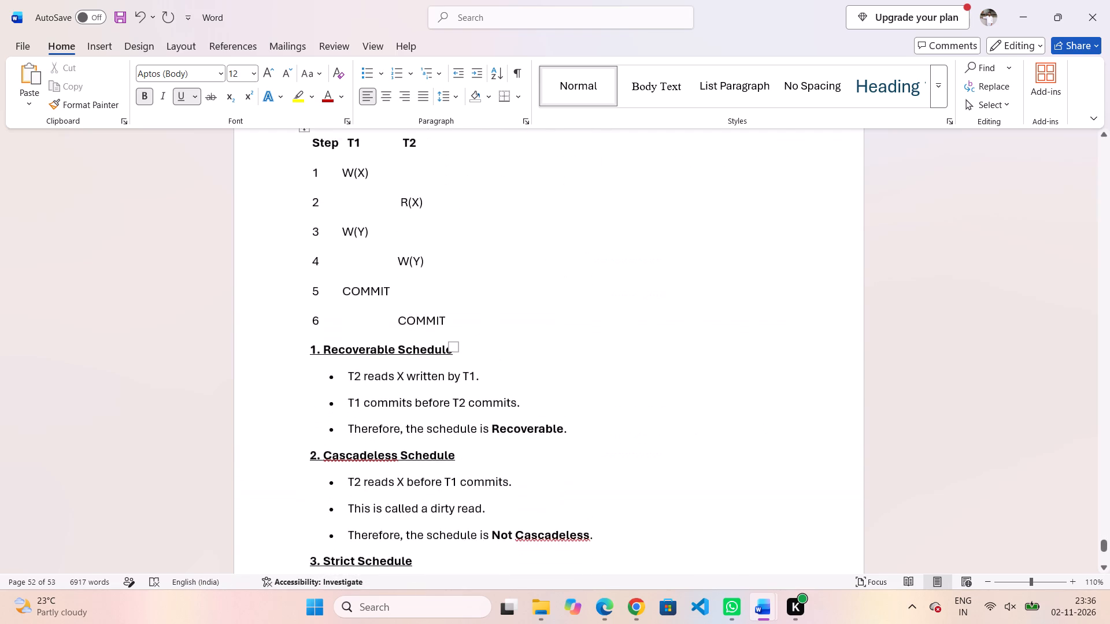
{"action": "scroll", "coordinate": [399, 459], "scroll_direction": "down", "scroll_amount": 4}
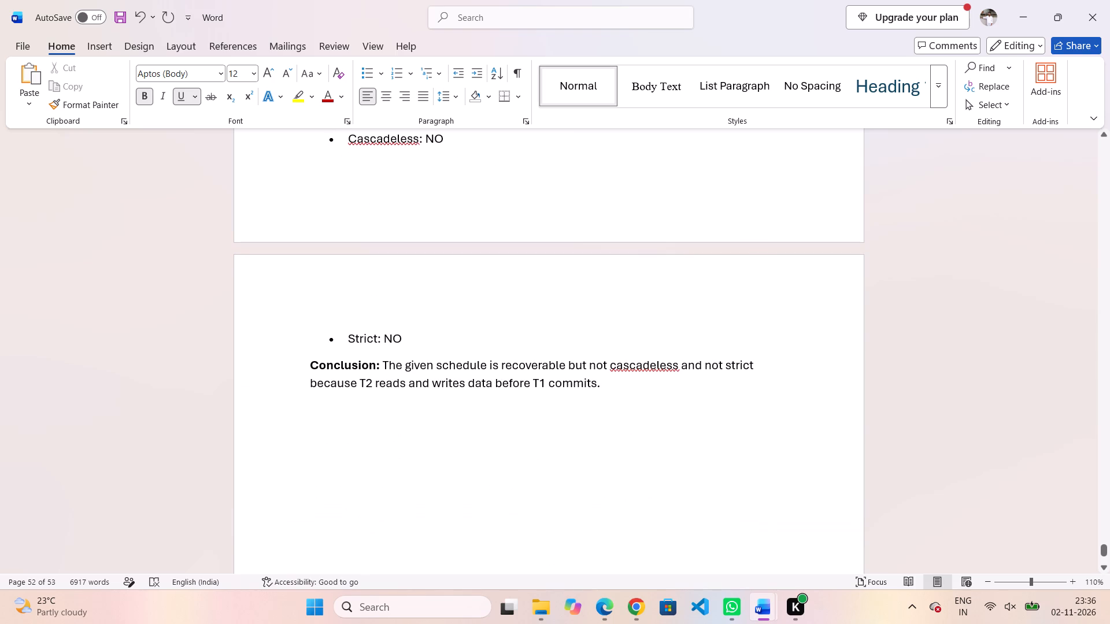
{"action": "left_click", "coordinate": [616, 389]}
{"action": "key", "text": "Return"}
{"action": "key", "text": "Return"}
Look back from the schedule analysis through the earlier answers to question 30 and the start of UNIT-04, examining their content and formatting.
{"action": "scroll", "coordinate": [616, 389], "scroll_direction": "up", "scroll_amount": 5}
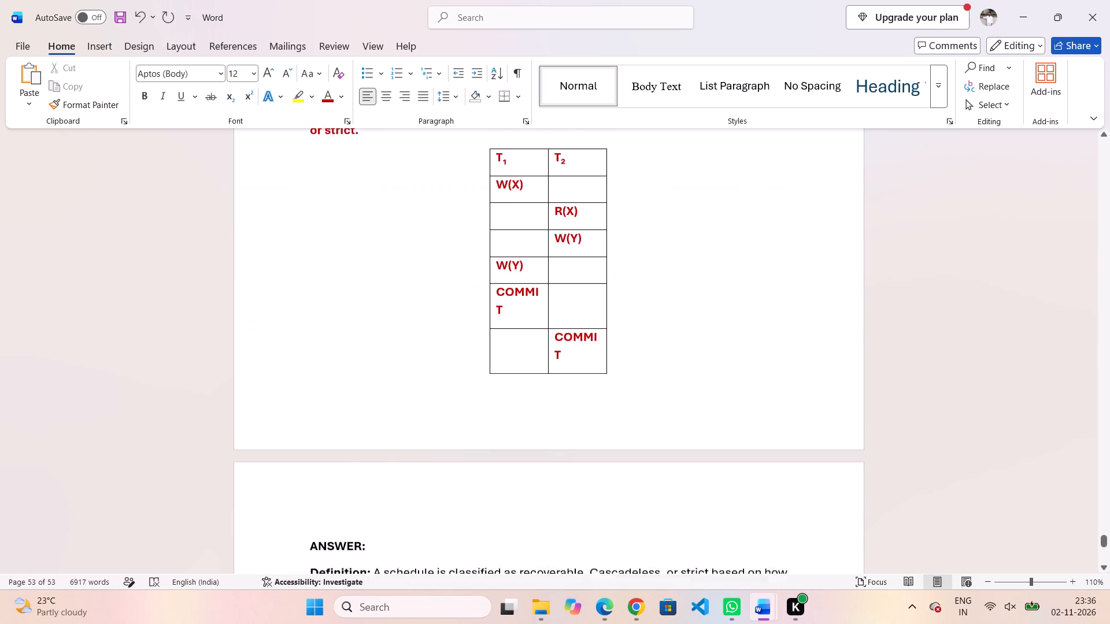
{"action": "scroll", "coordinate": [616, 389], "scroll_direction": "up", "scroll_amount": 7}
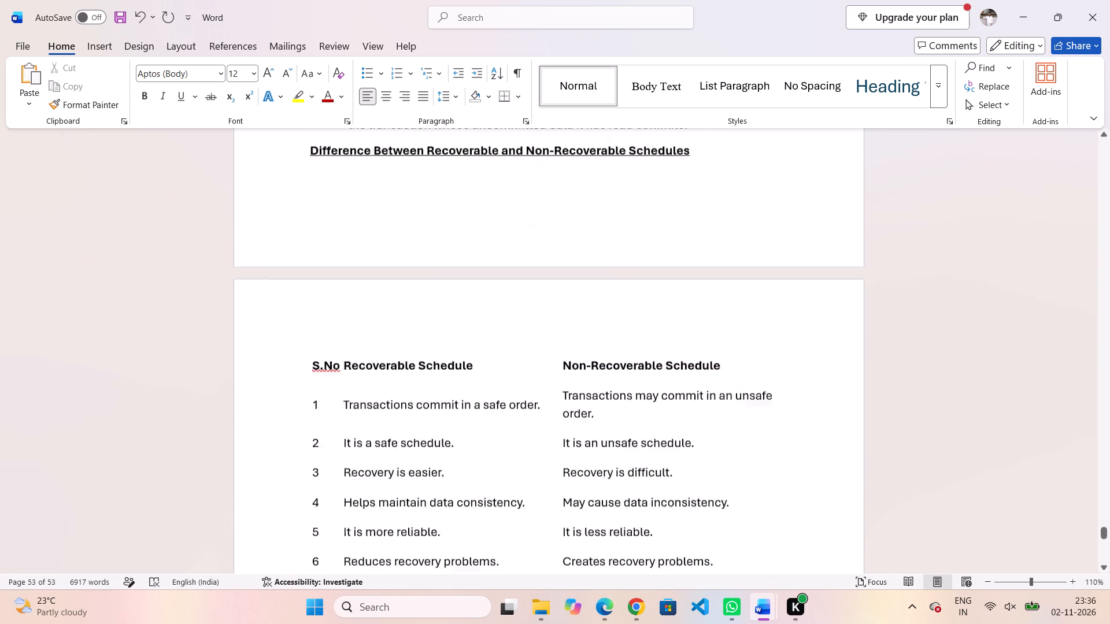
{"action": "scroll", "coordinate": [616, 389], "scroll_direction": "up", "scroll_amount": 8}
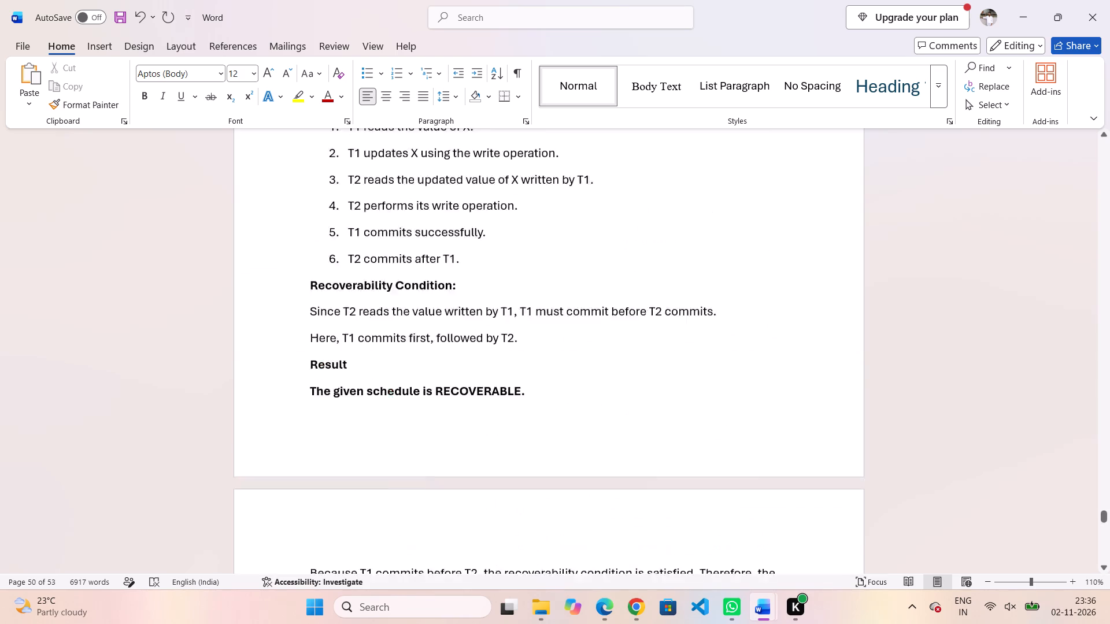
{"action": "scroll", "coordinate": [616, 389], "scroll_direction": "up", "scroll_amount": 6}
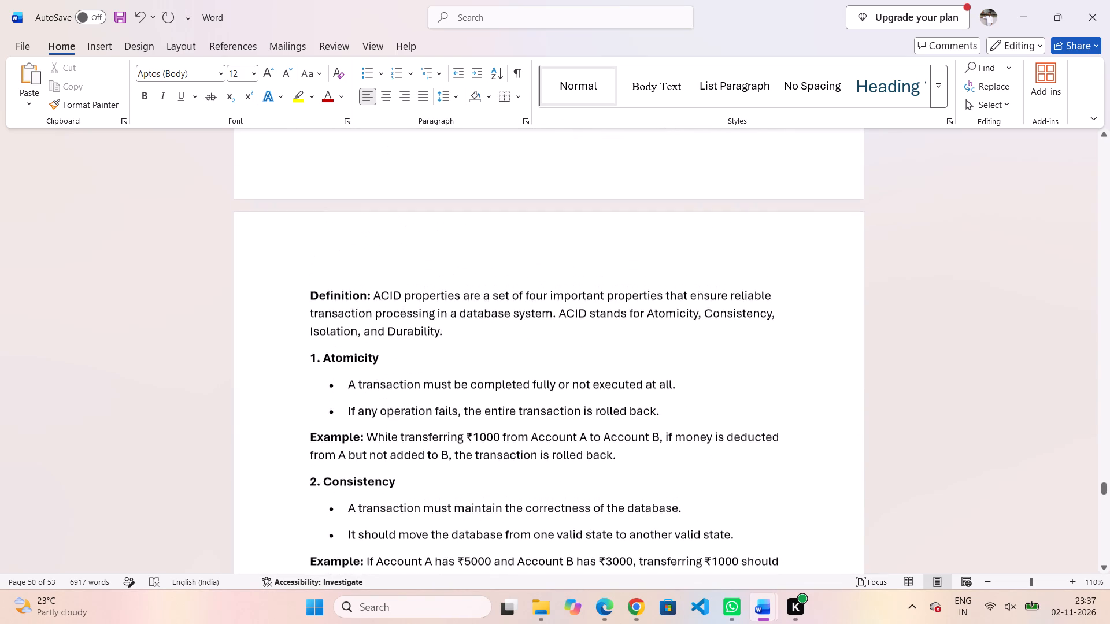
{"action": "scroll", "coordinate": [616, 389], "scroll_direction": "up", "scroll_amount": 2}
{"action": "scroll", "coordinate": [616, 389], "scroll_direction": "down", "scroll_amount": 1}
{"action": "scroll", "coordinate": [616, 389], "scroll_direction": "up", "scroll_amount": 3}
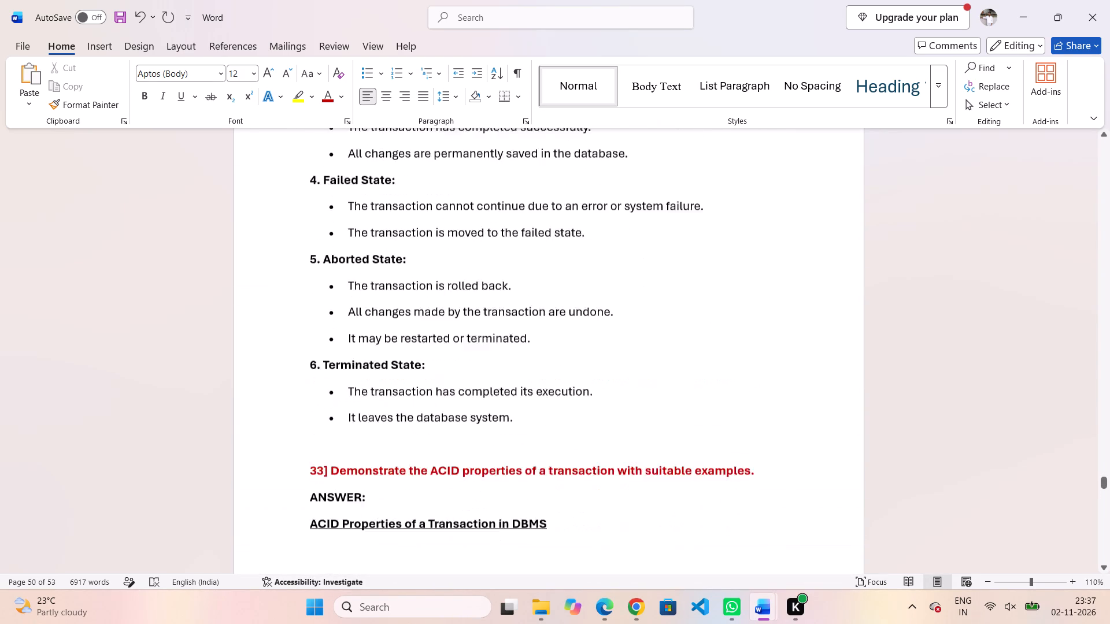
{"action": "scroll", "coordinate": [616, 389], "scroll_direction": "up", "scroll_amount": 1}
{"action": "scroll", "coordinate": [616, 389], "scroll_direction": "down", "scroll_amount": 7}
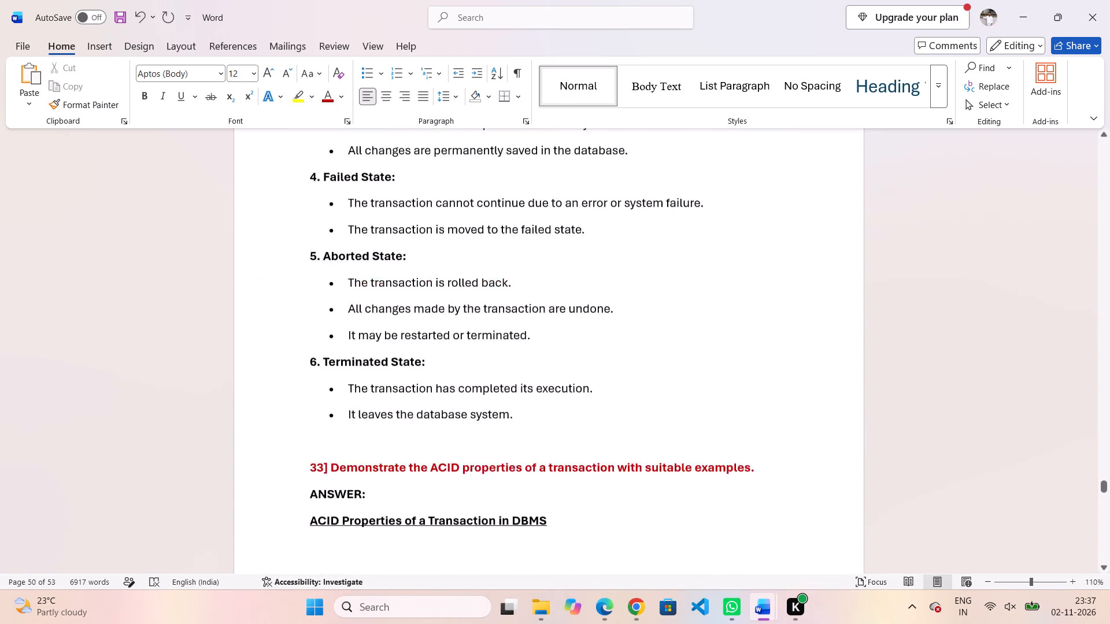
{"action": "scroll", "coordinate": [616, 389], "scroll_direction": "down", "scroll_amount": 5}
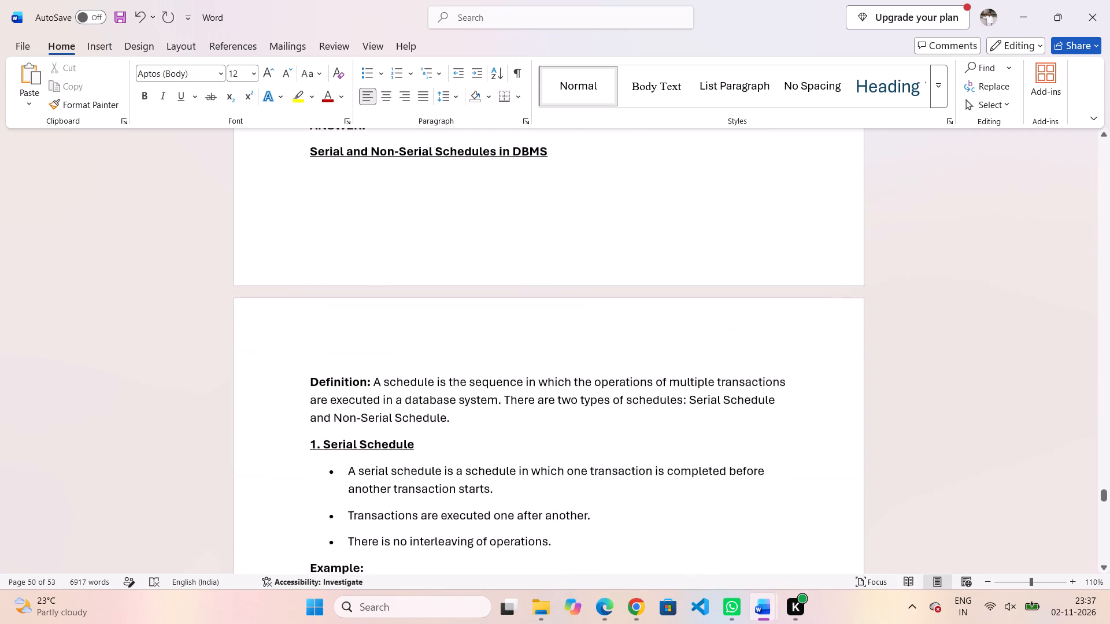
{"action": "scroll", "coordinate": [616, 389], "scroll_direction": "up", "scroll_amount": 8}
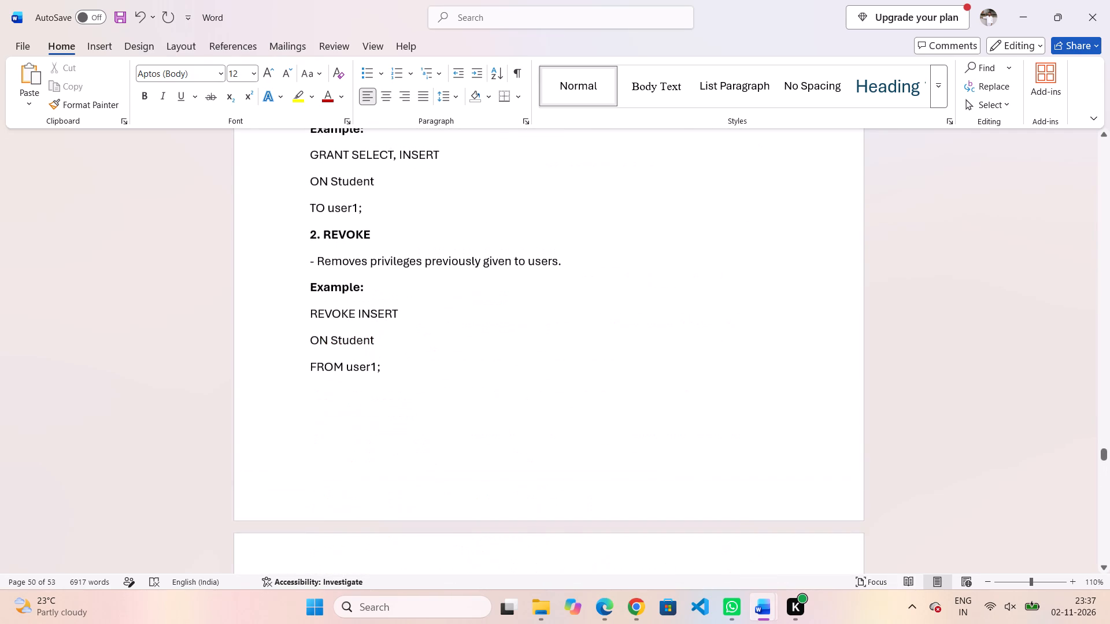
{"action": "scroll", "coordinate": [616, 389], "scroll_direction": "down", "scroll_amount": 10}
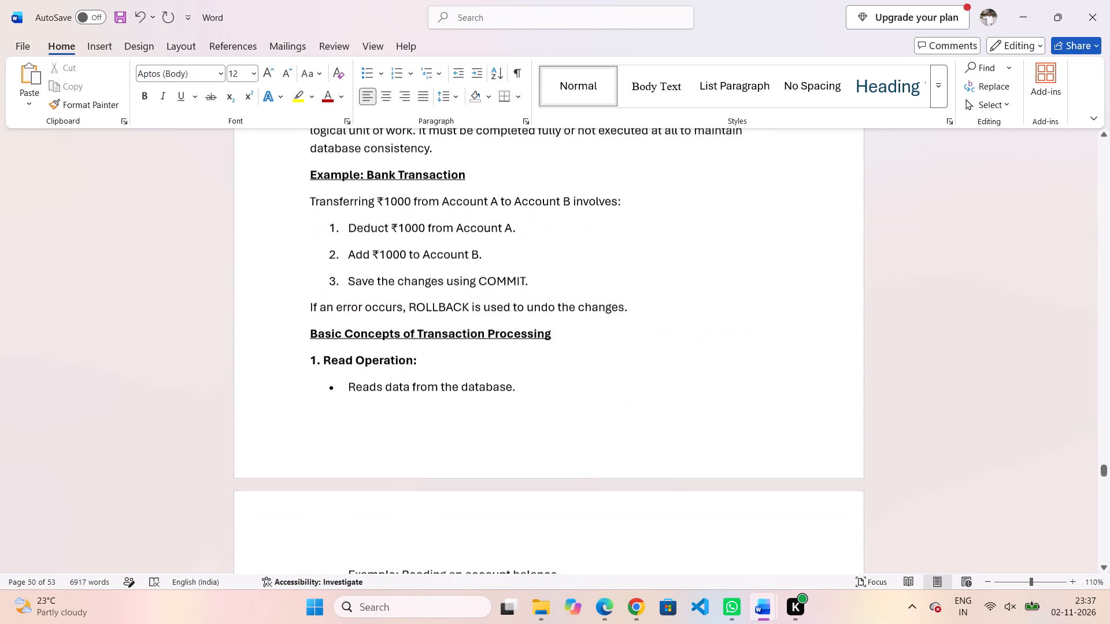
{"action": "scroll", "coordinate": [616, 389], "scroll_direction": "up", "scroll_amount": 9}
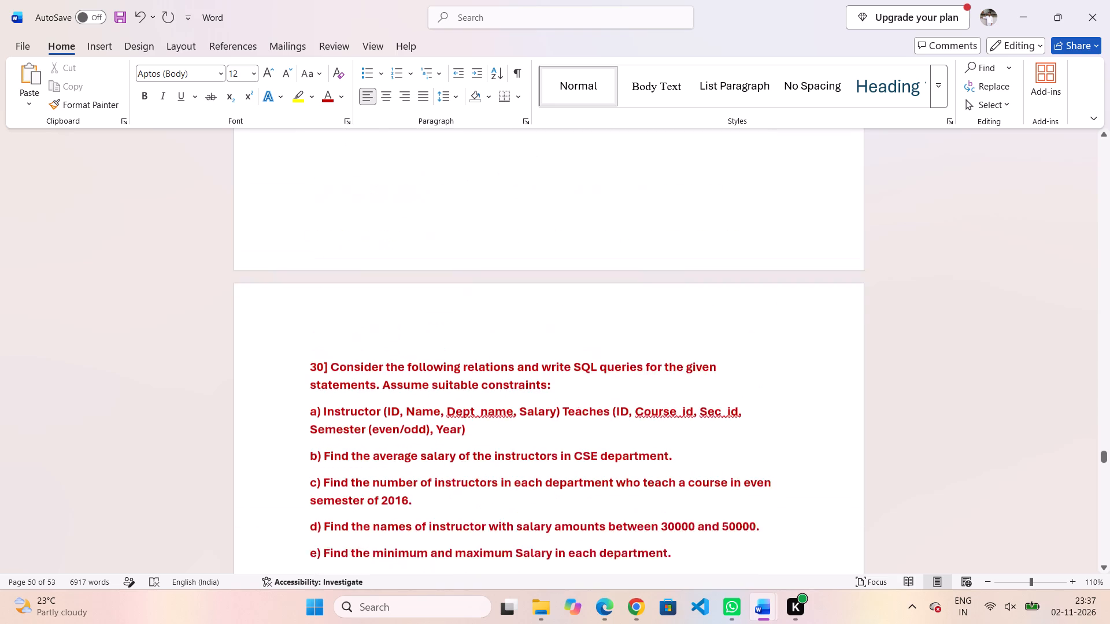
{"action": "scroll", "coordinate": [616, 389], "scroll_direction": "down", "scroll_amount": 6}
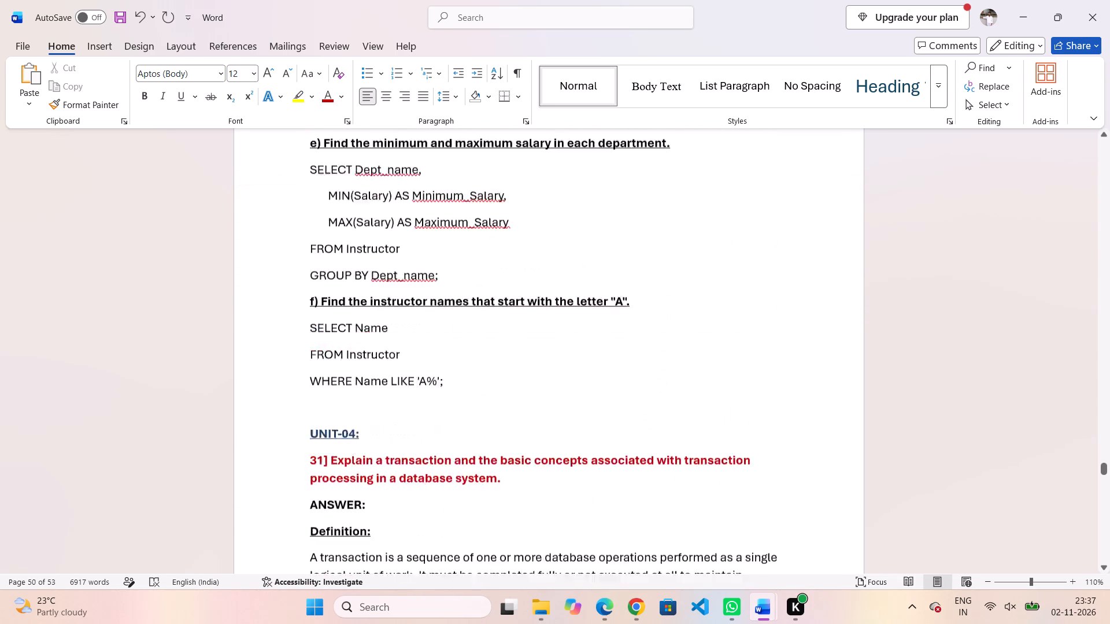
{"action": "scroll", "coordinate": [616, 389], "scroll_direction": "down", "scroll_amount": 1}
{"action": "scroll", "coordinate": [616, 389], "scroll_direction": "up", "scroll_amount": 2}
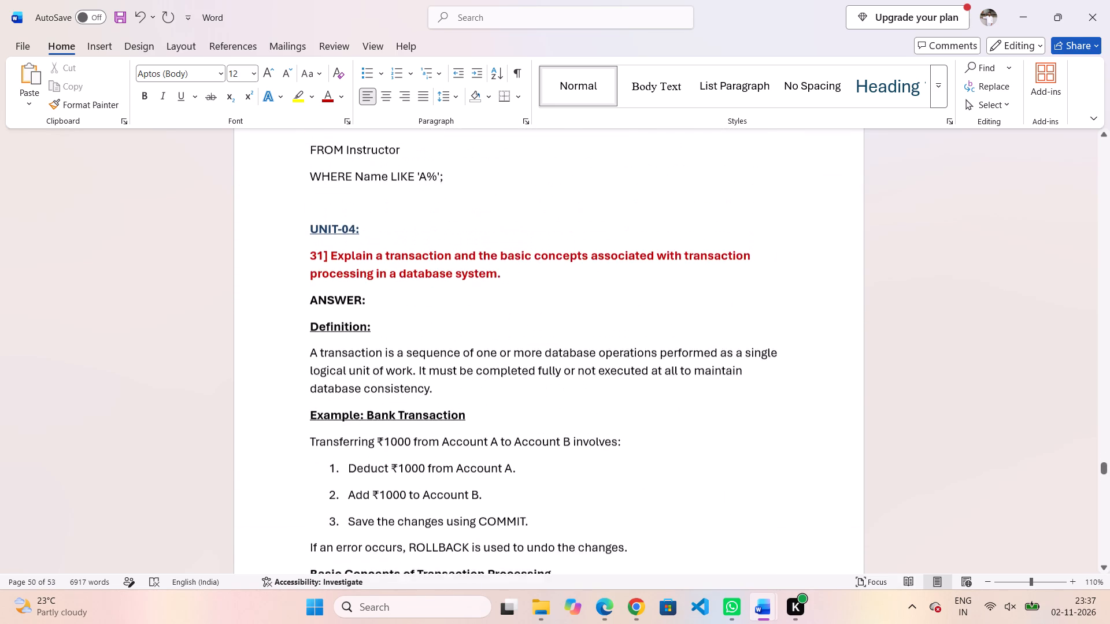
{"action": "scroll", "coordinate": [616, 389], "scroll_direction": "up", "scroll_amount": 6}
{"action": "scroll", "coordinate": [616, 389], "scroll_direction": "down", "scroll_amount": 2}
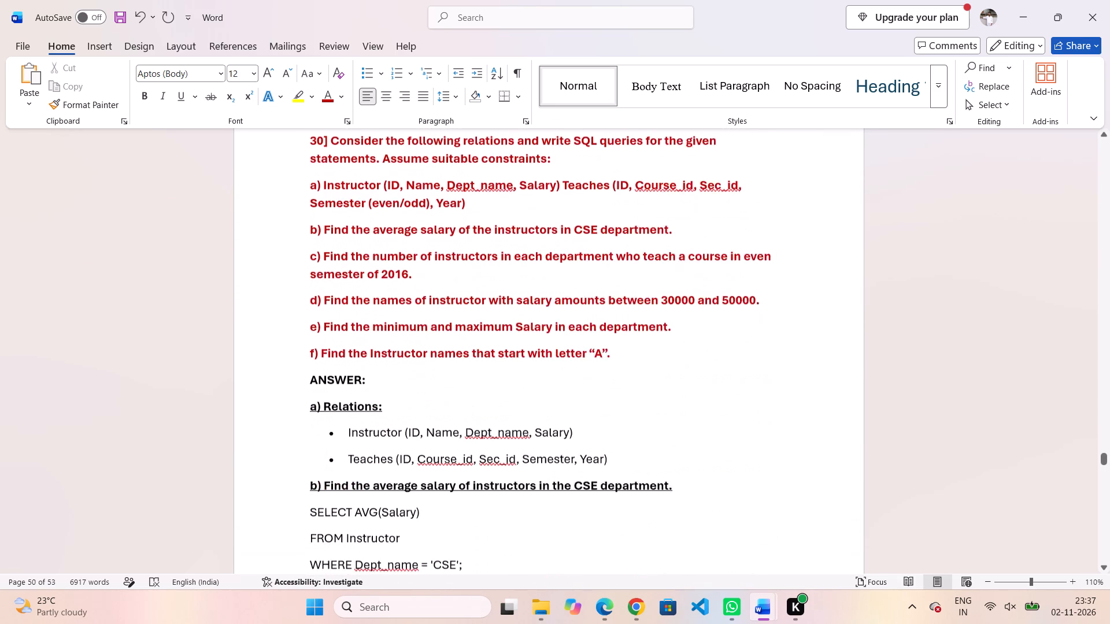
Review the answers from question 30 through the UNIT-04 questions to the conclusion of question 38's schedule analysis.
{"action": "scroll", "coordinate": [616, 389], "scroll_direction": "down", "scroll_amount": 3}
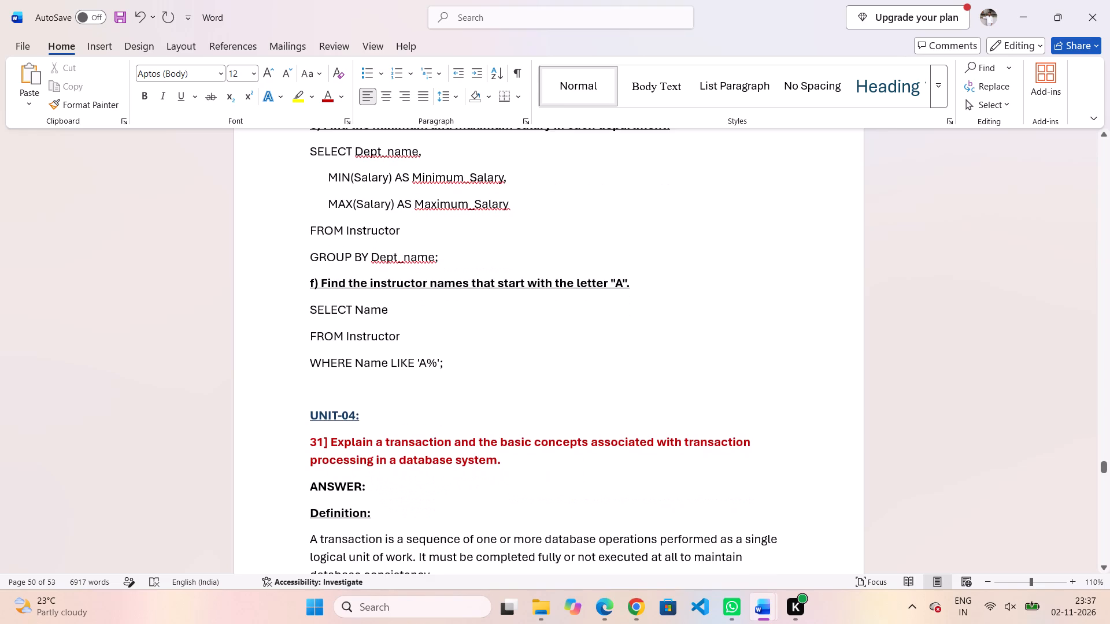
{"action": "scroll", "coordinate": [616, 389], "scroll_direction": "down", "scroll_amount": 4}
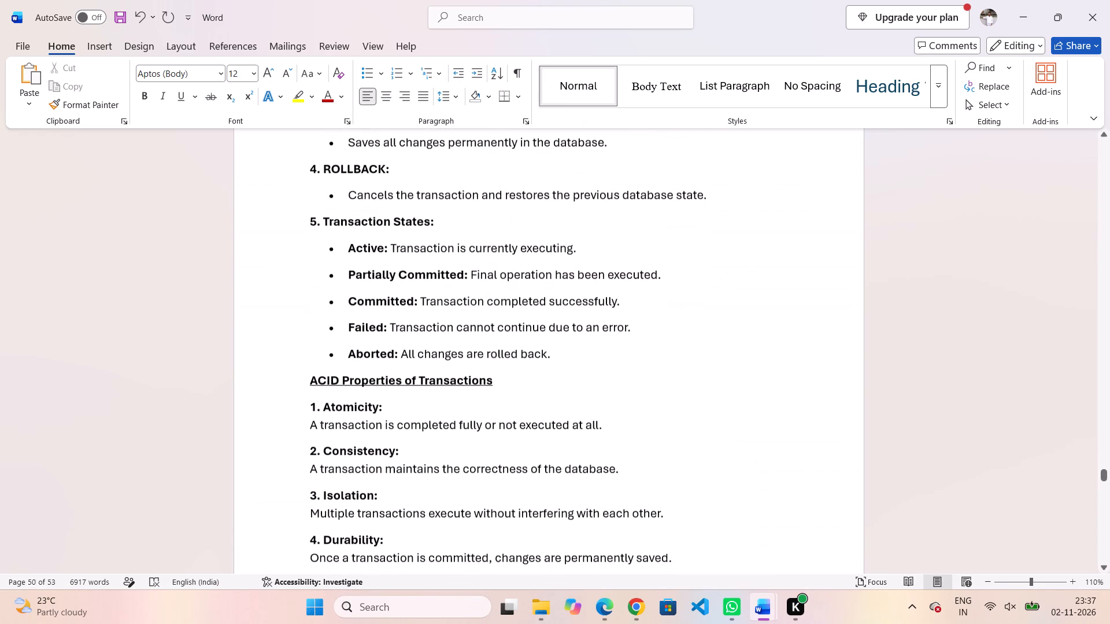
{"action": "scroll", "coordinate": [616, 389], "scroll_direction": "down", "scroll_amount": 5}
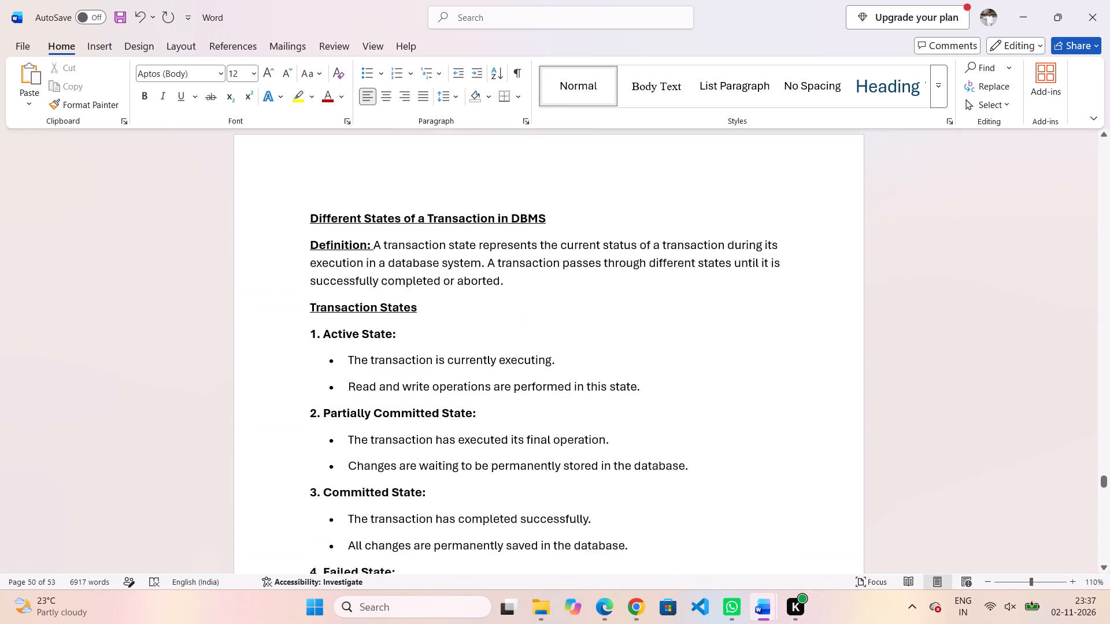
{"action": "scroll", "coordinate": [616, 389], "scroll_direction": "down", "scroll_amount": 3}
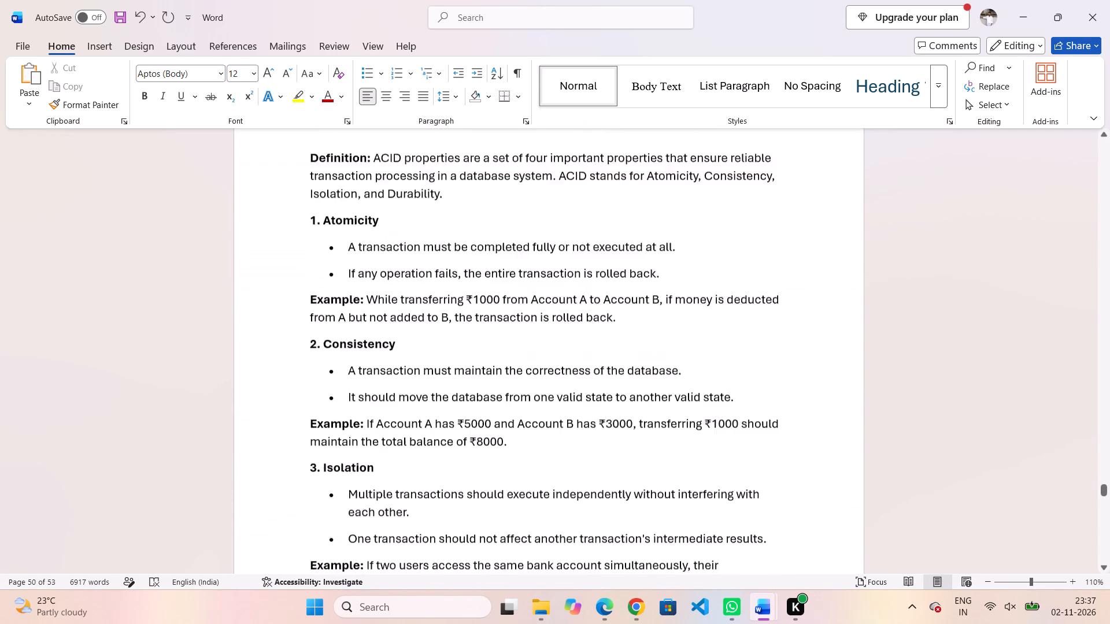
{"action": "scroll", "coordinate": [616, 389], "scroll_direction": "down", "scroll_amount": 14}
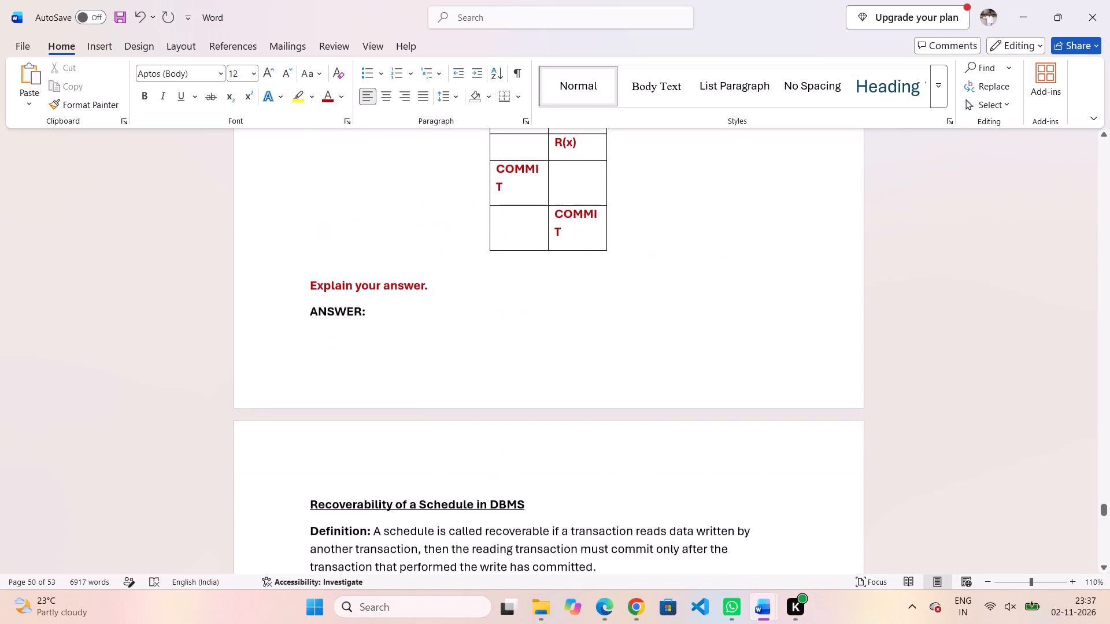
{"action": "scroll", "coordinate": [616, 389], "scroll_direction": "down", "scroll_amount": 4}
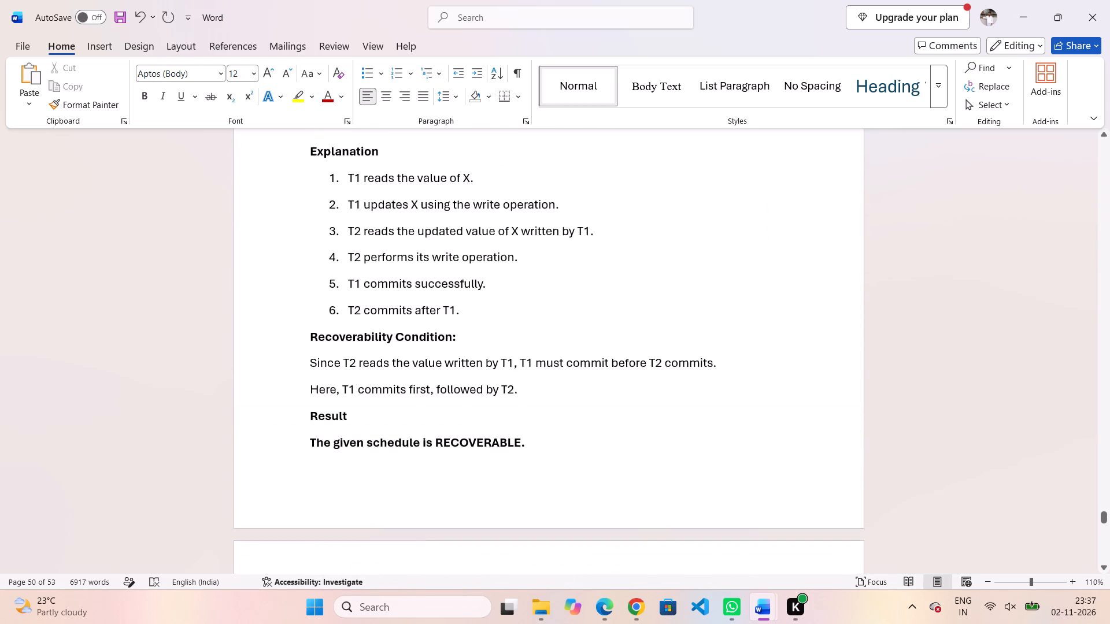
{"action": "scroll", "coordinate": [616, 389], "scroll_direction": "down", "scroll_amount": 7}
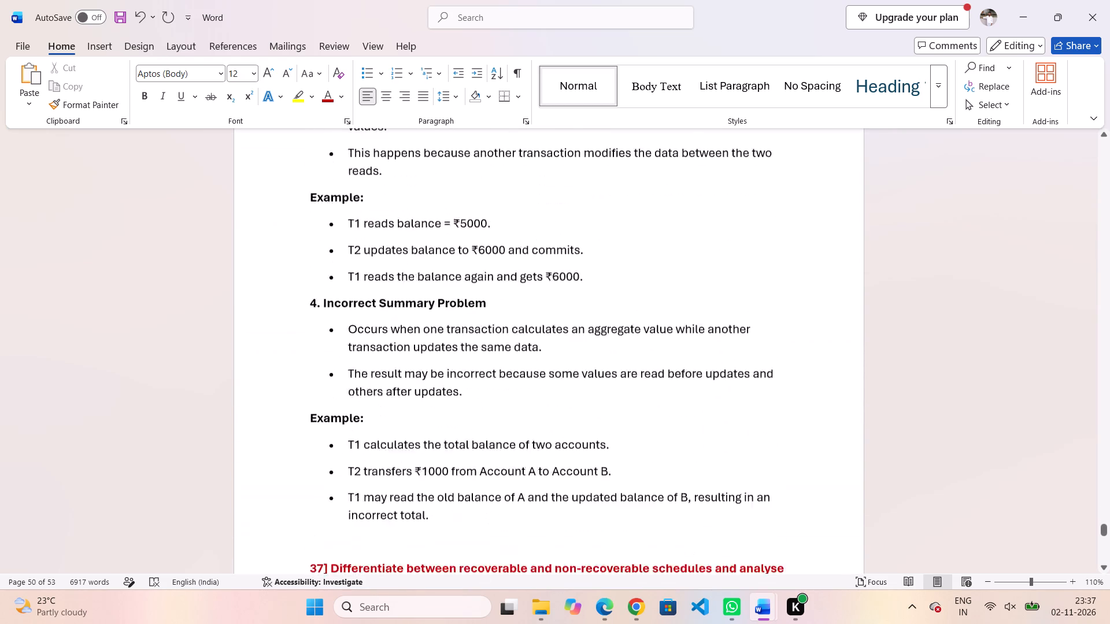
{"action": "scroll", "coordinate": [616, 389], "scroll_direction": "down", "scroll_amount": 4}
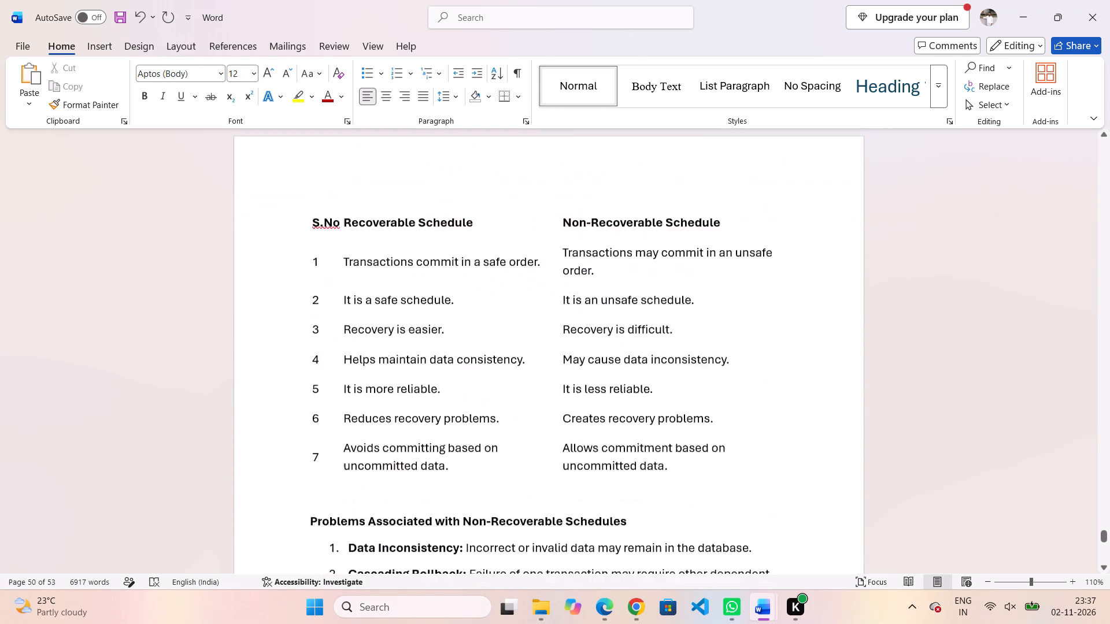
{"action": "scroll", "coordinate": [616, 389], "scroll_direction": "down", "scroll_amount": 4}
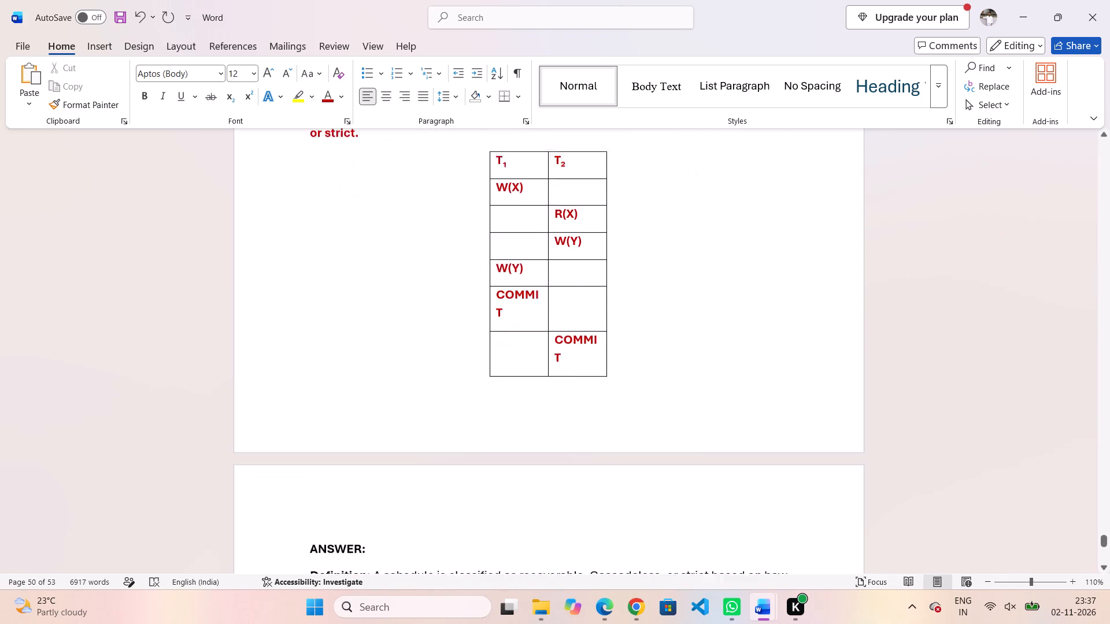
{"action": "scroll", "coordinate": [616, 389], "scroll_direction": "down", "scroll_amount": 3}
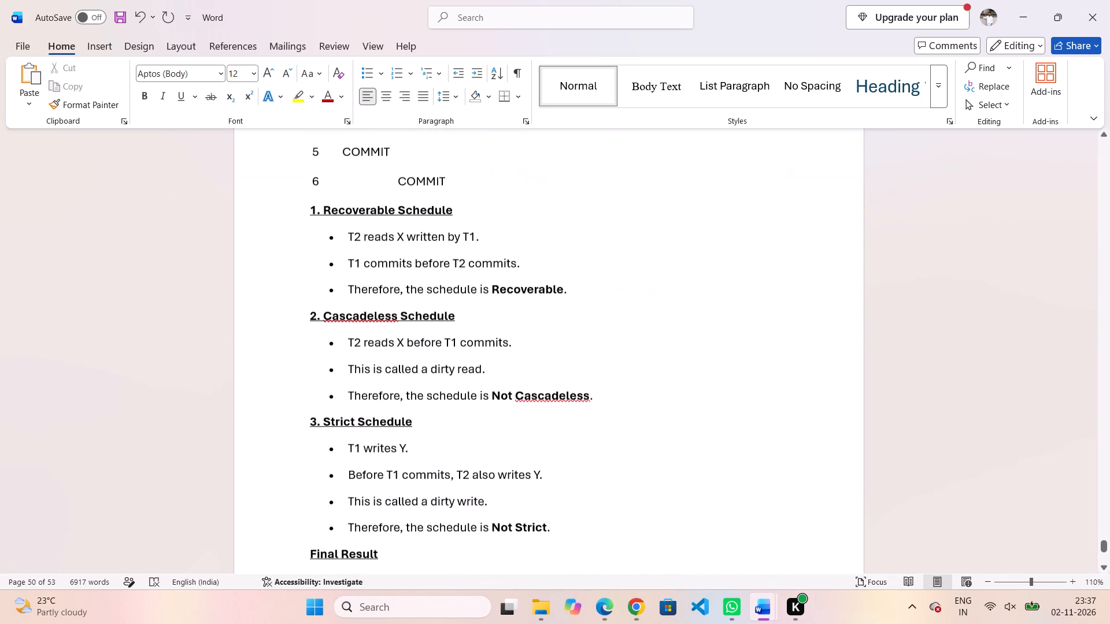
{"action": "scroll", "coordinate": [616, 389], "scroll_direction": "down", "scroll_amount": 2}
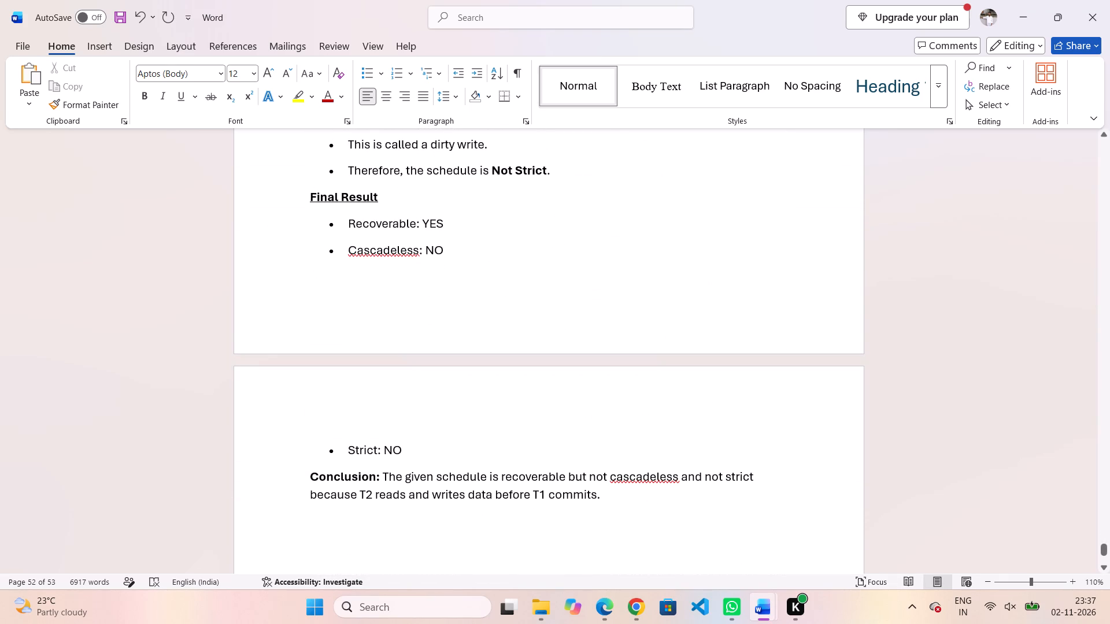
Add the bold question number "39]" followed by a space on the empty line below the conclusion paragraph.
{"action": "type", "text": "39"}
{"action": "key", "text": "bracketright"}
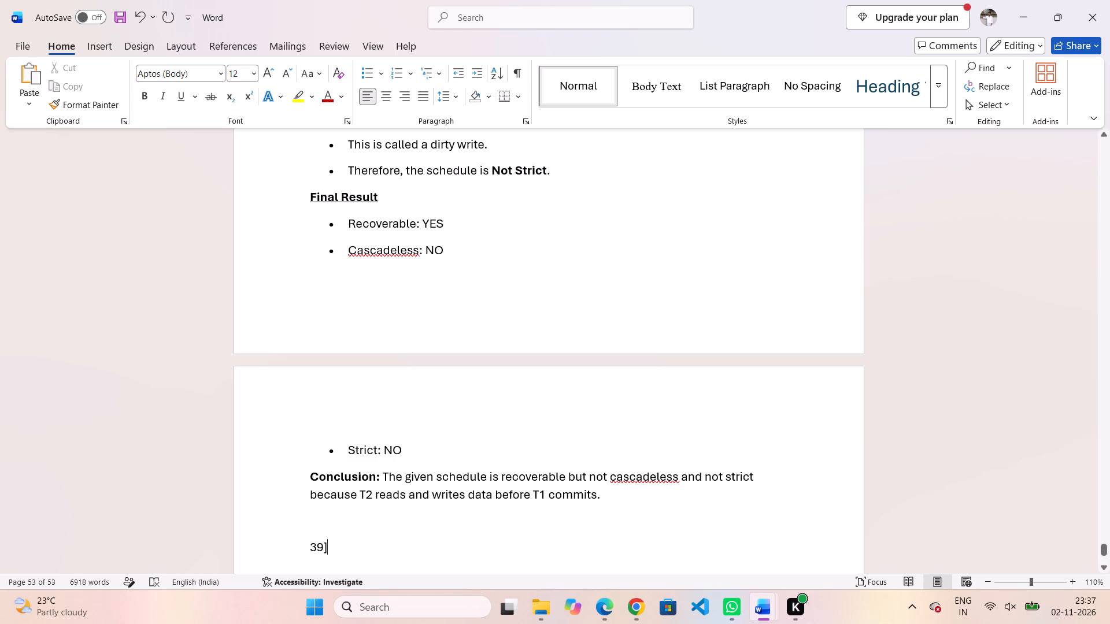
{"action": "left_click_drag", "start_coordinate": [341, 545], "coordinate": [297, 542]}
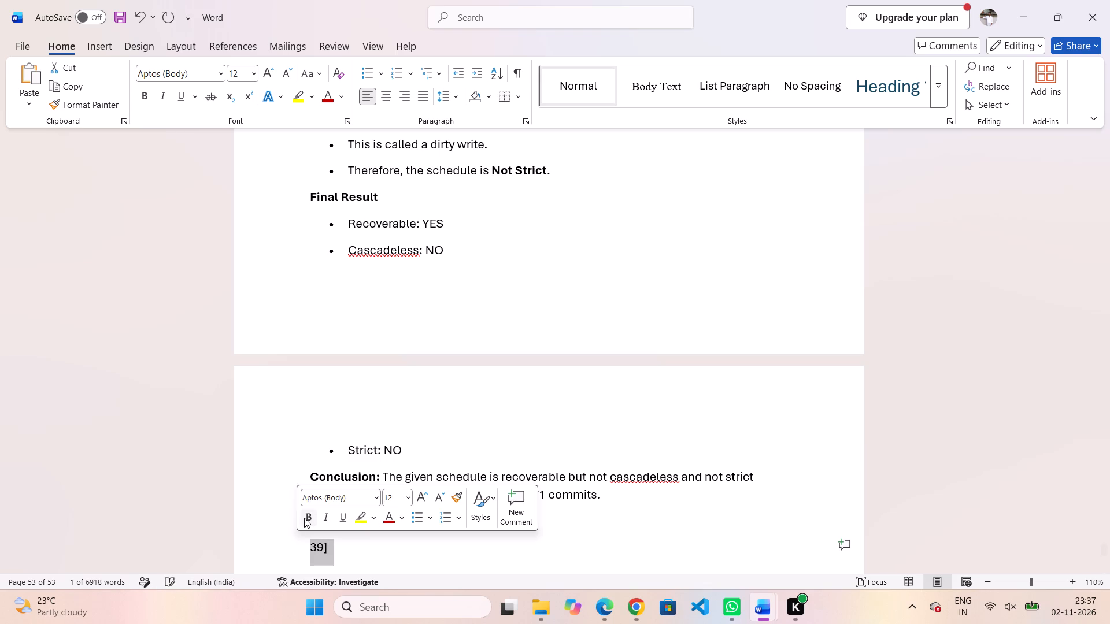
{"action": "left_click", "coordinate": [304, 518]}
{"action": "left_click", "coordinate": [328, 551]}
{"action": "key", "text": "space"}
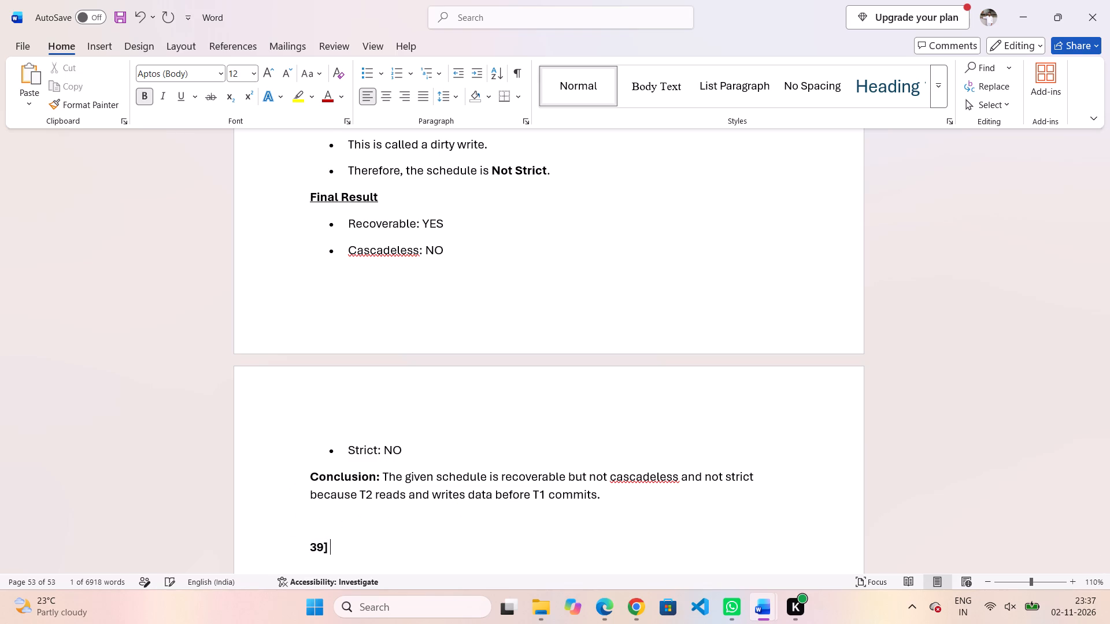
Examine the answers above question 39, covering the concurrency problems, recoverable versus non-recoverable schedules and question 38's schedule analysis.
{"action": "scroll", "coordinate": [328, 551], "scroll_direction": "up", "scroll_amount": 11}
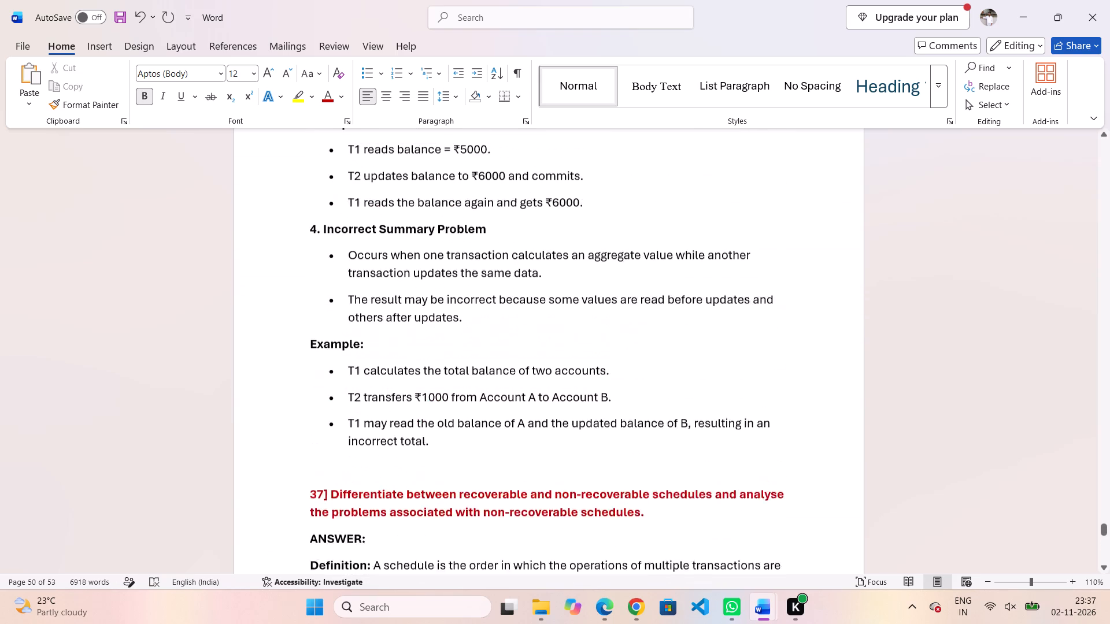
{"action": "scroll", "coordinate": [328, 551], "scroll_direction": "up", "scroll_amount": 3}
{"action": "scroll", "coordinate": [328, 551], "scroll_direction": "down", "scroll_amount": 3}
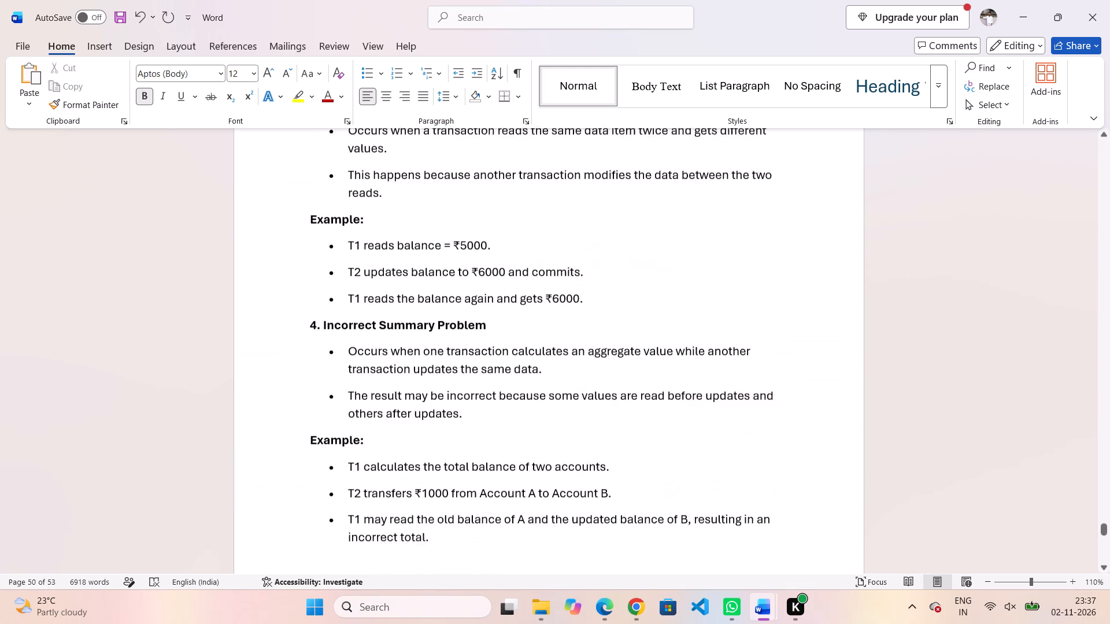
{"action": "scroll", "coordinate": [328, 551], "scroll_direction": "down", "scroll_amount": 5}
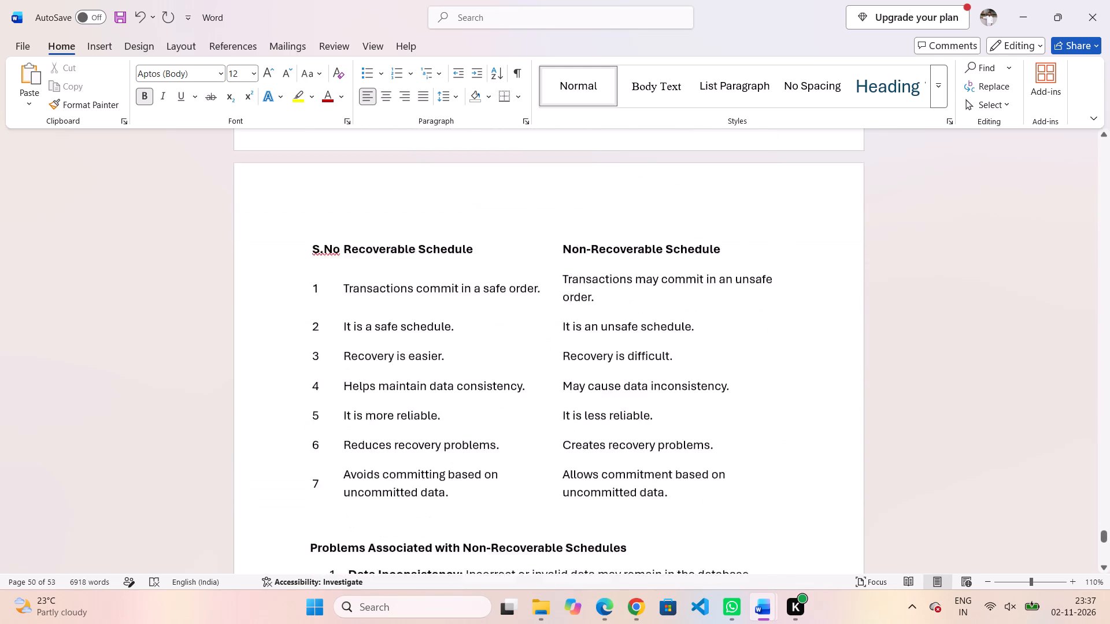
{"action": "scroll", "coordinate": [328, 551], "scroll_direction": "down", "scroll_amount": 6}
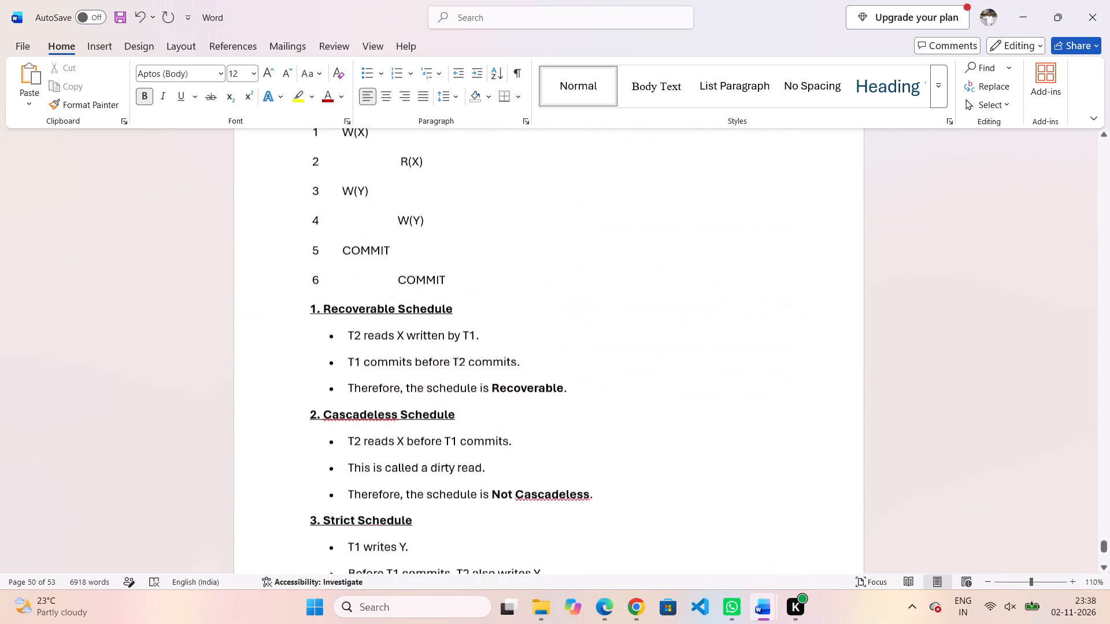
{"action": "scroll", "coordinate": [328, 551], "scroll_direction": "down", "scroll_amount": 5}
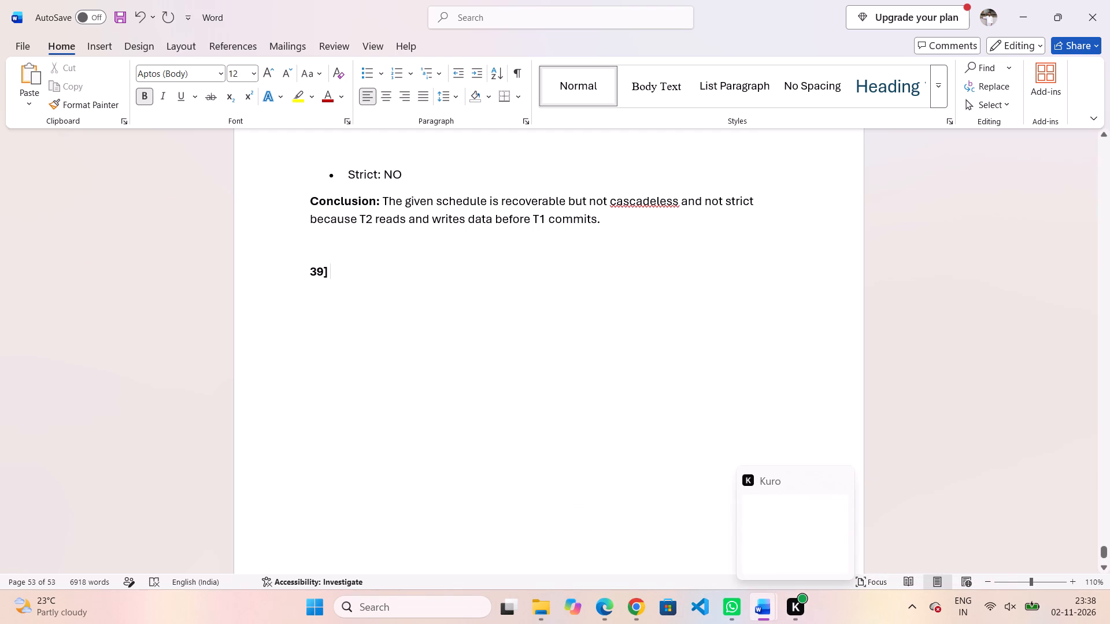
{"action": "scroll", "coordinate": [603, 455], "scroll_direction": "up", "scroll_amount": 9}
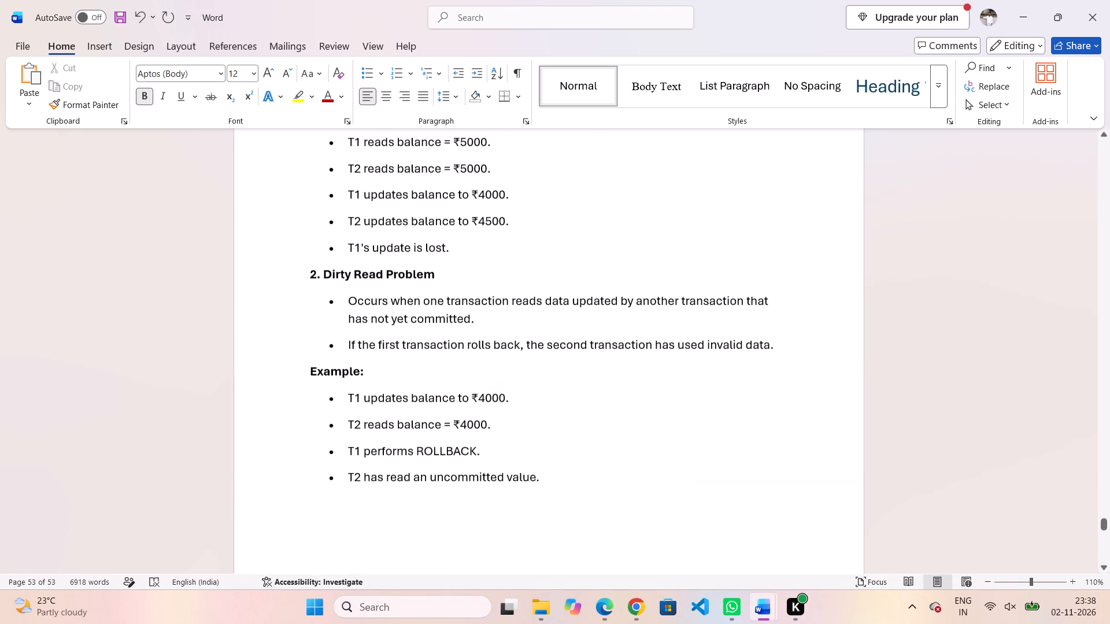
{"action": "scroll", "coordinate": [603, 455], "scroll_direction": "down", "scroll_amount": 3}
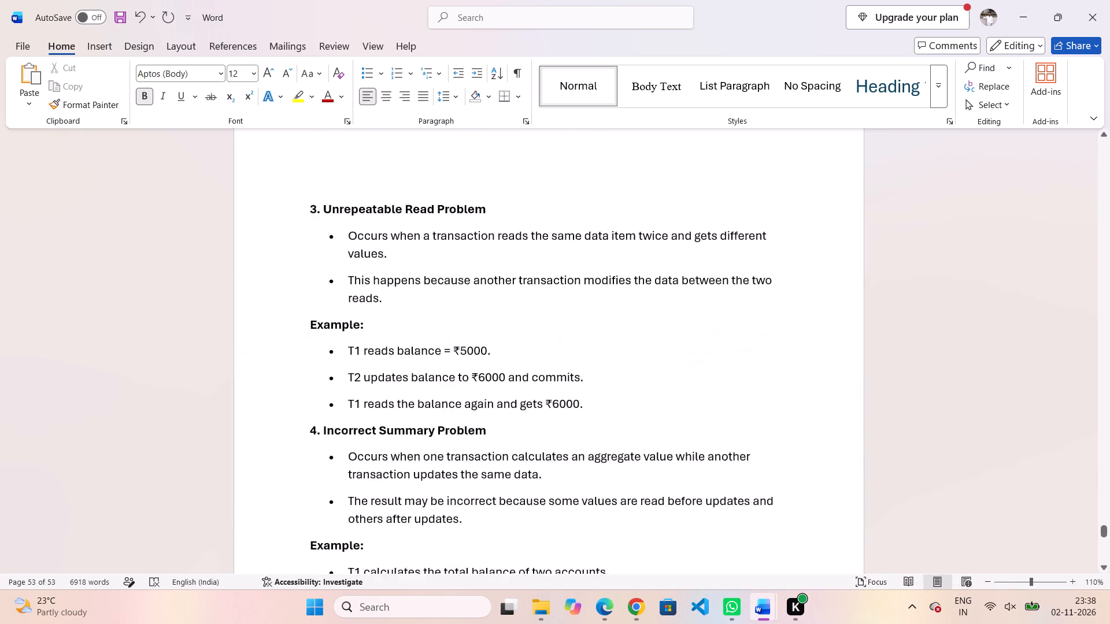
Review the answers from the dirty read problem through question 38's conclusion, ending at the empty question 39 entry.
{"action": "scroll", "coordinate": [603, 455], "scroll_direction": "down", "scroll_amount": 2}
{"action": "scroll", "coordinate": [603, 455], "scroll_direction": "up", "scroll_amount": 5}
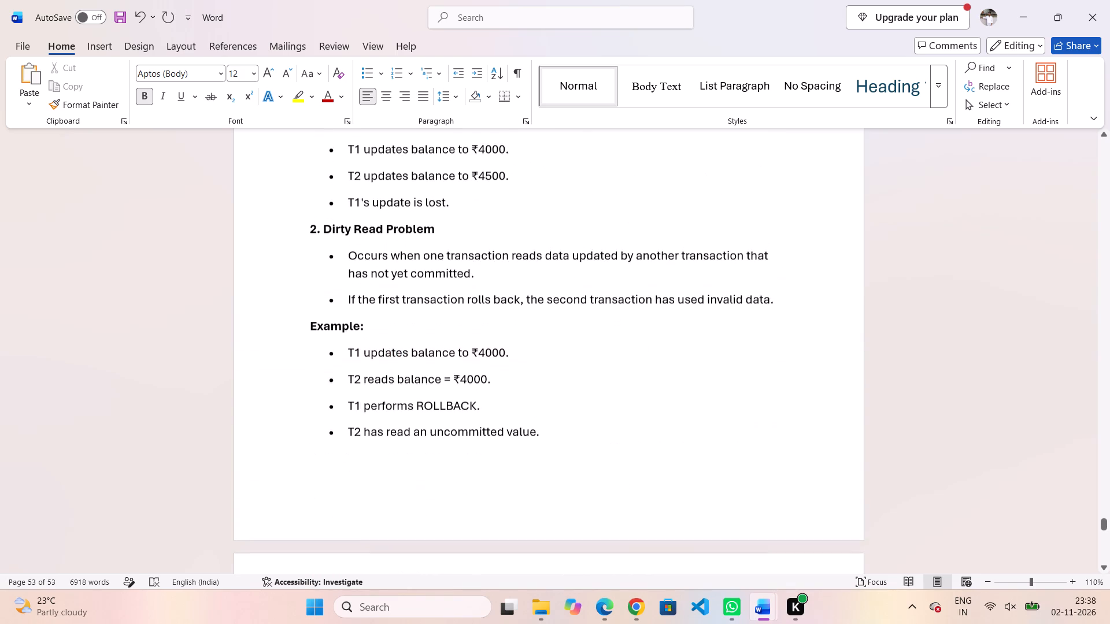
{"action": "scroll", "coordinate": [603, 455], "scroll_direction": "down", "scroll_amount": 4}
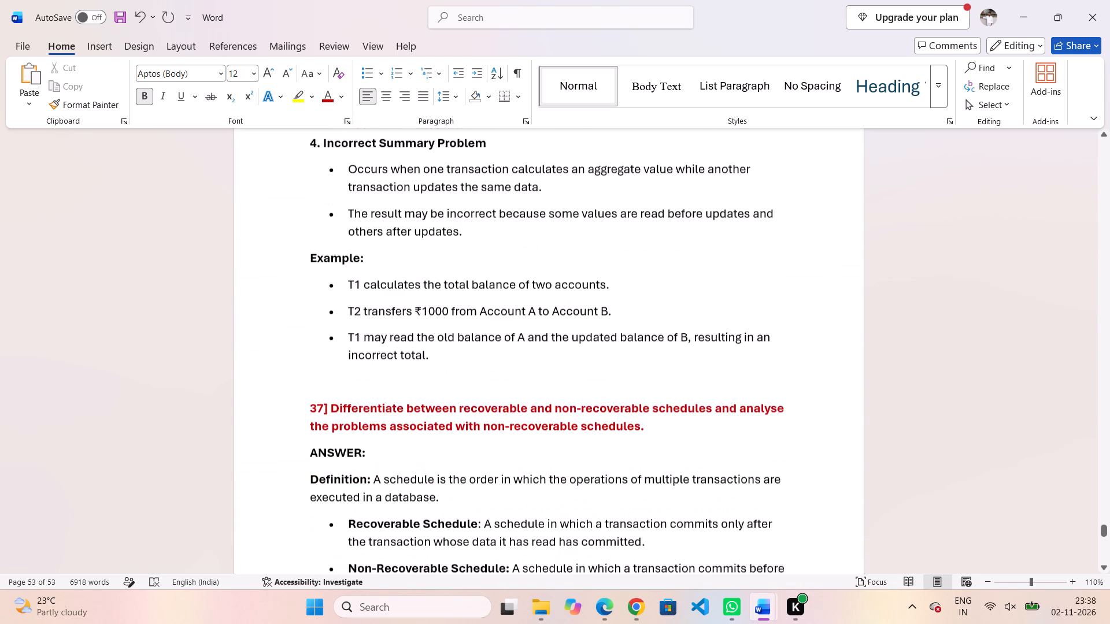
{"action": "scroll", "coordinate": [603, 455], "scroll_direction": "down", "scroll_amount": 6}
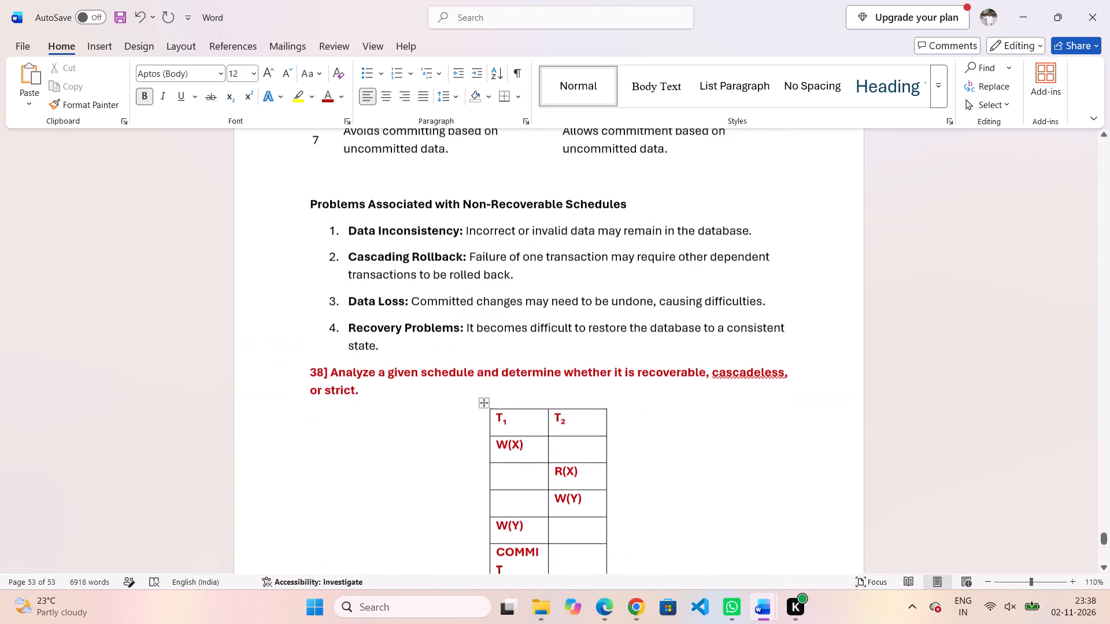
{"action": "scroll", "coordinate": [603, 455], "scroll_direction": "down", "scroll_amount": 6}
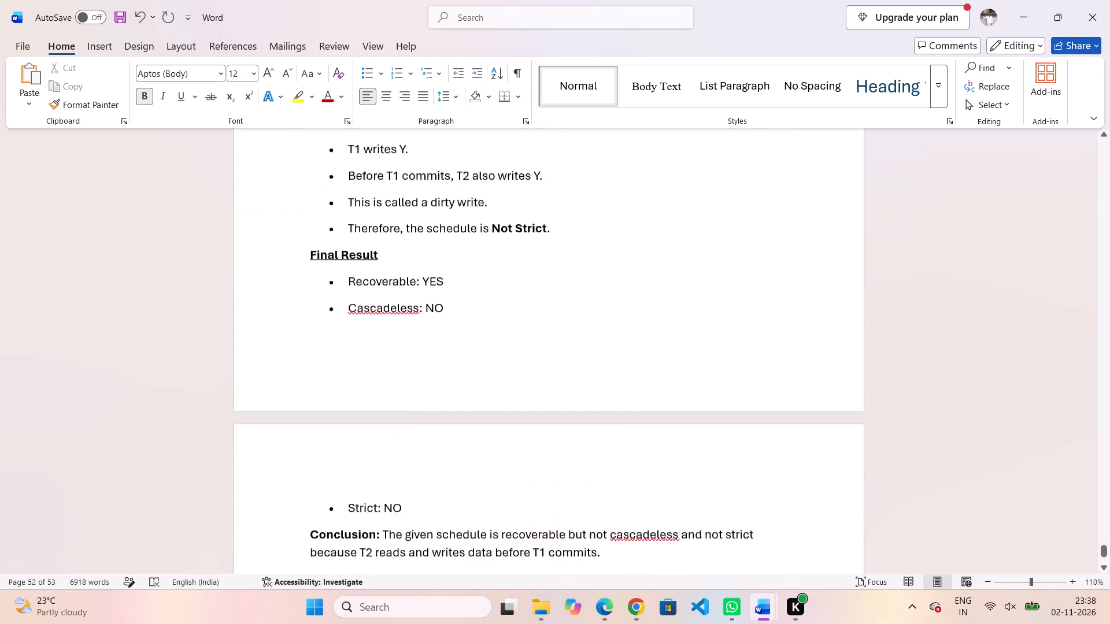
{"action": "scroll", "coordinate": [603, 455], "scroll_direction": "down", "scroll_amount": 1}
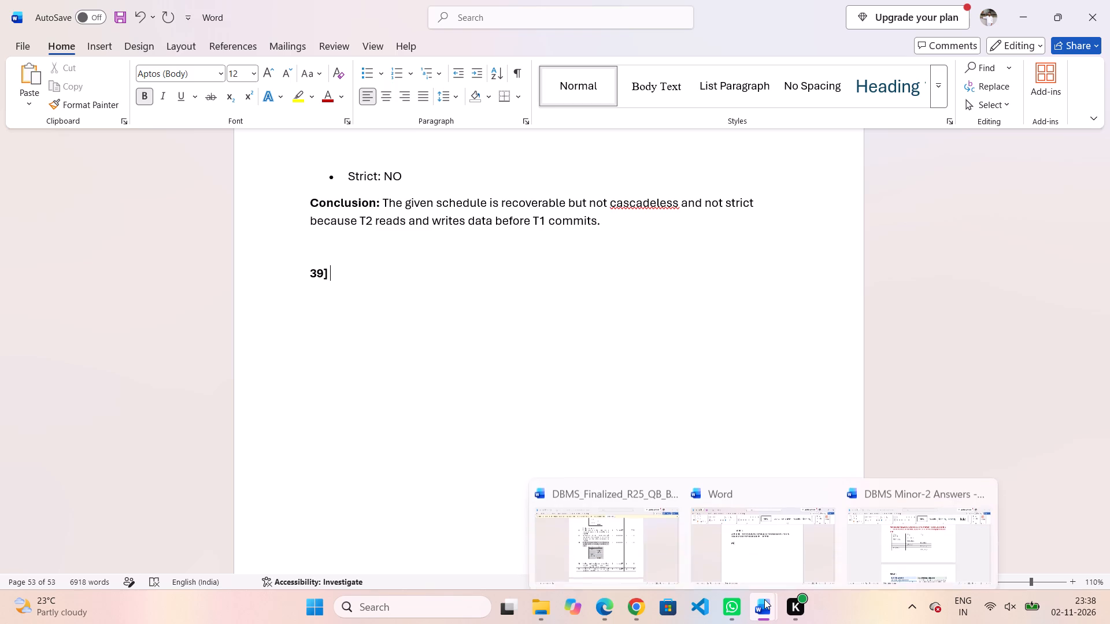
Copy question 39's text on serializability from the DBMS_Finalized_R25_QB_BTL question bank and paste it after "39]" in the answers document.
{"action": "left_click", "coordinate": [634, 528]}
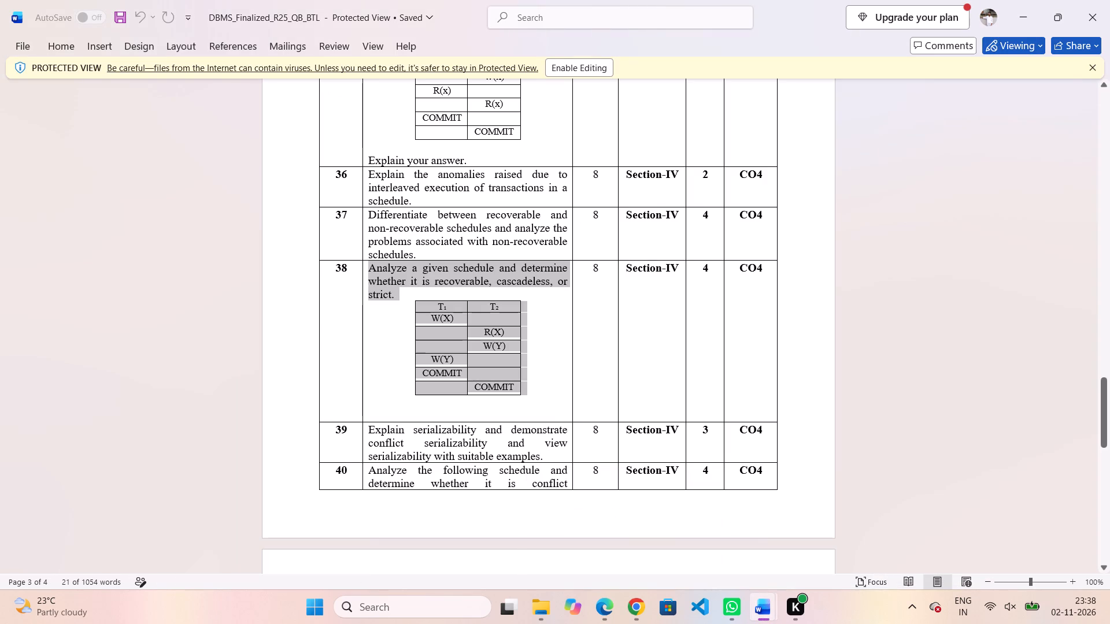
{"action": "left_click_drag", "start_coordinate": [545, 458], "coordinate": [415, 440]}
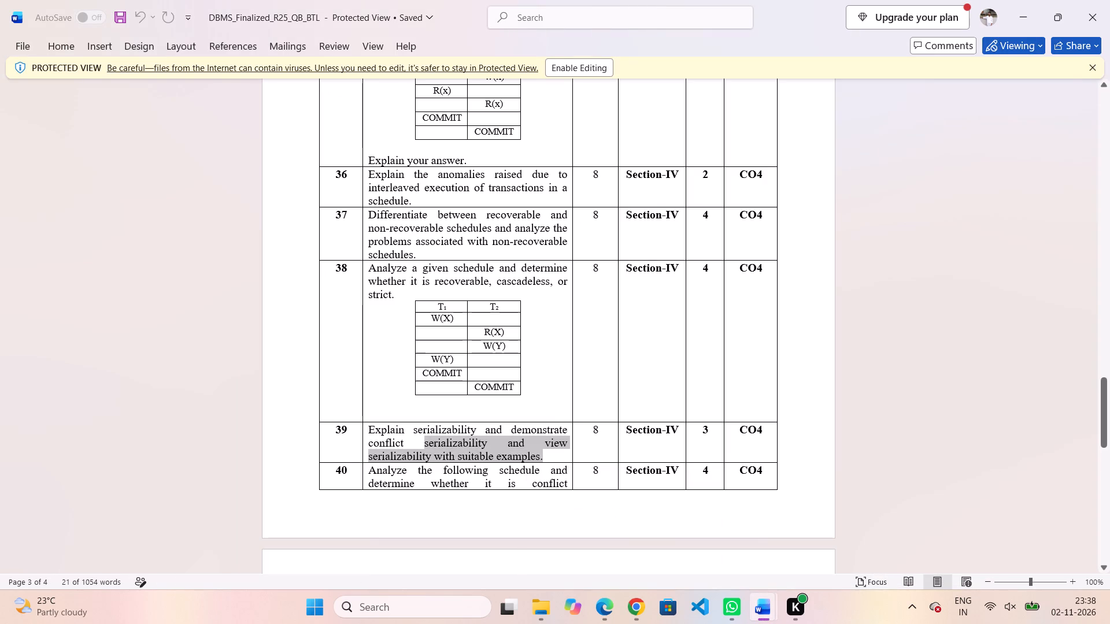
{"action": "left_click_drag", "start_coordinate": [415, 440], "coordinate": [378, 433]}
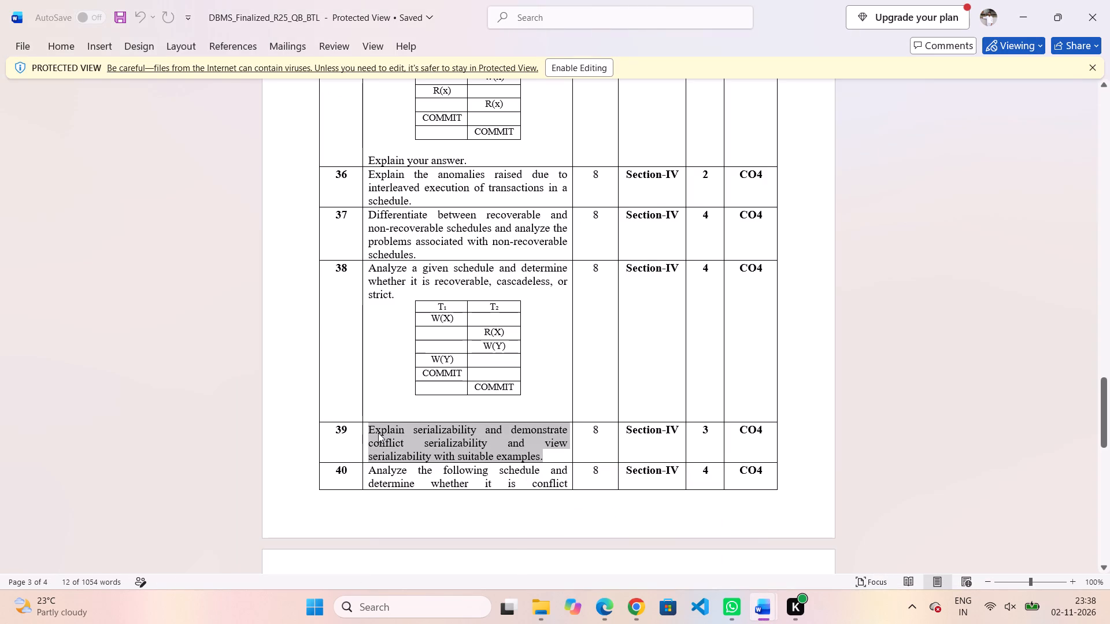
{"action": "key", "text": "ctrl+c"}
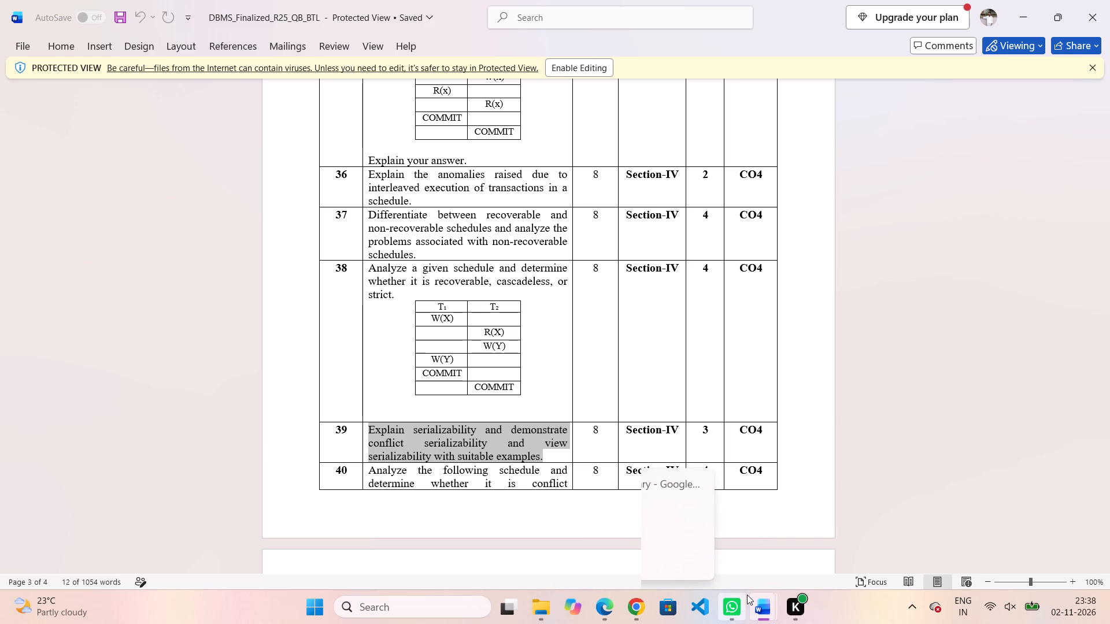
{"action": "left_click", "coordinate": [757, 543]}
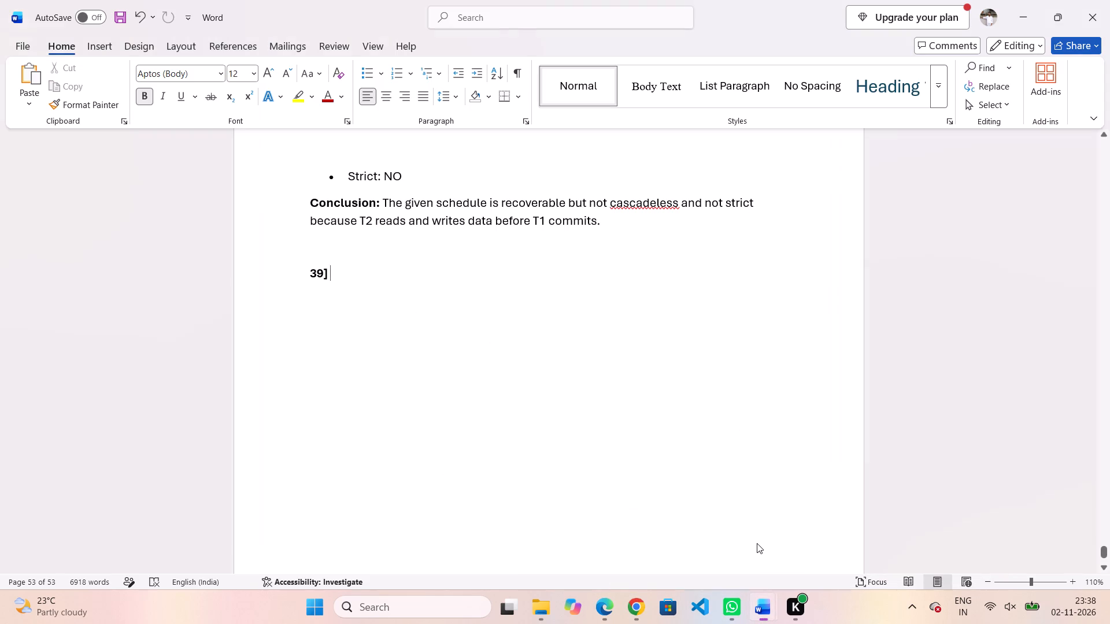
{"action": "key", "text": "ctrl+v"}
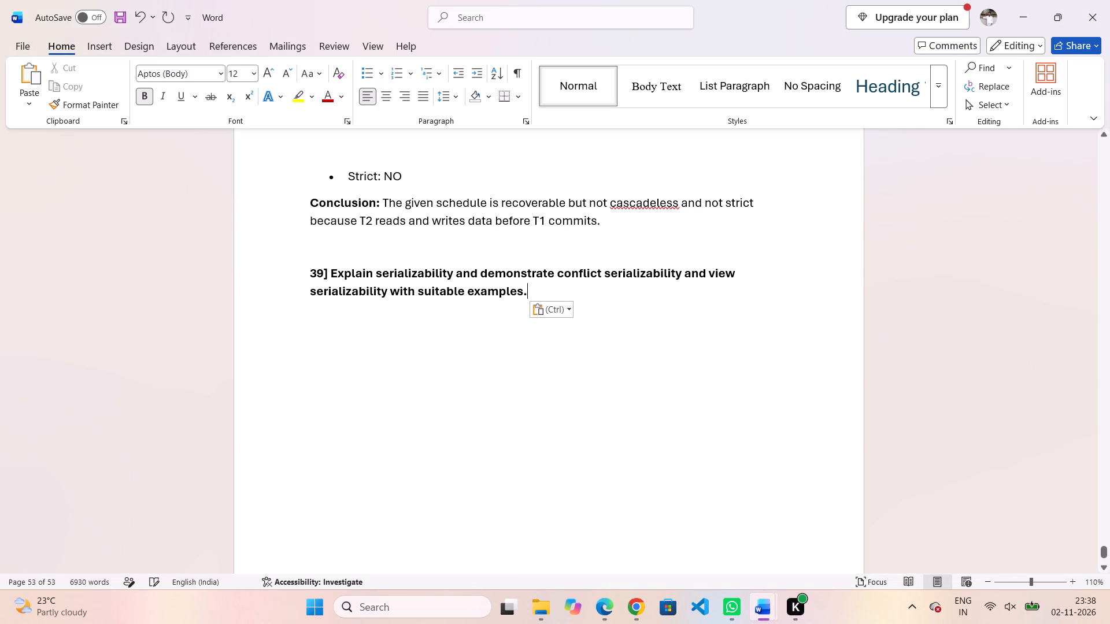
Add the bold label "ANSWER:" on its own line below question 39, with a new line after it.
{"action": "key", "text": "Return"}
{"action": "type", "text": "ANSWEER"}
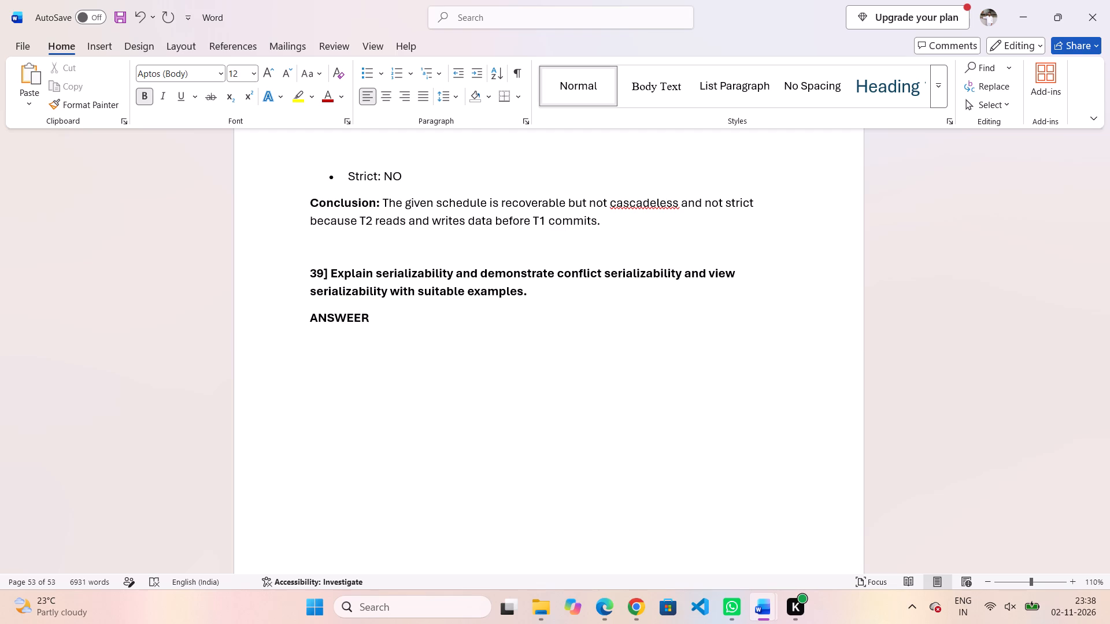
{"action": "key", "text": "BackSpace"}
{"action": "key", "text": "BackSpace"}
{"action": "key", "text": "r"}
{"action": "key", "text": "shift+colon"}
{"action": "key", "text": "Return"}
Colour the whole question 39 text, including its number, red like the other questions.
{"action": "left_click_drag", "start_coordinate": [536, 299], "coordinate": [427, 277]}
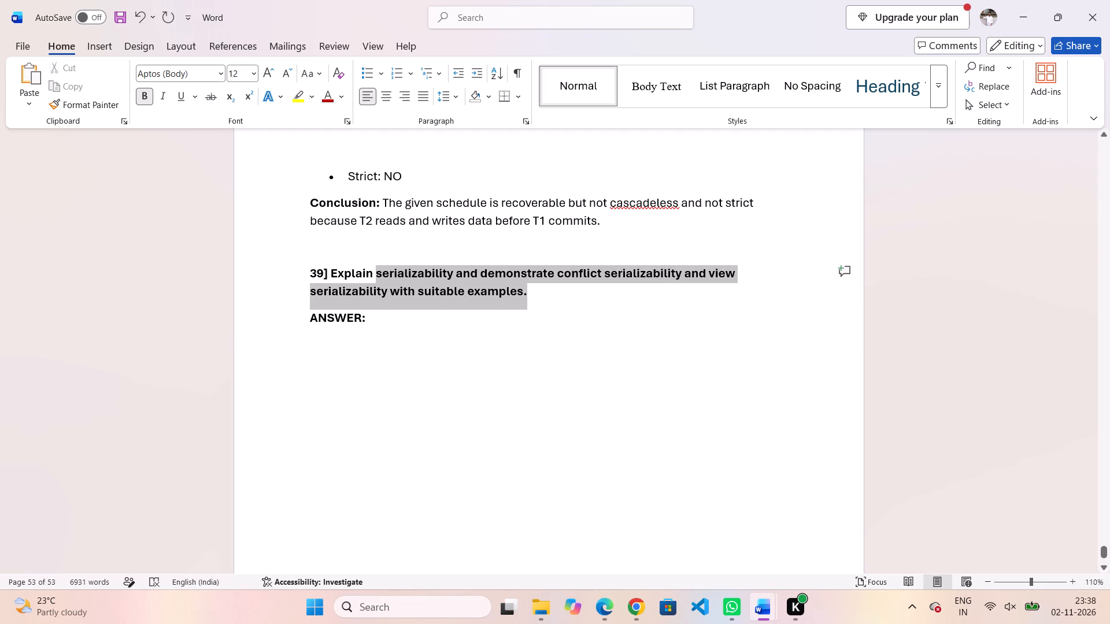
{"action": "left_click_drag", "start_coordinate": [427, 277], "coordinate": [308, 271]}
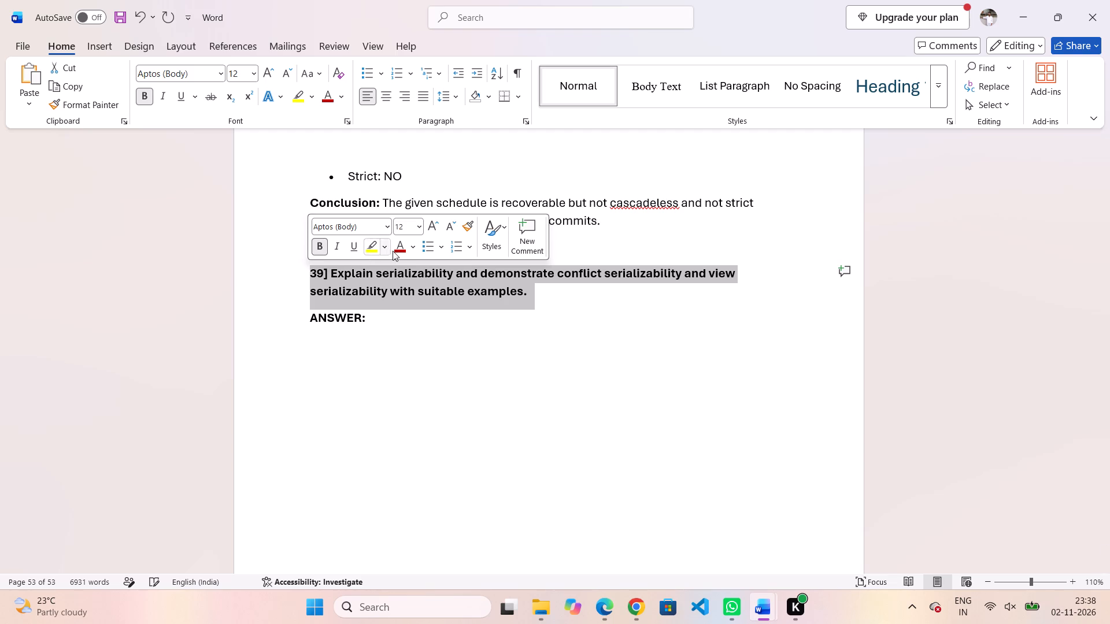
{"action": "left_click", "coordinate": [401, 252]}
Start a new line after "ANSWER:" with bold turned off for the answer text.
{"action": "left_click", "coordinate": [376, 322]}
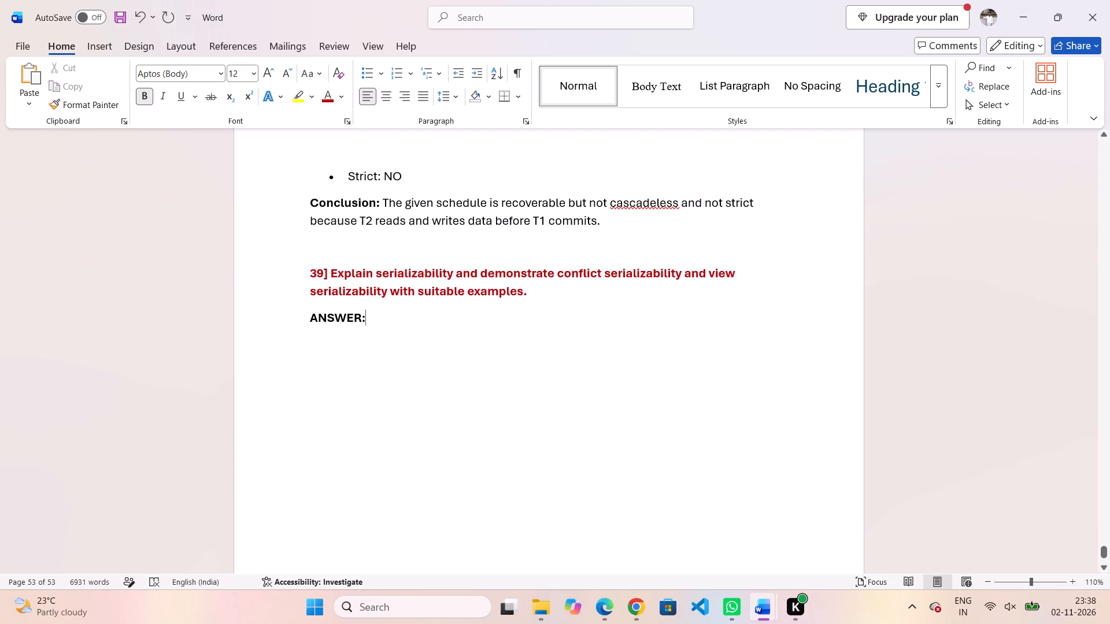
{"action": "key", "text": "Return"}
{"action": "left_click", "coordinate": [144, 95]}
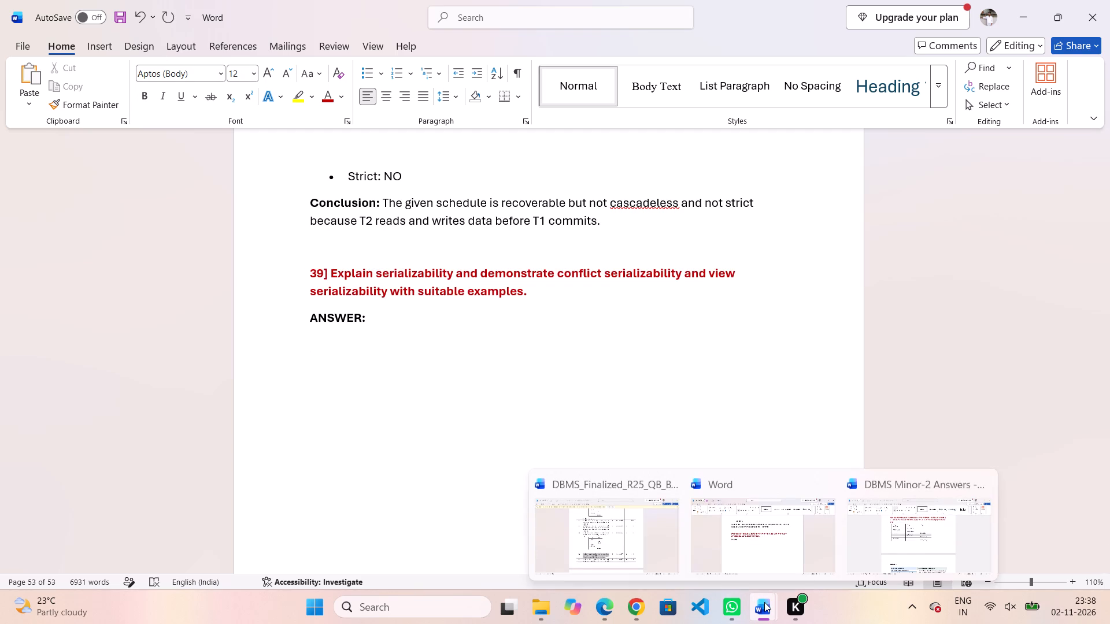
{"action": "left_click", "coordinate": [917, 552]}
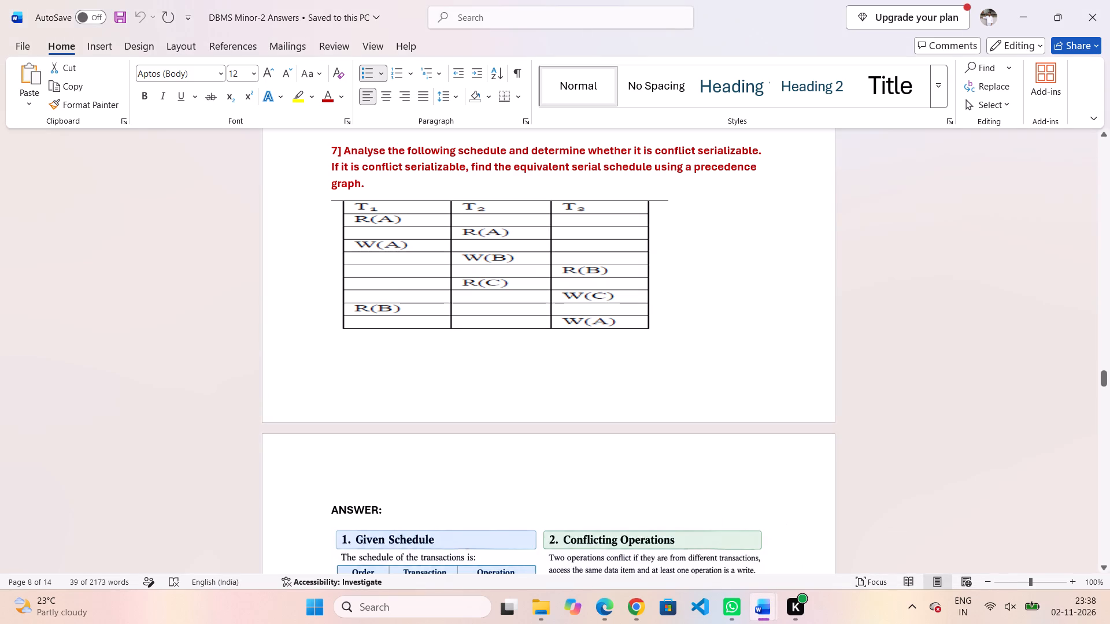
{"action": "scroll", "coordinate": [693, 448], "scroll_direction": "down", "scroll_amount": 5}
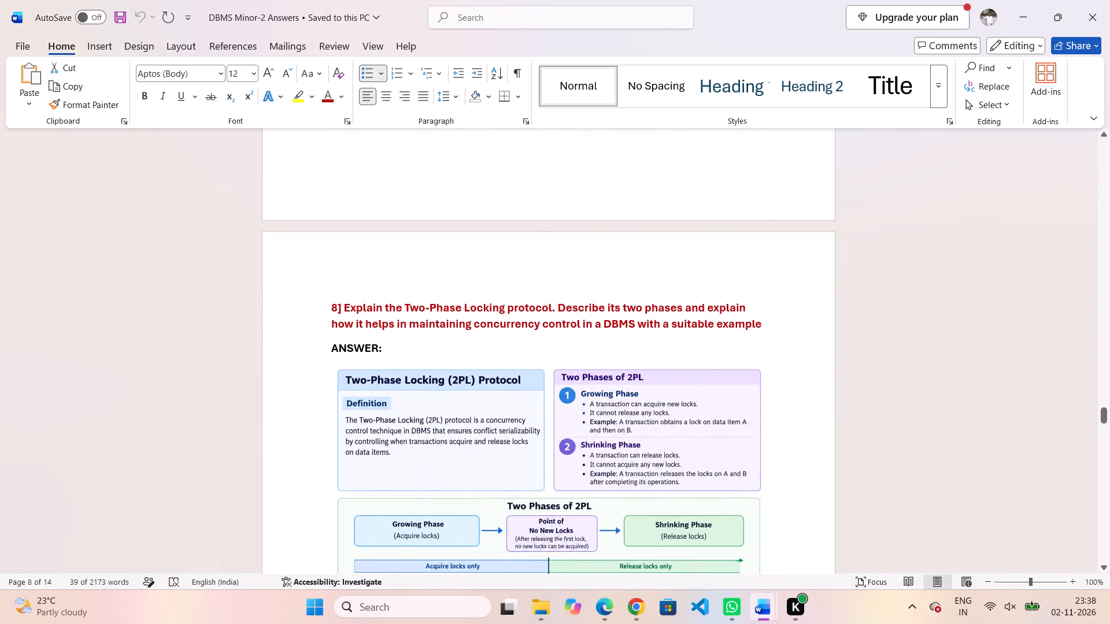
{"action": "scroll", "coordinate": [693, 448], "scroll_direction": "up", "scroll_amount": 8}
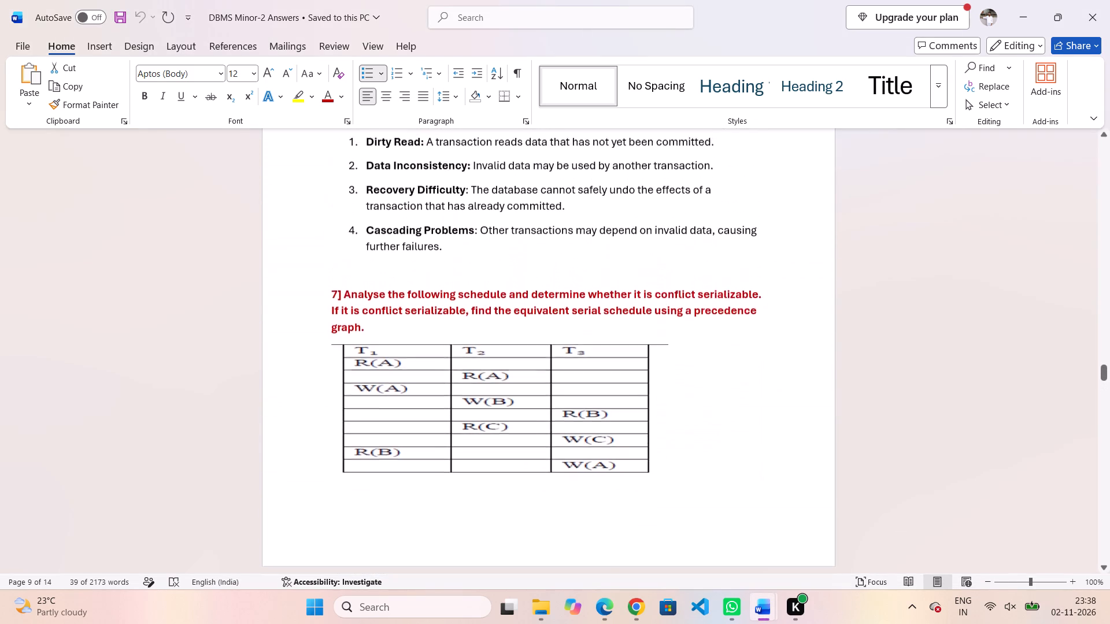
{"action": "scroll", "coordinate": [693, 448], "scroll_direction": "down", "scroll_amount": 2}
{"action": "scroll", "coordinate": [693, 448], "scroll_direction": "up", "scroll_amount": 1}
{"action": "scroll", "coordinate": [693, 448], "scroll_direction": "down", "scroll_amount": 4}
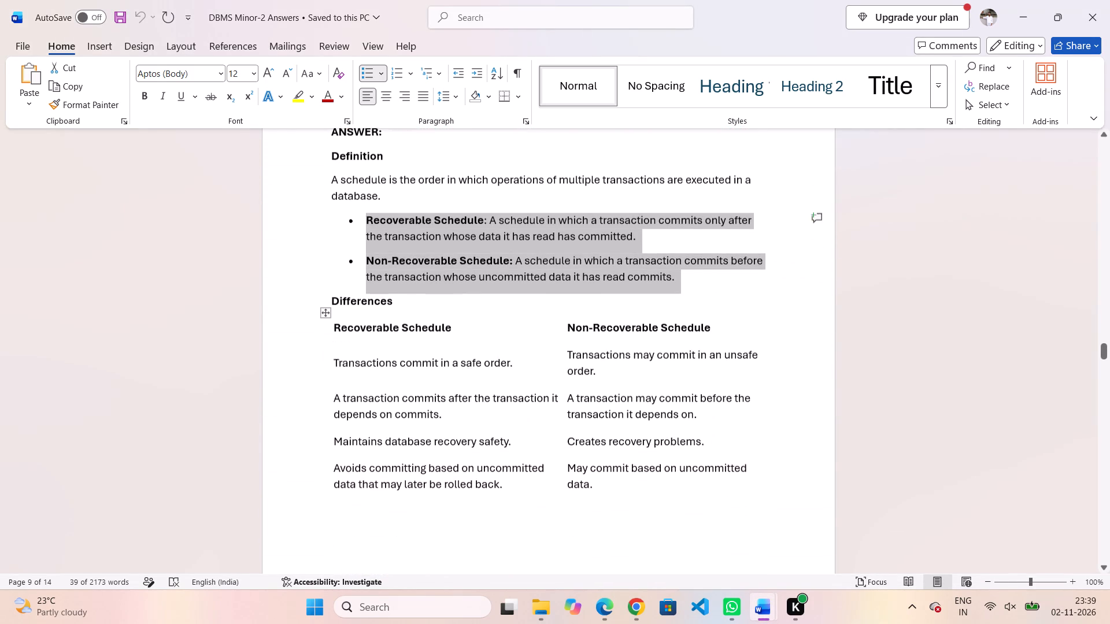
{"action": "scroll", "coordinate": [693, 448], "scroll_direction": "down", "scroll_amount": 6}
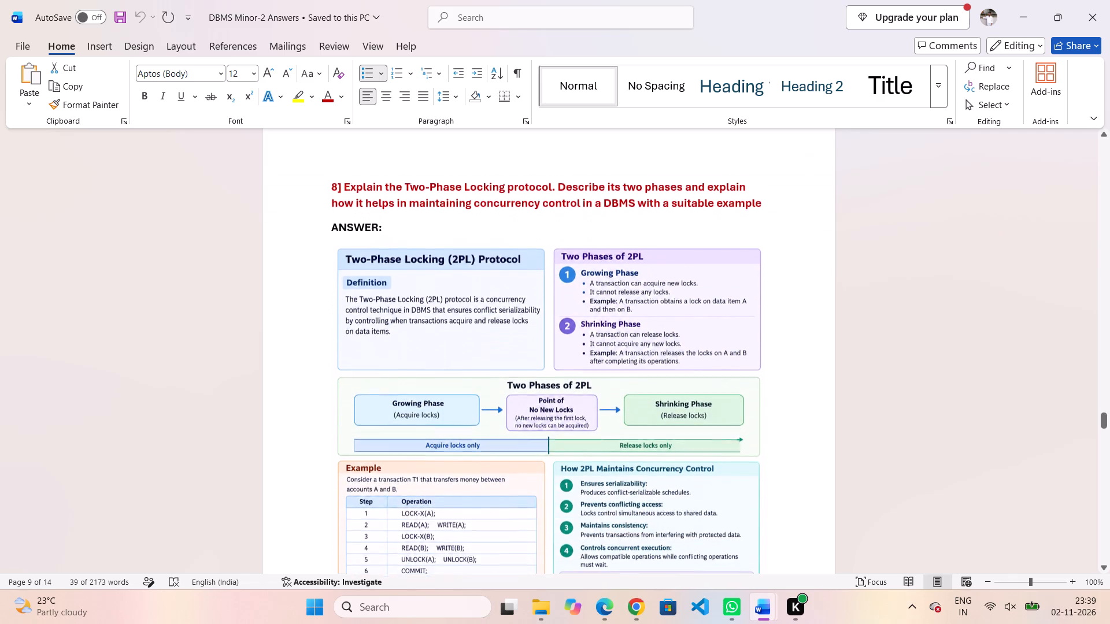
{"action": "scroll", "coordinate": [693, 448], "scroll_direction": "down", "scroll_amount": 1}
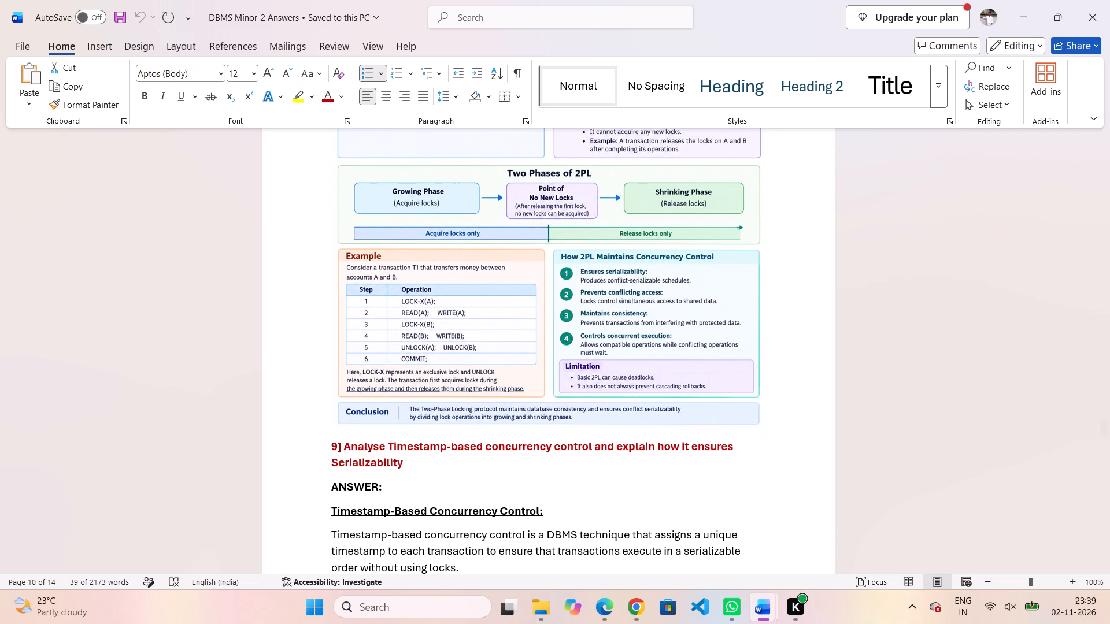
{"action": "scroll", "coordinate": [693, 448], "scroll_direction": "up", "scroll_amount": 1}
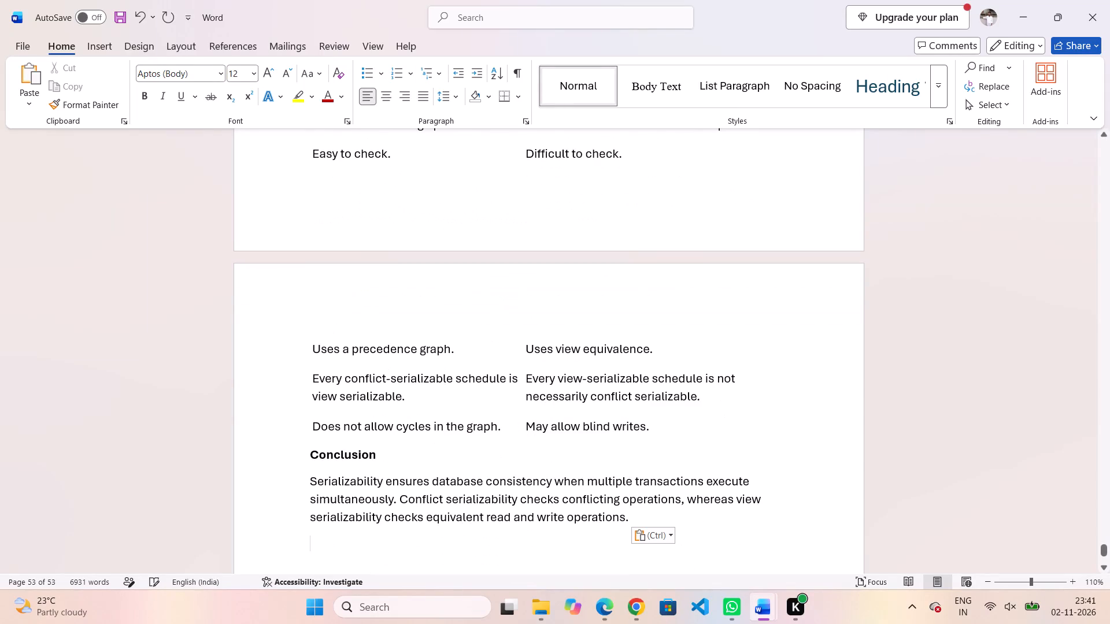
Delete the "Difference Between Conflict and View Serializability" heading, its table and the conclusion from the pasted answer.
{"action": "scroll", "coordinate": [410, 379], "scroll_direction": "up", "scroll_amount": 2}
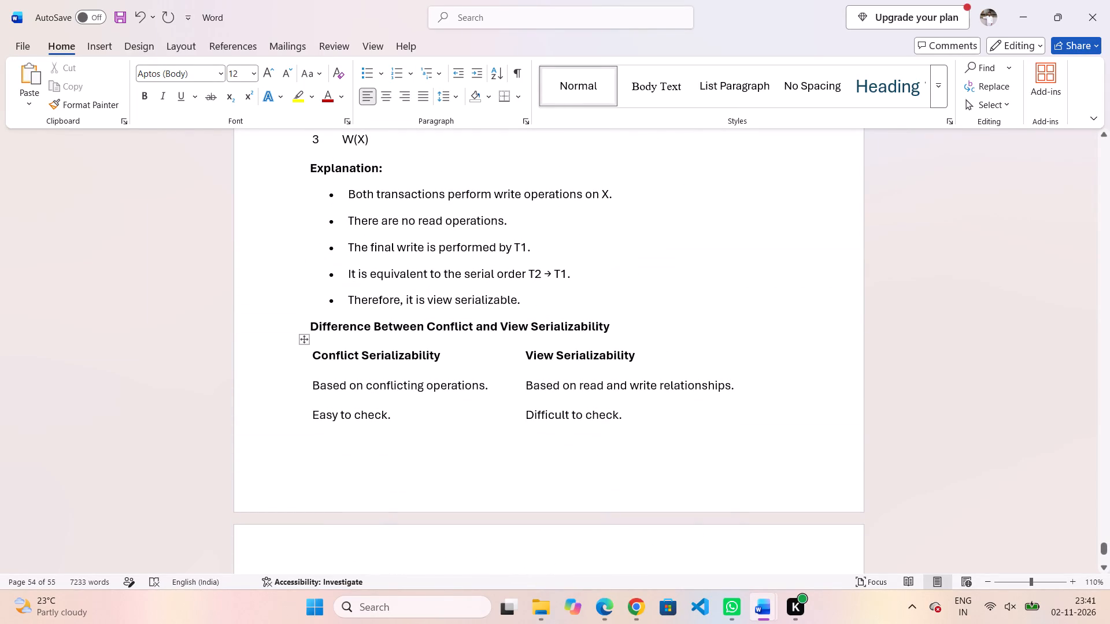
{"action": "left_click_drag", "start_coordinate": [309, 330], "coordinate": [476, 593]}
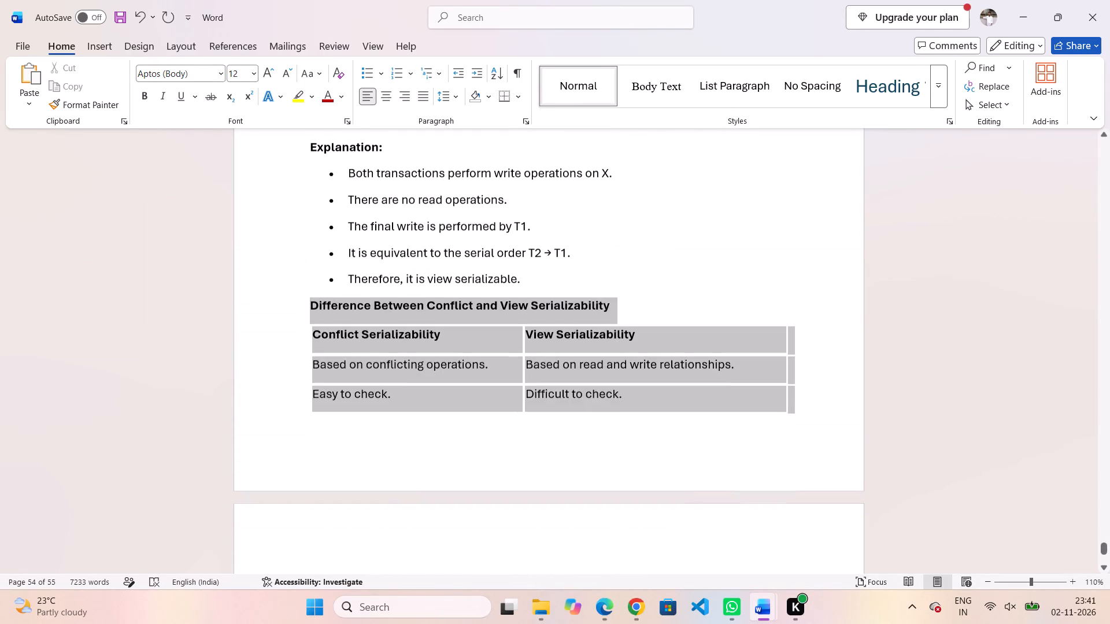
{"action": "left_click_drag", "start_coordinate": [476, 593], "coordinate": [476, 623]}
{"action": "key", "text": "BackSpace"}
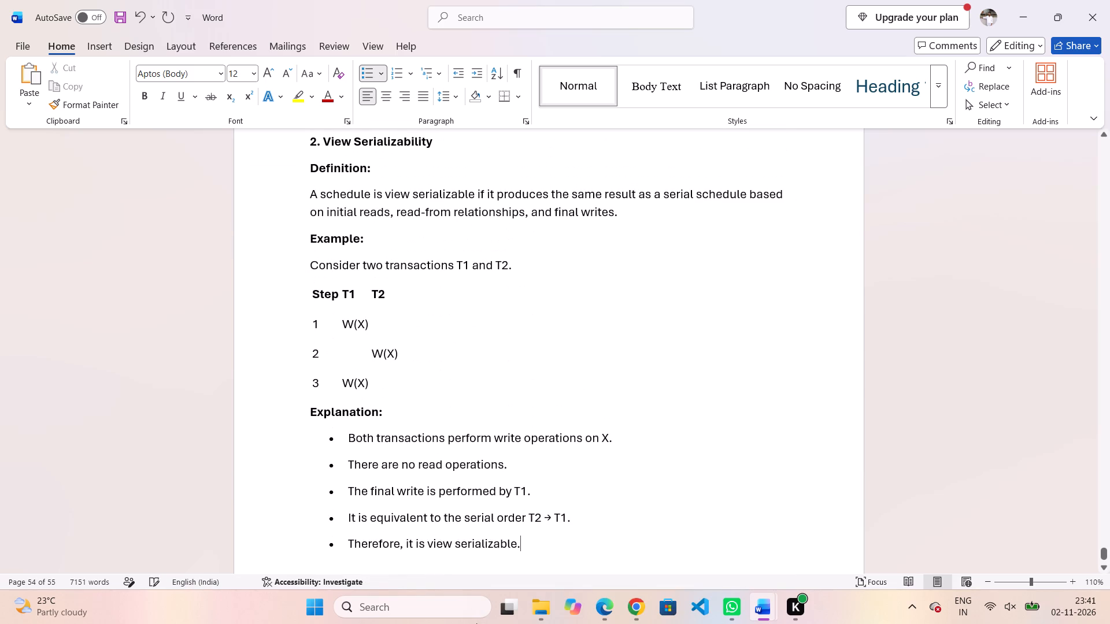
Insert two spaces before the T1 header in the view serializability example table to separate it from Step.
{"action": "scroll", "coordinate": [476, 623], "scroll_direction": "up", "scroll_amount": 1}
{"action": "left_click", "coordinate": [341, 292]}
{"action": "key", "text": "space"}
{"action": "key", "text": "space"}
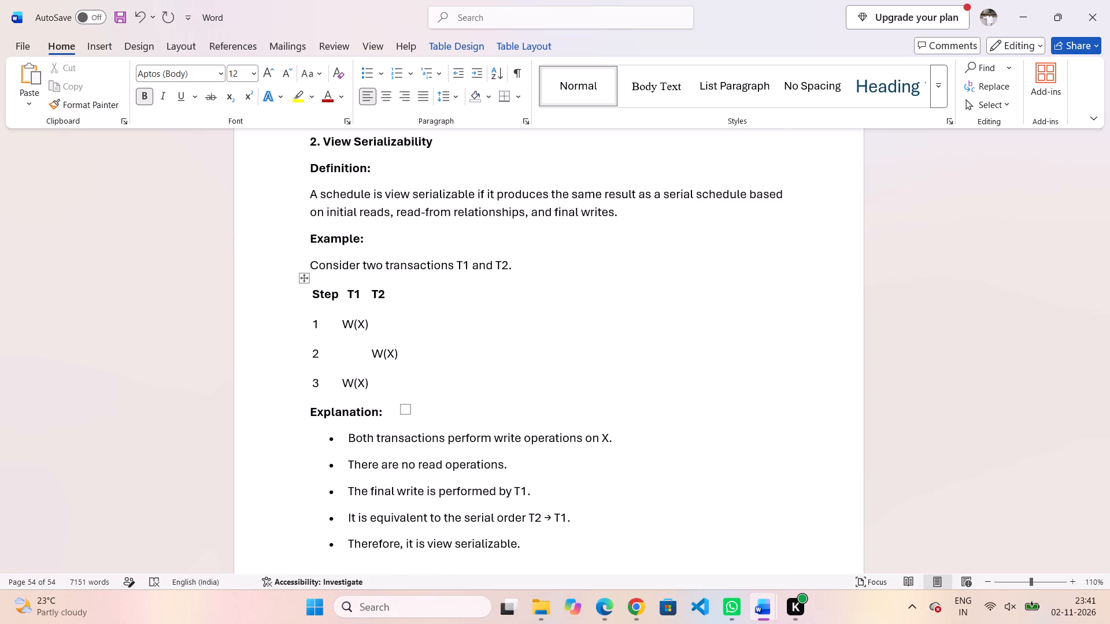
Insert two spaces before each W(X) entry in the T1 column, steps 1 and 3, of the view serializability table.
{"action": "left_click", "coordinate": [342, 324]}
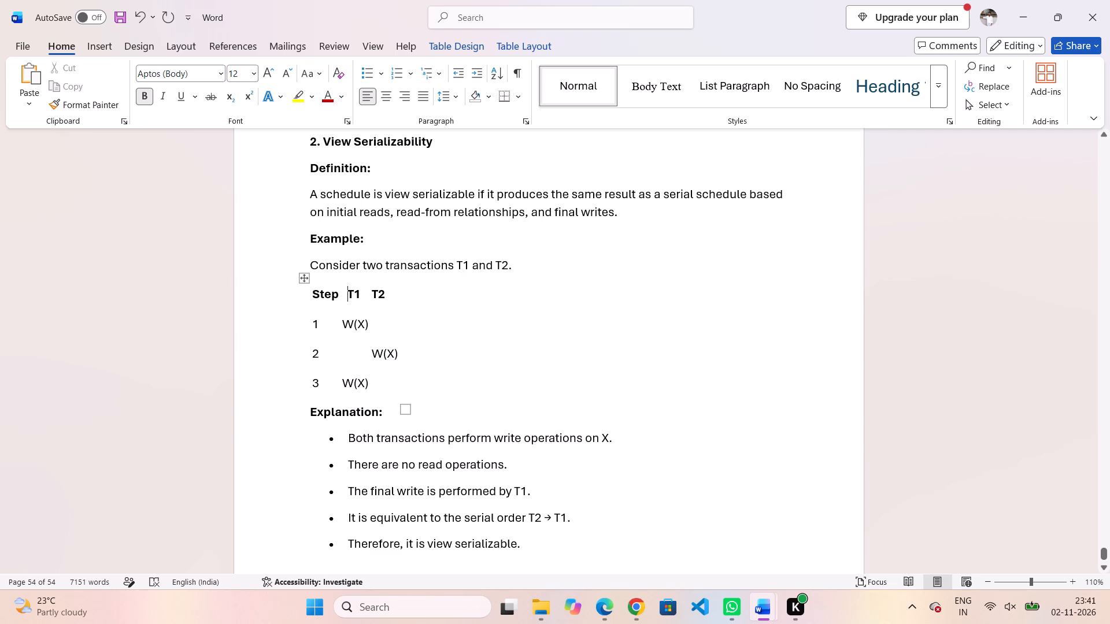
{"action": "left_click", "coordinate": [342, 324]}
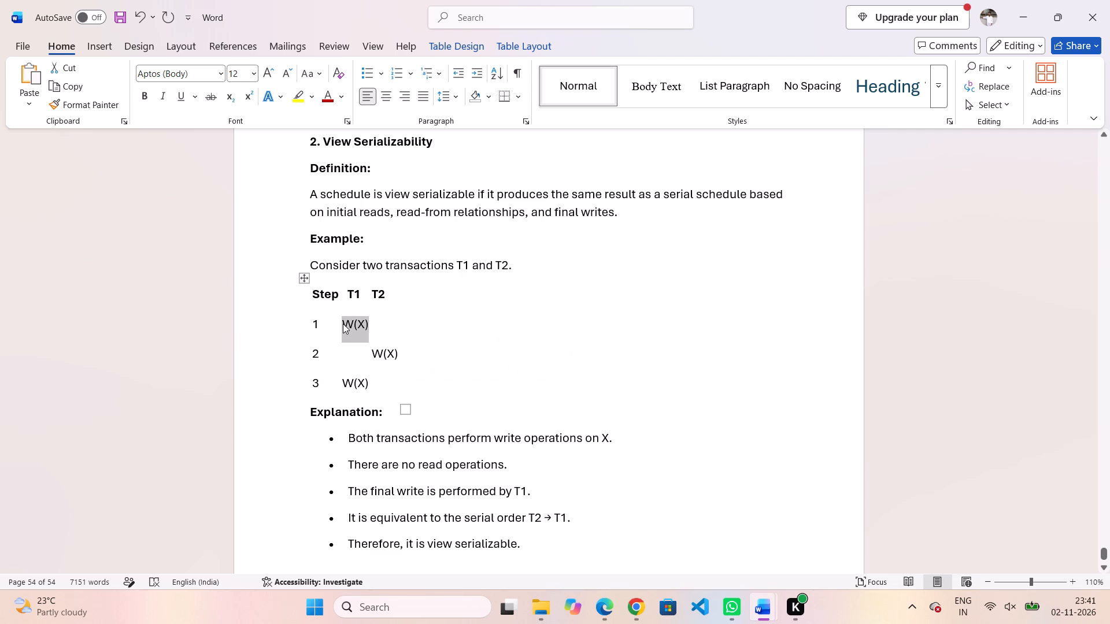
{"action": "left_click", "coordinate": [343, 324]}
{"action": "key", "text": "space"}
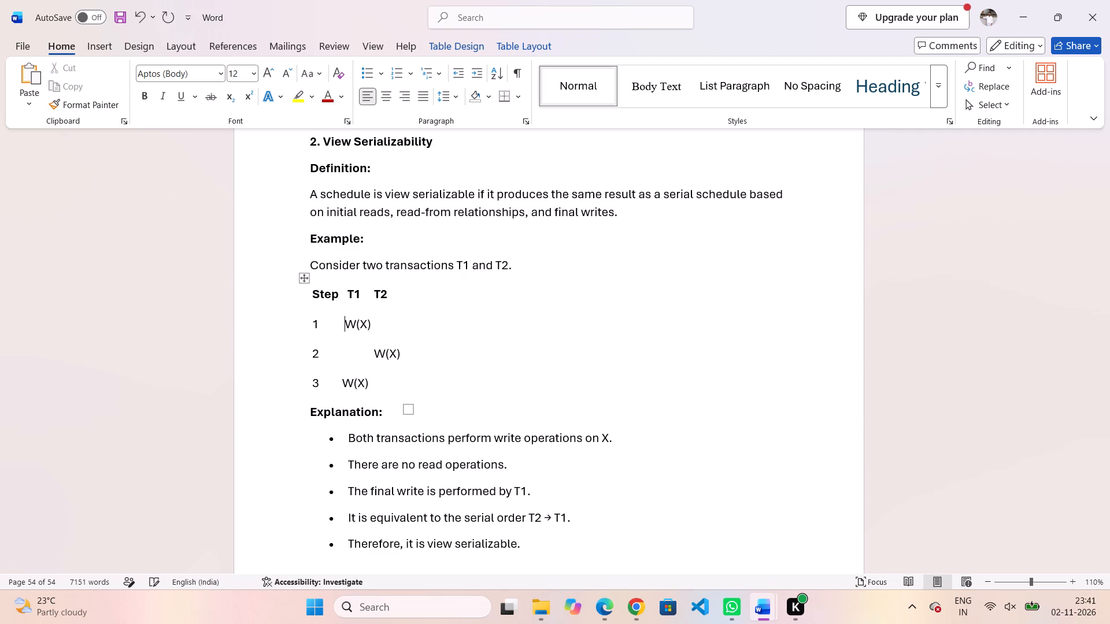
{"action": "key", "text": "space"}
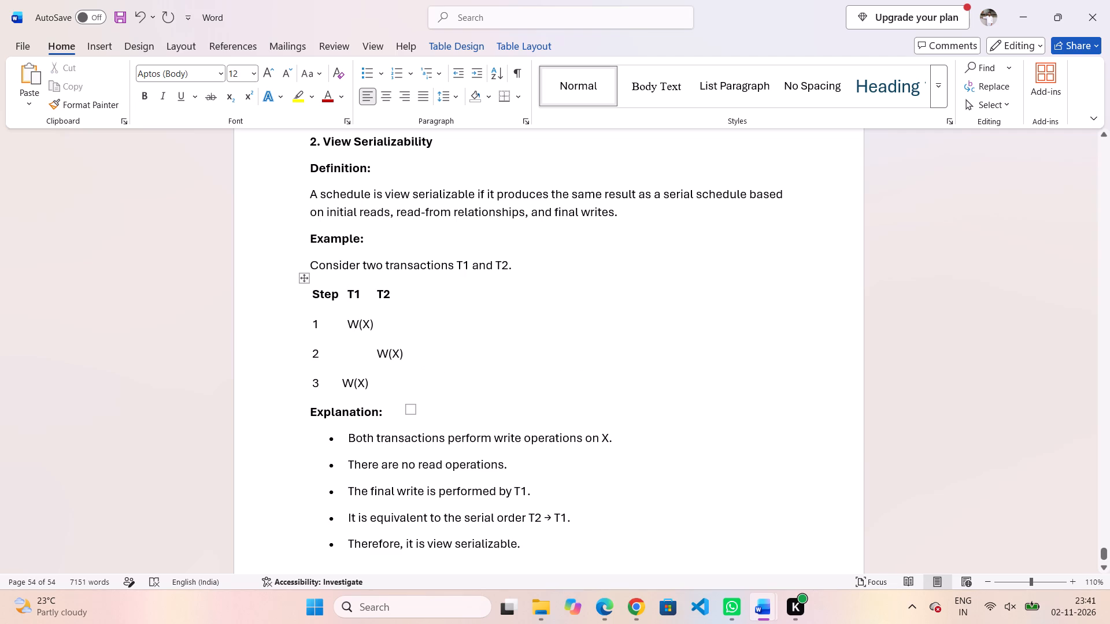
{"action": "left_click", "coordinate": [340, 381]}
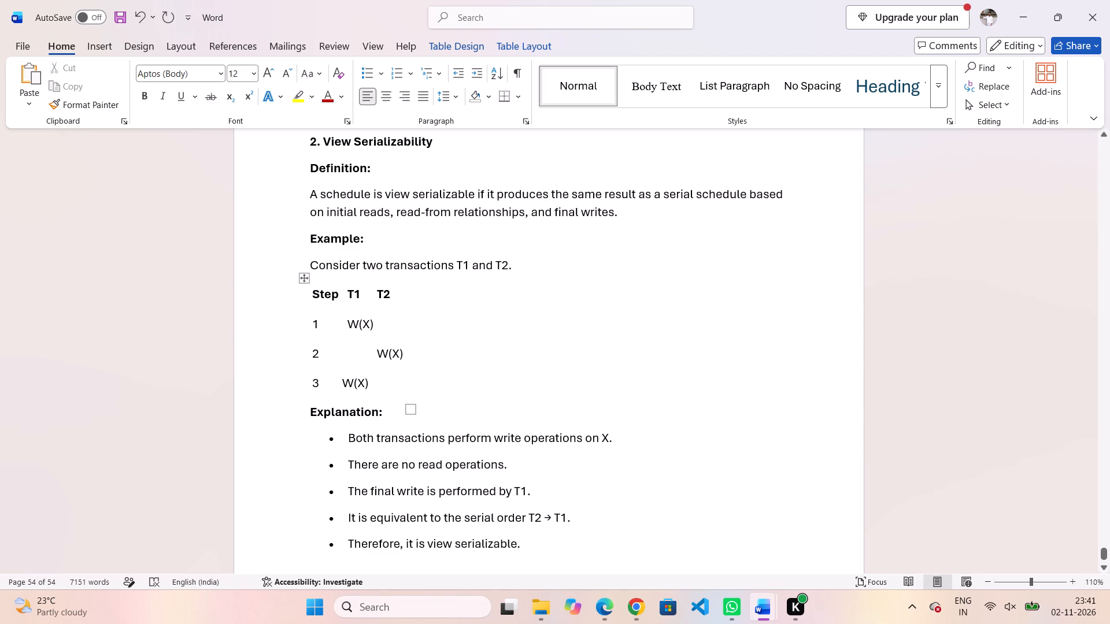
{"action": "left_click", "coordinate": [345, 384]}
{"action": "key", "text": "space"}
{"action": "key", "text": "space"}
Insert three spaces before the T2 header and before the step 2 W(X) entry in the view serializability table.
{"action": "left_click", "coordinate": [379, 295]}
{"action": "key", "text": "space"}
{"action": "key", "text": "space"}
{"action": "key", "text": "space"}
{"action": "left_click", "coordinate": [378, 349]}
{"action": "key", "text": "space"}
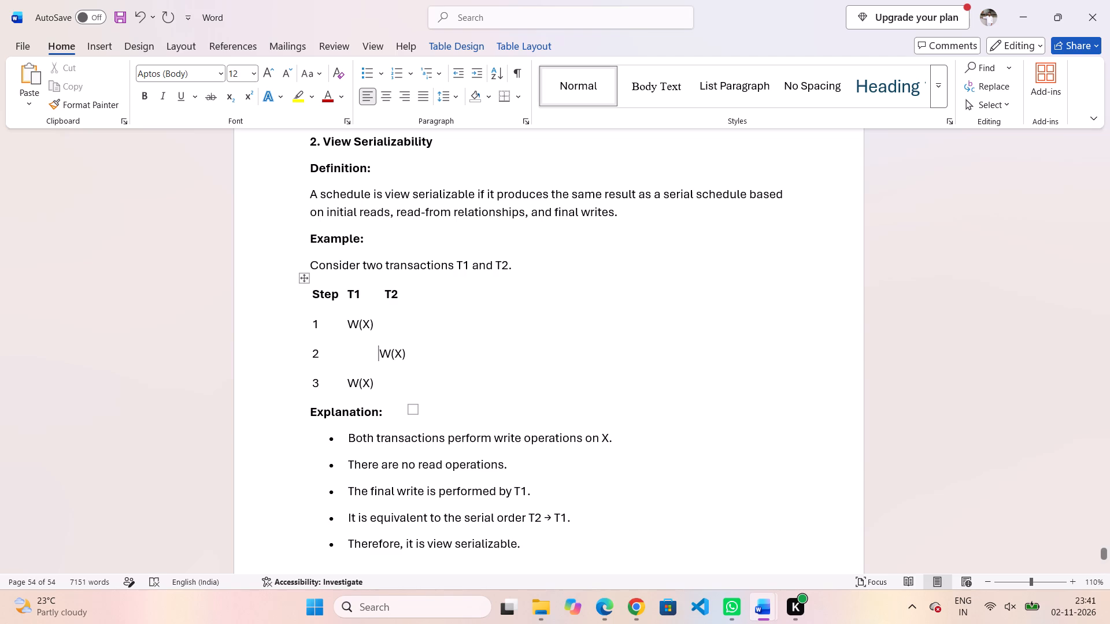
{"action": "key", "text": "space"}
{"action": "key", "text": "space"}
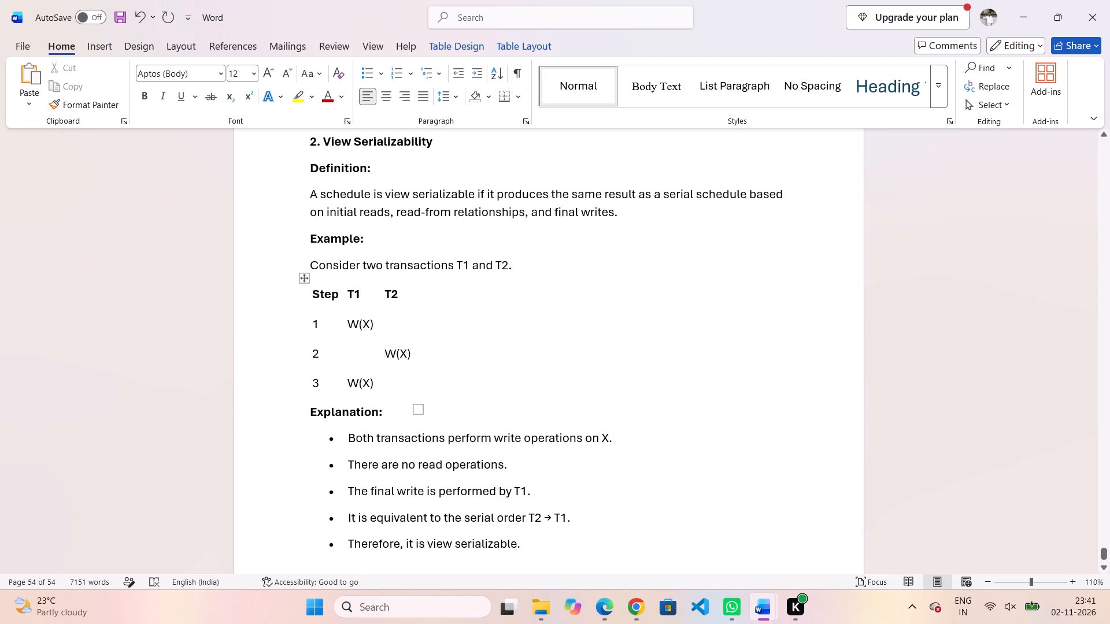
Remove "(7 Marks)" from the "Serializability in DBMS" heading of the question 39 answer.
{"action": "scroll", "coordinate": [406, 289], "scroll_direction": "up", "scroll_amount": 4}
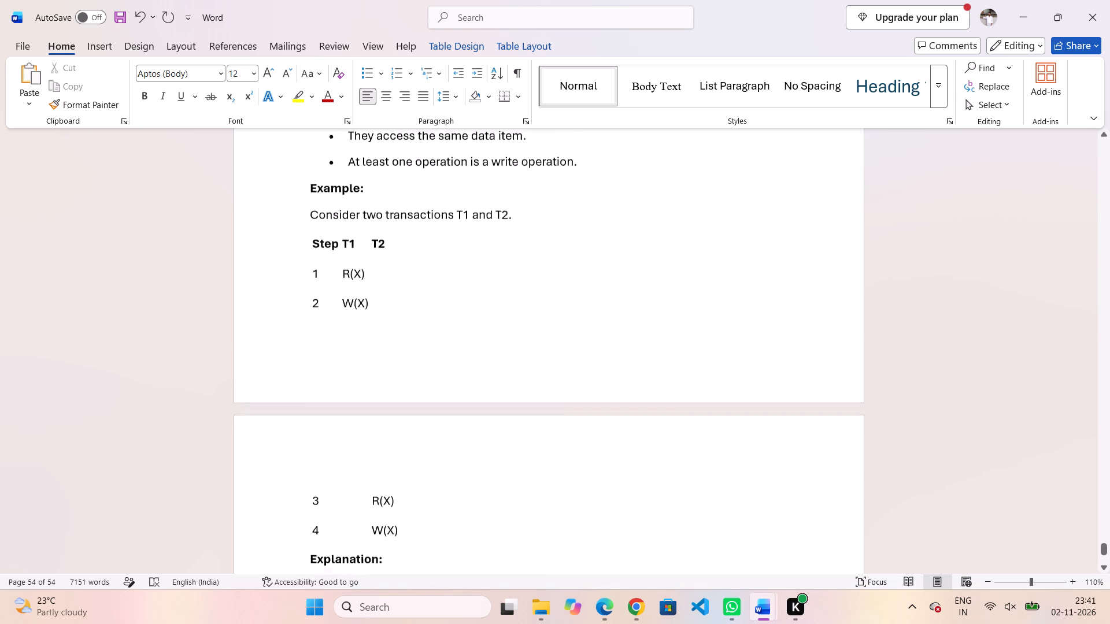
{"action": "scroll", "coordinate": [406, 289], "scroll_direction": "up", "scroll_amount": 3}
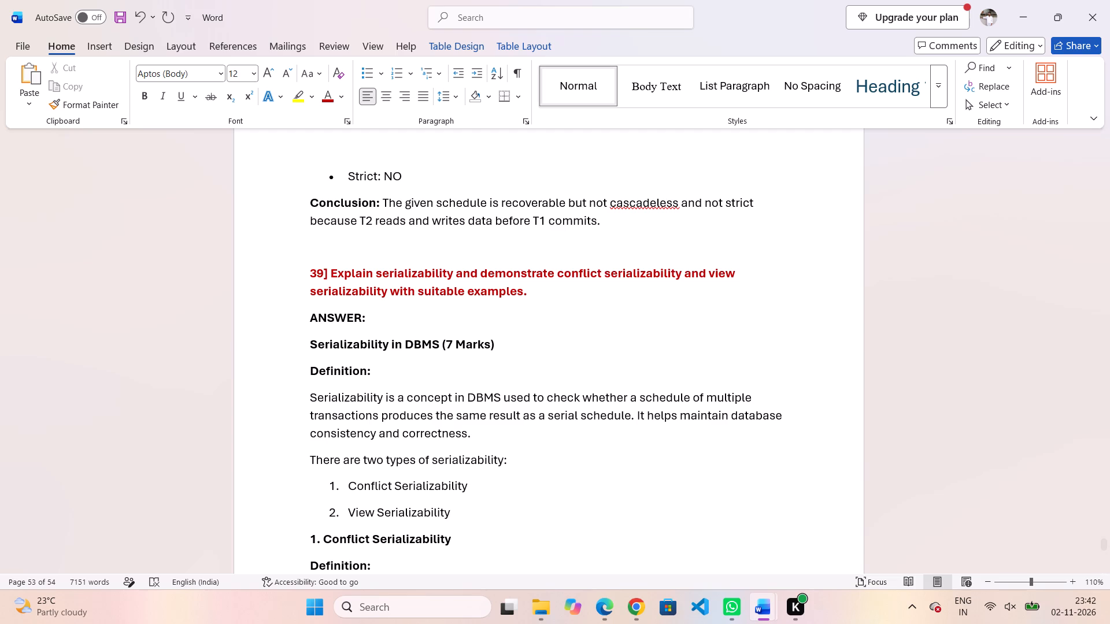
{"action": "left_click", "coordinate": [495, 346]}
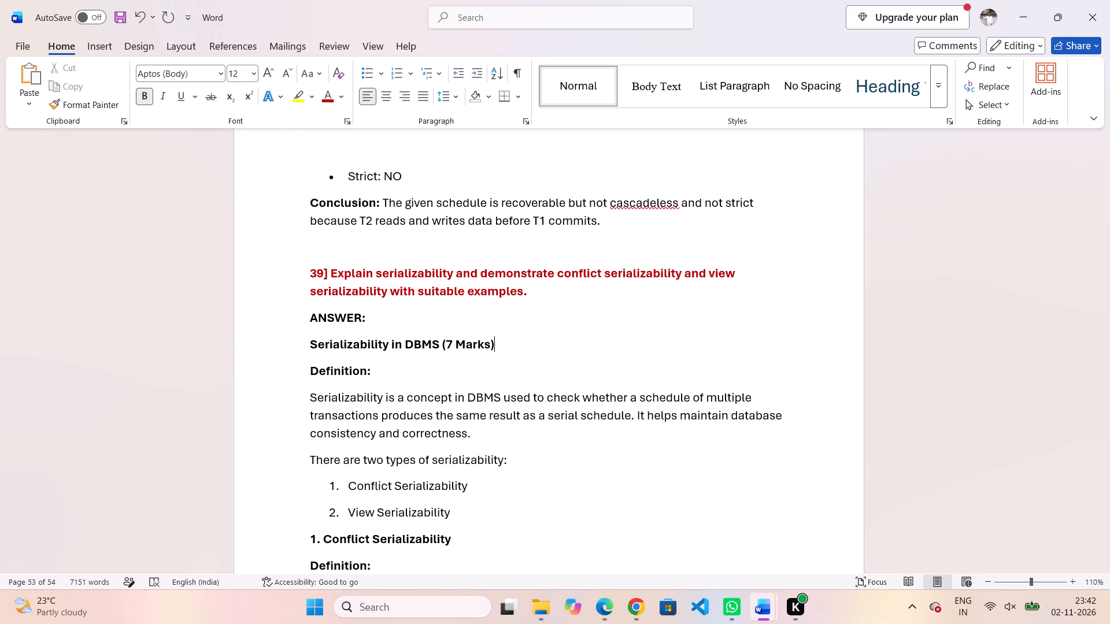
{"action": "key", "text": "BackSpace"}
{"action": "key", "text": "BackSpace"}
{"action": "key", "text": "BackSpace"}
{"action": "key", "text": "BackSpace"}
{"action": "key", "text": "BackSpace"}
{"action": "key", "text": "BackSpace"}
{"action": "key", "text": "BackSpace"}
{"action": "key", "text": "BackSpace"}
{"action": "key", "text": "BackSpace"}
{"action": "key", "text": "BackSpace"}
Underline the "Serializability in DBMS" heading and join its definition text onto the "Definition:" line, separated by a space.
{"action": "left_click_drag", "start_coordinate": [445, 344], "coordinate": [332, 347]}
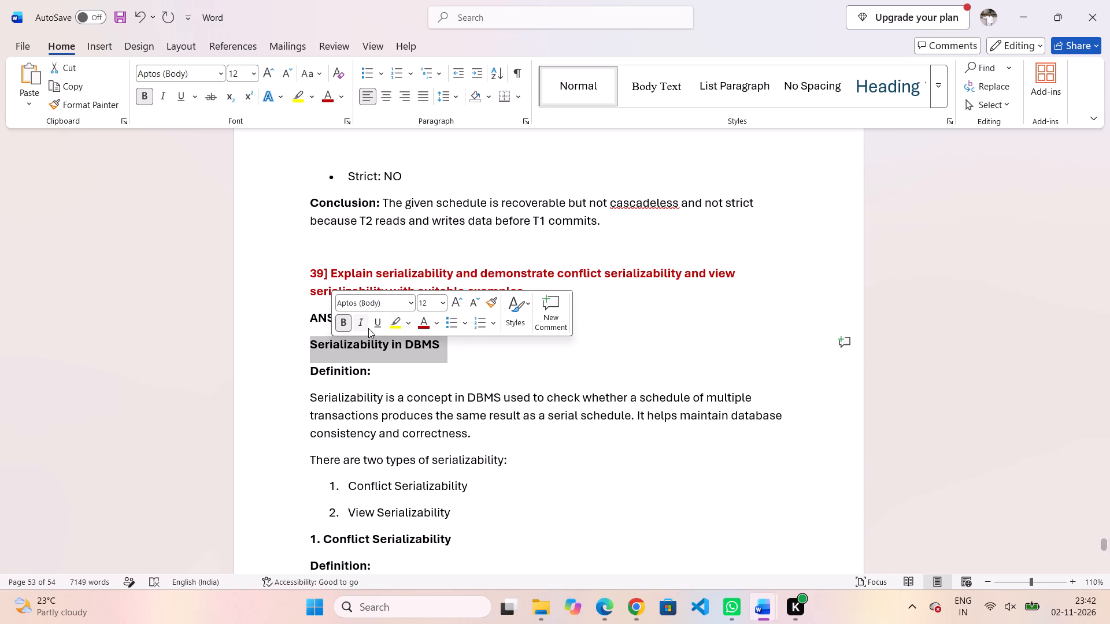
{"action": "left_click", "coordinate": [374, 328]}
{"action": "left_click", "coordinate": [375, 364]}
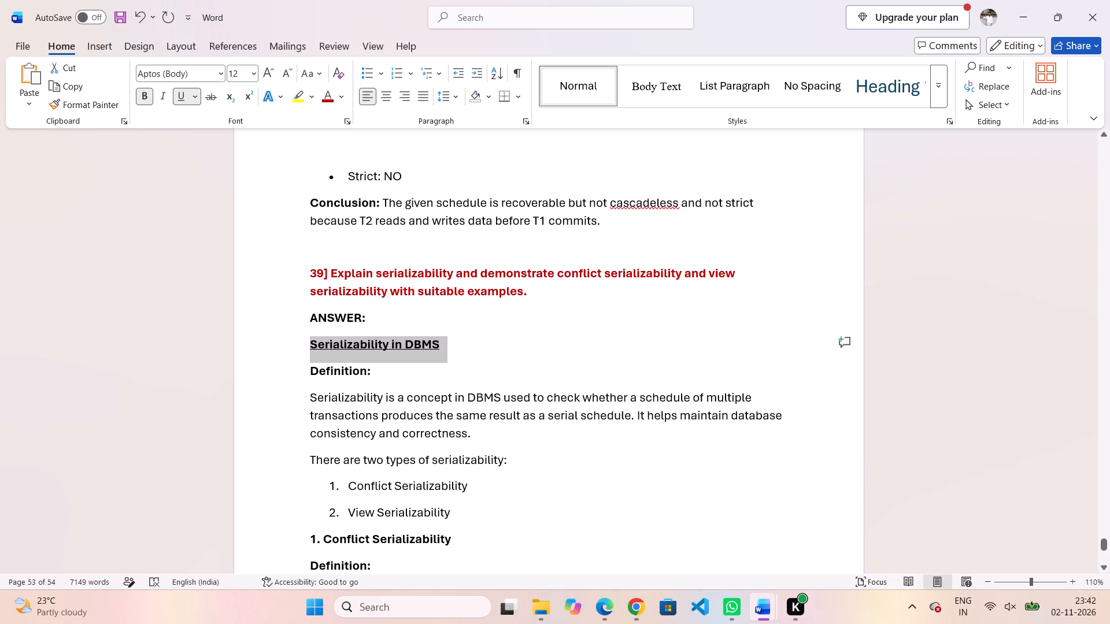
{"action": "left_click", "coordinate": [313, 399]}
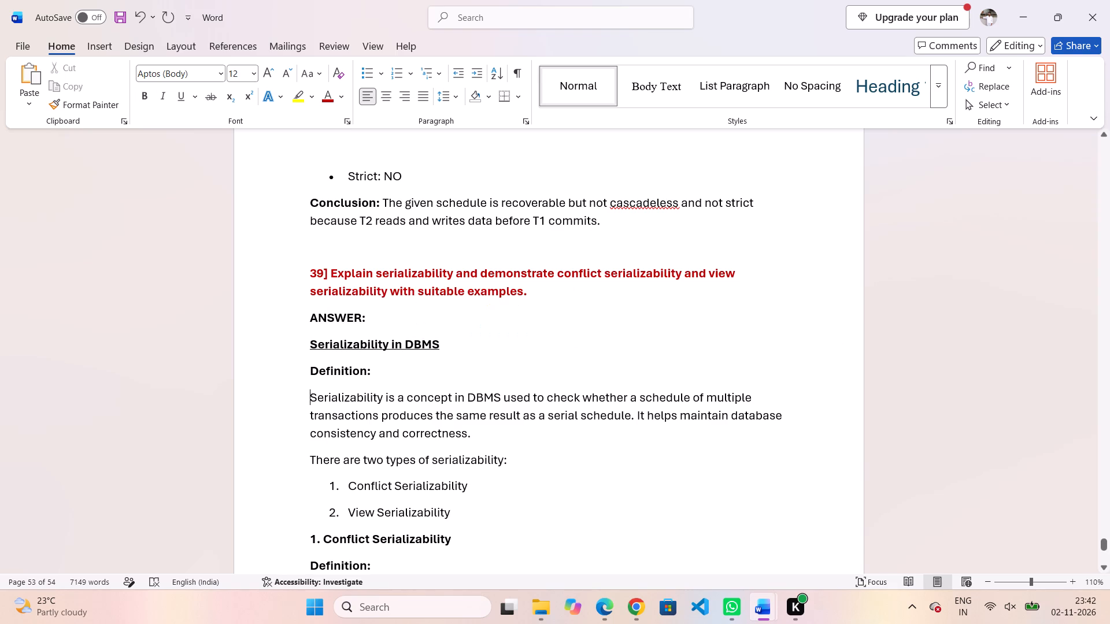
{"action": "key", "text": "BackSpace"}
{"action": "key", "text": "space"}
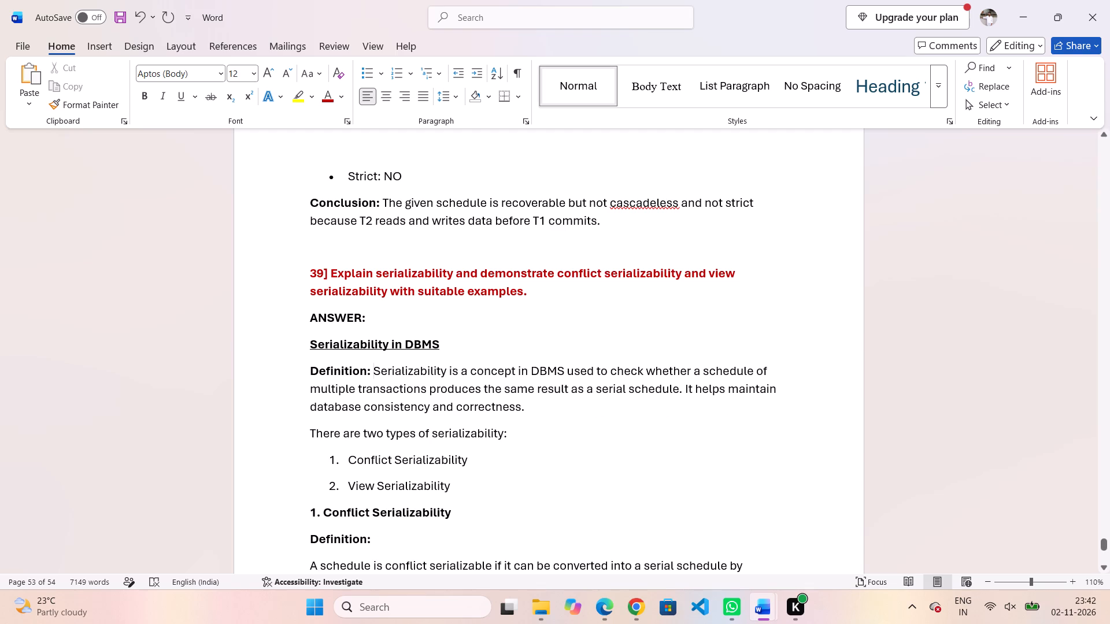
Underline the "1. Conflict Serializability" heading and join its definition text onto the "Definition:" line, separated by a space.
{"action": "left_click_drag", "start_coordinate": [451, 516], "coordinate": [310, 520]}
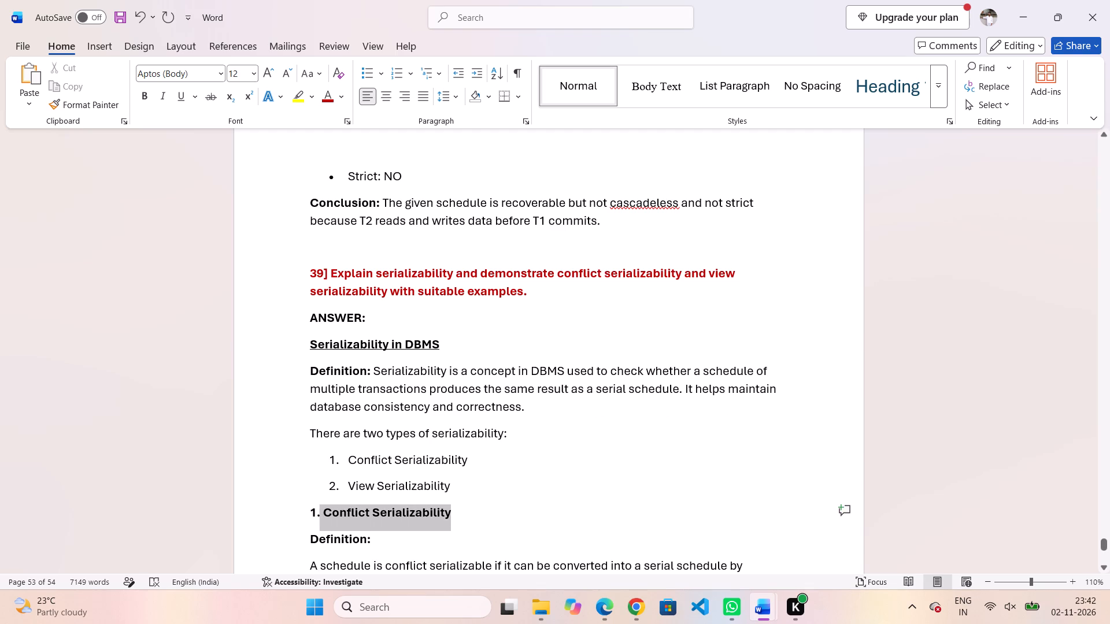
{"action": "left_click_drag", "start_coordinate": [310, 520], "coordinate": [305, 520]}
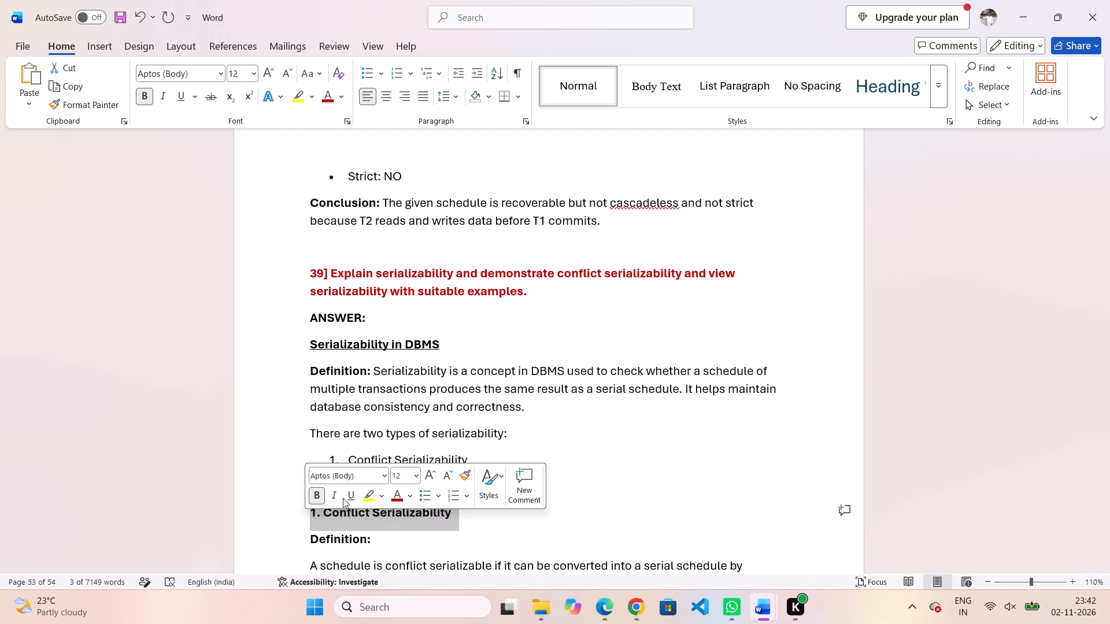
{"action": "left_click", "coordinate": [348, 497]}
{"action": "left_click", "coordinate": [314, 567]}
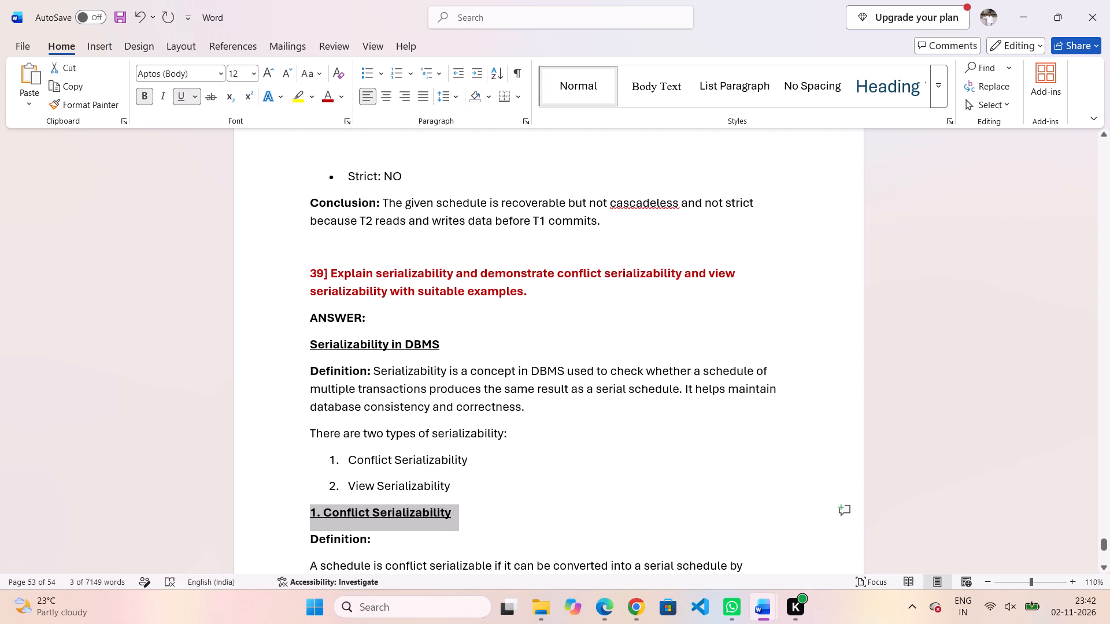
{"action": "key", "text": "Left"}
{"action": "key", "text": "BackSpace"}
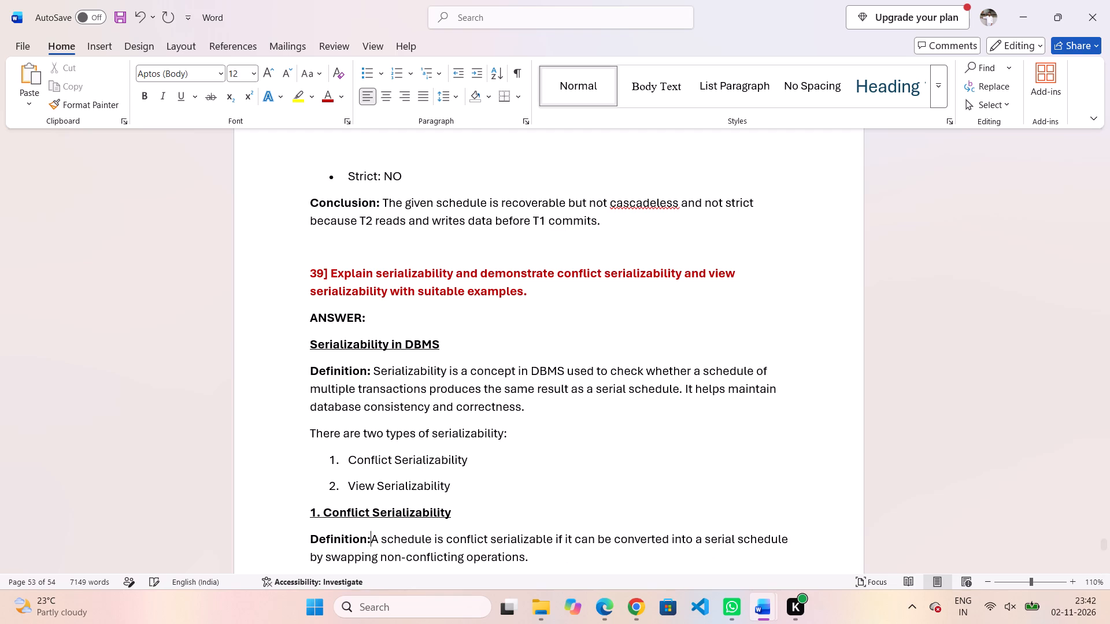
{"action": "key", "text": "space"}
Insert two spaces before the T1 header, R(X) and W(X) in the T1 column of the conflict serializability table.
{"action": "scroll", "coordinate": [314, 567], "scroll_direction": "down", "scroll_amount": 2}
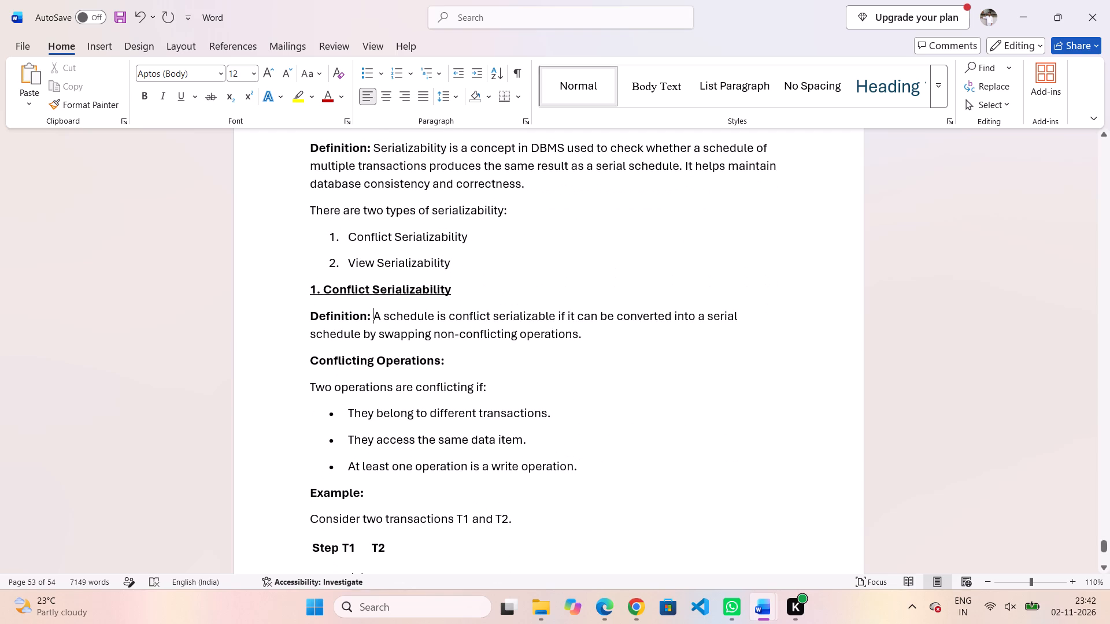
{"action": "scroll", "coordinate": [370, 397], "scroll_direction": "down", "scroll_amount": 1}
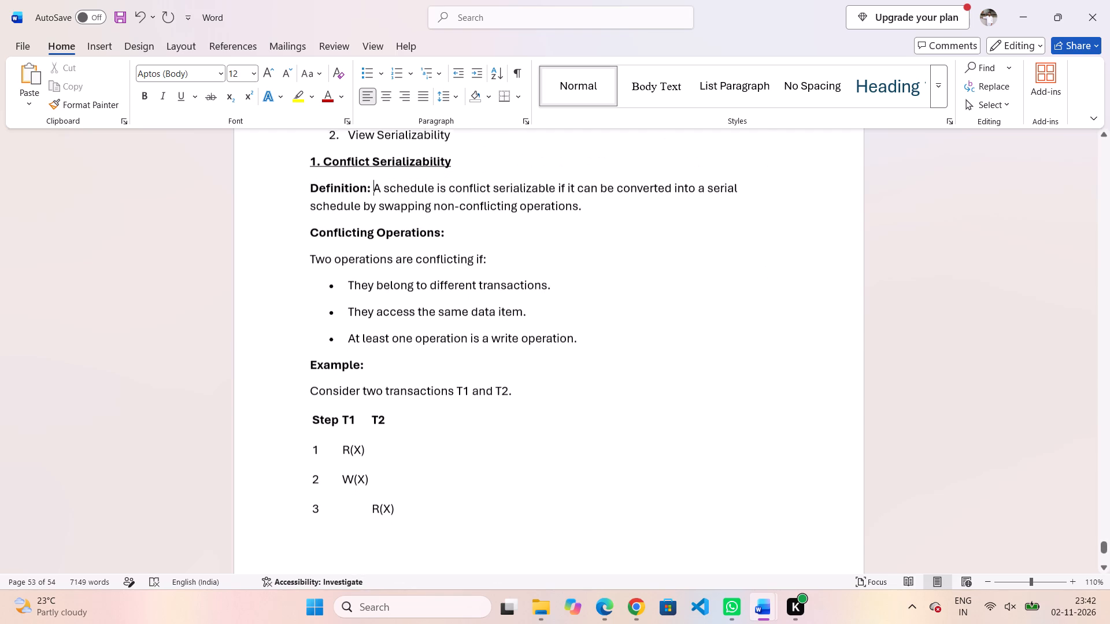
{"action": "scroll", "coordinate": [370, 397], "scroll_direction": "down", "scroll_amount": 1}
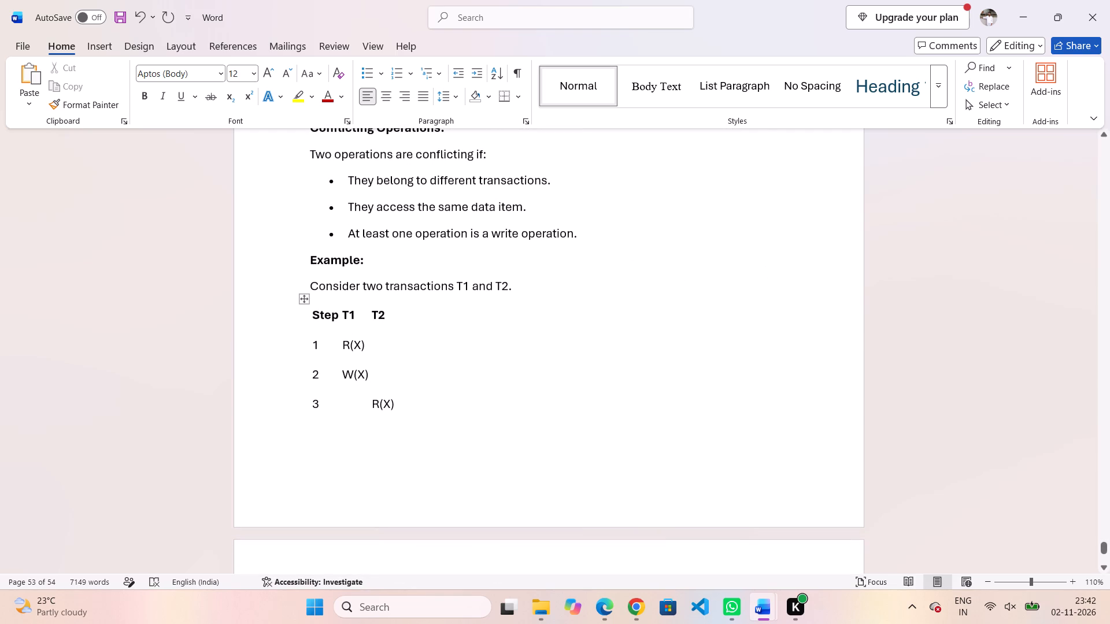
{"action": "left_click", "coordinate": [345, 314]}
{"action": "key", "text": "space"}
{"action": "key", "text": "space"}
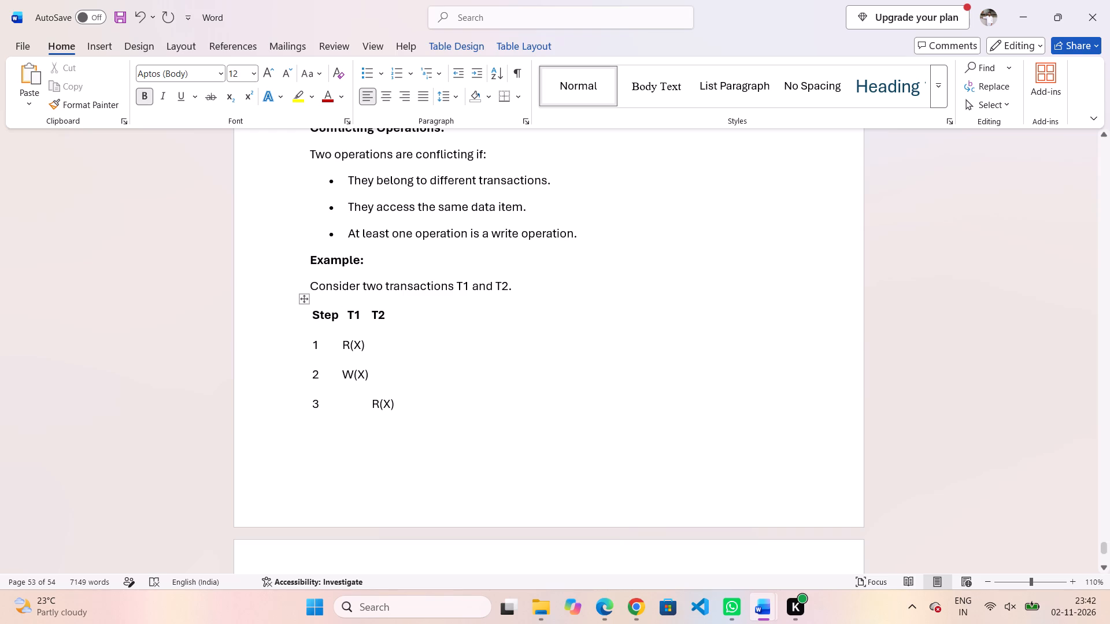
{"action": "left_click", "coordinate": [341, 341]}
{"action": "key", "text": "space"}
{"action": "key", "text": "space"}
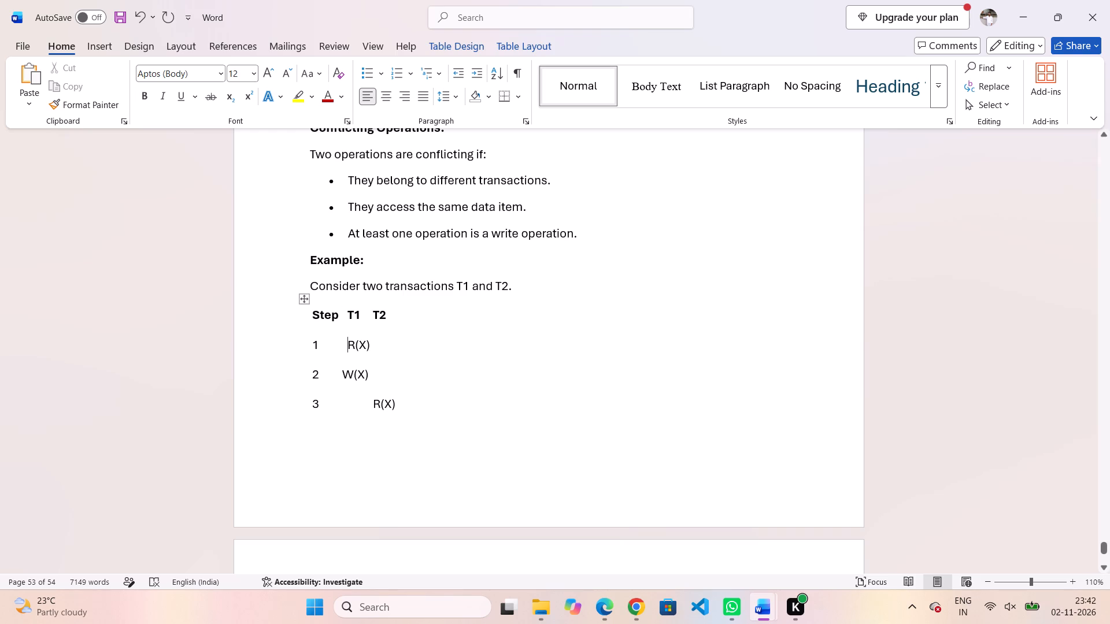
{"action": "left_click", "coordinate": [345, 376]}
{"action": "key", "text": "space"}
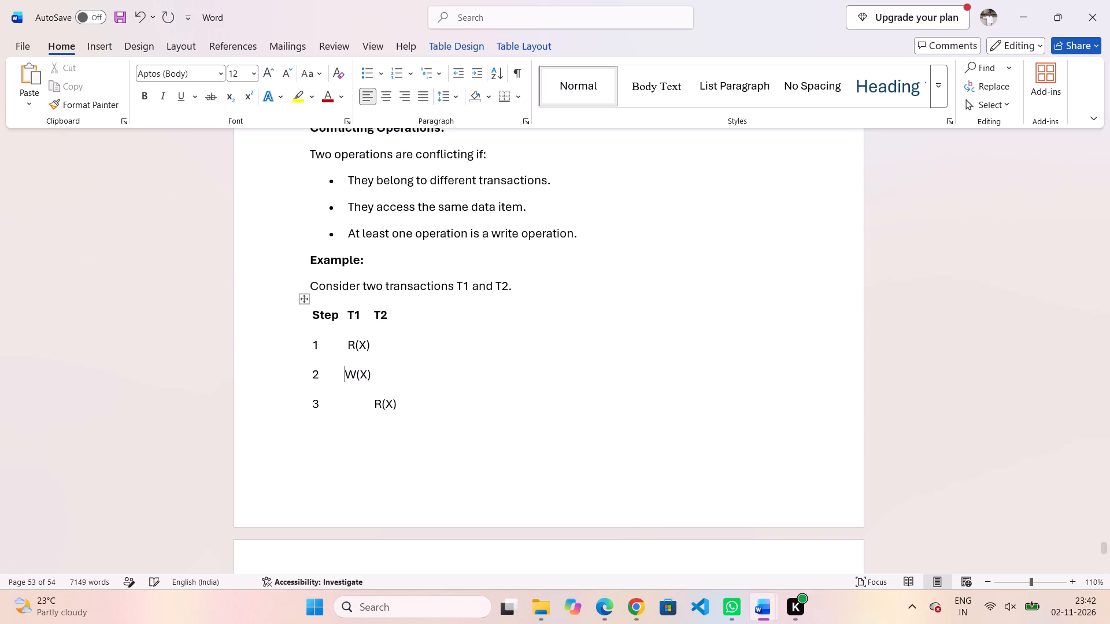
{"action": "key", "text": "space"}
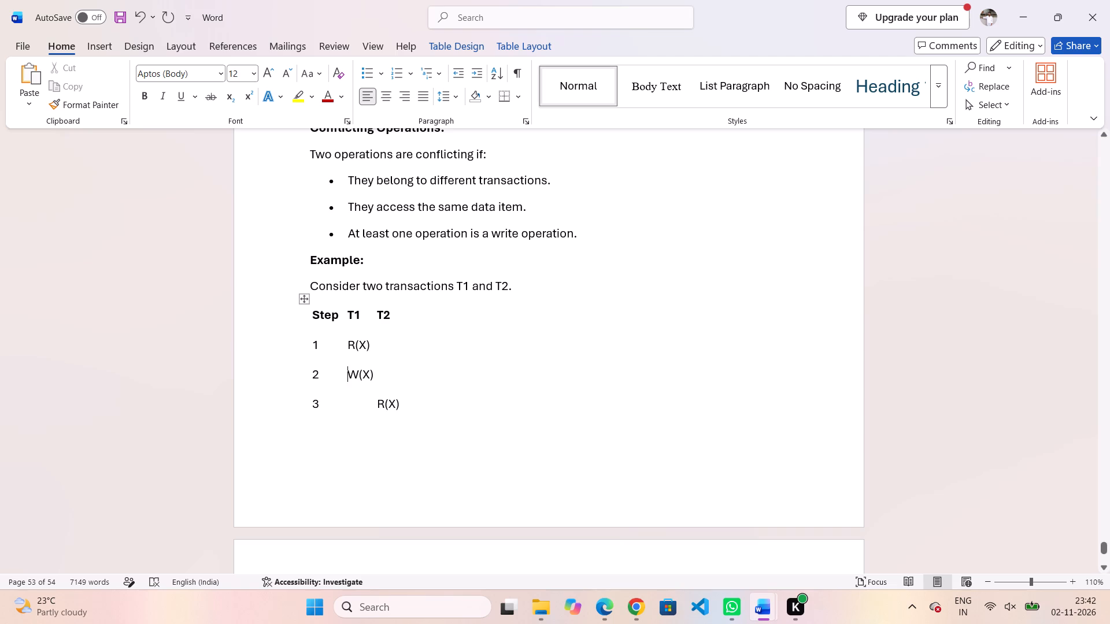
Insert two spaces before the T2 header, R(X) and W(X) in the T2 column of the conflict serializability table.
{"action": "left_click", "coordinate": [378, 313]}
{"action": "key", "text": "space"}
{"action": "key", "text": "space"}
{"action": "left_click", "coordinate": [376, 403]}
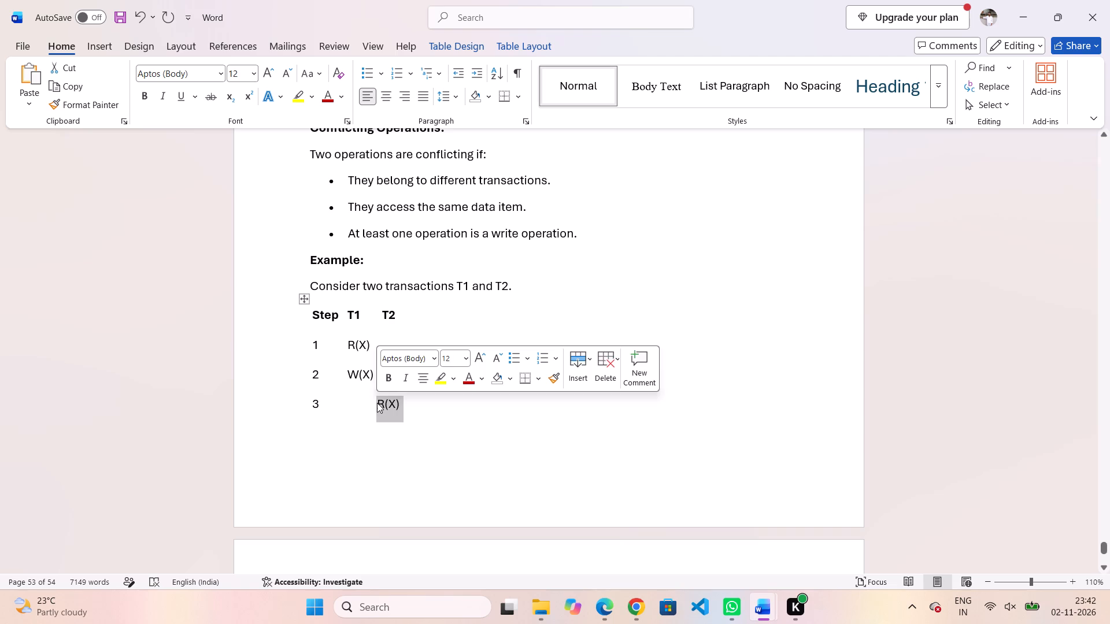
{"action": "left_click", "coordinate": [378, 404]}
{"action": "key", "text": "space"}
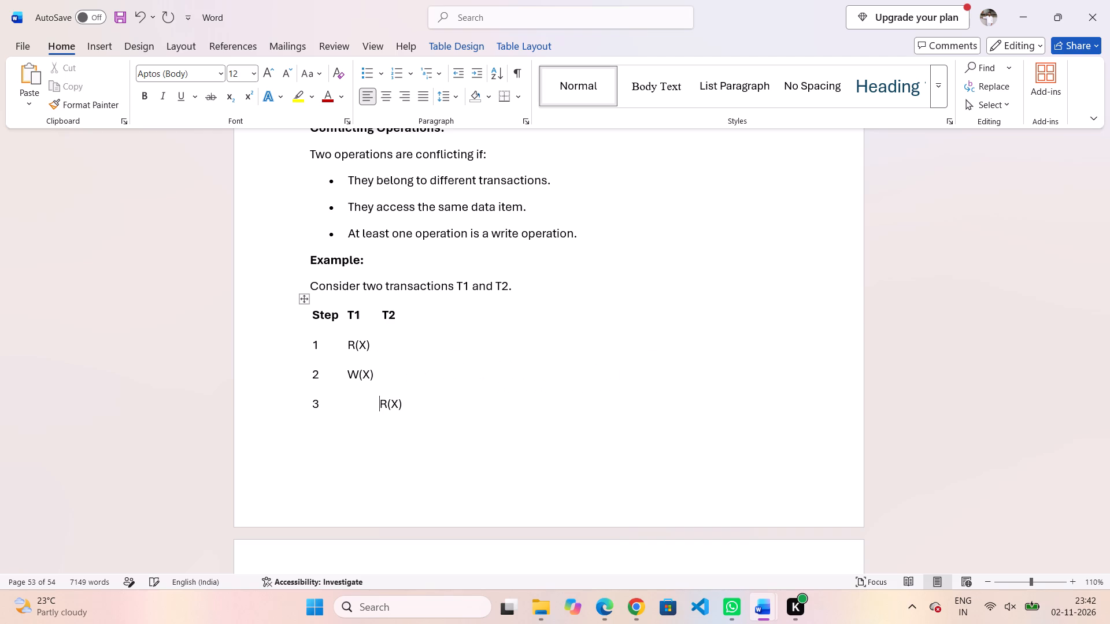
{"action": "key", "text": "space"}
{"action": "scroll", "coordinate": [451, 333], "scroll_direction": "down", "scroll_amount": 3}
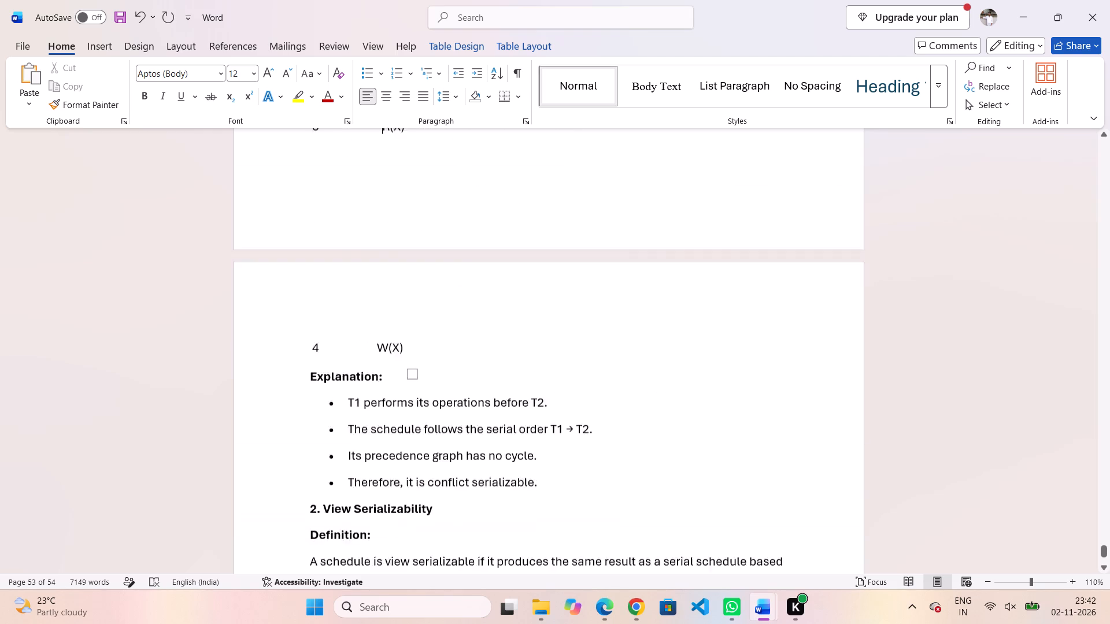
{"action": "scroll", "coordinate": [432, 213], "scroll_direction": "up", "scroll_amount": 1}
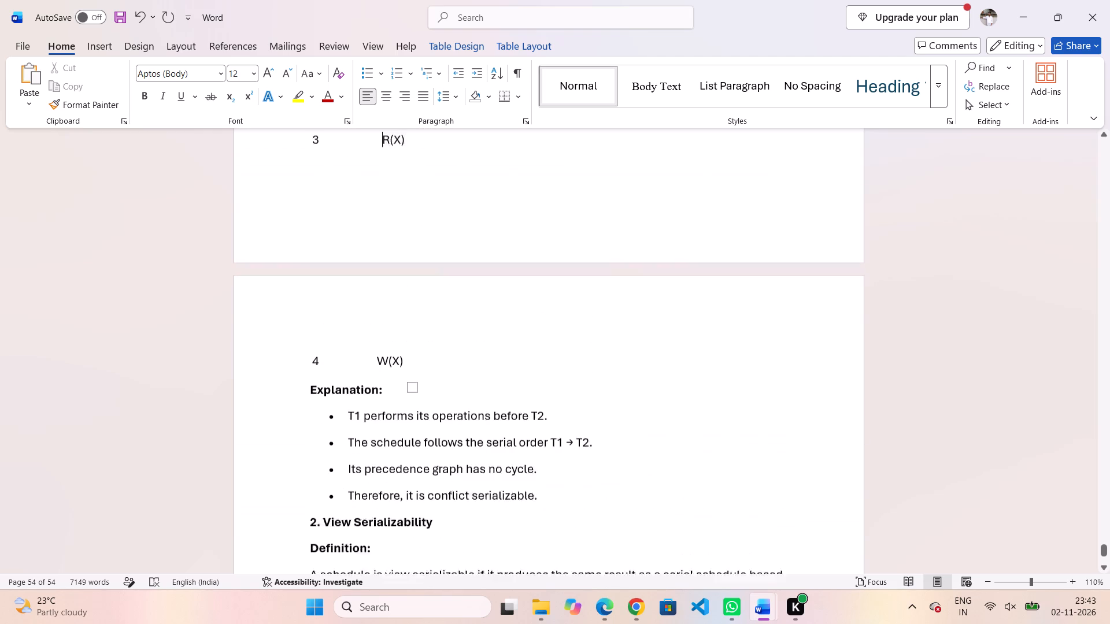
{"action": "scroll", "coordinate": [432, 213], "scroll_direction": "up", "scroll_amount": 1}
{"action": "left_click", "coordinate": [380, 398]}
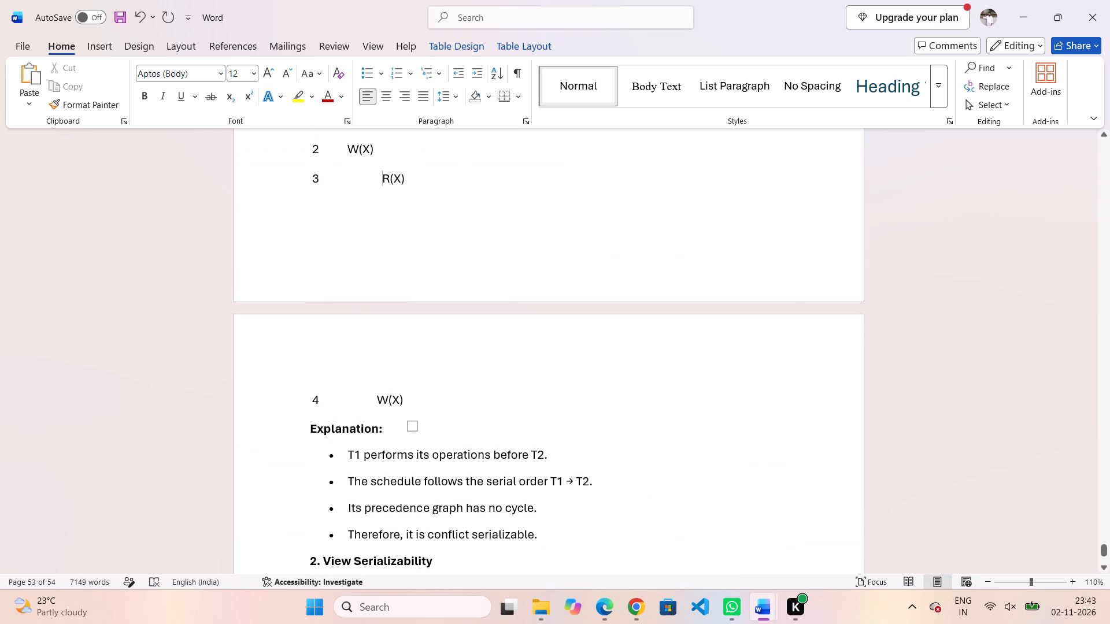
{"action": "key", "text": "space"}
{"action": "key", "text": "space"}
Review the question 39 answer from its question heading through the end of the view serializability section.
{"action": "scroll", "coordinate": [380, 398], "scroll_direction": "down", "scroll_amount": 2}
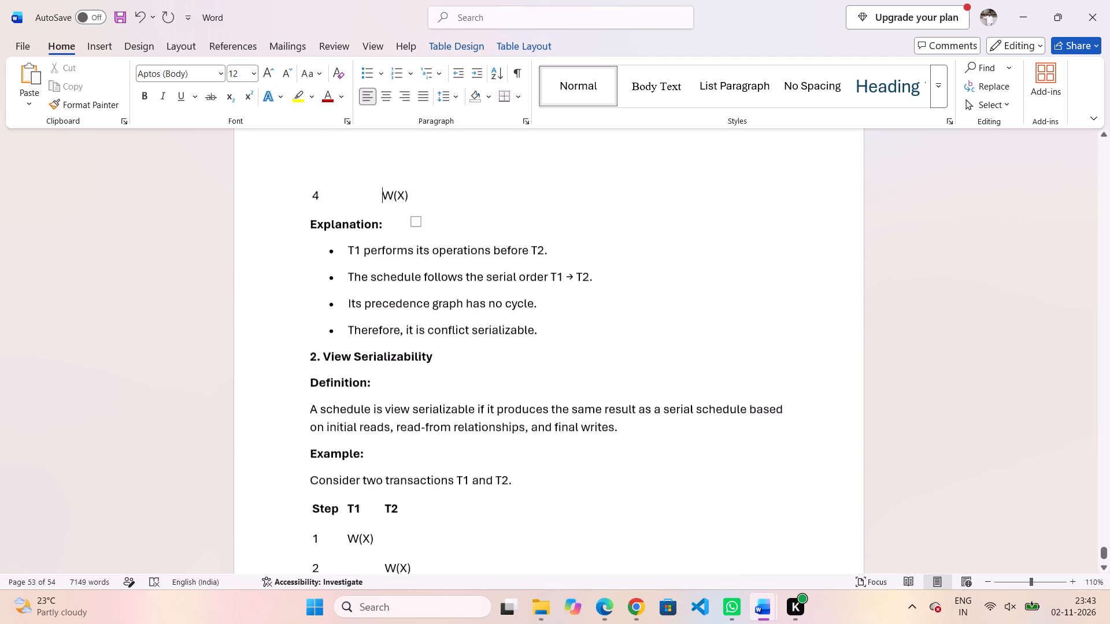
{"action": "scroll", "coordinate": [380, 398], "scroll_direction": "down", "scroll_amount": 4}
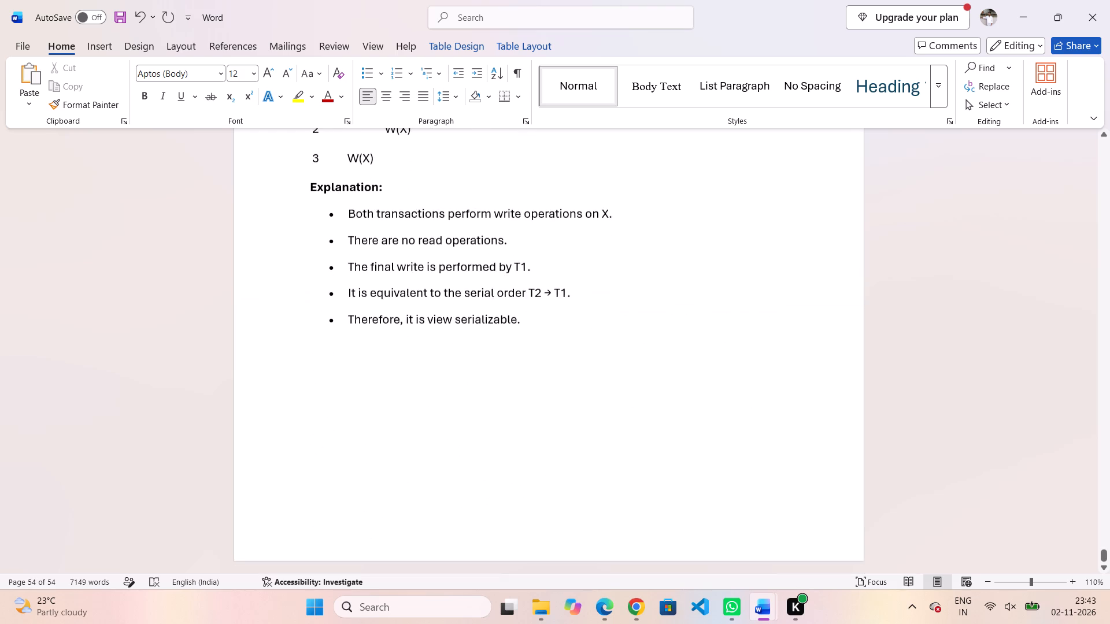
{"action": "scroll", "coordinate": [380, 398], "scroll_direction": "up", "scroll_amount": 5}
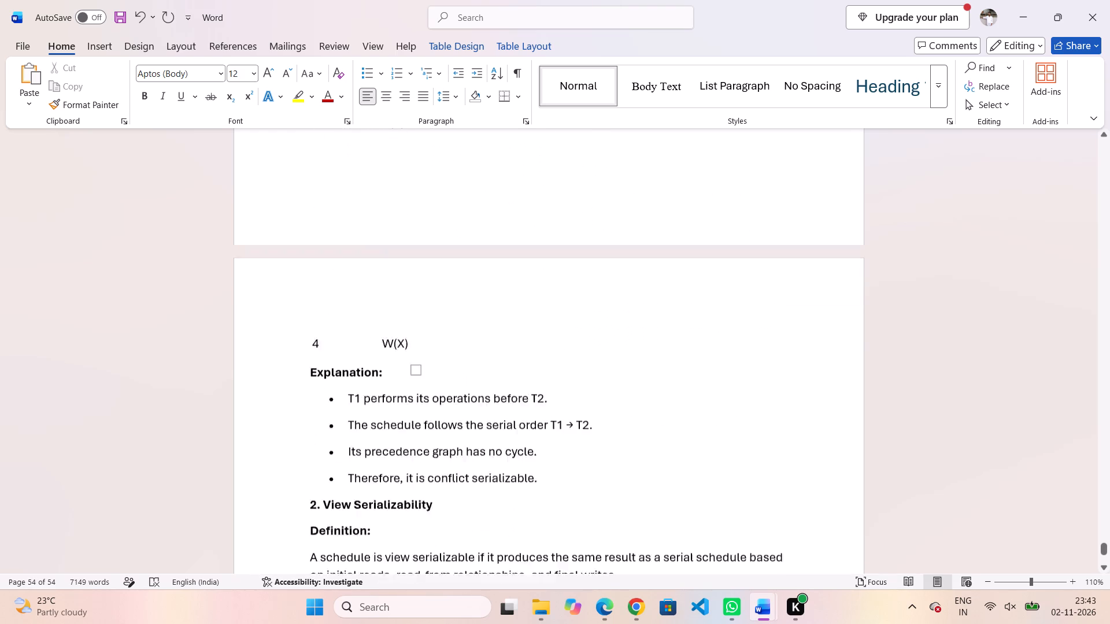
{"action": "scroll", "coordinate": [380, 398], "scroll_direction": "up", "scroll_amount": 3}
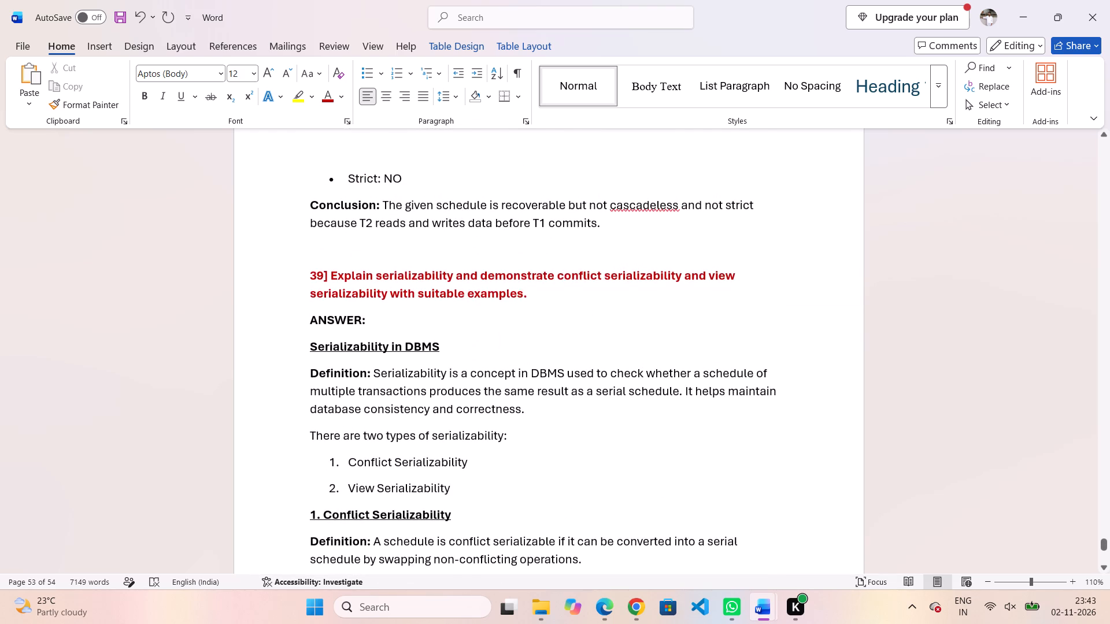
{"action": "scroll", "coordinate": [380, 398], "scroll_direction": "down", "scroll_amount": 5}
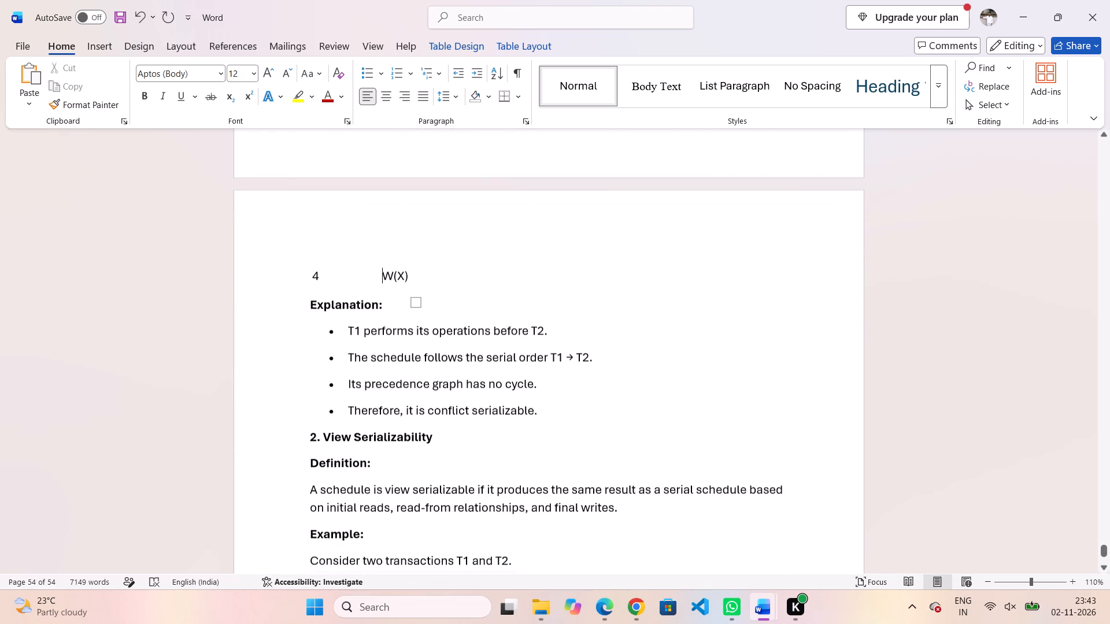
{"action": "scroll", "coordinate": [380, 398], "scroll_direction": "down", "scroll_amount": 1}
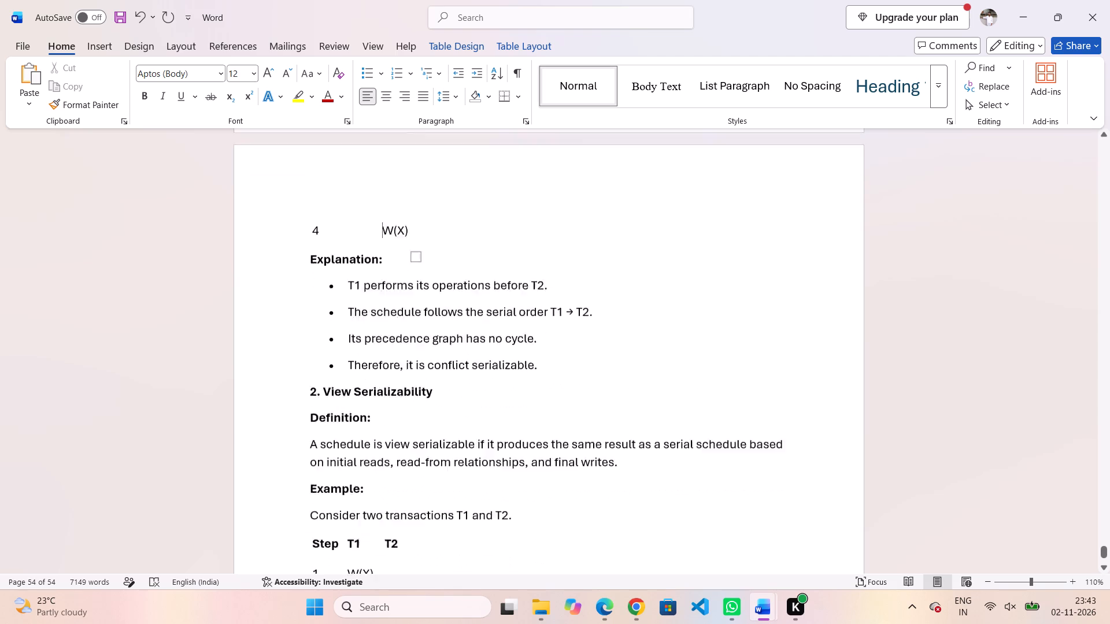
{"action": "scroll", "coordinate": [380, 398], "scroll_direction": "down", "scroll_amount": 1}
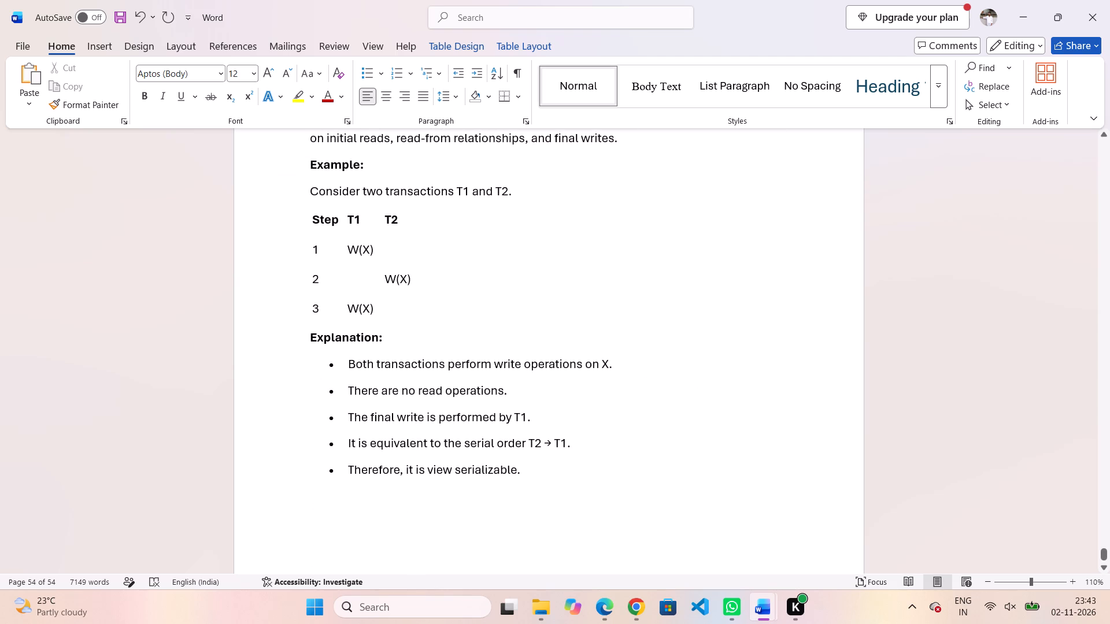
End the bulleted list after "Therefore, it is view serializable." and start a plain paragraph one blank line below it.
{"action": "left_click", "coordinate": [536, 470]}
{"action": "left_click", "coordinate": [536, 470]}
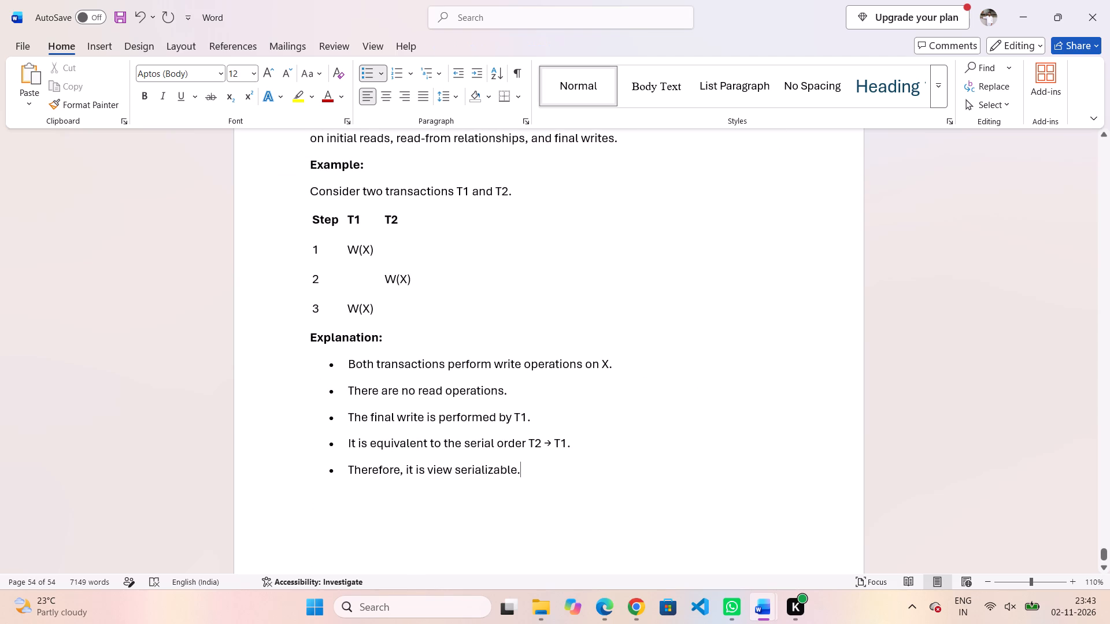
{"action": "key", "text": "Return"}
{"action": "key", "text": "Return"}
{"action": "key", "text": "Return"}
Look back through the question 38 and 39 answers to check the question numbering and layout.
{"action": "scroll", "coordinate": [536, 470], "scroll_direction": "up", "scroll_amount": 6}
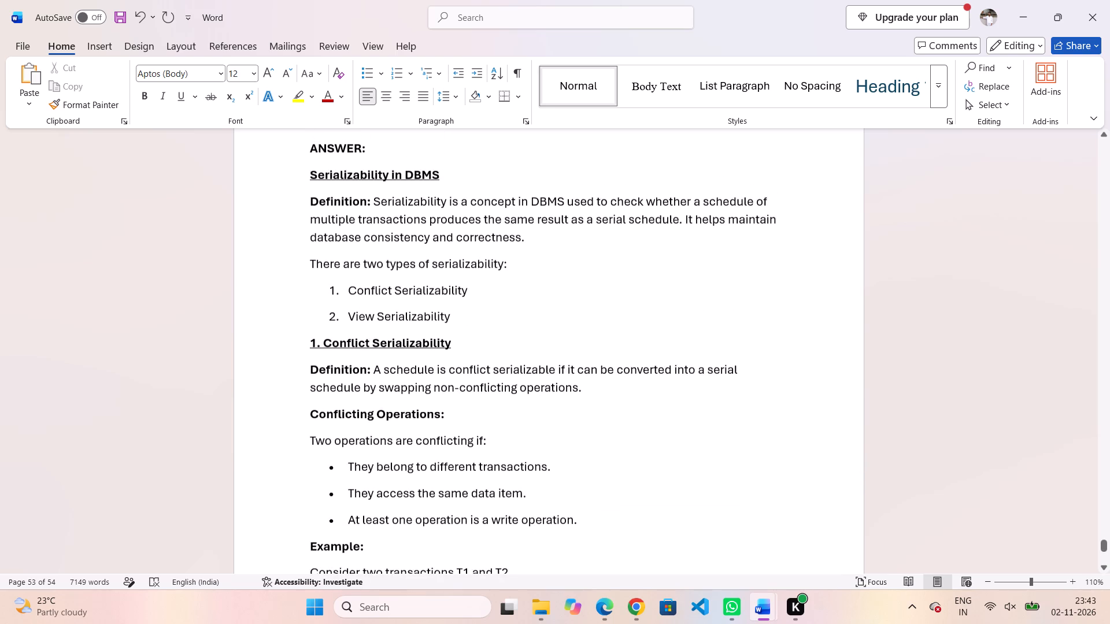
{"action": "scroll", "coordinate": [536, 470], "scroll_direction": "up", "scroll_amount": 5}
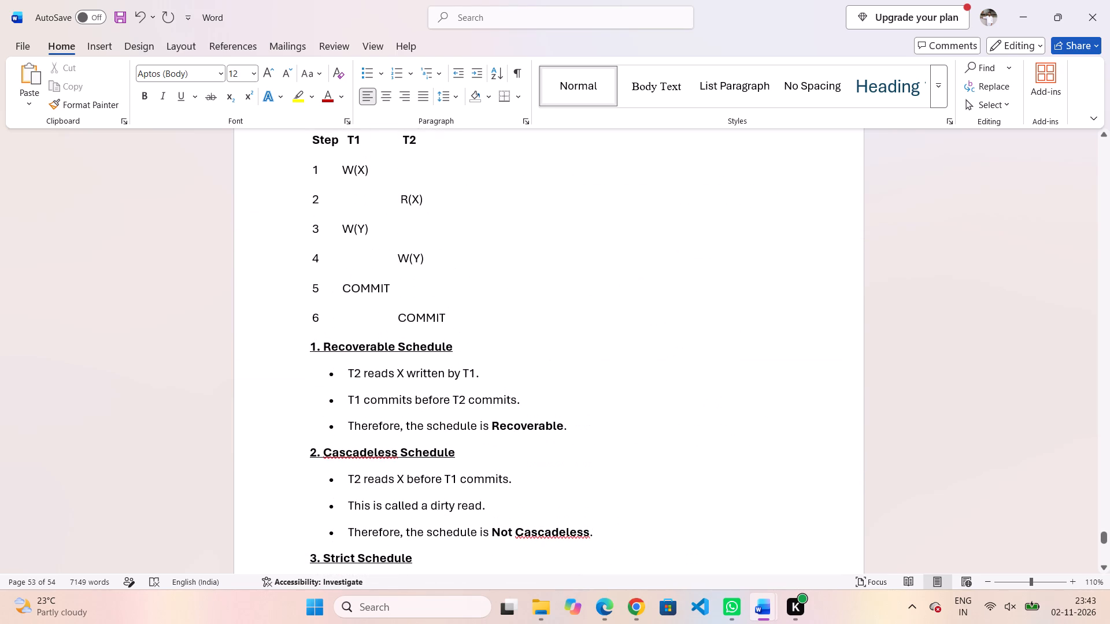
{"action": "scroll", "coordinate": [536, 470], "scroll_direction": "down", "scroll_amount": 3}
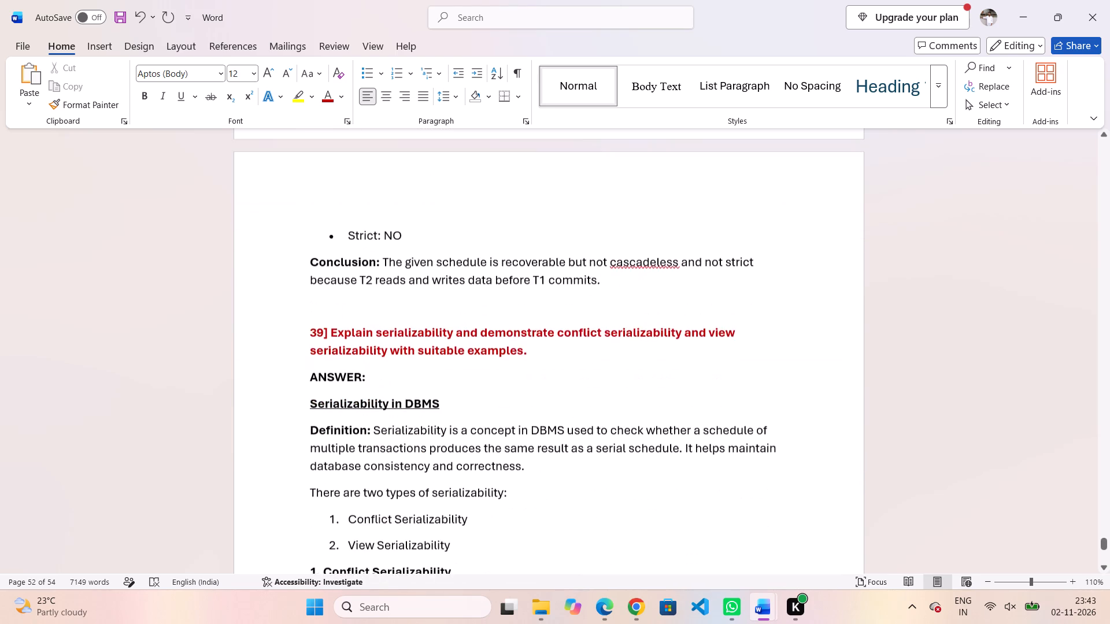
{"action": "scroll", "coordinate": [536, 470], "scroll_direction": "down", "scroll_amount": 4}
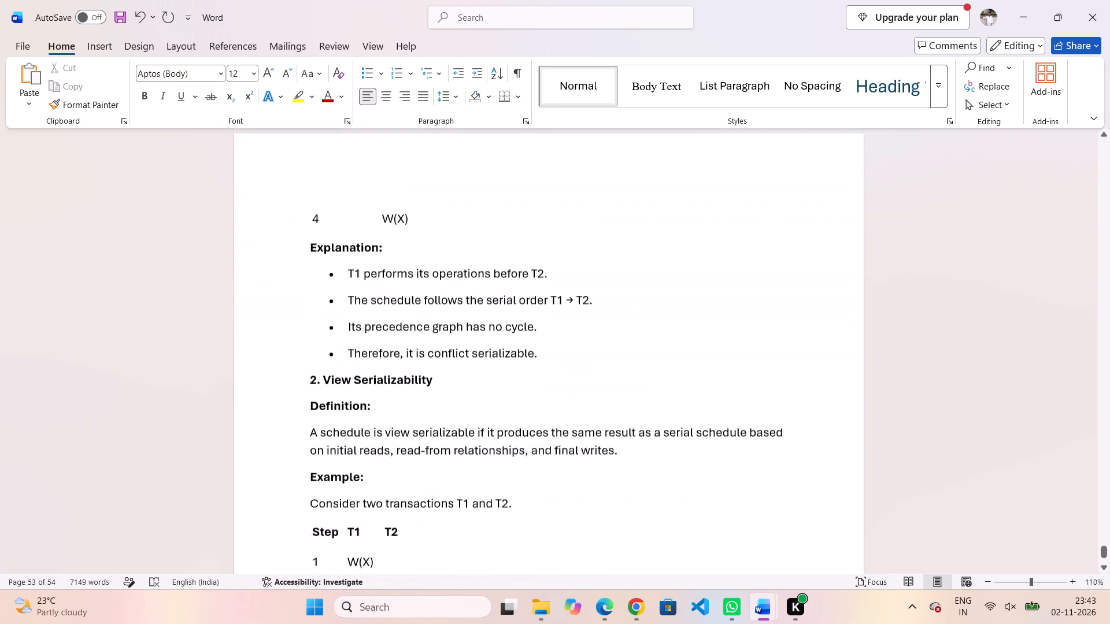
{"action": "scroll", "coordinate": [536, 470], "scroll_direction": "down", "scroll_amount": 3}
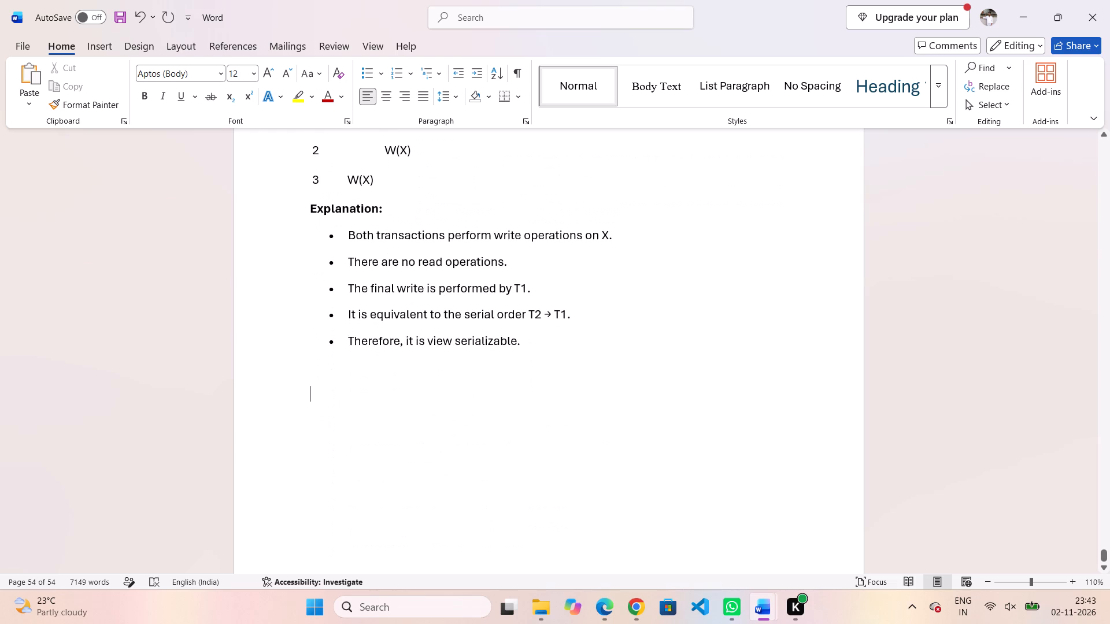
Enter the question number "40]" in bold below the question 39 answer, followed by a space.
{"action": "type", "text": "40]"}
{"action": "left_click_drag", "start_coordinate": [339, 393], "coordinate": [305, 392]}
{"action": "left_click", "coordinate": [316, 362]}
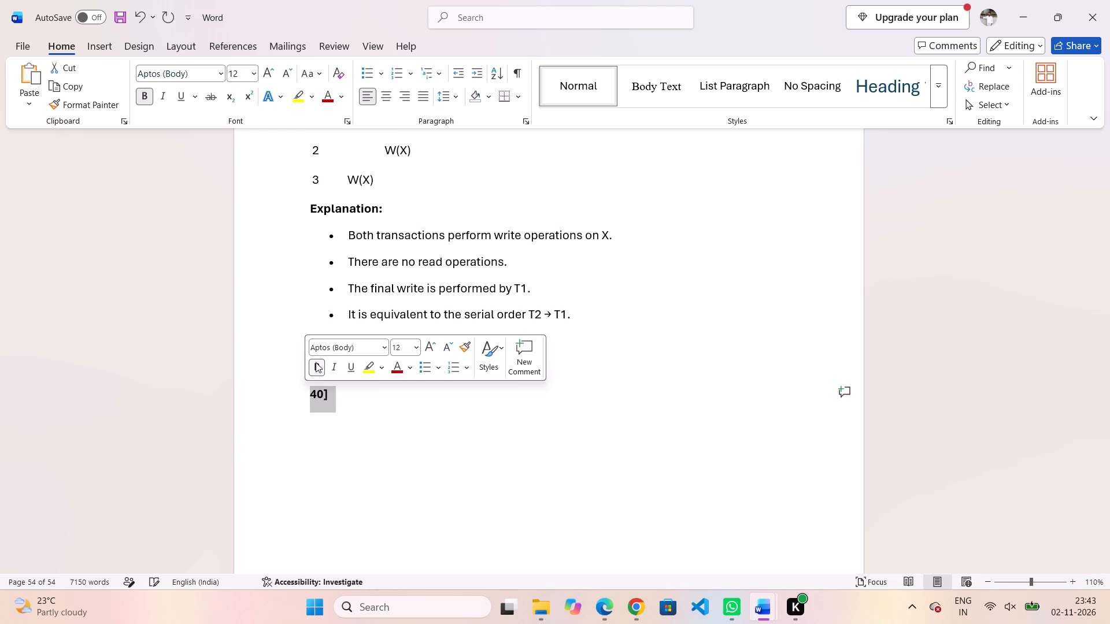
{"action": "left_click", "coordinate": [345, 398]}
{"action": "key", "text": "space"}
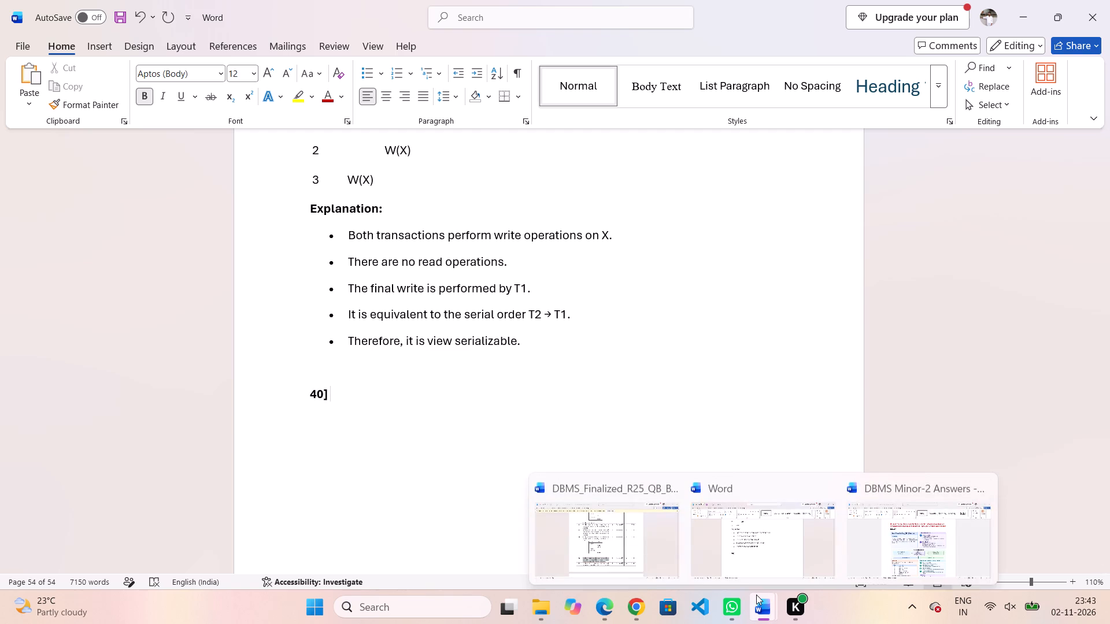
Copy "Analyze the following schedule and determine whether it is conflict" from question 40 in DBMS_Finalized_R25_QB_BTL and paste it after "40]" in the answers document.
{"action": "left_click", "coordinate": [640, 557]}
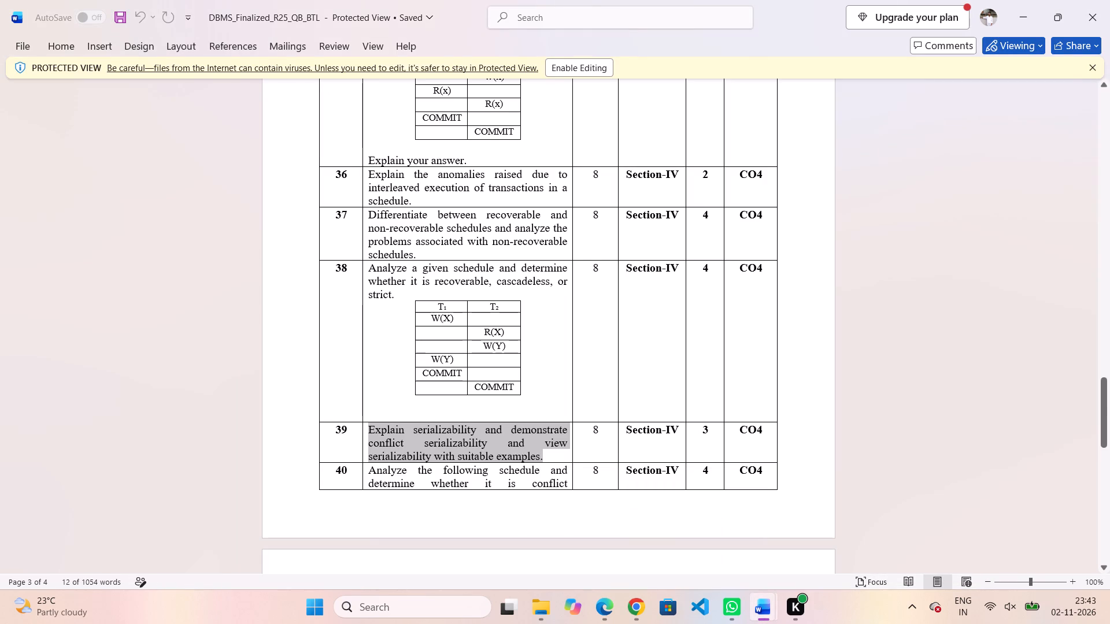
{"action": "scroll", "coordinate": [542, 497], "scroll_direction": "down", "scroll_amount": 2}
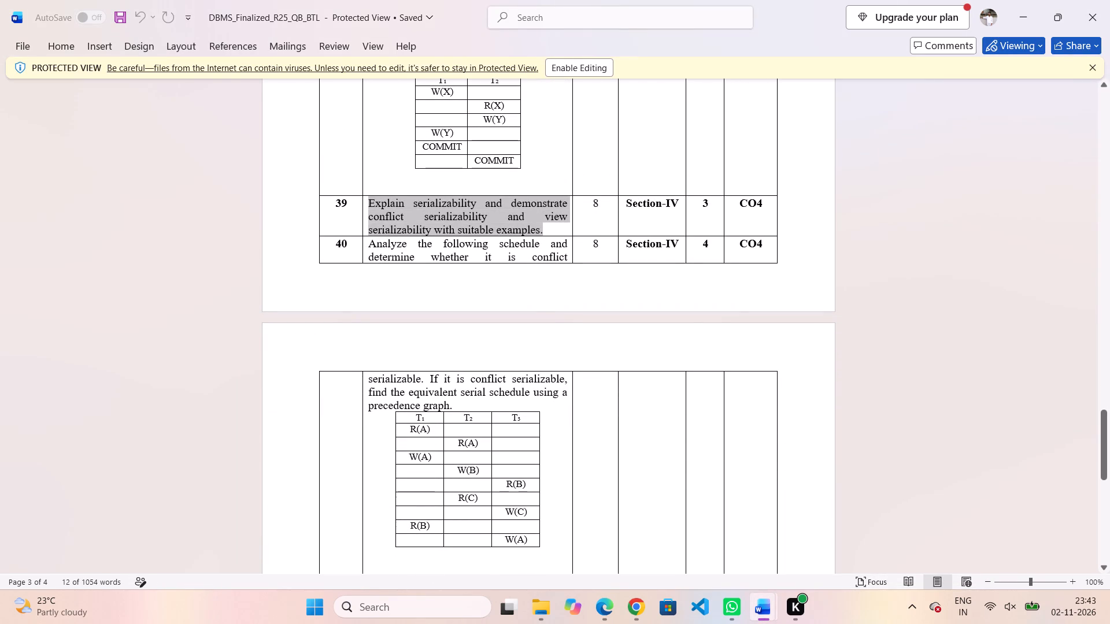
{"action": "left_click_drag", "start_coordinate": [371, 250], "coordinate": [416, 263]}
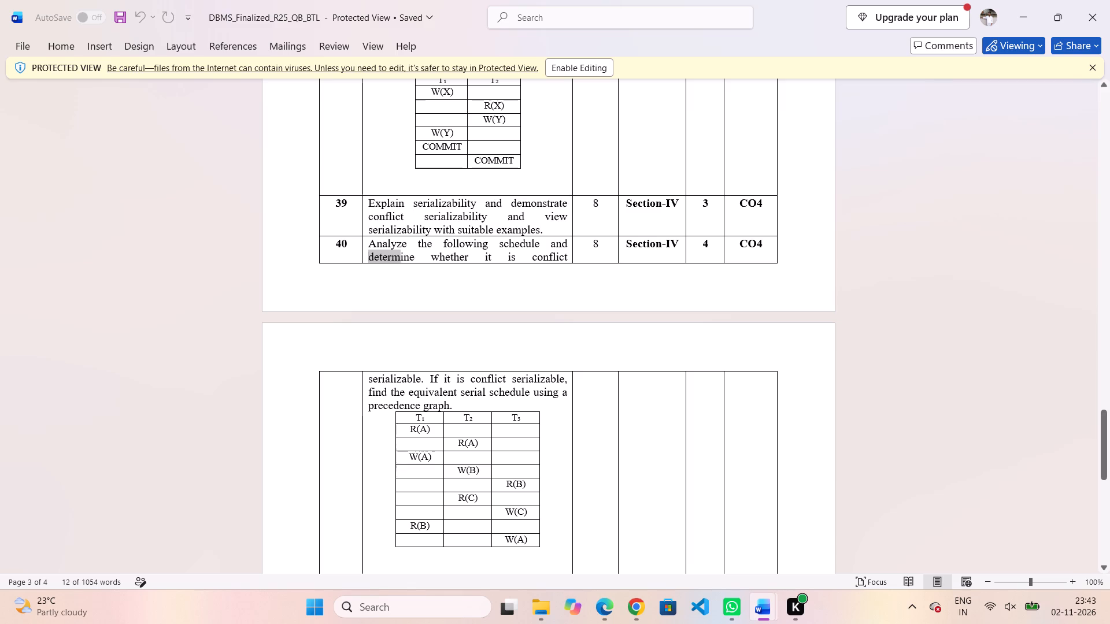
{"action": "left_click_drag", "start_coordinate": [416, 263], "coordinate": [523, 247]}
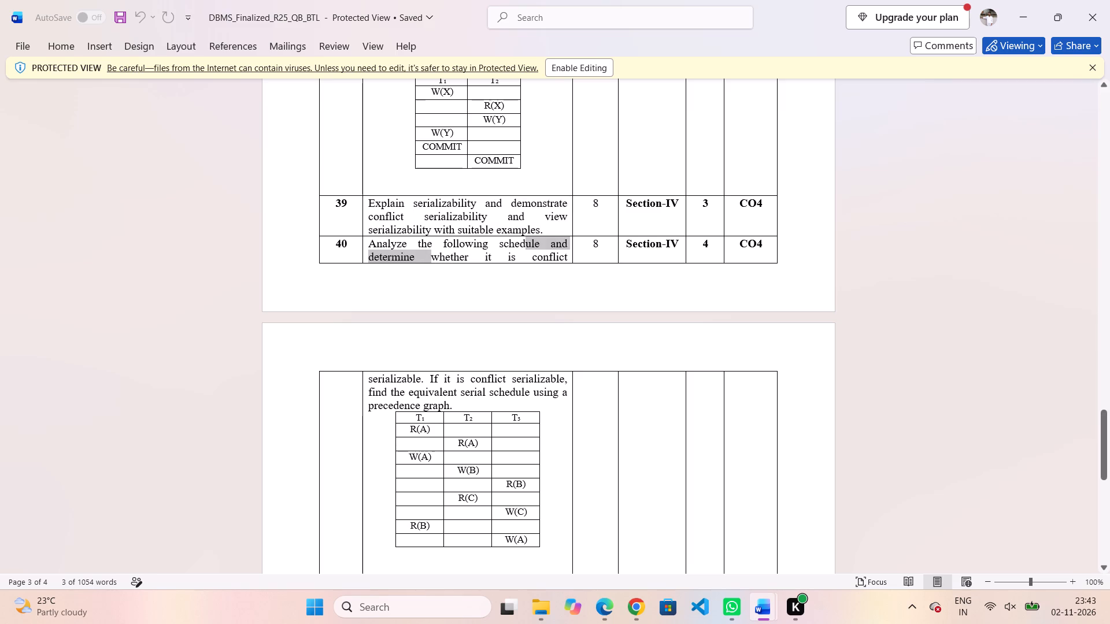
{"action": "left_click", "coordinate": [369, 243]}
{"action": "left_click_drag", "start_coordinate": [369, 243], "coordinate": [548, 258]}
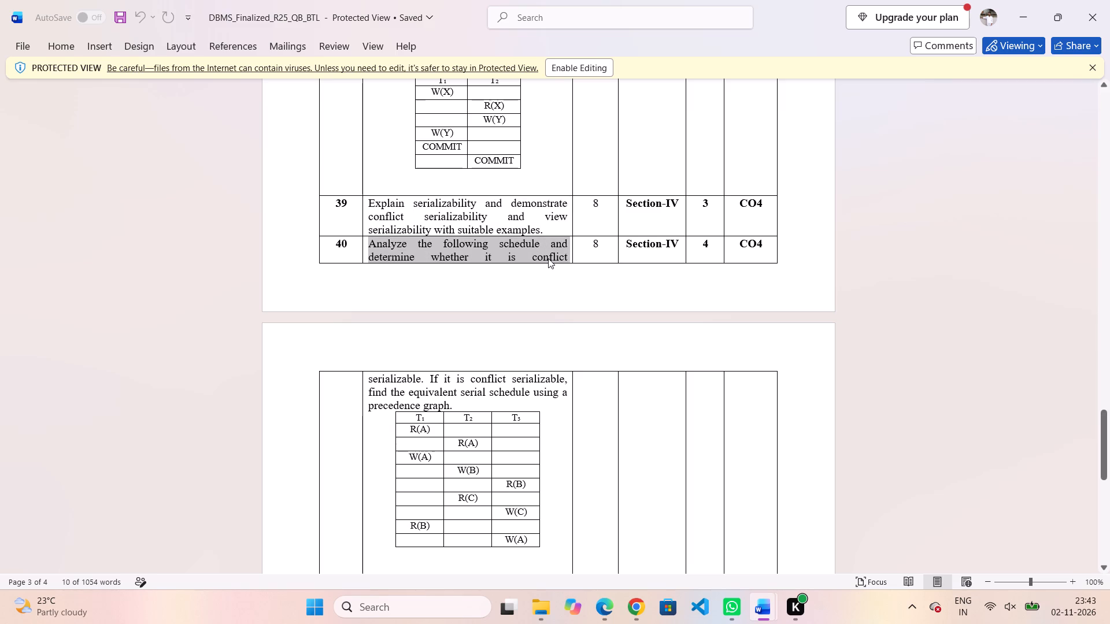
{"action": "key", "text": "ctrl+c"}
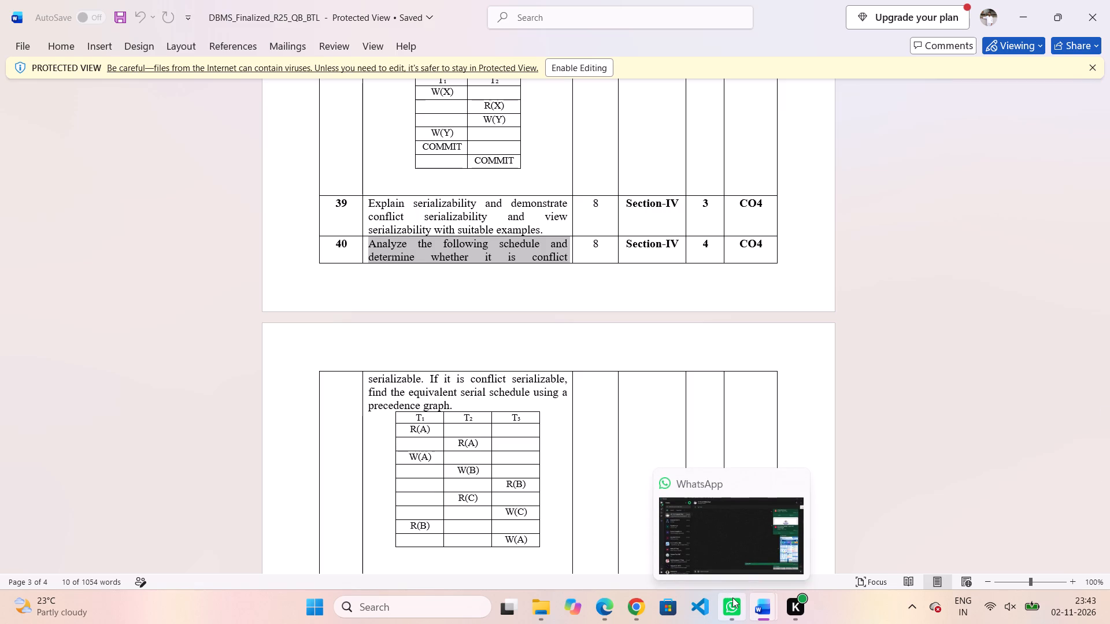
{"action": "left_click", "coordinate": [724, 554]}
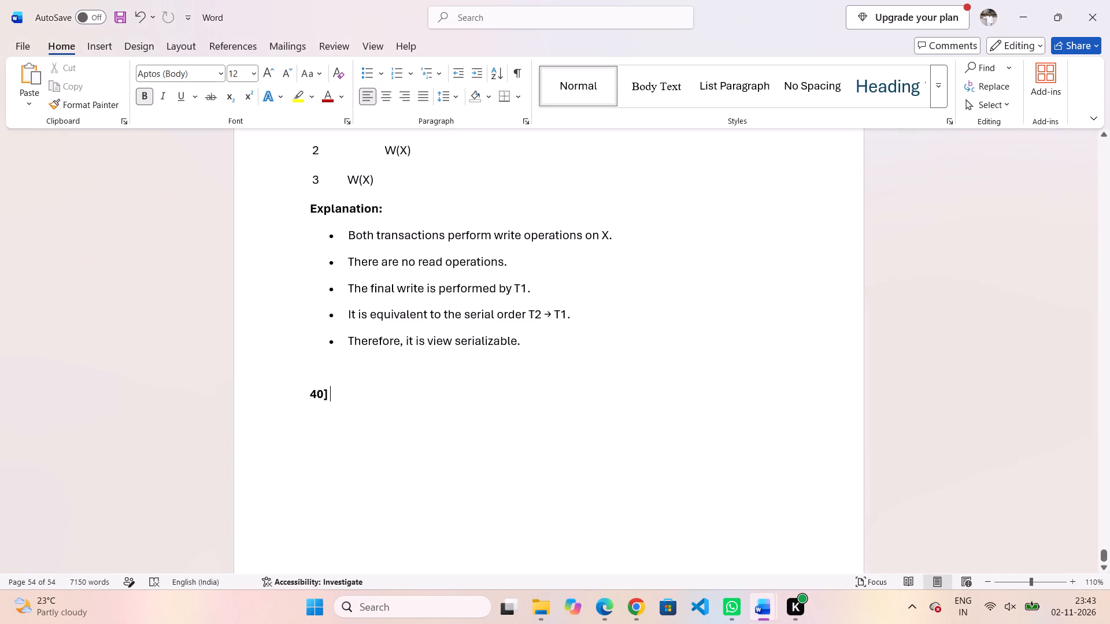
{"action": "key", "text": "ctrl+c"}
{"action": "key", "text": "ctrl+v"}
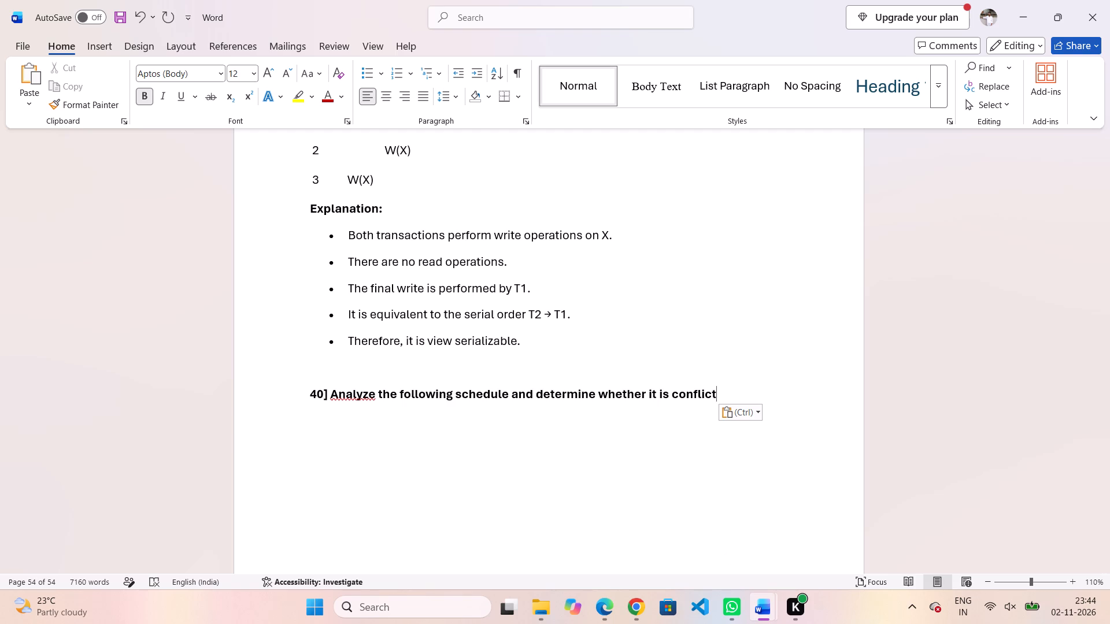
Change the spelling of "Analyze" to "Analyse" in the question 40 text.
{"action": "left_click", "coordinate": [366, 397]}
{"action": "key", "text": "BackSpace"}
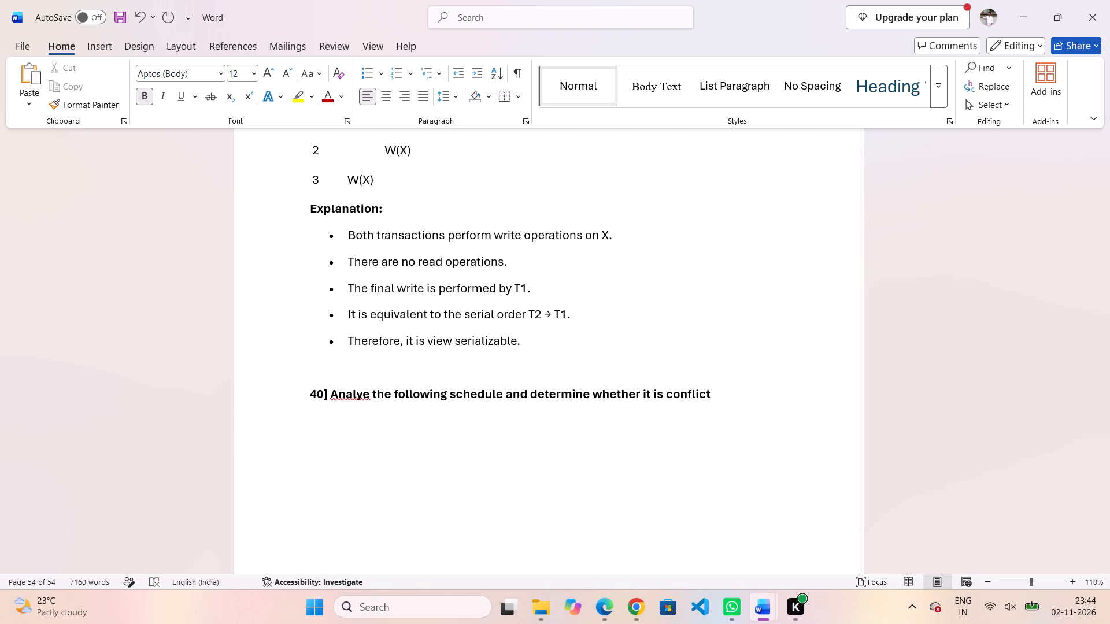
{"action": "key", "text": "shift+s"}
Copy the rest of question 40, from "serializable. If it is" through its schedule table, from DBMS_Finalized_R25_QB_BTL and paste it after "conflict " in the answers document.
{"action": "left_click", "coordinate": [722, 393]}
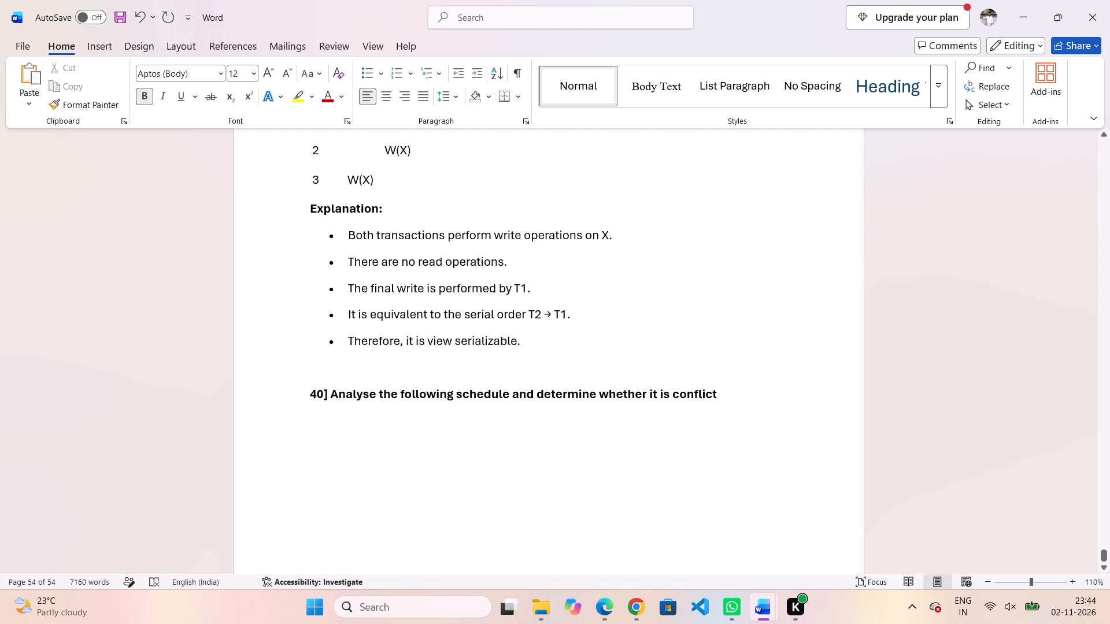
{"action": "key", "text": "space"}
{"action": "left_click", "coordinate": [654, 555]}
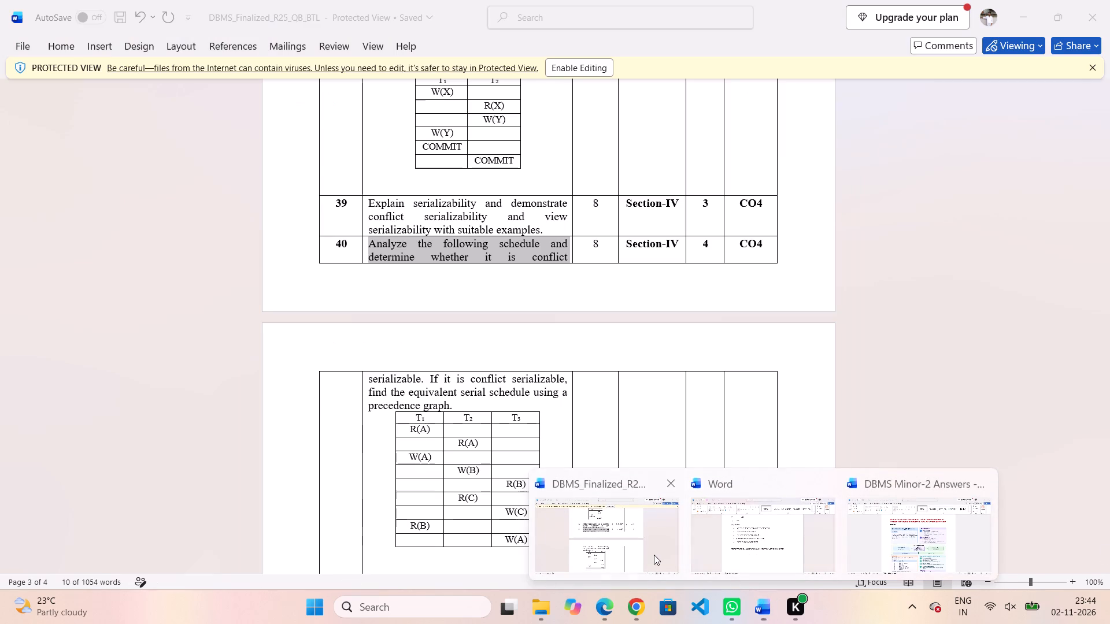
{"action": "left_click_drag", "start_coordinate": [370, 379], "coordinate": [408, 414]}
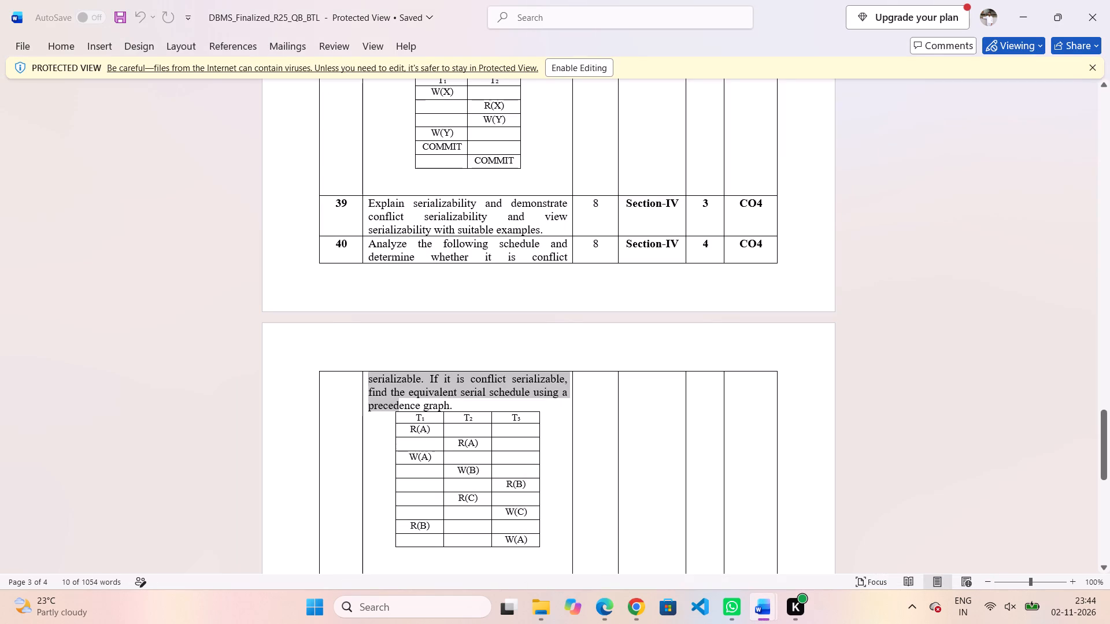
{"action": "left_click_drag", "start_coordinate": [408, 414], "coordinate": [542, 541]}
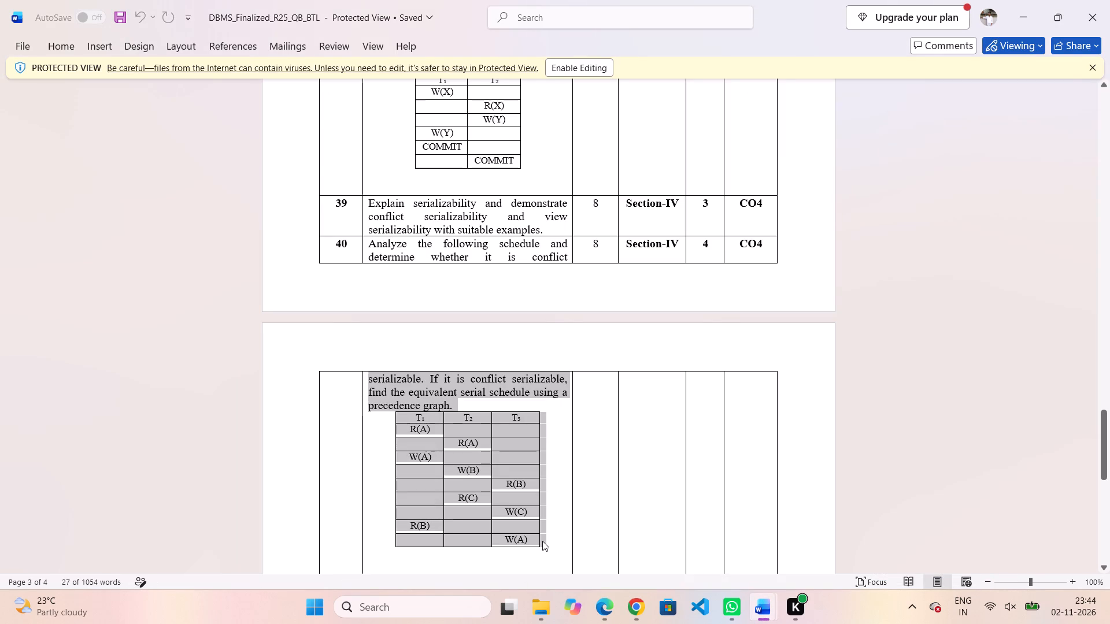
{"action": "key", "text": "ctrl+c"}
{"action": "scroll", "coordinate": [527, 508], "scroll_direction": "down", "scroll_amount": 1}
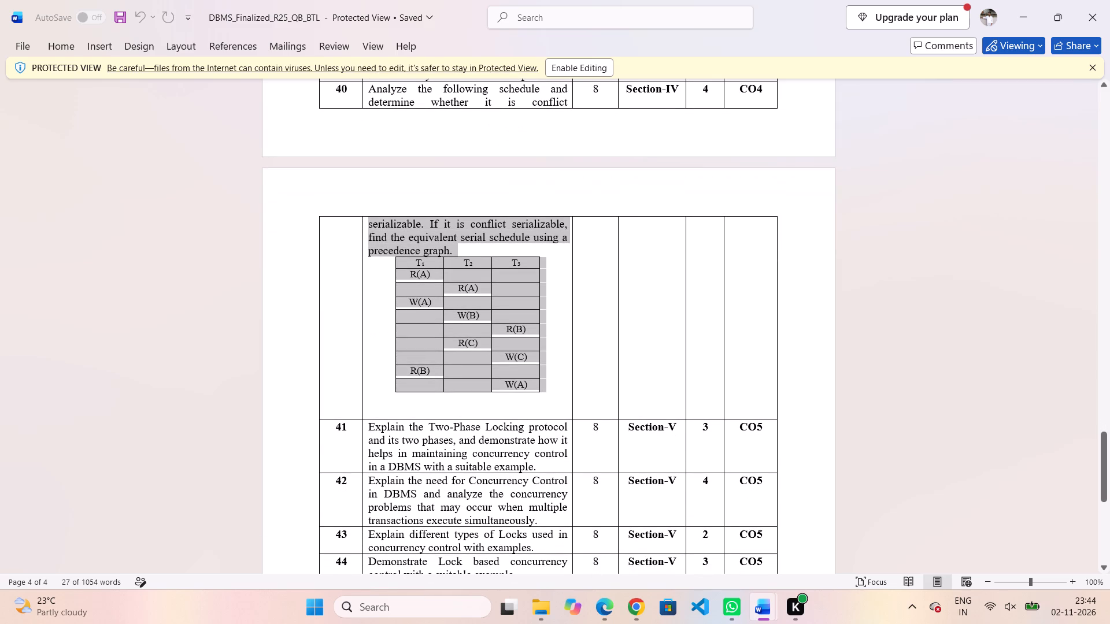
{"action": "key", "text": "ctrl+c"}
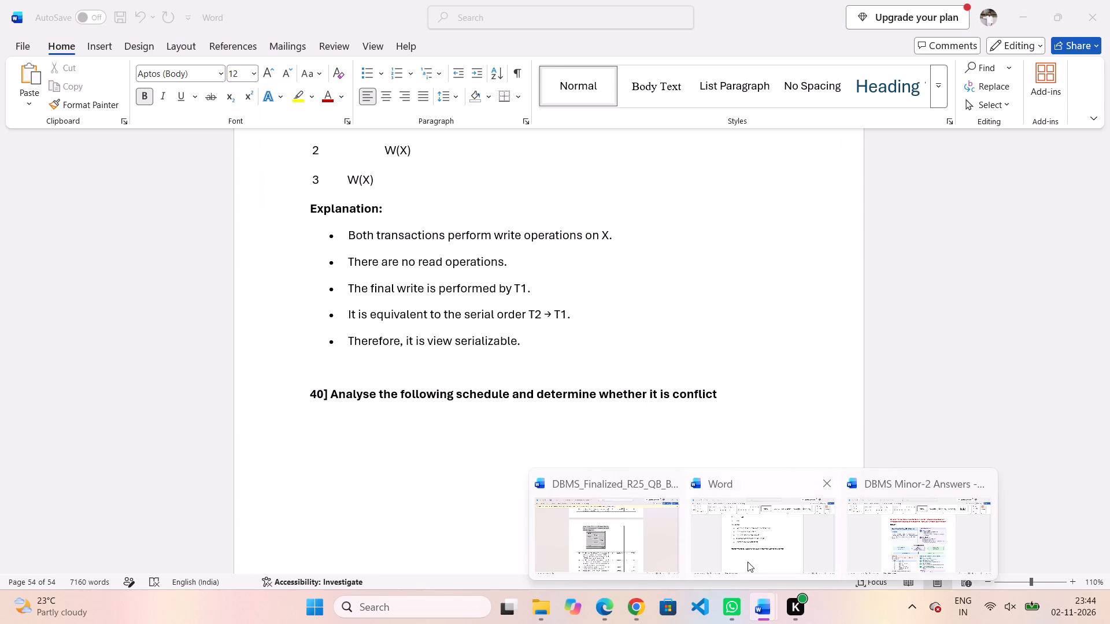
{"action": "left_click", "coordinate": [748, 562]}
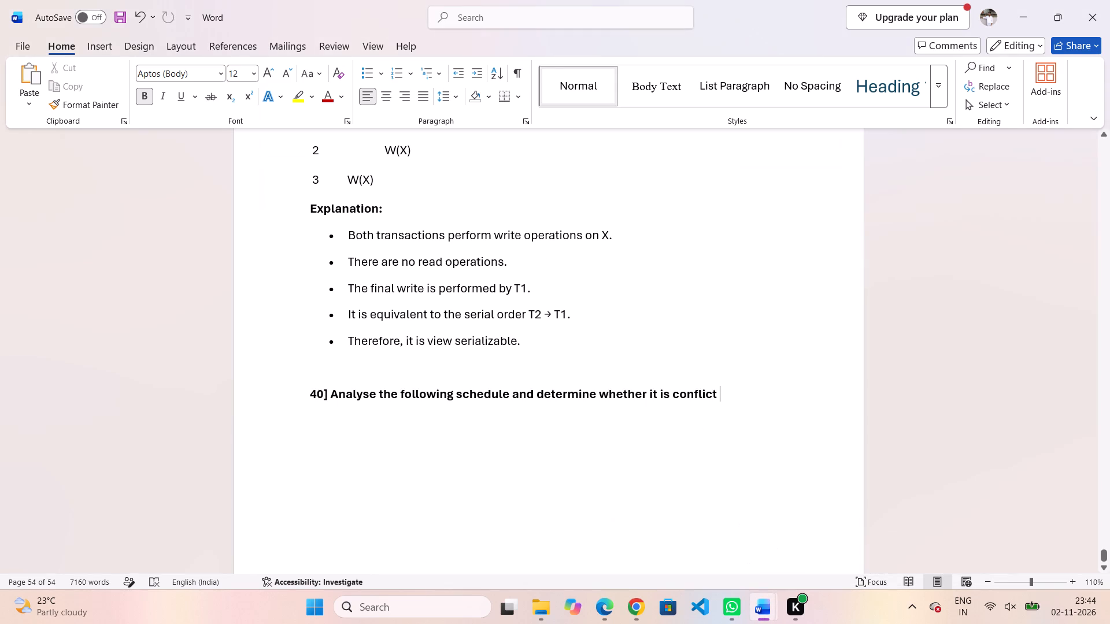
{"action": "key", "text": "ctrl+v"}
{"action": "scroll", "coordinate": [748, 562], "scroll_direction": "up", "scroll_amount": 1}
{"action": "scroll", "coordinate": [748, 562], "scroll_direction": "down", "scroll_amount": 1, "text": "ctrl"}
{"action": "scroll", "coordinate": [748, 562], "scroll_direction": "up", "scroll_amount": 1, "text": "ctrl"}
{"action": "scroll", "coordinate": [748, 562], "scroll_direction": "up", "scroll_amount": 2}
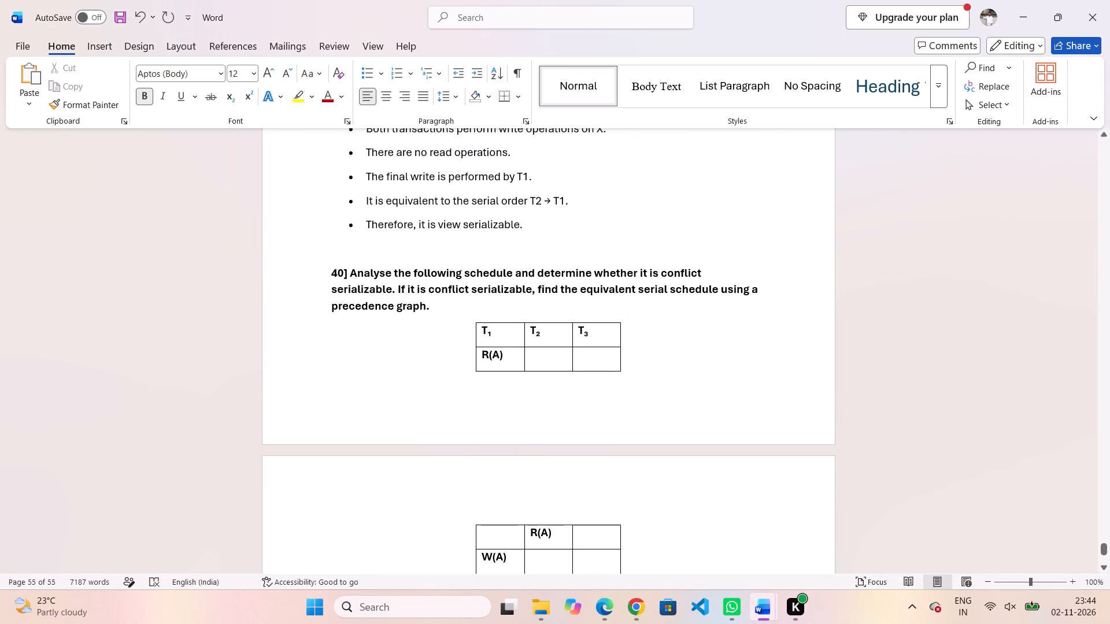
Enter the bold label "ANSWER:" directly below the question 40 schedule table.
{"action": "scroll", "coordinate": [748, 562], "scroll_direction": "down", "scroll_amount": 1}
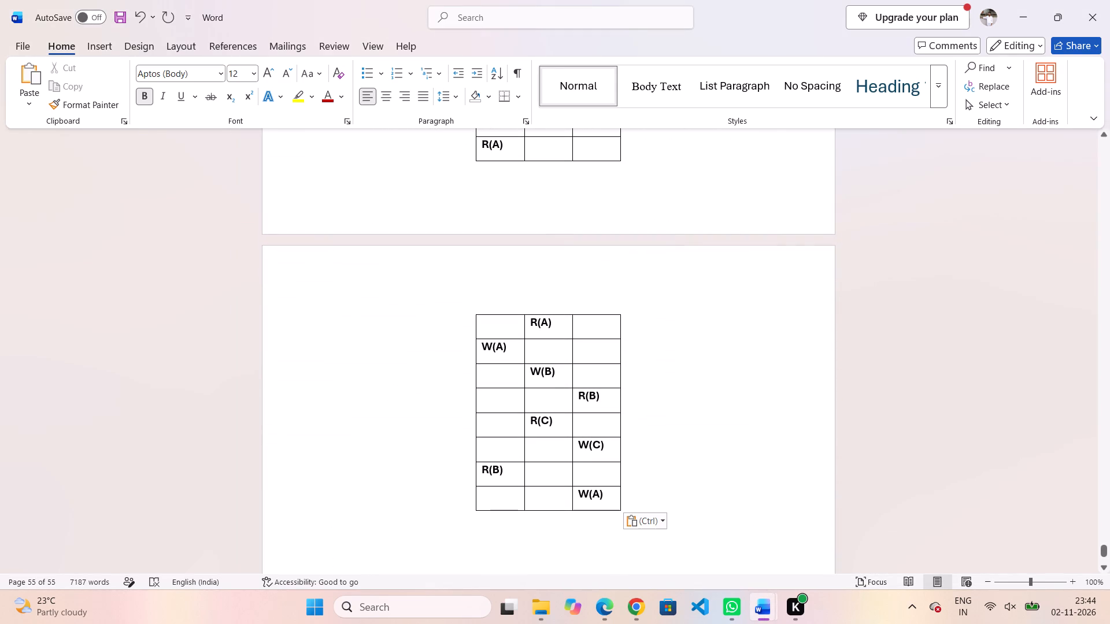
{"action": "key", "text": "a"}
{"action": "type", "text": "NSWER"}
{"action": "key", "text": "shift+colon"}
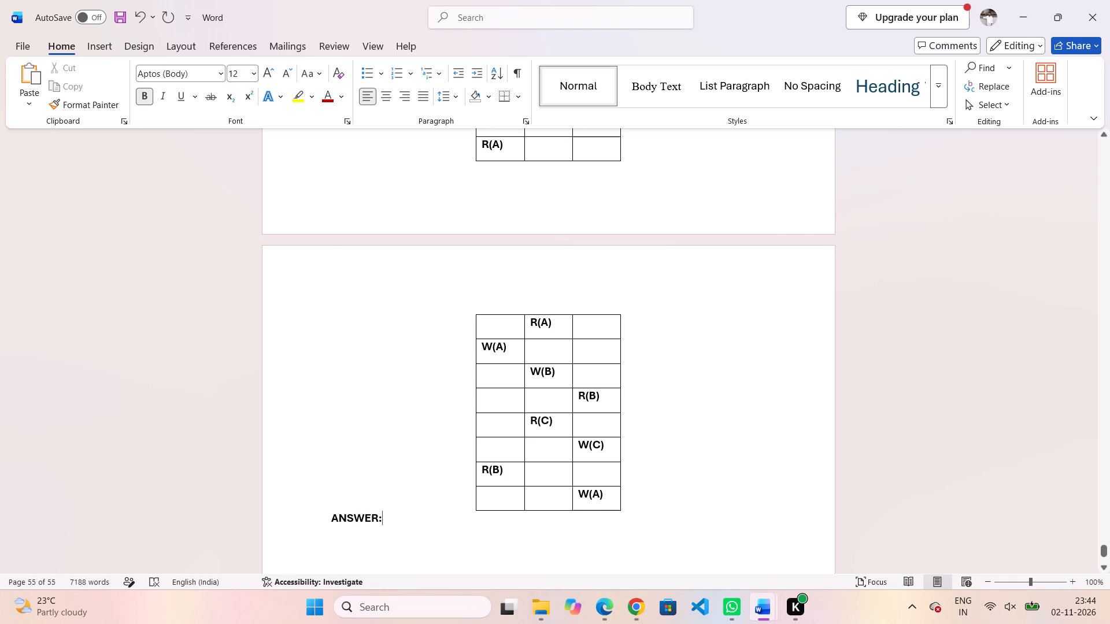
Apply the dark red font colour to the question 40 text and its entire schedule table.
{"action": "scroll", "coordinate": [380, 335], "scroll_direction": "up", "scroll_amount": 2}
{"action": "left_click_drag", "start_coordinate": [333, 289], "coordinate": [576, 574]}
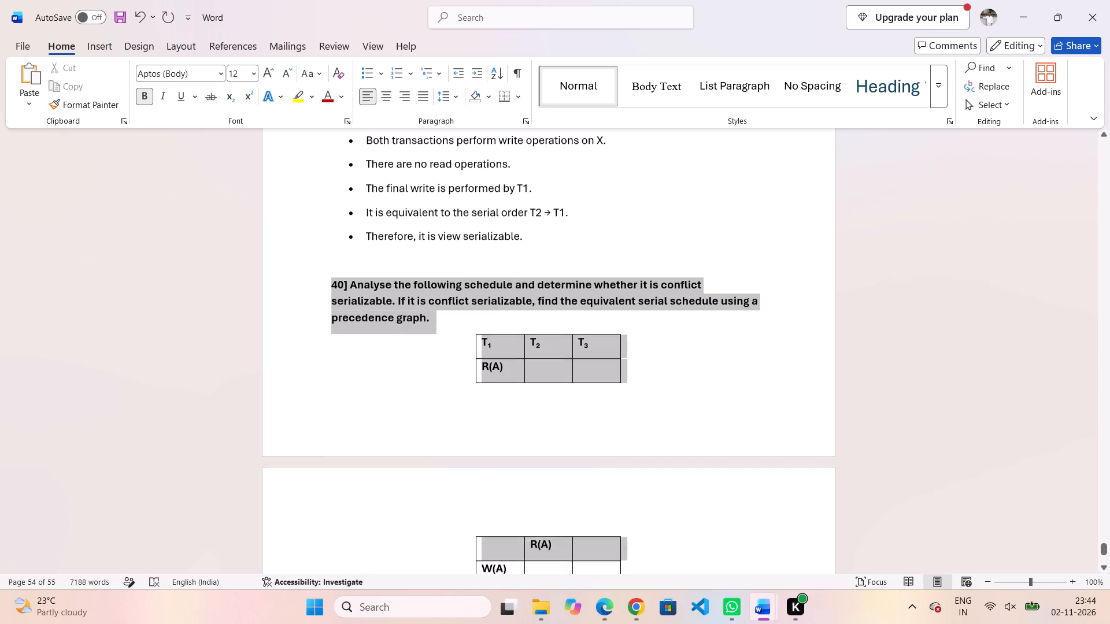
{"action": "left_click_drag", "start_coordinate": [576, 574], "coordinate": [613, 464]}
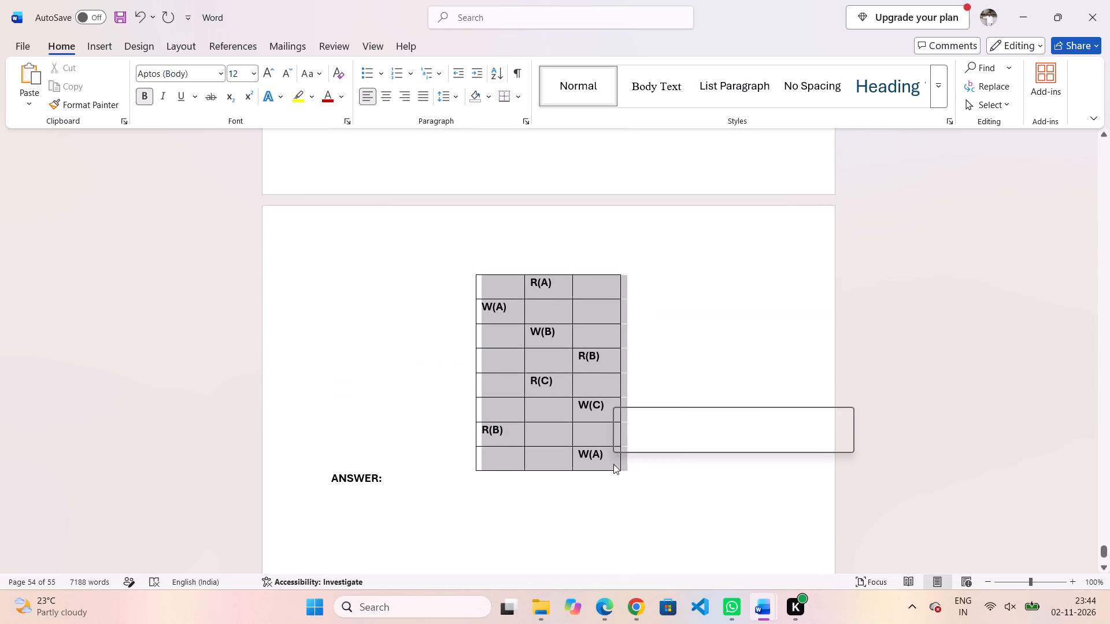
{"action": "left_click", "coordinate": [712, 444]}
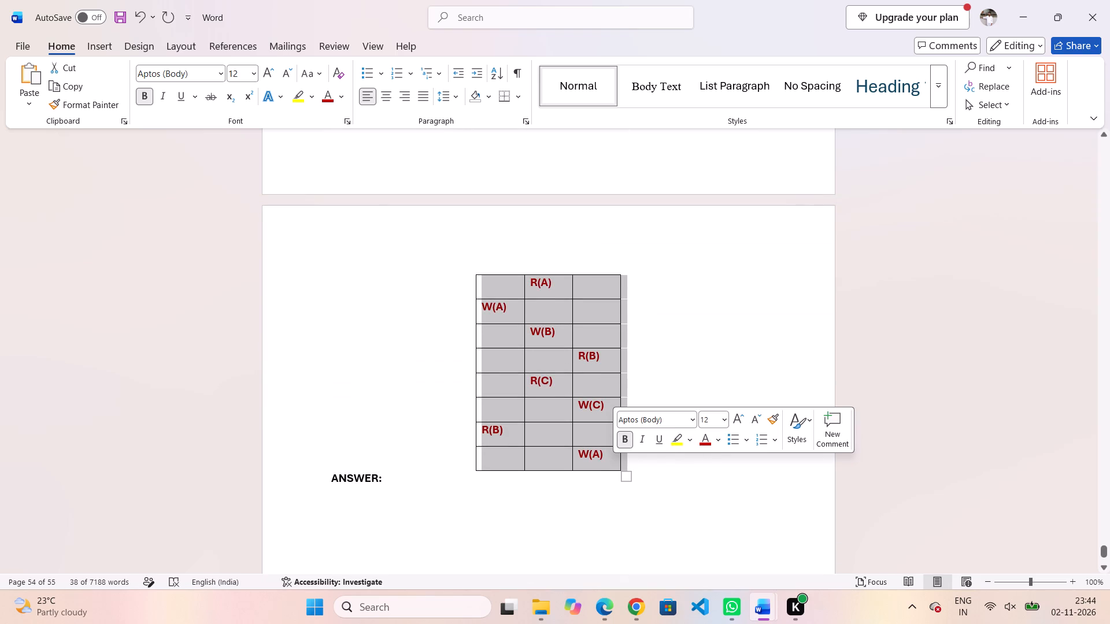
Start a new line below the question 40 "ANSWER:" label with bold turned off.
{"action": "left_click", "coordinate": [334, 500]}
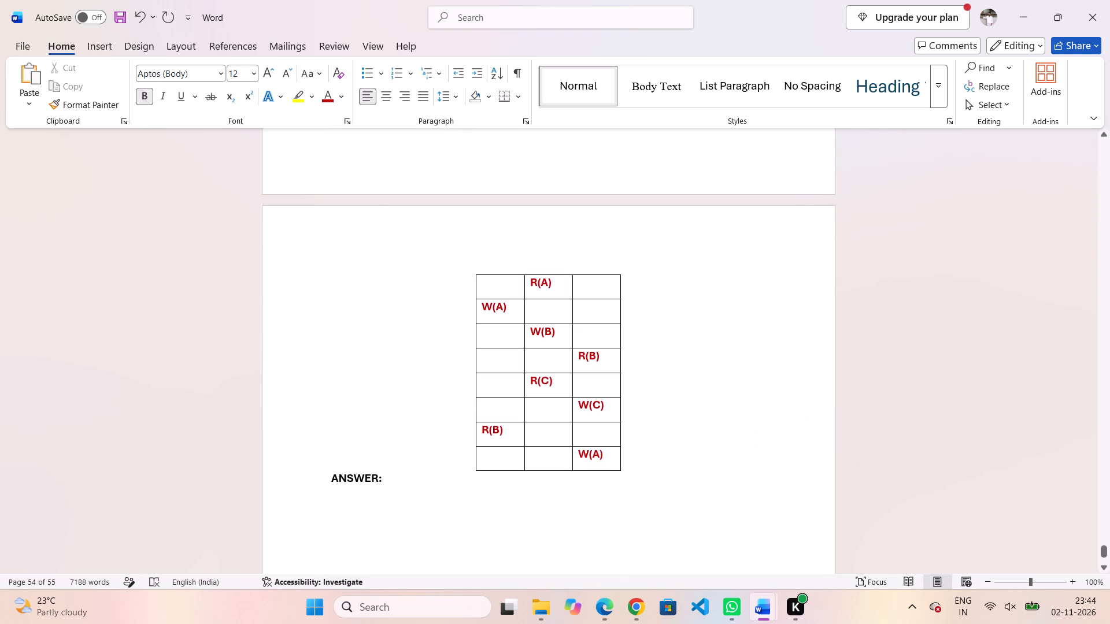
{"action": "left_click", "coordinate": [384, 485]}
{"action": "key", "text": "Return"}
{"action": "left_click", "coordinate": [147, 99]}
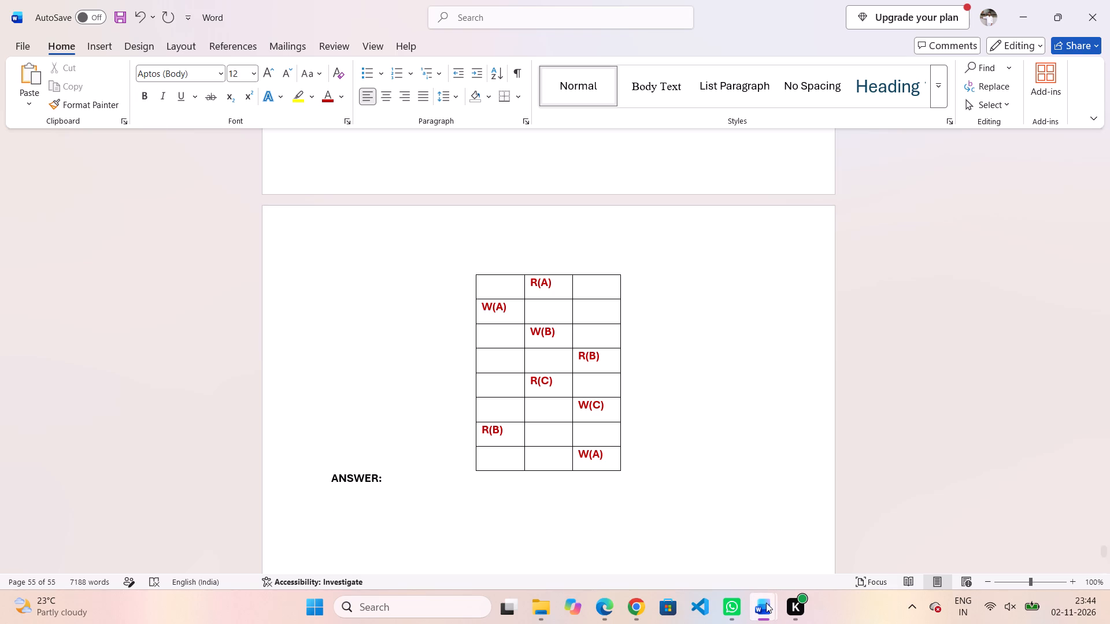
{"action": "left_click", "coordinate": [879, 543]}
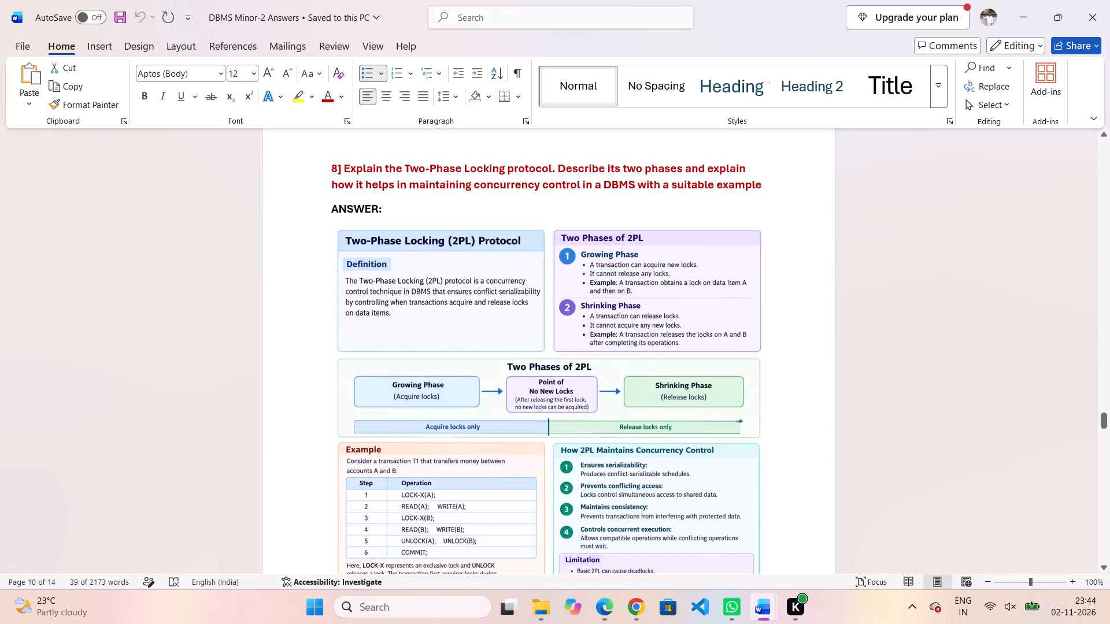
{"action": "scroll", "coordinate": [649, 450], "scroll_direction": "up", "scroll_amount": 6}
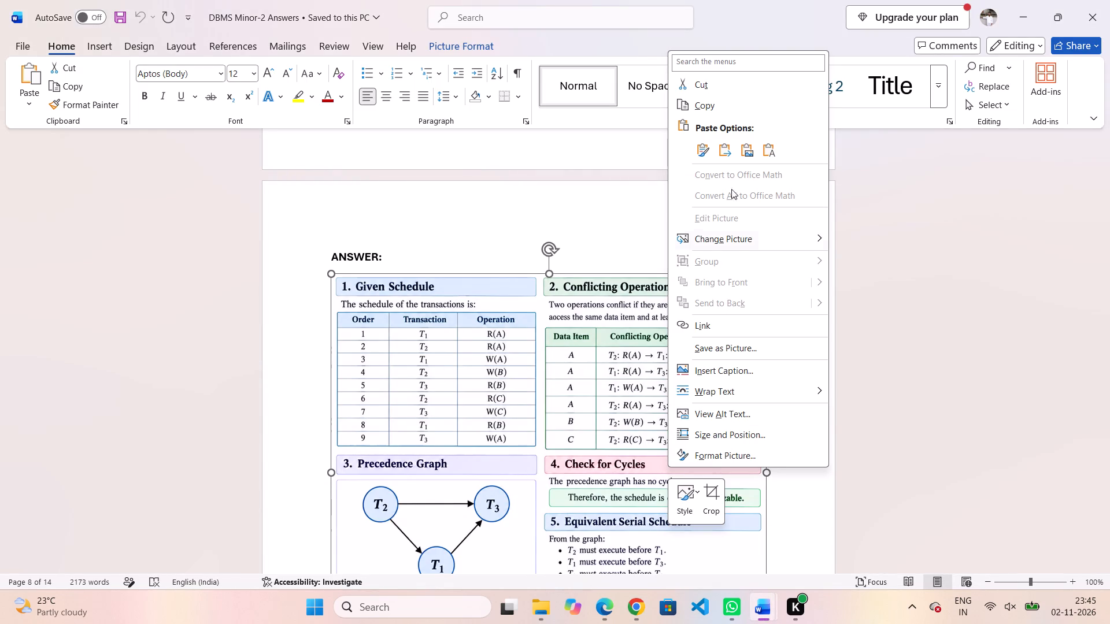
{"action": "left_click", "coordinate": [705, 110]}
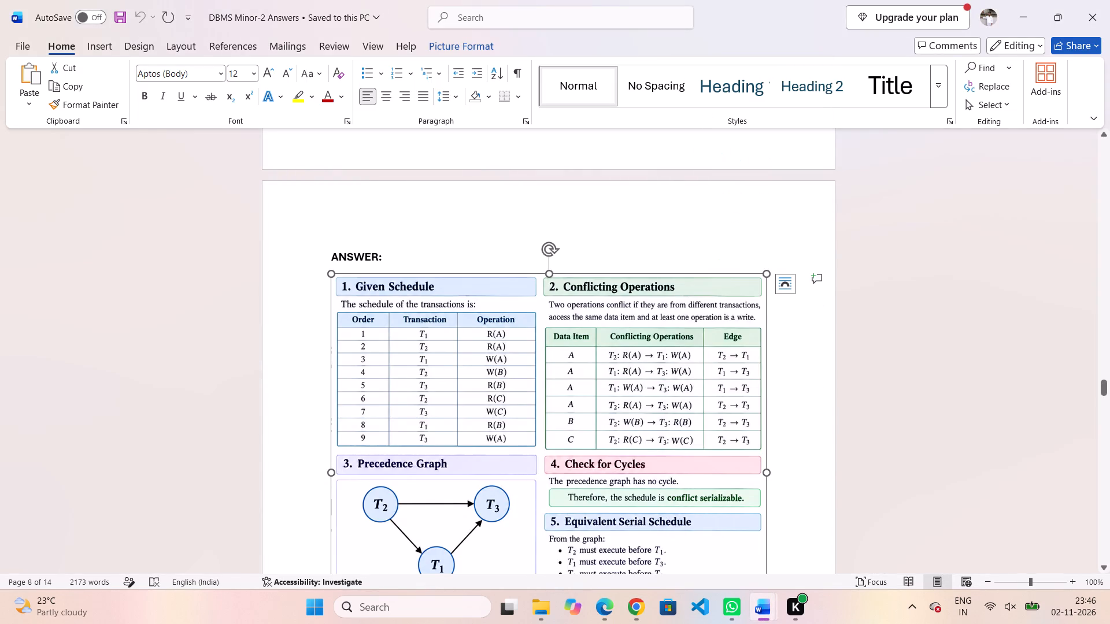
{"action": "left_click", "coordinate": [729, 561]}
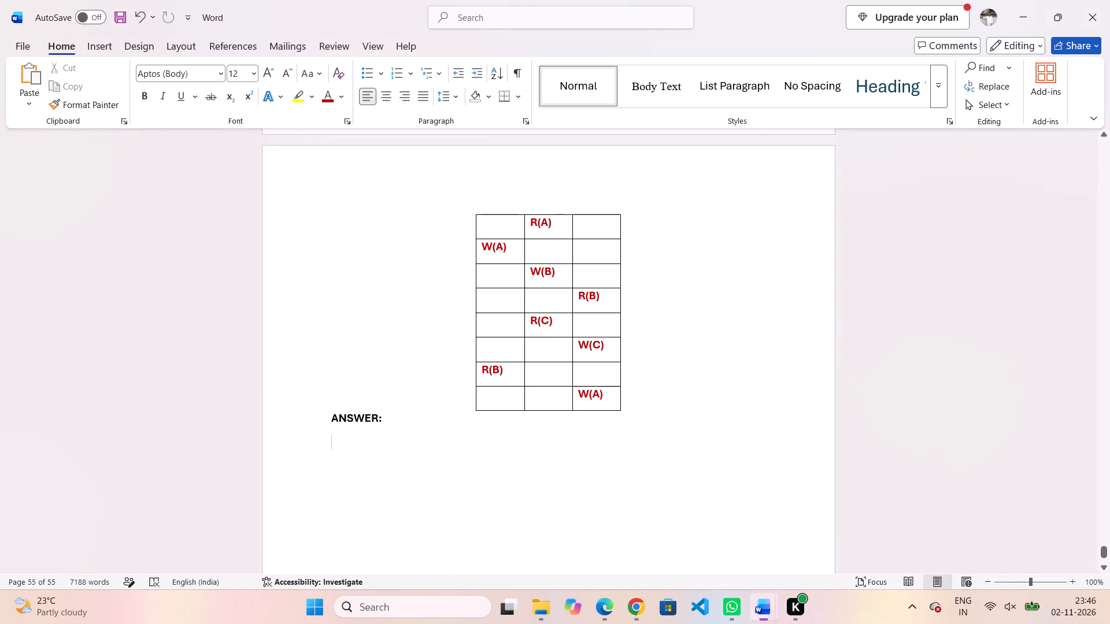
{"action": "left_click", "coordinate": [669, 547], "text": "ctrl"}
{"action": "key", "text": "ctrl+v"}
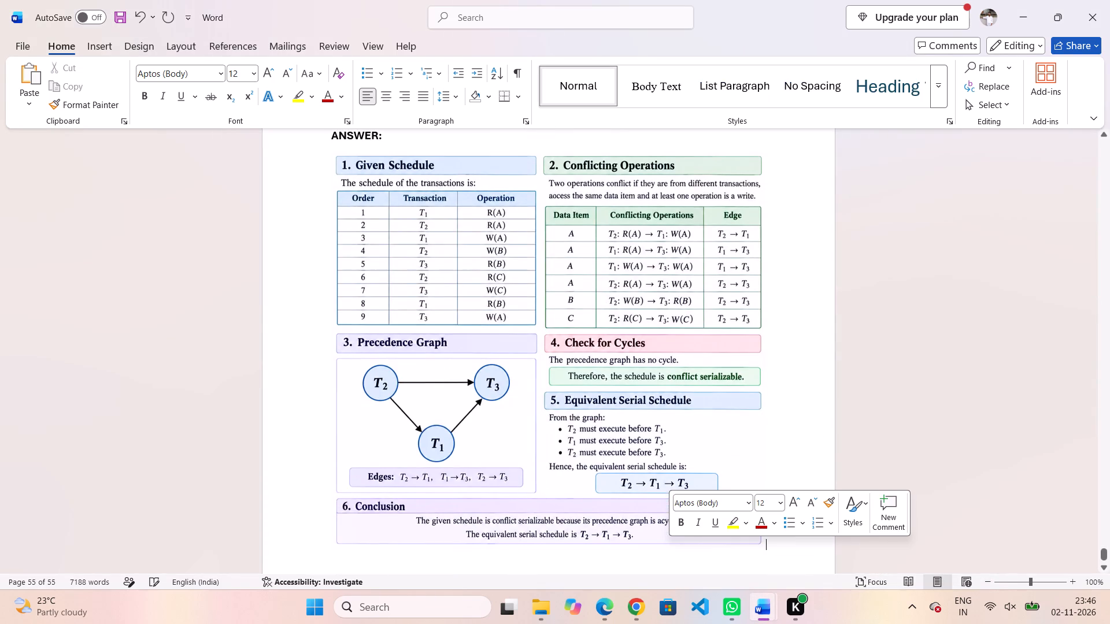
Stretch the pasted question 40 answer picture slightly taller from its bottom edge.
{"action": "scroll", "coordinate": [669, 547], "scroll_direction": "up", "scroll_amount": 2}
{"action": "scroll", "coordinate": [669, 547], "scroll_direction": "down", "scroll_amount": 5}
{"action": "left_click", "coordinate": [563, 422]}
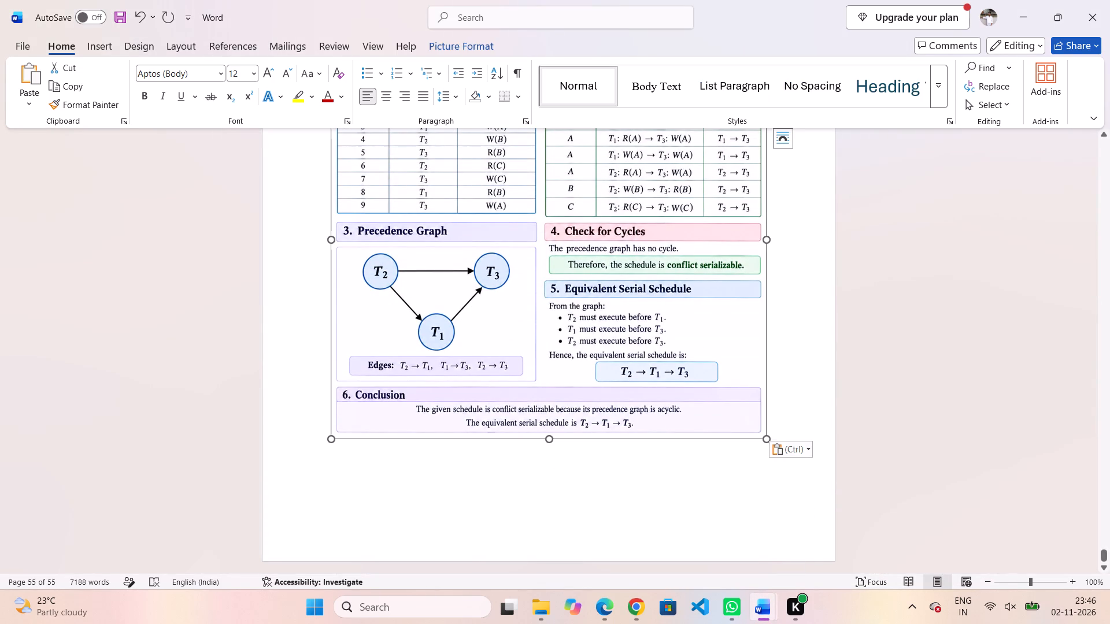
{"action": "left_click_drag", "start_coordinate": [549, 437], "coordinate": [550, 457]}
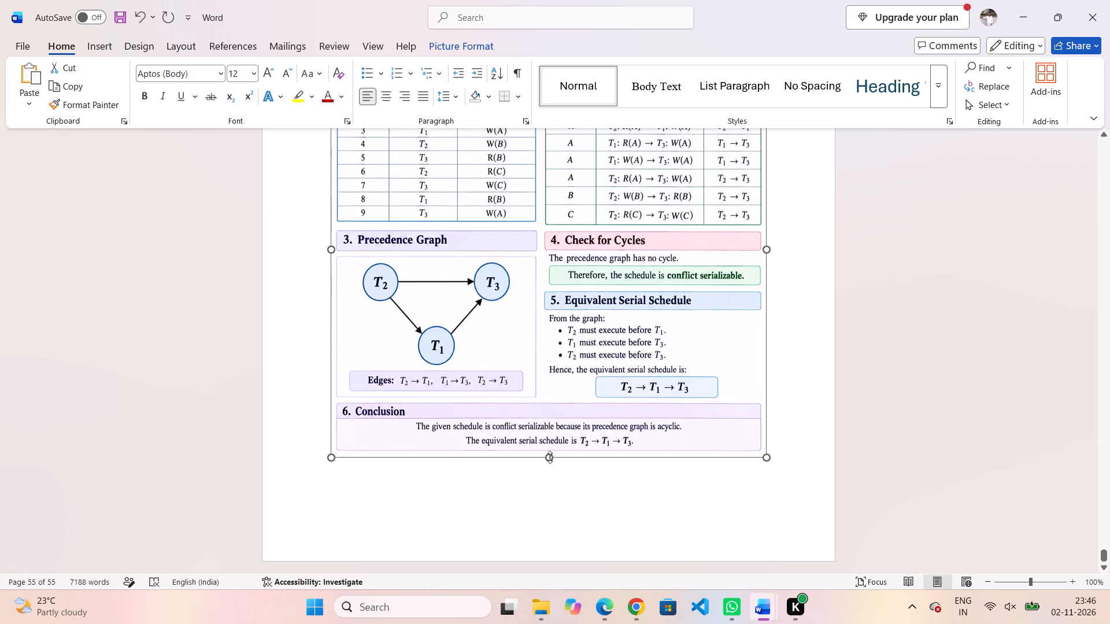
Add the heading "UNIT-05:" on a new page after the question 40 picture, make it bold dark teal, and start a line below.
{"action": "left_click", "coordinate": [796, 459]}
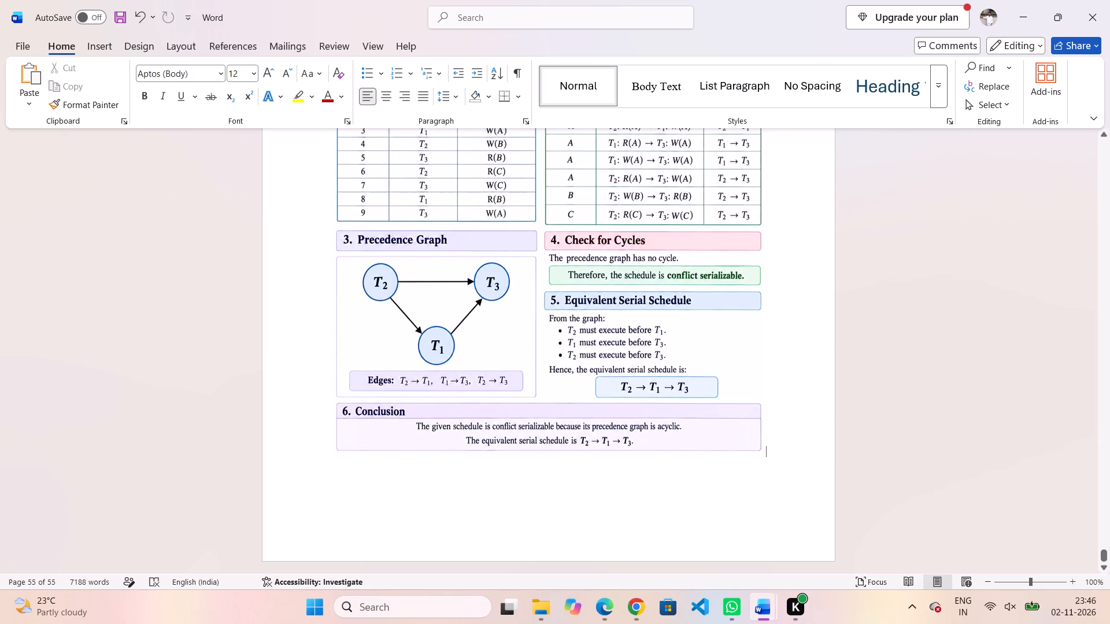
{"action": "key", "text": "Return"}
{"action": "key", "text": "Return"}
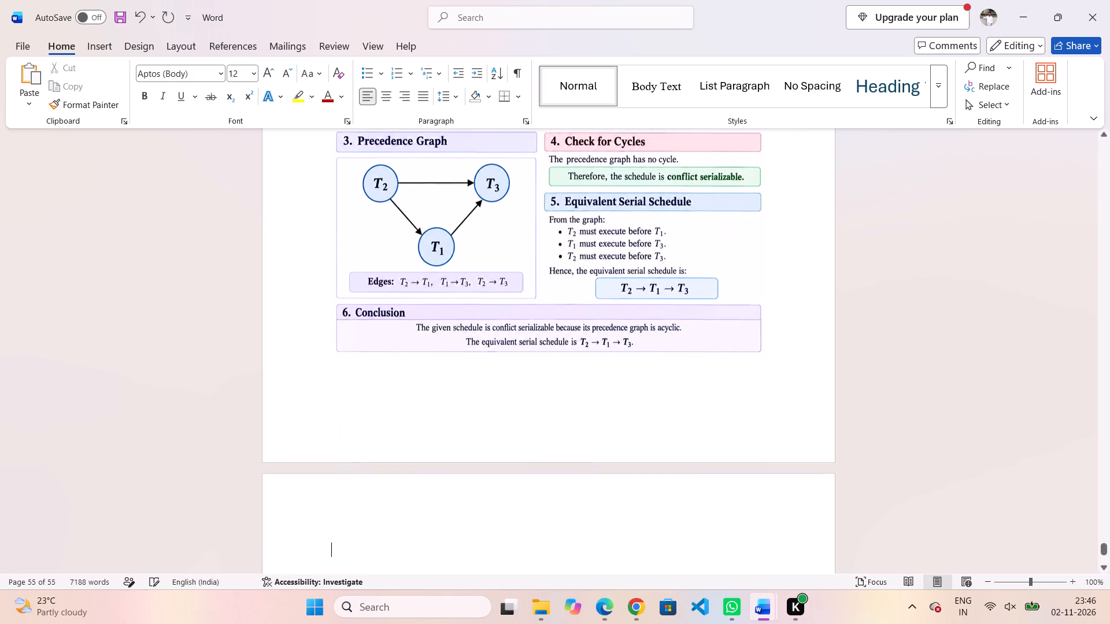
{"action": "key", "text": "u"}
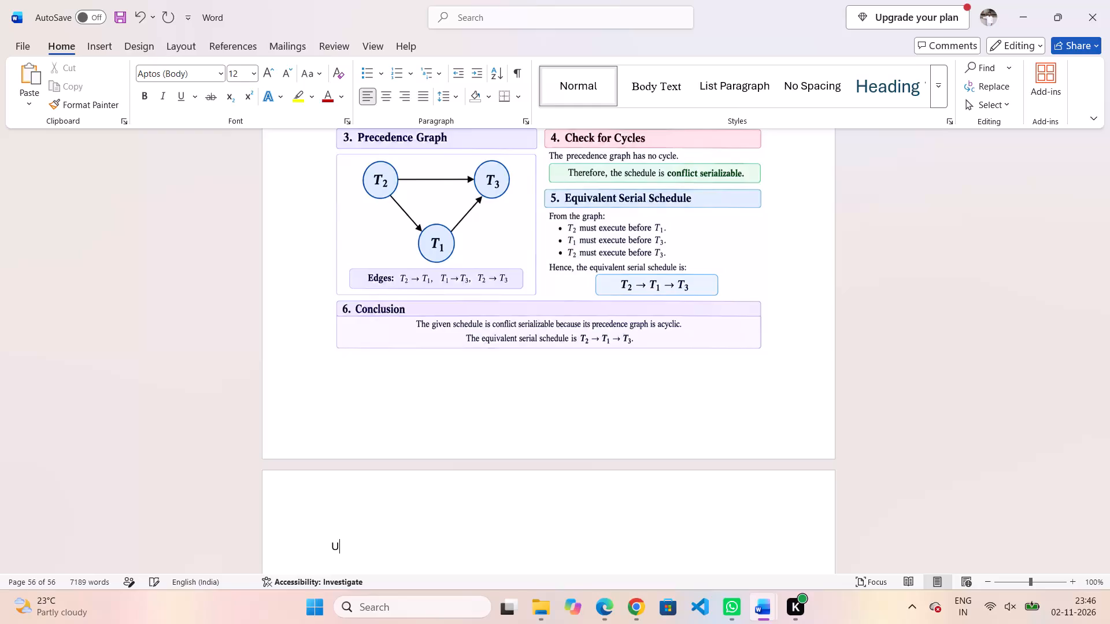
{"action": "type", "text": "NI"}
{"action": "type", "text": "T-05"}
{"action": "key", "text": "shift+colon"}
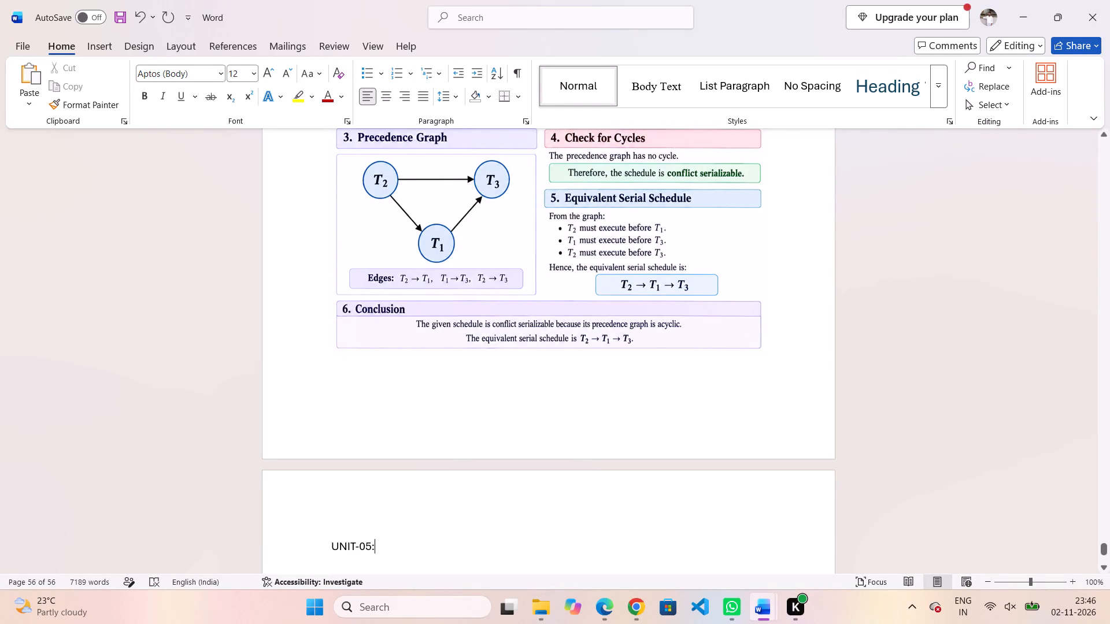
{"action": "left_click_drag", "start_coordinate": [379, 544], "coordinate": [316, 551]}
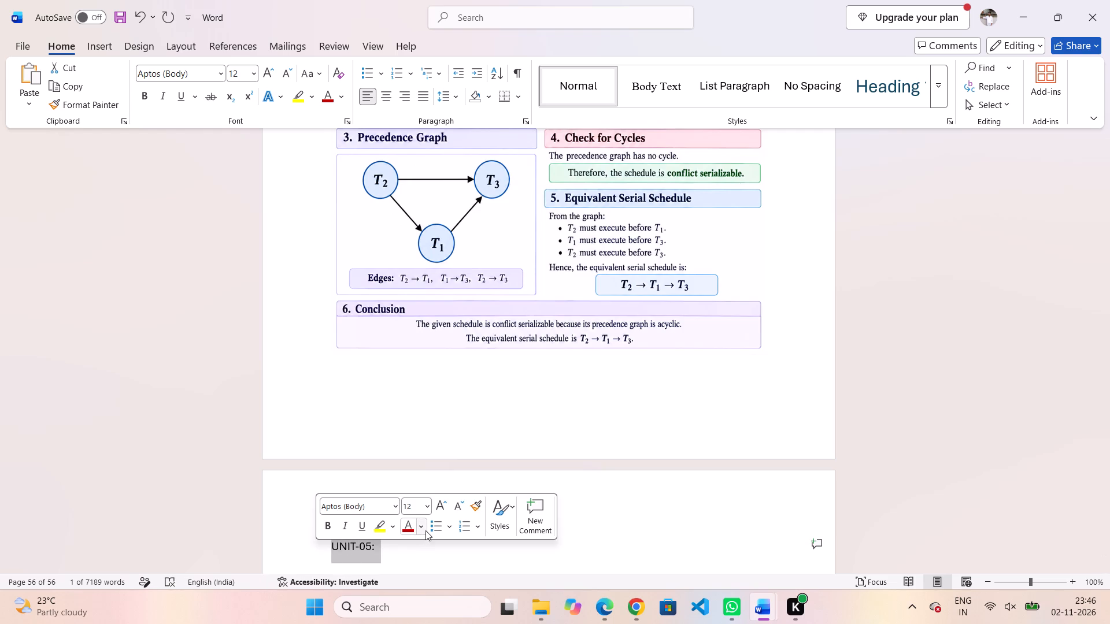
{"action": "left_click", "coordinate": [424, 528]}
{"action": "left_click", "coordinate": [469, 417]}
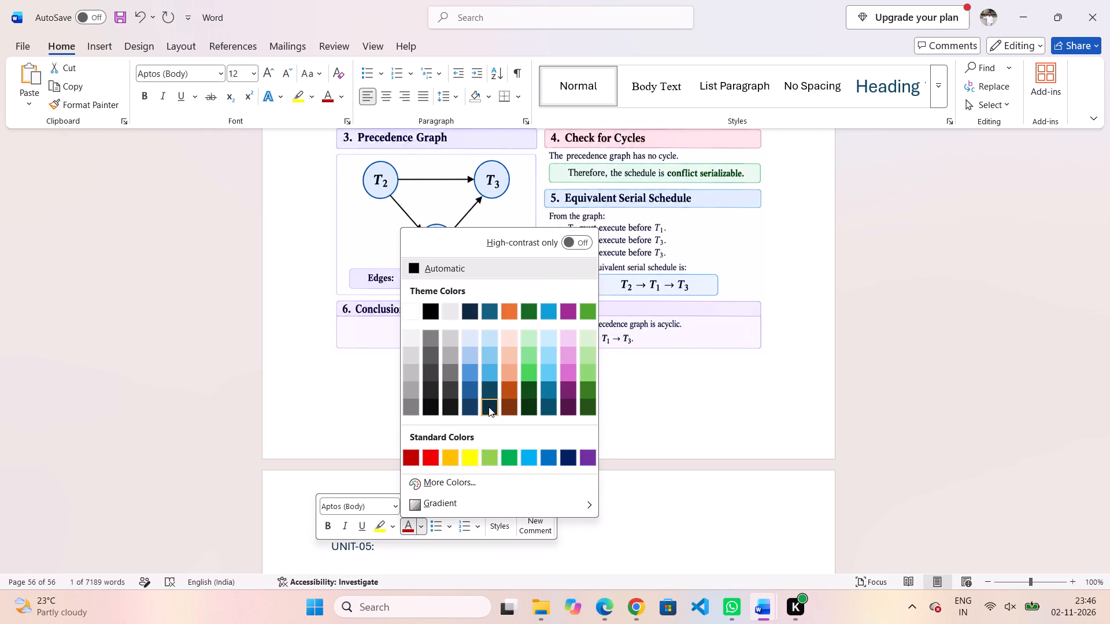
{"action": "left_click", "coordinate": [489, 407]}
{"action": "left_click", "coordinate": [325, 528]}
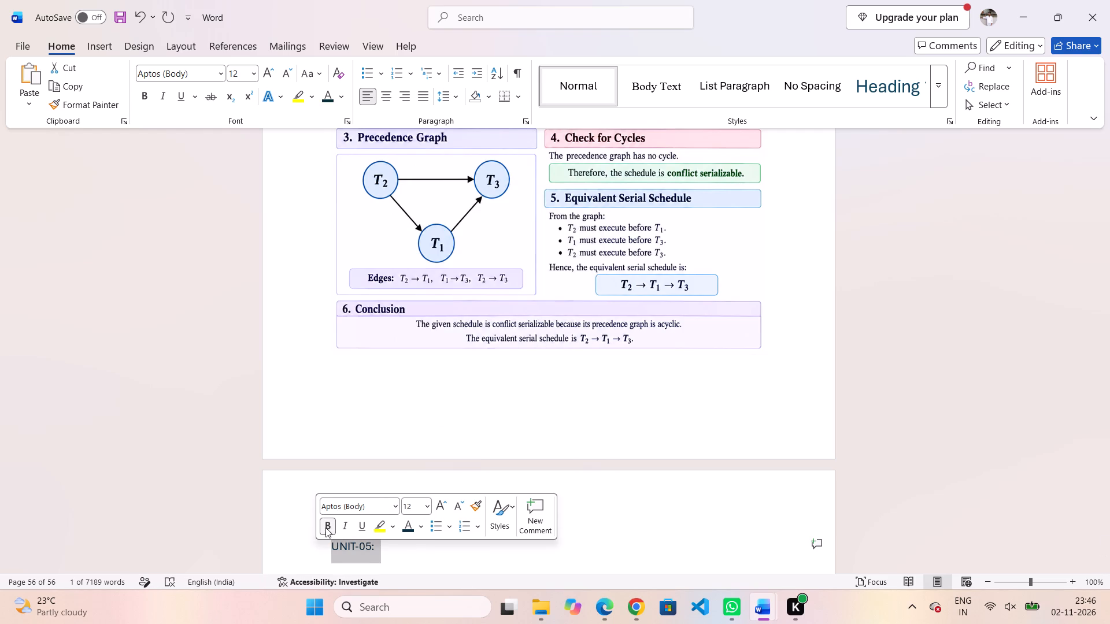
{"action": "left_click", "coordinate": [384, 548]}
{"action": "key", "text": "Return"}
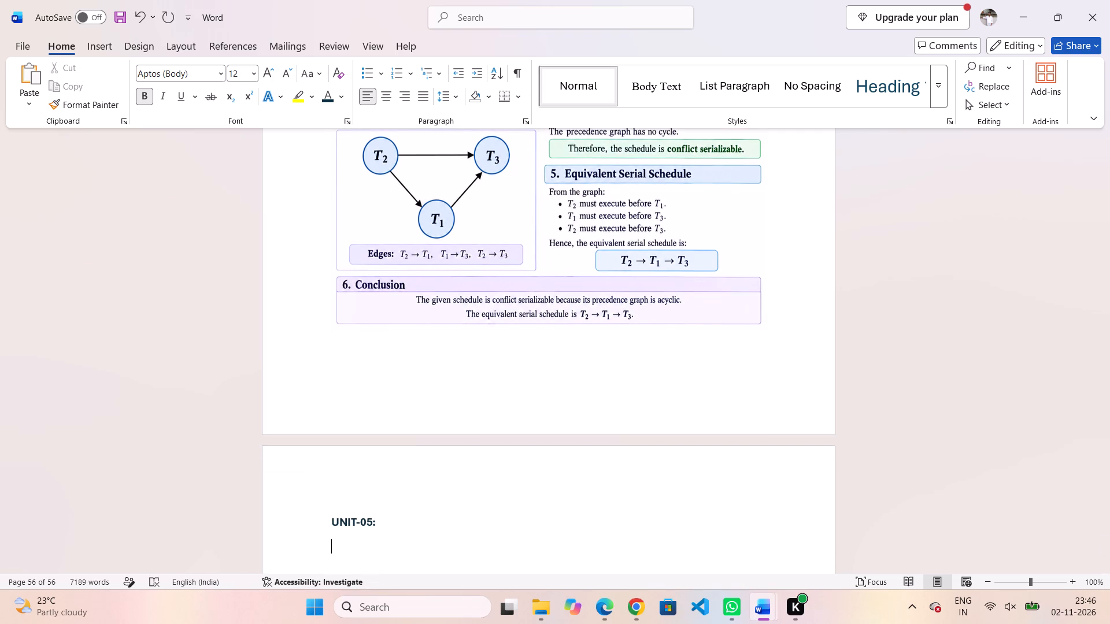
Underline the "UNIT-05:" heading and start a new line below it with underlining turned off.
{"action": "left_click_drag", "start_coordinate": [382, 522], "coordinate": [369, 520]}
{"action": "left_click_drag", "start_coordinate": [369, 520], "coordinate": [314, 519]}
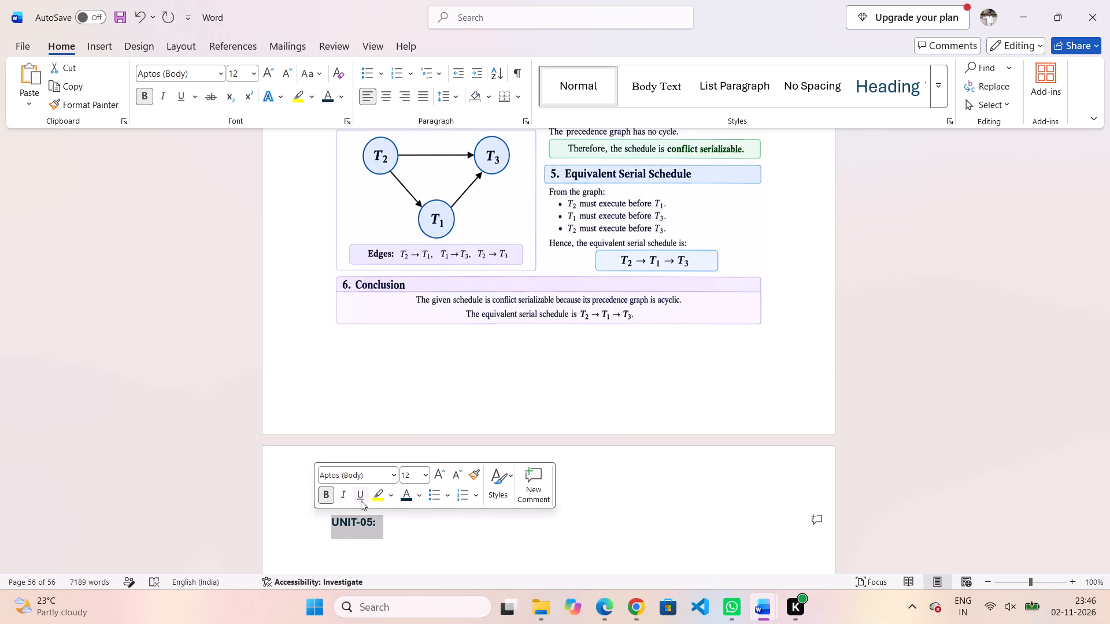
{"action": "left_click", "coordinate": [361, 500]}
{"action": "left_click", "coordinate": [381, 525]}
{"action": "key", "text": "Return"}
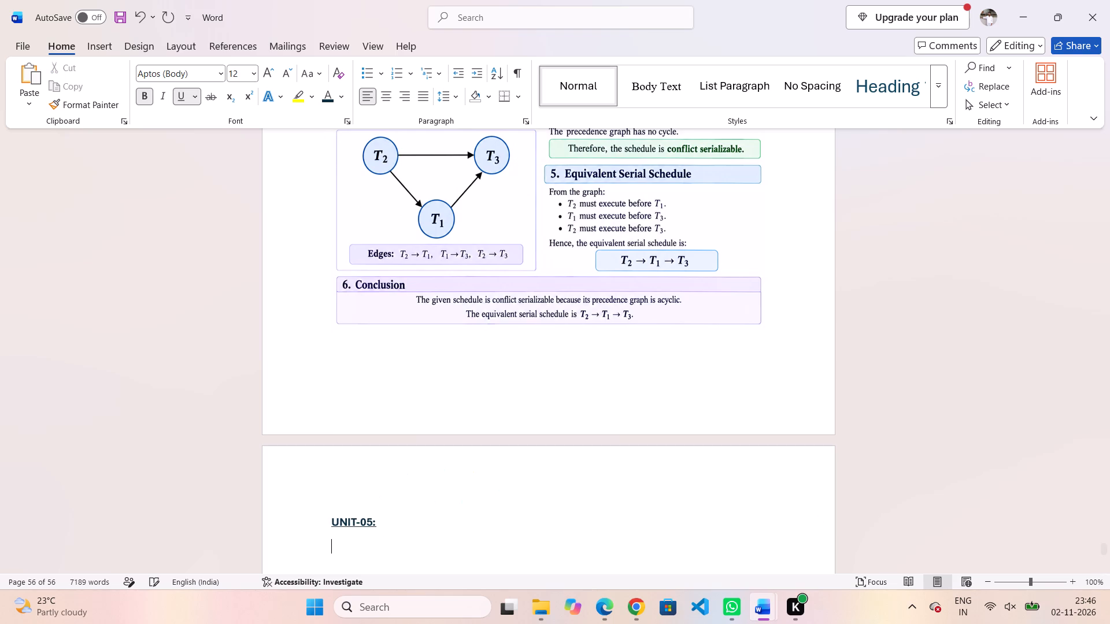
{"action": "left_click", "coordinate": [183, 96]}
Review the content and formatting of the preceding answers to questions 37 through 40.
{"action": "scroll", "coordinate": [516, 491], "scroll_direction": "up", "scroll_amount": 6}
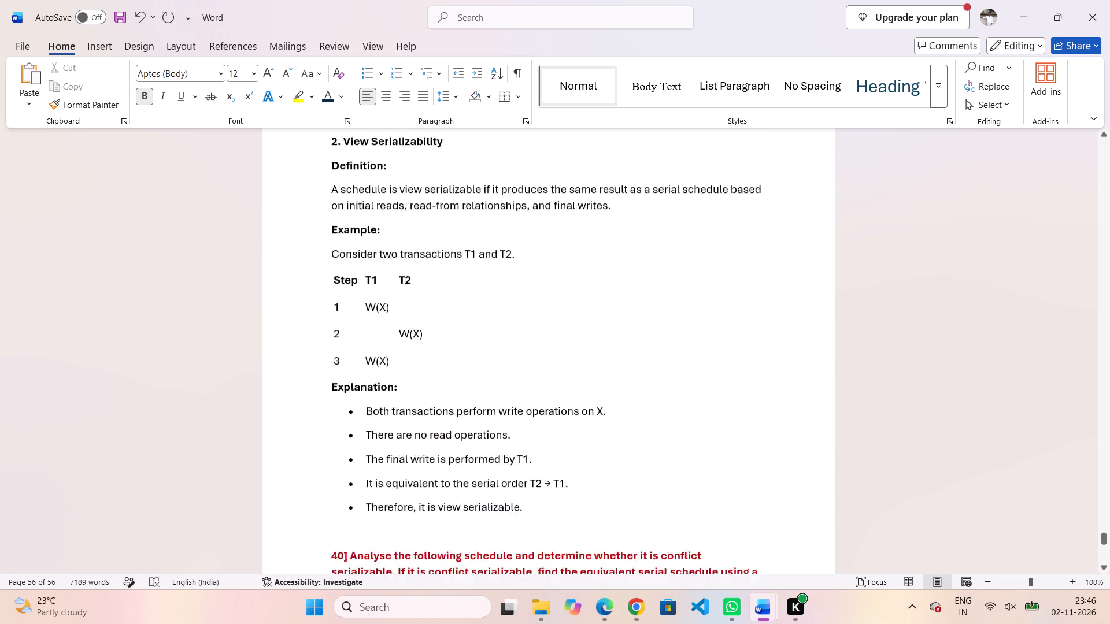
{"action": "scroll", "coordinate": [516, 491], "scroll_direction": "up", "scroll_amount": 8}
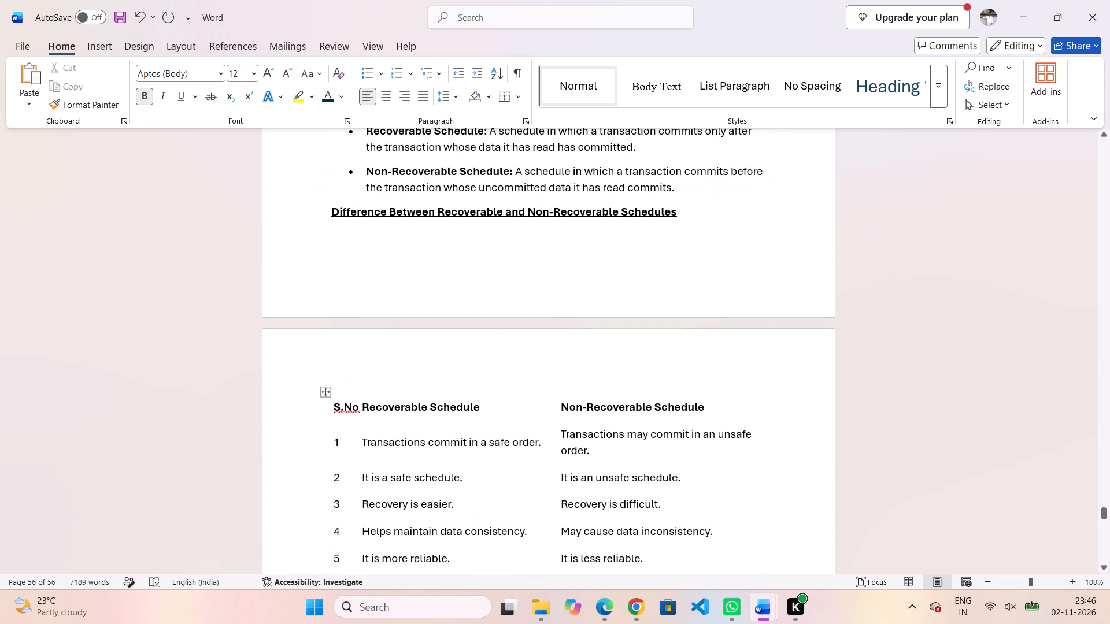
{"action": "scroll", "coordinate": [516, 491], "scroll_direction": "down", "scroll_amount": 4}
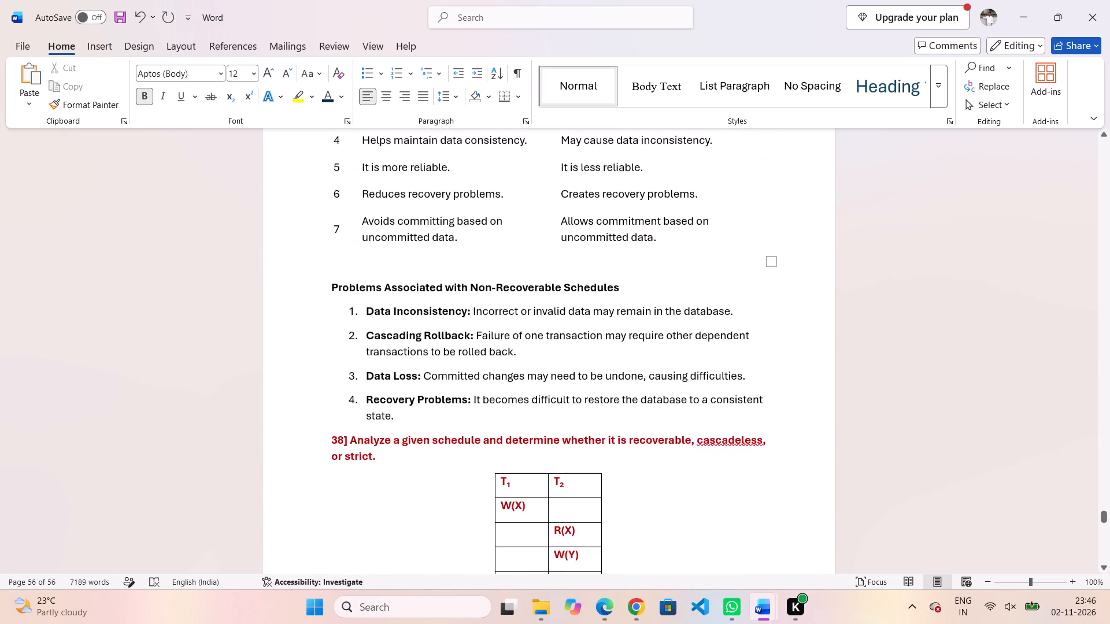
{"action": "scroll", "coordinate": [516, 491], "scroll_direction": "down", "scroll_amount": 4}
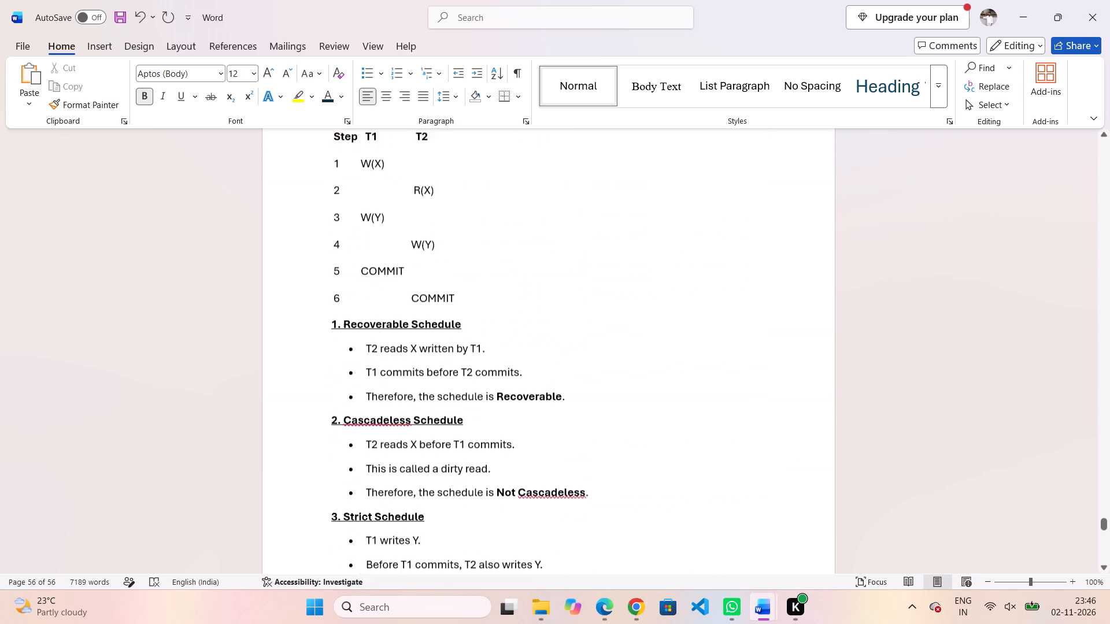
{"action": "scroll", "coordinate": [516, 491], "scroll_direction": "down", "scroll_amount": 6}
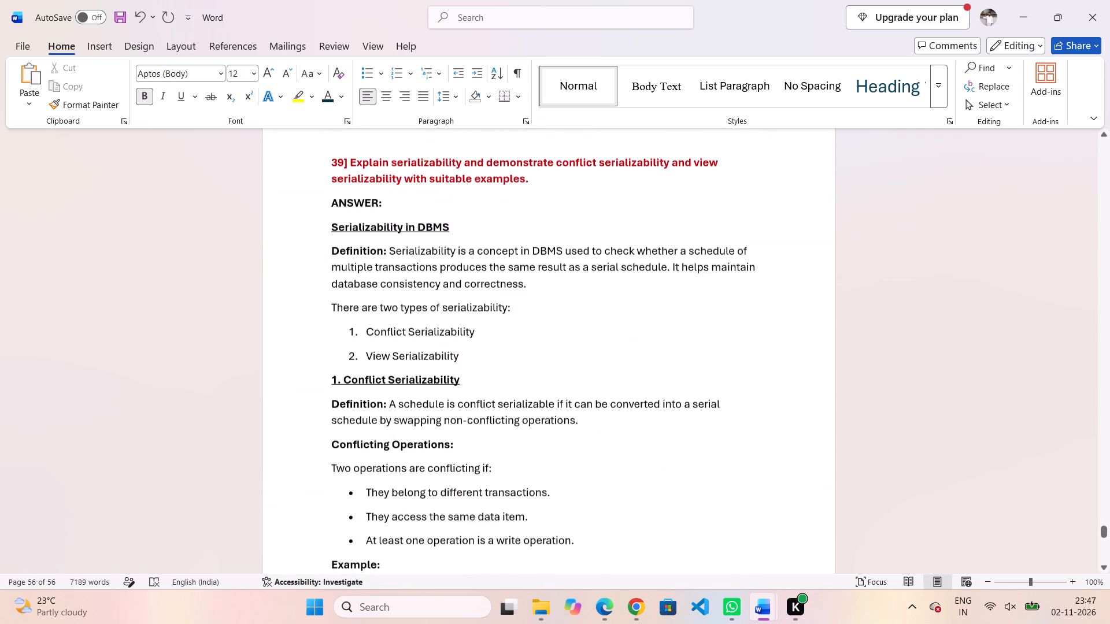
{"action": "scroll", "coordinate": [516, 491], "scroll_direction": "down", "scroll_amount": 4}
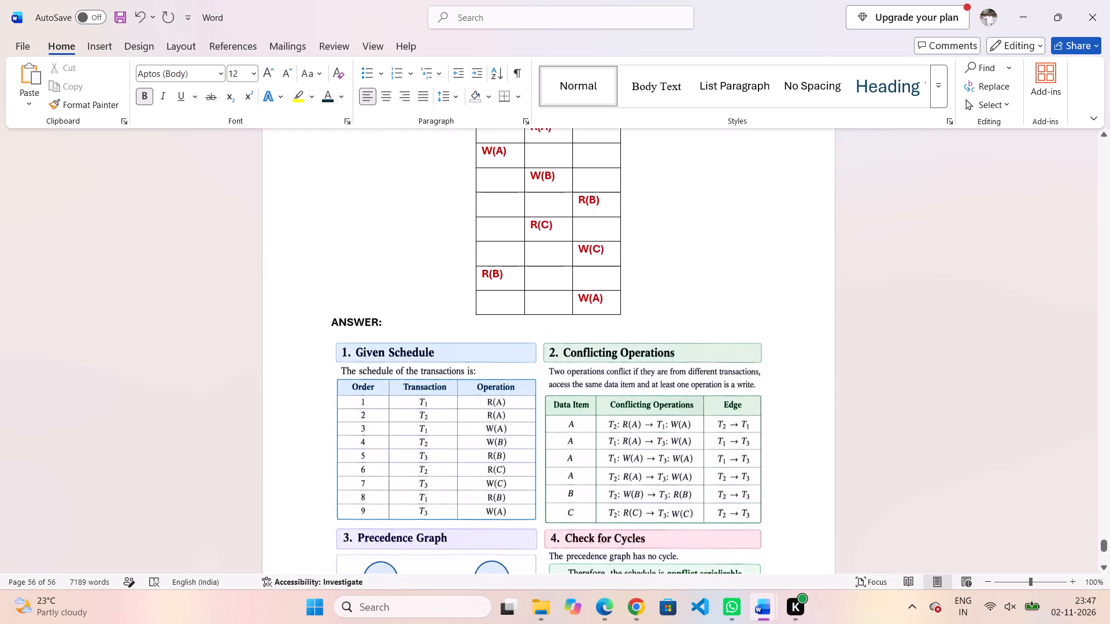
{"action": "scroll", "coordinate": [516, 491], "scroll_direction": "down", "scroll_amount": 1}
{"action": "scroll", "coordinate": [516, 491], "scroll_direction": "up", "scroll_amount": 3}
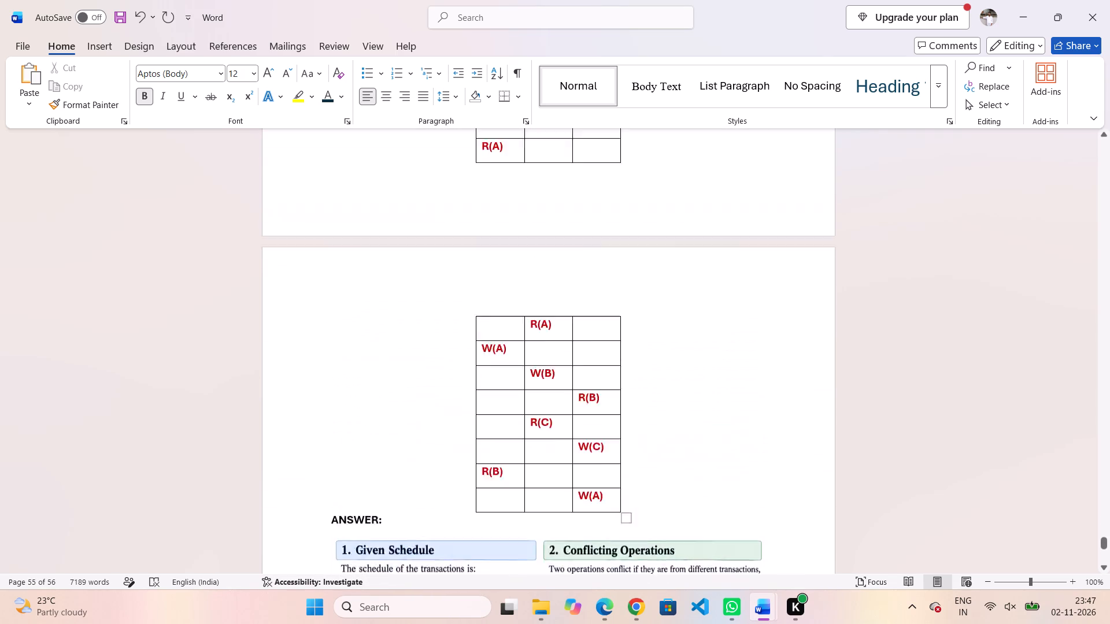
{"action": "scroll", "coordinate": [516, 491], "scroll_direction": "up", "scroll_amount": 1}
{"action": "scroll", "coordinate": [516, 491], "scroll_direction": "down", "scroll_amount": 4}
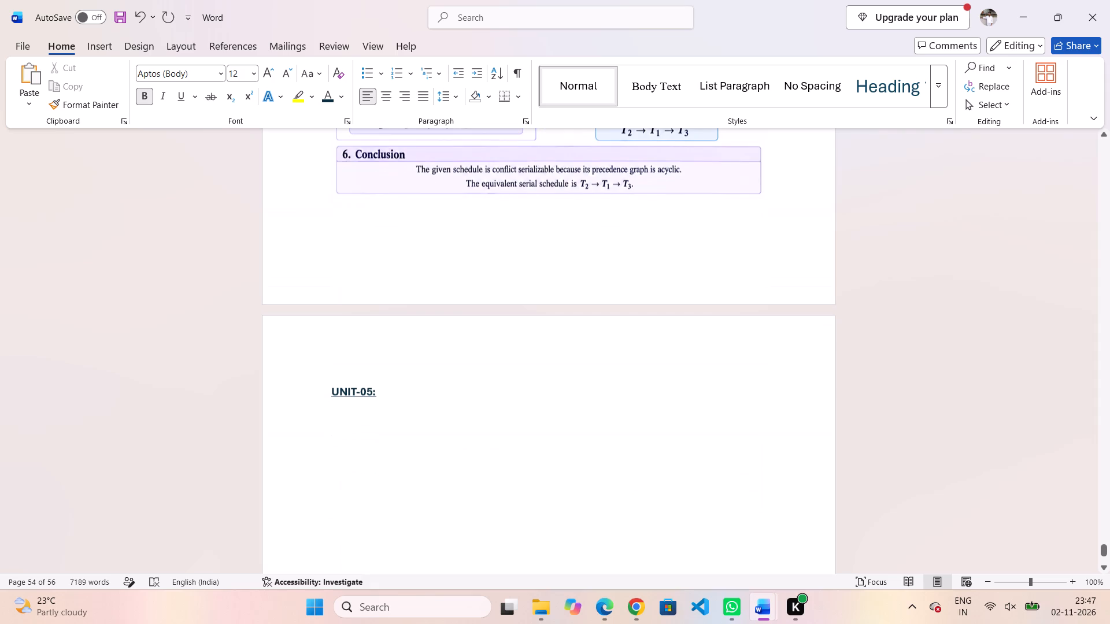
Enter the question number "41]" below the UNIT-05 heading, set it to the automatic font colour, and add a space after it.
{"action": "type", "text": "41]"}
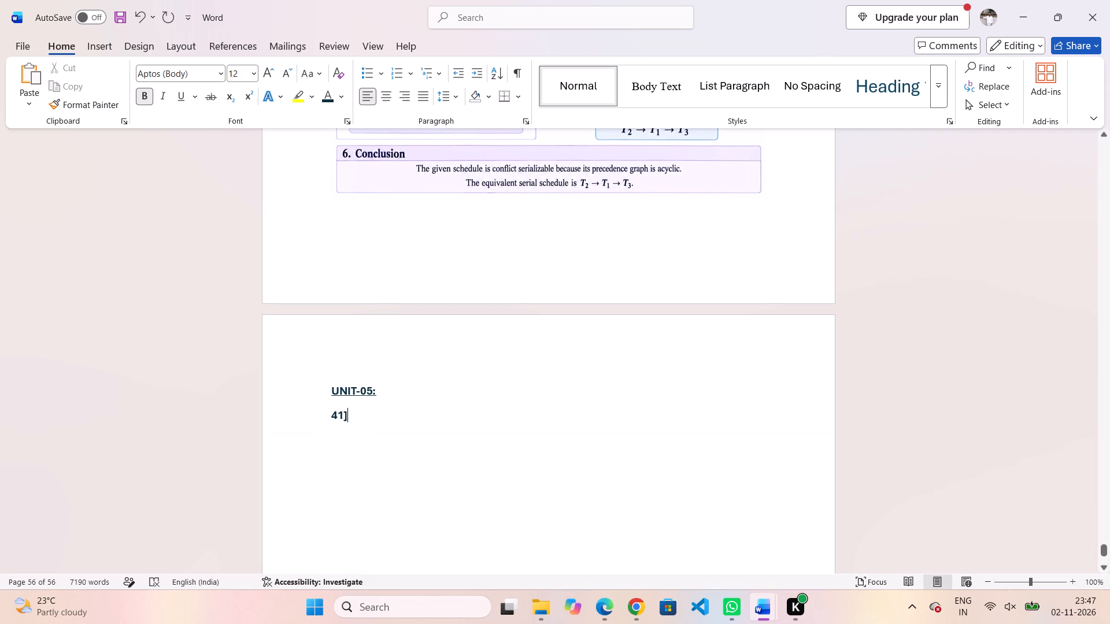
{"action": "left_click_drag", "start_coordinate": [354, 414], "coordinate": [326, 412]}
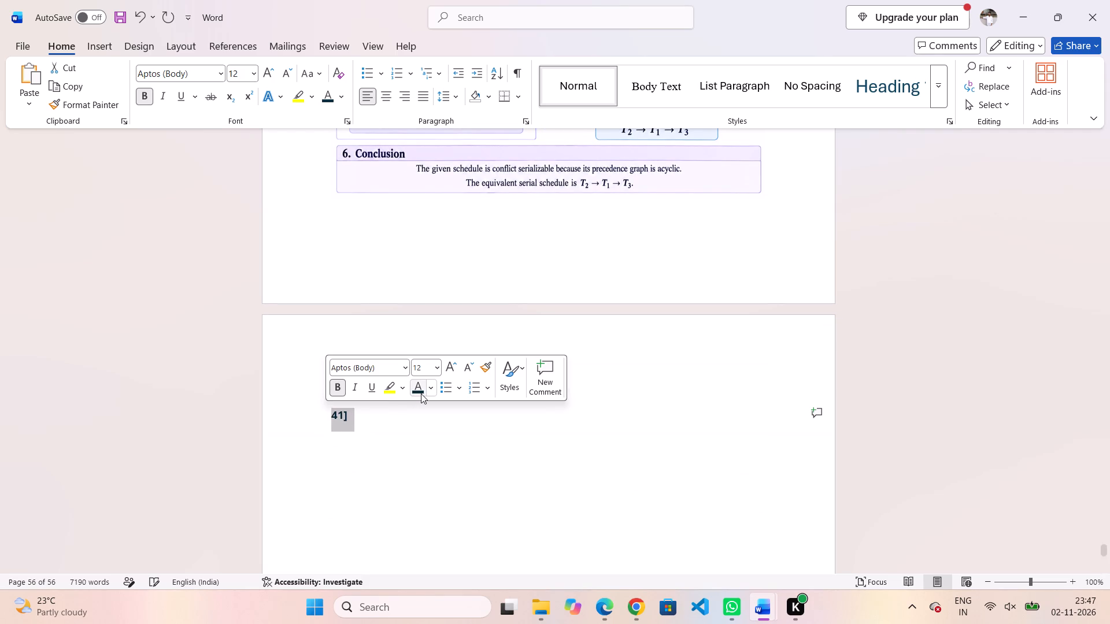
{"action": "left_click", "coordinate": [432, 388]}
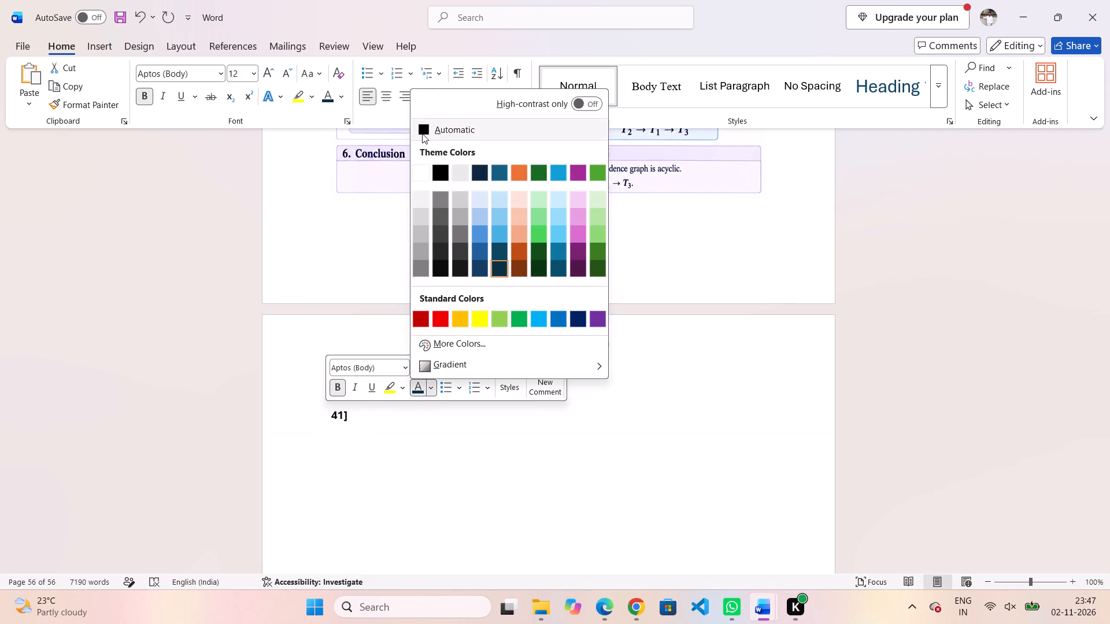
{"action": "left_click", "coordinate": [422, 133]}
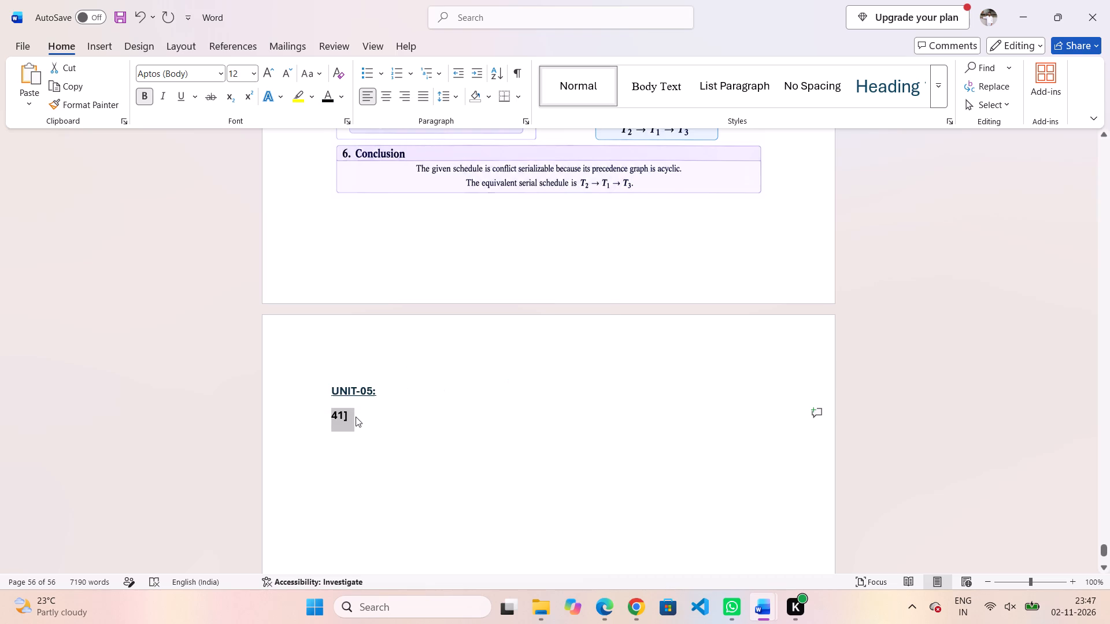
{"action": "left_click", "coordinate": [356, 417]}
{"action": "key", "text": "space"}
{"action": "scroll", "coordinate": [423, 414], "scroll_direction": "up", "scroll_amount": 5}
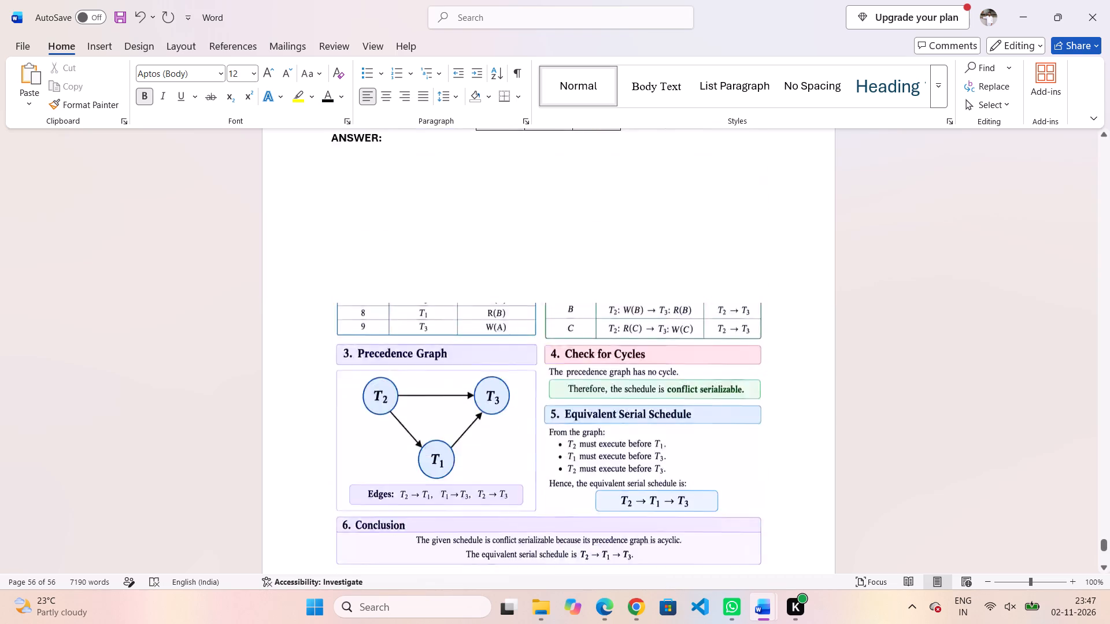
Review the preceding answers to questions 38 through 40, ending at the UNIT-05 page.
{"action": "scroll", "coordinate": [423, 414], "scroll_direction": "up", "scroll_amount": 5}
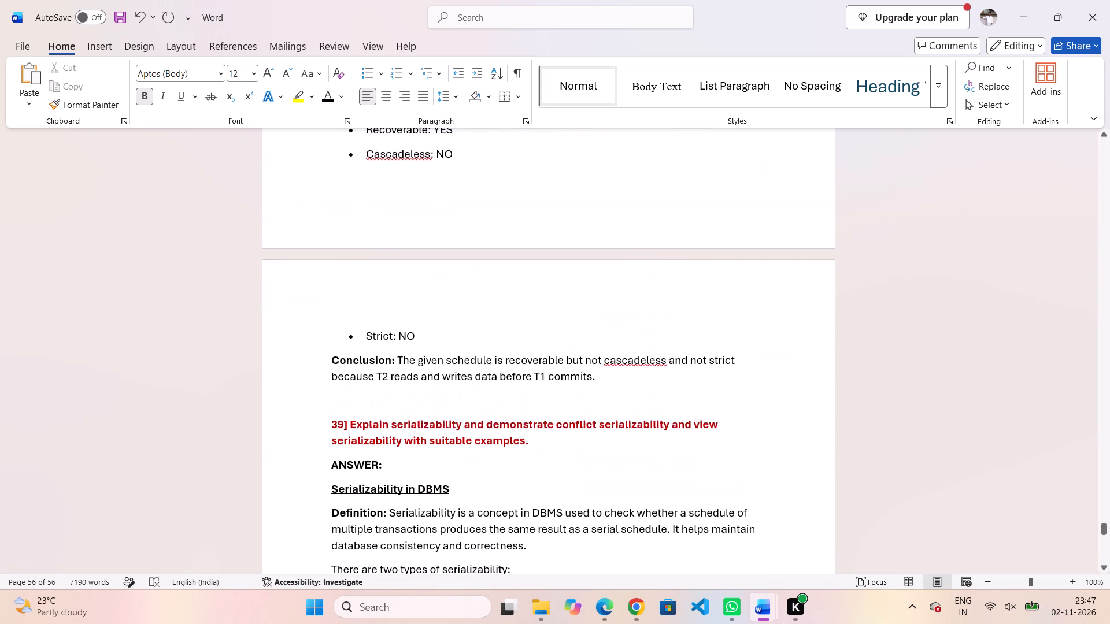
{"action": "scroll", "coordinate": [423, 414], "scroll_direction": "up", "scroll_amount": 5}
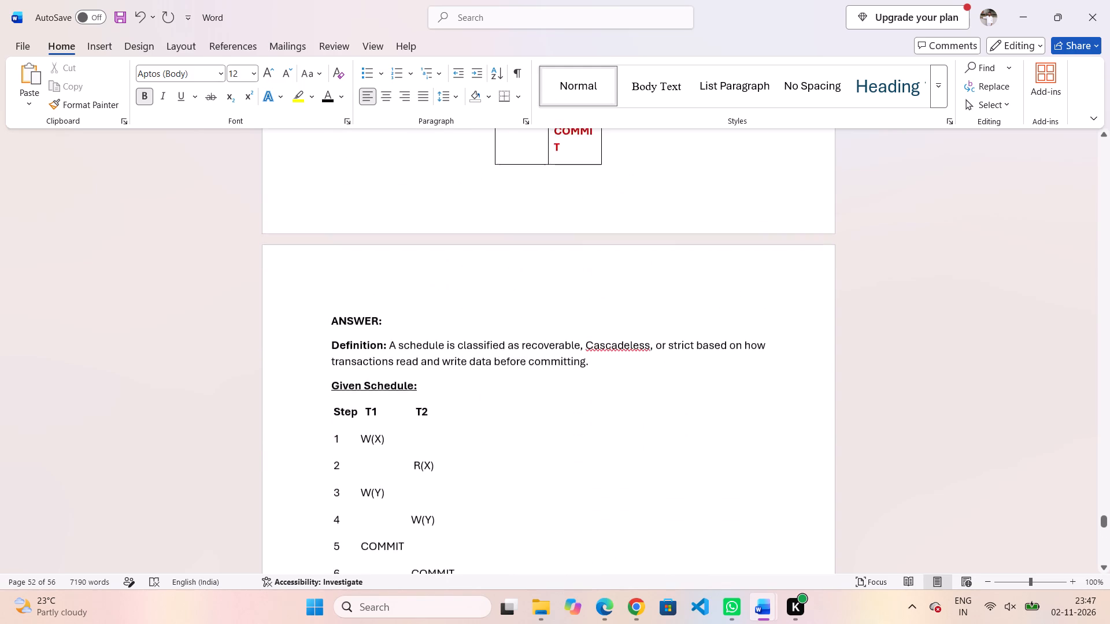
{"action": "scroll", "coordinate": [423, 414], "scroll_direction": "up", "scroll_amount": 2}
{"action": "scroll", "coordinate": [423, 414], "scroll_direction": "down", "scroll_amount": 5}
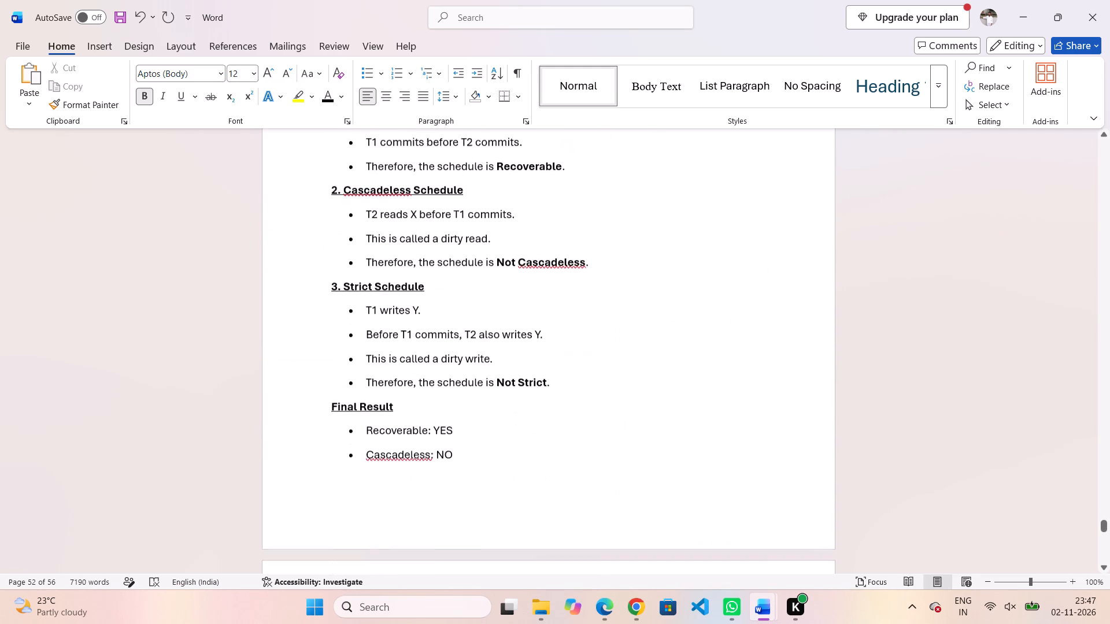
{"action": "scroll", "coordinate": [423, 414], "scroll_direction": "down", "scroll_amount": 12}
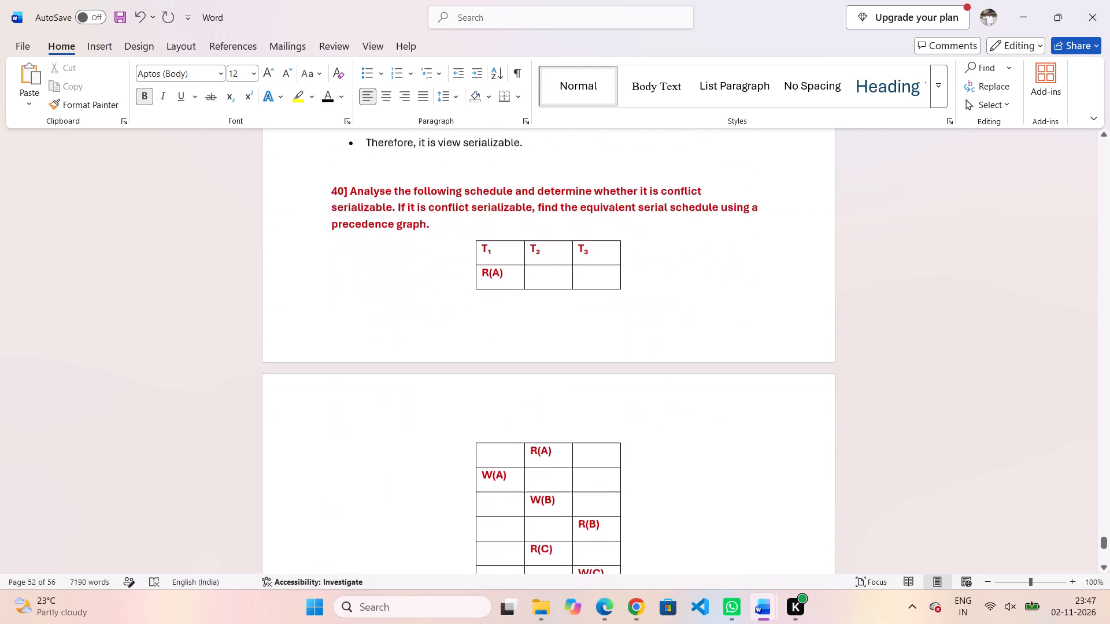
{"action": "scroll", "coordinate": [423, 414], "scroll_direction": "down", "scroll_amount": 6}
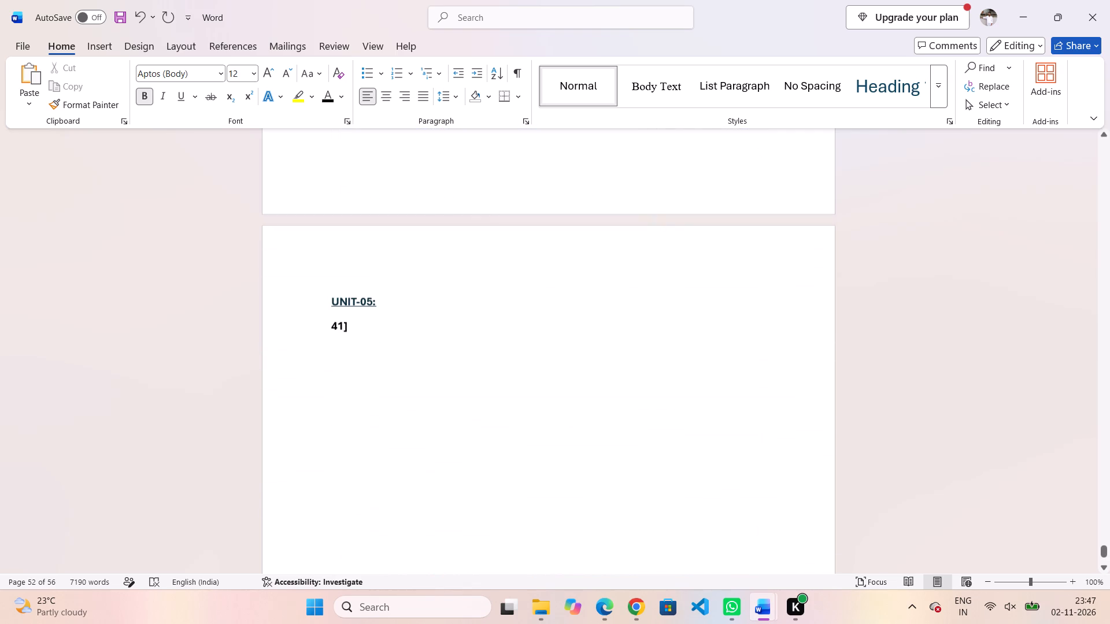
{"action": "scroll", "coordinate": [423, 414], "scroll_direction": "down", "scroll_amount": 1}
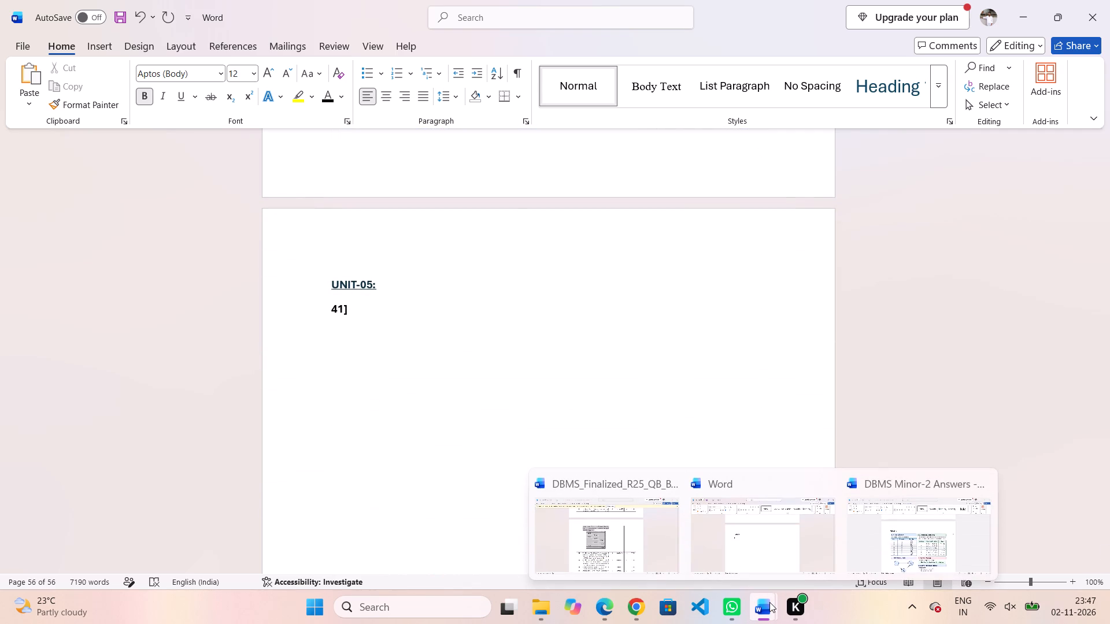
Copy the text of question 41 on Two-Phase Locking from the DBMS_Finalized_R25_QB_BTL document and paste it after "41]" in the answers document.
{"action": "left_click", "coordinate": [652, 555]}
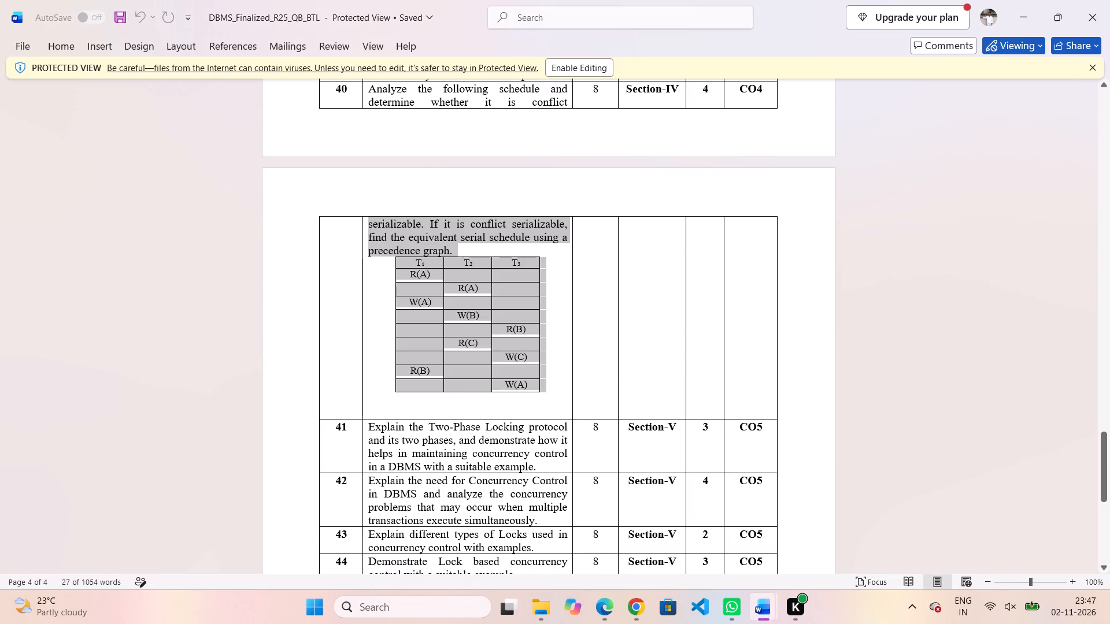
{"action": "left_click_drag", "start_coordinate": [538, 471], "coordinate": [425, 446]}
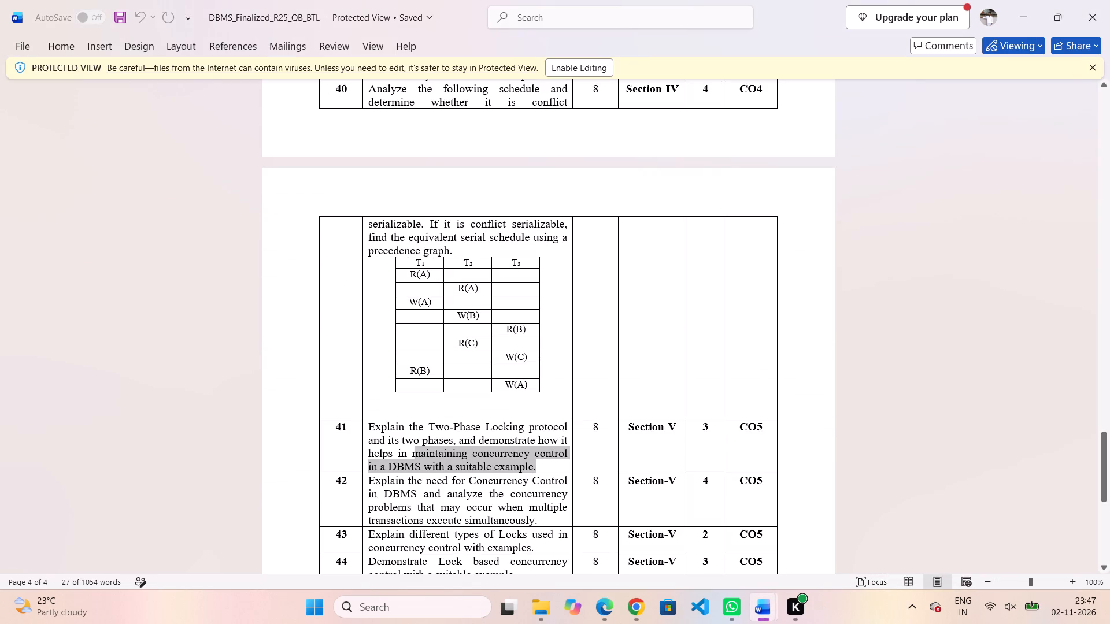
{"action": "left_click_drag", "start_coordinate": [425, 446], "coordinate": [376, 430]}
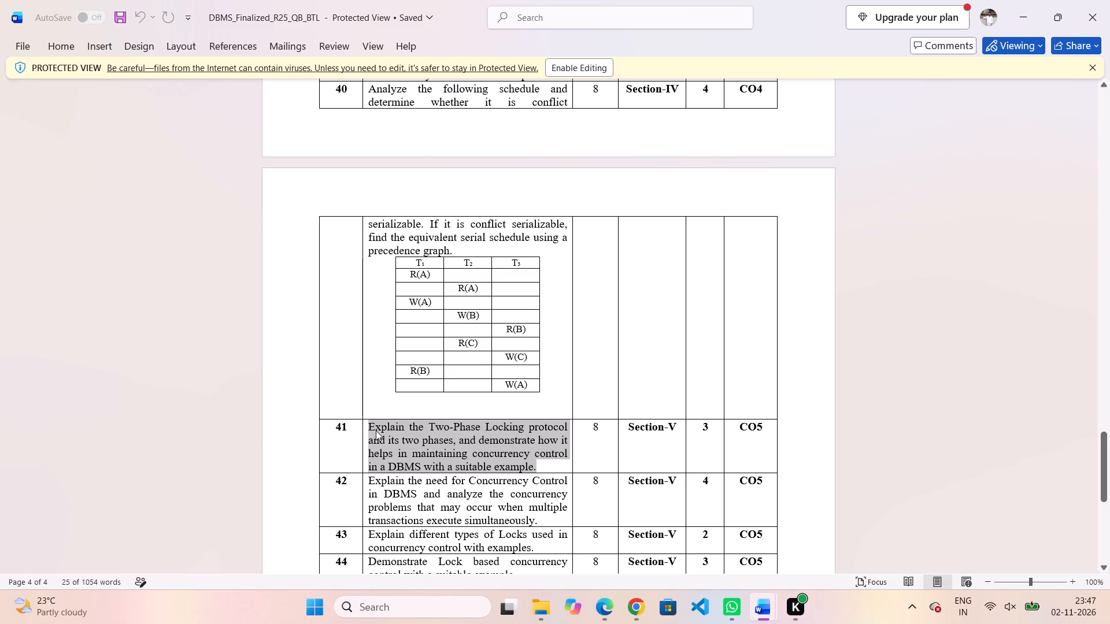
{"action": "key", "text": "ctrl+c"}
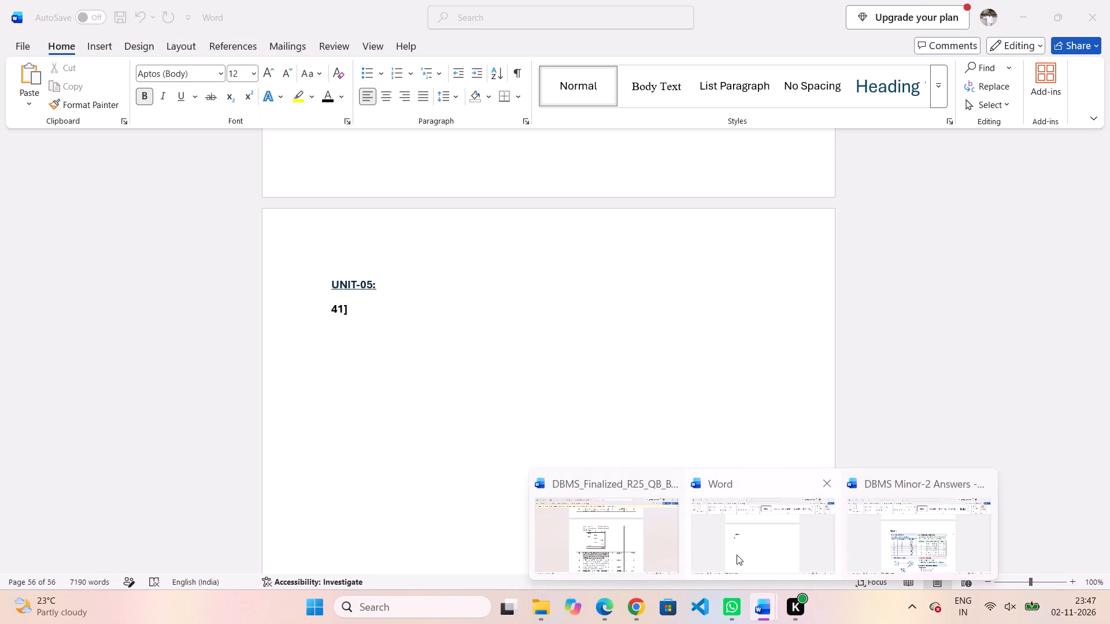
{"action": "left_click", "coordinate": [737, 555]}
{"action": "key", "text": "ctrl+v"}
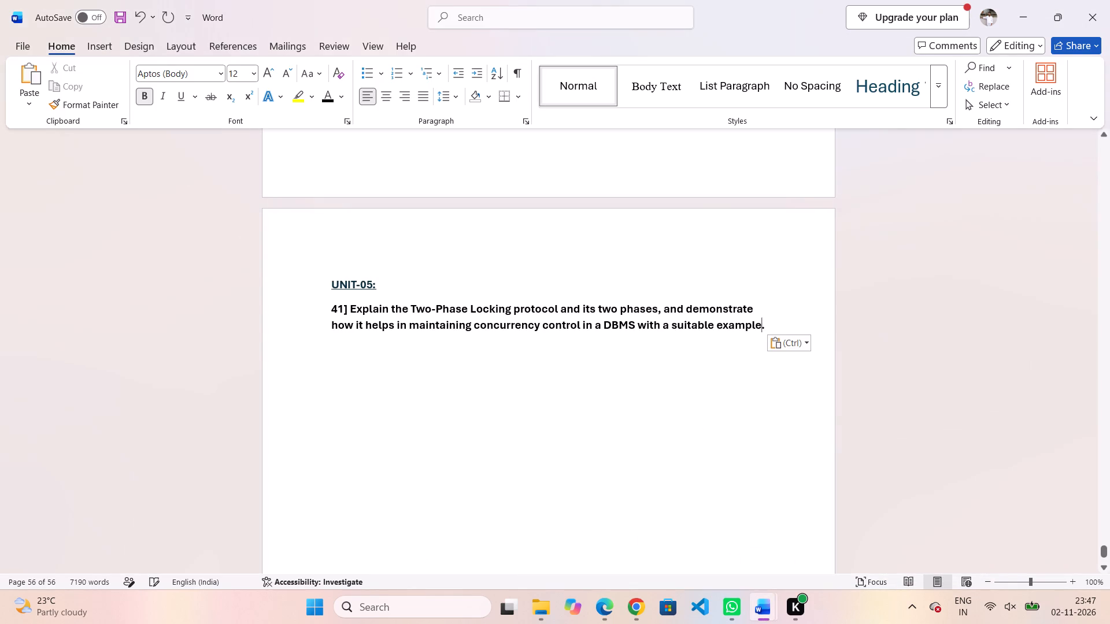
Add the bold label "ANSWER:" on a new line below question 41.
{"action": "key", "text": "Return"}
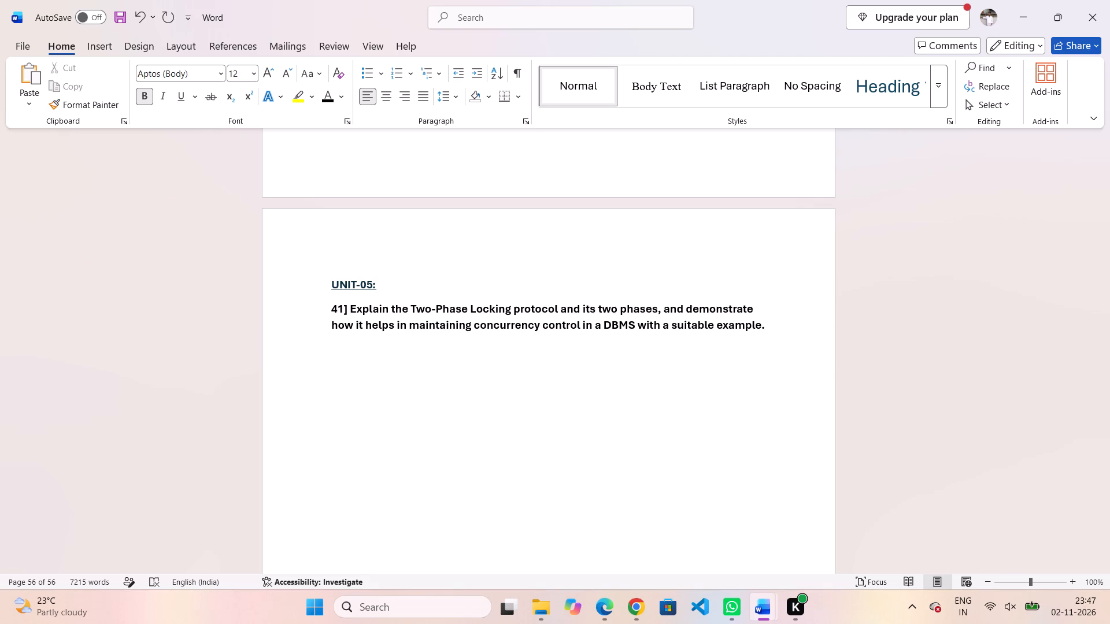
{"action": "type", "text": "ANSWER"}
{"action": "key", "text": "shift+colon"}
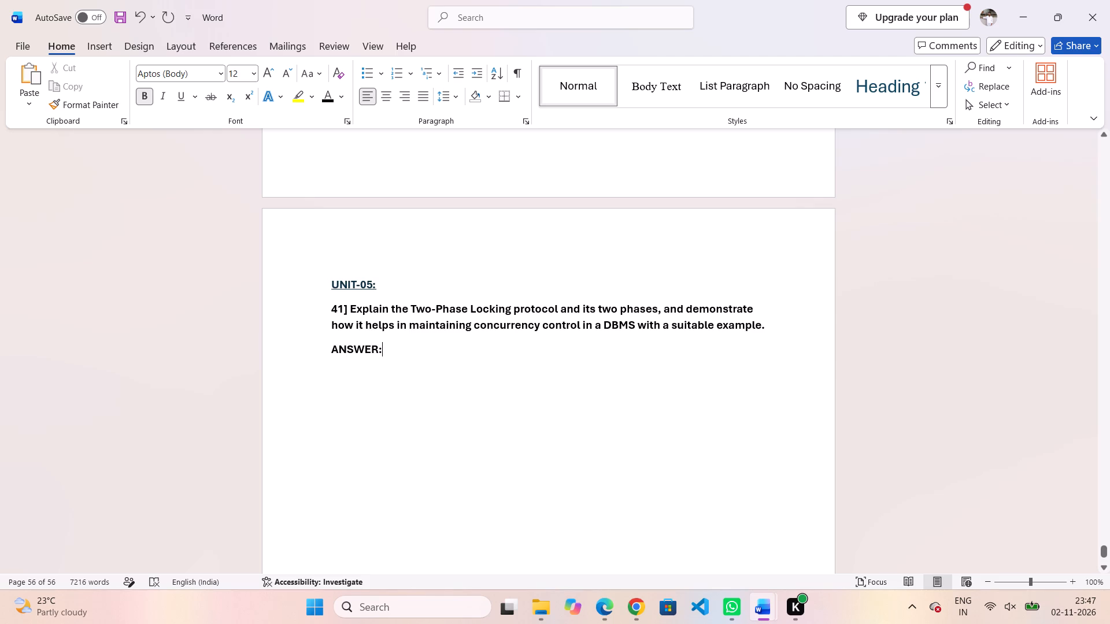
Set the font colour of the whole question 41 text to dark red.
{"action": "left_click_drag", "start_coordinate": [330, 306], "coordinate": [652, 328]}
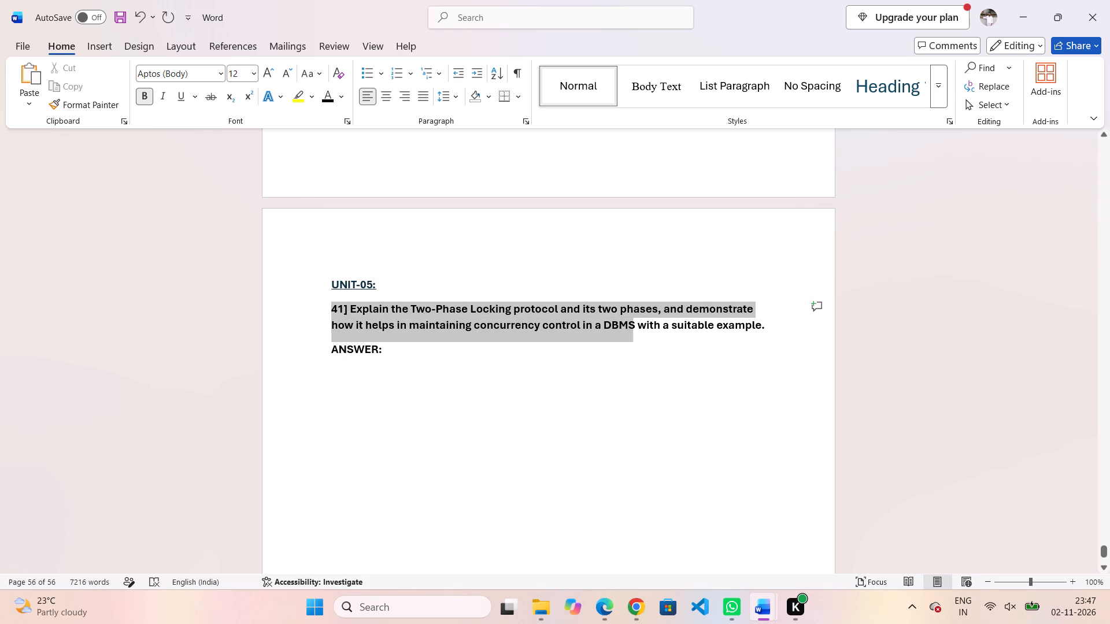
{"action": "left_click_drag", "start_coordinate": [652, 328], "coordinate": [815, 322]}
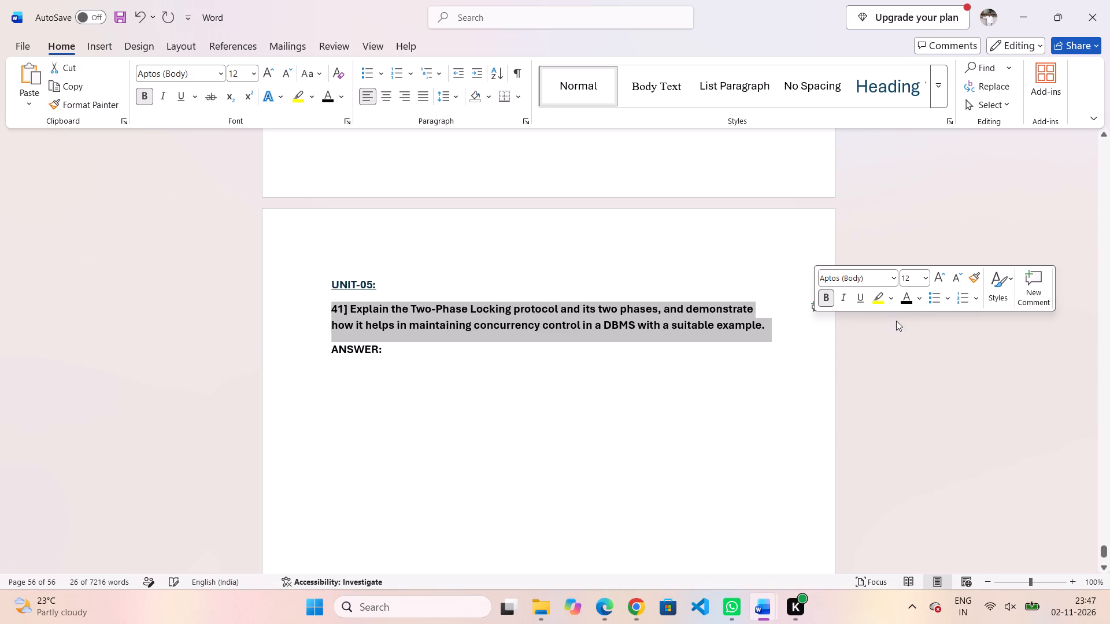
{"action": "left_click", "coordinate": [920, 296]}
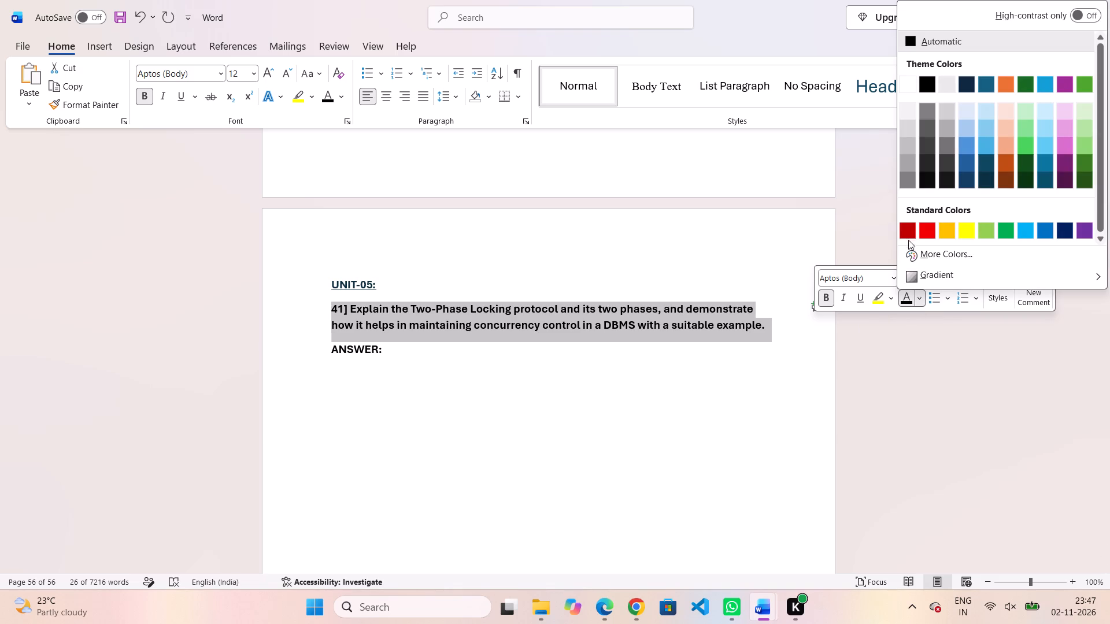
{"action": "left_click", "coordinate": [906, 234]}
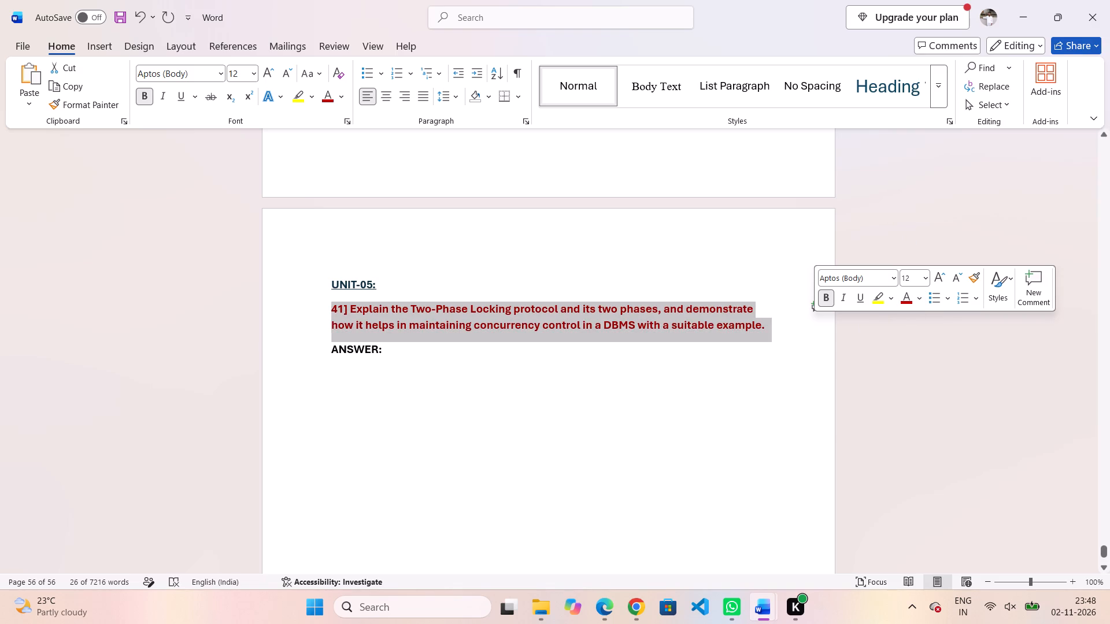
Copy the Two-Phase Locking picture from question 8 of DBMS Minor-2 Answers and paste it below question 41's ANSWER: label, with bold turned off.
{"action": "left_click", "coordinate": [331, 367]}
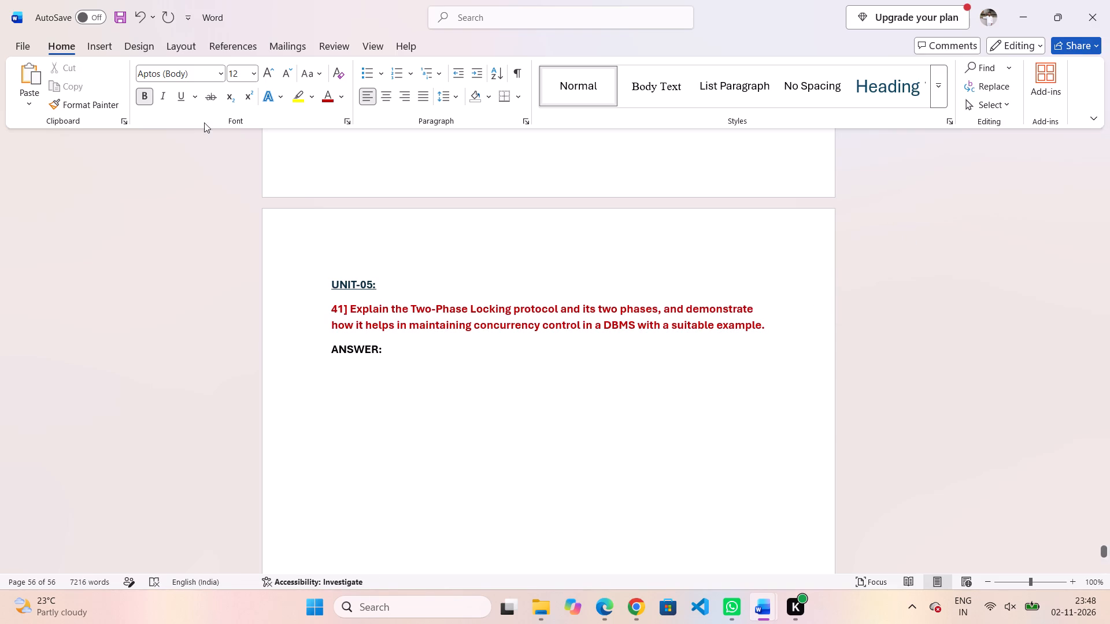
{"action": "left_click", "coordinate": [149, 100]}
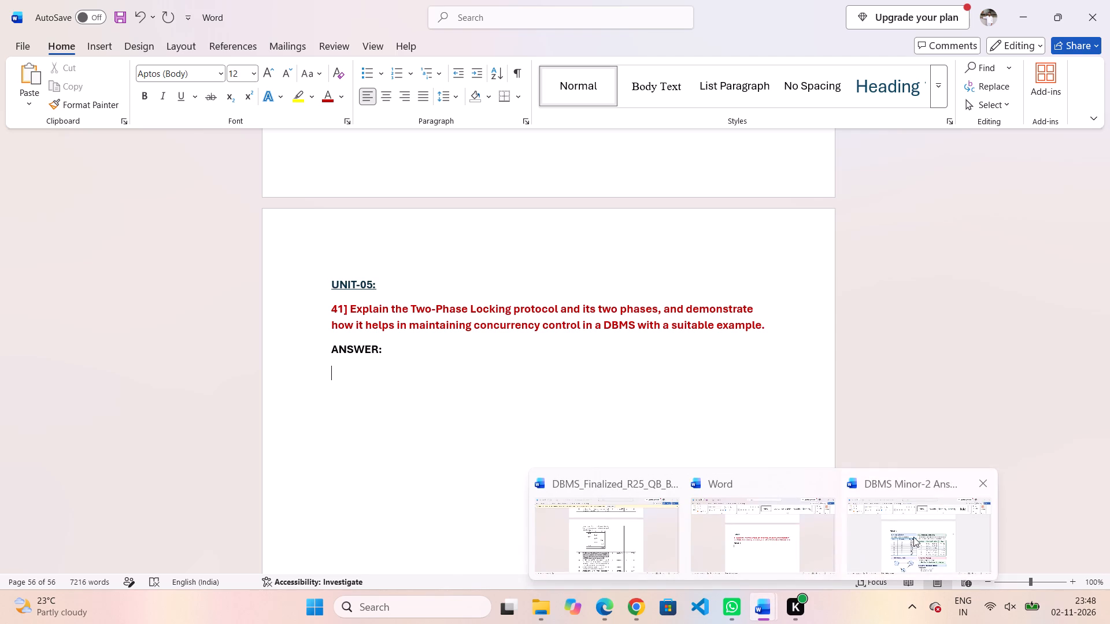
{"action": "left_click", "coordinate": [913, 537]}
{"action": "scroll", "coordinate": [668, 434], "scroll_direction": "down", "scroll_amount": 3}
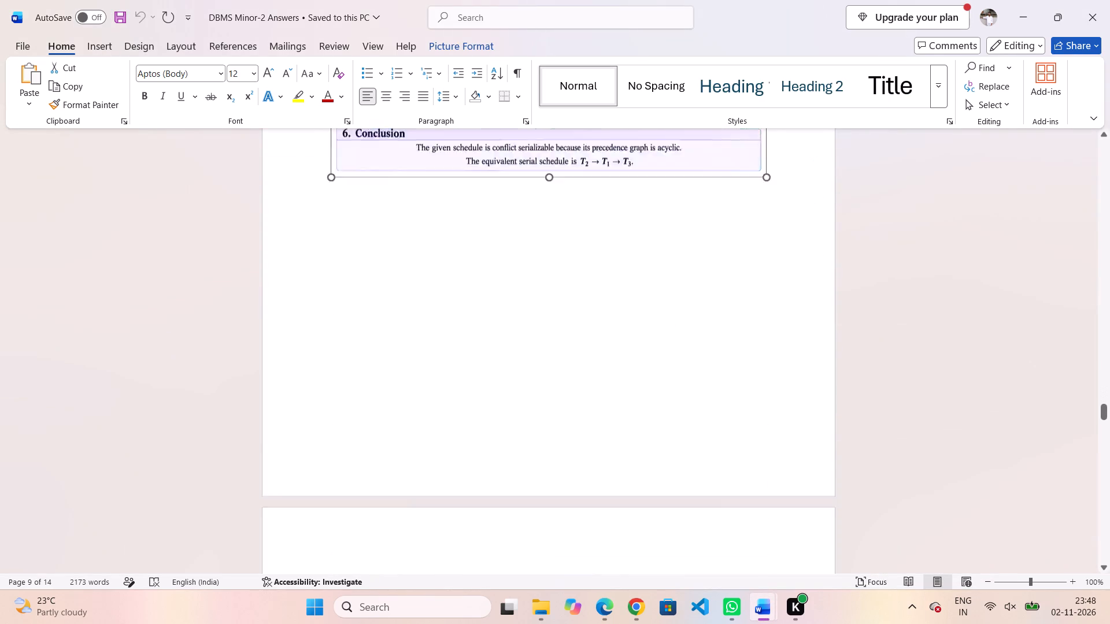
{"action": "scroll", "coordinate": [668, 434], "scroll_direction": "down", "scroll_amount": 3}
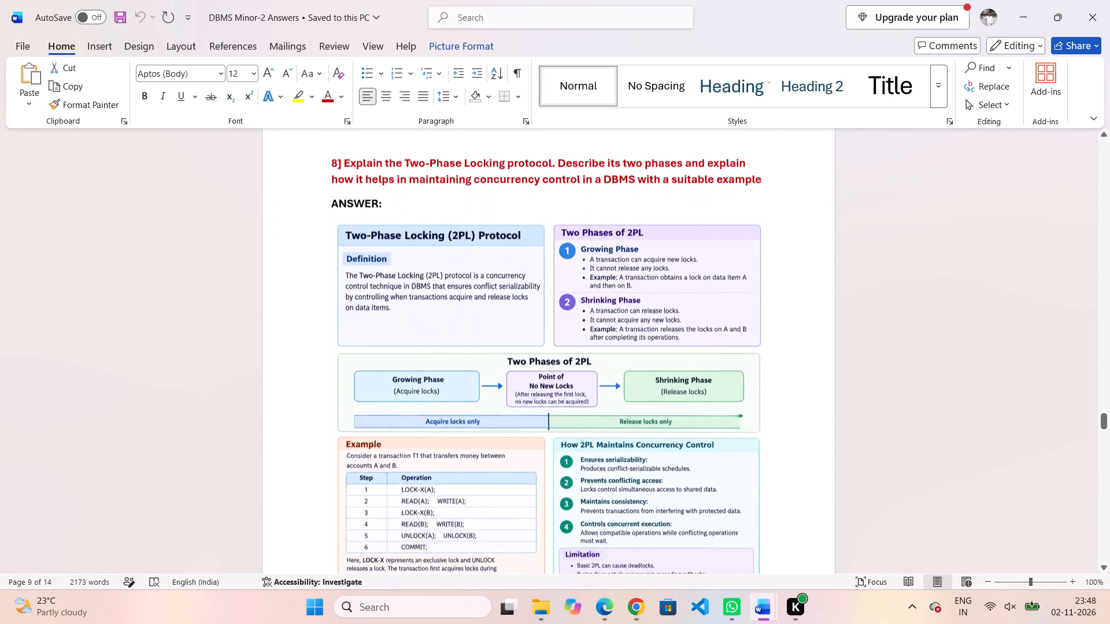
{"action": "left_click", "coordinate": [668, 434]}
{"action": "right_click", "coordinate": [668, 434]}
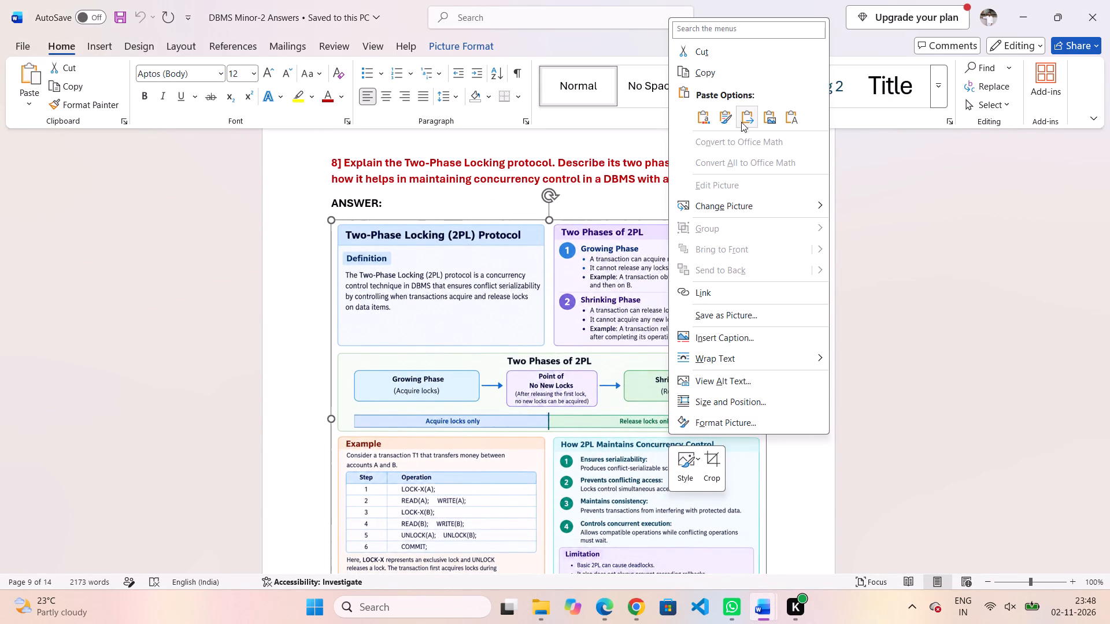
{"action": "left_click", "coordinate": [702, 72]}
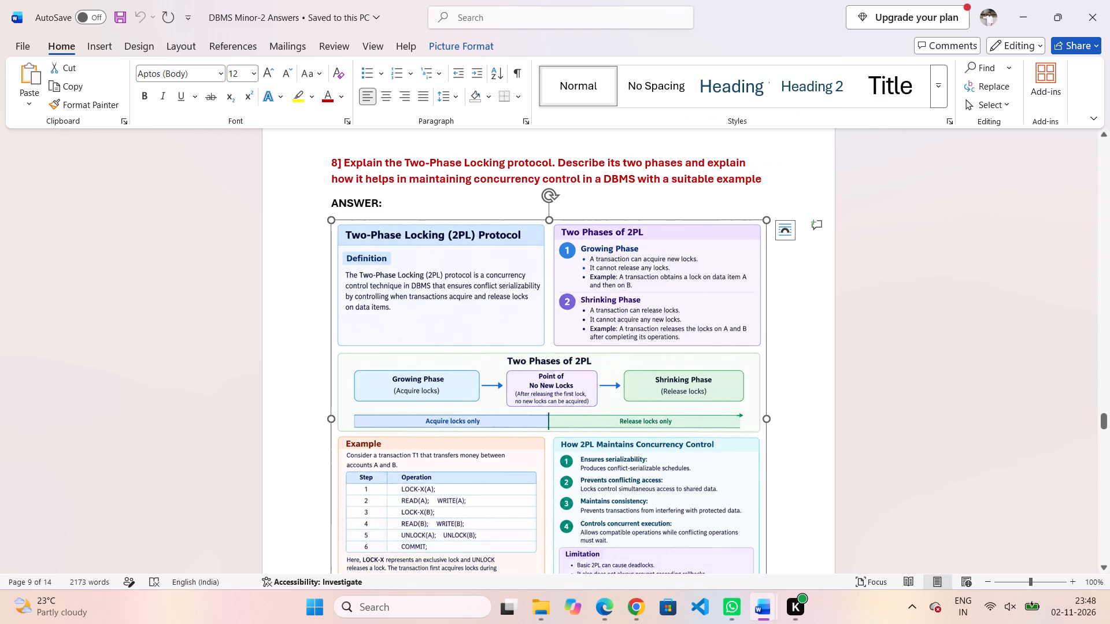
{"action": "right_click", "coordinate": [642, 373]}
{"action": "left_click", "coordinate": [678, 226]}
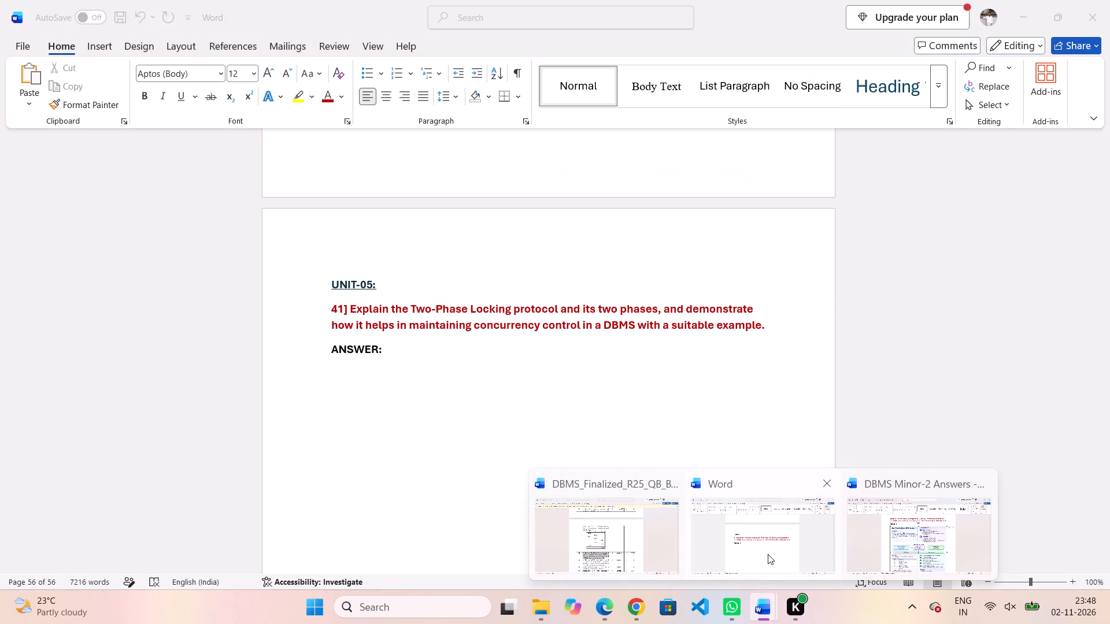
{"action": "left_click", "coordinate": [768, 554]}
{"action": "key", "text": "ctrl+v"}
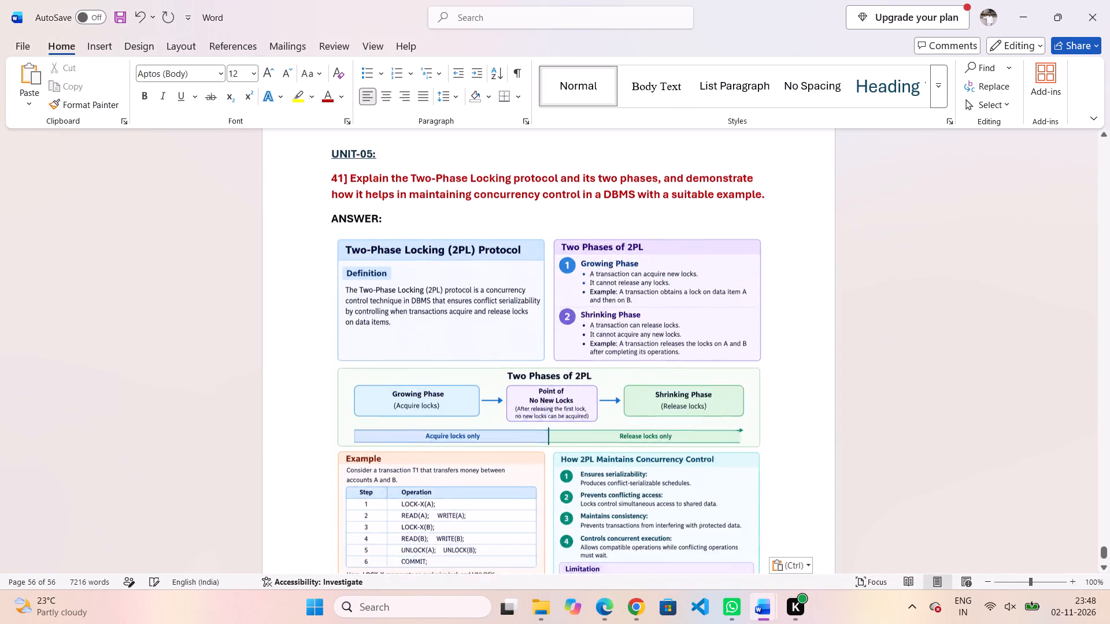
Enter the question number "42]" on a new line below the Two-Phase Locking picture, make it bold, and add a space after it.
{"action": "scroll", "coordinate": [768, 554], "scroll_direction": "down", "scroll_amount": 3}
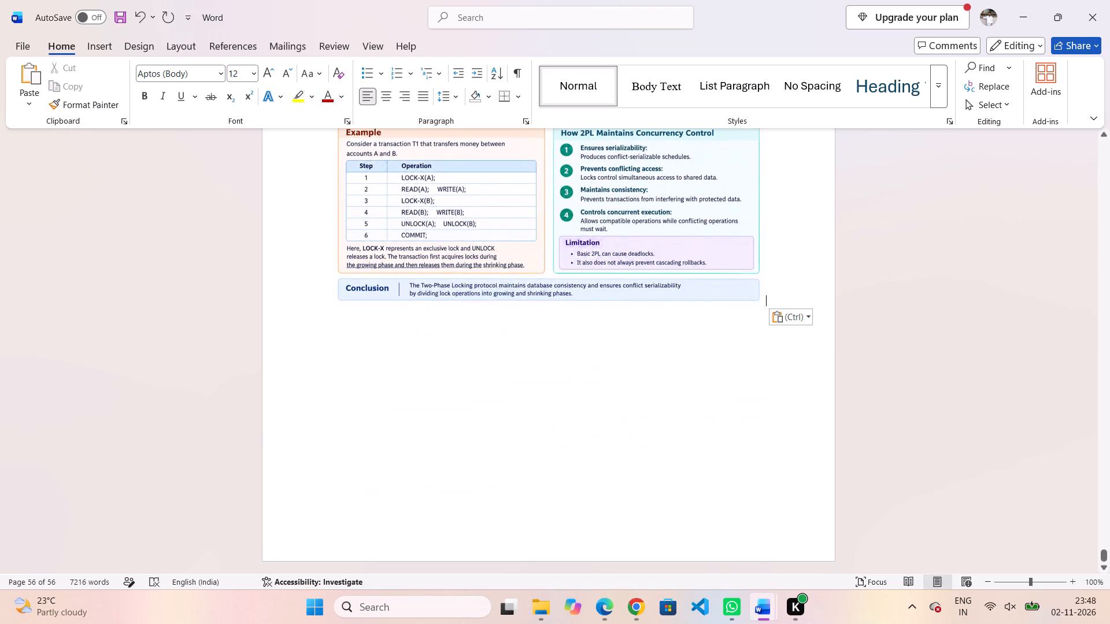
{"action": "key", "text": "Return"}
{"action": "scroll", "coordinate": [768, 554], "scroll_direction": "up", "scroll_amount": 3}
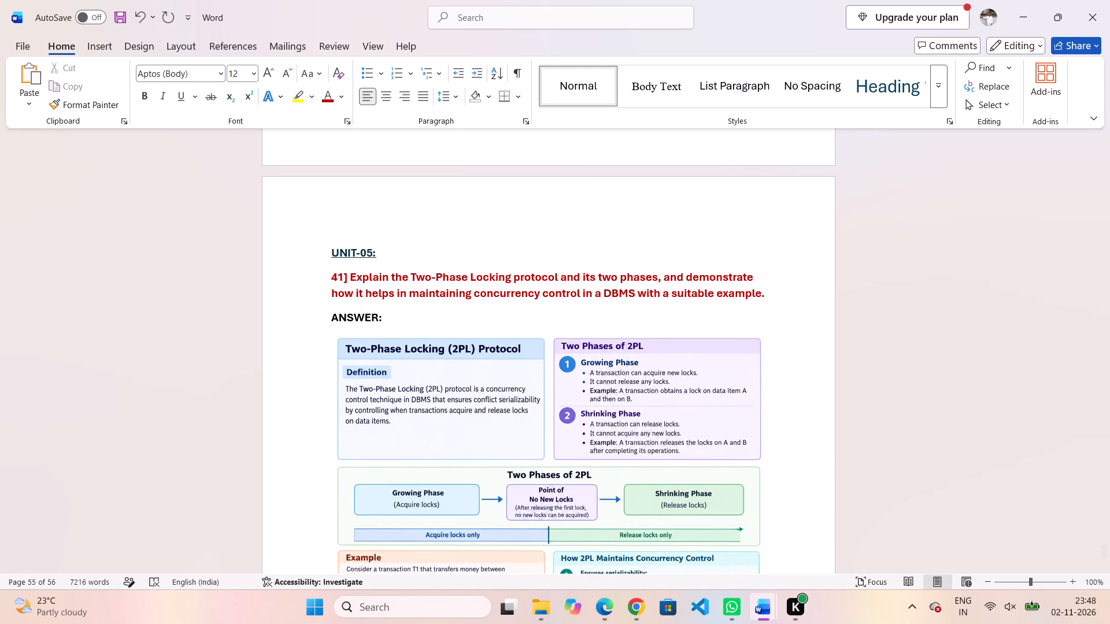
{"action": "scroll", "coordinate": [768, 554], "scroll_direction": "down", "scroll_amount": 4}
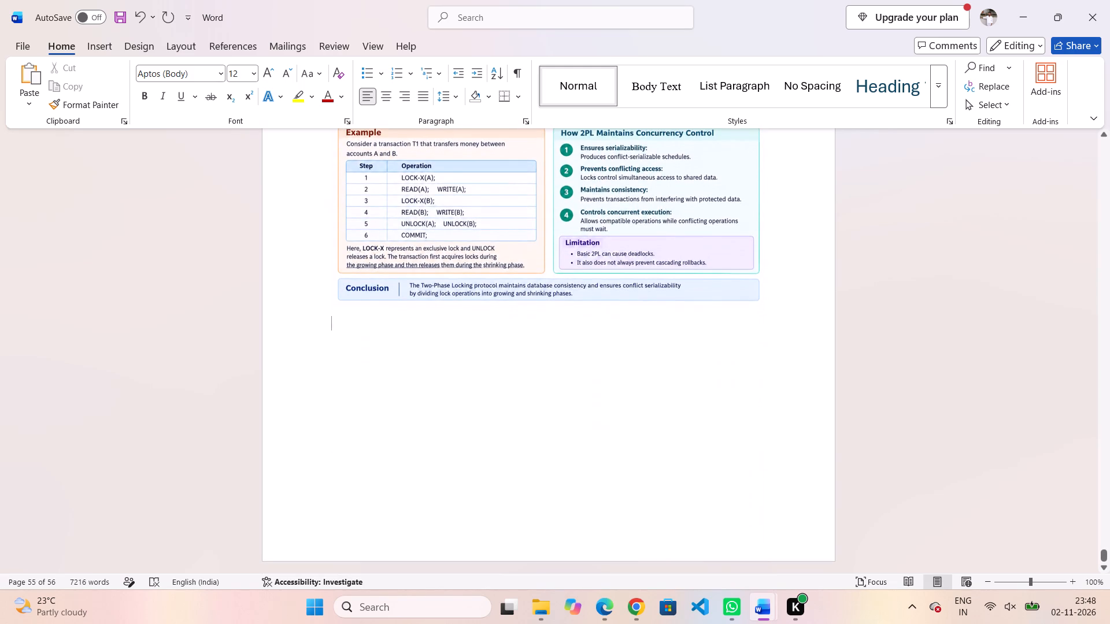
{"action": "type", "text": "42"}
{"action": "key", "text": "bracketright"}
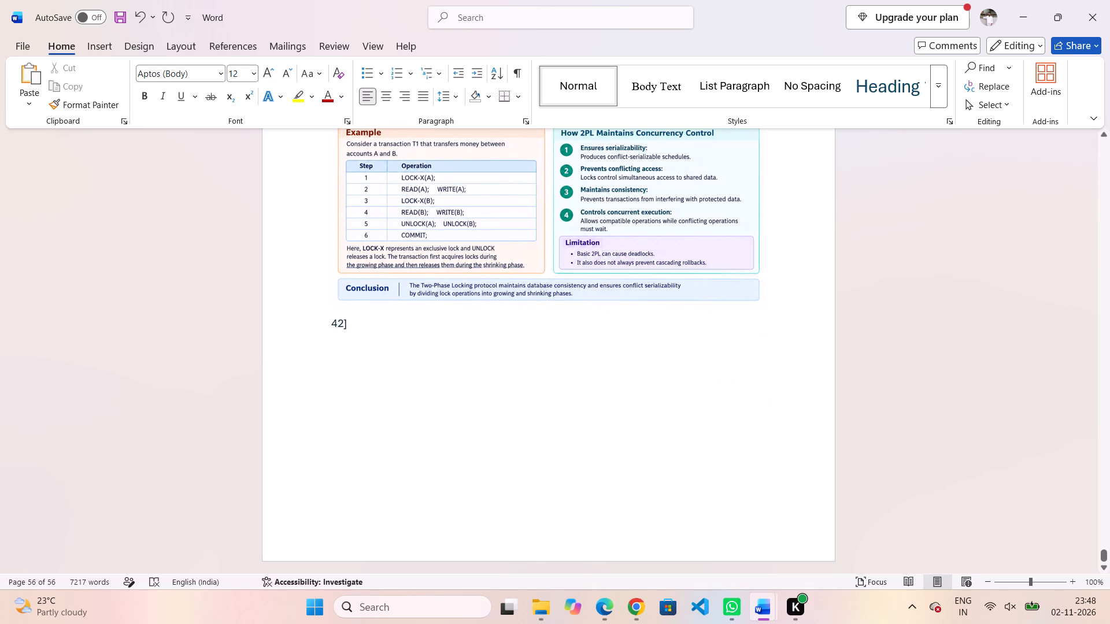
{"action": "left_click_drag", "start_coordinate": [356, 321], "coordinate": [323, 318]}
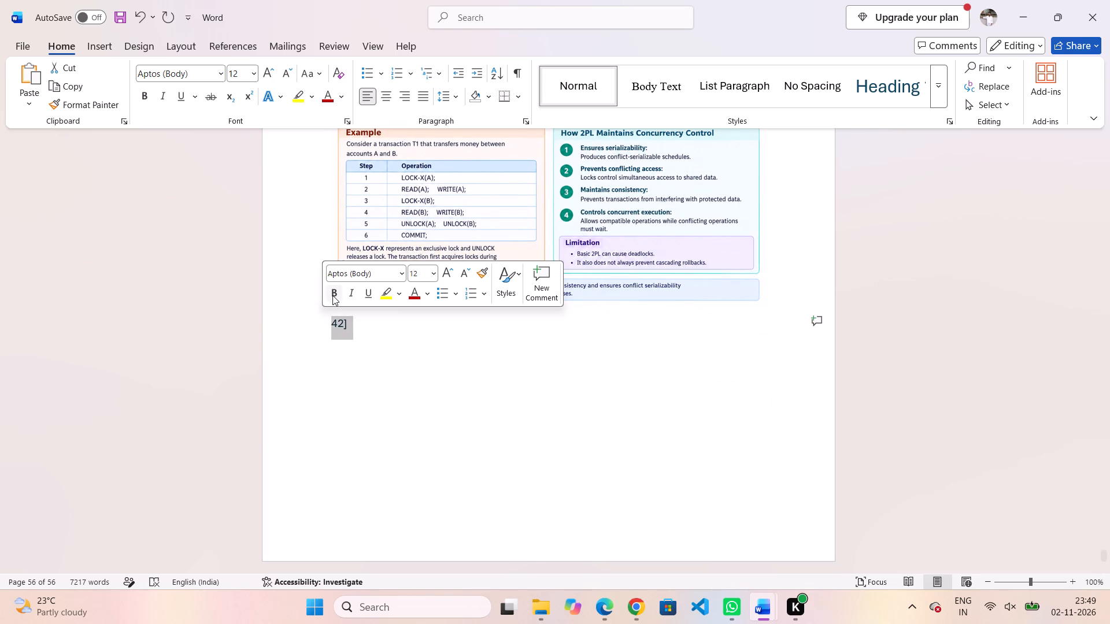
{"action": "left_click", "coordinate": [332, 295]}
{"action": "left_click", "coordinate": [358, 326]}
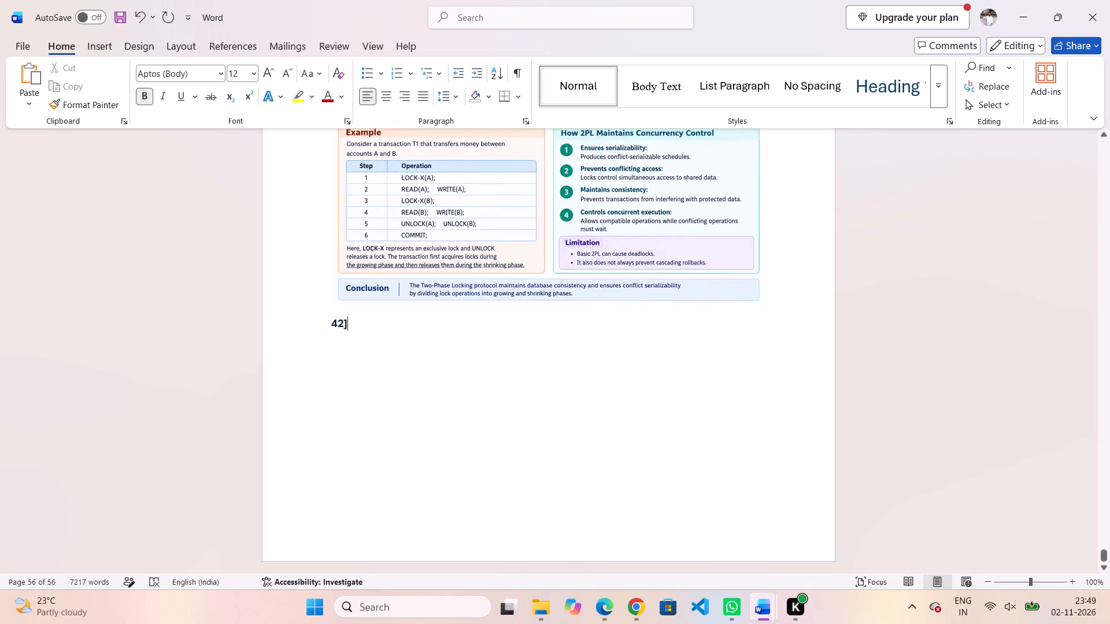
{"action": "key", "text": "space"}
{"action": "scroll", "coordinate": [358, 326], "scroll_direction": "up", "scroll_amount": 3}
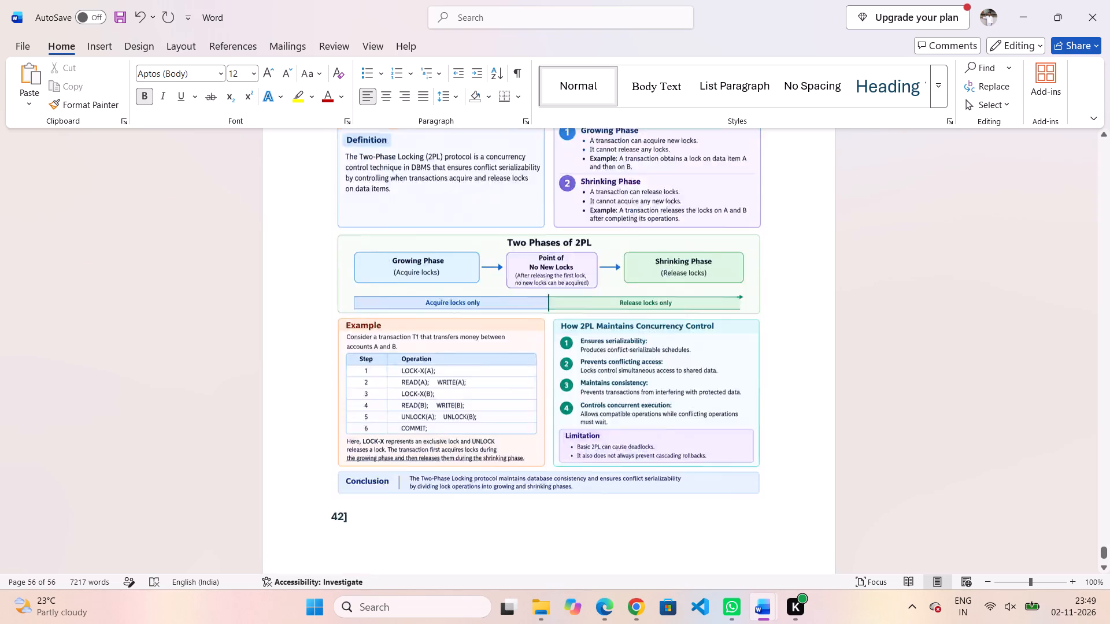
Review the existing answers from the Unrepeatable Read Problem section through question 41's Two-Phase Locking picture, checking their content and formatting.
{"action": "scroll", "coordinate": [358, 326], "scroll_direction": "up", "scroll_amount": 9}
{"action": "scroll", "coordinate": [358, 326], "scroll_direction": "down", "scroll_amount": 2}
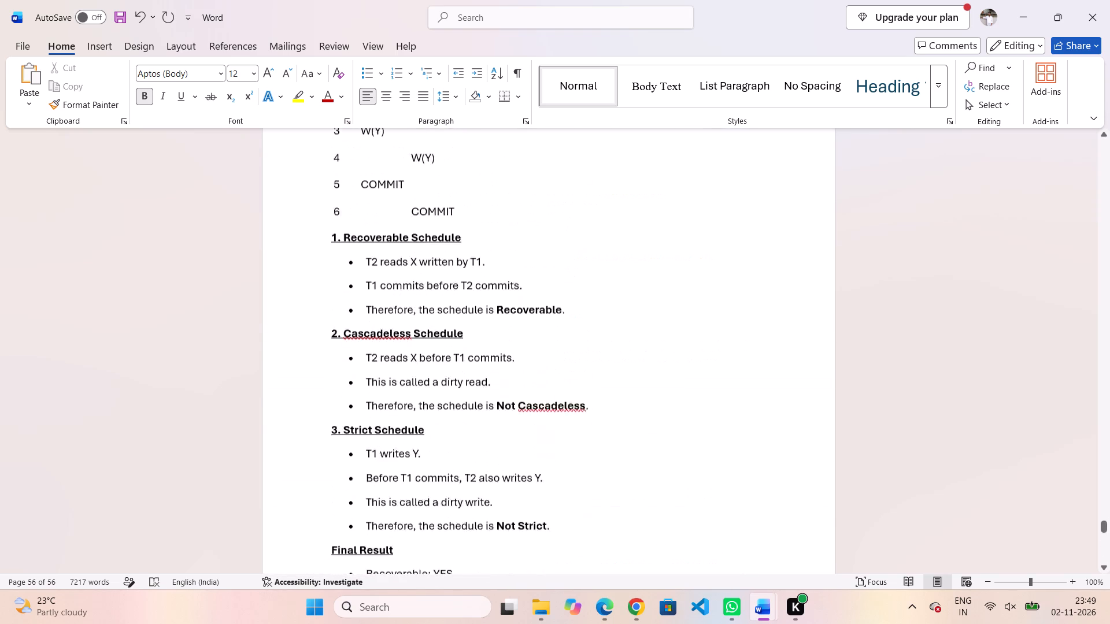
{"action": "scroll", "coordinate": [358, 326], "scroll_direction": "down", "scroll_amount": 5}
{"action": "scroll", "coordinate": [358, 326], "scroll_direction": "up", "scroll_amount": 3}
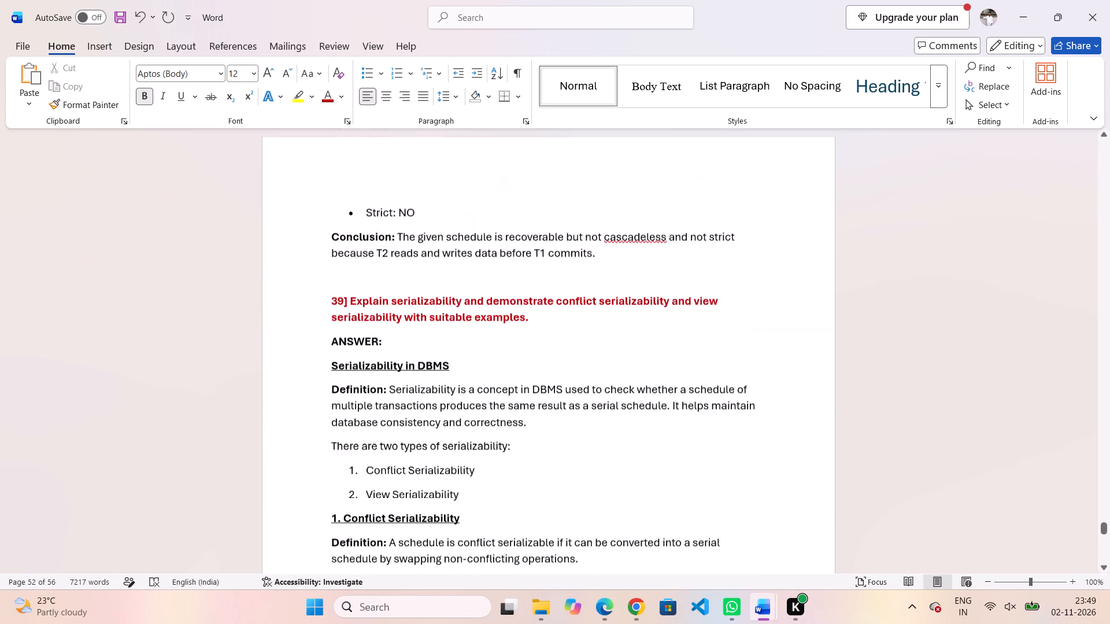
{"action": "scroll", "coordinate": [358, 326], "scroll_direction": "down", "scroll_amount": 5}
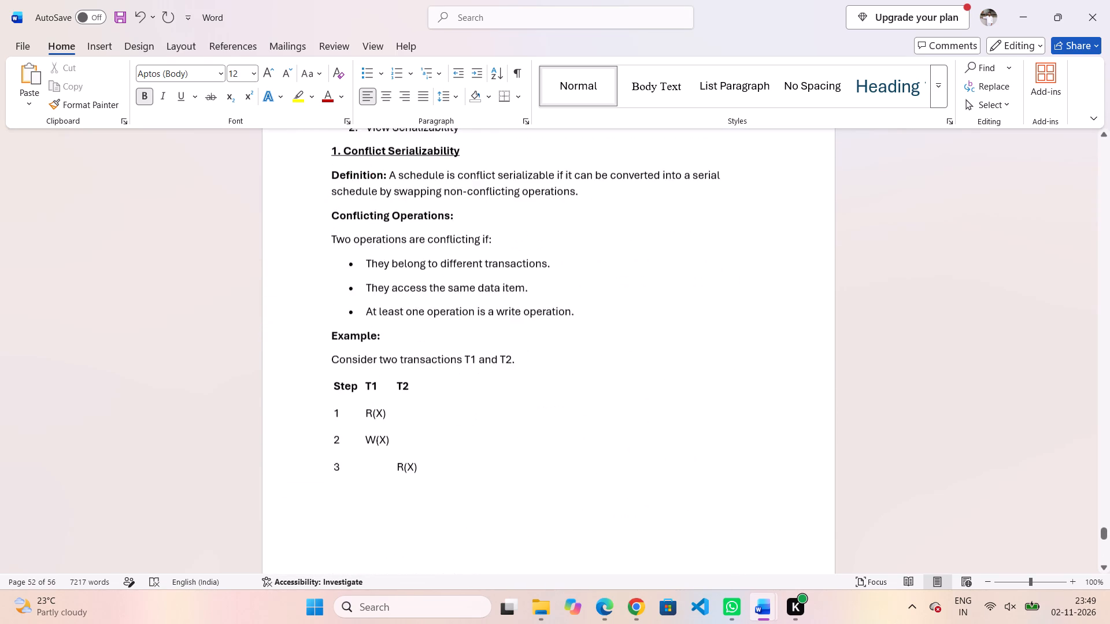
{"action": "scroll", "coordinate": [358, 326], "scroll_direction": "down", "scroll_amount": 10}
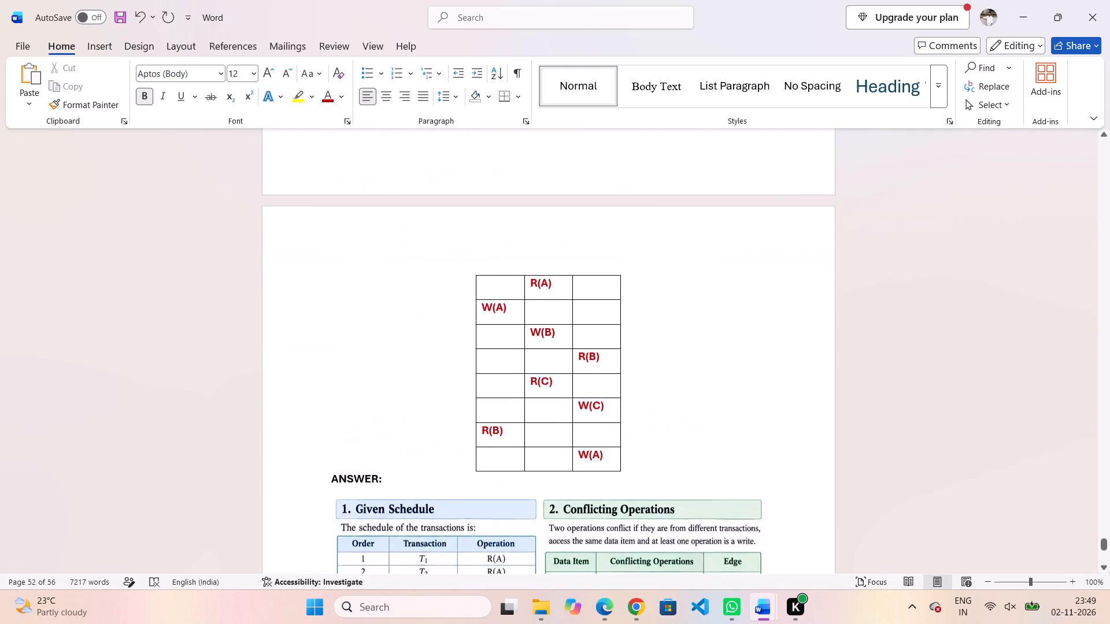
{"action": "scroll", "coordinate": [358, 326], "scroll_direction": "down", "scroll_amount": 7}
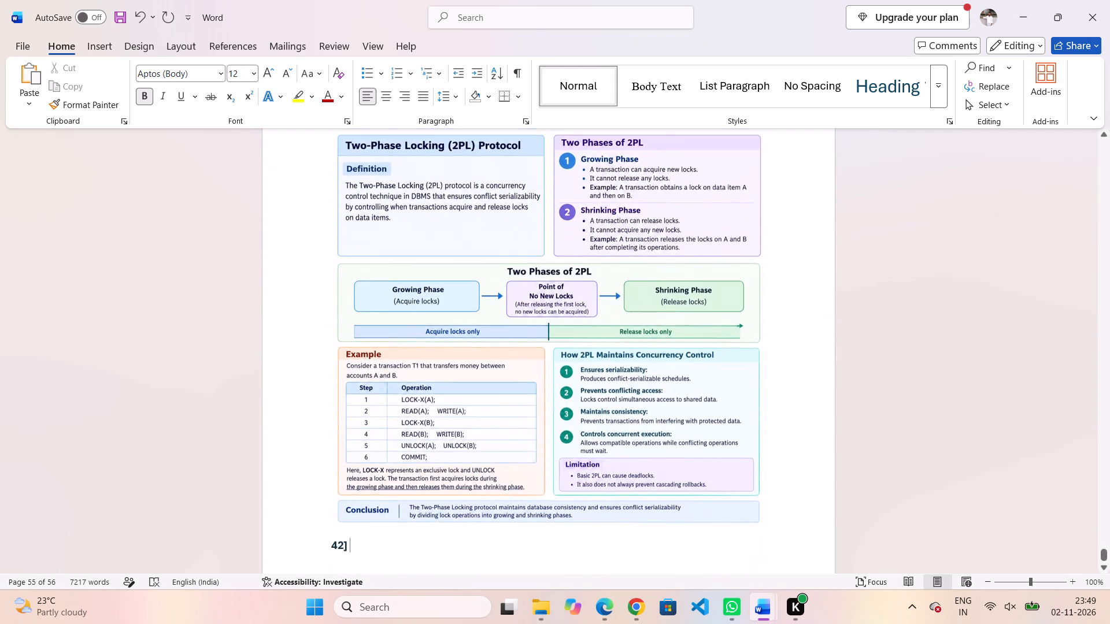
{"action": "scroll", "coordinate": [358, 326], "scroll_direction": "down", "scroll_amount": 2}
{"action": "scroll", "coordinate": [358, 326], "scroll_direction": "up", "scroll_amount": 13}
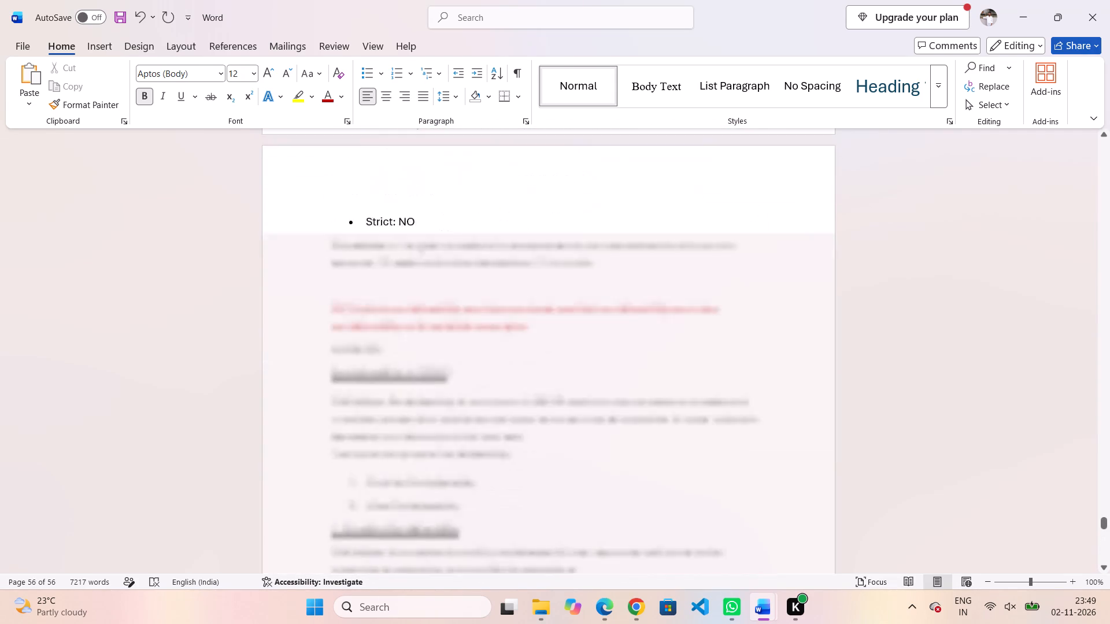
{"action": "scroll", "coordinate": [358, 326], "scroll_direction": "up", "scroll_amount": 3}
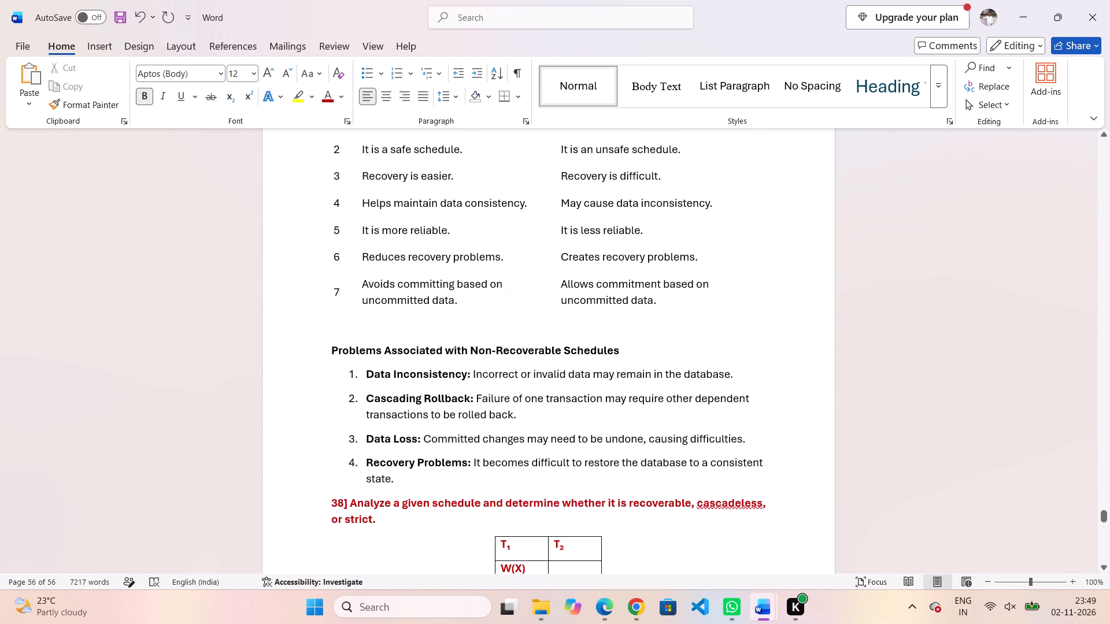
{"action": "scroll", "coordinate": [358, 326], "scroll_direction": "up", "scroll_amount": 4}
{"action": "scroll", "coordinate": [358, 326], "scroll_direction": "down", "scroll_amount": 2}
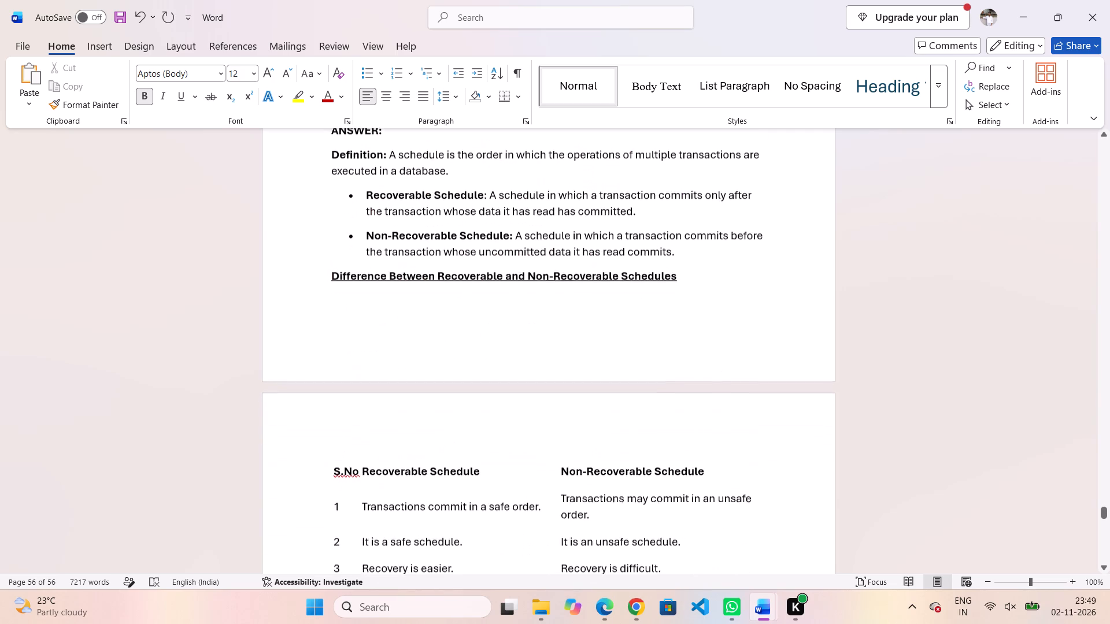
{"action": "scroll", "coordinate": [358, 326], "scroll_direction": "down", "scroll_amount": 7}
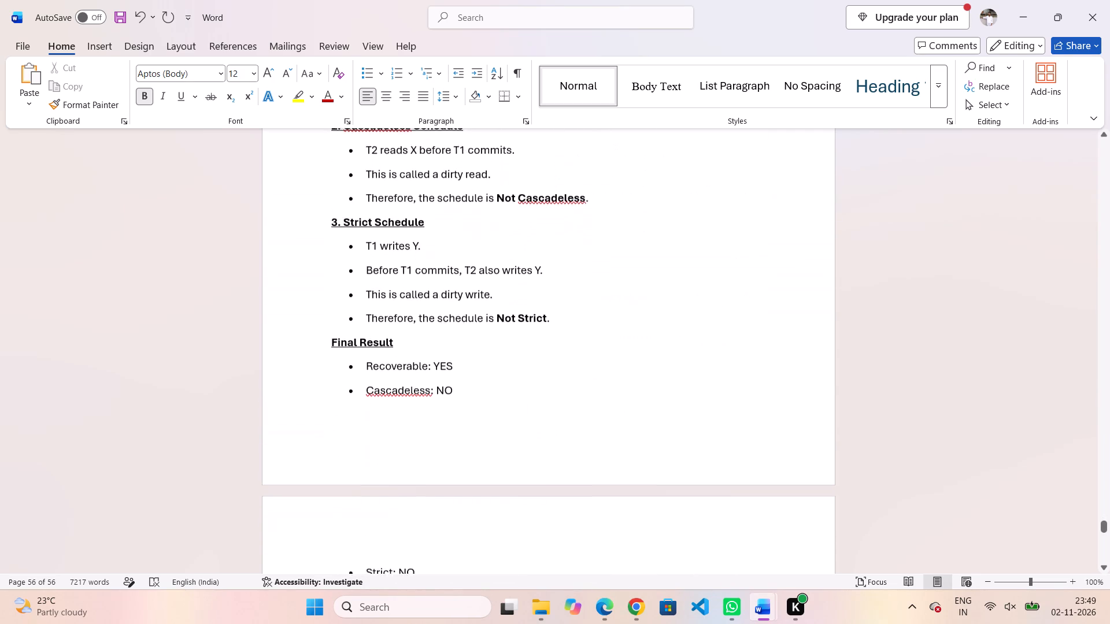
{"action": "scroll", "coordinate": [358, 326], "scroll_direction": "down", "scroll_amount": 5}
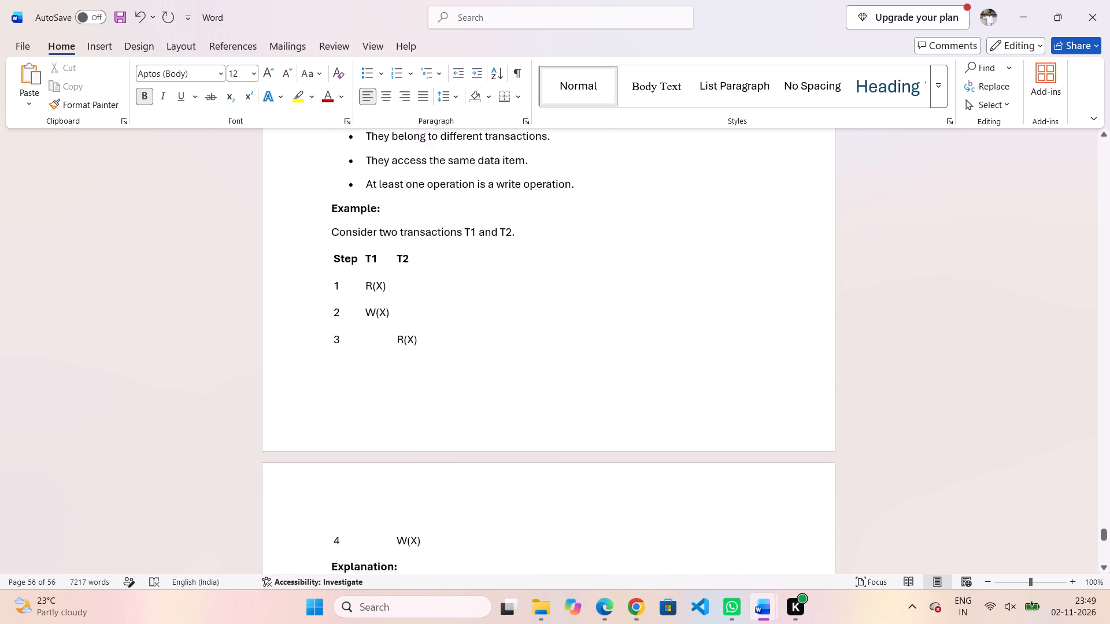
{"action": "scroll", "coordinate": [358, 326], "scroll_direction": "down", "scroll_amount": 7}
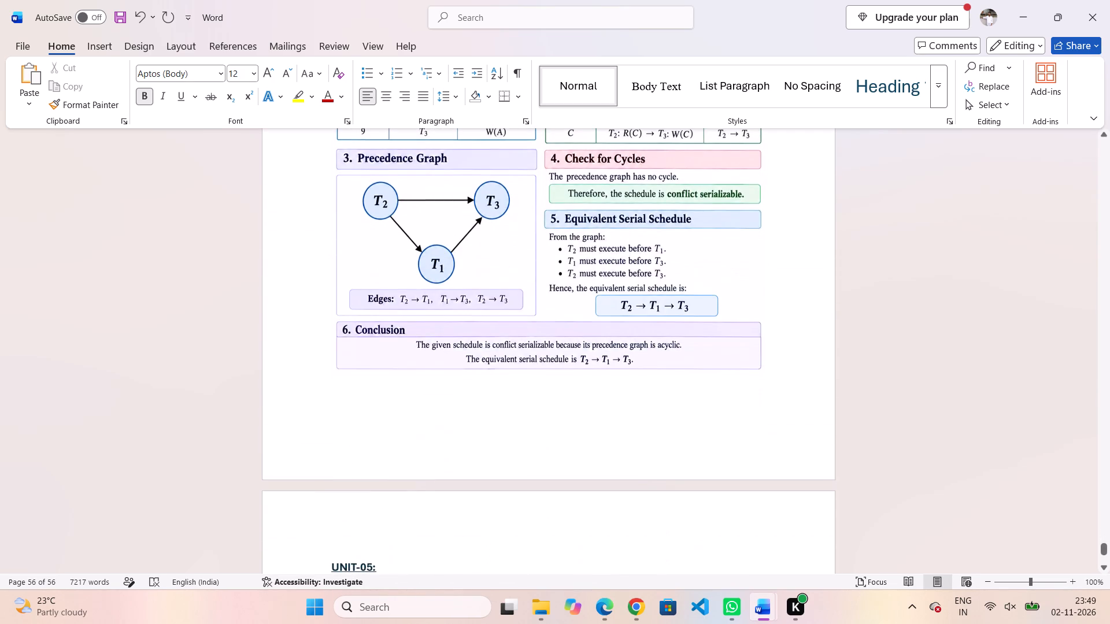
{"action": "scroll", "coordinate": [358, 326], "scroll_direction": "up", "scroll_amount": 20}
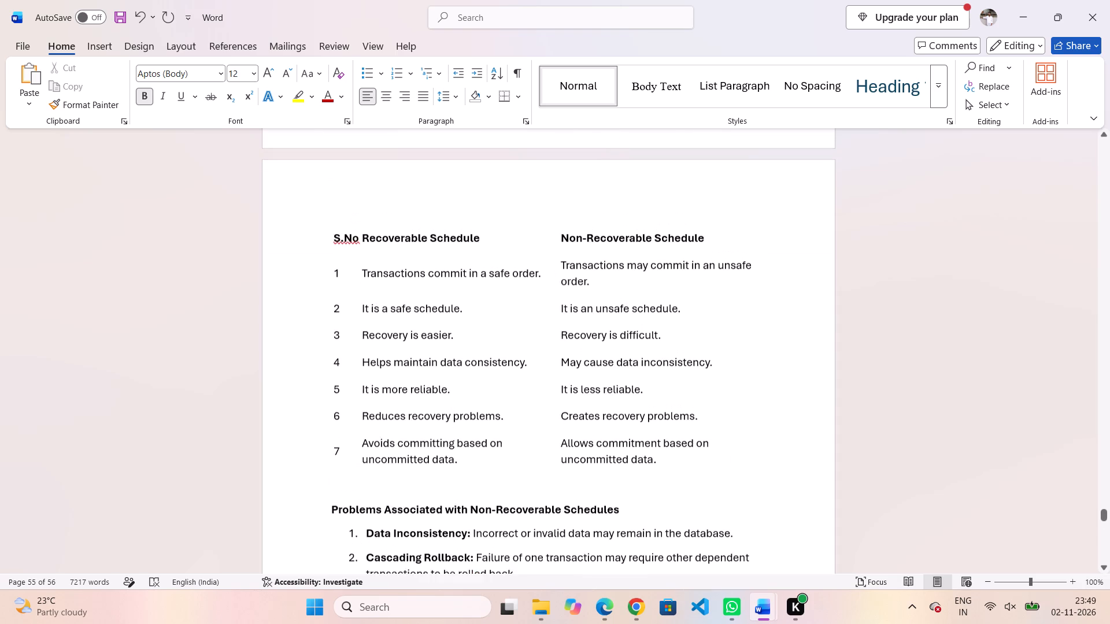
{"action": "scroll", "coordinate": [358, 326], "scroll_direction": "down", "scroll_amount": 2}
{"action": "scroll", "coordinate": [358, 326], "scroll_direction": "up", "scroll_amount": 8}
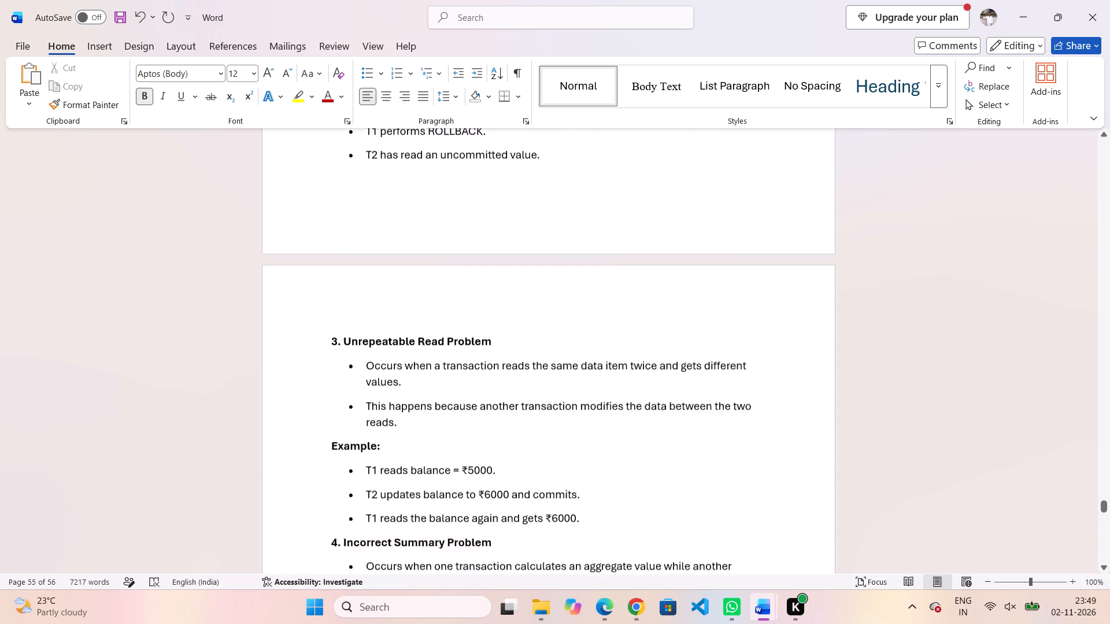
{"action": "scroll", "coordinate": [358, 326], "scroll_direction": "down", "scroll_amount": 15}
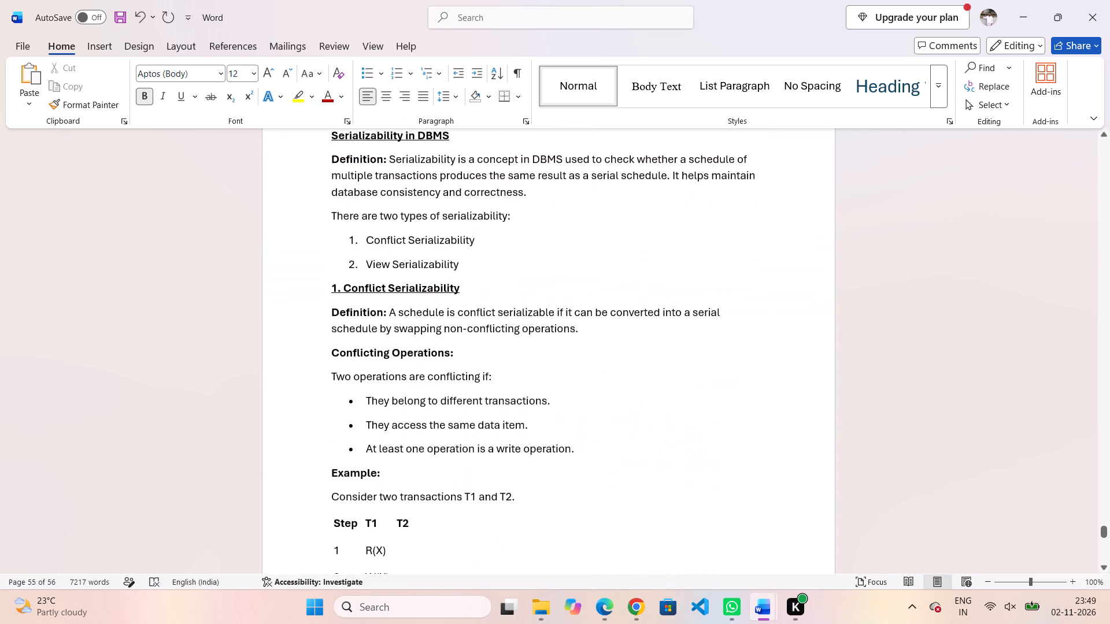
{"action": "scroll", "coordinate": [358, 326], "scroll_direction": "down", "scroll_amount": 7}
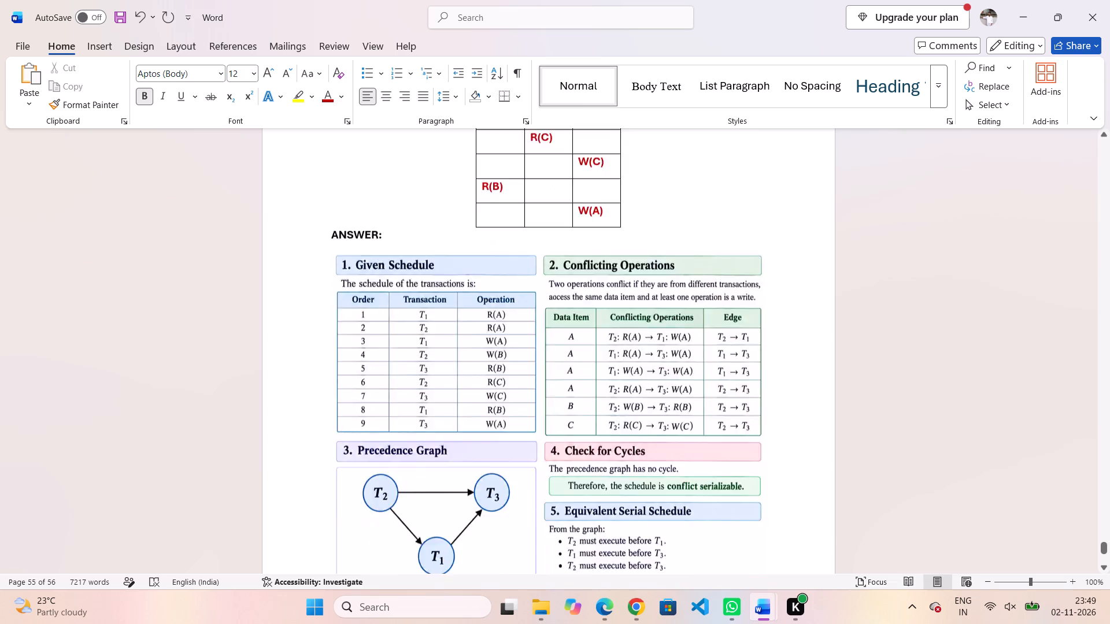
{"action": "scroll", "coordinate": [358, 326], "scroll_direction": "down", "scroll_amount": 2}
{"action": "scroll", "coordinate": [358, 326], "scroll_direction": "up", "scroll_amount": 5}
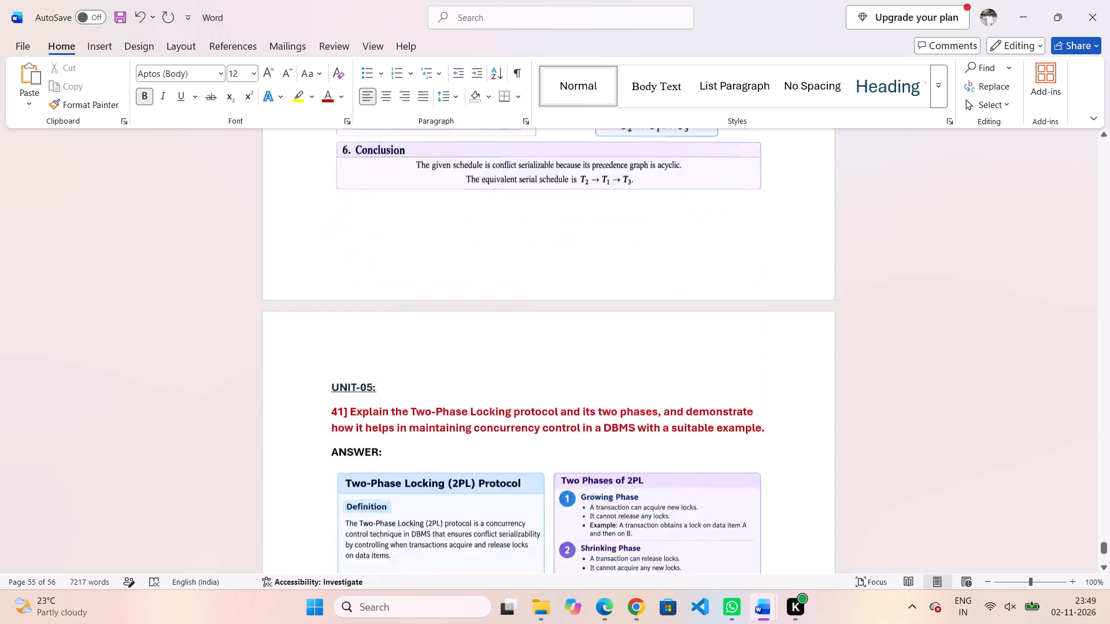
{"action": "scroll", "coordinate": [358, 326], "scroll_direction": "up", "scroll_amount": 14}
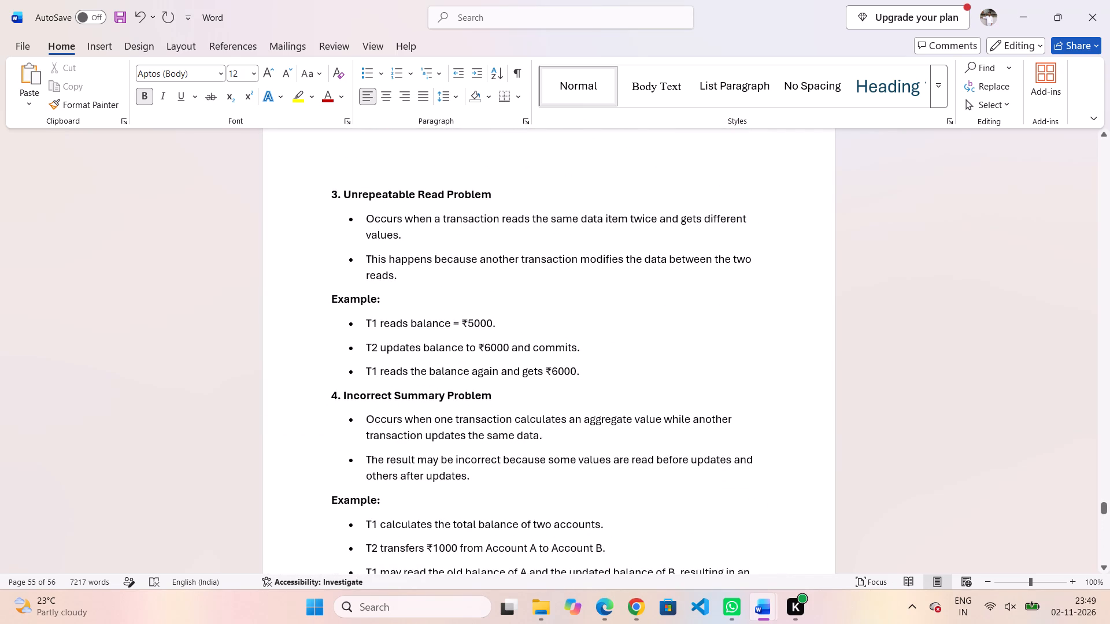
{"action": "scroll", "coordinate": [358, 326], "scroll_direction": "down", "scroll_amount": 3}
{"action": "scroll", "coordinate": [358, 326], "scroll_direction": "up", "scroll_amount": 2}
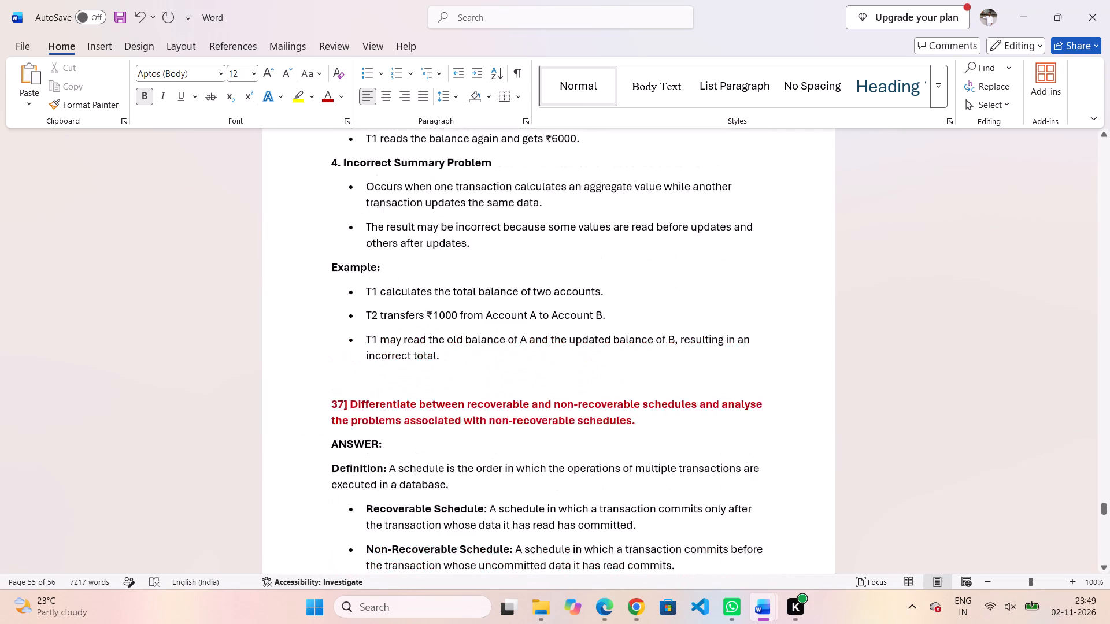
{"action": "scroll", "coordinate": [358, 326], "scroll_direction": "up", "scroll_amount": 1}
{"action": "scroll", "coordinate": [358, 326], "scroll_direction": "down", "scroll_amount": 8}
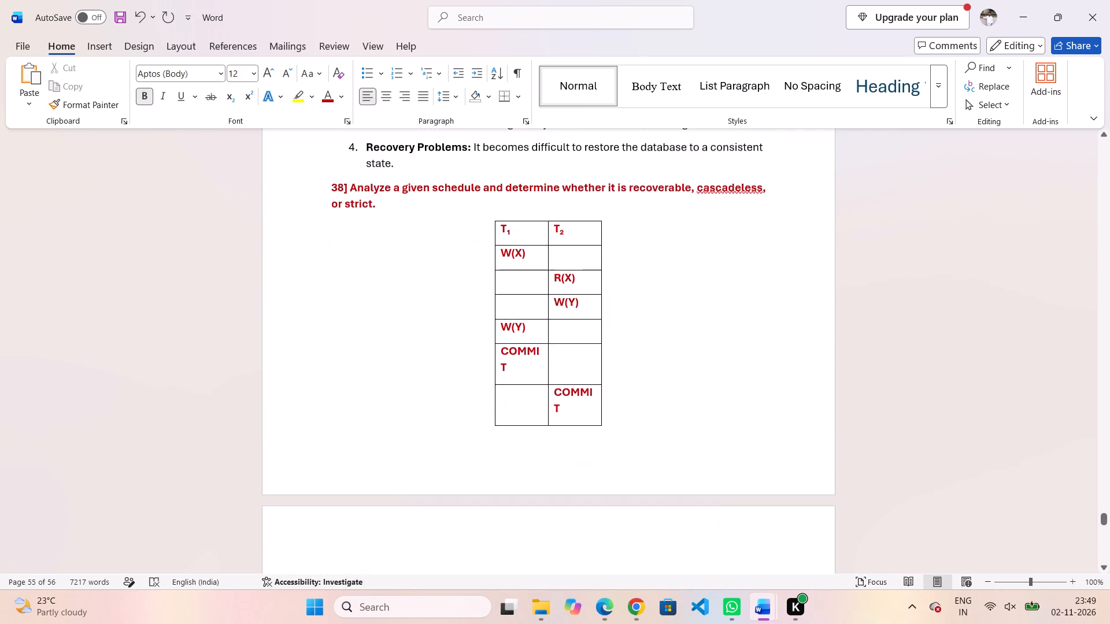
{"action": "scroll", "coordinate": [358, 326], "scroll_direction": "down", "scroll_amount": 10}
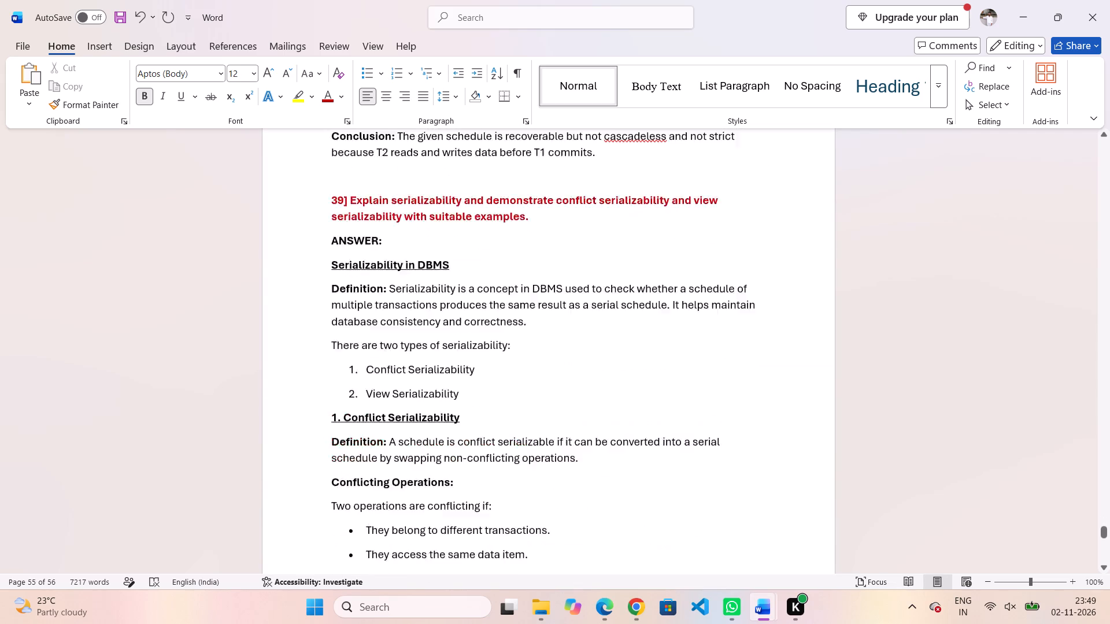
{"action": "scroll", "coordinate": [358, 326], "scroll_direction": "down", "scroll_amount": 4}
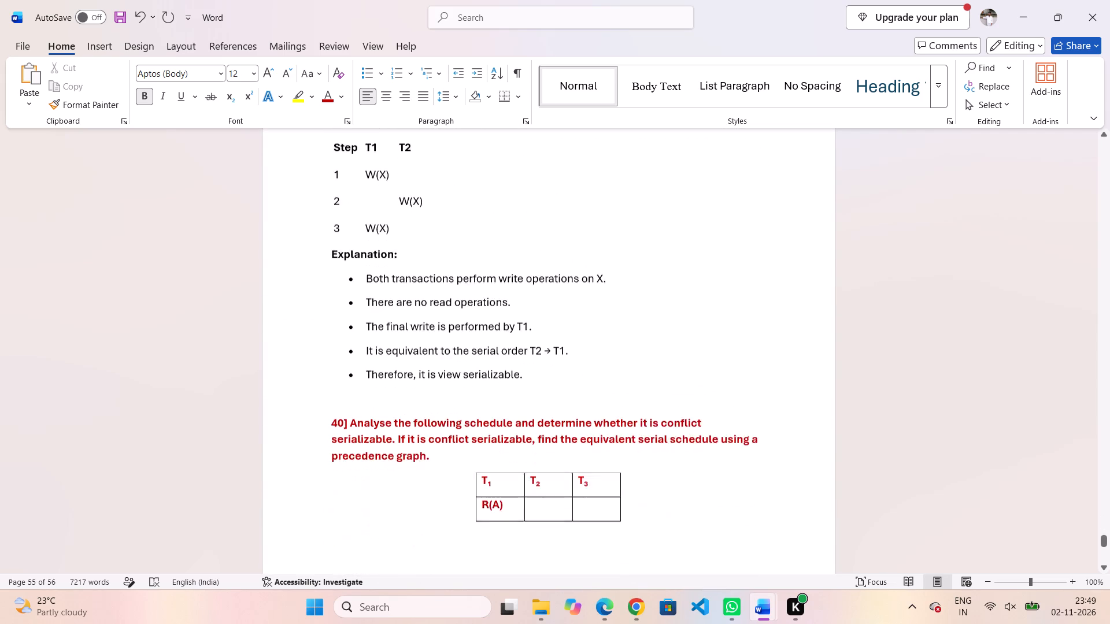
{"action": "scroll", "coordinate": [358, 326], "scroll_direction": "down", "scroll_amount": 7}
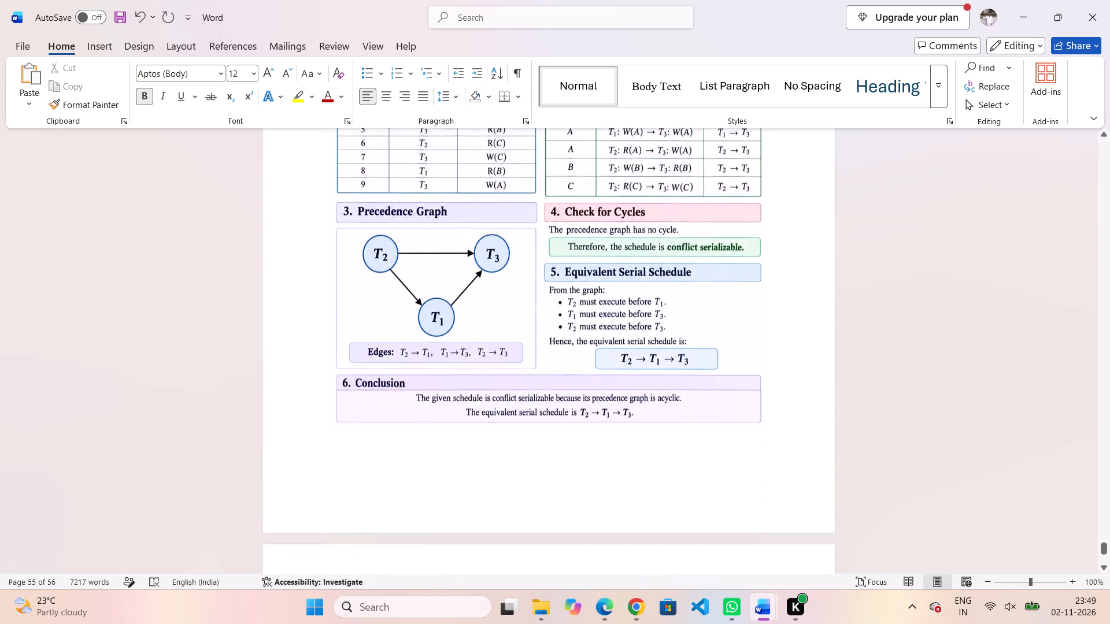
{"action": "scroll", "coordinate": [358, 326], "scroll_direction": "down", "scroll_amount": 3}
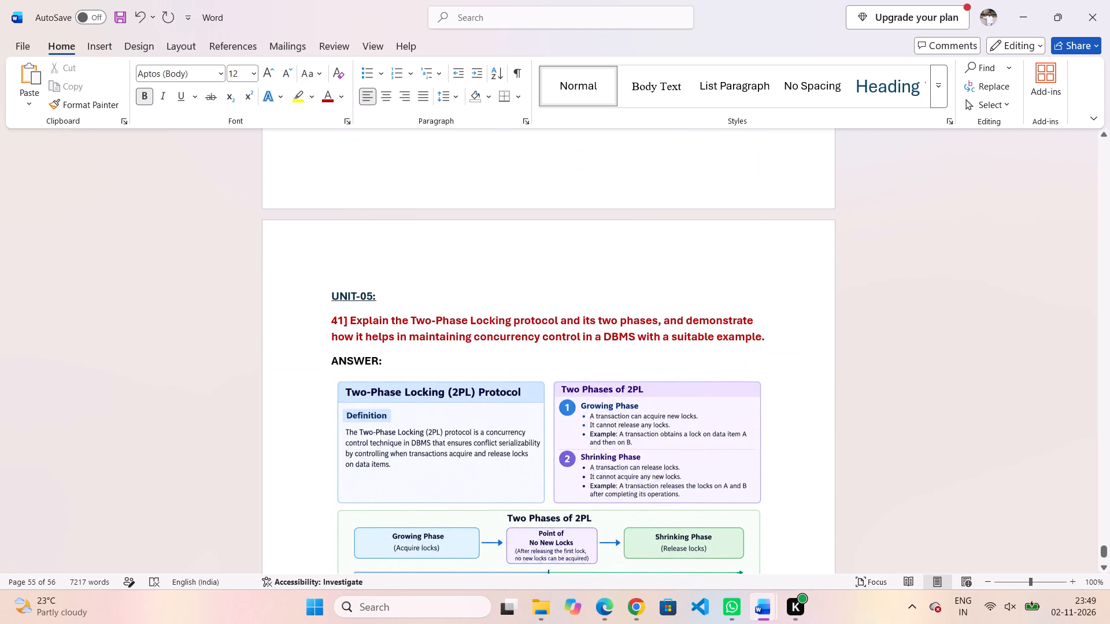
{"action": "scroll", "coordinate": [358, 326], "scroll_direction": "up", "scroll_amount": 6}
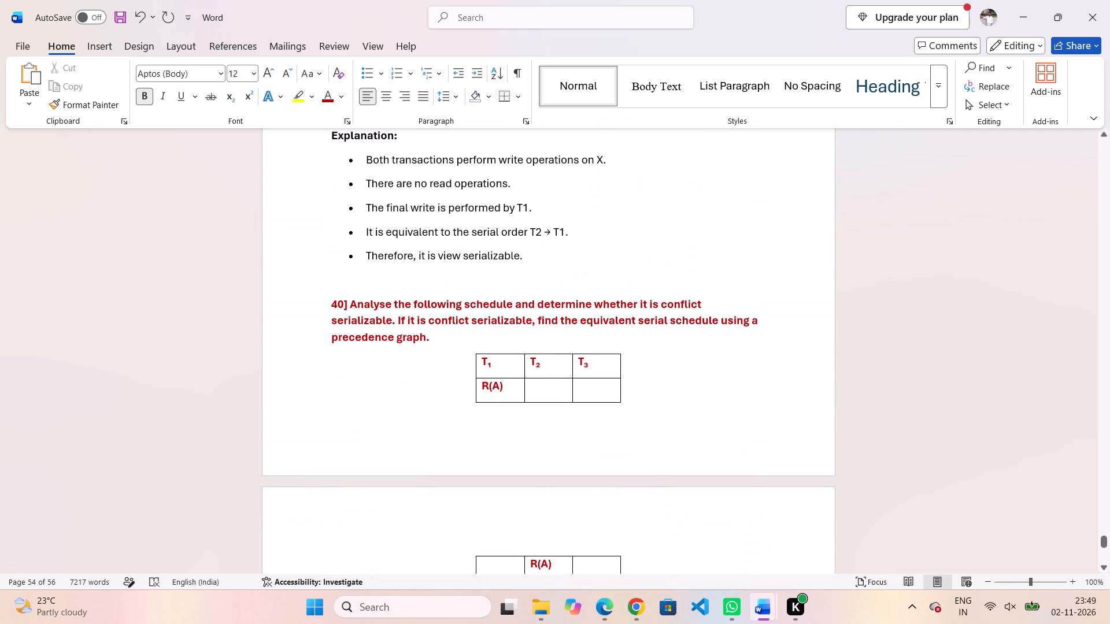
{"action": "scroll", "coordinate": [358, 326], "scroll_direction": "down", "scroll_amount": 6}
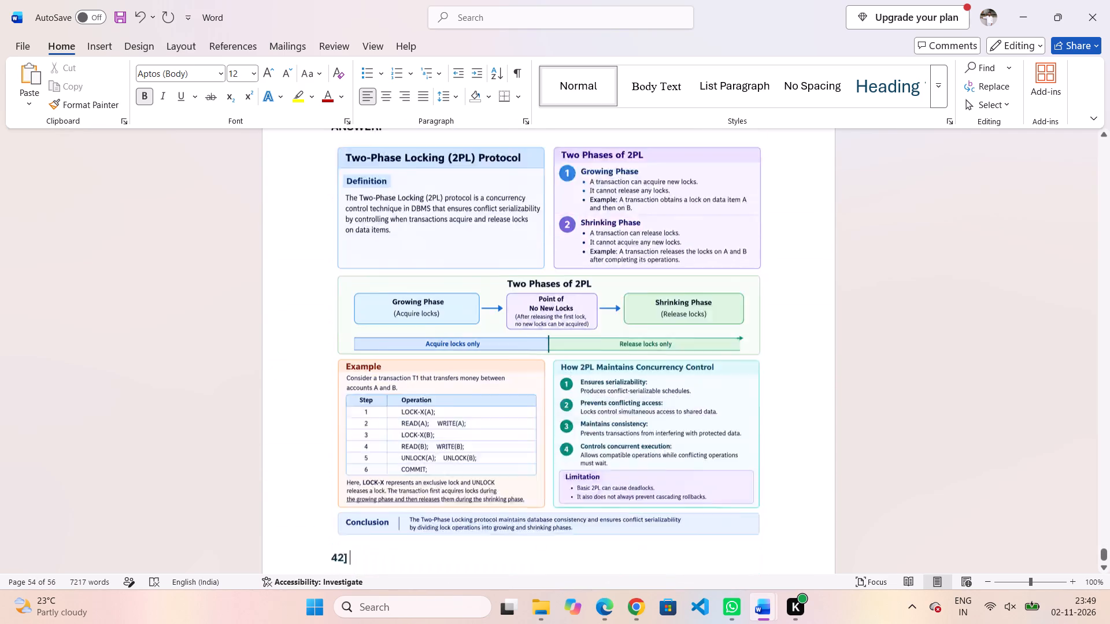
{"action": "scroll", "coordinate": [358, 326], "scroll_direction": "down", "scroll_amount": 1}
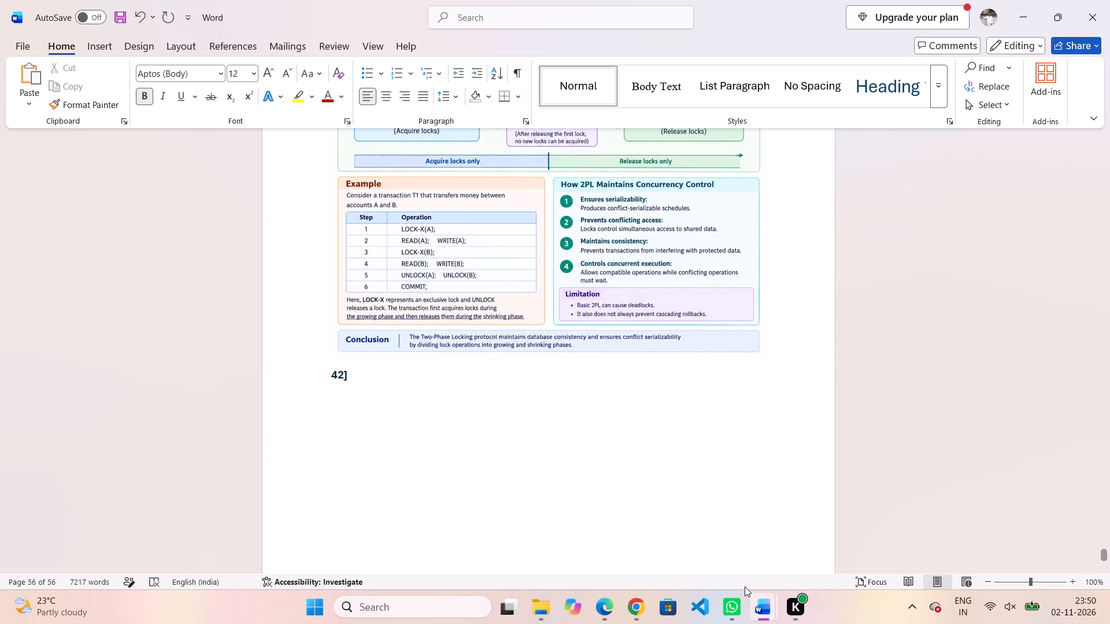
Copy question 42's text on the need for Concurrency Control from DBMS_Finalized_R25_QB_BTL and return to the answers document.
{"action": "left_click", "coordinate": [763, 551]}
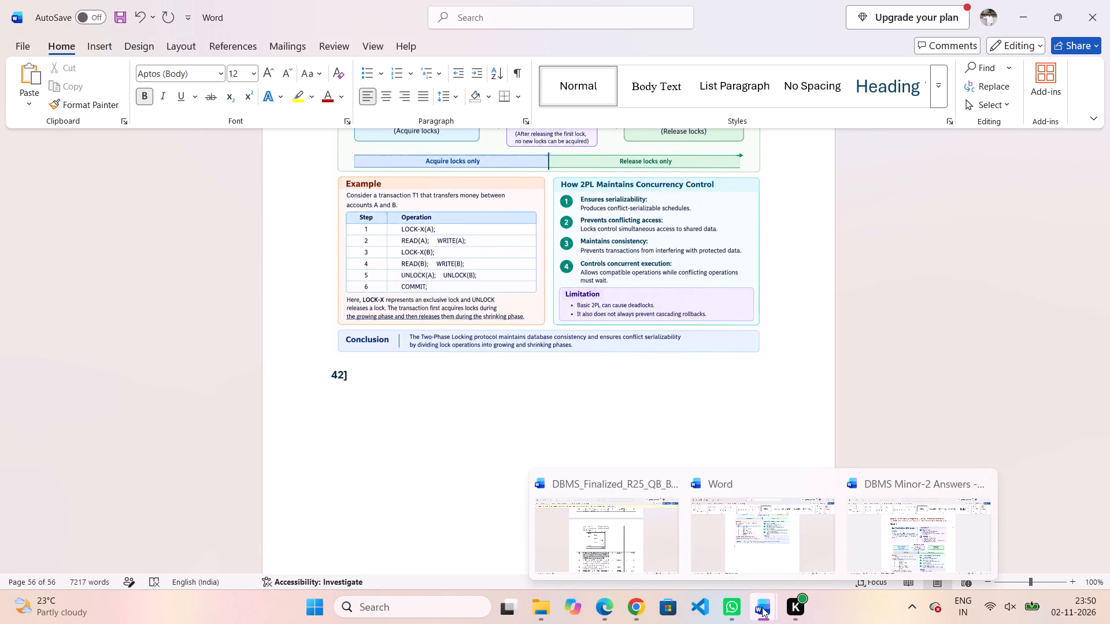
{"action": "left_click", "coordinate": [649, 558]}
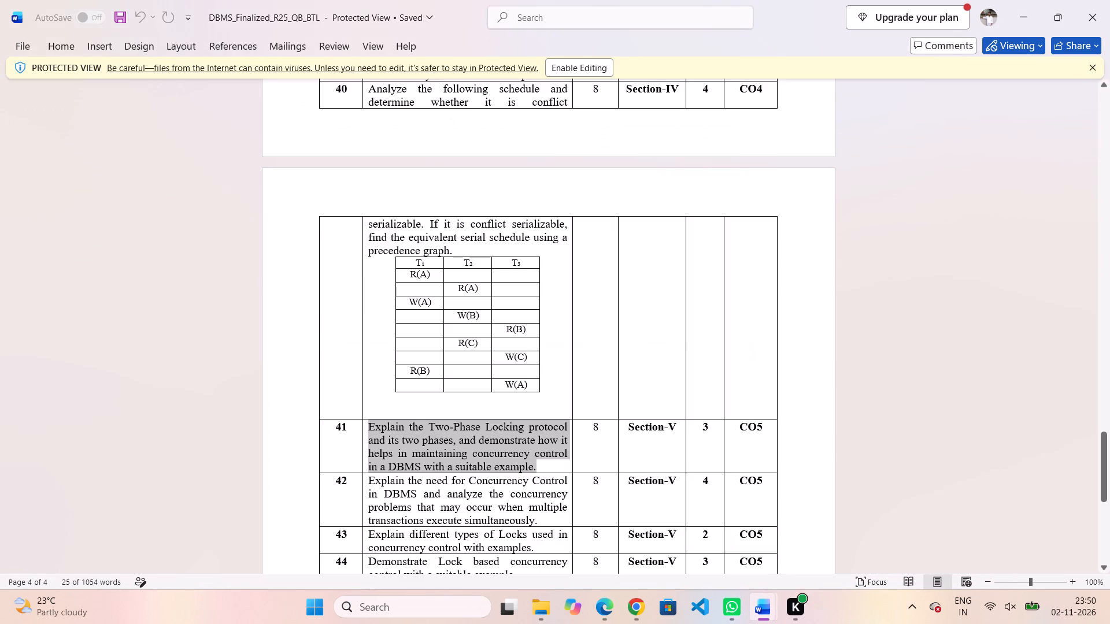
{"action": "left_click_drag", "start_coordinate": [540, 525], "coordinate": [369, 481]}
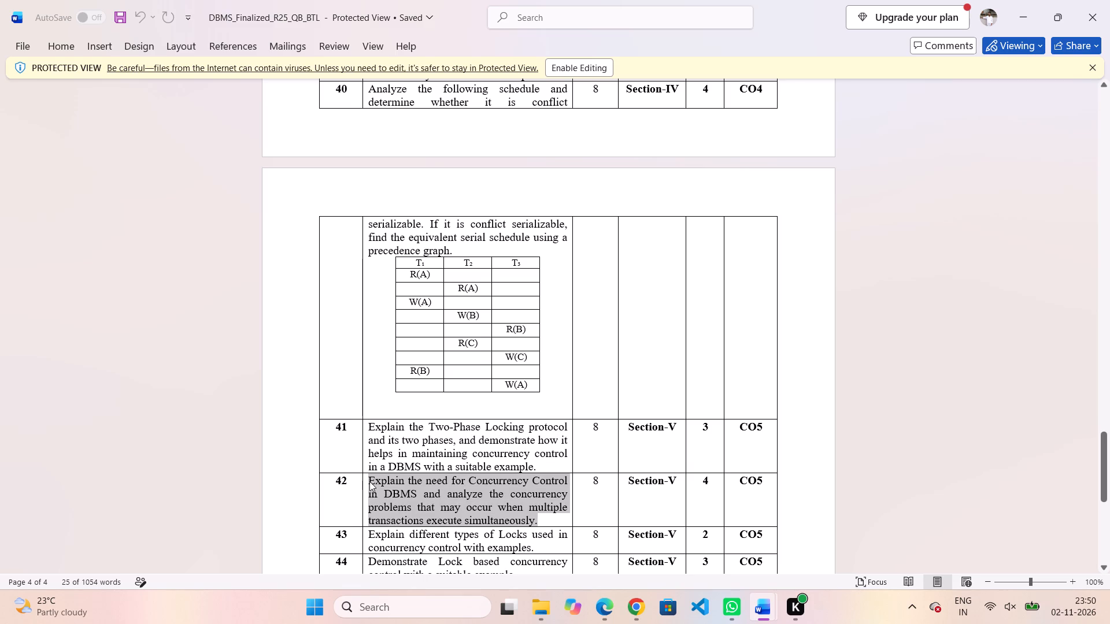
{"action": "key", "text": "ctrl+c"}
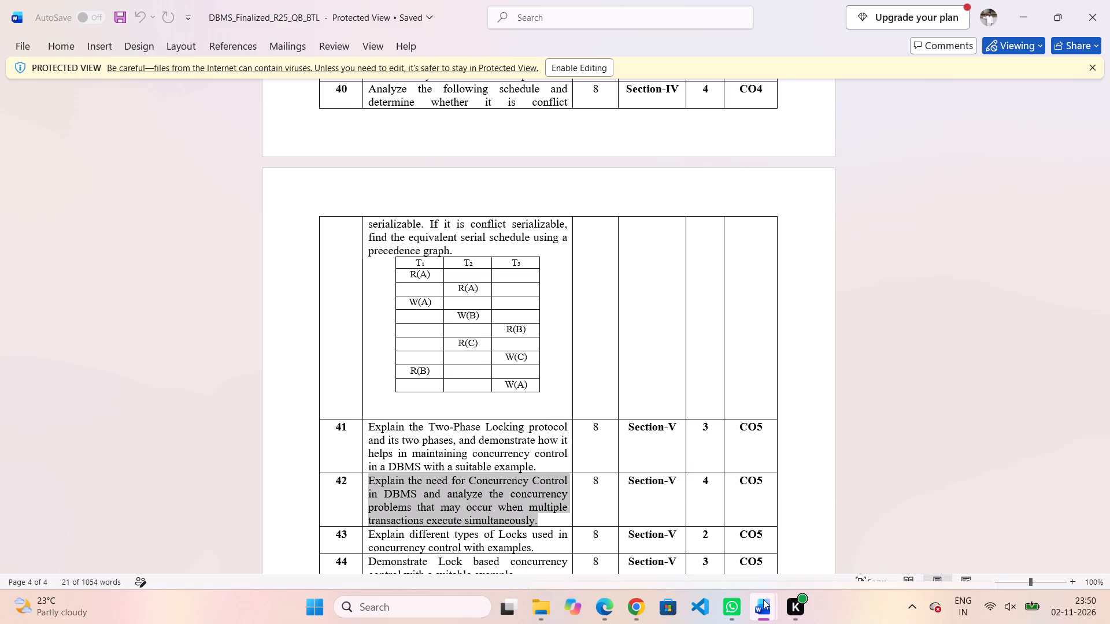
{"action": "left_click", "coordinate": [743, 548]}
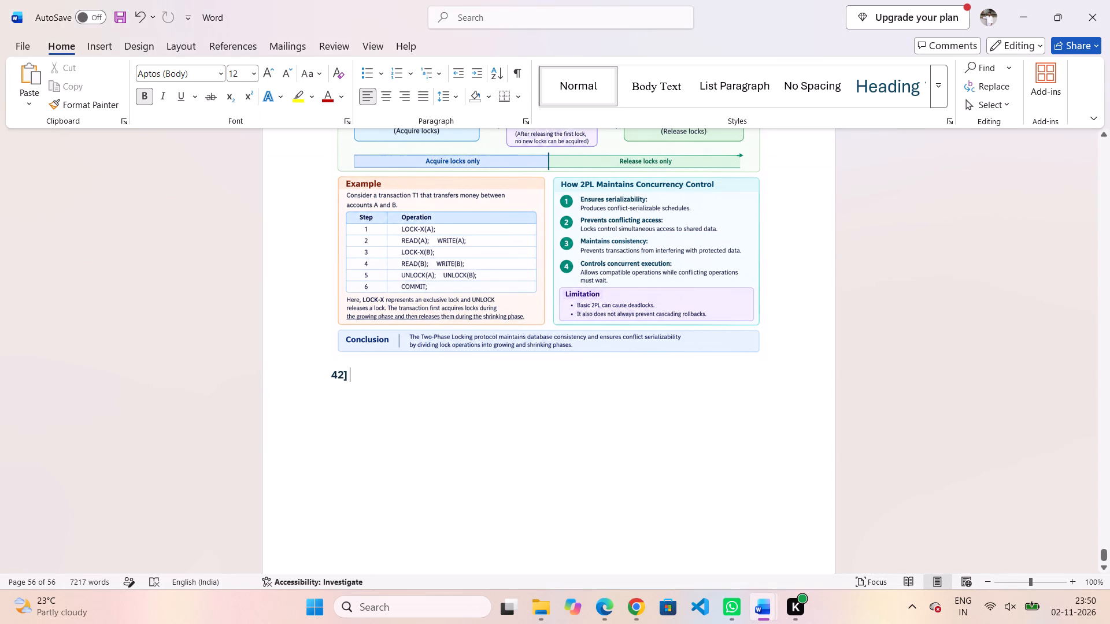
Set the font colour of the "42]" question number to Automatic and place the cursor after it.
{"action": "left_click_drag", "start_coordinate": [356, 376], "coordinate": [294, 386]}
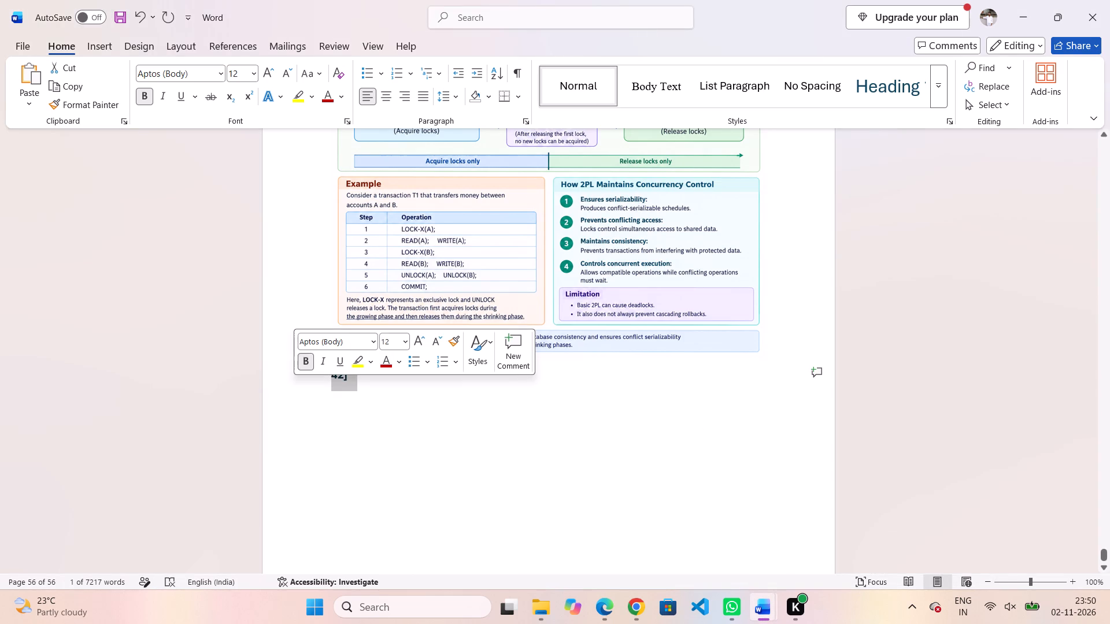
{"action": "left_click", "coordinate": [397, 365]}
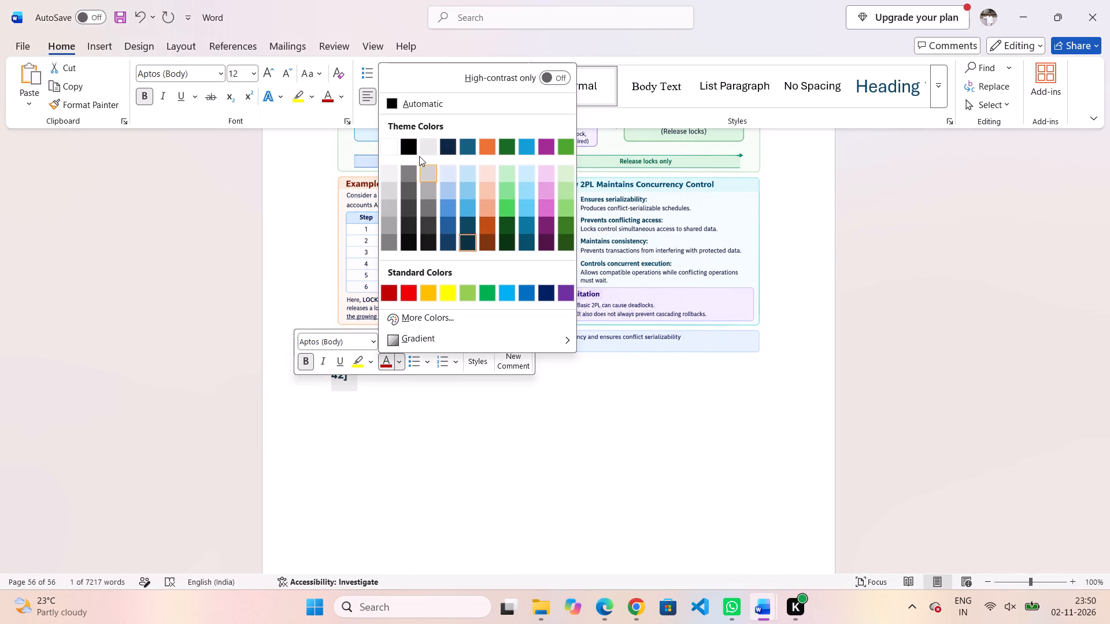
{"action": "left_click", "coordinate": [388, 103]}
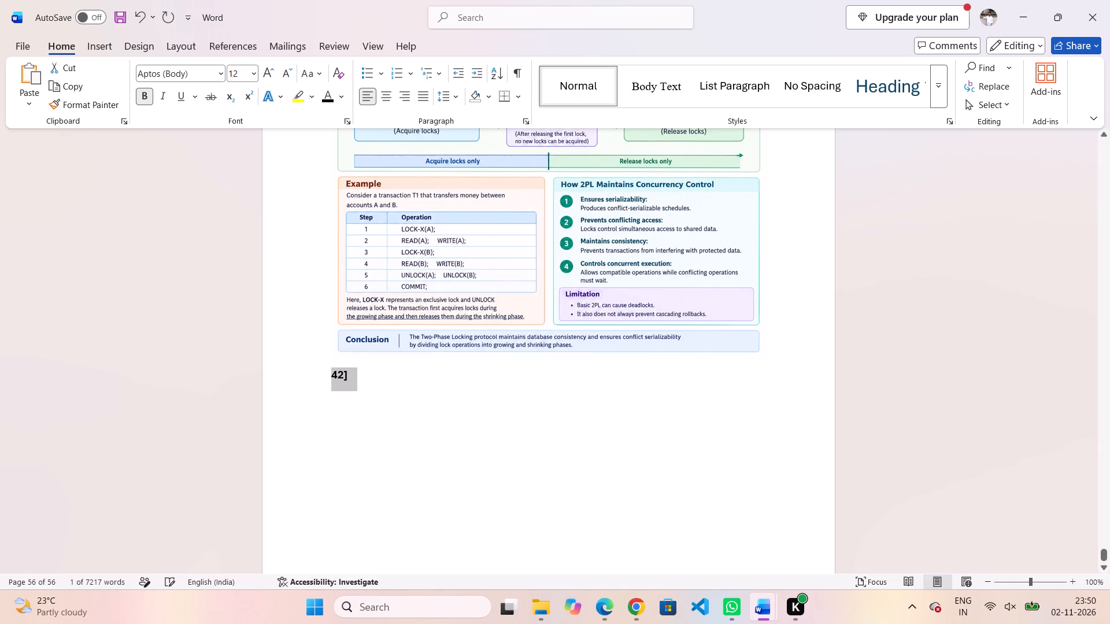
{"action": "left_click", "coordinate": [358, 385]}
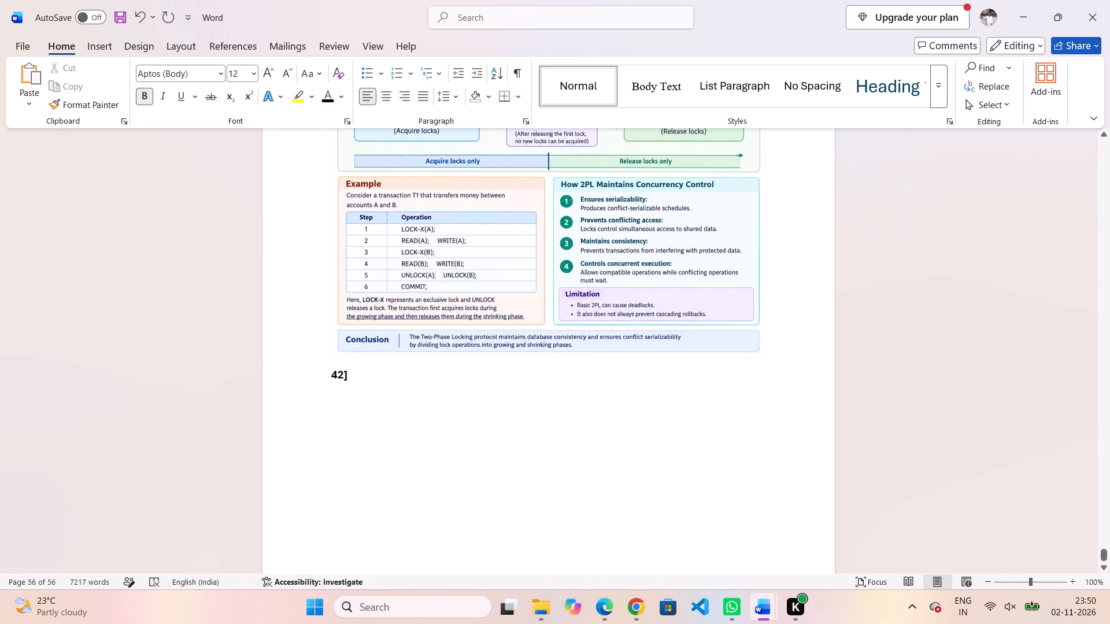
Paste the copied Concurrency Control question after "42]" and add an "ANSWER:" line below it.
{"action": "key", "text": "ctrl+v"}
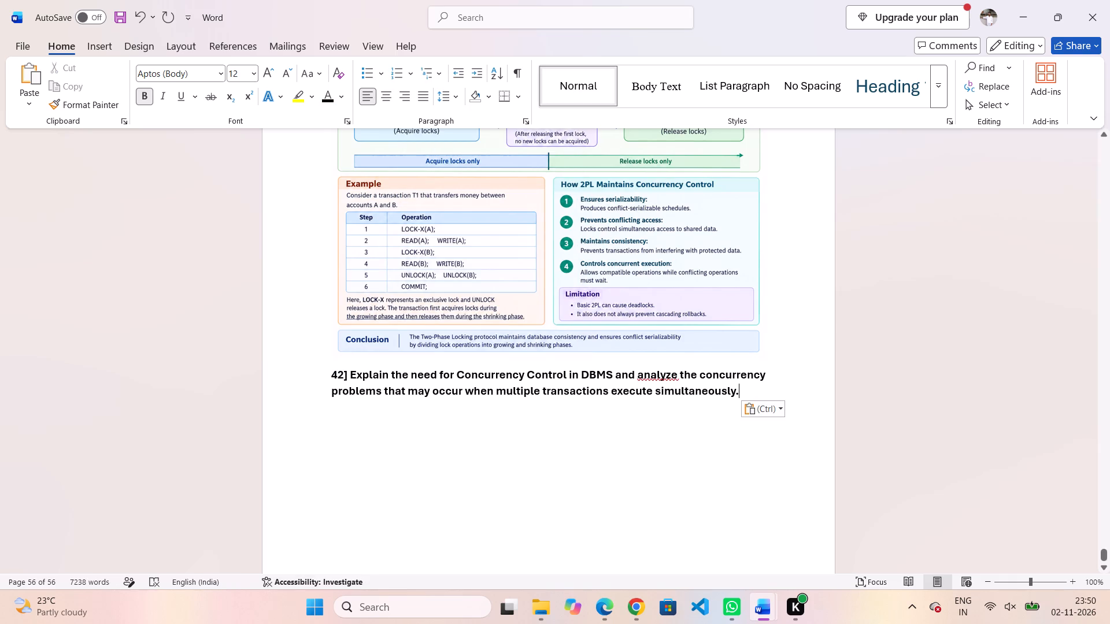
{"action": "key", "text": "Return"}
{"action": "type", "text": "ANSWER"}
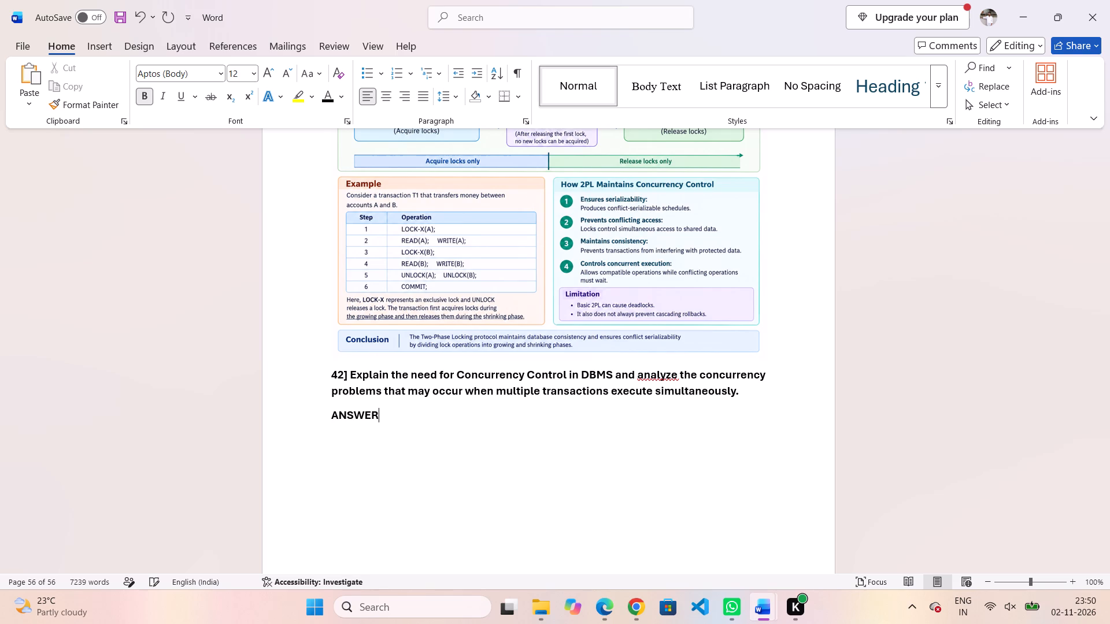
{"action": "key", "text": "shift+colon"}
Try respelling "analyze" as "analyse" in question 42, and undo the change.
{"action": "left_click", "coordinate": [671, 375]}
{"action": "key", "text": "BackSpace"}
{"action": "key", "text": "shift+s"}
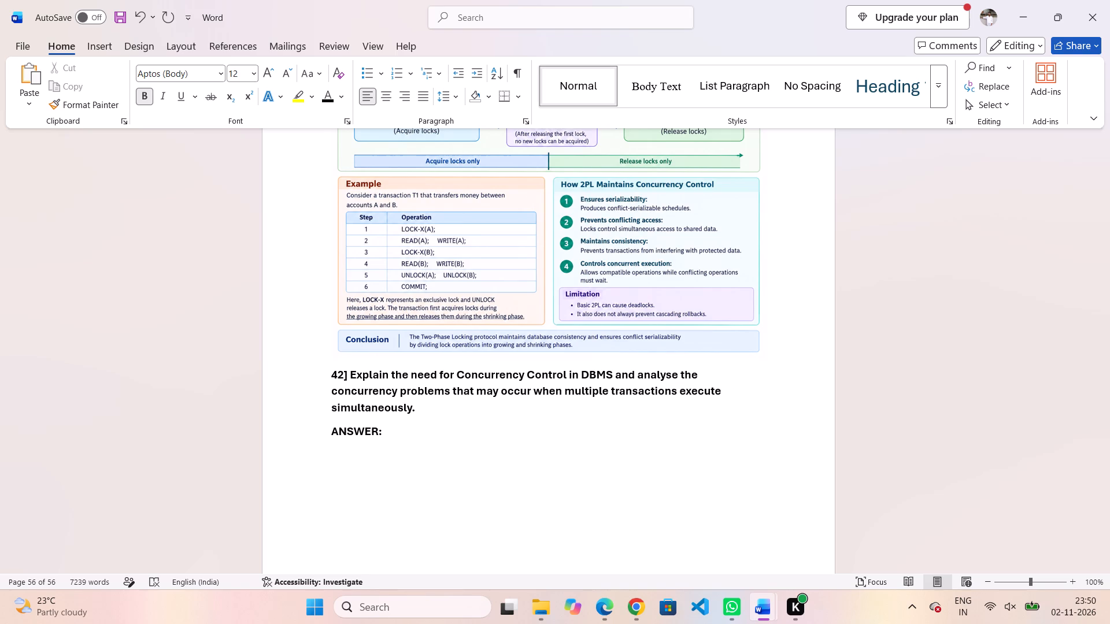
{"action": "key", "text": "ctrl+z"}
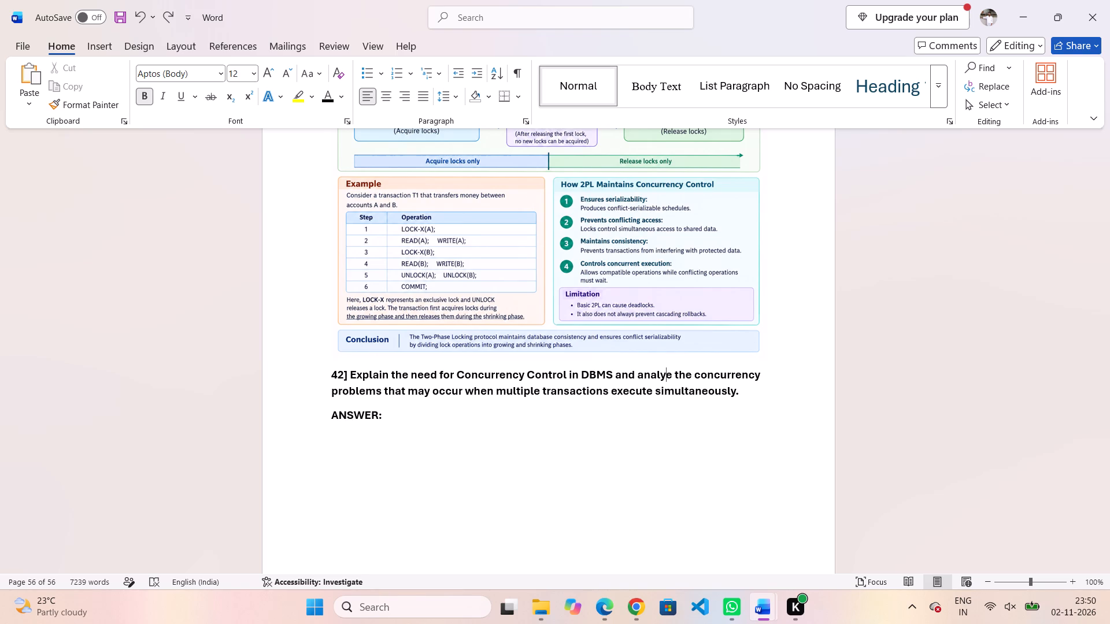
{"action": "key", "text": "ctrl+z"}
Set the font colour of the whole question 42 text, including its number, to dark red.
{"action": "left_click_drag", "start_coordinate": [331, 371], "coordinate": [756, 388]}
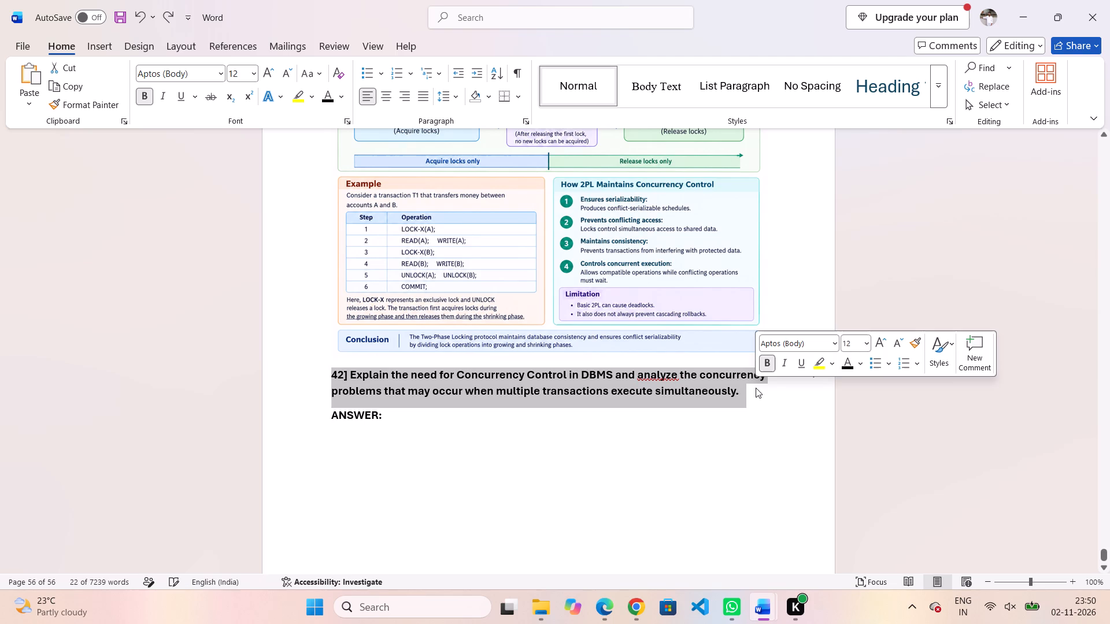
{"action": "left_click", "coordinate": [863, 366]}
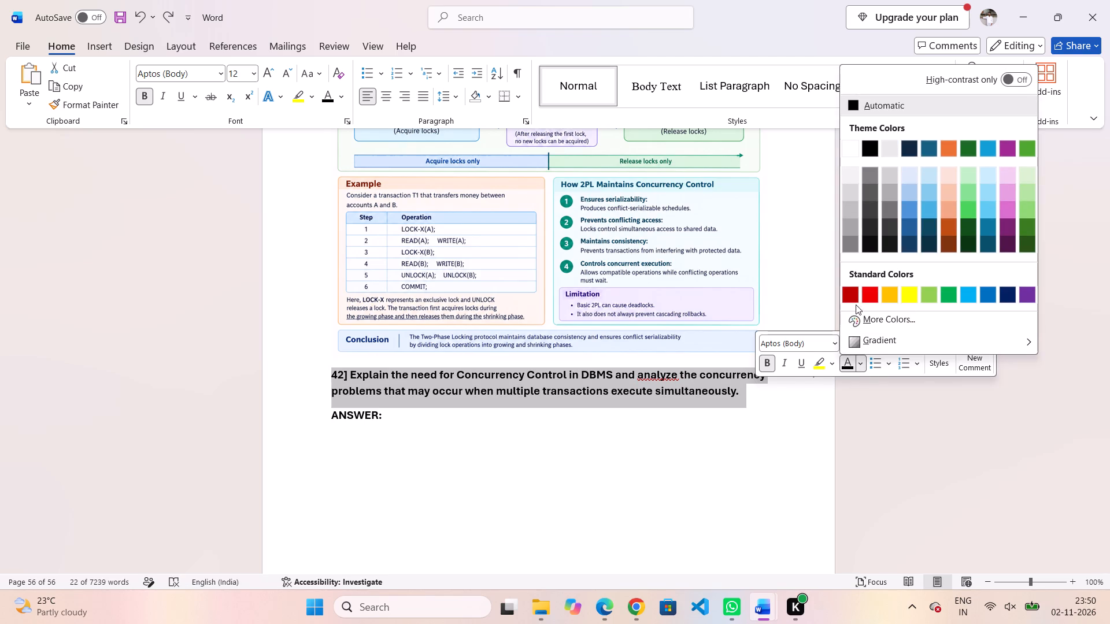
{"action": "left_click", "coordinate": [852, 294]}
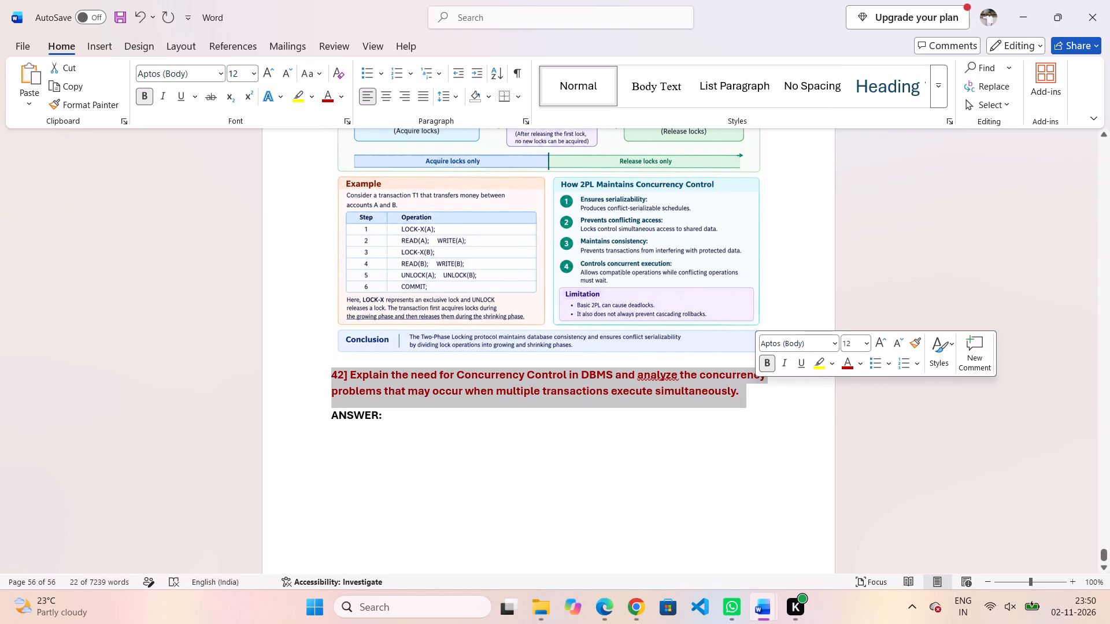
{"action": "left_click", "coordinate": [336, 434]}
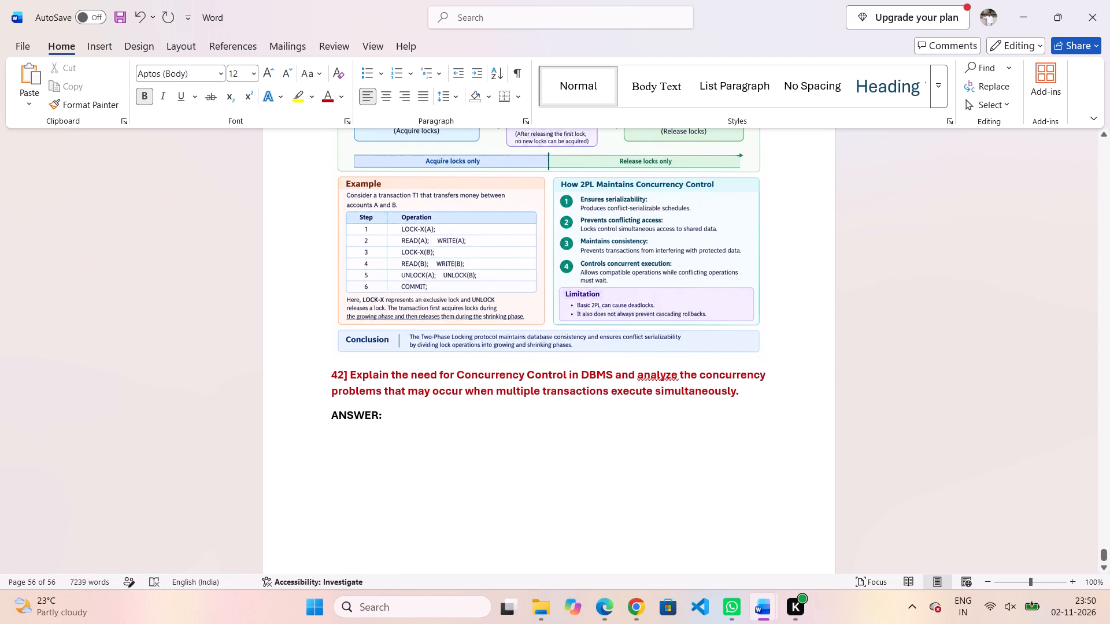
Start a new line below question 42's "ANSWER:" with bold turned off.
{"action": "left_click", "coordinate": [390, 421]}
{"action": "key", "text": "Return"}
{"action": "left_click", "coordinate": [149, 96]}
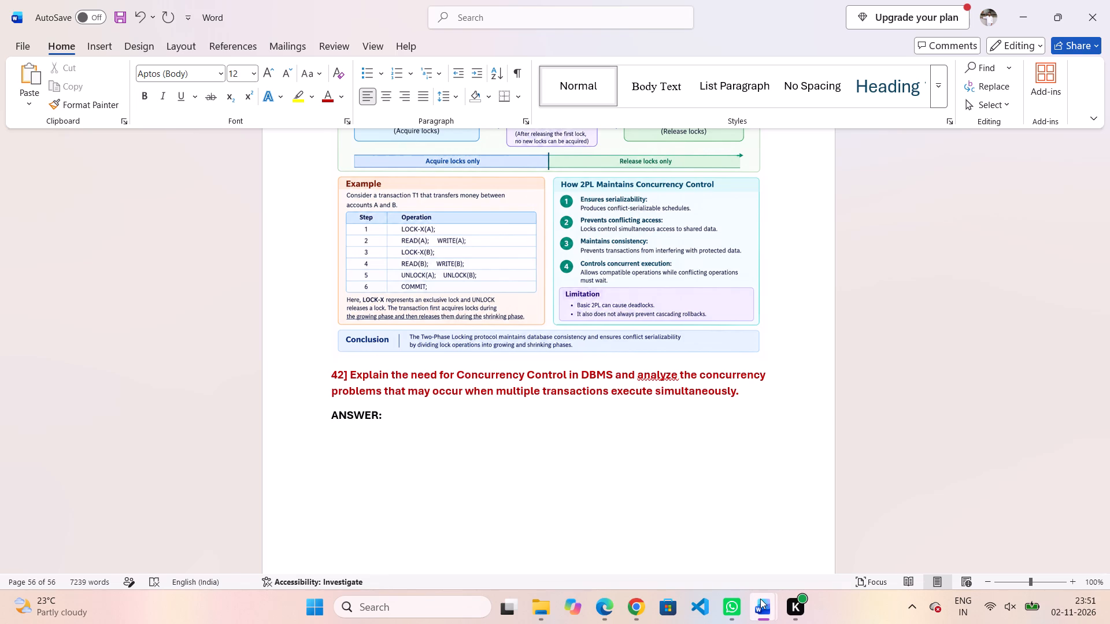
Look through DBMS Minor-2 Answers, around questions 8 to 11, for content usable in question 42, and return to the answers document.
{"action": "left_click", "coordinate": [880, 530]}
{"action": "scroll", "coordinate": [874, 515], "scroll_direction": "down", "scroll_amount": 2}
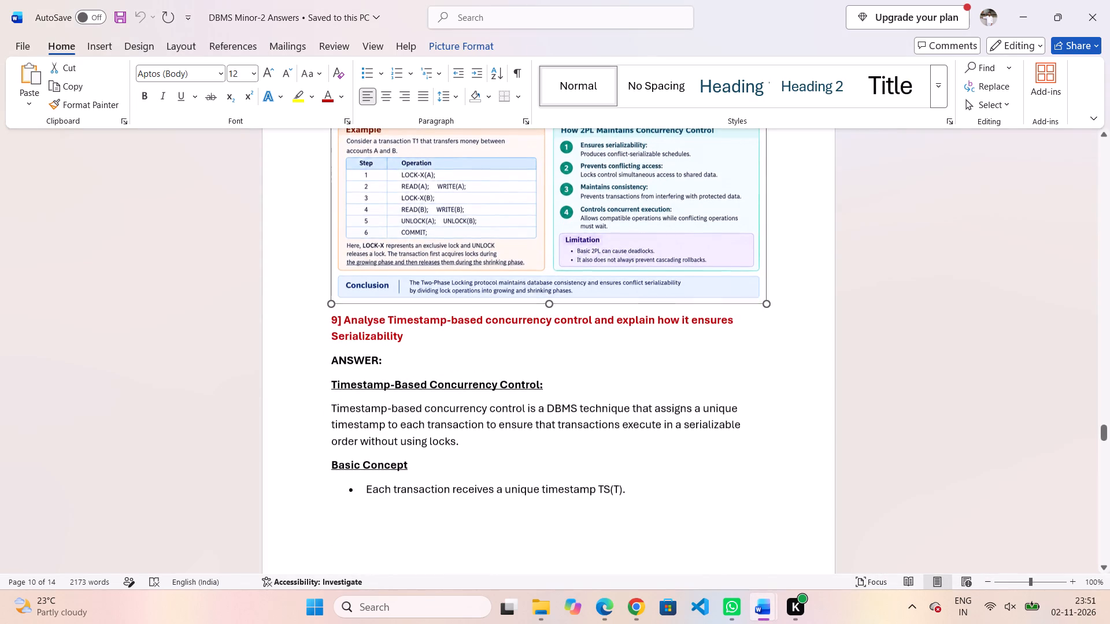
{"action": "scroll", "coordinate": [874, 515], "scroll_direction": "down", "scroll_amount": 3}
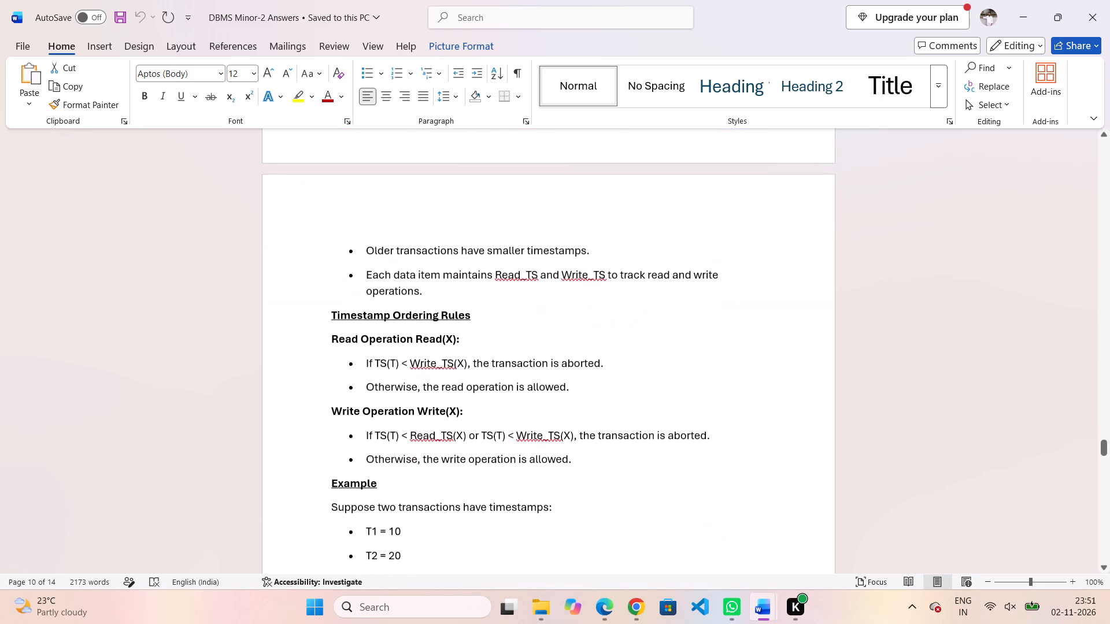
{"action": "scroll", "coordinate": [874, 515], "scroll_direction": "down", "scroll_amount": 2}
{"action": "scroll", "coordinate": [874, 515], "scroll_direction": "up", "scroll_amount": 6}
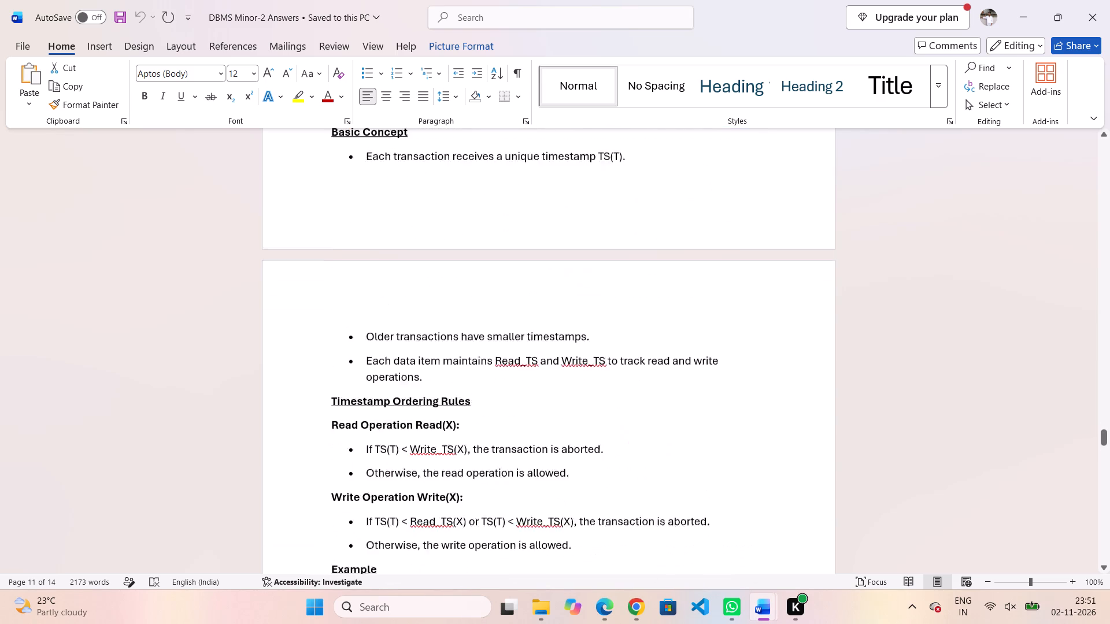
{"action": "scroll", "coordinate": [874, 515], "scroll_direction": "up", "scroll_amount": 3}
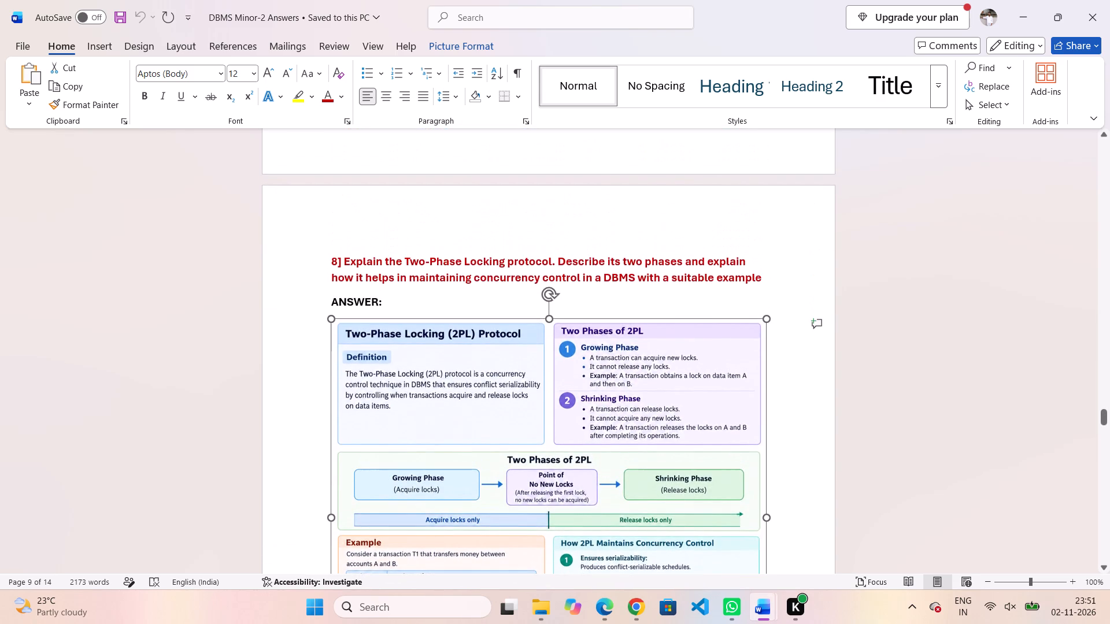
{"action": "scroll", "coordinate": [874, 515], "scroll_direction": "up", "scroll_amount": 3}
{"action": "scroll", "coordinate": [874, 515], "scroll_direction": "down", "scroll_amount": 3}
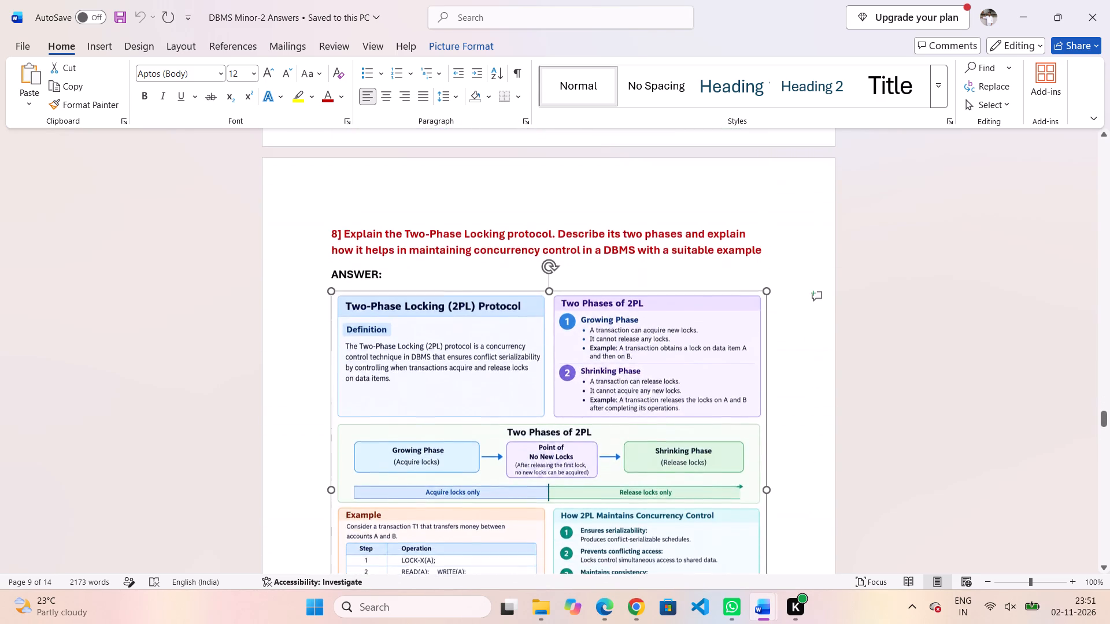
{"action": "scroll", "coordinate": [874, 515], "scroll_direction": "down", "scroll_amount": 15}
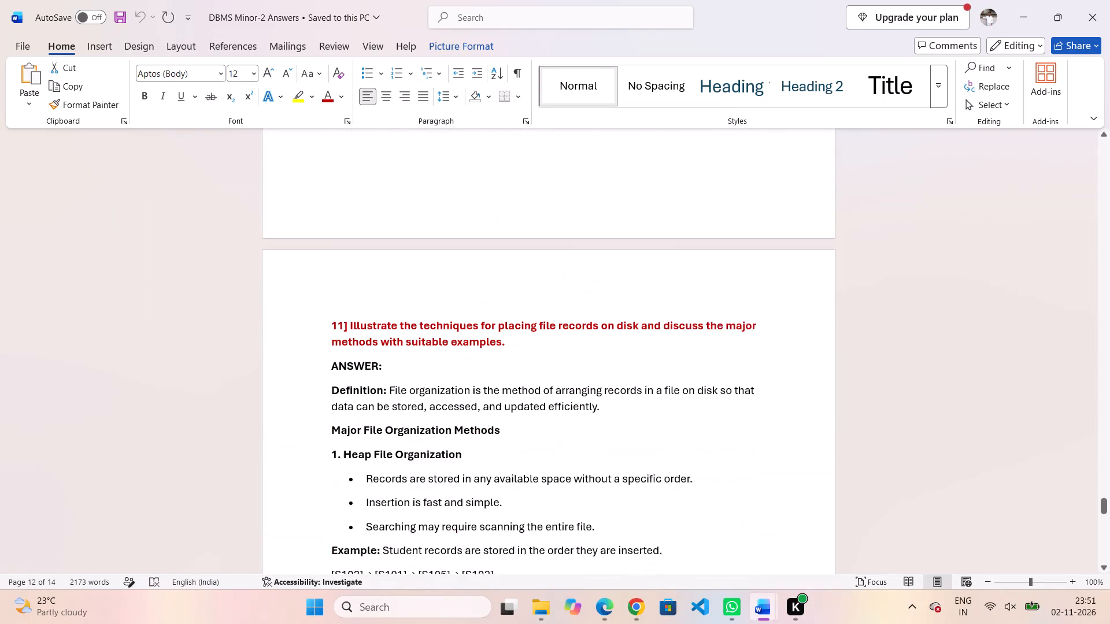
{"action": "scroll", "coordinate": [874, 515], "scroll_direction": "down", "scroll_amount": 3}
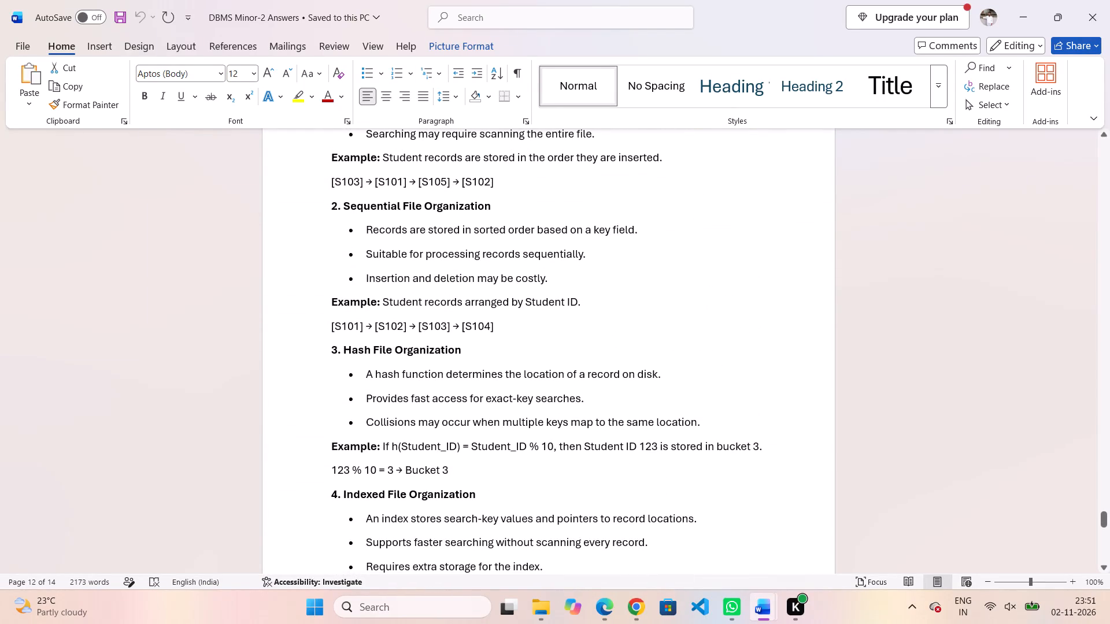
{"action": "scroll", "coordinate": [874, 515], "scroll_direction": "up", "scroll_amount": 11}
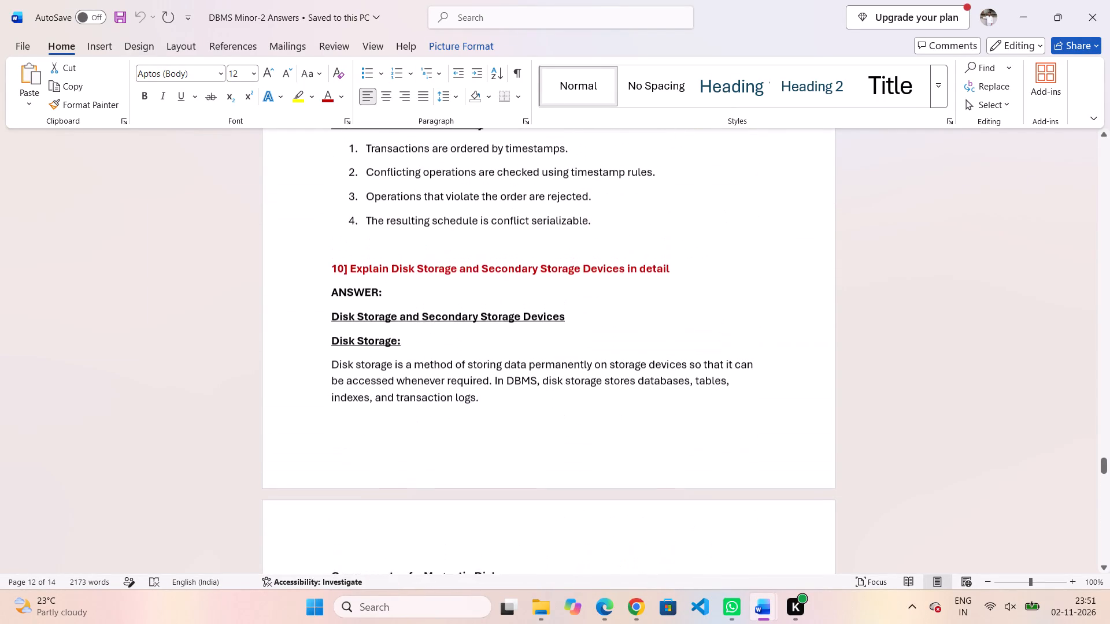
{"action": "scroll", "coordinate": [874, 515], "scroll_direction": "up", "scroll_amount": 8}
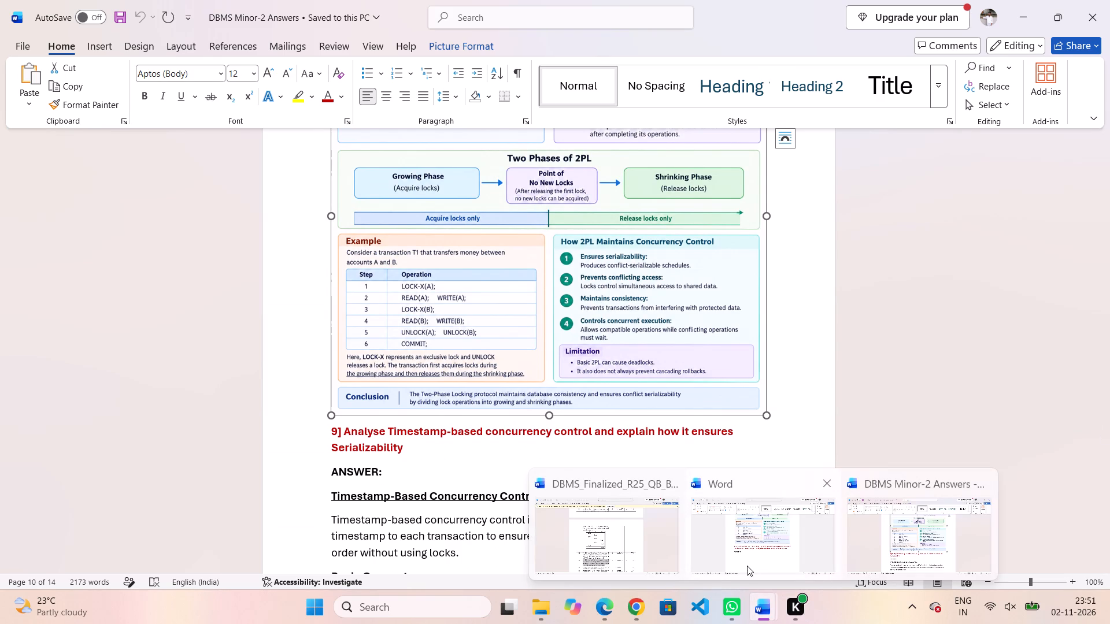
{"action": "left_click", "coordinate": [747, 566]}
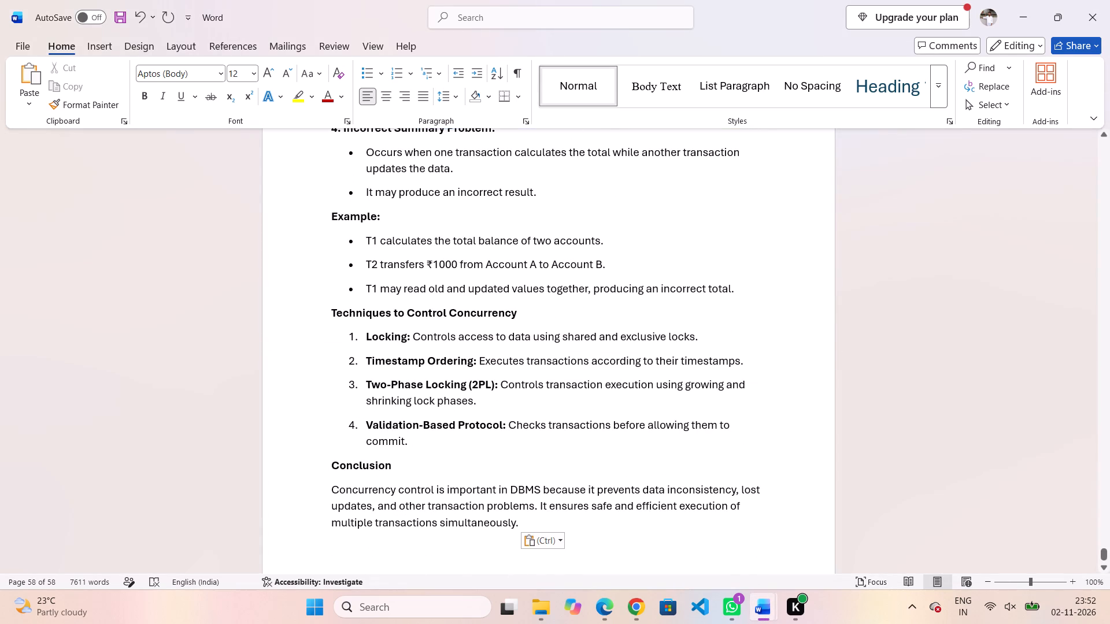
Delete the "Conclusion" heading and its paragraph from the end of question 42's answer.
{"action": "left_click_drag", "start_coordinate": [328, 467], "coordinate": [479, 545]}
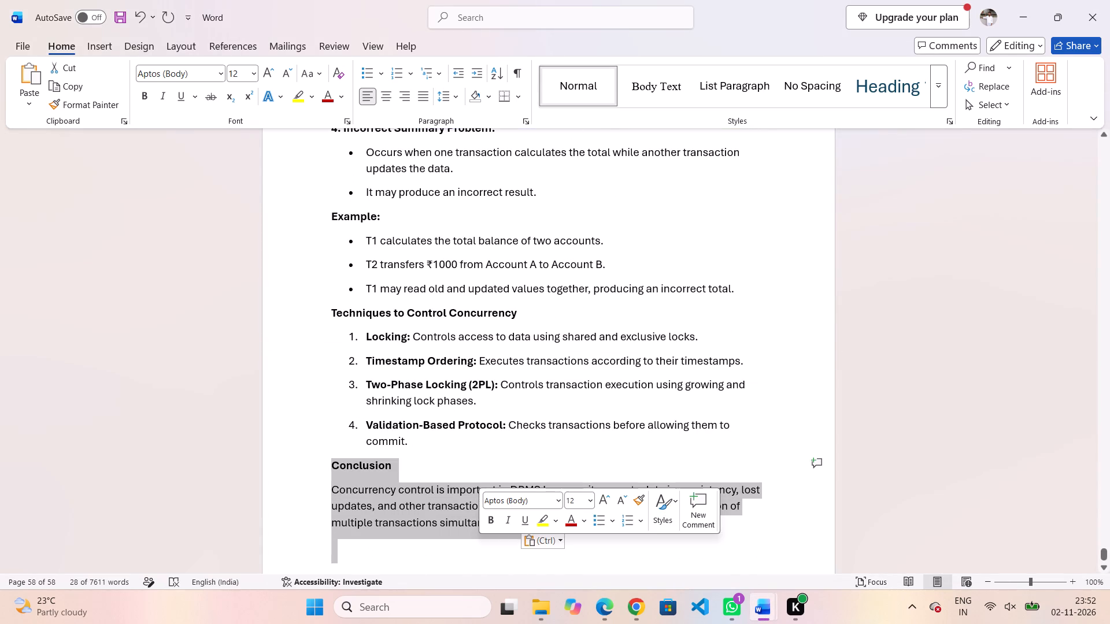
{"action": "key", "text": "BackSpace"}
Underline the headings "Techniques to Control Concurrency" and "Concurrency Problems" in question 42's answer.
{"action": "left_click_drag", "start_coordinate": [524, 314], "coordinate": [339, 313]}
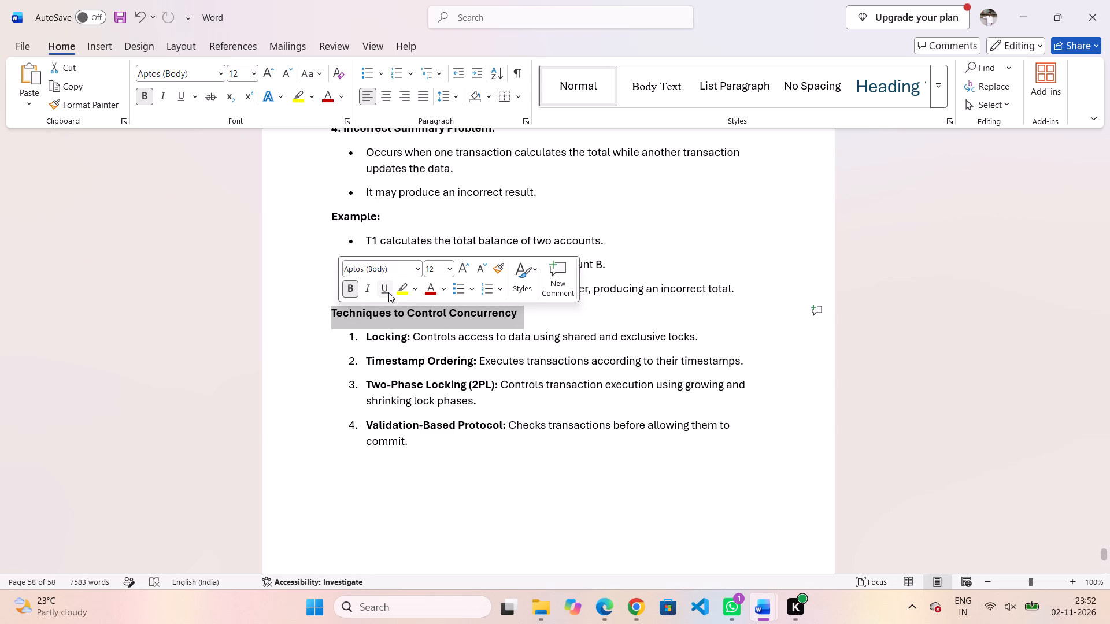
{"action": "left_click", "coordinate": [388, 290]}
{"action": "left_click", "coordinate": [530, 328]}
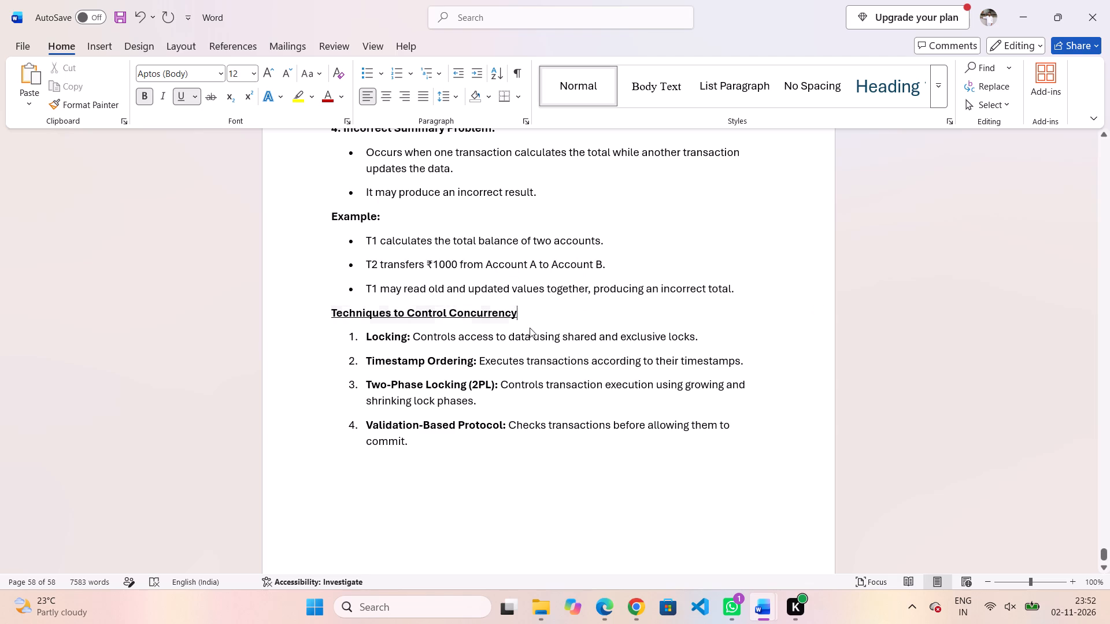
{"action": "scroll", "coordinate": [530, 328], "scroll_direction": "up", "scroll_amount": 7}
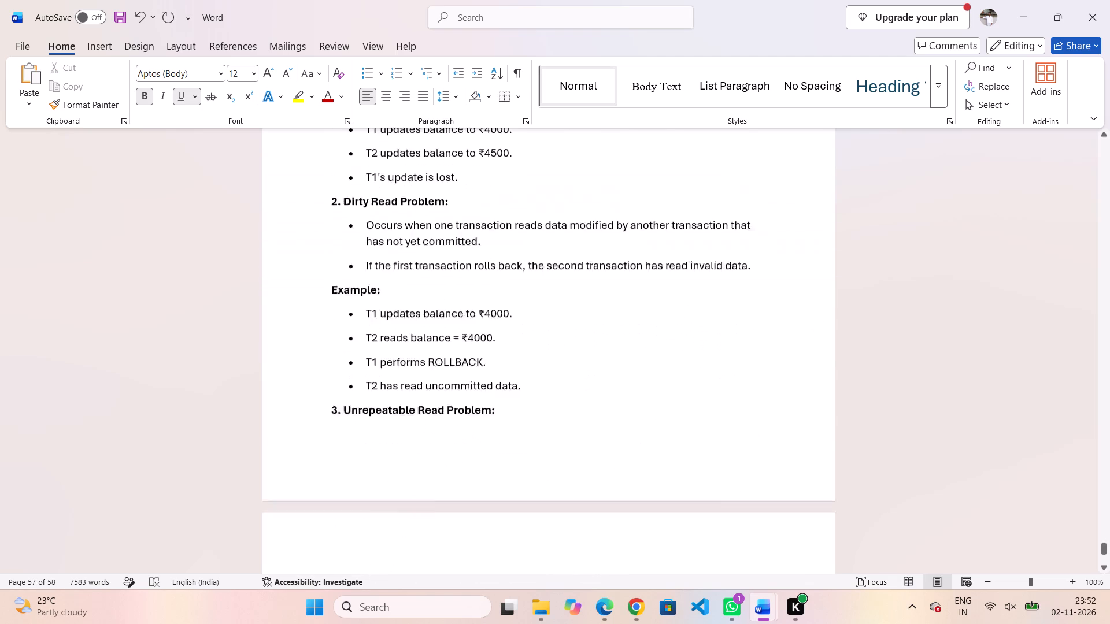
{"action": "scroll", "coordinate": [530, 328], "scroll_direction": "up", "scroll_amount": 3}
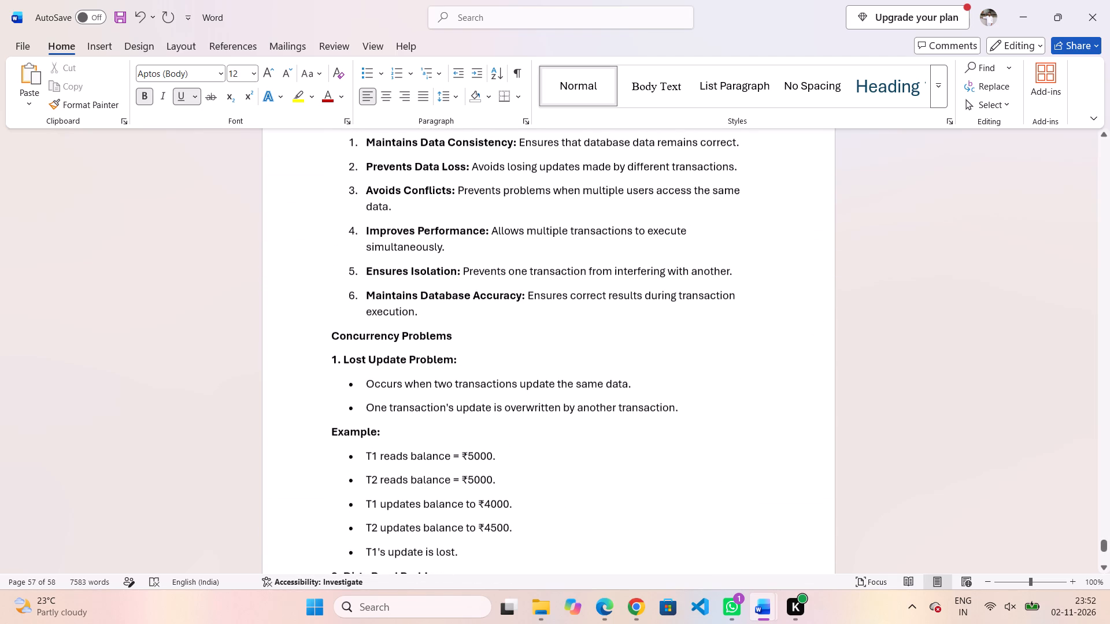
{"action": "left_click_drag", "start_coordinate": [457, 335], "coordinate": [338, 346]}
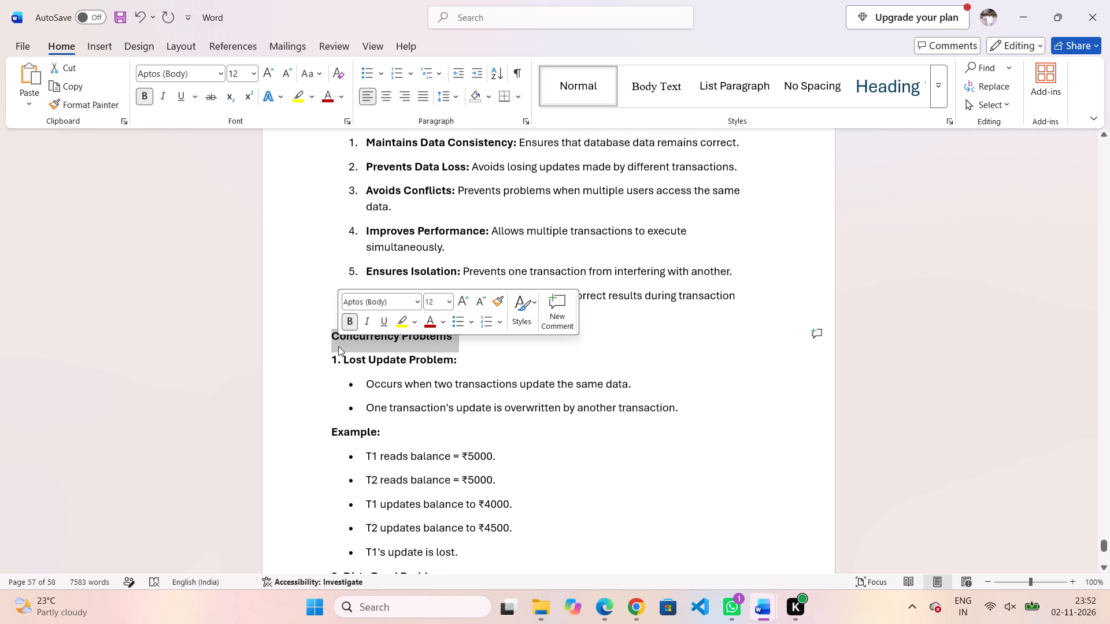
{"action": "left_click", "coordinate": [387, 326]}
{"action": "left_click", "coordinate": [494, 350]}
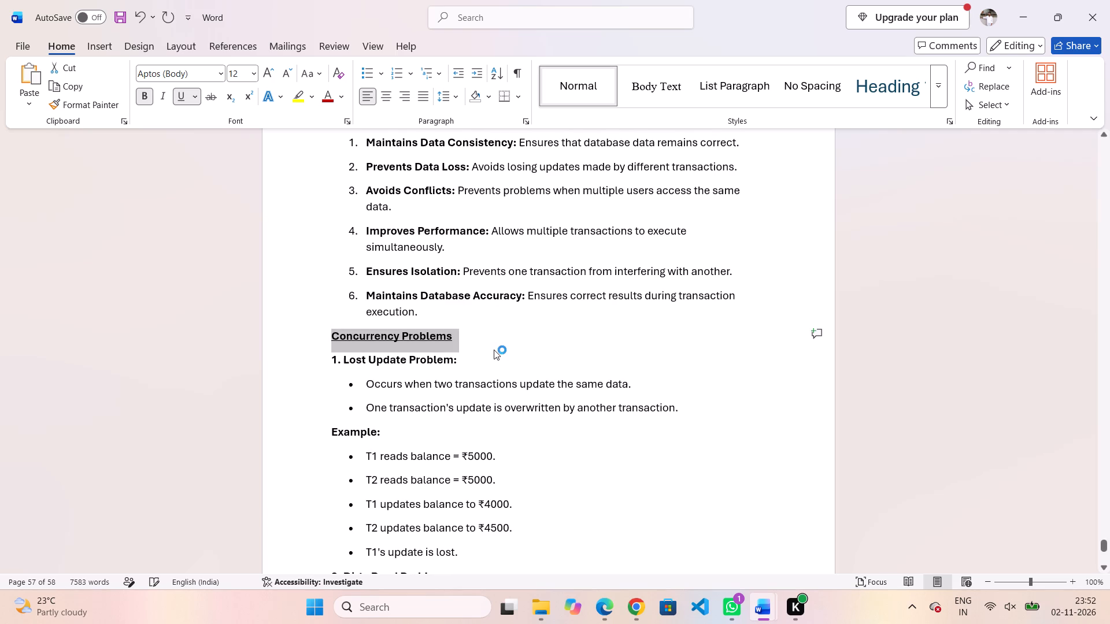
Underline the heading "Need for Concurrency Control" below the definition in question 42's answer.
{"action": "scroll", "coordinate": [494, 350], "scroll_direction": "up", "scroll_amount": 3}
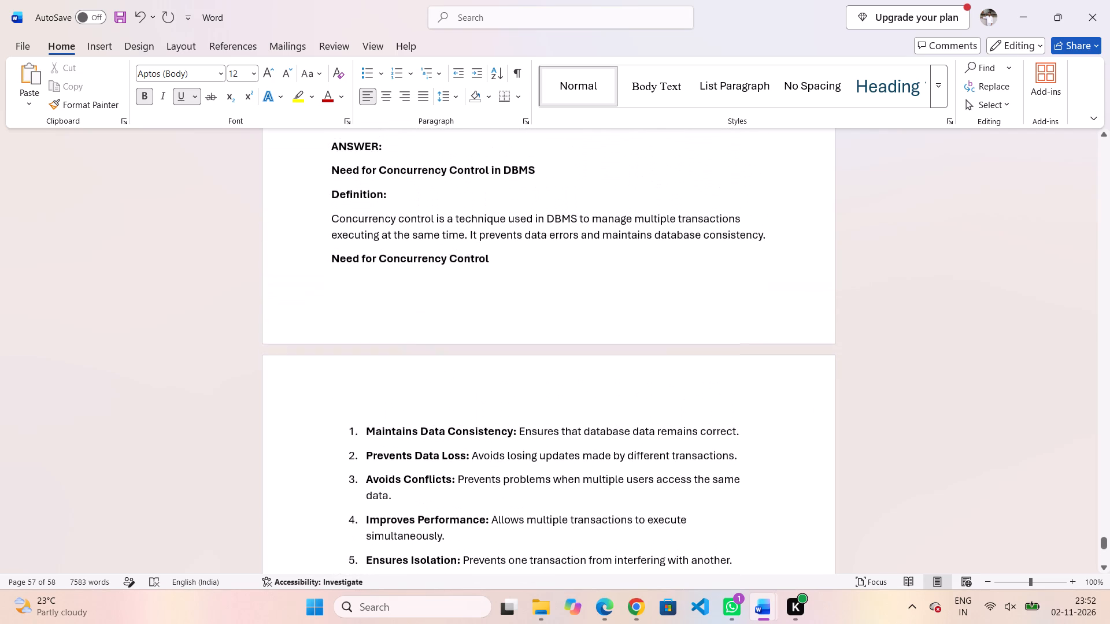
{"action": "left_click_drag", "start_coordinate": [494, 266], "coordinate": [361, 276]}
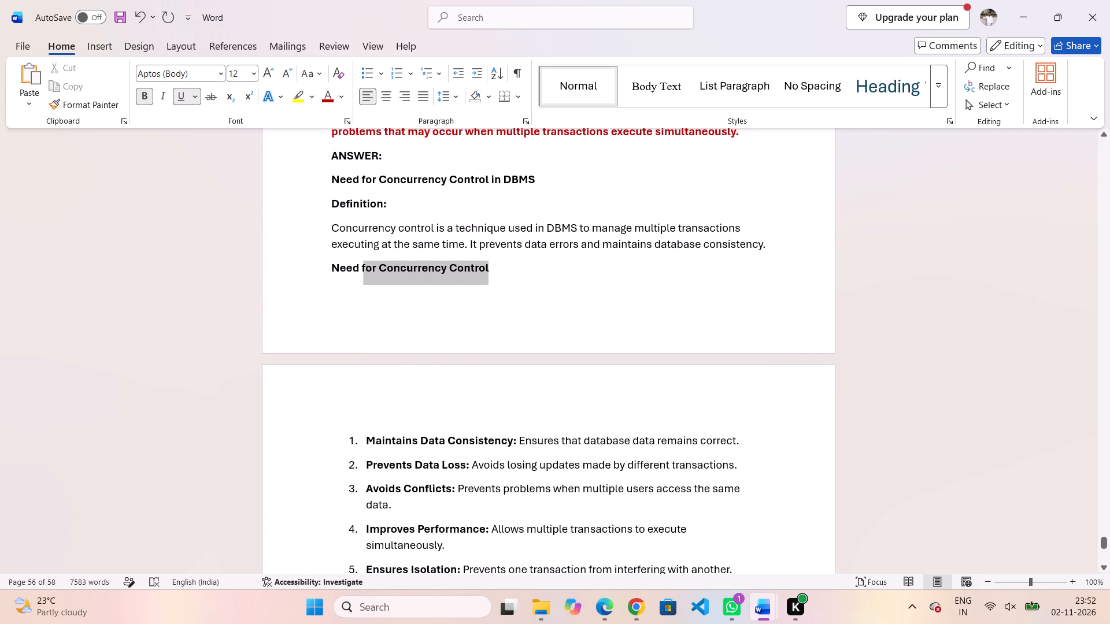
{"action": "left_click_drag", "start_coordinate": [361, 276], "coordinate": [342, 276]}
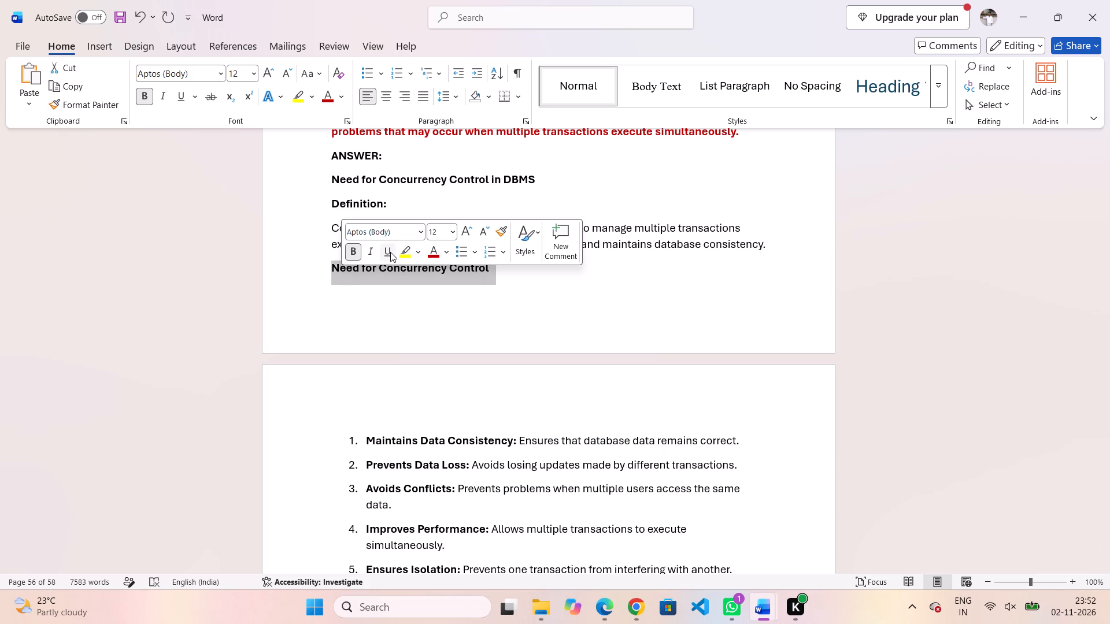
{"action": "left_click", "coordinate": [390, 252]}
{"action": "left_click", "coordinate": [506, 288]}
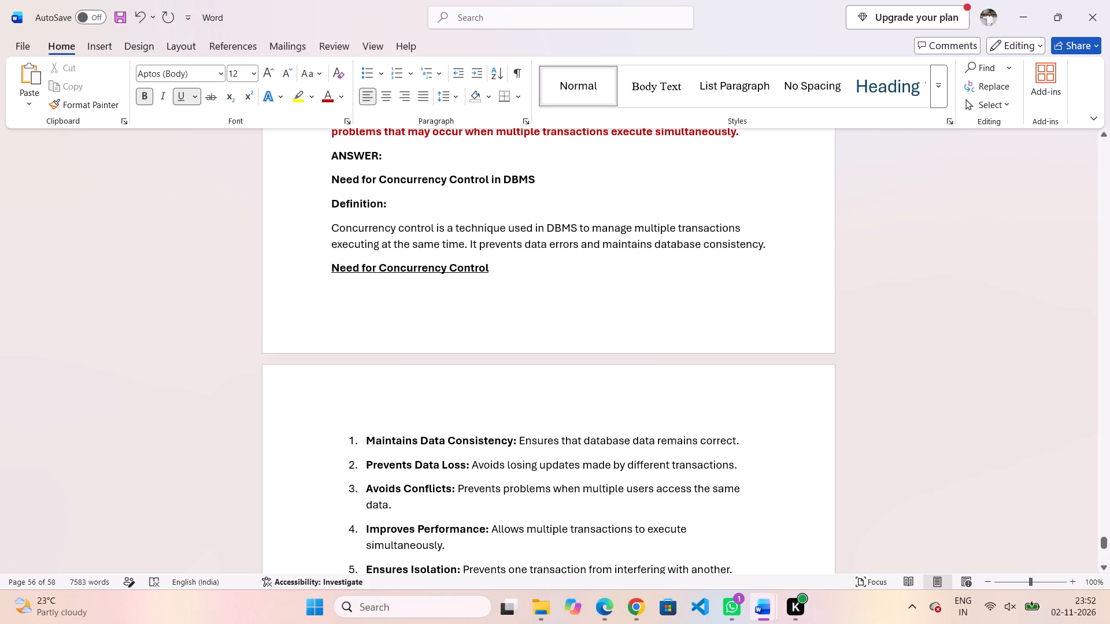
Delete the title line "Need for Concurrency Control in DBMS" directly below question 42's "ANSWER:".
{"action": "scroll", "coordinate": [545, 178], "scroll_direction": "up", "scroll_amount": 1}
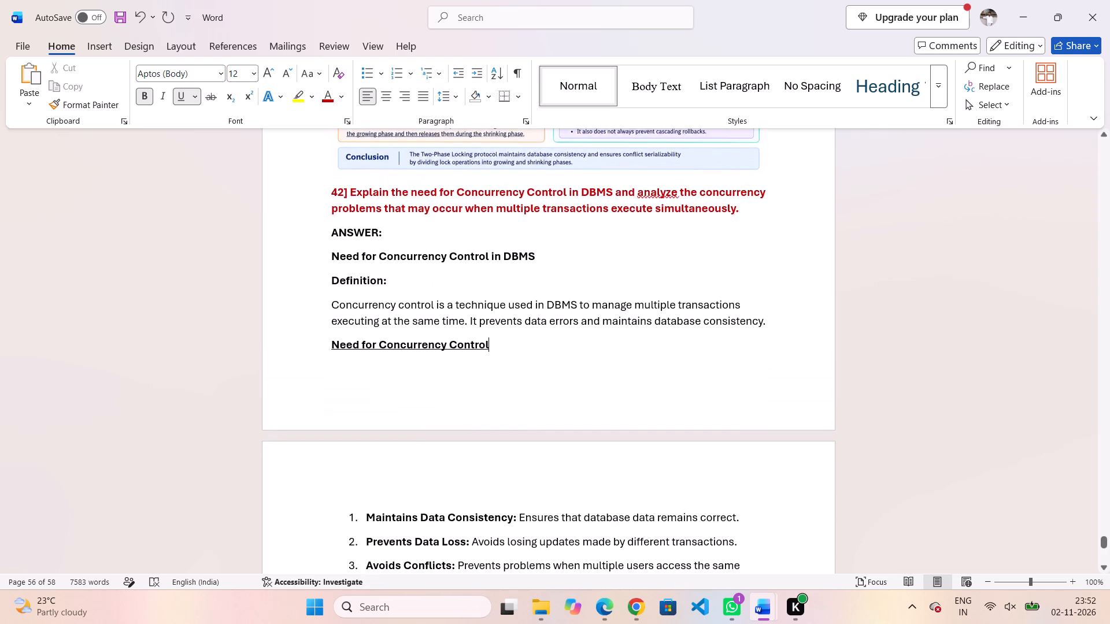
{"action": "left_click", "coordinate": [536, 251]}
{"action": "key", "text": "BackSpace"}
{"action": "key", "text": "BackSpace"}
{"action": "key", "text": "BackSpace"}
{"action": "key", "text": "BackSpace"}
{"action": "key", "text": "BackSpace"}
{"action": "key", "text": "BackSpace"}
{"action": "key", "text": "BackSpace"}
{"action": "key", "text": "BackSpace"}
{"action": "key", "text": "BackSpace"}
{"action": "key", "text": "BackSpace"}
{"action": "key", "text": "BackSpace"}
{"action": "key", "text": "BackSpace"}
{"action": "key", "text": "BackSpace"}
{"action": "key", "text": "BackSpace"}
{"action": "key", "text": "BackSpace"}
{"action": "key", "text": "BackSpace"}
{"action": "key", "text": "BackSpace"}
{"action": "key", "text": "BackSpace"}
{"action": "key", "text": "BackSpace"}
{"action": "key", "text": "BackSpace"}
{"action": "key", "text": "BackSpace"}
{"action": "key", "text": "BackSpace"}
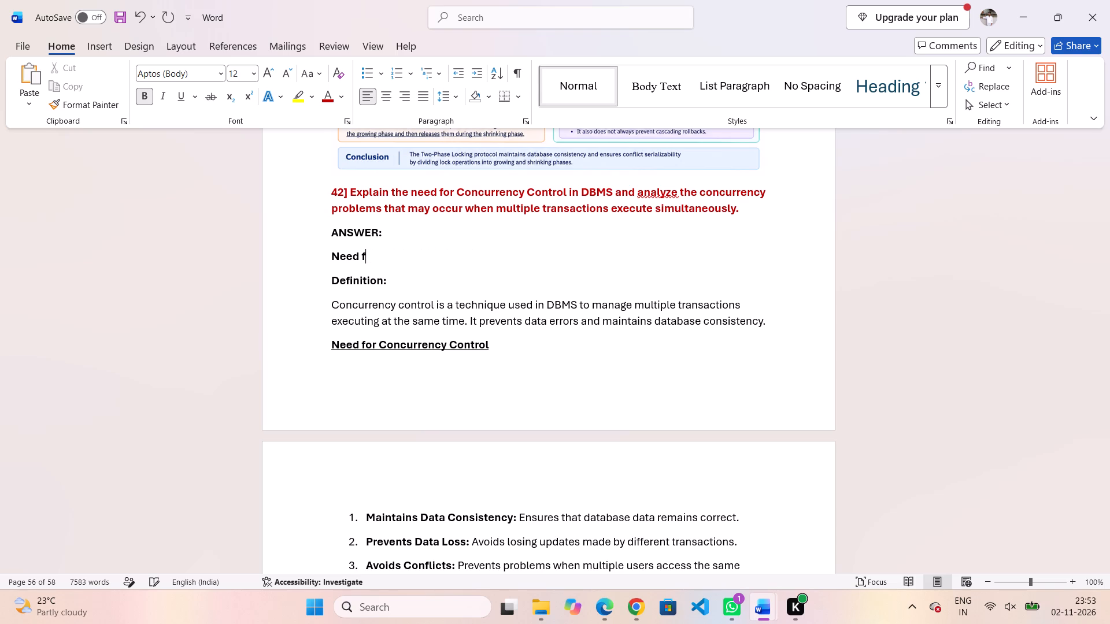
{"action": "key", "text": "BackSpace"}
{"action": "key", "text": "BackSpace"}
{"action": "key", "text": "BackSpace"}
{"action": "key", "text": "BackSpace"}
{"action": "key", "text": "BackSpace"}
{"action": "key", "text": "BackSpace"}
{"action": "key", "text": "BackSpace"}
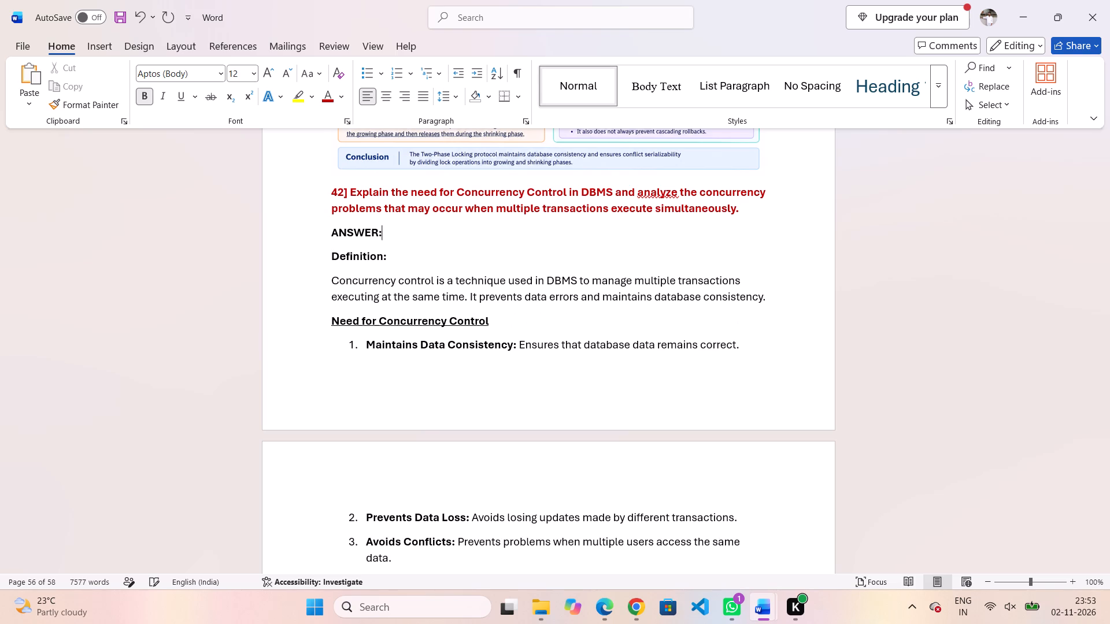
Join the definition paragraph onto the "Definition:" line in question 42's answer, separated by a space.
{"action": "left_click", "coordinate": [333, 282]}
{"action": "key", "text": "BackSpace"}
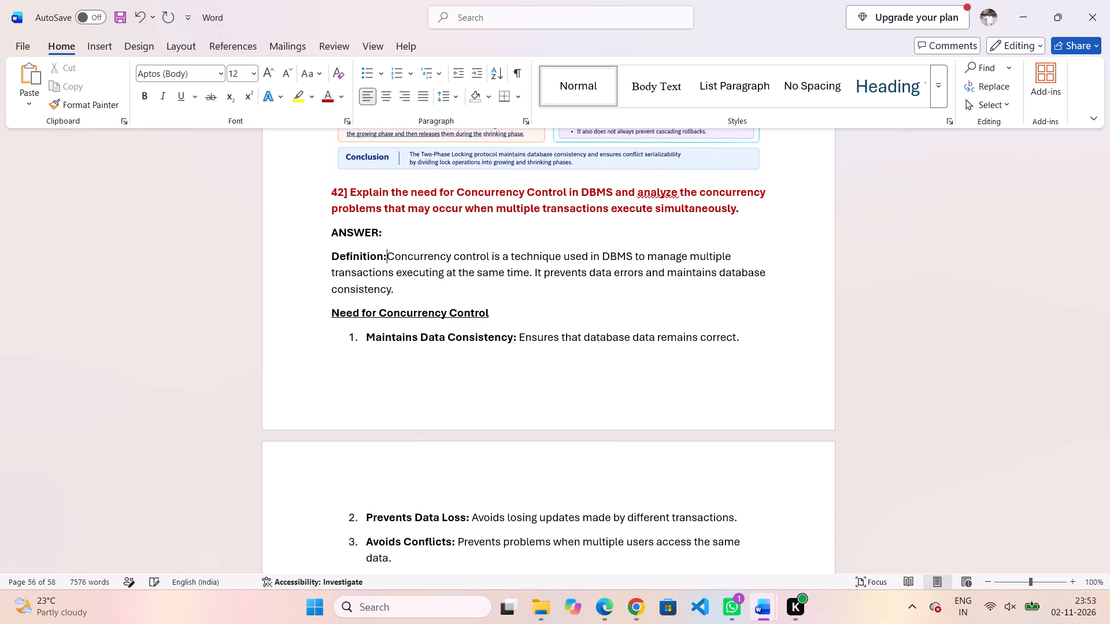
{"action": "key", "text": "space"}
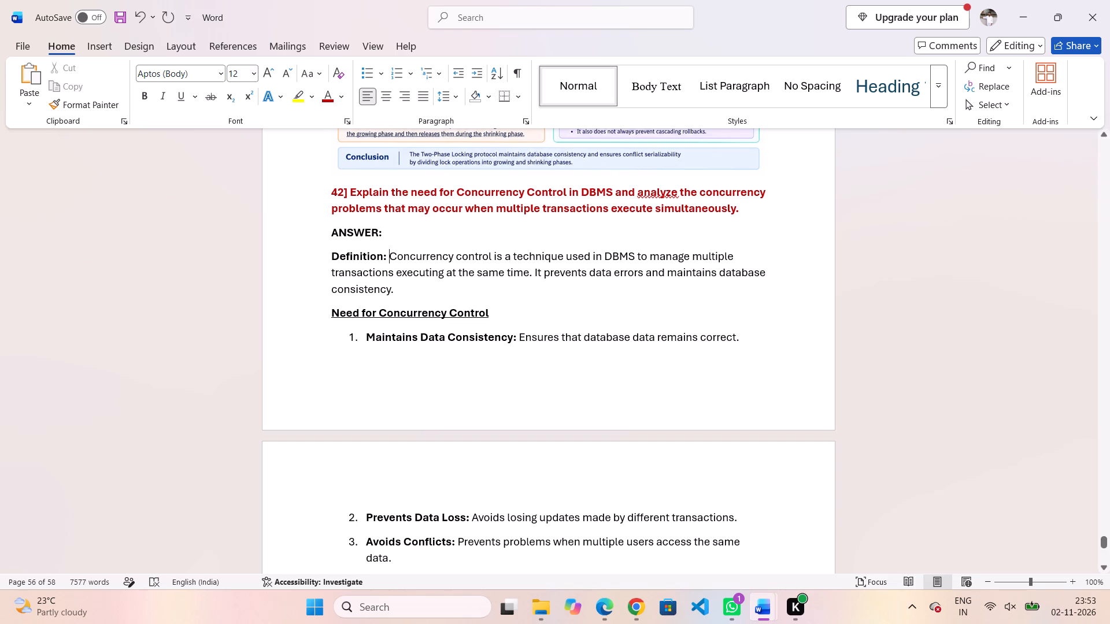
End the numbered list after the last technique in question 42's answer and leave blank space below for the next question.
{"action": "scroll", "coordinate": [503, 374], "scroll_direction": "down", "scroll_amount": 2}
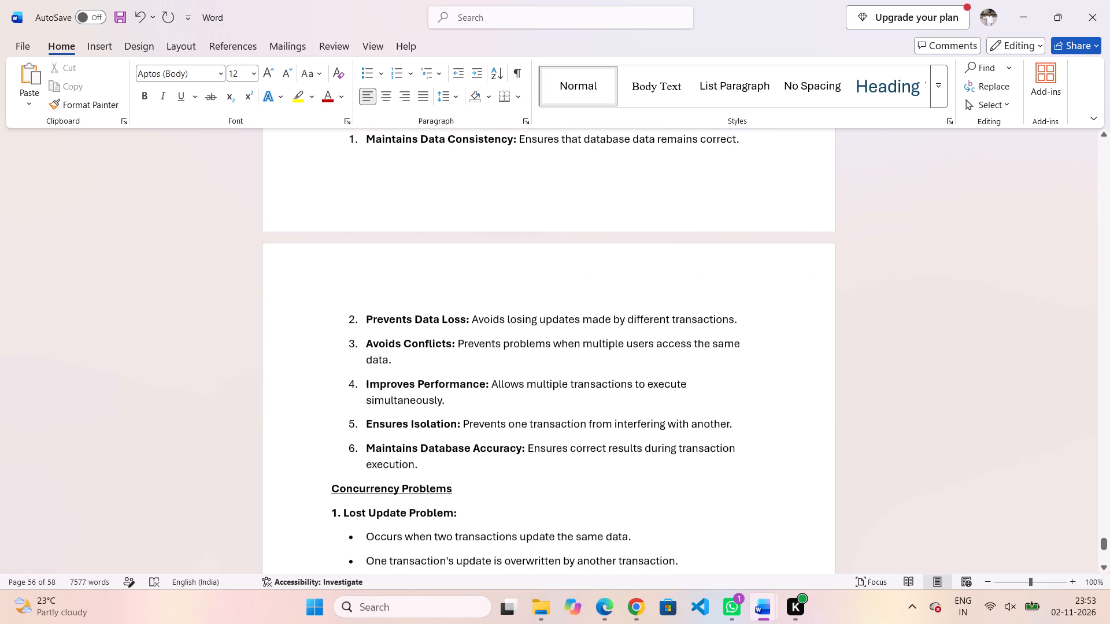
{"action": "scroll", "coordinate": [503, 374], "scroll_direction": "down", "scroll_amount": 3}
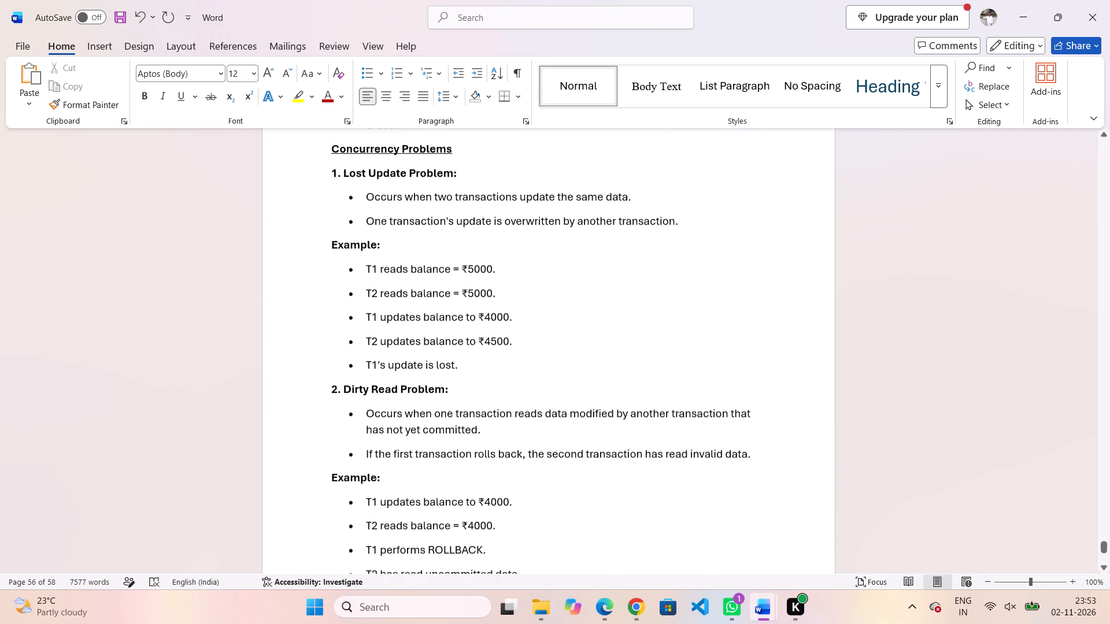
{"action": "scroll", "coordinate": [503, 374], "scroll_direction": "down", "scroll_amount": 3}
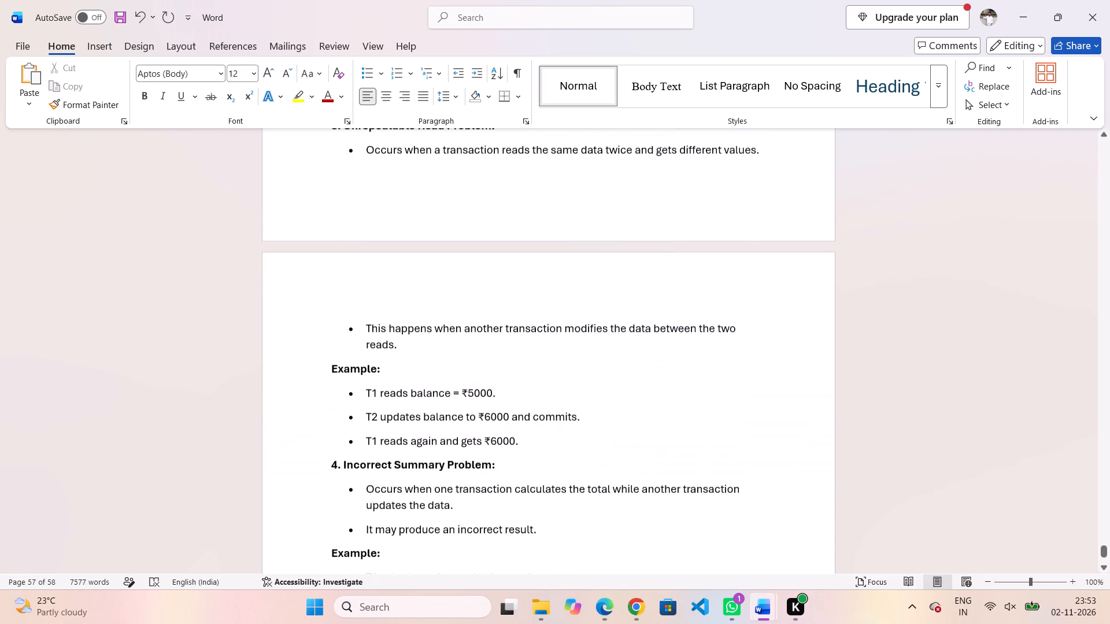
{"action": "scroll", "coordinate": [503, 374], "scroll_direction": "down", "scroll_amount": 2}
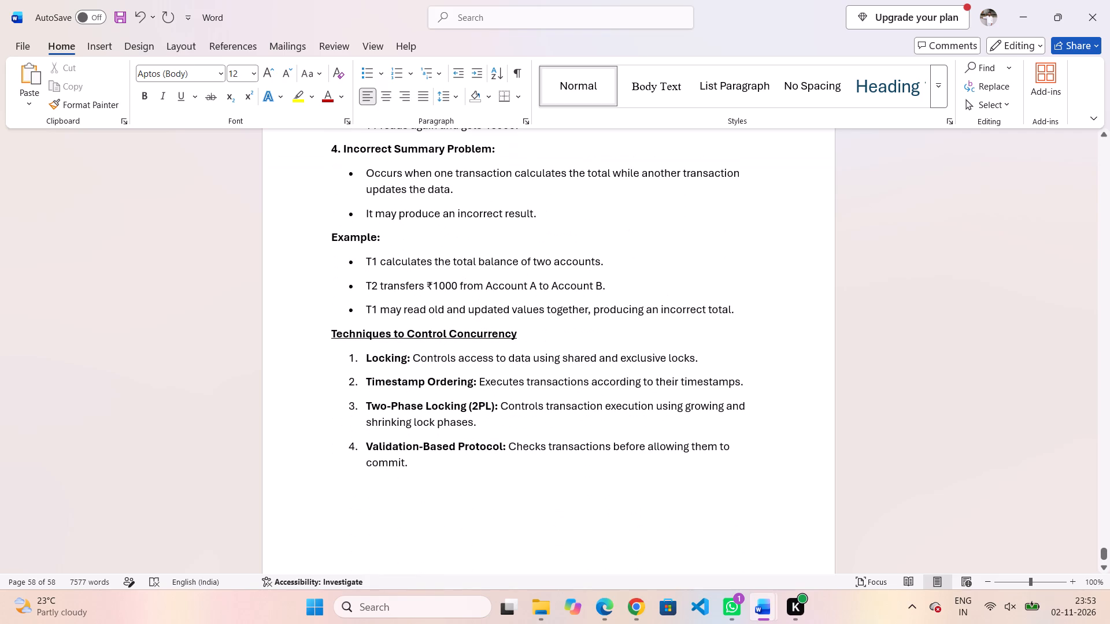
{"action": "left_click", "coordinate": [422, 468]}
{"action": "key", "text": "Return"}
{"action": "key", "text": "Return"}
{"action": "key", "text": "Return"}
Review the document from the view serializability answer above question 40 through the end of question 42's answer.
{"action": "scroll", "coordinate": [422, 468], "scroll_direction": "up", "scroll_amount": 1}
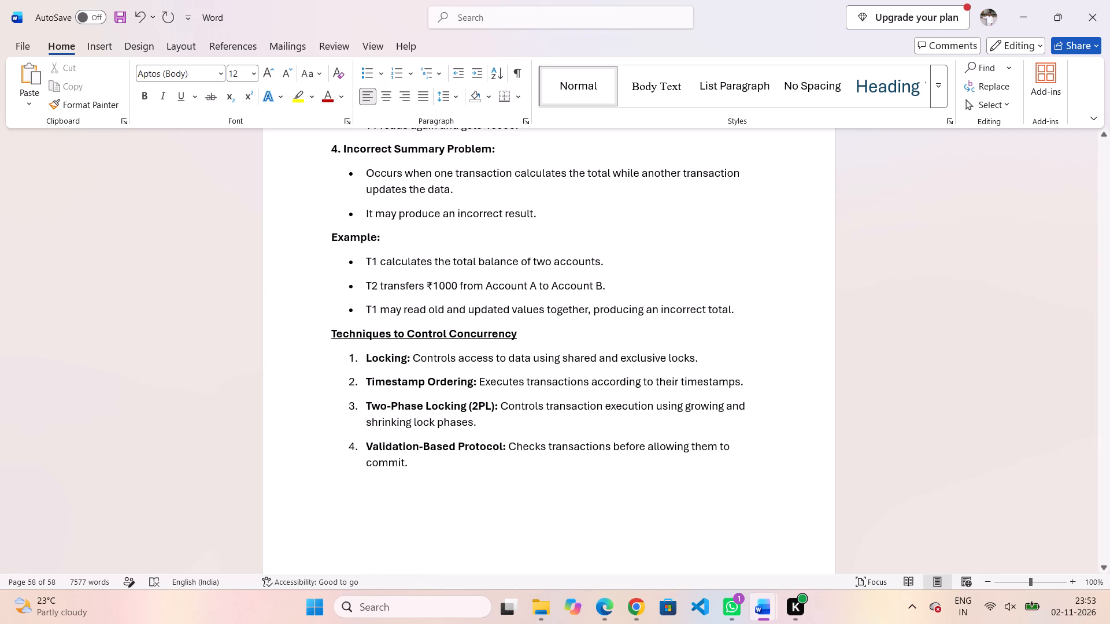
{"action": "scroll", "coordinate": [422, 468], "scroll_direction": "up", "scroll_amount": 10}
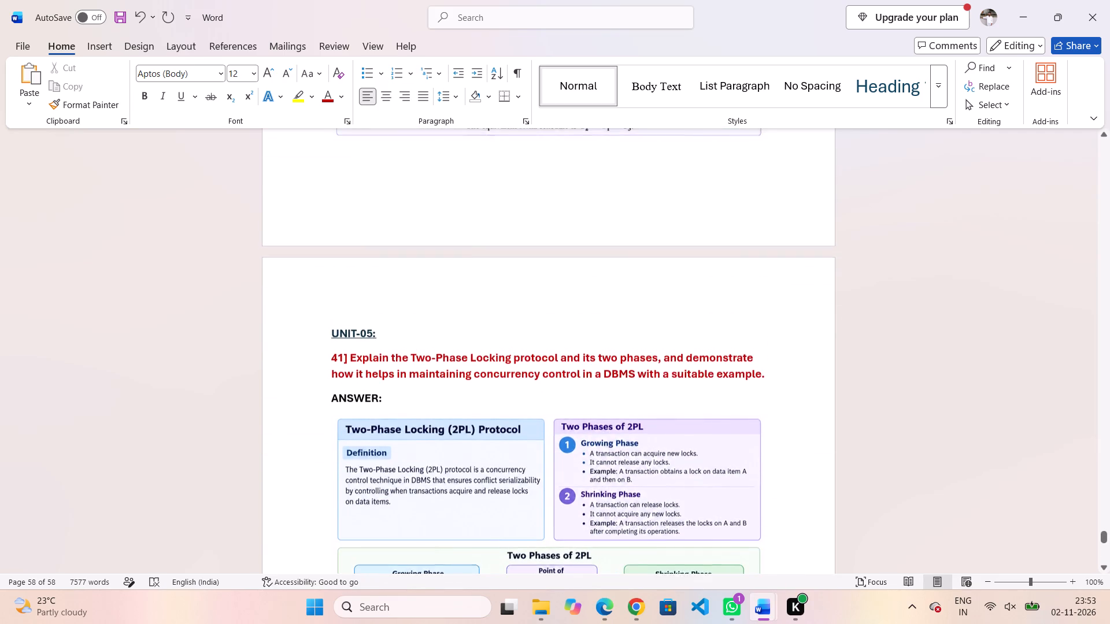
{"action": "scroll", "coordinate": [422, 468], "scroll_direction": "down", "scroll_amount": 2}
{"action": "scroll", "coordinate": [422, 468], "scroll_direction": "up", "scroll_amount": 1}
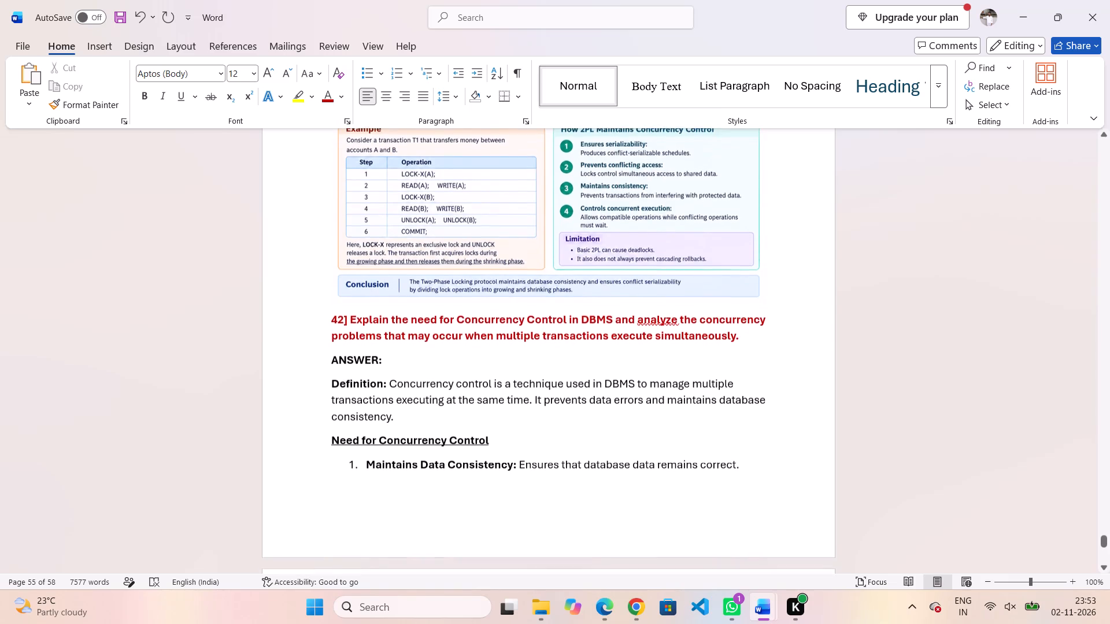
{"action": "scroll", "coordinate": [422, 468], "scroll_direction": "up", "scroll_amount": 1}
{"action": "scroll", "coordinate": [422, 468], "scroll_direction": "down", "scroll_amount": 1}
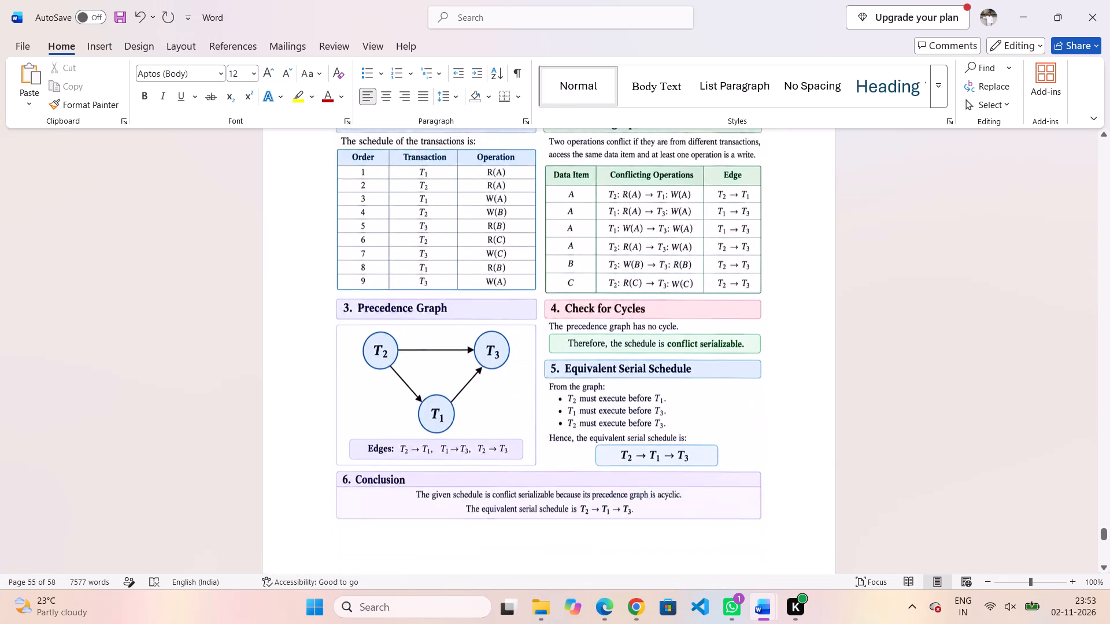
{"action": "scroll", "coordinate": [422, 468], "scroll_direction": "down", "scroll_amount": 3}
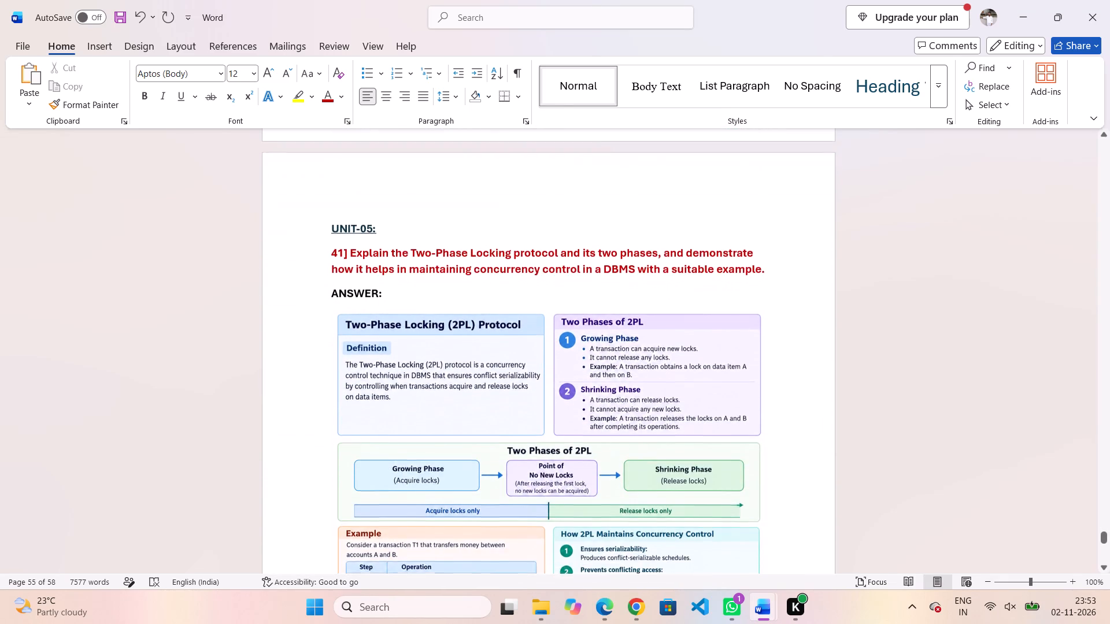
{"action": "scroll", "coordinate": [422, 468], "scroll_direction": "down", "scroll_amount": 2}
{"action": "scroll", "coordinate": [422, 468], "scroll_direction": "up", "scroll_amount": 7}
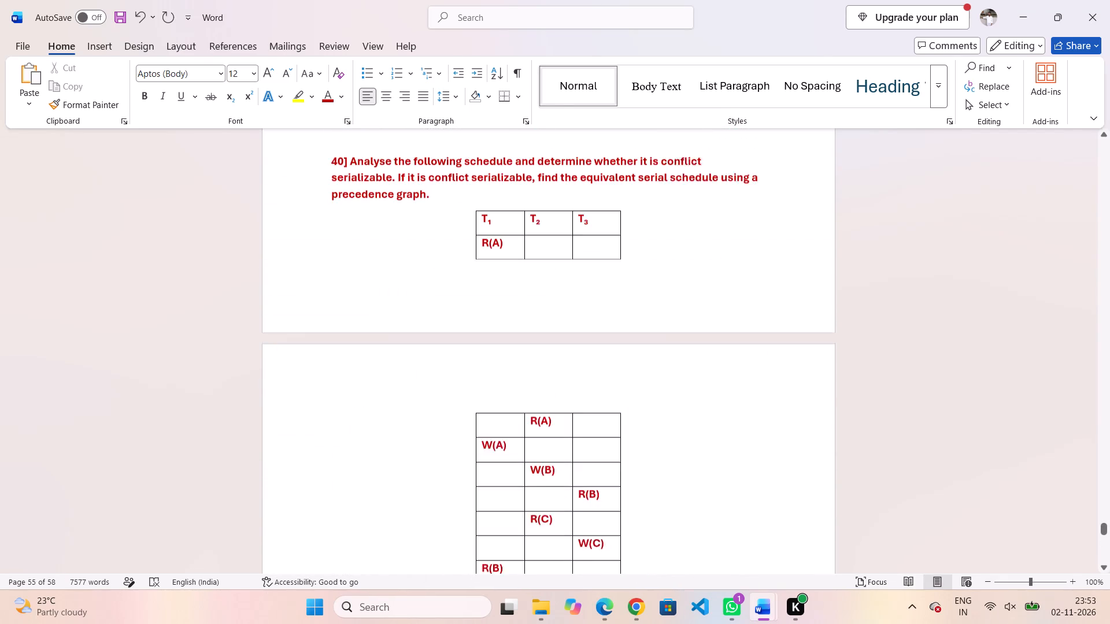
{"action": "scroll", "coordinate": [422, 468], "scroll_direction": "up", "scroll_amount": 3}
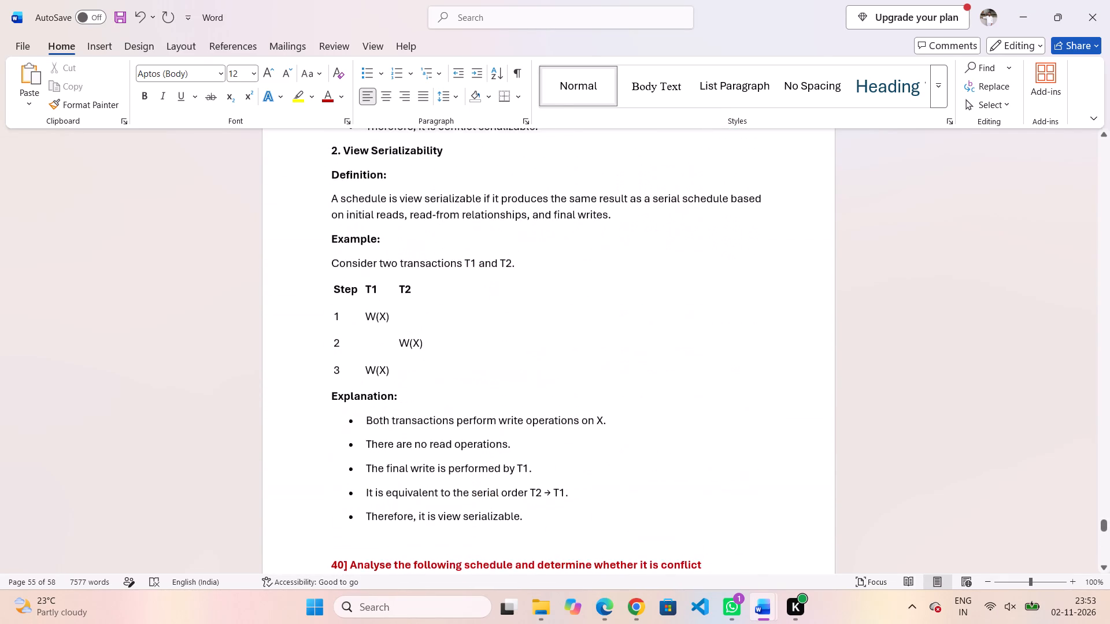
{"action": "scroll", "coordinate": [422, 468], "scroll_direction": "down", "scroll_amount": 2}
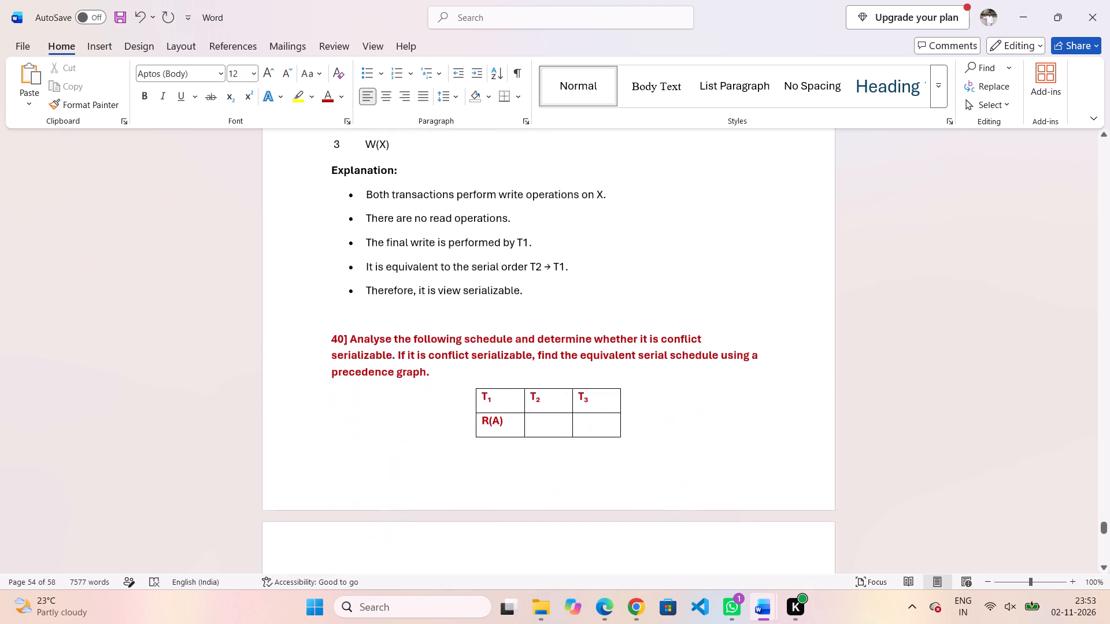
{"action": "scroll", "coordinate": [422, 468], "scroll_direction": "down", "scroll_amount": 5}
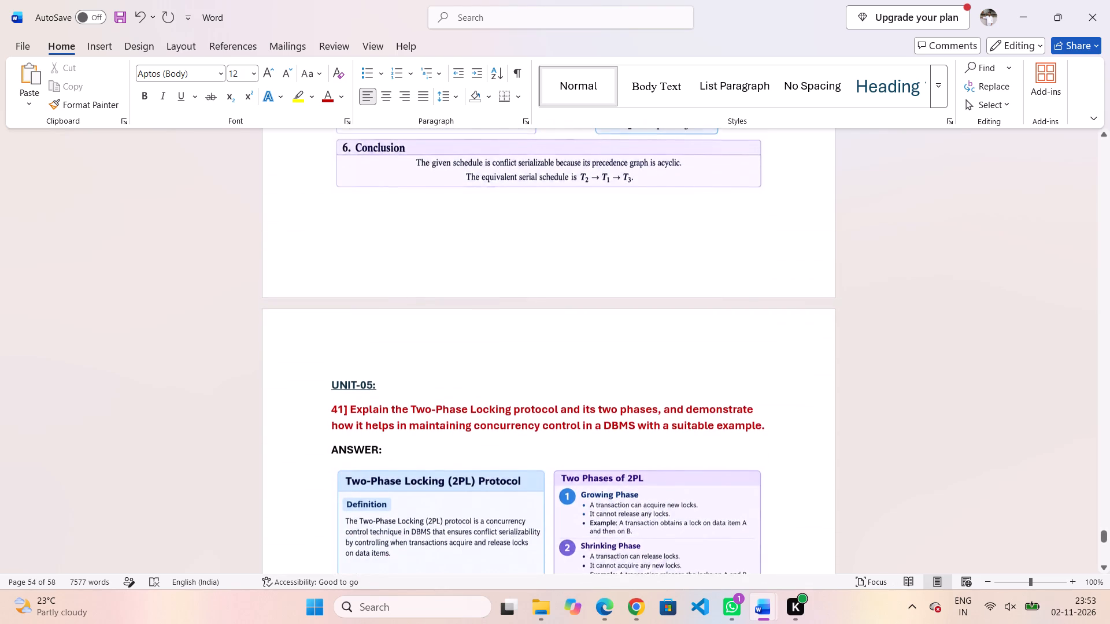
{"action": "scroll", "coordinate": [422, 468], "scroll_direction": "down", "scroll_amount": 4}
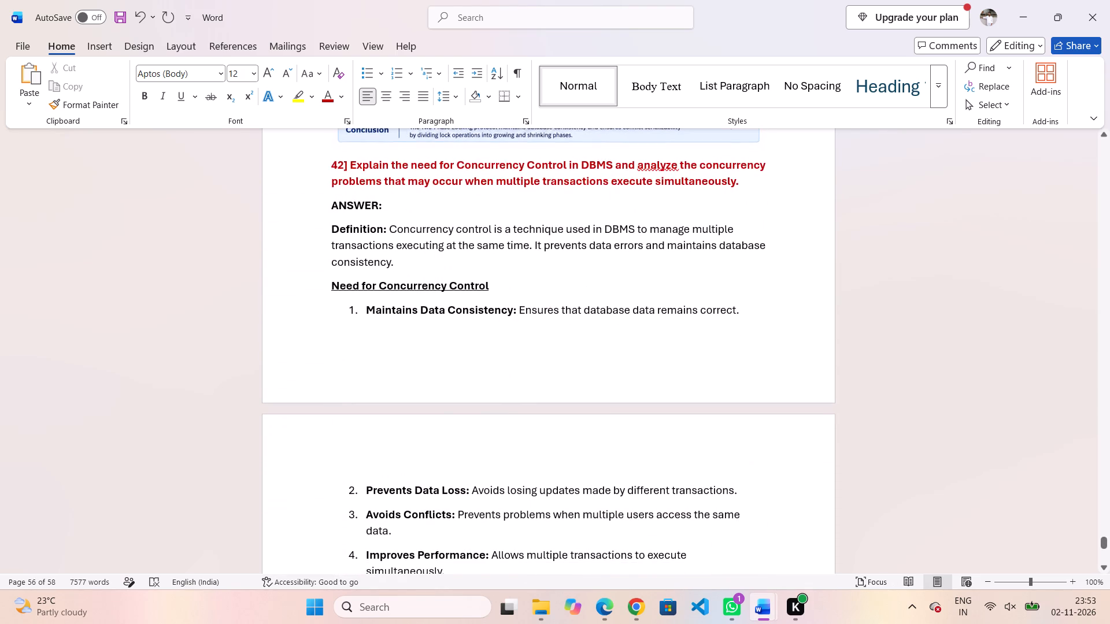
{"action": "scroll", "coordinate": [422, 468], "scroll_direction": "down", "scroll_amount": 4}
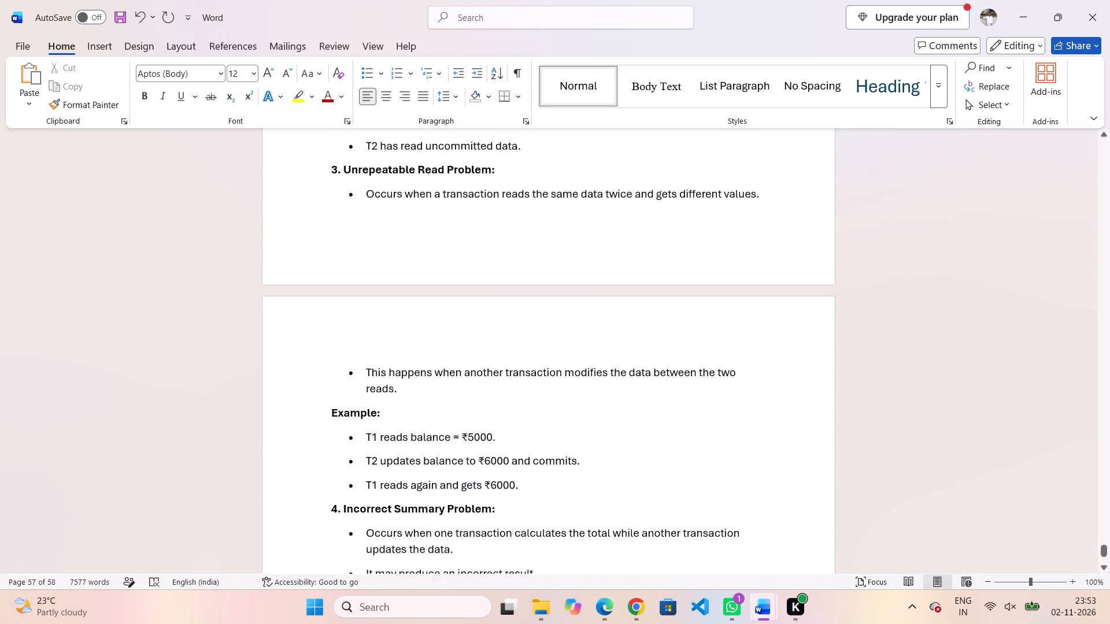
{"action": "scroll", "coordinate": [422, 468], "scroll_direction": "down", "scroll_amount": 4}
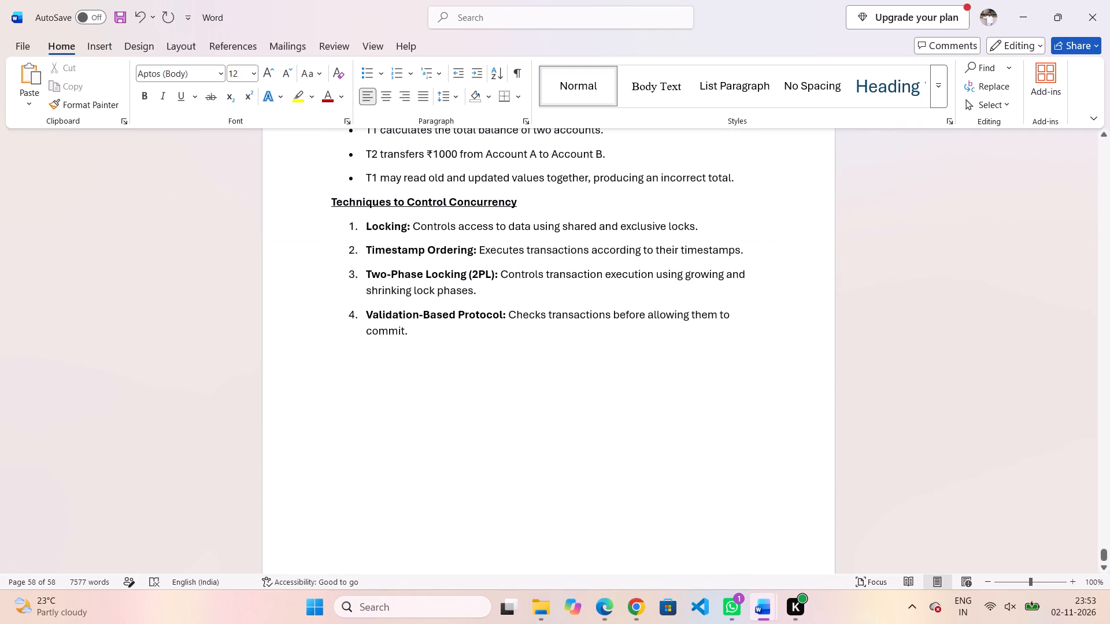
Start the next question below question 42's answer with the bold number "43]" followed by a space.
{"action": "type", "text": "43]"}
{"action": "left_click_drag", "start_coordinate": [349, 377], "coordinate": [323, 374]}
{"action": "left_click", "coordinate": [330, 352]}
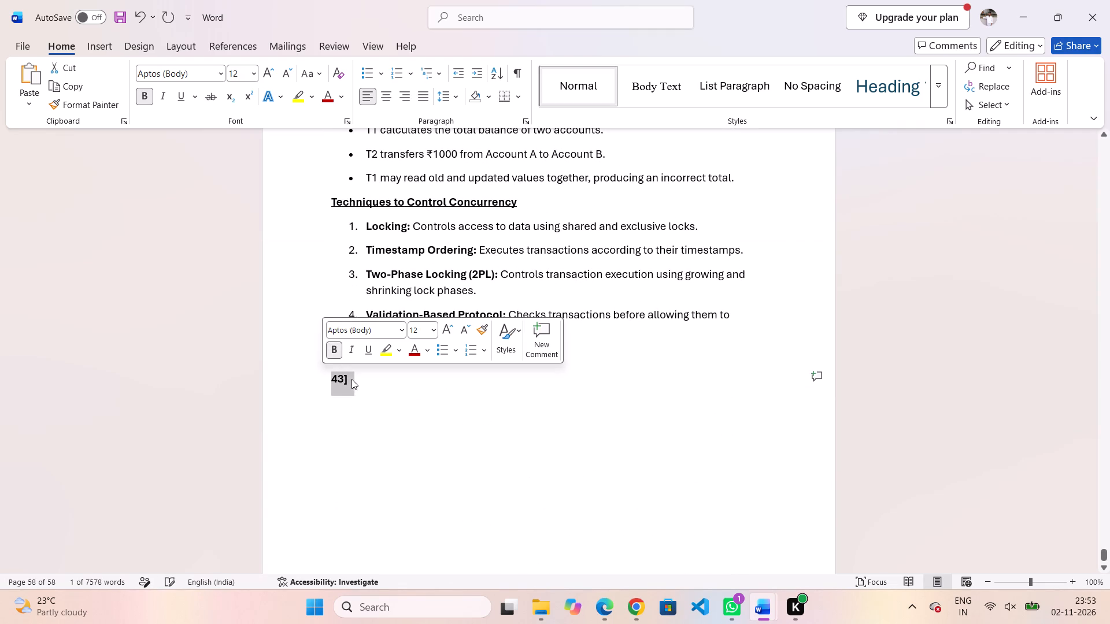
{"action": "left_click", "coordinate": [354, 384]}
{"action": "key", "text": "space"}
Look back over the answers to questions 41 and 42, down to the new question number.
{"action": "scroll", "coordinate": [354, 384], "scroll_direction": "up", "scroll_amount": 7}
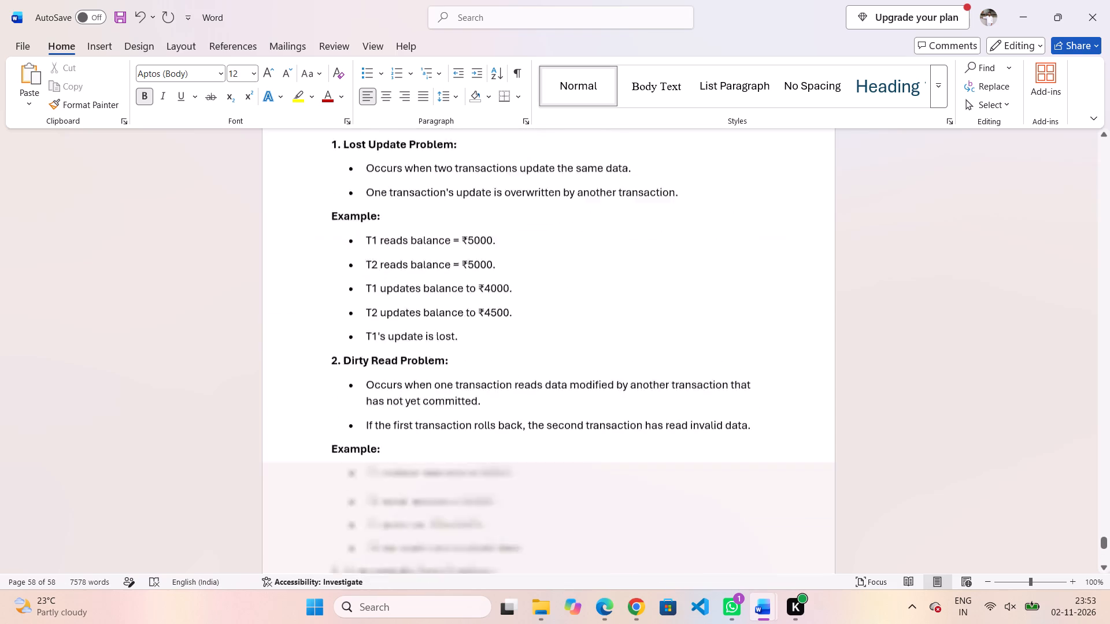
{"action": "scroll", "coordinate": [354, 384], "scroll_direction": "up", "scroll_amount": 2}
{"action": "scroll", "coordinate": [354, 384], "scroll_direction": "down", "scroll_amount": 2}
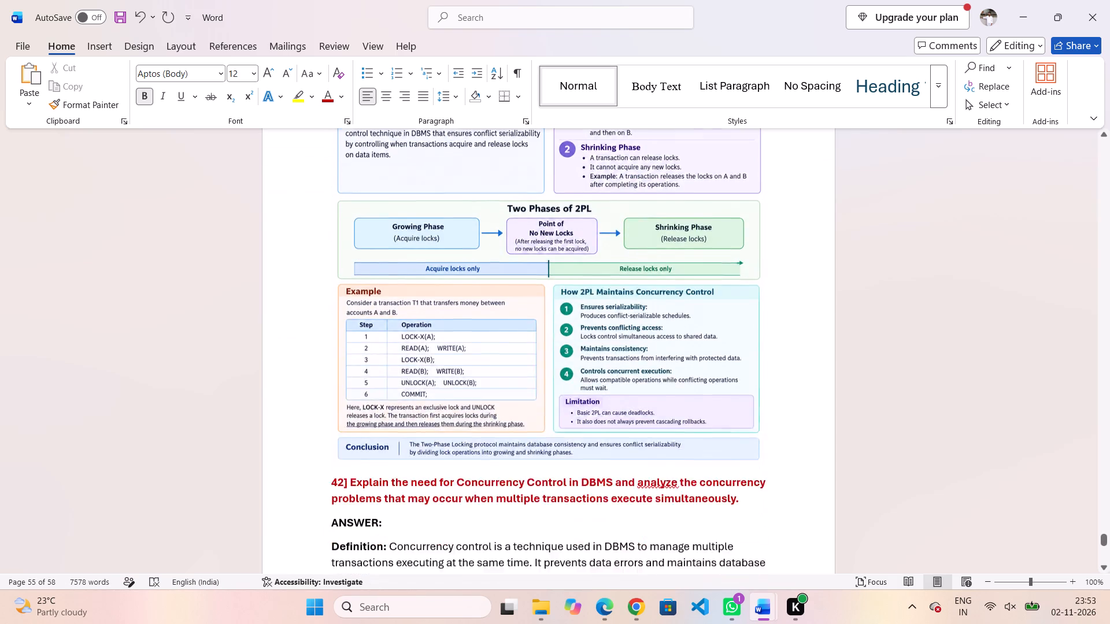
{"action": "scroll", "coordinate": [354, 384], "scroll_direction": "down", "scroll_amount": 10}
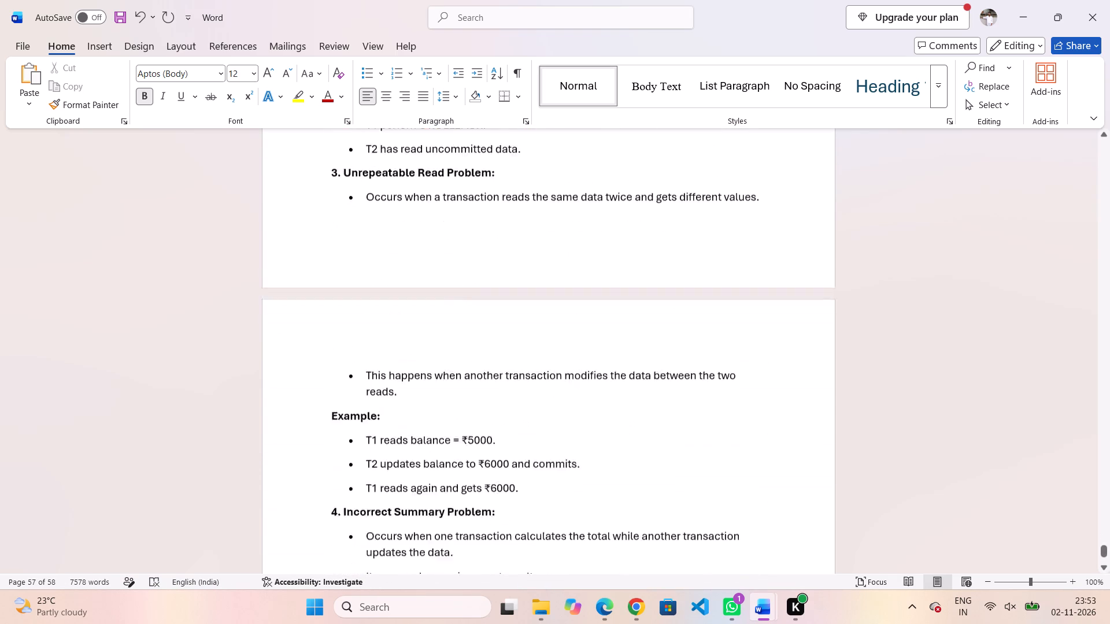
{"action": "scroll", "coordinate": [354, 384], "scroll_direction": "down", "scroll_amount": 3}
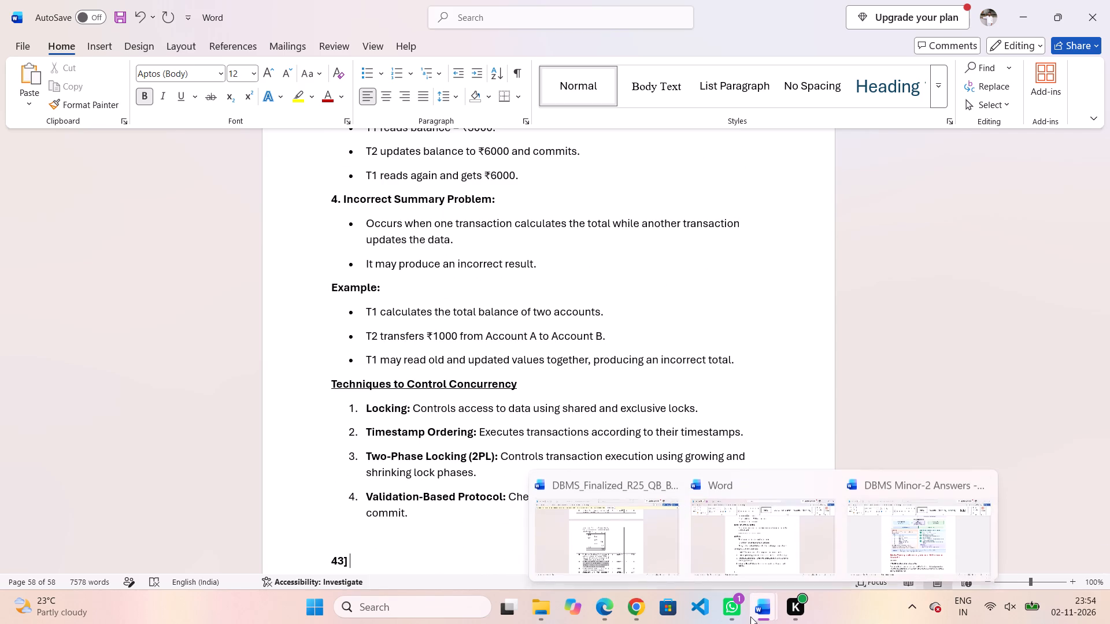
Copy question 43's text on types of Locks from the DBMS_Finalized_R25_QB_BTL document and paste it after "43]" in the answers document.
{"action": "left_click", "coordinate": [758, 538]}
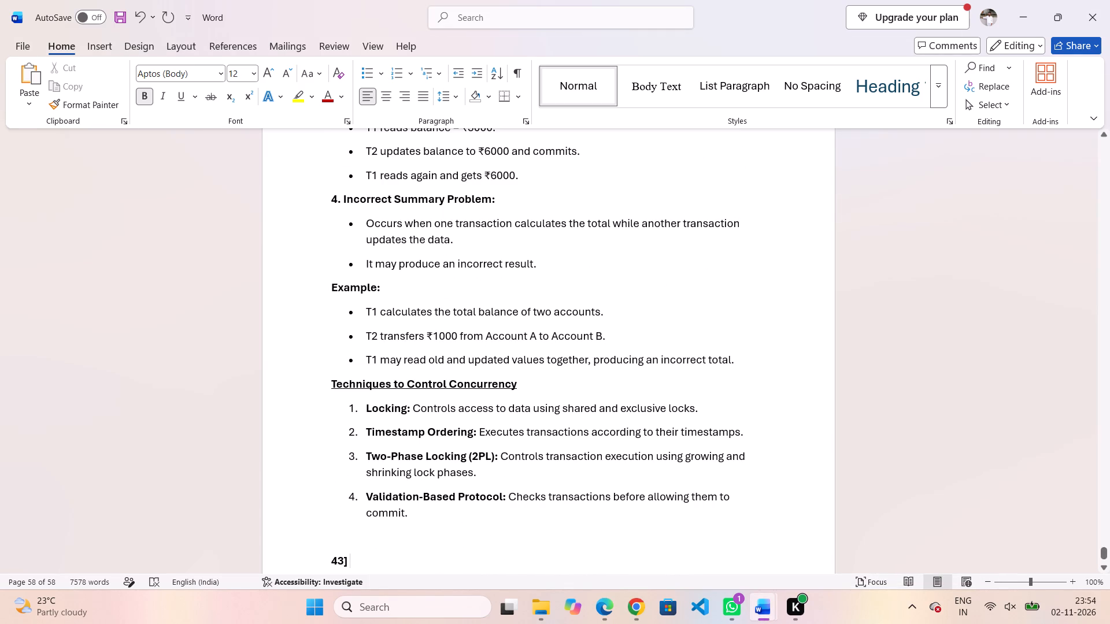
{"action": "left_click", "coordinate": [634, 548]}
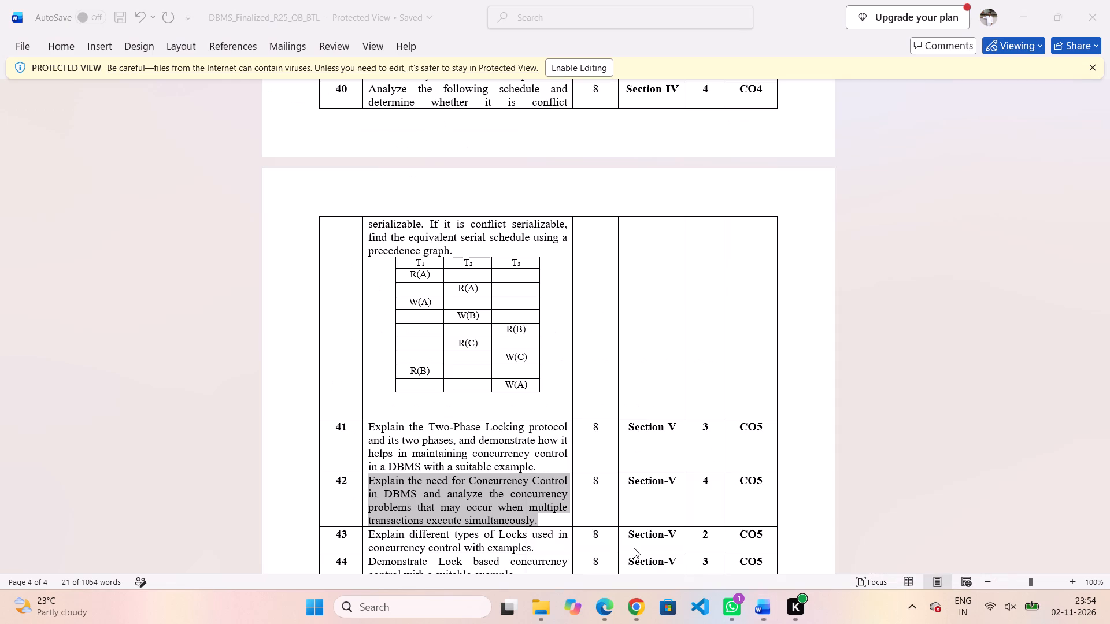
{"action": "left_click", "coordinate": [575, 519]}
{"action": "scroll", "coordinate": [575, 519], "scroll_direction": "down", "scroll_amount": 1}
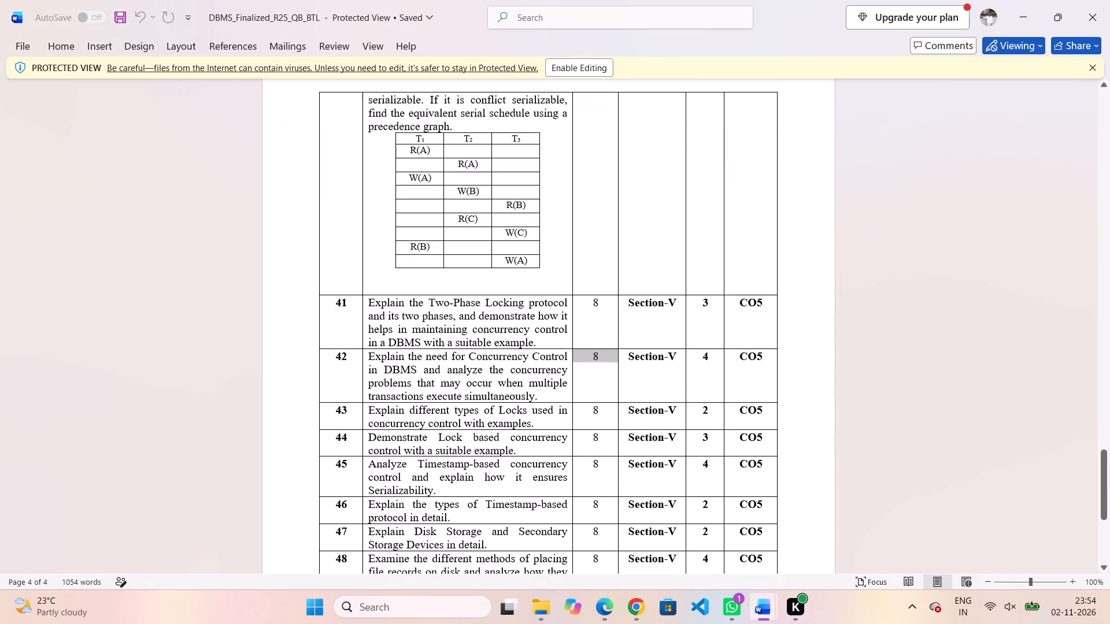
{"action": "left_click_drag", "start_coordinate": [541, 422], "coordinate": [441, 418]}
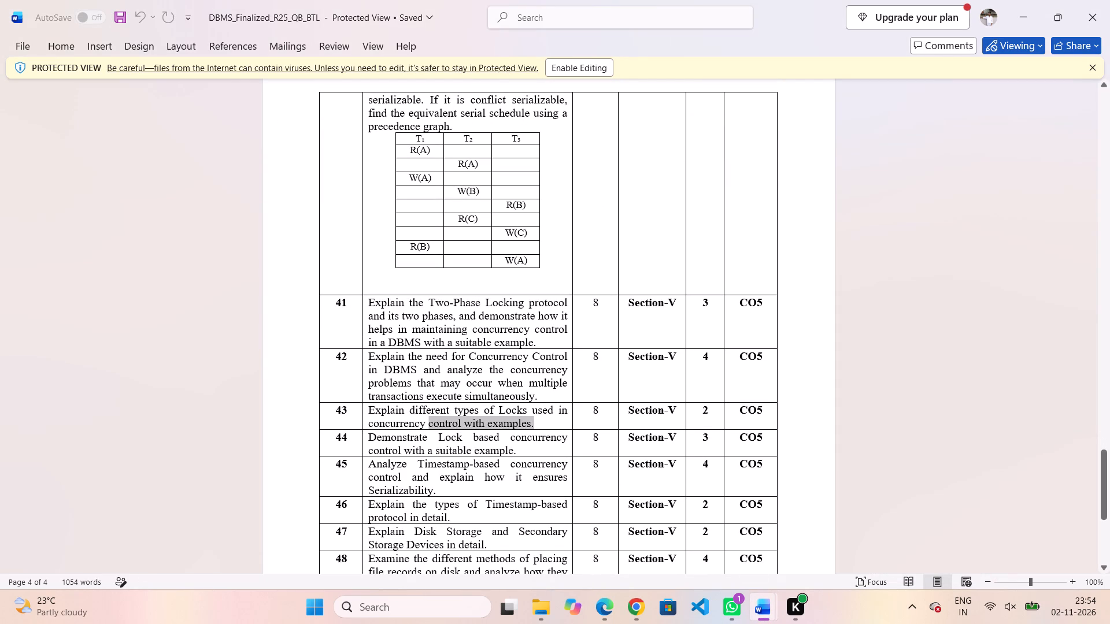
{"action": "left_click_drag", "start_coordinate": [441, 418], "coordinate": [373, 417]}
{"action": "left_click_drag", "start_coordinate": [373, 417], "coordinate": [372, 413]}
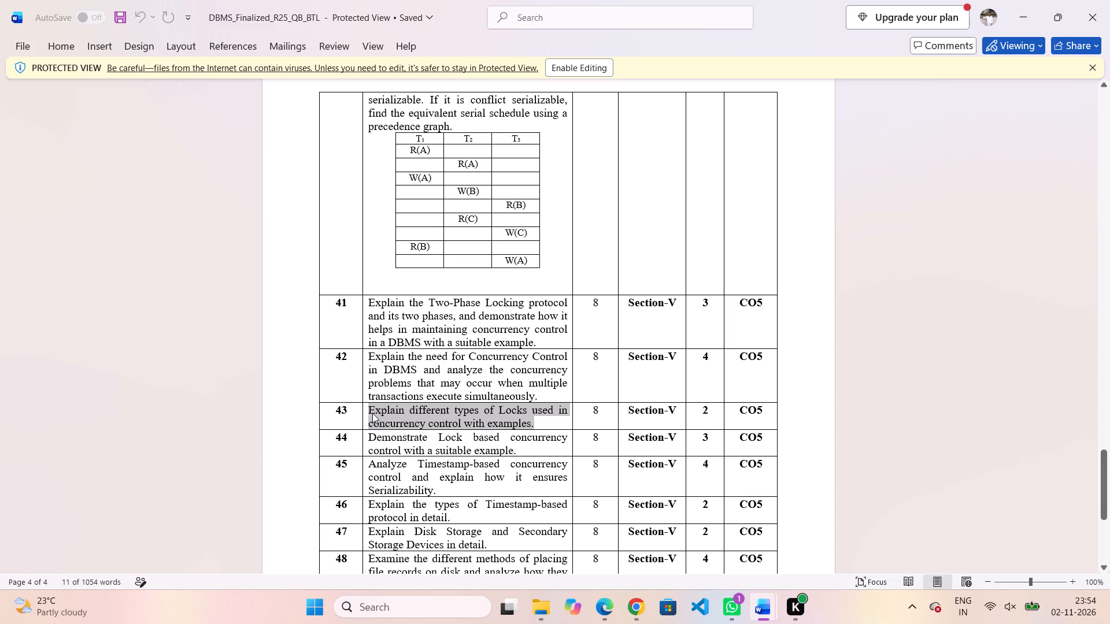
{"action": "key", "text": "ctrl+c"}
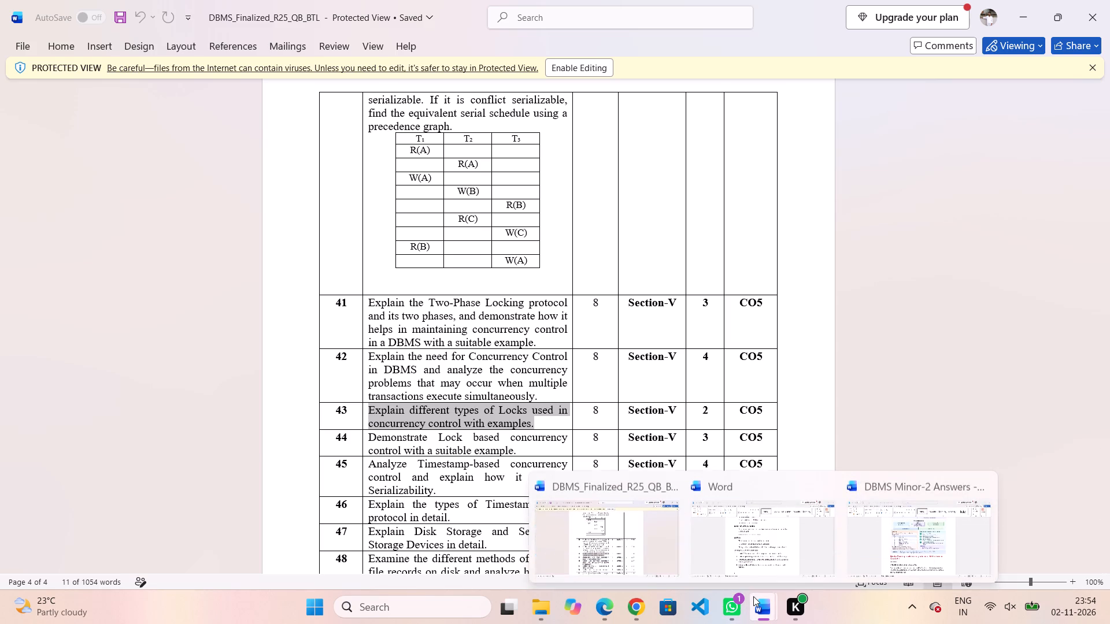
{"action": "left_click", "coordinate": [760, 551]}
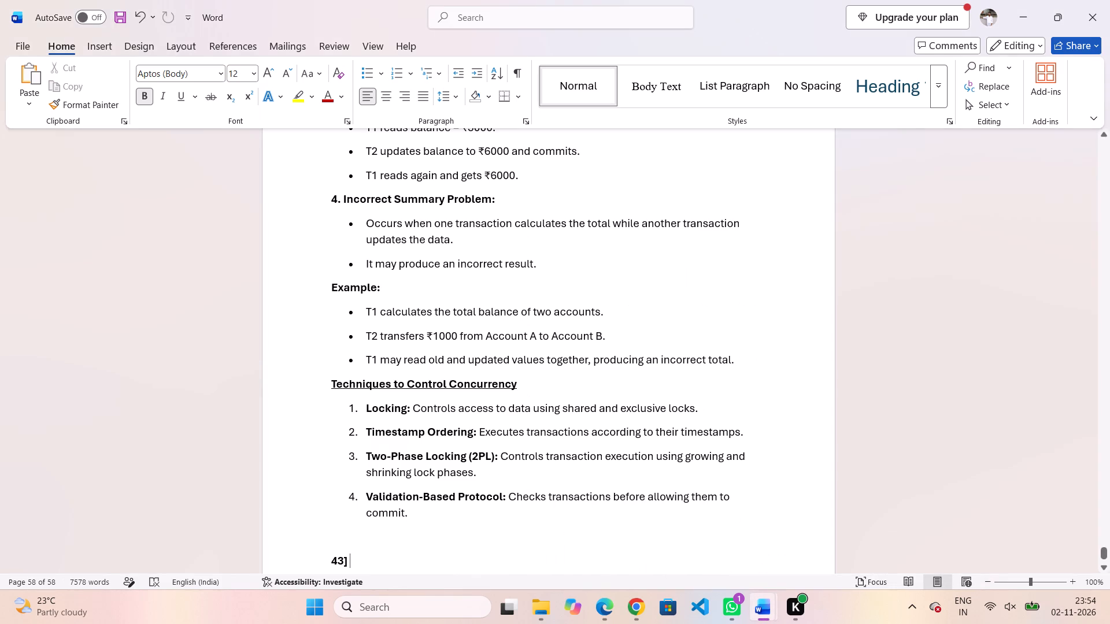
{"action": "key", "text": "ctrl+v"}
Add an "ANSWER:" line below question 43, followed by a new empty line.
{"action": "key", "text": "Return"}
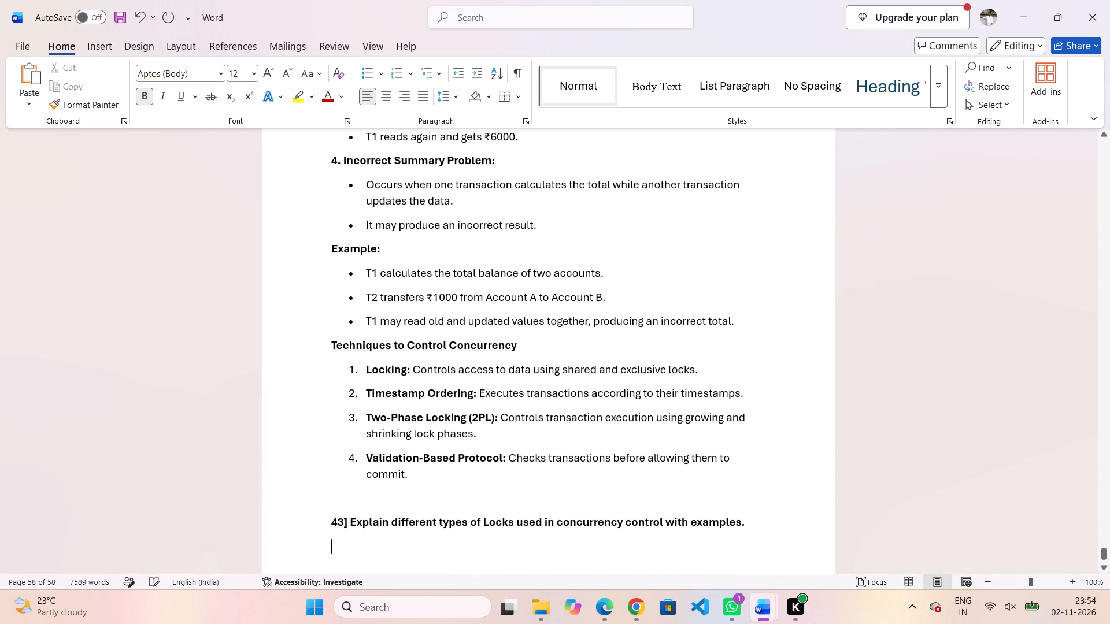
{"action": "type", "text": "ANSWER"}
{"action": "key", "text": "shift+colon"}
{"action": "key", "text": "Return"}
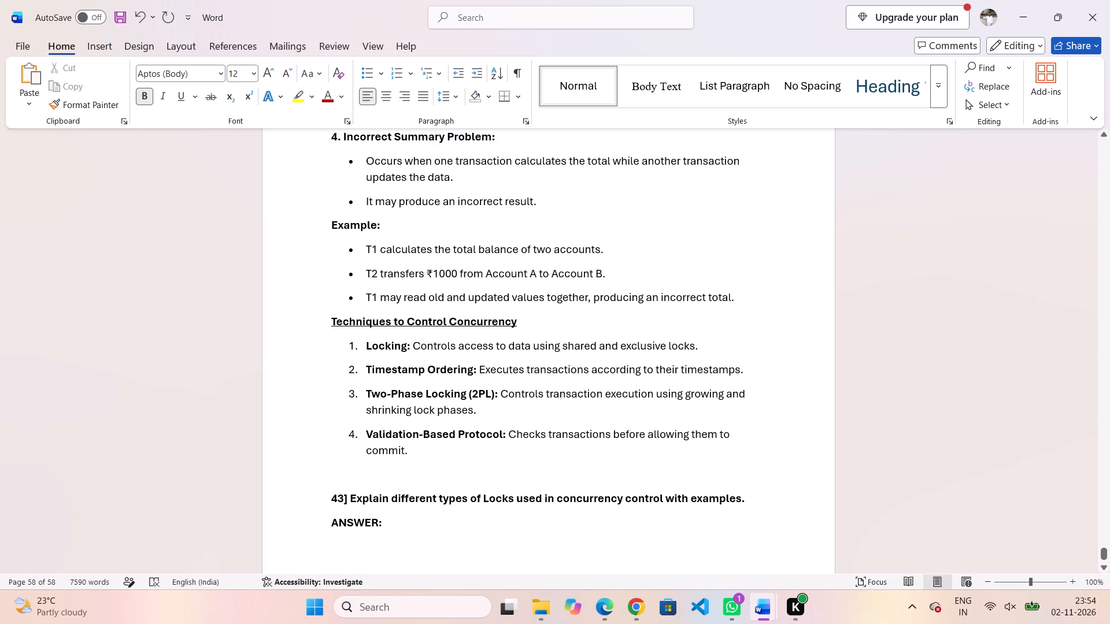
Colour the whole question 43 line dark red like the other questions.
{"action": "left_click_drag", "start_coordinate": [331, 499], "coordinate": [806, 498]}
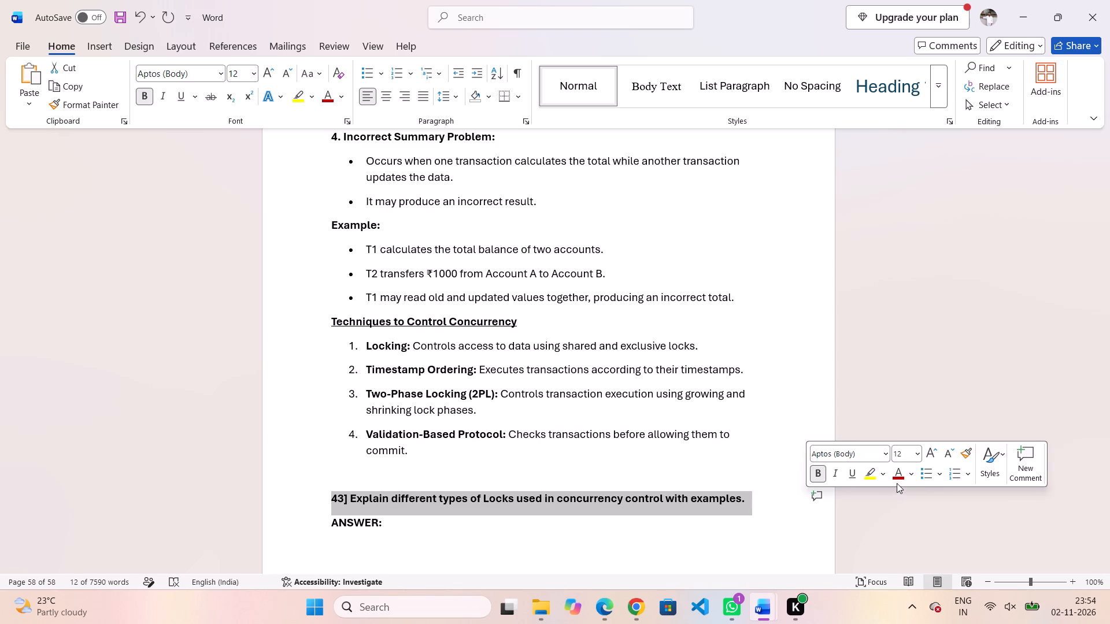
{"action": "left_click", "coordinate": [892, 480]}
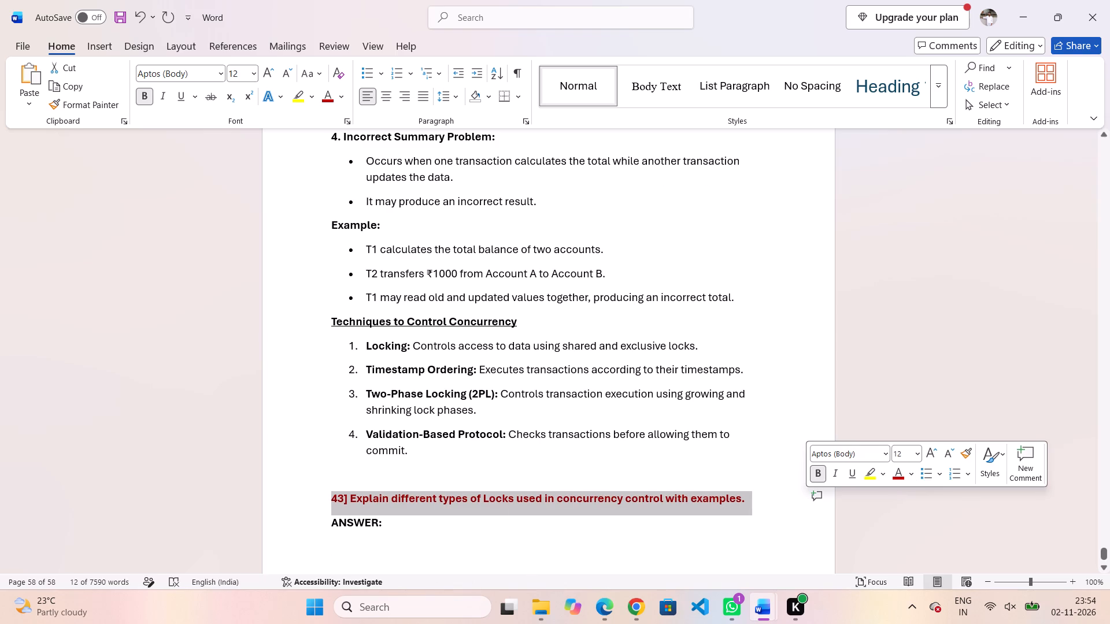
{"action": "left_click", "coordinate": [344, 545]}
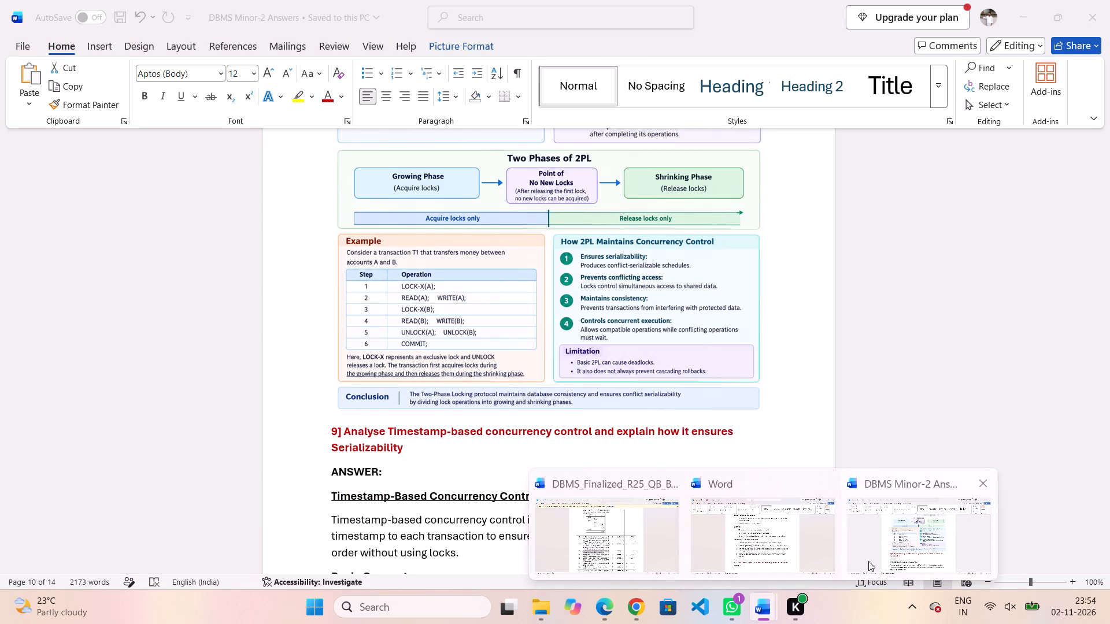
{"action": "left_click", "coordinate": [868, 561]}
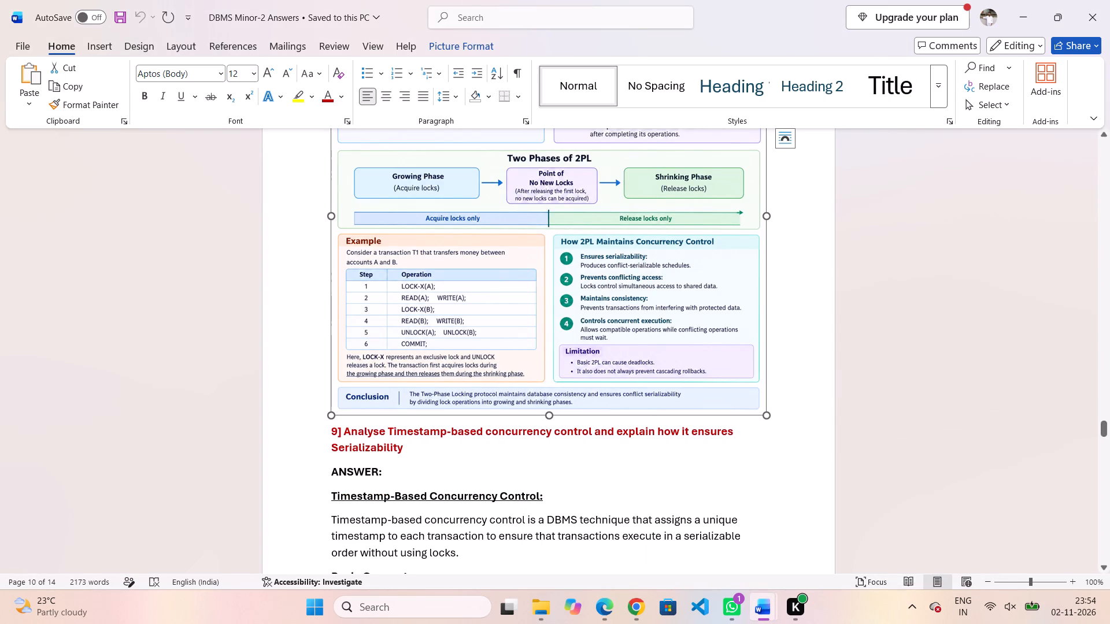
{"action": "scroll", "coordinate": [691, 480], "scroll_direction": "down", "scroll_amount": 7}
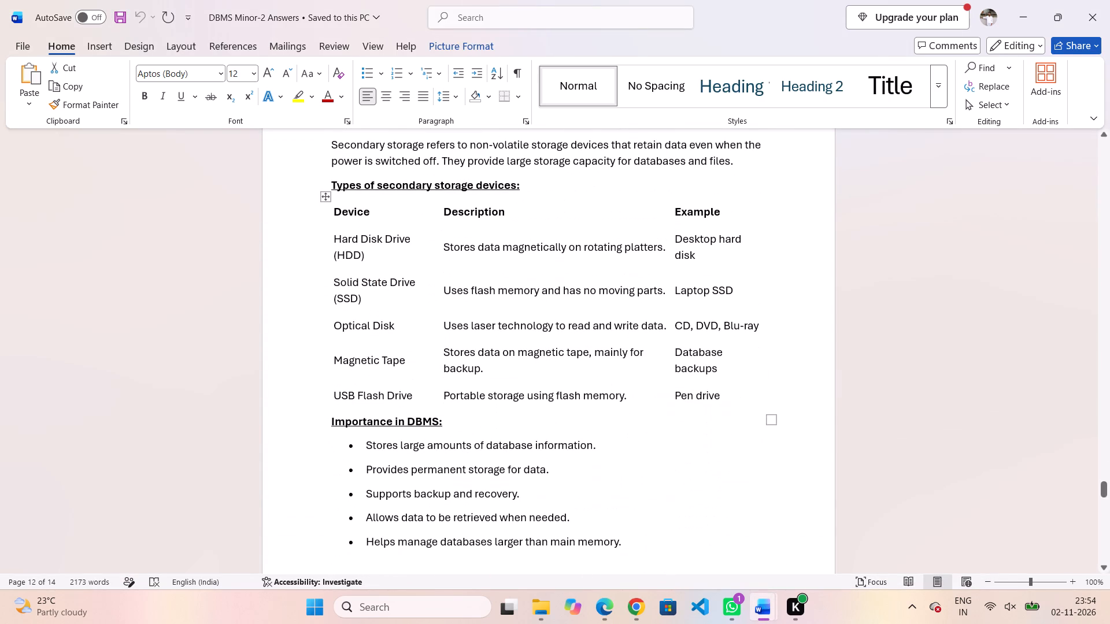
{"action": "scroll", "coordinate": [691, 480], "scroll_direction": "up", "scroll_amount": 4}
{"action": "scroll", "coordinate": [691, 480], "scroll_direction": "down", "scroll_amount": 1}
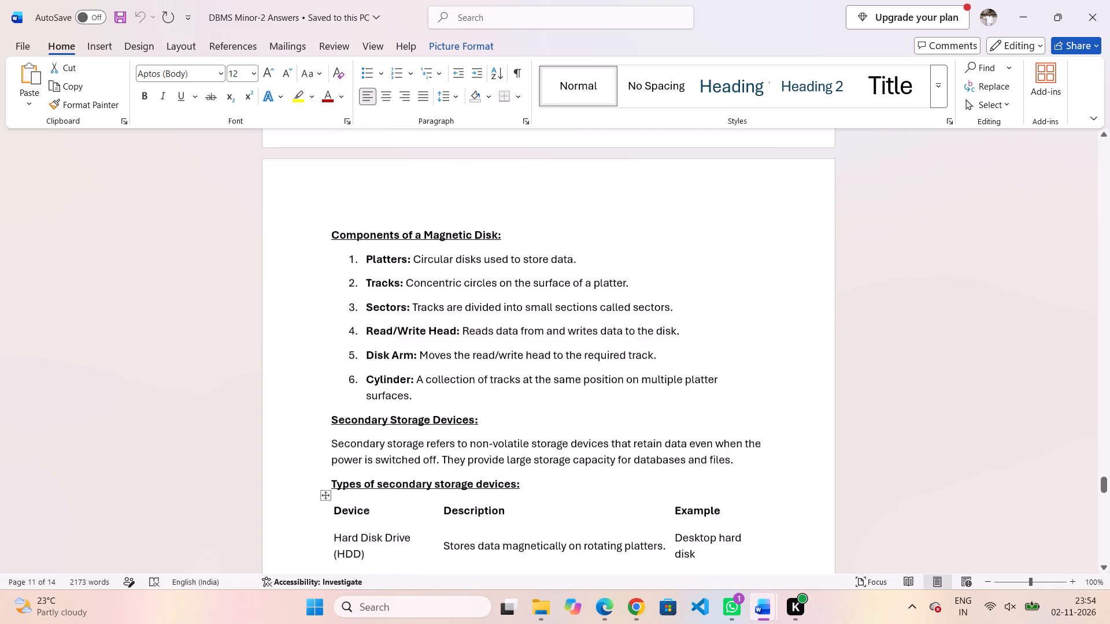
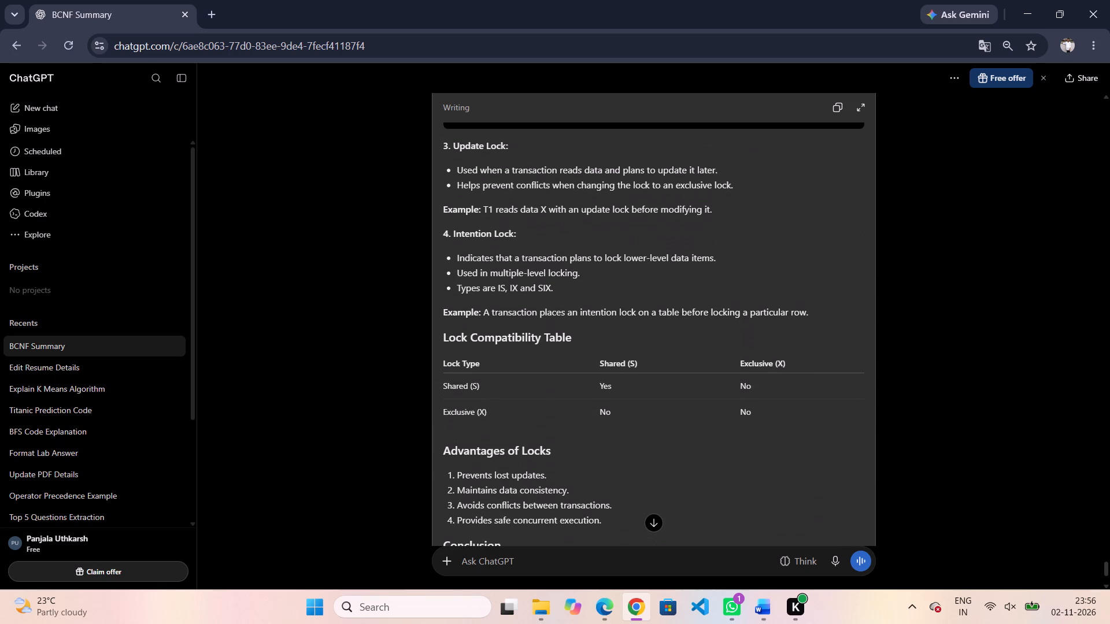
{"action": "scroll", "coordinate": [812, 340], "scroll_direction": "up", "scroll_amount": 3}
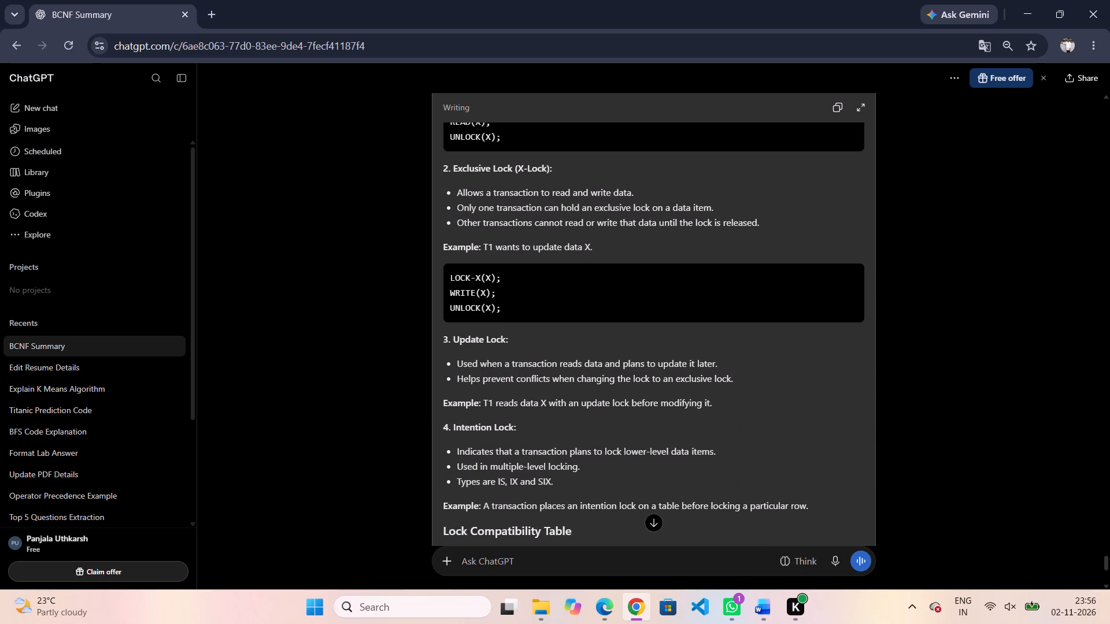
{"action": "scroll", "coordinate": [812, 340], "scroll_direction": "up", "scroll_amount": 2}
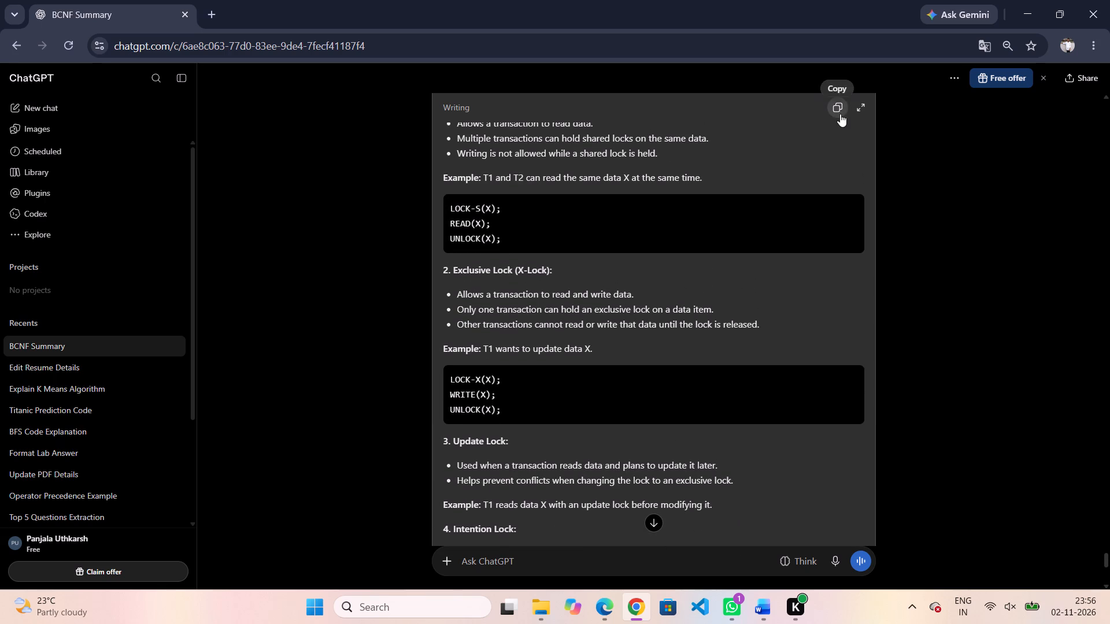
{"action": "left_click", "coordinate": [840, 114]}
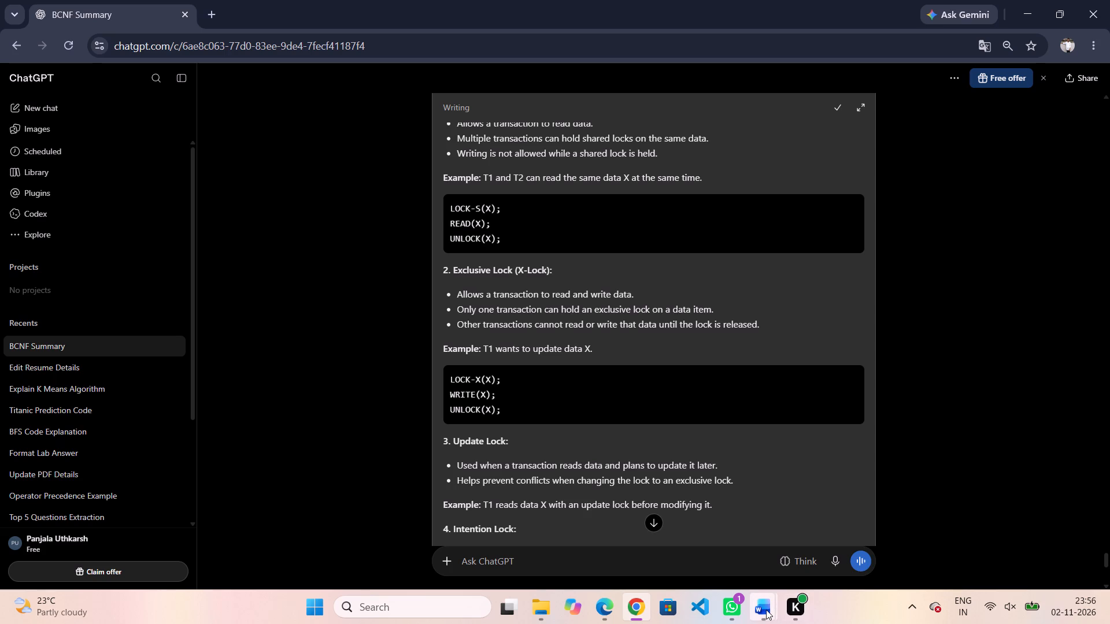
Switch to Word and paste the copied locks answer under question 43's ANSWER line, with bold turned off for the pasted text.
{"action": "left_click", "coordinate": [766, 610]}
{"action": "left_click", "coordinate": [767, 555]}
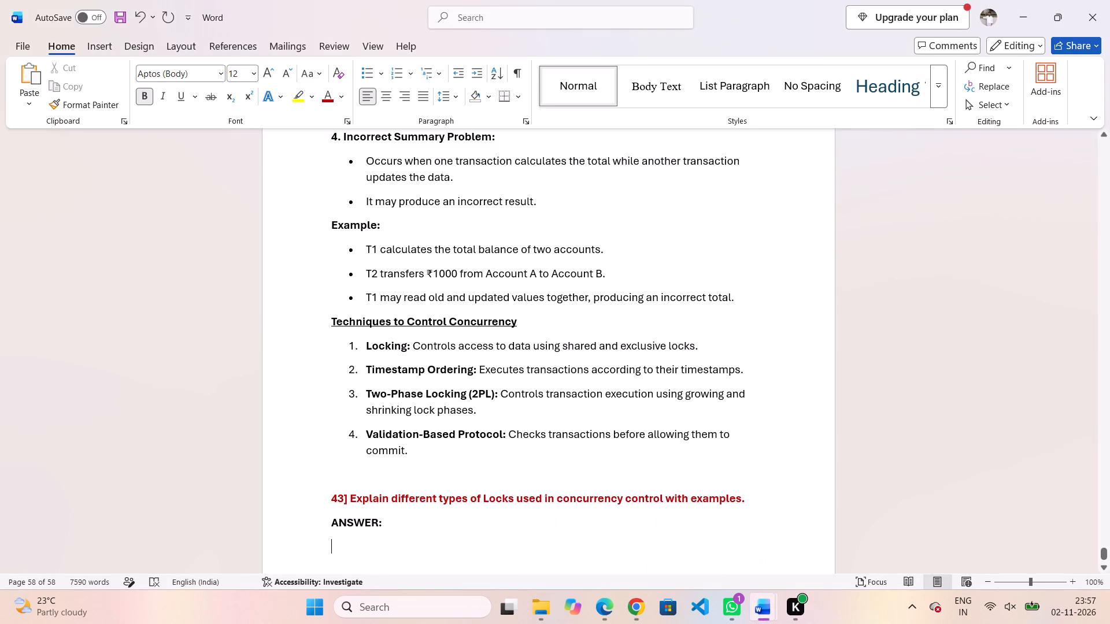
{"action": "key", "text": "ctrl+v"}
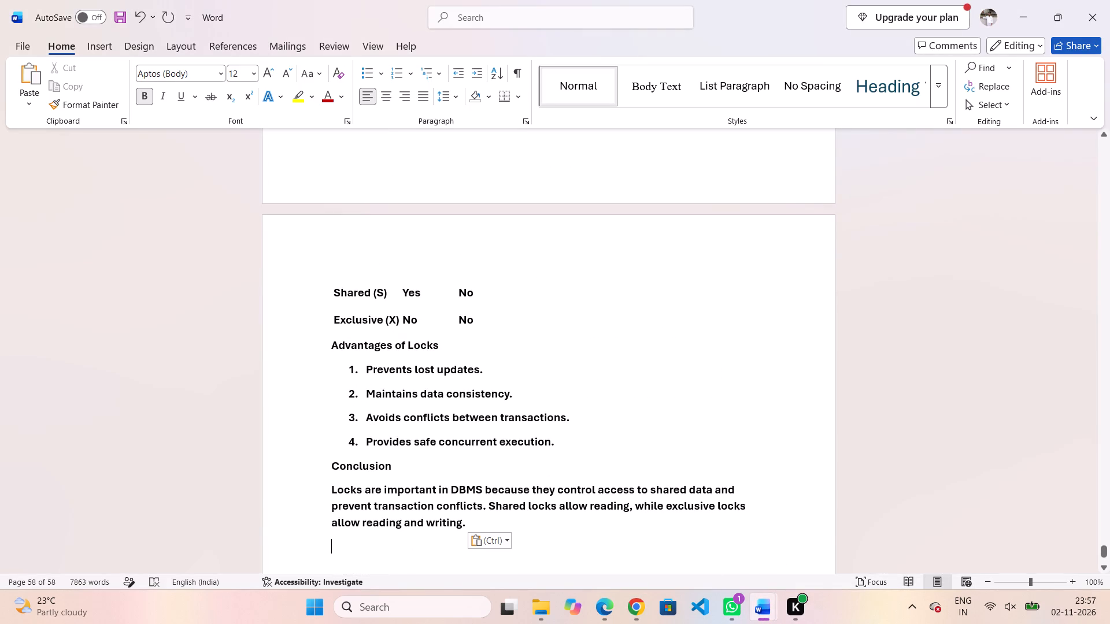
{"action": "key", "text": "ctrl+z"}
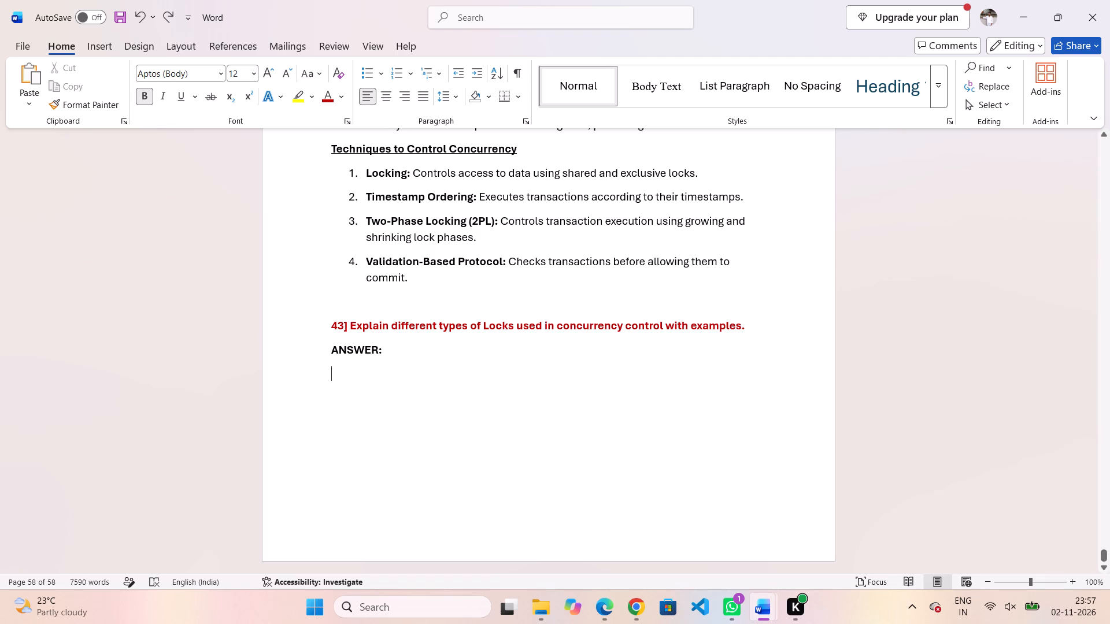
{"action": "left_click", "coordinate": [145, 101]}
{"action": "key", "text": "ctrl+v"}
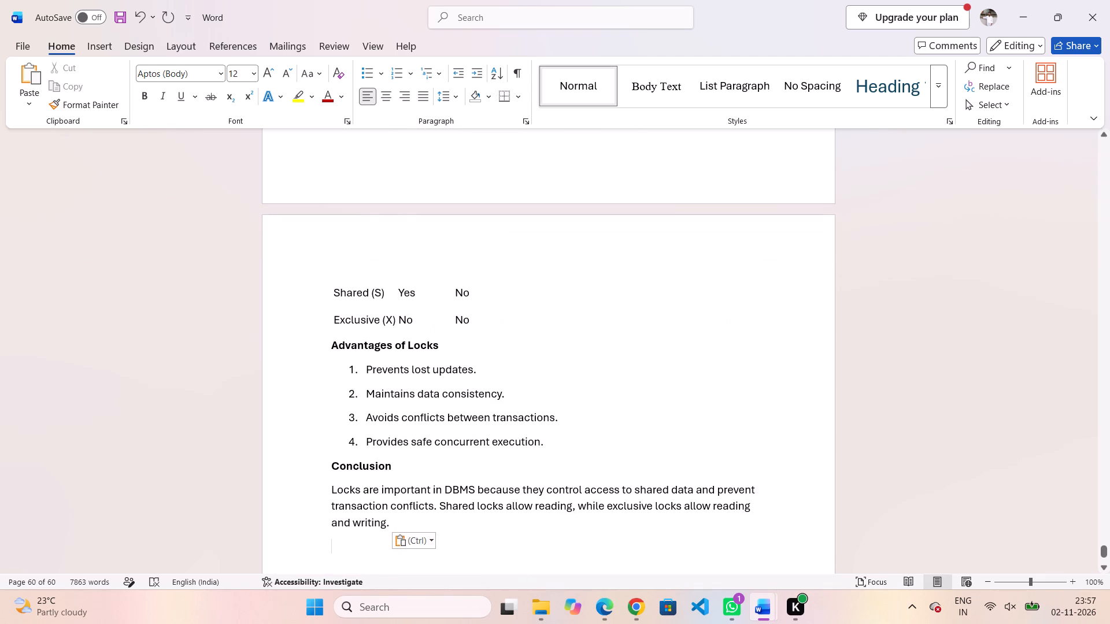
Delete the "Advantages of Locks" list and the "Conclusion" section at the end of the question 43 answer.
{"action": "left_click_drag", "start_coordinate": [330, 345], "coordinate": [378, 549]}
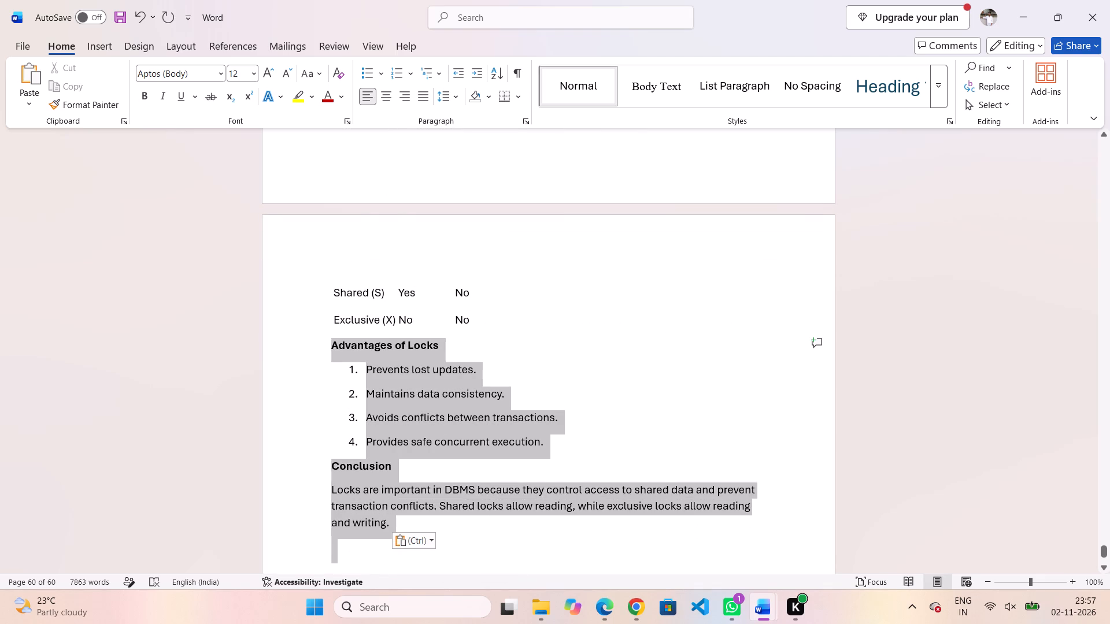
{"action": "left_click_drag", "start_coordinate": [378, 549], "coordinate": [380, 566]}
{"action": "key", "text": "BackSpace"}
{"action": "scroll", "coordinate": [380, 566], "scroll_direction": "up", "scroll_amount": 3}
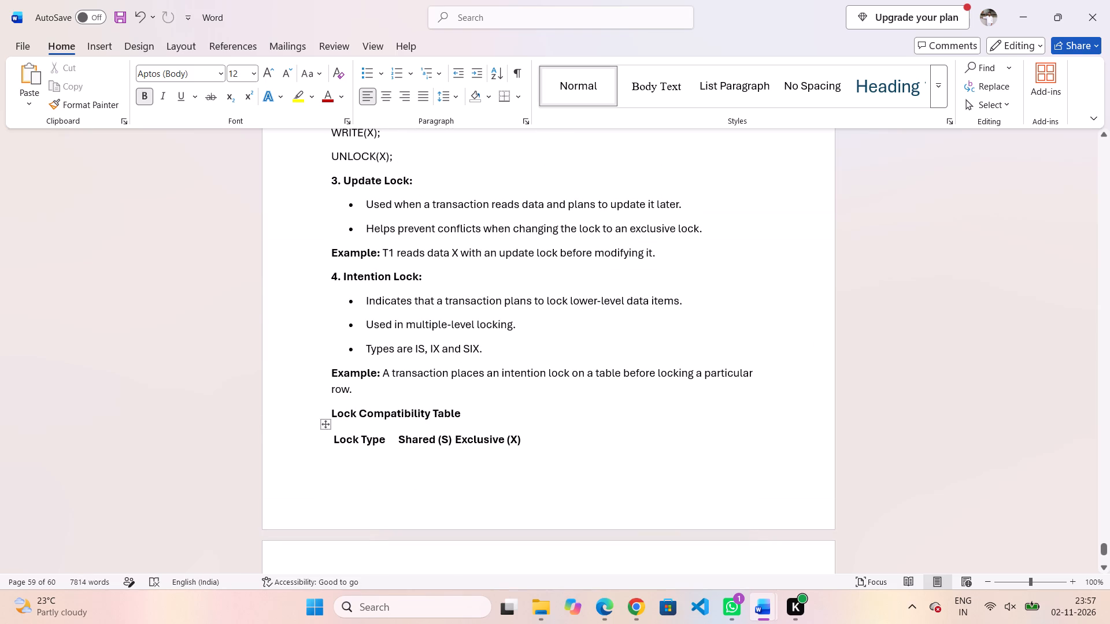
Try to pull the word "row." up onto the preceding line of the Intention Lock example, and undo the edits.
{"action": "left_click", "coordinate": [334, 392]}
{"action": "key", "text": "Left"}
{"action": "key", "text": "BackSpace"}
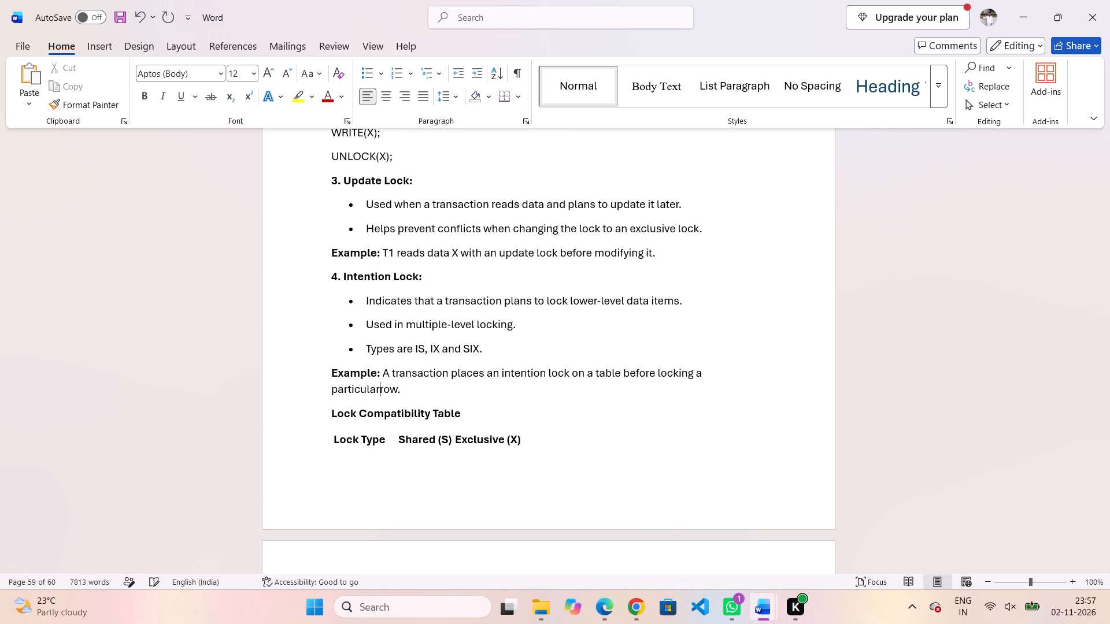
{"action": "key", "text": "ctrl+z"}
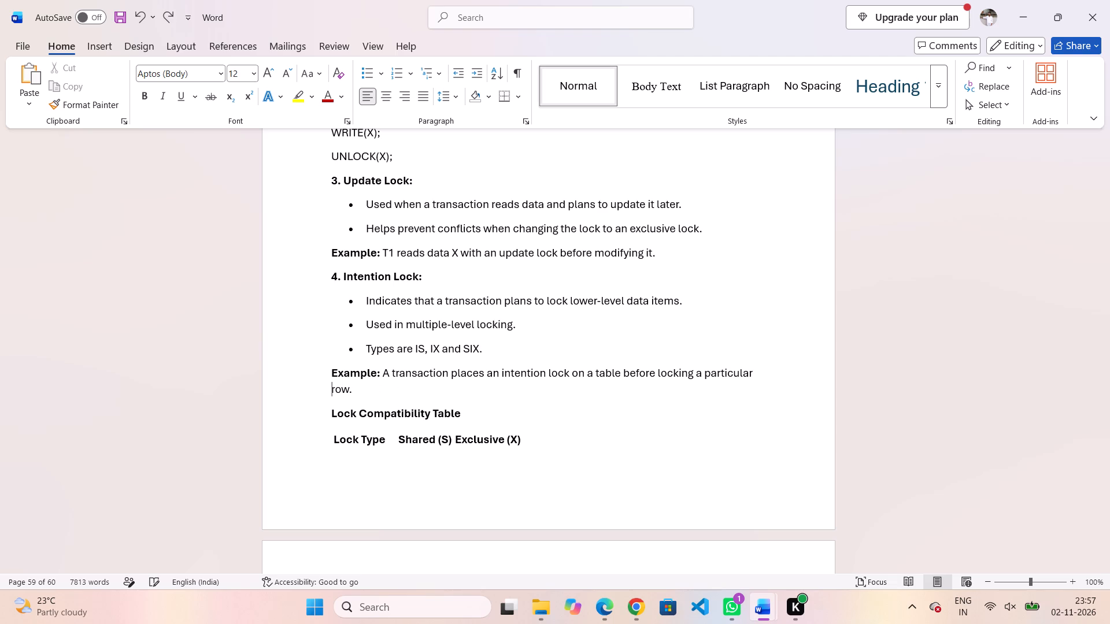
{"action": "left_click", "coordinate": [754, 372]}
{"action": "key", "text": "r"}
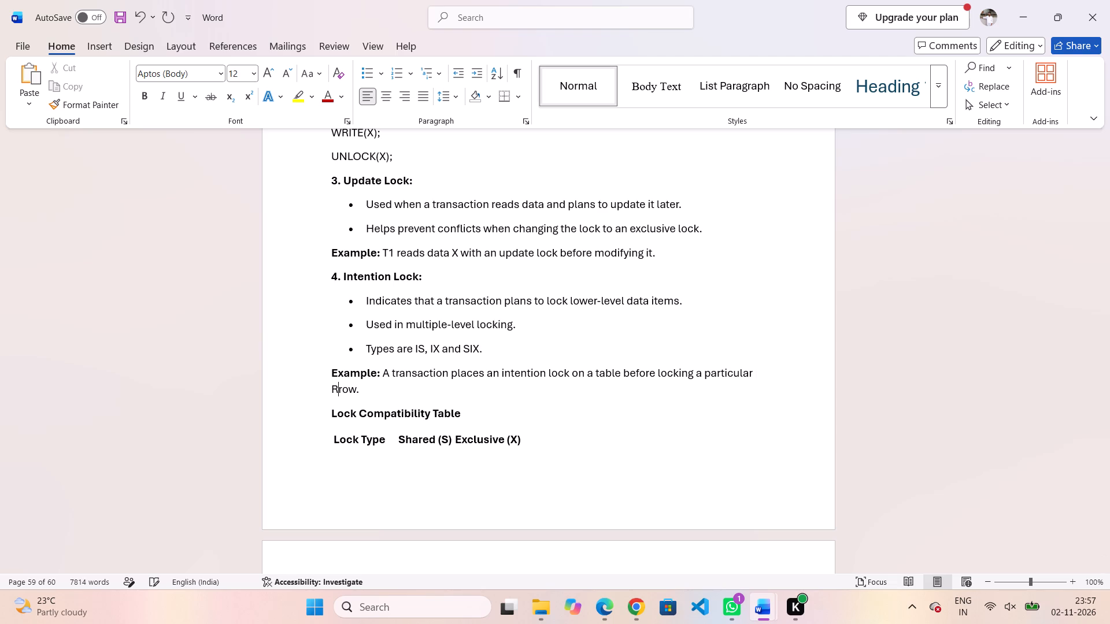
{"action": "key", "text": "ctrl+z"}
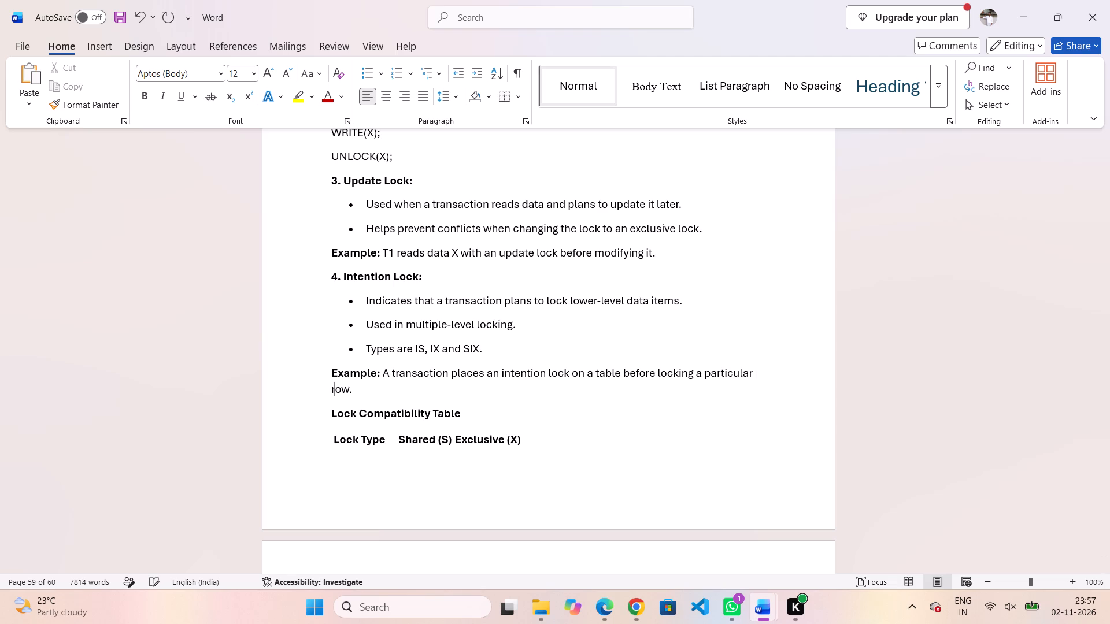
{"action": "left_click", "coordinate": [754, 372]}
Underline the "Lock Compatibility Table" heading in the question 43 answer.
{"action": "left_click_drag", "start_coordinate": [470, 415], "coordinate": [297, 432]}
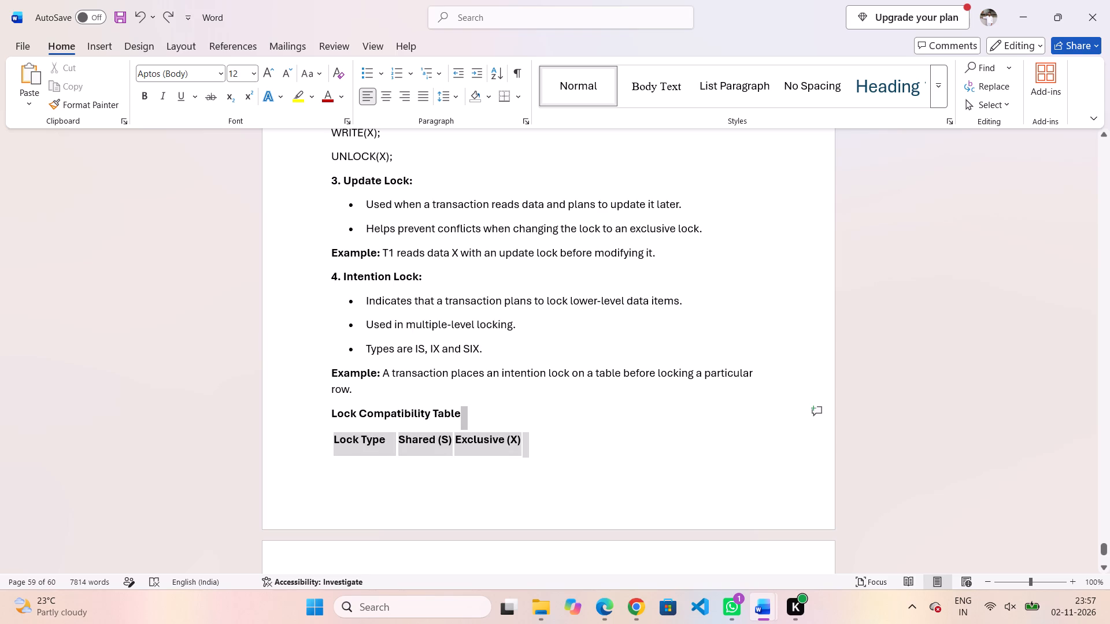
{"action": "left_click_drag", "start_coordinate": [297, 432], "coordinate": [308, 412]}
{"action": "left_click", "coordinate": [356, 389]}
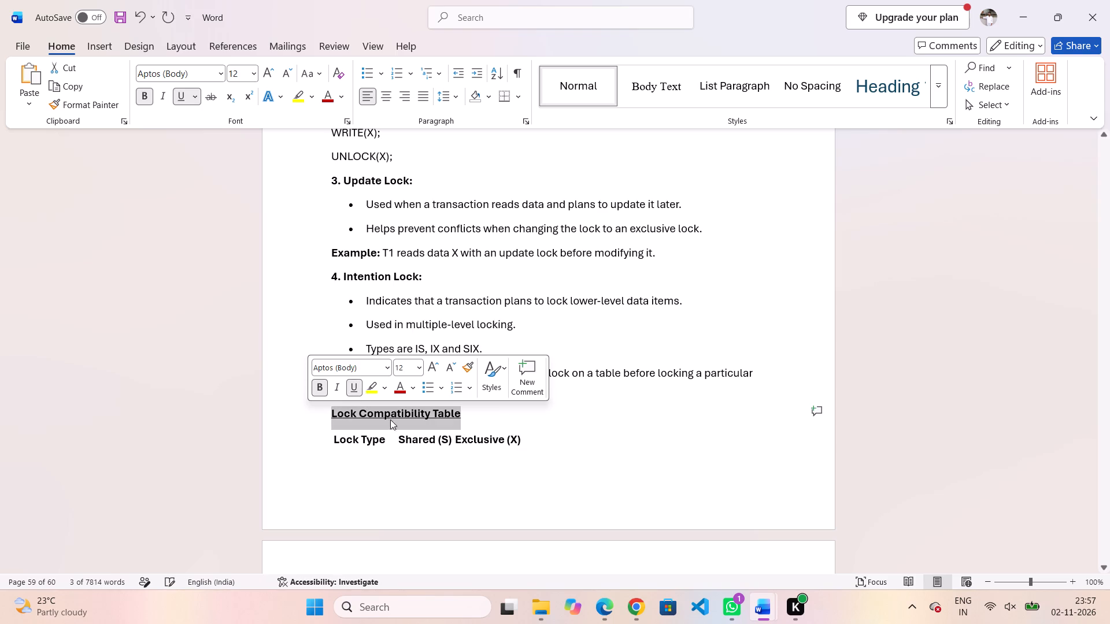
{"action": "left_click", "coordinate": [398, 432]}
Look over the question 43 answer from the lock compatibility table back up to the question heading.
{"action": "scroll", "coordinate": [398, 432], "scroll_direction": "down", "scroll_amount": 2}
{"action": "left_click", "coordinate": [398, 432]}
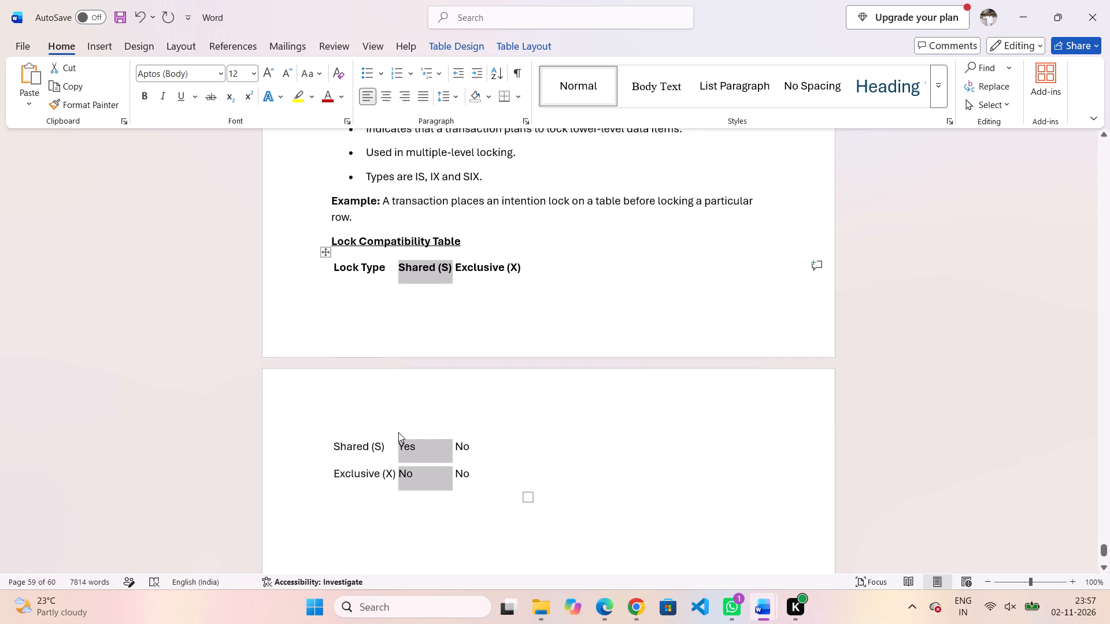
{"action": "scroll", "coordinate": [398, 432], "scroll_direction": "up", "scroll_amount": 1}
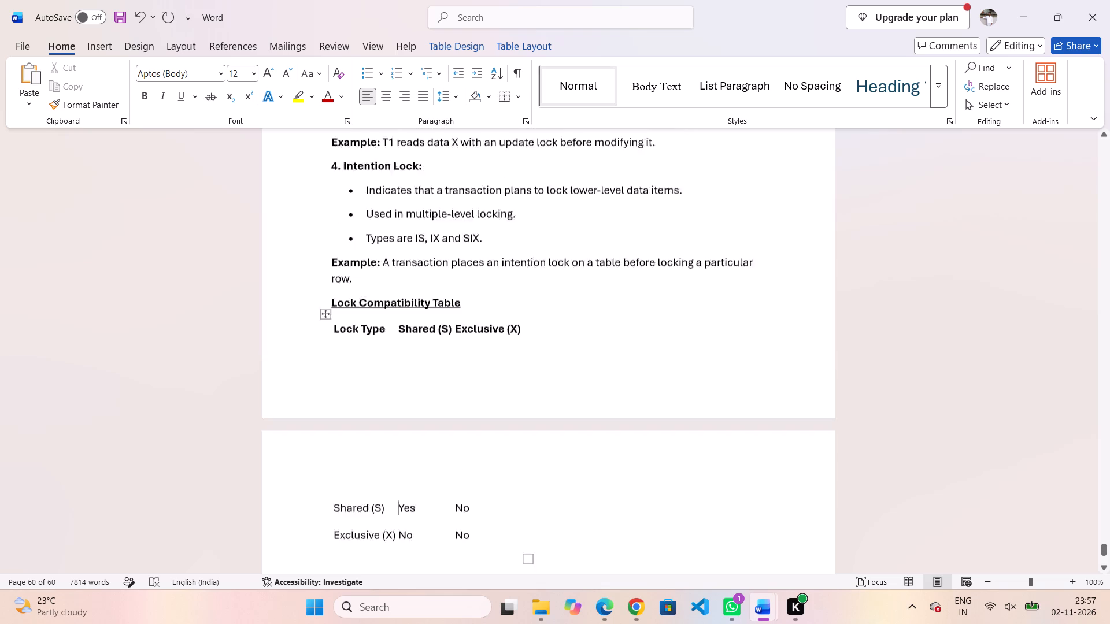
{"action": "scroll", "coordinate": [398, 432], "scroll_direction": "up", "scroll_amount": 4}
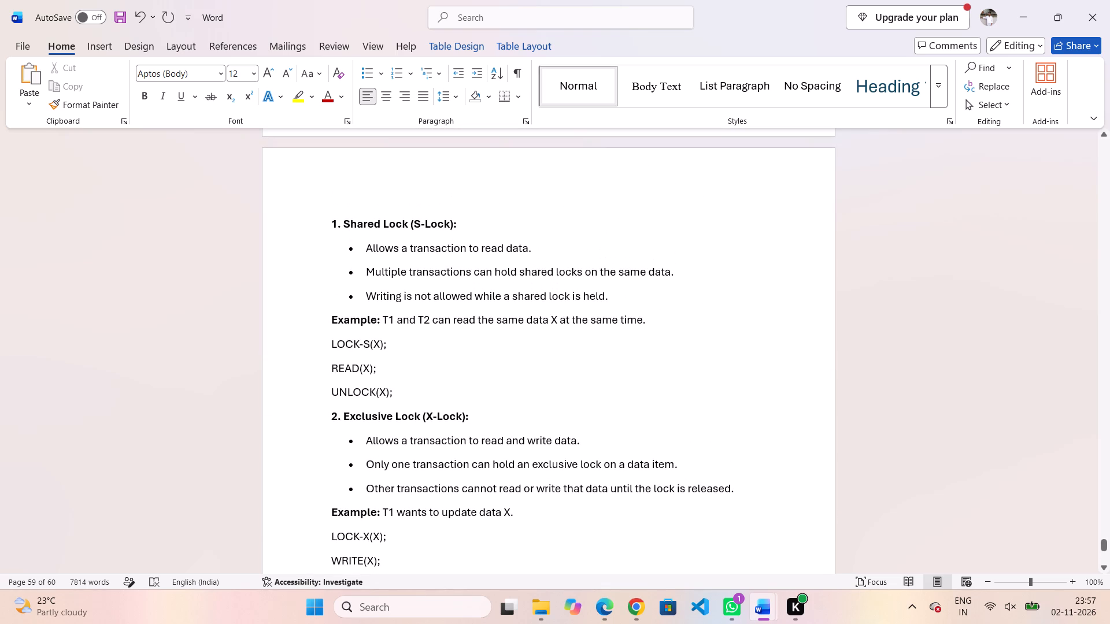
{"action": "scroll", "coordinate": [398, 432], "scroll_direction": "down", "scroll_amount": 3}
{"action": "scroll", "coordinate": [398, 432], "scroll_direction": "up", "scroll_amount": 3}
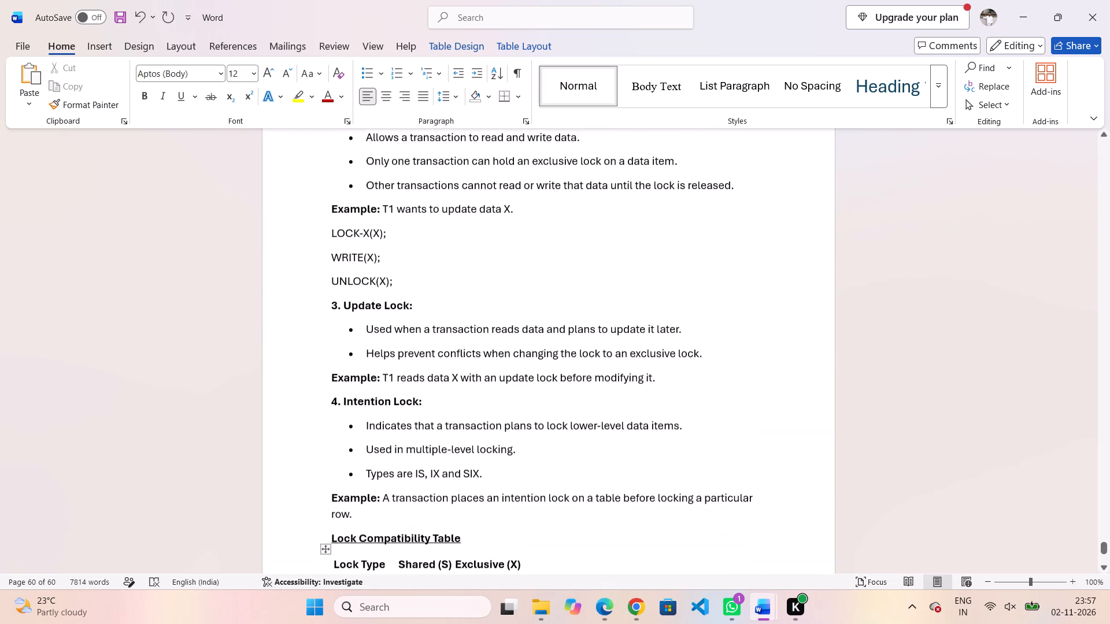
{"action": "scroll", "coordinate": [378, 328], "scroll_direction": "up", "scroll_amount": 1}
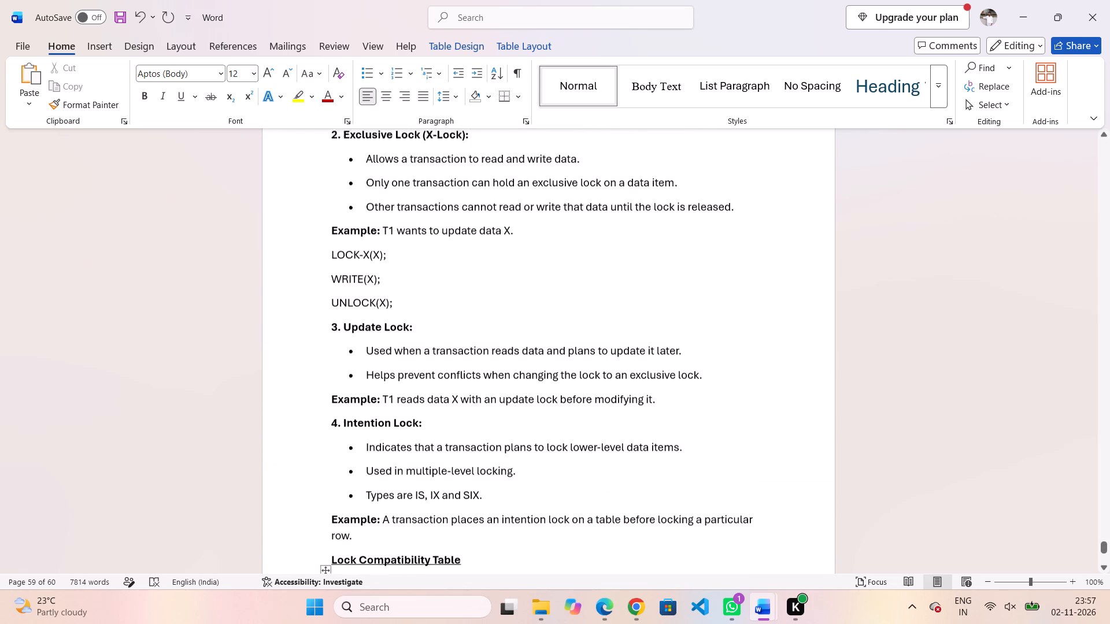
{"action": "scroll", "coordinate": [378, 328], "scroll_direction": "up", "scroll_amount": 2}
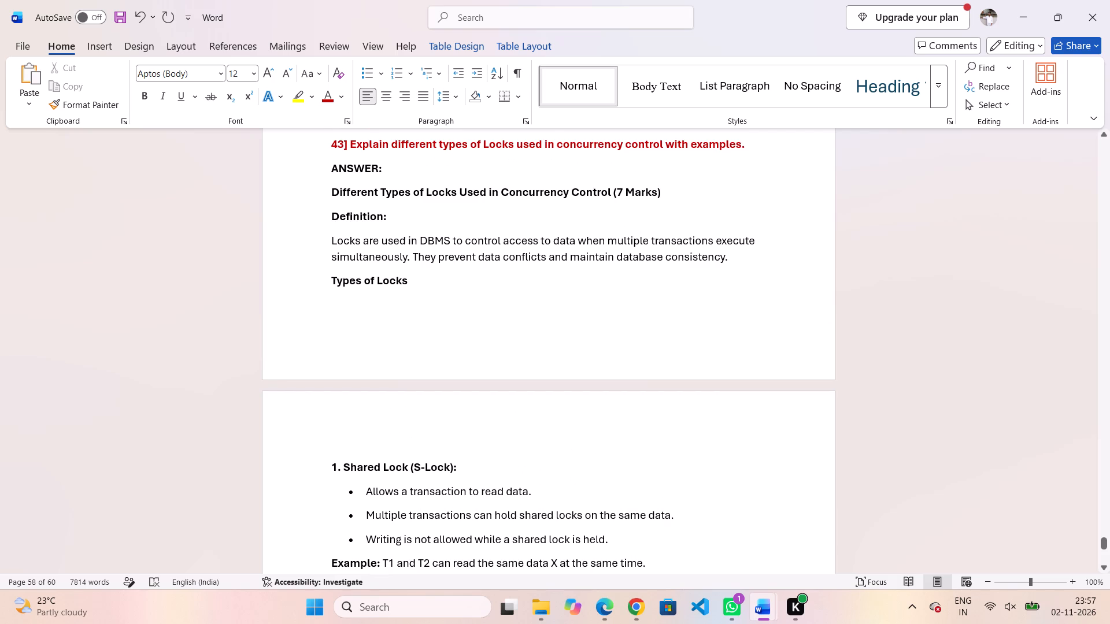
{"action": "scroll", "coordinate": [418, 406], "scroll_direction": "down", "scroll_amount": 3}
{"action": "scroll", "coordinate": [418, 406], "scroll_direction": "up", "scroll_amount": 4}
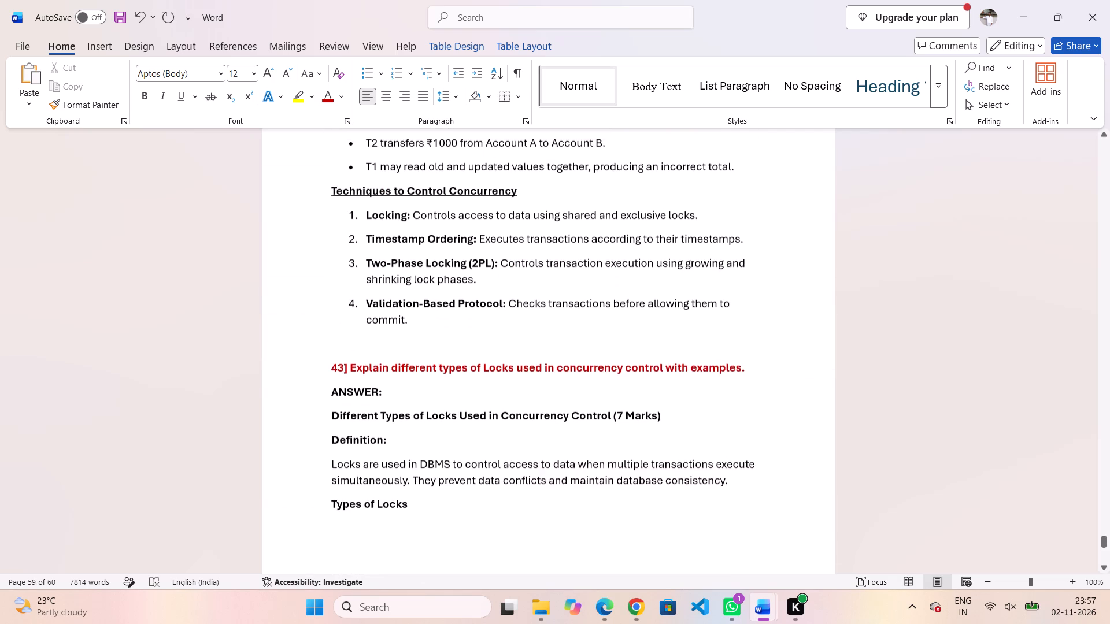
Remove "(7 Marks)" from the title "Different Types of Locks Used in Concurrency Control" and underline the title.
{"action": "left_click", "coordinate": [666, 420]}
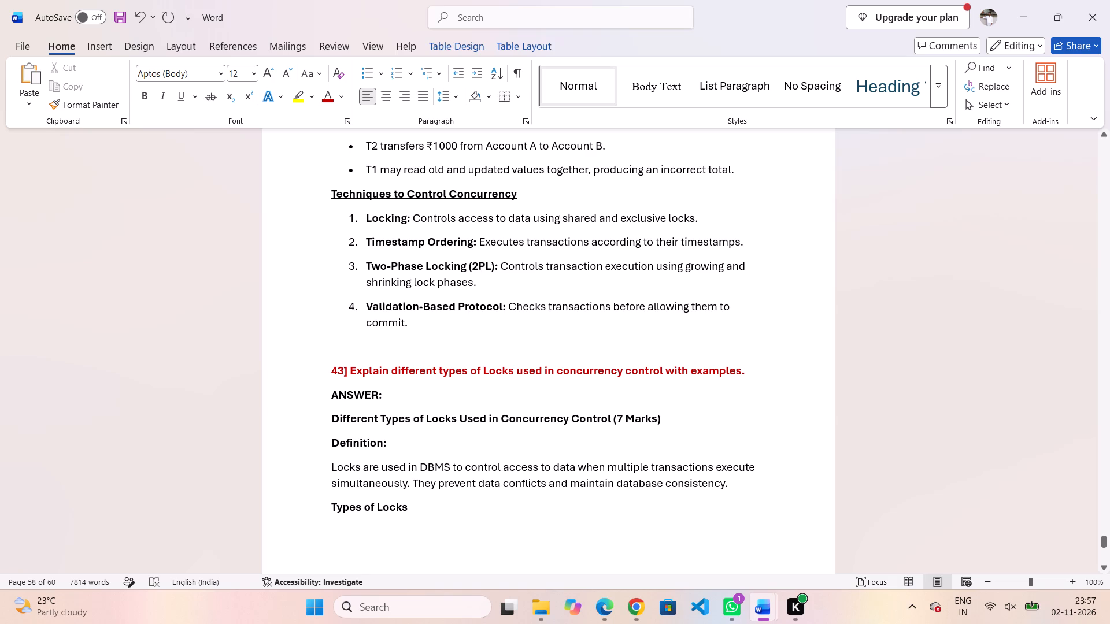
{"action": "key", "text": "BackSpace"}
{"action": "key", "text": "BackSpace"}
{"action": "key", "text": "BackSpace"}
{"action": "key", "text": "BackSpace"}
{"action": "key", "text": "BackSpace"}
{"action": "key", "text": "BackSpace"}
{"action": "key", "text": "BackSpace"}
{"action": "key", "text": "BackSpace"}
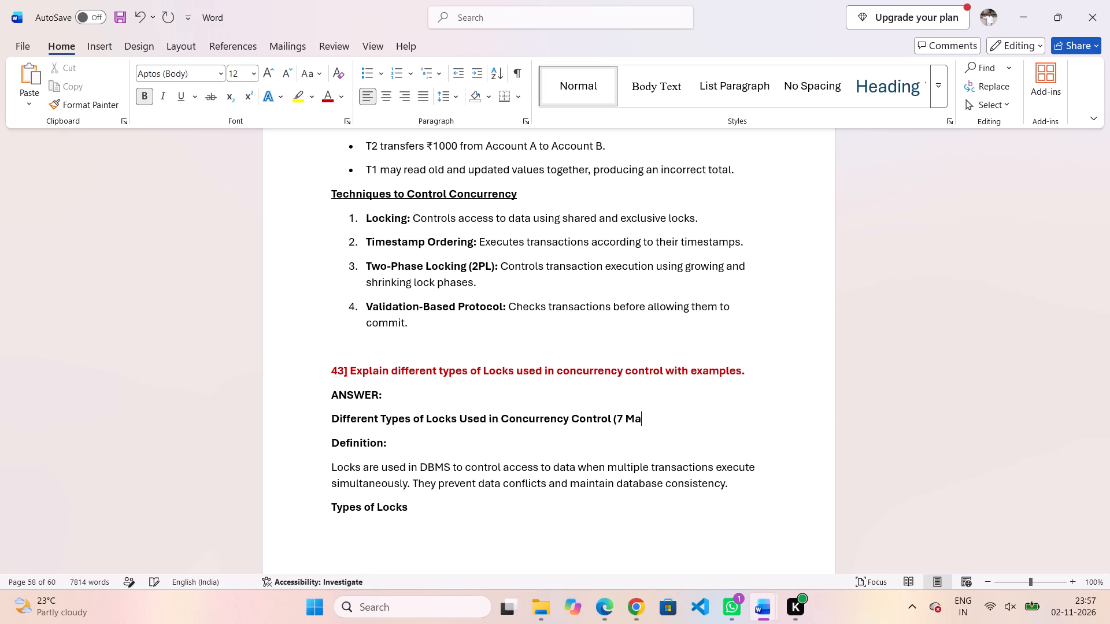
{"action": "key", "text": "BackSpace"}
{"action": "left_click_drag", "start_coordinate": [616, 417], "coordinate": [383, 410]}
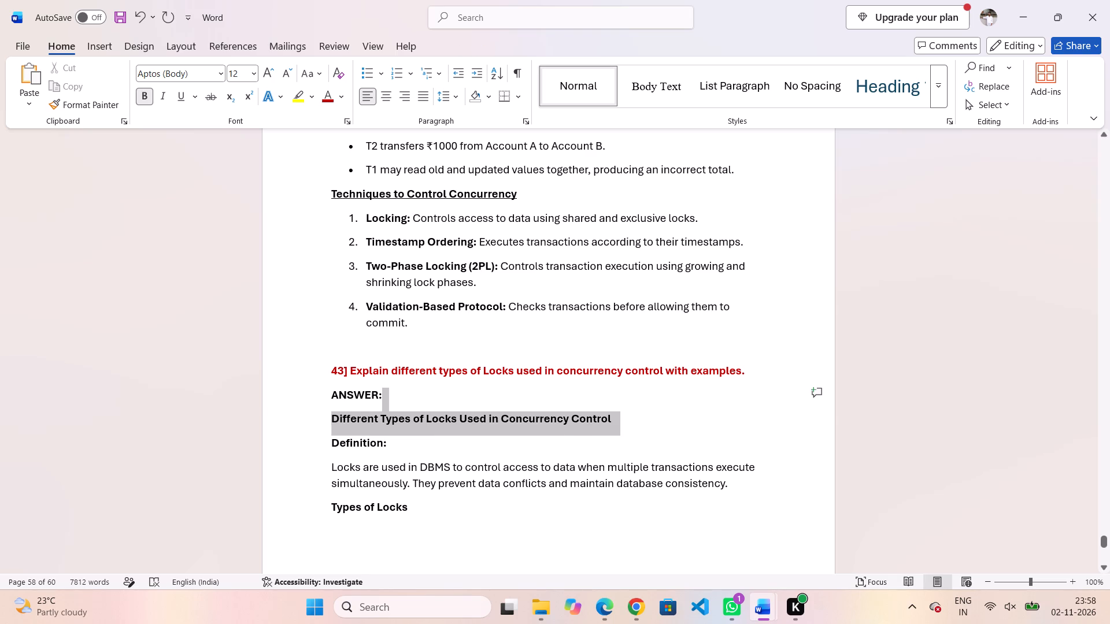
{"action": "left_click_drag", "start_coordinate": [383, 410], "coordinate": [358, 414]}
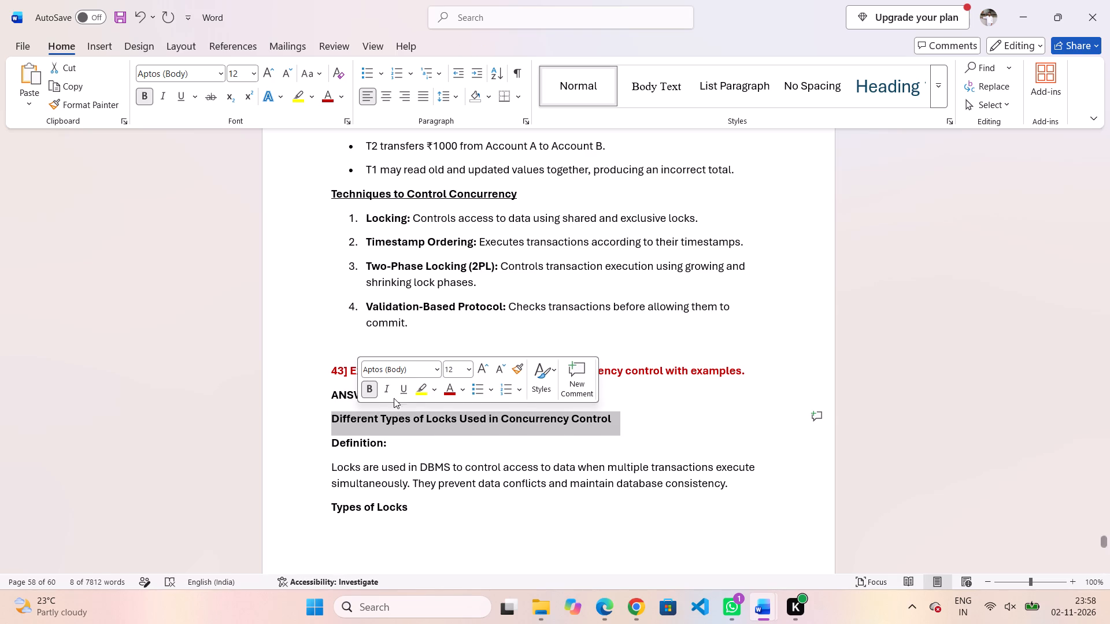
{"action": "left_click", "coordinate": [408, 392]}
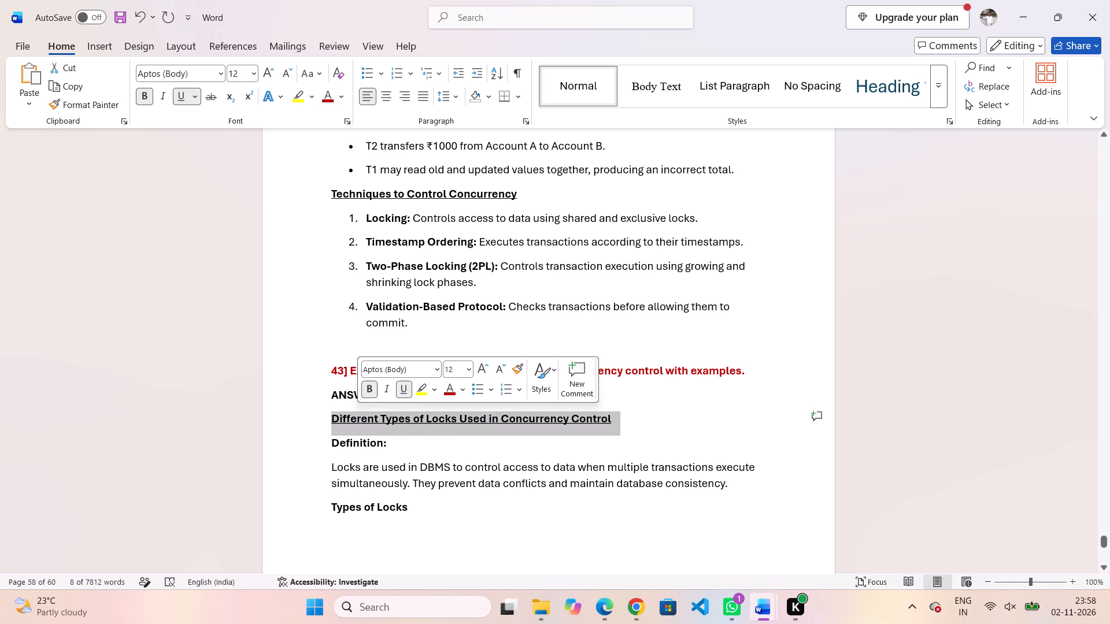
Join the locks definition paragraph onto its "Definition:" label line, separated by a space.
{"action": "left_click", "coordinate": [332, 470]}
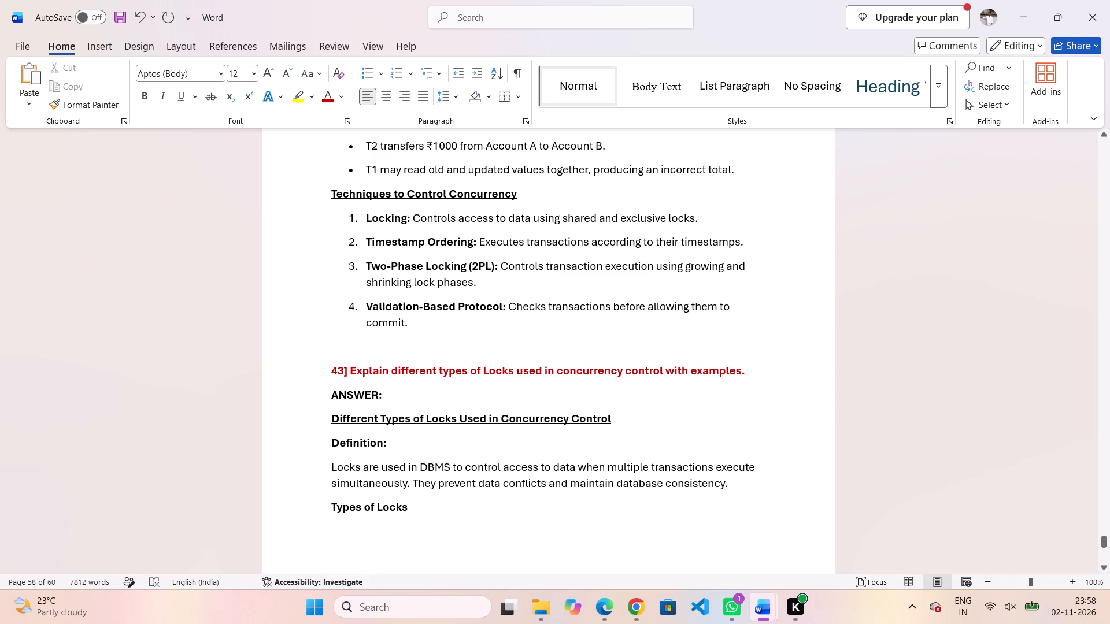
{"action": "key", "text": "BackSpace"}
{"action": "key", "text": "space"}
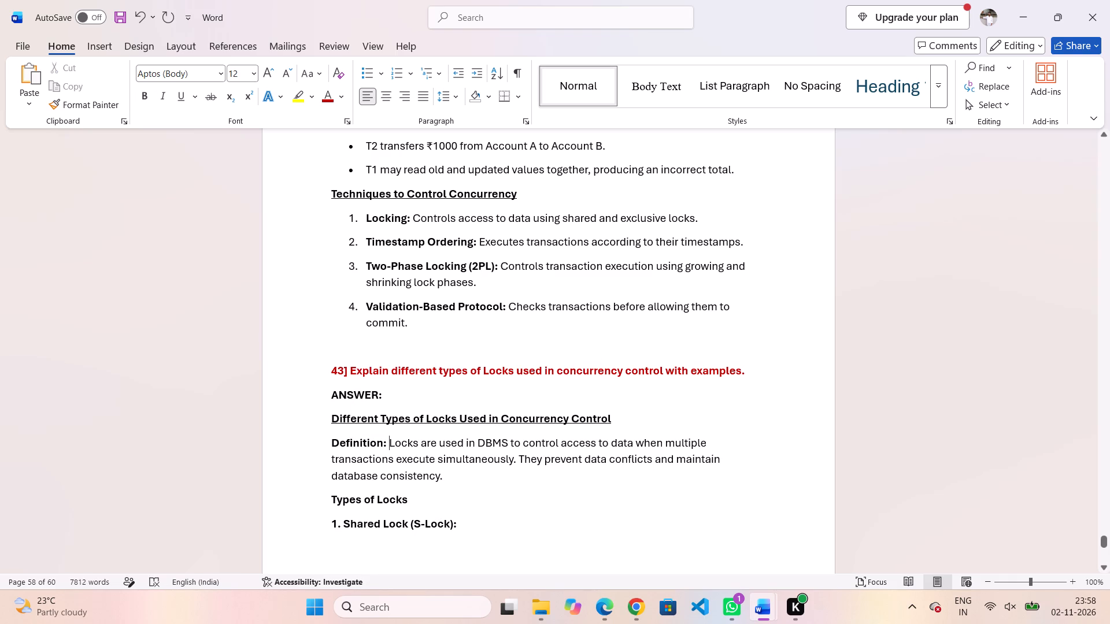
Underline the "Types of Locks" heading in the question 43 answer.
{"action": "left_click_drag", "start_coordinate": [409, 498], "coordinate": [327, 500]}
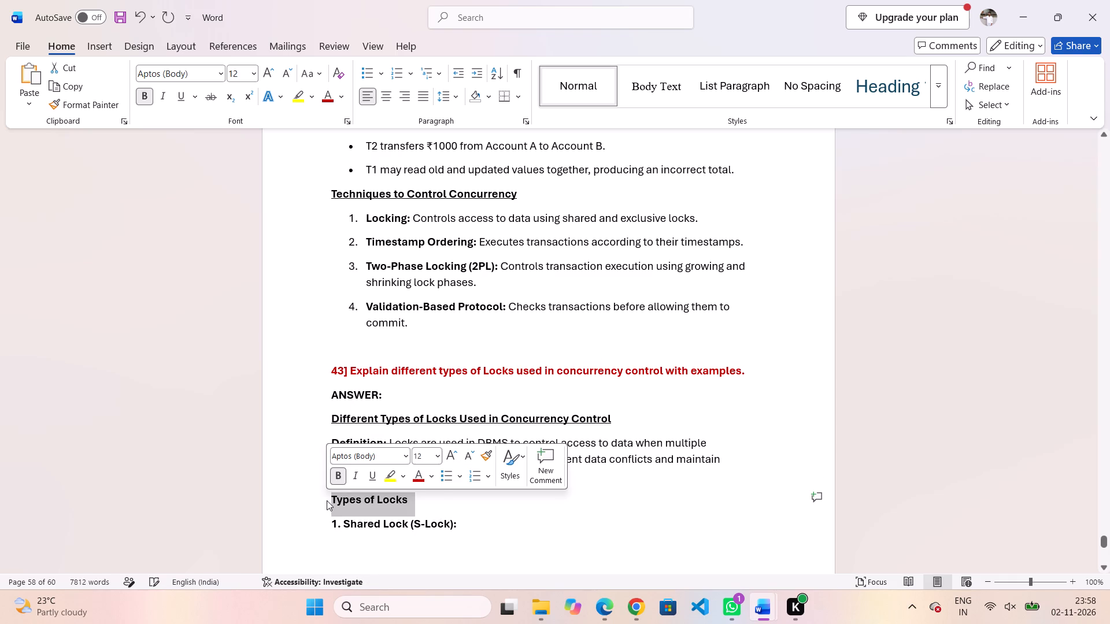
{"action": "left_click", "coordinate": [373, 478]}
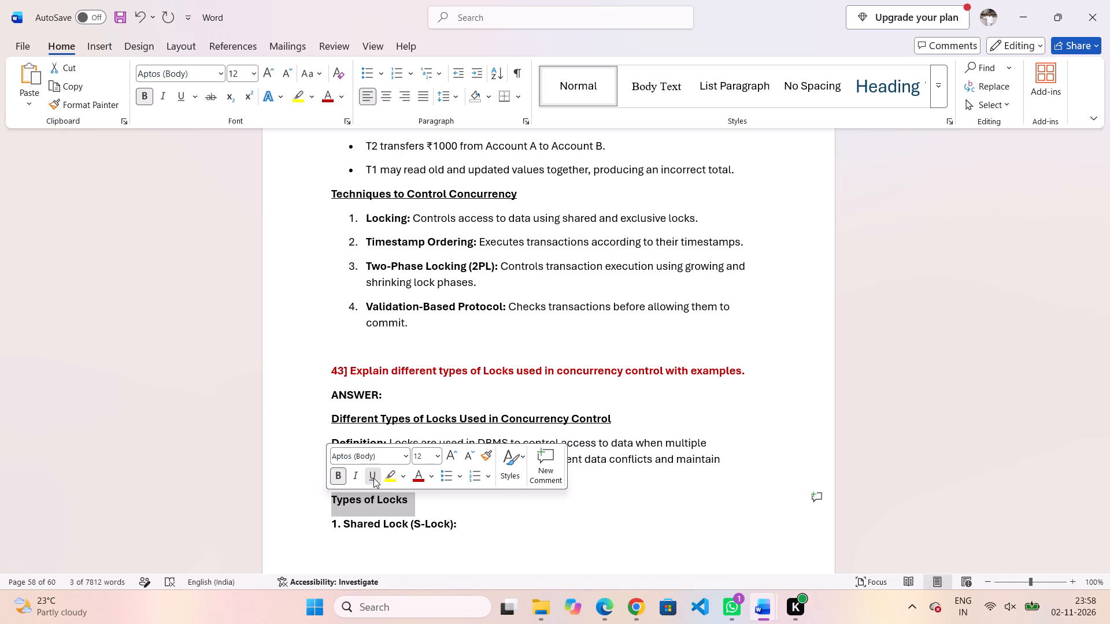
{"action": "left_click", "coordinate": [425, 507]}
Check the layout of the question 43 answer through to the lock compatibility table and back to the question heading.
{"action": "scroll", "coordinate": [425, 507], "scroll_direction": "down", "scroll_amount": 2}
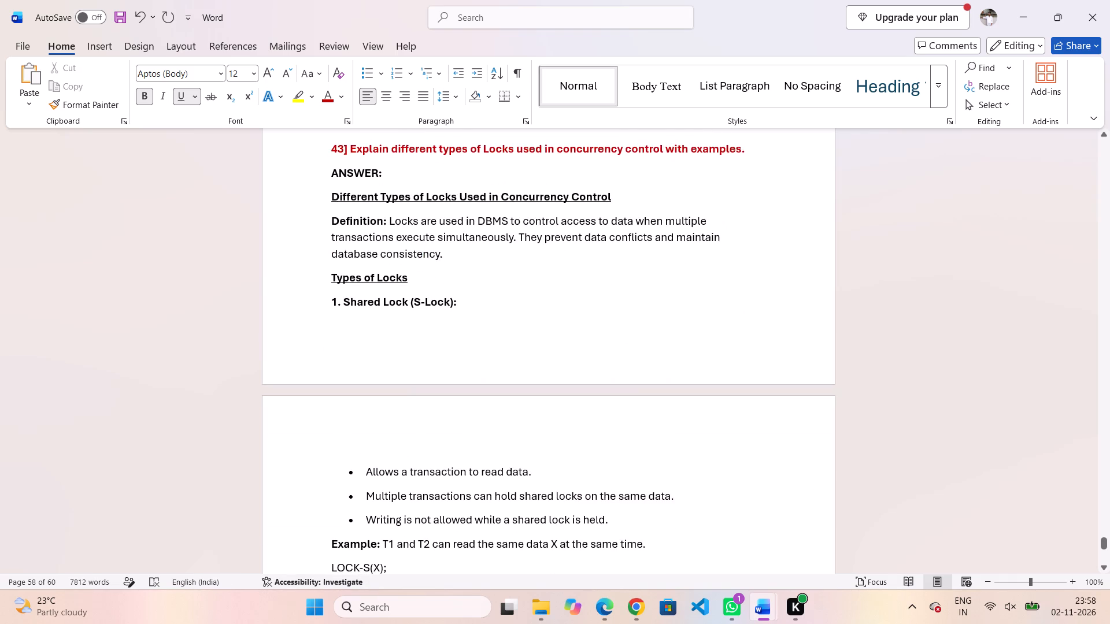
{"action": "scroll", "coordinate": [425, 507], "scroll_direction": "down", "scroll_amount": 5}
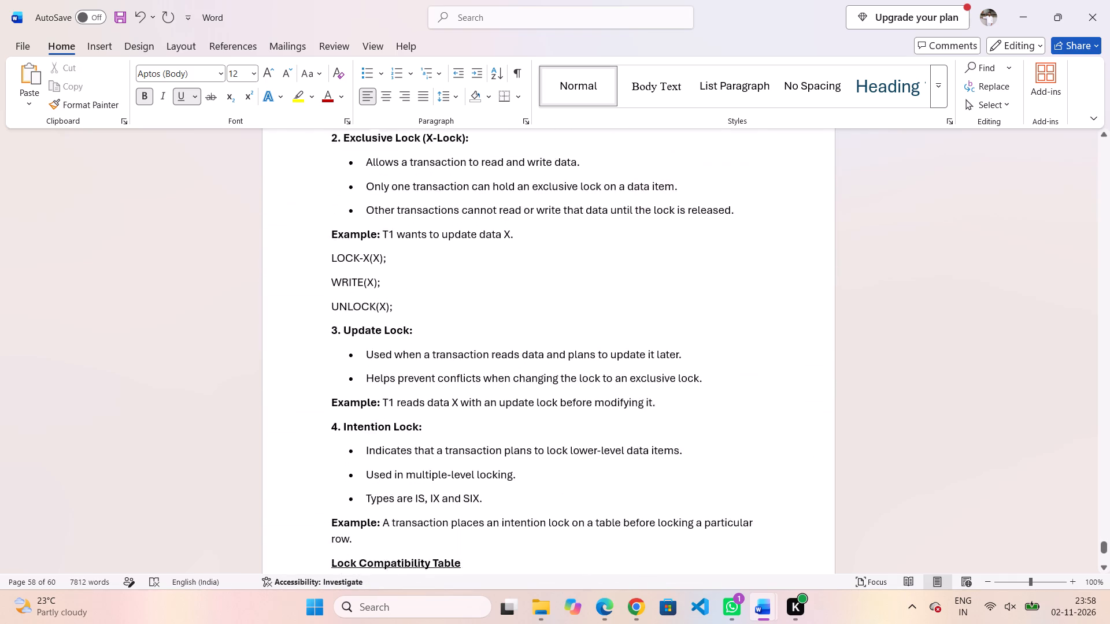
{"action": "scroll", "coordinate": [425, 507], "scroll_direction": "down", "scroll_amount": 1}
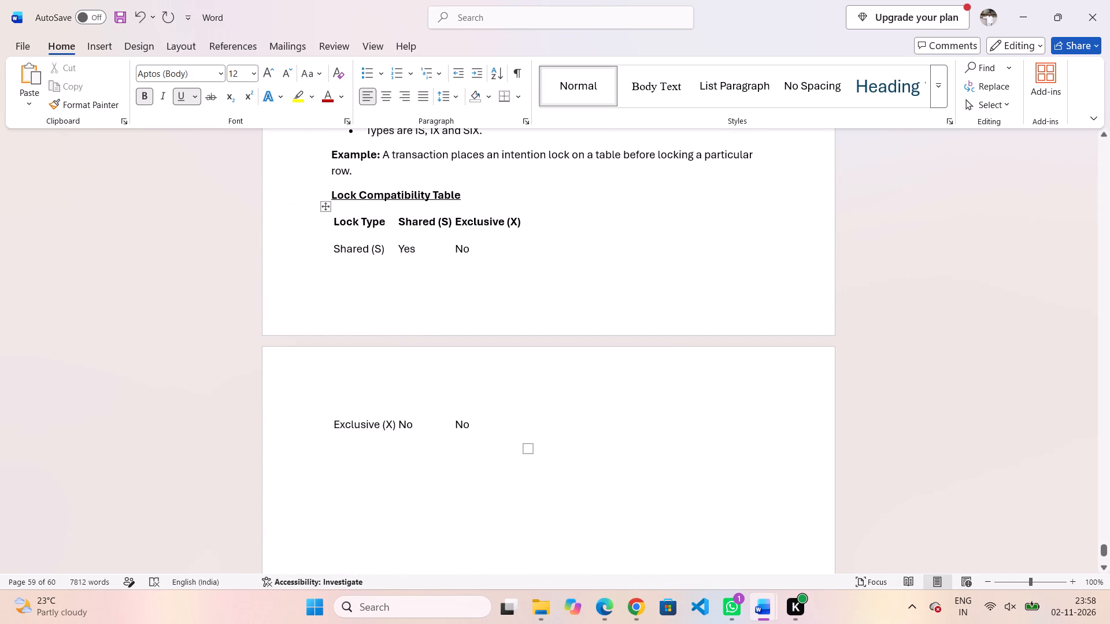
{"action": "scroll", "coordinate": [425, 507], "scroll_direction": "up", "scroll_amount": 2}
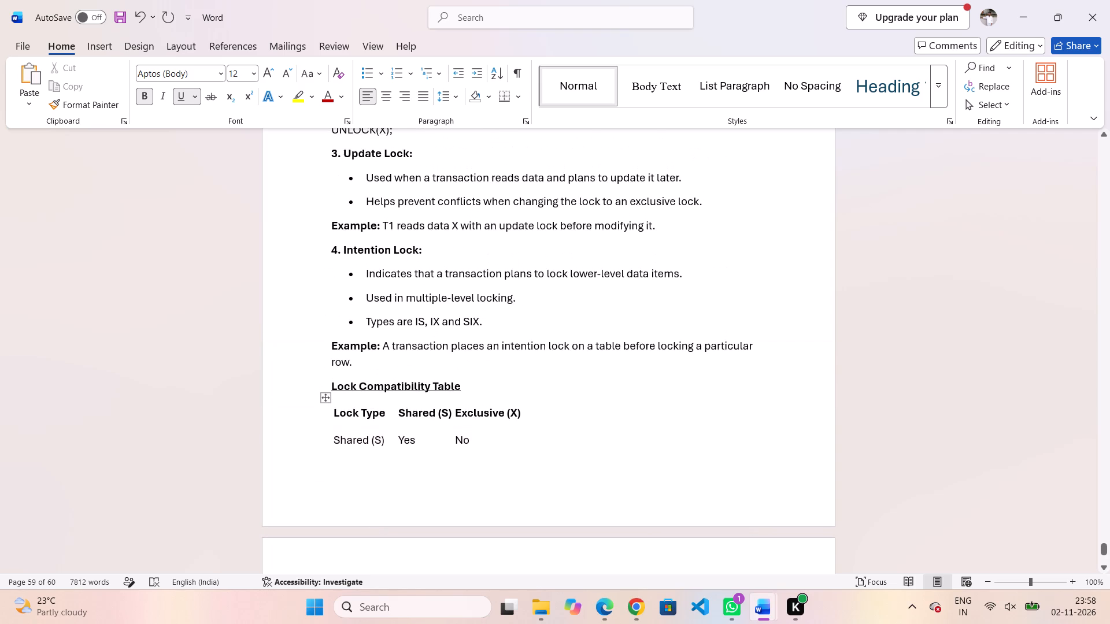
{"action": "scroll", "coordinate": [425, 507], "scroll_direction": "up", "scroll_amount": 1}
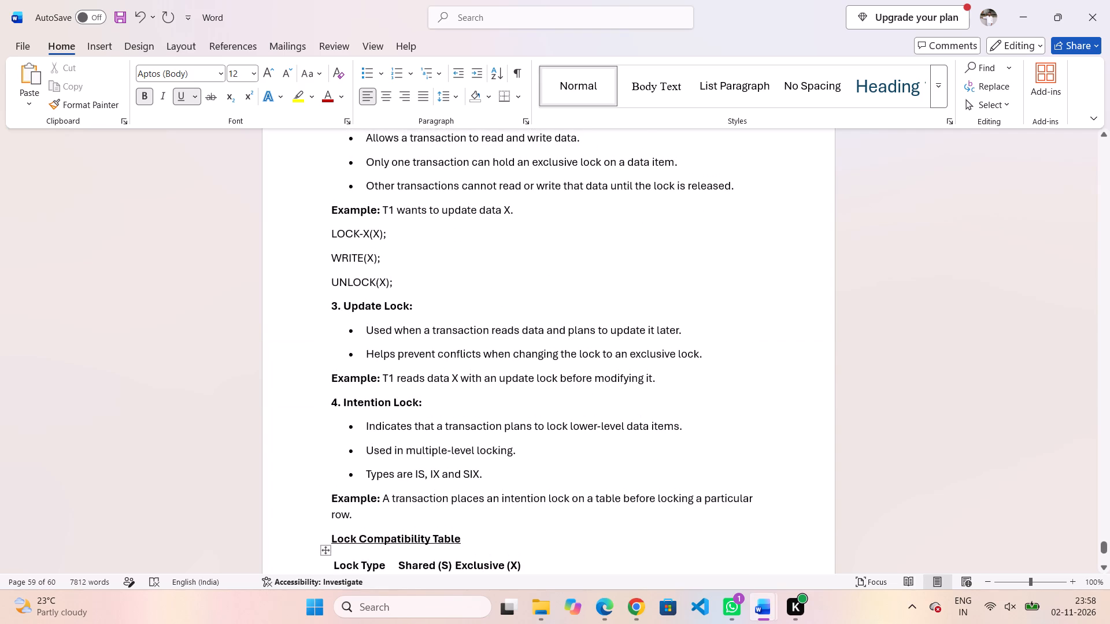
{"action": "scroll", "coordinate": [425, 507], "scroll_direction": "up", "scroll_amount": 5}
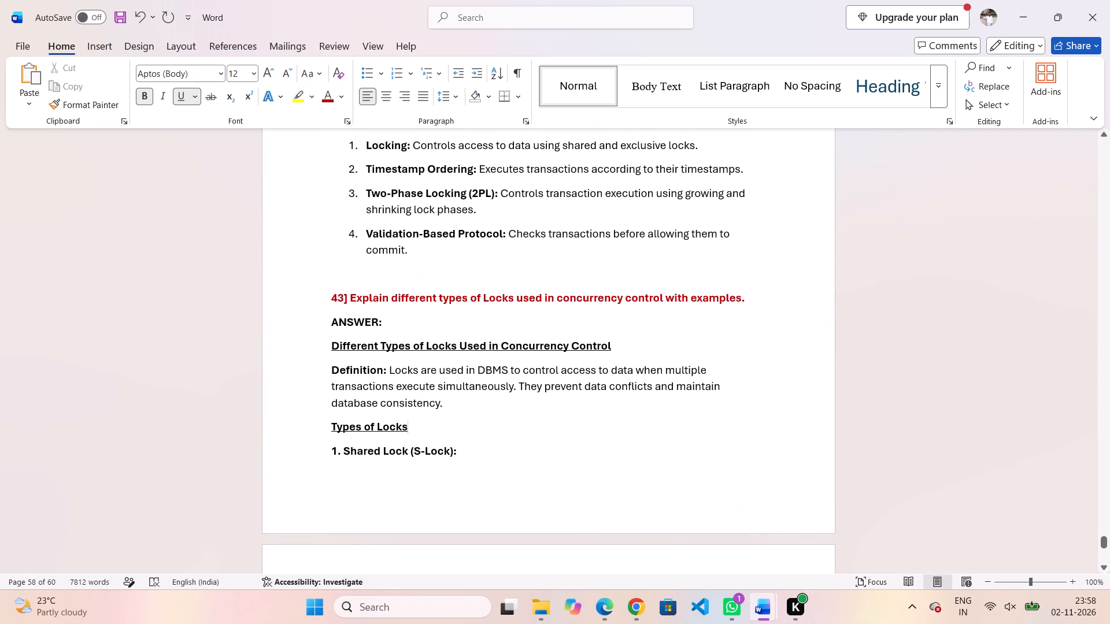
Delete the blank line above the question 43 heading.
{"action": "left_click", "coordinate": [327, 286]}
{"action": "key", "text": "BackSpace"}
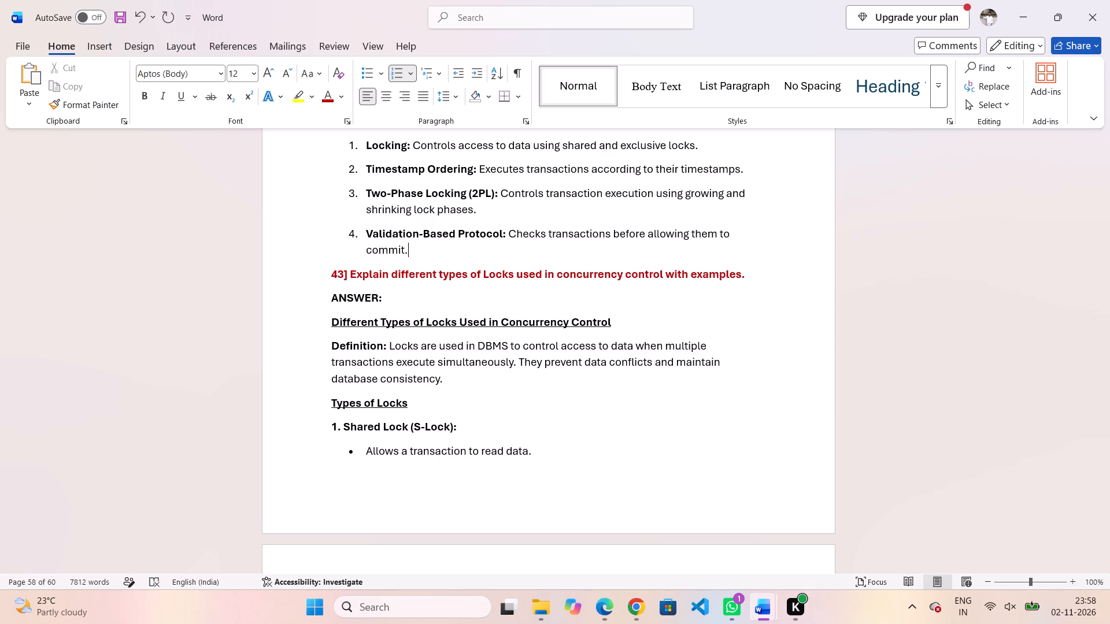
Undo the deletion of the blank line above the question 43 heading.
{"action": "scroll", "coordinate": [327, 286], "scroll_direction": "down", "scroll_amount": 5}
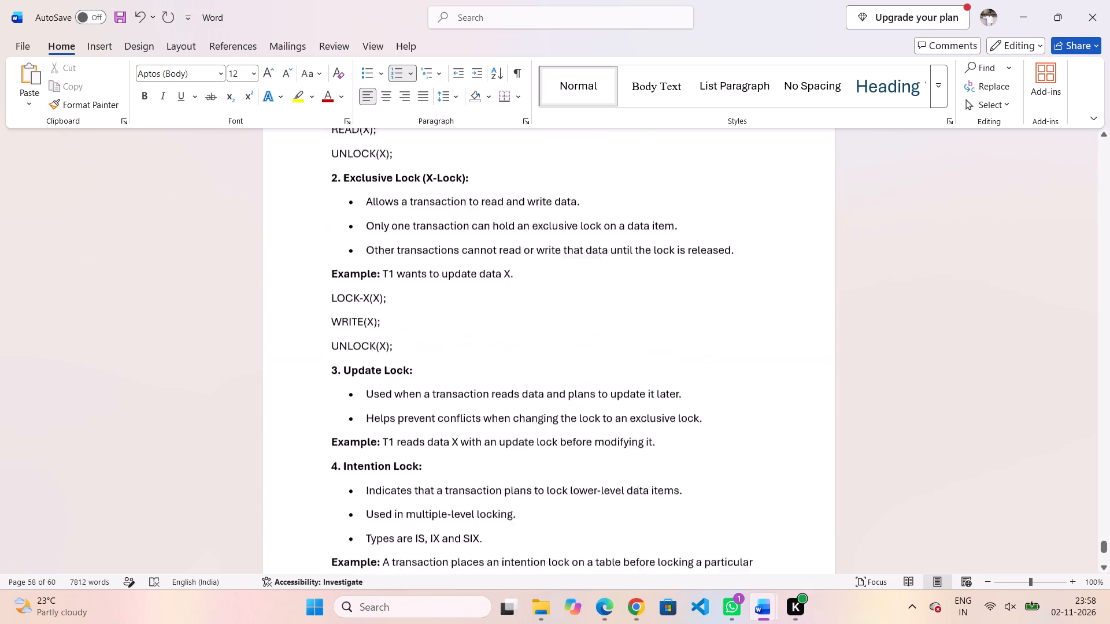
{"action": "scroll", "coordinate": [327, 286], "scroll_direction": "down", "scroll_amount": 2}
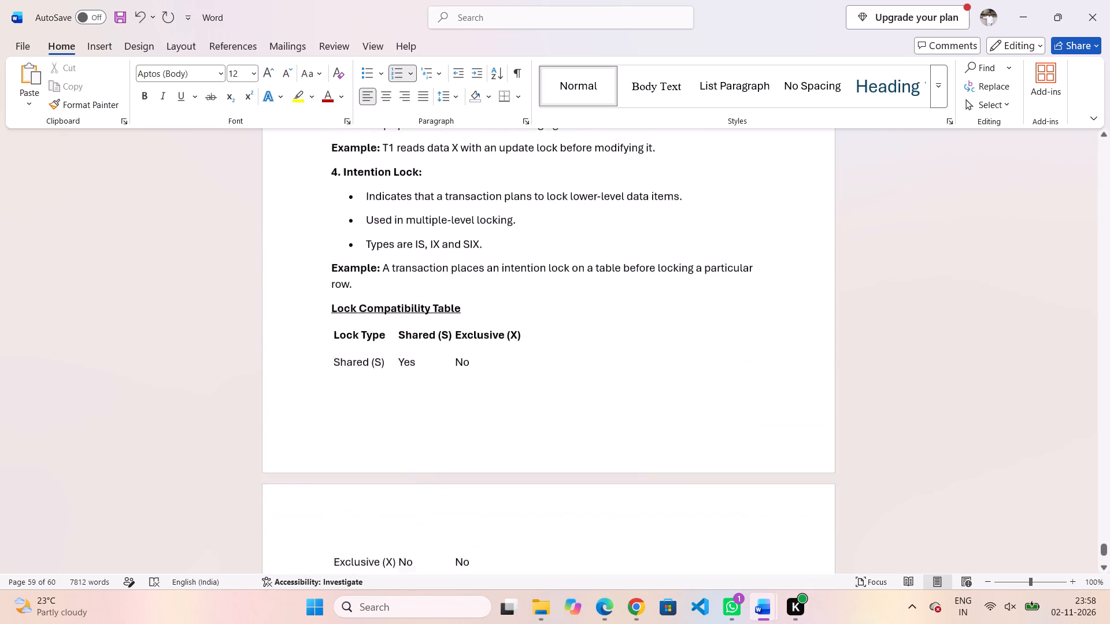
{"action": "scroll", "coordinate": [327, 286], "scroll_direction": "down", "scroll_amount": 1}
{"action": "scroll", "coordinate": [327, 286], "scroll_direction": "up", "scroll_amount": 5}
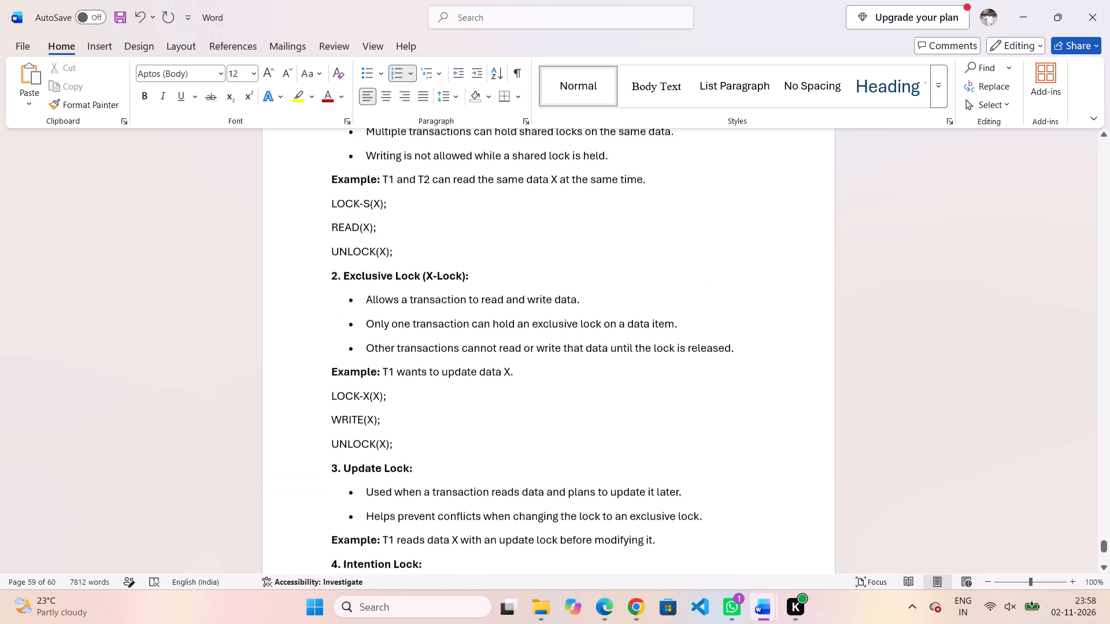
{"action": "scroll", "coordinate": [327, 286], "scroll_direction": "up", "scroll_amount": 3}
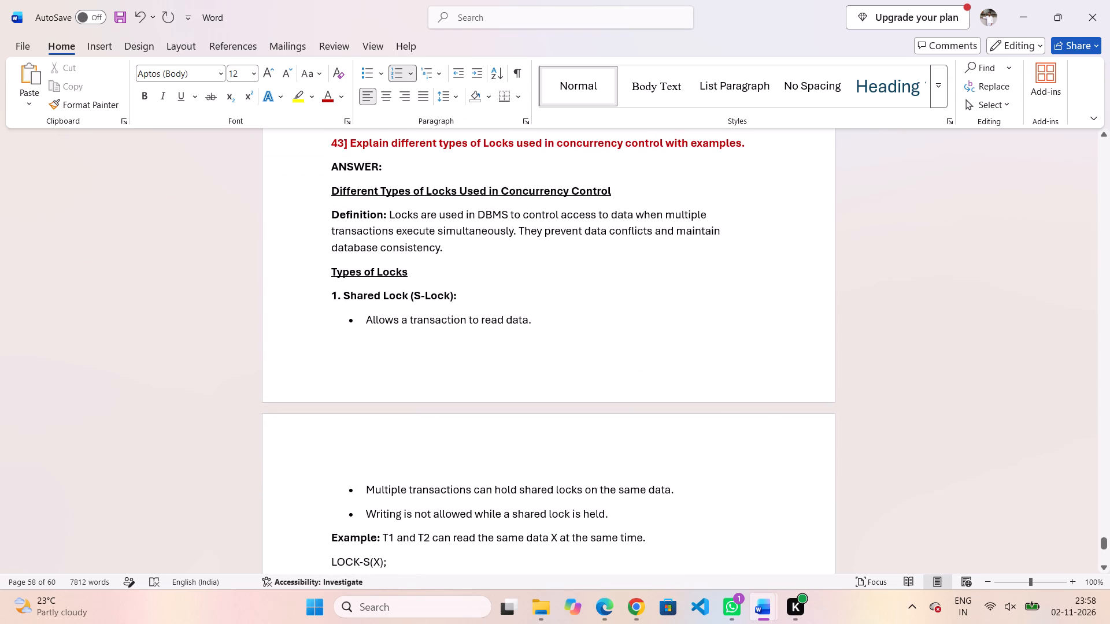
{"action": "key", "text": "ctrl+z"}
Delete the underlined "Different Types of Locks Used in Concurrency Control" heading and its line, so "Definition:" directly follows "ANSWER:".
{"action": "scroll", "coordinate": [327, 286], "scroll_direction": "up", "scroll_amount": 1}
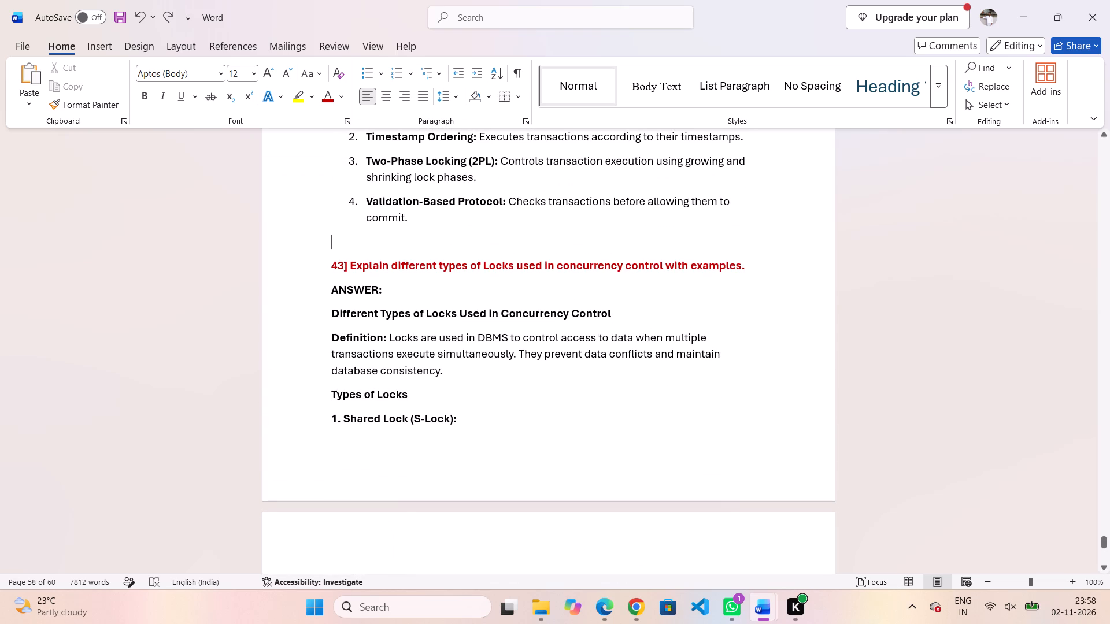
{"action": "left_click", "coordinate": [624, 306]}
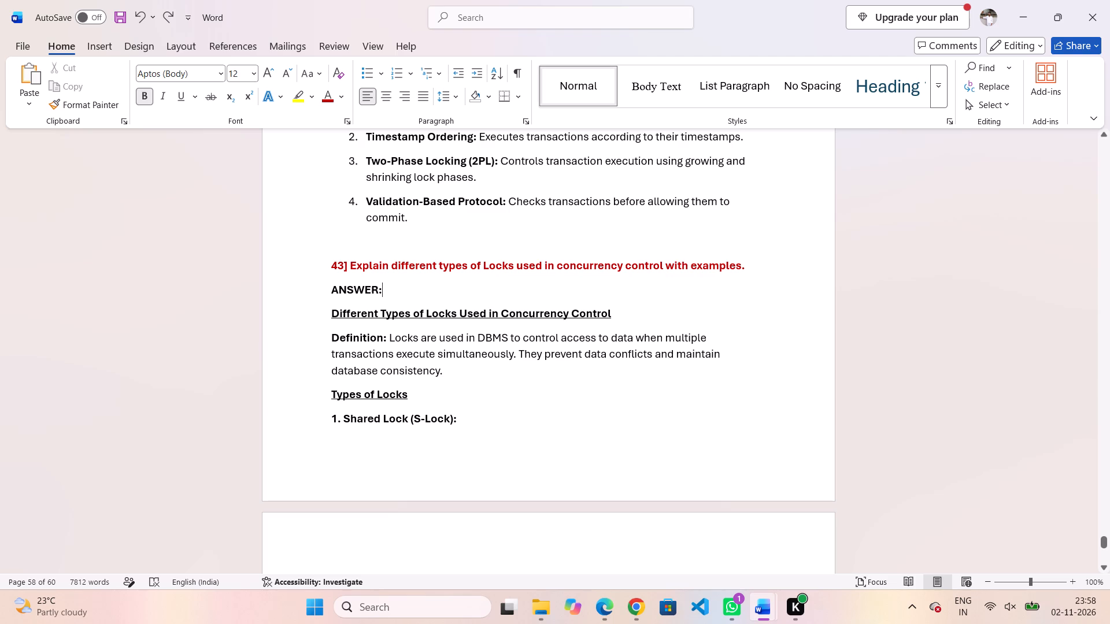
{"action": "left_click", "coordinate": [621, 318]}
{"action": "key", "text": "BackSpace"}
{"action": "key", "text": "BackSpace"}
{"action": "key", "text": "BackSpace"}
{"action": "key", "text": "BackSpace"}
{"action": "key", "text": "BackSpace"}
{"action": "key", "text": "BackSpace"}
{"action": "key", "text": "BackSpace"}
{"action": "key", "text": "BackSpace"}
{"action": "key", "text": "BackSpace"}
{"action": "key", "text": "BackSpace"}
{"action": "key", "text": "BackSpace"}
{"action": "key", "text": "BackSpace"}
{"action": "key", "text": "BackSpace"}
{"action": "key", "text": "BackSpace"}
{"action": "key", "text": "BackSpace"}
{"action": "key", "text": "BackSpace"}
{"action": "key", "text": "BackSpace"}
{"action": "key", "text": "BackSpace"}
{"action": "key", "text": "BackSpace"}
{"action": "key", "text": "BackSpace"}
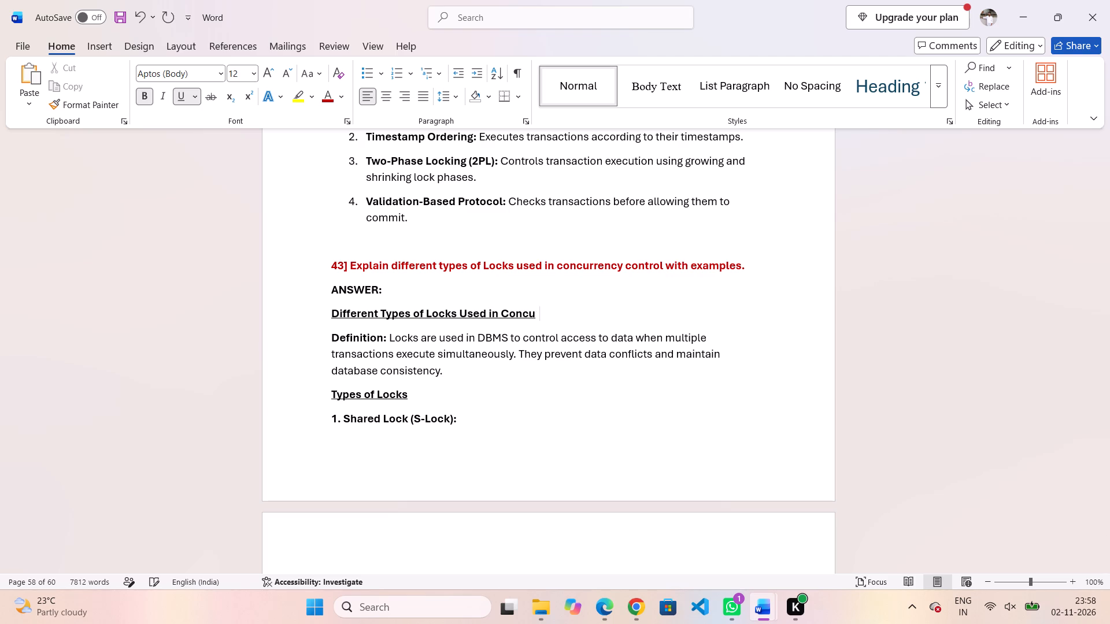
{"action": "key", "text": "BackSpace"}
{"action": "key", "text": "BackSpace"}
{"action": "key", "text": "BackSpace"}
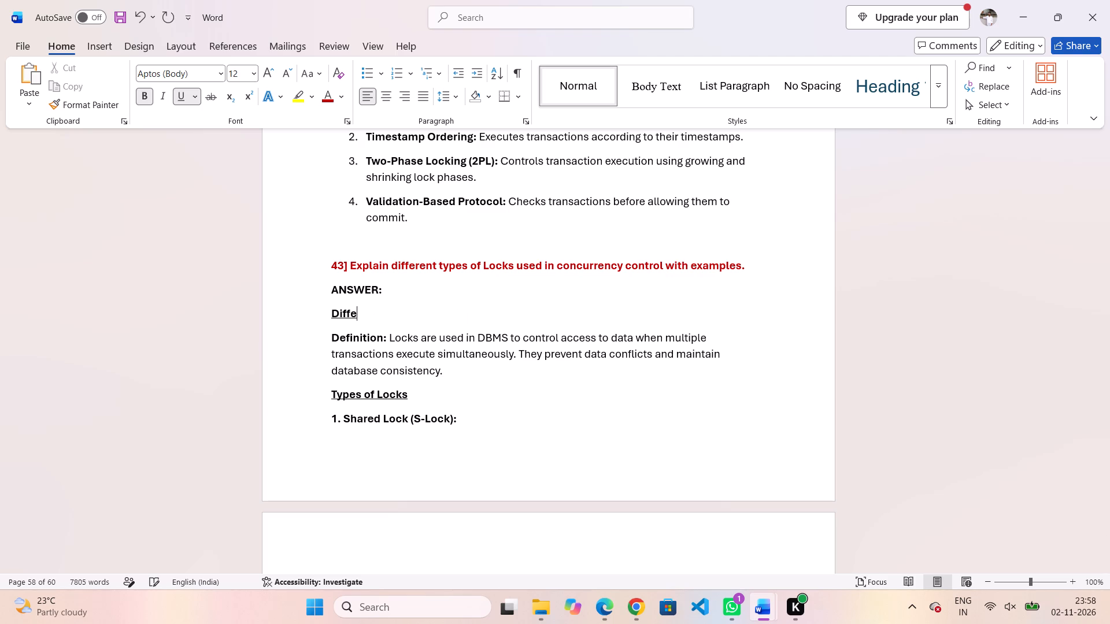
{"action": "key", "text": "BackSpace"}
{"action": "key", "text": "BackSpace"}
{"action": "key", "text": "BackSpace"}
{"action": "key", "text": "BackSpace"}
{"action": "key", "text": "BackSpace"}
{"action": "key", "text": "BackSpace"}
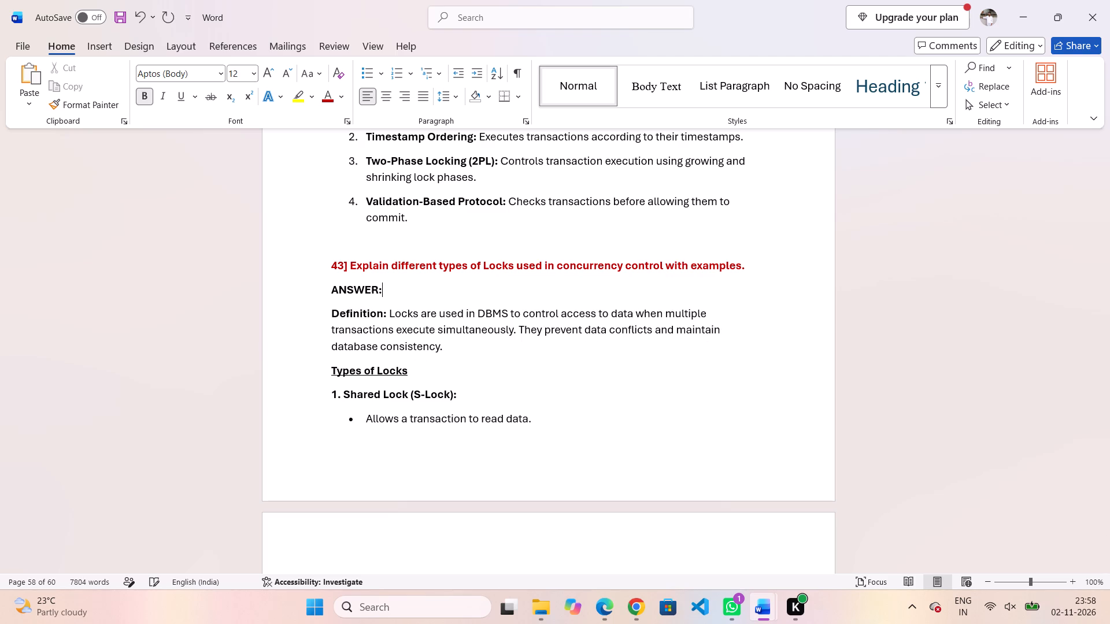
Delete the blank line between the "Validation-Based Protocol" item and the question 43 heading.
{"action": "scroll", "coordinate": [621, 318], "scroll_direction": "down", "scroll_amount": 6}
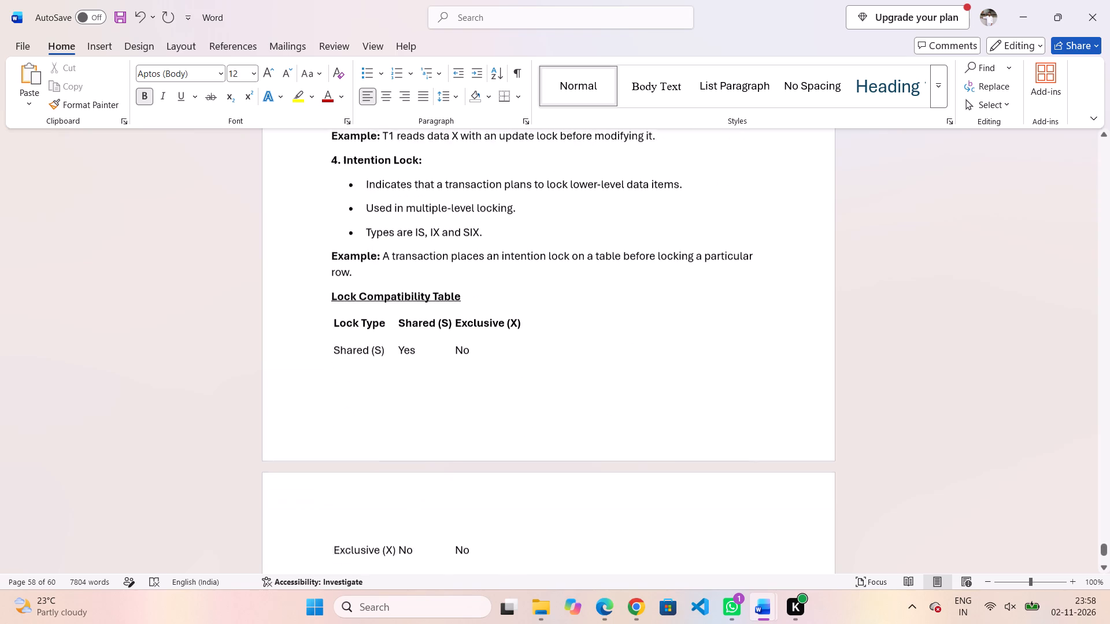
{"action": "scroll", "coordinate": [621, 318], "scroll_direction": "up", "scroll_amount": 3}
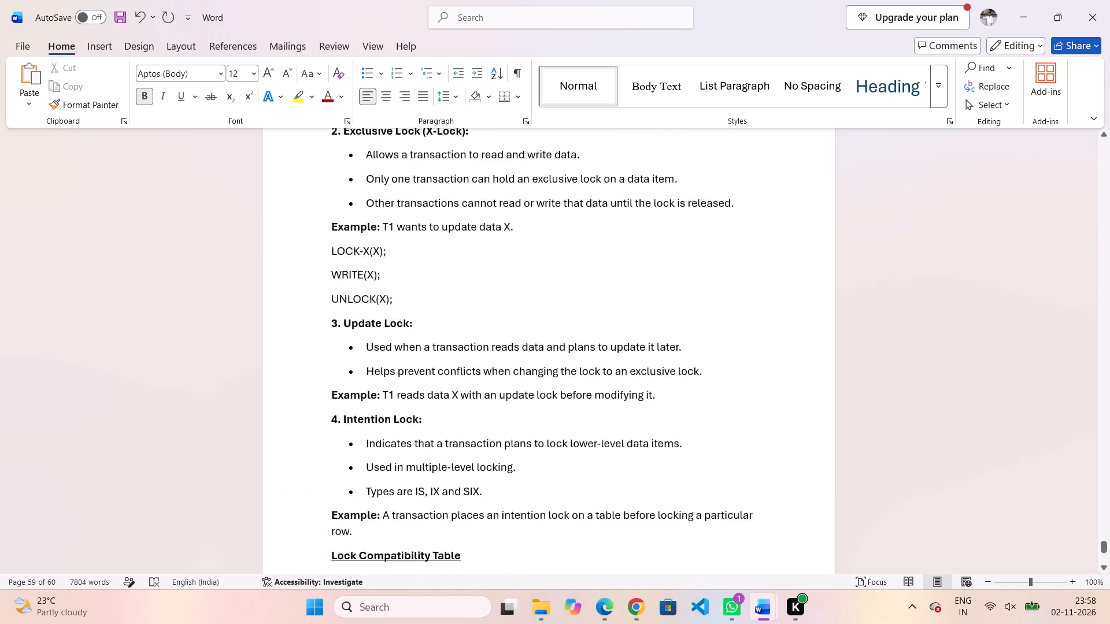
{"action": "scroll", "coordinate": [621, 318], "scroll_direction": "up", "scroll_amount": 4}
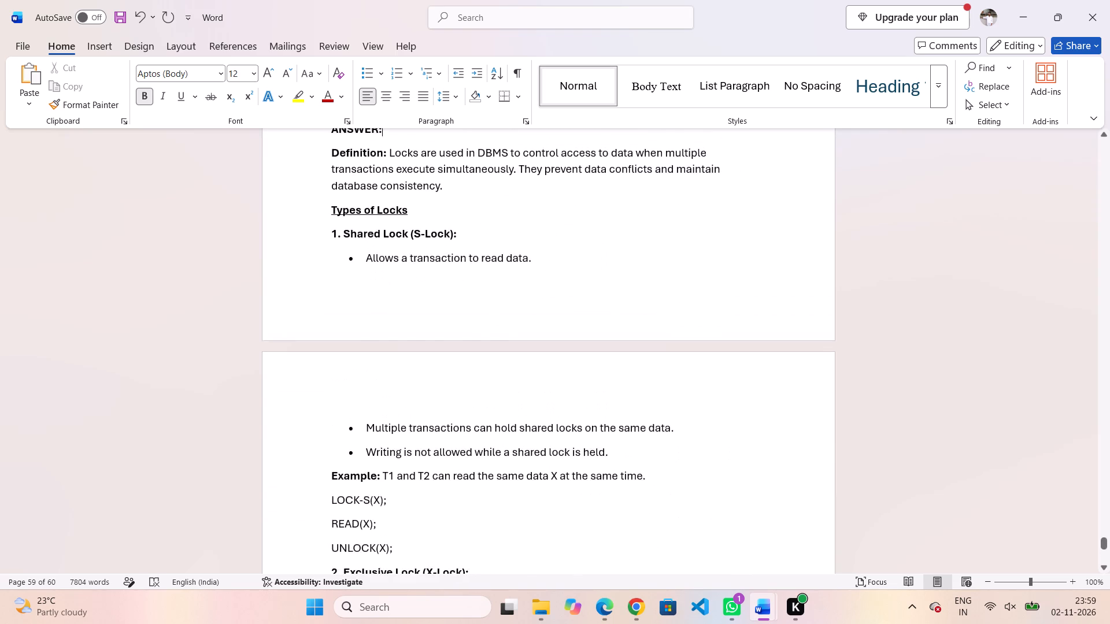
{"action": "scroll", "coordinate": [621, 318], "scroll_direction": "up", "scroll_amount": 1}
{"action": "scroll", "coordinate": [616, 425], "scroll_direction": "down", "scroll_amount": 1}
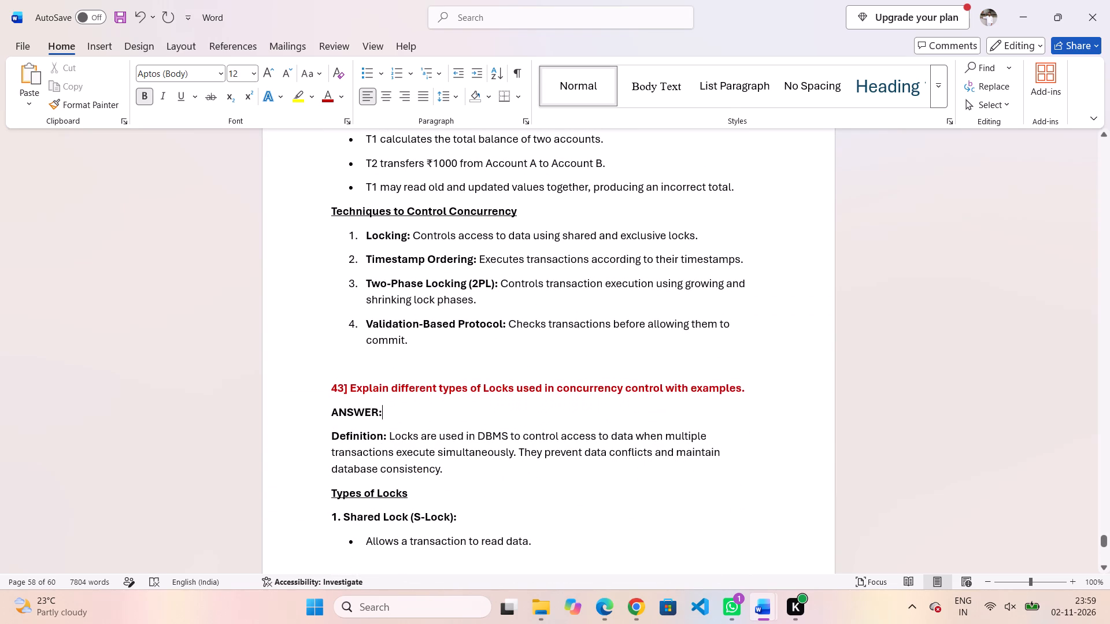
{"action": "left_click", "coordinate": [327, 366]}
{"action": "key", "text": "BackSpace"}
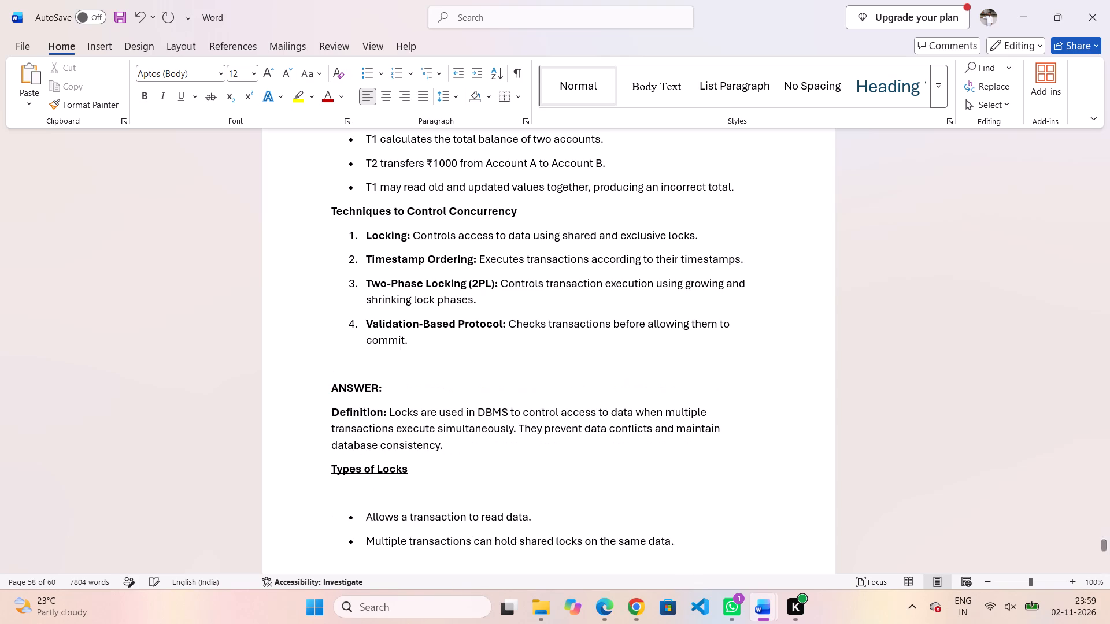
Add an empty row below the Exclusive (X) row of the lock compatibility table, with an extra blank line in its first cell.
{"action": "scroll", "coordinate": [327, 366], "scroll_direction": "down", "scroll_amount": 6}
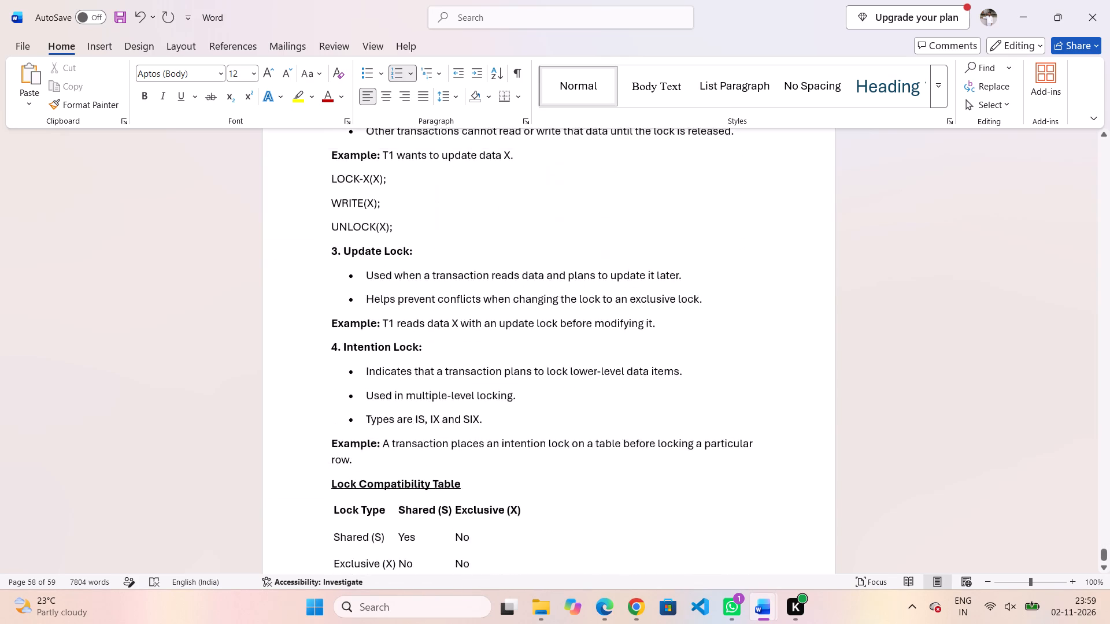
{"action": "scroll", "coordinate": [327, 366], "scroll_direction": "down", "scroll_amount": 1}
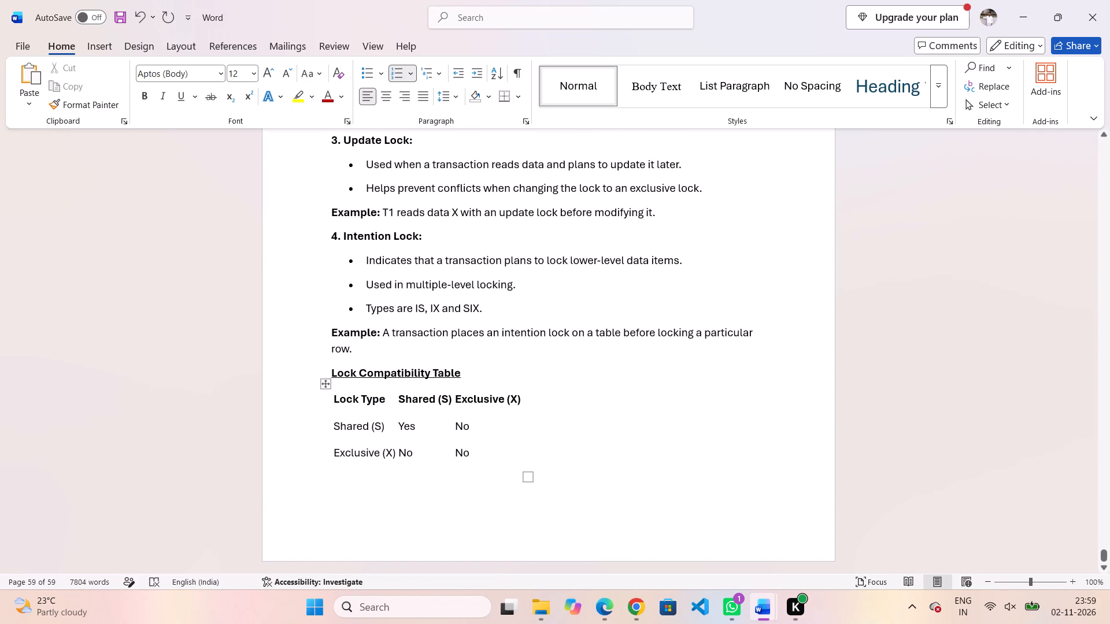
{"action": "scroll", "coordinate": [406, 565], "scroll_direction": "down", "scroll_amount": 2}
{"action": "left_click", "coordinate": [499, 470]}
{"action": "left_click", "coordinate": [554, 446]}
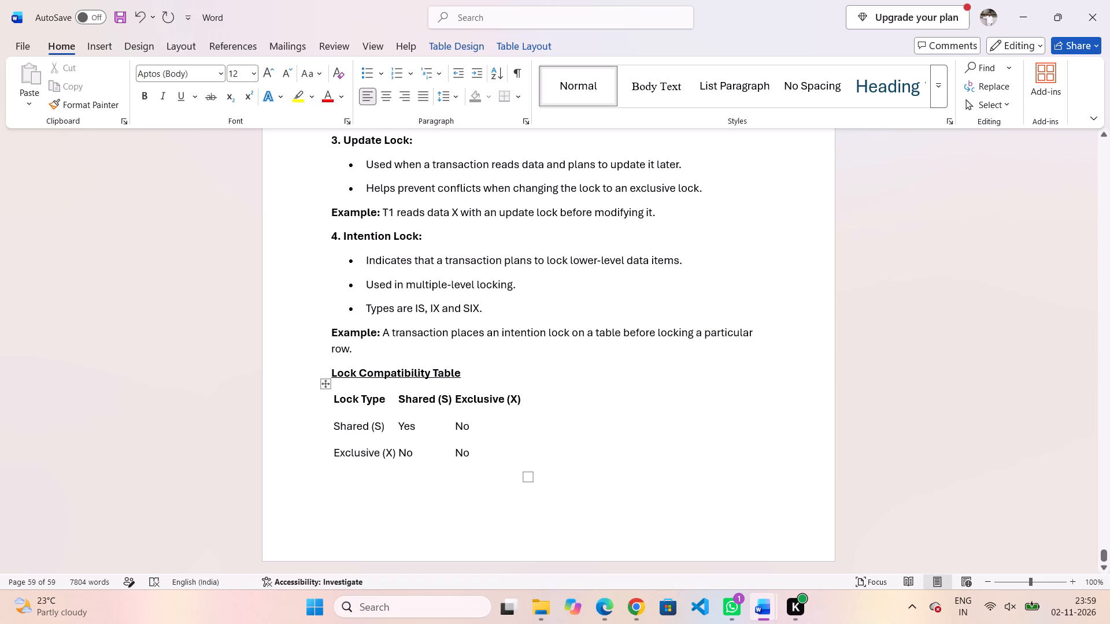
{"action": "key", "text": "Return"}
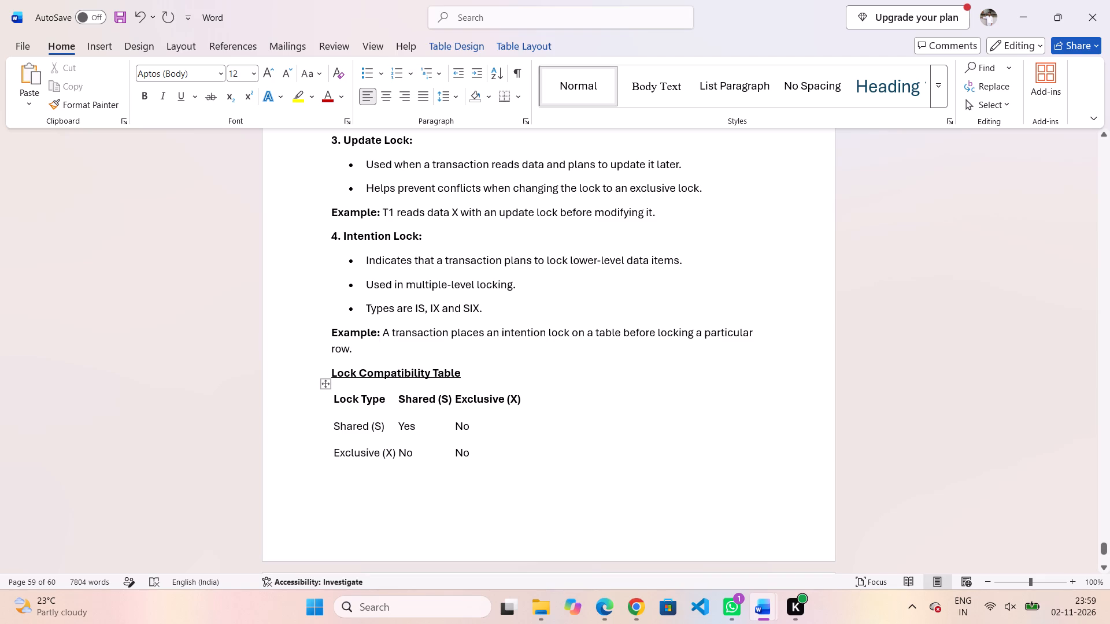
{"action": "key", "text": "ctrl+z"}
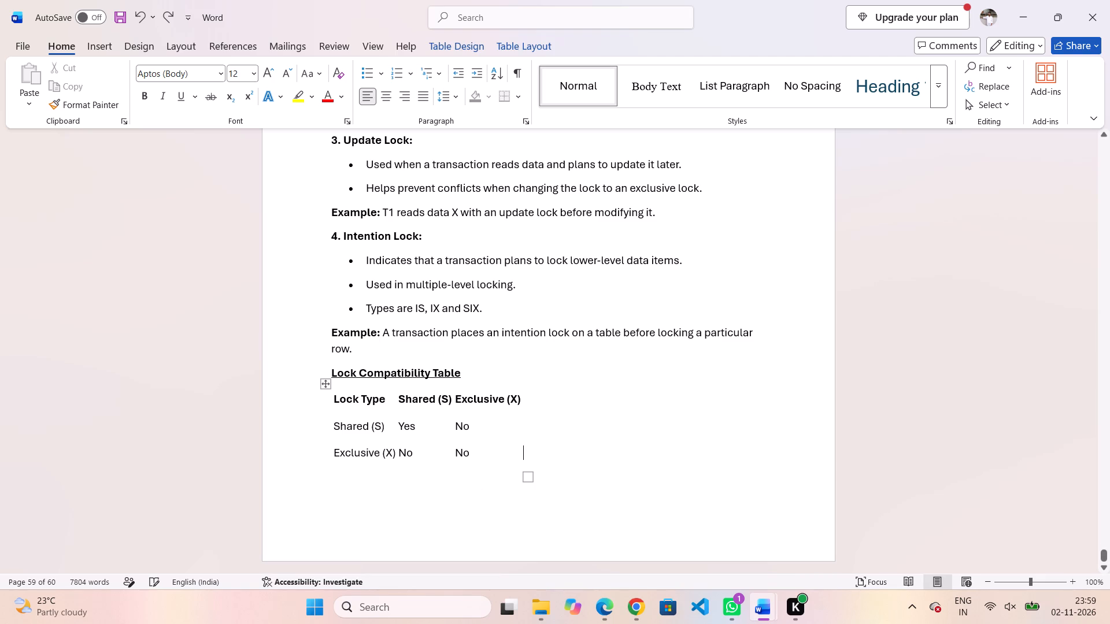
{"action": "key", "text": "Return"}
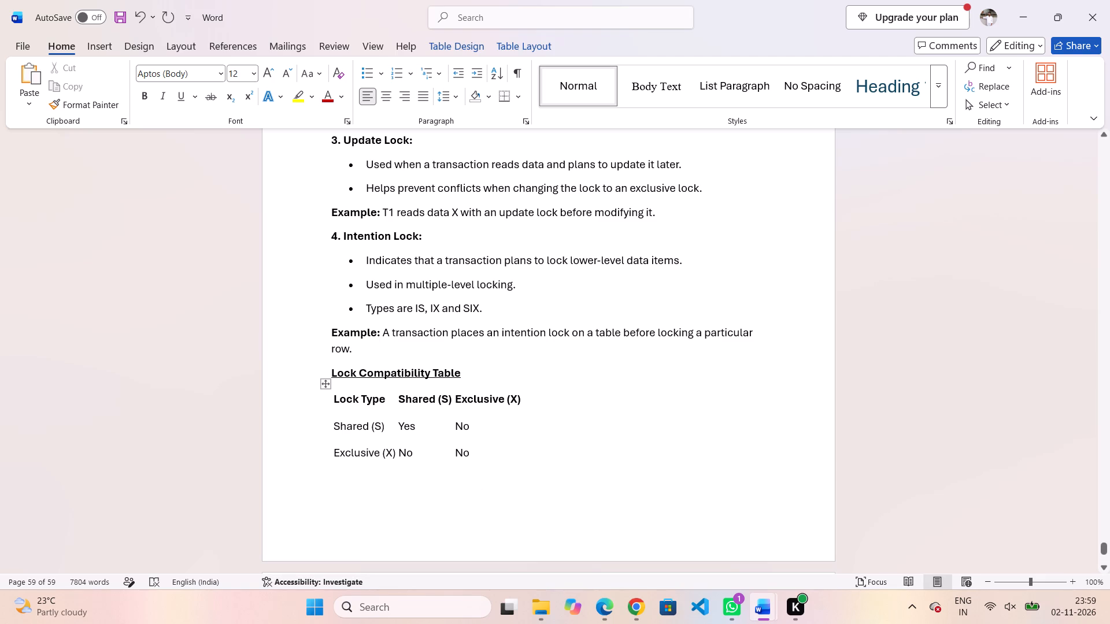
{"action": "key", "text": "Return"}
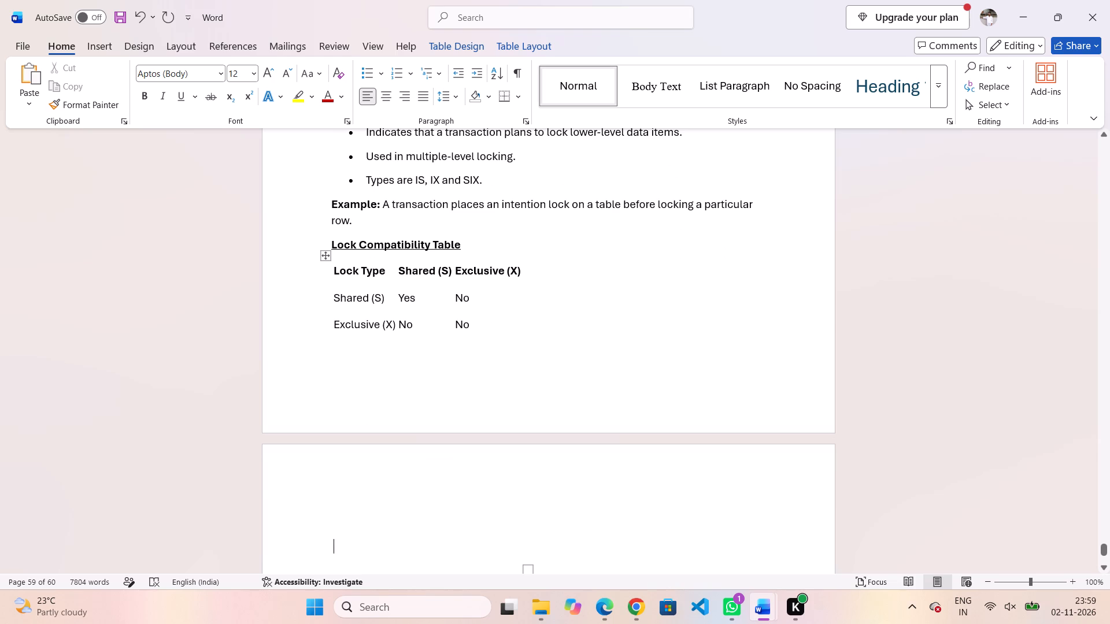
Shift the table's Shared (S) column entries with leading spaces: three before the header and "Yes", four before "No".
{"action": "left_click", "coordinate": [398, 275]}
{"action": "left_click", "coordinate": [399, 266]}
{"action": "key", "text": "space"}
{"action": "key", "text": "space"}
{"action": "key", "text": "space"}
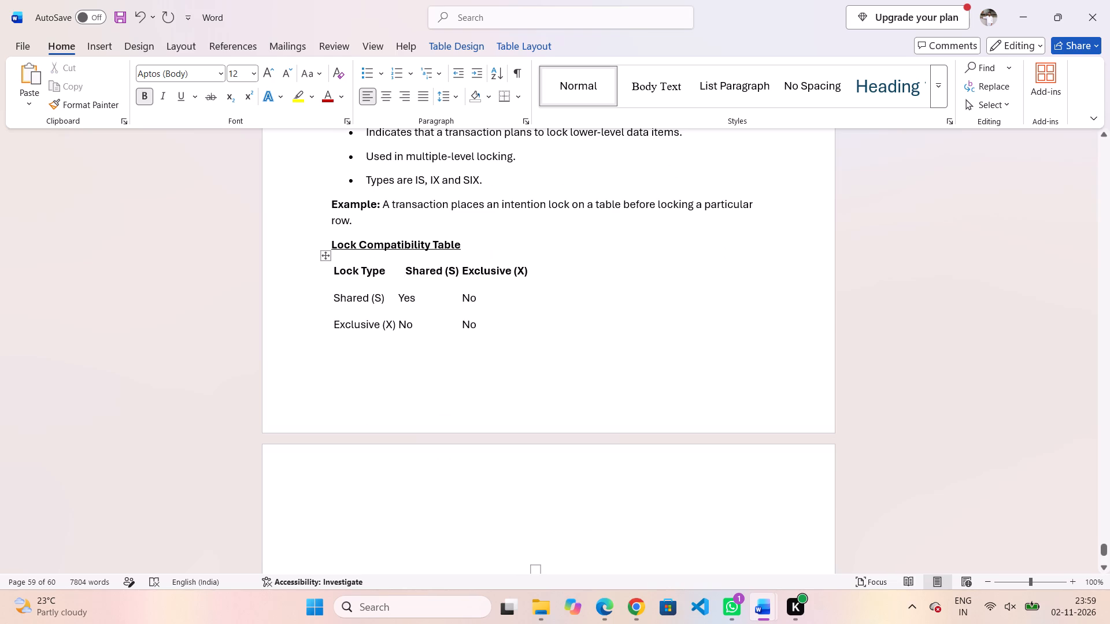
{"action": "left_click", "coordinate": [399, 298]}
{"action": "key", "text": "space"}
{"action": "key", "text": "space"}
{"action": "key", "text": "space"}
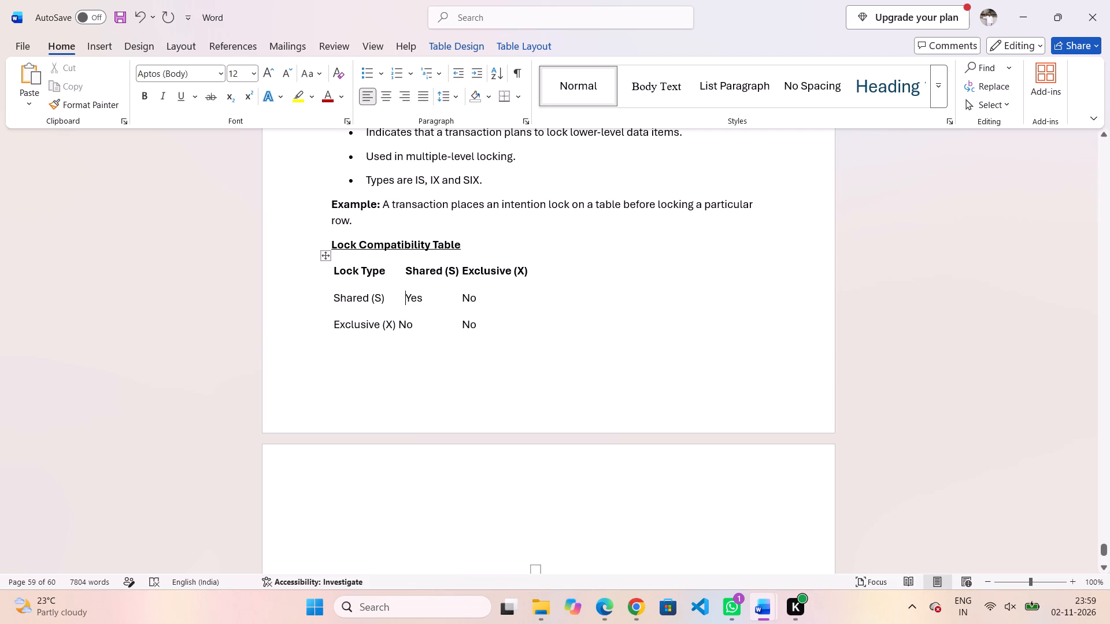
{"action": "left_click", "coordinate": [398, 322]}
{"action": "left_click", "coordinate": [400, 324]}
{"action": "key", "text": "space"}
{"action": "key", "text": "space"}
{"action": "key", "text": "space"}
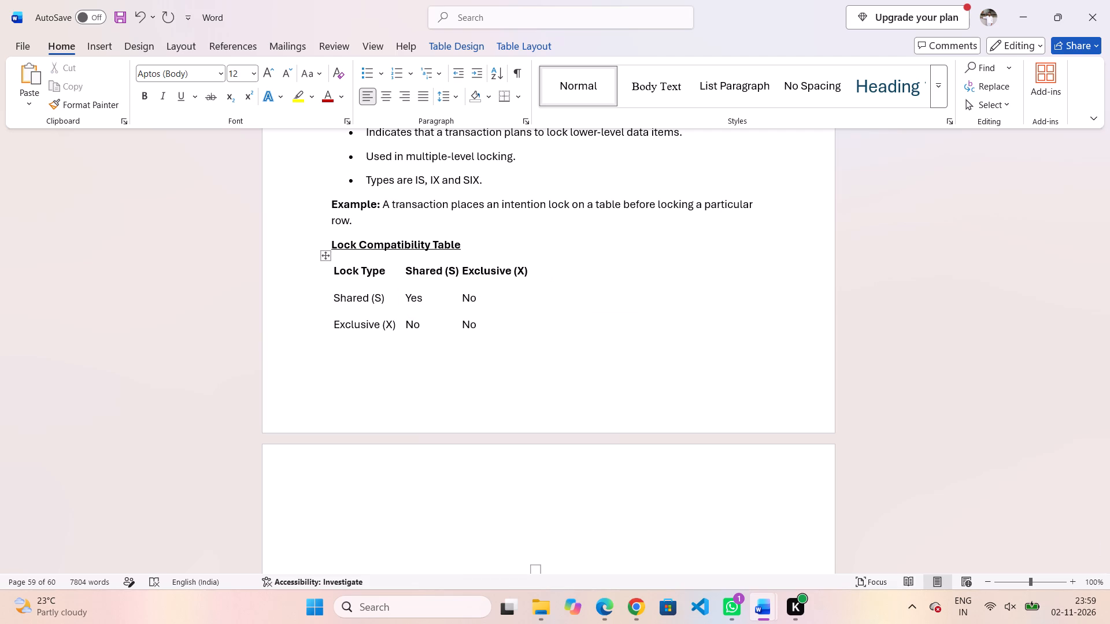
{"action": "key", "text": "space"}
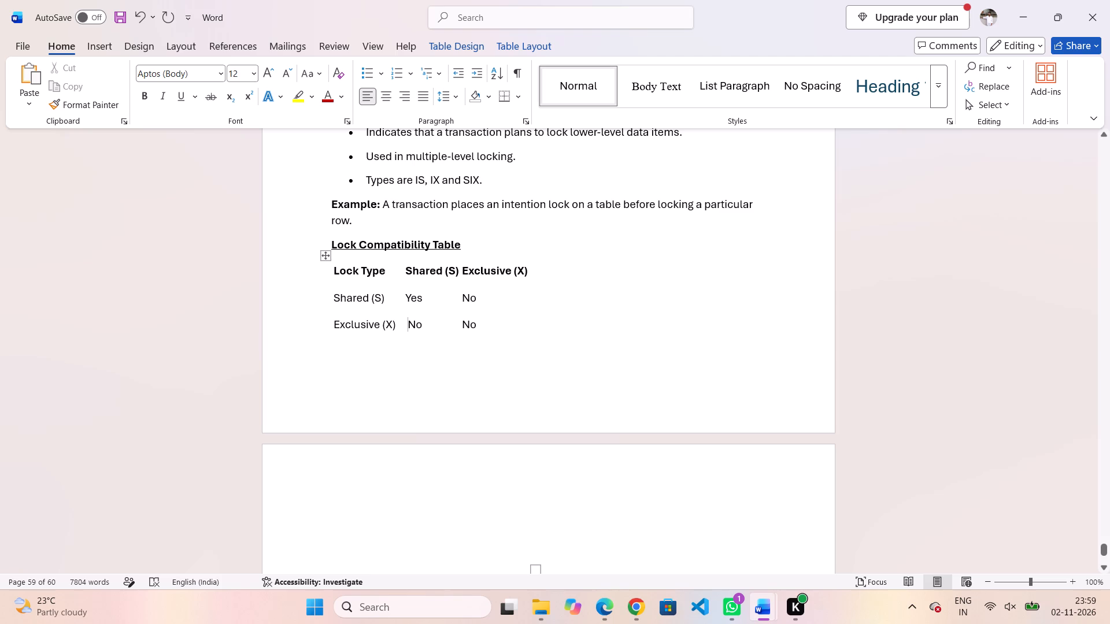
Shift the table's Exclusive (X) column entries with leading spaces: four before the header, five before each "No".
{"action": "left_click", "coordinate": [463, 270]}
{"action": "key", "text": "space"}
{"action": "key", "text": "space"}
{"action": "key", "text": "space"}
{"action": "key", "text": "space"}
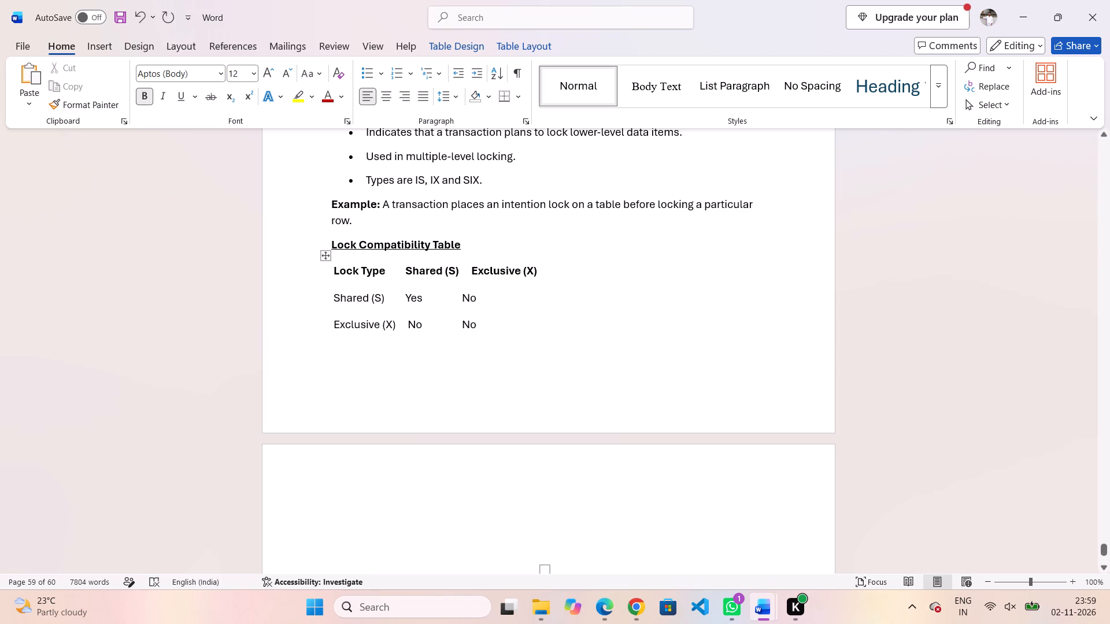
{"action": "left_click", "coordinate": [462, 292]}
{"action": "key", "text": "space"}
{"action": "key", "text": "space"}
{"action": "key", "text": "space"}
{"action": "key", "text": "space"}
{"action": "key", "text": "space"}
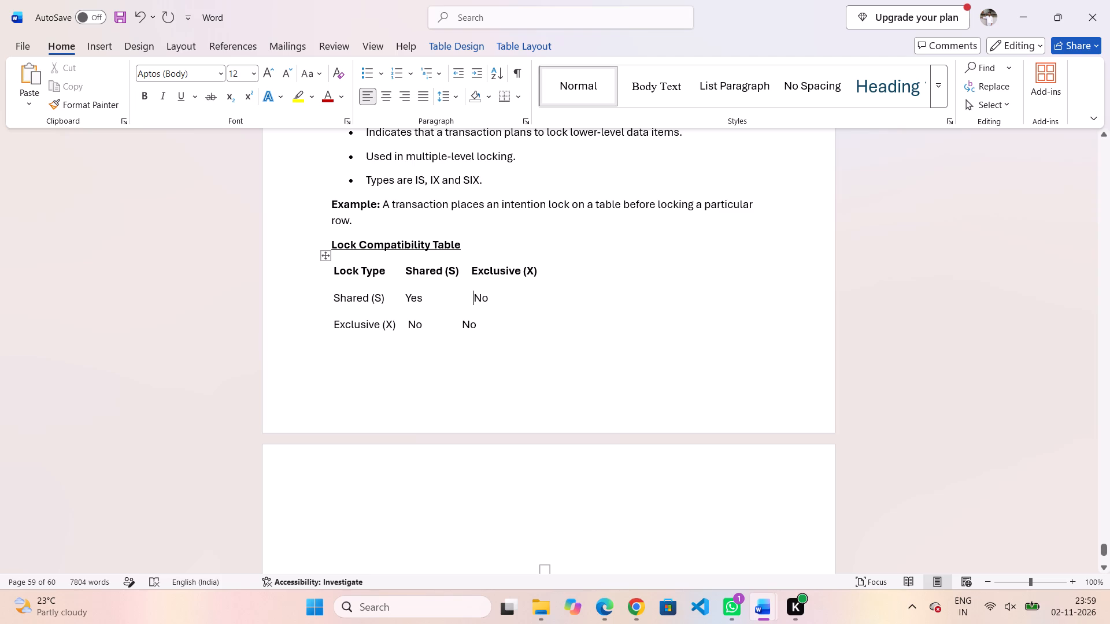
{"action": "left_click", "coordinate": [464, 324]}
{"action": "key", "text": "space"}
{"action": "key", "text": "space"}
{"action": "key", "text": "space"}
{"action": "key", "text": "space"}
{"action": "key", "text": "space"}
Look over the finished answers to questions 42 and 43, from the concurrency control needs through to the lock compatibility table.
{"action": "scroll", "coordinate": [464, 324], "scroll_direction": "up", "scroll_amount": 3}
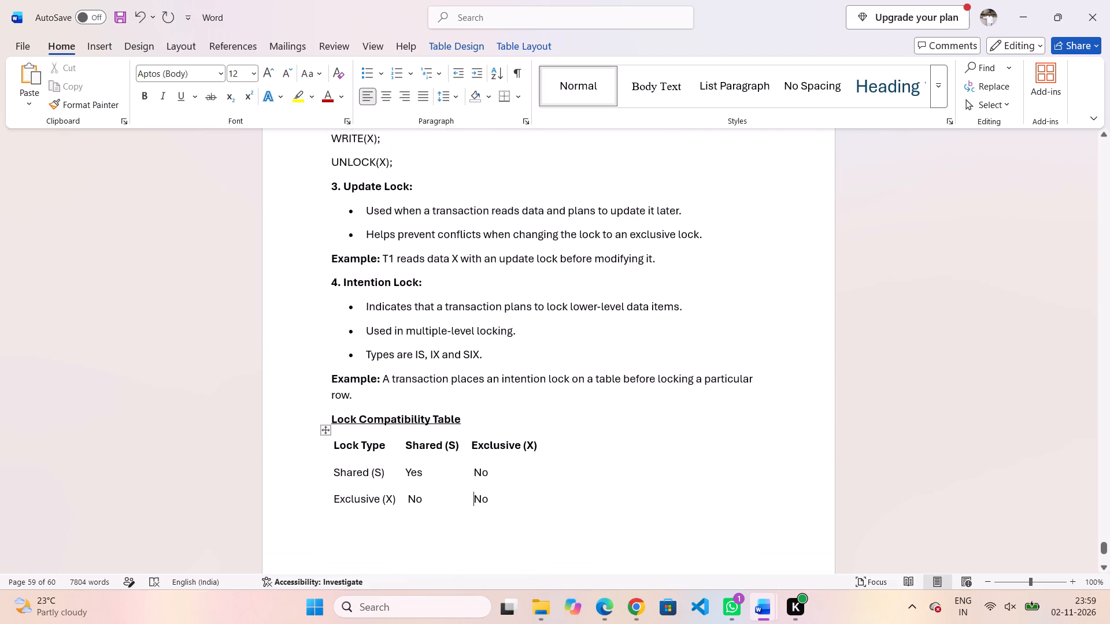
{"action": "scroll", "coordinate": [464, 324], "scroll_direction": "up", "scroll_amount": 1}
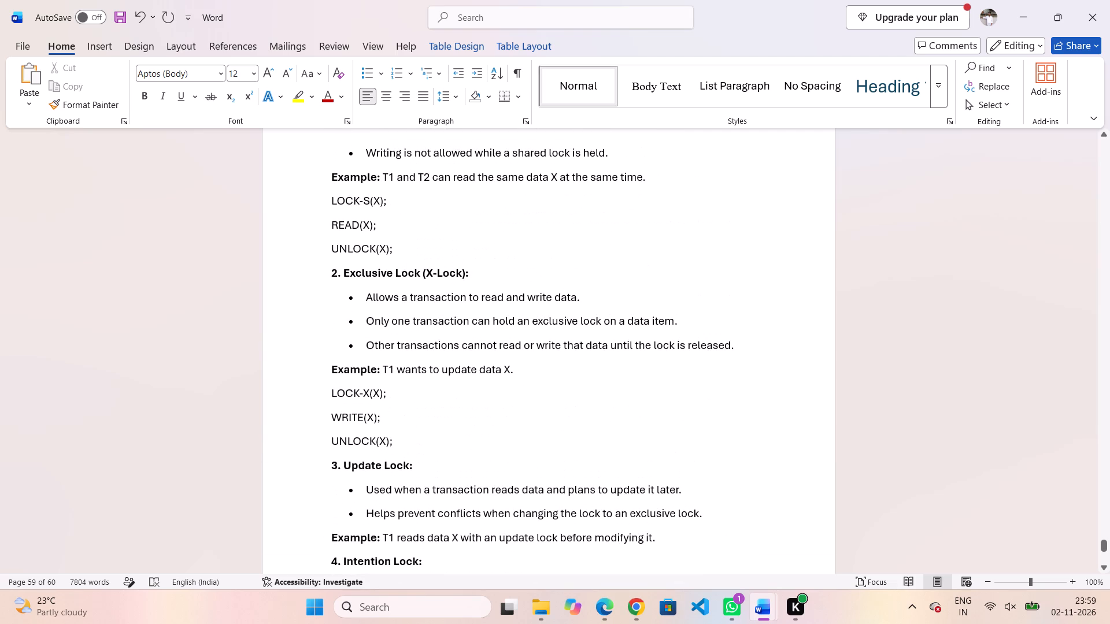
{"action": "scroll", "coordinate": [464, 324], "scroll_direction": "up", "scroll_amount": 3}
{"action": "scroll", "coordinate": [464, 324], "scroll_direction": "down", "scroll_amount": 1}
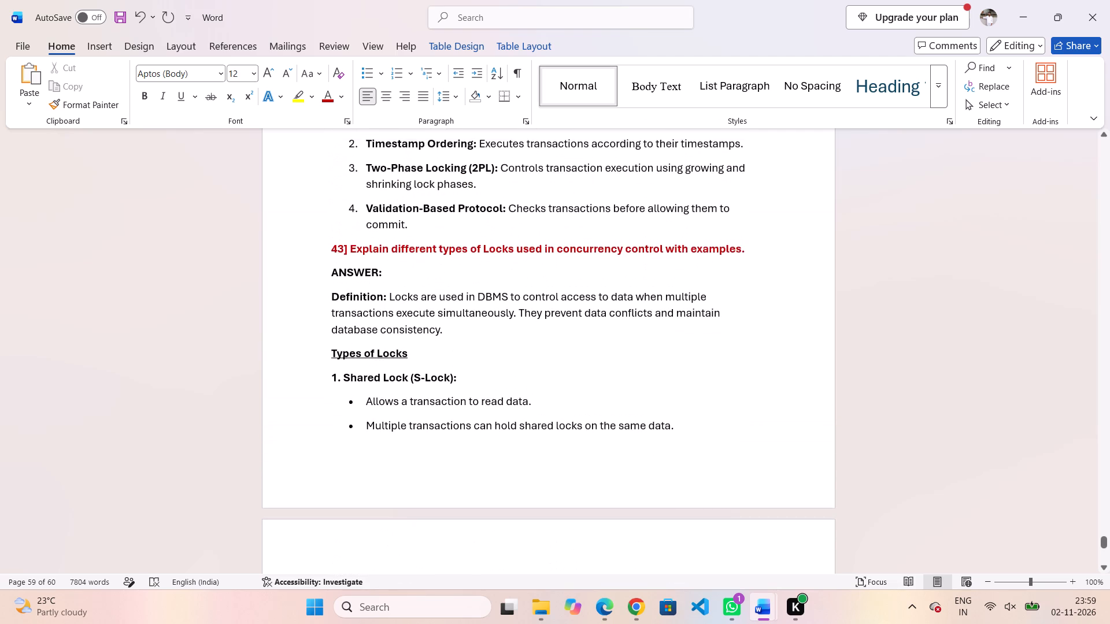
{"action": "scroll", "coordinate": [464, 324], "scroll_direction": "down", "scroll_amount": 1}
{"action": "scroll", "coordinate": [464, 324], "scroll_direction": "up", "scroll_amount": 6}
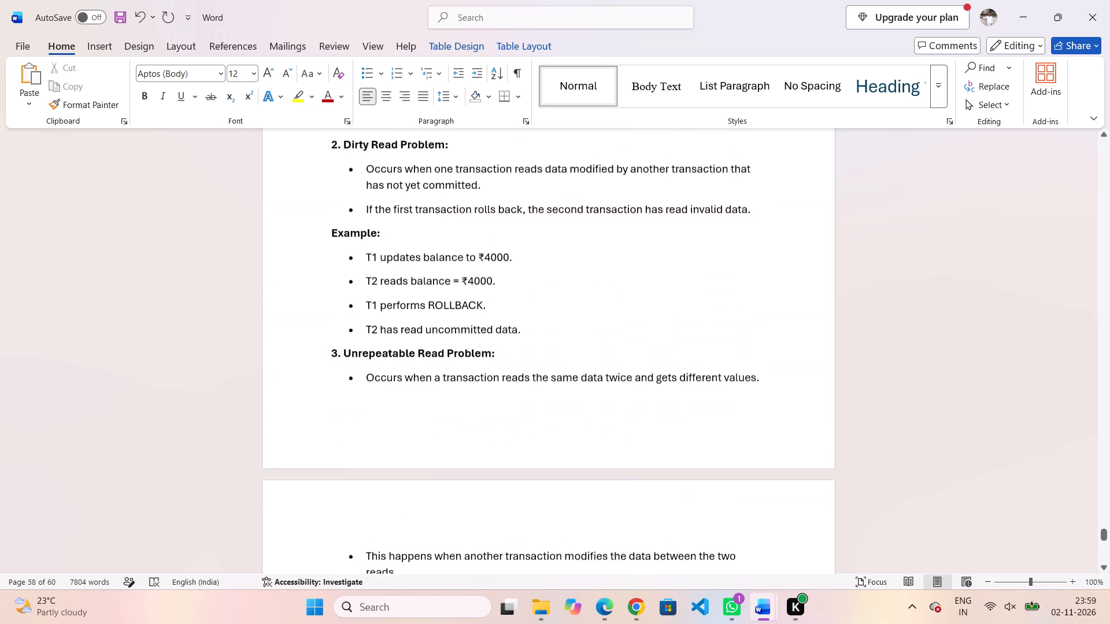
{"action": "scroll", "coordinate": [464, 324], "scroll_direction": "up", "scroll_amount": 1}
{"action": "scroll", "coordinate": [464, 324], "scroll_direction": "down", "scroll_amount": 1}
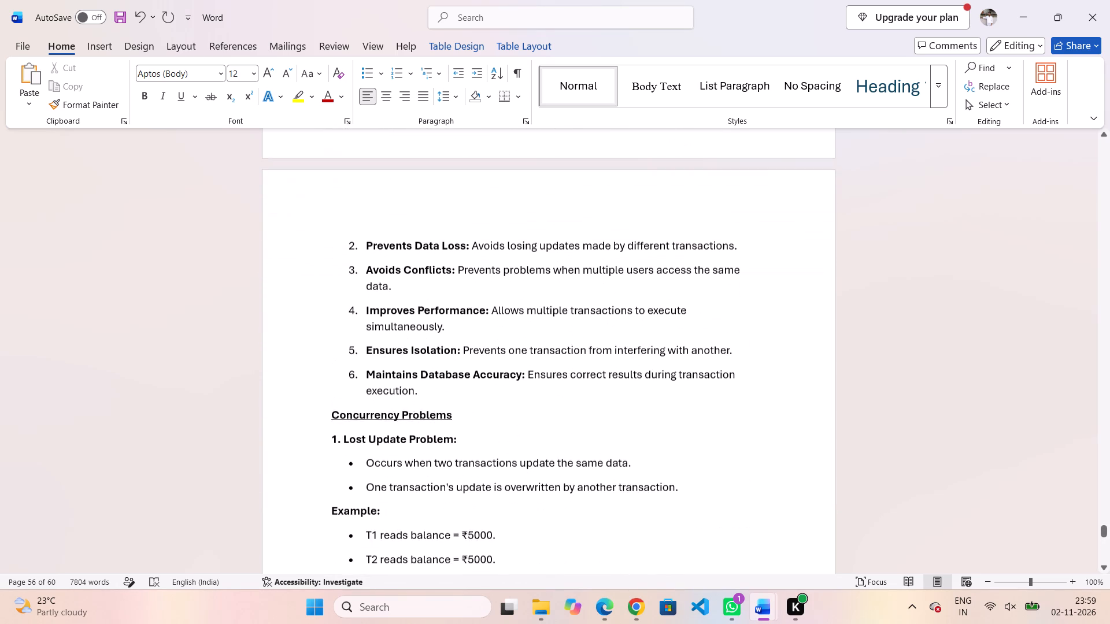
{"action": "scroll", "coordinate": [464, 324], "scroll_direction": "down", "scroll_amount": 5}
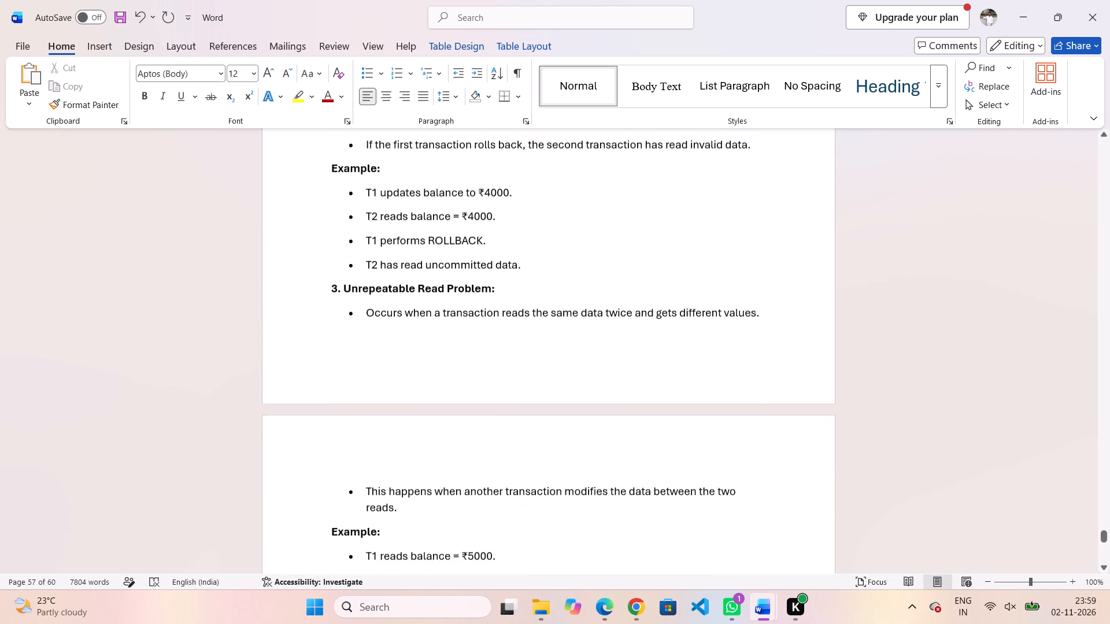
{"action": "scroll", "coordinate": [464, 324], "scroll_direction": "down", "scroll_amount": 3}
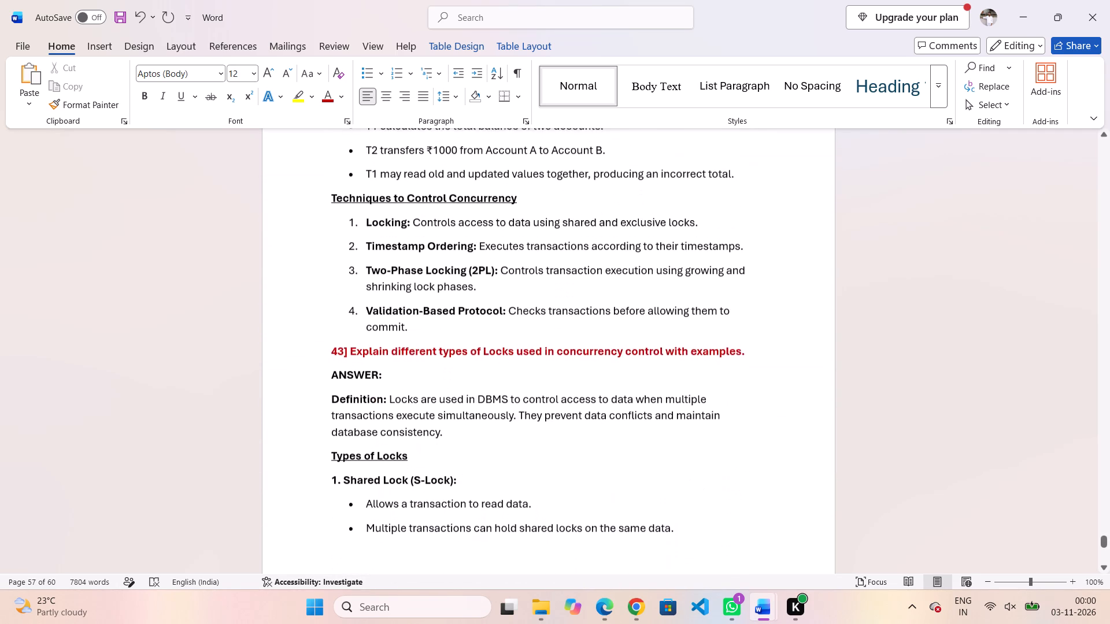
{"action": "scroll", "coordinate": [464, 324], "scroll_direction": "down", "scroll_amount": 6}
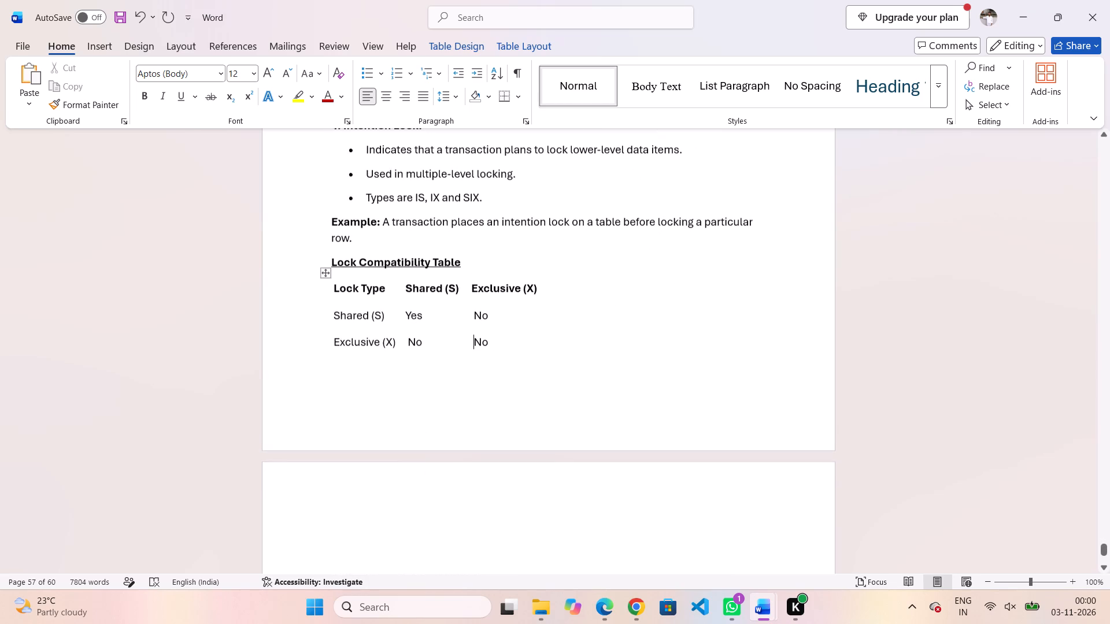
Enter a bold "44]" followed by a space on the blank line in the empty row below the lock compatibility table's Exclusive (X) row.
{"action": "scroll", "coordinate": [464, 324], "scroll_direction": "down", "scroll_amount": 1}
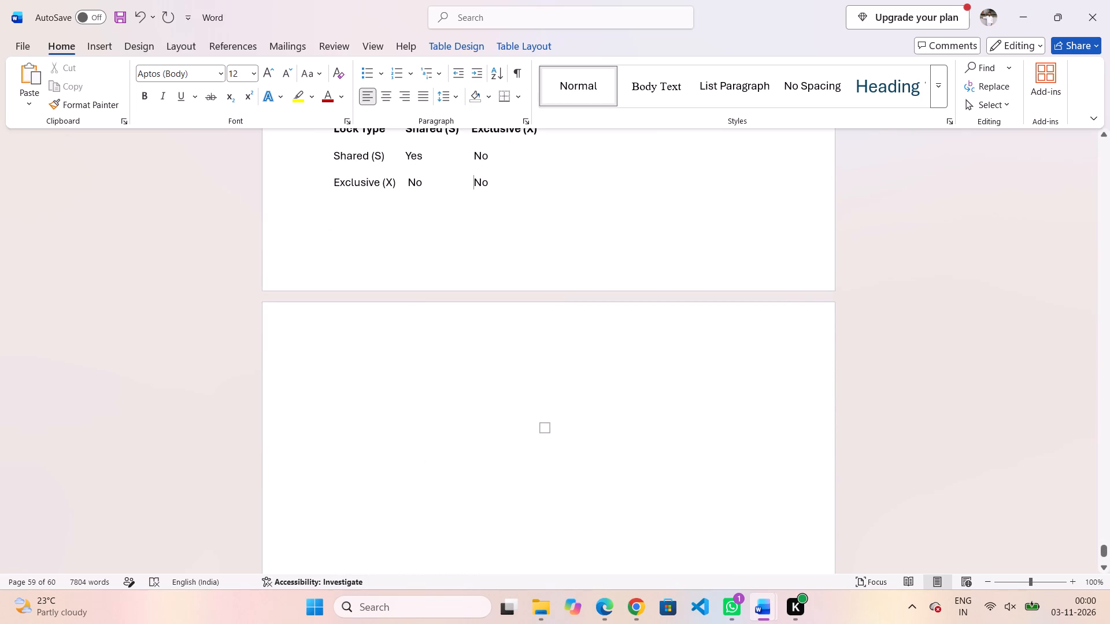
{"action": "left_click", "coordinate": [330, 395]}
{"action": "left_click", "coordinate": [338, 382]}
{"action": "type", "text": "44"}
{"action": "key", "text": "bracketright"}
{"action": "left_click_drag", "start_coordinate": [349, 382], "coordinate": [319, 382]}
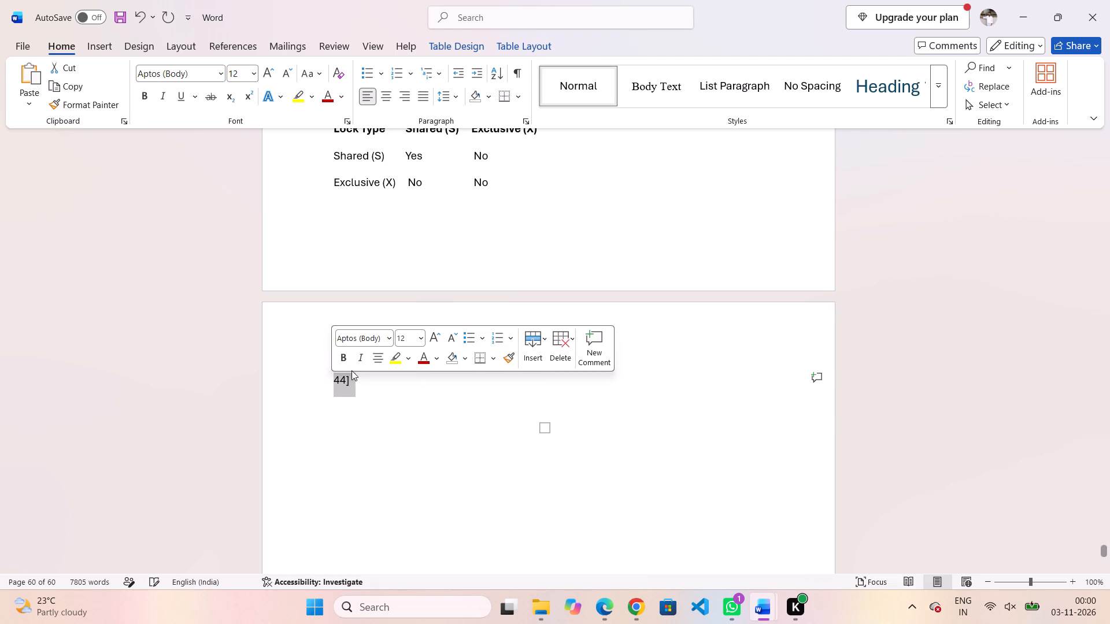
{"action": "left_click", "coordinate": [342, 360]}
{"action": "left_click", "coordinate": [362, 394]}
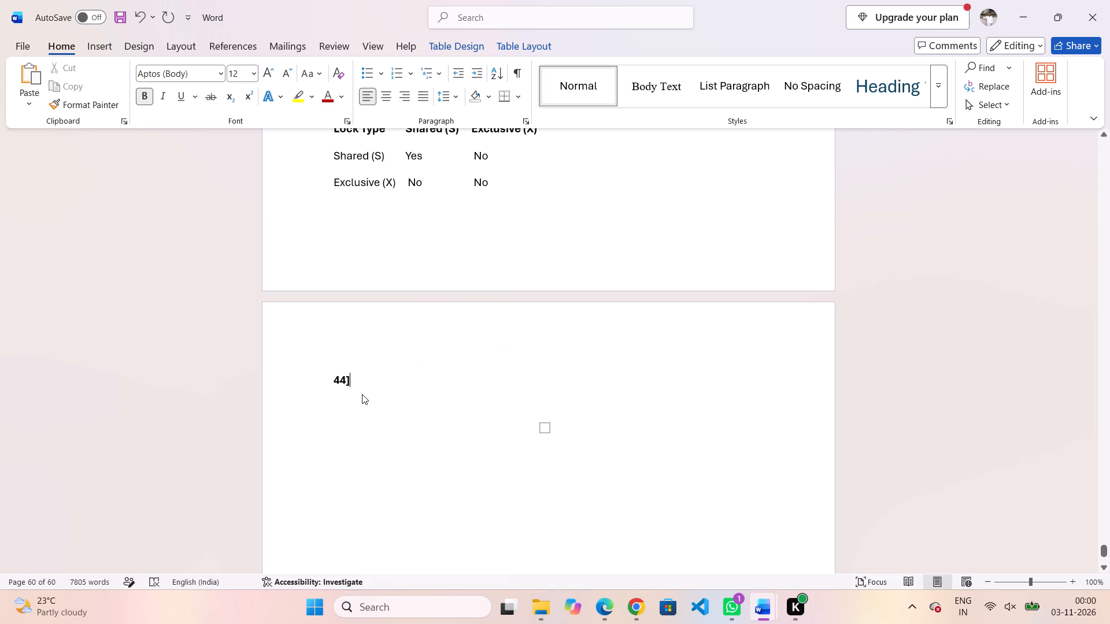
{"action": "key", "text": "space"}
Review the Unit-05 answers from question 41 down to the new "44]" number.
{"action": "scroll", "coordinate": [362, 394], "scroll_direction": "up", "scroll_amount": 10}
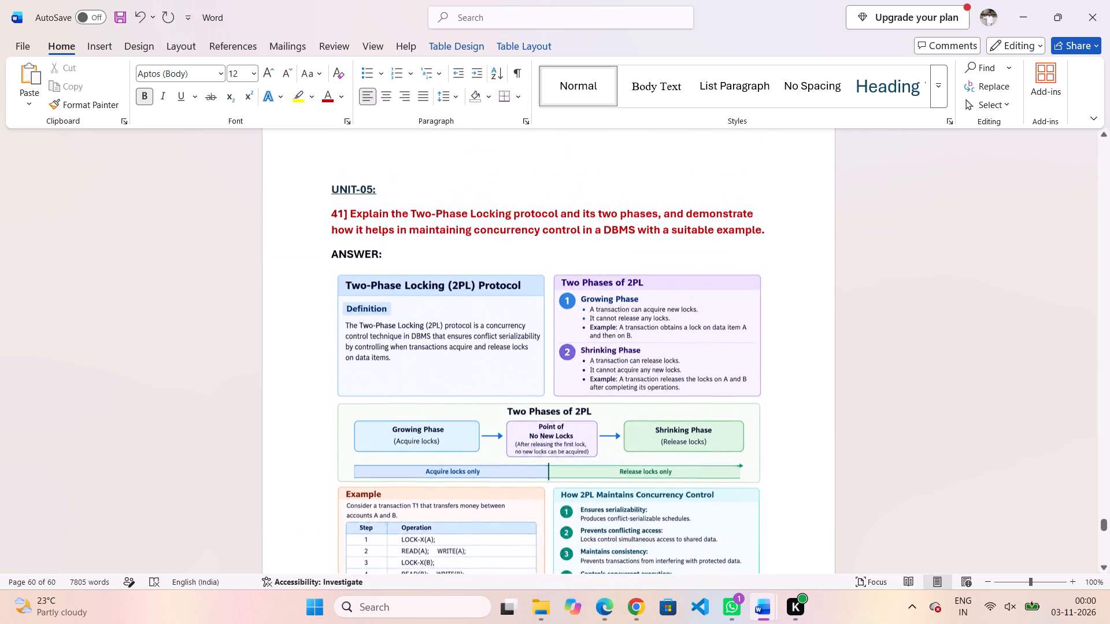
{"action": "scroll", "coordinate": [362, 394], "scroll_direction": "down", "scroll_amount": 2}
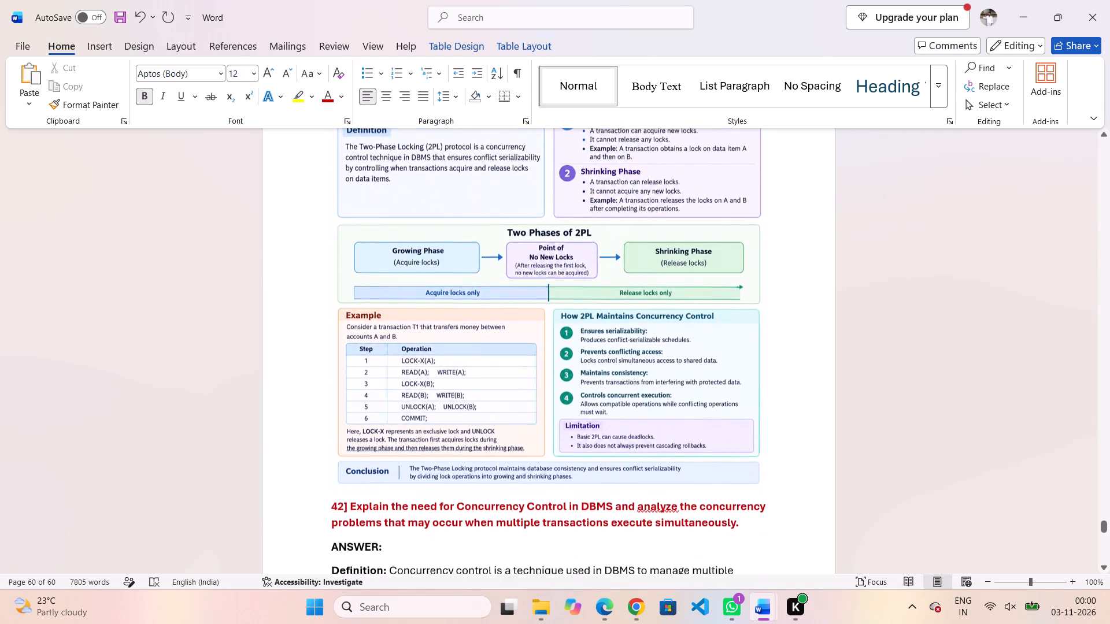
{"action": "scroll", "coordinate": [362, 394], "scroll_direction": "up", "scroll_amount": 3}
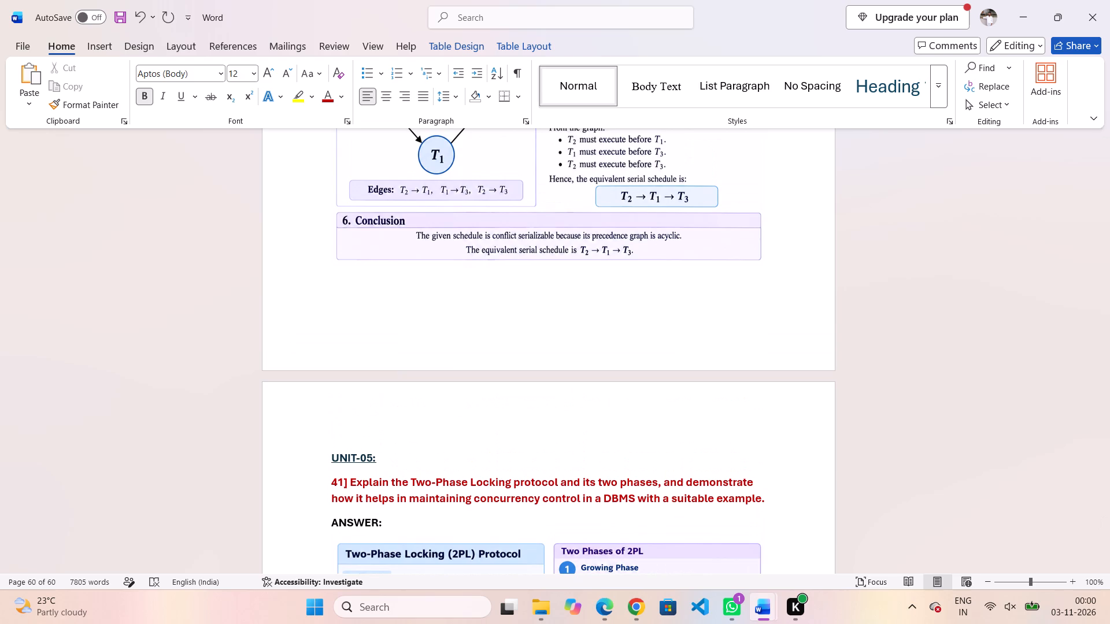
{"action": "scroll", "coordinate": [362, 394], "scroll_direction": "down", "scroll_amount": 1}
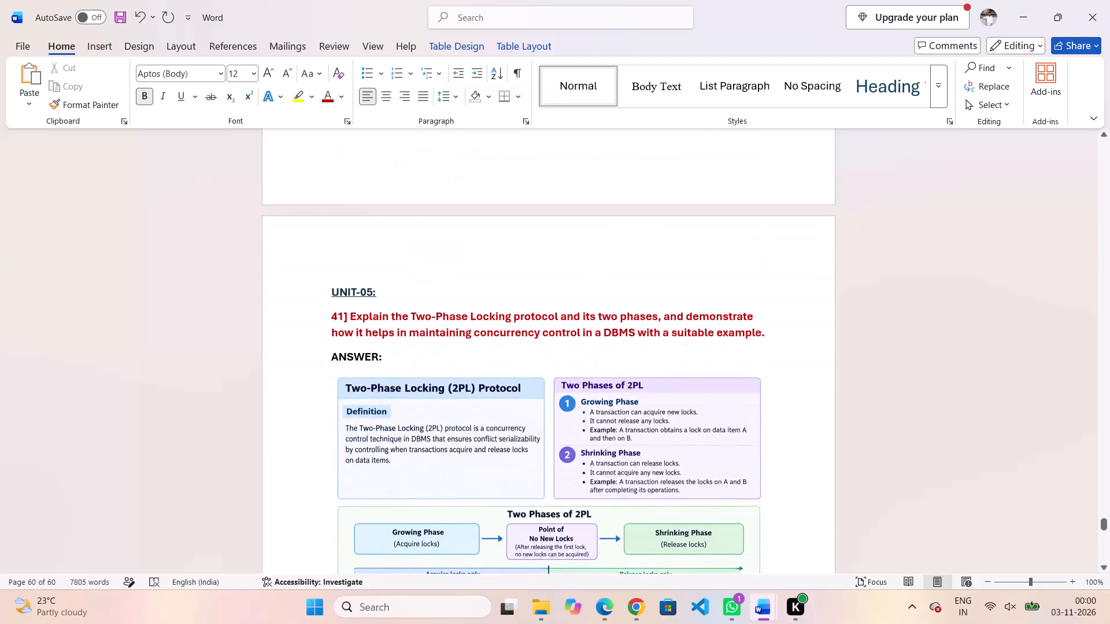
{"action": "scroll", "coordinate": [362, 394], "scroll_direction": "down", "scroll_amount": 3}
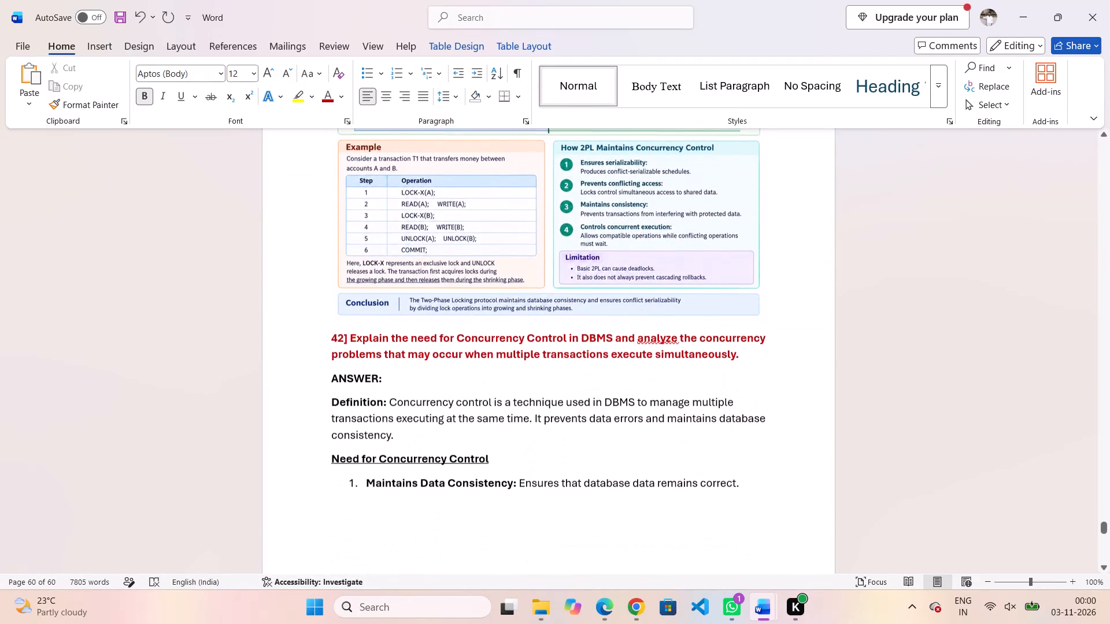
{"action": "scroll", "coordinate": [362, 394], "scroll_direction": "down", "scroll_amount": 5}
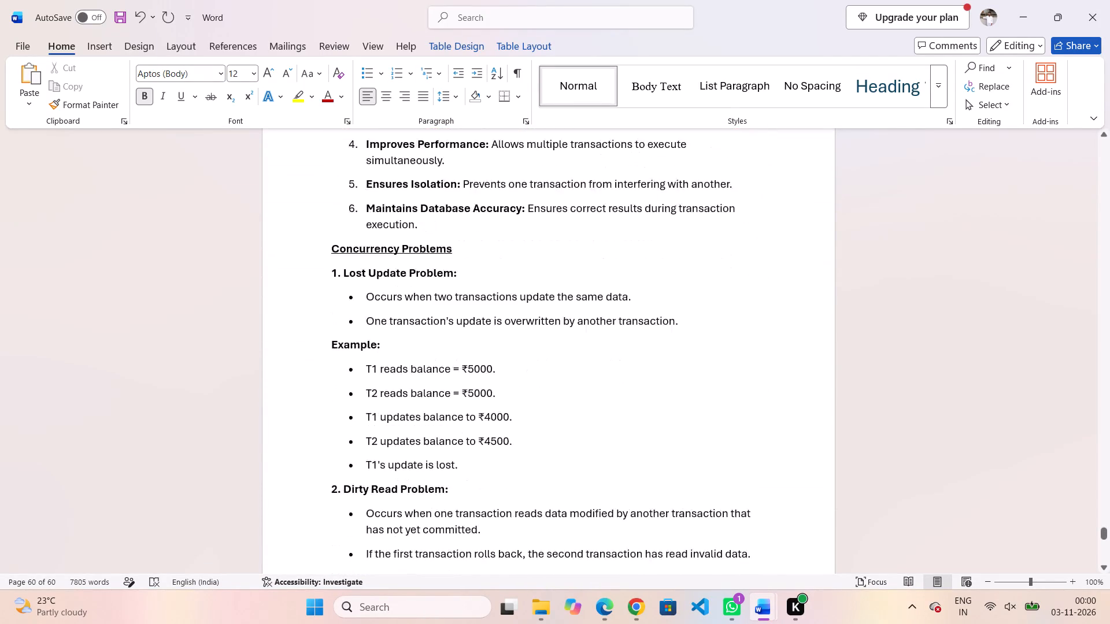
{"action": "scroll", "coordinate": [362, 394], "scroll_direction": "down", "scroll_amount": 4}
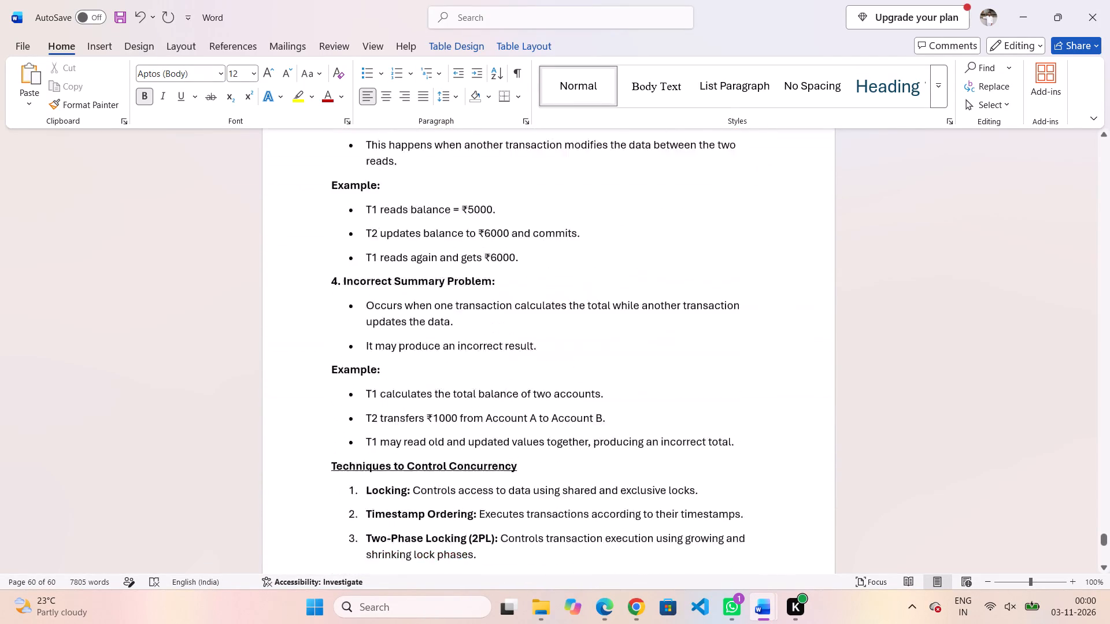
{"action": "scroll", "coordinate": [362, 394], "scroll_direction": "down", "scroll_amount": 6}
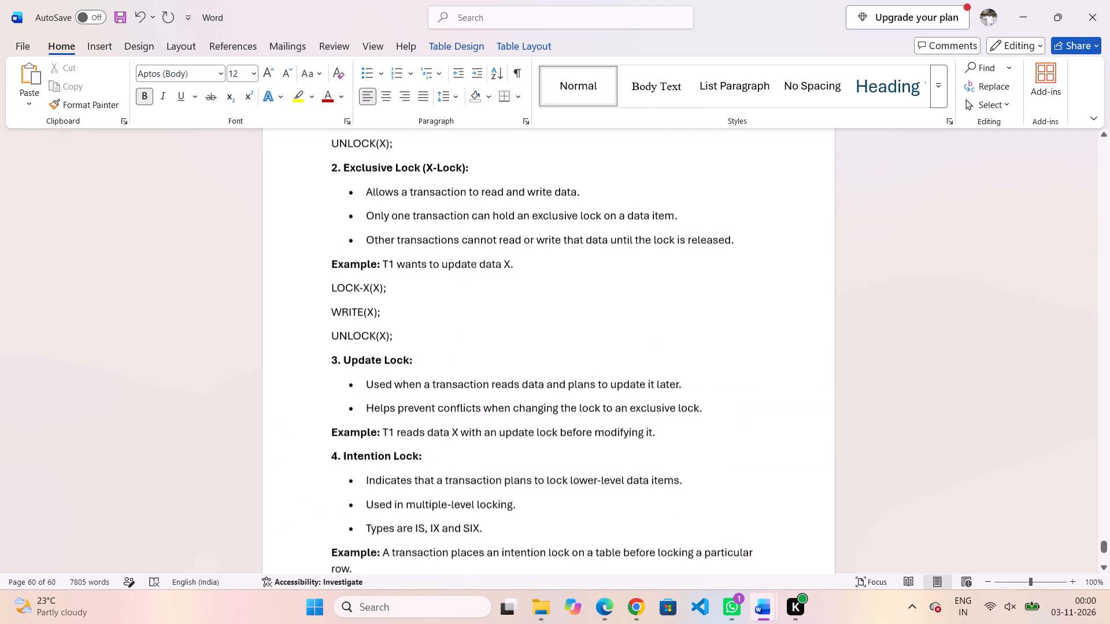
{"action": "scroll", "coordinate": [362, 394], "scroll_direction": "down", "scroll_amount": 2}
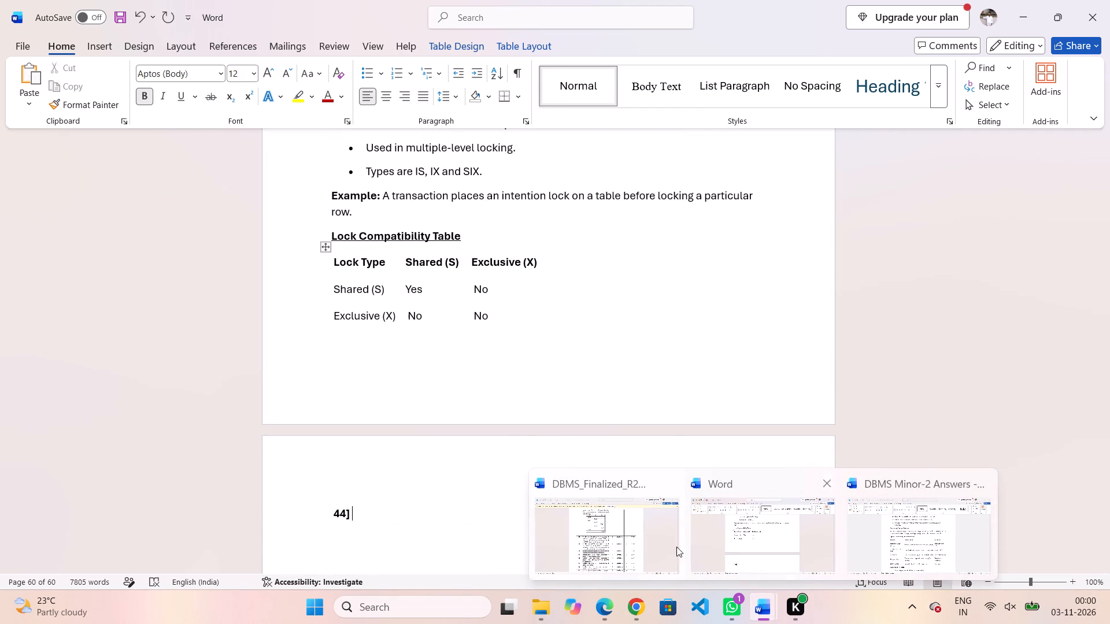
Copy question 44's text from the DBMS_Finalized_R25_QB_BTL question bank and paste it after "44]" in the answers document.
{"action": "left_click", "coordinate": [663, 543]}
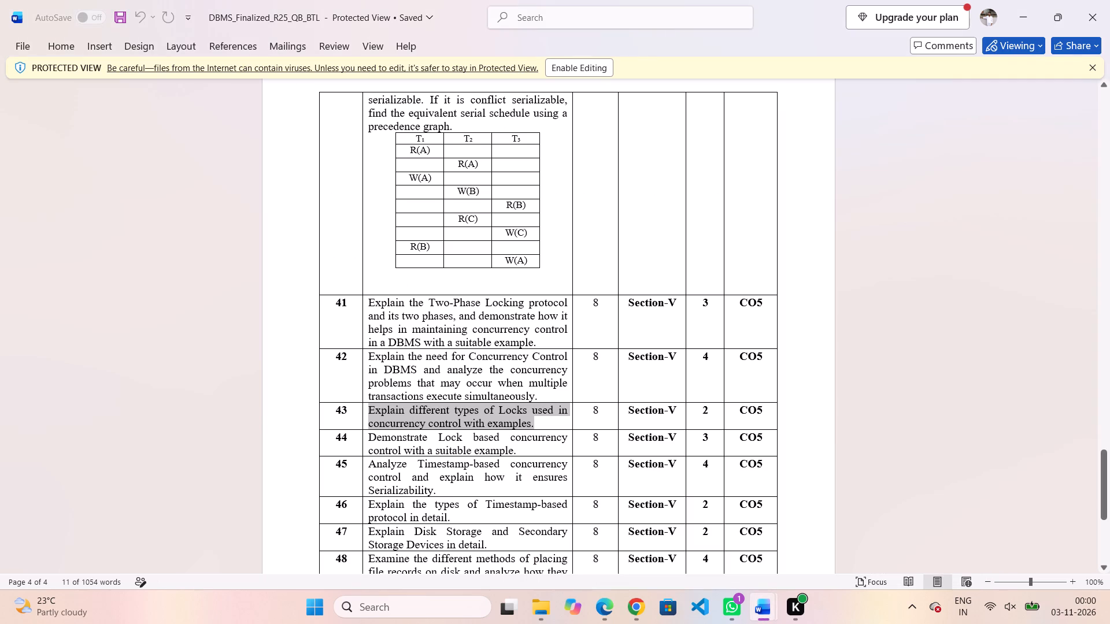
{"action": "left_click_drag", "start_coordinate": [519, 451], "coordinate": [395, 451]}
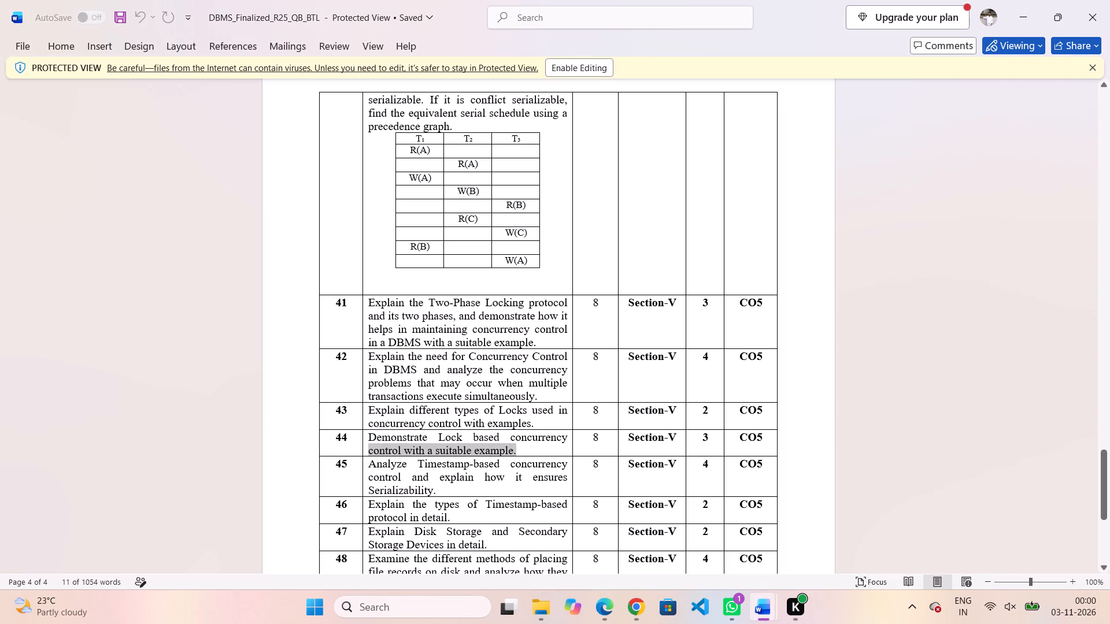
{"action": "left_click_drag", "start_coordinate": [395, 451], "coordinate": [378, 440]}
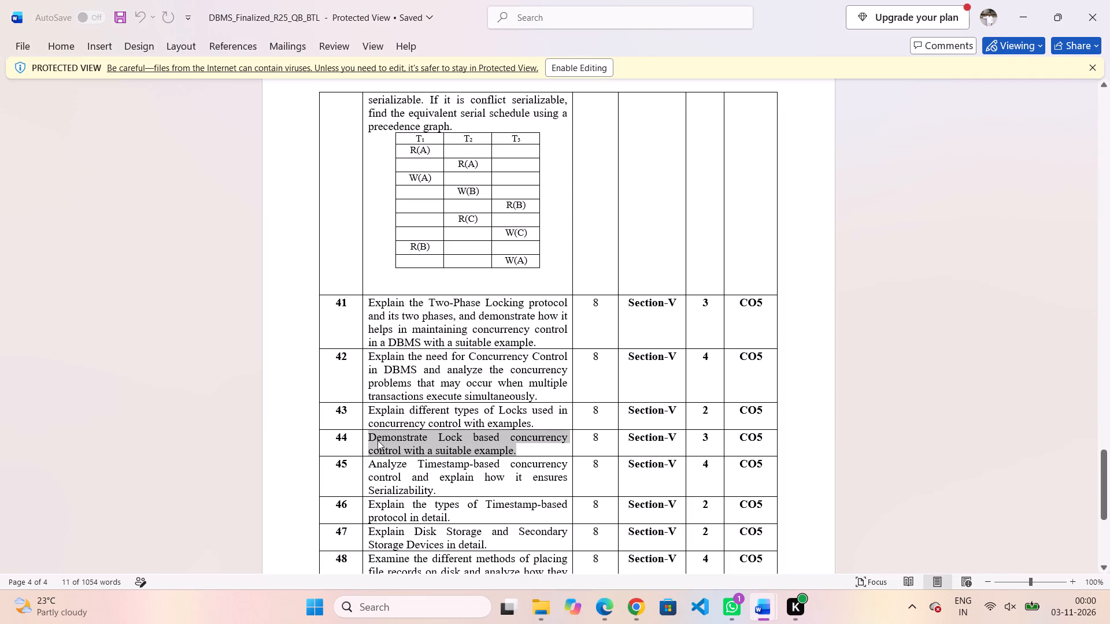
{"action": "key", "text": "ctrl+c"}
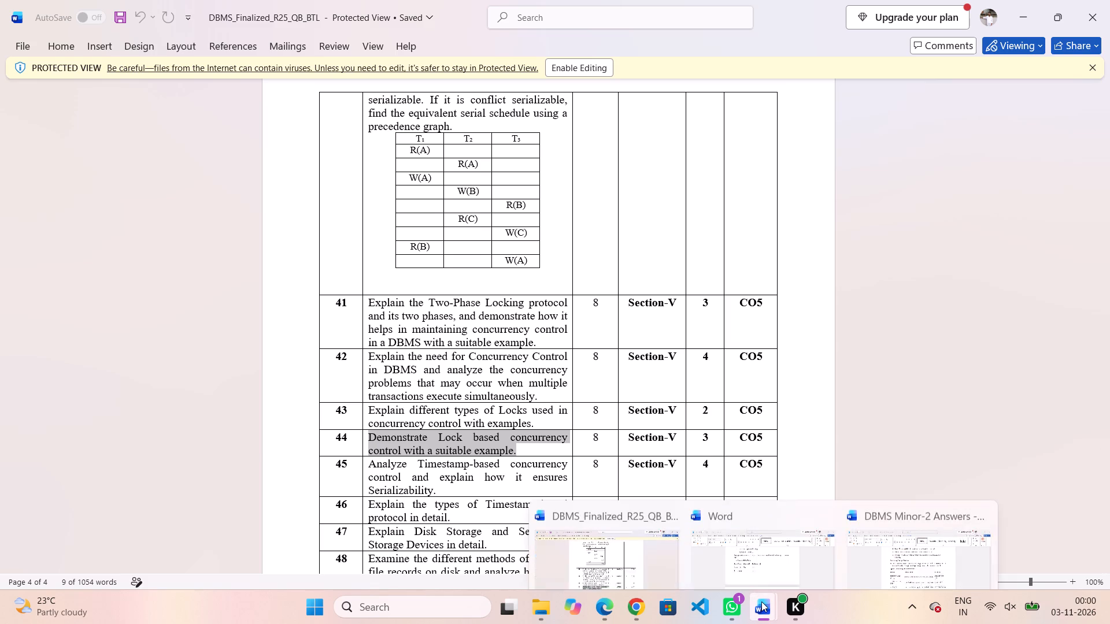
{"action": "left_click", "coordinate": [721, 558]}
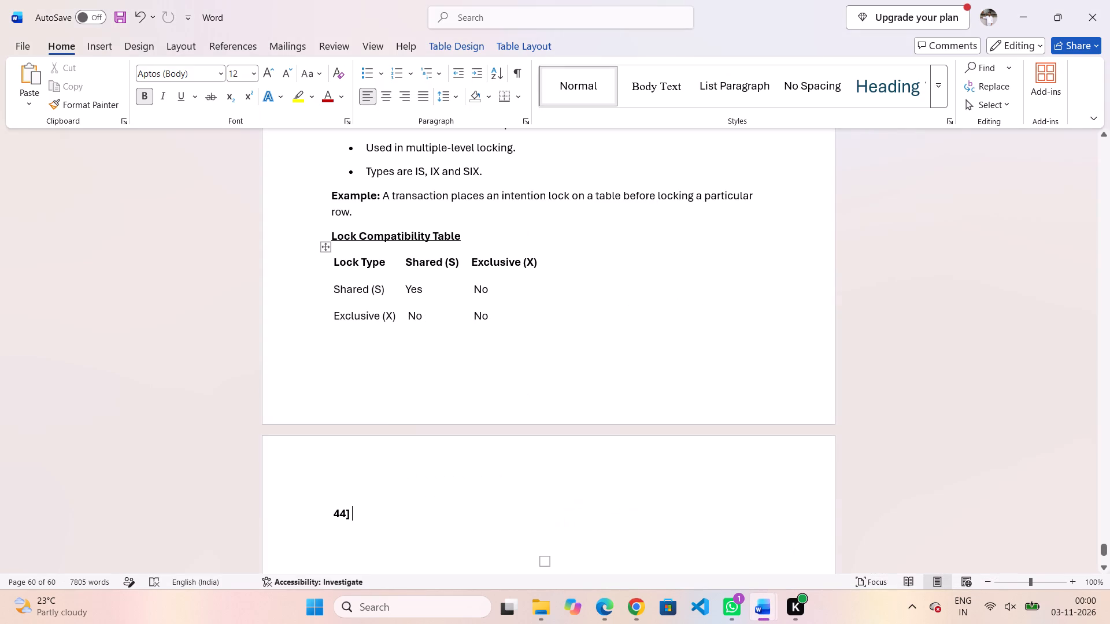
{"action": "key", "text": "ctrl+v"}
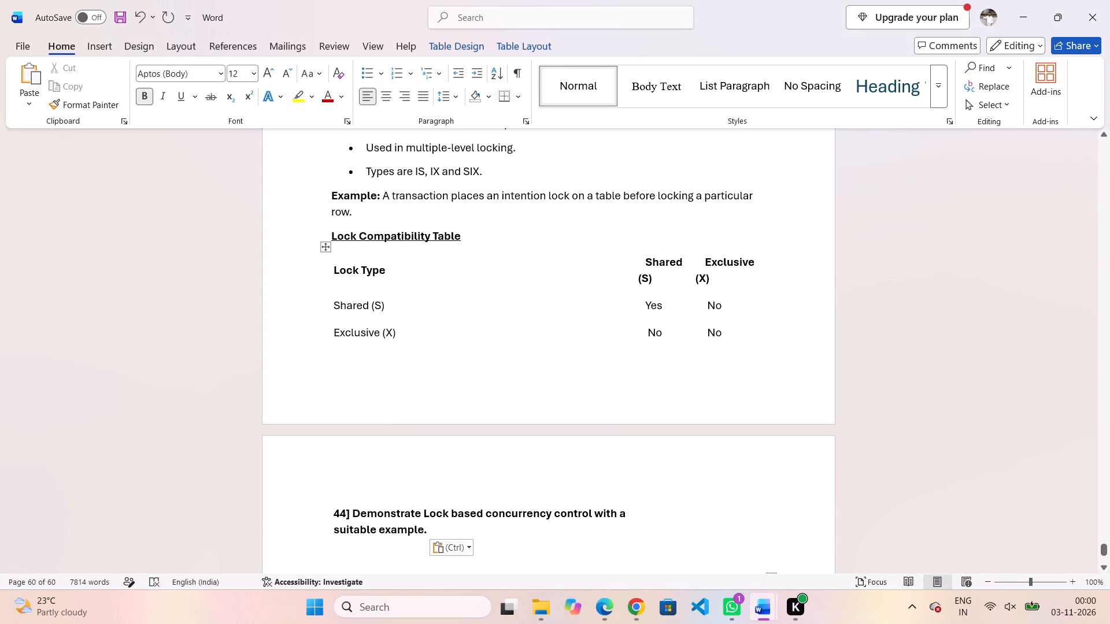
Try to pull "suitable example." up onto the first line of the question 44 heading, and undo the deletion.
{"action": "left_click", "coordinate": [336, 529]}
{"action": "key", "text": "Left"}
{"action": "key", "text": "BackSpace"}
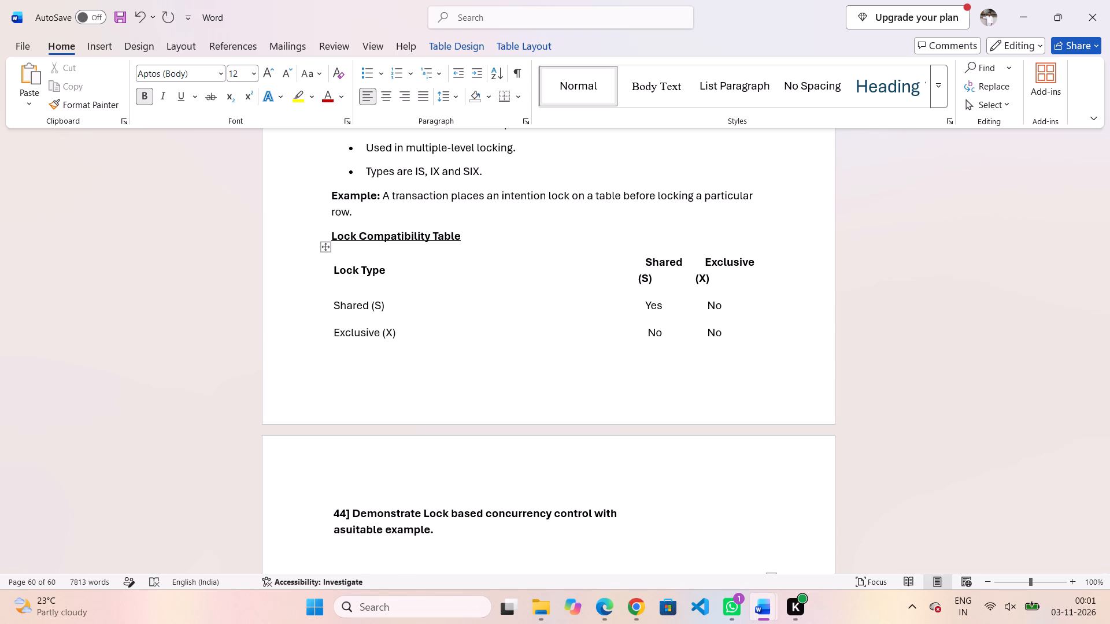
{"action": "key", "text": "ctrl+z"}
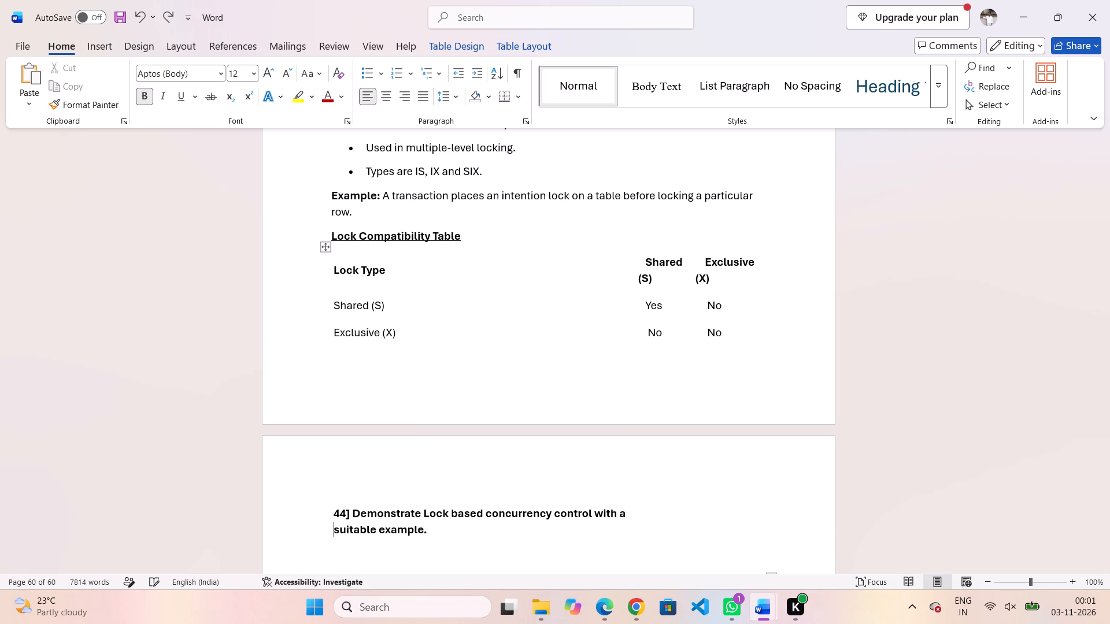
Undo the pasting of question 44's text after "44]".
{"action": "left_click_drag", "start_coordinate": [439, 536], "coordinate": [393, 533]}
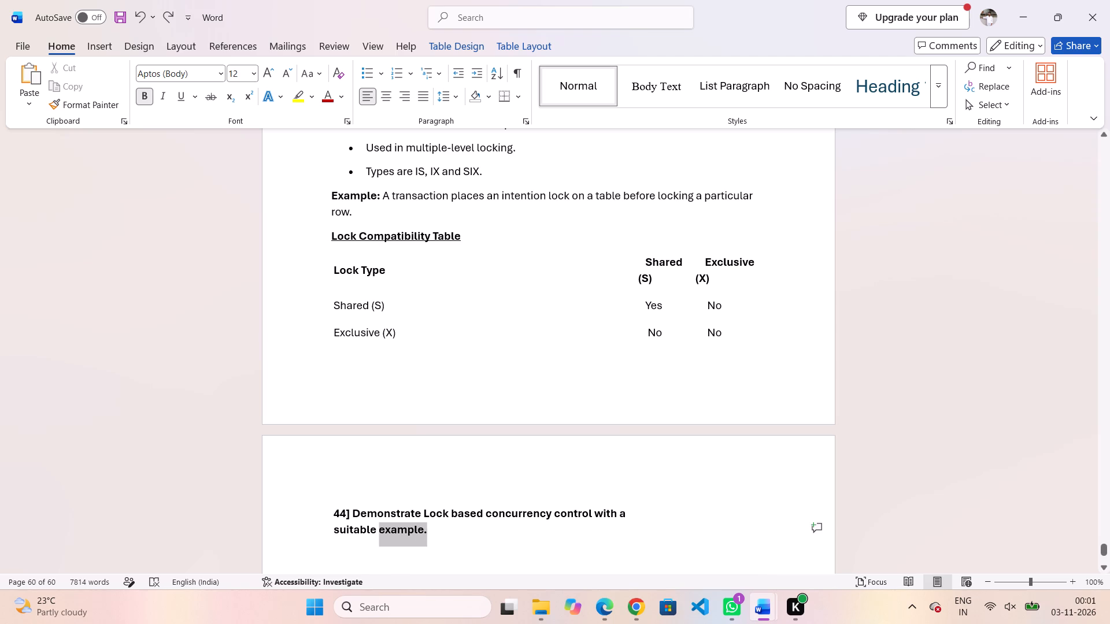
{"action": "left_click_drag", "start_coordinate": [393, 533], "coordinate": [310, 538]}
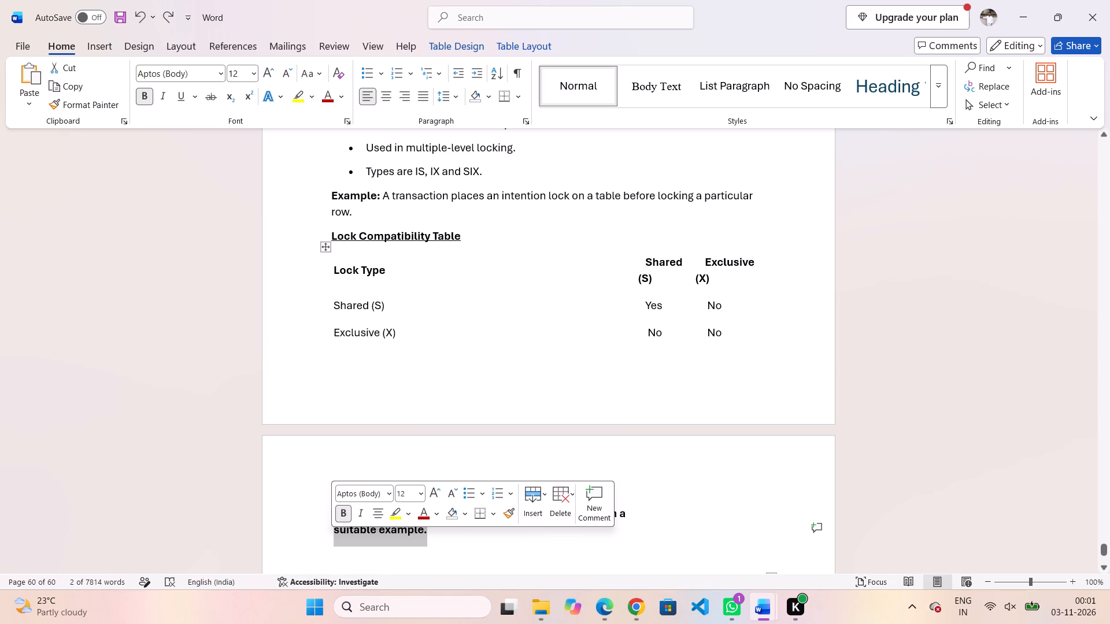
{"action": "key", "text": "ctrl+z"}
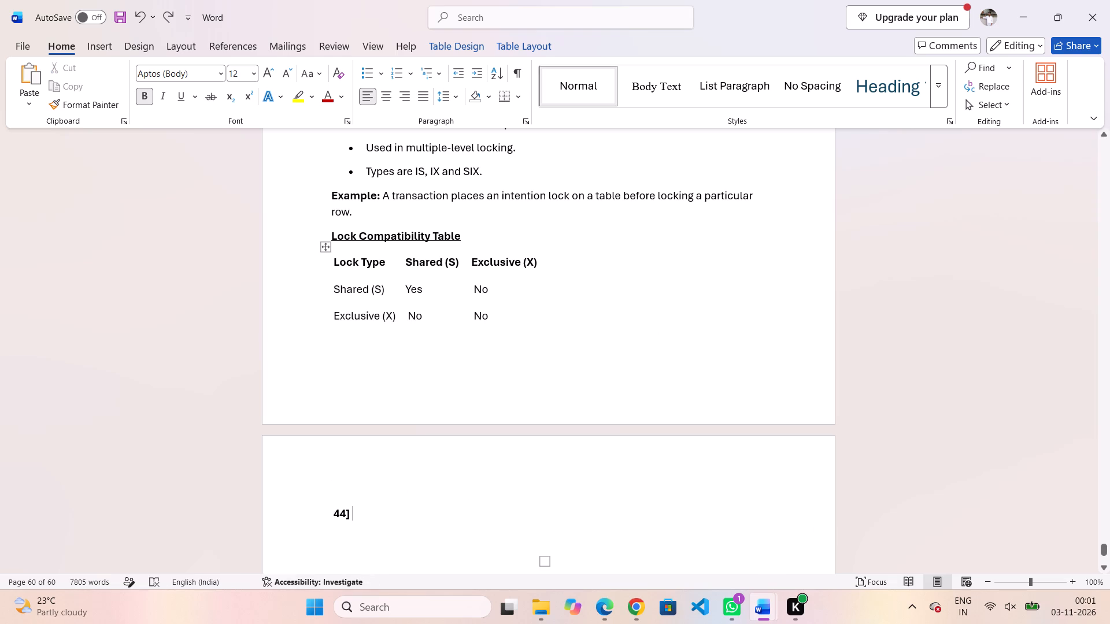
Insert a blank line directly above "44]" in the table's bottom row.
{"action": "left_click", "coordinate": [334, 515]}
{"action": "key", "text": "Return"}
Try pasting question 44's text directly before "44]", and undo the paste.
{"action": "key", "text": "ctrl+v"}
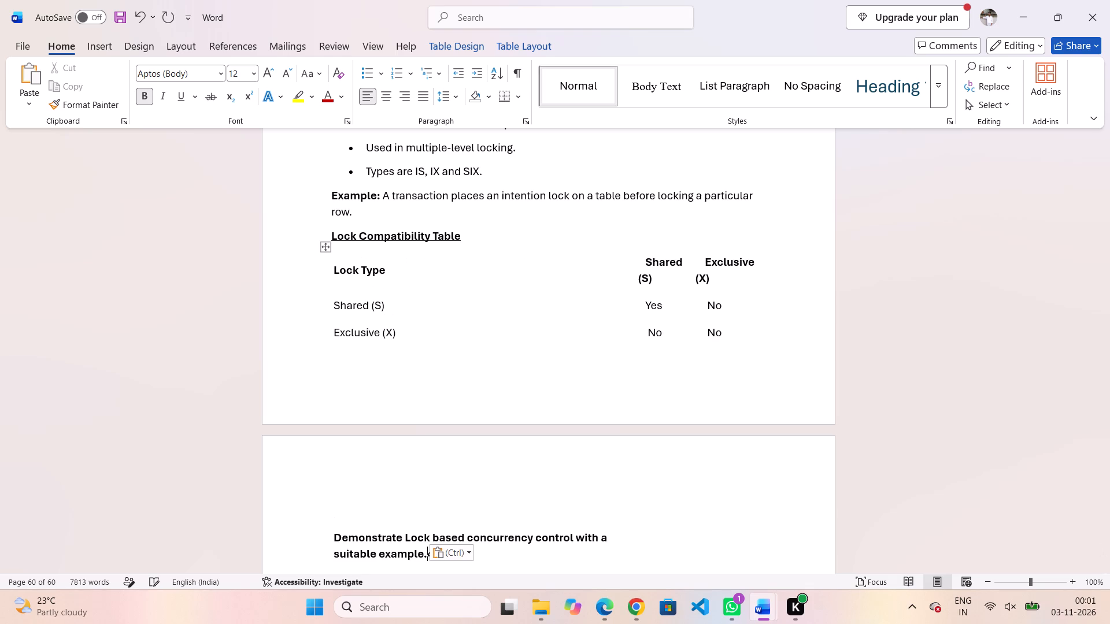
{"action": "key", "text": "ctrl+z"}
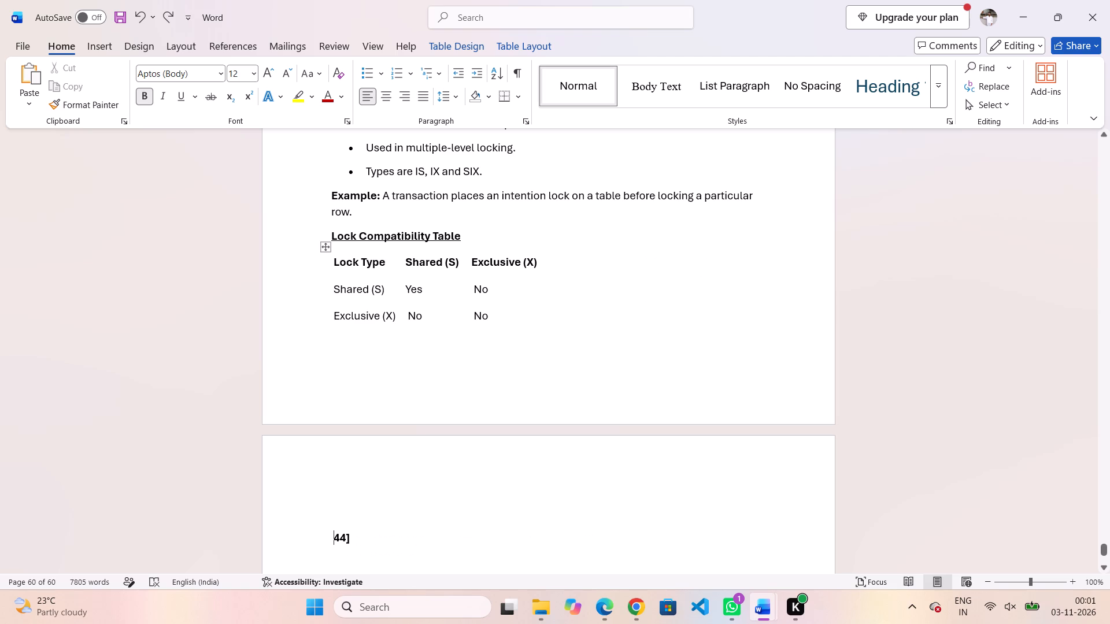
Remove the blank line directly above "44]" in the table's bottom row.
{"action": "key", "text": "Up"}
{"action": "key", "text": "Up"}
{"action": "key", "text": "Down"}
{"action": "key", "text": "Down"}
{"action": "key", "text": "BackSpace"}
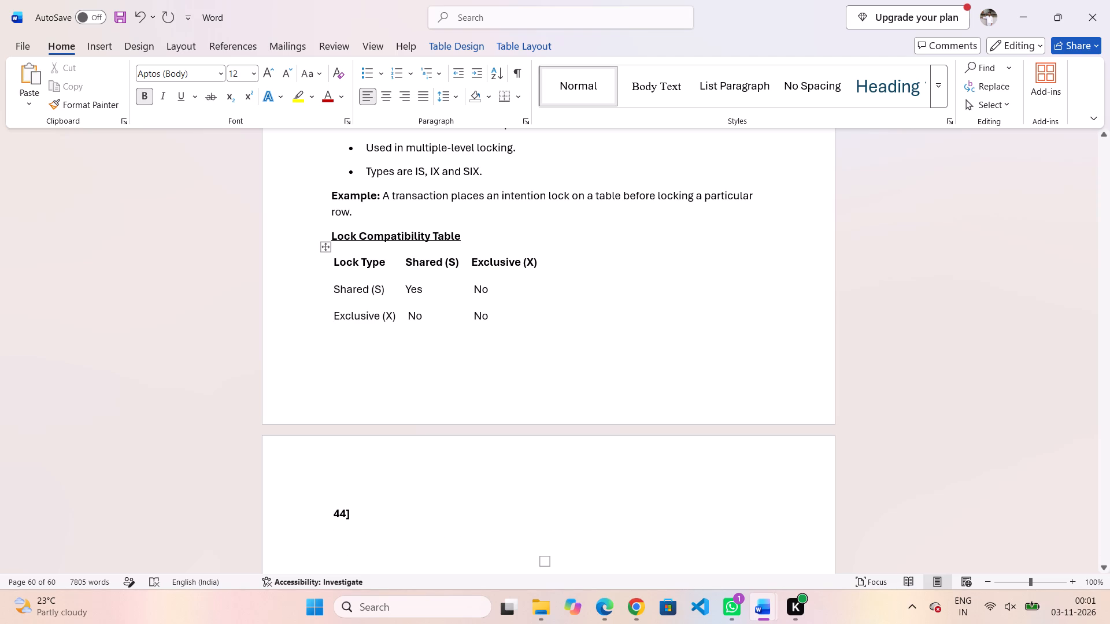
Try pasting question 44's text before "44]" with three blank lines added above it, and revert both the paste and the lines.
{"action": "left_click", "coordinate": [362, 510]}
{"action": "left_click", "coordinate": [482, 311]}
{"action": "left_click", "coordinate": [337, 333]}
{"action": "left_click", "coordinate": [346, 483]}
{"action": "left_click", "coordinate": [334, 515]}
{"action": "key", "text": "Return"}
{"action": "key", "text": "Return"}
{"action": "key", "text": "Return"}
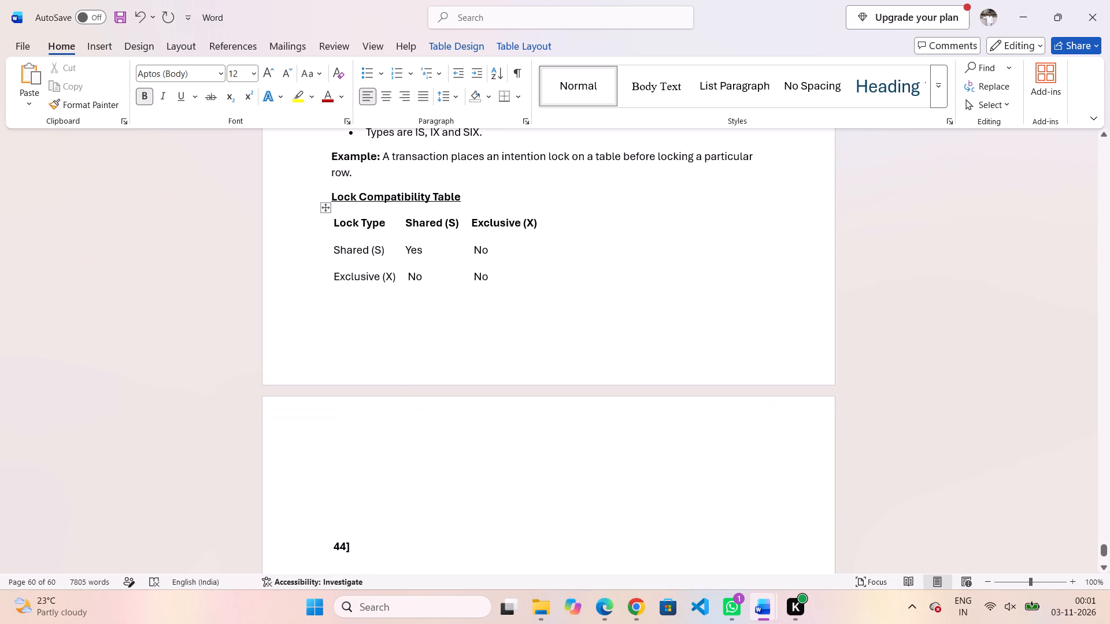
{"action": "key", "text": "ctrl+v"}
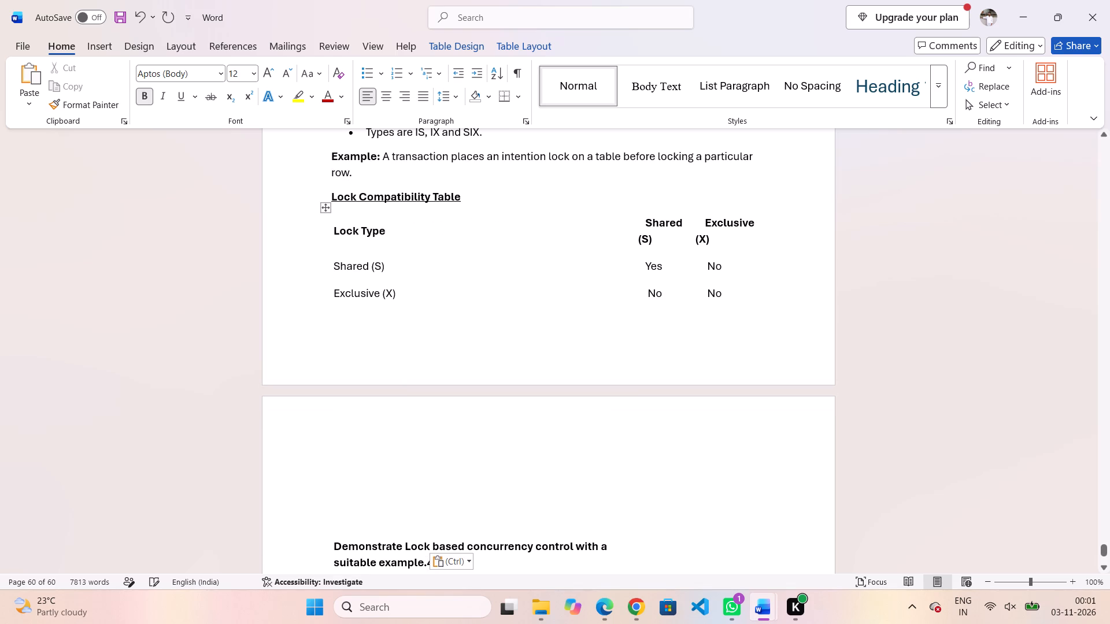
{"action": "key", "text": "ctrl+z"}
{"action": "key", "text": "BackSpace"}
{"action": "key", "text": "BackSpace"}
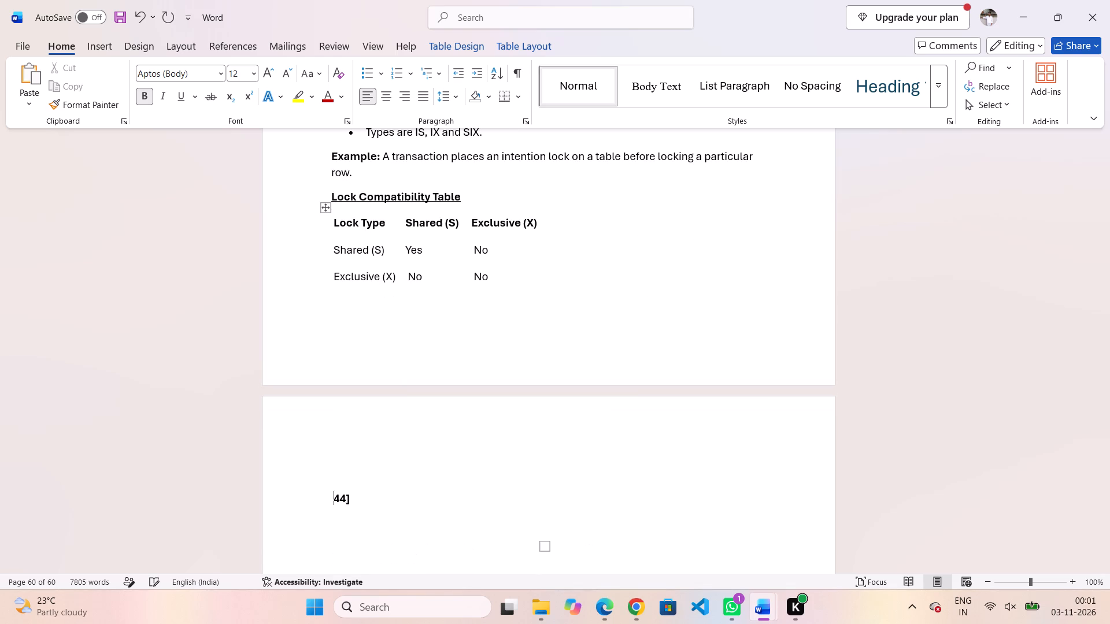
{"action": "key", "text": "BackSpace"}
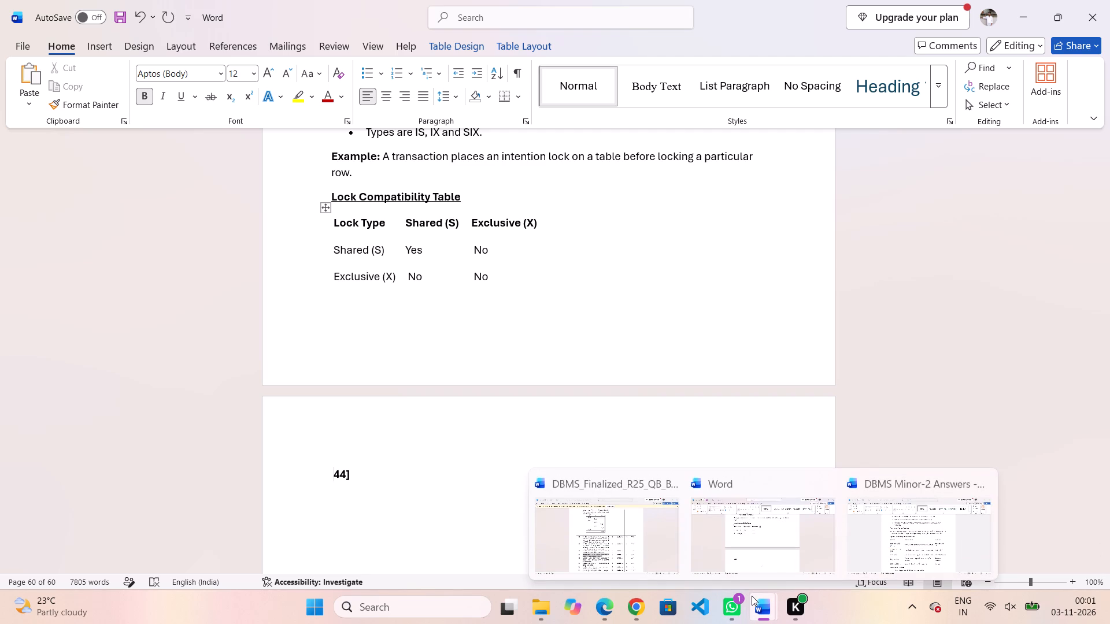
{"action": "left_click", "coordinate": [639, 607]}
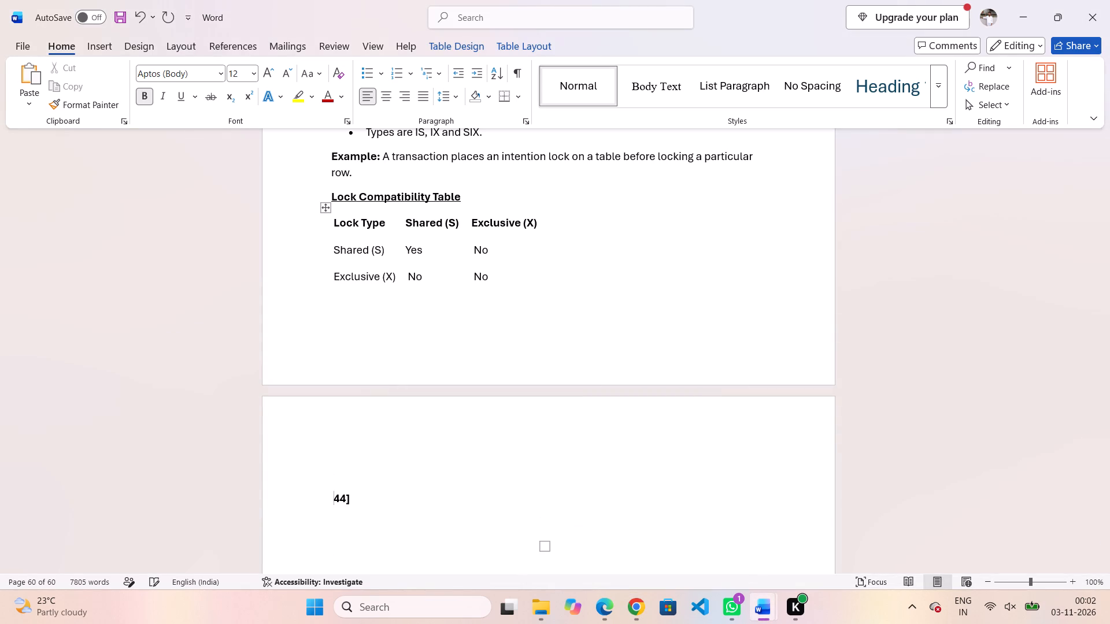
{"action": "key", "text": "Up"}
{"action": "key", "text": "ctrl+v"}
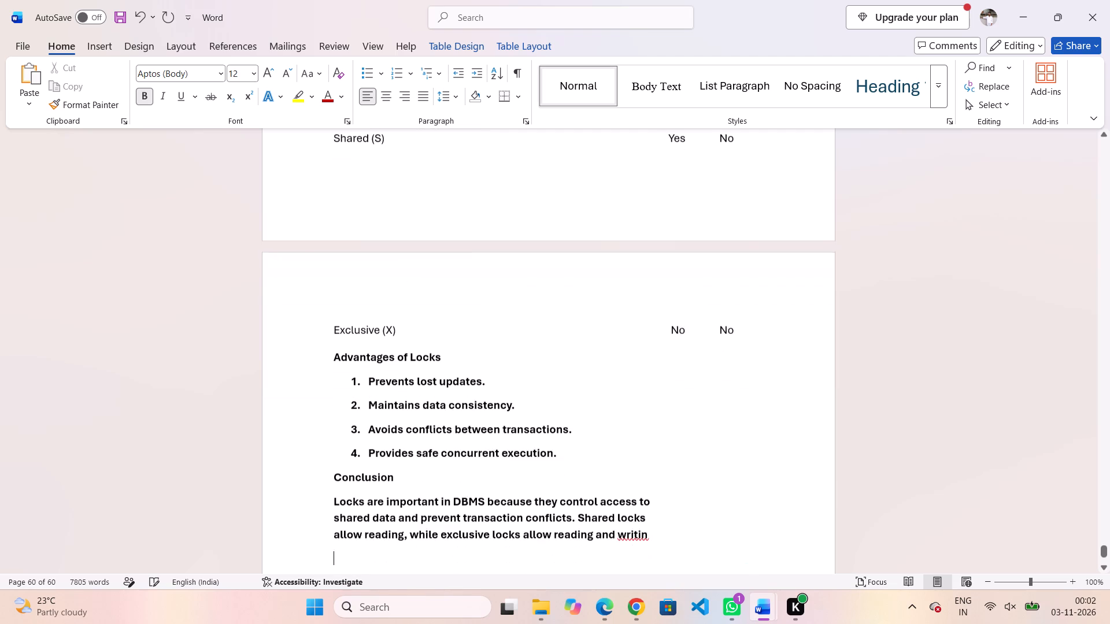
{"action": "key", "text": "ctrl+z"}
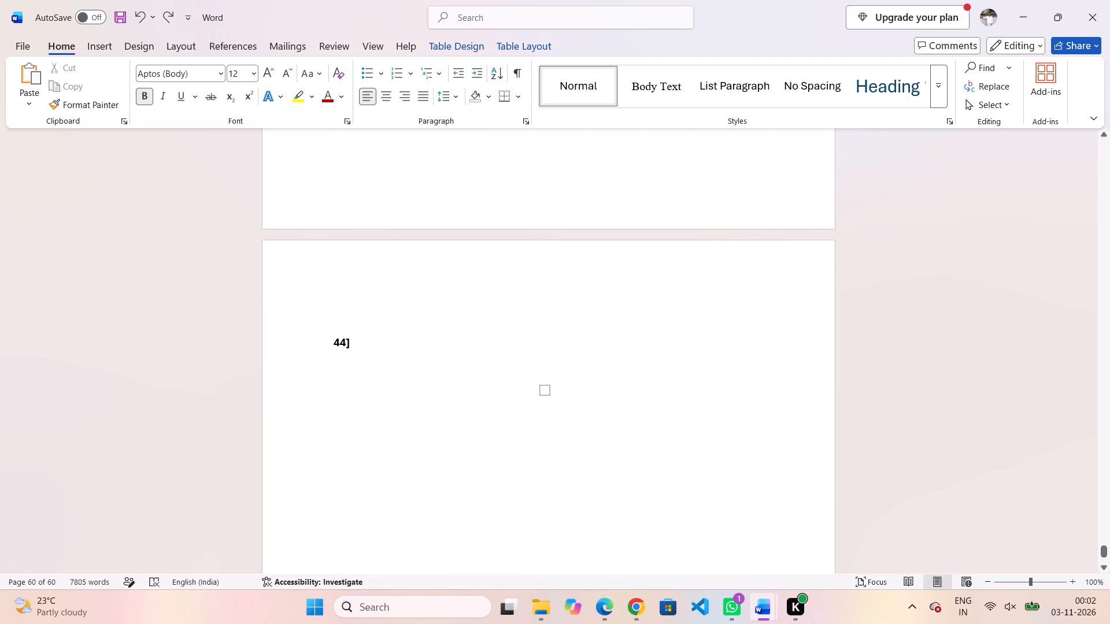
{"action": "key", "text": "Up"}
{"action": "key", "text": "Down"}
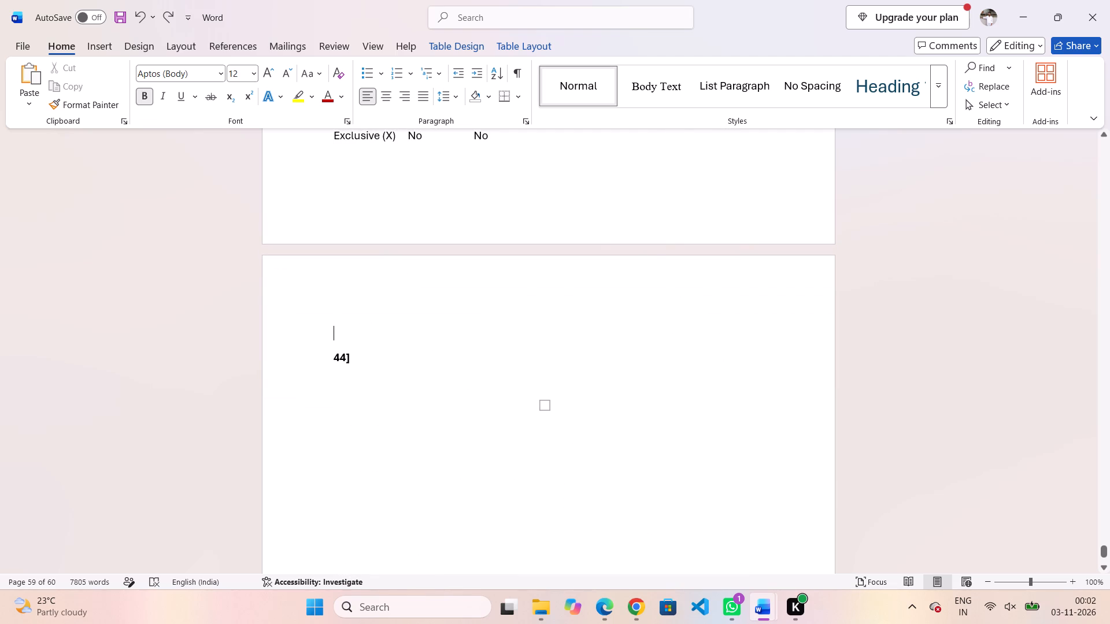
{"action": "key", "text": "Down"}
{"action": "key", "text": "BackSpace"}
Copy the "Lock Compatibility Table" heading together with its three-column table from question 43's answer.
{"action": "scroll", "coordinate": [578, 403], "scroll_direction": "left", "scroll_amount": 1}
{"action": "scroll", "coordinate": [482, 329], "scroll_direction": "up", "scroll_amount": 1}
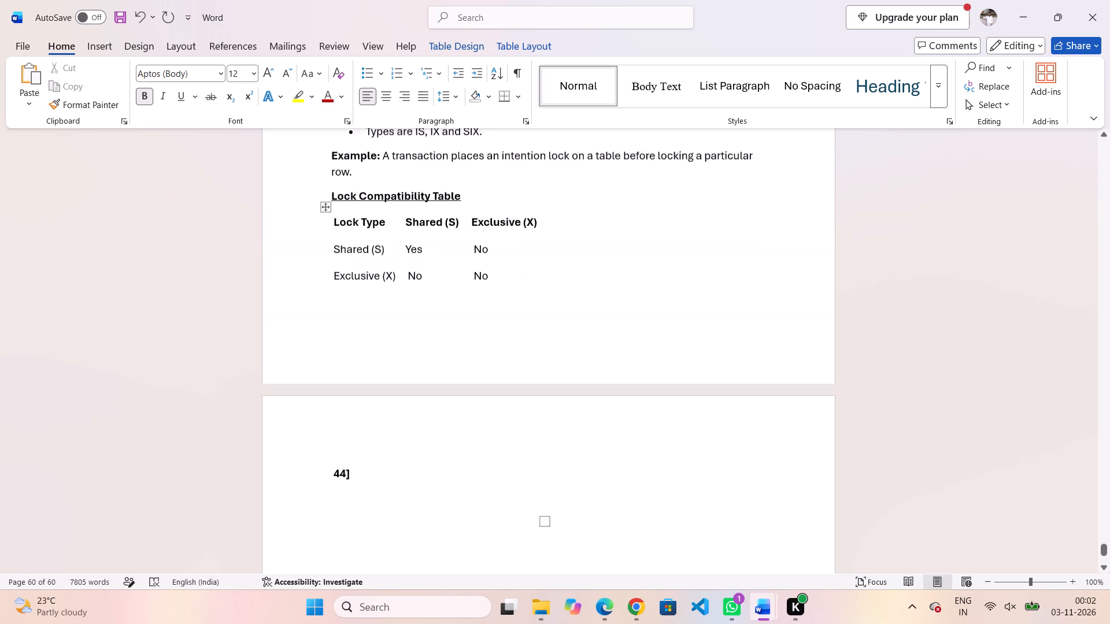
{"action": "scroll", "coordinate": [482, 329], "scroll_direction": "up", "scroll_amount": 2}
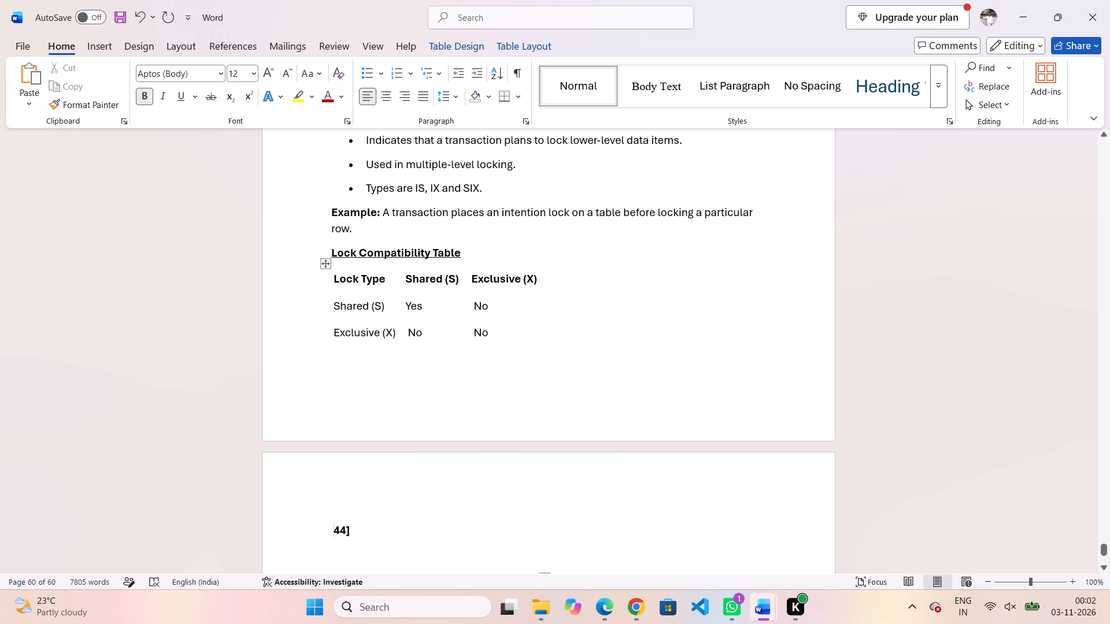
{"action": "left_click_drag", "start_coordinate": [332, 254], "coordinate": [339, 261]}
{"action": "left_click_drag", "start_coordinate": [339, 261], "coordinate": [490, 330]}
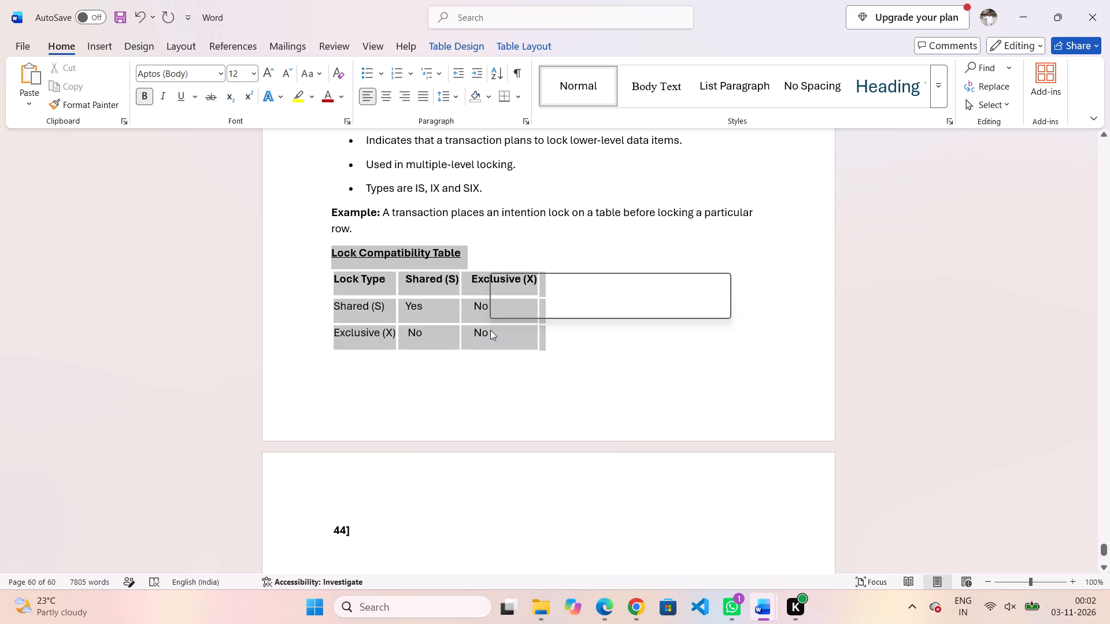
{"action": "key", "text": "ctrl+c"}
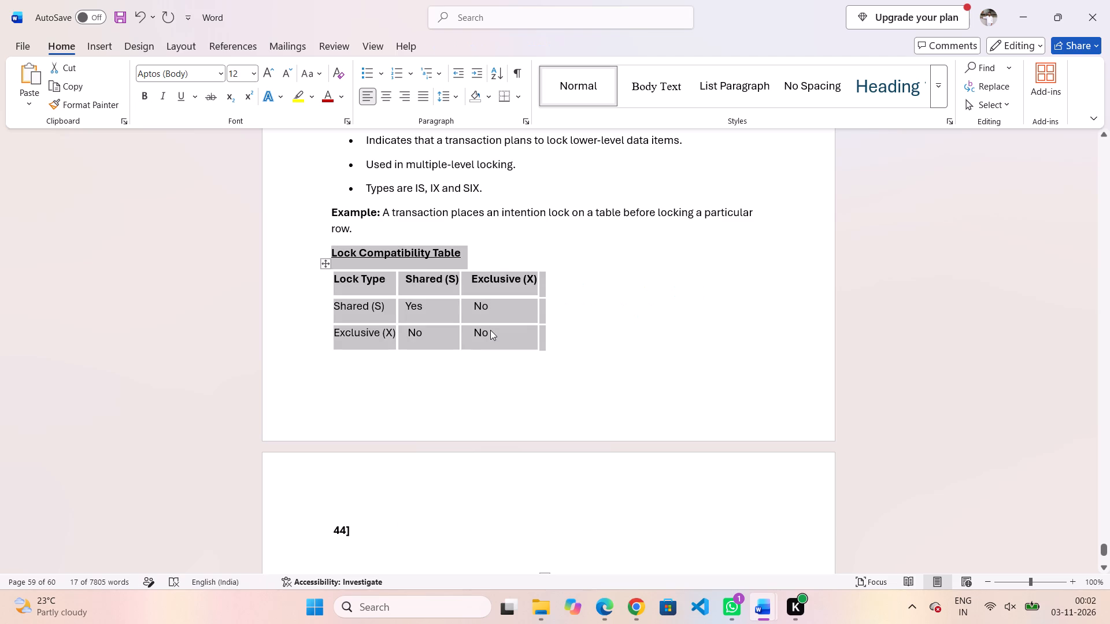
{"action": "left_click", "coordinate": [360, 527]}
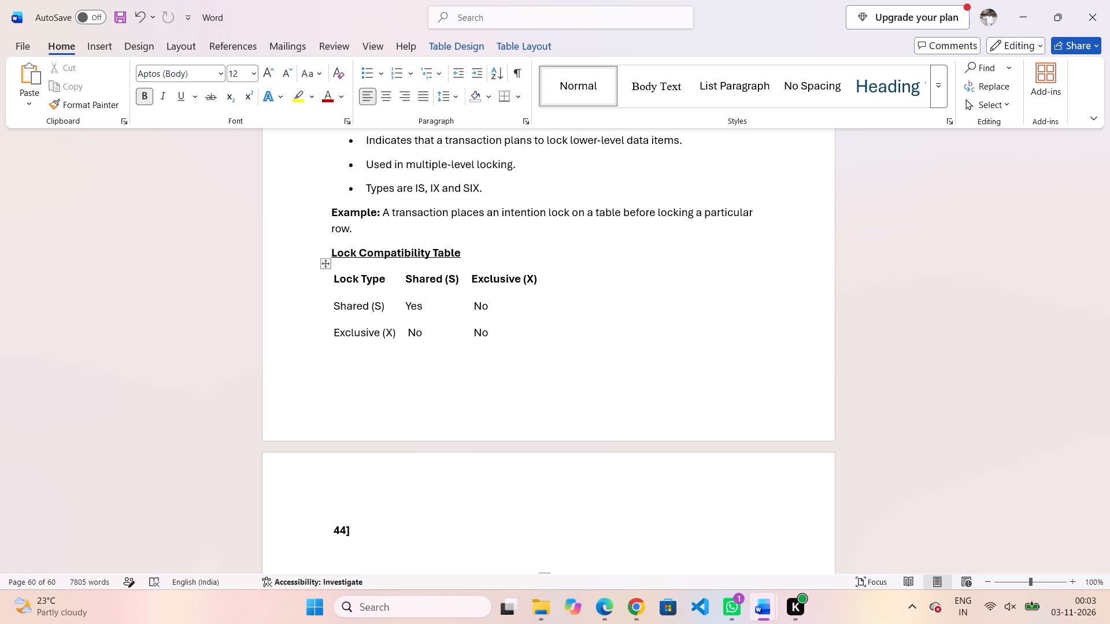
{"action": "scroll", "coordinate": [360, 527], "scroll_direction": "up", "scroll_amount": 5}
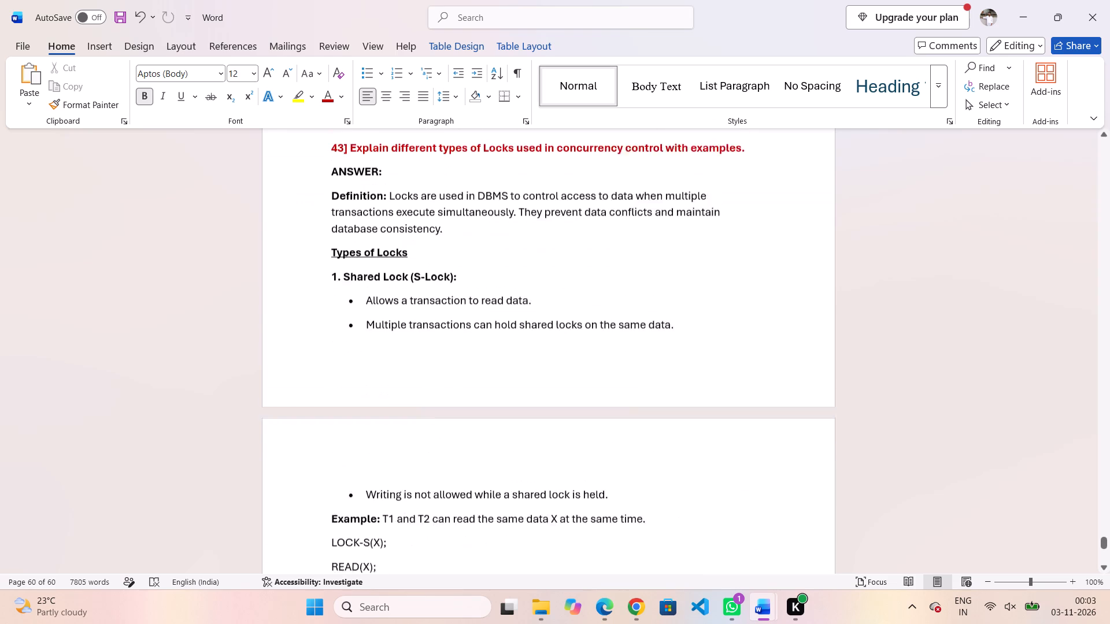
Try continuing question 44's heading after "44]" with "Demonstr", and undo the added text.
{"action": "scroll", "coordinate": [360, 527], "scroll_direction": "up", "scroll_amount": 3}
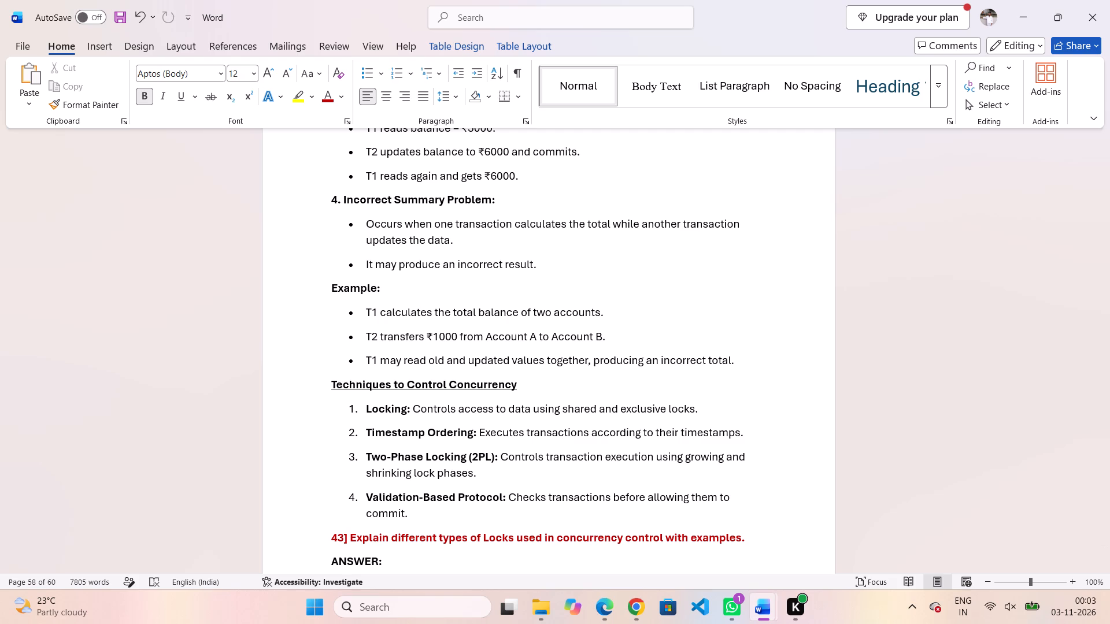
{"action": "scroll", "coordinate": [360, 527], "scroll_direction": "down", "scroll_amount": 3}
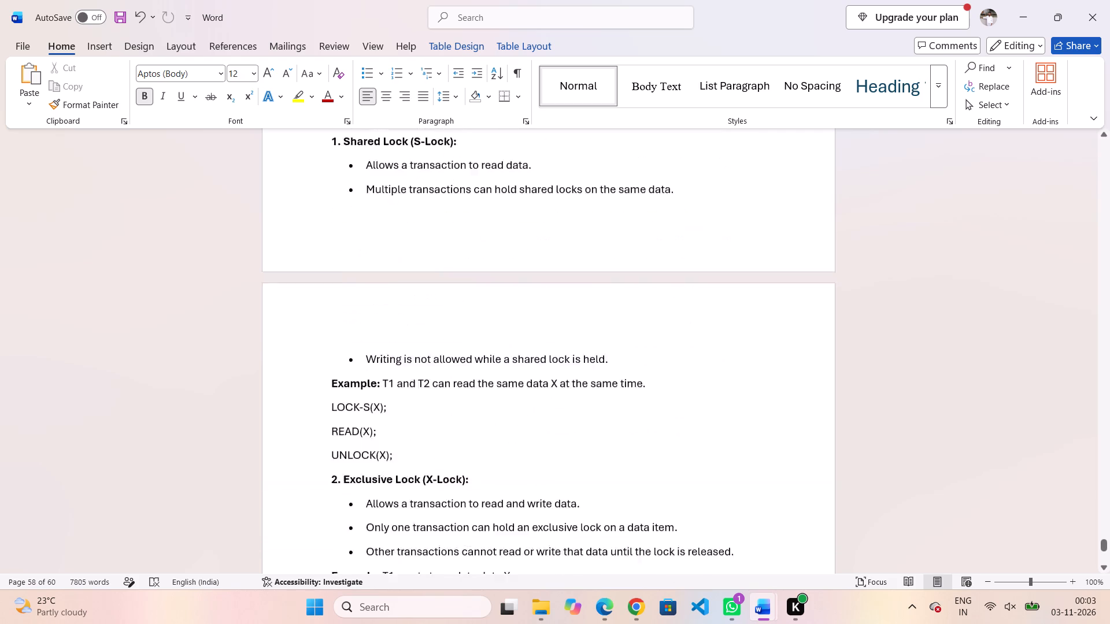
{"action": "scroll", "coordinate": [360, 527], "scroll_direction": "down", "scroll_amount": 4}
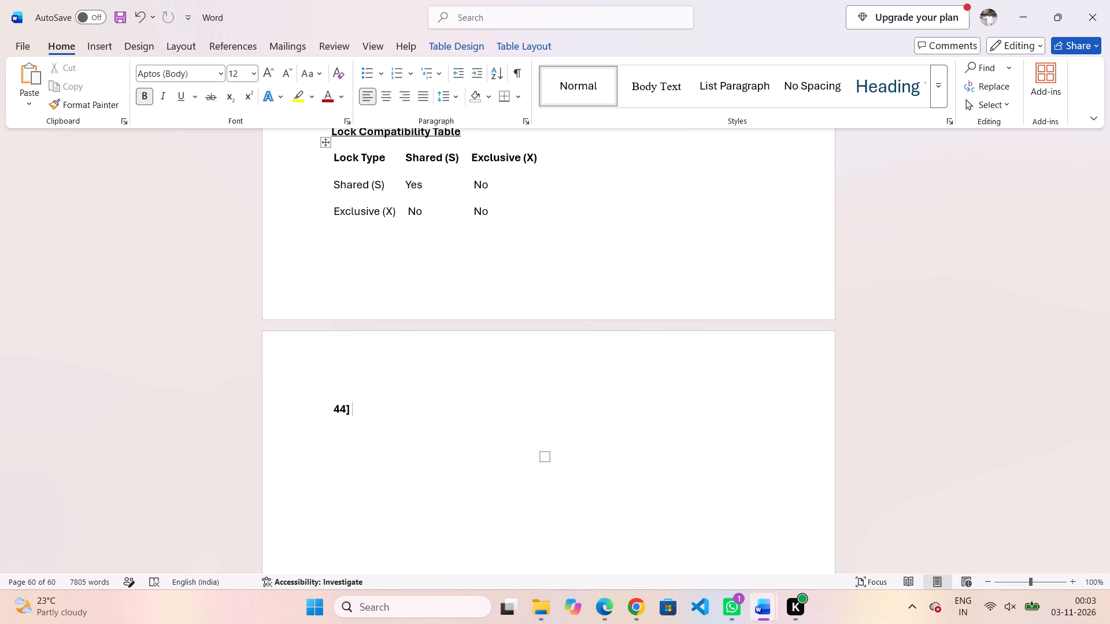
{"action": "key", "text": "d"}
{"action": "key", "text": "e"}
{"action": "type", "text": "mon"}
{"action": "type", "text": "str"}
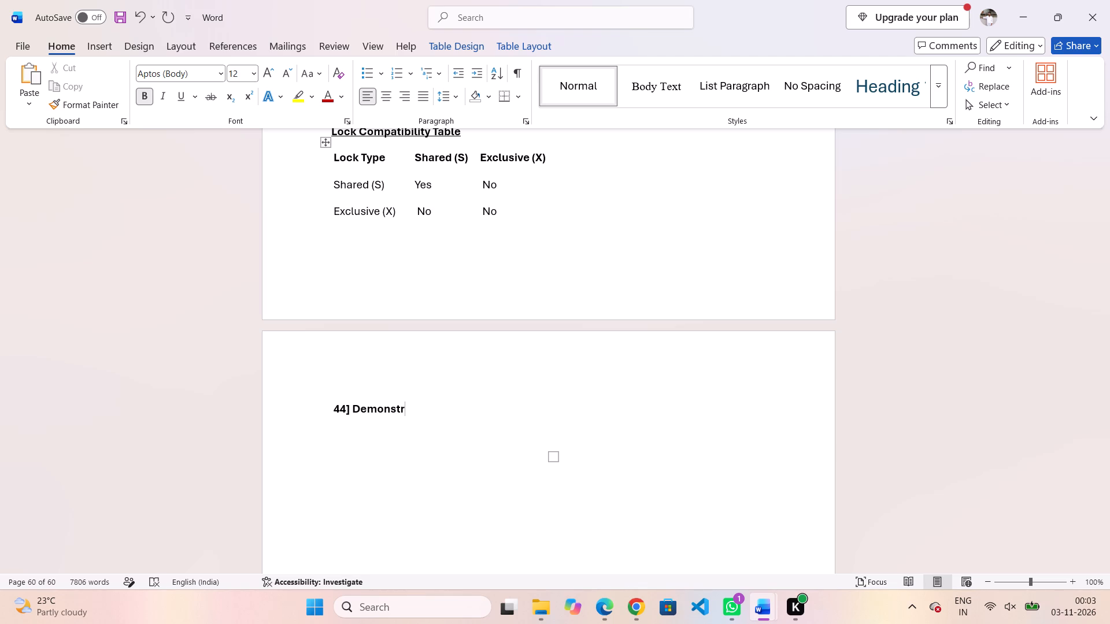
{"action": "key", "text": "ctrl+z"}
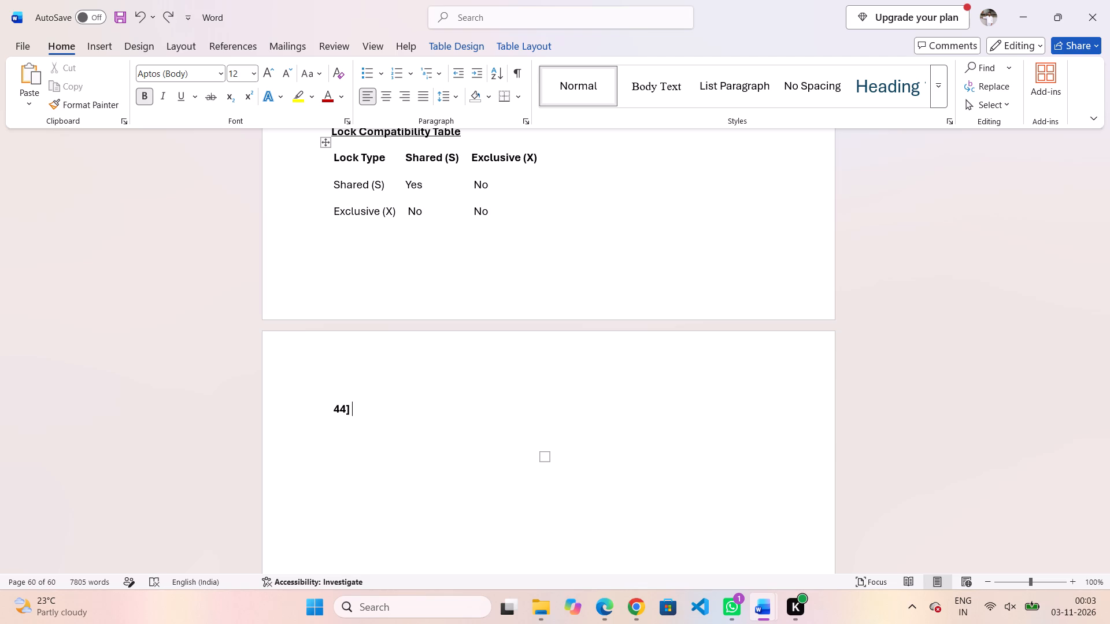
Copy the "Lock Compatibility Table" heading with its three-column table, and delete them from above "44]".
{"action": "scroll", "coordinate": [381, 192], "scroll_direction": "up", "scroll_amount": 1}
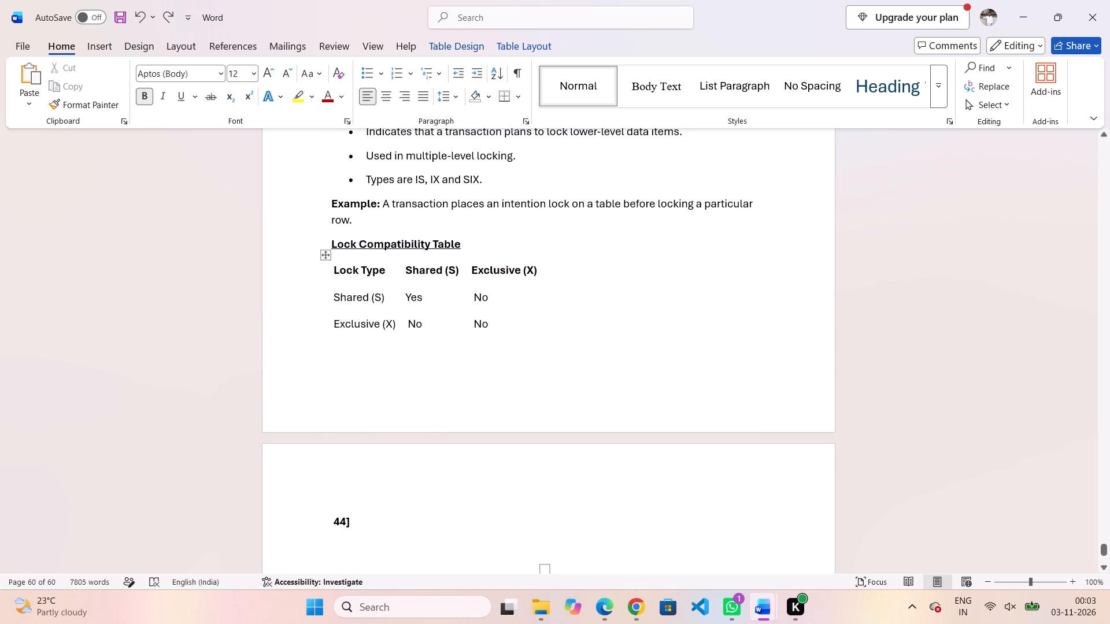
{"action": "left_click_drag", "start_coordinate": [333, 243], "coordinate": [497, 308]}
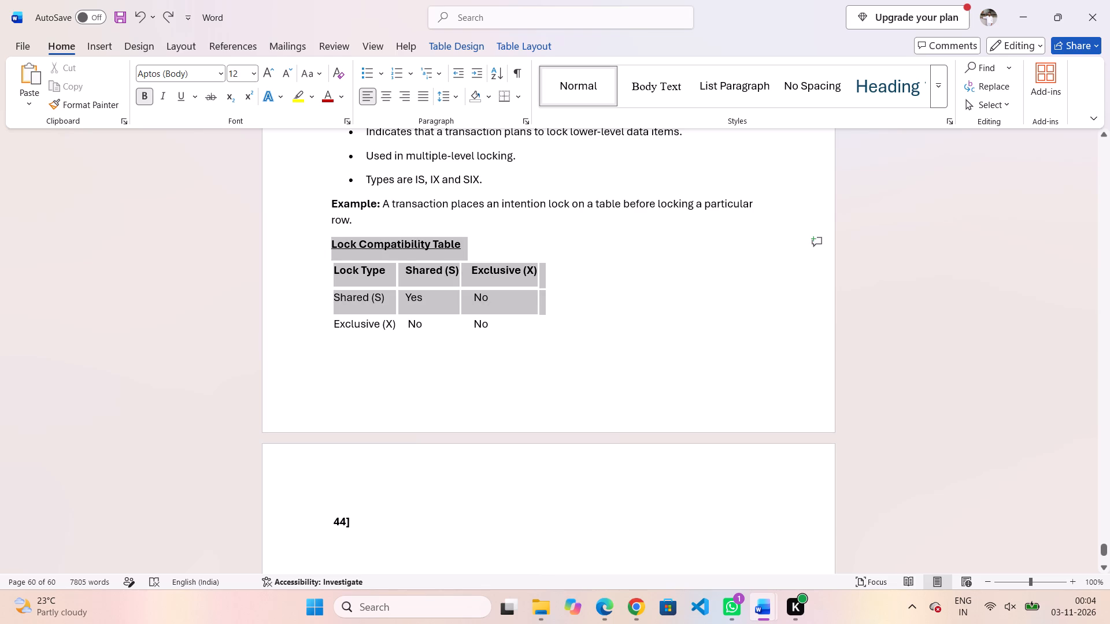
{"action": "left_click_drag", "start_coordinate": [497, 308], "coordinate": [502, 327]}
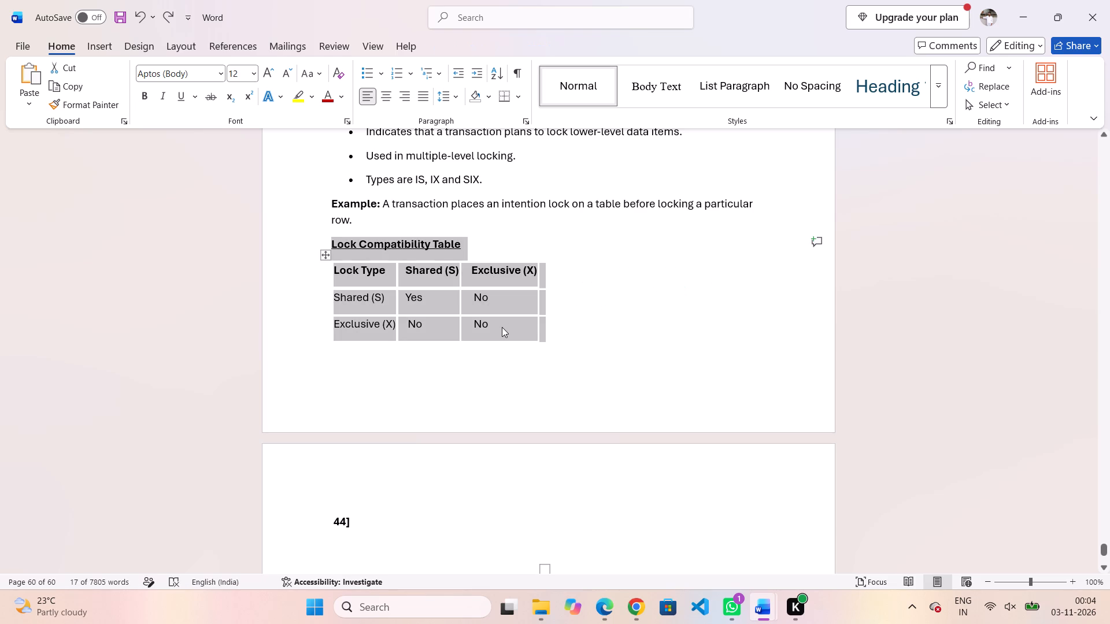
{"action": "key", "text": "ctrl+c"}
{"action": "key", "text": "BackSpace"}
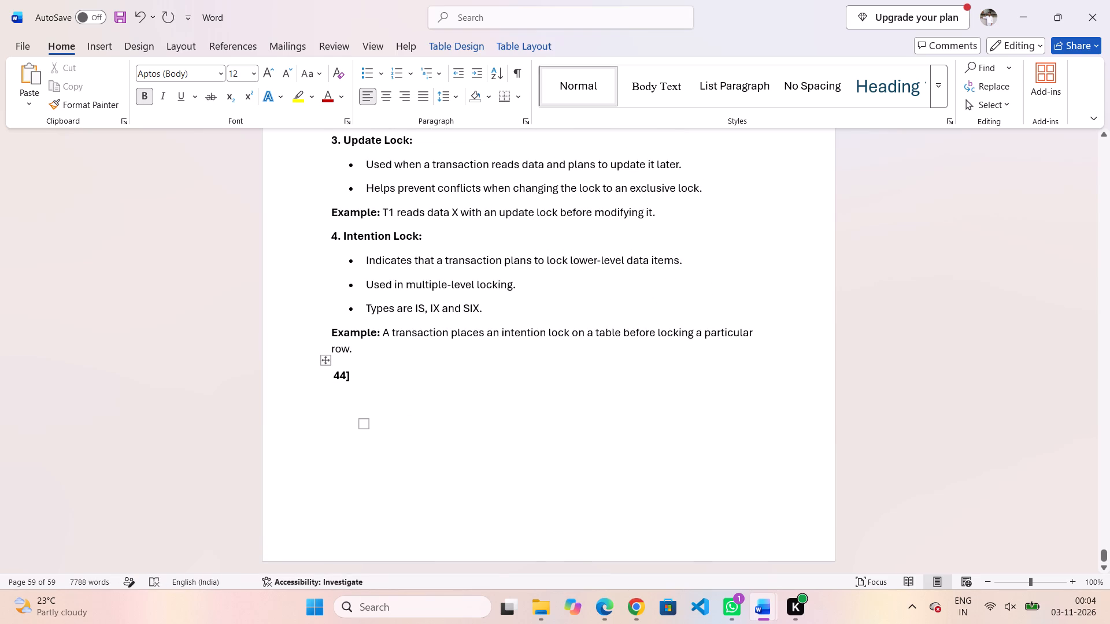
Extend question 44's heading after "44]" with "Demonstrate Lock based".
{"action": "key", "text": "Right"}
{"action": "key", "text": "Right"}
{"action": "key", "text": "Right"}
{"action": "key", "text": "space"}
{"action": "type", "text": "De"}
{"action": "type", "text": "monstrate"}
{"action": "key", "text": "space"}
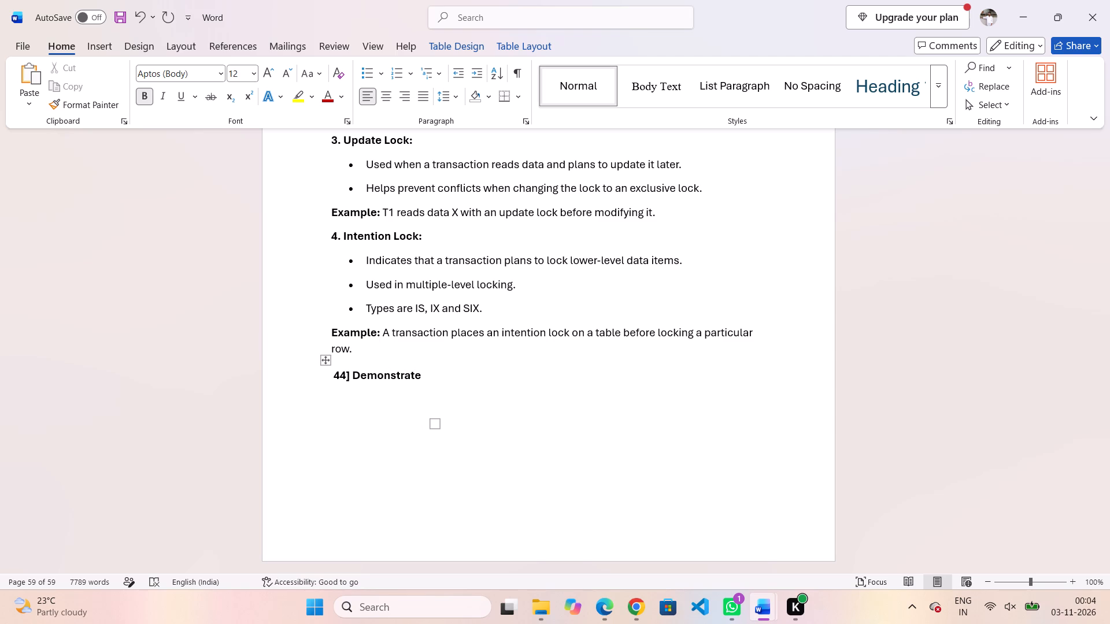
{"action": "type", "text": "Lock"}
{"action": "key", "text": "space"}
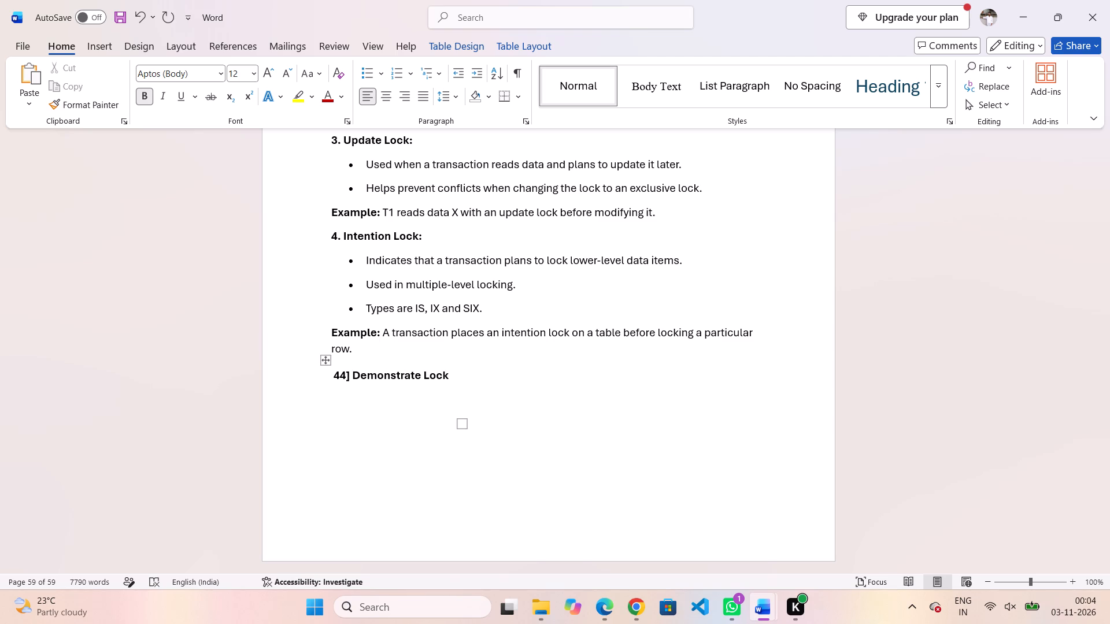
{"action": "type", "text": "based"}
{"action": "key", "text": "space"}
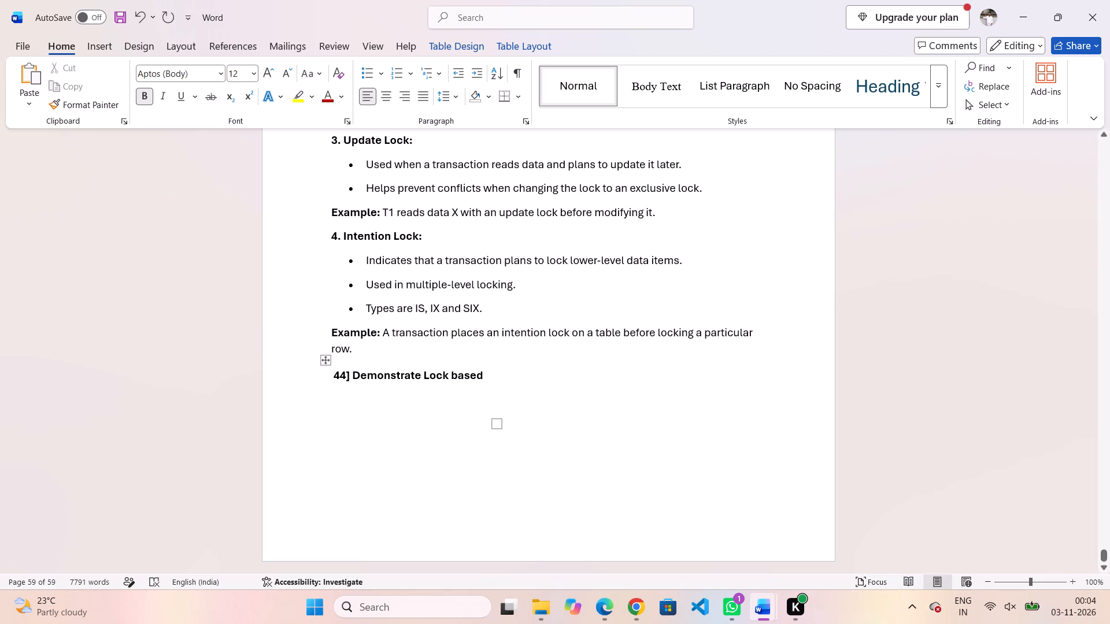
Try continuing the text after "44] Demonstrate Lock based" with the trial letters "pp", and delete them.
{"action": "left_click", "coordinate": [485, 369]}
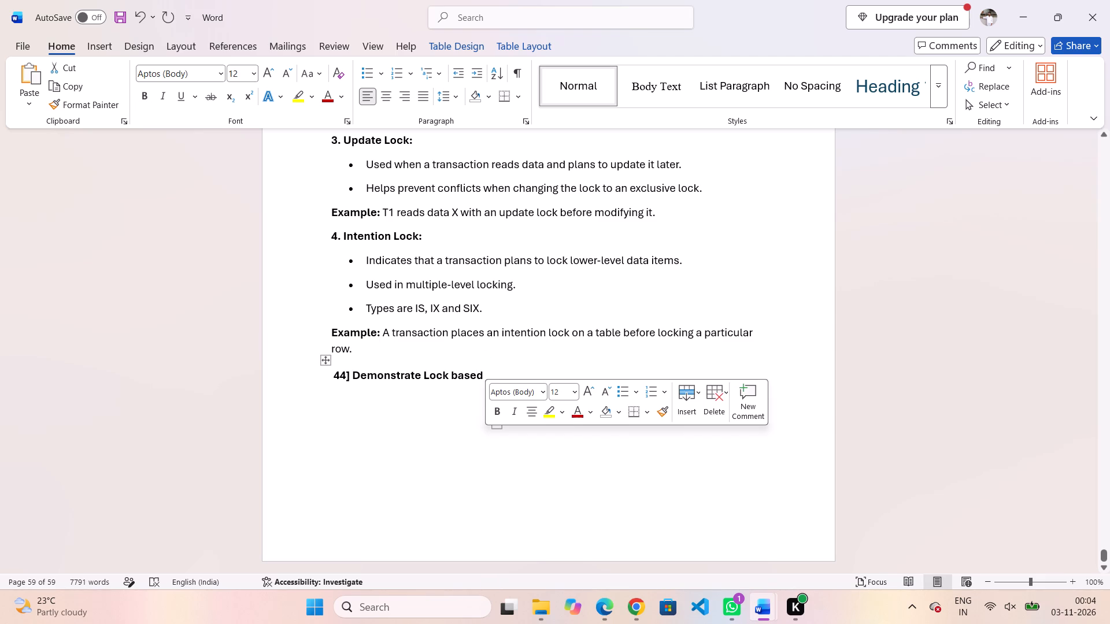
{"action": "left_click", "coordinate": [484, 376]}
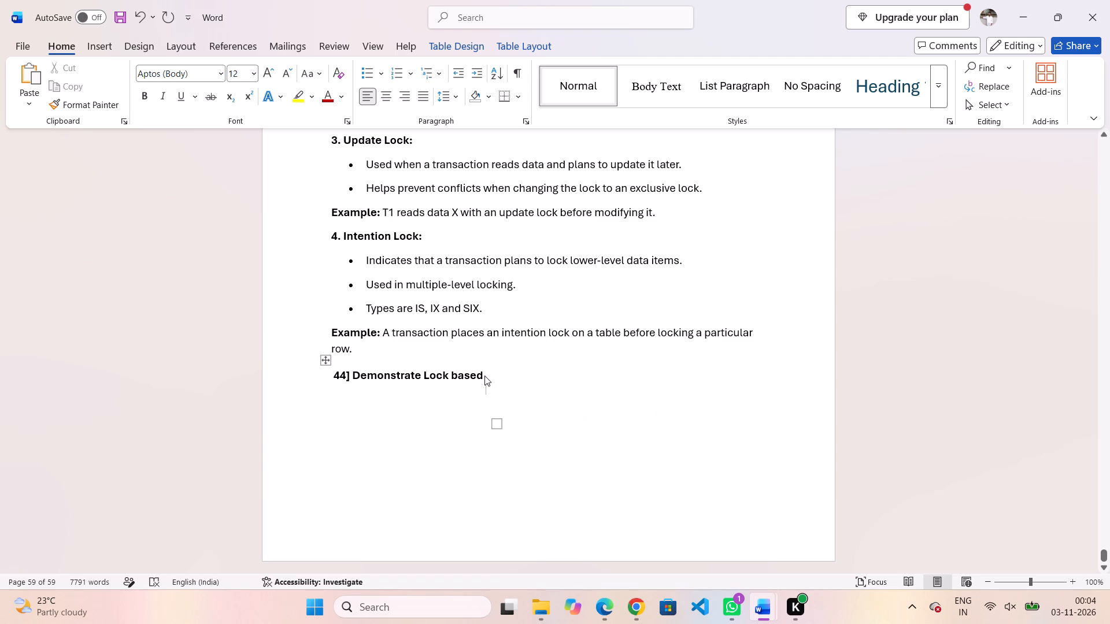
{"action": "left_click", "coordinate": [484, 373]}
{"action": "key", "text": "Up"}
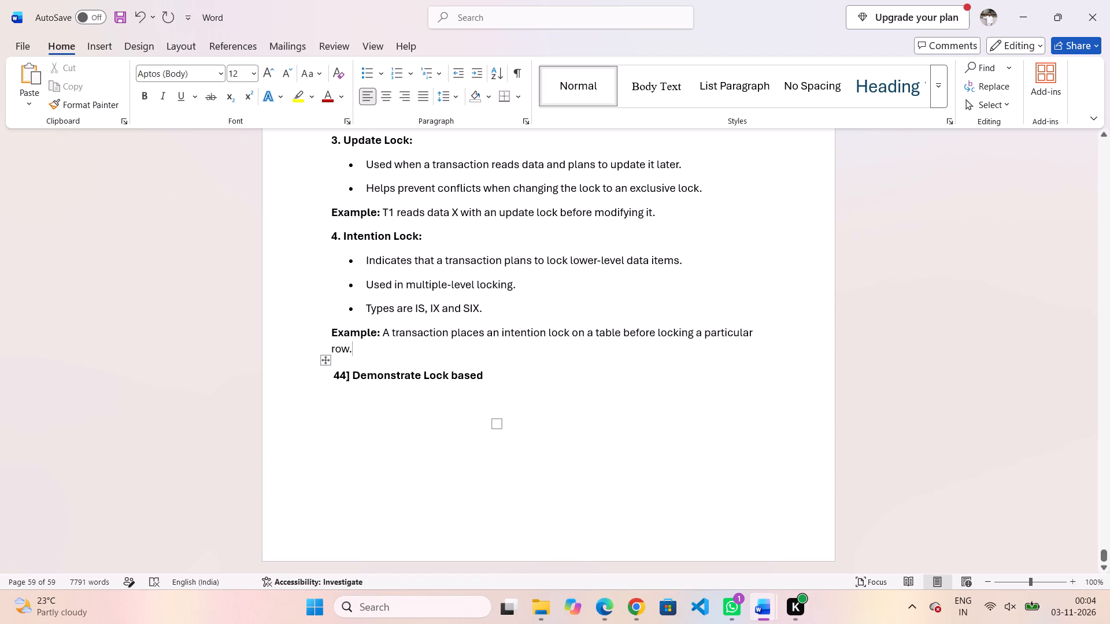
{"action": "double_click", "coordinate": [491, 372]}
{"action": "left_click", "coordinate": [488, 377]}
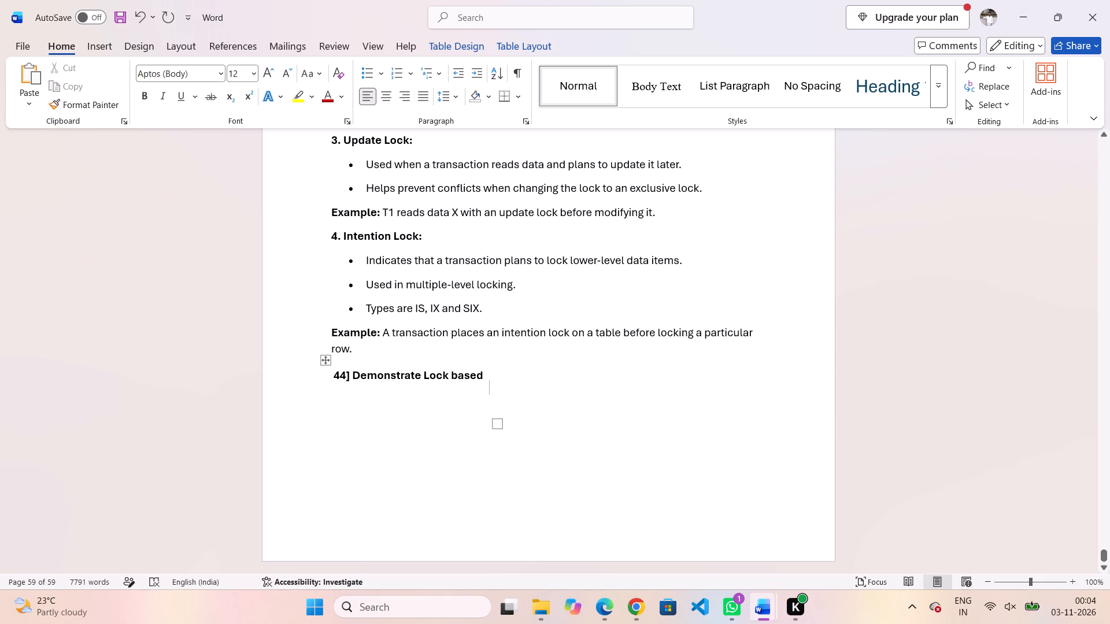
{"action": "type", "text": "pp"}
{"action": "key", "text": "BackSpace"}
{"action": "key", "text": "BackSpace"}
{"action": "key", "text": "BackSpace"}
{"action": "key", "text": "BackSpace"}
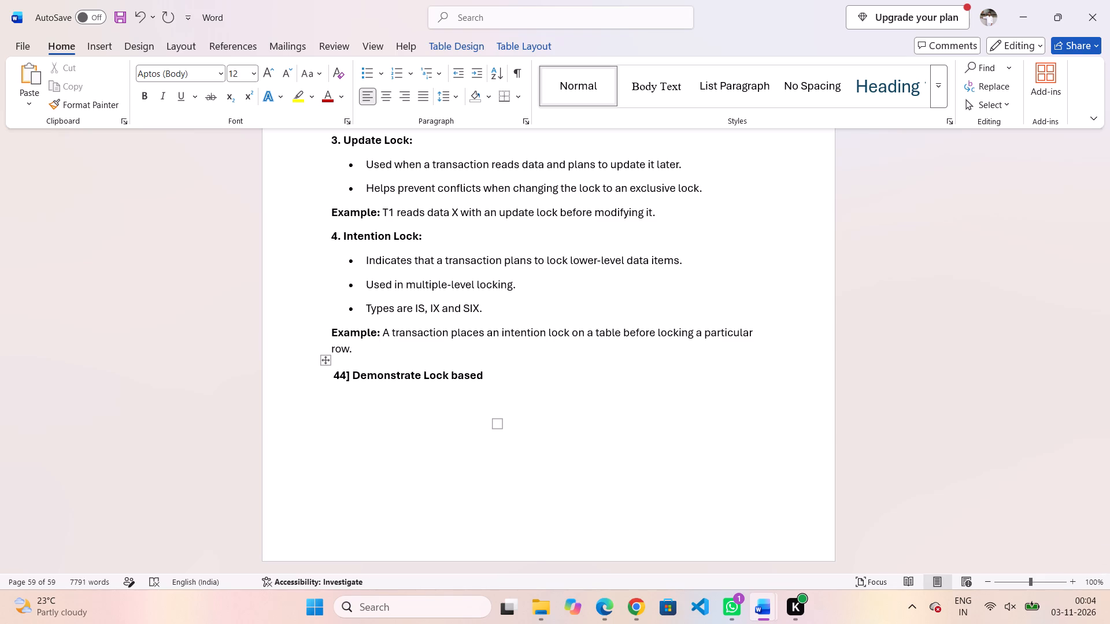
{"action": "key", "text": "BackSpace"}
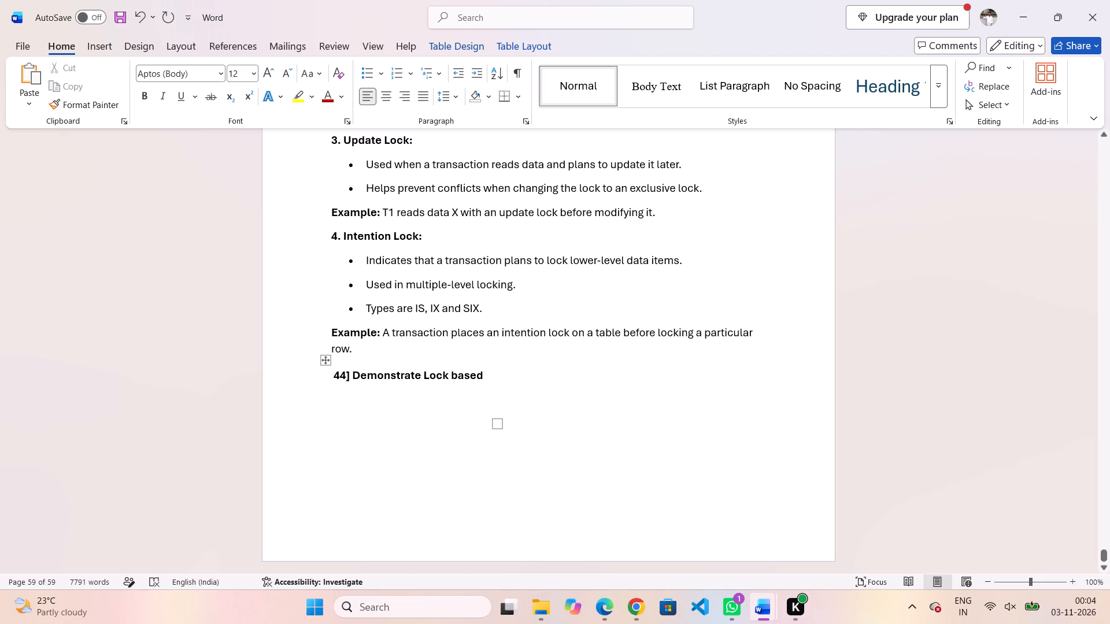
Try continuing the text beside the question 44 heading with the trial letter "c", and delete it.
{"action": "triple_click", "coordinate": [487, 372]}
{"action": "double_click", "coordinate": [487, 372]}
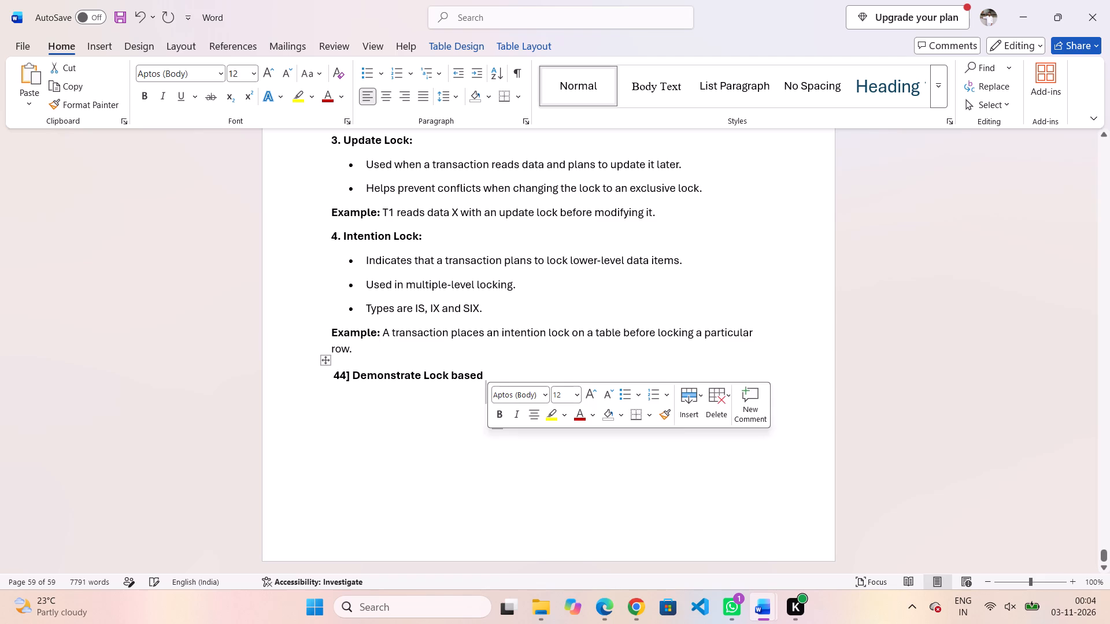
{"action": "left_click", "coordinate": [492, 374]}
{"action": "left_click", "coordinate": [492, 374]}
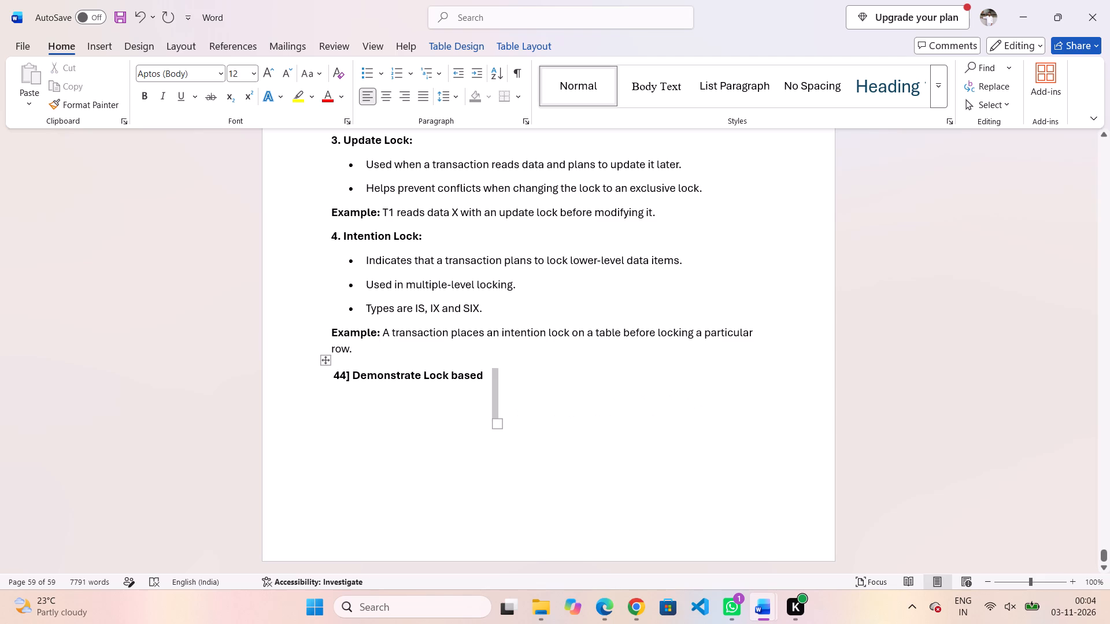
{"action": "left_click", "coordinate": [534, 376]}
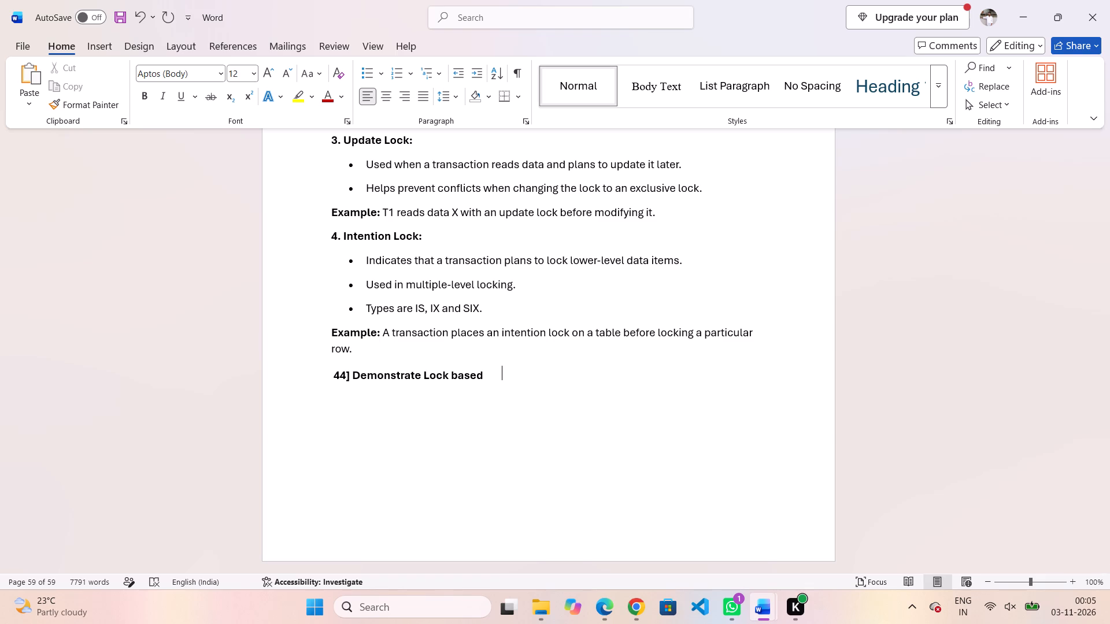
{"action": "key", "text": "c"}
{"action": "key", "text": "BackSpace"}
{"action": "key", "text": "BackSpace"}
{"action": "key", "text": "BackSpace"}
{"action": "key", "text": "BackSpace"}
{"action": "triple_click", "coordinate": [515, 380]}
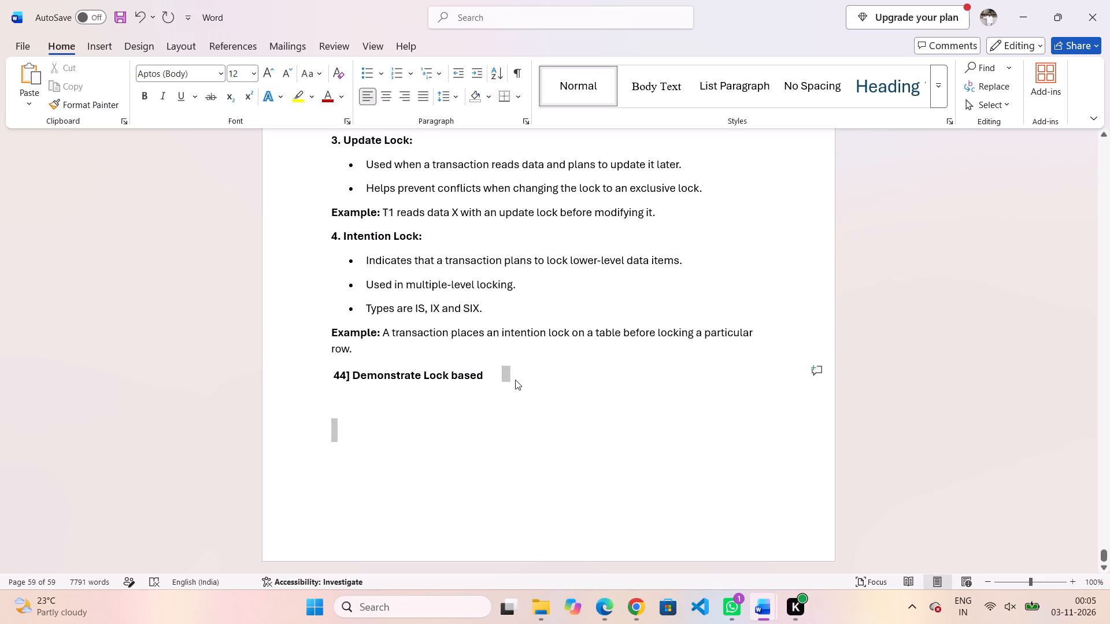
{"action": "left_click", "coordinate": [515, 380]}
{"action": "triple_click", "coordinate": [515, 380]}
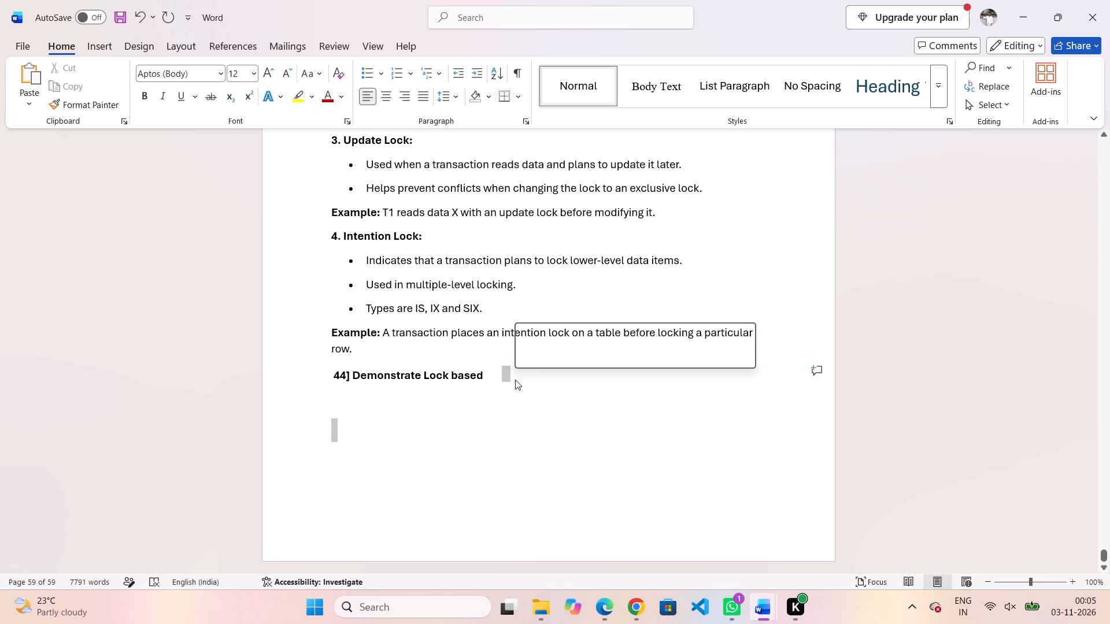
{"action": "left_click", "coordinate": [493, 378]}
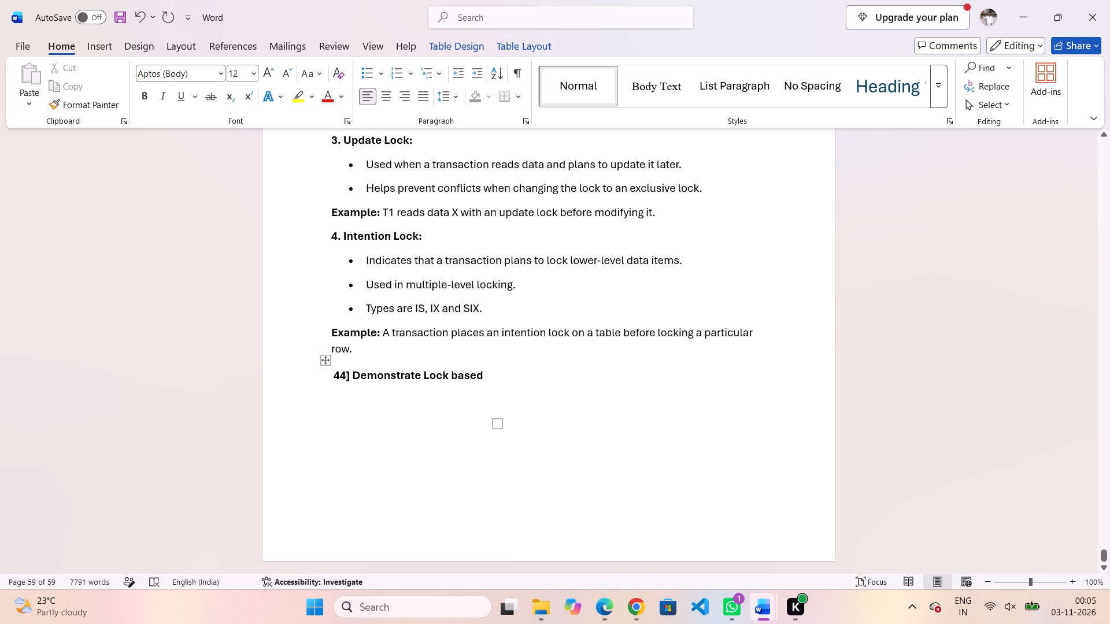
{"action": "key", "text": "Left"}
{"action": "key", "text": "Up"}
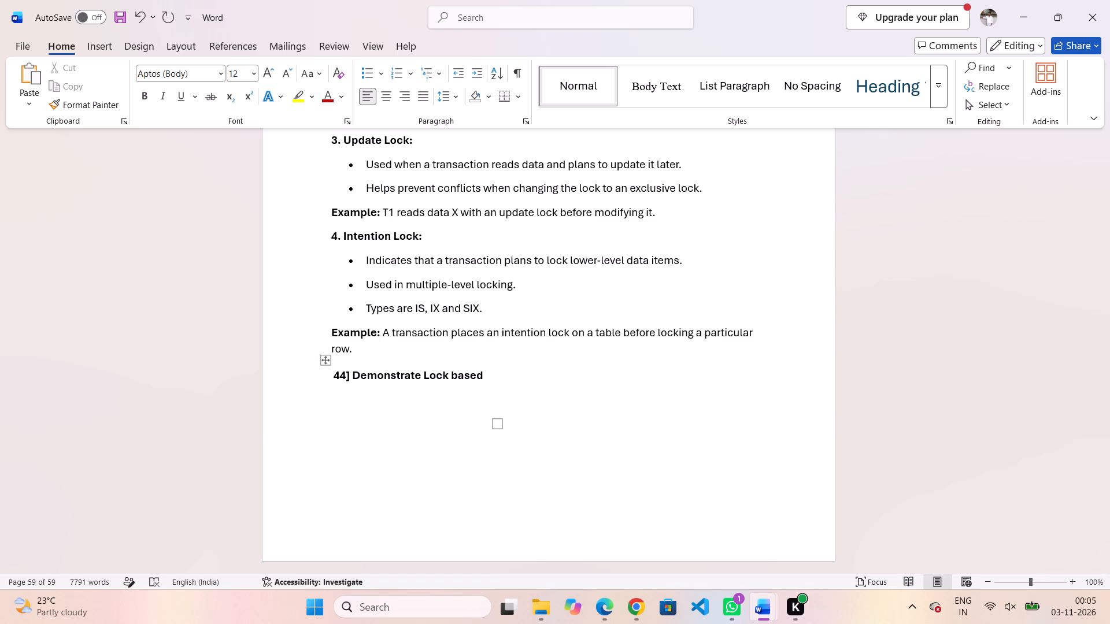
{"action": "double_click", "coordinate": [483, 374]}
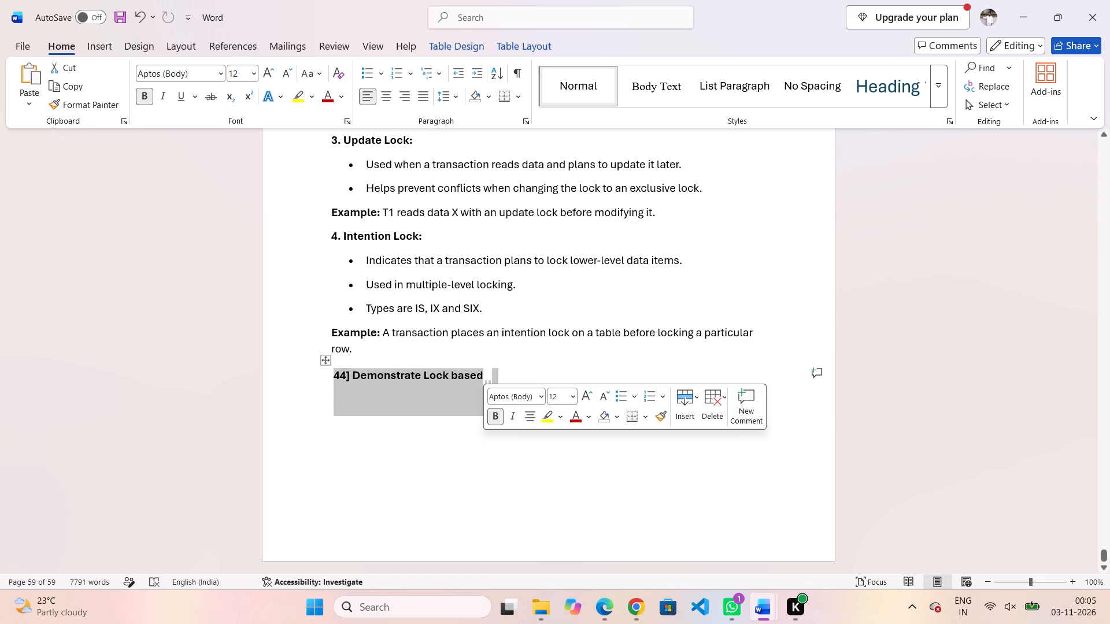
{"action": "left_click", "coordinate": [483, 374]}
Select the "Example:" paragraph about placing an intention lock on a table, directly above question 44's heading.
{"action": "left_click", "coordinate": [476, 355]}
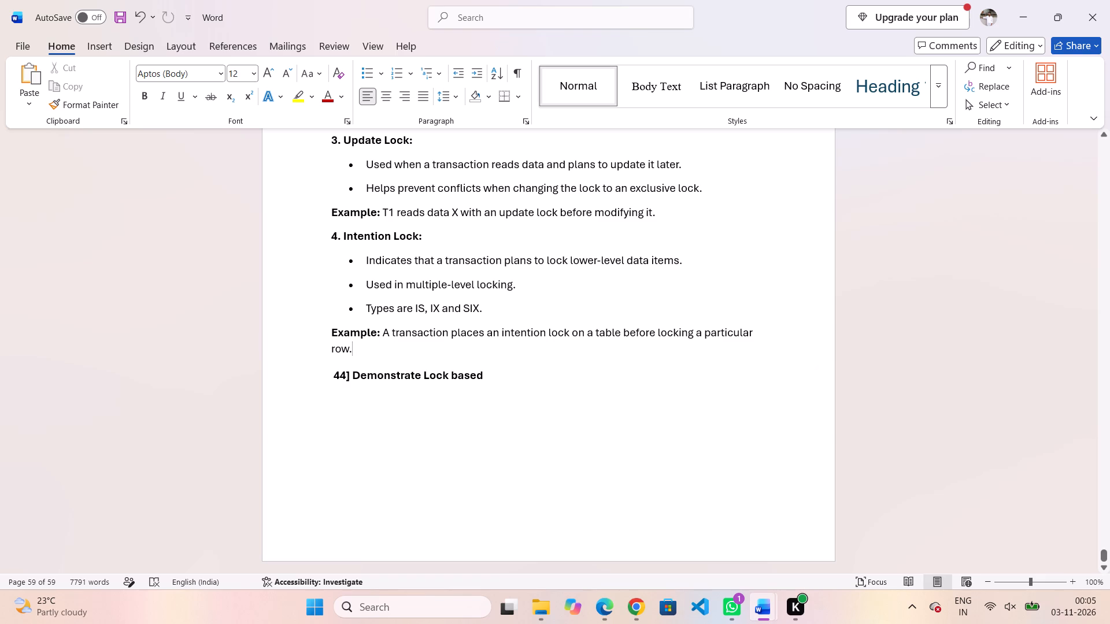
{"action": "left_click_drag", "start_coordinate": [330, 328], "coordinate": [353, 345]}
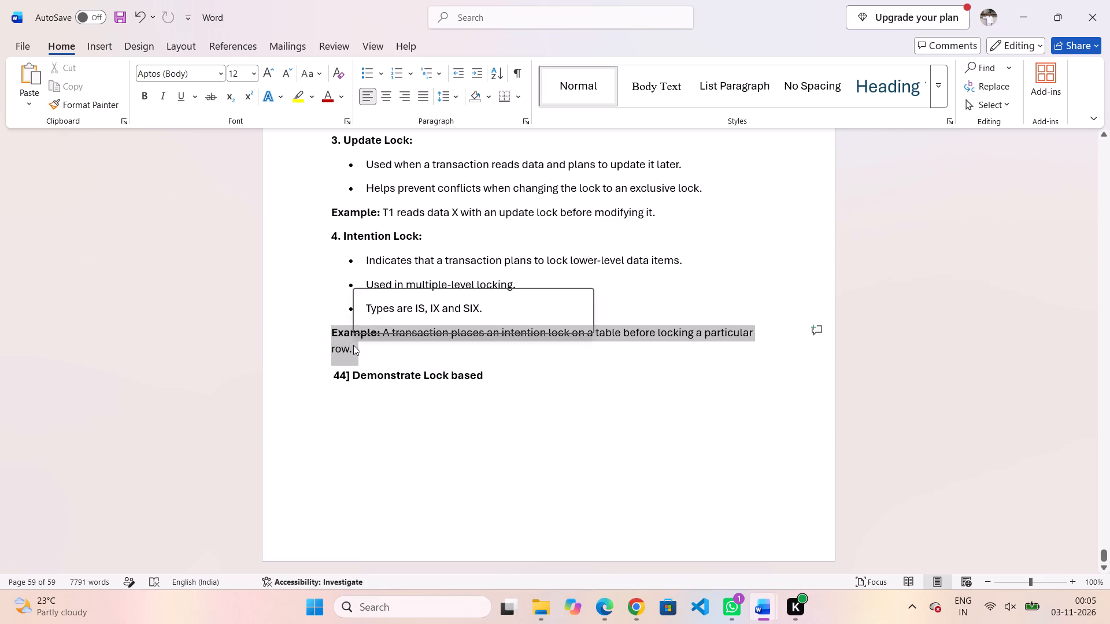